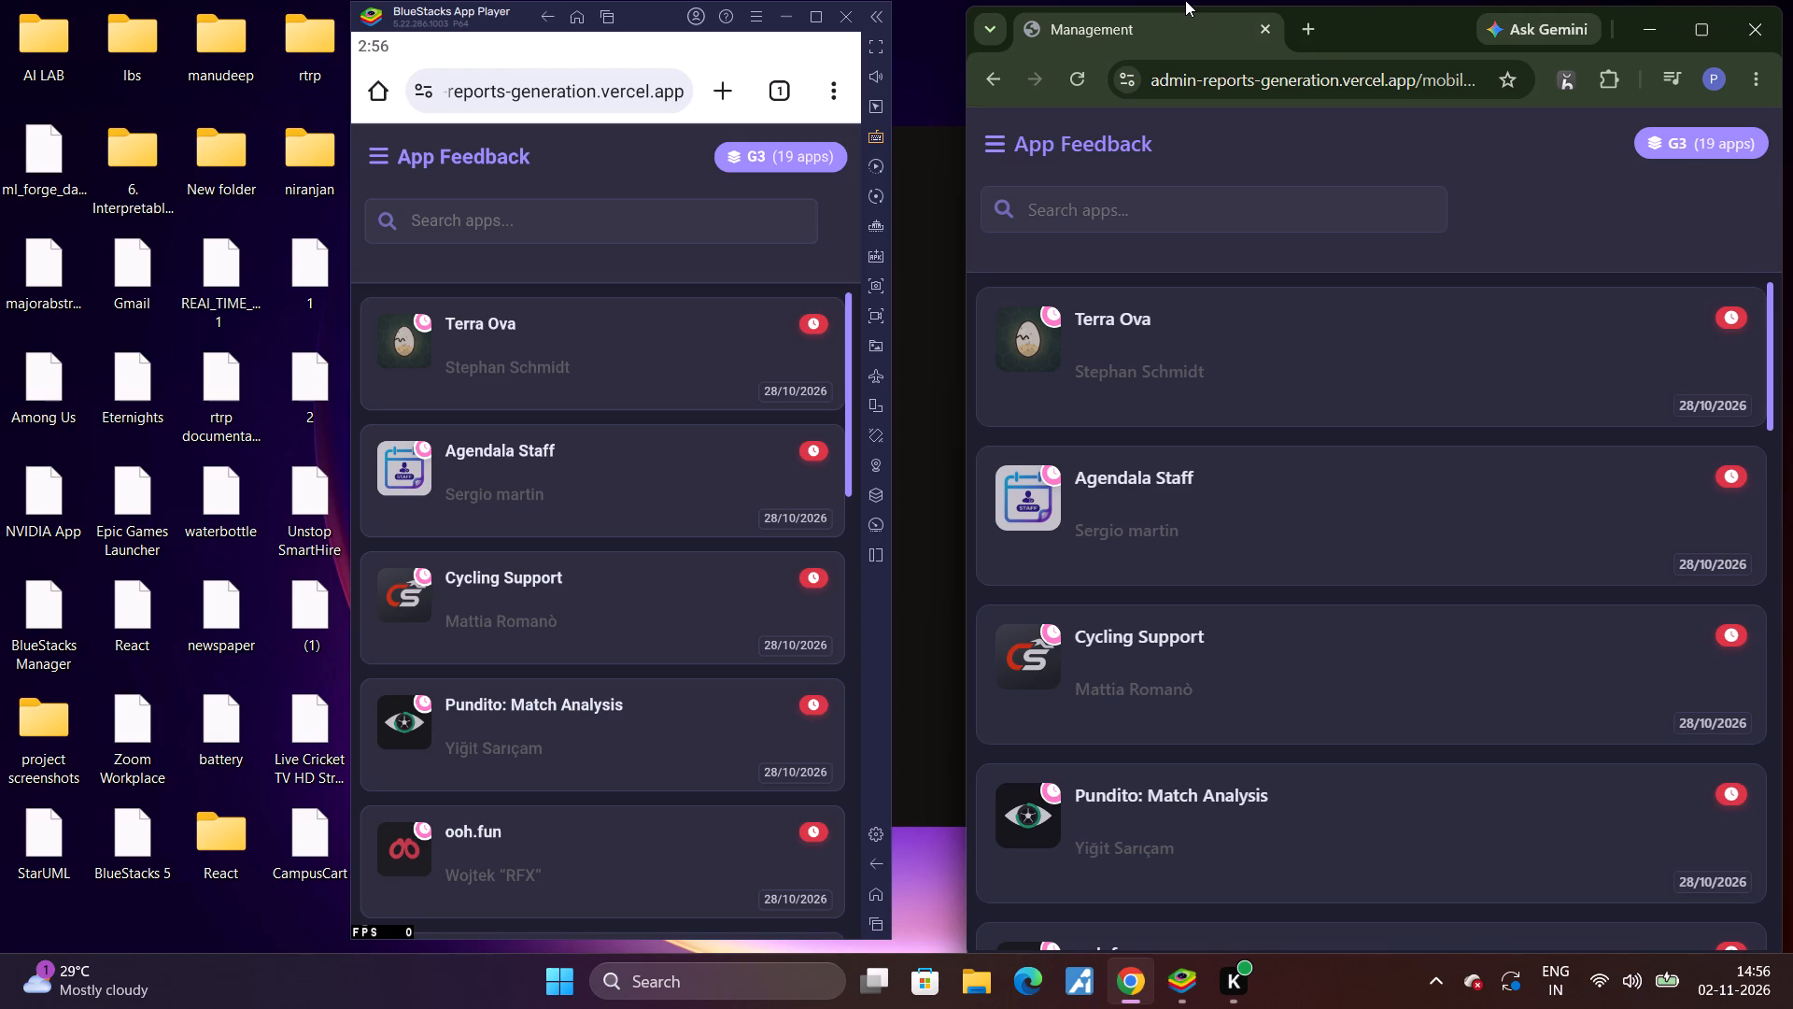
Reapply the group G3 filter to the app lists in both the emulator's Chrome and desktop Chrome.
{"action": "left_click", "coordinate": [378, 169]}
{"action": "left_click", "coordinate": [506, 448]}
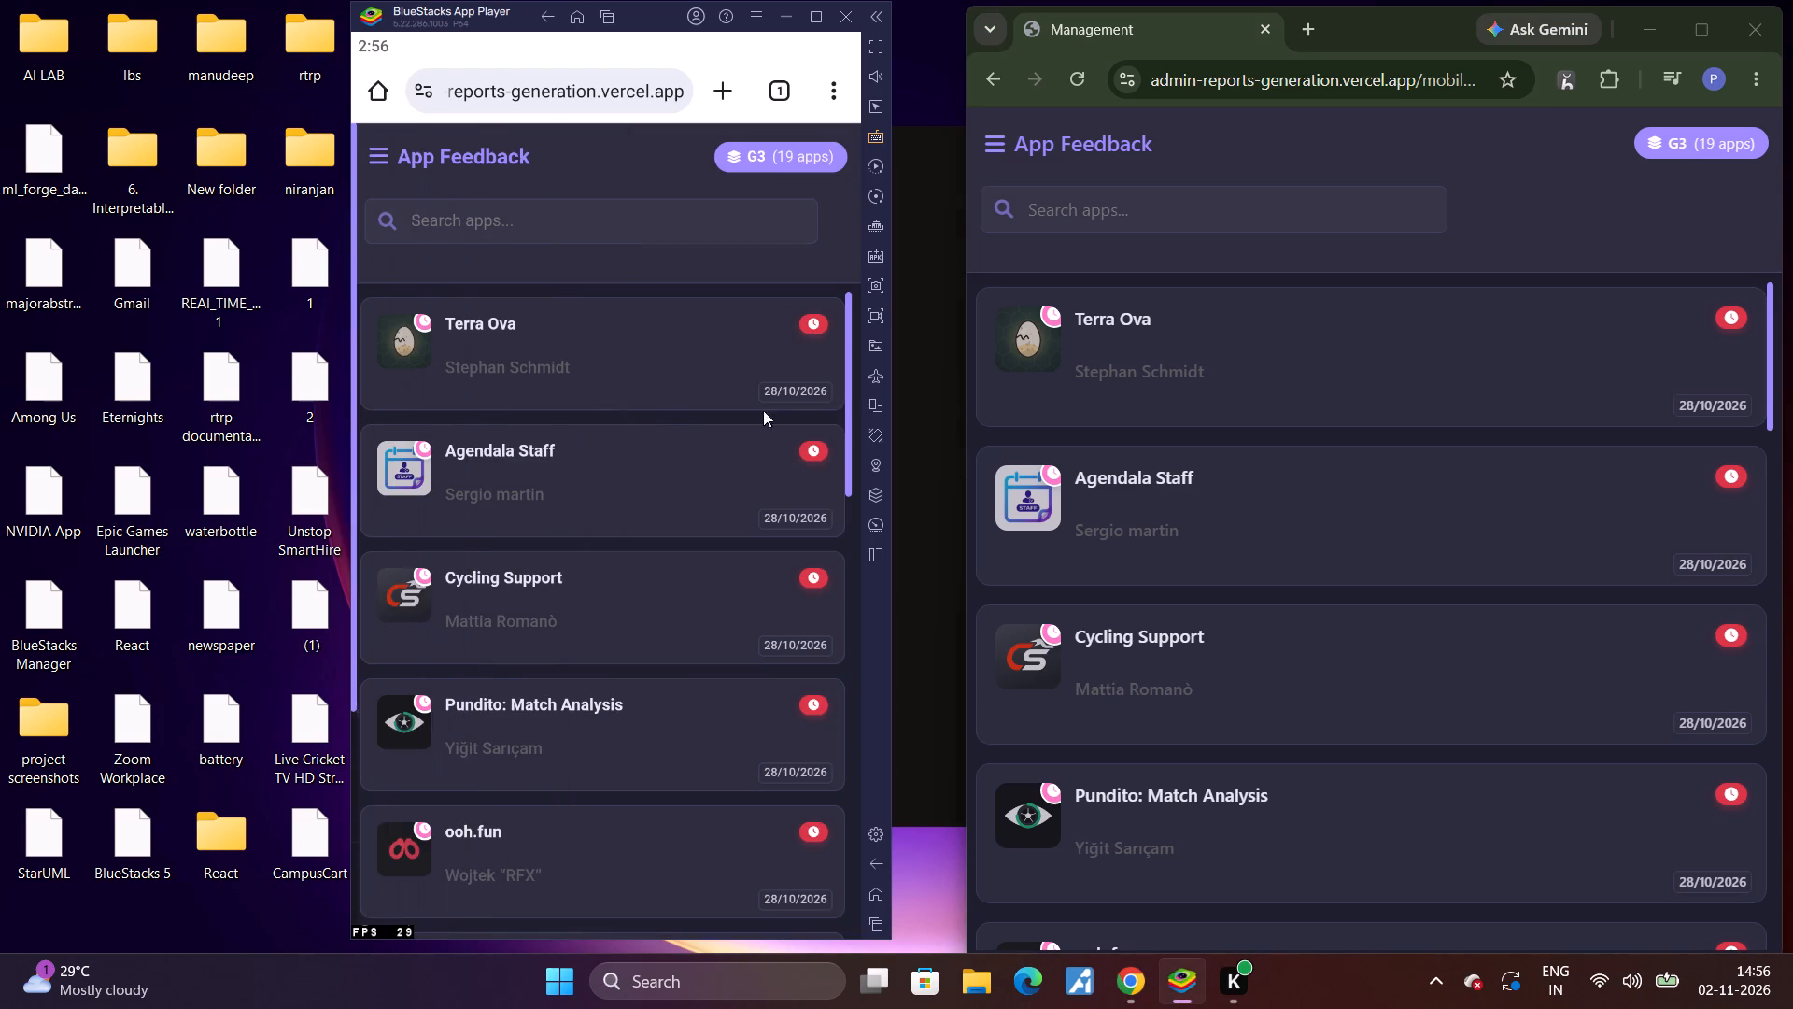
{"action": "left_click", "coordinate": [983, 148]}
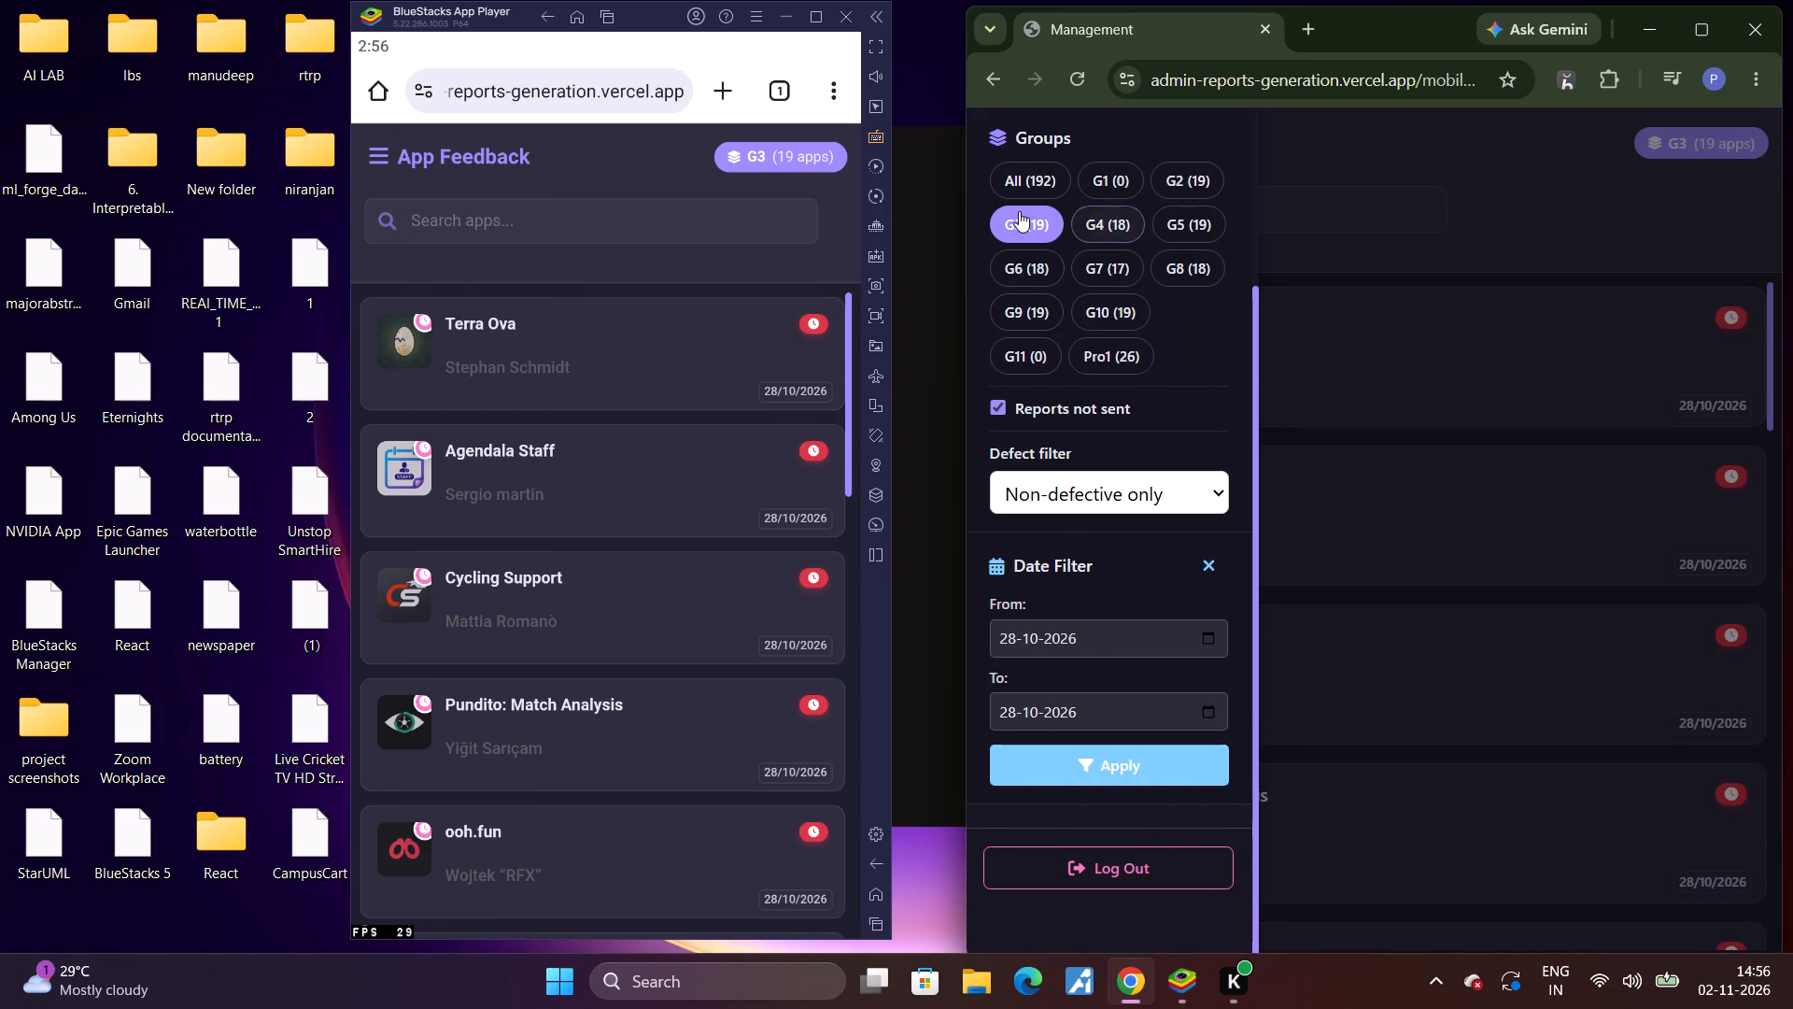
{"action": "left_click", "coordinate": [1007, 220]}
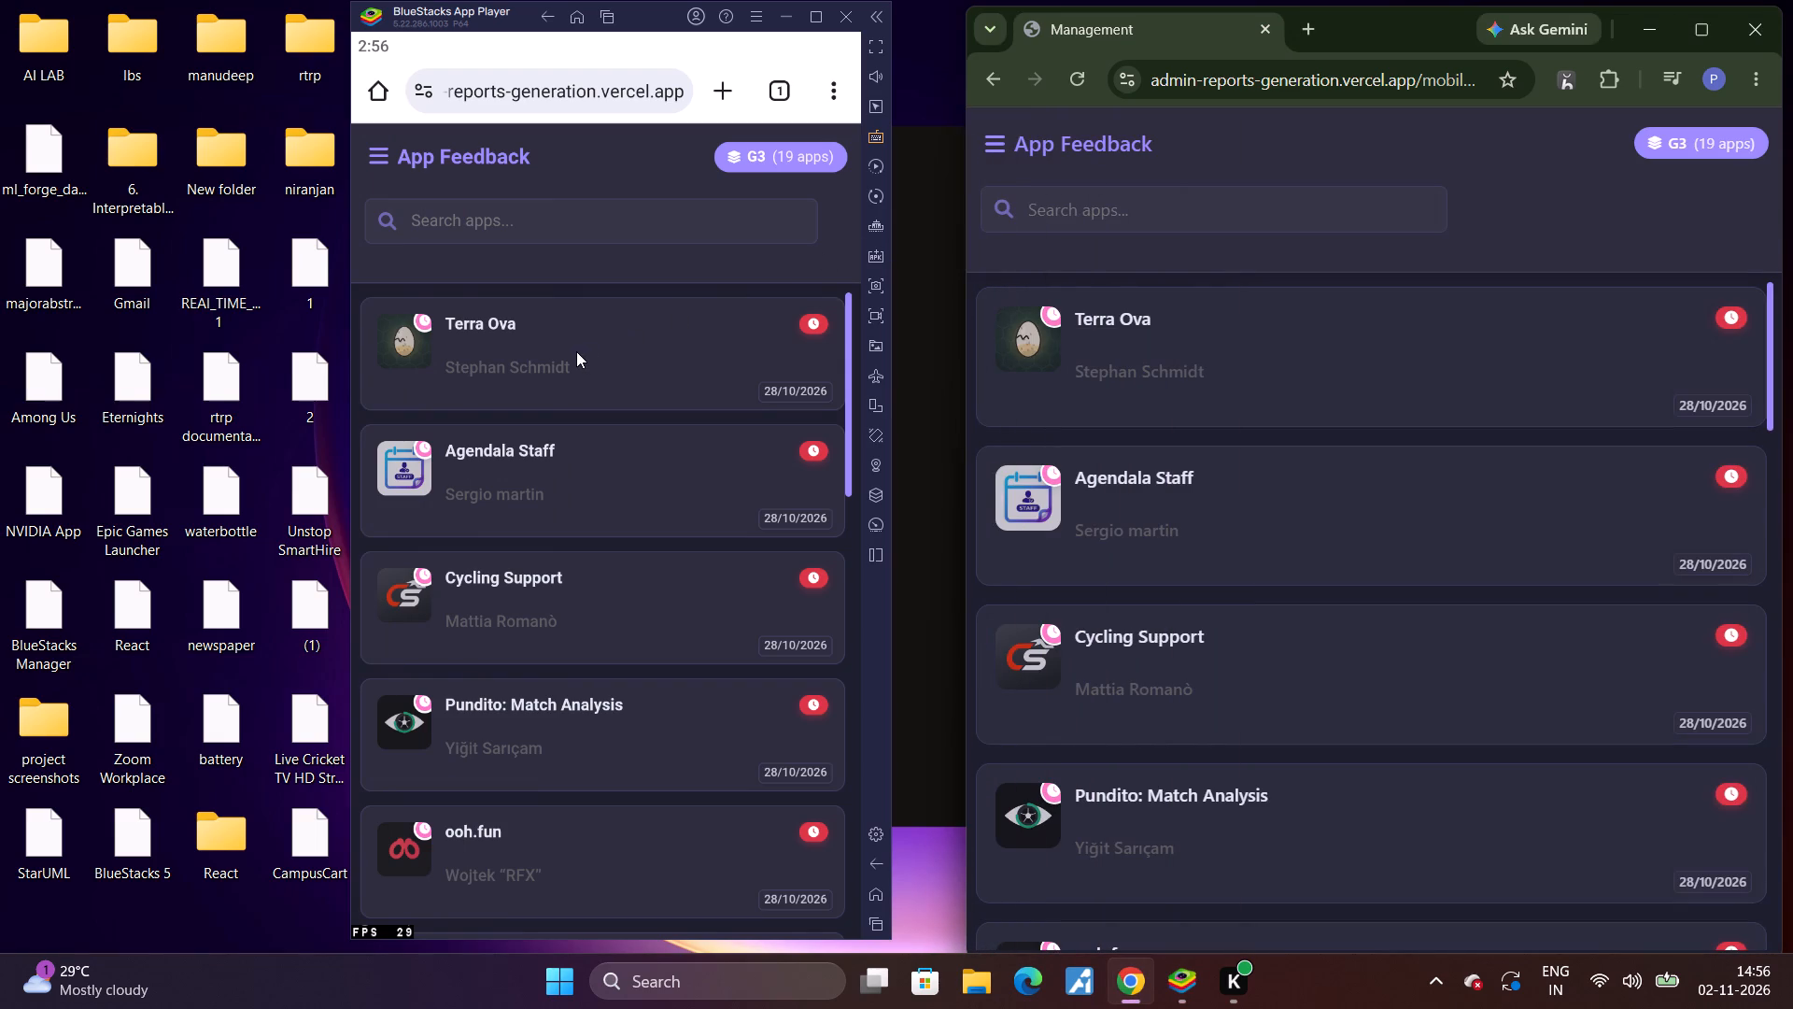
Open the Terra Ova feedback page from the app lists in both the emulator's Chrome and desktop Chrome.
{"action": "scroll", "coordinate": [1185, 388], "scroll_direction": "down", "scroll_amount": 2}
{"action": "scroll", "coordinate": [1187, 389], "scroll_direction": "up", "scroll_amount": 3}
{"action": "left_click", "coordinate": [717, 344]}
{"action": "left_click", "coordinate": [1178, 341]}
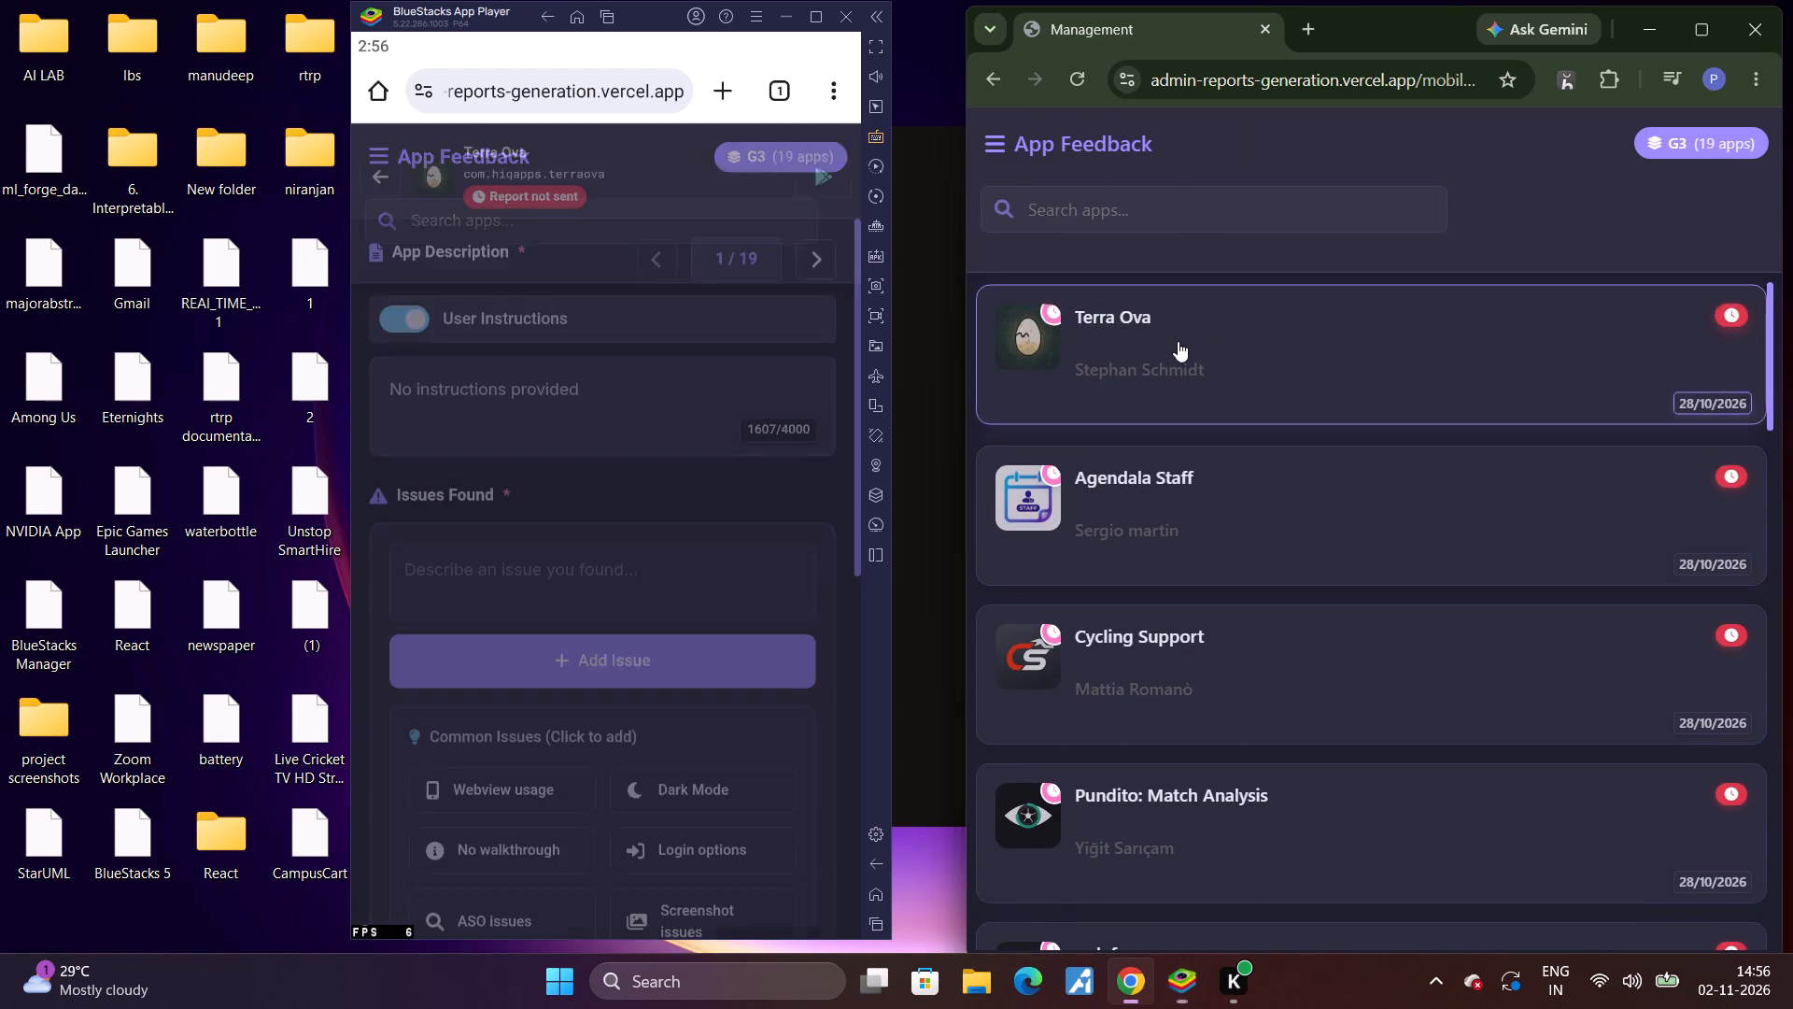
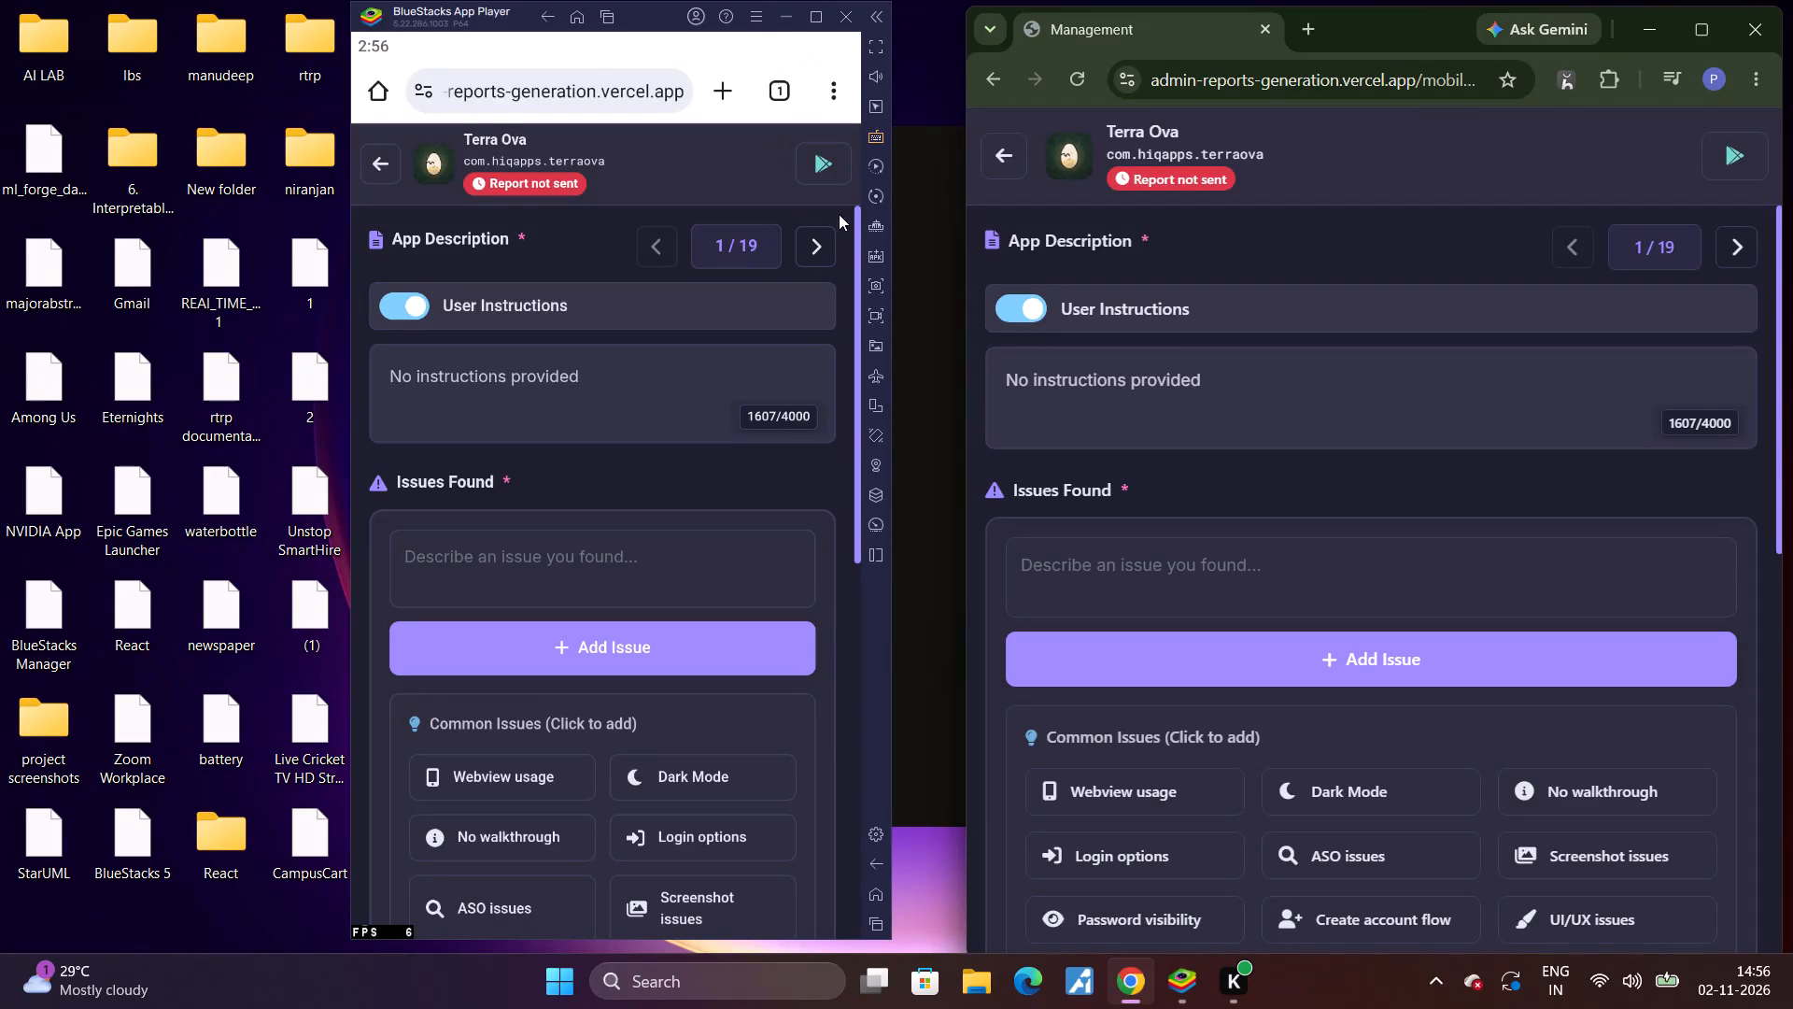
Install Terra Ova in the emulator from the Google Play listing linked on its feedback page.
{"action": "left_click", "coordinate": [820, 159]}
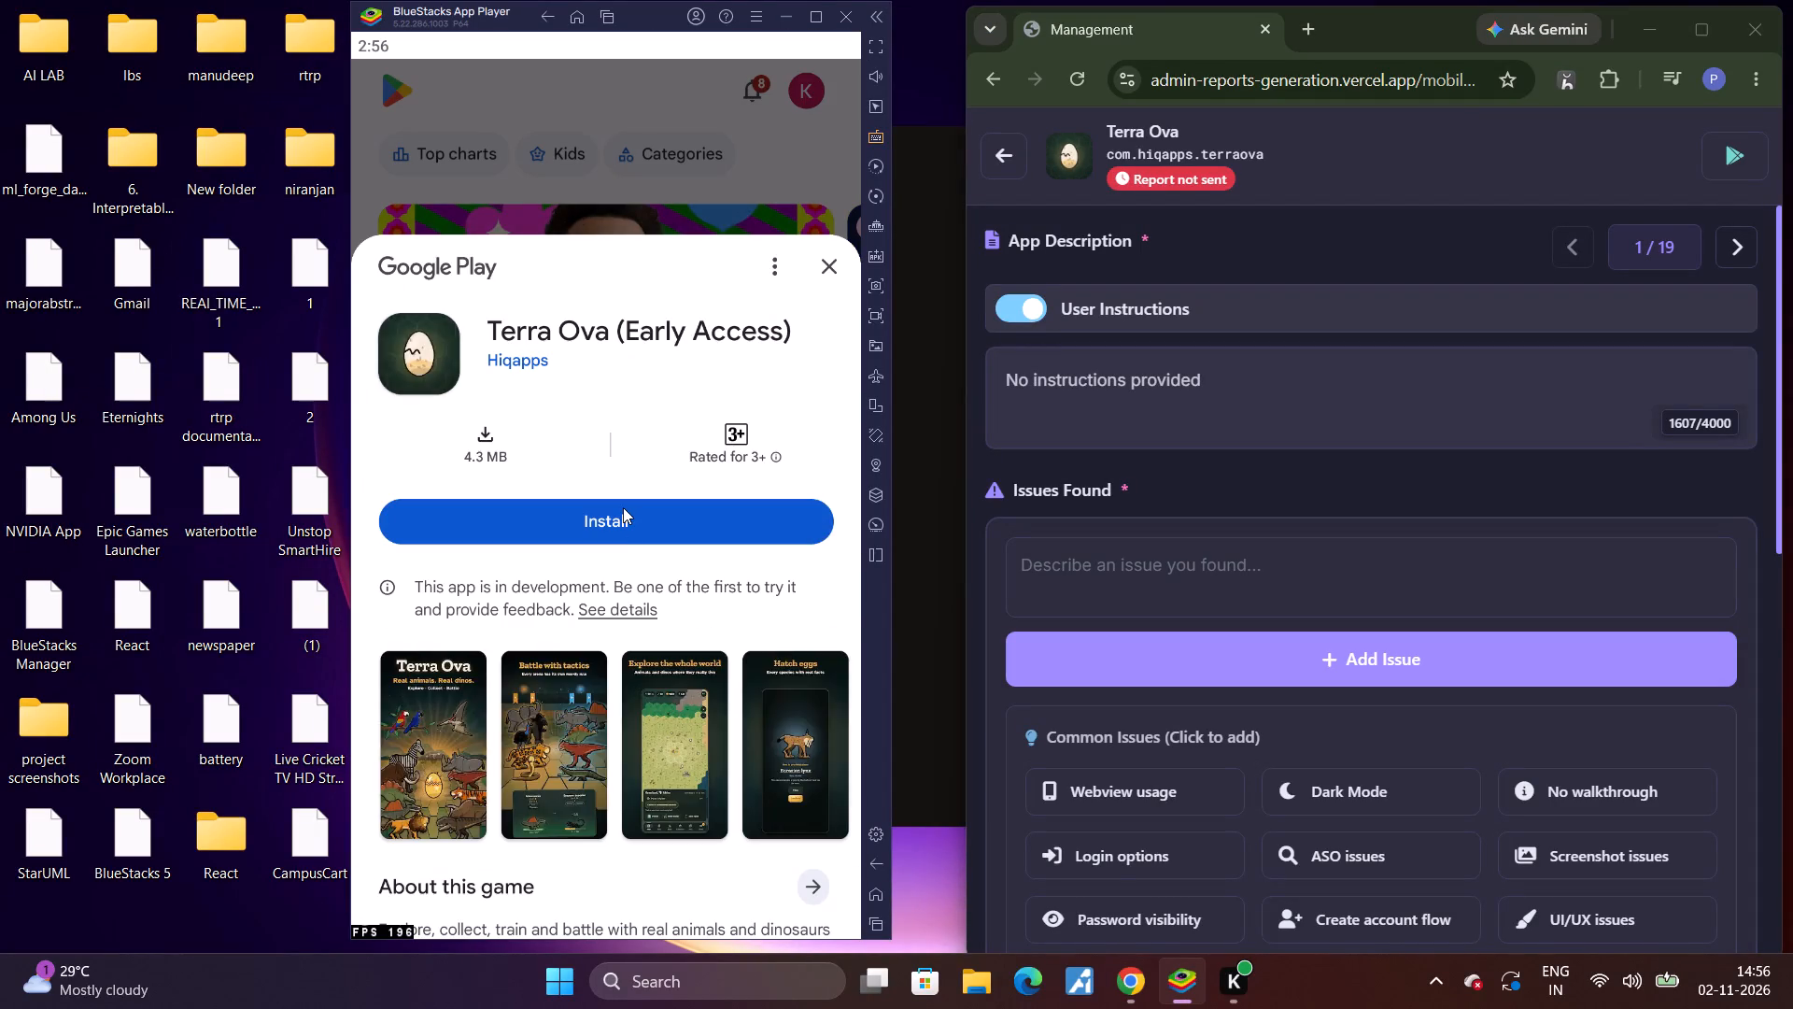
{"action": "left_click", "coordinate": [623, 507]}
Add the No walkthrough and ASO common issues to the Terra Ova feedback, removing the Play Store screenshots issue also added.
{"action": "left_click", "coordinate": [1567, 786]}
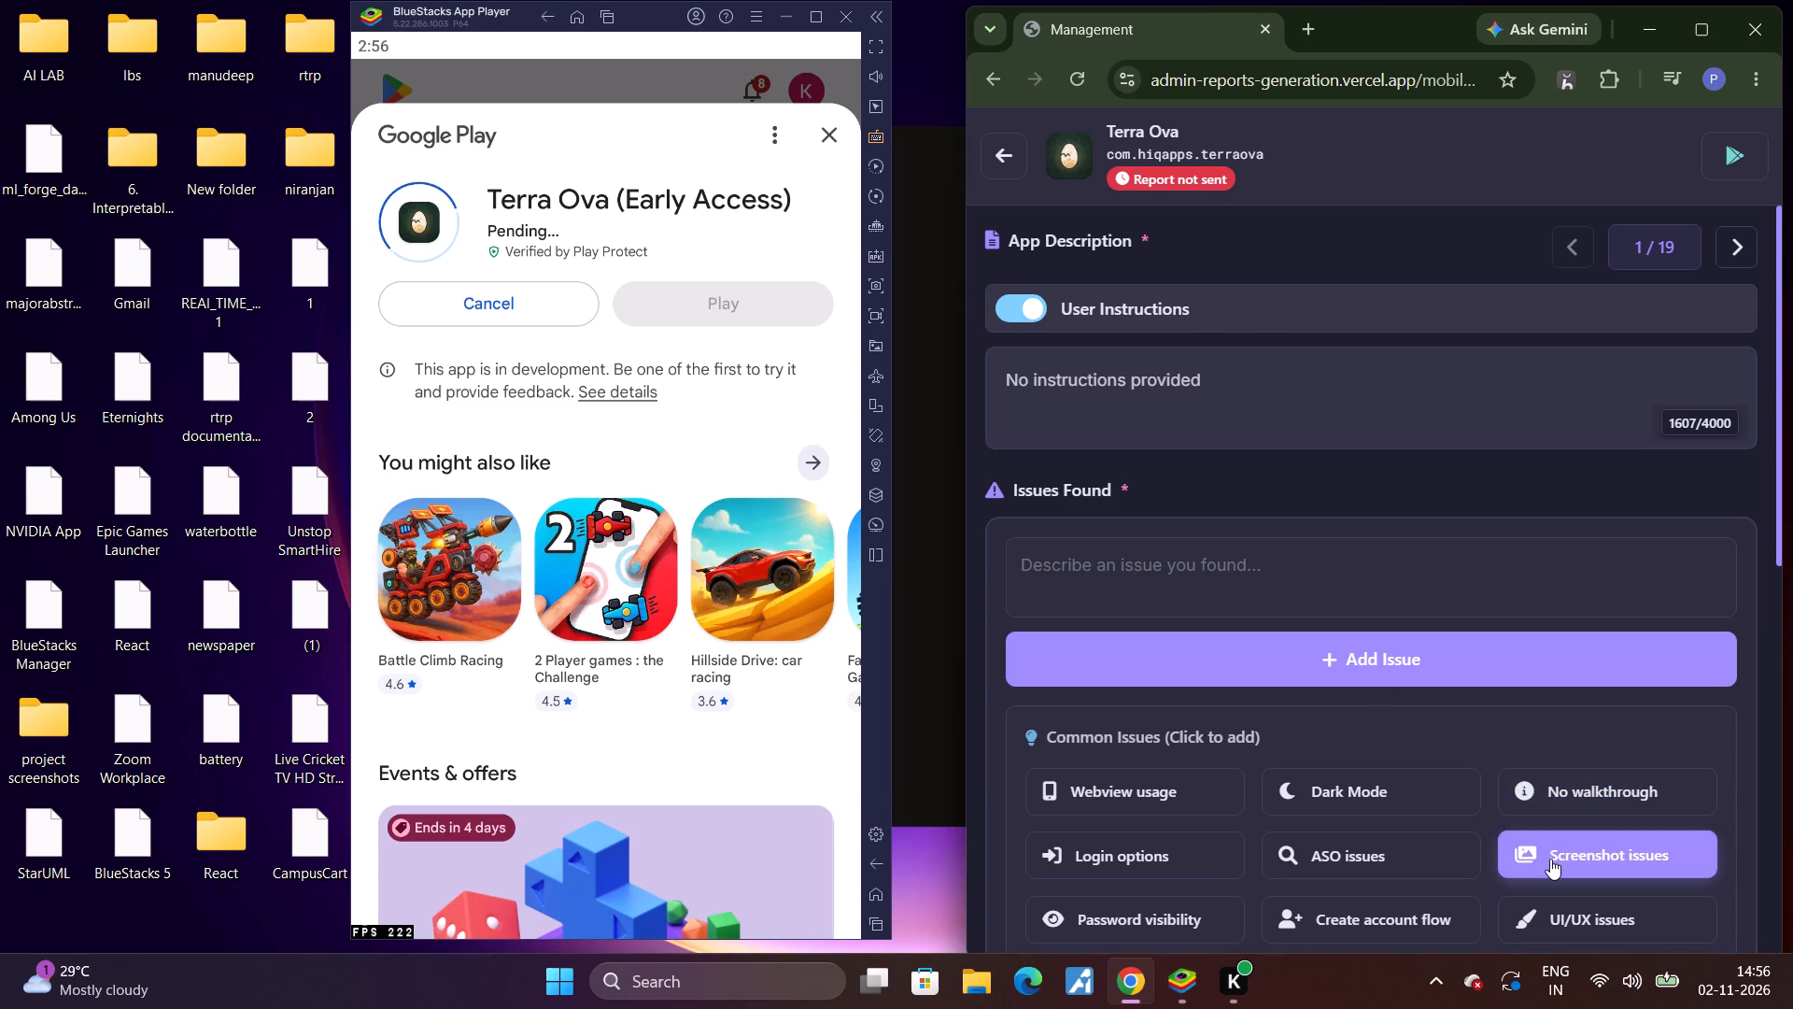
{"action": "left_click", "coordinate": [1550, 859]}
{"action": "scroll", "coordinate": [1512, 591], "scroll_direction": "down", "scroll_amount": 6}
{"action": "scroll", "coordinate": [1310, 587], "scroll_direction": "up", "scroll_amount": 3}
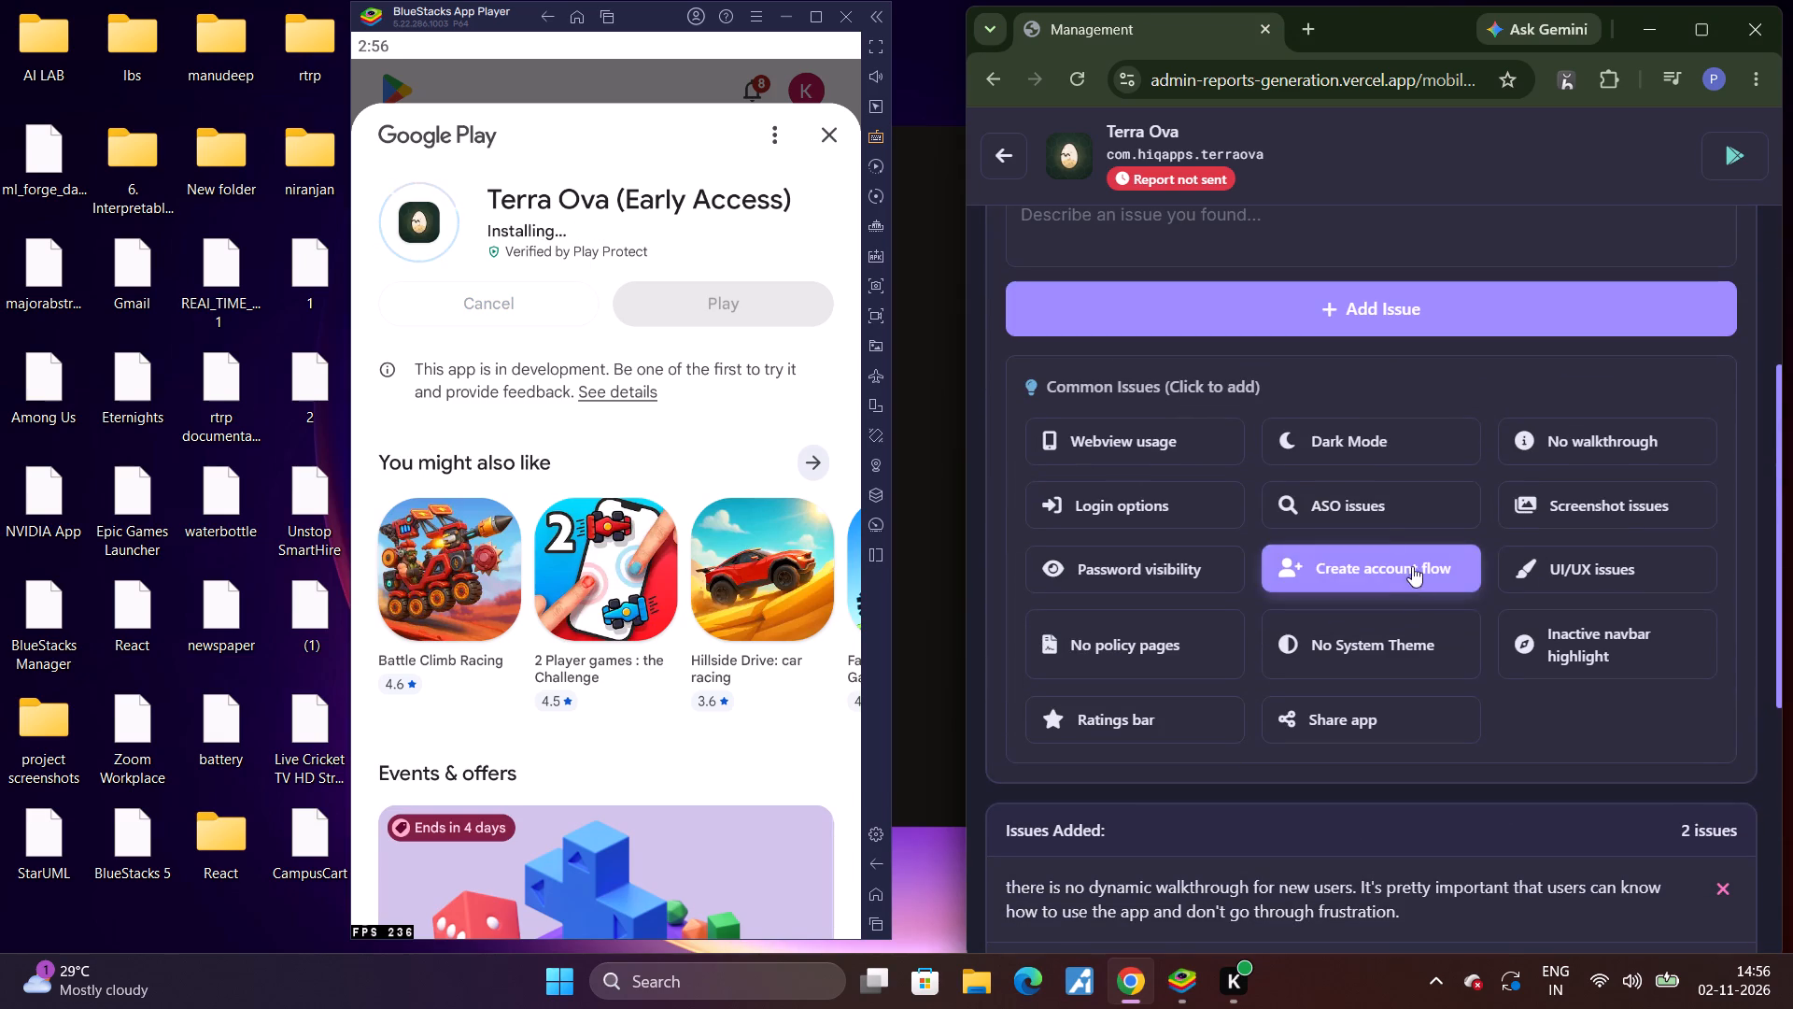
{"action": "left_click", "coordinate": [1379, 520]}
{"action": "scroll", "coordinate": [1569, 691], "scroll_direction": "down", "scroll_amount": 2}
{"action": "left_click", "coordinate": [1711, 738]}
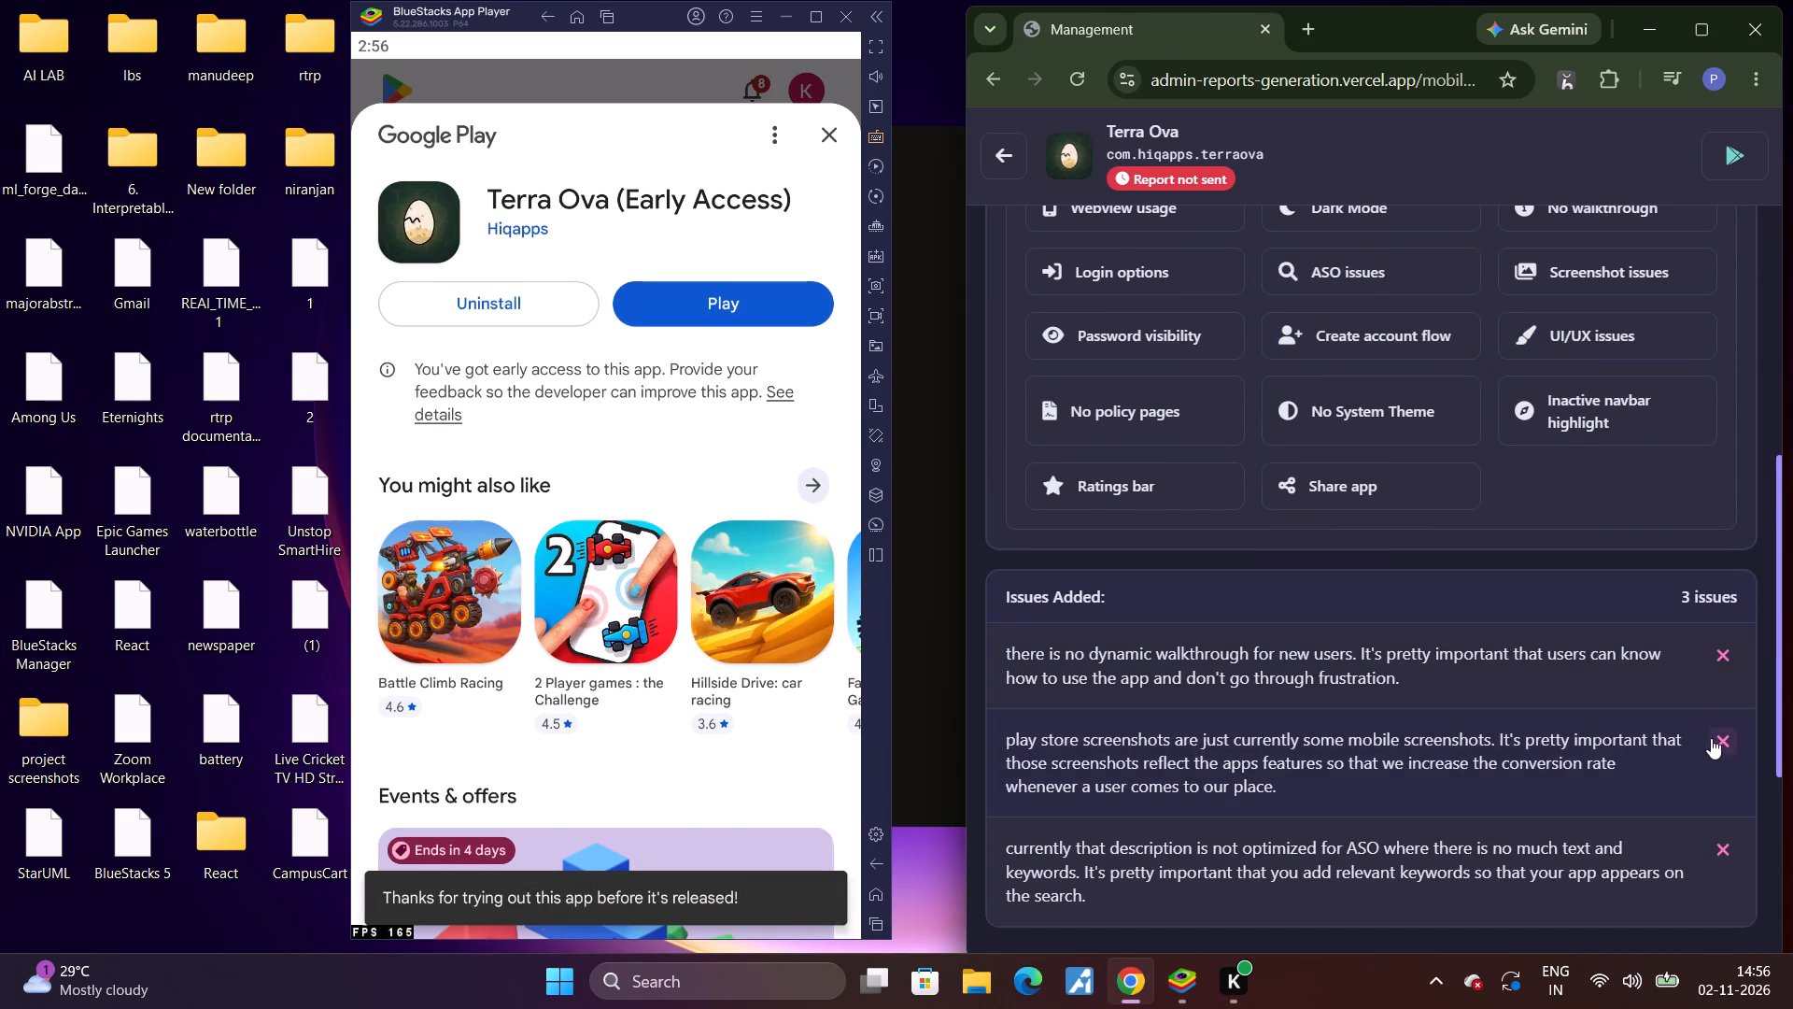
{"action": "scroll", "coordinate": [1570, 652], "scroll_direction": "down", "scroll_amount": 3}
Look over the Terra Ova store listing down to its game description and launch the installed app.
{"action": "left_click_drag", "start_coordinate": [682, 702], "coordinate": [685, 405]}
{"action": "left_click_drag", "start_coordinate": [691, 617], "coordinate": [717, 362]}
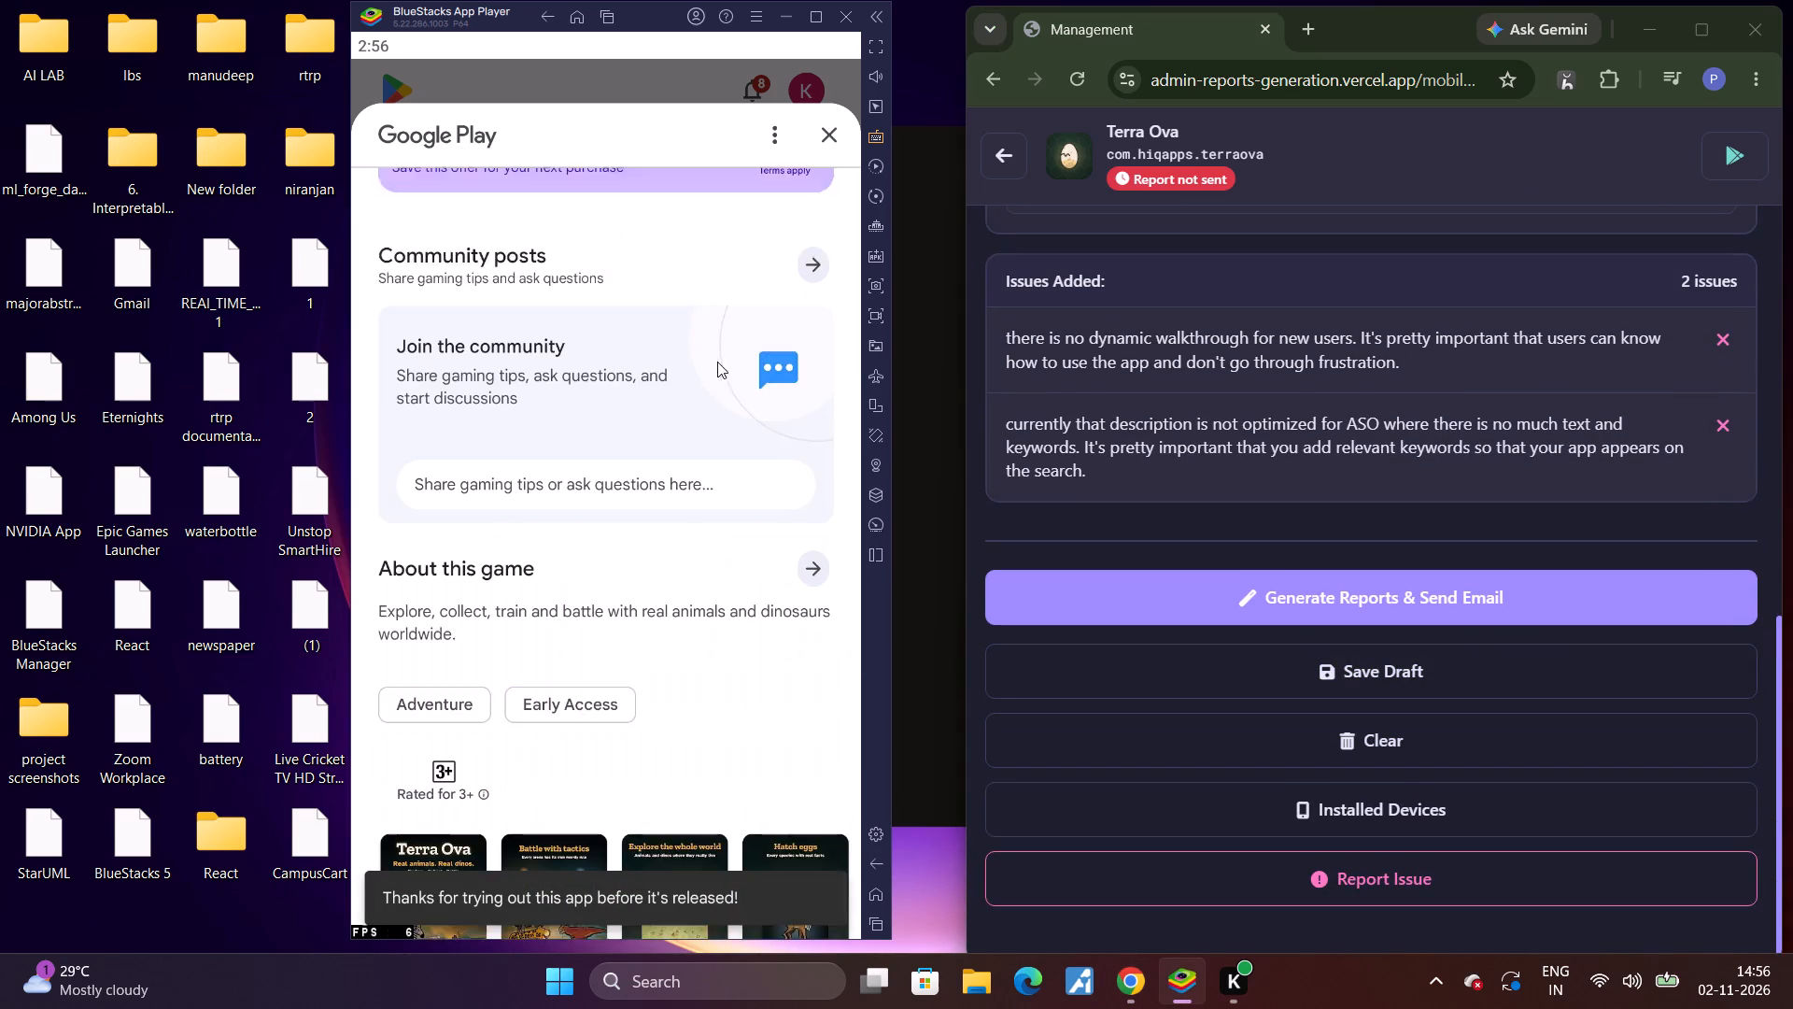
{"action": "left_click_drag", "start_coordinate": [717, 362], "coordinate": [739, 314]}
{"action": "left_click_drag", "start_coordinate": [675, 414], "coordinate": [722, 728]}
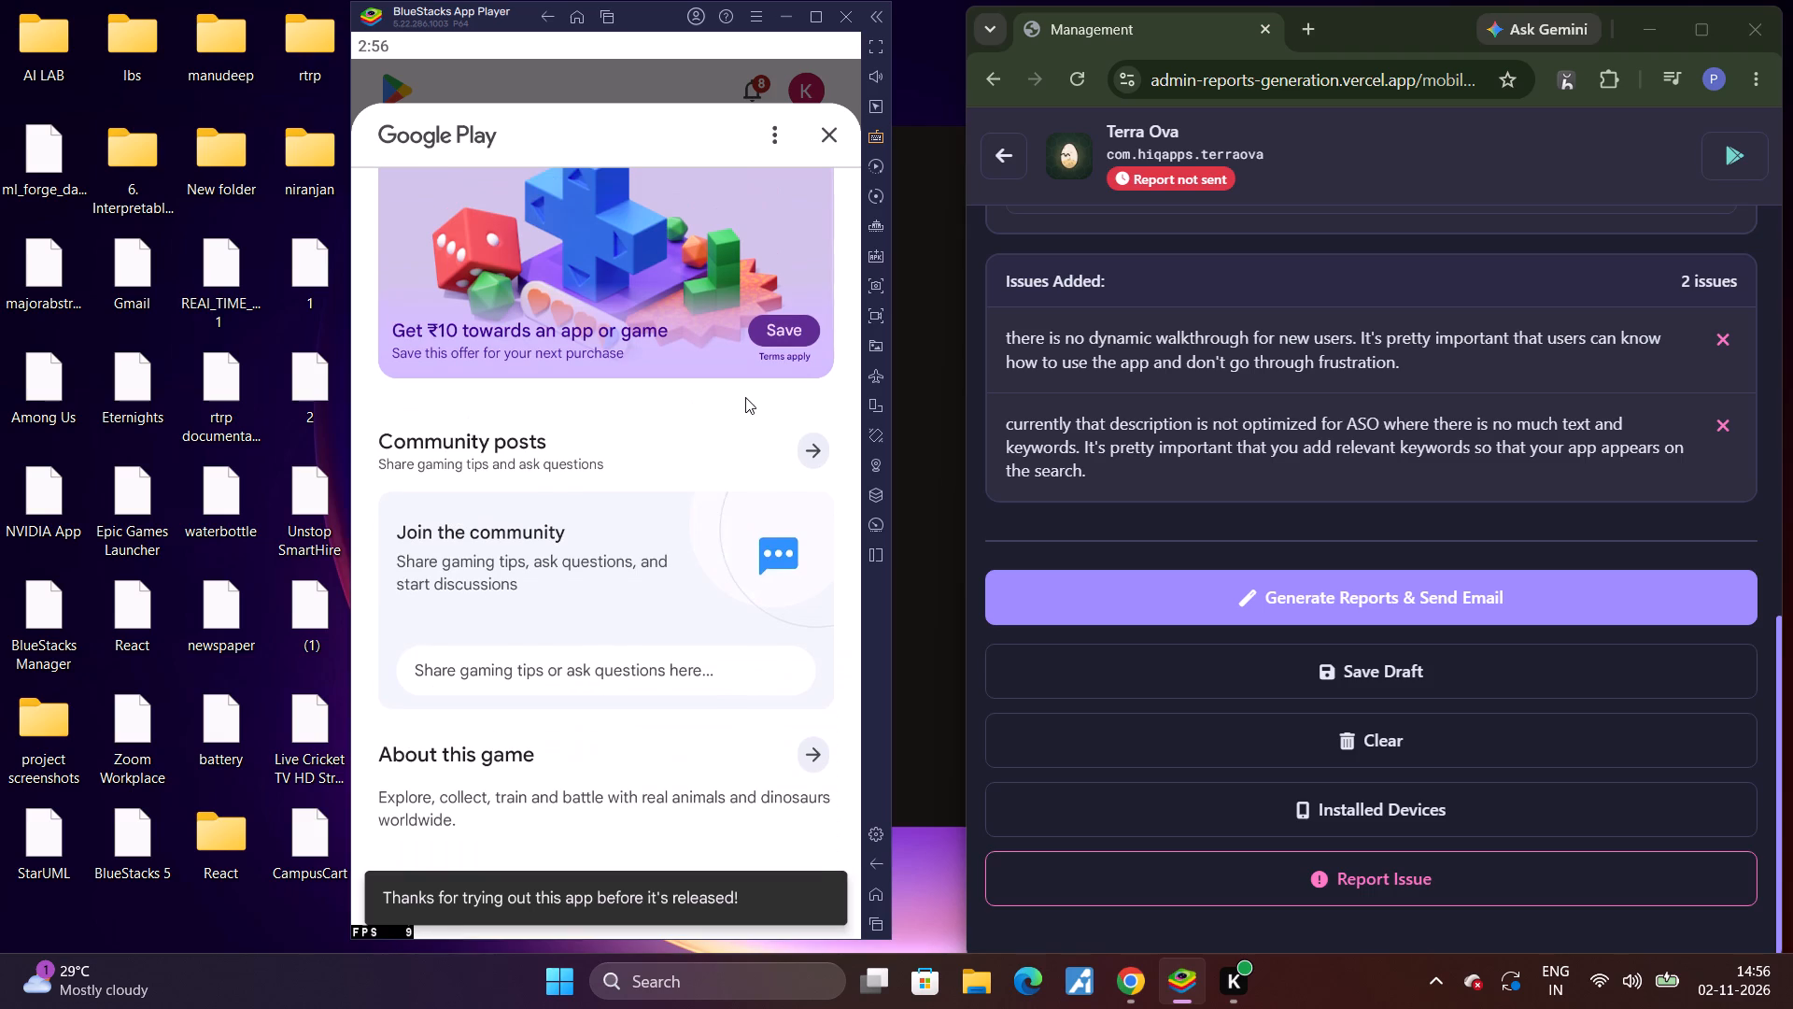
{"action": "left_click_drag", "start_coordinate": [743, 396], "coordinate": [779, 643]}
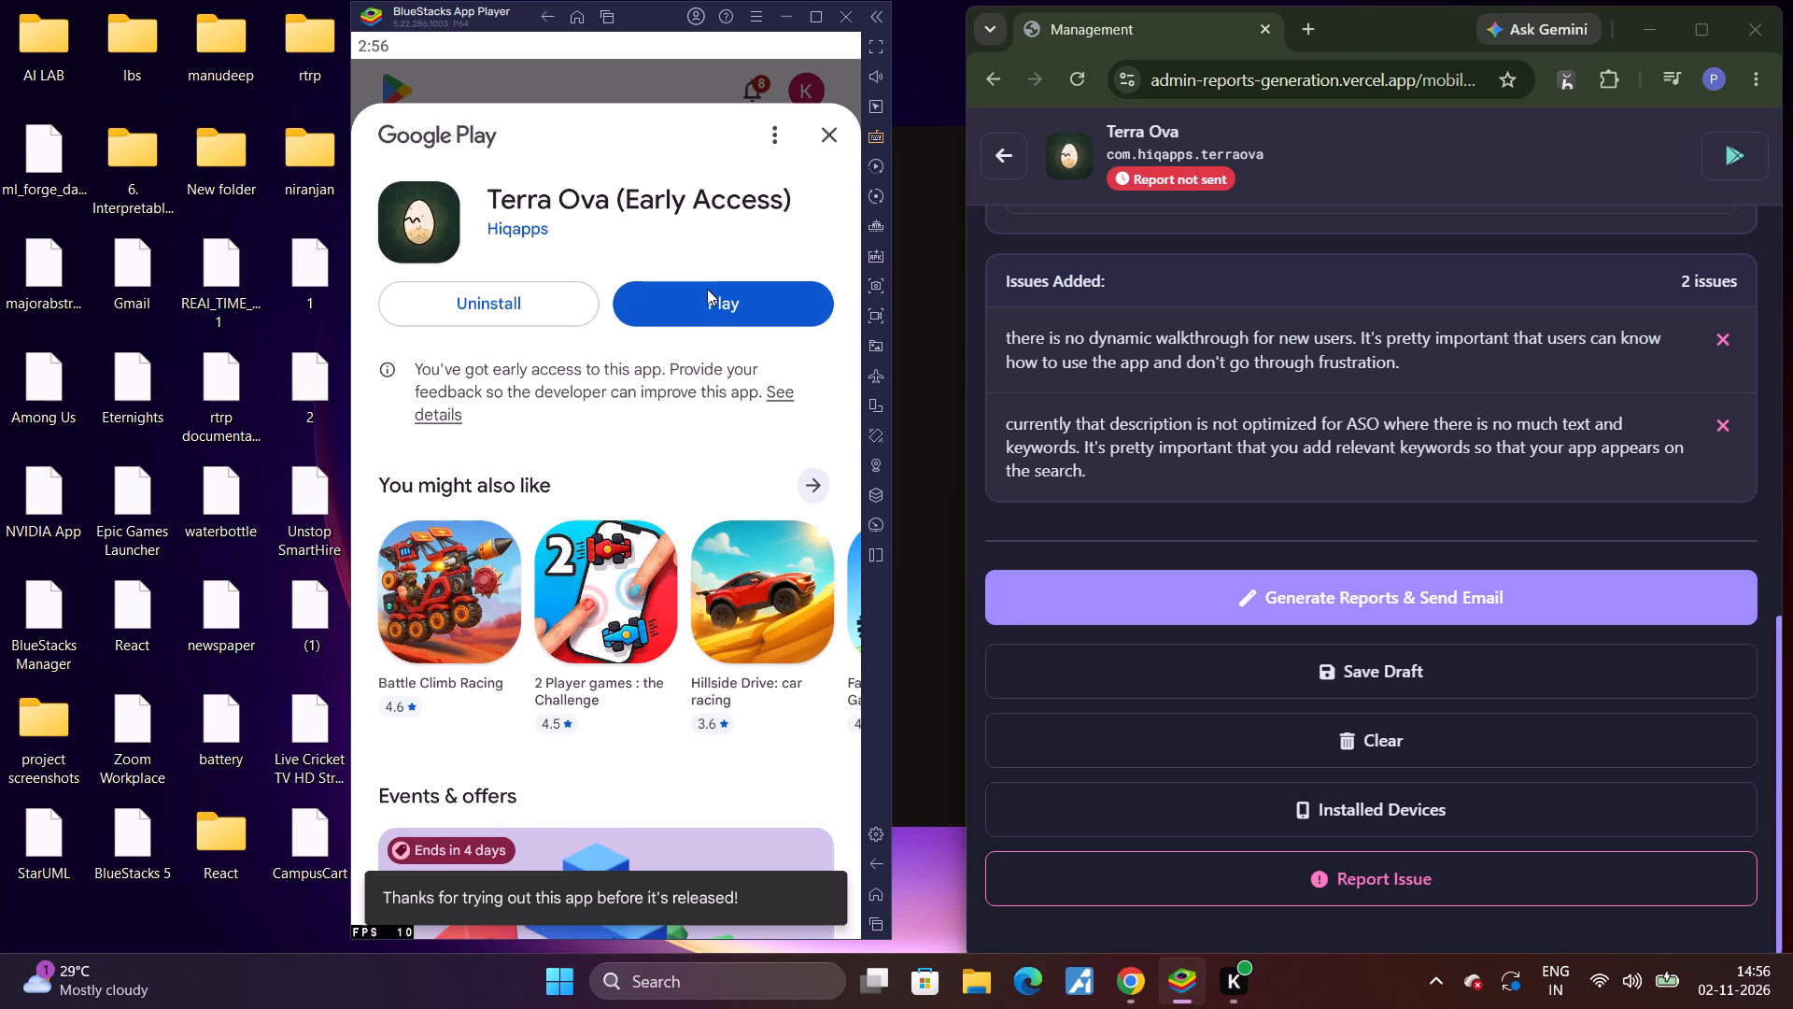
{"action": "left_click", "coordinate": [705, 290]}
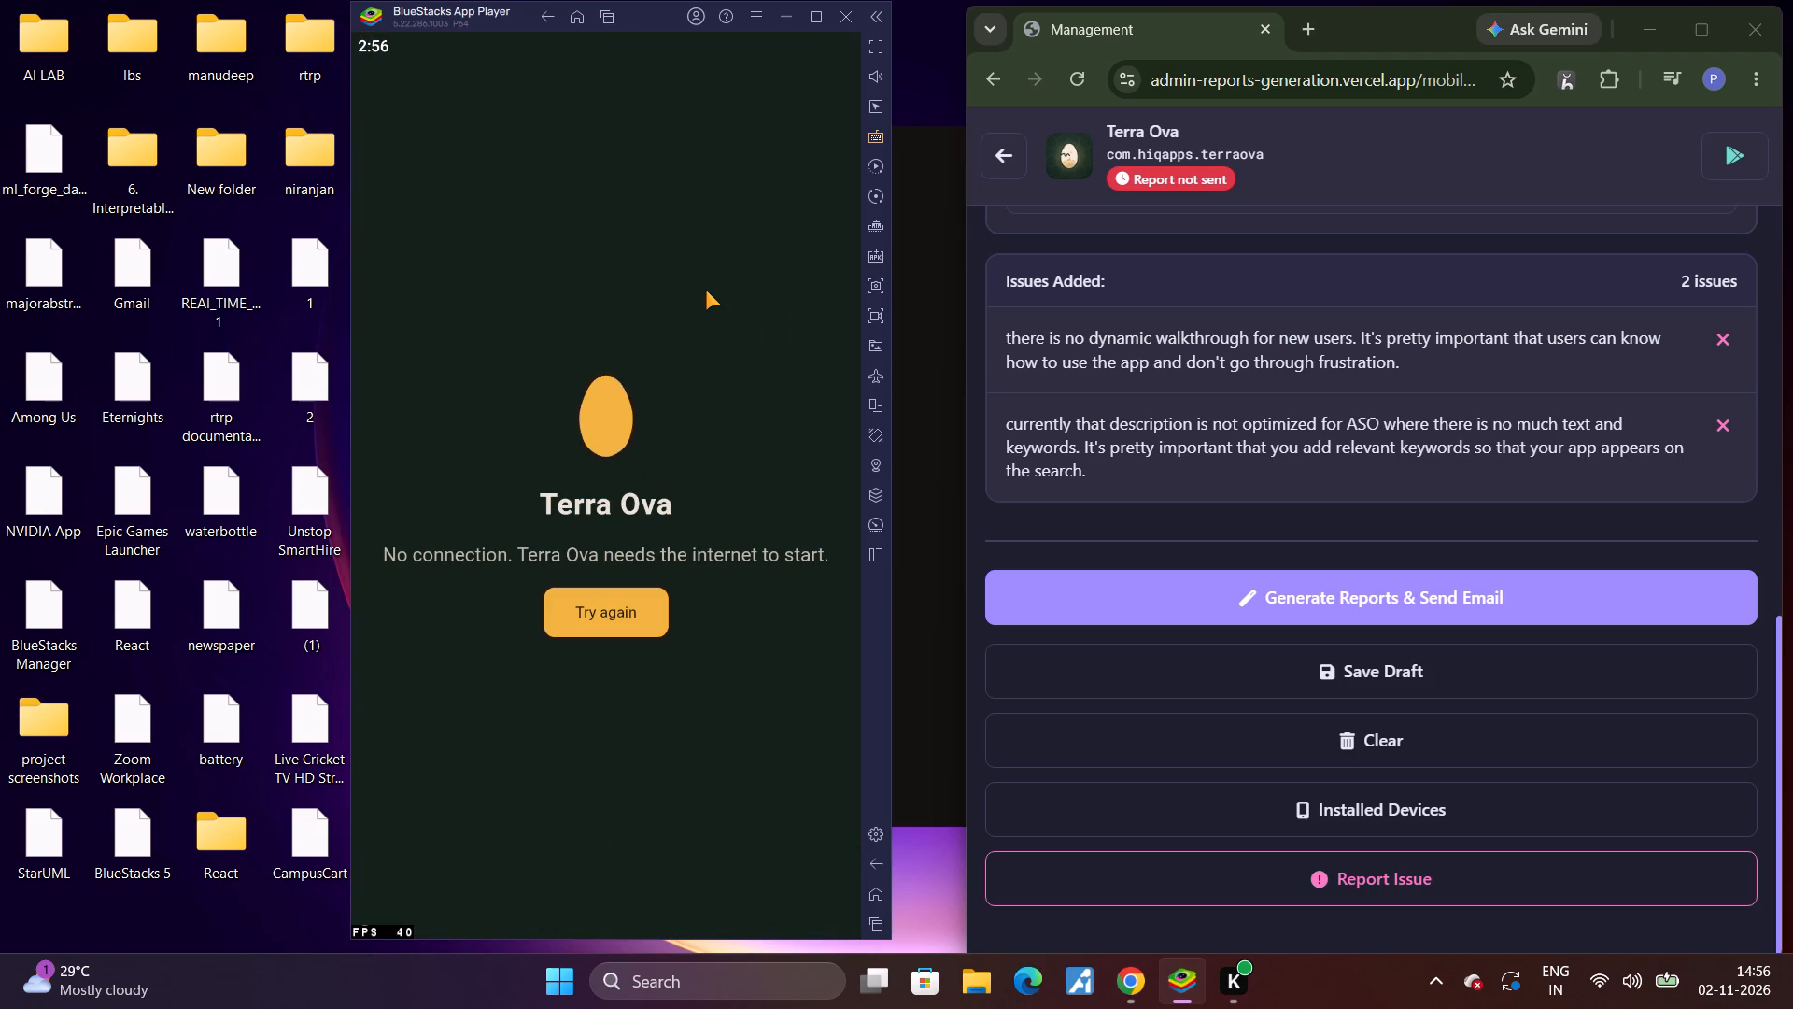
Refresh the Windows desktop.
{"action": "right_click", "coordinate": [903, 889]}
{"action": "left_click", "coordinate": [942, 647]}
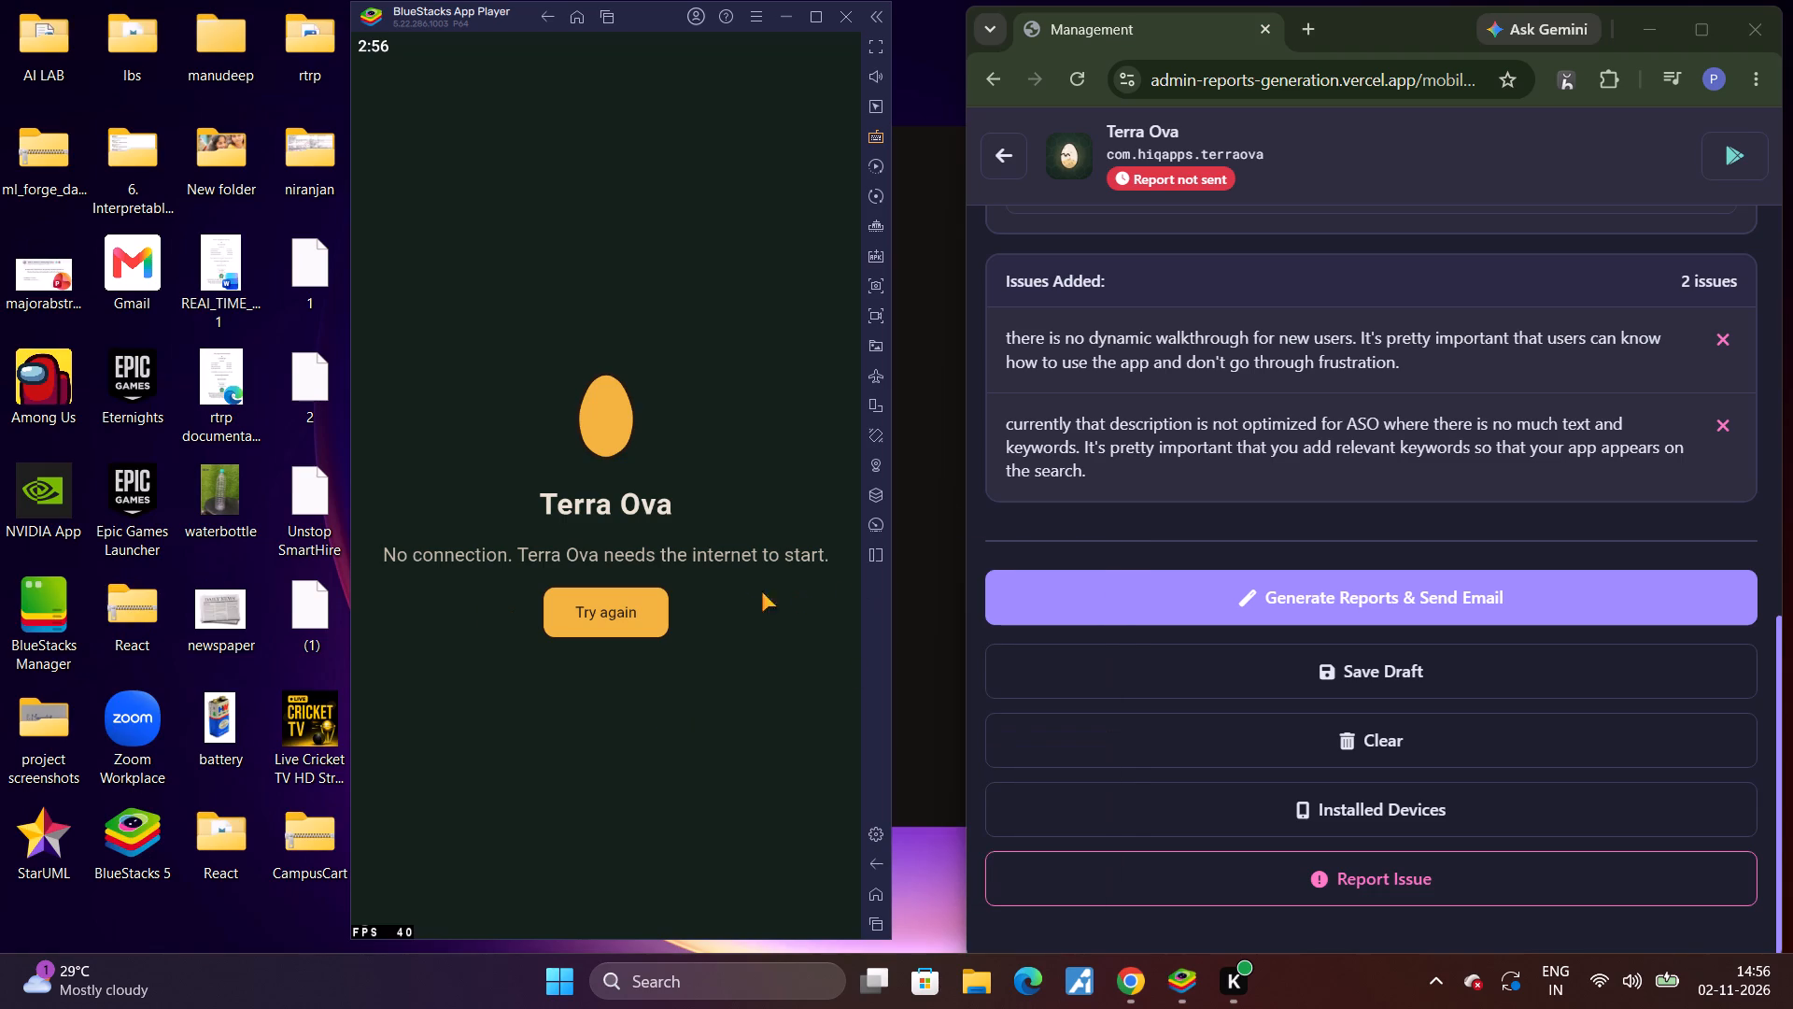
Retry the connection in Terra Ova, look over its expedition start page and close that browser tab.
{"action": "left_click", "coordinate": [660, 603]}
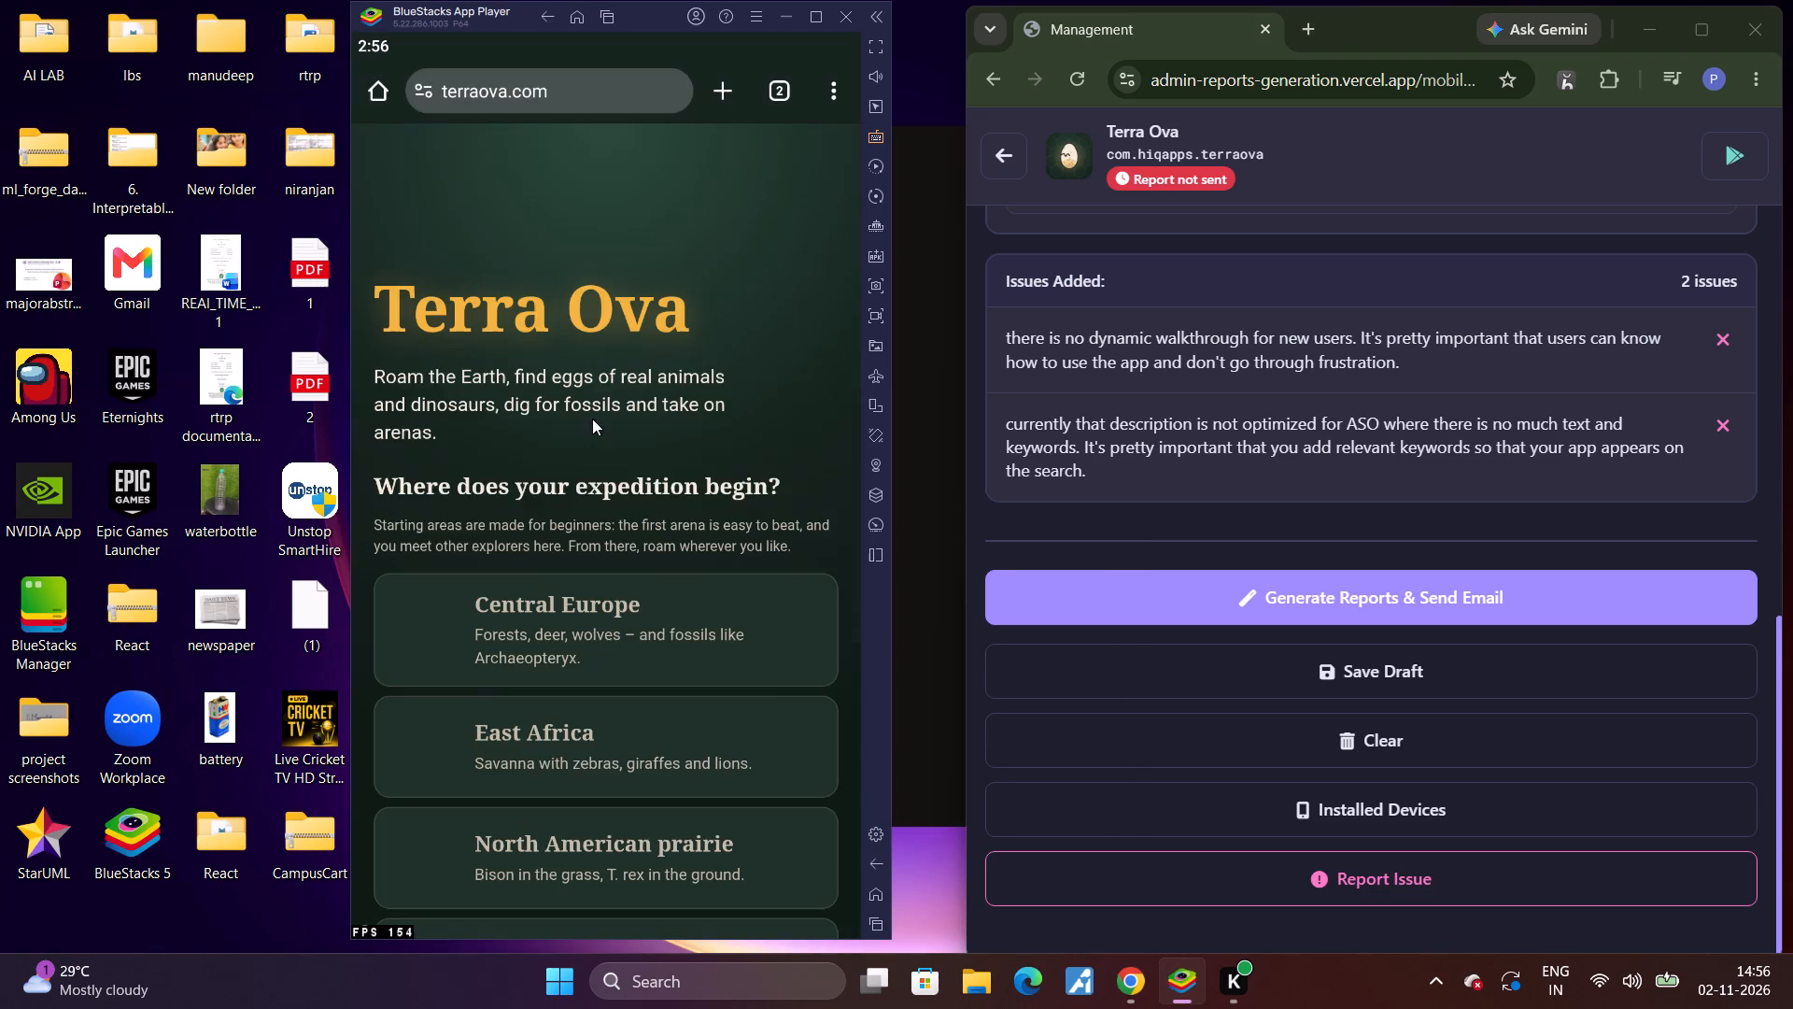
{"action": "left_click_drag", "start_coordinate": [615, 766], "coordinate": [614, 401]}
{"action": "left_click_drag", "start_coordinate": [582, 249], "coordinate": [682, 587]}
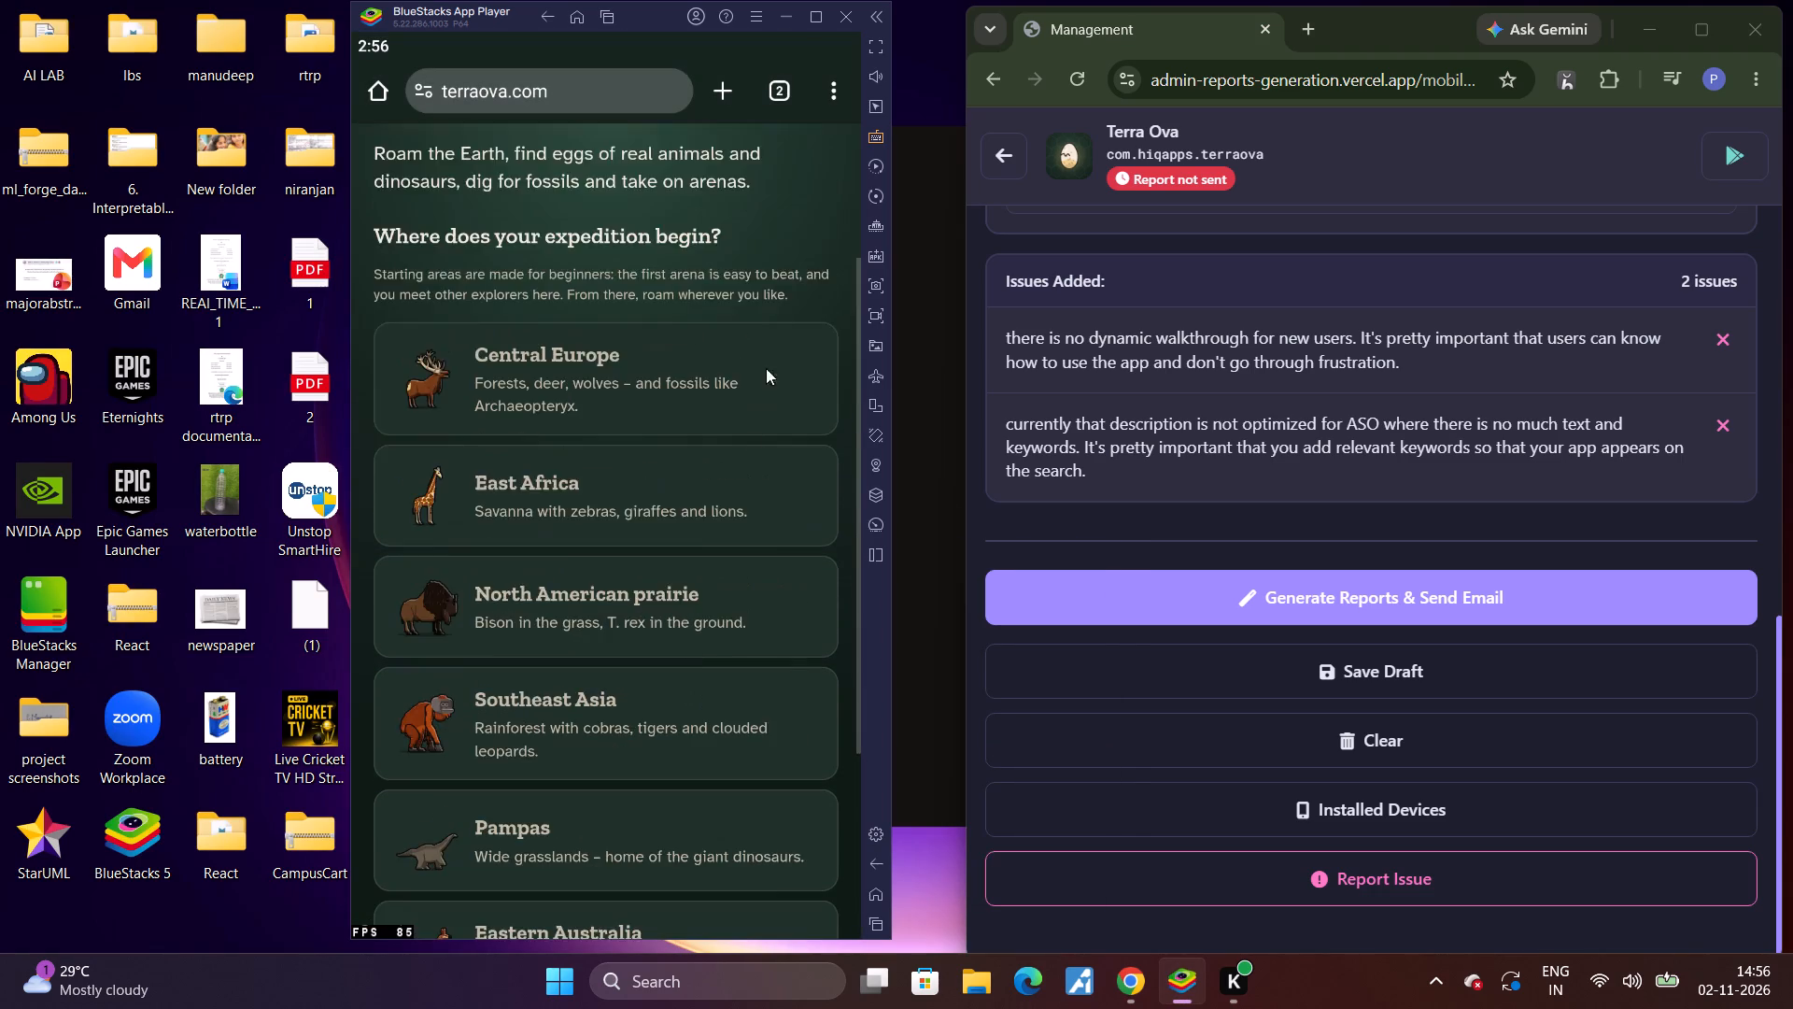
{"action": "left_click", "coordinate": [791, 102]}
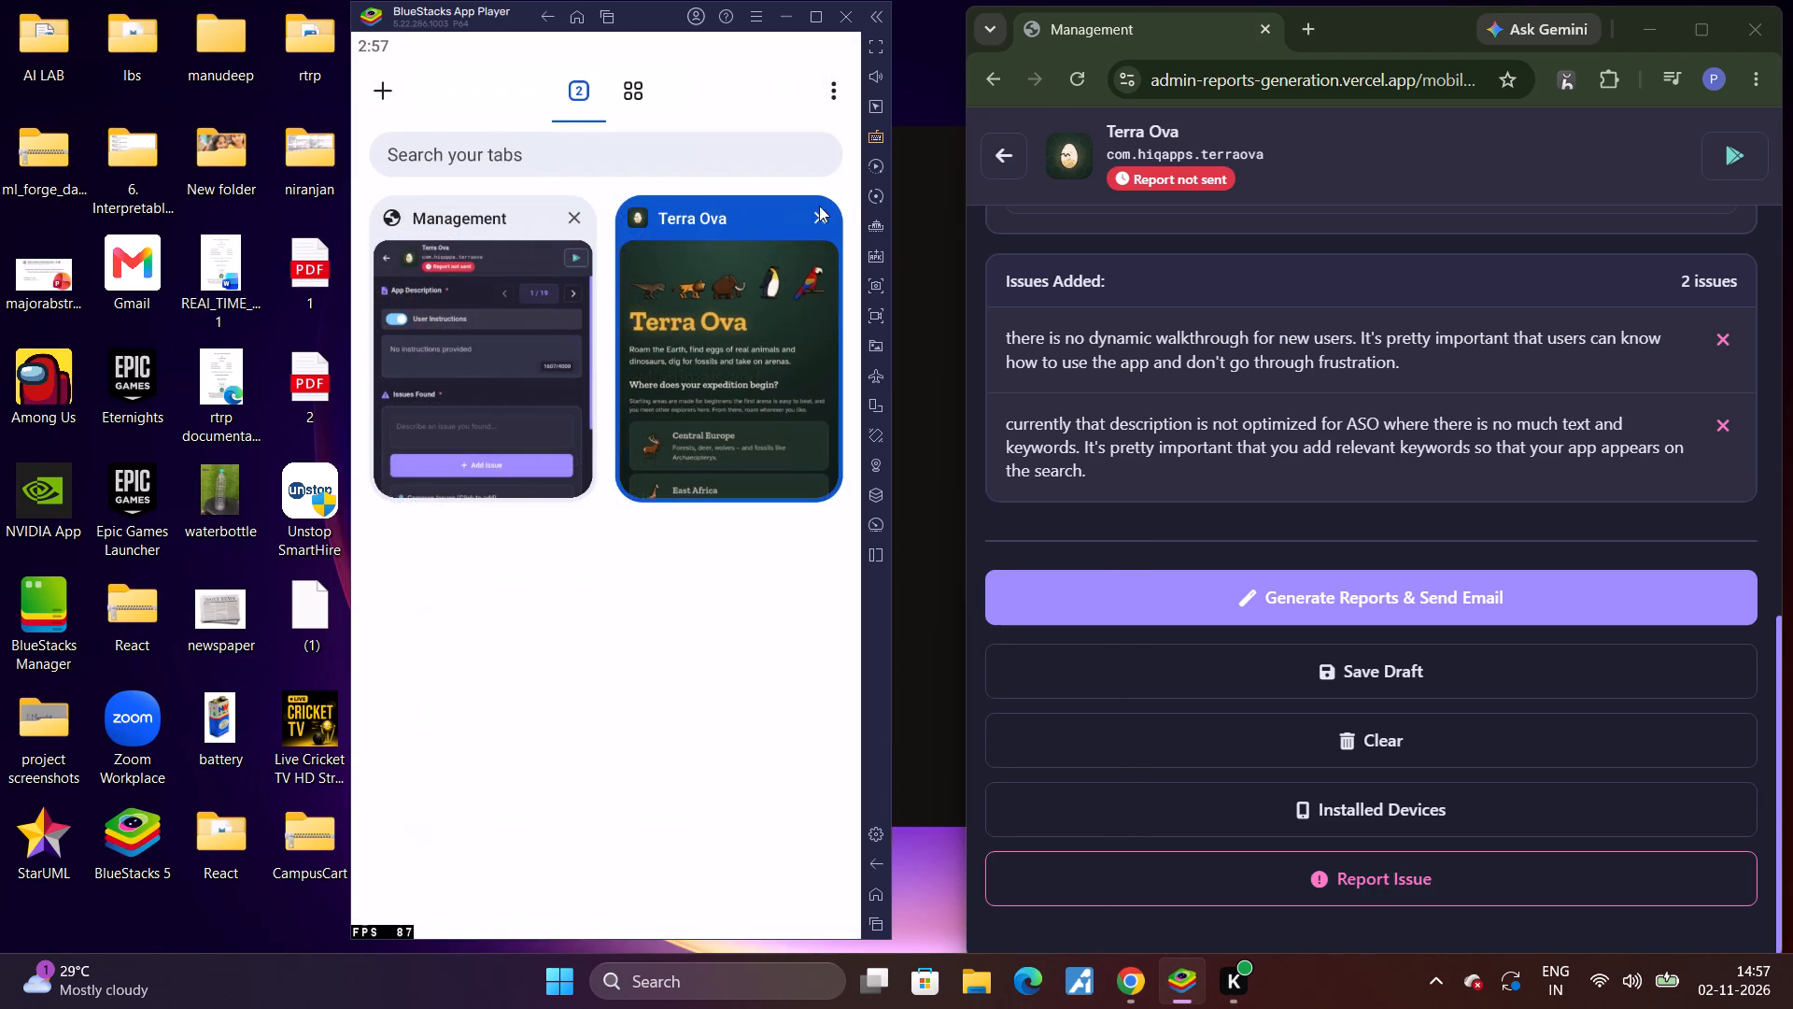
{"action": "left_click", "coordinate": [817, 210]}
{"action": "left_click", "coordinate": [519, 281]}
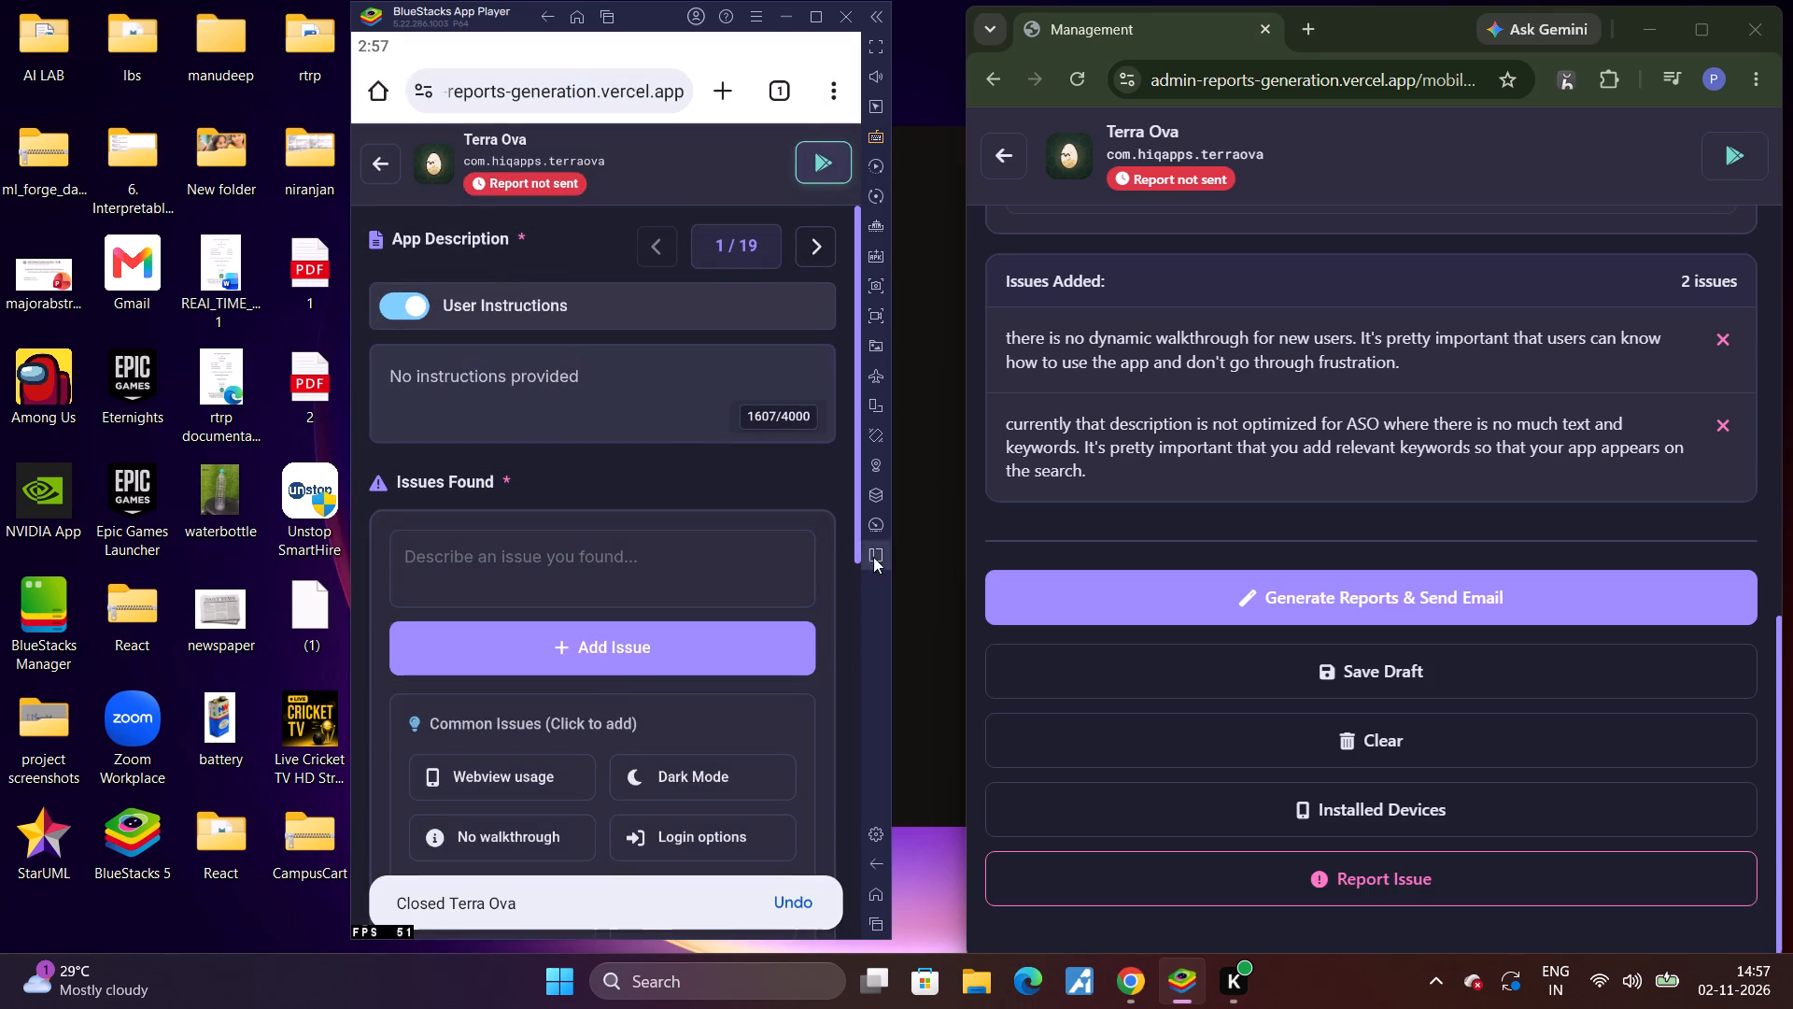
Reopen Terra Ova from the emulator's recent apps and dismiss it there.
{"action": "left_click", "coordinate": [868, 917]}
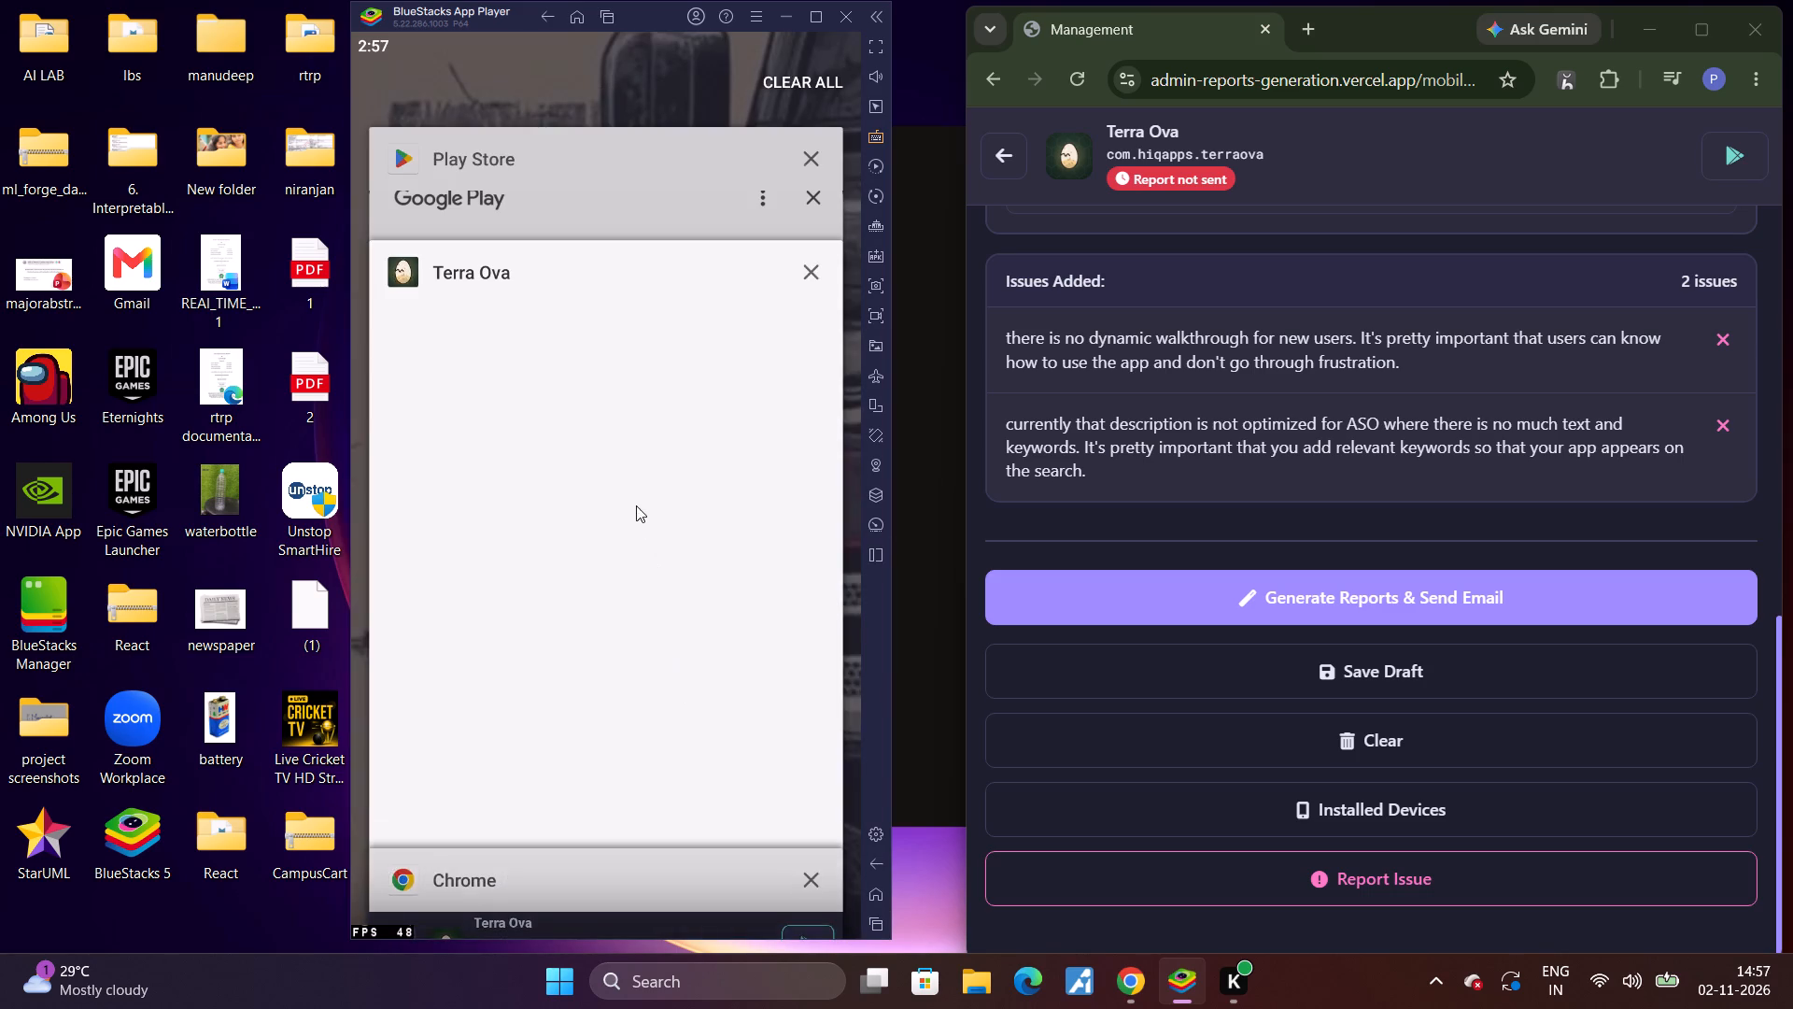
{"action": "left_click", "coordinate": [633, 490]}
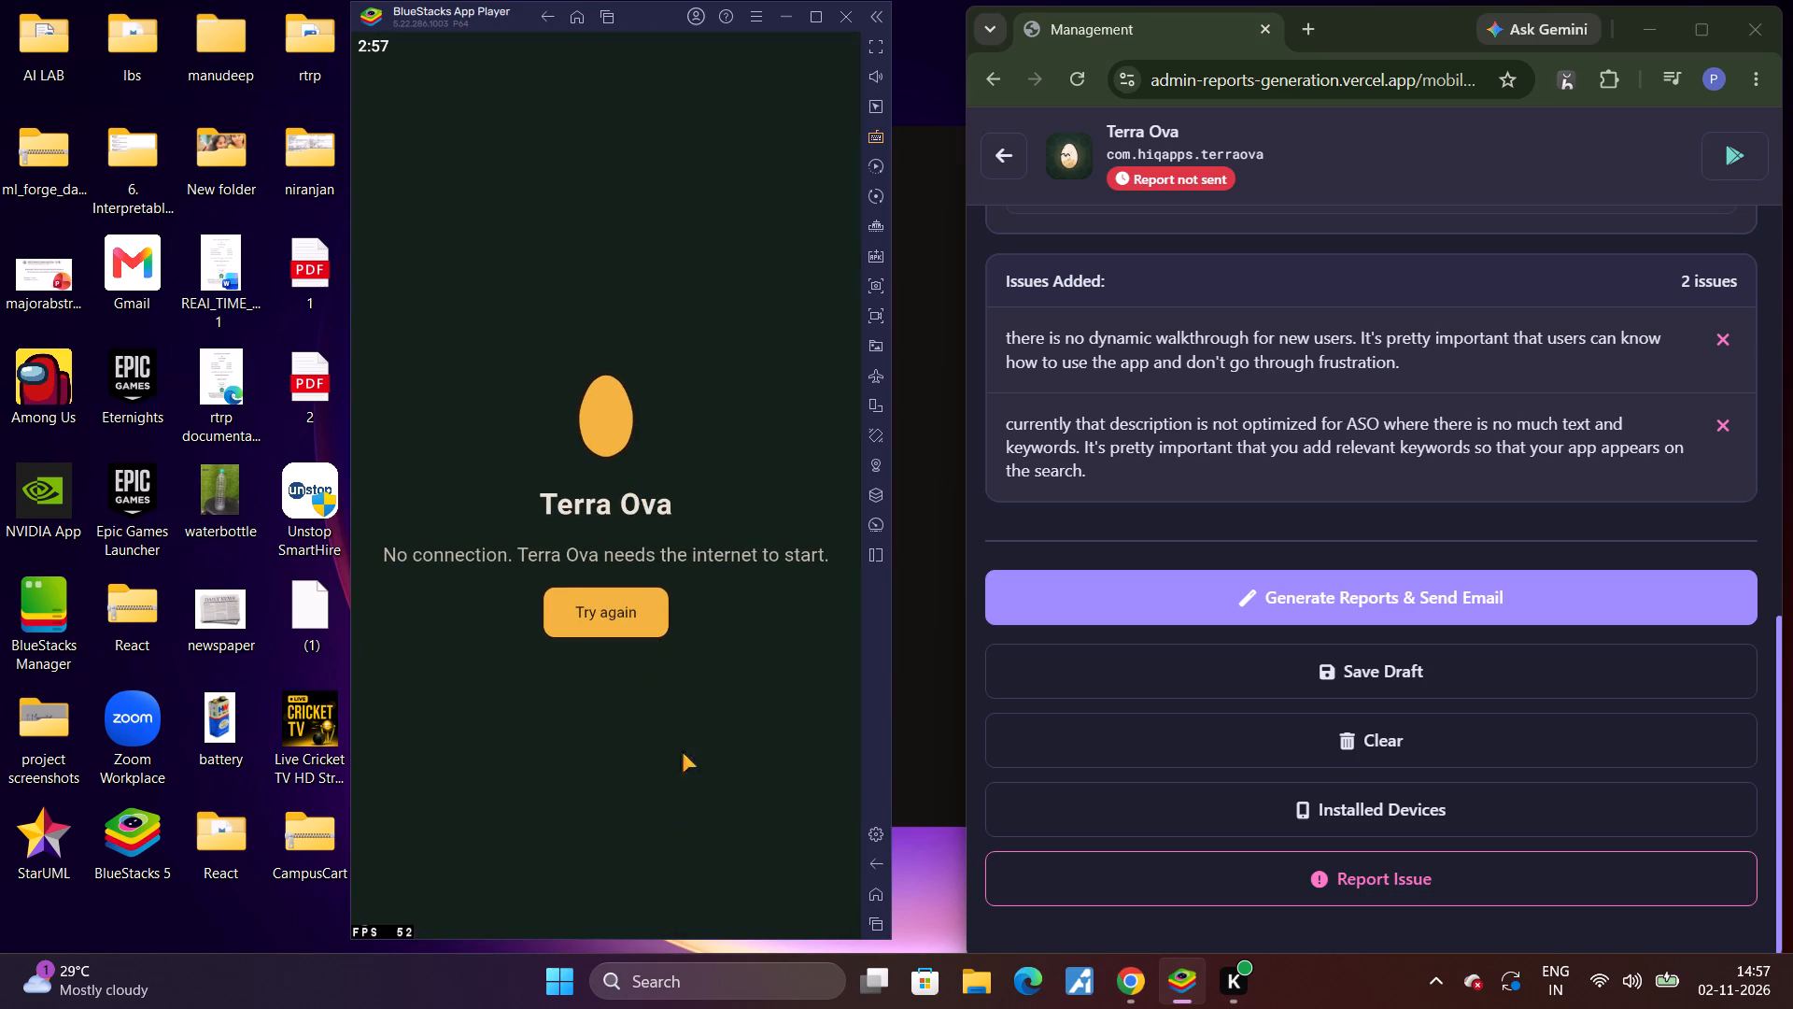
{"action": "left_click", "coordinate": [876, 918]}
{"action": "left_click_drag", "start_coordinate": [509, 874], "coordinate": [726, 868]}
Uninstall the I Wrote Today app from the emulator's home screen.
{"action": "left_click", "coordinate": [868, 888]}
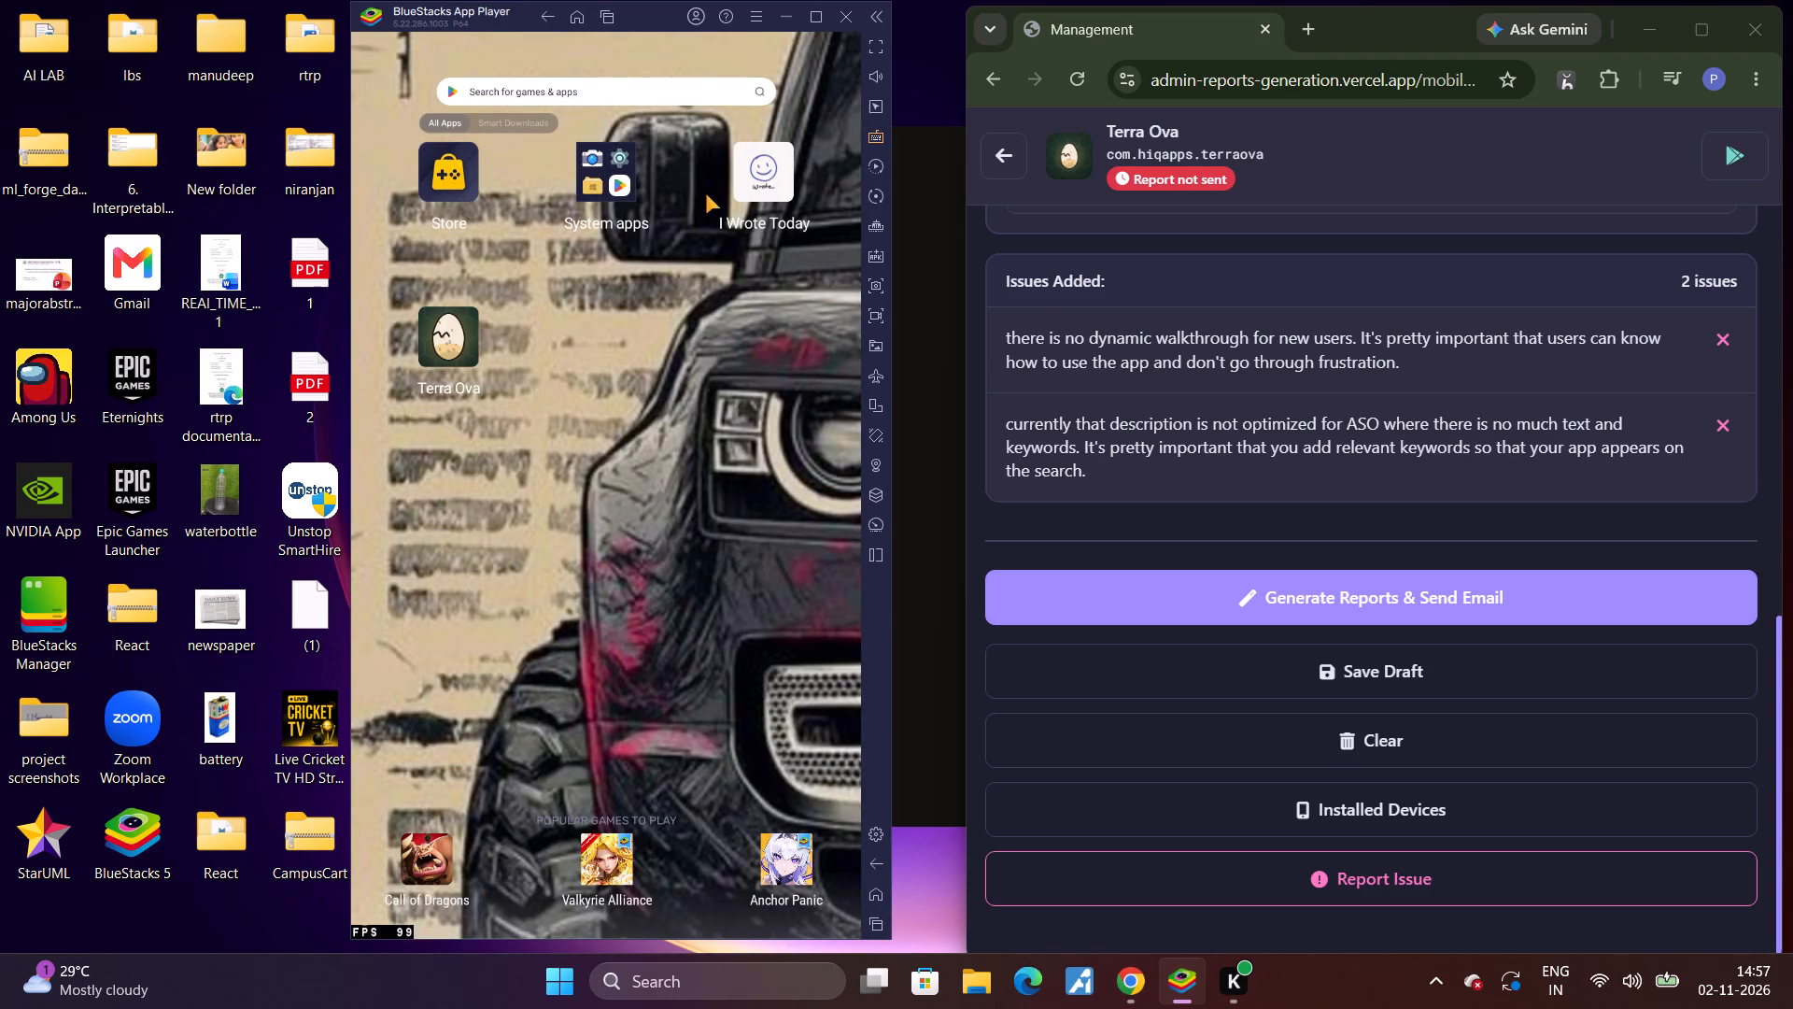
{"action": "left_click", "coordinate": [758, 178]}
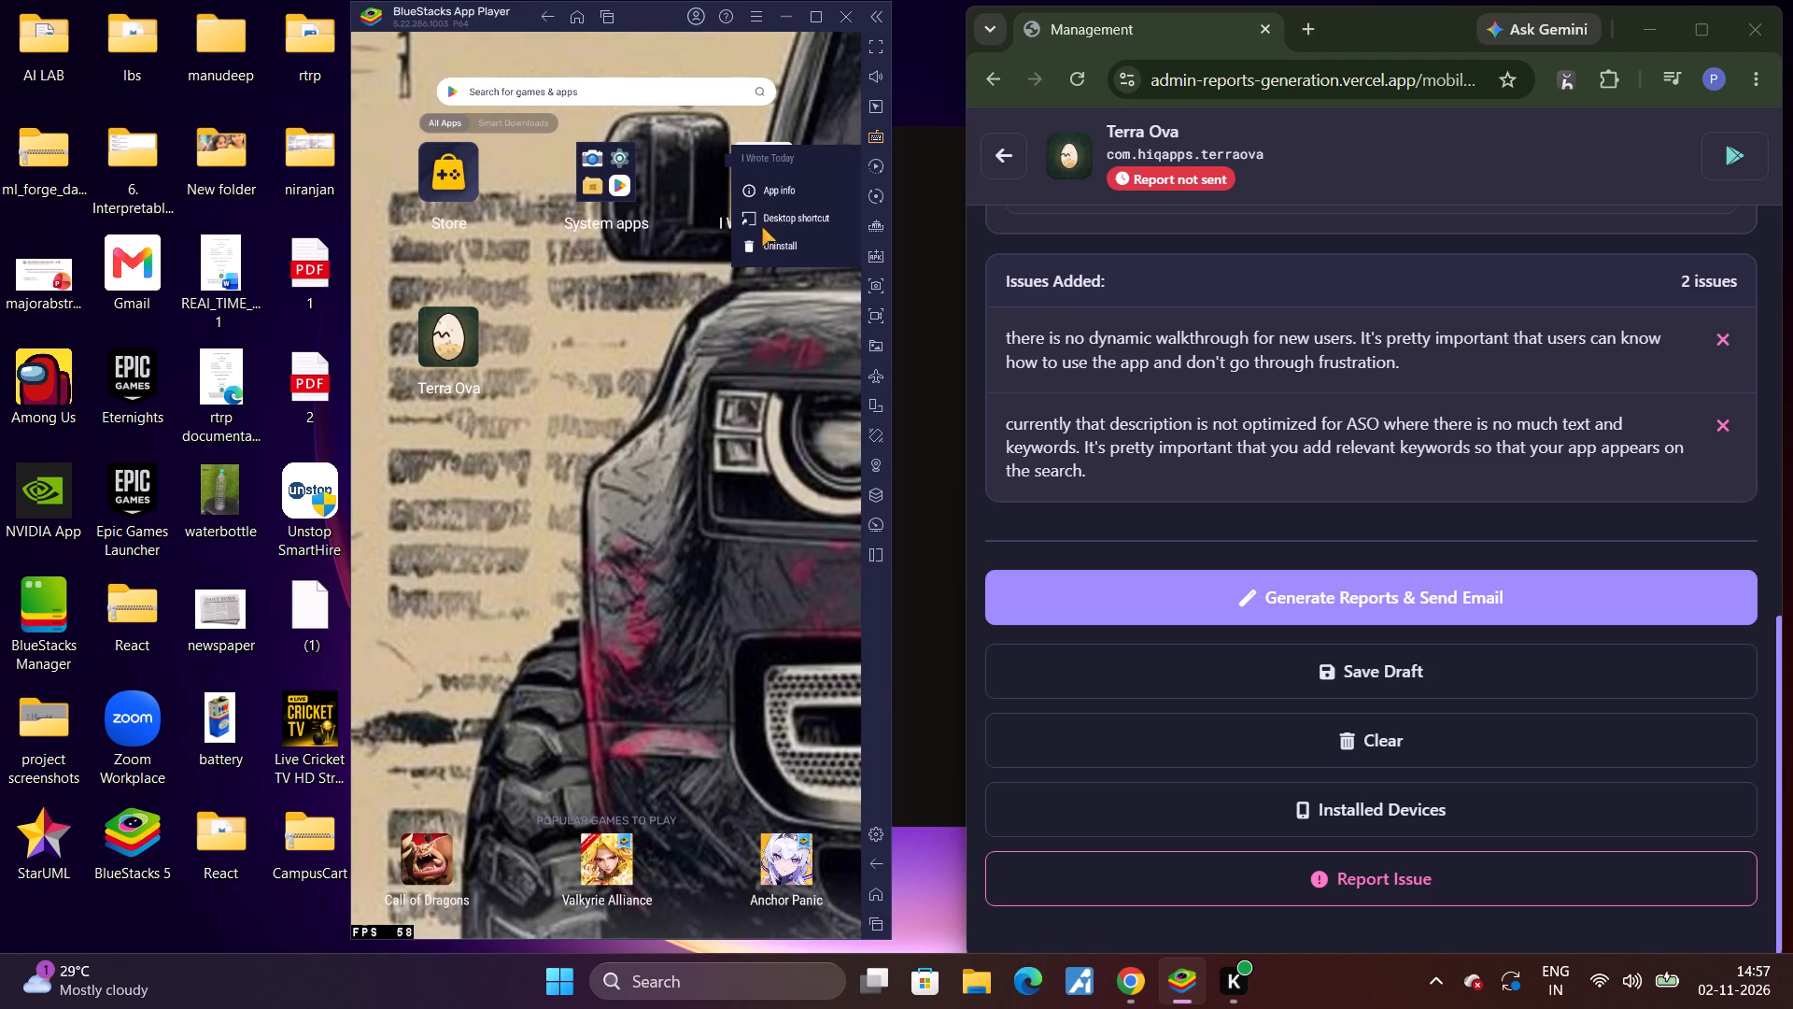
{"action": "left_click", "coordinate": [761, 244]}
{"action": "left_click", "coordinate": [782, 539]}
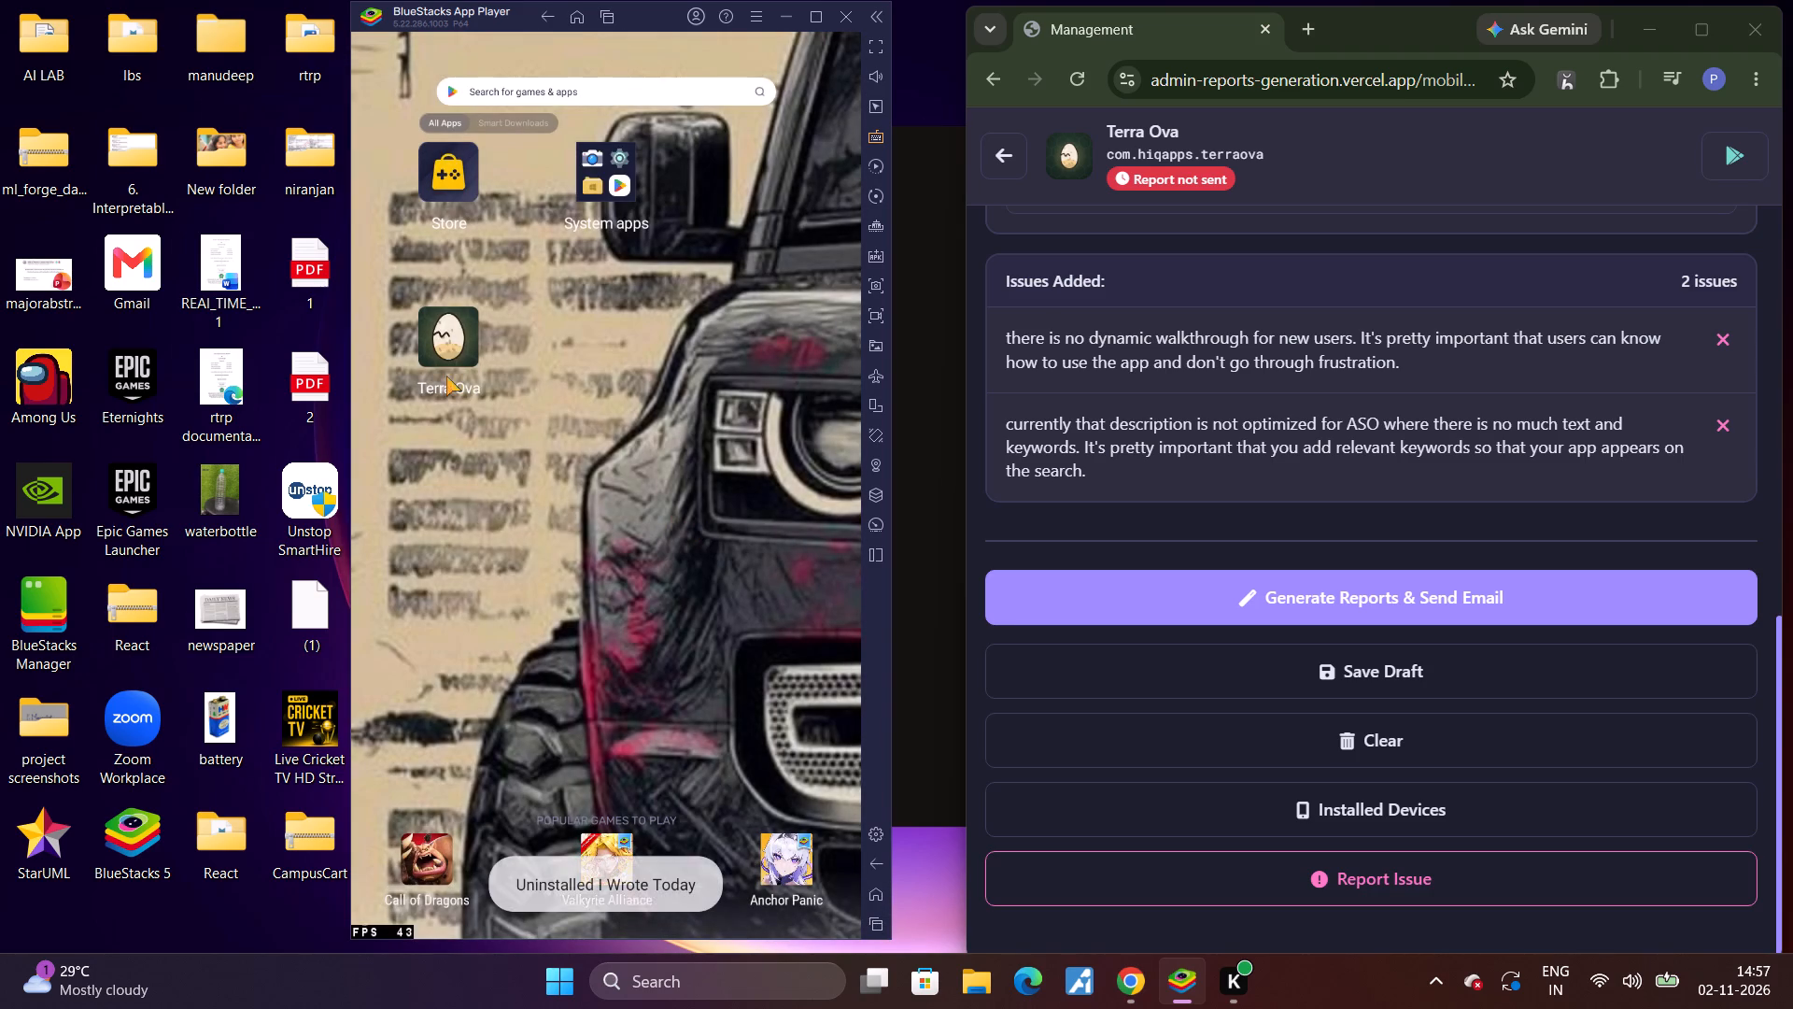
Move the Terra Ova app to the slot beside System apps on the emulator's home screen.
{"action": "left_click_drag", "start_coordinate": [440, 323], "coordinate": [743, 185]}
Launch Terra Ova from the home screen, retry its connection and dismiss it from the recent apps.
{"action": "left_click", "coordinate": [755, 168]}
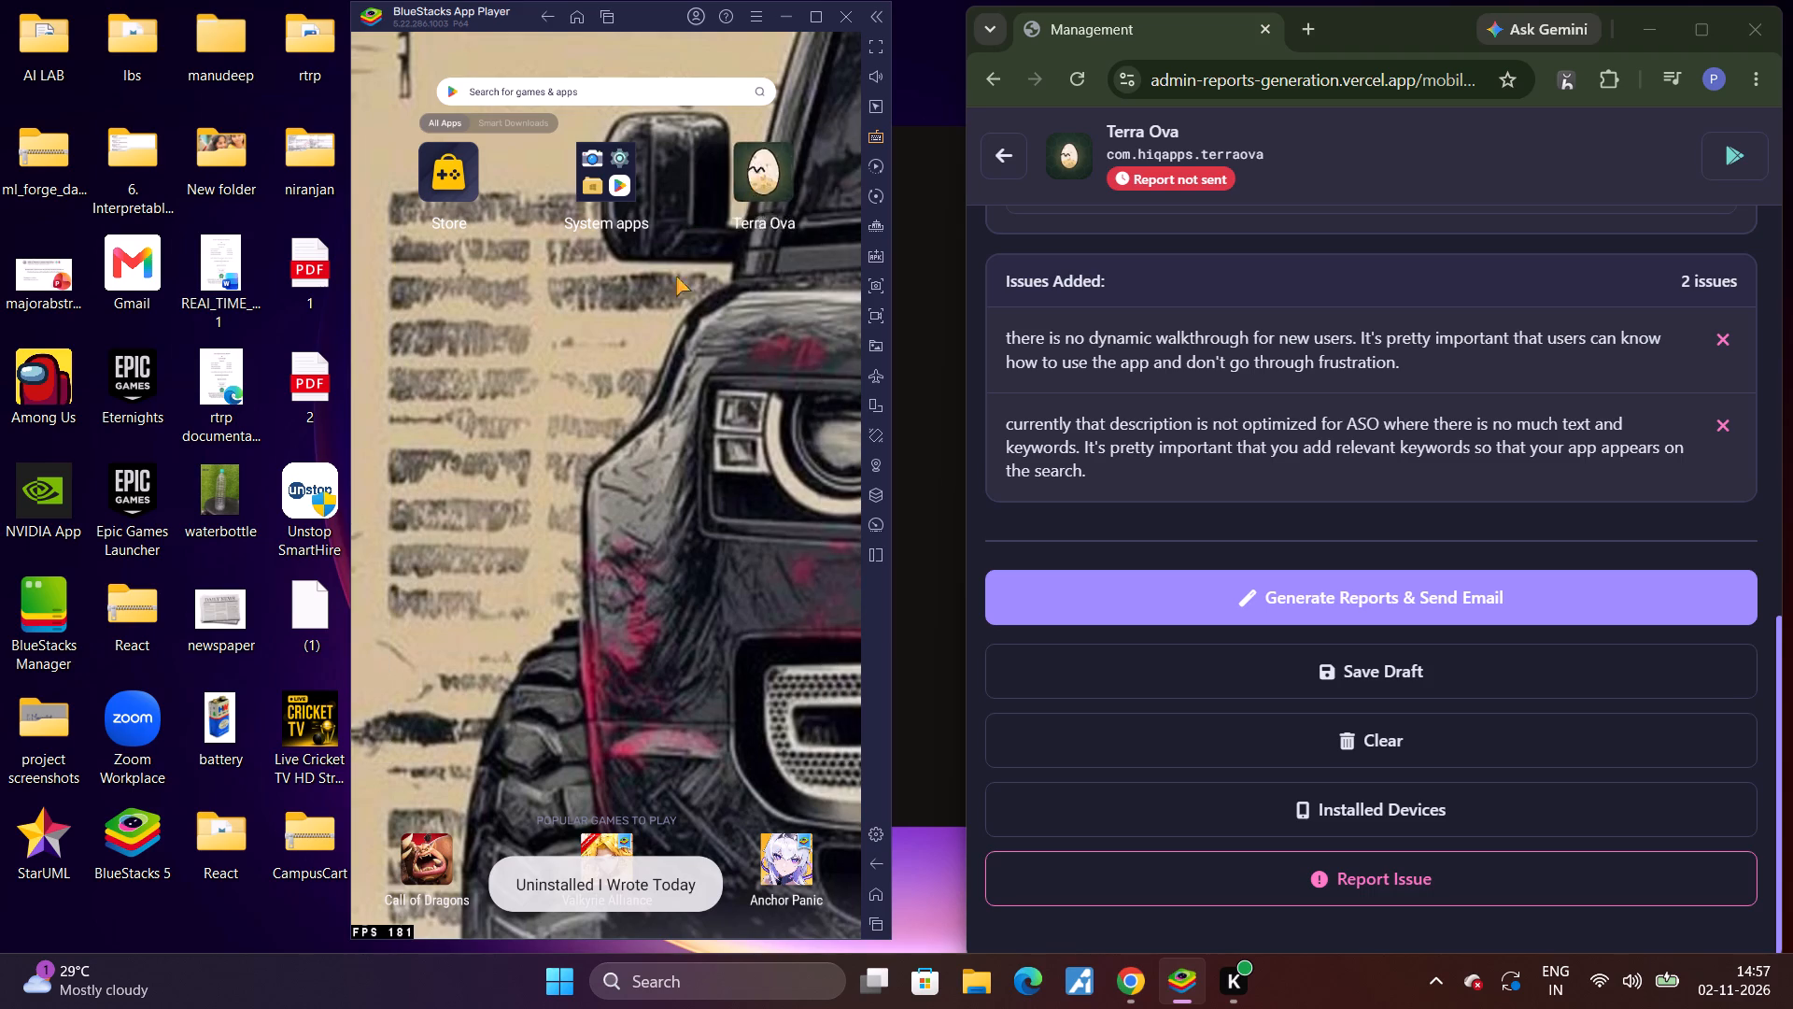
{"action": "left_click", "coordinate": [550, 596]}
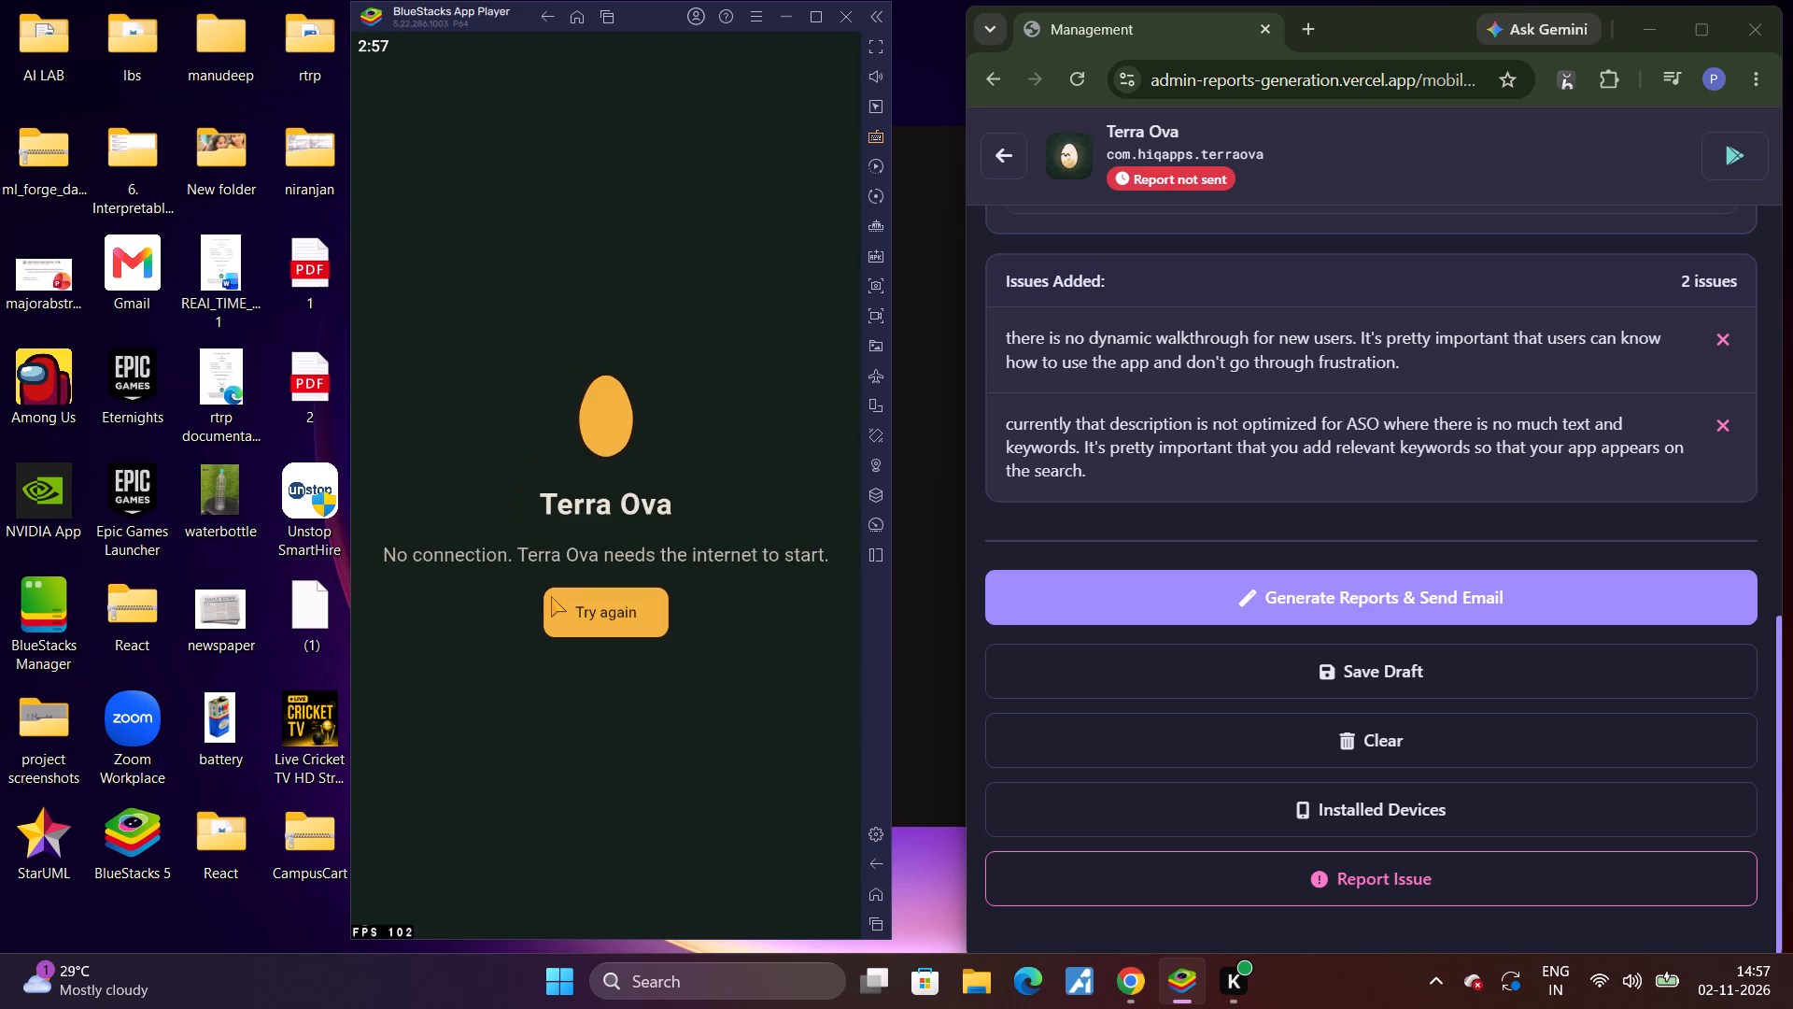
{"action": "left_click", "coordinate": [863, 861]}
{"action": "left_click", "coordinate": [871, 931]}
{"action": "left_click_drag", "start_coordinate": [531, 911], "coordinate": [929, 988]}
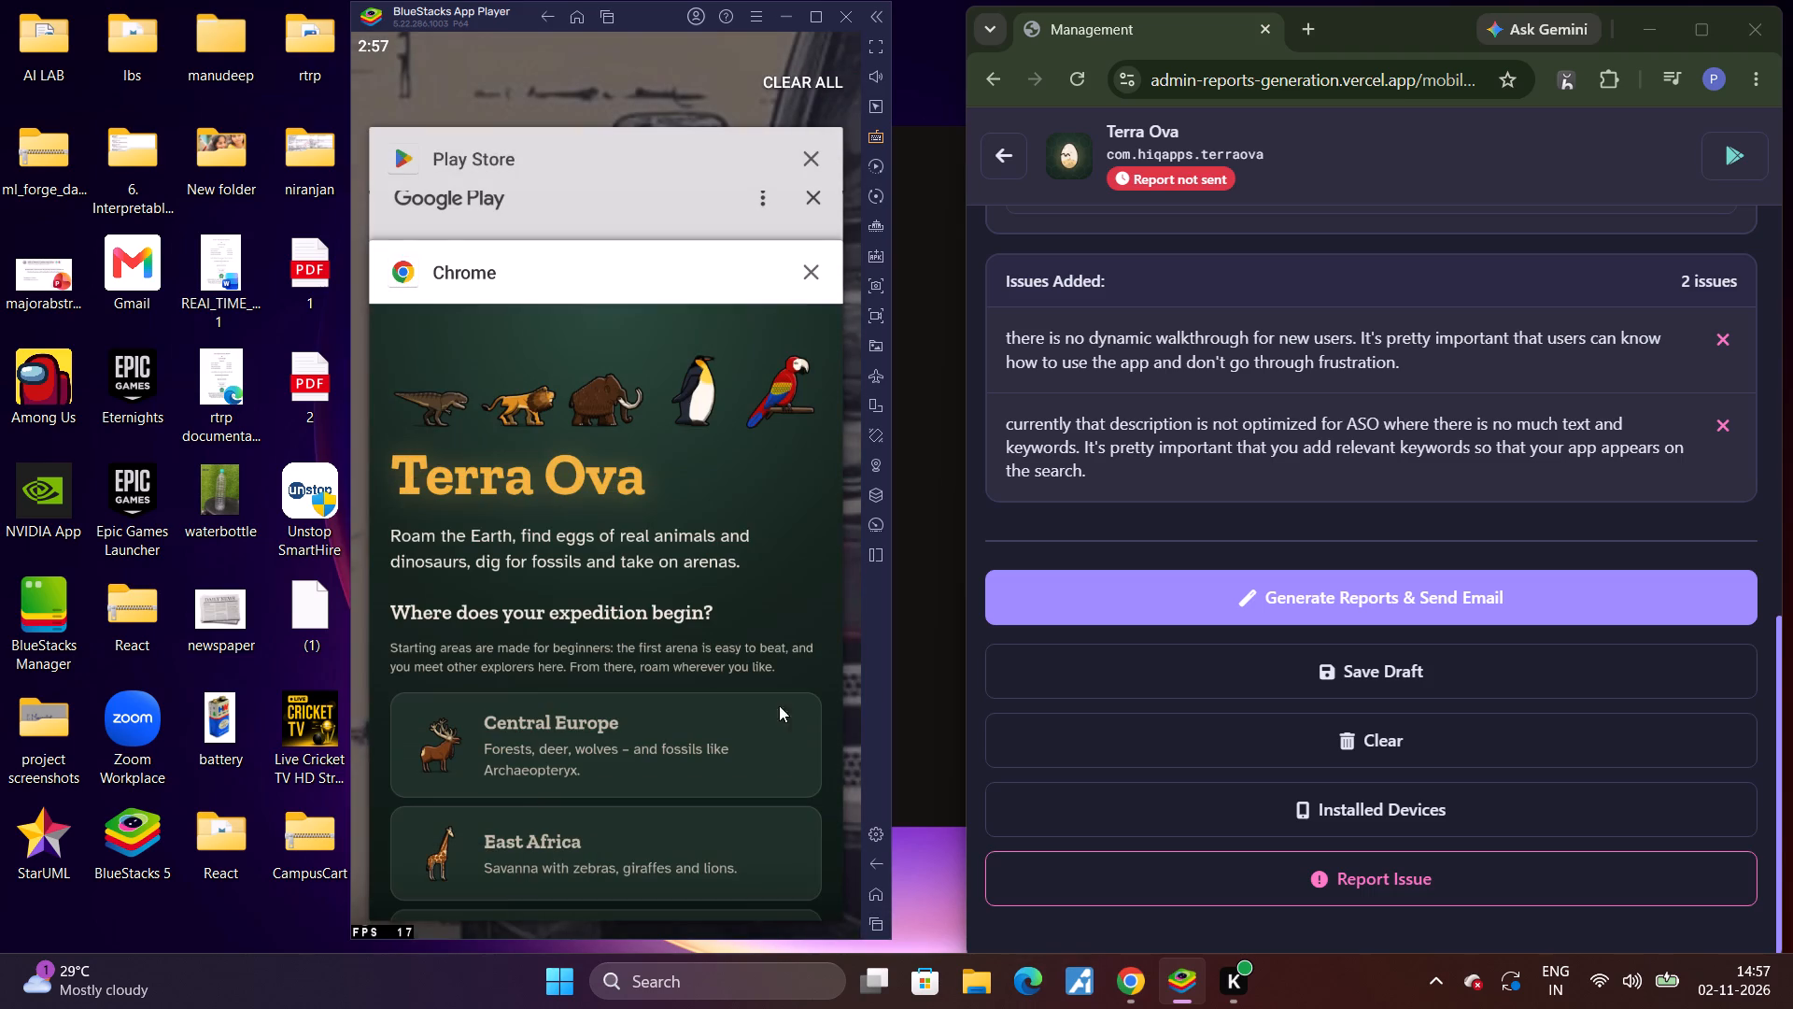
Reopen the Terra Ova store listing from its feedback page in the emulator's Chrome and review the description and screenshots.
{"action": "left_click", "coordinate": [627, 480]}
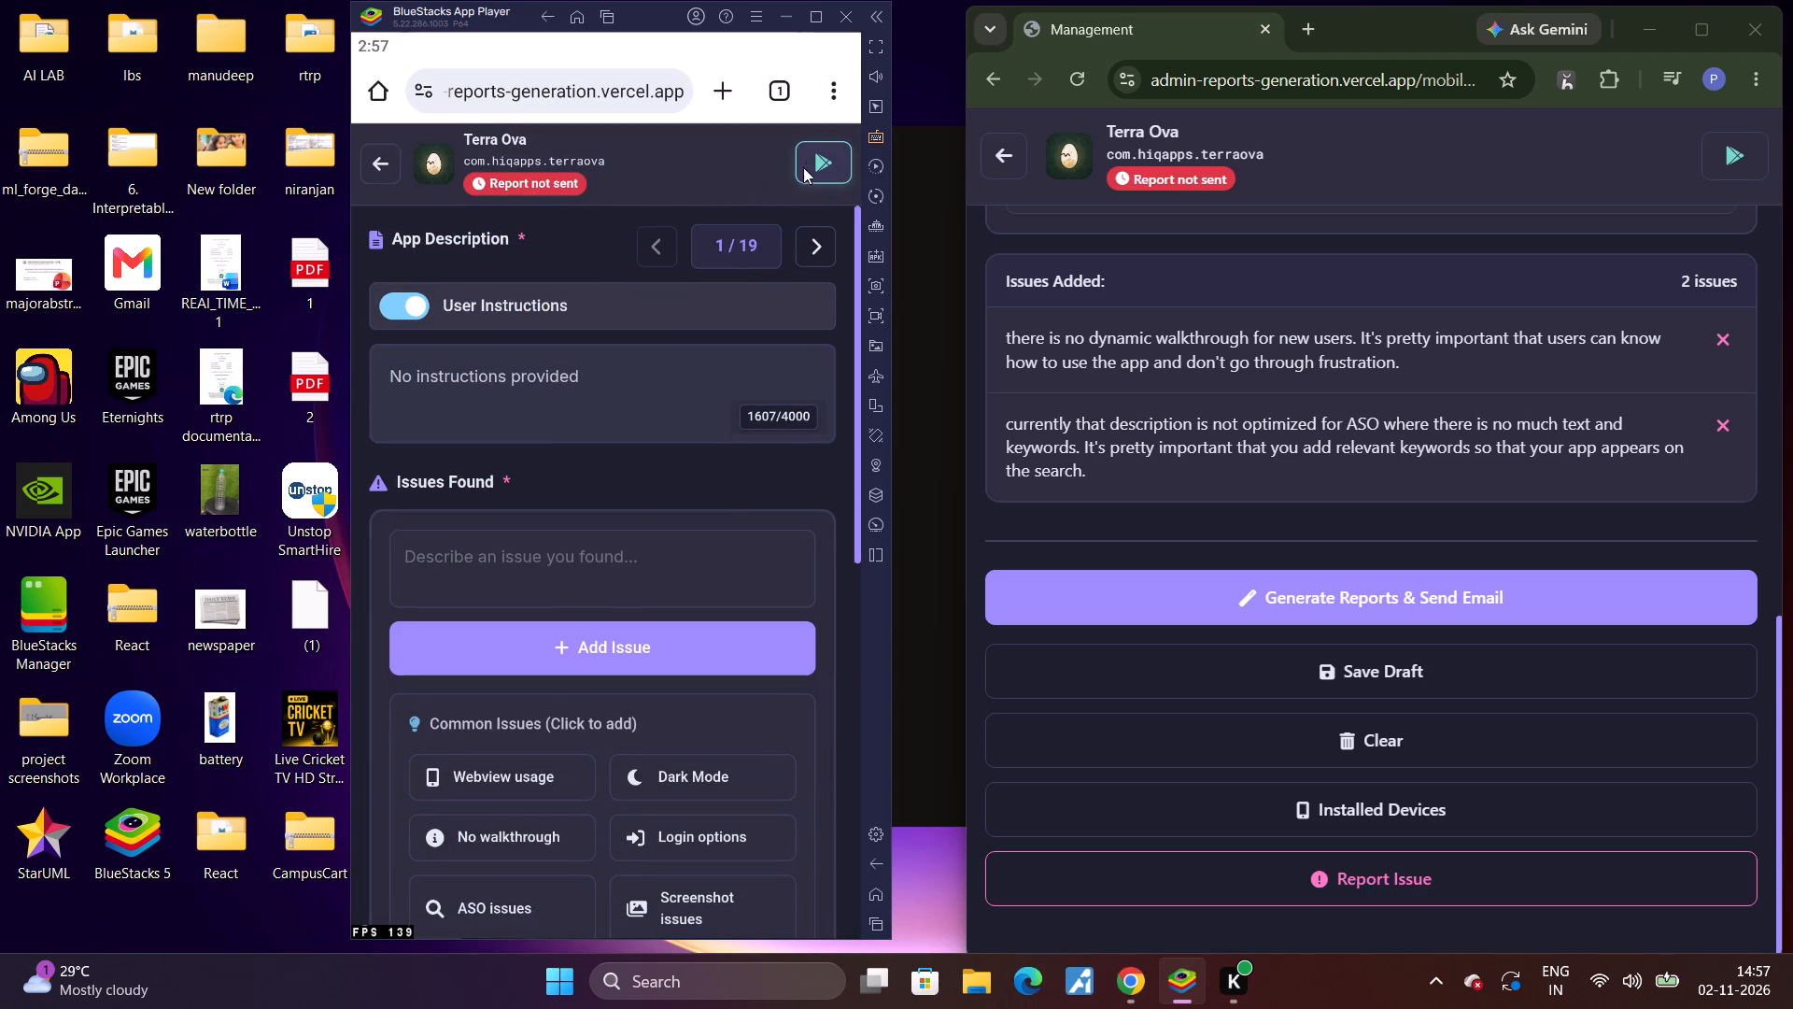
{"action": "left_click", "coordinate": [809, 155]}
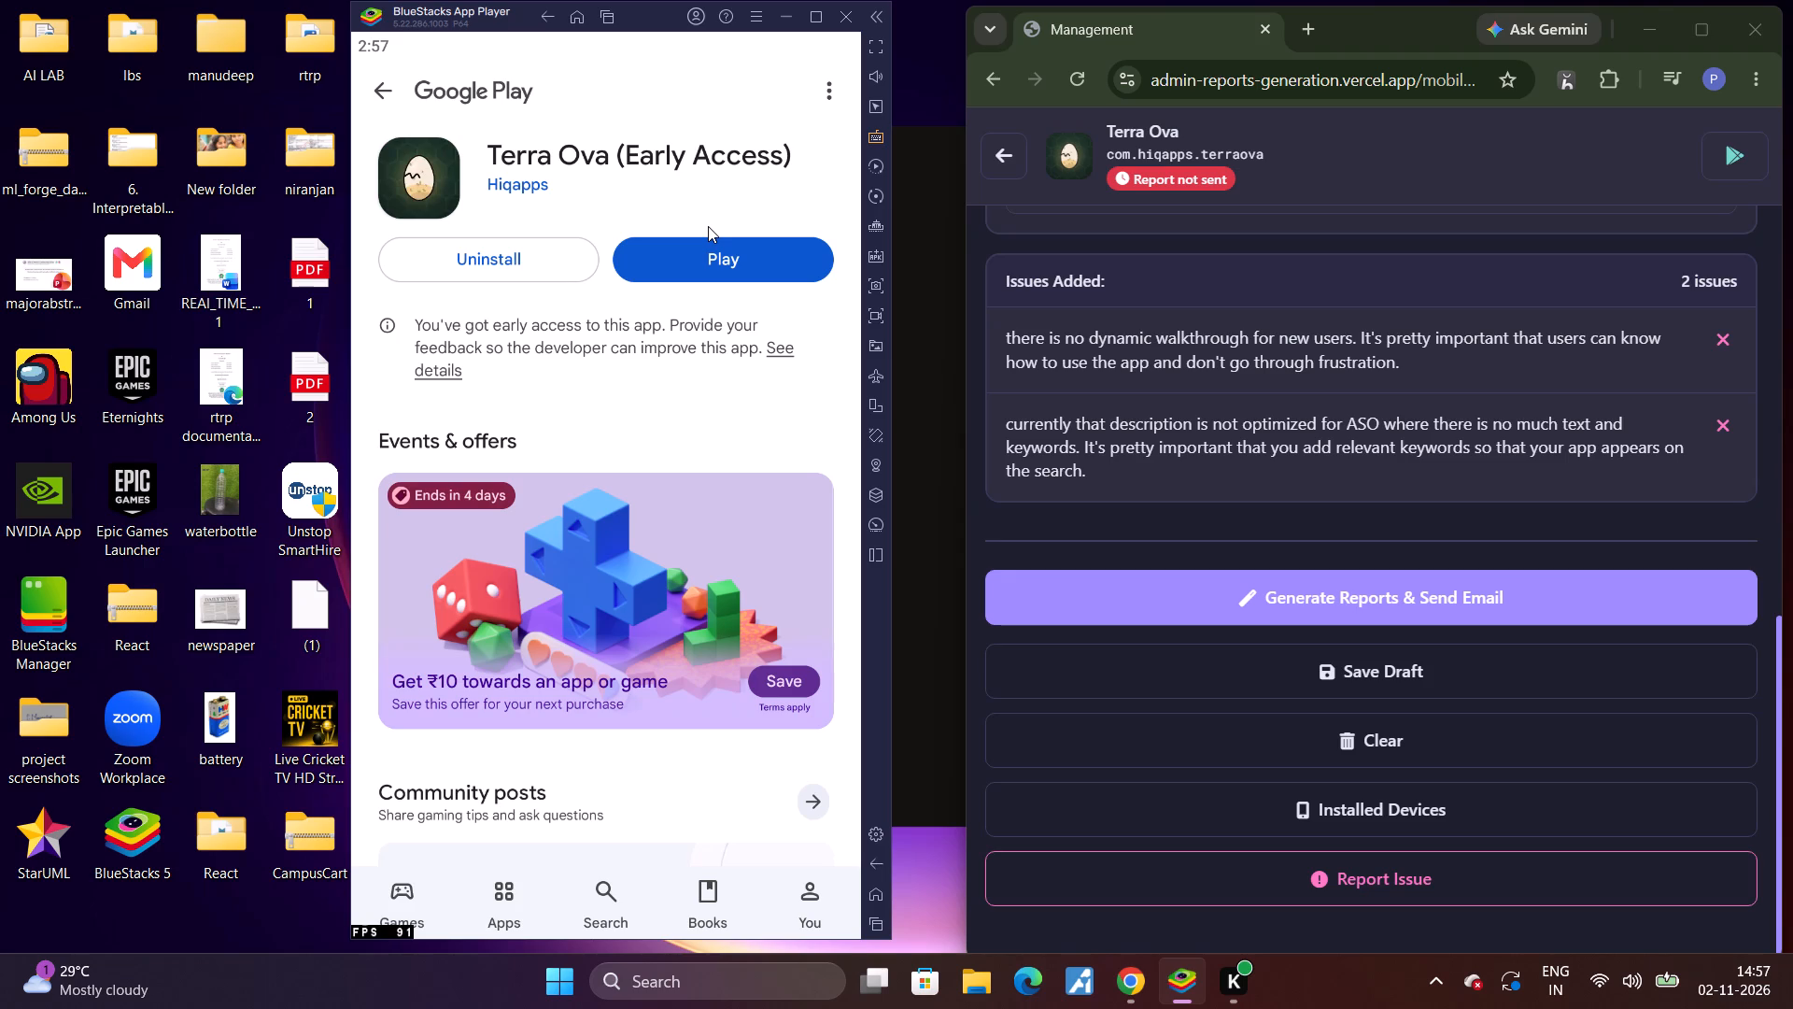
{"action": "left_click_drag", "start_coordinate": [684, 458], "coordinate": [658, 191]}
{"action": "left_click_drag", "start_coordinate": [642, 242], "coordinate": [663, 182]}
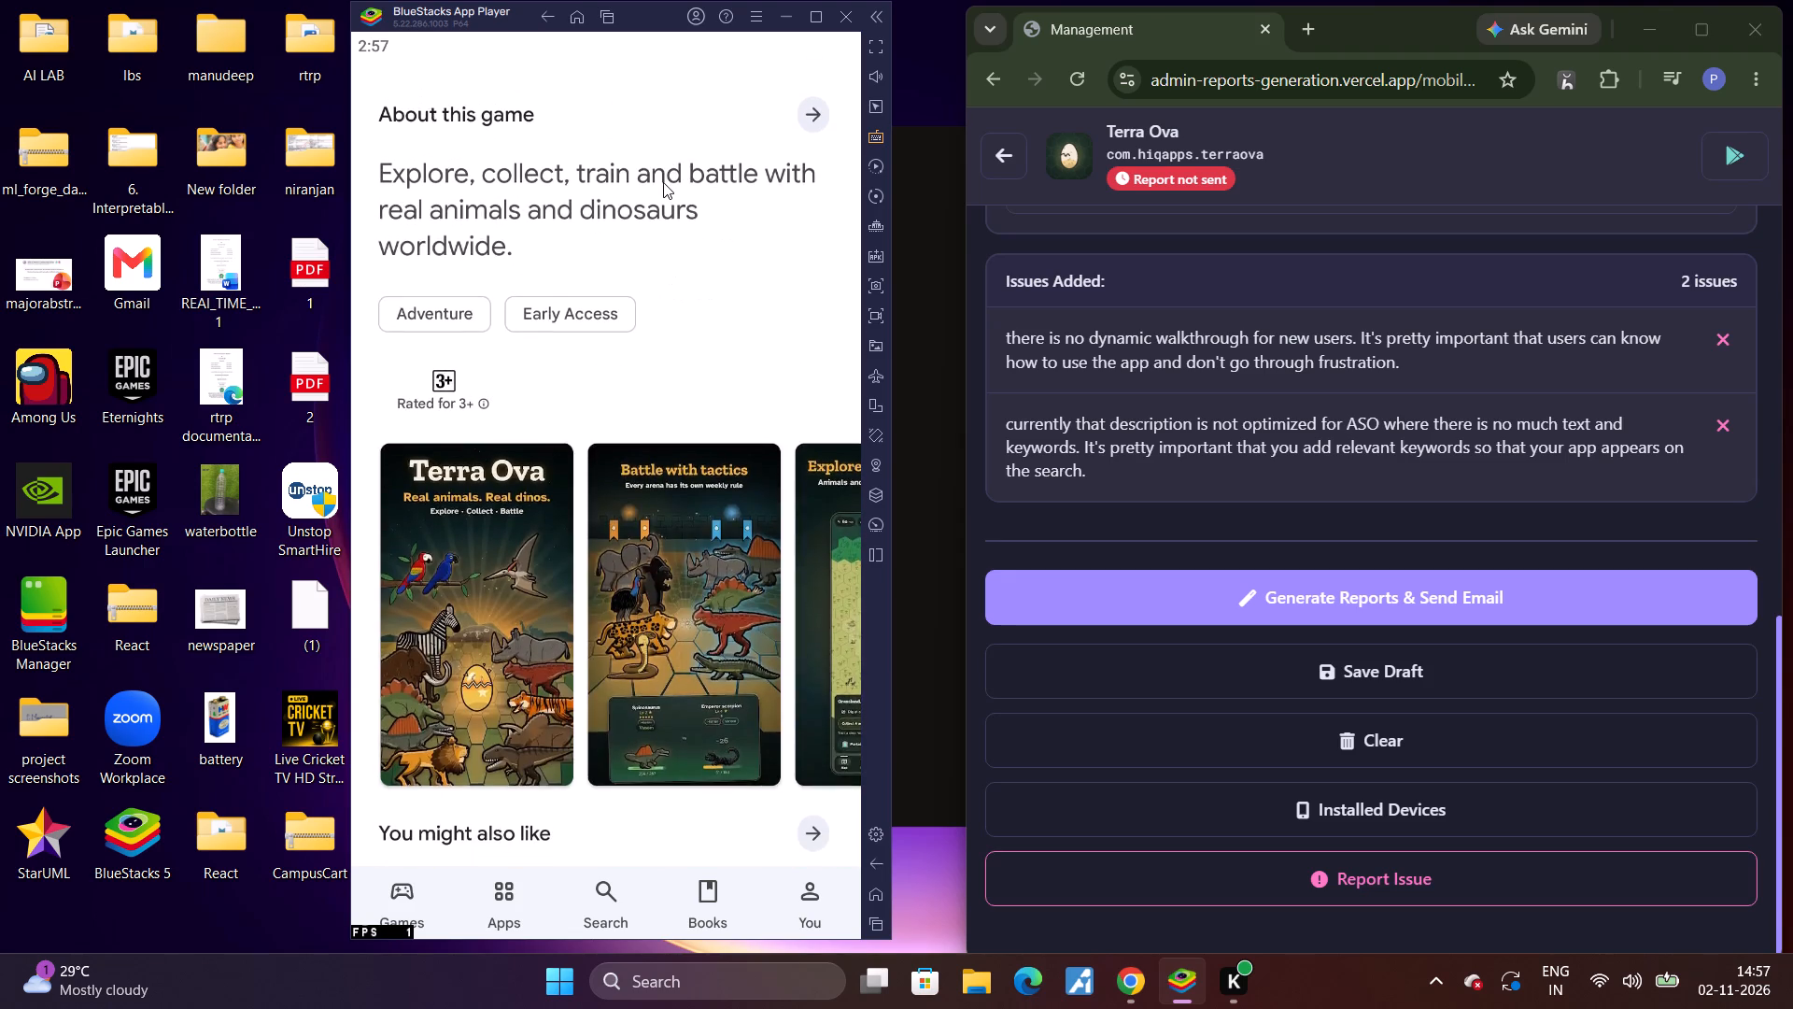
{"action": "left_click_drag", "start_coordinate": [663, 182], "coordinate": [810, 761]}
Relaunch Terra Ova from its store listing, retry the connection and begin the expedition in Eastern Australia.
{"action": "left_click", "coordinate": [757, 265]}
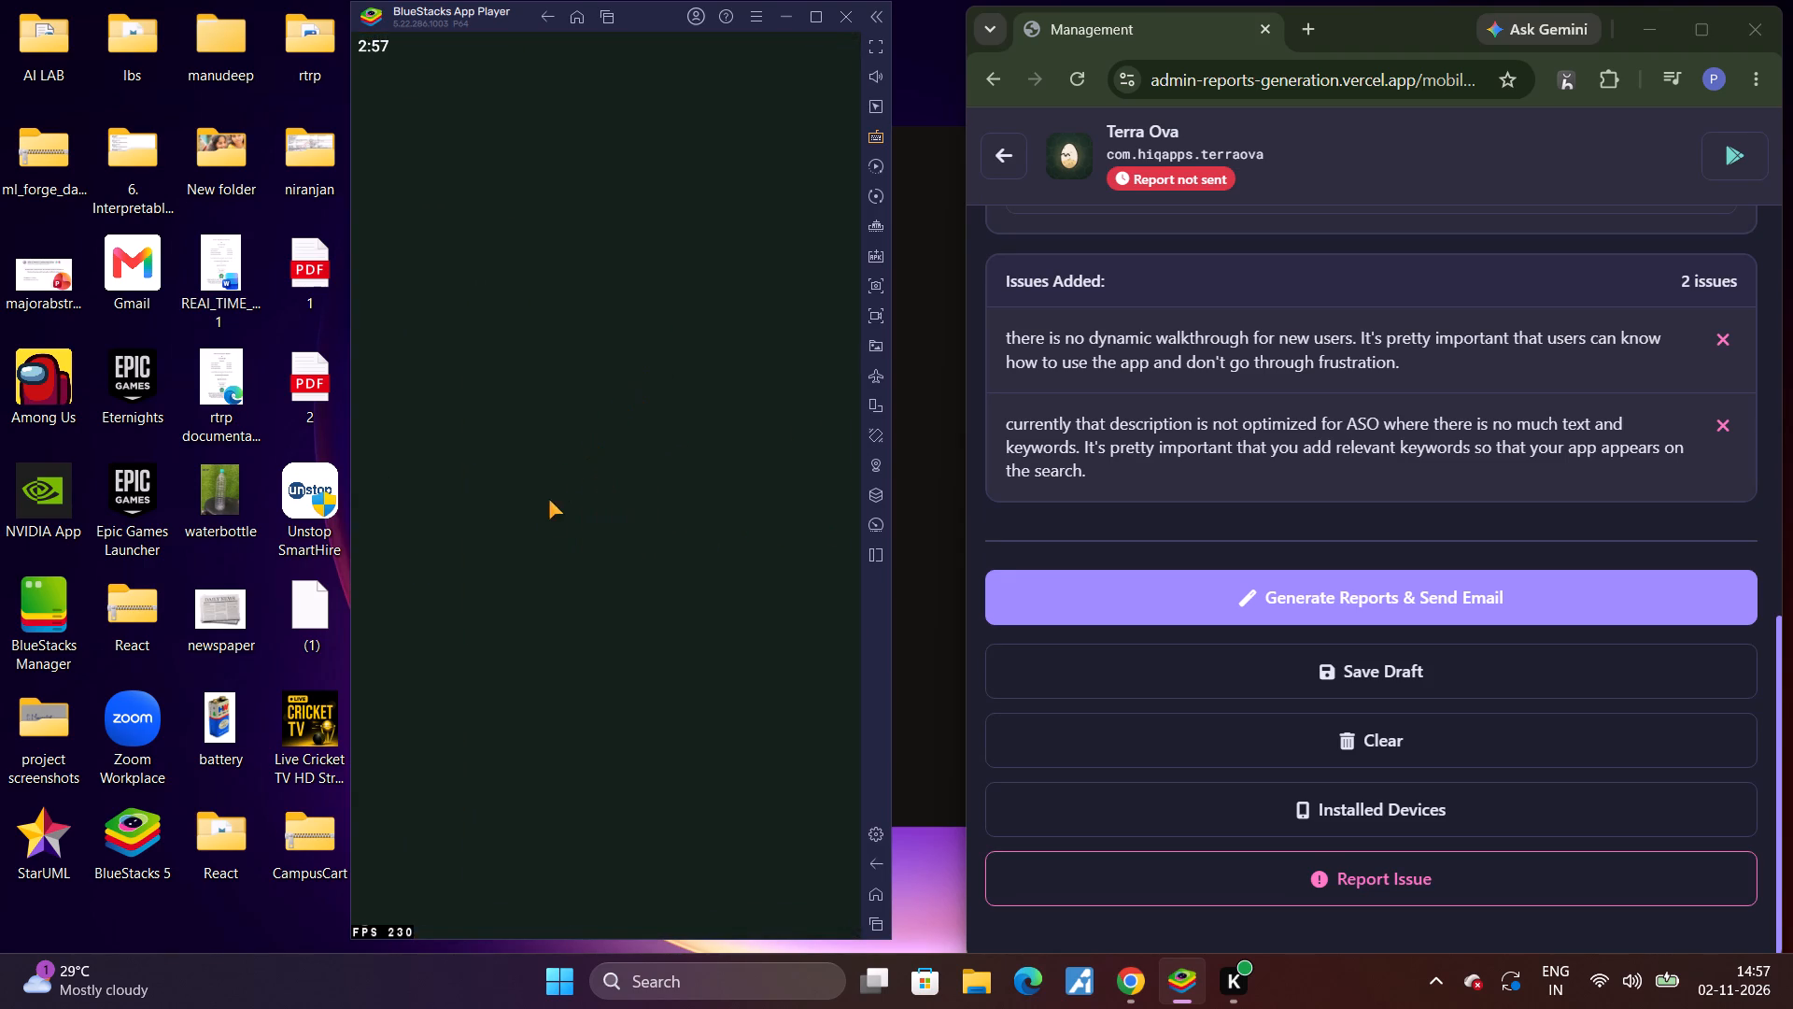
{"action": "scroll", "coordinate": [1286, 562], "scroll_direction": "up", "scroll_amount": 5}
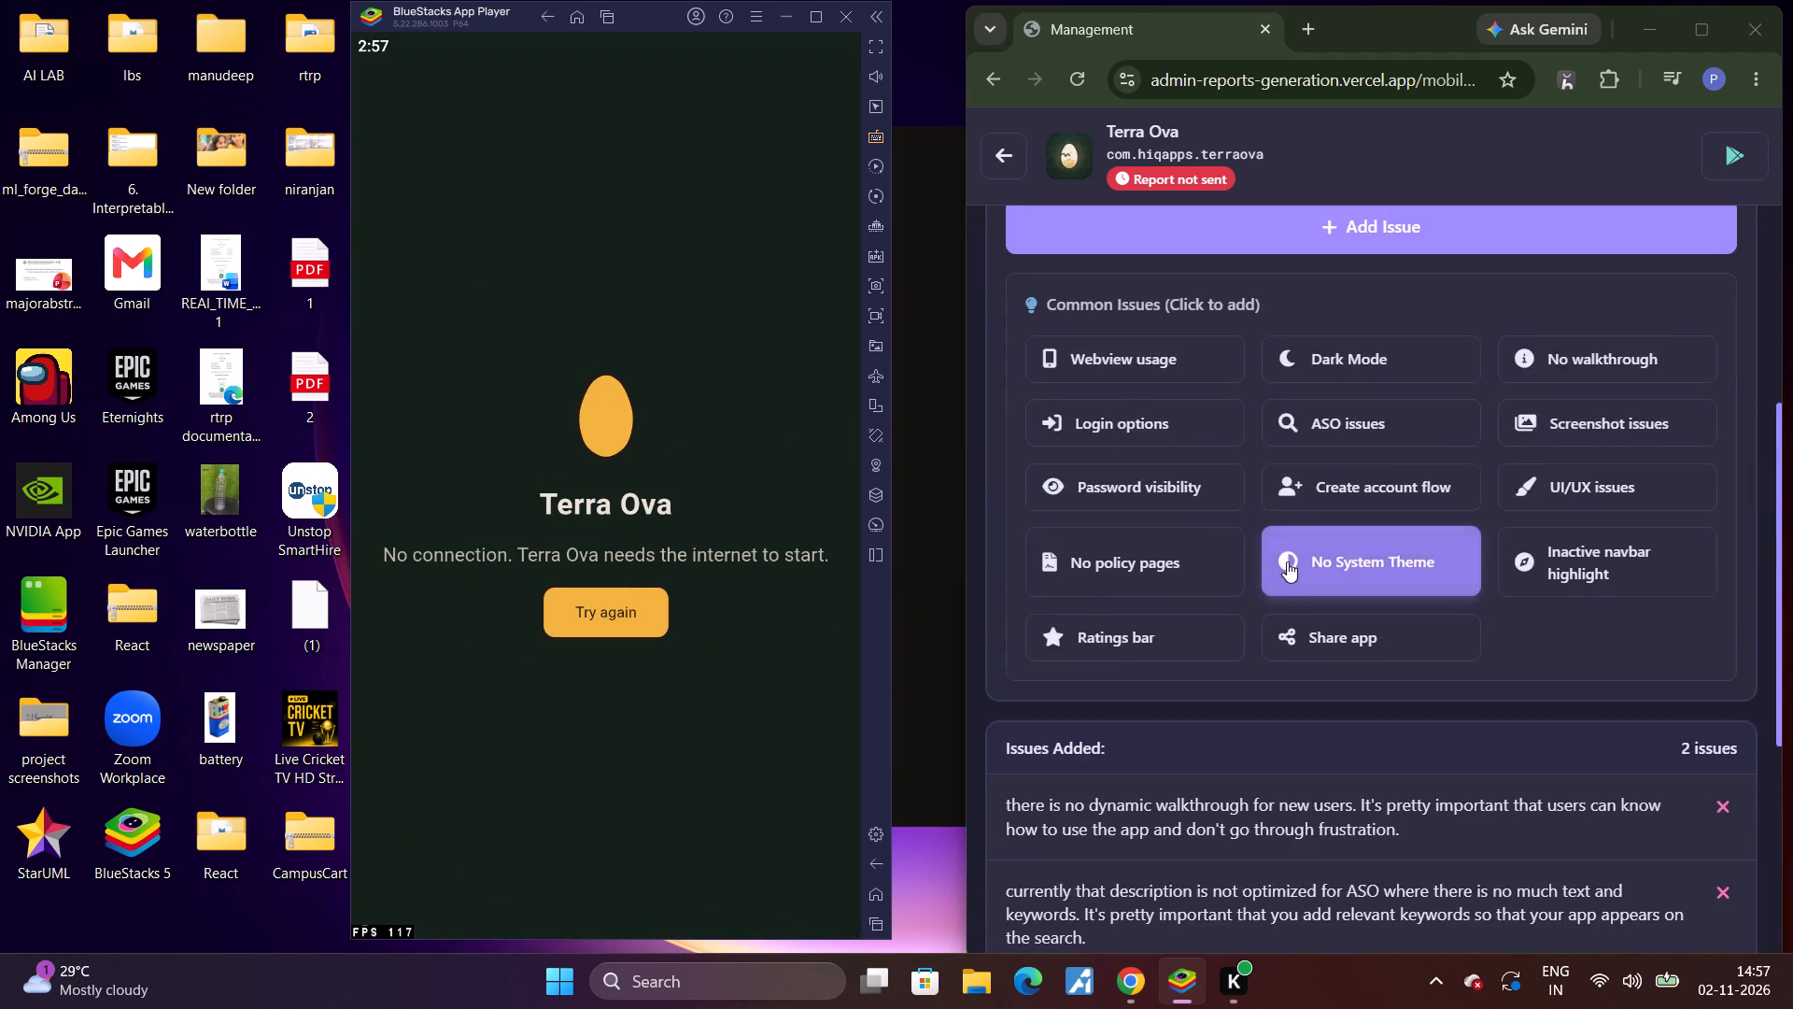
{"action": "scroll", "coordinate": [1287, 561], "scroll_direction": "up", "scroll_amount": 2}
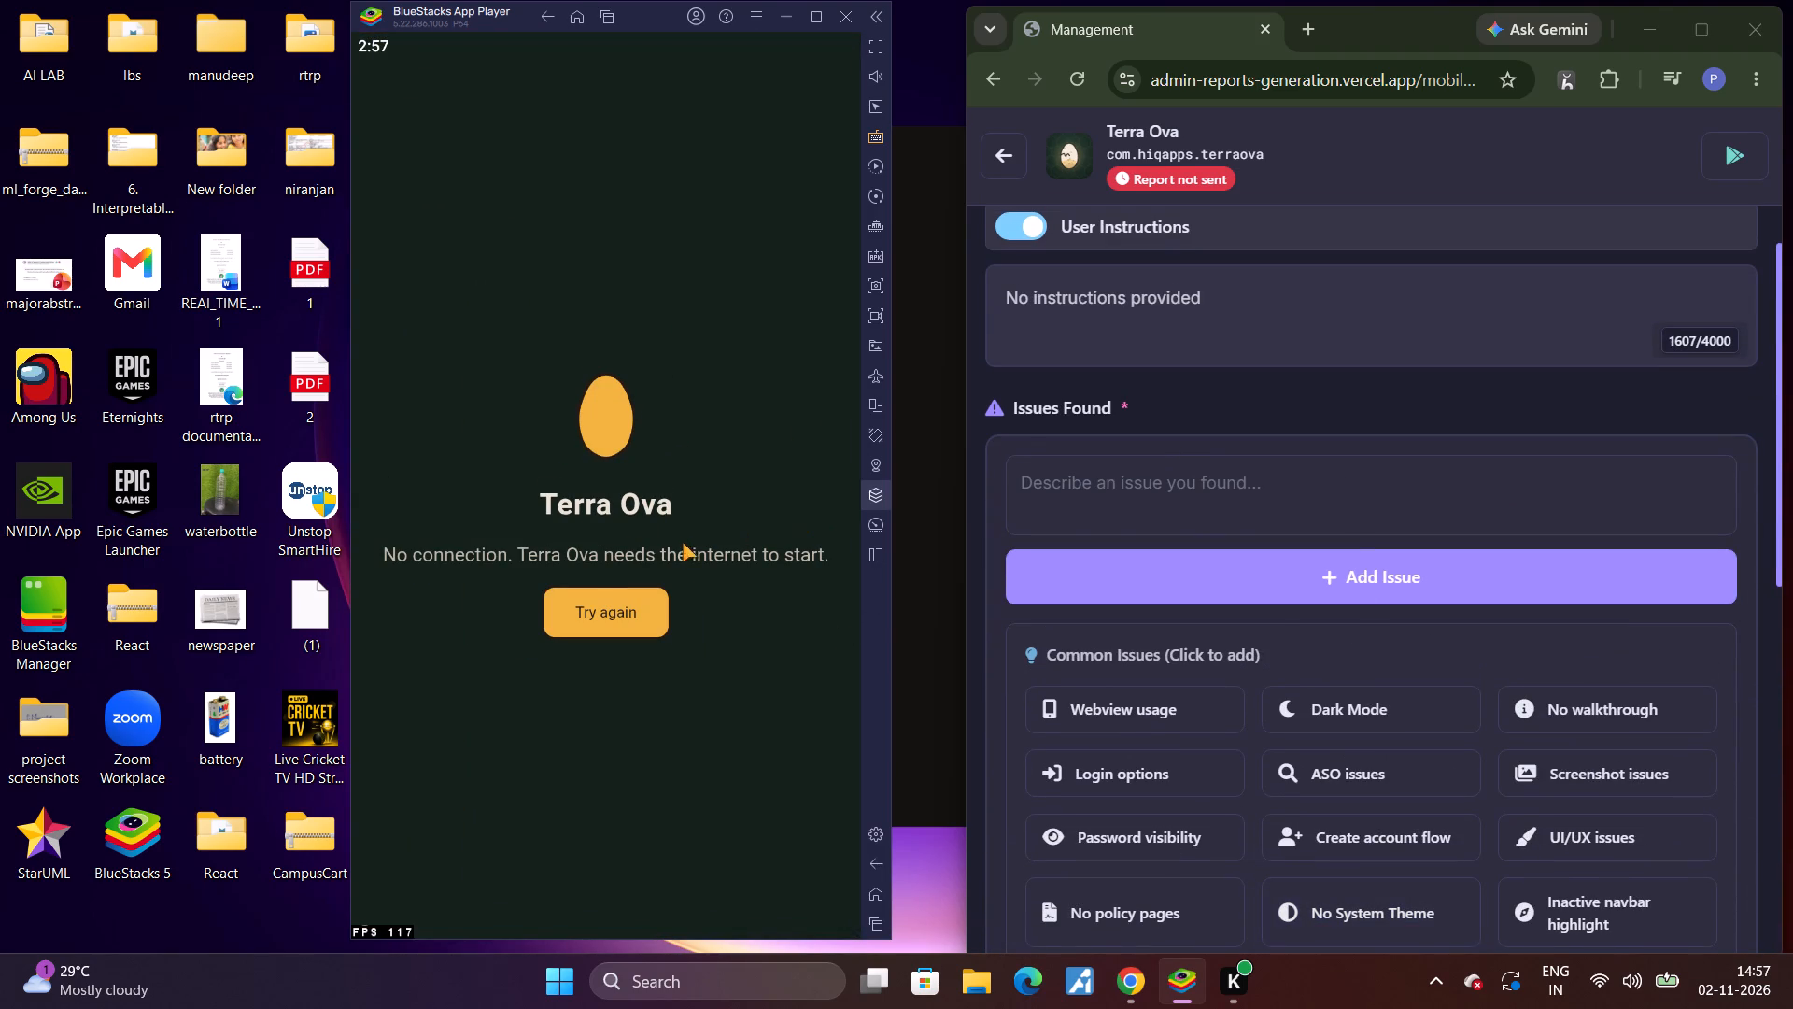
{"action": "left_click", "coordinate": [617, 608]}
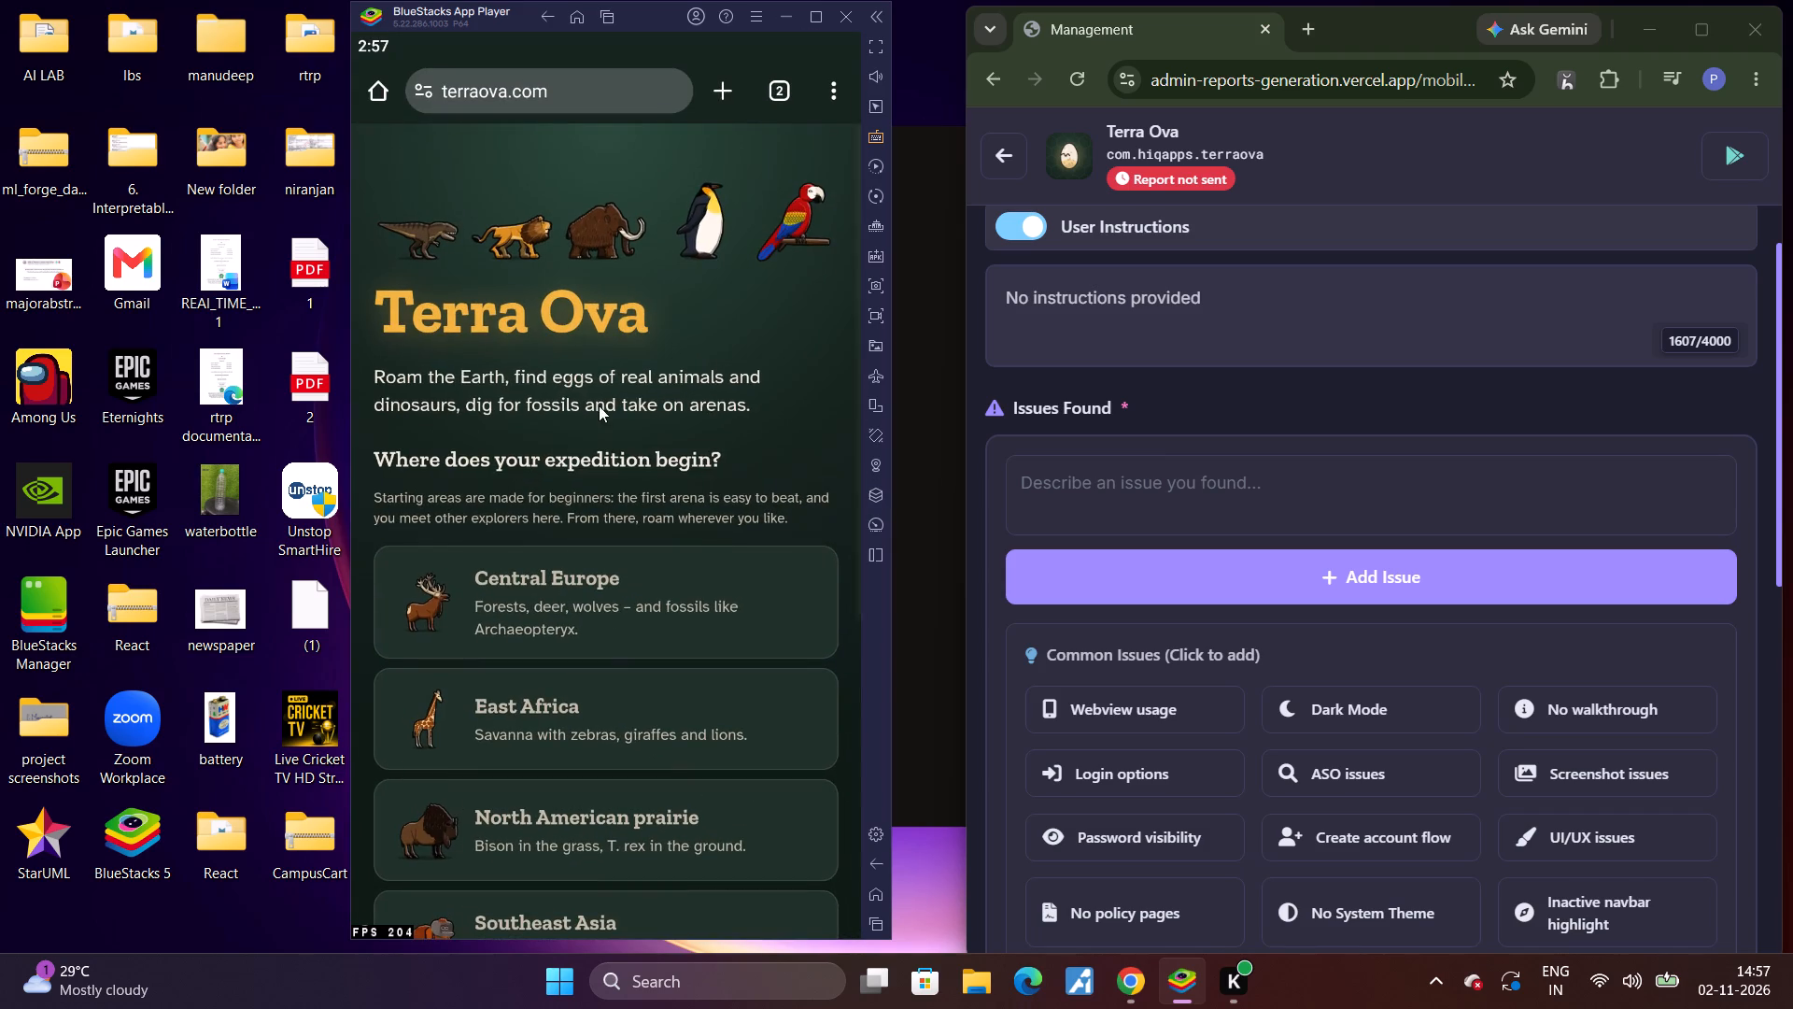
{"action": "left_click_drag", "start_coordinate": [606, 700], "coordinate": [603, 362]}
{"action": "left_click_drag", "start_coordinate": [609, 334], "coordinate": [610, 216]}
{"action": "left_click", "coordinate": [523, 661]}
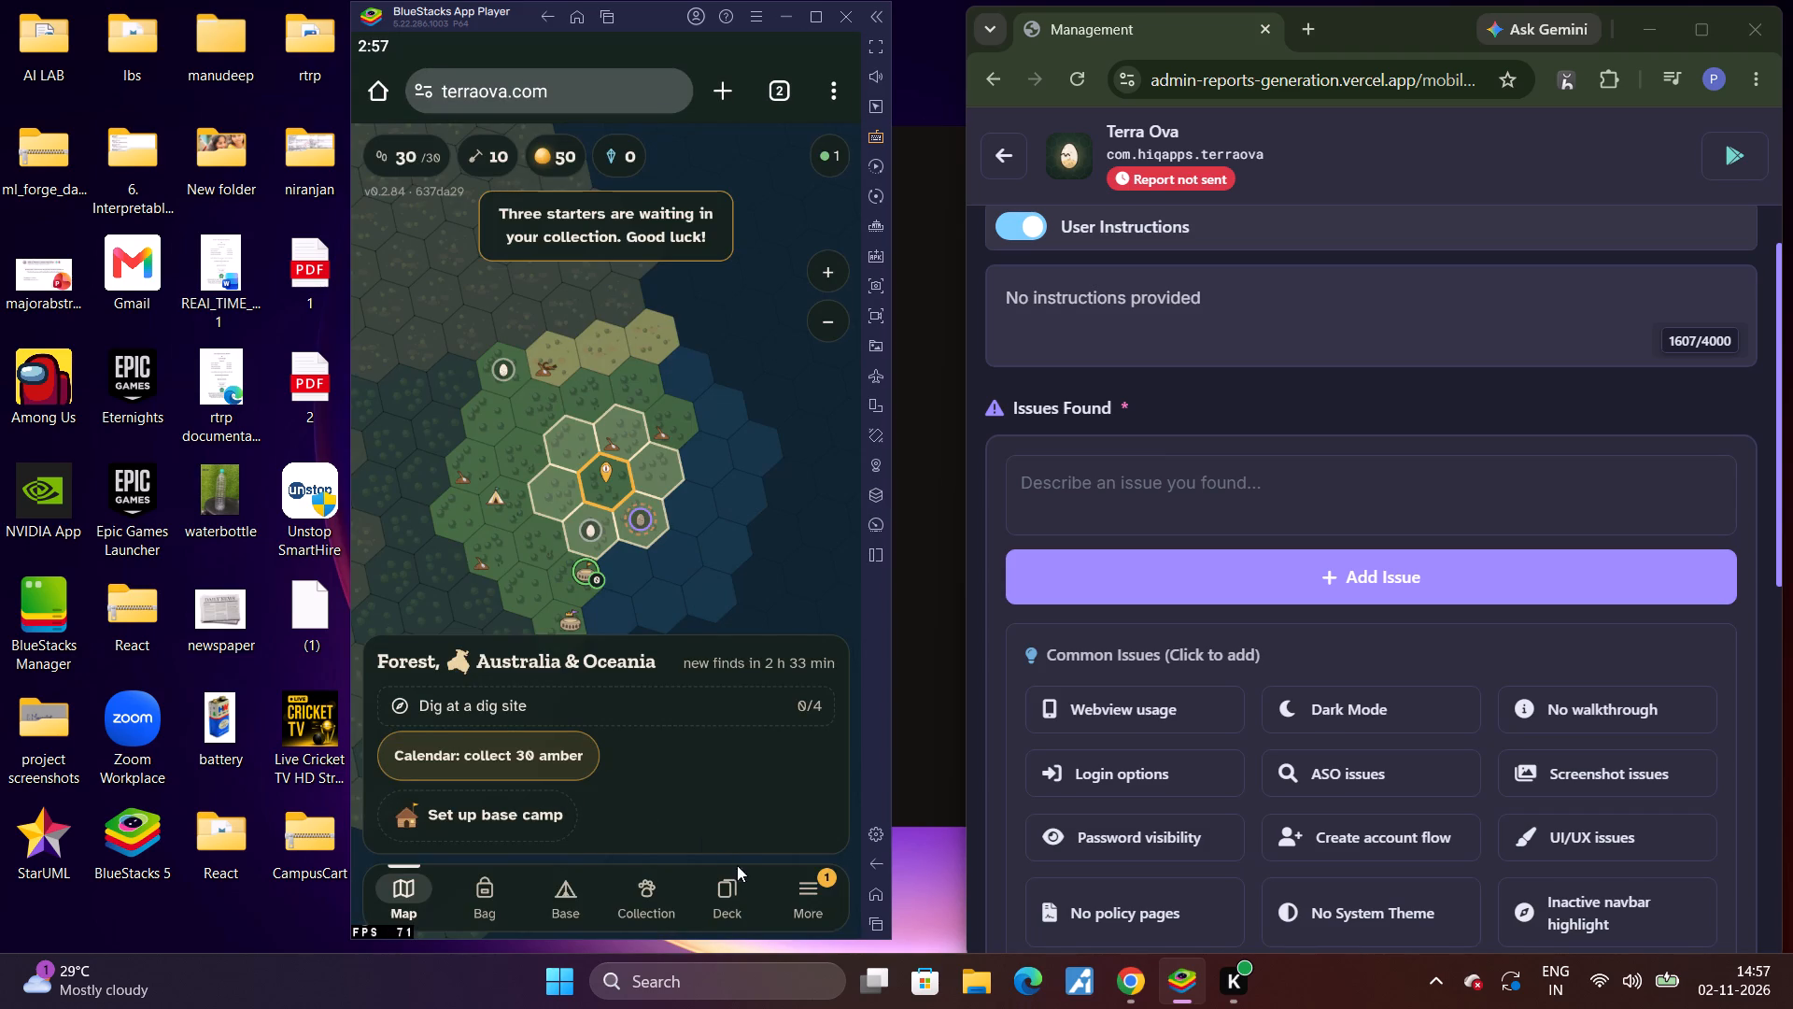
Open the Terra Ova game's settings and examine the options from language and display through to deleting game data.
{"action": "left_click", "coordinate": [812, 892]}
{"action": "left_click_drag", "start_coordinate": [625, 557], "coordinate": [616, 181]}
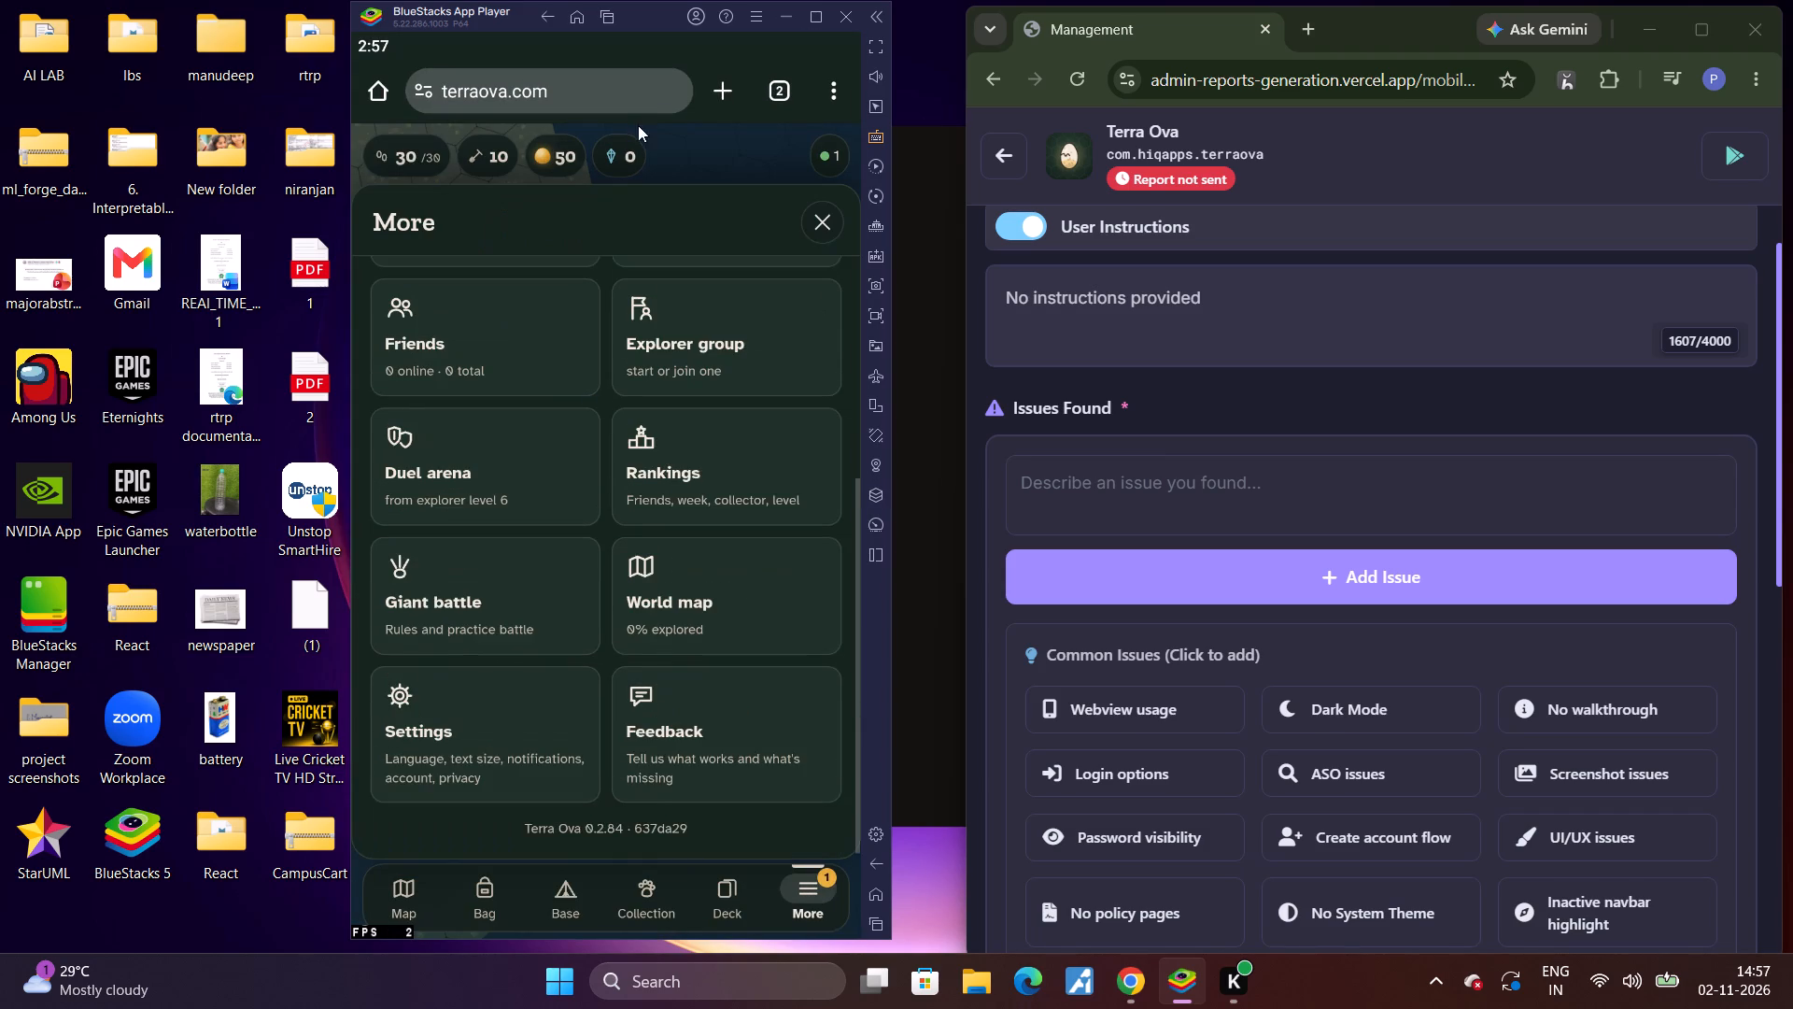
{"action": "left_click_drag", "start_coordinate": [607, 363], "coordinate": [609, 276]}
{"action": "left_click", "coordinate": [446, 720]}
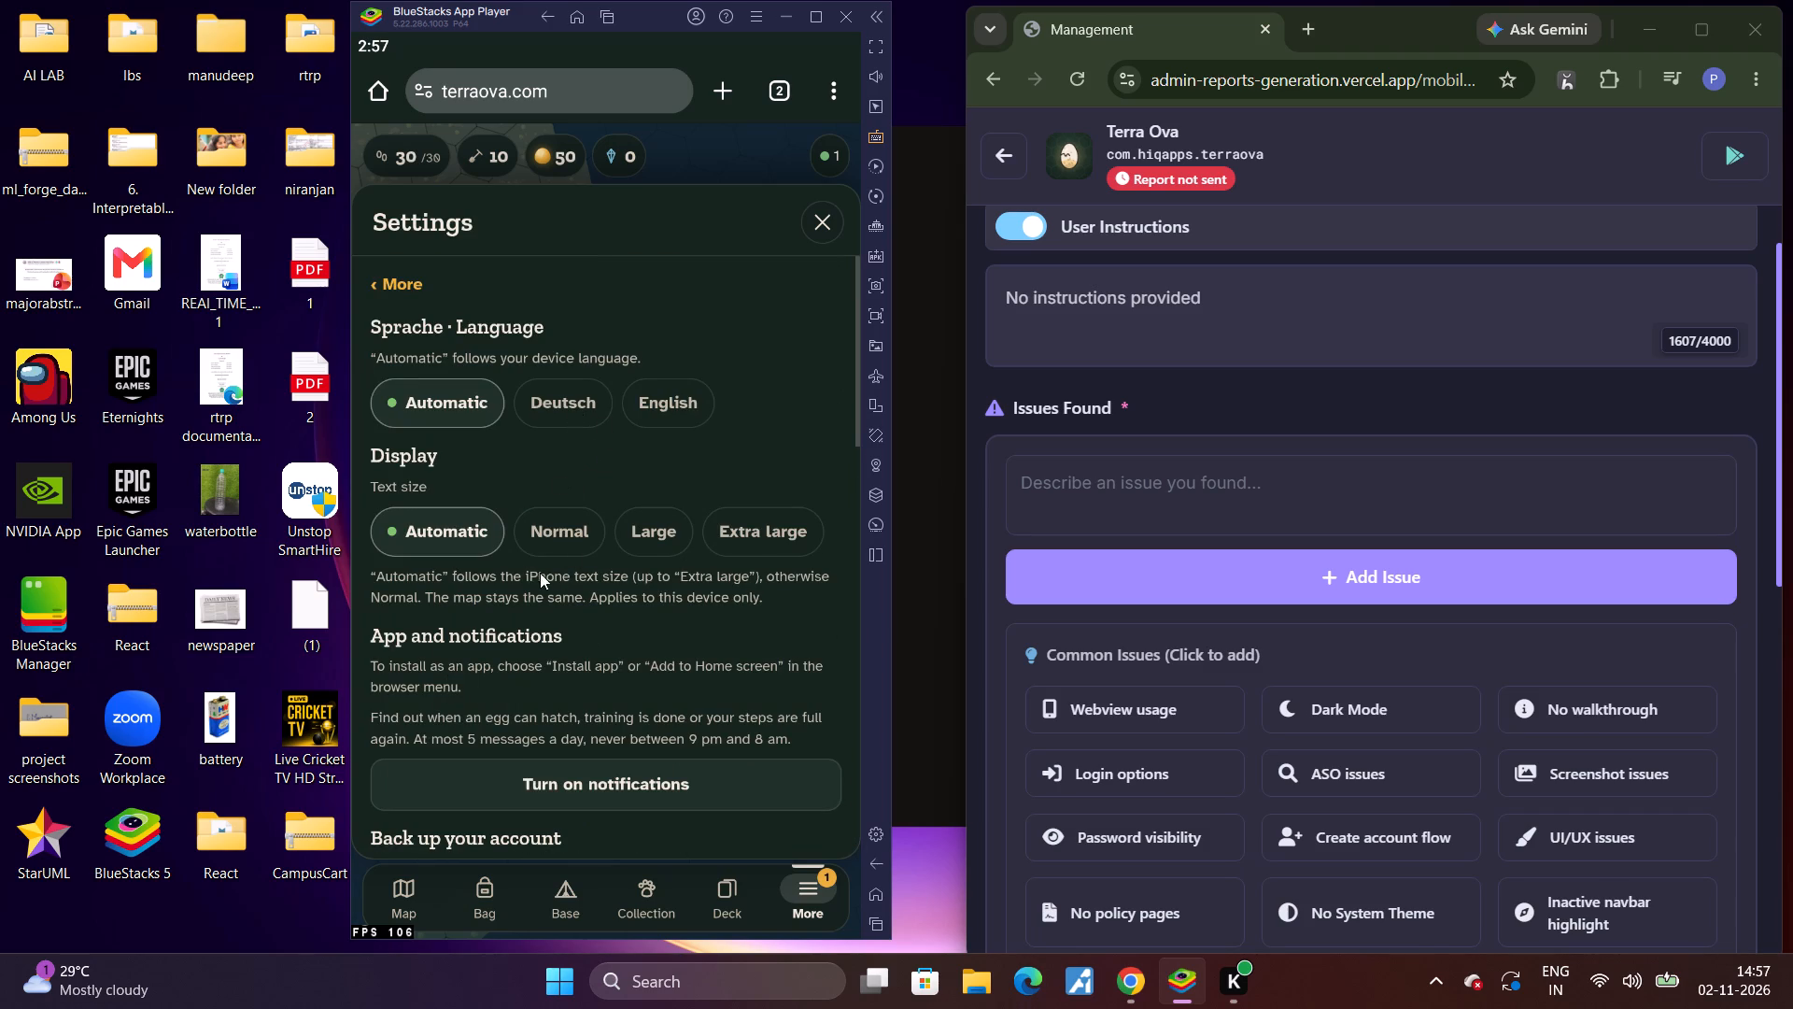
{"action": "left_click_drag", "start_coordinate": [450, 641], "coordinate": [561, 194]}
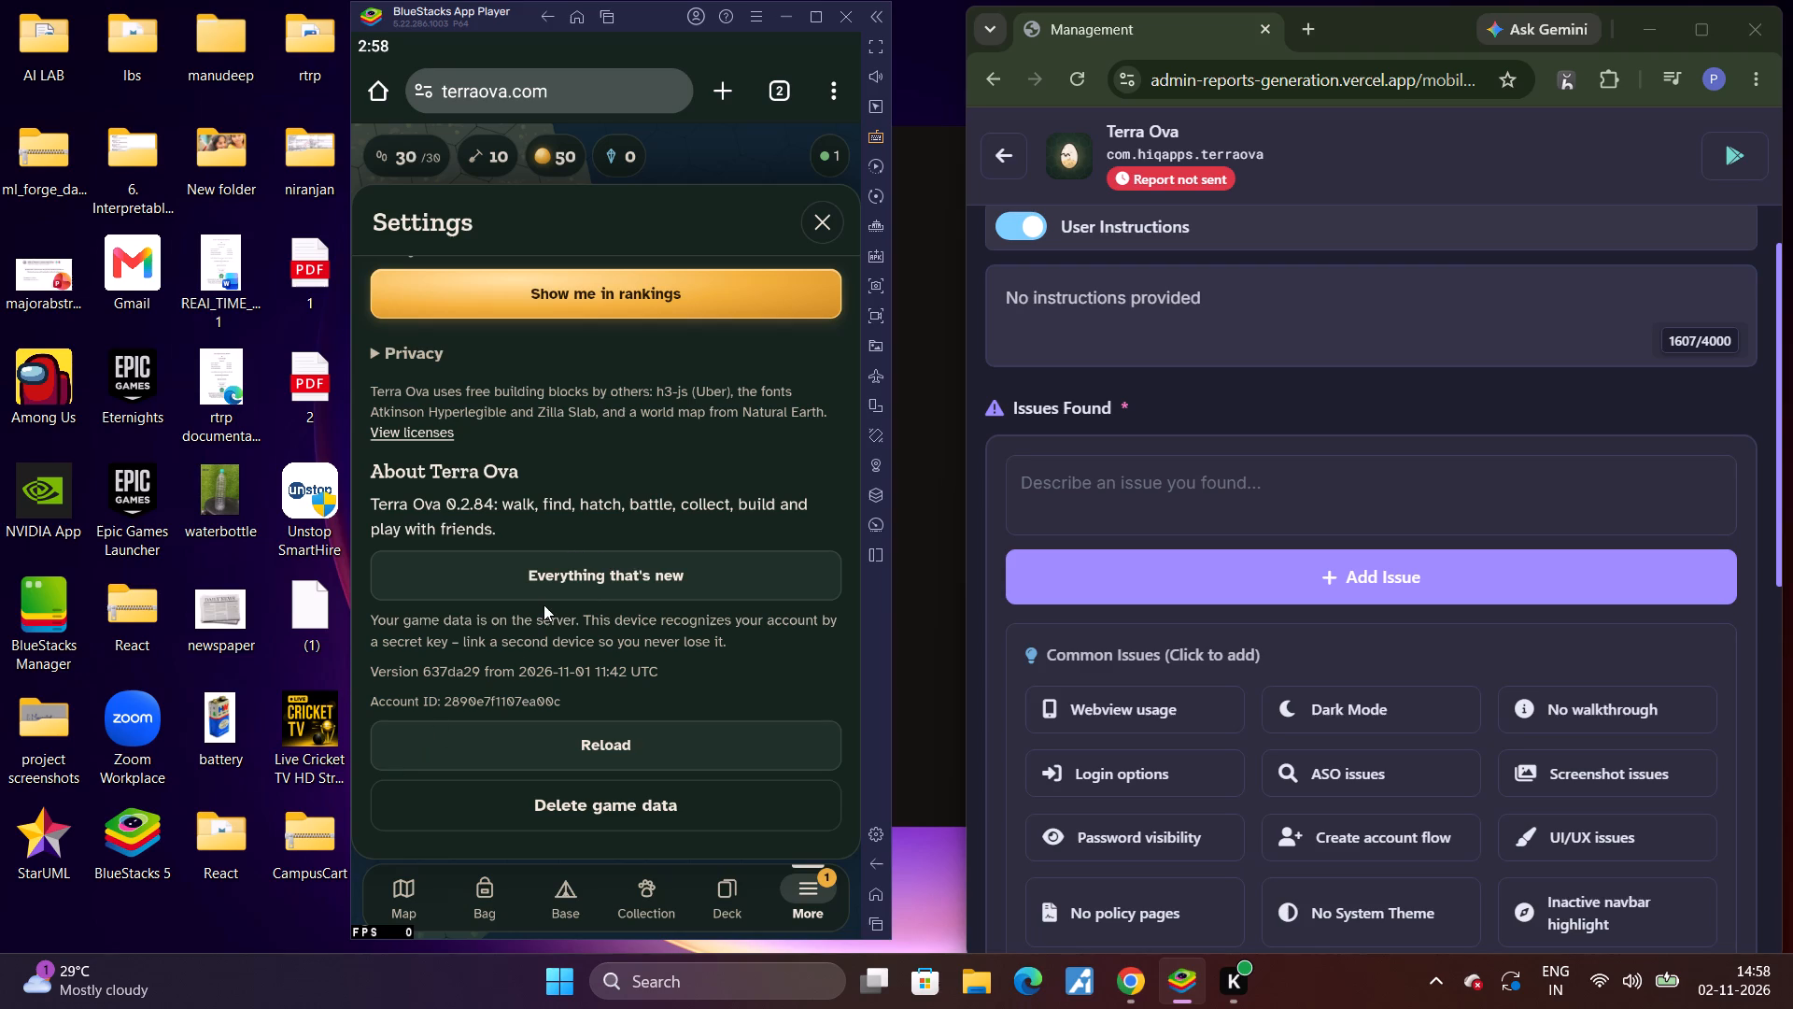
{"action": "left_click_drag", "start_coordinate": [549, 619], "coordinate": [584, 865]}
{"action": "left_click_drag", "start_coordinate": [606, 492], "coordinate": [619, 599]}
{"action": "left_click_drag", "start_coordinate": [663, 372], "coordinate": [788, 637]}
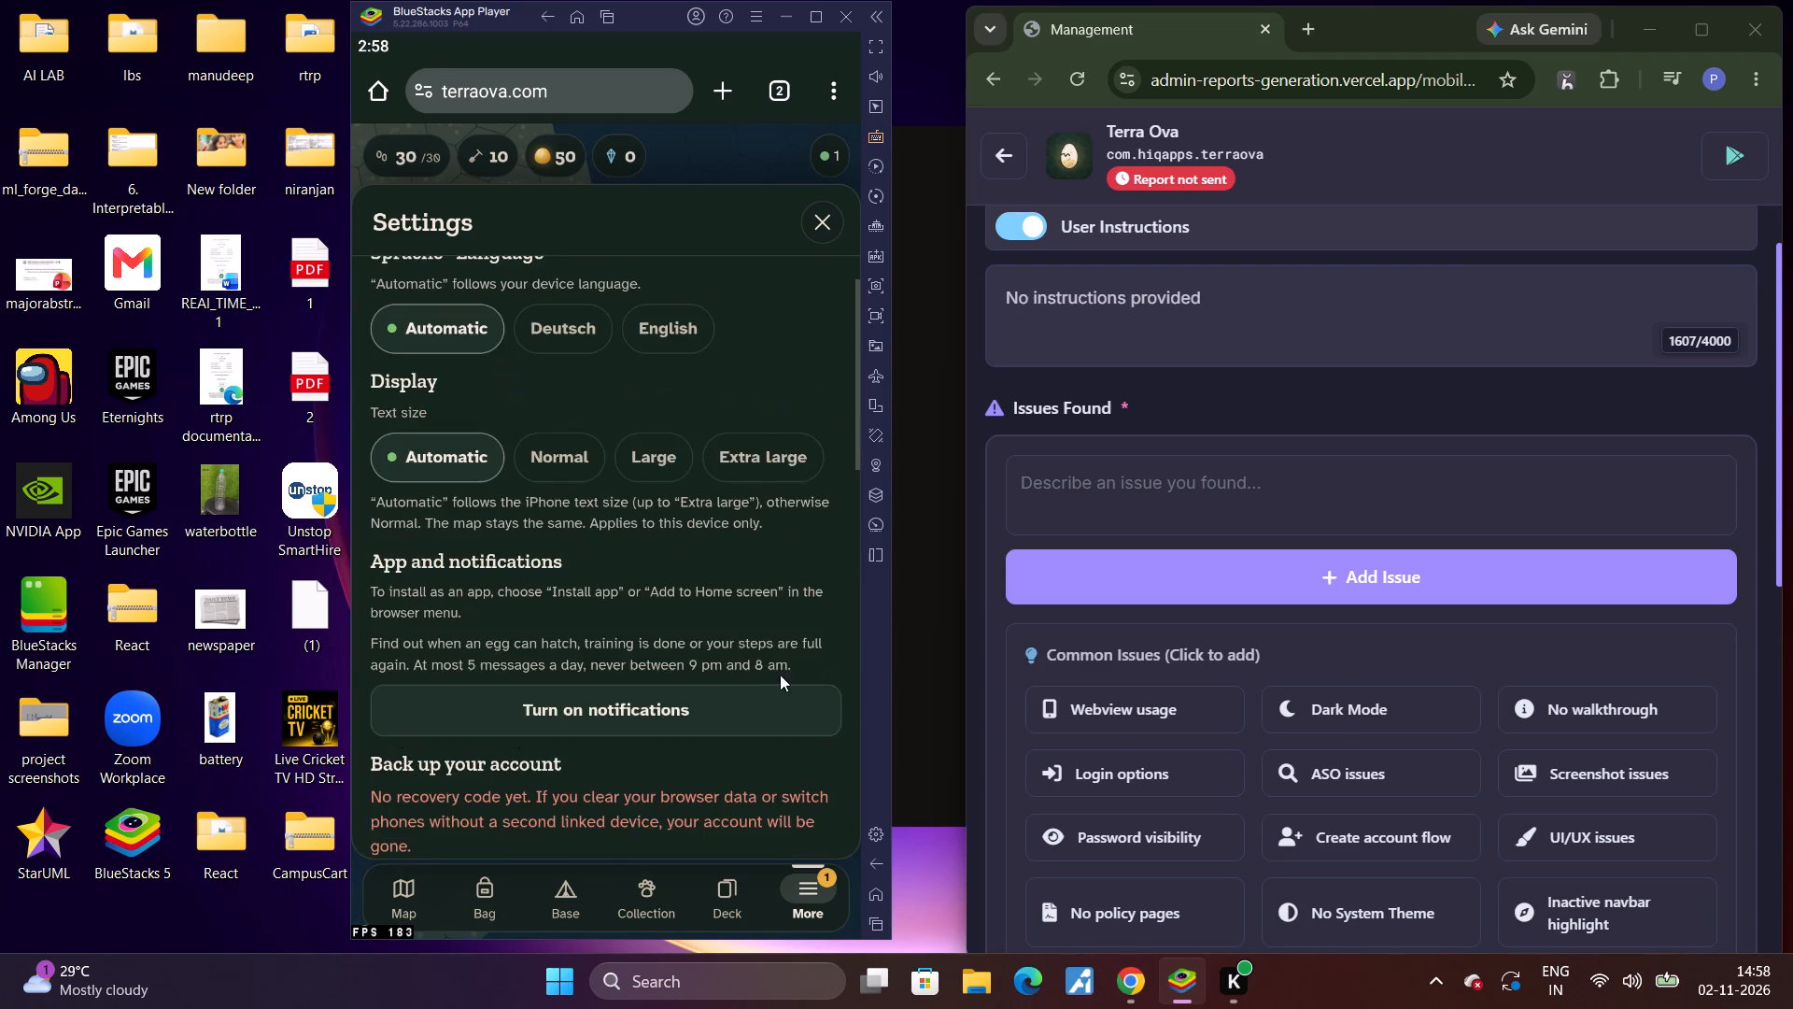
Create a recovery code to back up the Terra Ova account.
{"action": "left_click_drag", "start_coordinate": [750, 629], "coordinate": [783, 254]}
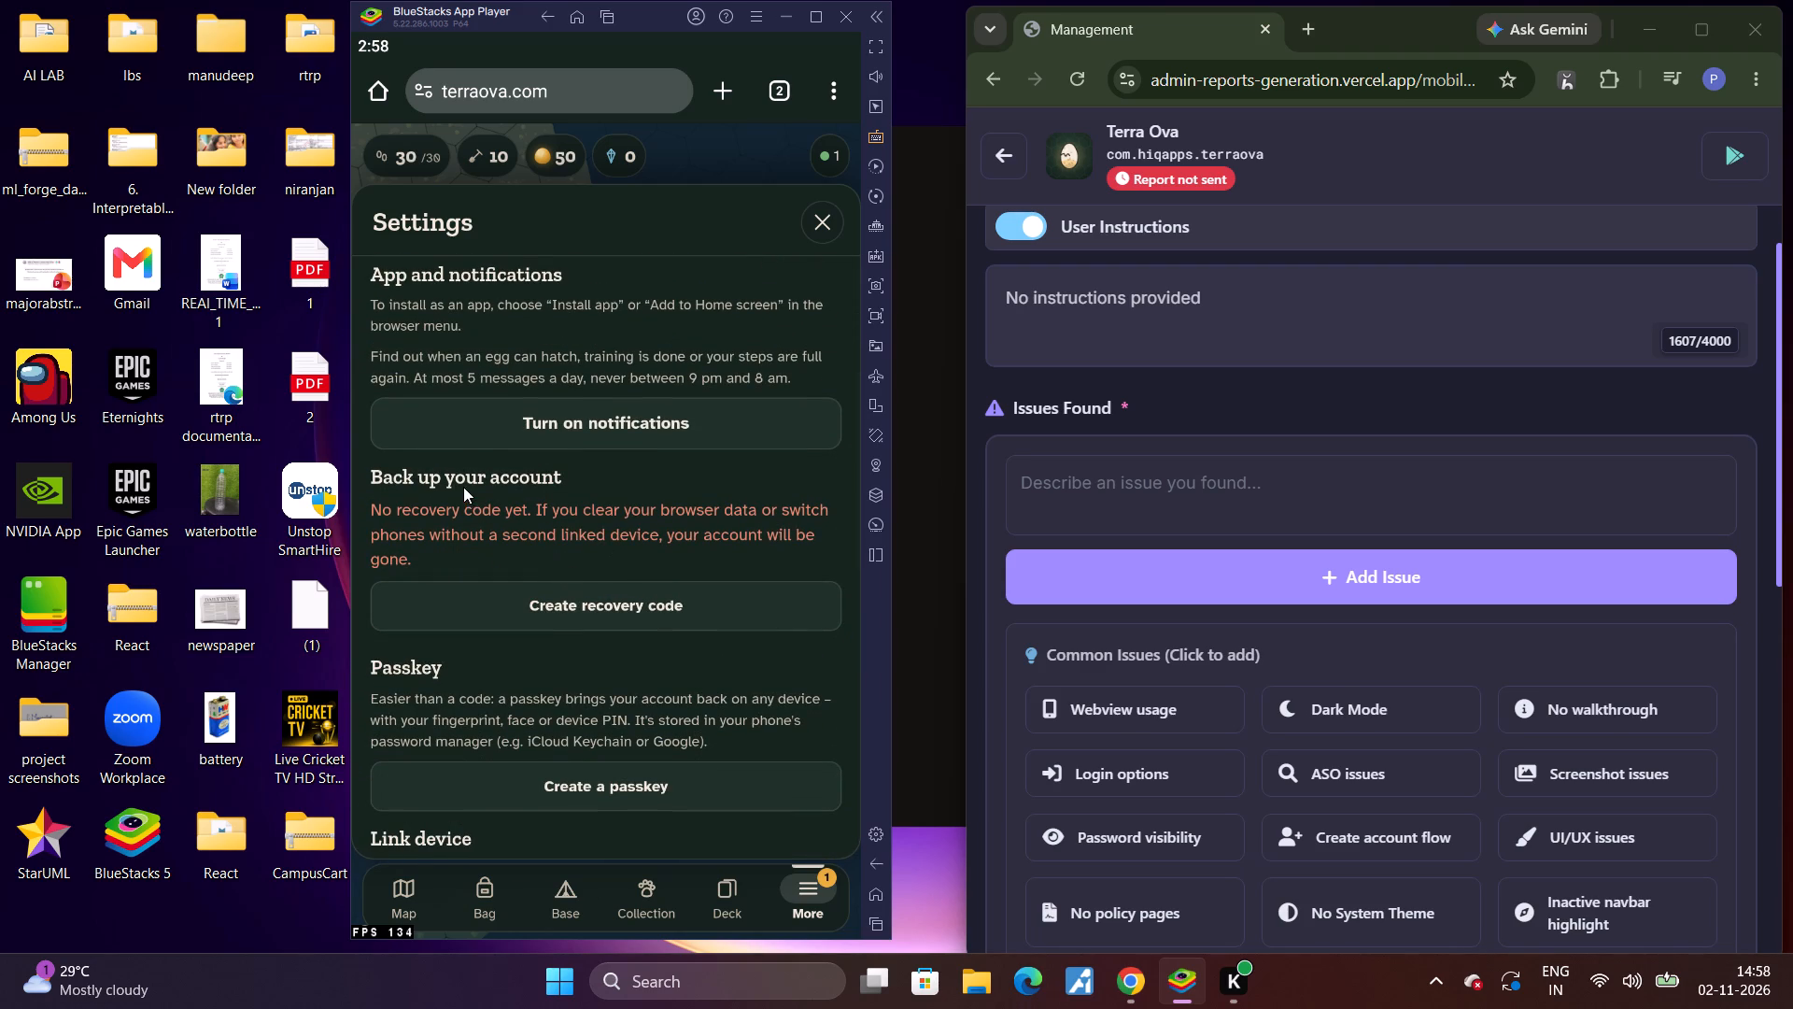
{"action": "left_click", "coordinate": [535, 612]}
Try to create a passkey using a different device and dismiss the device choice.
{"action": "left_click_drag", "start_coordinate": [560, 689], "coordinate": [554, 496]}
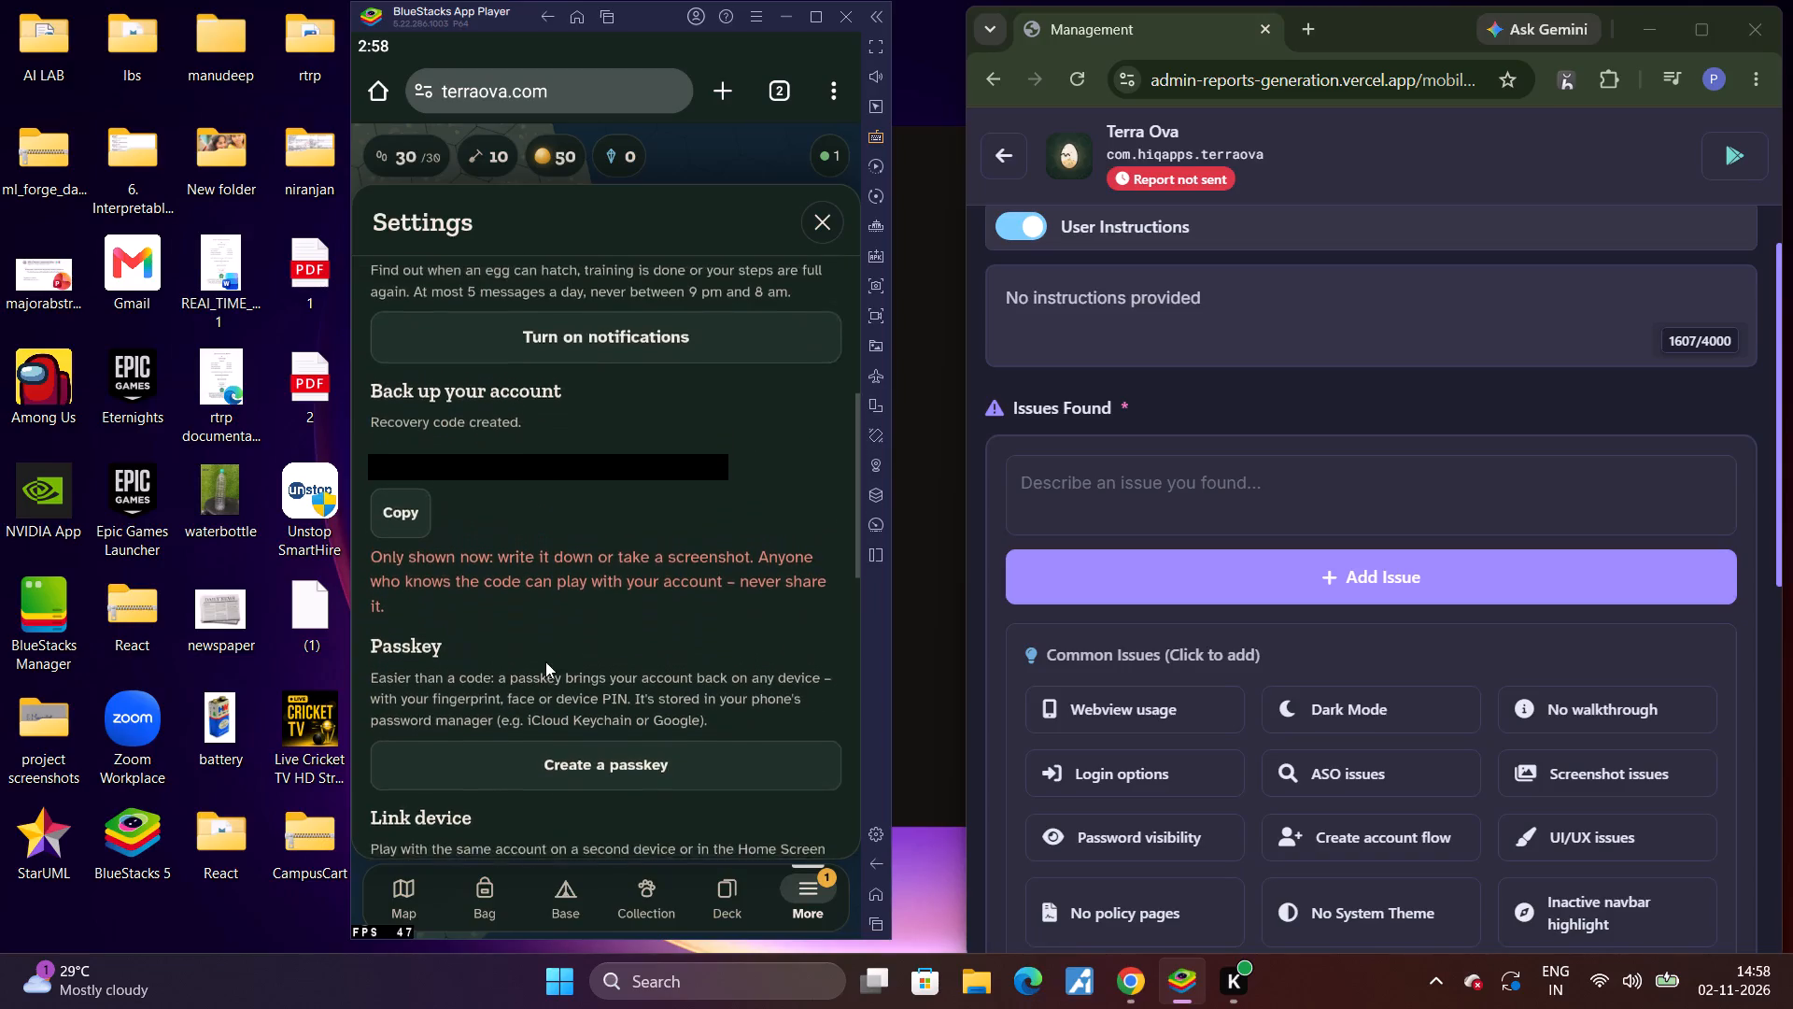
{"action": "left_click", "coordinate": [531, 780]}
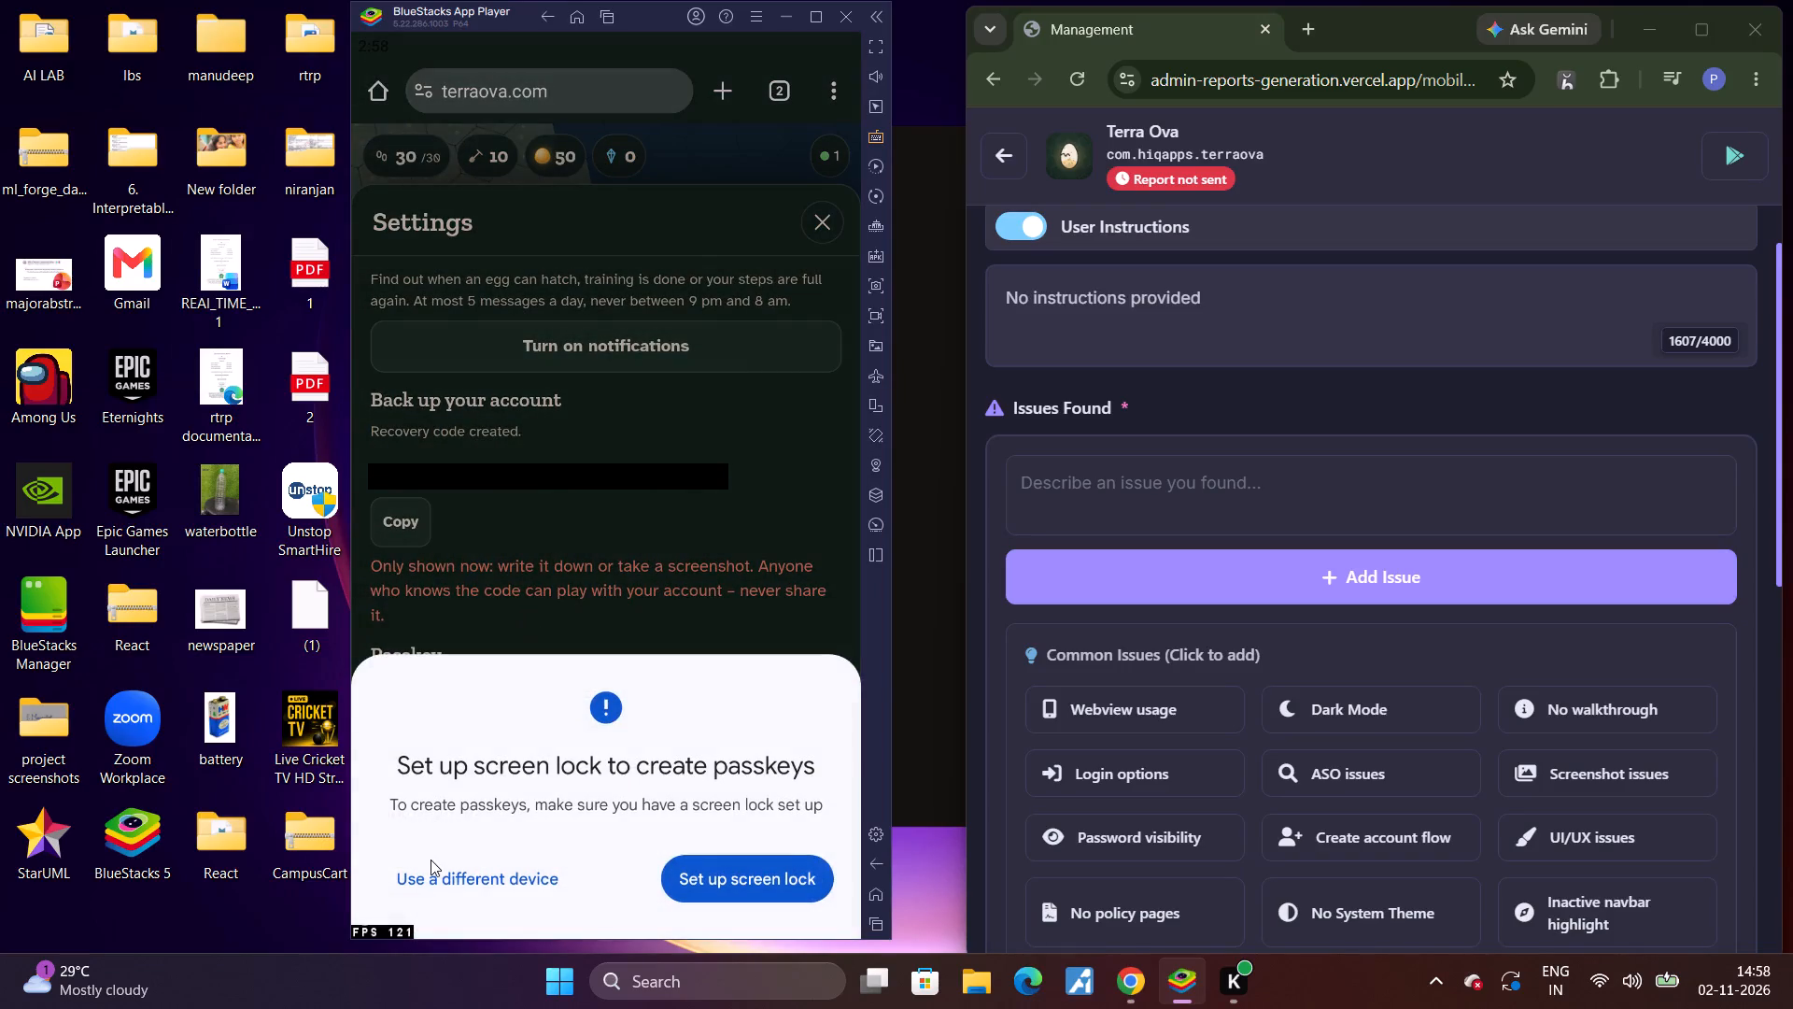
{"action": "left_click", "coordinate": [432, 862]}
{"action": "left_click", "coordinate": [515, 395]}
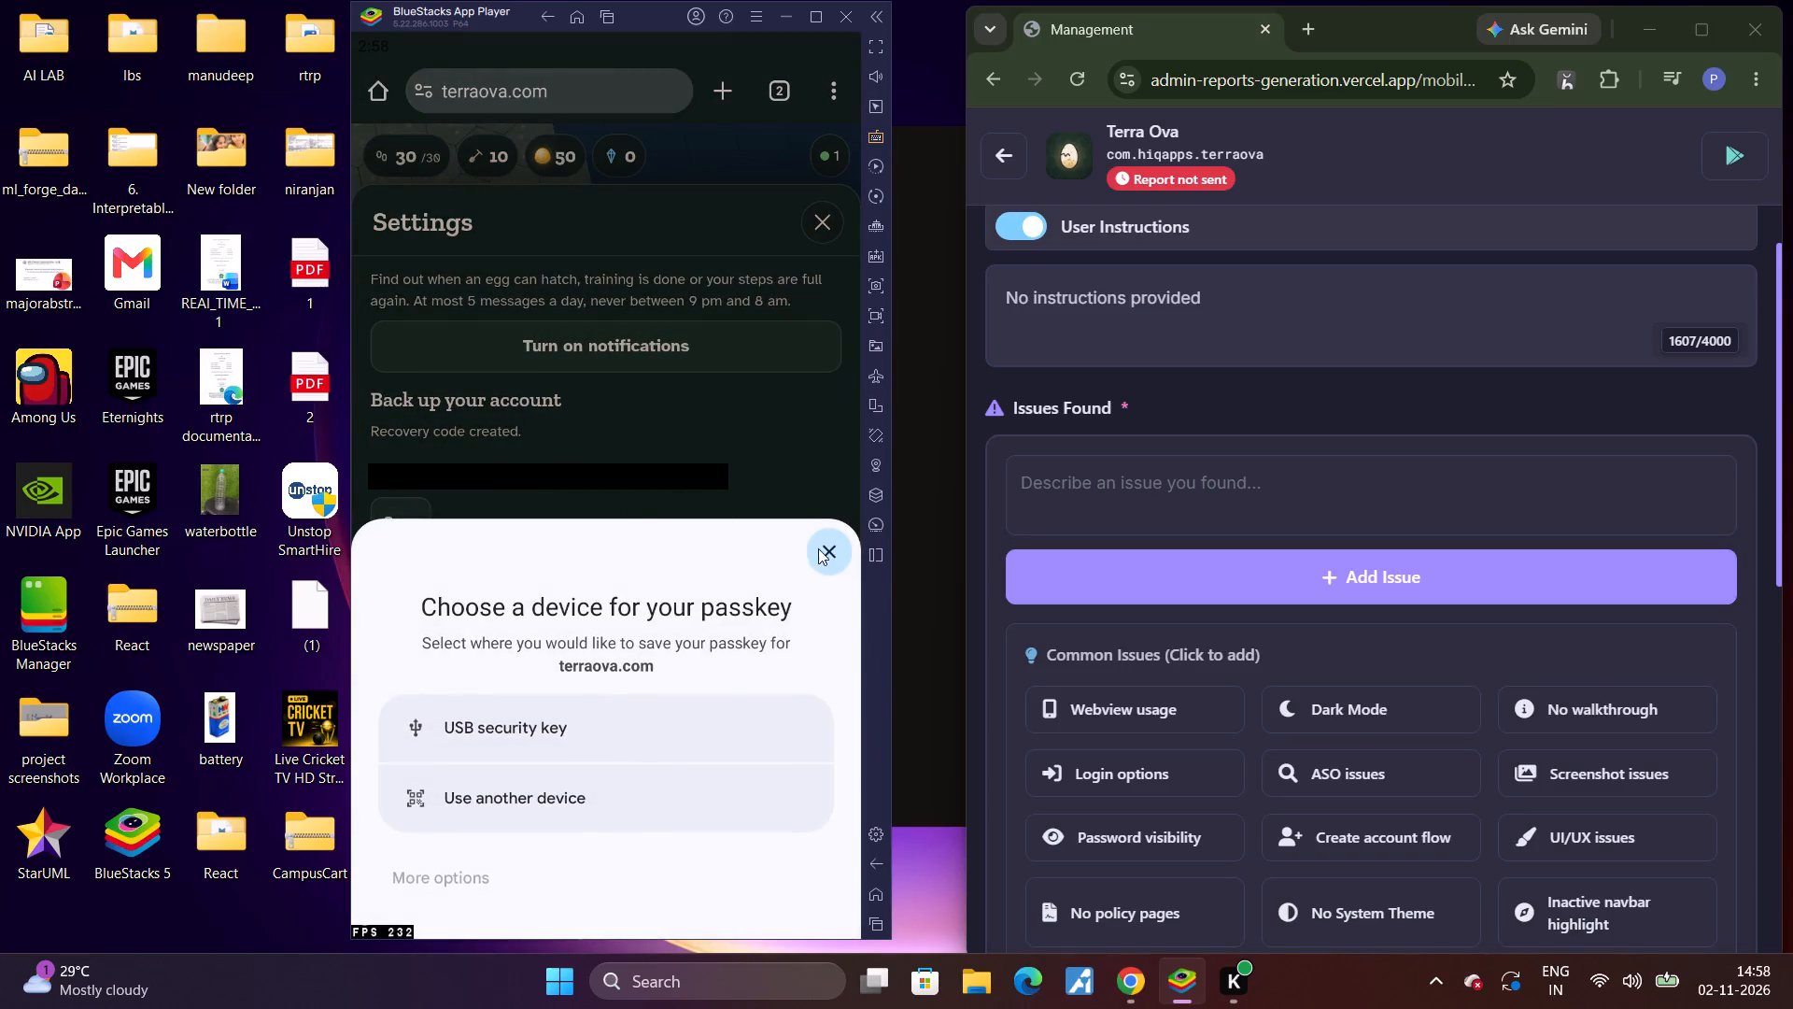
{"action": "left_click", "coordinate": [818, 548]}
Set the Terra Ova language to English after checking the remaining settings.
{"action": "left_click_drag", "start_coordinate": [499, 654], "coordinate": [644, 209]}
{"action": "left_click_drag", "start_coordinate": [575, 503], "coordinate": [589, 193]}
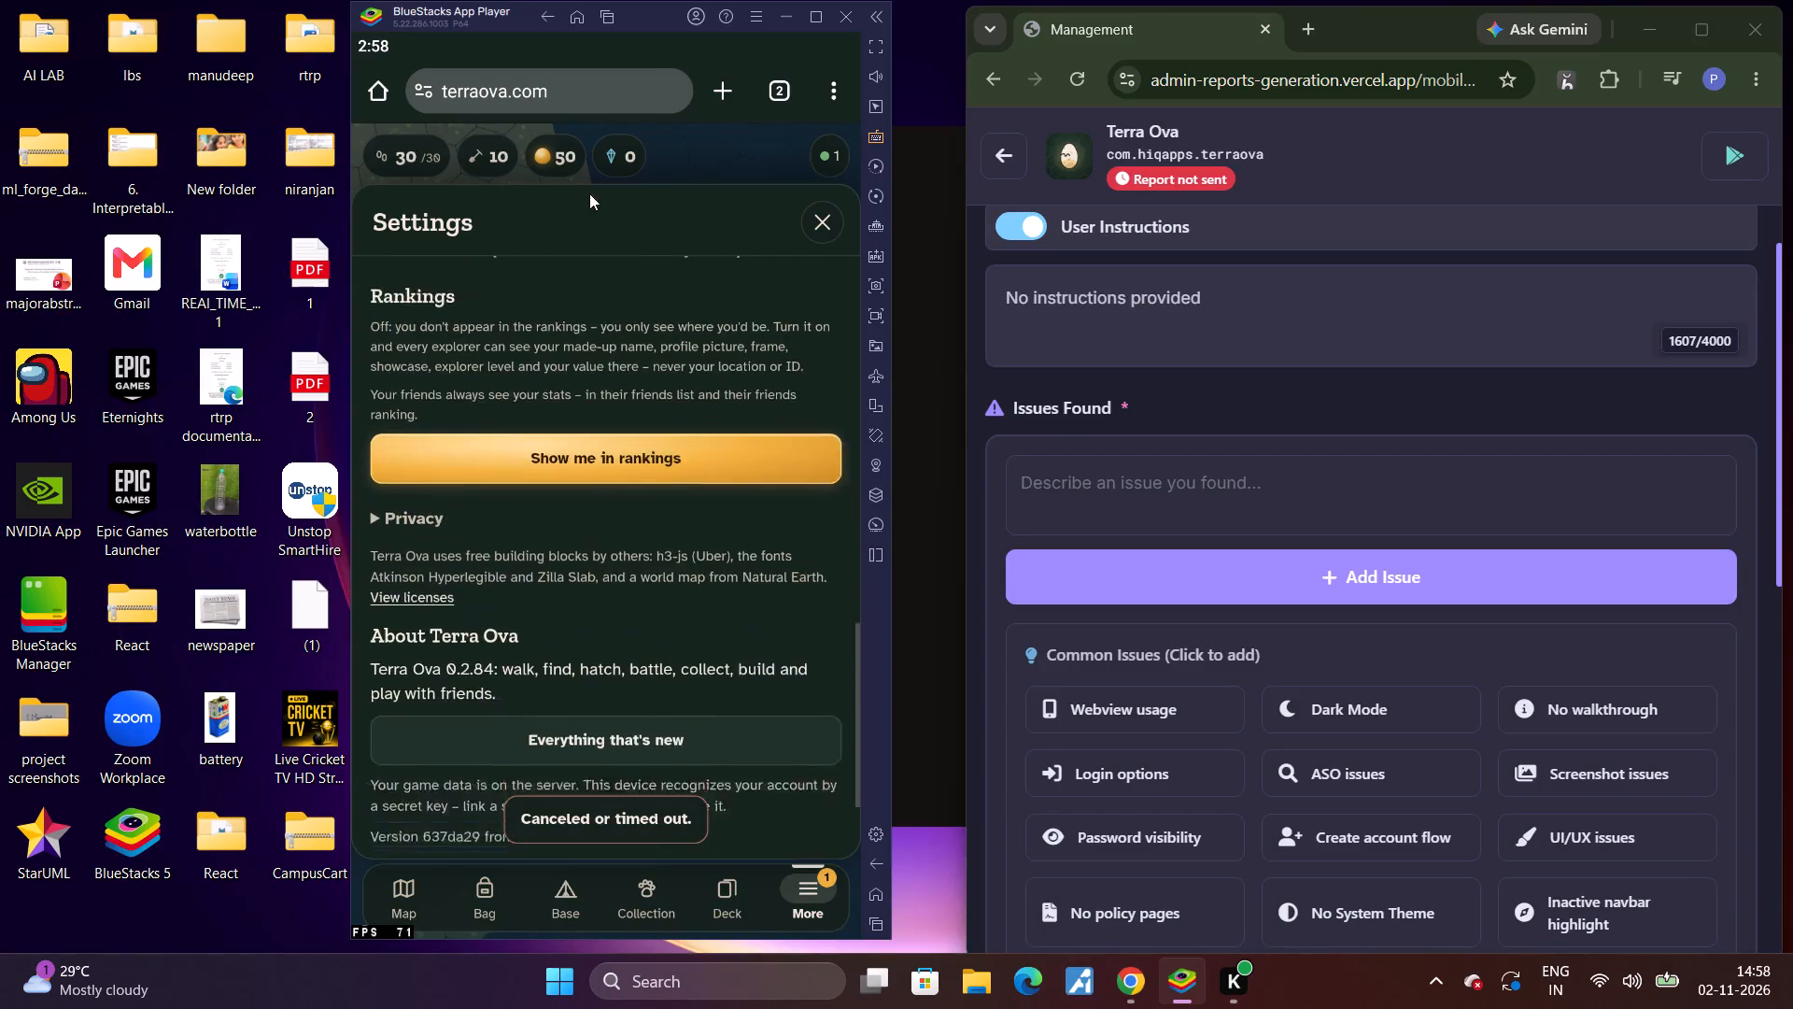
{"action": "left_click_drag", "start_coordinate": [589, 193], "coordinate": [598, 160]}
{"action": "left_click_drag", "start_coordinate": [606, 524], "coordinate": [619, 250]}
{"action": "left_click_drag", "start_coordinate": [601, 305], "coordinate": [660, 521]}
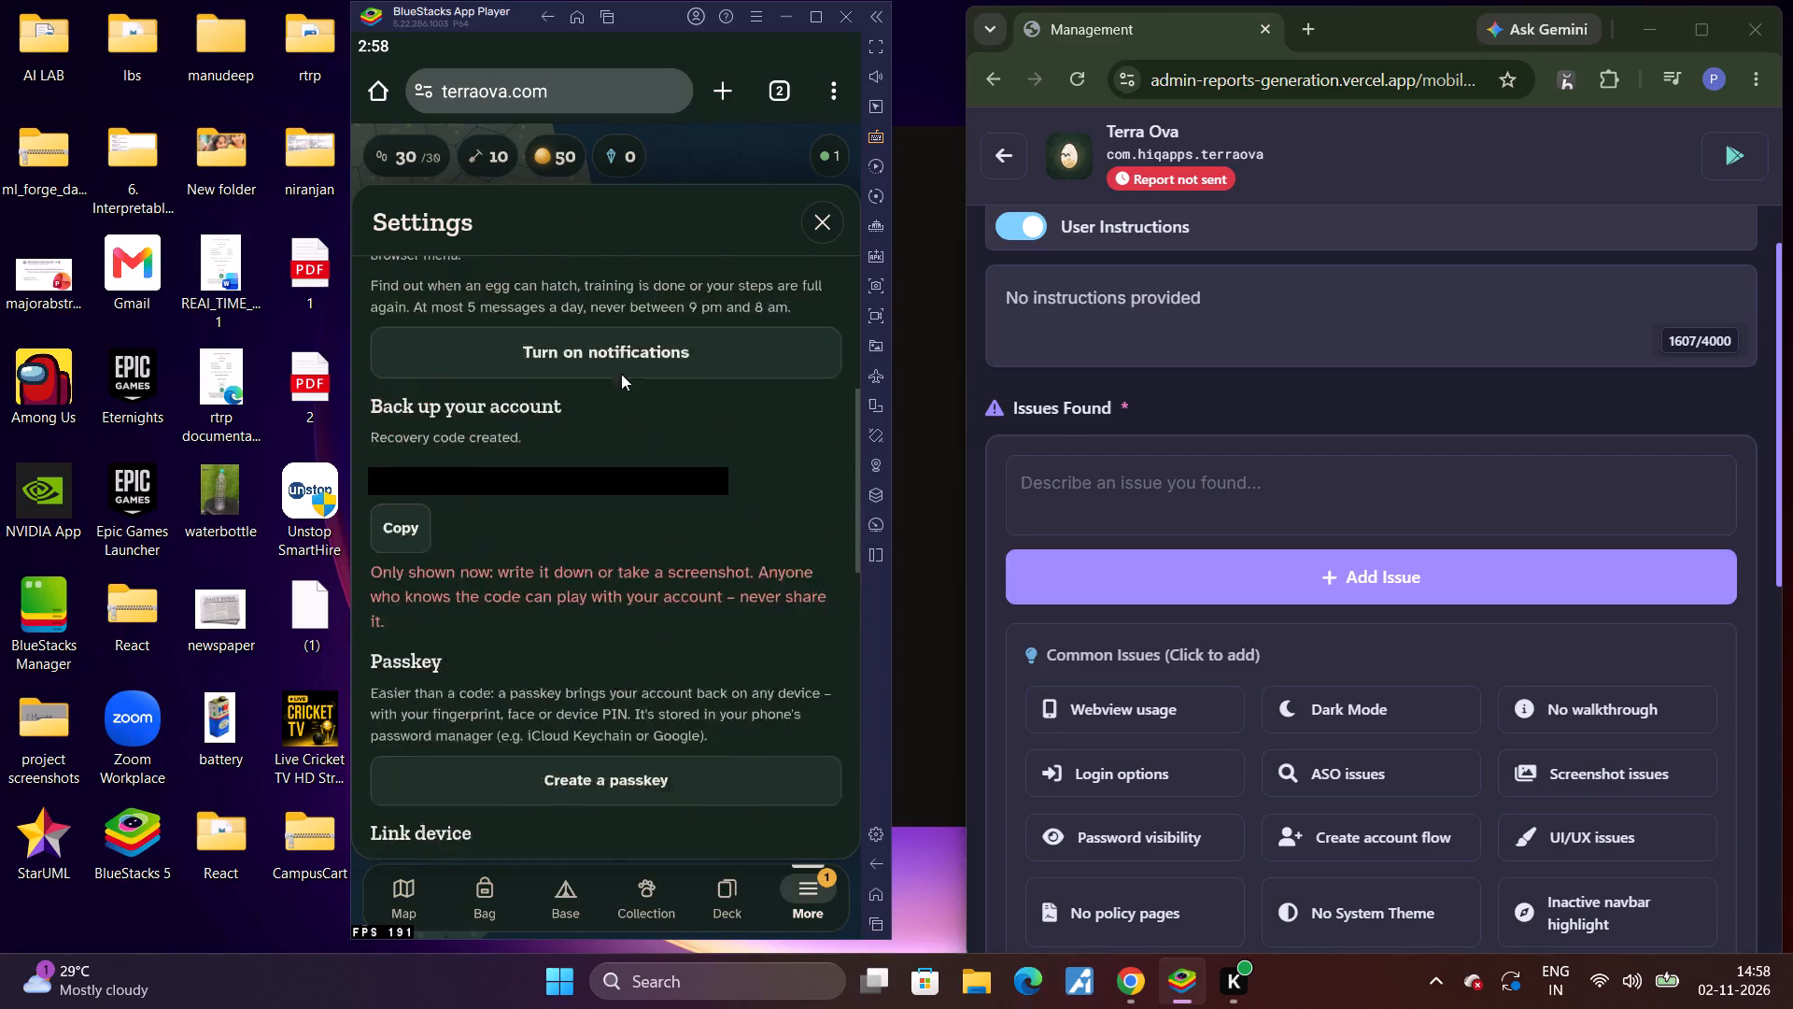
{"action": "left_click_drag", "start_coordinate": [621, 374], "coordinate": [631, 587]}
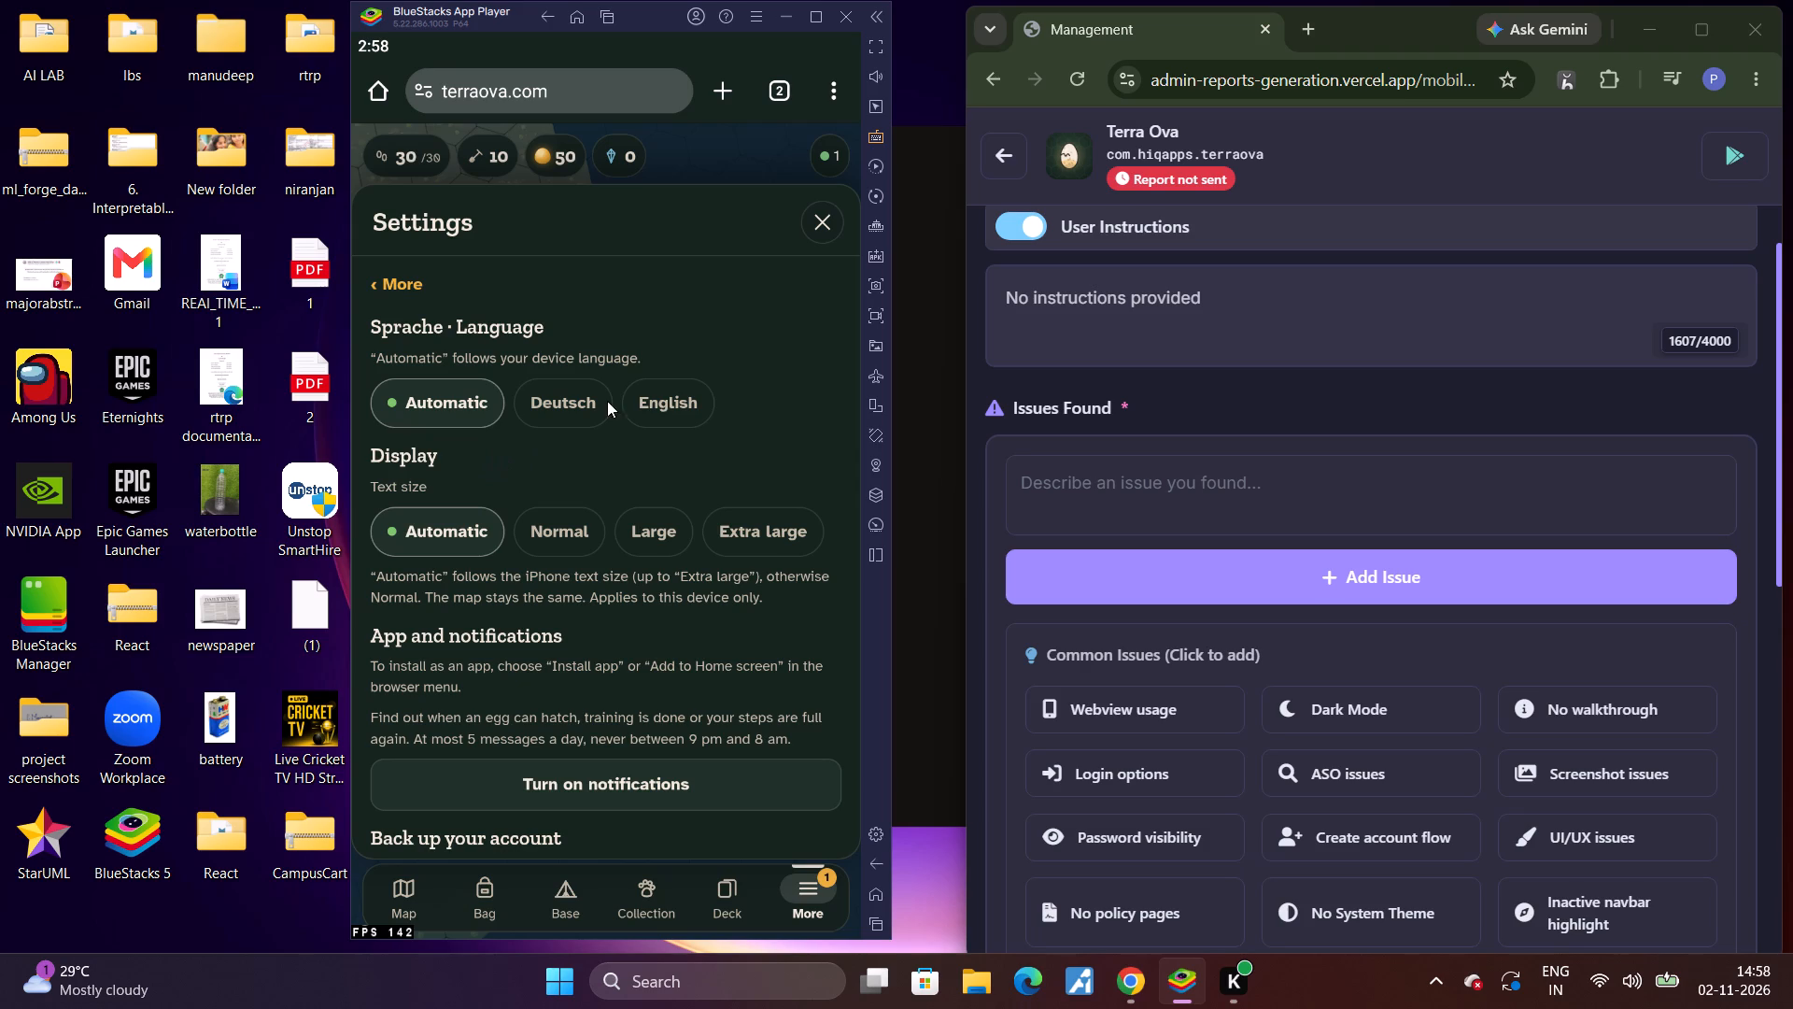
{"action": "left_click", "coordinate": [653, 399]}
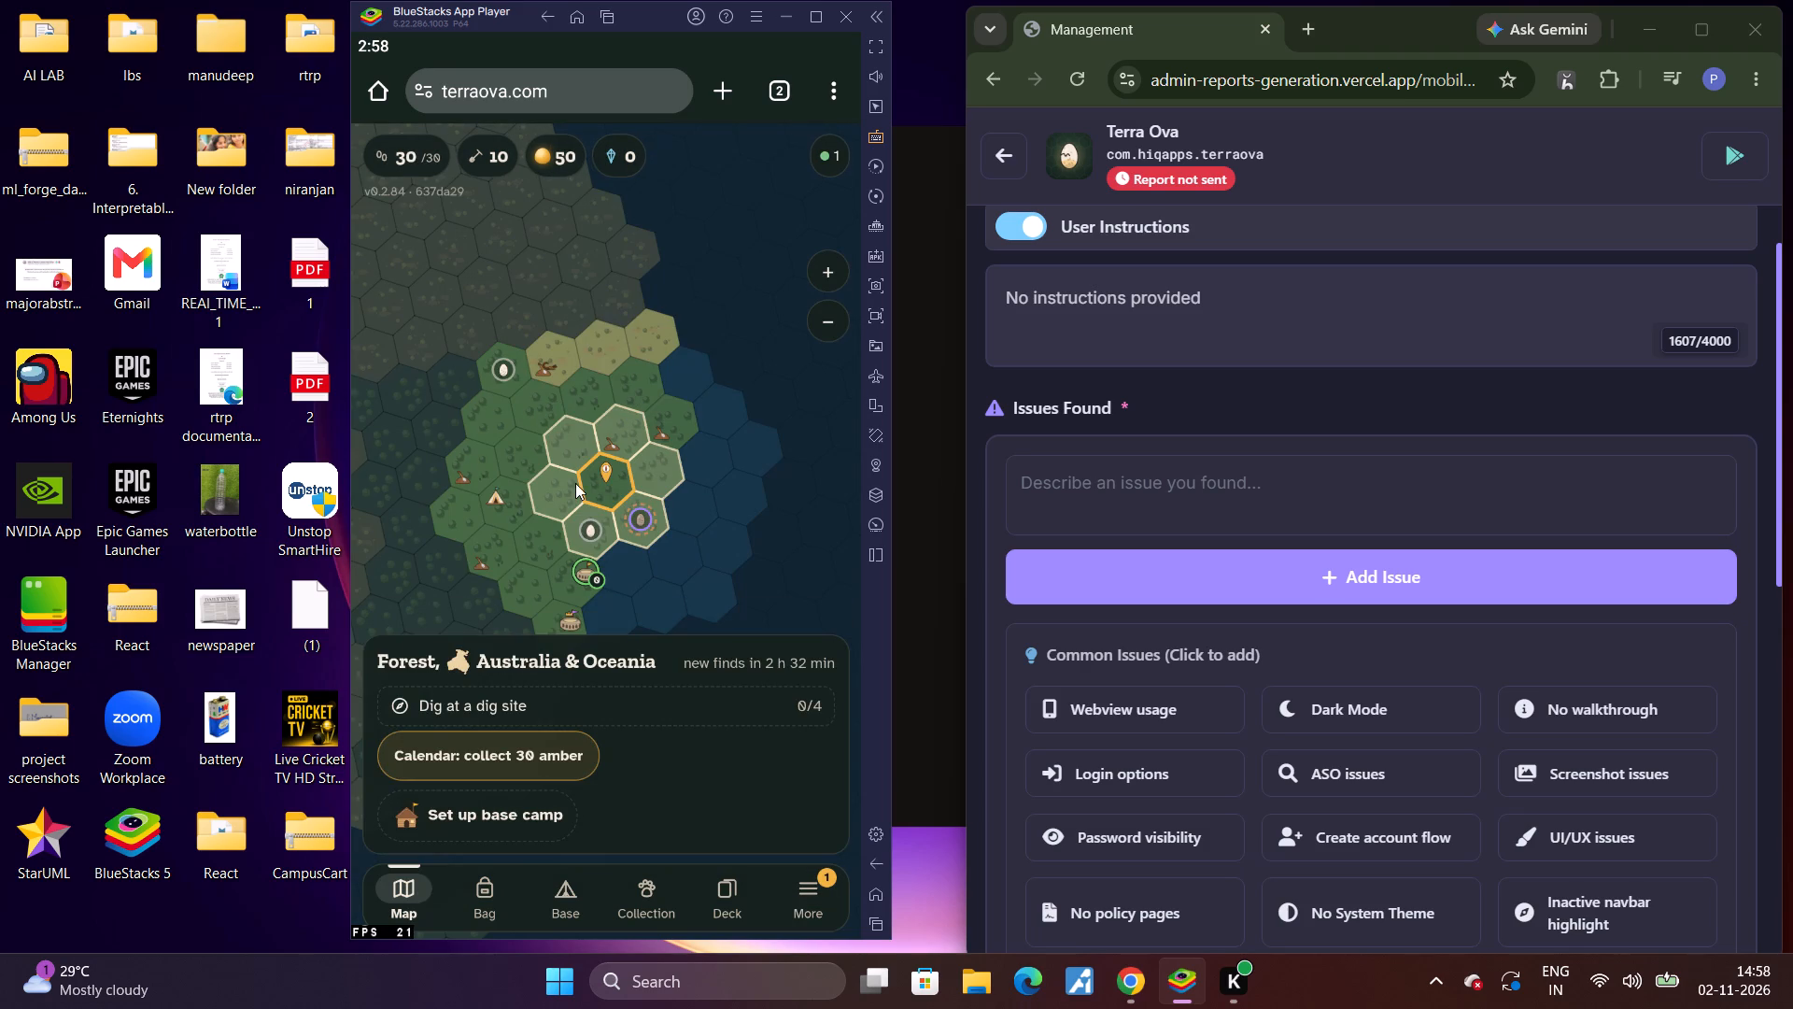
Walk the explorer across adjacent forest tiles on the map, and dismiss the three-tile walk to the distant egg.
{"action": "left_click", "coordinate": [603, 485]}
{"action": "left_click", "coordinate": [562, 528]}
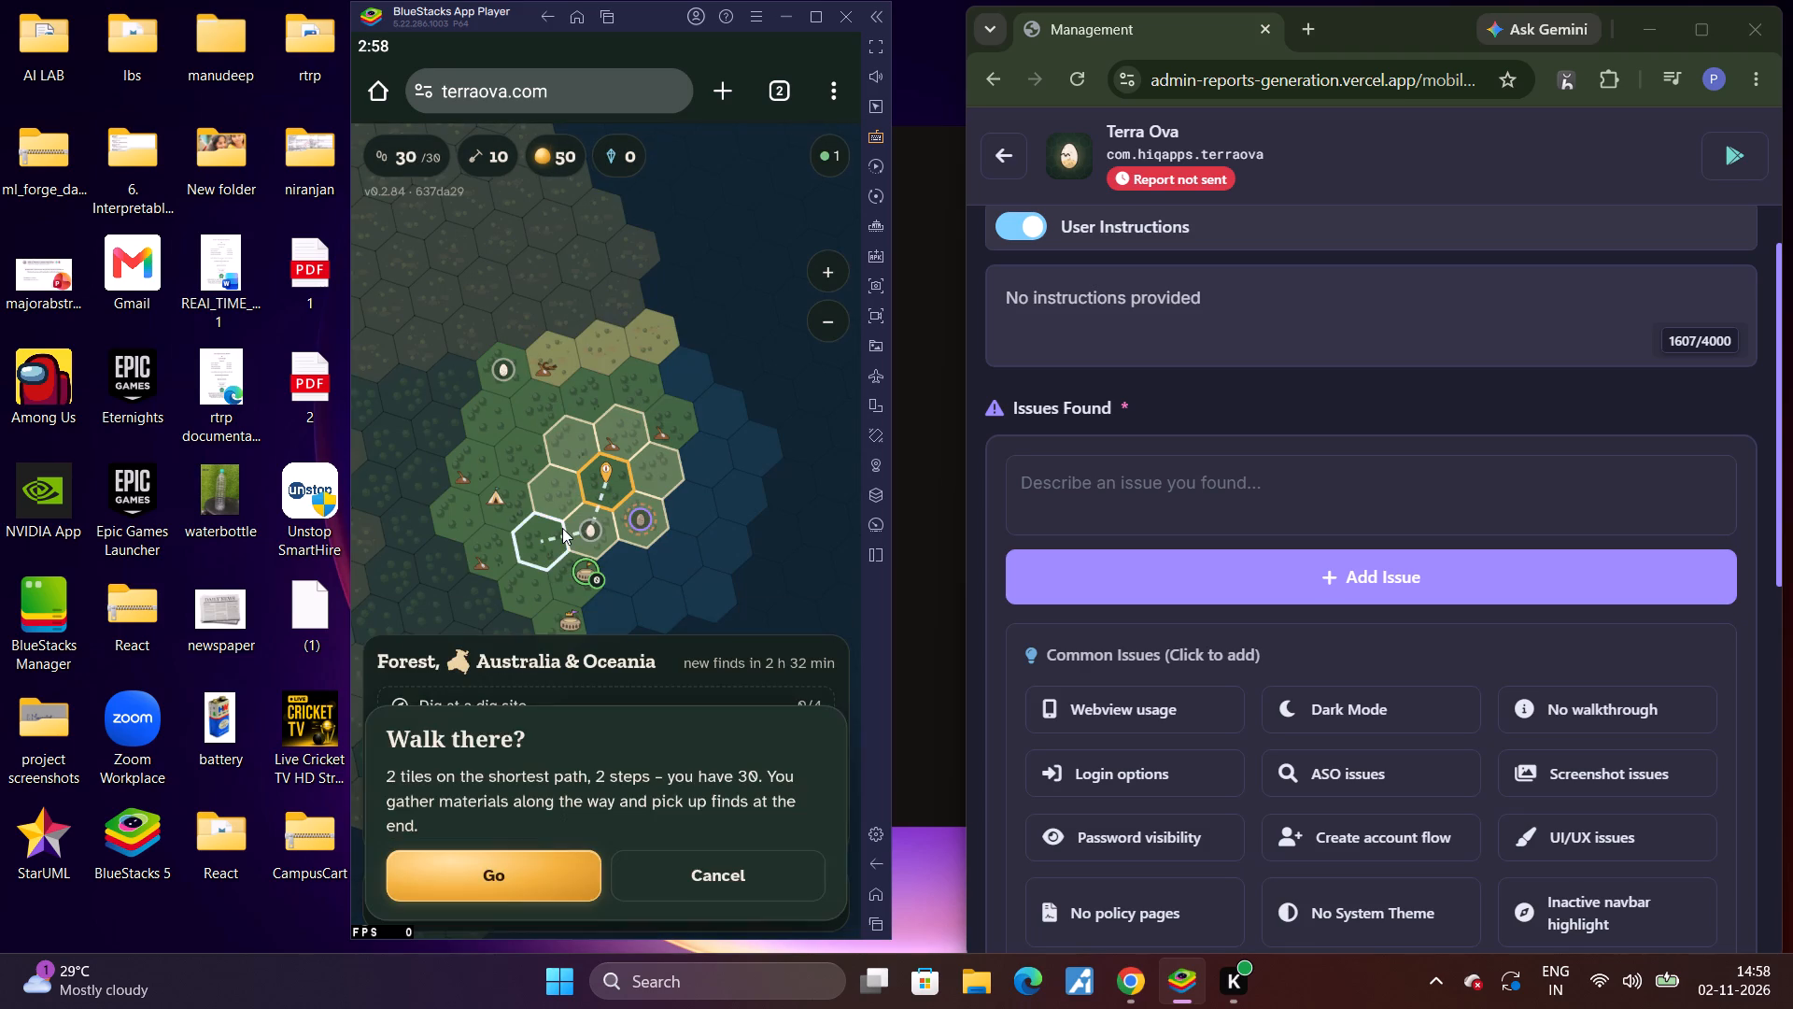
{"action": "left_click_drag", "start_coordinate": [574, 533], "coordinate": [609, 461]}
{"action": "left_click", "coordinate": [629, 466]}
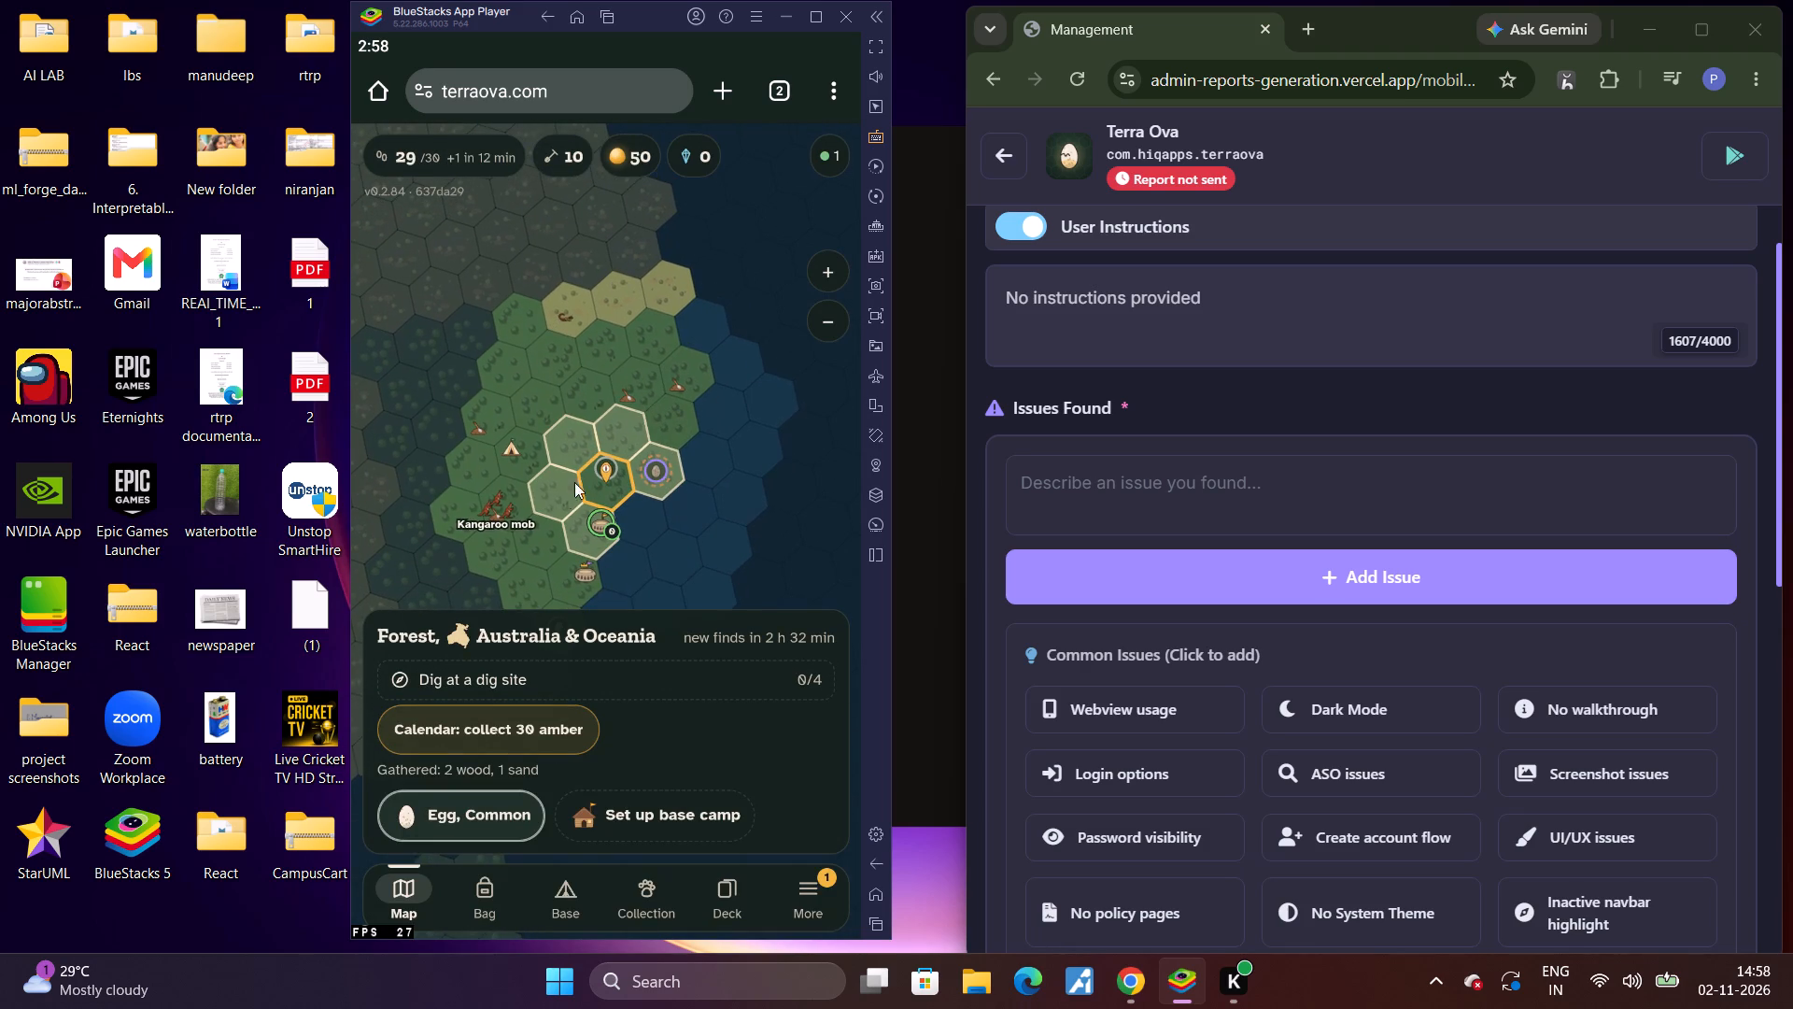
{"action": "left_click", "coordinate": [560, 493]}
{"action": "left_click", "coordinate": [496, 462]}
{"action": "left_click", "coordinate": [521, 364]}
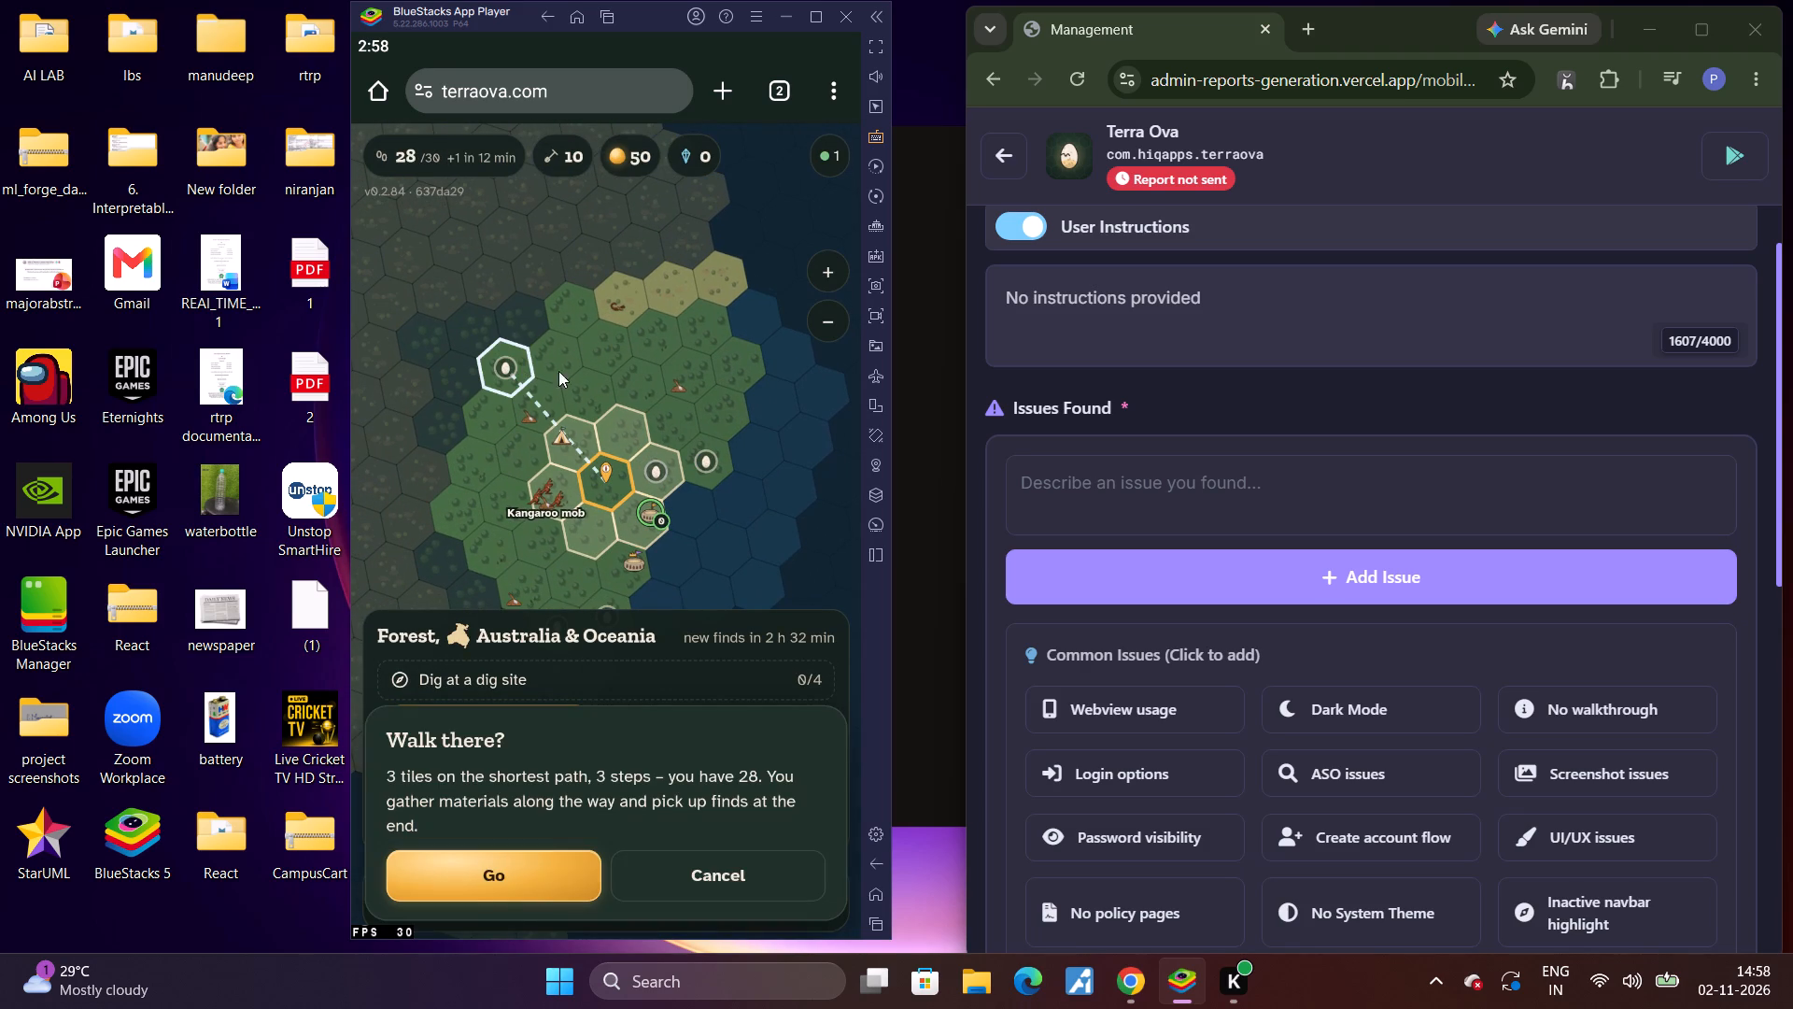
{"action": "triple_click", "coordinate": [518, 366]}
{"action": "double_click", "coordinate": [518, 366]}
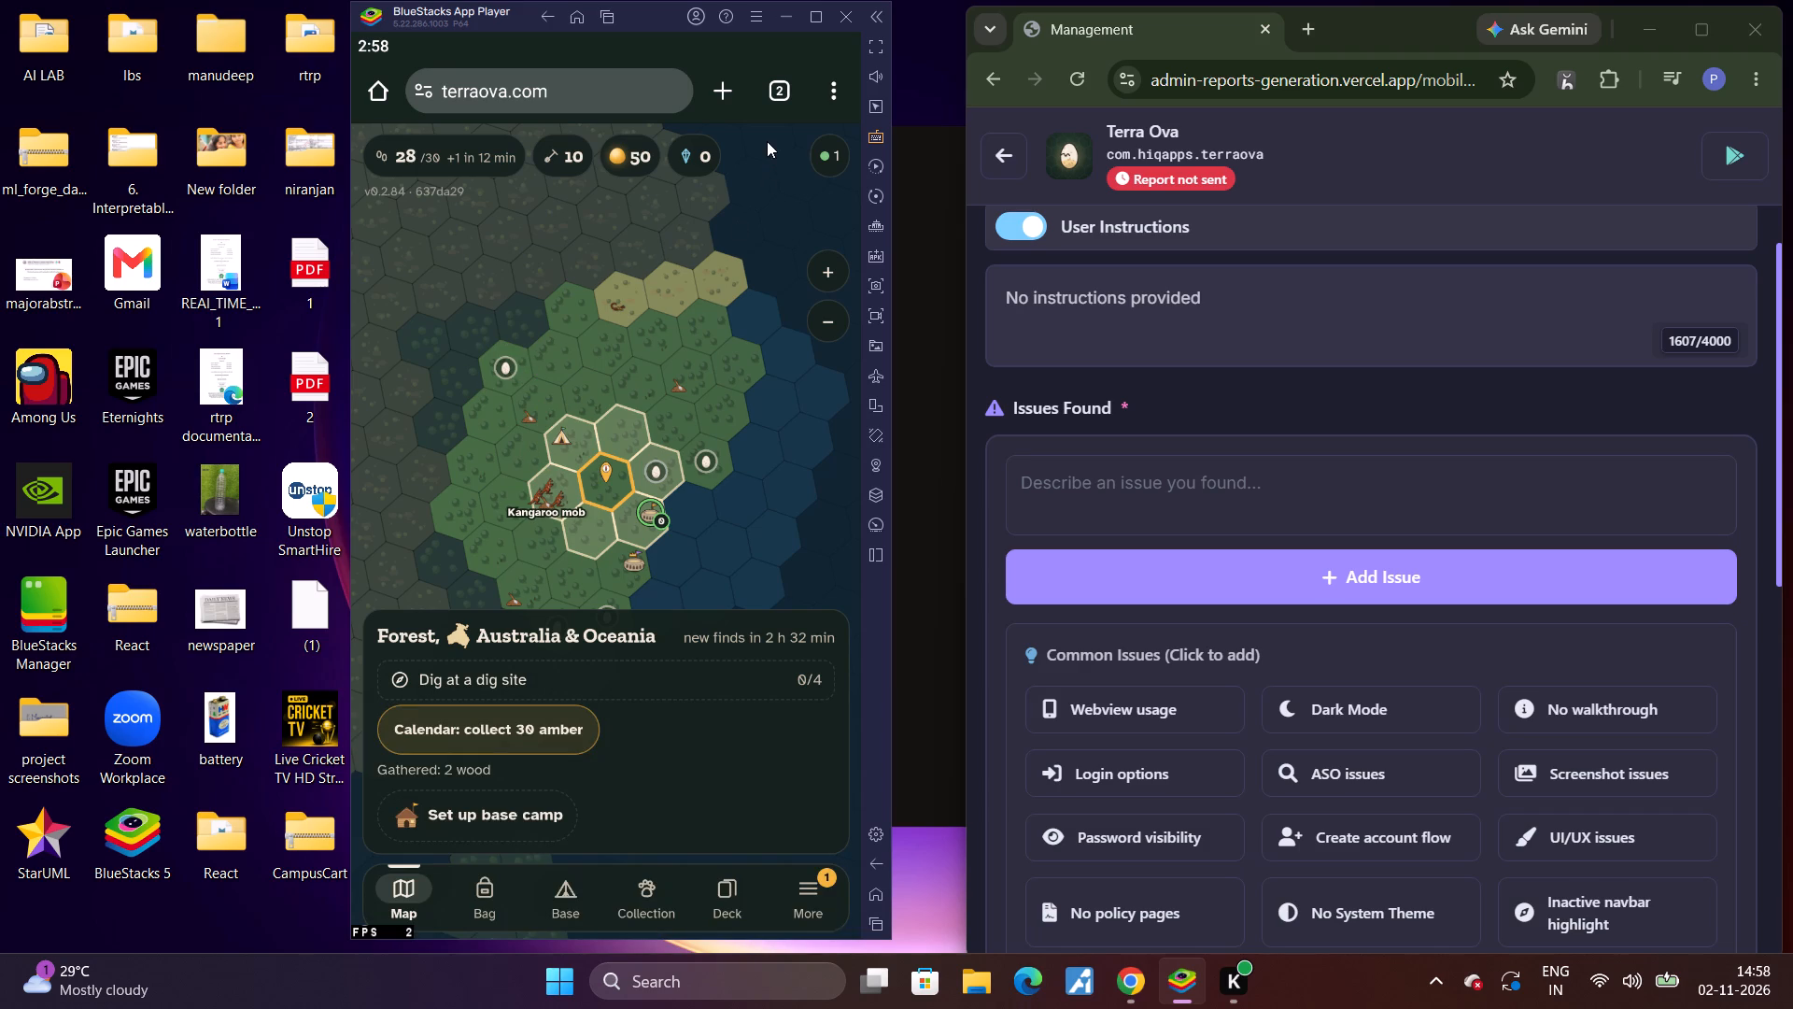
Reopen the Terra Ova settings and examine the account backup, passkey, link device, rankings and about sections, dismissing the passkey setup.
{"action": "scroll", "coordinate": [1403, 513], "scroll_direction": "down", "scroll_amount": 5}
{"action": "scroll", "coordinate": [1403, 513], "scroll_direction": "up", "scroll_amount": 5}
{"action": "left_click", "coordinate": [794, 895]}
{"action": "left_click_drag", "start_coordinate": [548, 793], "coordinate": [513, 624]}
{"action": "left_click", "coordinate": [518, 700]}
{"action": "left_click_drag", "start_coordinate": [642, 757], "coordinate": [614, 488]}
{"action": "left_click_drag", "start_coordinate": [546, 760], "coordinate": [540, 734]}
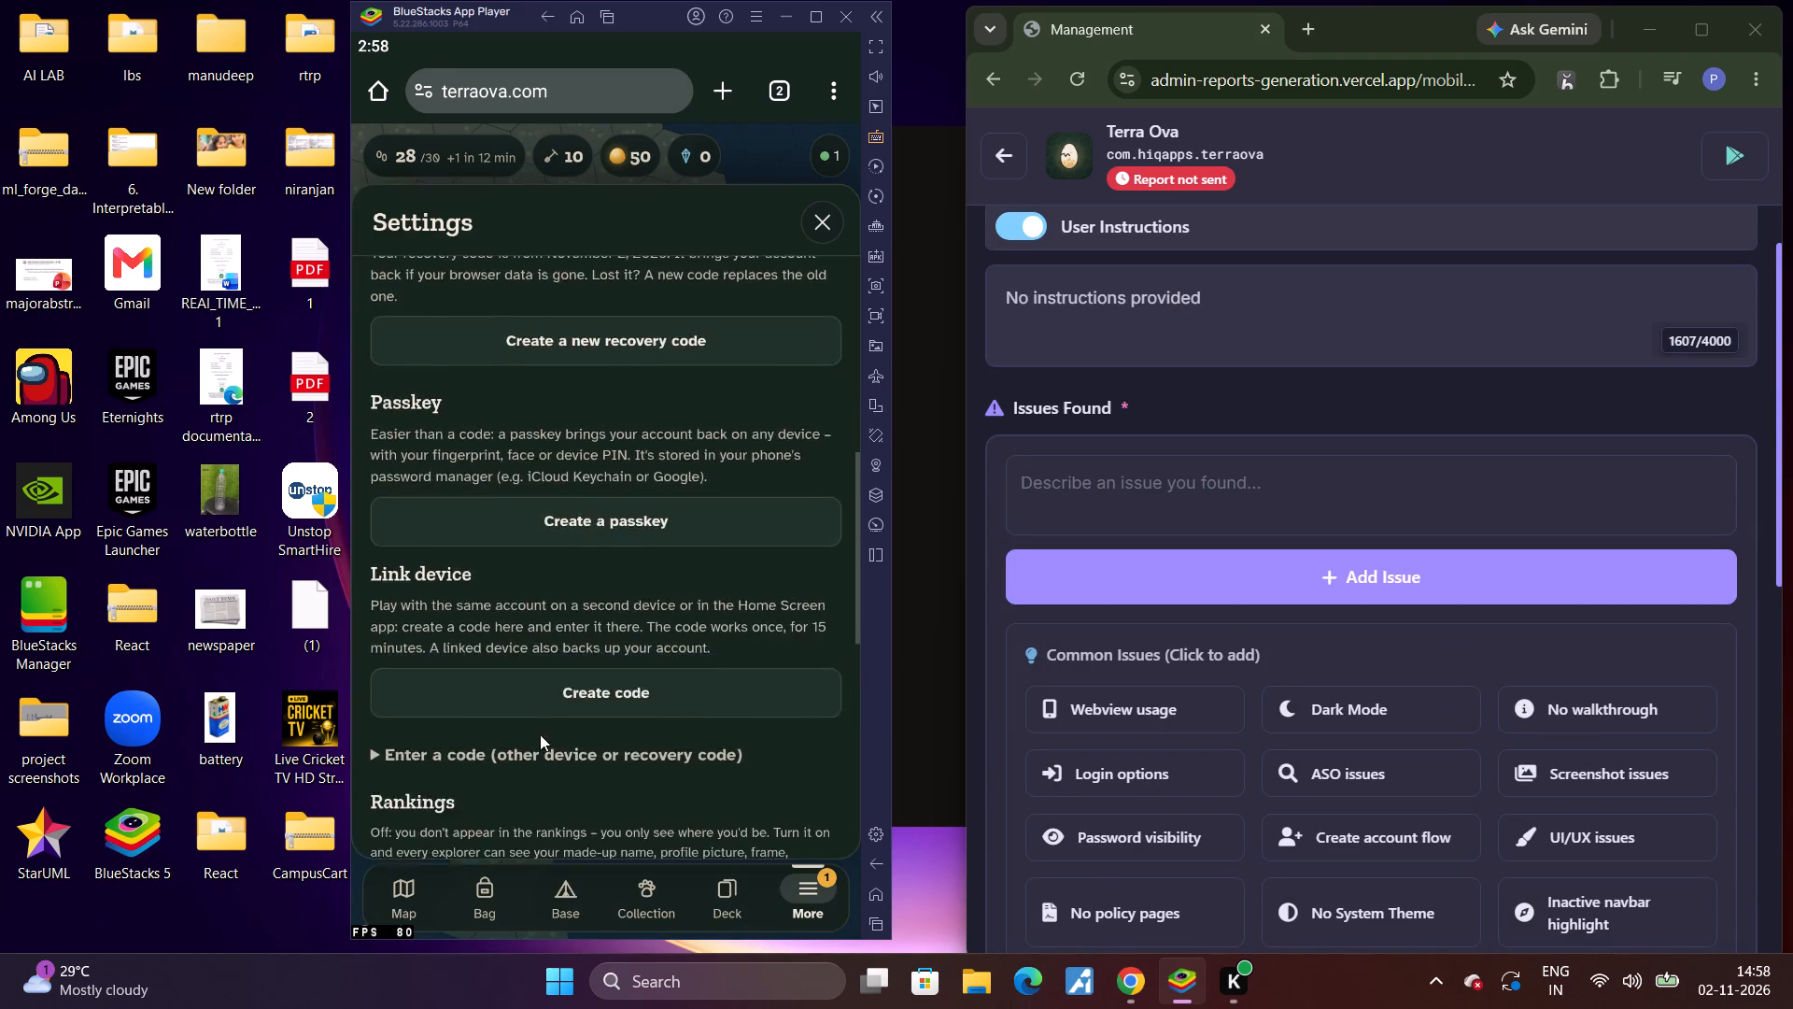
{"action": "left_click_drag", "start_coordinate": [540, 734], "coordinate": [566, 424]}
{"action": "left_click_drag", "start_coordinate": [649, 812], "coordinate": [659, 448]}
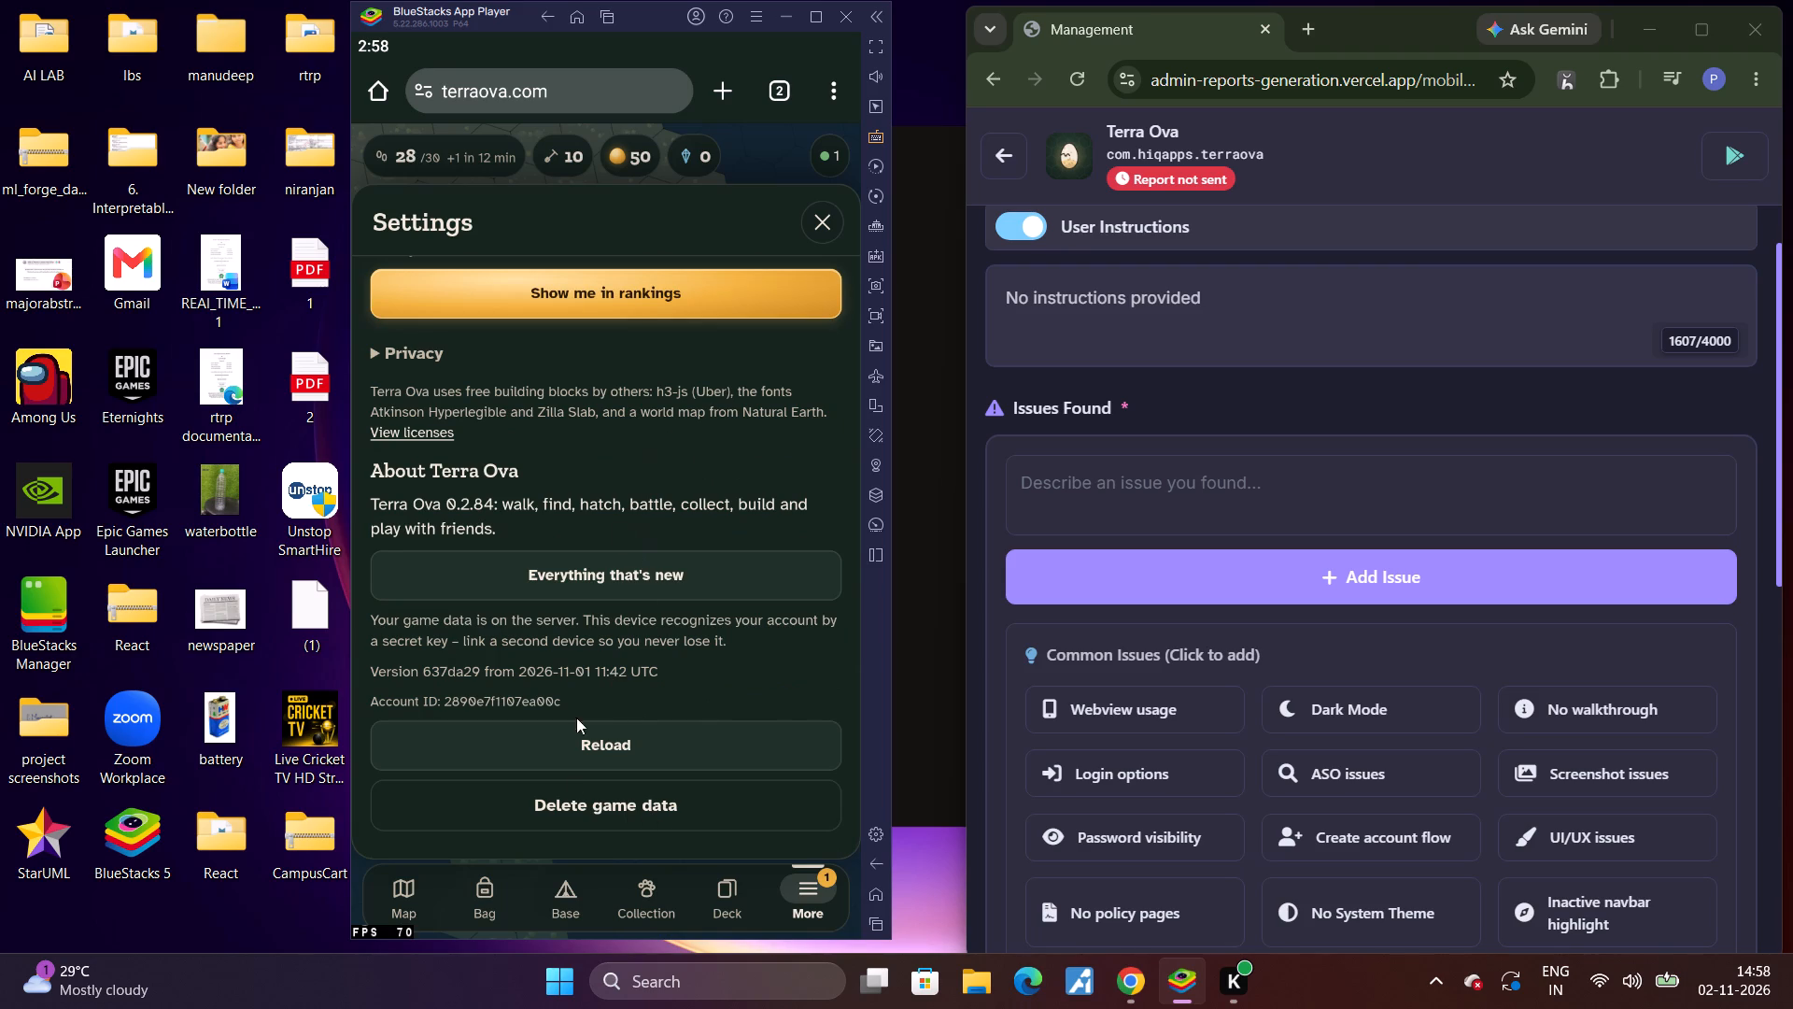
{"action": "left_click_drag", "start_coordinate": [600, 651], "coordinate": [621, 720]}
{"action": "left_click_drag", "start_coordinate": [603, 624], "coordinate": [604, 715]}
{"action": "left_click_drag", "start_coordinate": [550, 600], "coordinate": [544, 651]}
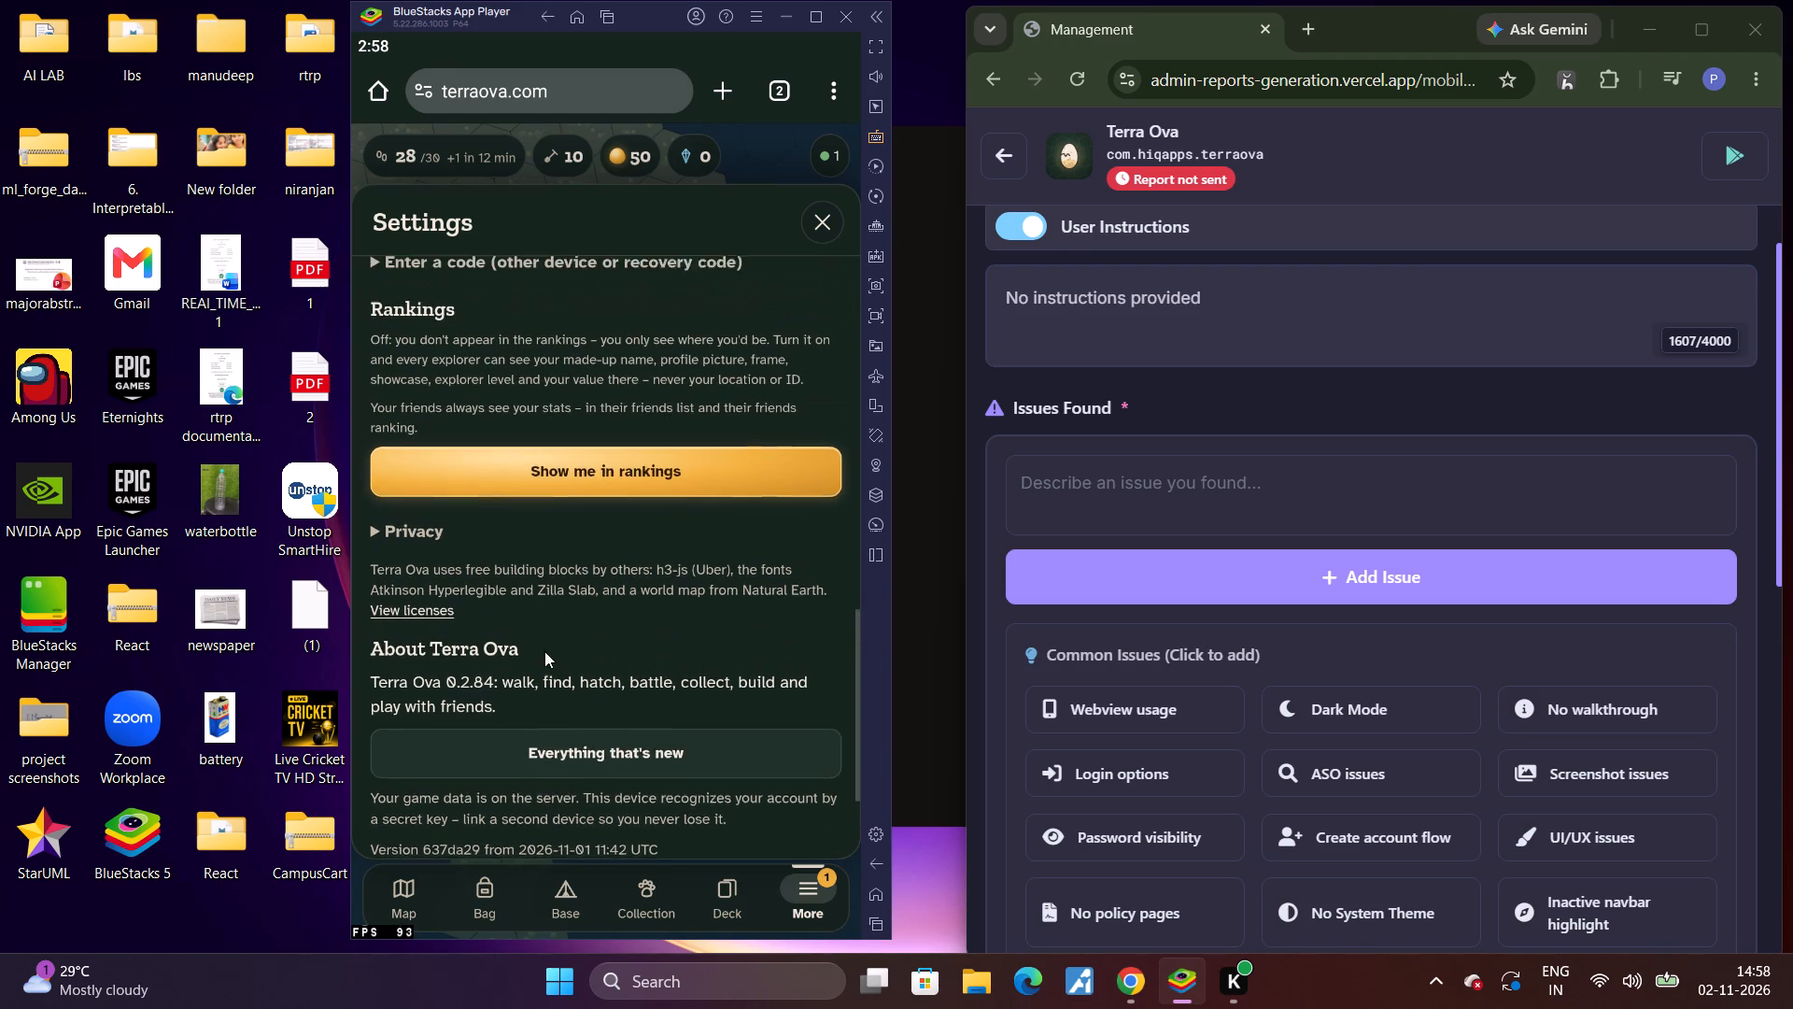
{"action": "left_click_drag", "start_coordinate": [544, 651], "coordinate": [549, 738]}
{"action": "left_click_drag", "start_coordinate": [563, 491], "coordinate": [618, 695]}
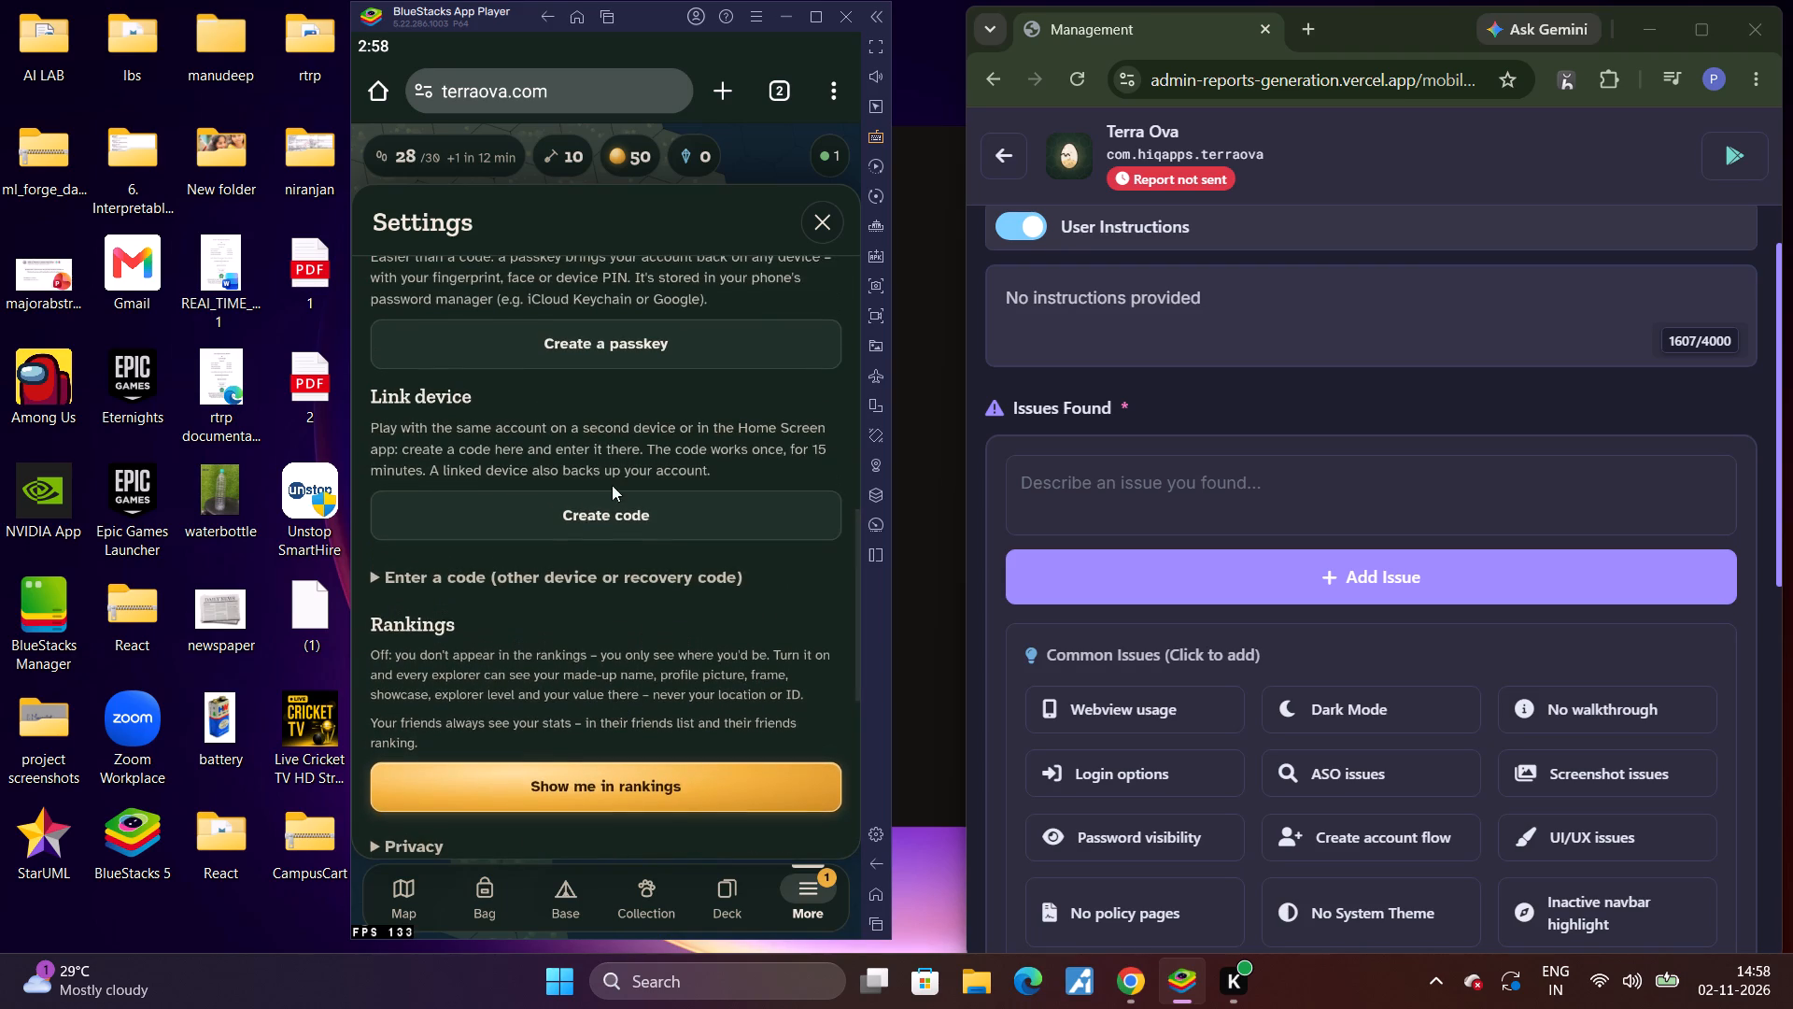
{"action": "left_click_drag", "start_coordinate": [612, 485], "coordinate": [620, 718]}
{"action": "left_click_drag", "start_coordinate": [639, 575], "coordinate": [637, 646]}
{"action": "left_click", "coordinate": [627, 657]}
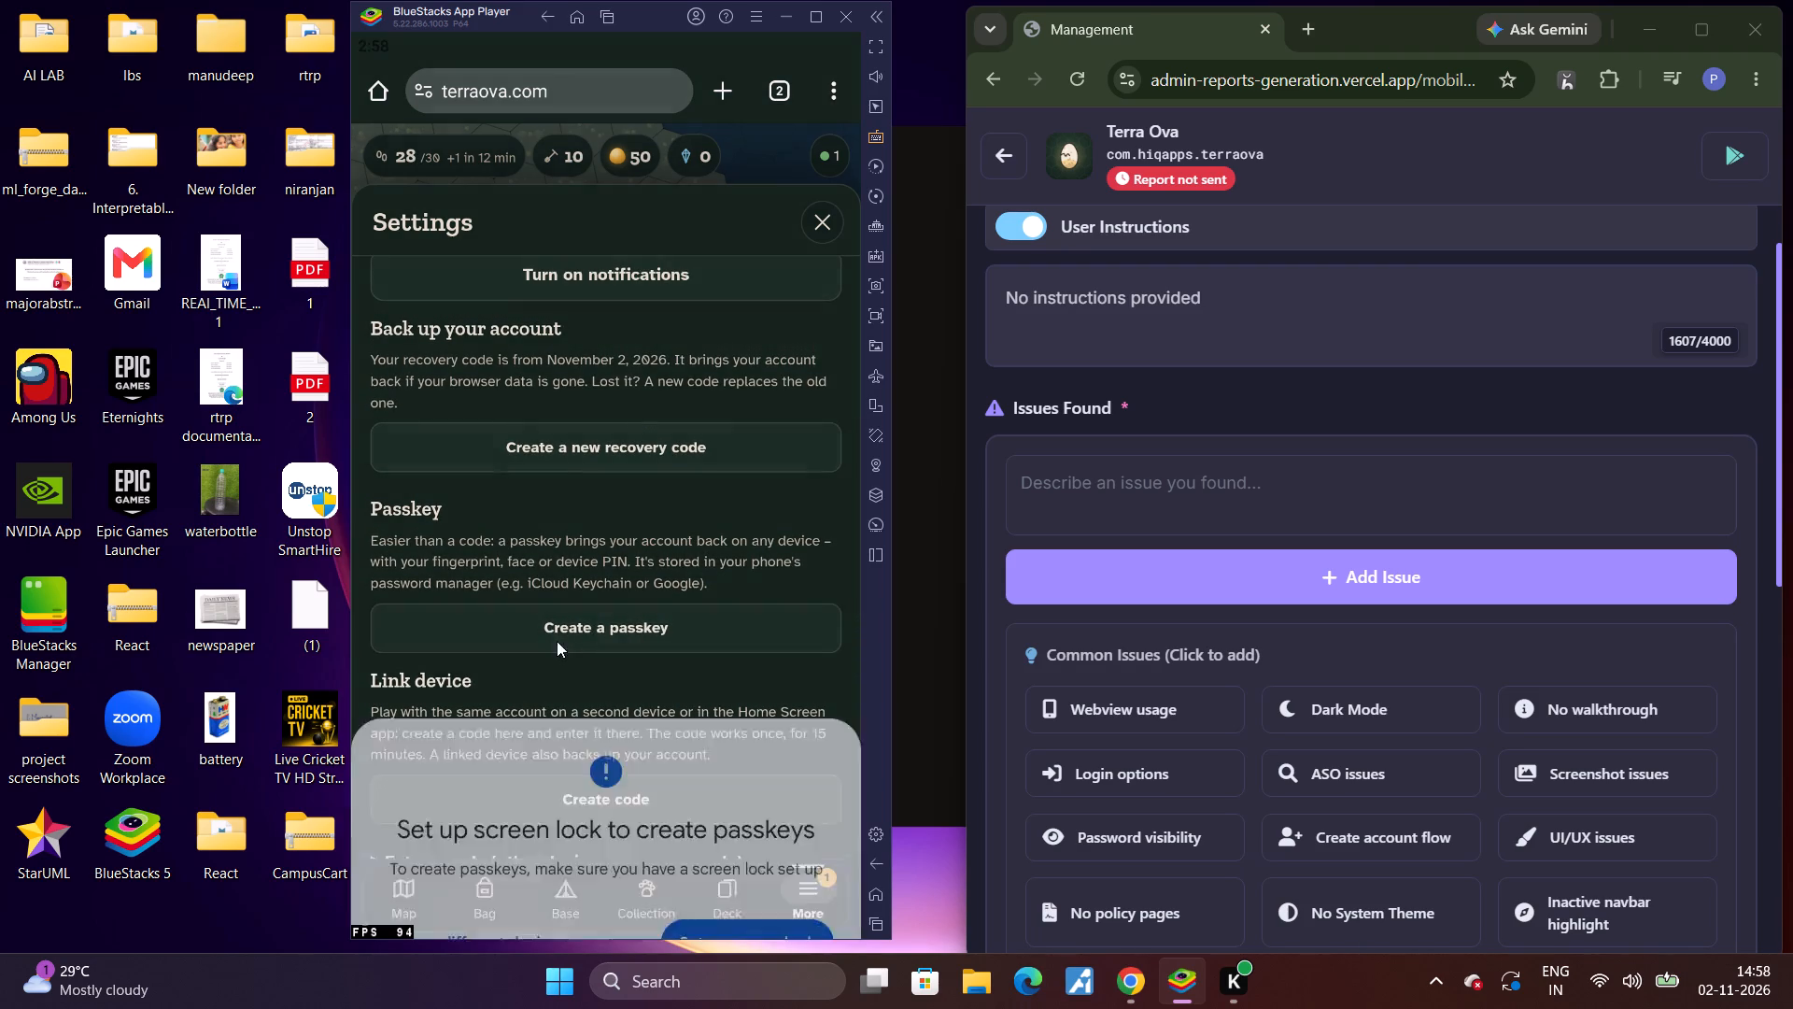
{"action": "left_click", "coordinate": [601, 535]}
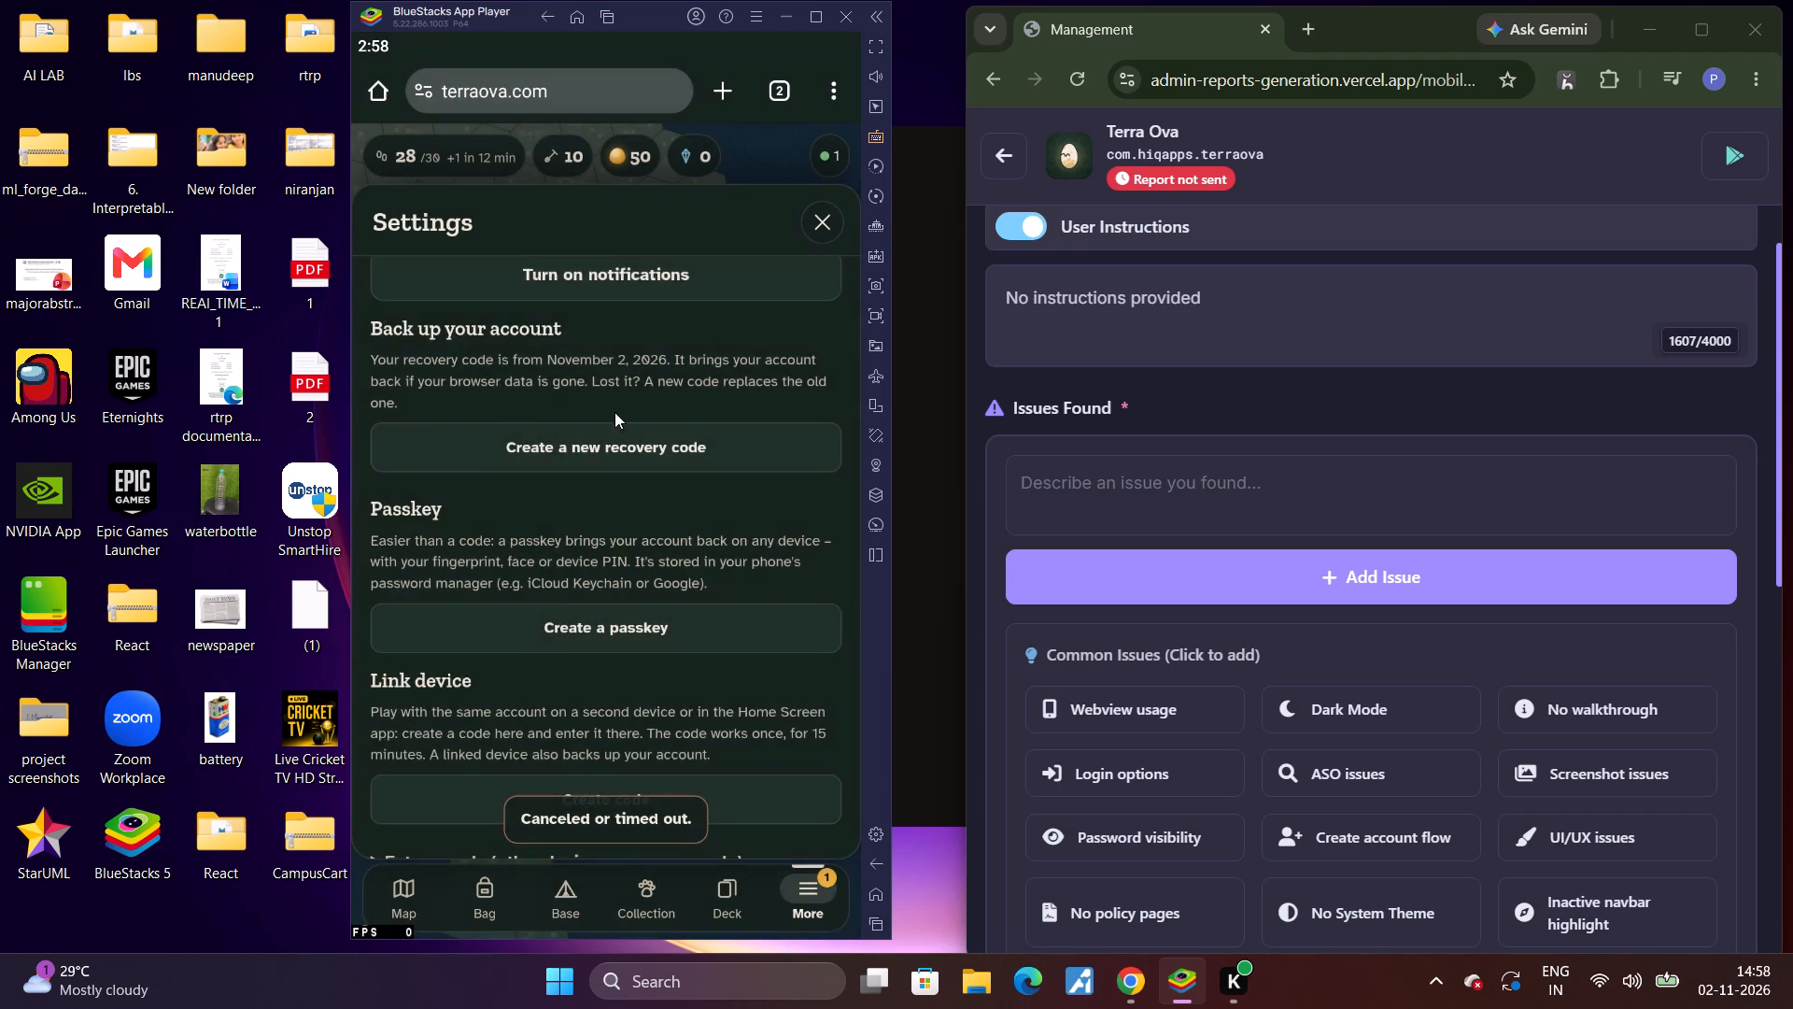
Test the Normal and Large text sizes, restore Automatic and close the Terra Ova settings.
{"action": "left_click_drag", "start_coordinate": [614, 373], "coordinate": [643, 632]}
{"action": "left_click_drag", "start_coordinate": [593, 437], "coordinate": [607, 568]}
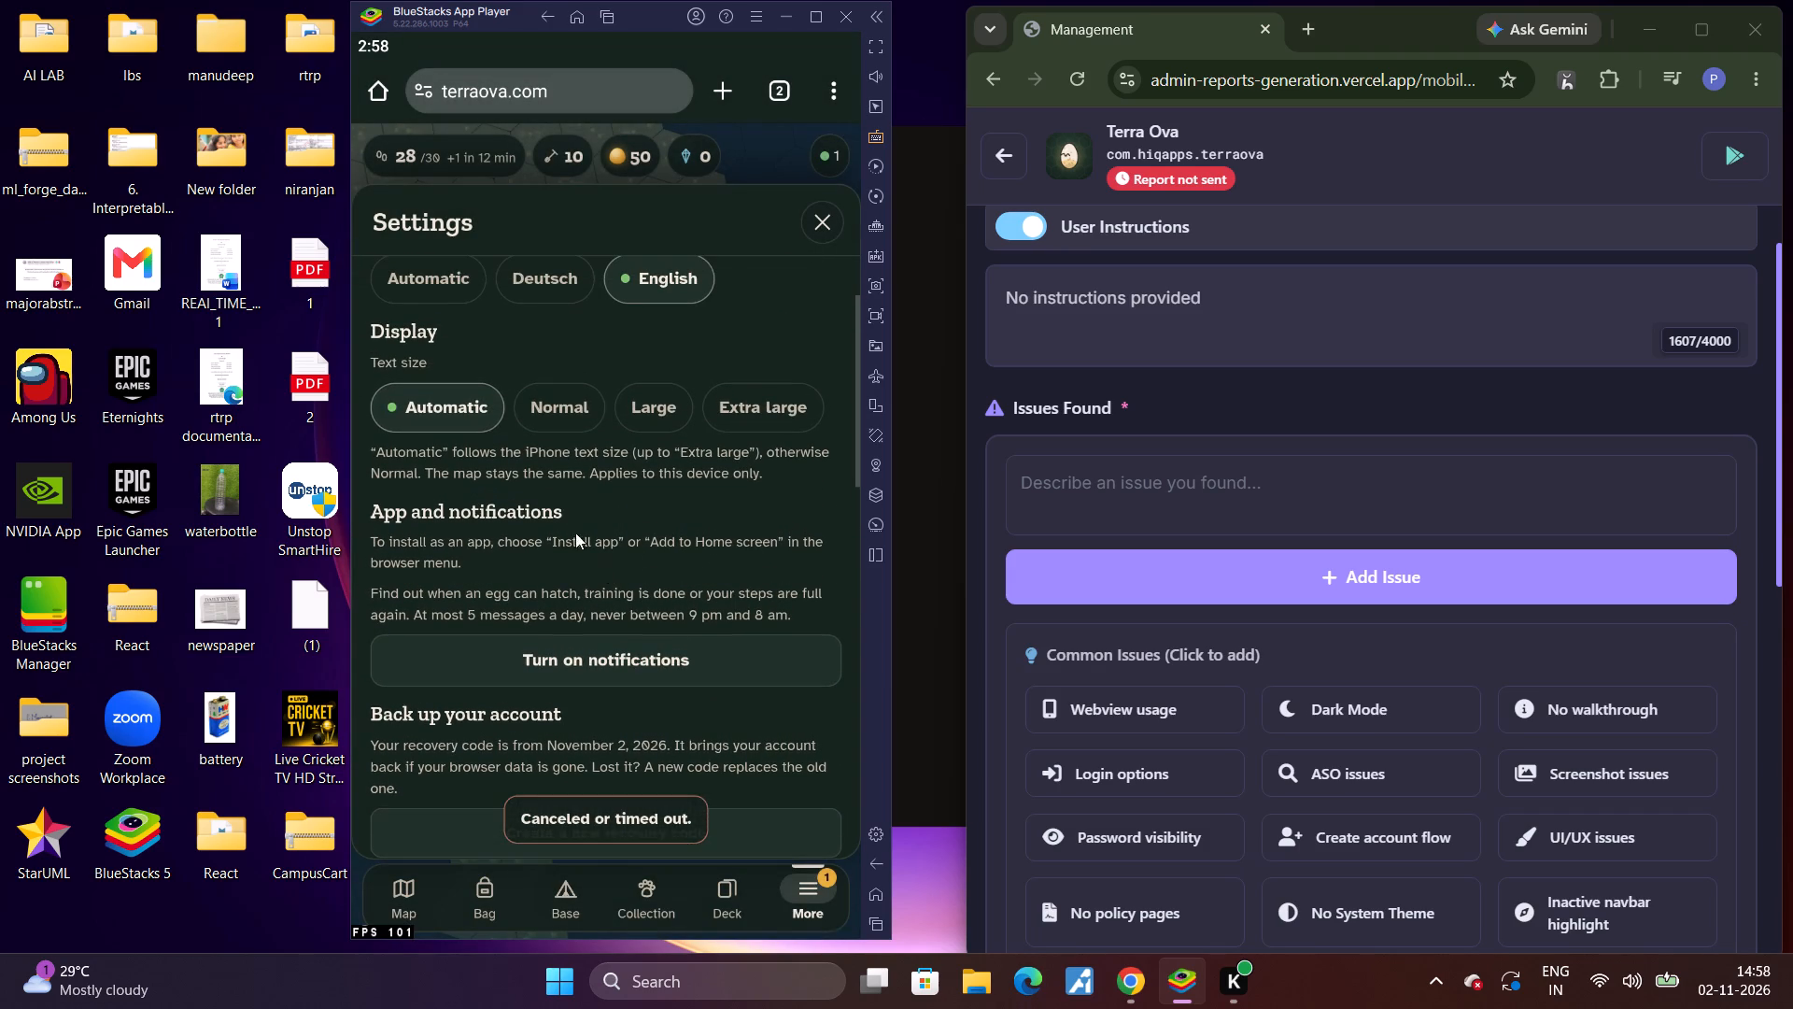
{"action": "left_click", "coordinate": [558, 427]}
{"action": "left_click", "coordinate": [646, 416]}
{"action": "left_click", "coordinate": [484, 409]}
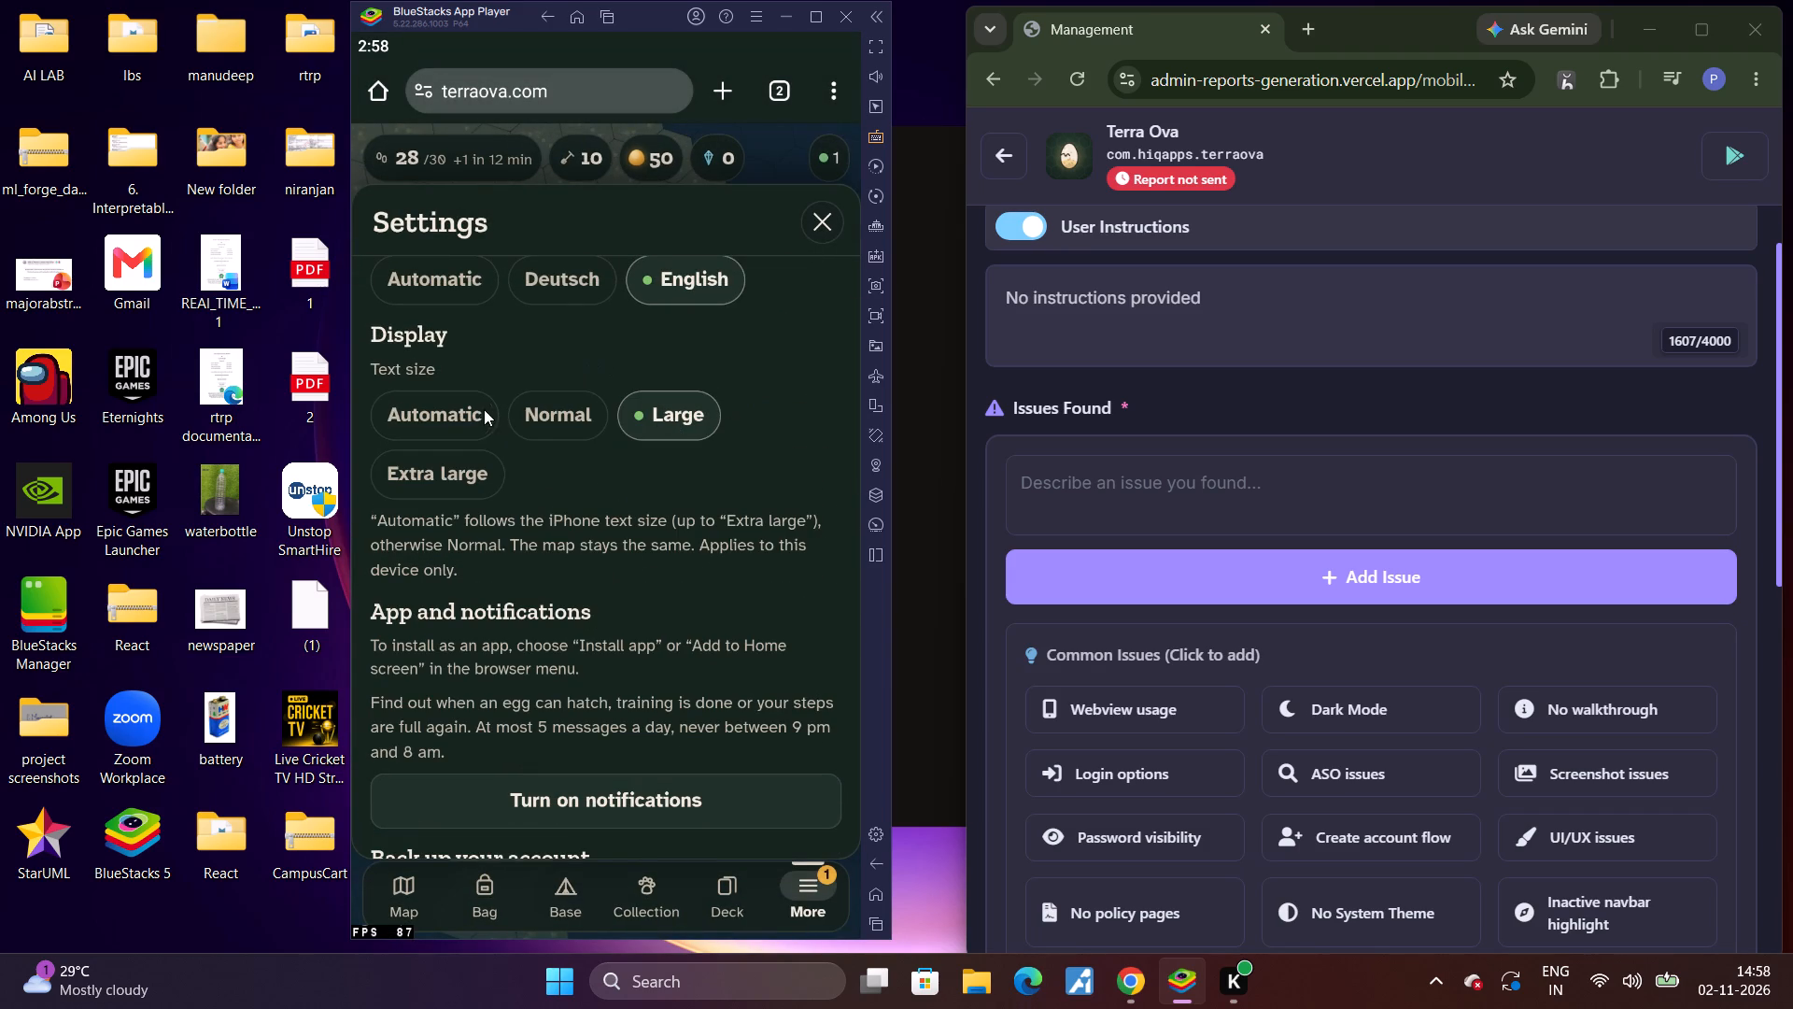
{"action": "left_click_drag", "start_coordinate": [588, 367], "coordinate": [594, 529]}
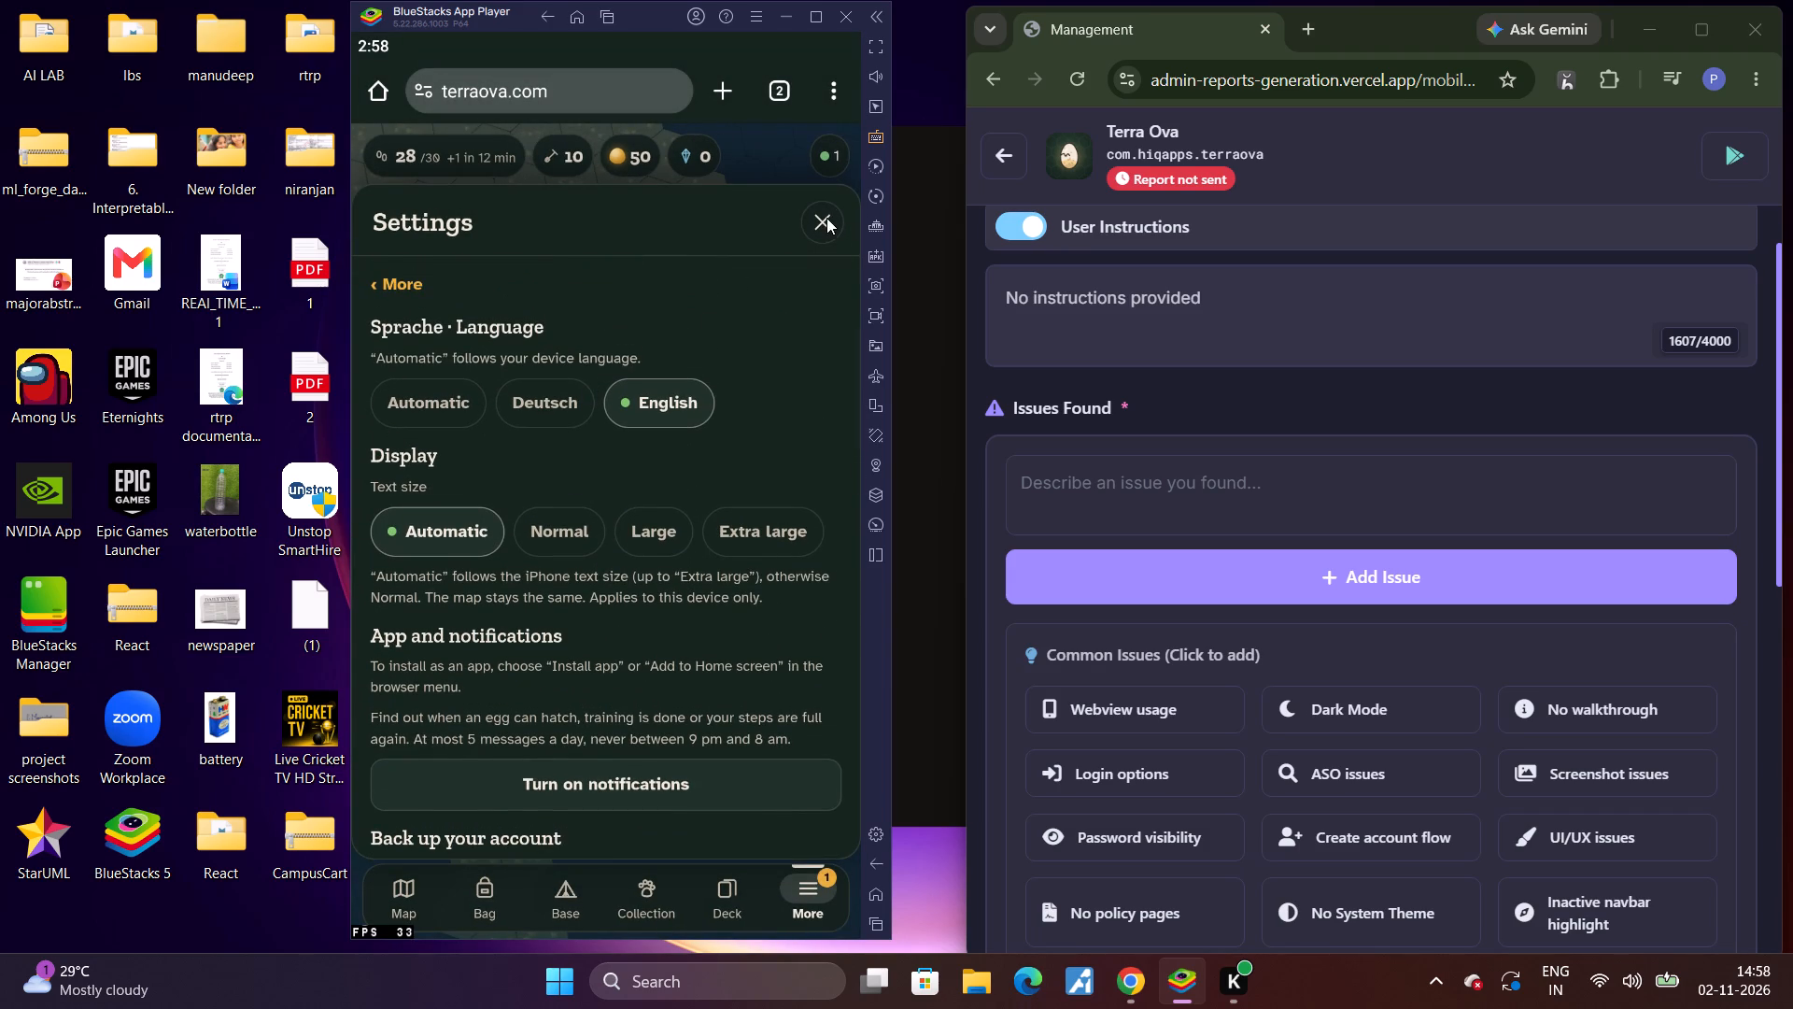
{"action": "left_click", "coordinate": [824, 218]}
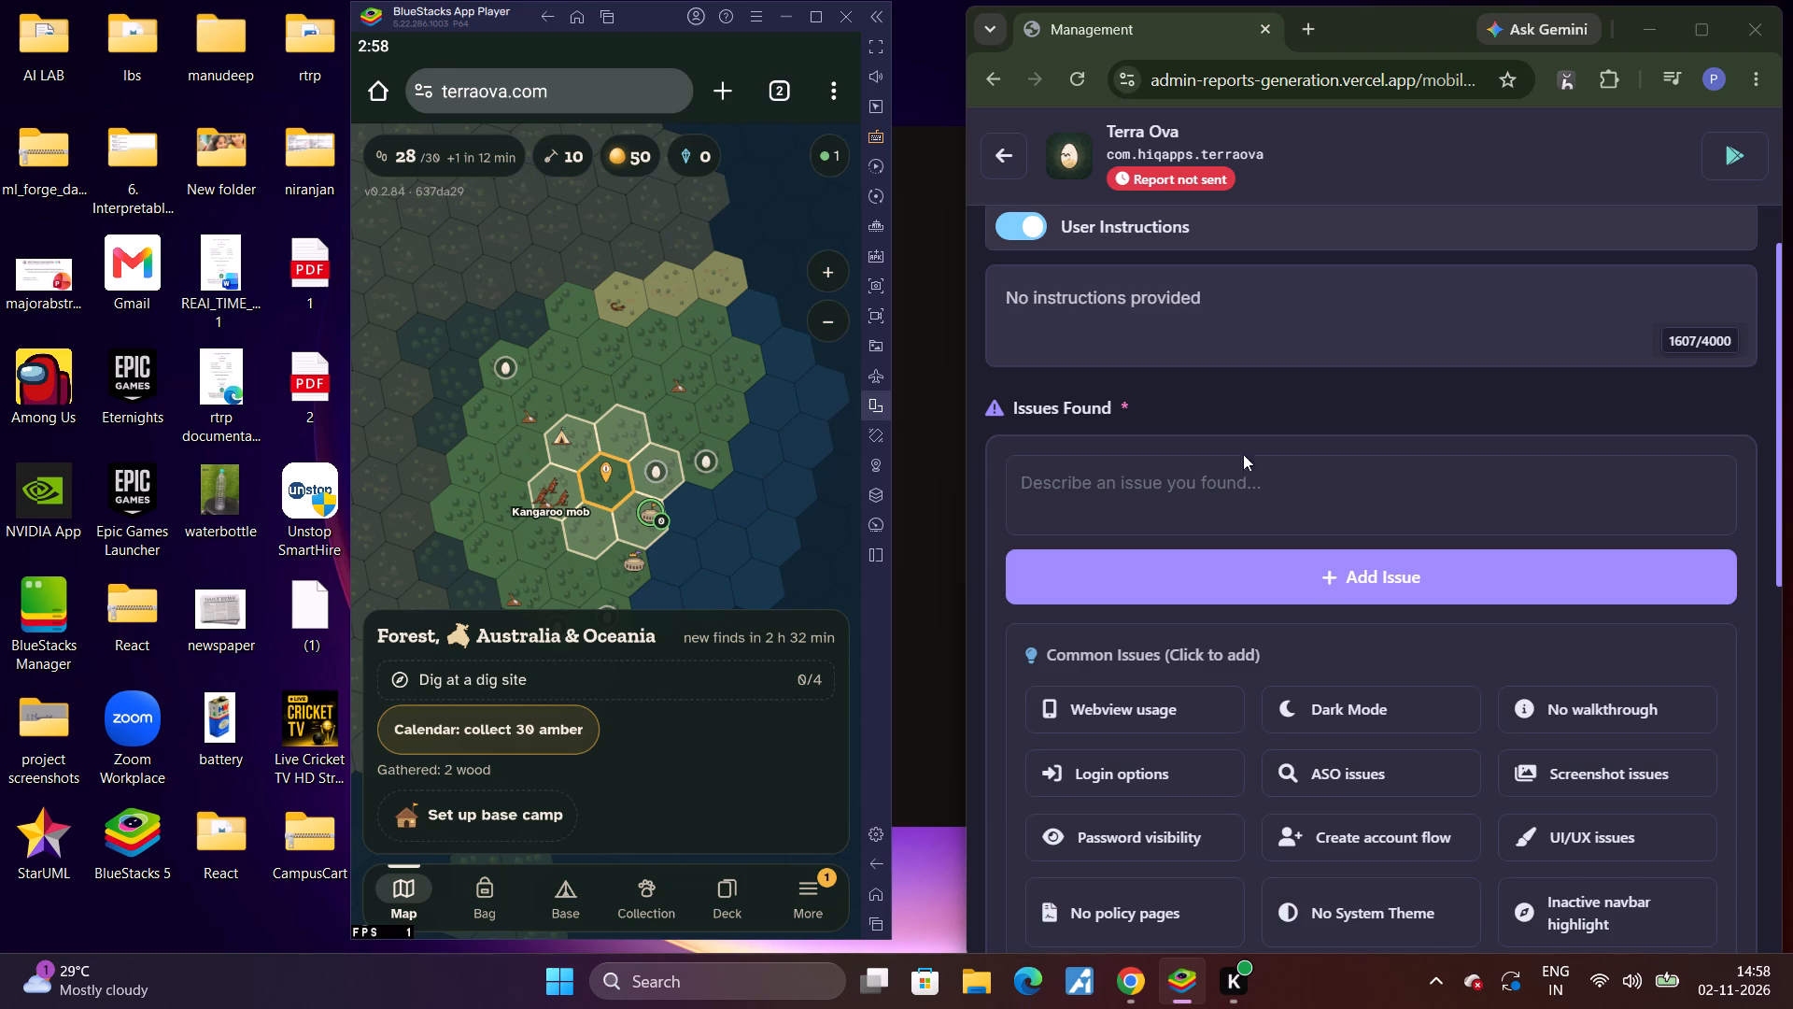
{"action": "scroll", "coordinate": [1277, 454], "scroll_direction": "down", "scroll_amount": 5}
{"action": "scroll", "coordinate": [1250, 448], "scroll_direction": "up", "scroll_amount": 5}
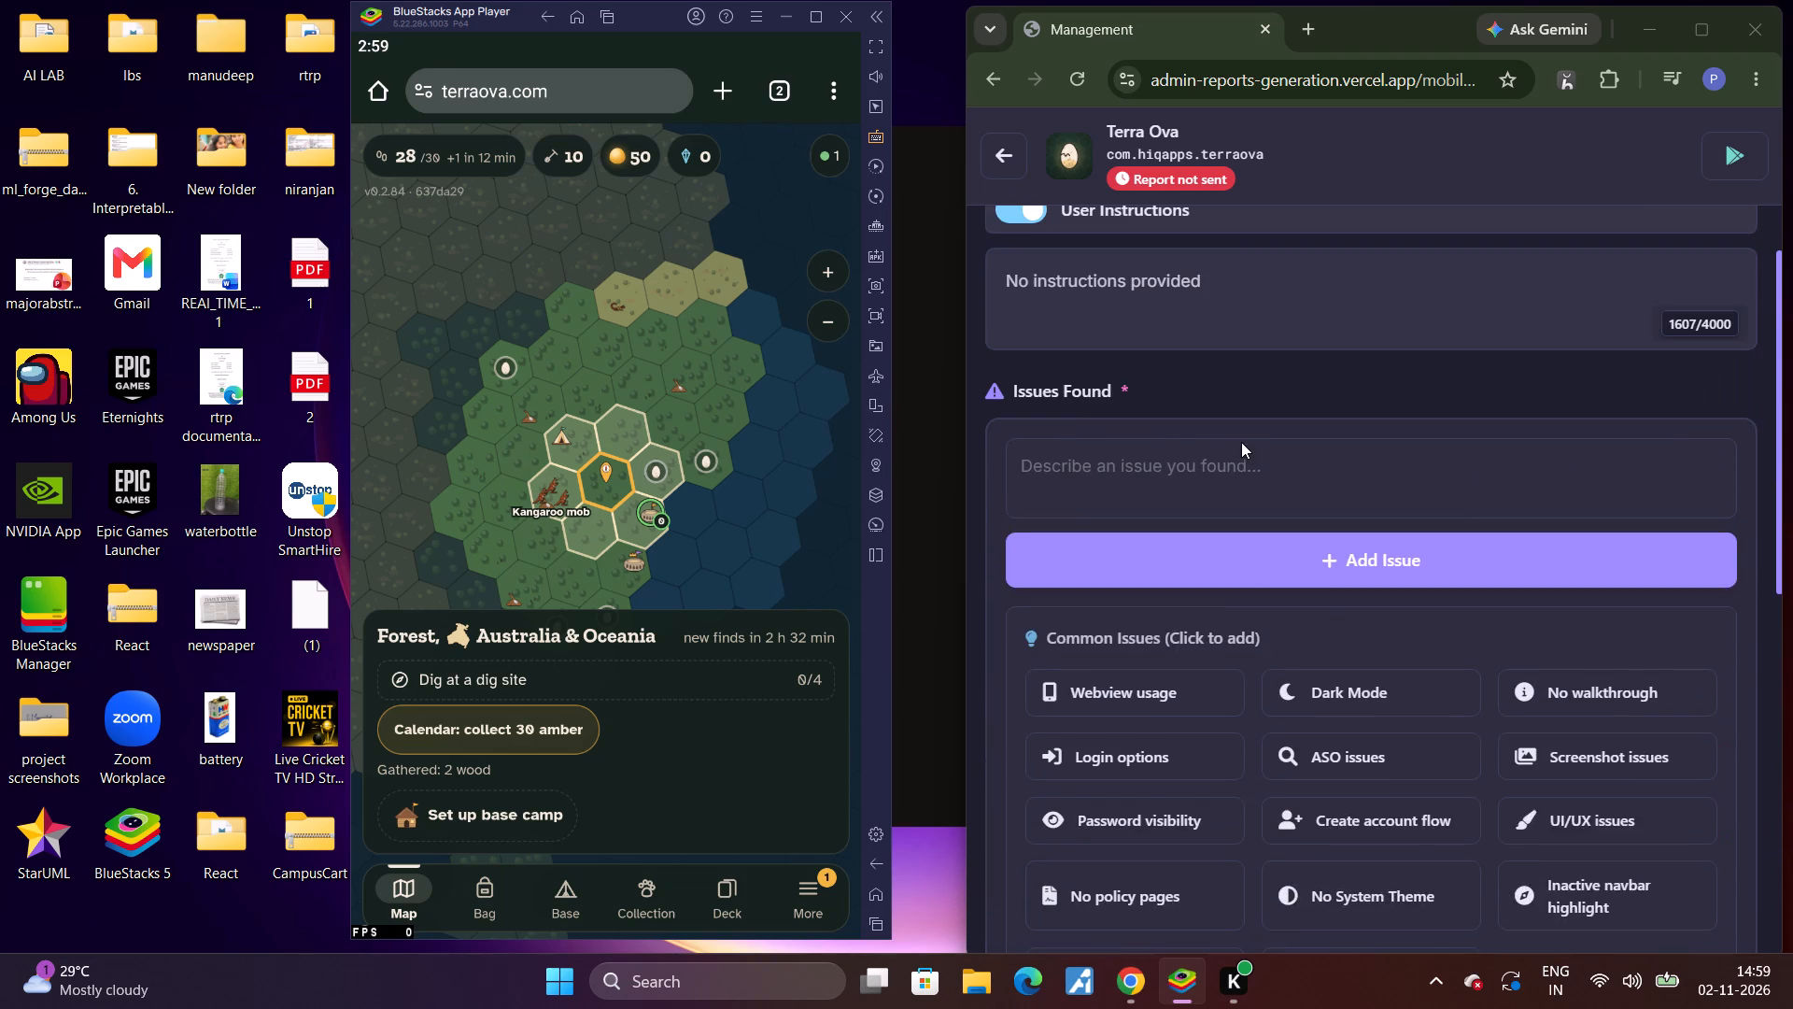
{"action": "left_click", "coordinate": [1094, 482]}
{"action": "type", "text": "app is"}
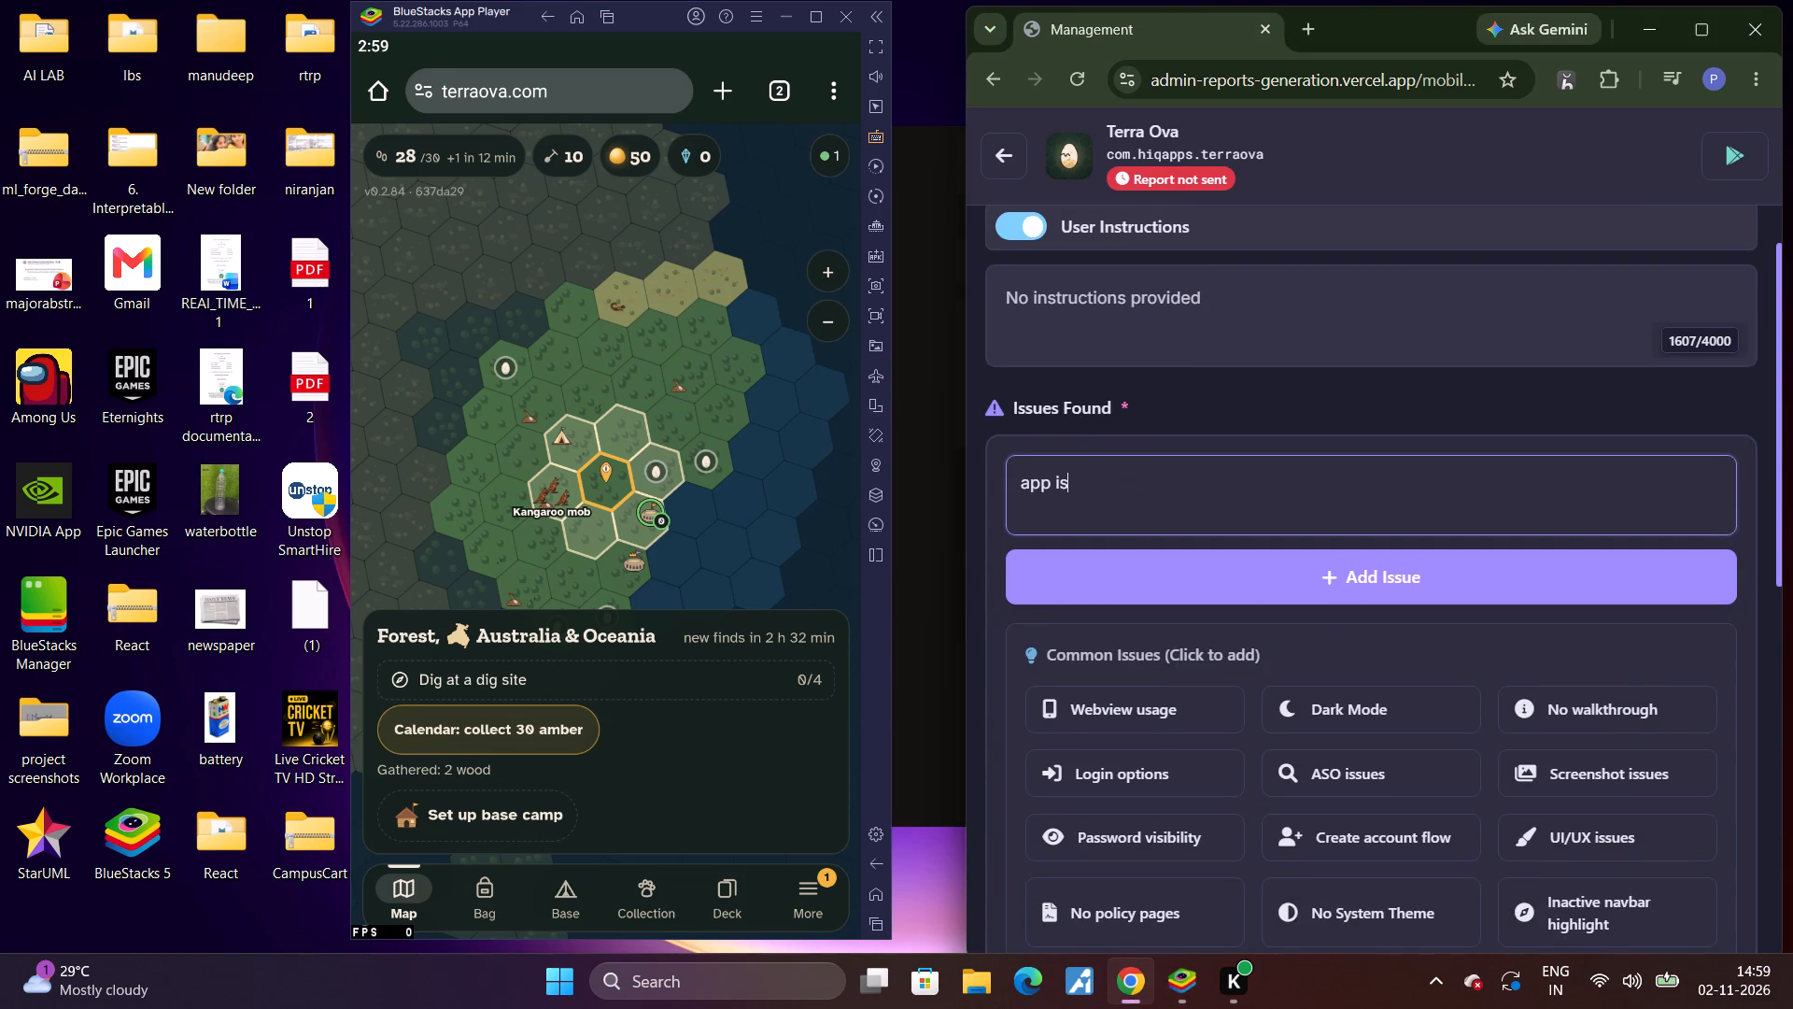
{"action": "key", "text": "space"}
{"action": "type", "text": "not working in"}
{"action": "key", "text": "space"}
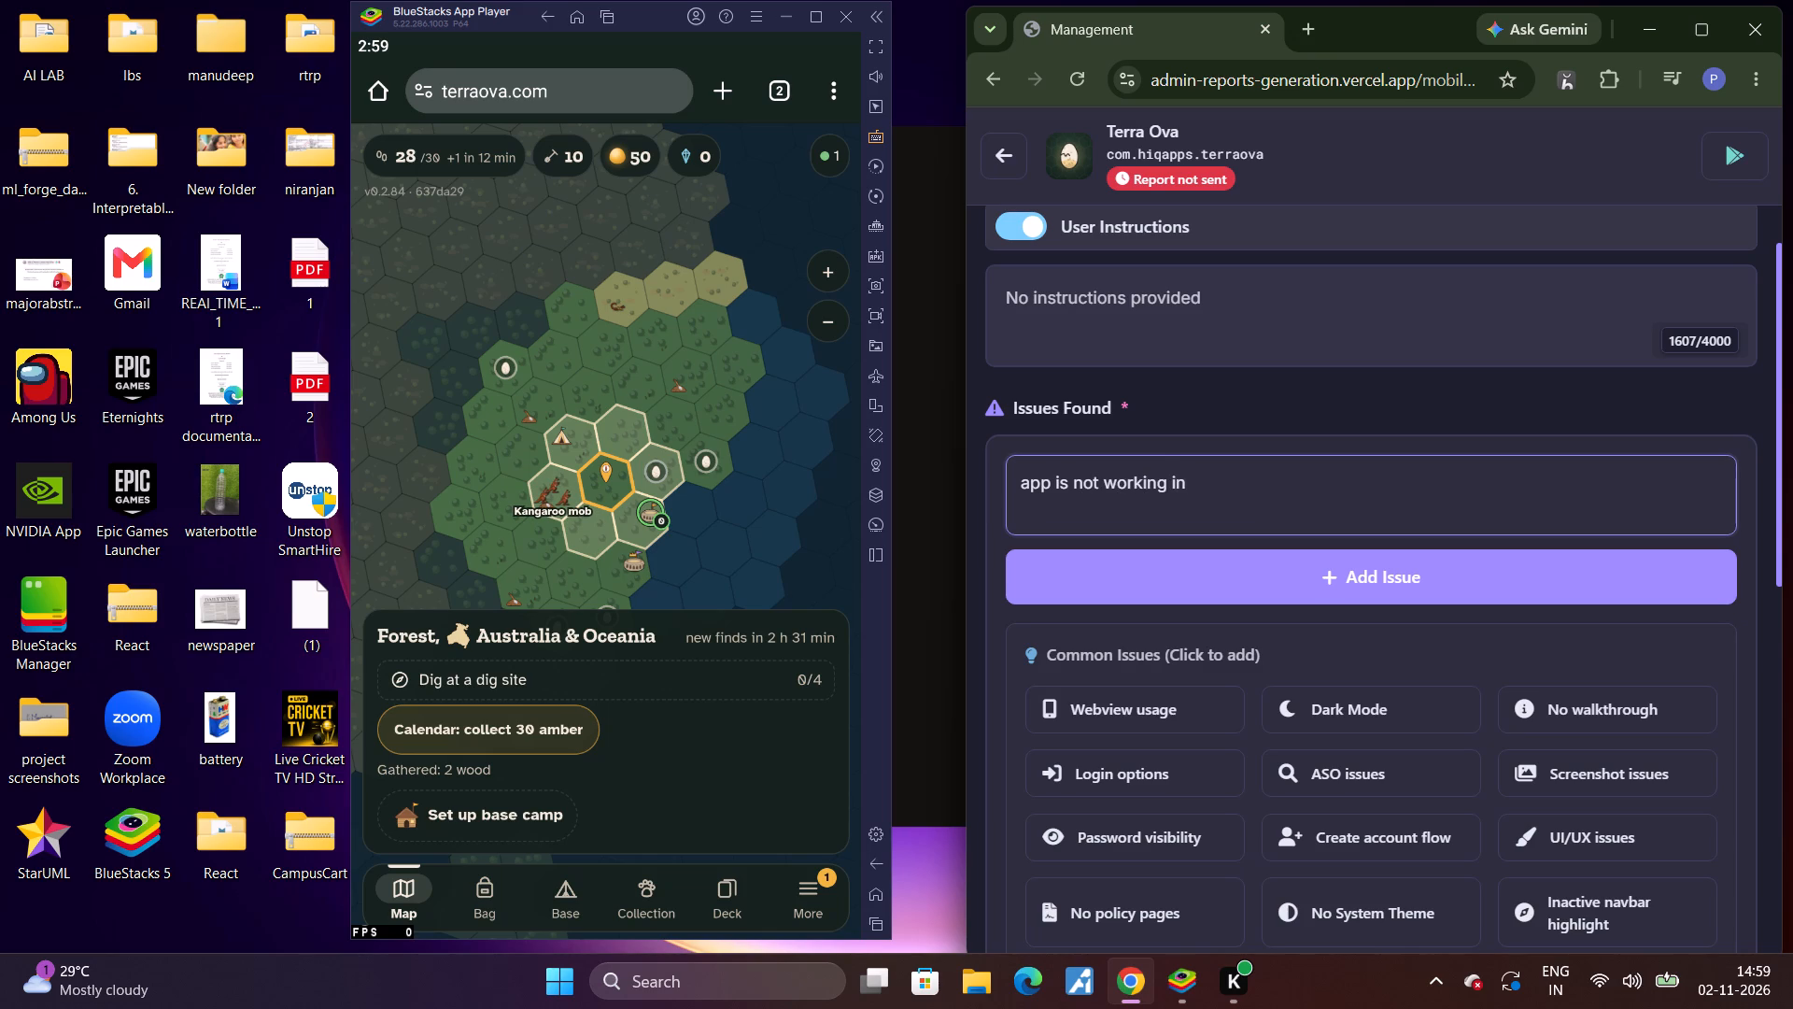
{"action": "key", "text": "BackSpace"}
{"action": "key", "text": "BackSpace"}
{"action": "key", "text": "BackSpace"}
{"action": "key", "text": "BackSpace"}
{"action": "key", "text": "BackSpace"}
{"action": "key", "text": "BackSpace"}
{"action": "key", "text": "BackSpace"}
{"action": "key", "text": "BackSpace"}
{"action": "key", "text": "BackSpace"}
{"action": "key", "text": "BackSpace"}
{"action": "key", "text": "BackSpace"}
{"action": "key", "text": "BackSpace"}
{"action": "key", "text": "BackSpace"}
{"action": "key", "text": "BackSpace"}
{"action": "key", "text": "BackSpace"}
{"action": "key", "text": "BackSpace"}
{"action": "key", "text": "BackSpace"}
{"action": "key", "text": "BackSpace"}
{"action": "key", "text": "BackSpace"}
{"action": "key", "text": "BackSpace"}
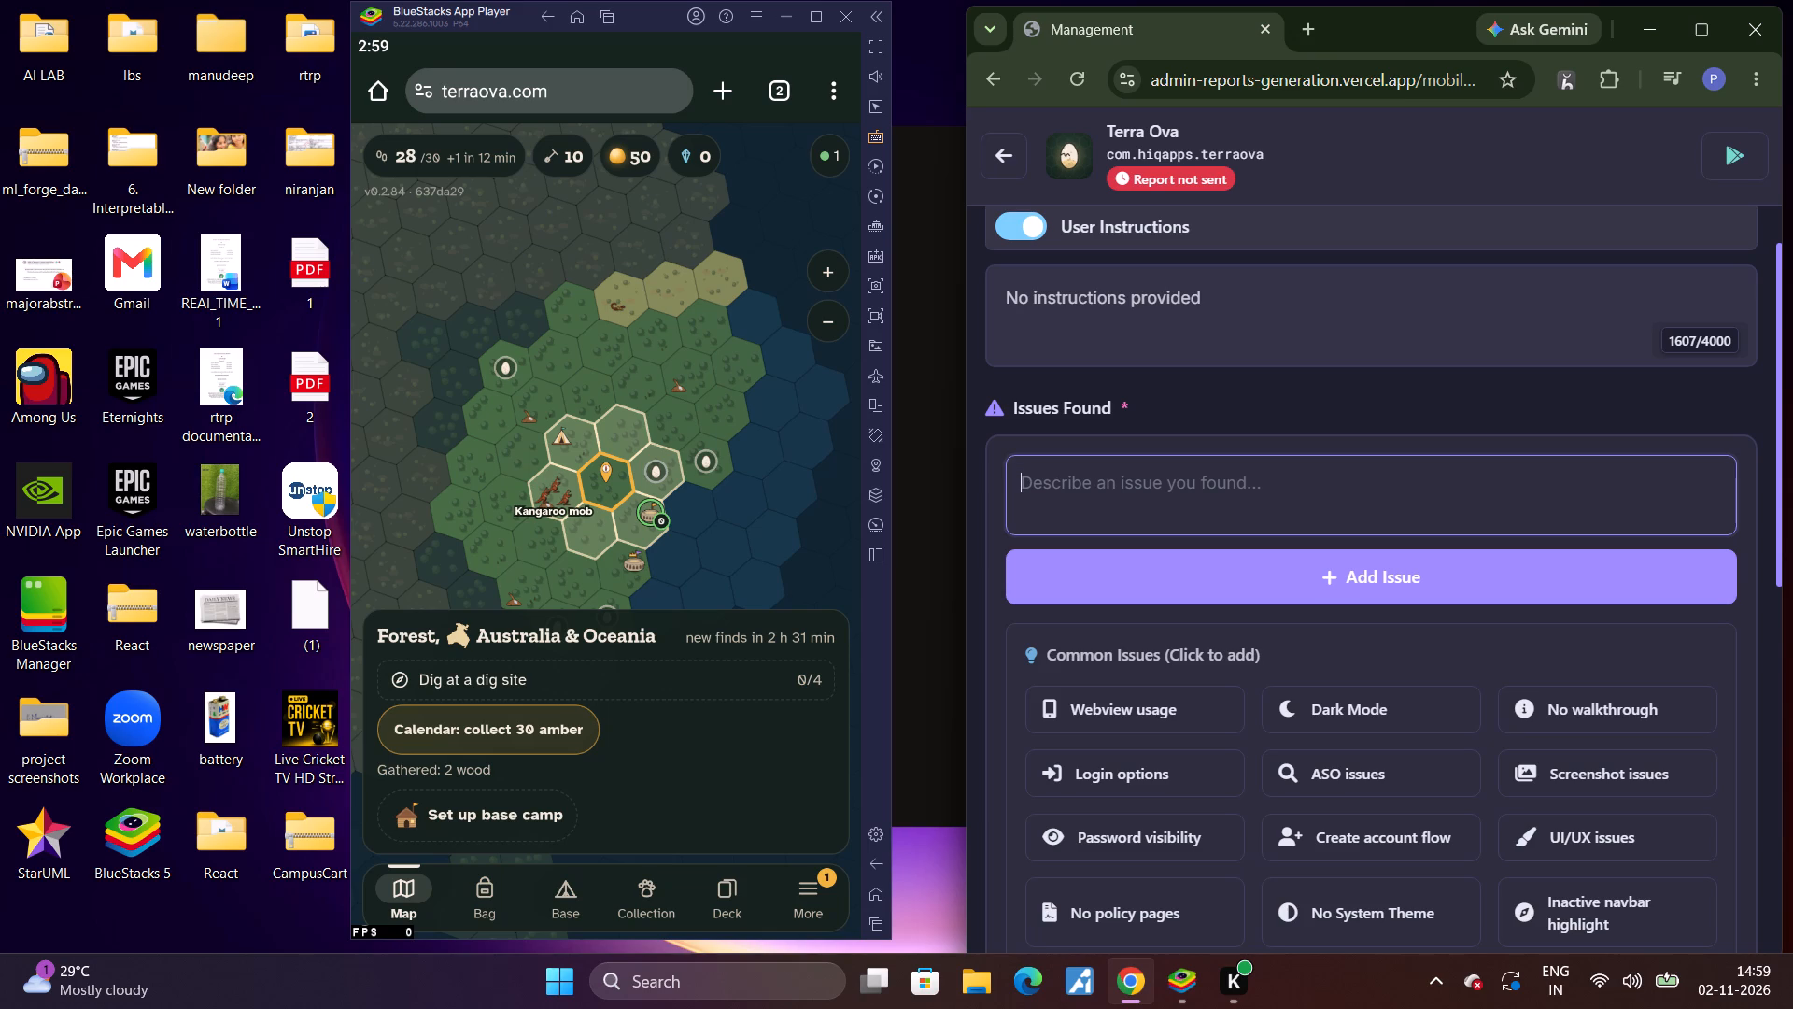
Enter "app is running on chrome" as the issue description in Terra Ova's feedback report.
{"action": "key", "text": "a"}
{"action": "type", "text": "pp is runninf"}
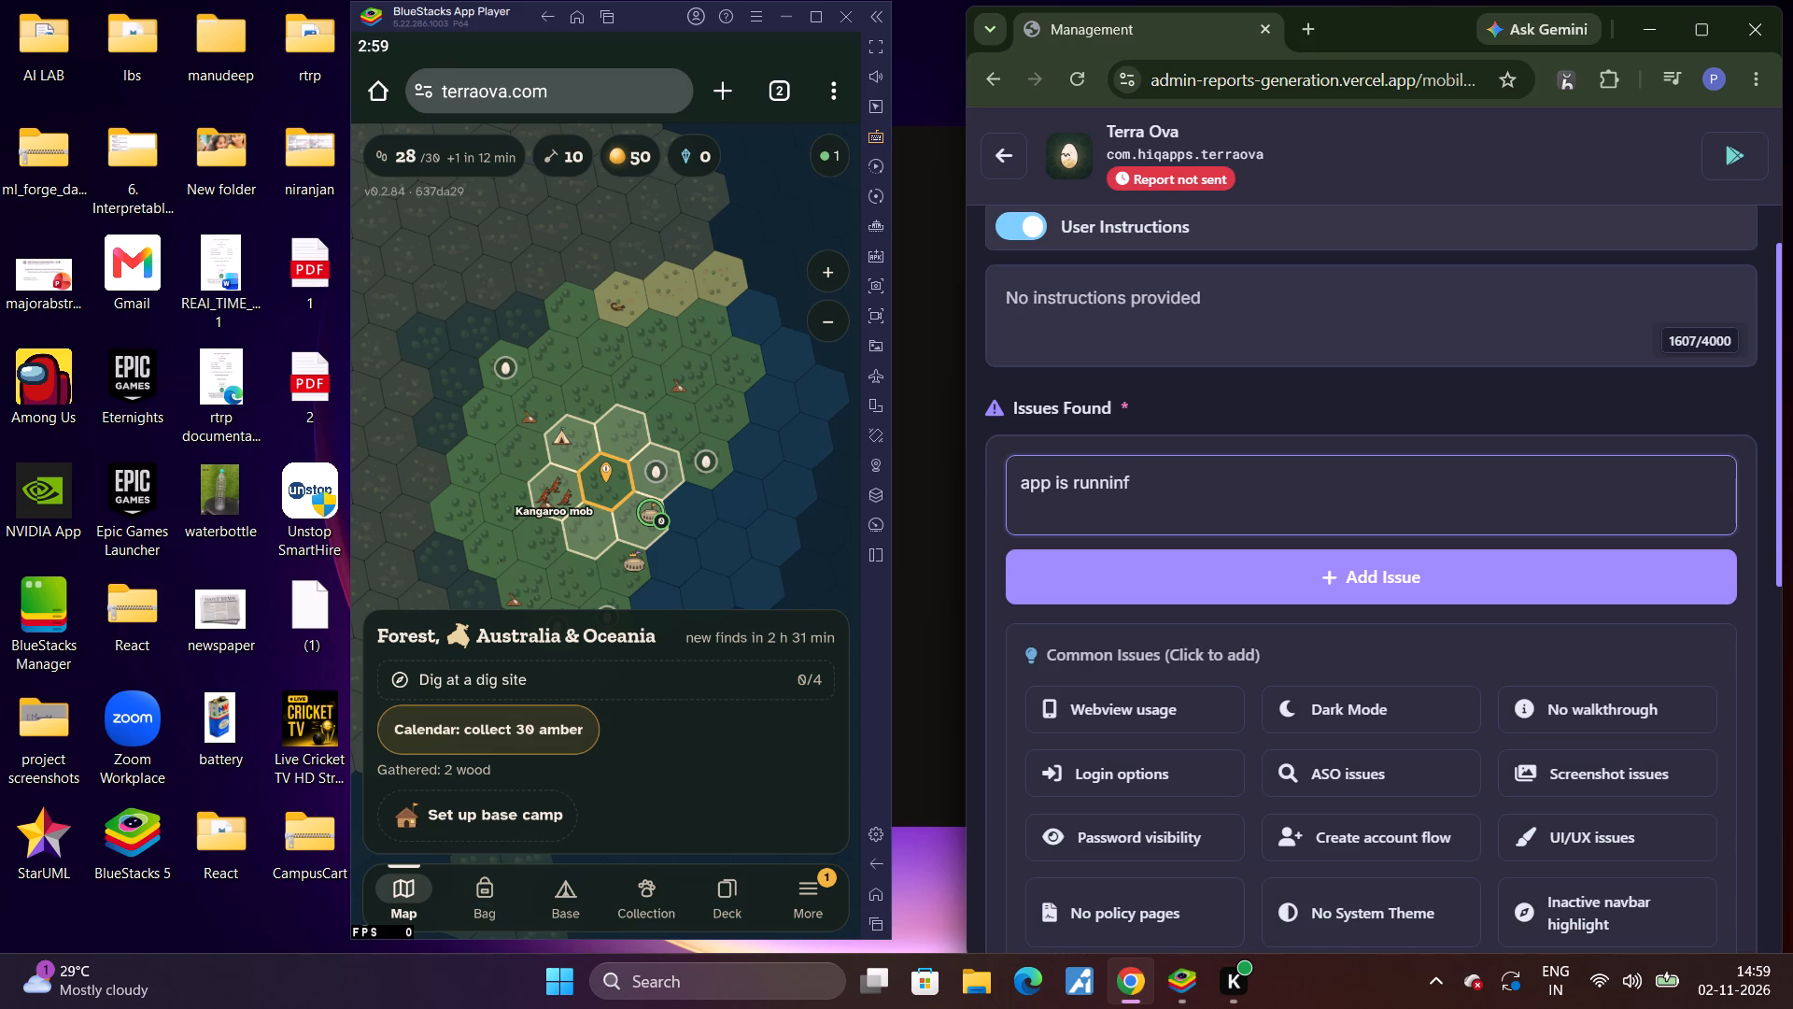
{"action": "key", "text": "BackSpace"}
{"action": "type", "text": "g on chrome"}
{"action": "key", "text": "space"}
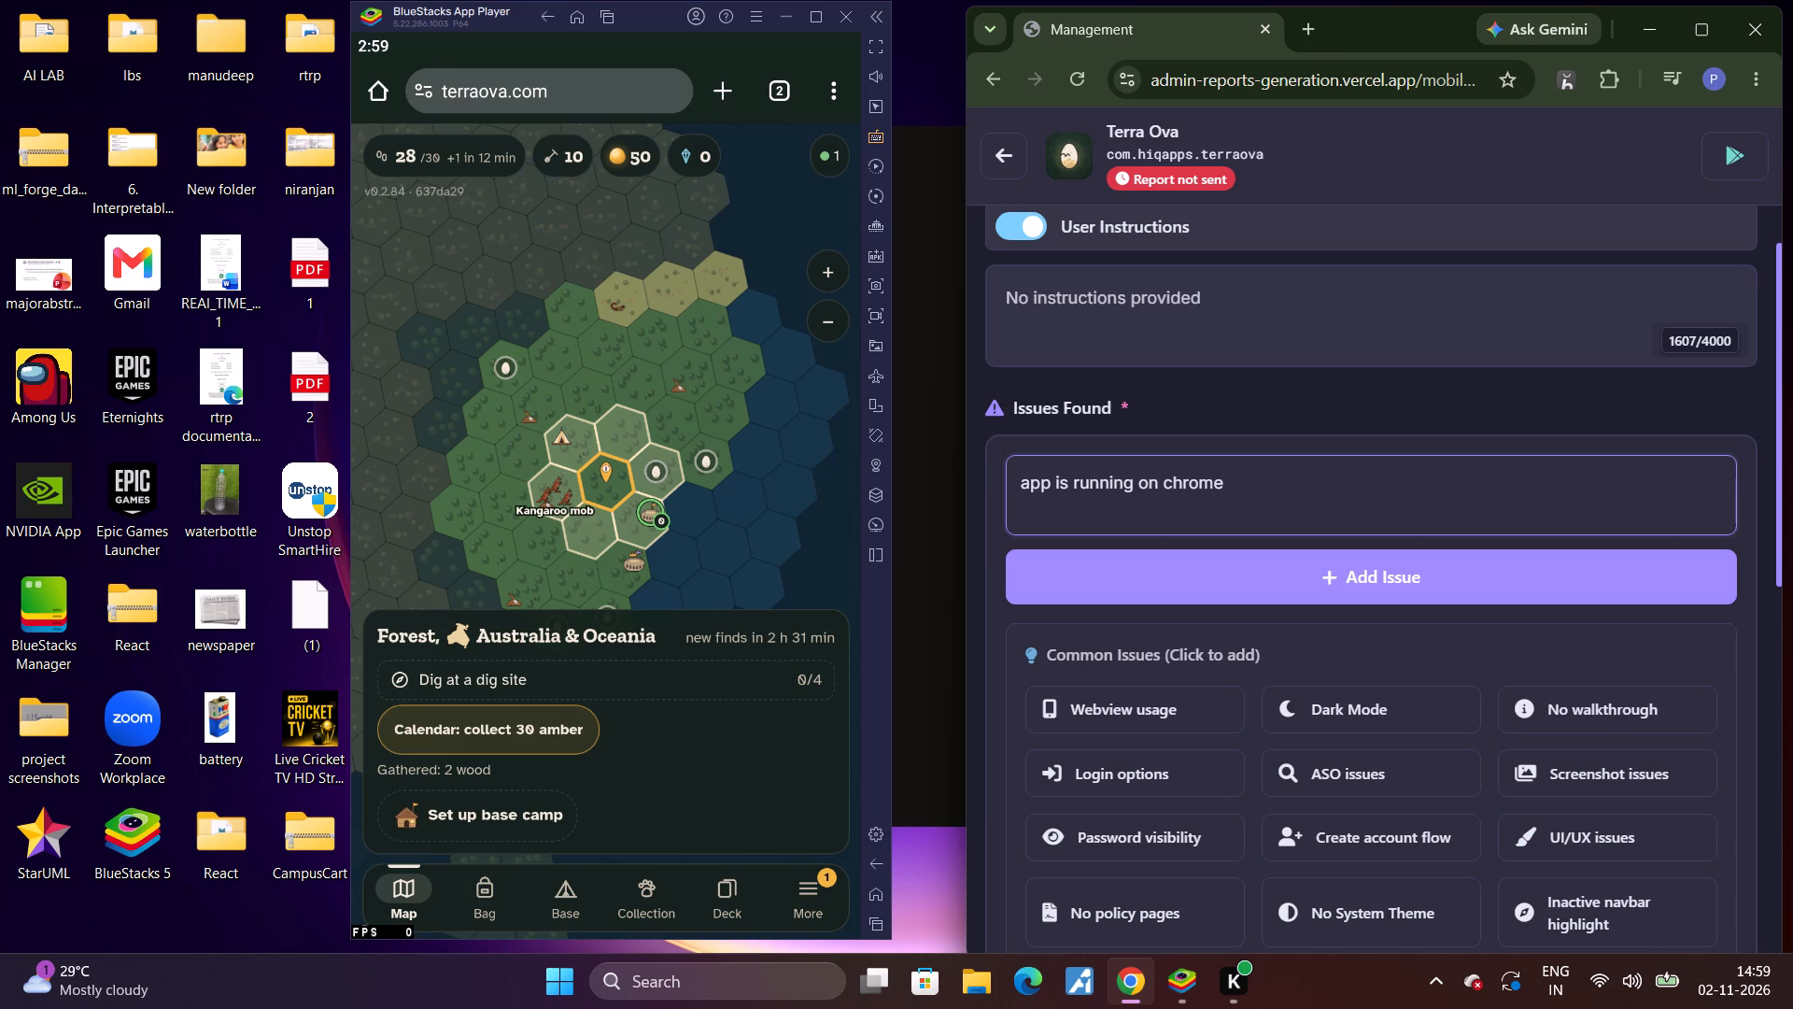
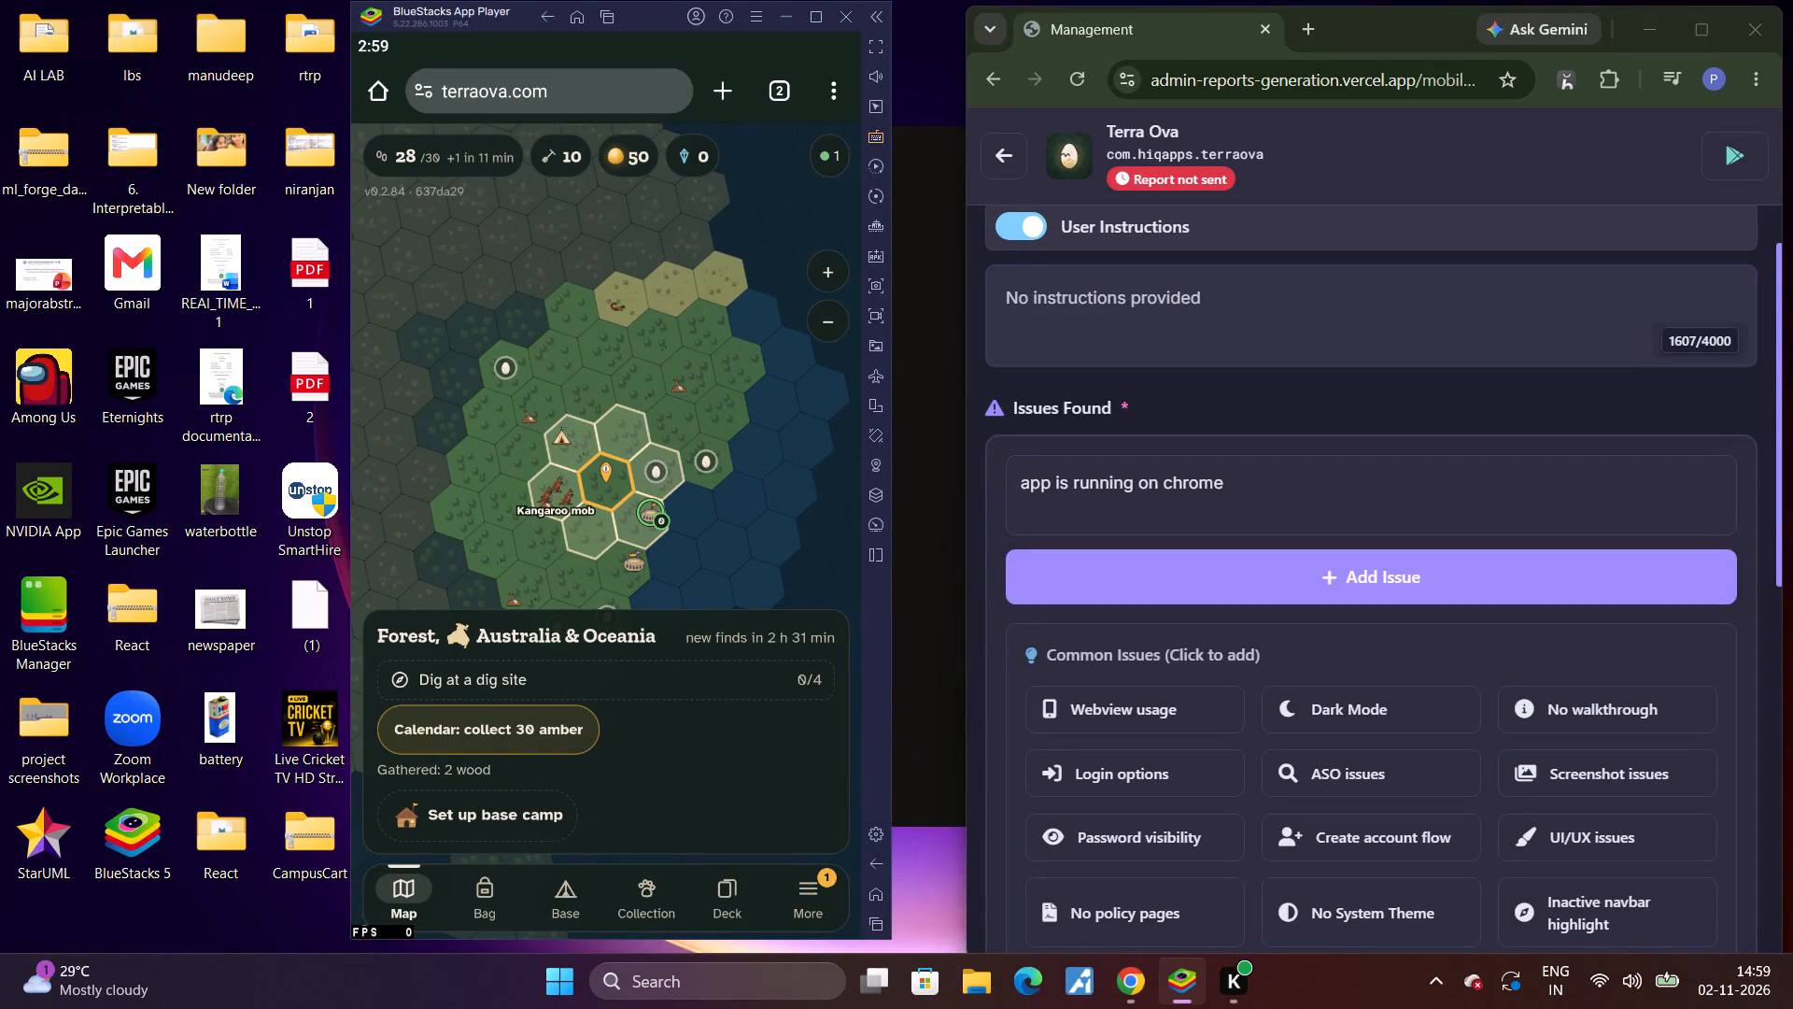
Extend the Terra Ova issue to "app is running on chrome instead of application alone" and add it to the report.
{"action": "left_click", "coordinate": [1307, 483]}
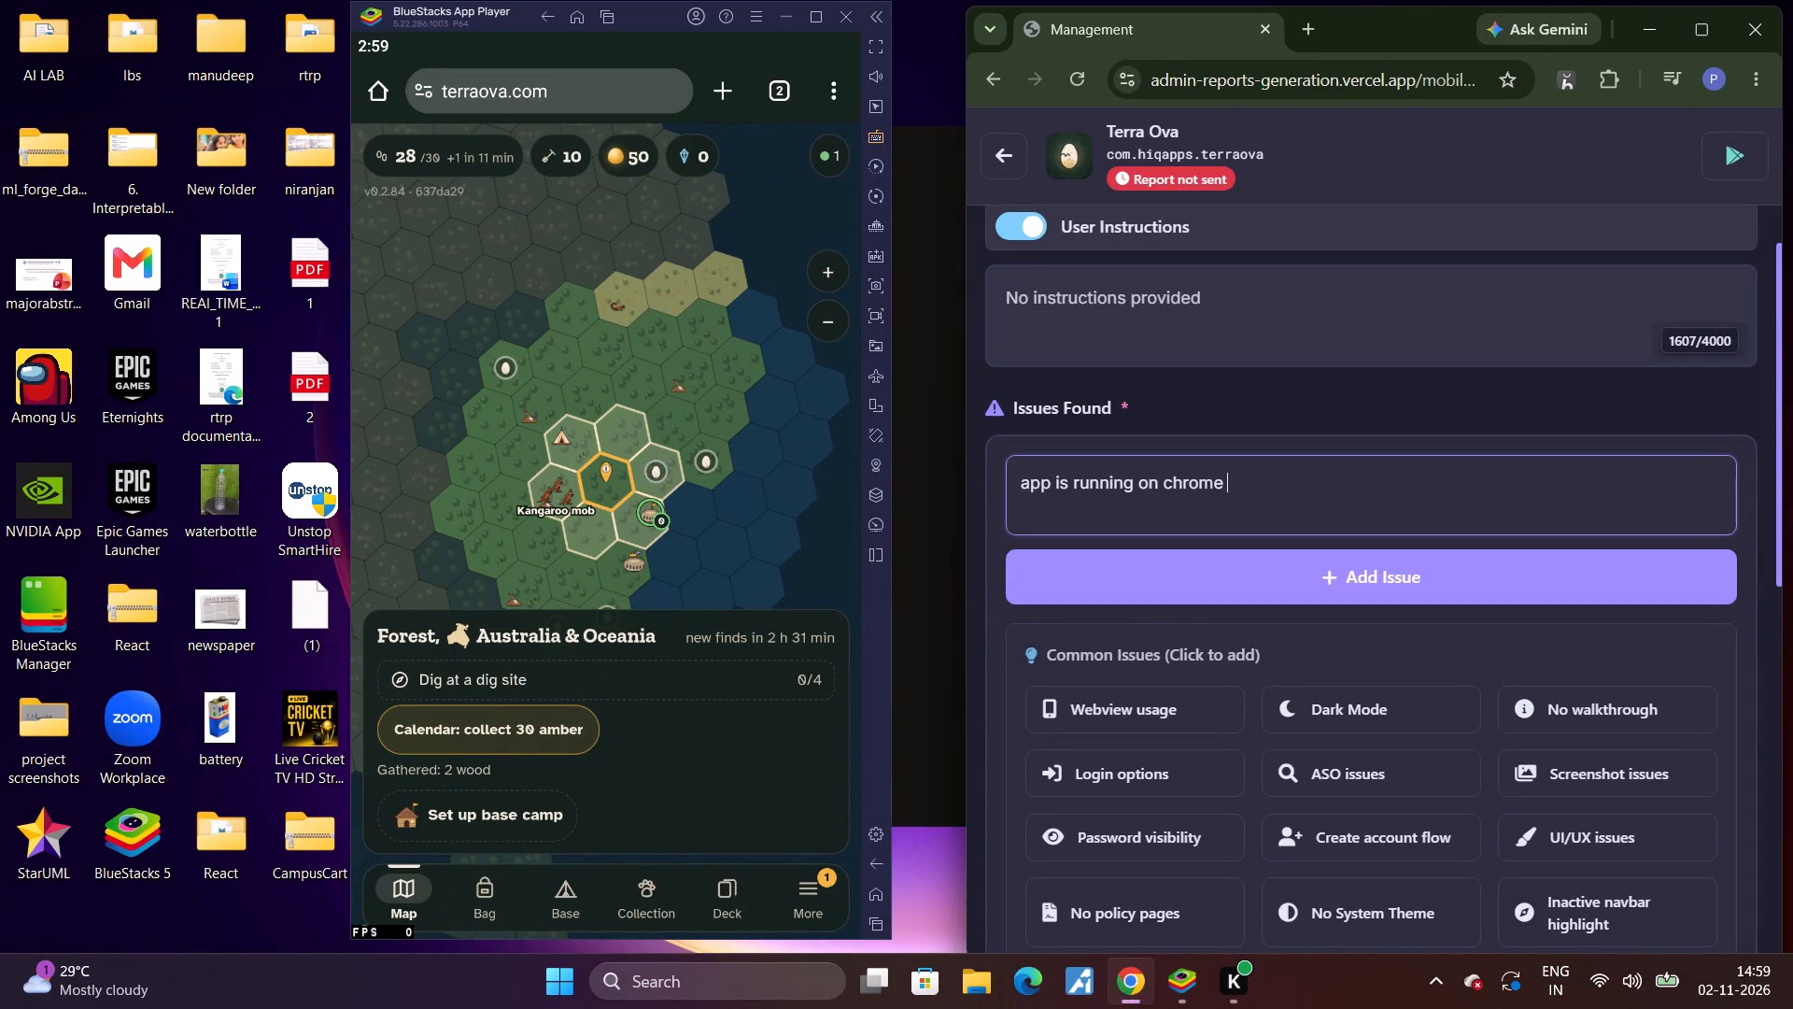
{"action": "type", "text": "instead of"}
{"action": "key", "text": "space"}
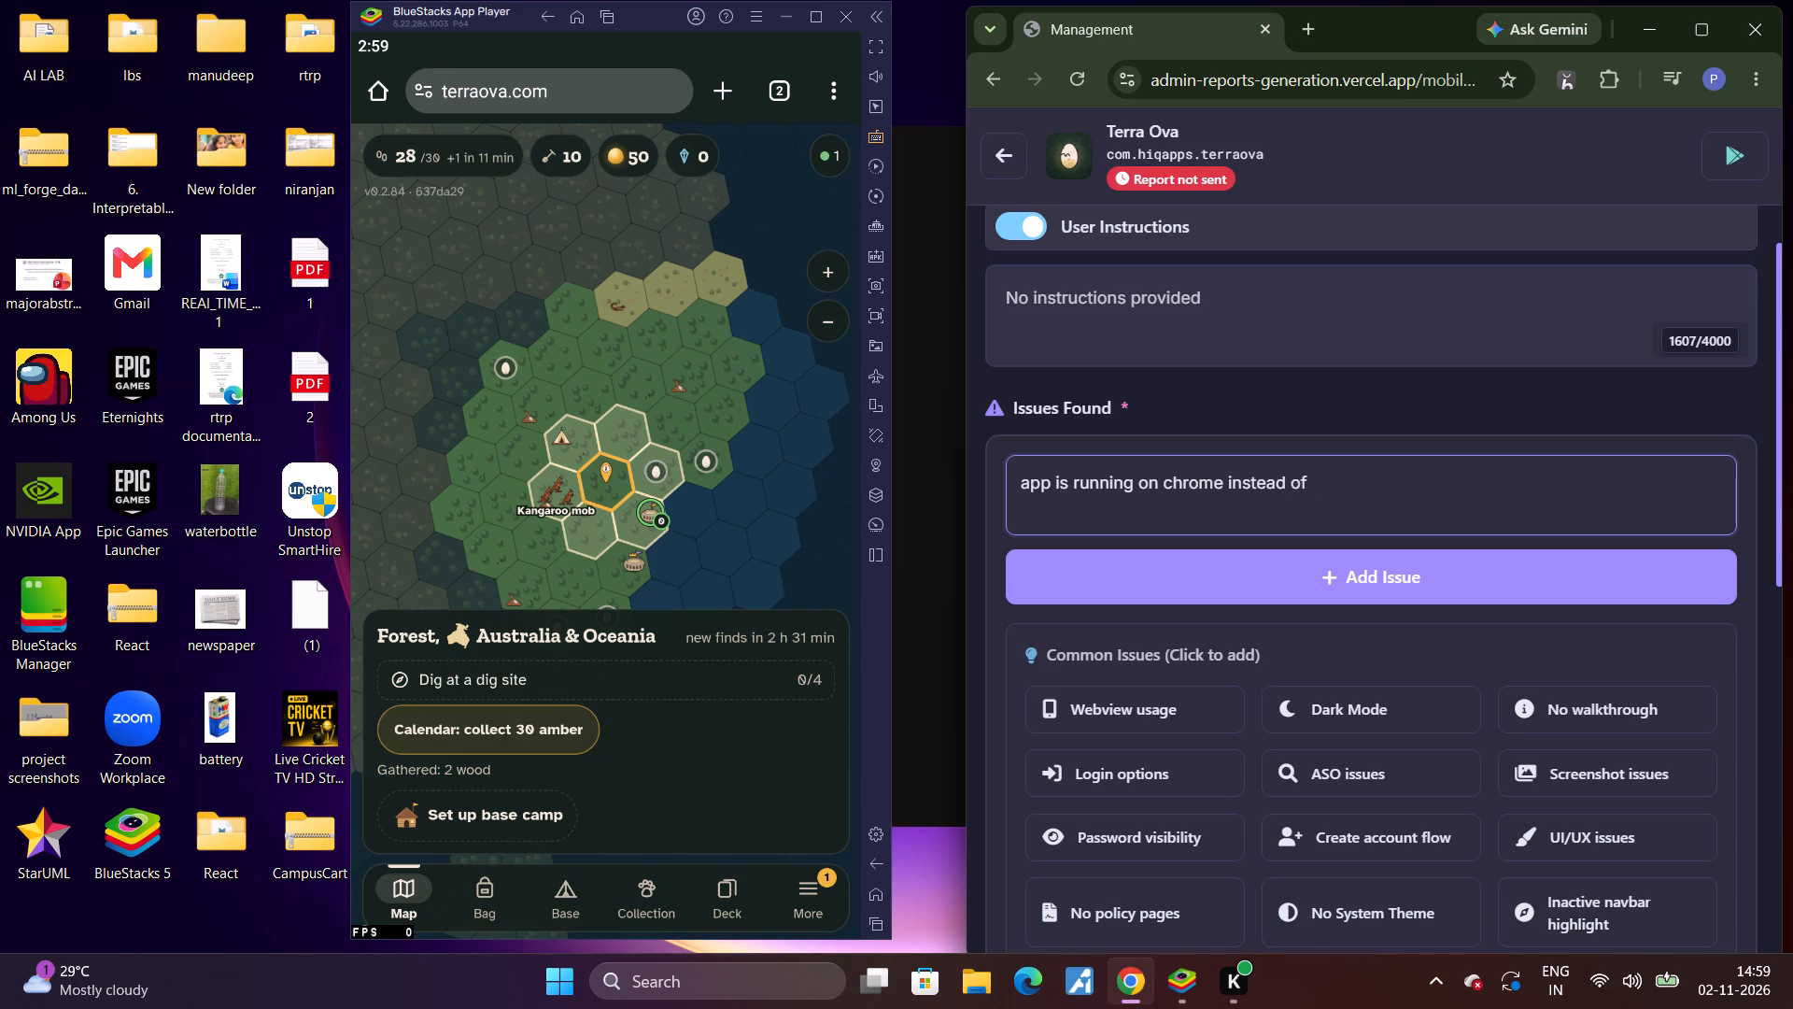
{"action": "key", "text": "a"}
{"action": "type", "text": "pplication alone"}
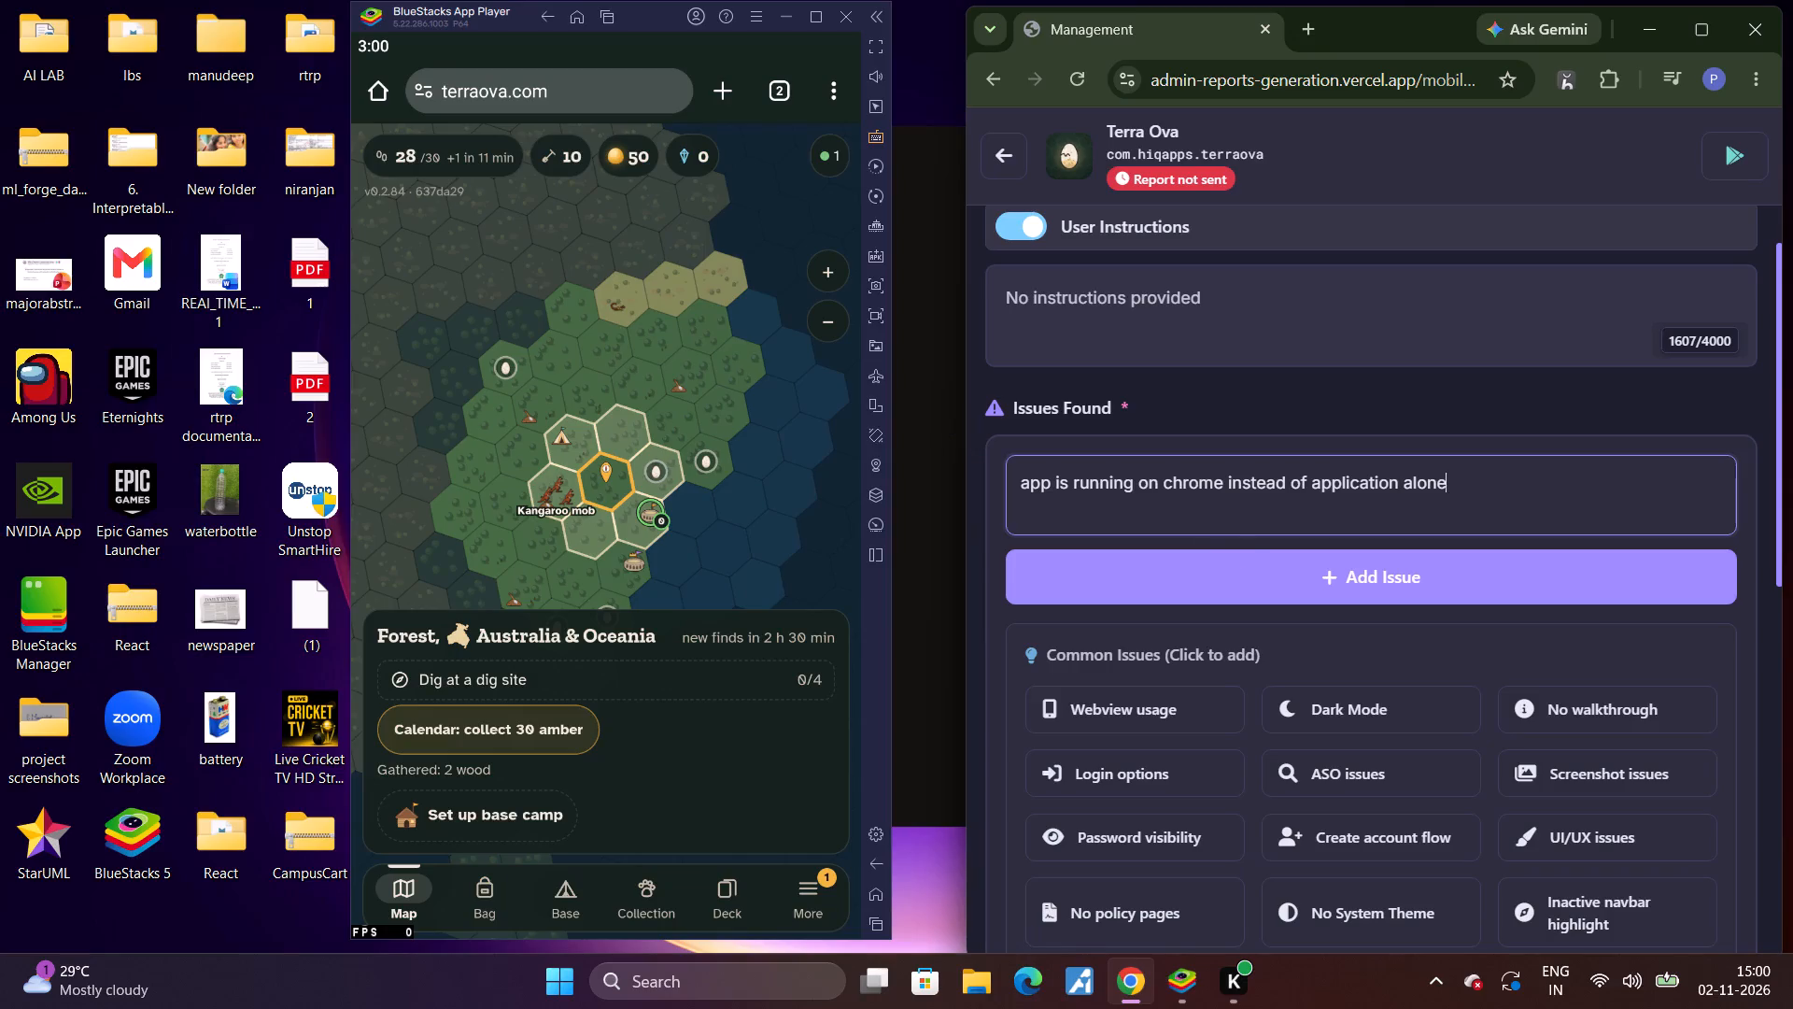
{"action": "left_click", "coordinate": [1236, 569]}
Generate and email the Terra Ova report, and advance the feedback form to Agendala Staff.
{"action": "scroll", "coordinate": [1244, 538], "scroll_direction": "down", "scroll_amount": 6}
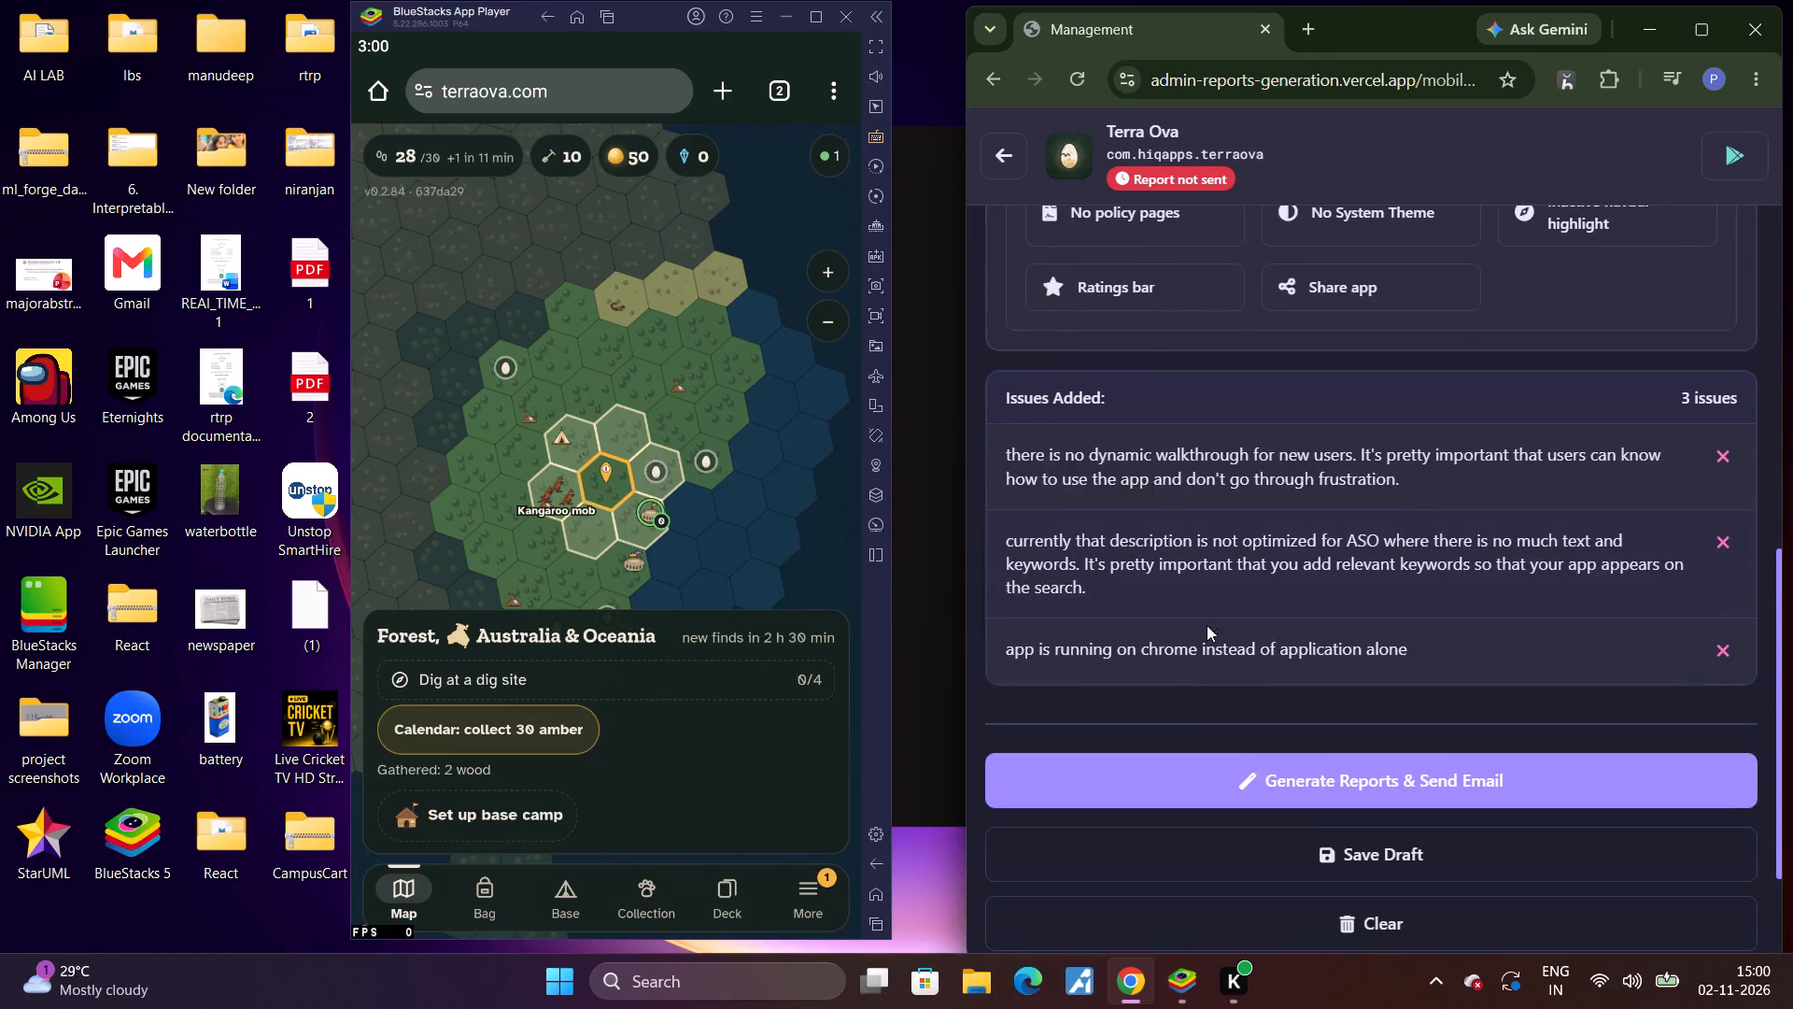
{"action": "left_click", "coordinate": [1177, 788]}
{"action": "scroll", "coordinate": [1195, 780], "scroll_direction": "up", "scroll_amount": 9}
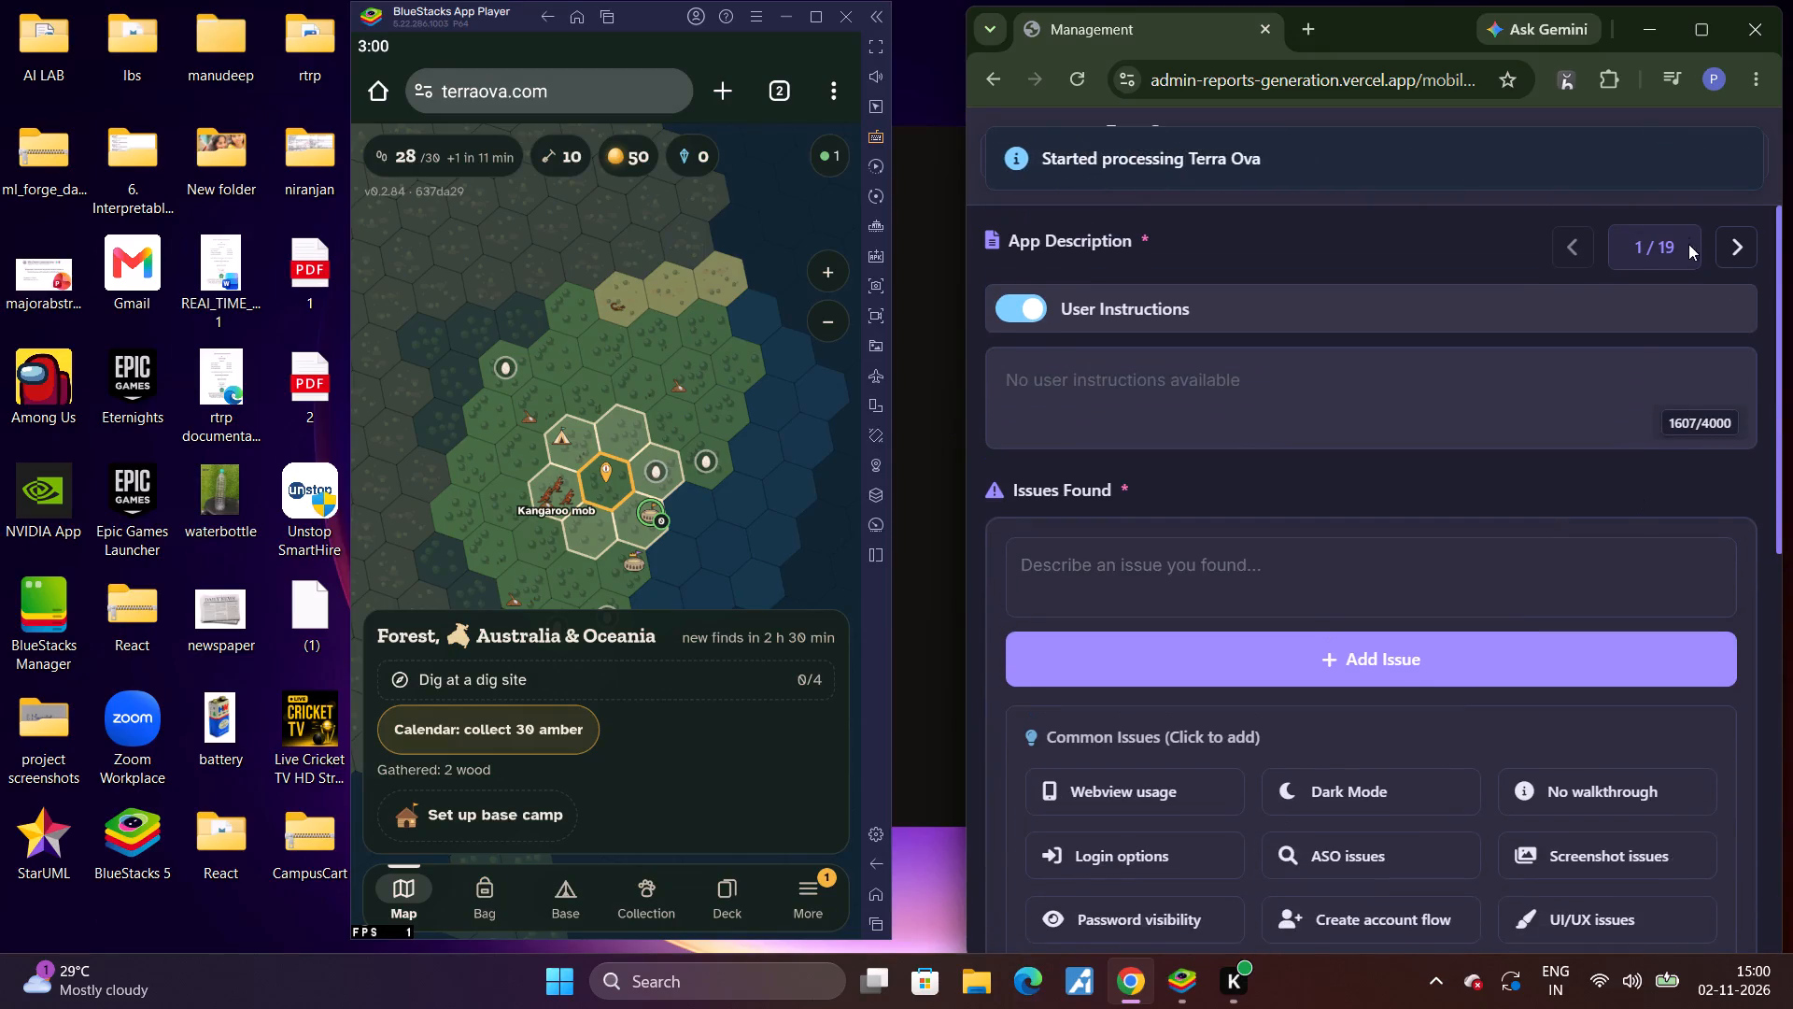
{"action": "left_click", "coordinate": [1744, 243]}
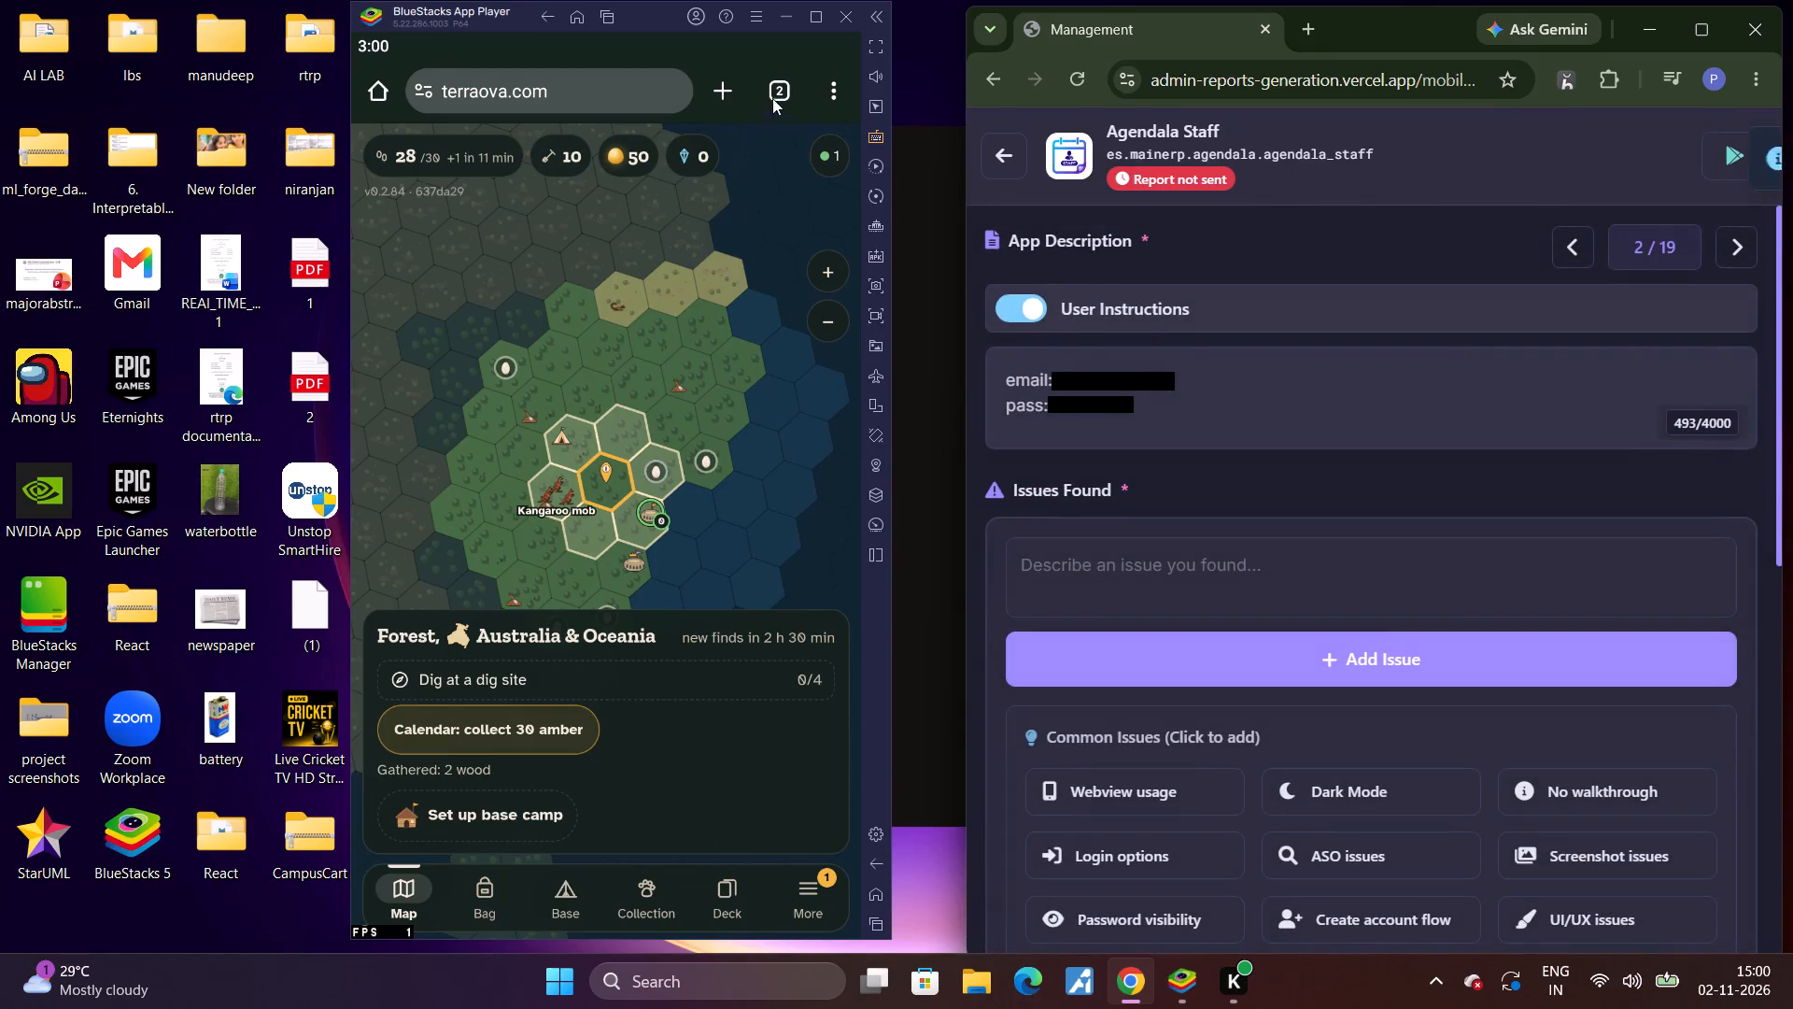
Close the Terra Ova tab in the emulator's browser and advance its report page to Agendala Staff.
{"action": "left_click", "coordinate": [780, 86]}
{"action": "left_click", "coordinate": [829, 211]}
{"action": "left_click", "coordinate": [536, 299]}
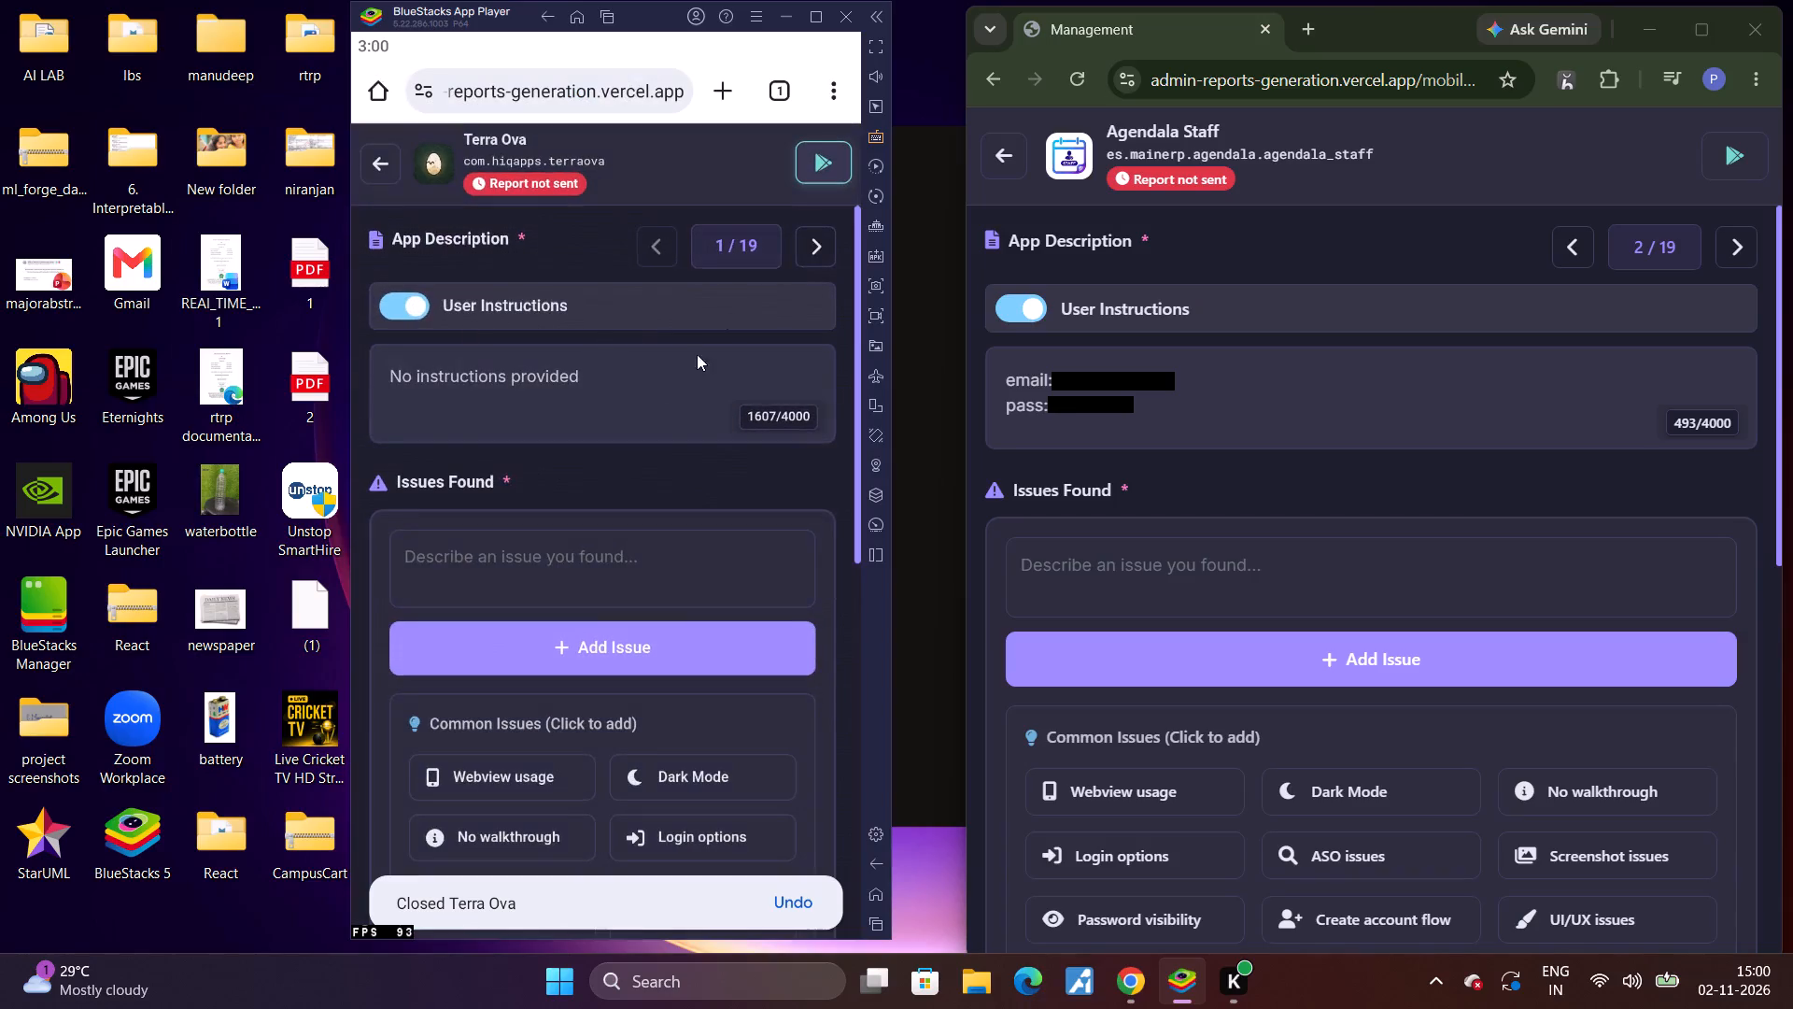
{"action": "left_click", "coordinate": [798, 246]}
Uninstall Terra Ova from the emulator through its Google Play listing.
{"action": "left_click", "coordinate": [865, 924]}
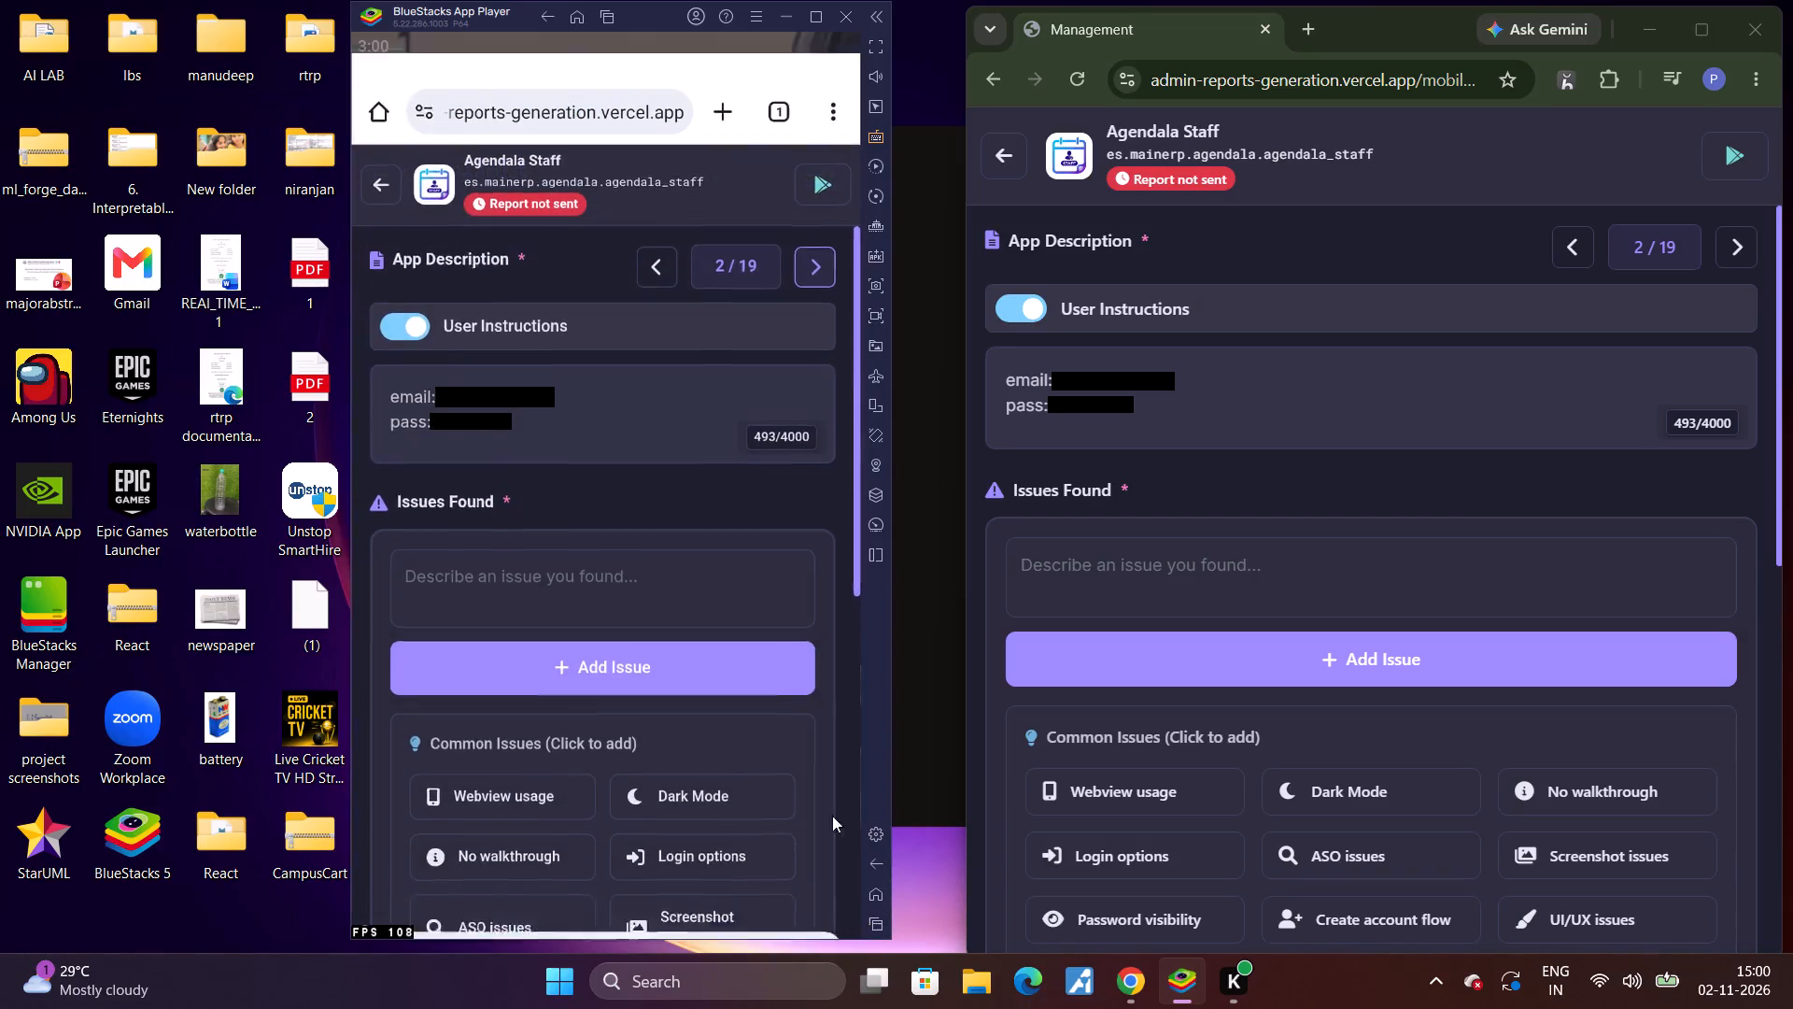
{"action": "left_click", "coordinate": [546, 154]}
{"action": "left_click", "coordinate": [530, 253]}
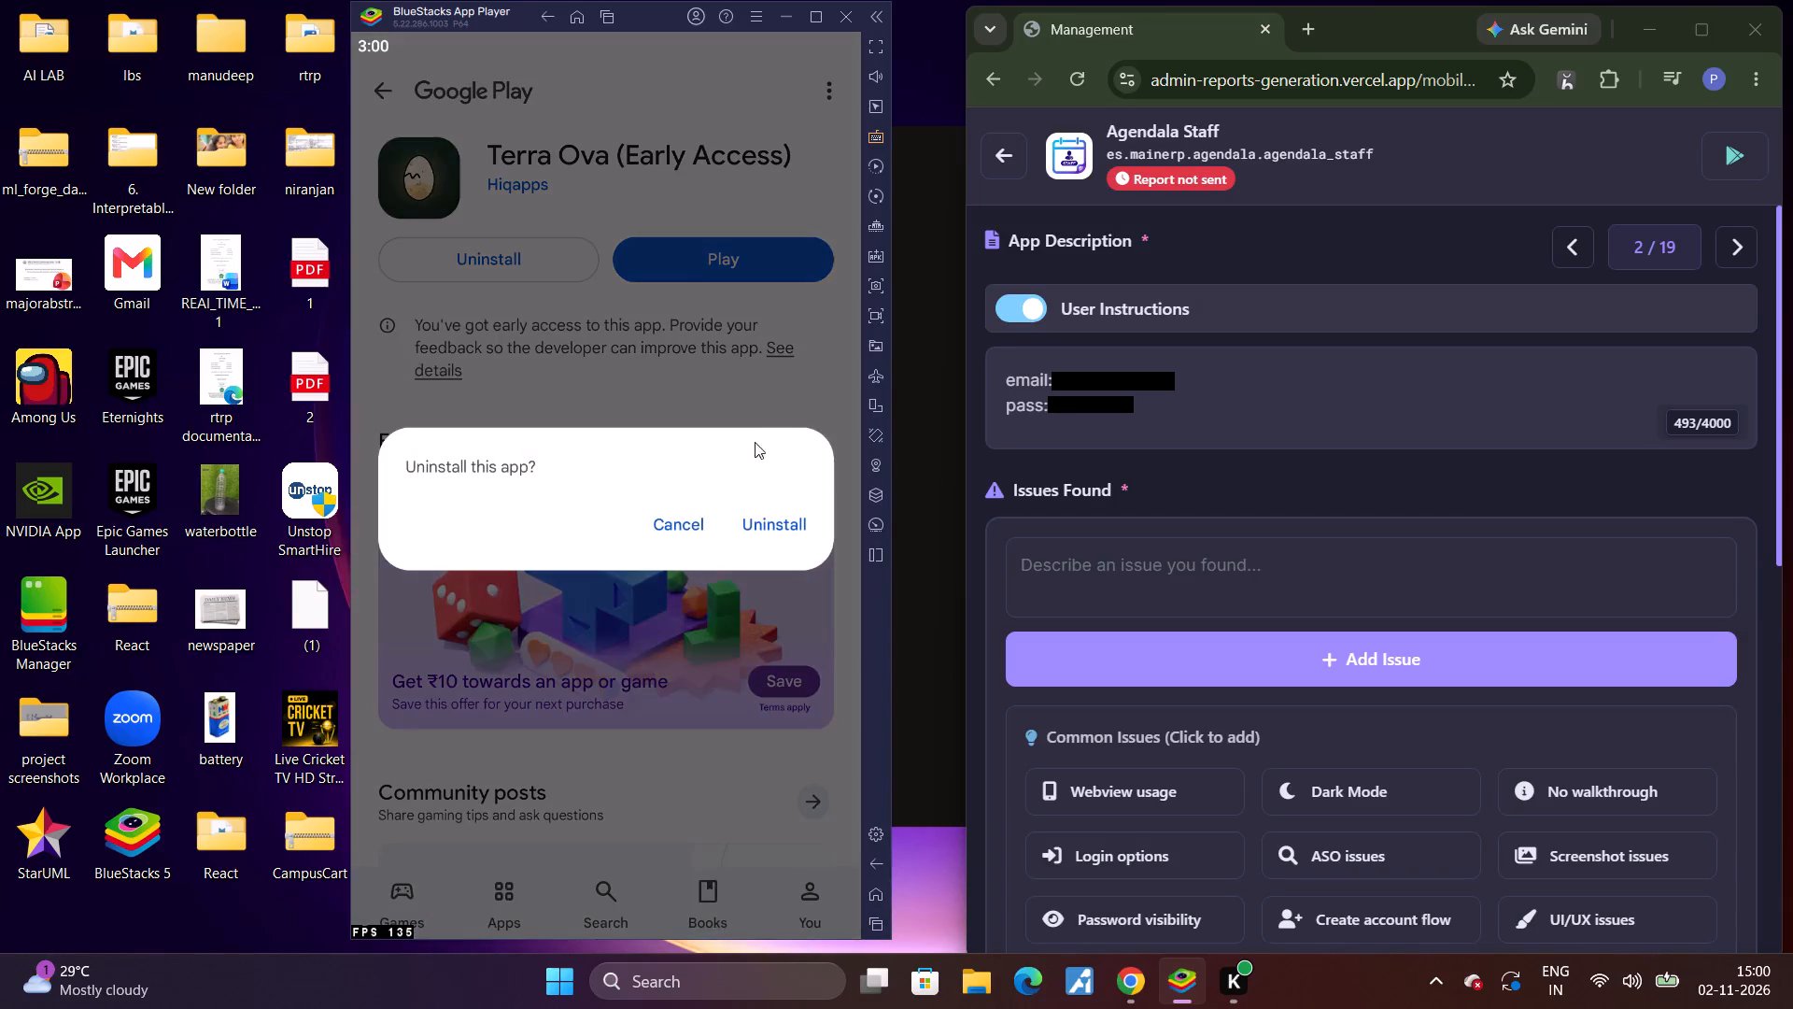
{"action": "left_click", "coordinate": [761, 517]}
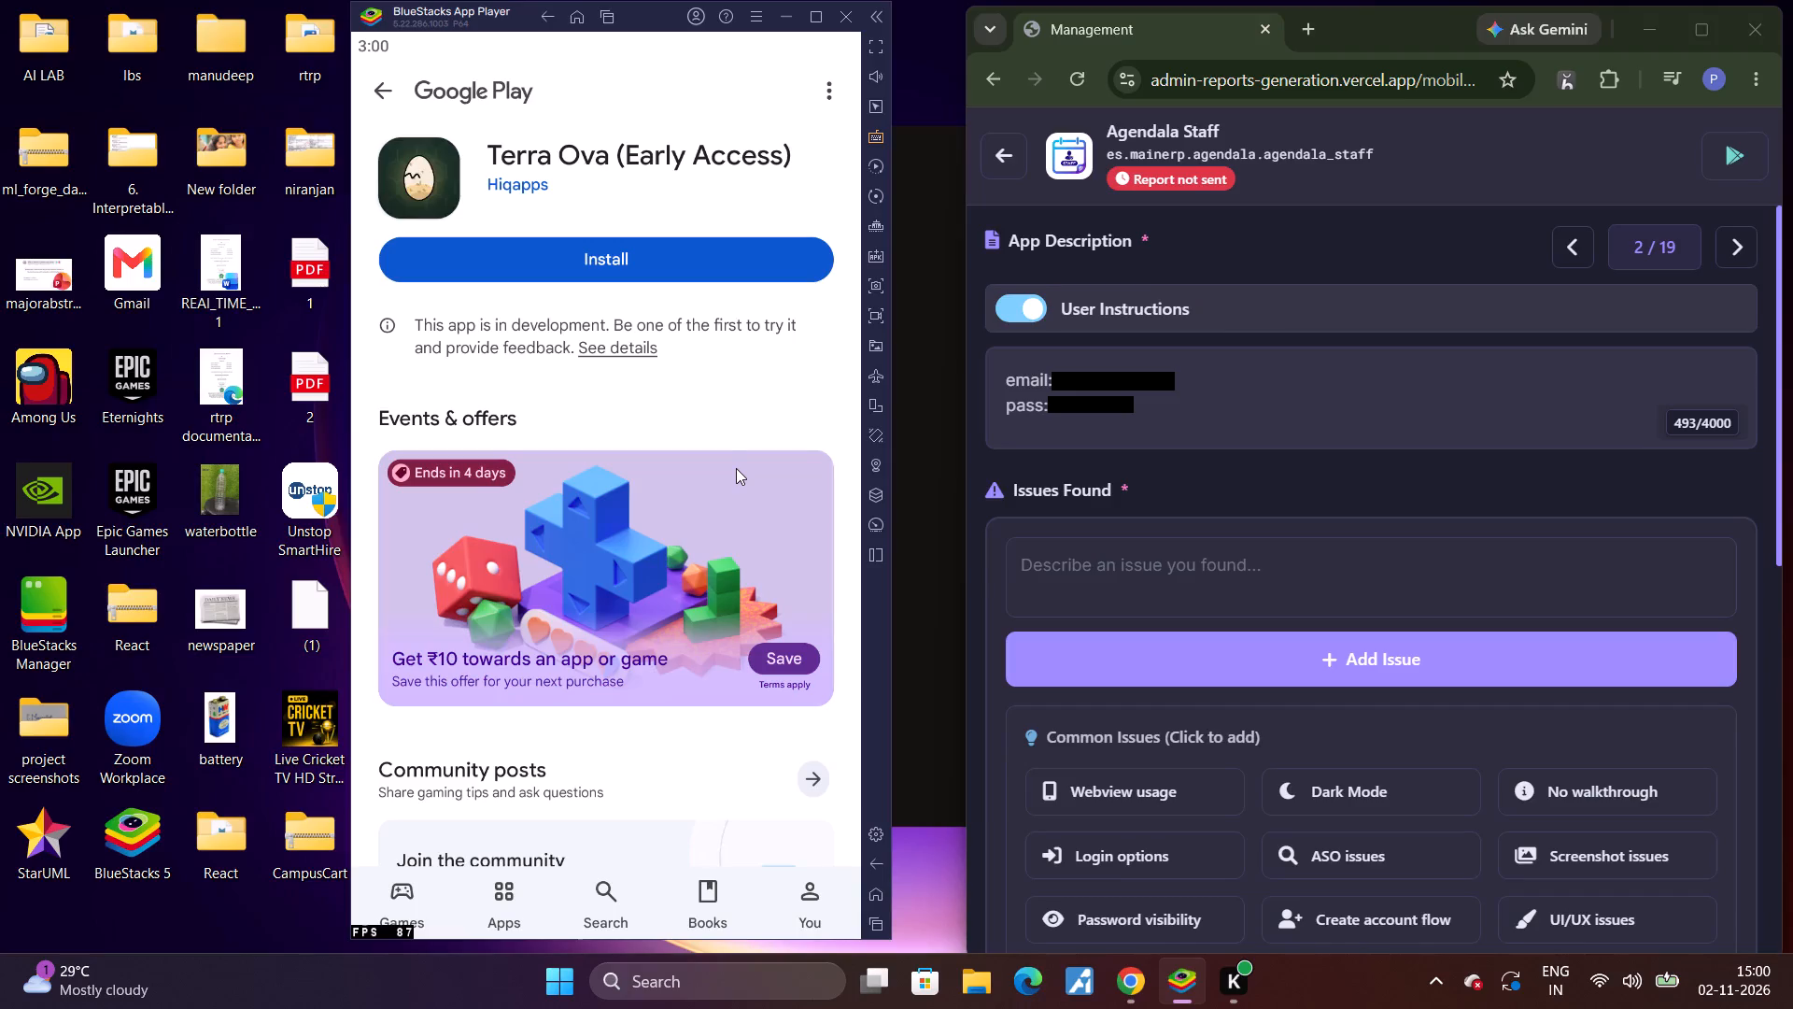
Open Agendala Staff's Google Play listing from the emulator's report page and view its phone-layout store screenshot.
{"action": "left_click", "coordinate": [877, 925]}
{"action": "left_click", "coordinate": [666, 354]}
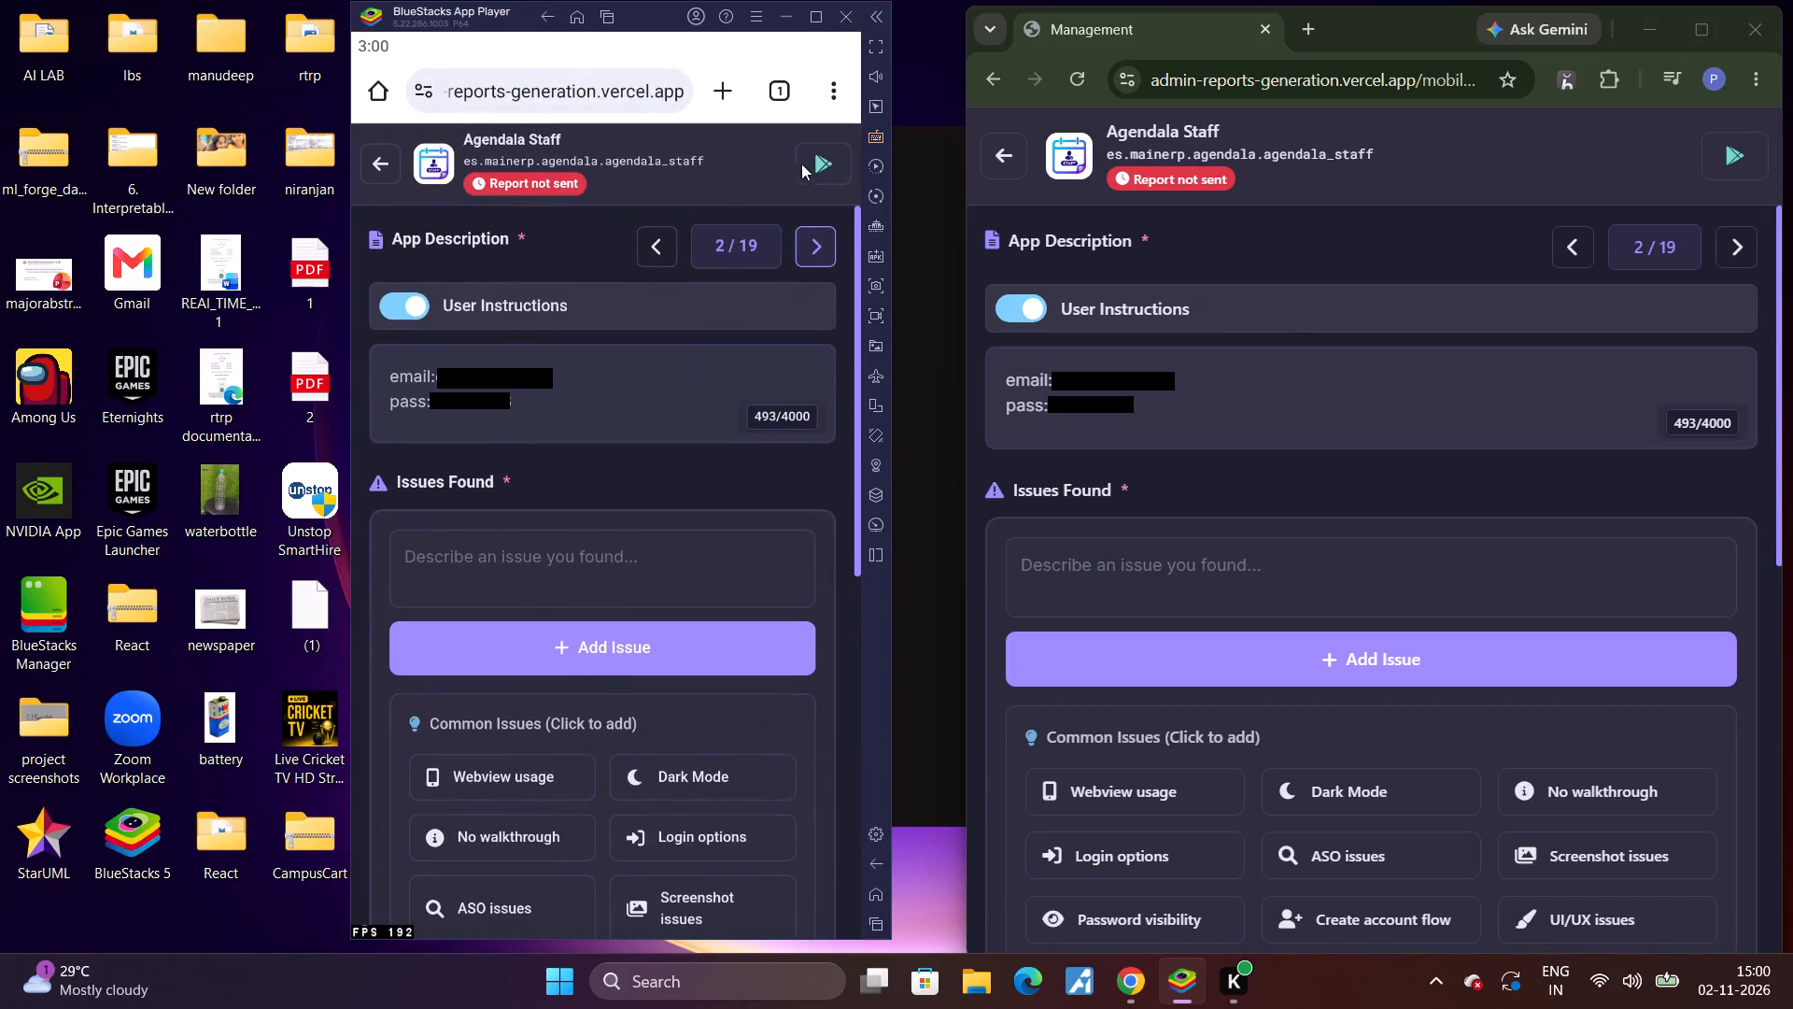
{"action": "left_click", "coordinate": [820, 163]}
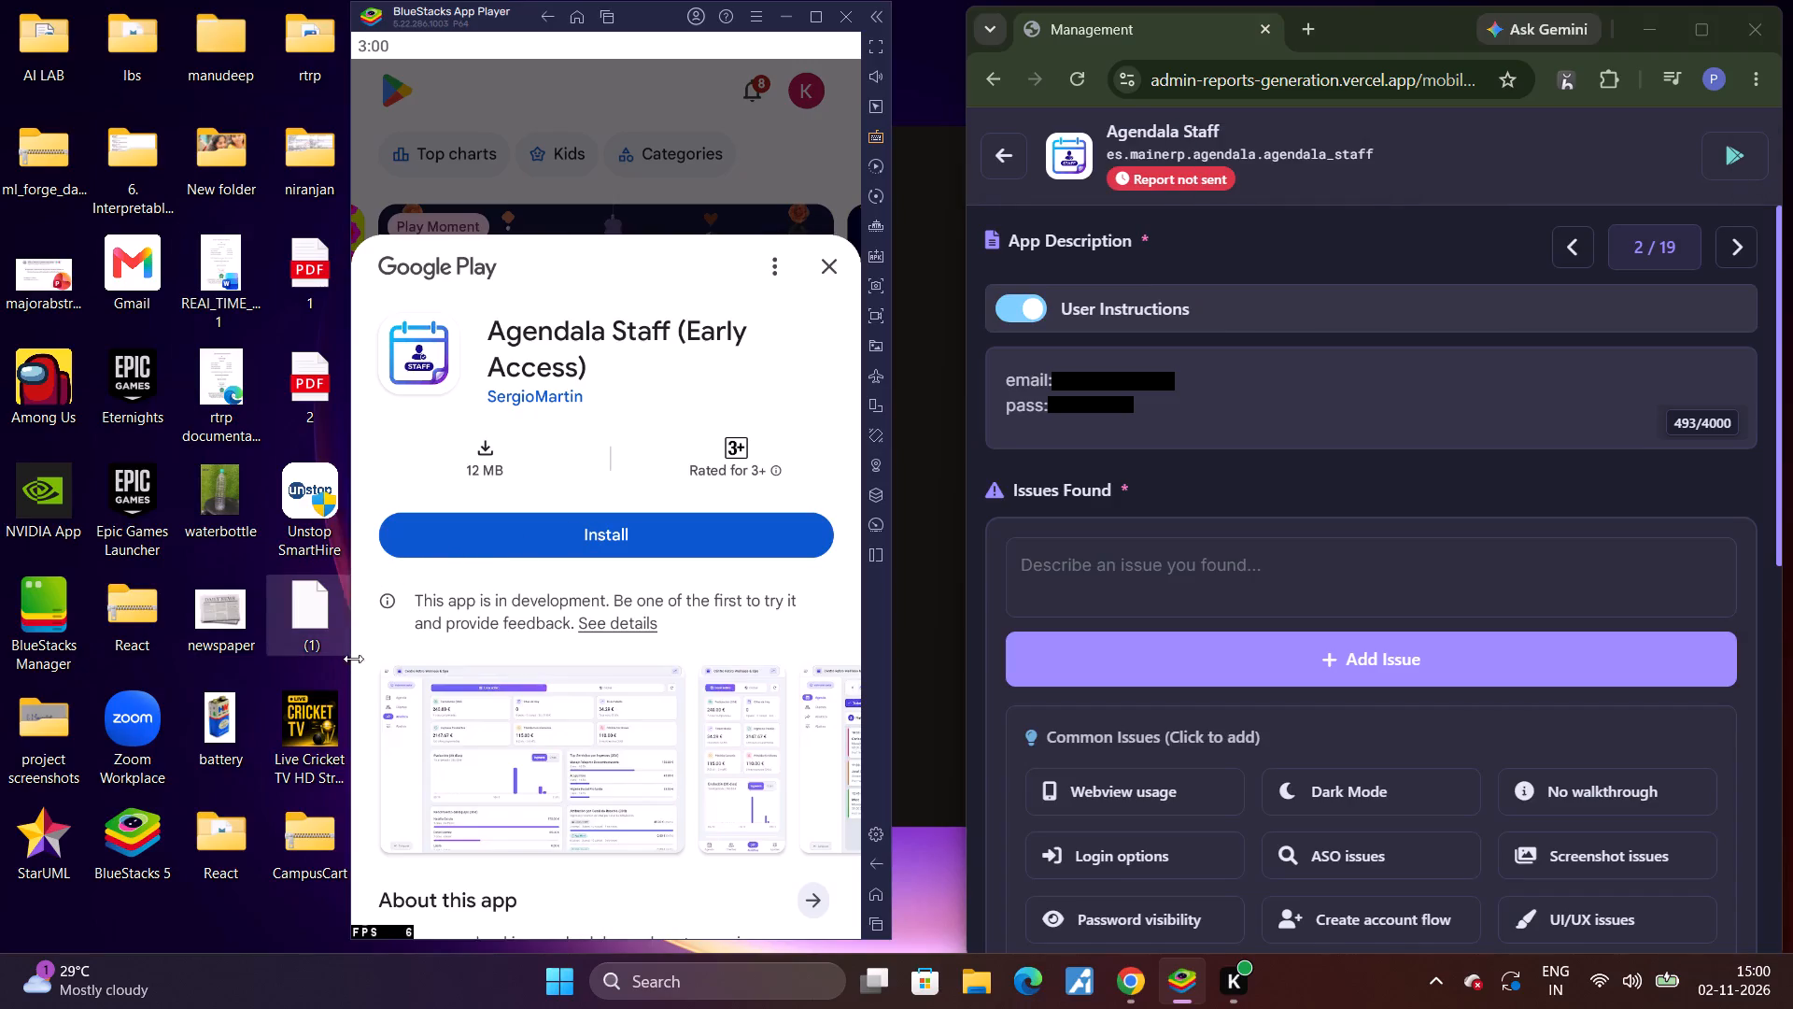
{"action": "left_click", "coordinate": [728, 734]}
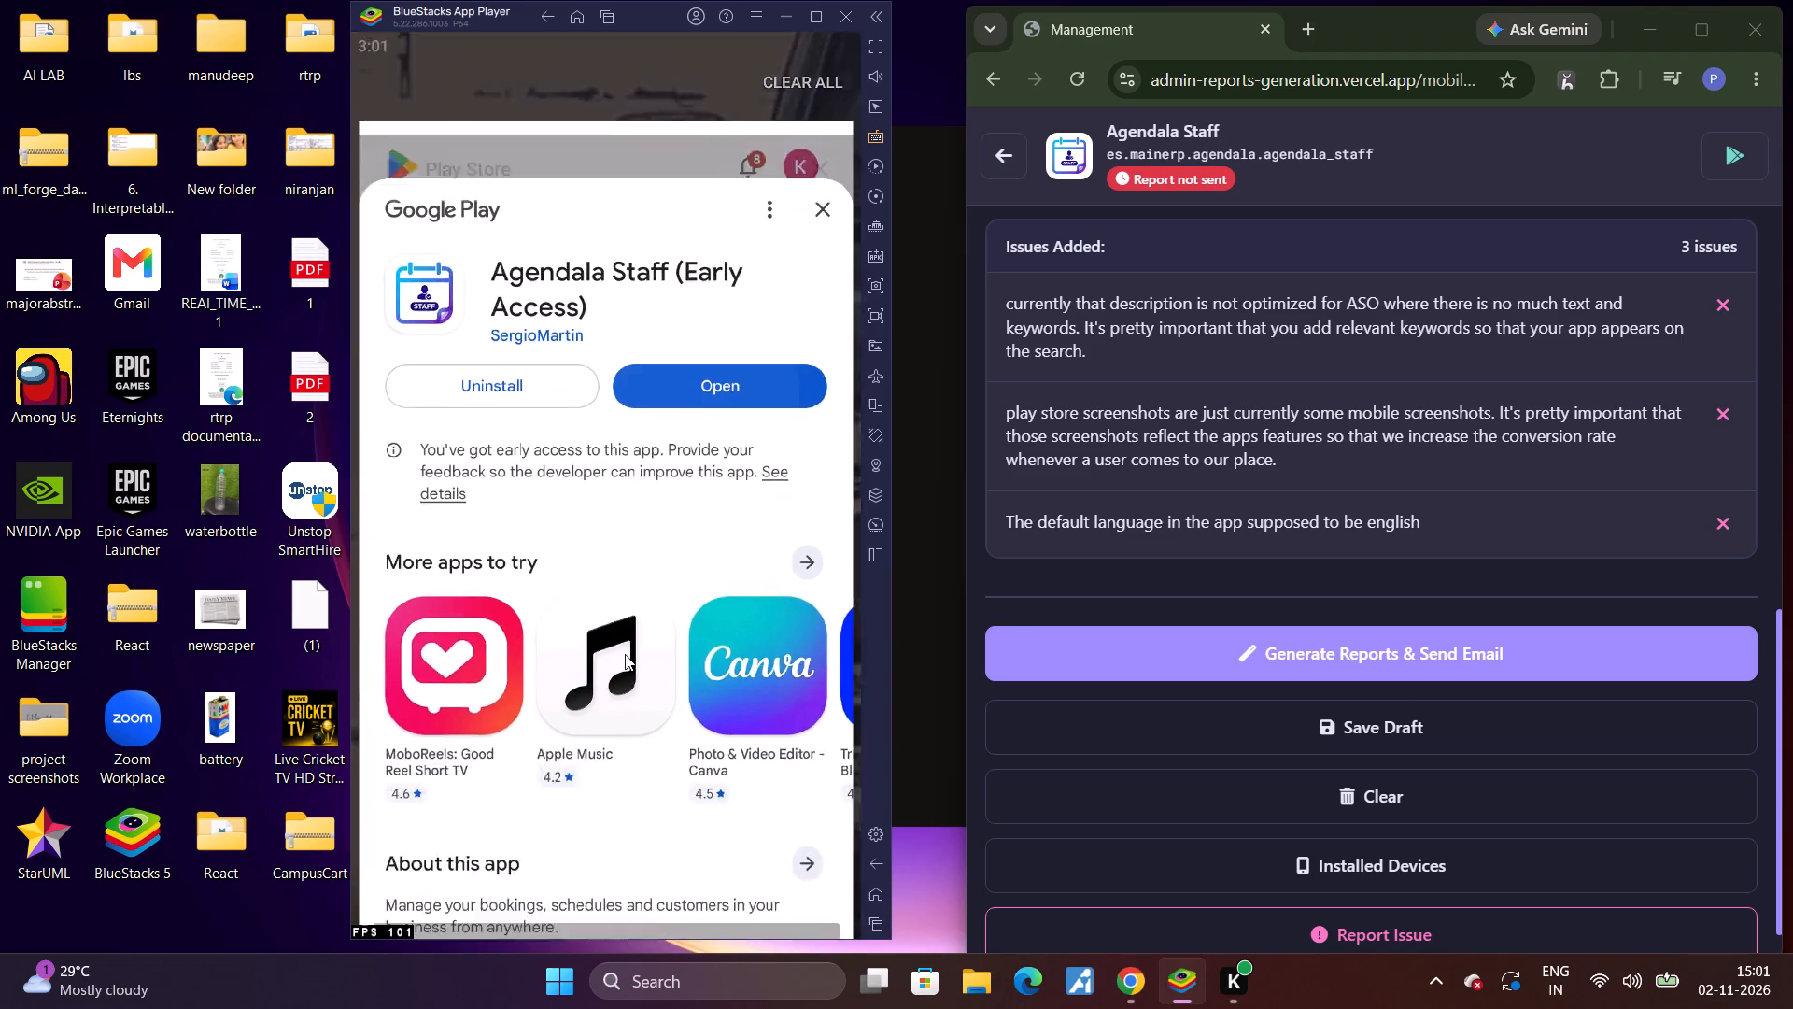
Examine Agendala Staff's Google Play listing and its enlarged store screenshots.
{"action": "left_click_drag", "start_coordinate": [625, 718], "coordinate": [623, 506]}
{"action": "left_click", "coordinate": [745, 463]}
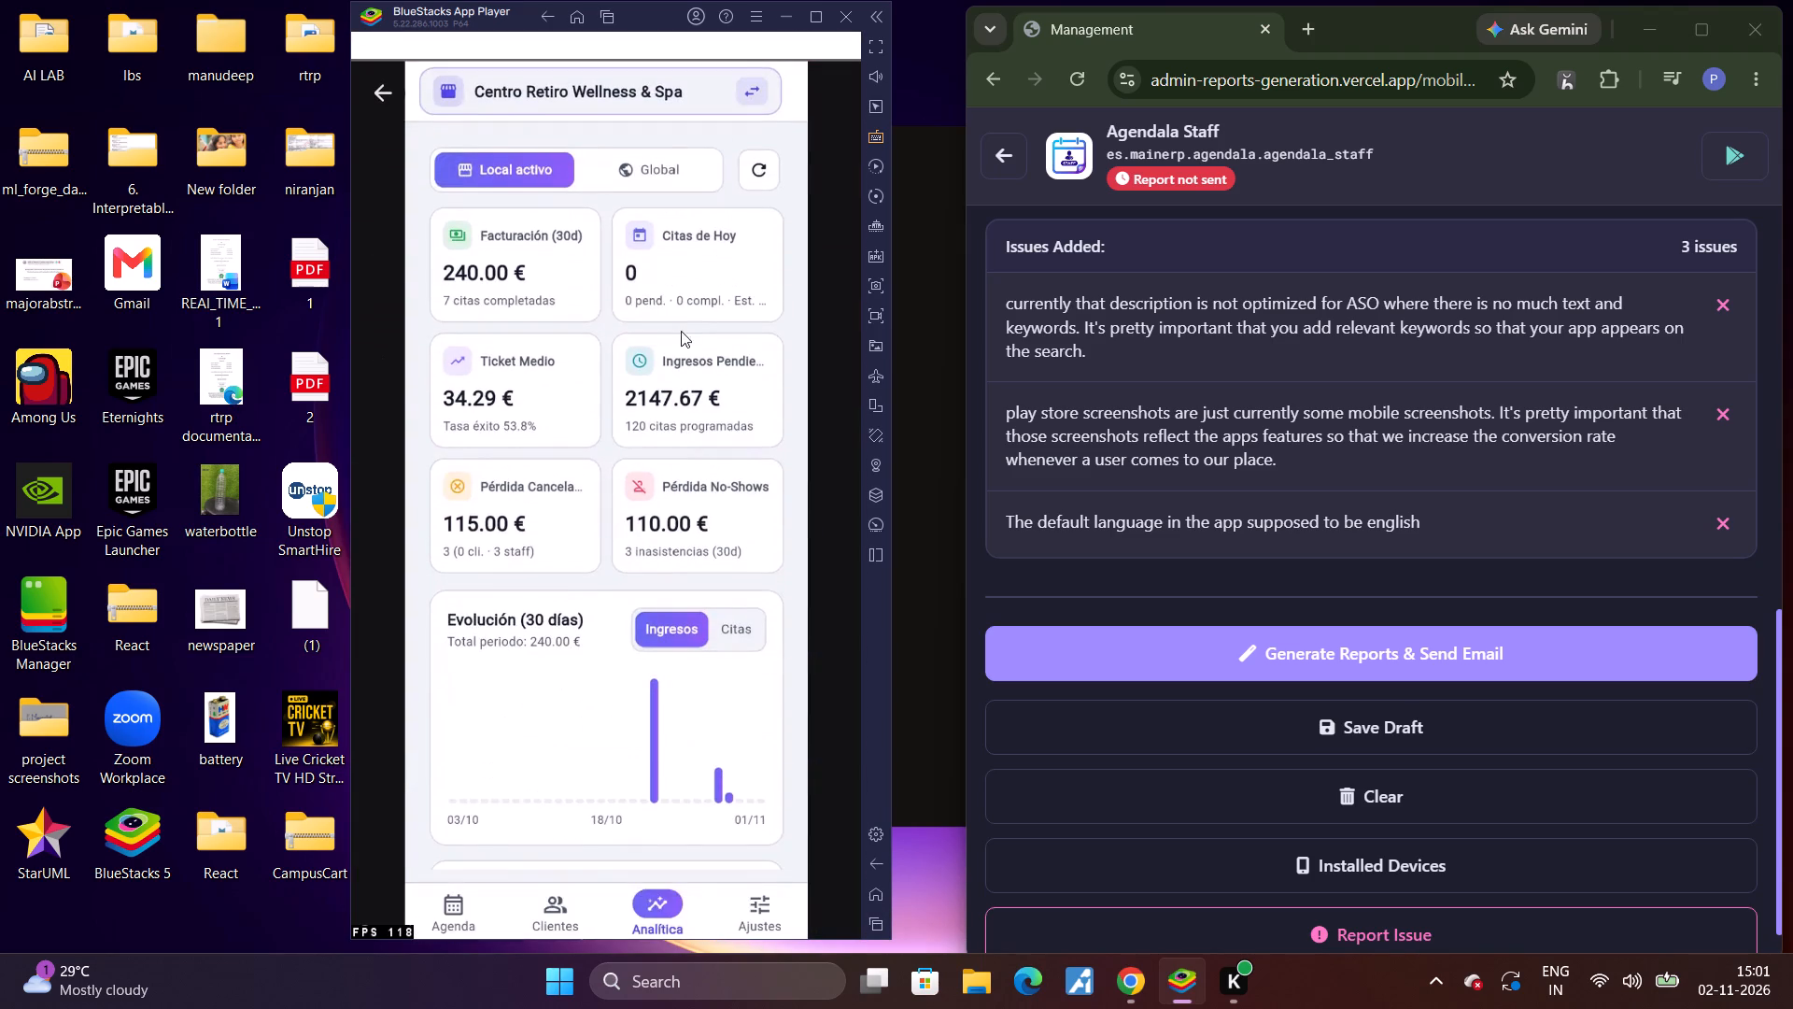
{"action": "left_click_drag", "start_coordinate": [641, 245], "coordinate": [612, 786]}
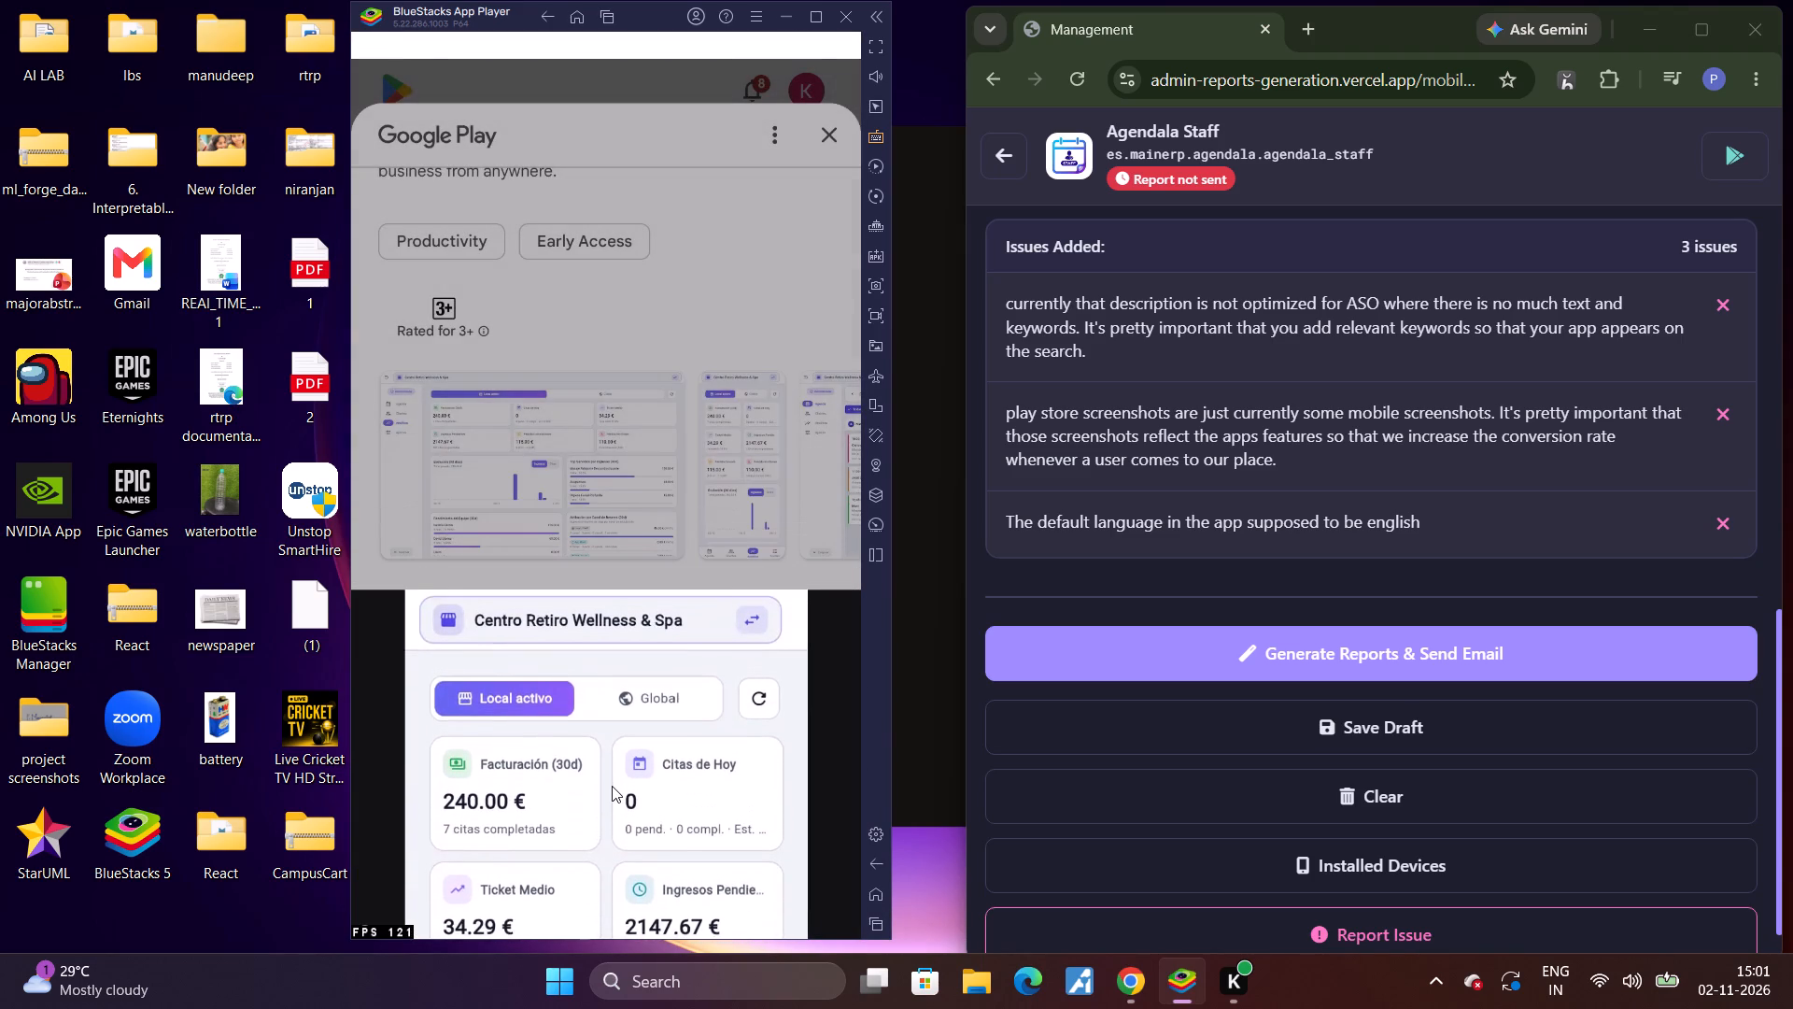
{"action": "left_click_drag", "start_coordinate": [612, 786], "coordinate": [552, 787]}
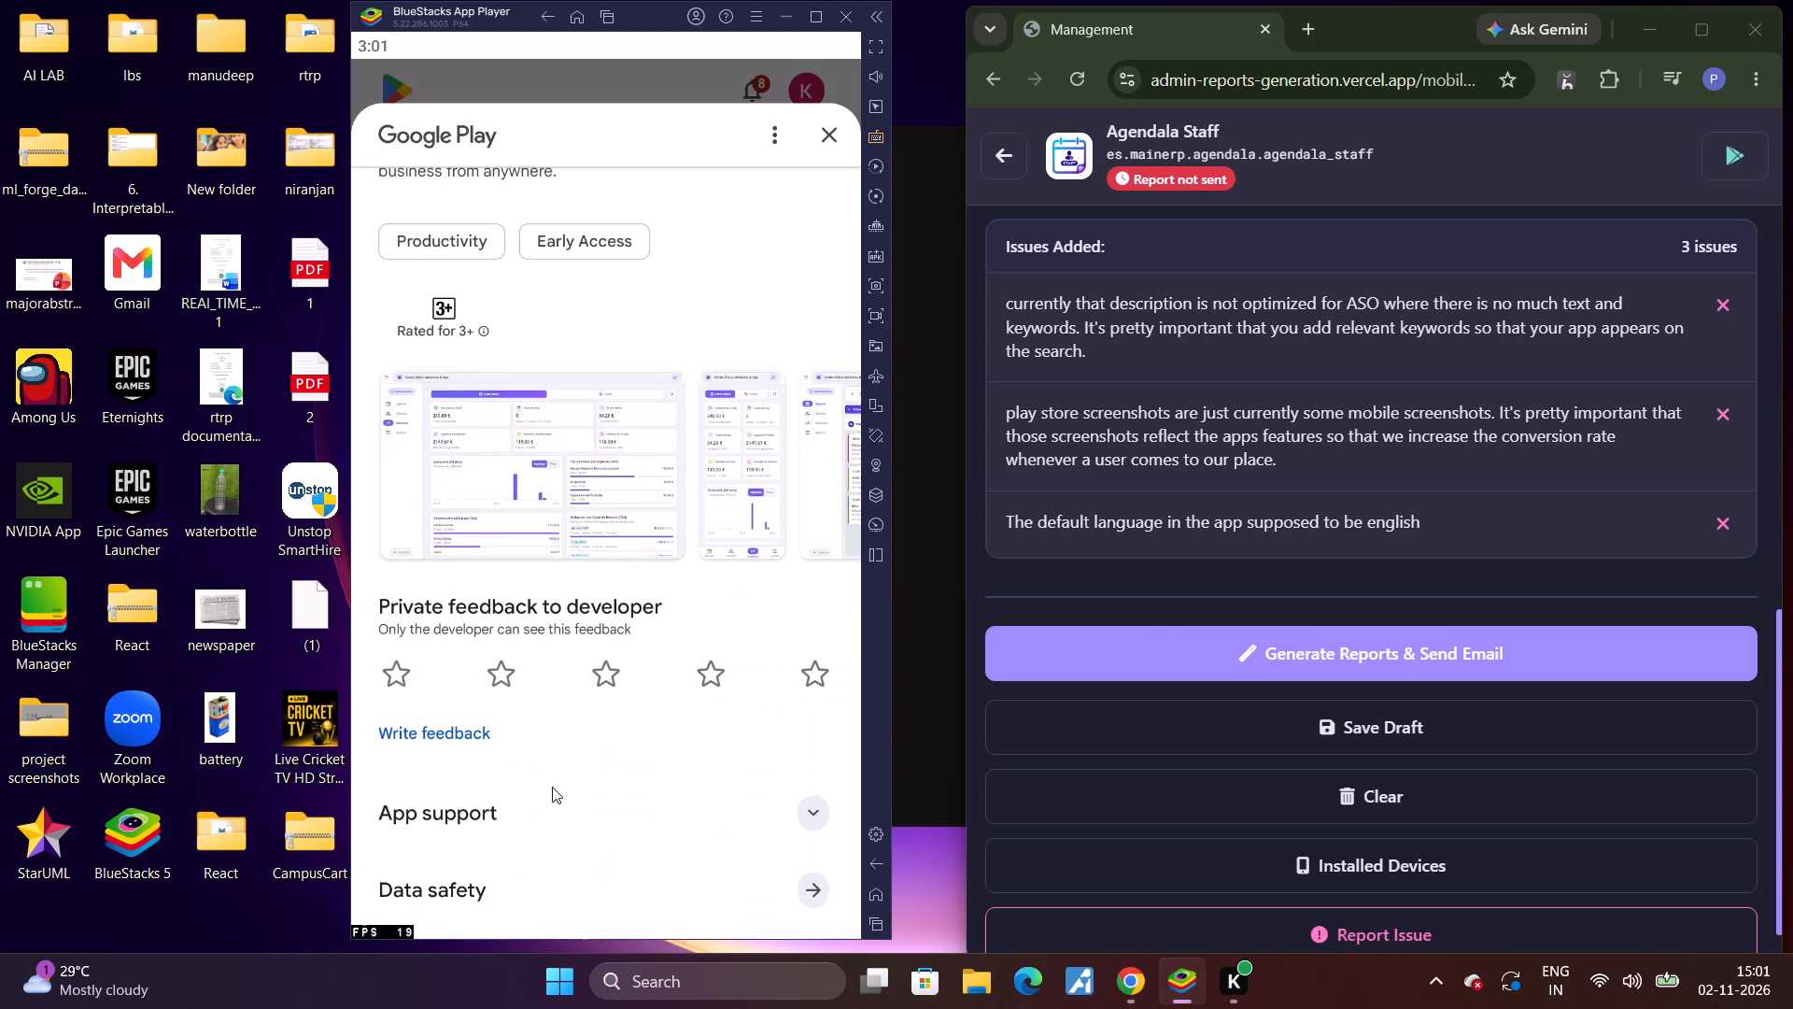
{"action": "left_click_drag", "start_coordinate": [552, 787], "coordinate": [551, 787]}
{"action": "left_click", "coordinate": [603, 444]}
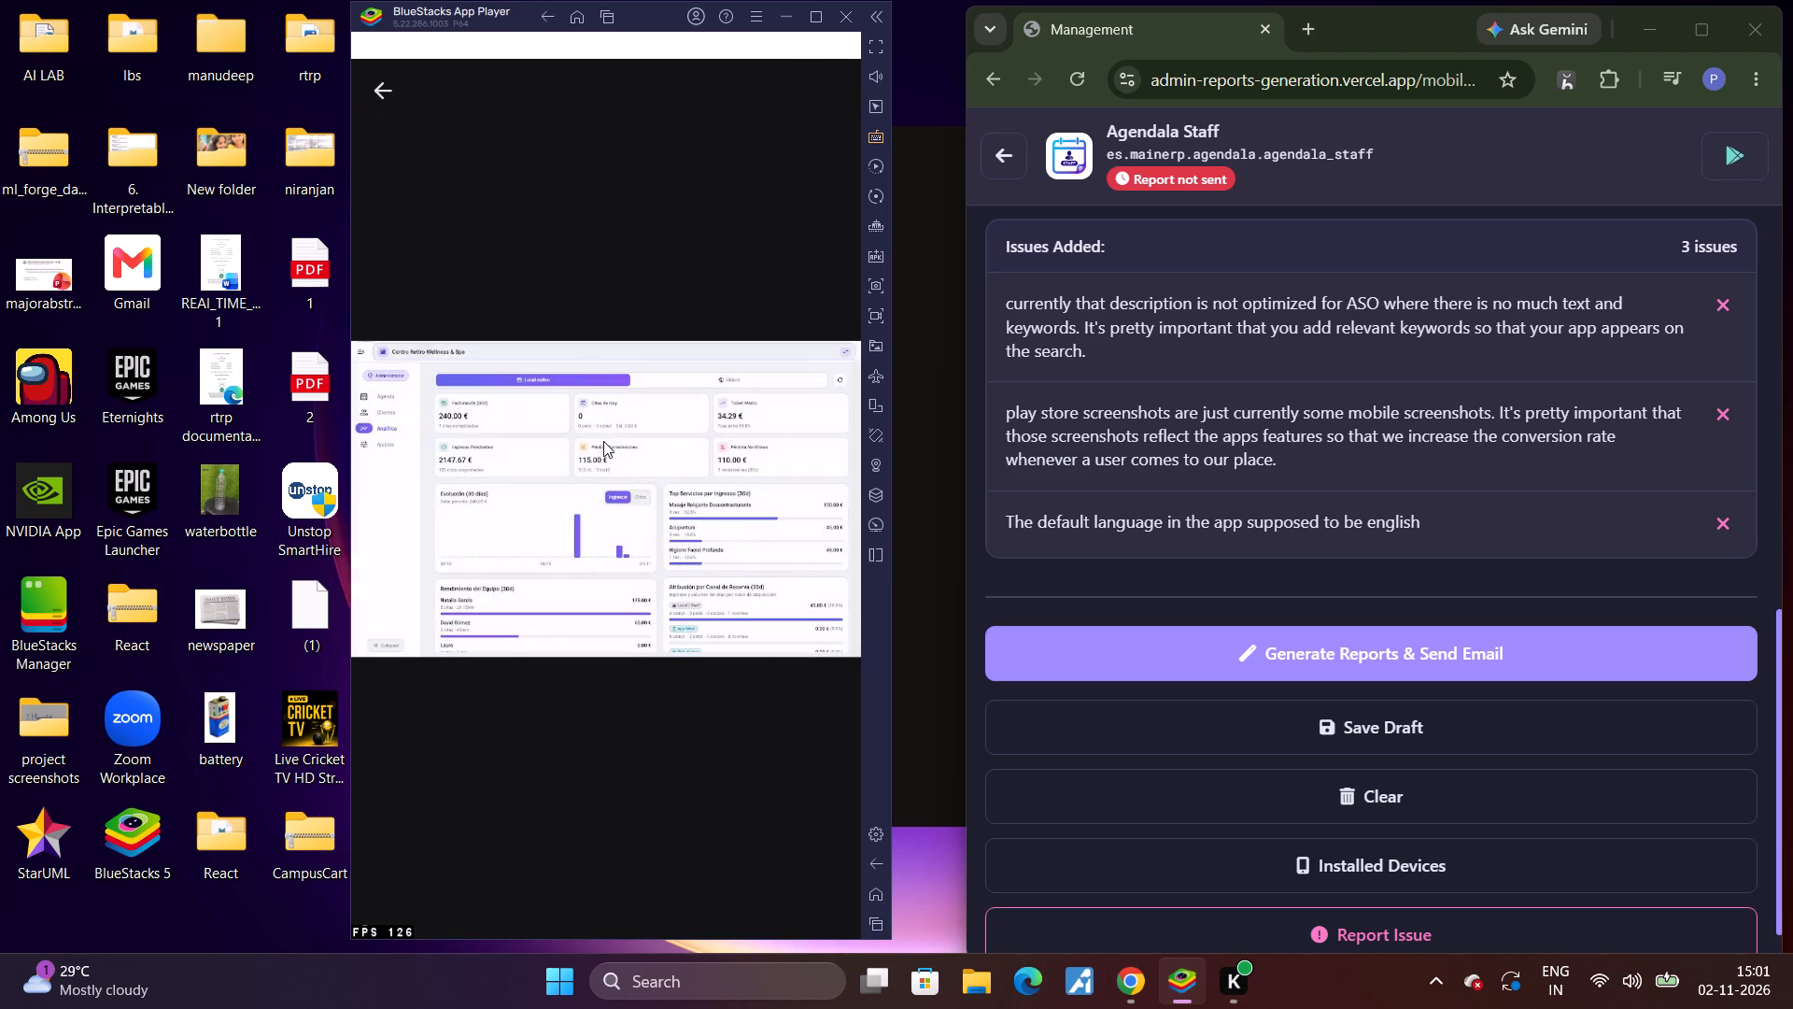
{"action": "left_click_drag", "start_coordinate": [593, 282], "coordinate": [656, 816]}
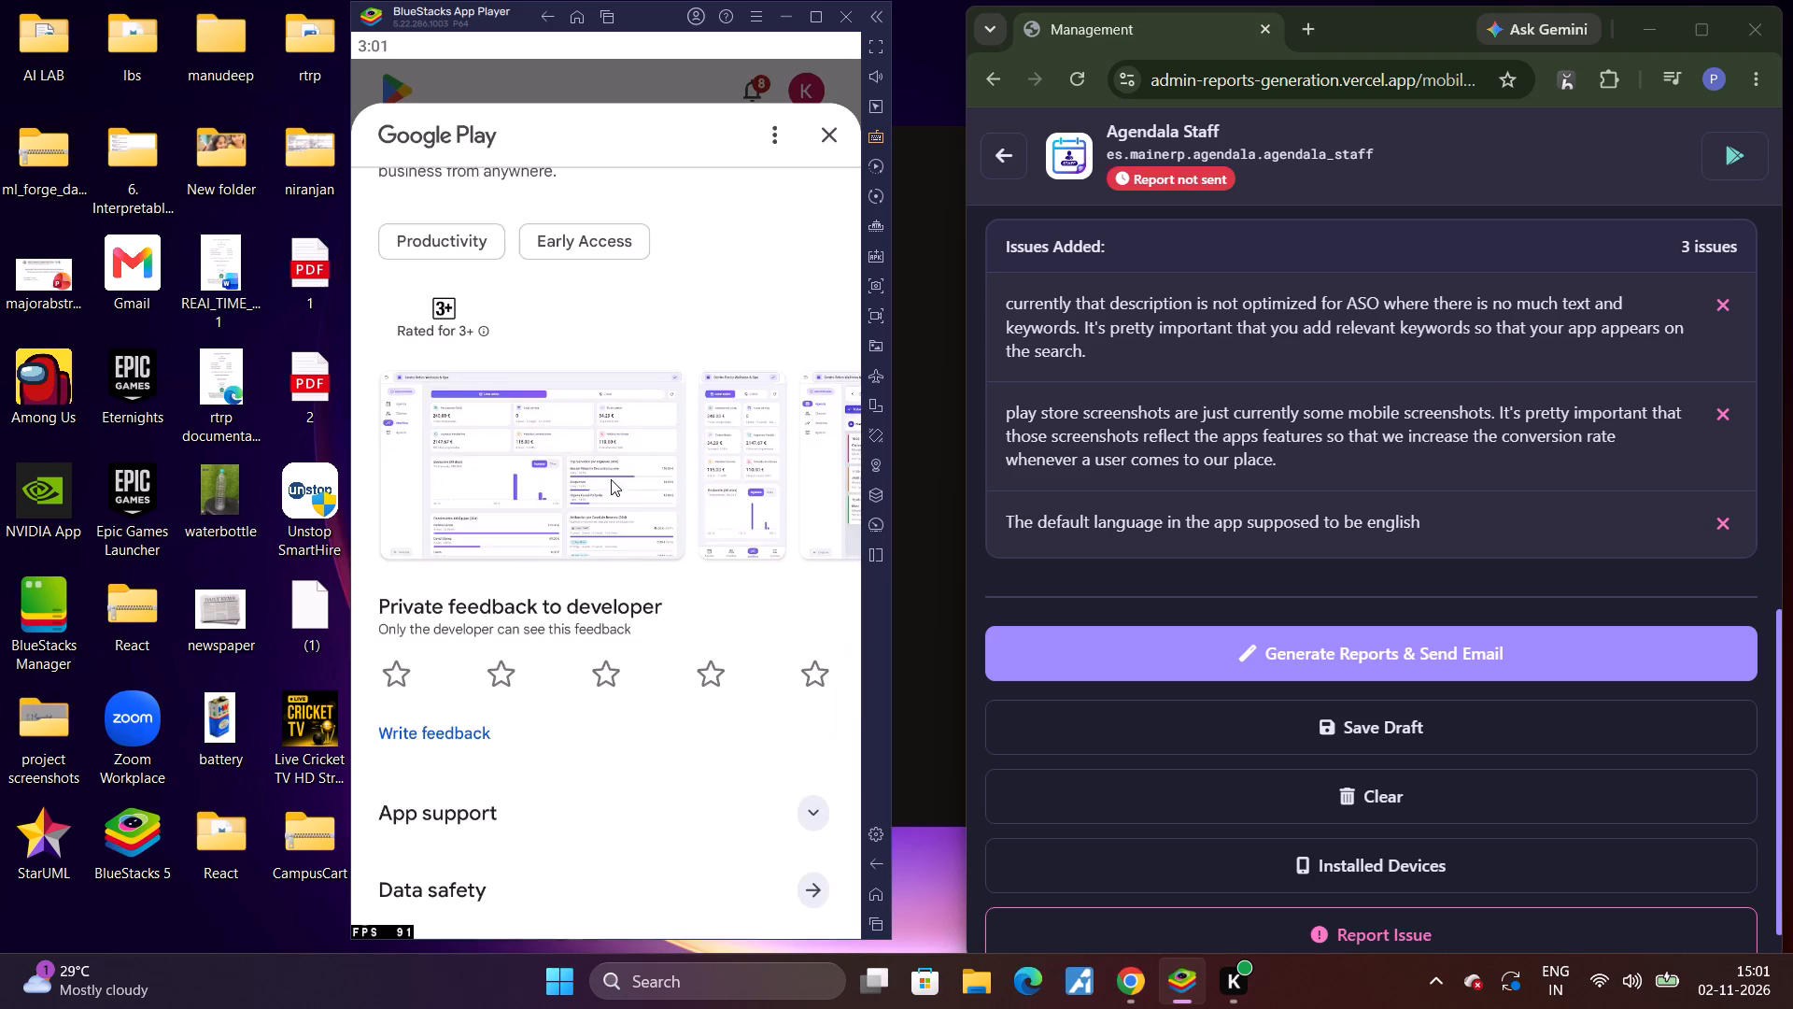
{"action": "left_click_drag", "start_coordinate": [612, 436], "coordinate": [605, 870]}
{"action": "left_click_drag", "start_coordinate": [653, 737], "coordinate": [692, 810]}
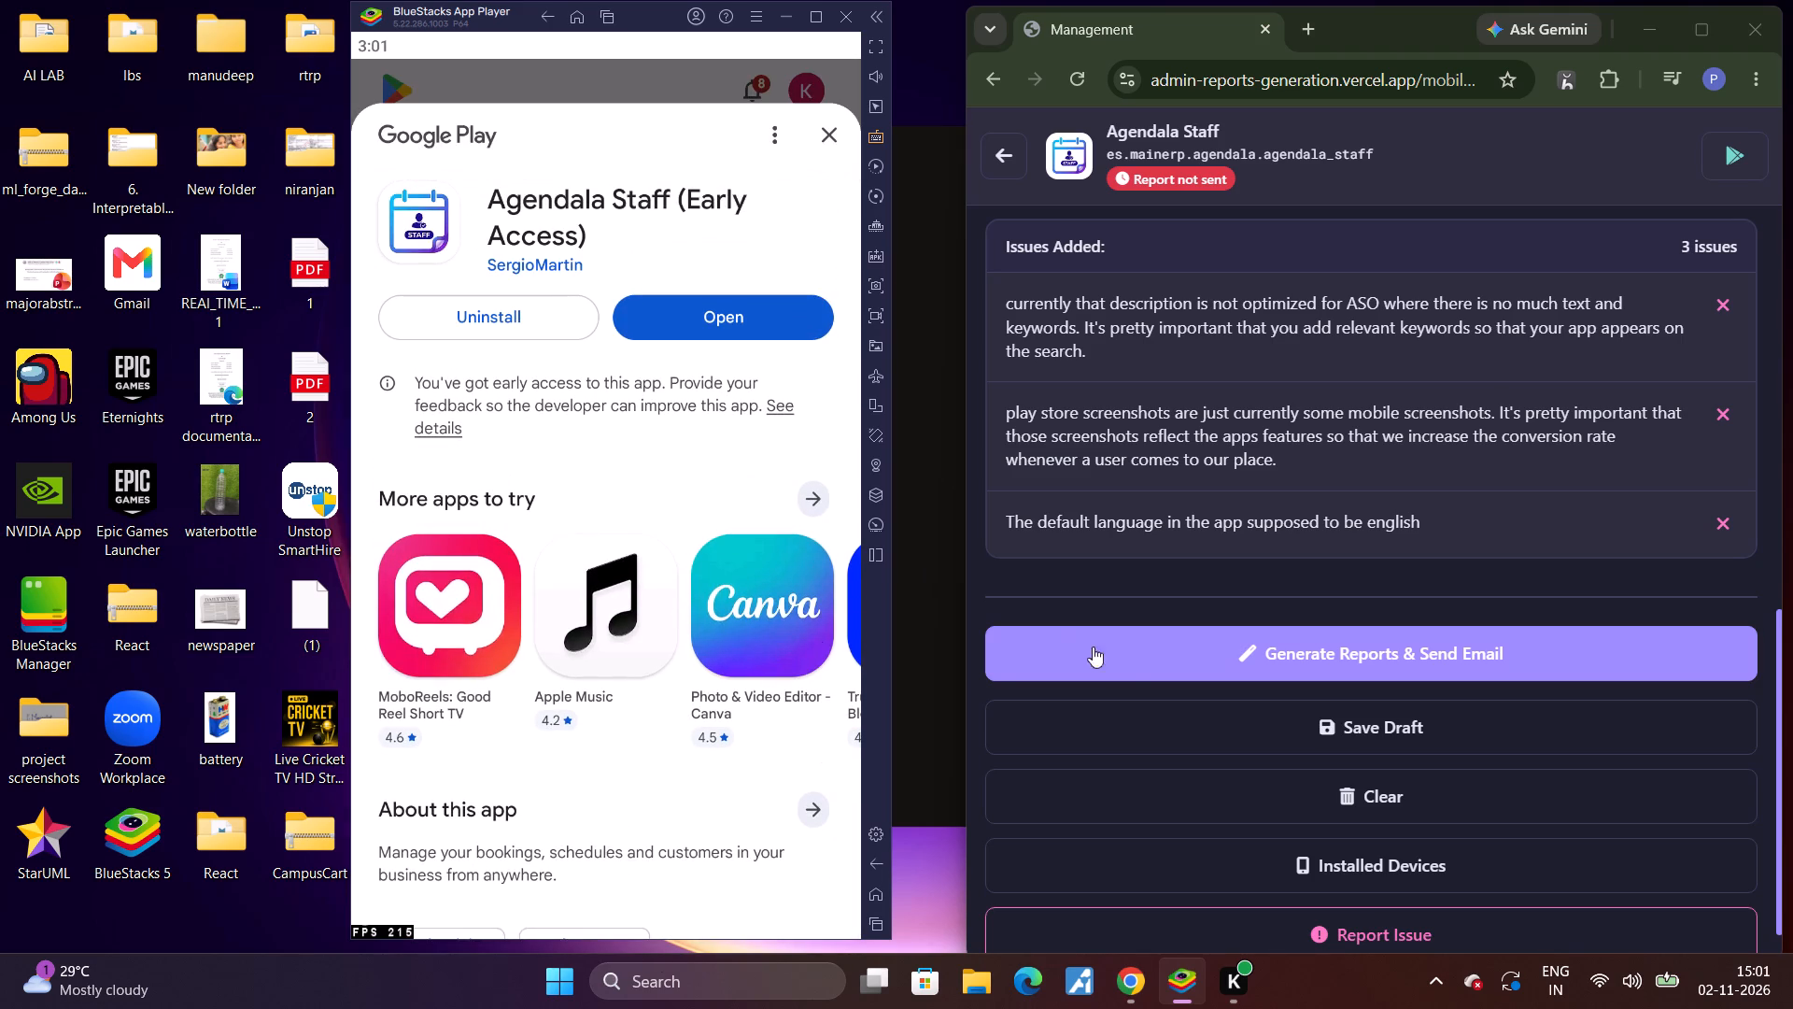
Generate and email the Agendala Staff report, and advance the feedback form to Cycling Support.
{"action": "left_click", "coordinate": [1141, 660]}
{"action": "scroll", "coordinate": [1133, 660], "scroll_direction": "up", "scroll_amount": 9}
{"action": "left_click", "coordinate": [1718, 247]}
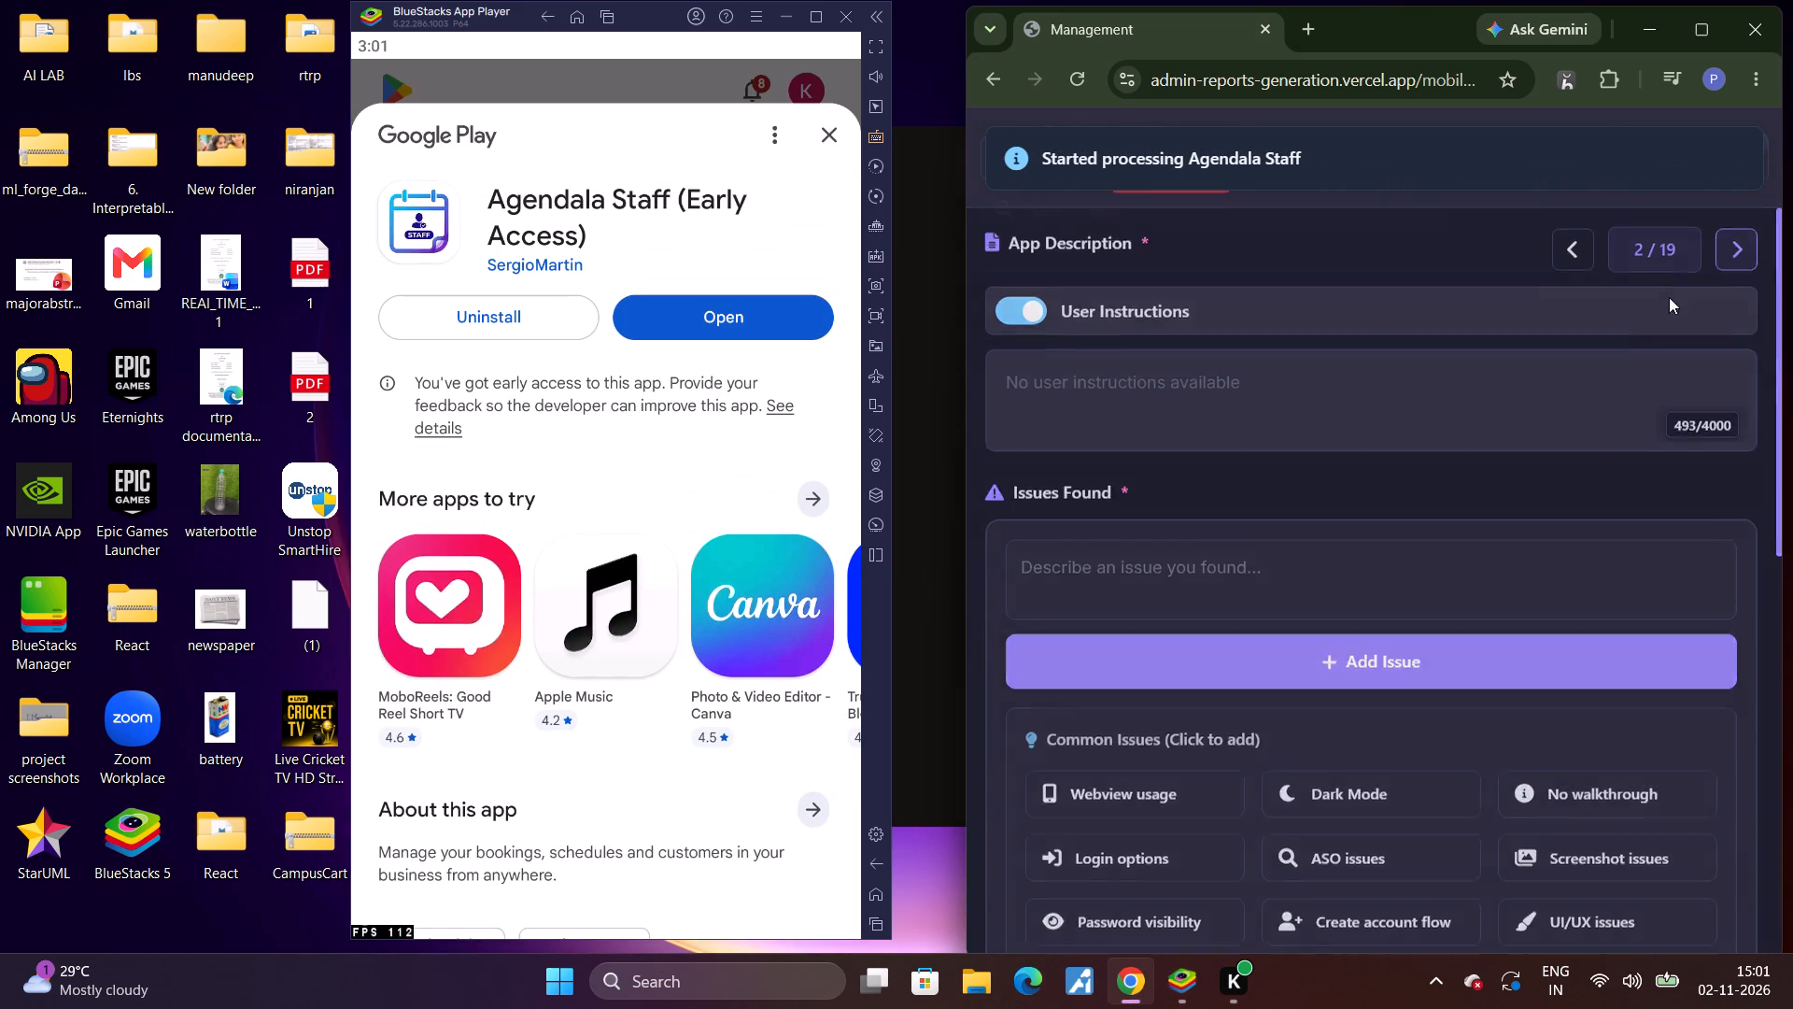
Uninstall Agendala Staff from the emulator through its Google Play listing.
{"action": "left_click", "coordinate": [877, 930]}
{"action": "left_click", "coordinate": [558, 365]}
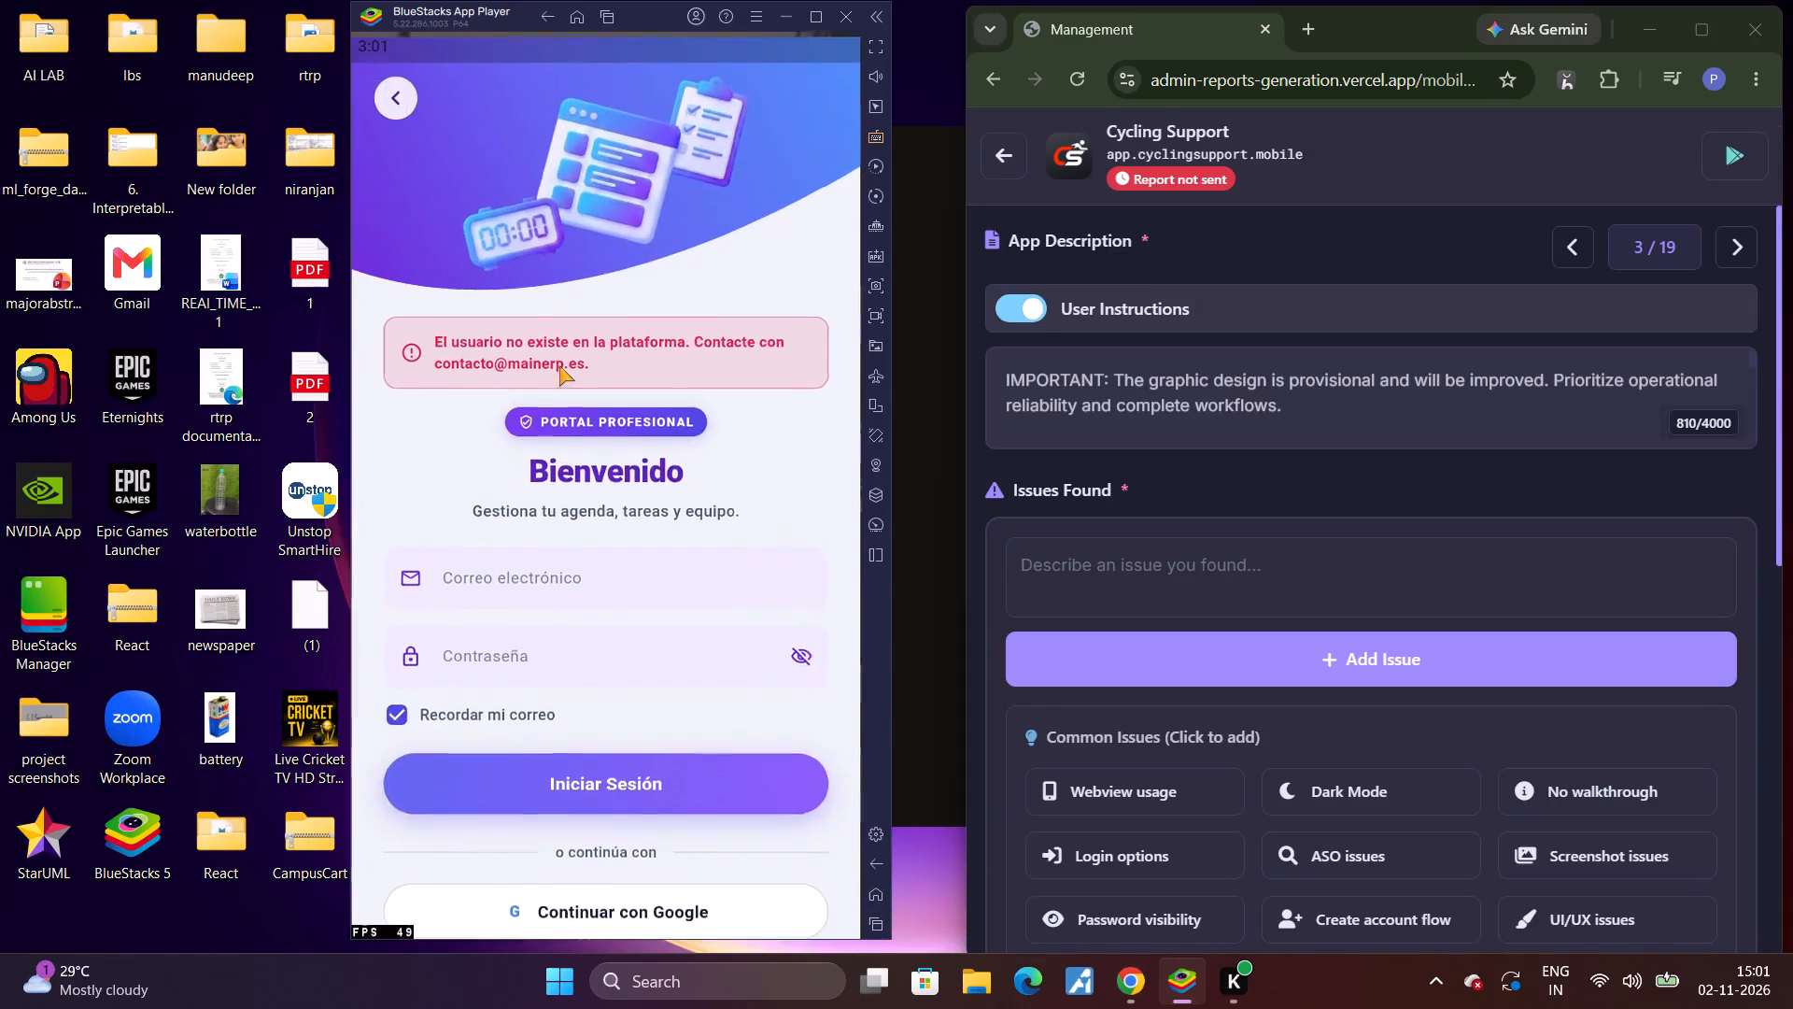
{"action": "left_click", "coordinate": [877, 936]}
{"action": "left_click", "coordinate": [872, 916]}
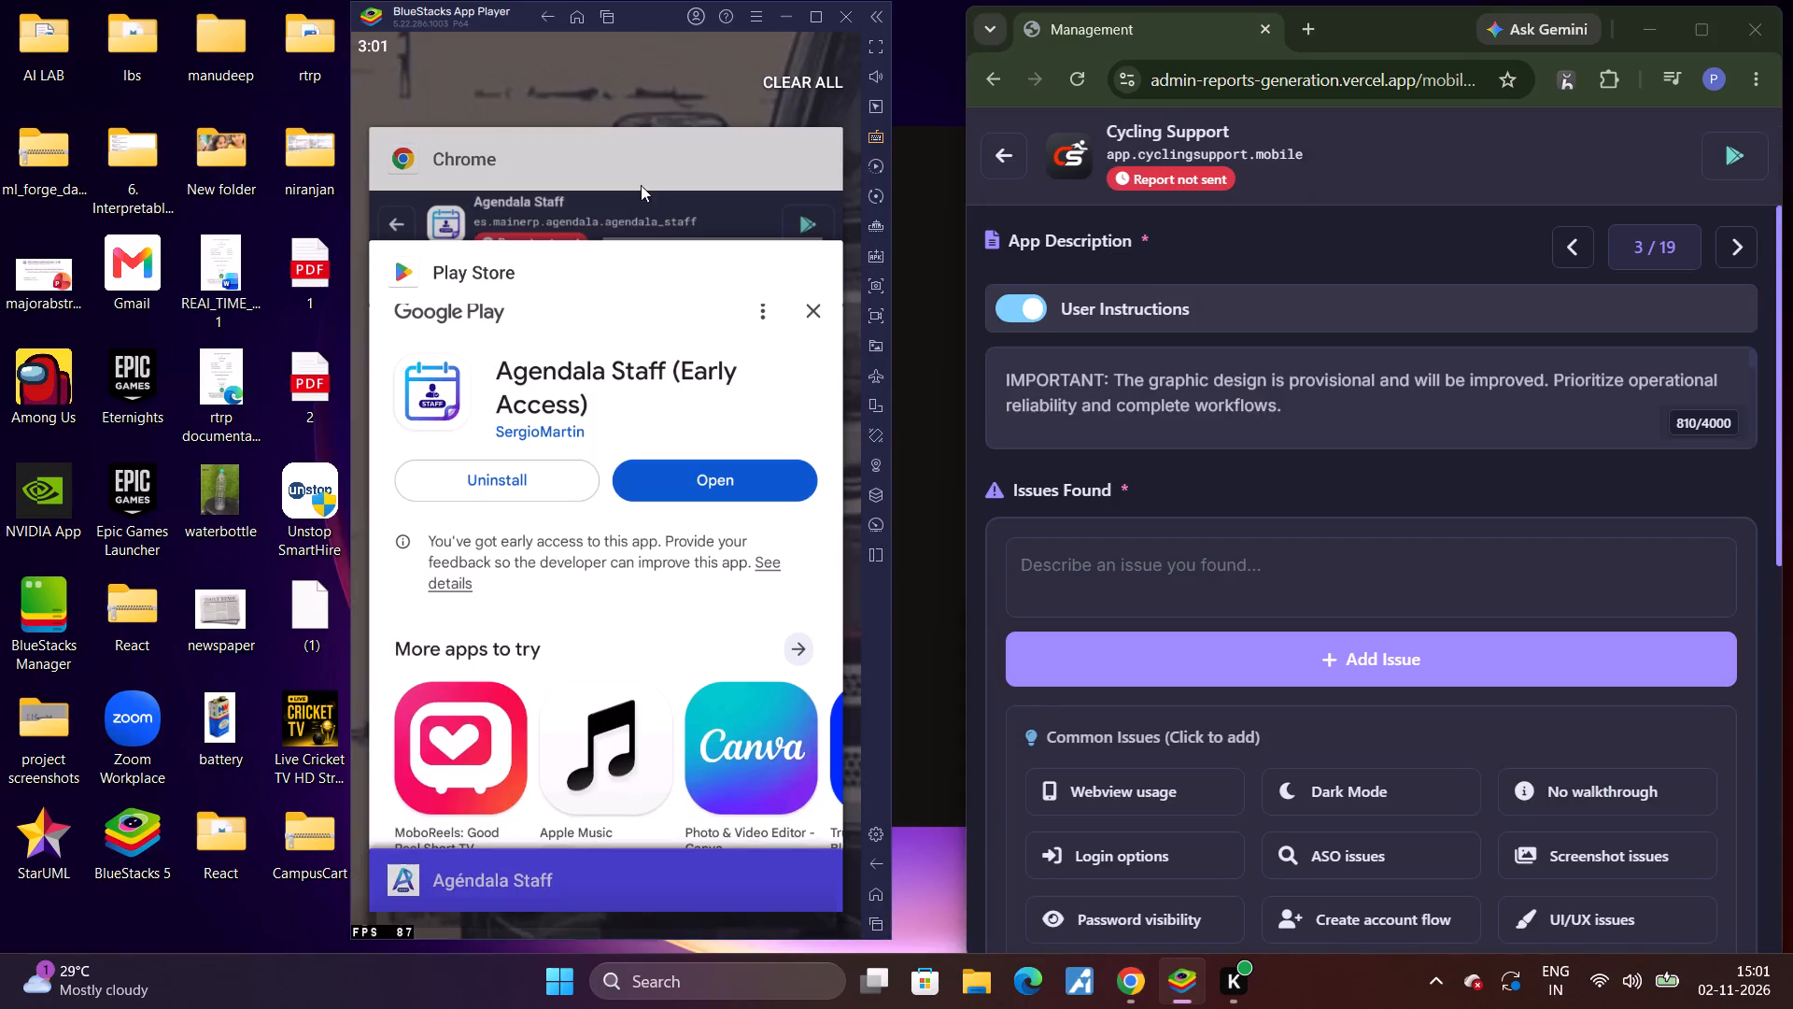
{"action": "left_click", "coordinate": [644, 380]}
{"action": "left_click", "coordinate": [465, 316]}
{"action": "left_click", "coordinate": [778, 519]}
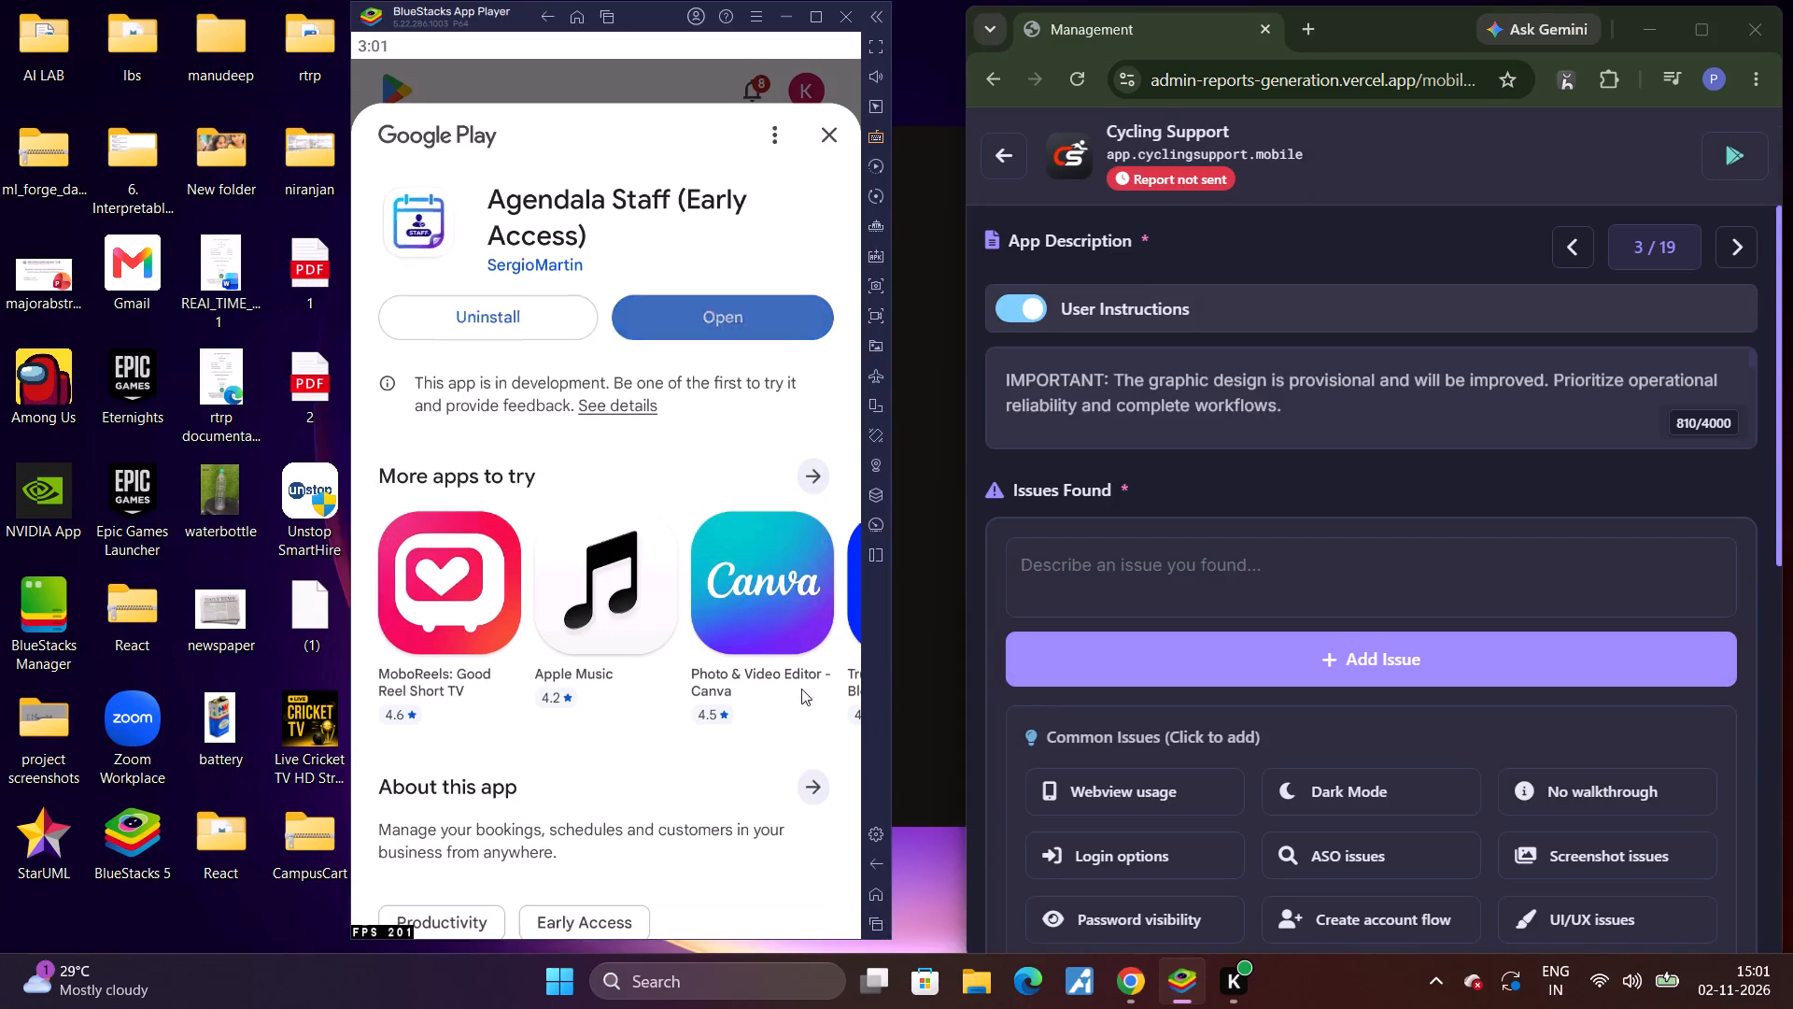
Advance the emulator's report page to Cycling Support and install the app from its Google Play listing.
{"action": "left_click", "coordinate": [862, 927]}
{"action": "left_click", "coordinate": [609, 325]}
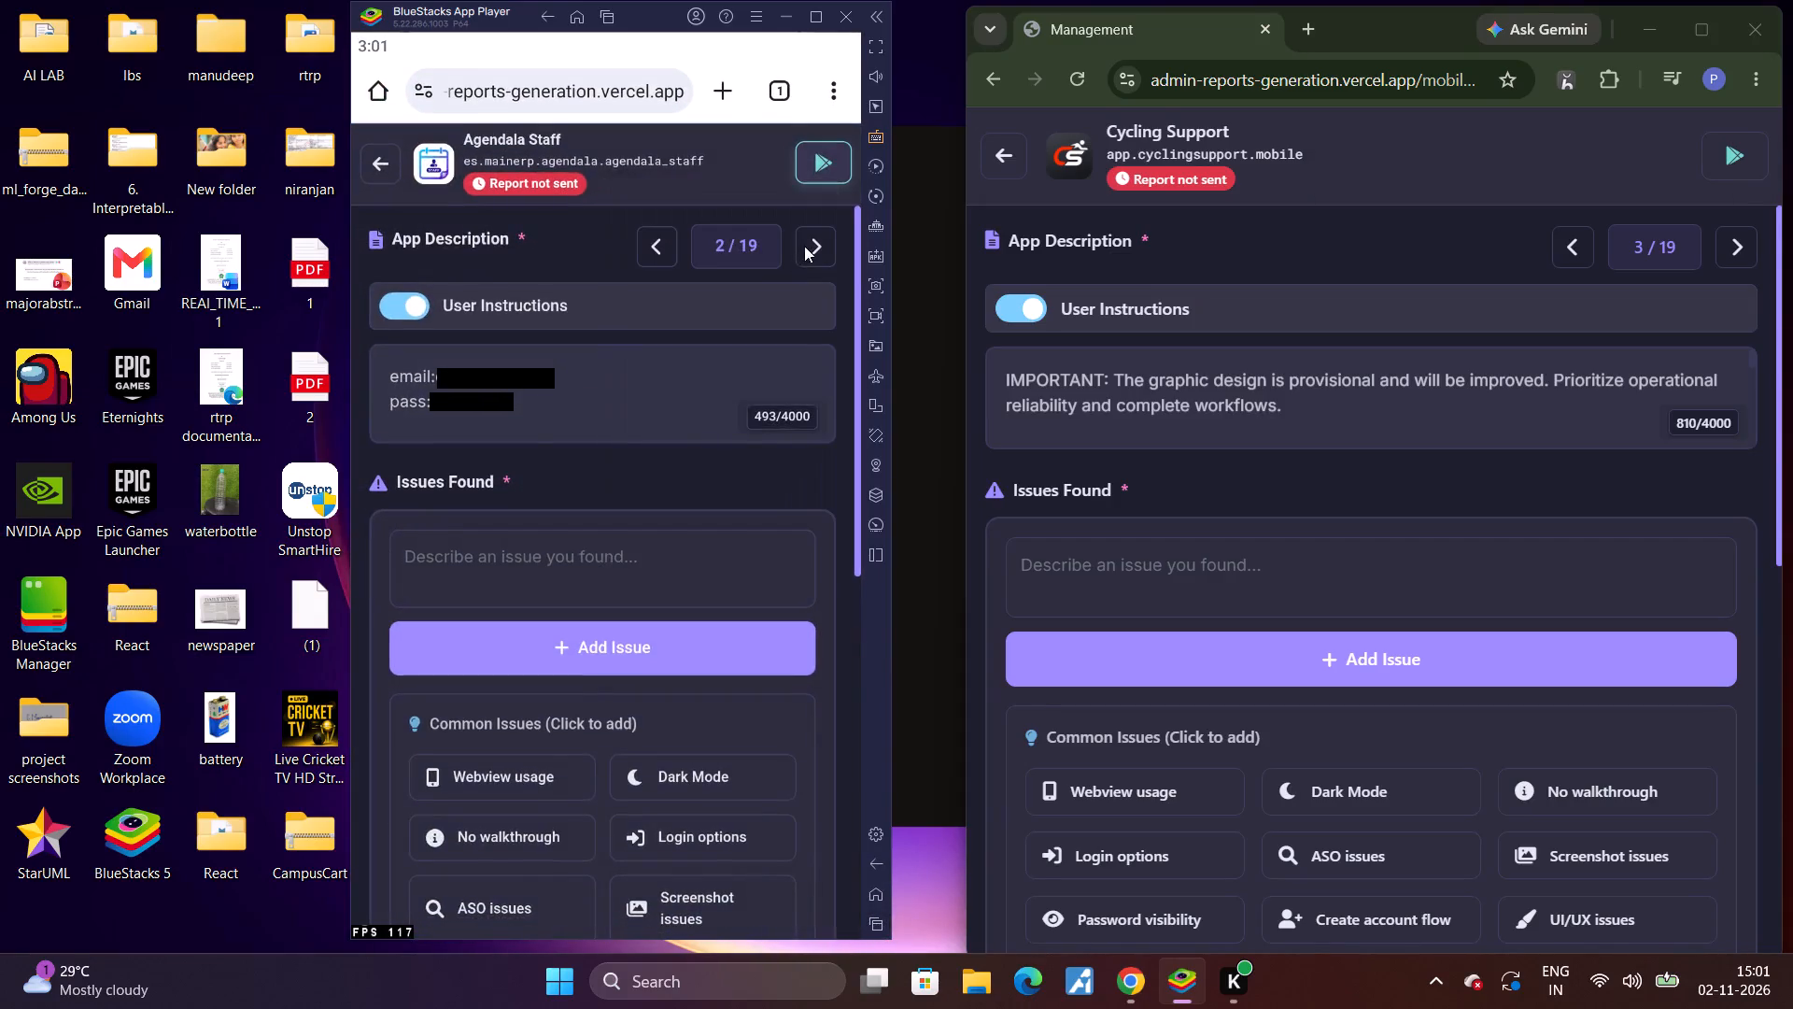
{"action": "left_click", "coordinate": [804, 246]}
{"action": "left_click", "coordinate": [814, 165]}
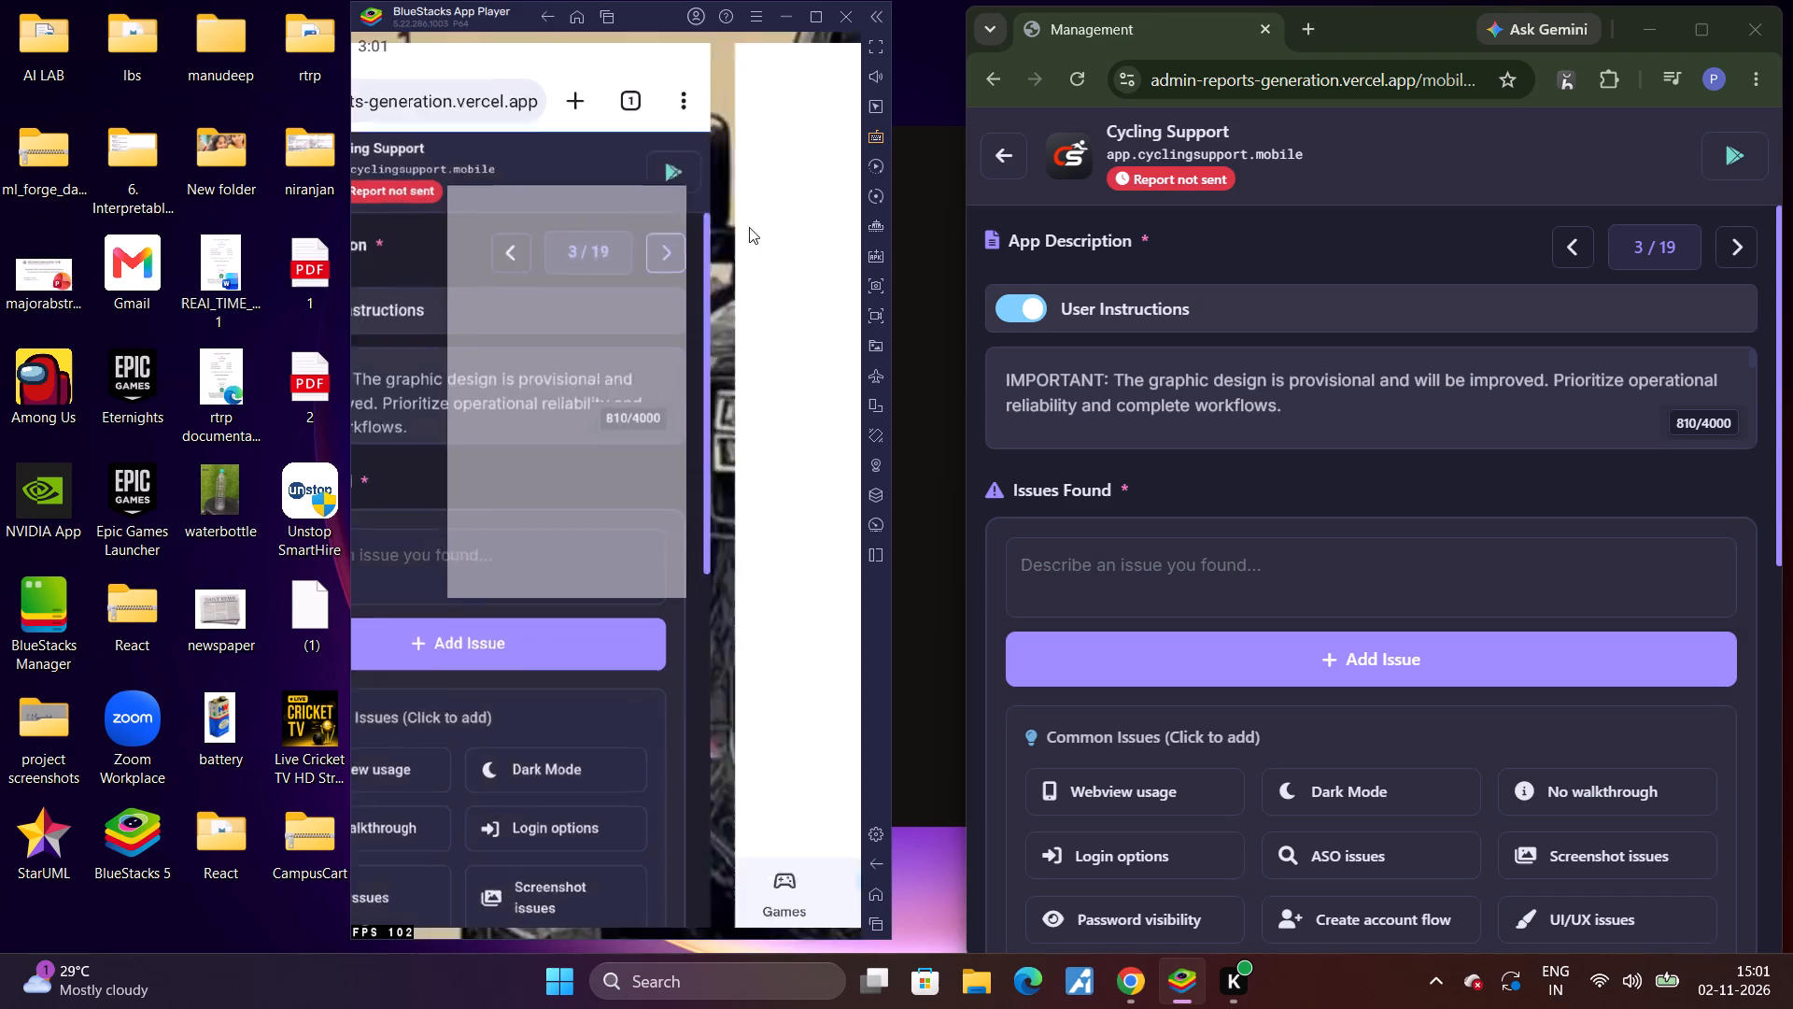
{"action": "left_click", "coordinate": [517, 541]}
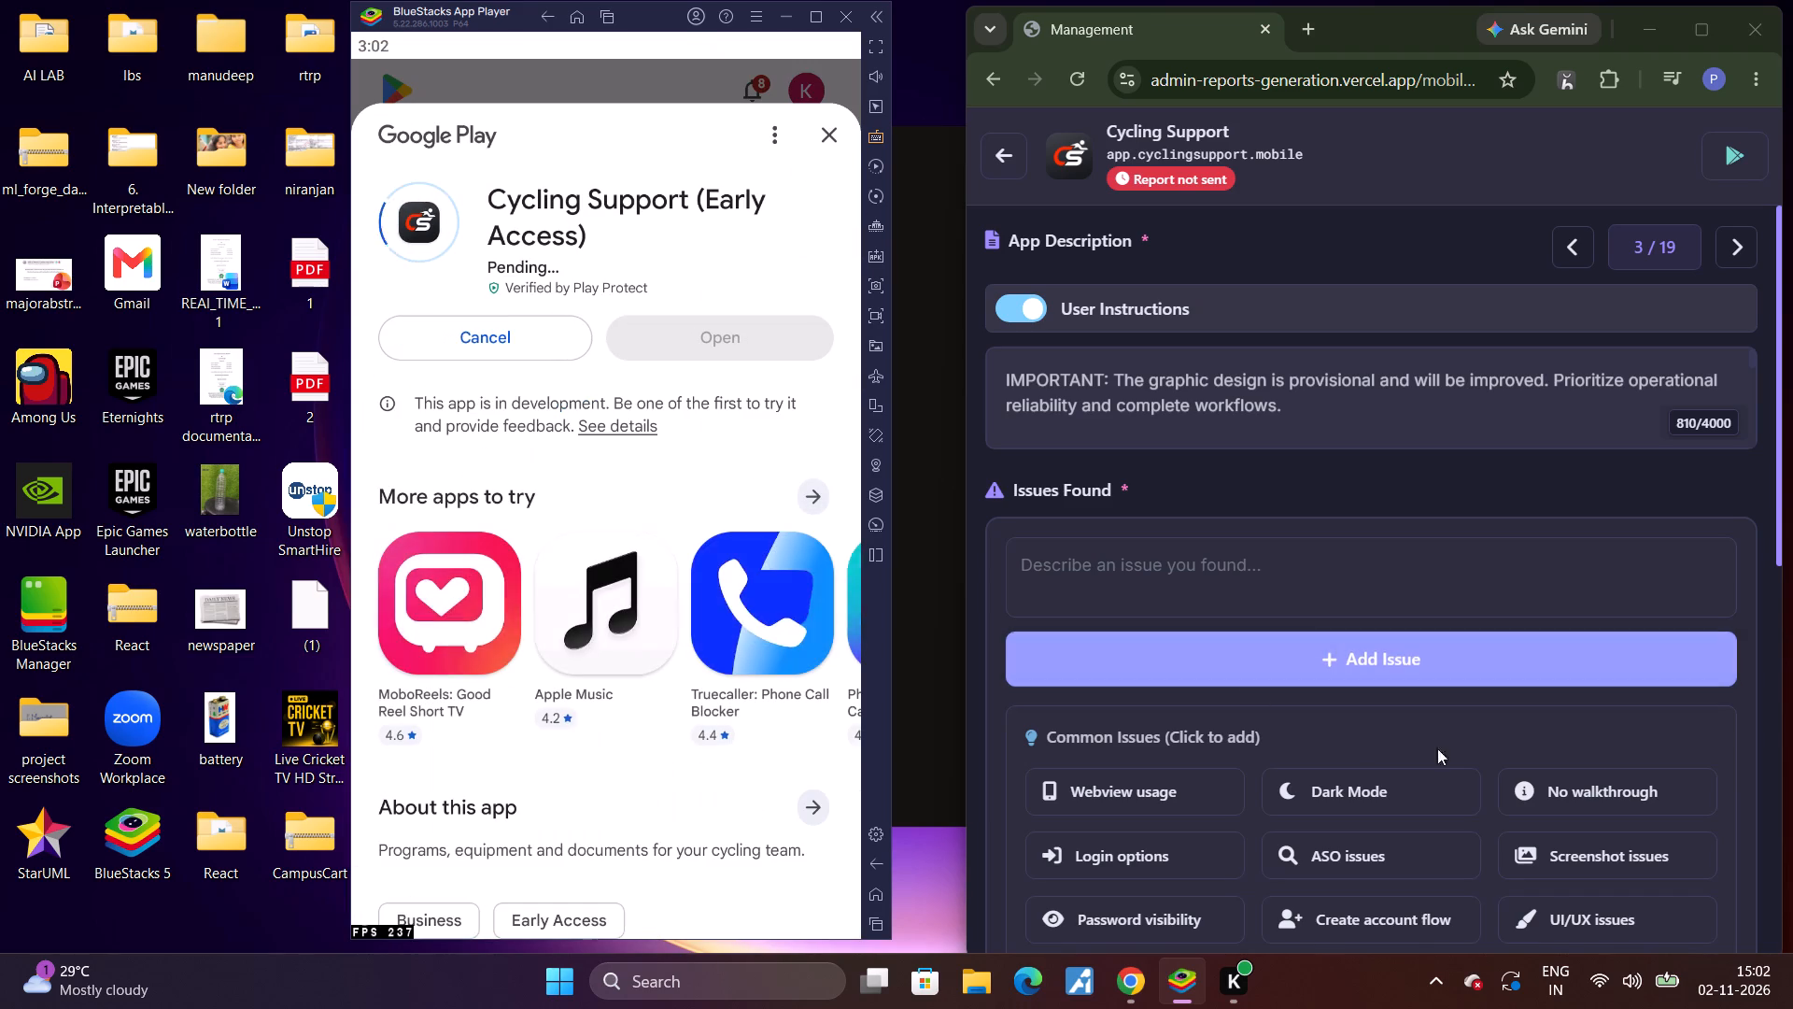
Add the common issues No walkthrough and Screenshot issues to the Cycling Support report.
{"action": "left_click", "coordinate": [1617, 779]}
{"action": "left_click", "coordinate": [1588, 836]}
{"action": "scroll", "coordinate": [1480, 534], "scroll_direction": "down", "scroll_amount": 5}
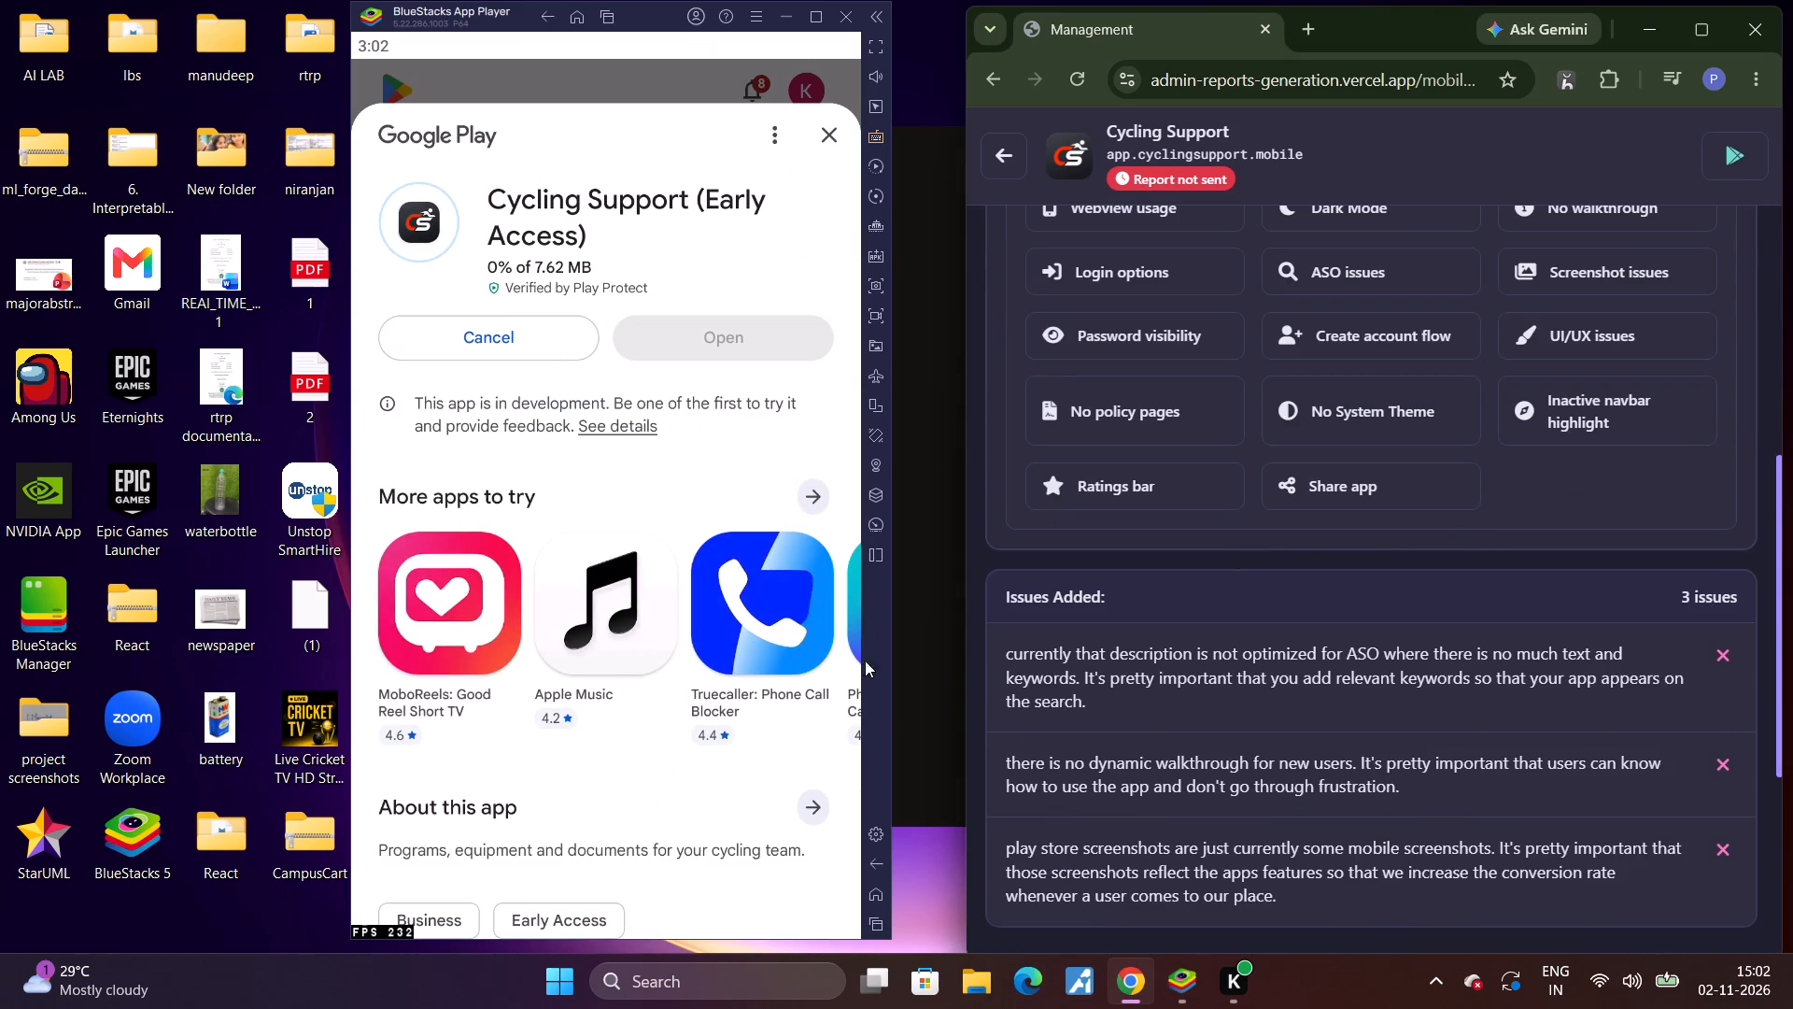
Examine Cycling Support's Google Play listing and its enlarged store screenshots.
{"action": "left_click_drag", "start_coordinate": [716, 746], "coordinate": [723, 476]}
{"action": "left_click_drag", "start_coordinate": [731, 373], "coordinate": [710, 549]}
{"action": "left_click", "coordinate": [522, 419]}
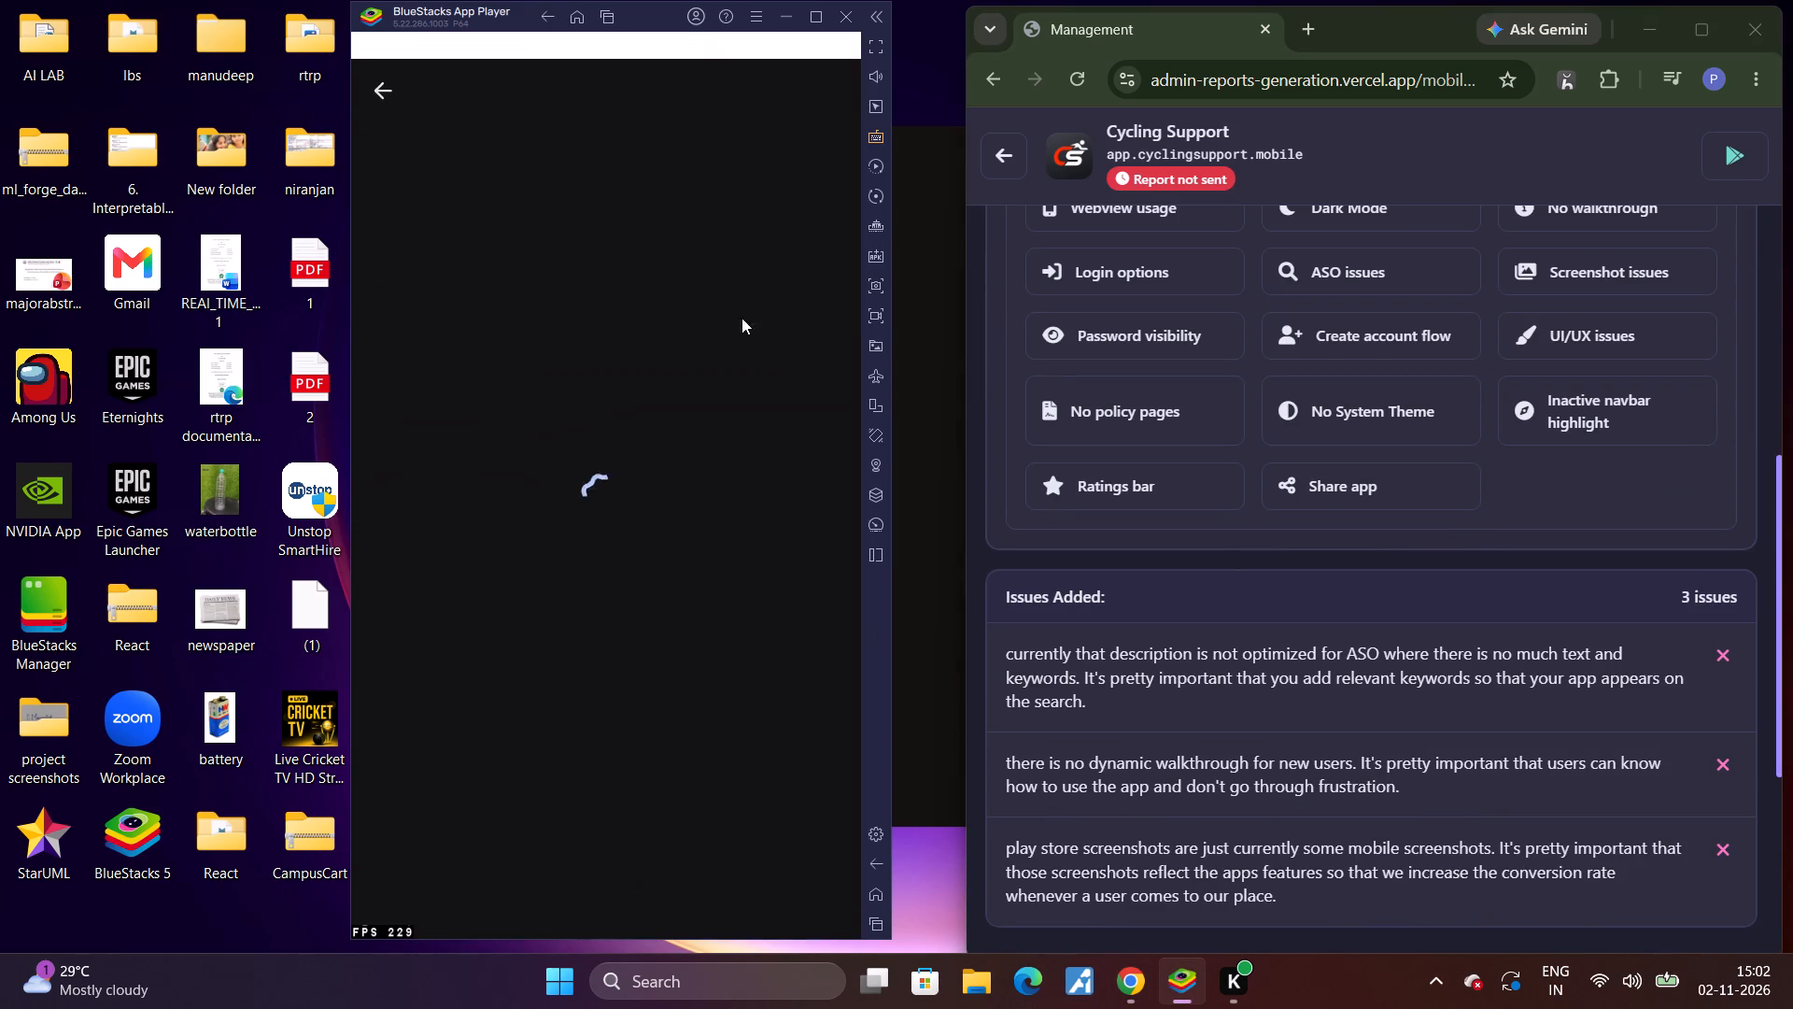
{"action": "left_click_drag", "start_coordinate": [568, 285], "coordinate": [508, 533]}
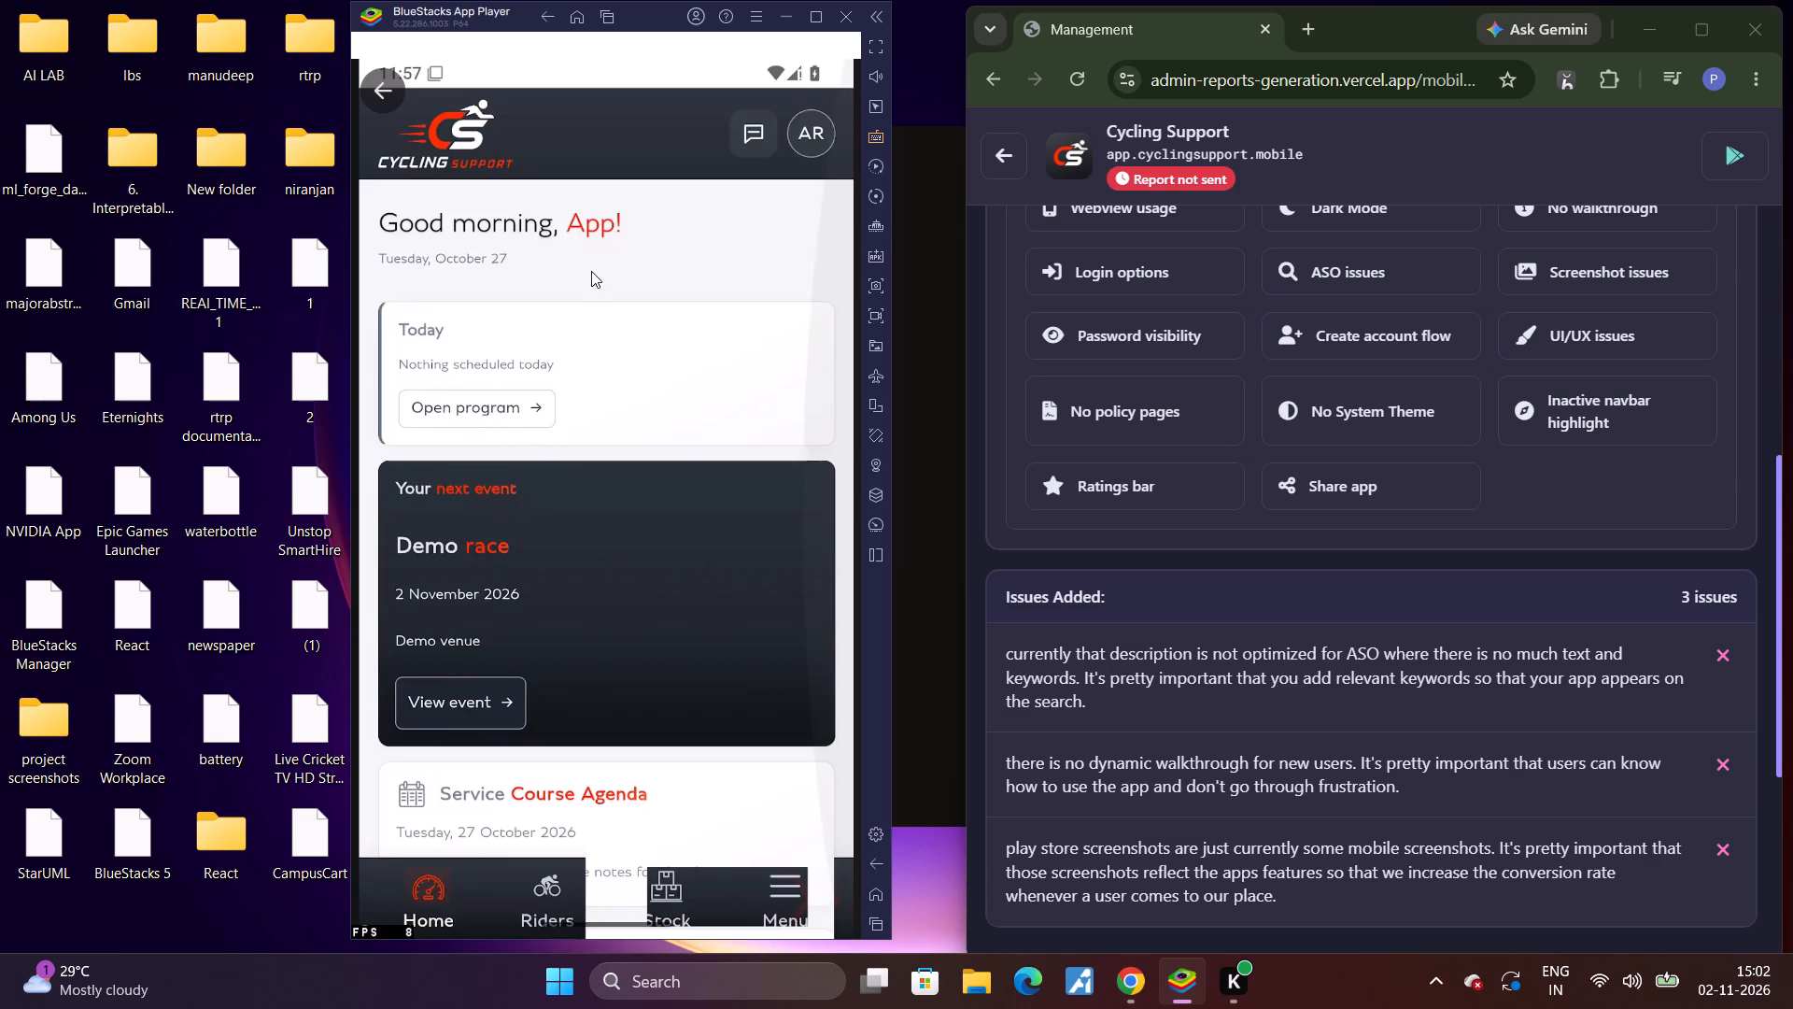
{"action": "left_click_drag", "start_coordinate": [591, 268], "coordinate": [569, 631]}
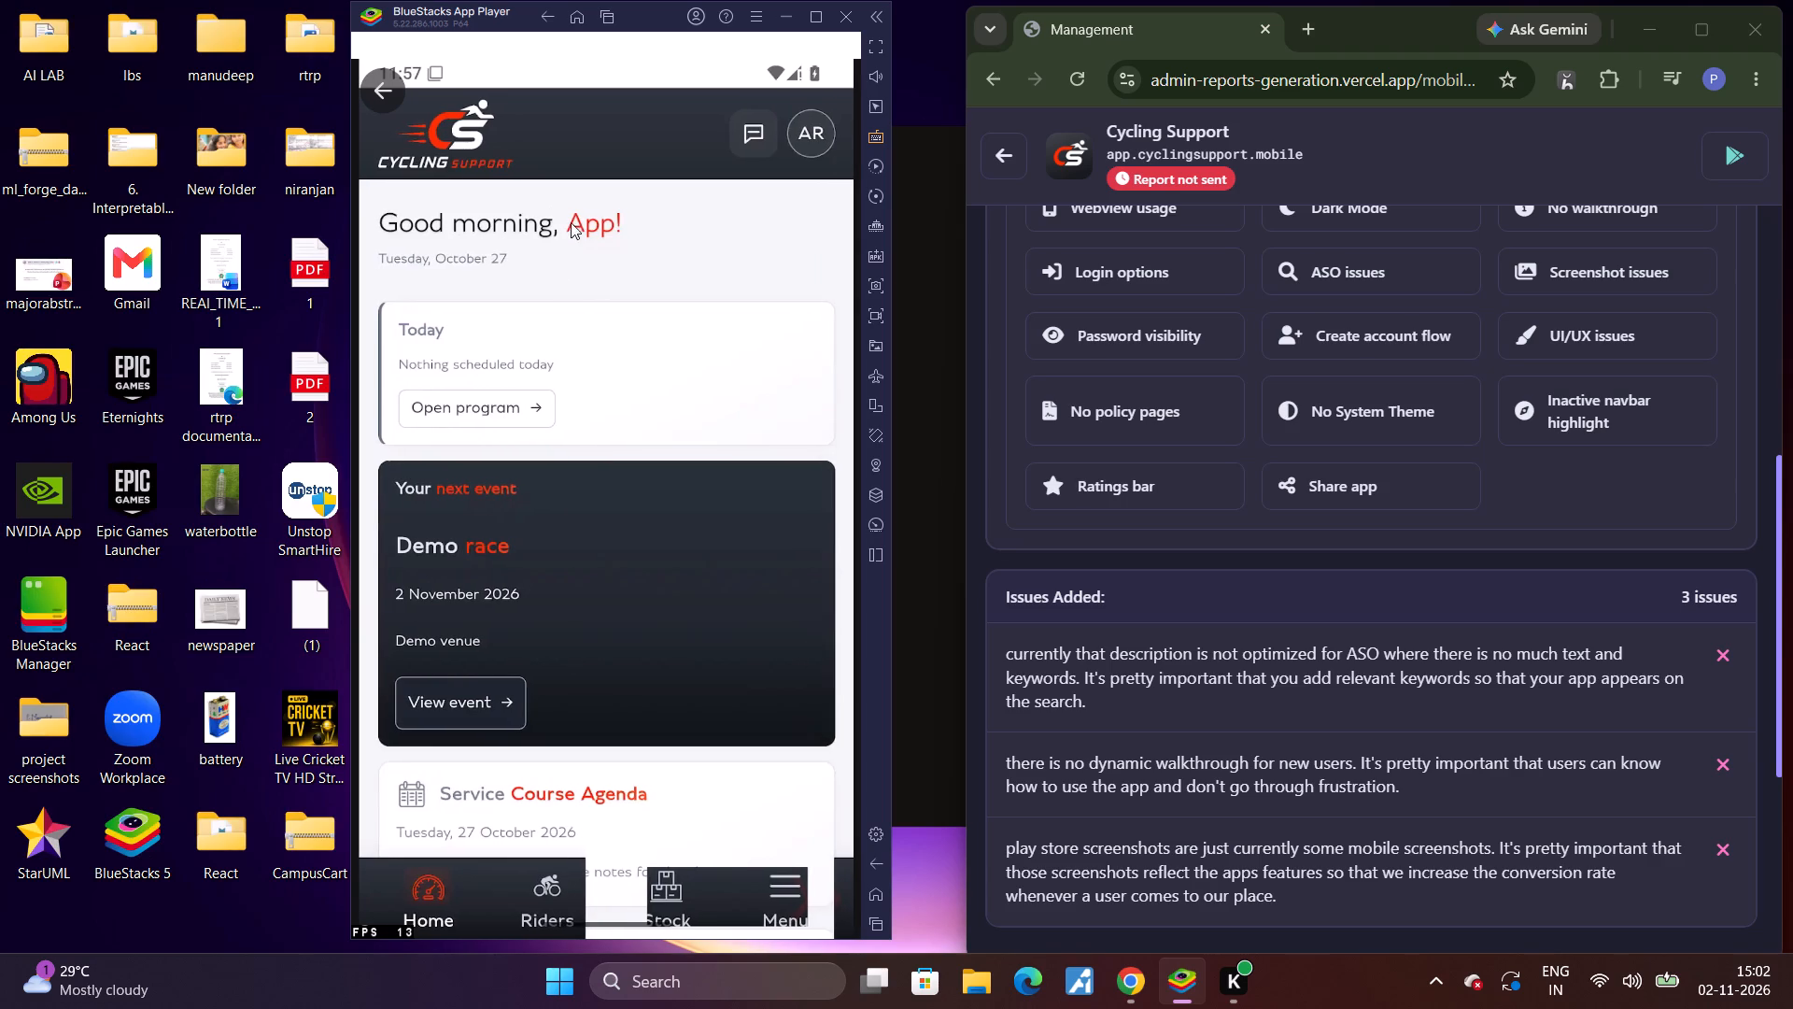
{"action": "left_click_drag", "start_coordinate": [571, 225], "coordinate": [544, 556]}
{"action": "left_click_drag", "start_coordinate": [618, 256], "coordinate": [660, 607]}
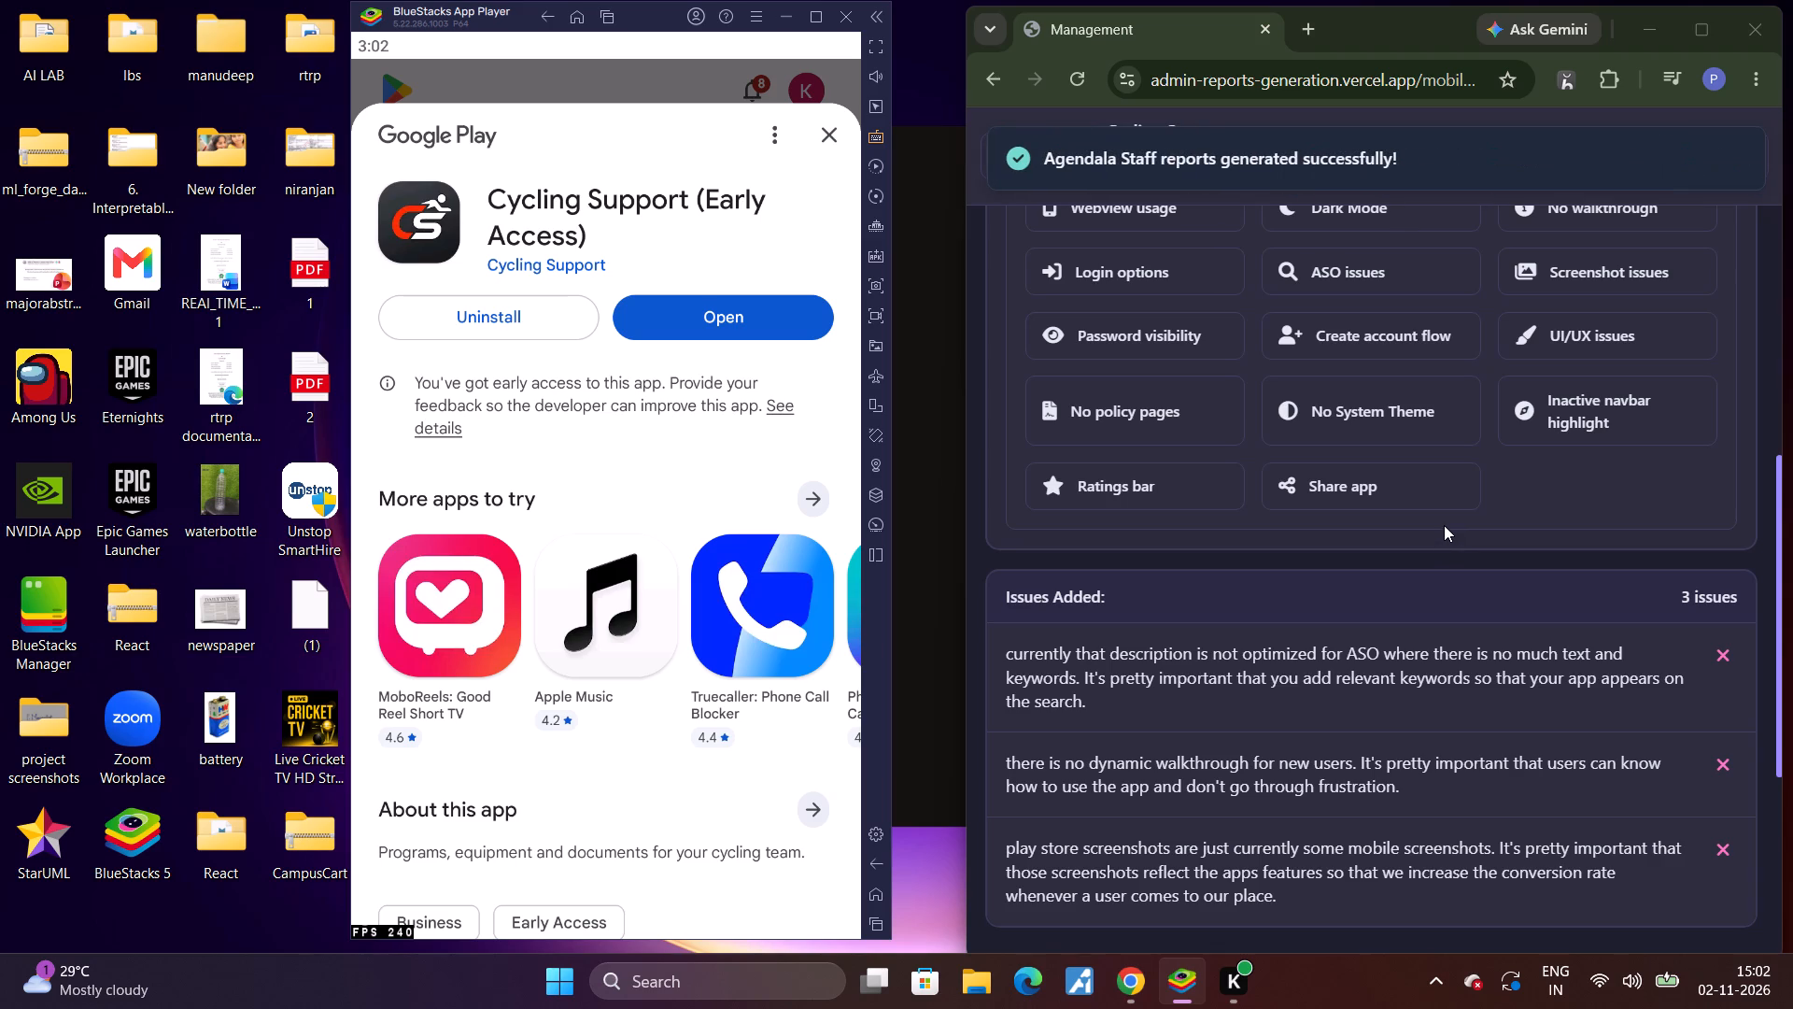
{"action": "scroll", "coordinate": [1201, 626], "scroll_direction": "down", "scroll_amount": 4}
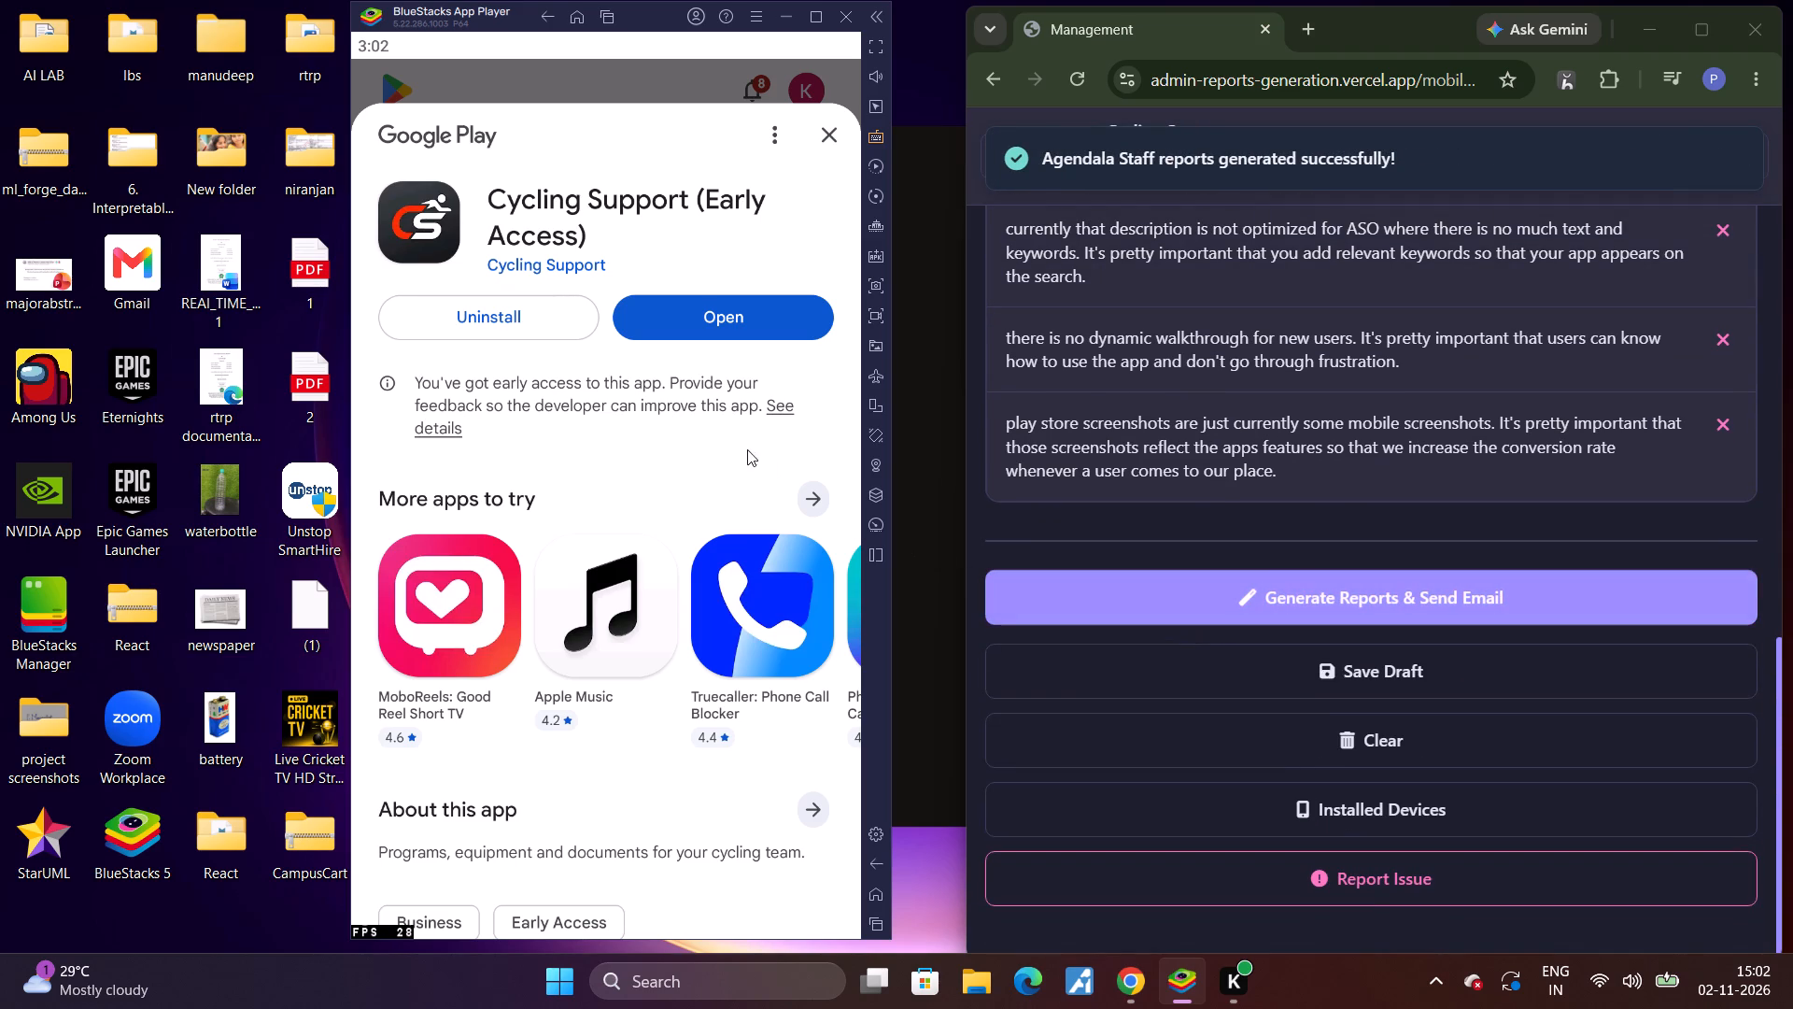
{"action": "left_click_drag", "start_coordinate": [678, 774], "coordinate": [625, 413]}
{"action": "left_click", "coordinate": [586, 570]}
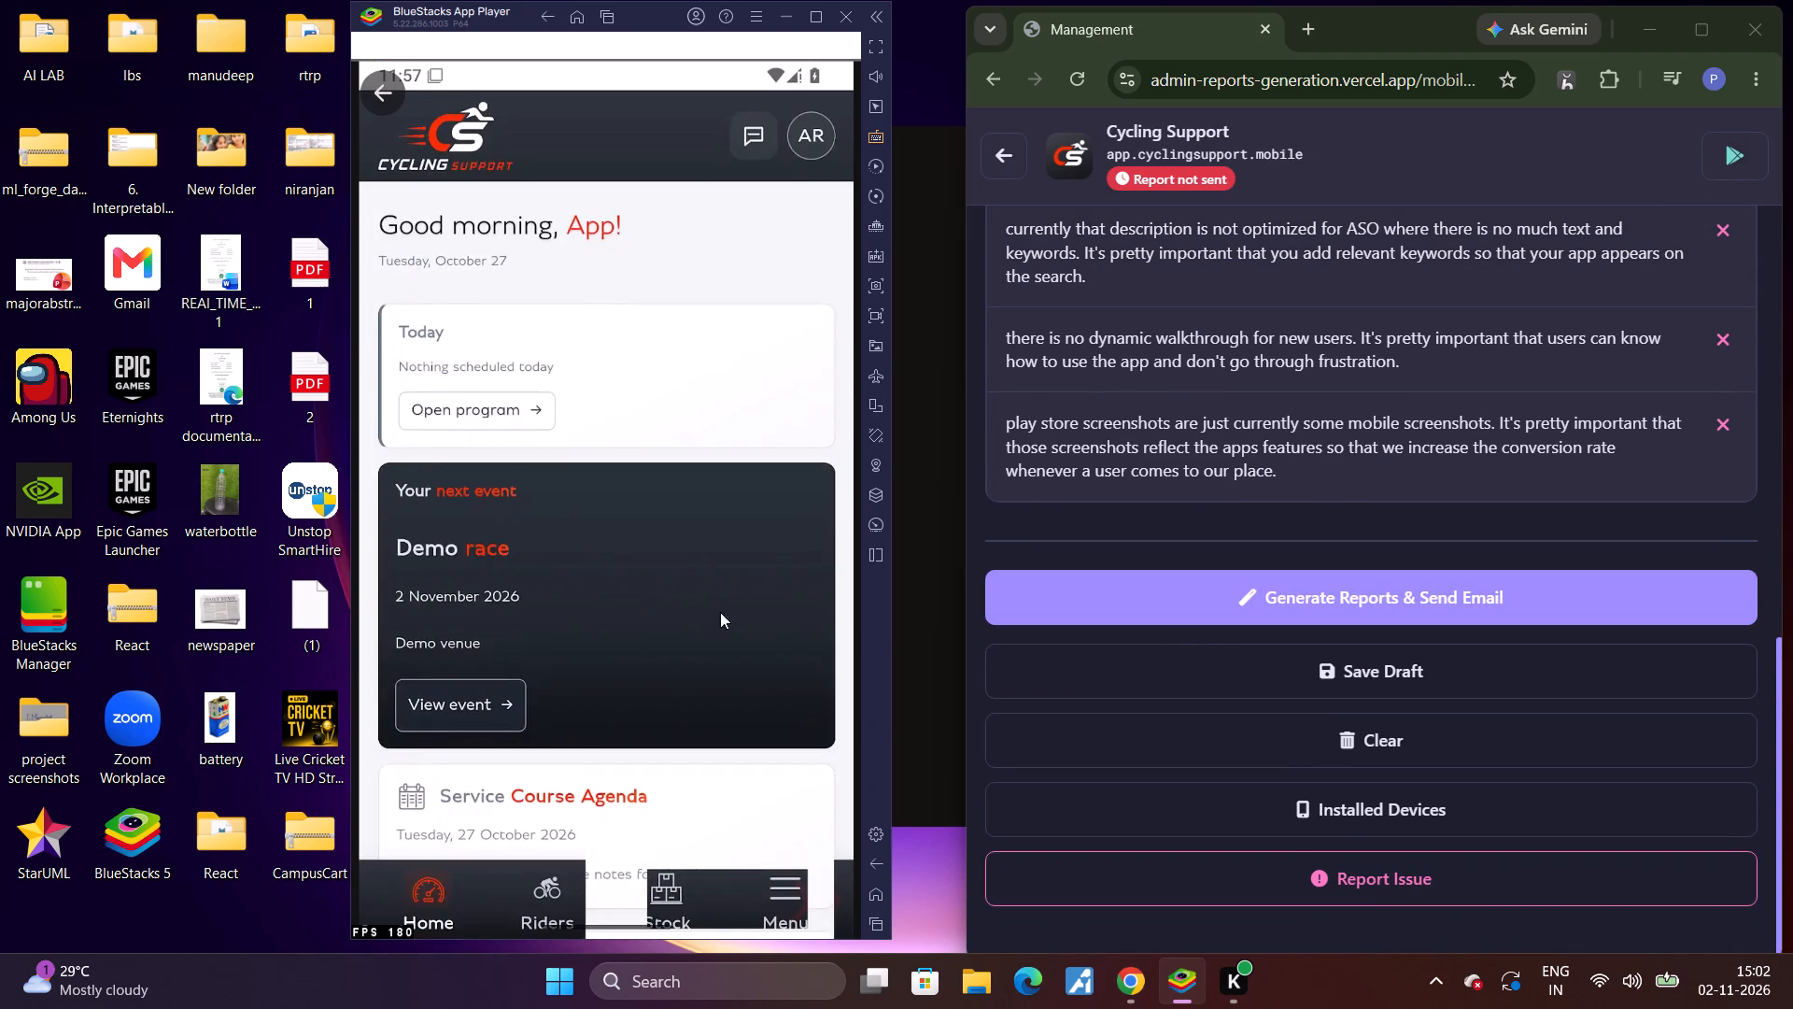
{"action": "left_click_drag", "start_coordinate": [585, 326], "coordinate": [624, 797]}
{"action": "left_click", "coordinate": [464, 527]}
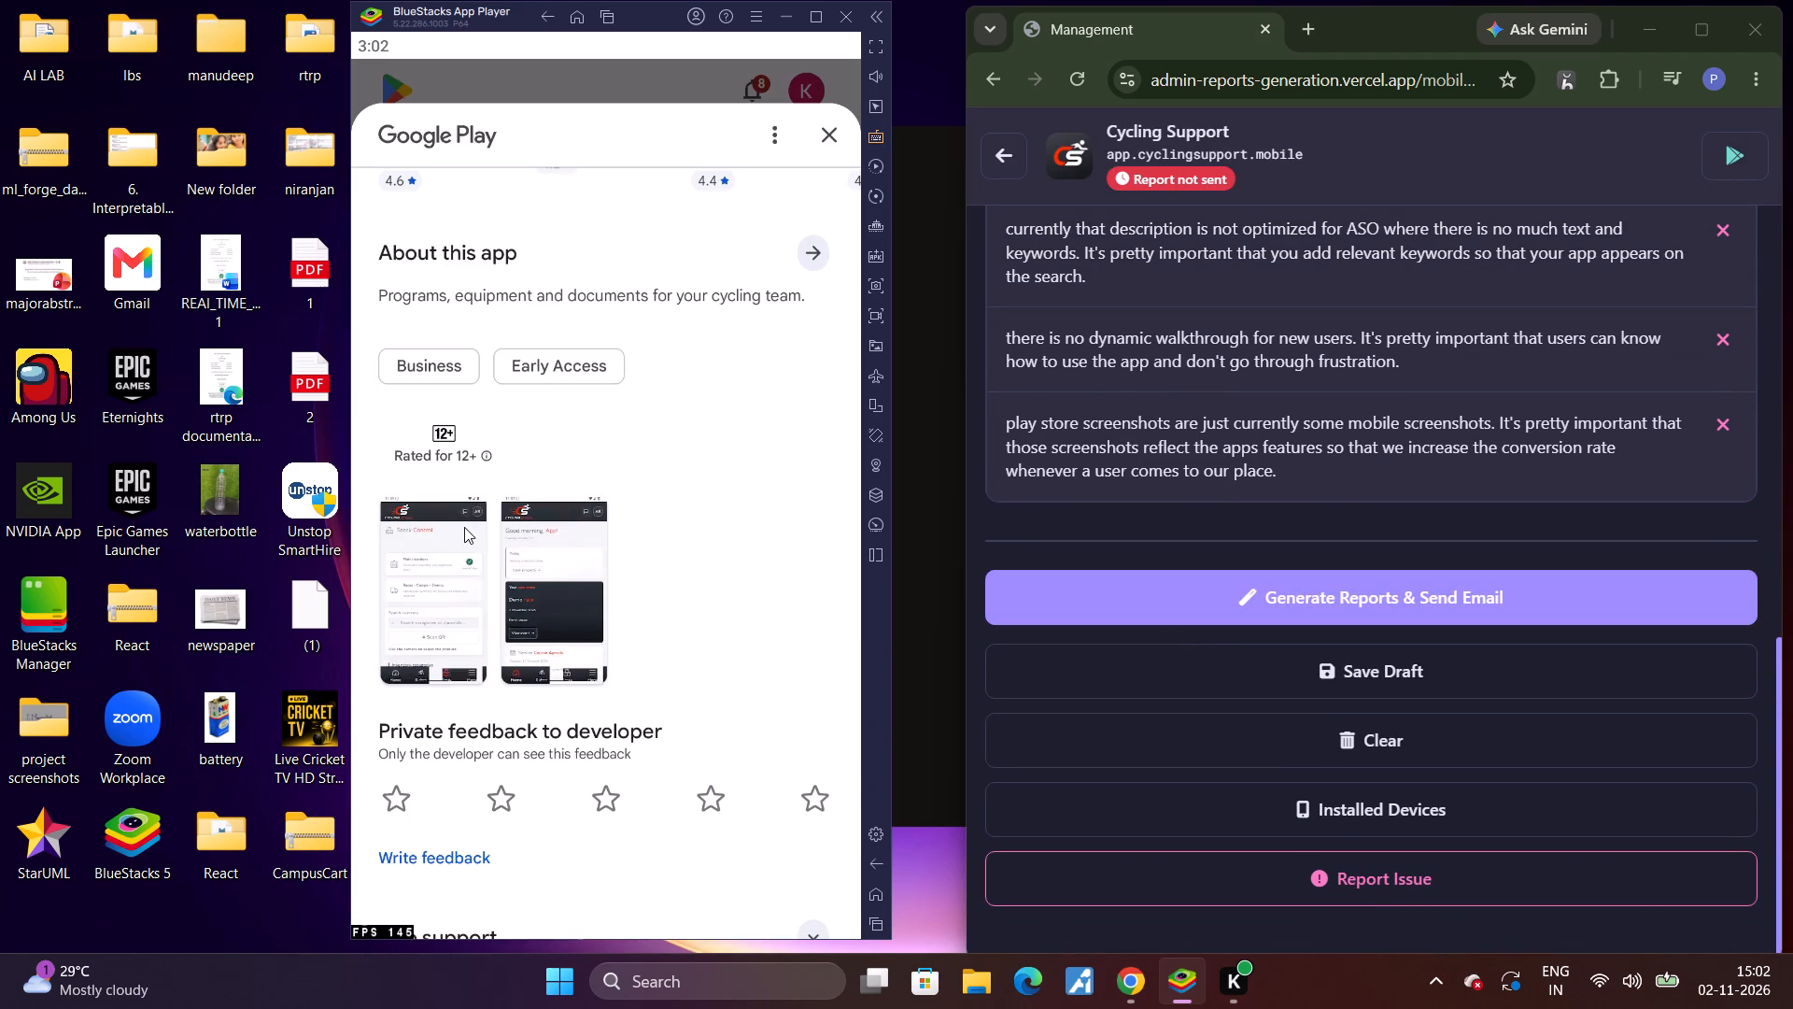
{"action": "left_click_drag", "start_coordinate": [681, 226], "coordinate": [752, 640]}
{"action": "left_click_drag", "start_coordinate": [722, 417], "coordinate": [757, 661]}
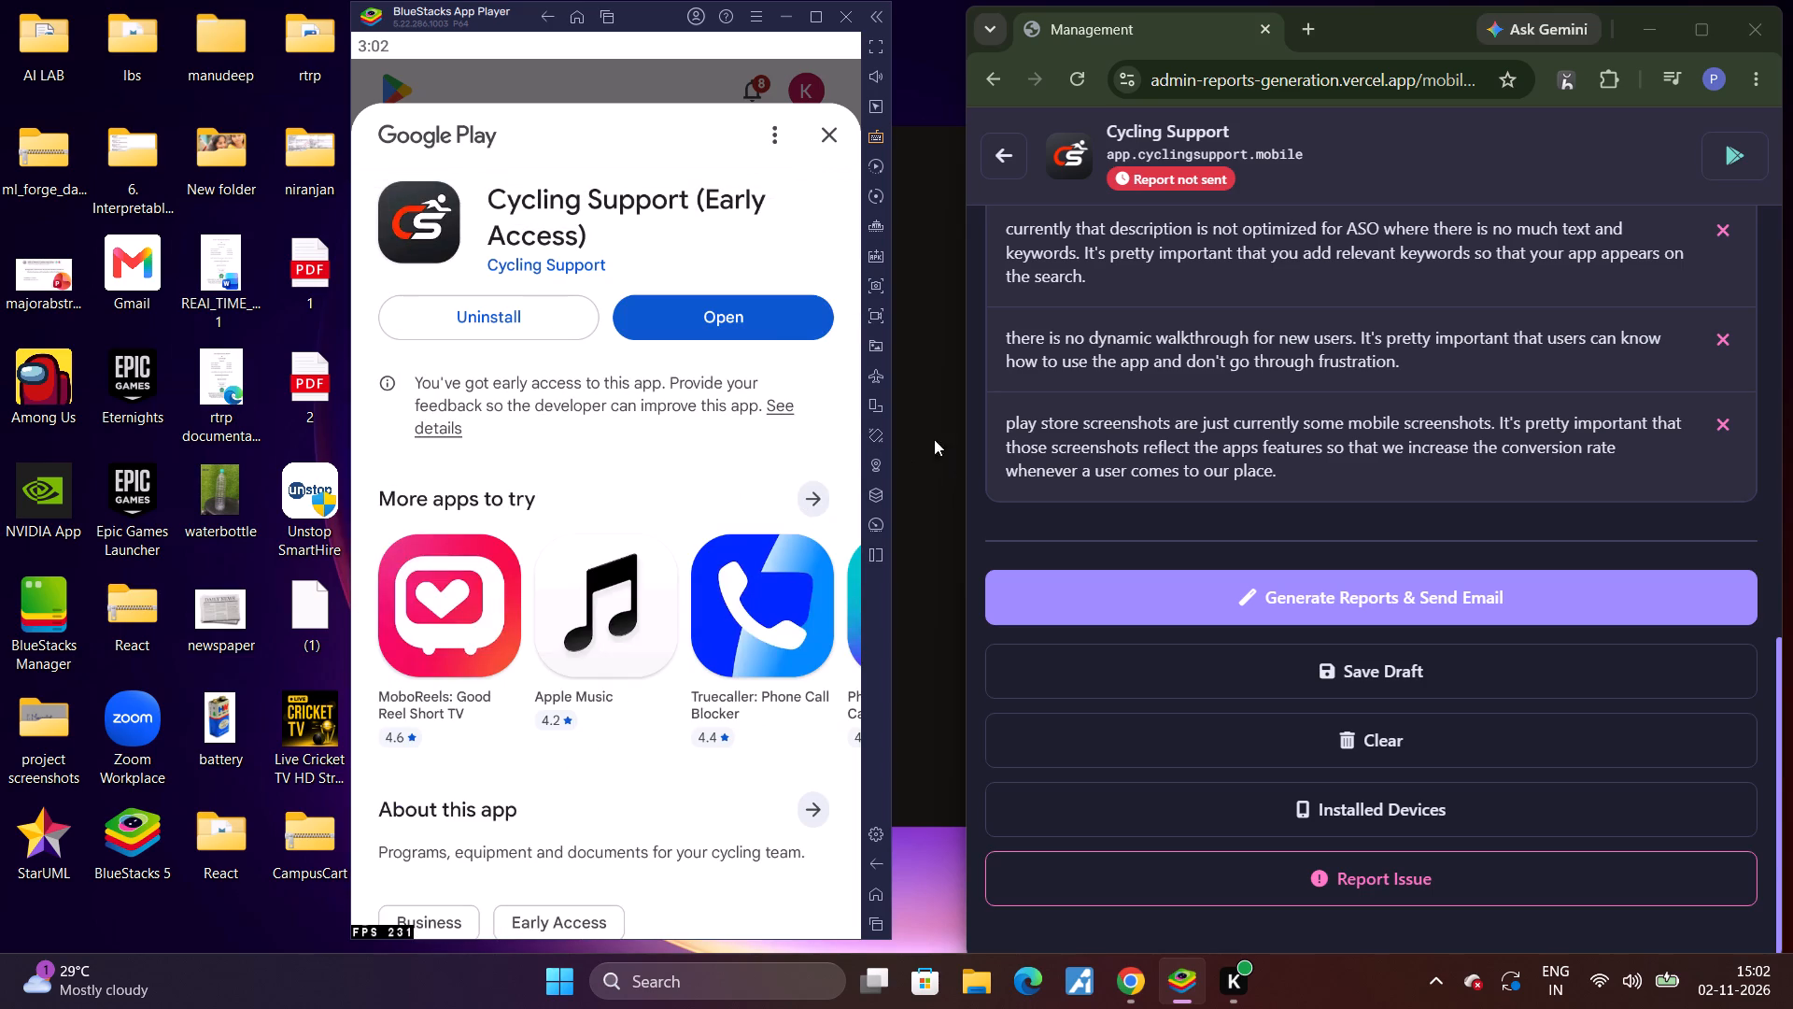
Launch Cycling Support in the emulator from its Google Play listing.
{"action": "left_click", "coordinate": [757, 320]}
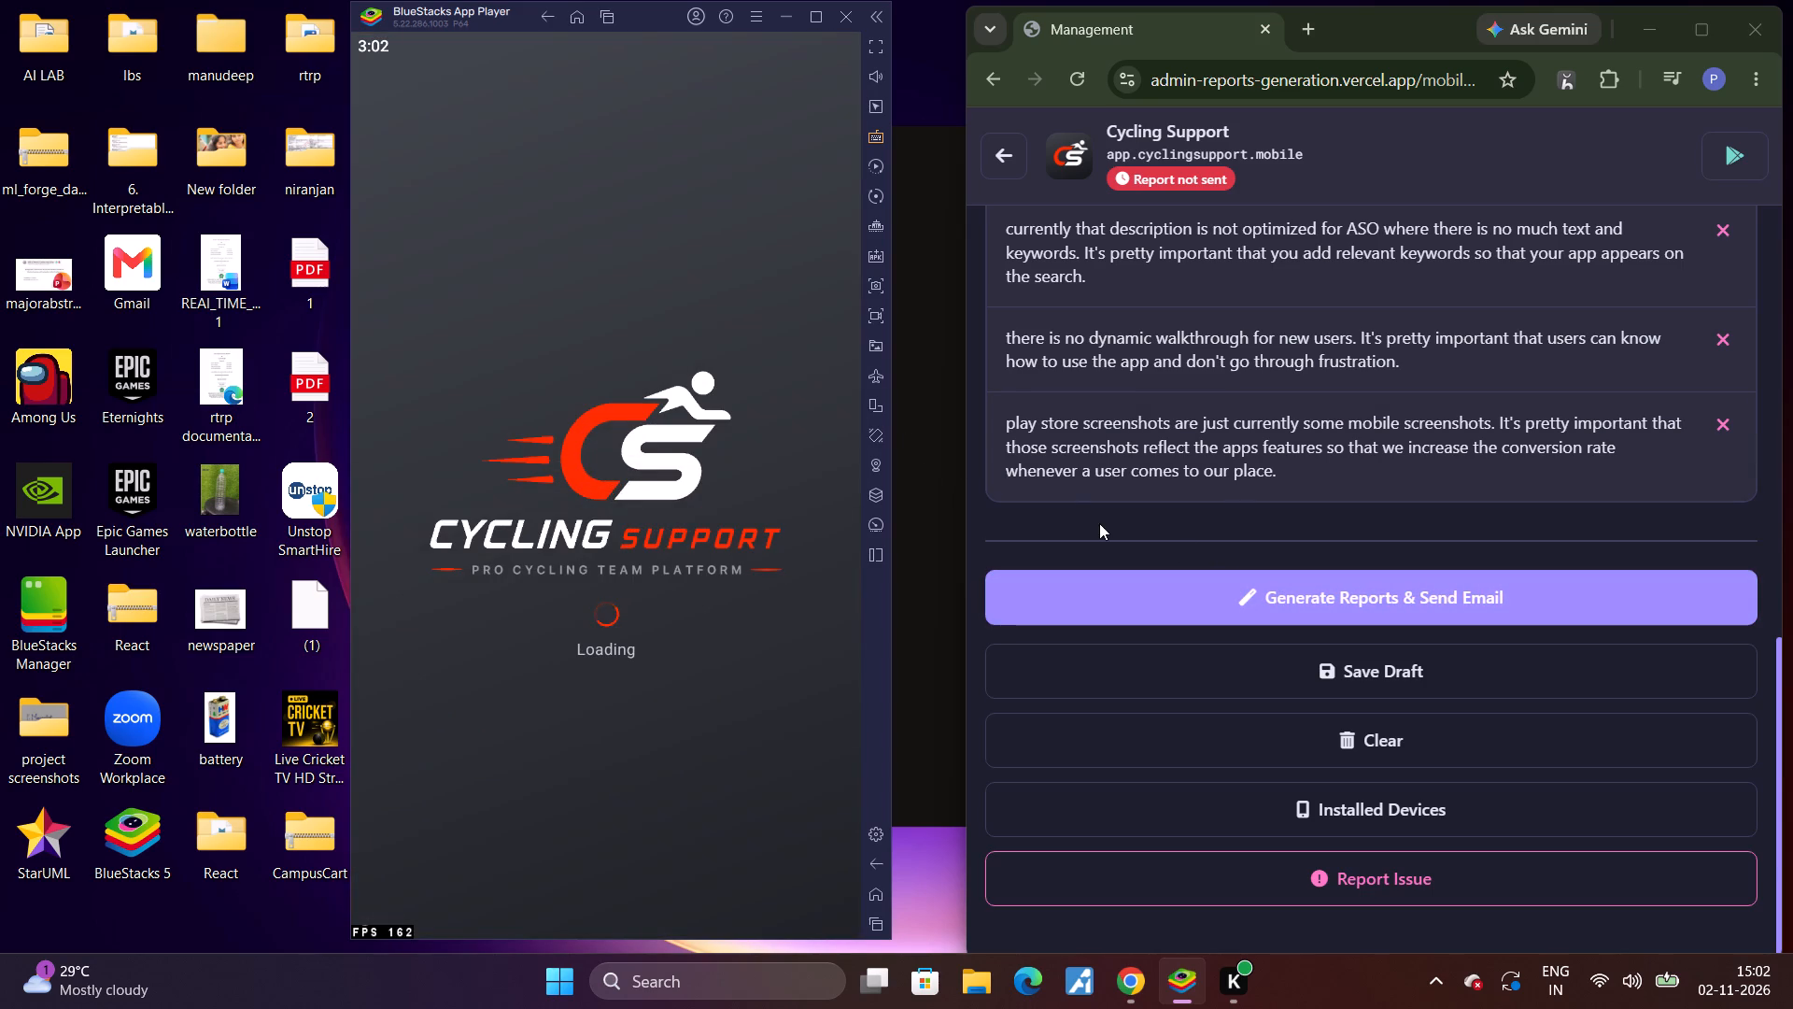
{"action": "scroll", "coordinate": [1077, 519], "scroll_direction": "down", "scroll_amount": 3}
{"action": "scroll", "coordinate": [1076, 519], "scroll_direction": "up", "scroll_amount": 2}
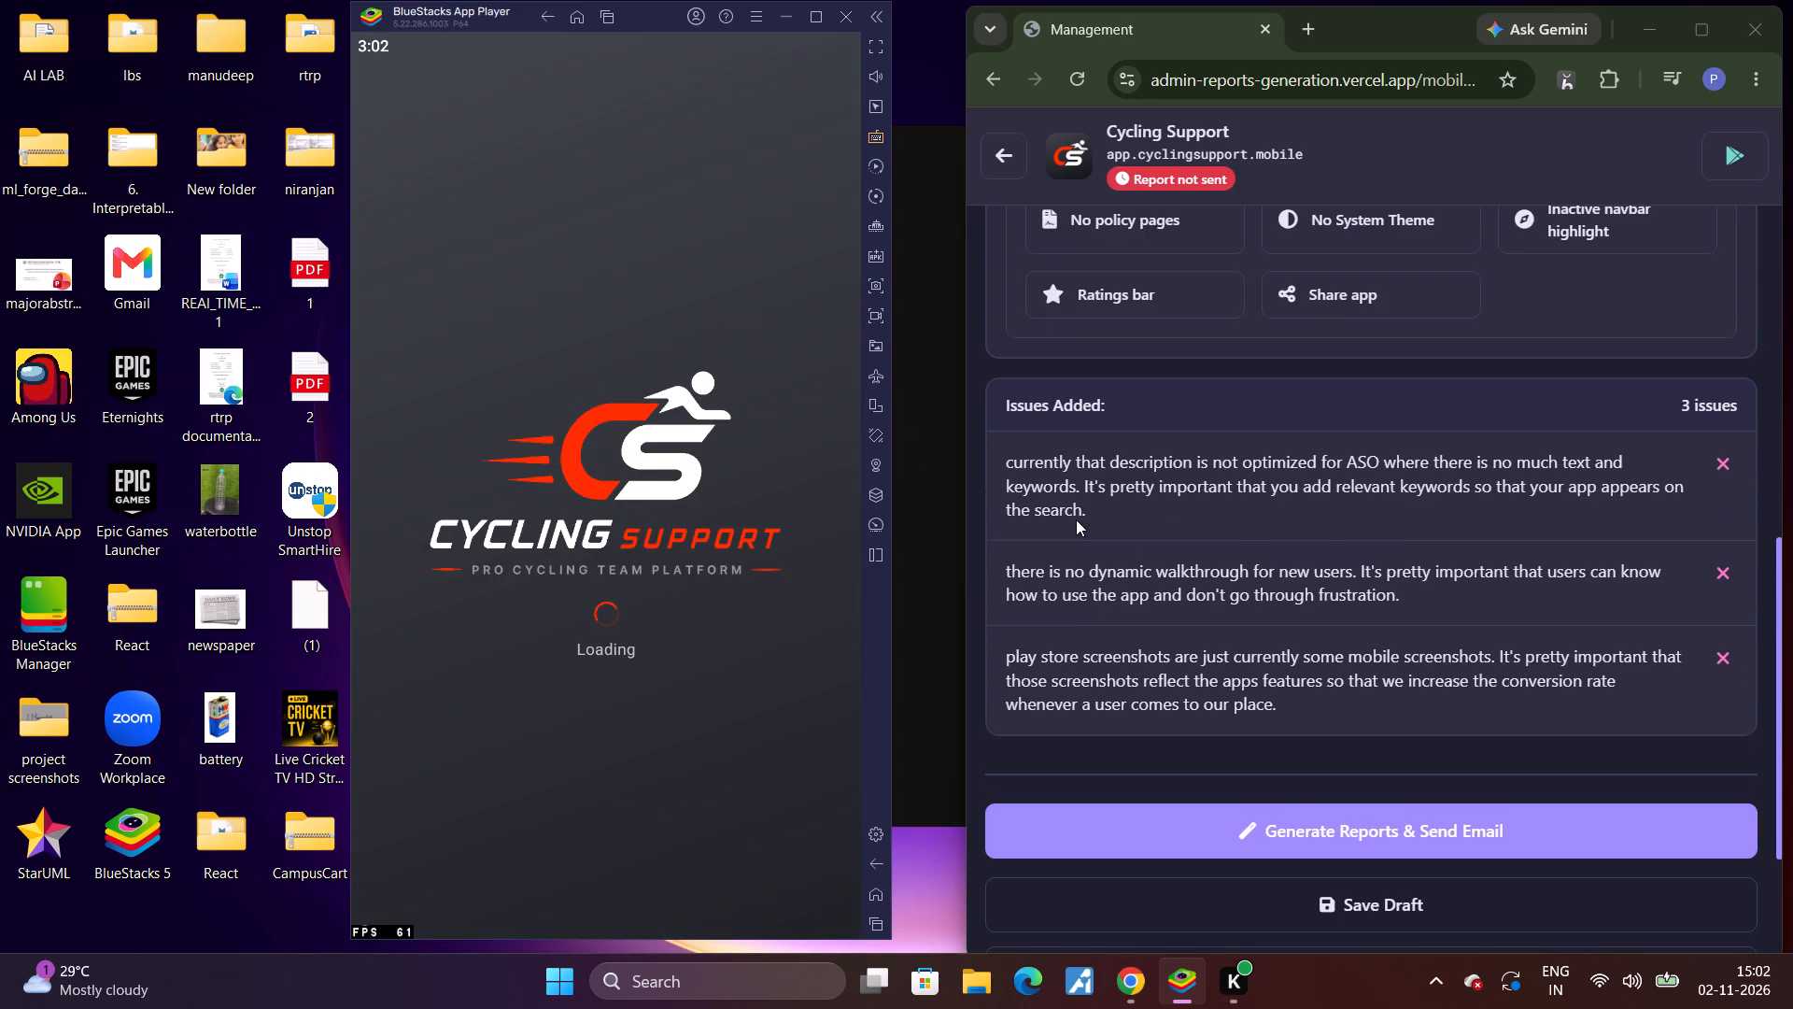
{"action": "scroll", "coordinate": [1121, 475], "scroll_direction": "down", "scroll_amount": 5}
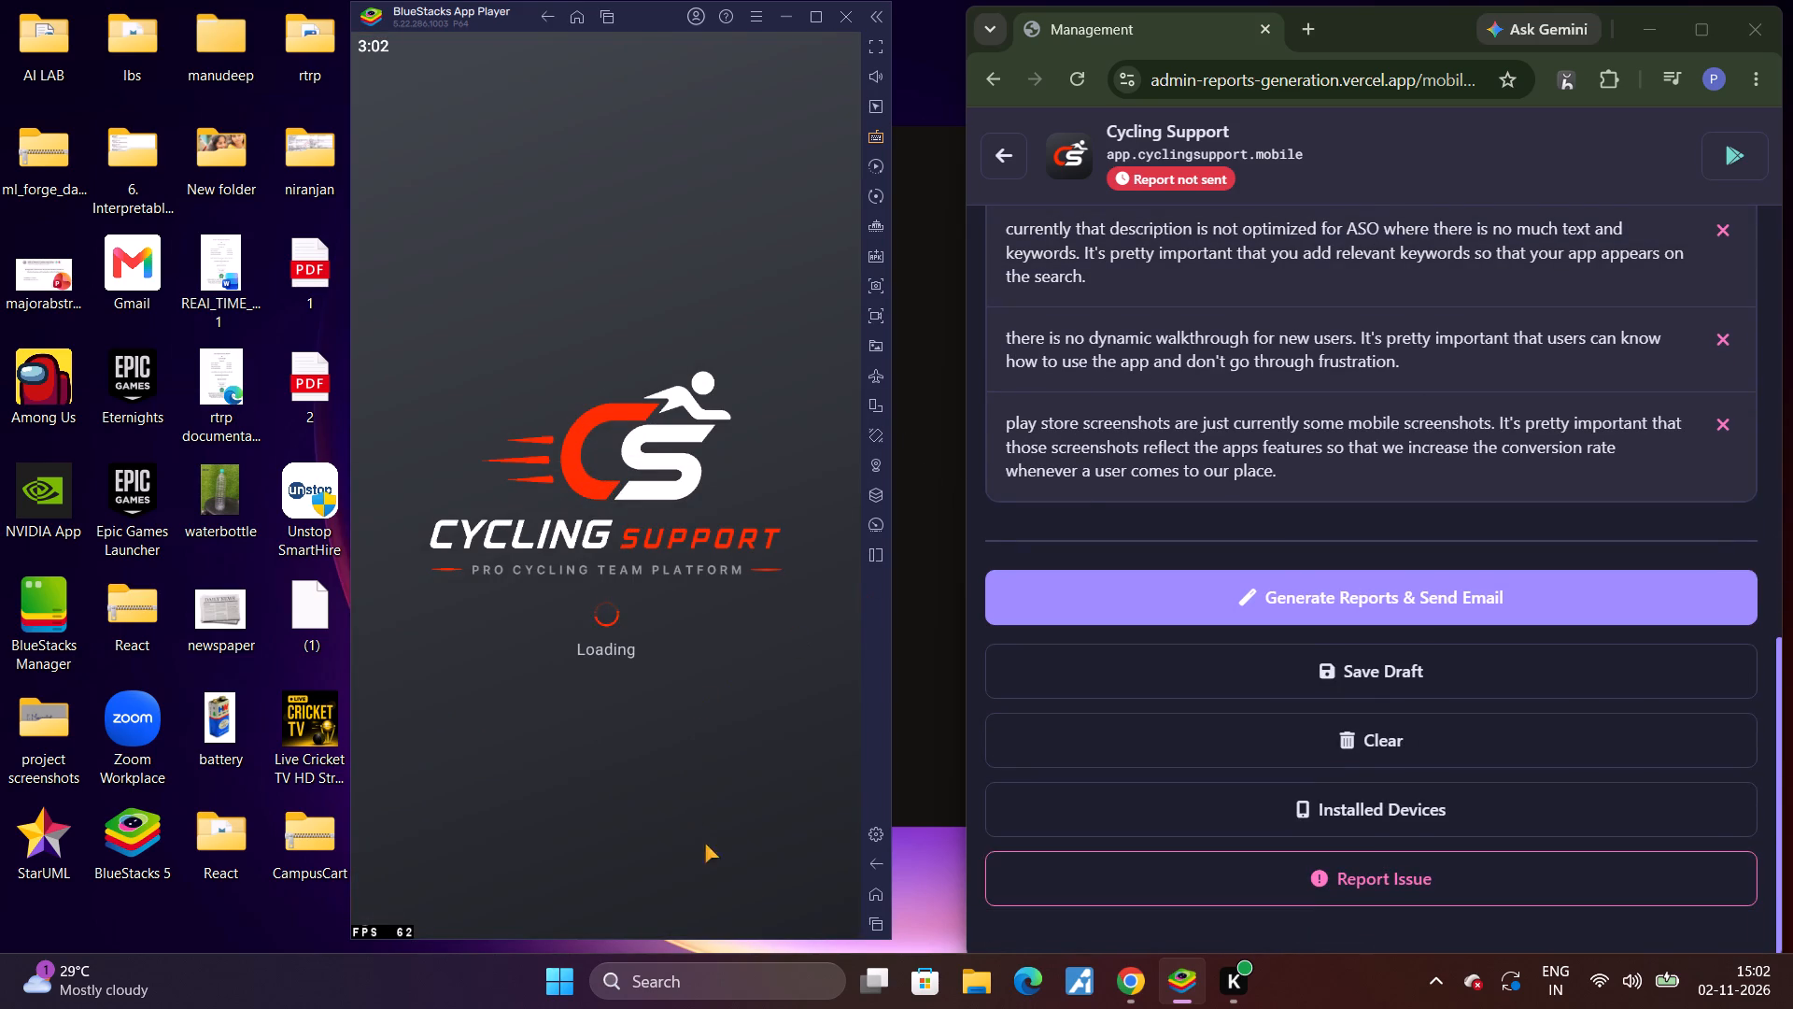
{"action": "right_click", "coordinate": [911, 881]}
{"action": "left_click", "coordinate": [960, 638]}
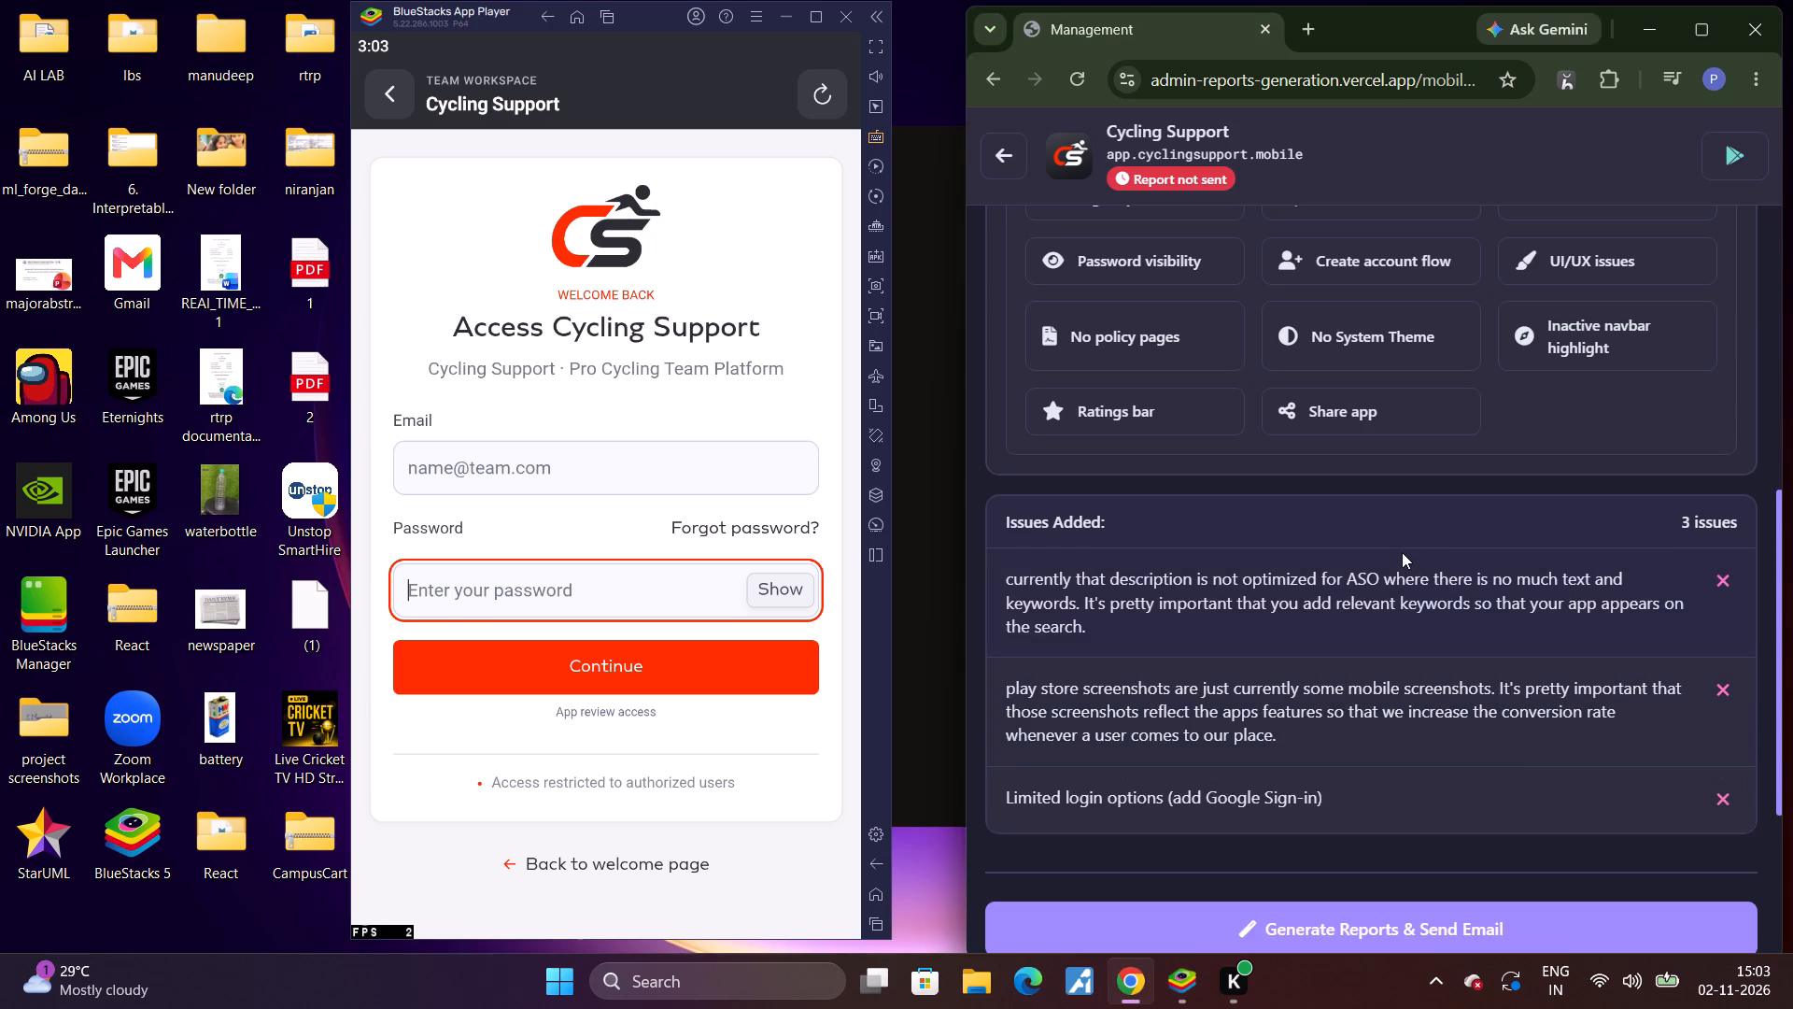
Return to Cycling Support's Google Play listing in the emulator, recheck it, and reopen the app from there.
{"action": "scroll", "coordinate": [1390, 561], "scroll_direction": "down", "scroll_amount": 2}
{"action": "left_click", "coordinate": [875, 925]}
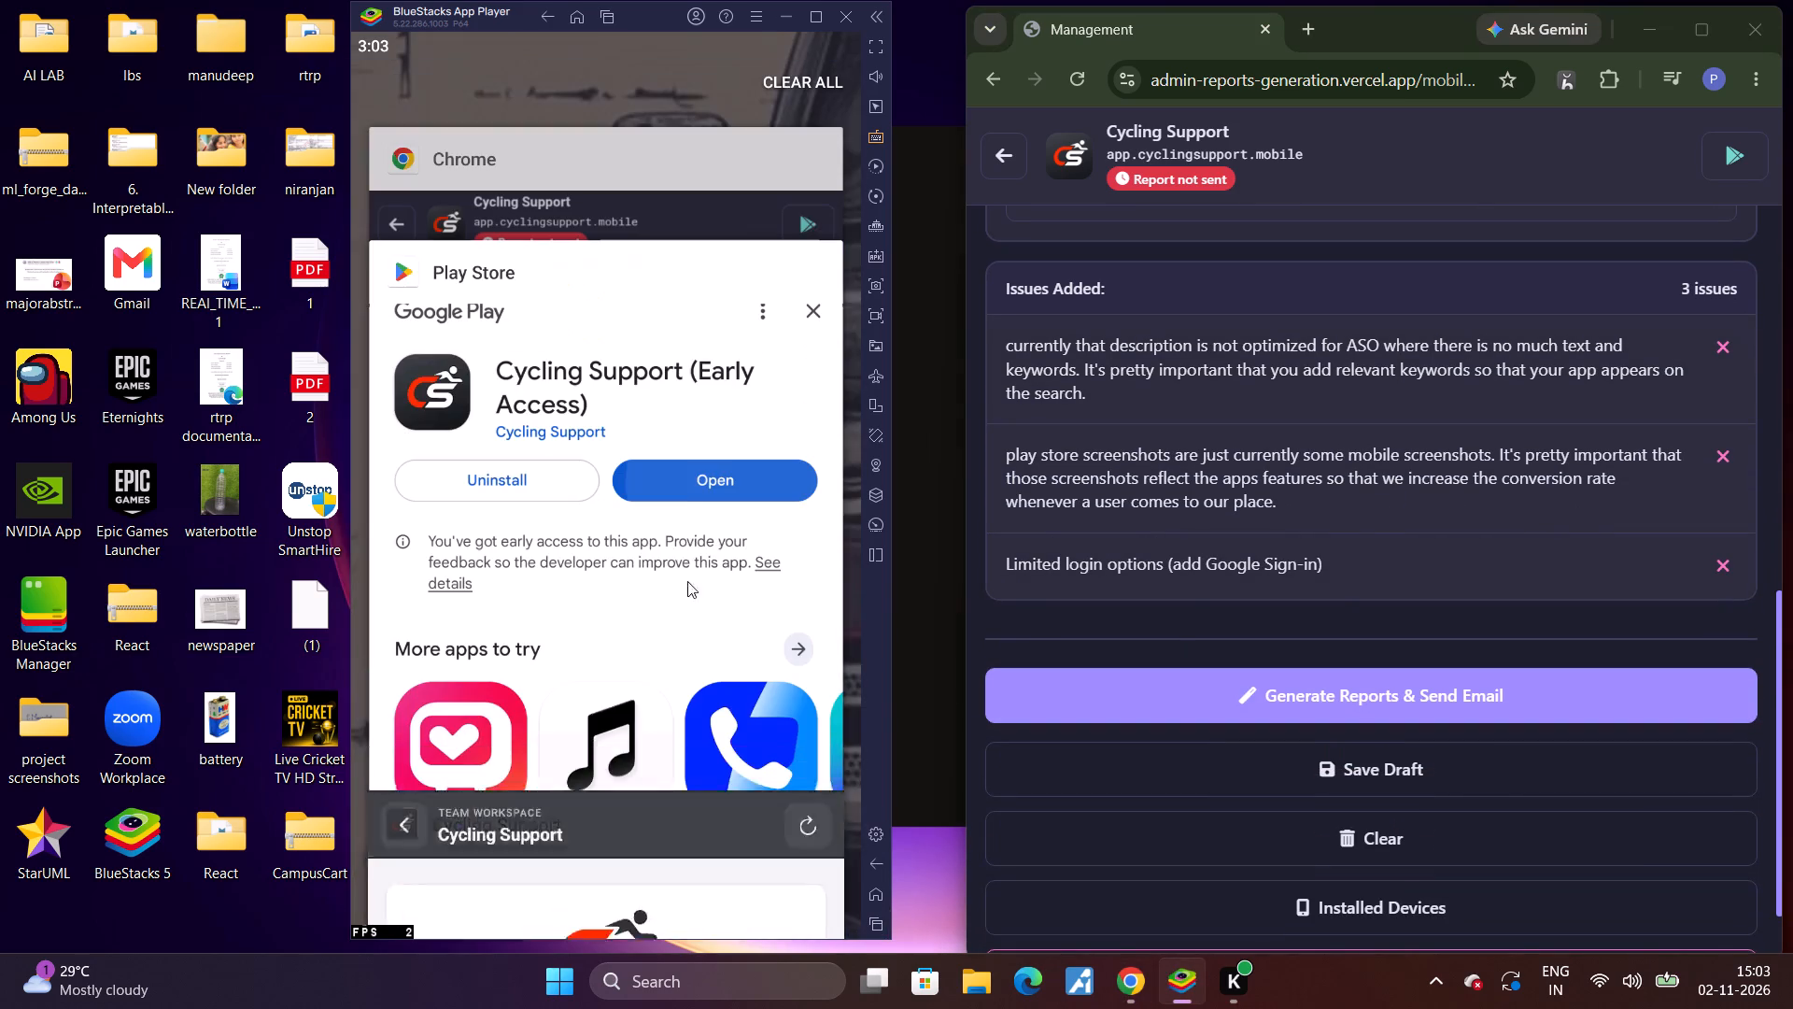
{"action": "left_click", "coordinate": [671, 449]}
{"action": "left_click_drag", "start_coordinate": [680, 729], "coordinate": [668, 484]}
{"action": "left_click_drag", "start_coordinate": [671, 421], "coordinate": [689, 589]}
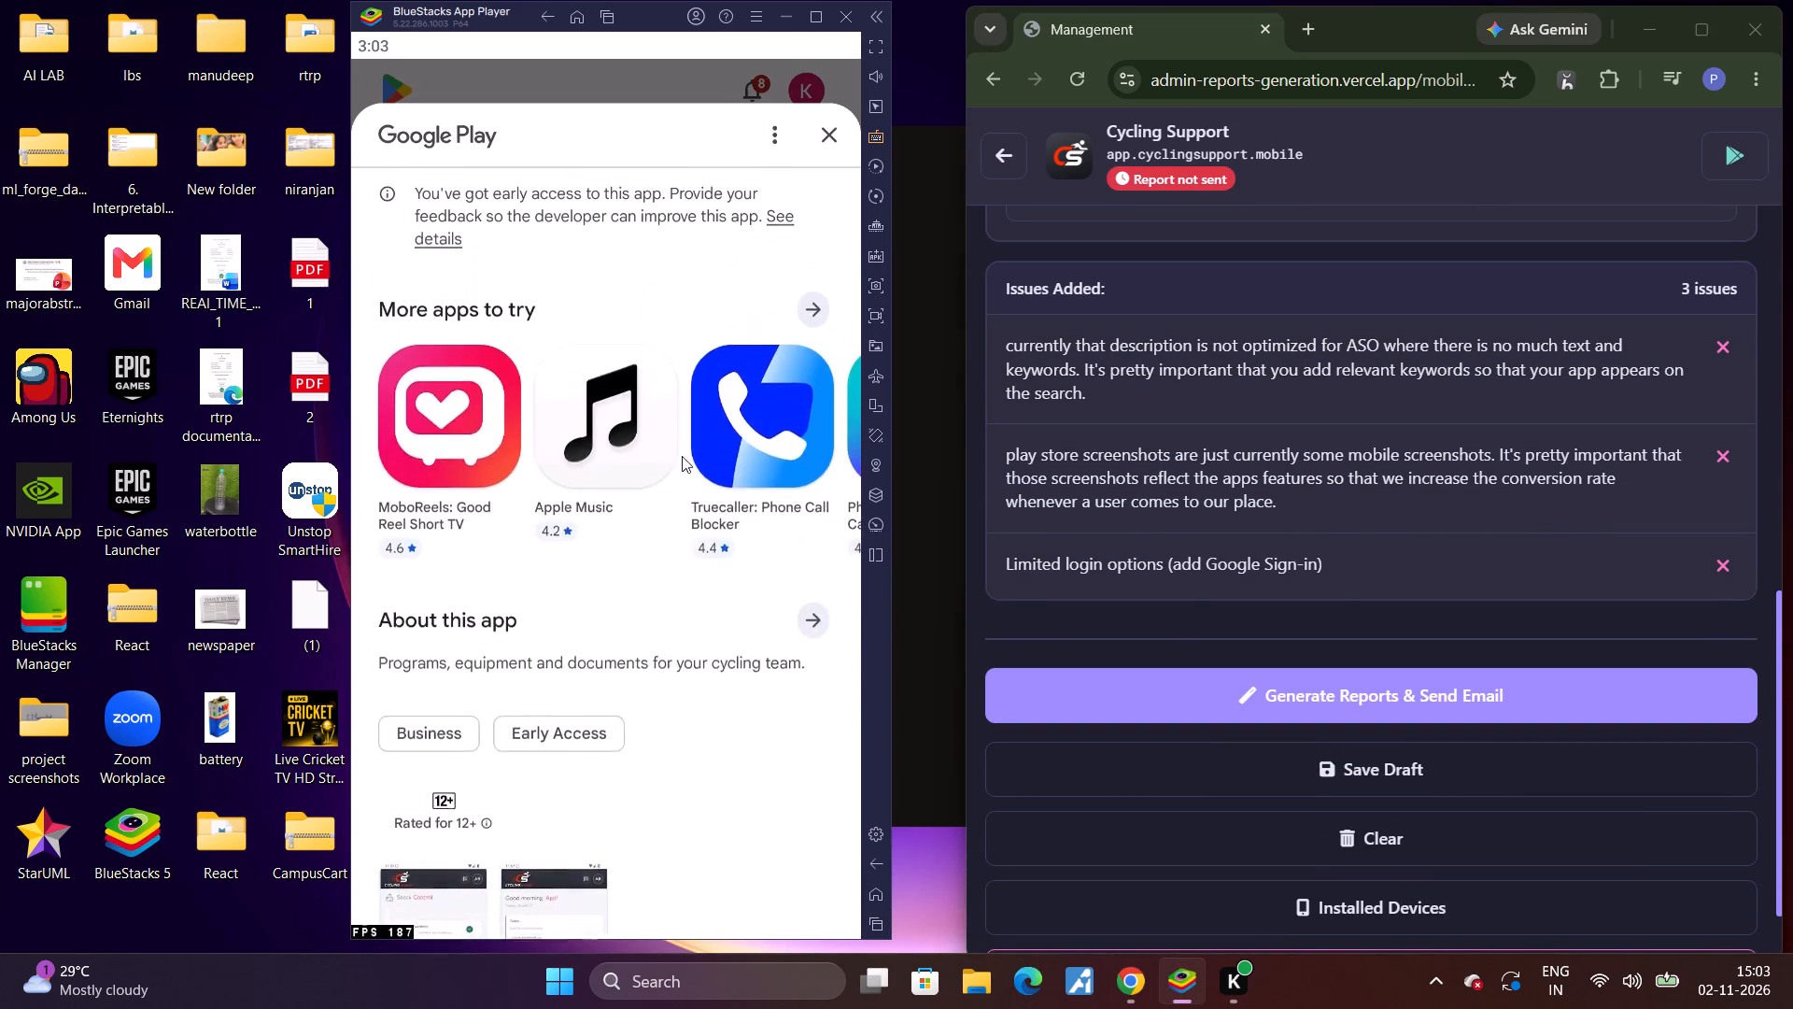
{"action": "left_click_drag", "start_coordinate": [682, 451], "coordinate": [737, 776]}
{"action": "left_click", "coordinate": [725, 309]}
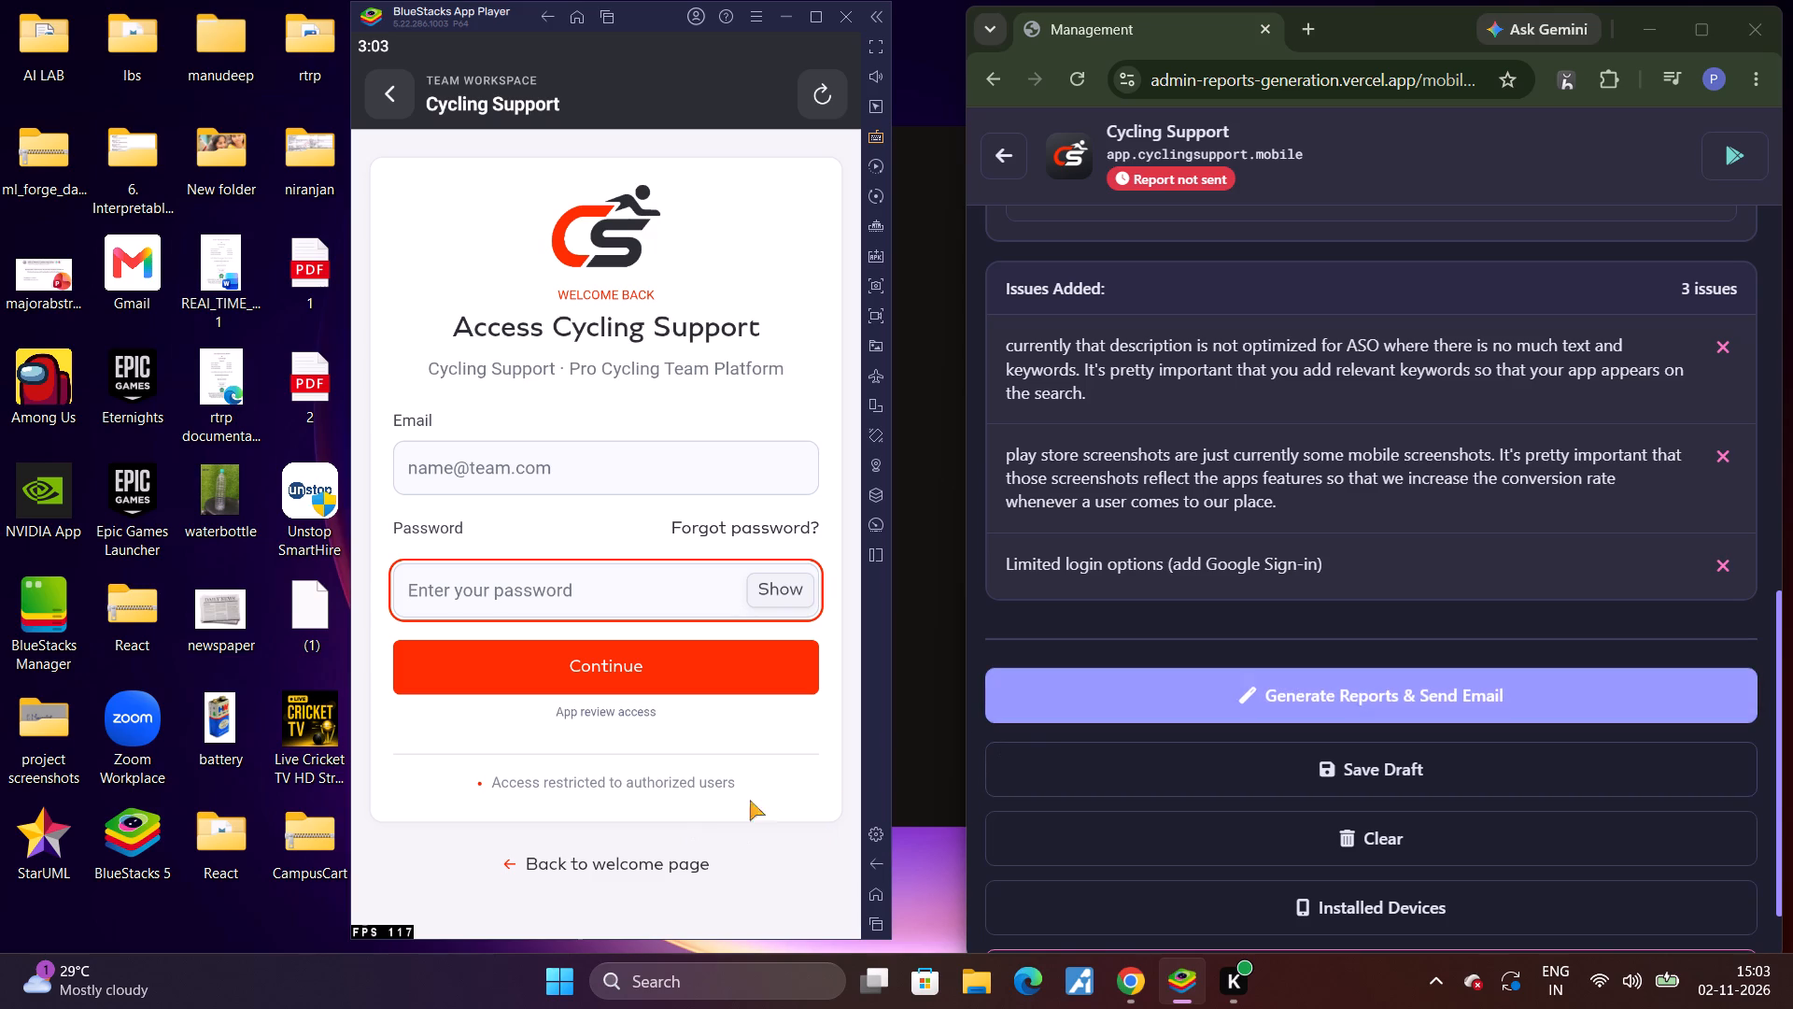
Generate the Cycling Support reports and send them by email.
{"action": "left_click", "coordinate": [1207, 679]}
Advance the desktop browser's report page to Pundito: Match Analysis.
{"action": "scroll", "coordinate": [1204, 680], "scroll_direction": "up", "scroll_amount": 5}
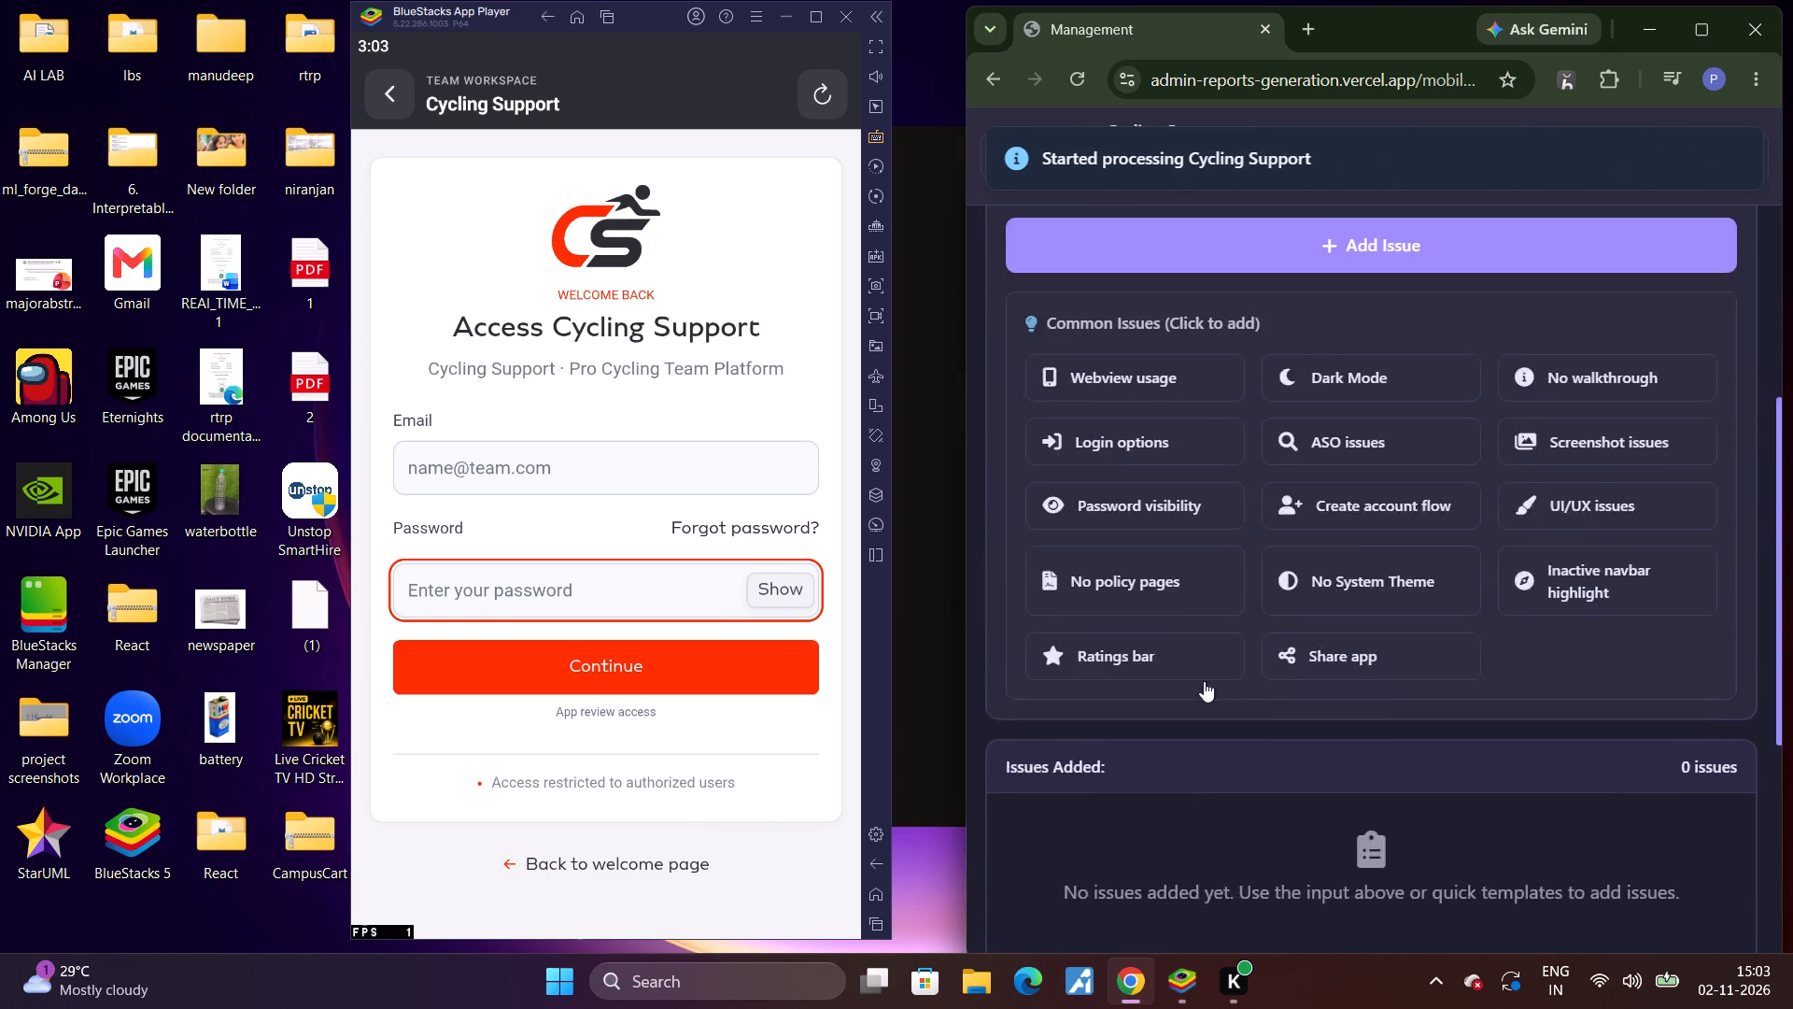
{"action": "scroll", "coordinate": [1204, 681], "scroll_direction": "up", "scroll_amount": 4}
{"action": "left_click", "coordinate": [1710, 248]}
{"action": "left_click", "coordinate": [1722, 243]}
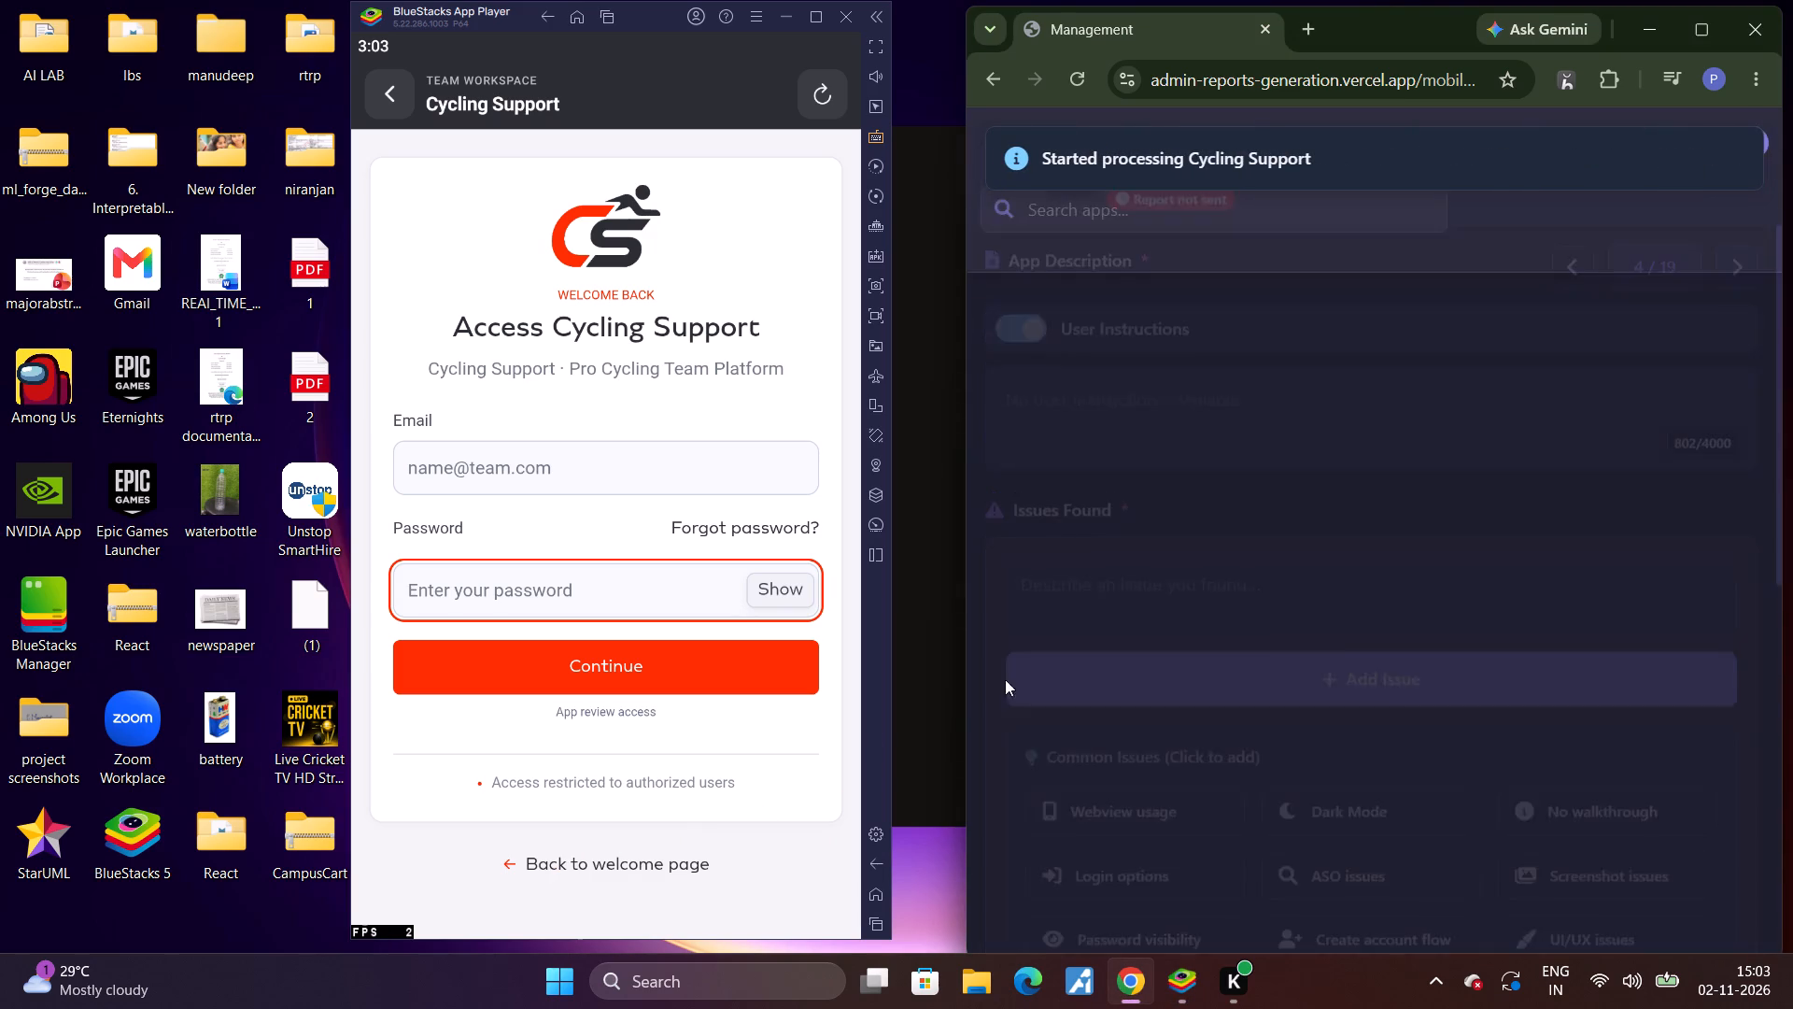
Uninstall Cycling Support from the emulator through its Google Play listing.
{"action": "left_click", "coordinate": [872, 917]}
{"action": "left_click", "coordinate": [586, 299]}
{"action": "left_click", "coordinate": [514, 304]}
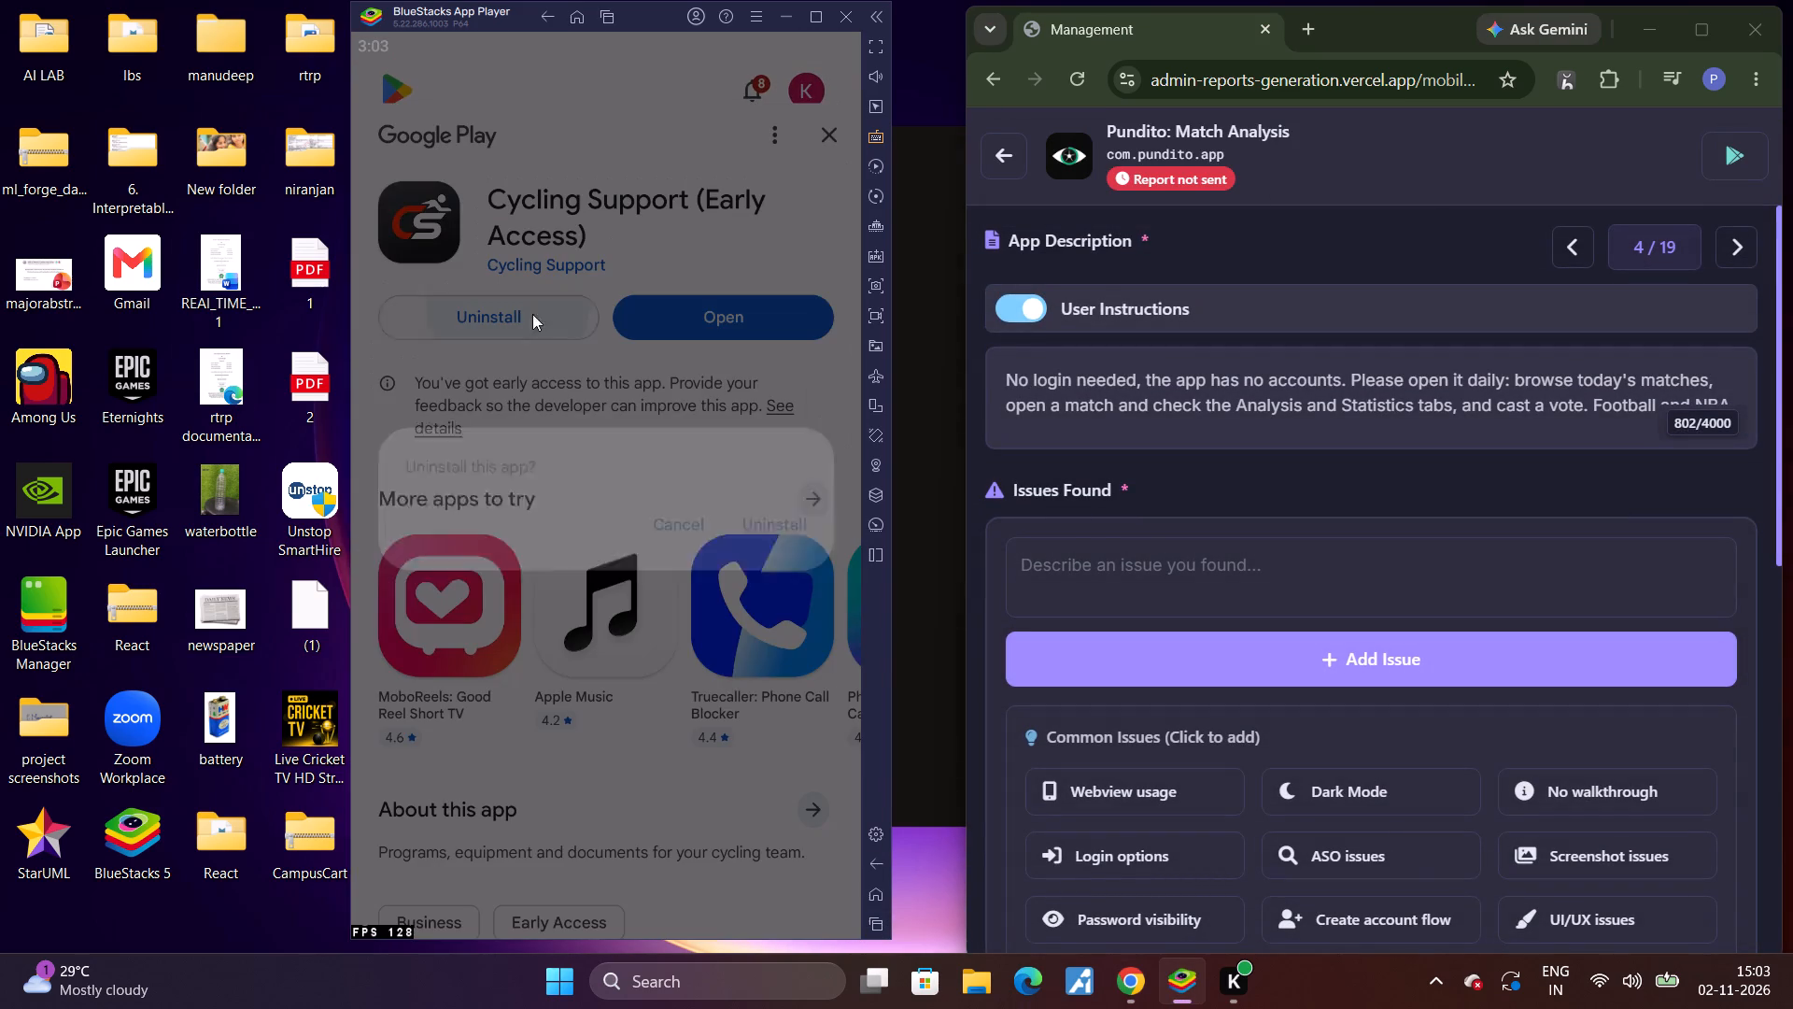
{"action": "left_click", "coordinate": [773, 520]}
Advance the emulator's report page to Pundito: Match Analysis and install the app from its Google Play listing.
{"action": "left_click", "coordinate": [880, 917]}
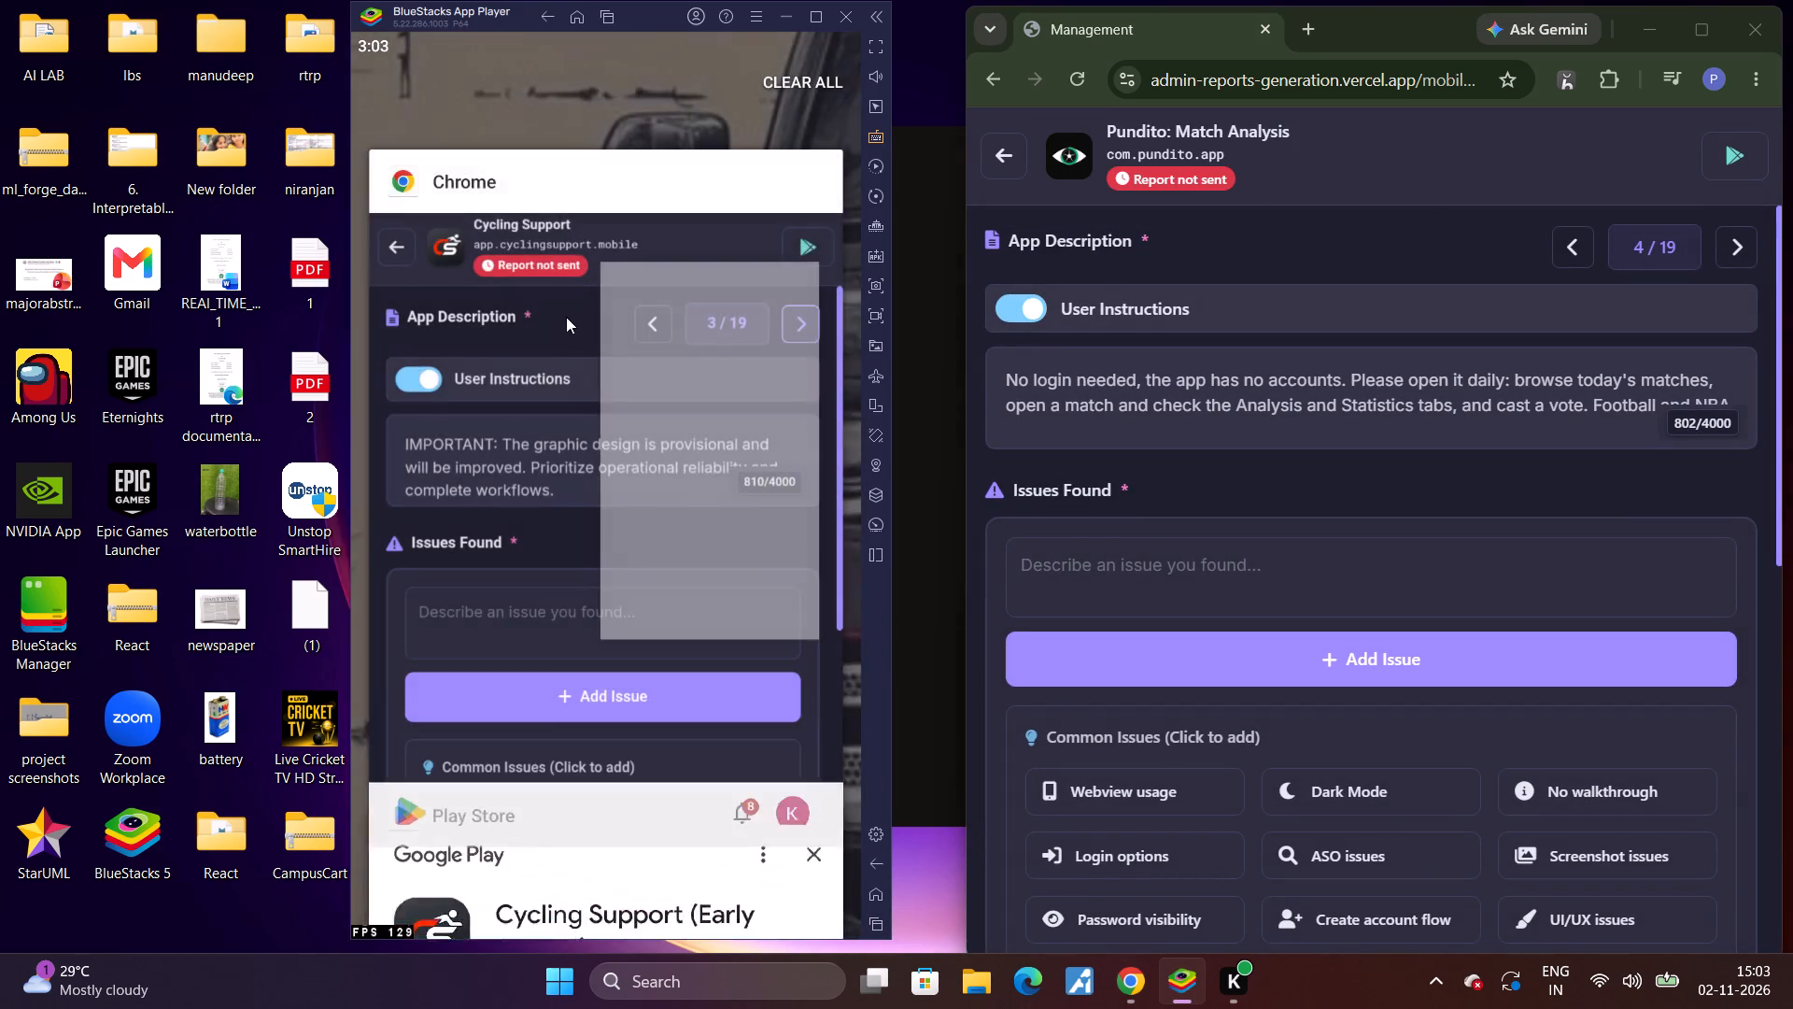
{"action": "left_click", "coordinate": [566, 317]}
{"action": "left_click", "coordinate": [810, 239]}
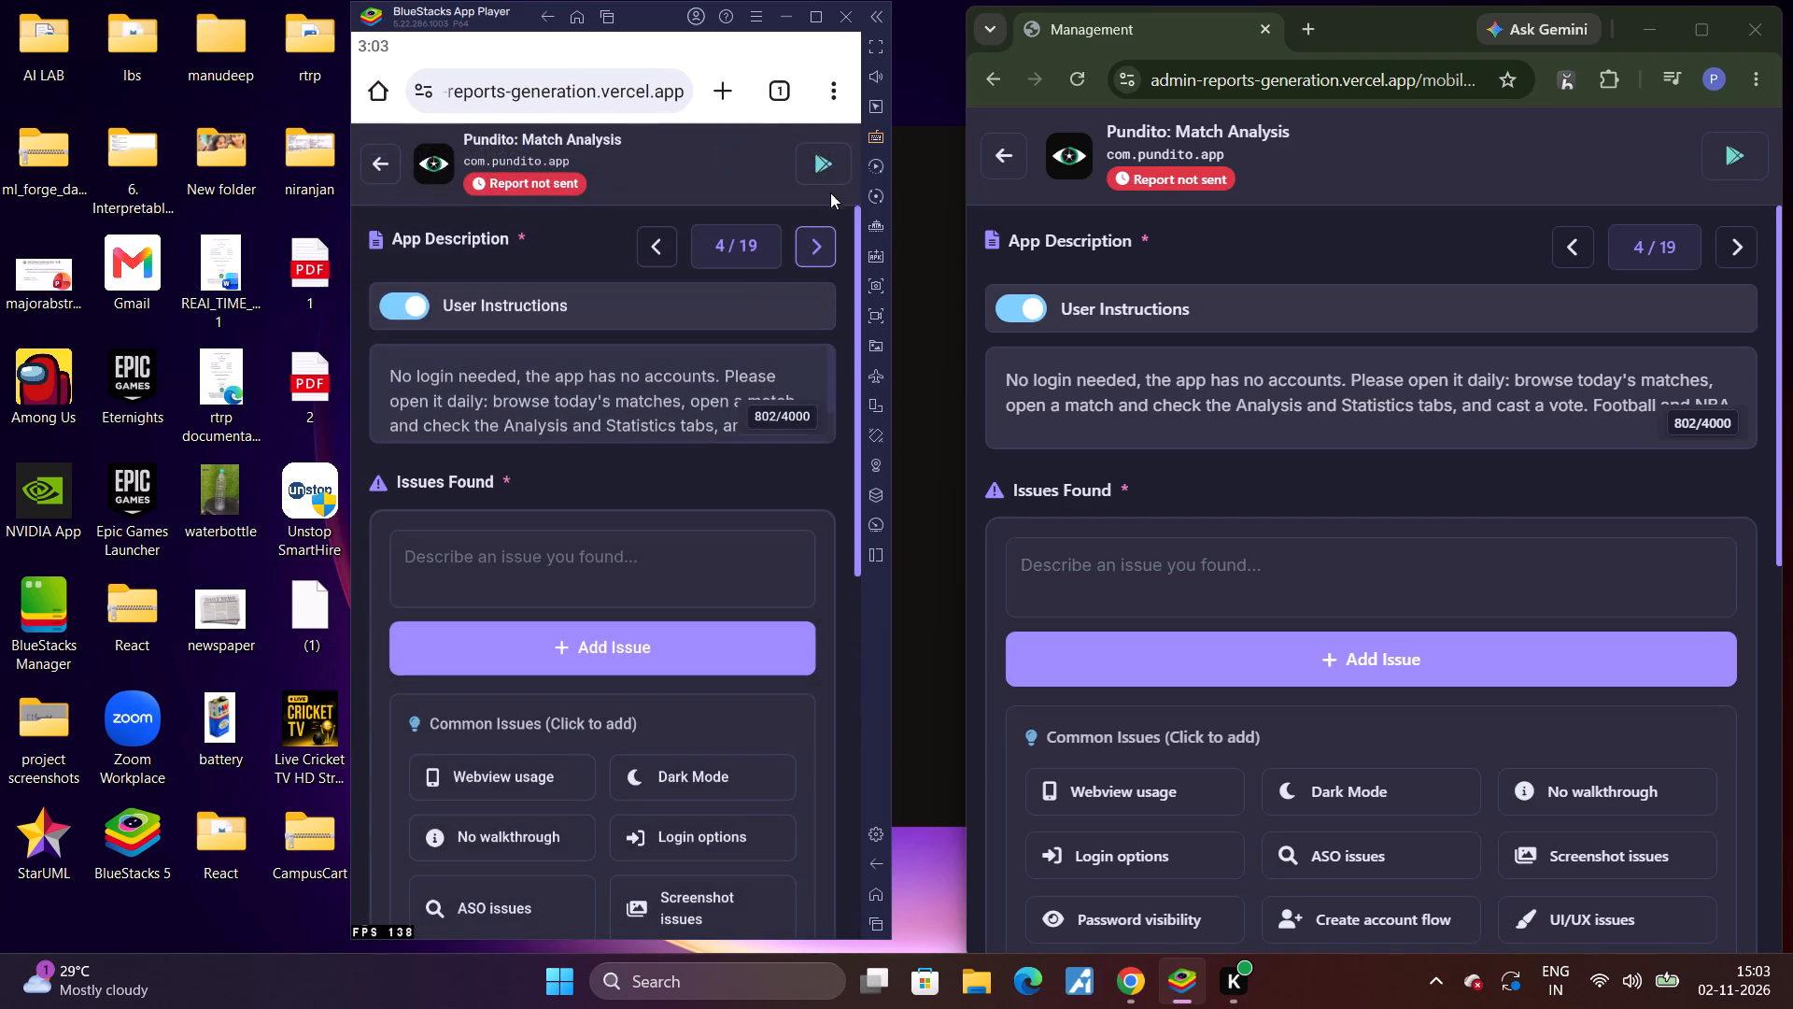
{"action": "left_click", "coordinate": [836, 168]}
{"action": "left_click", "coordinate": [499, 539]}
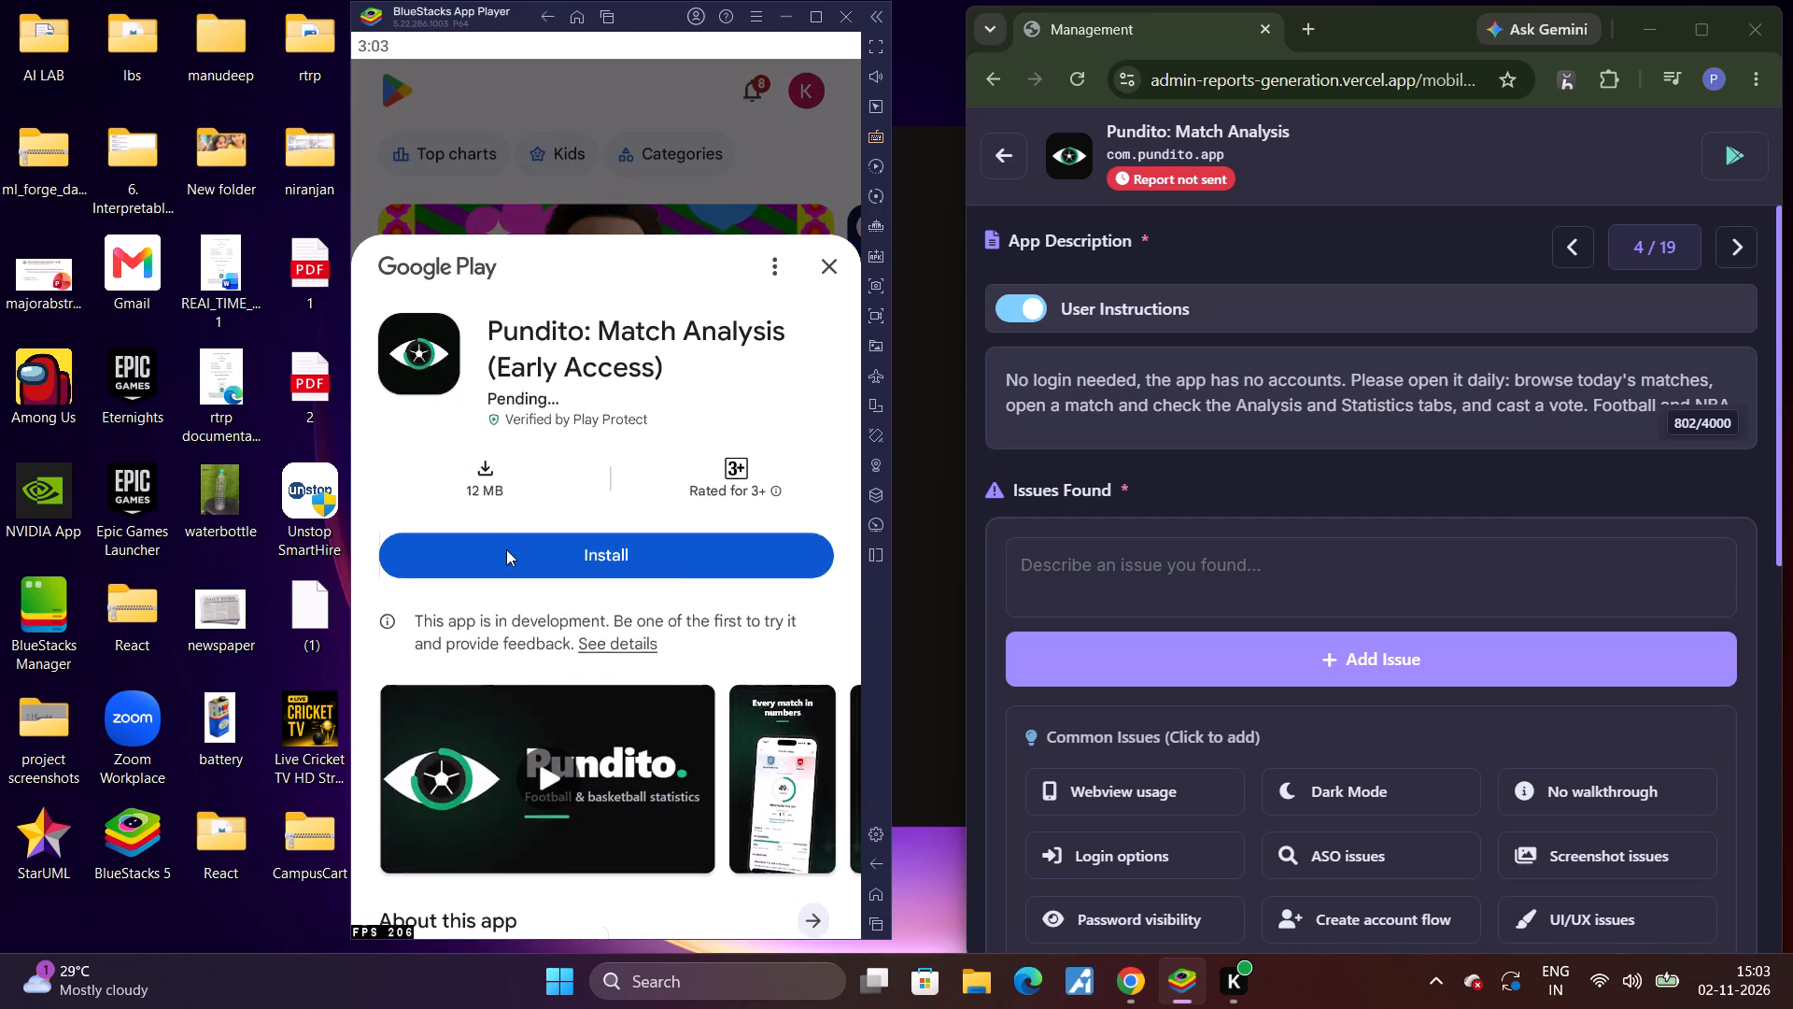
Look over Pundito's Google Play listing and add the common issue No walkthrough to its report.
{"action": "left_click_drag", "start_coordinate": [657, 772], "coordinate": [654, 533]}
{"action": "left_click", "coordinate": [658, 483]}
{"action": "left_click", "coordinate": [1617, 799]}
{"action": "scroll", "coordinate": [1511, 437], "scroll_direction": "down", "scroll_amount": 6}
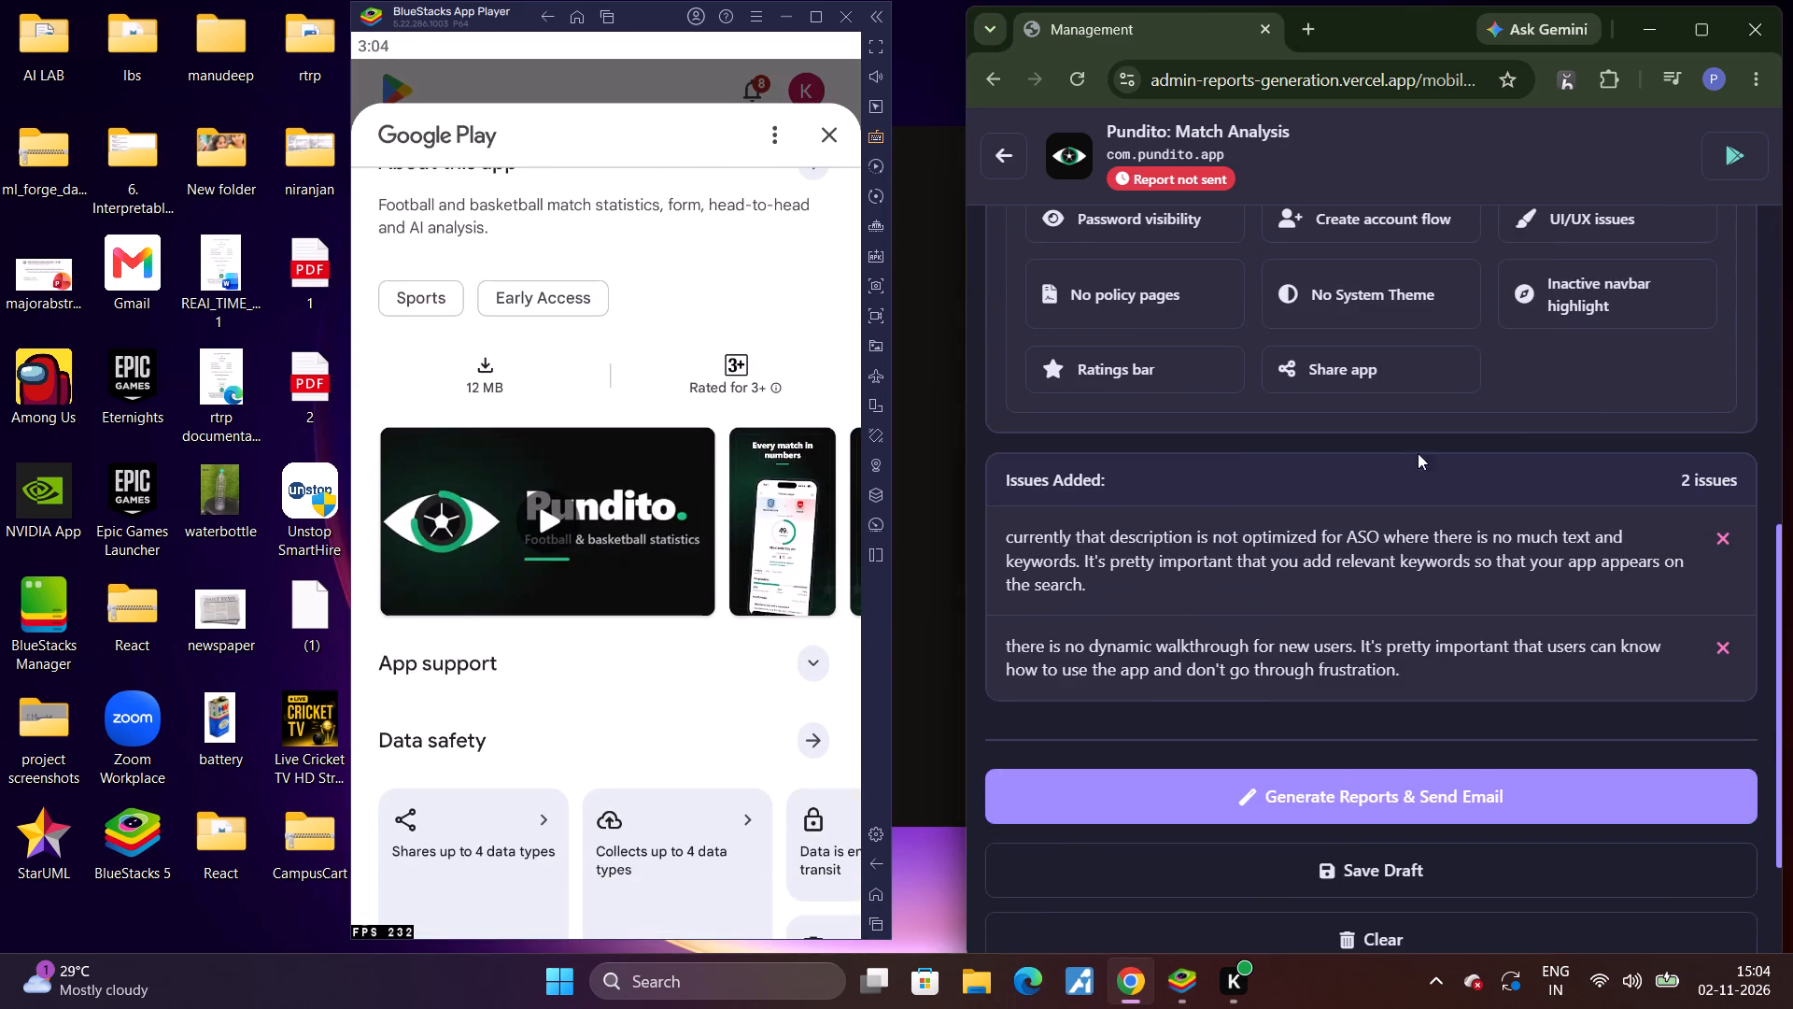
Launch Pundito in the emulator and complete its onboarding in English without choosing favourite teams.
{"action": "left_click_drag", "start_coordinate": [604, 327], "coordinate": [594, 710]}
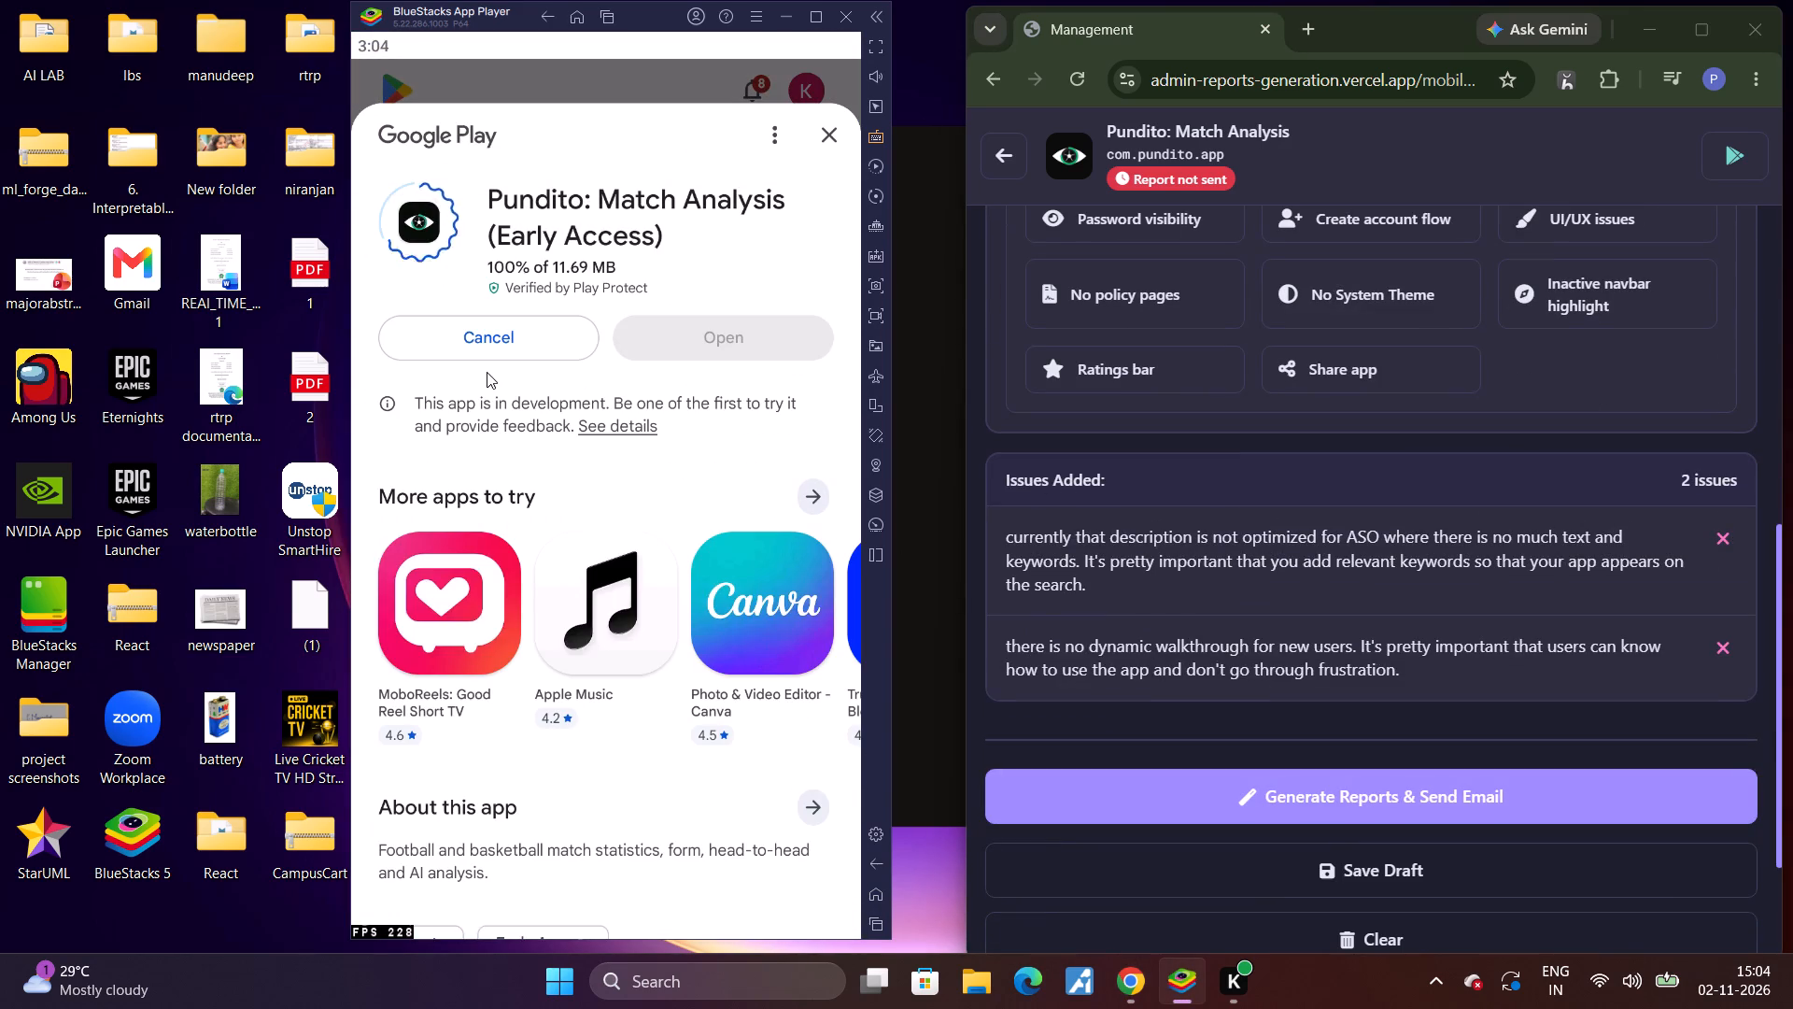
{"action": "left_click", "coordinate": [639, 321]}
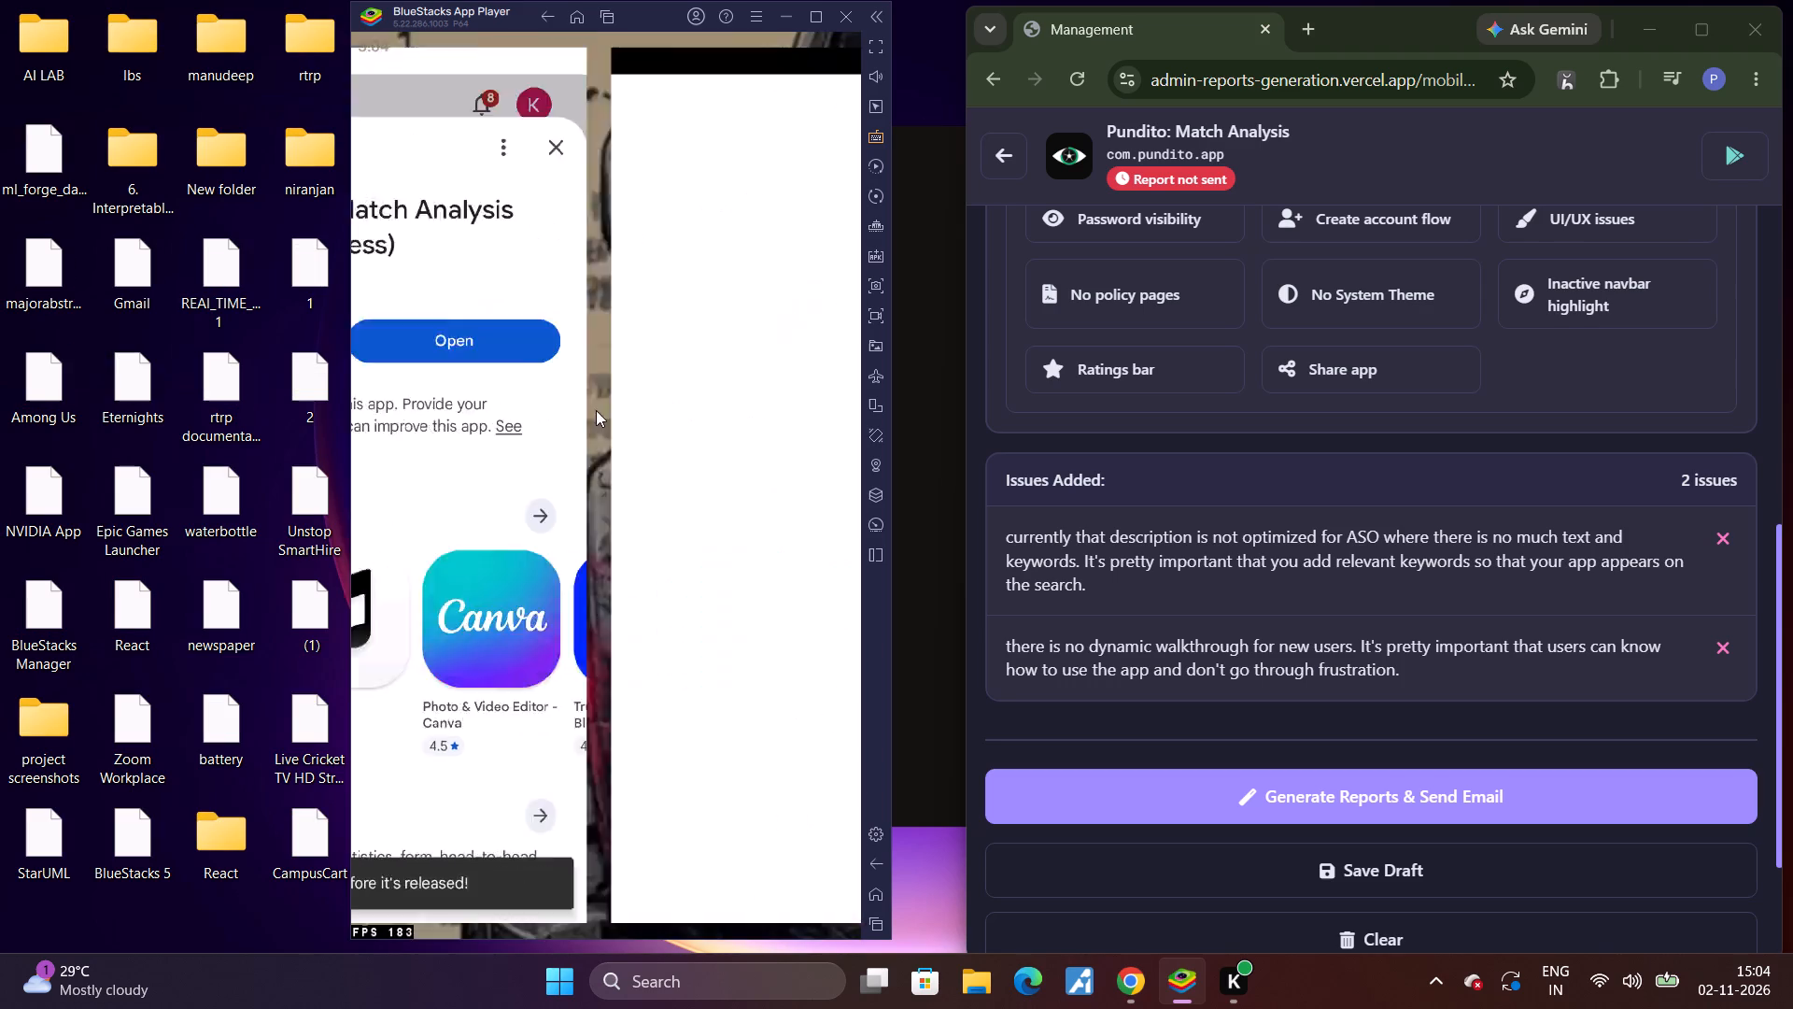
{"action": "left_click", "coordinate": [562, 869]}
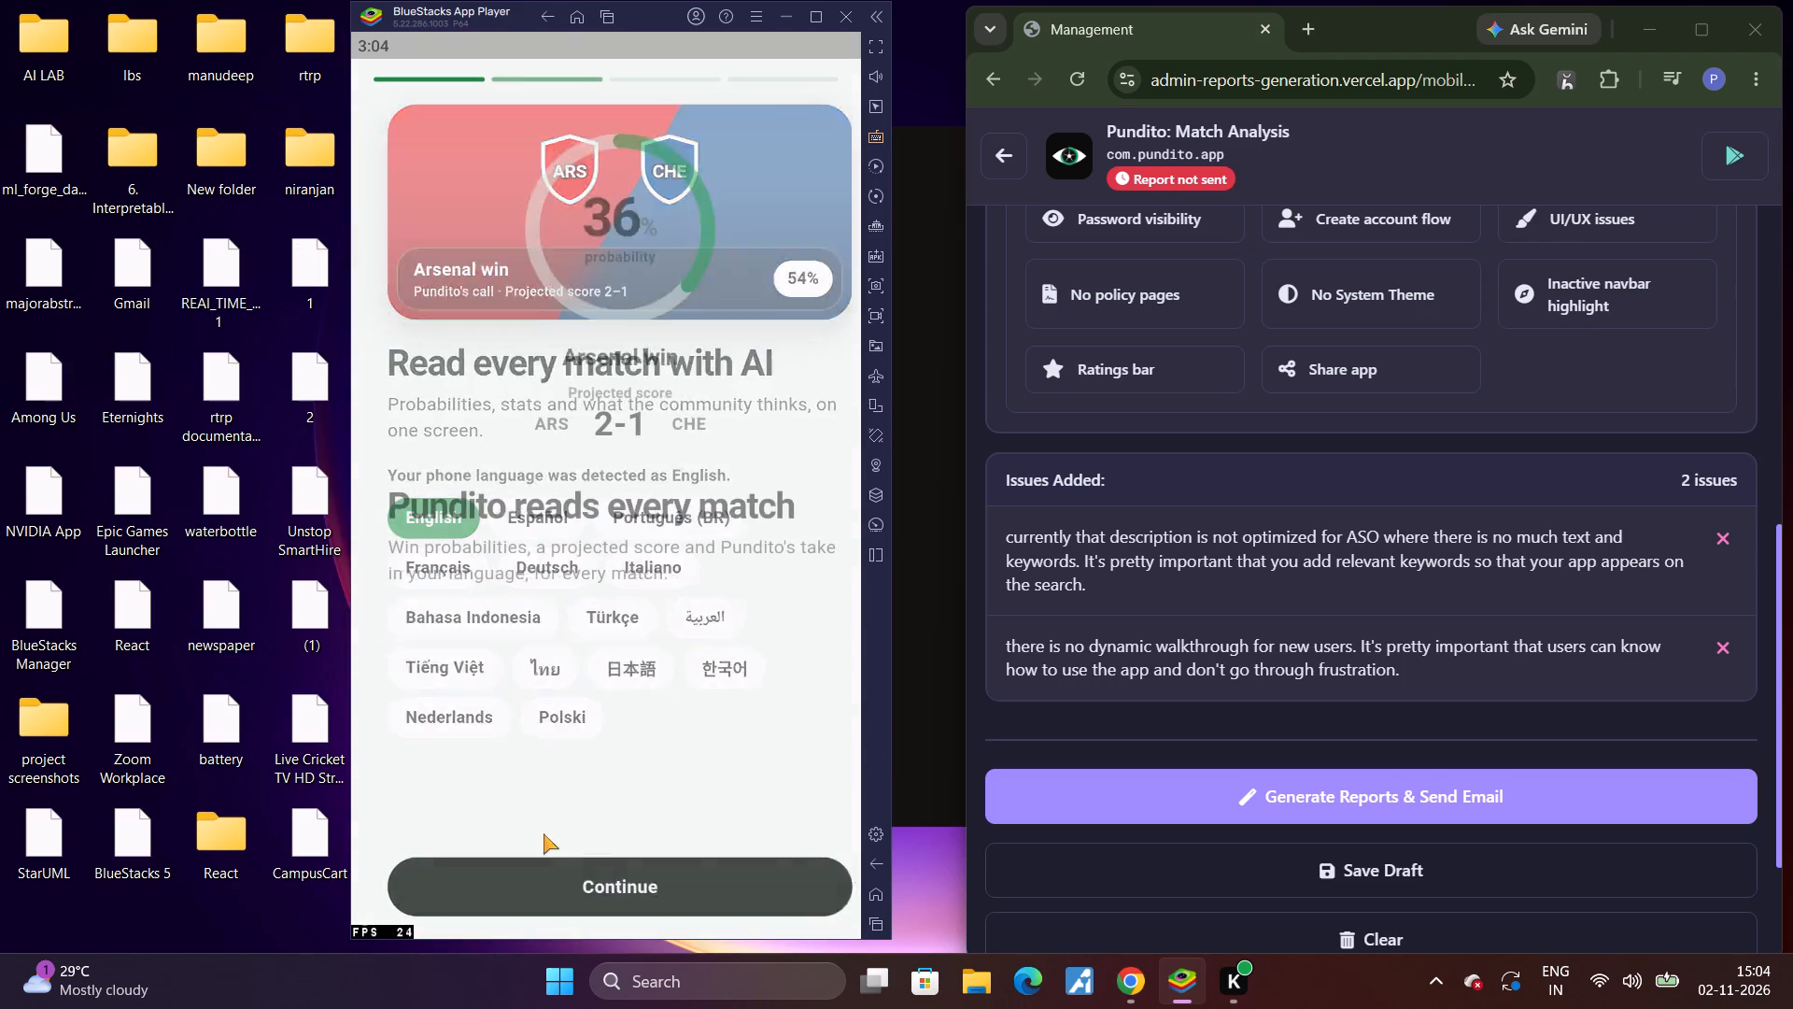
{"action": "triple_click", "coordinate": [548, 886]}
{"action": "left_click", "coordinate": [547, 887]}
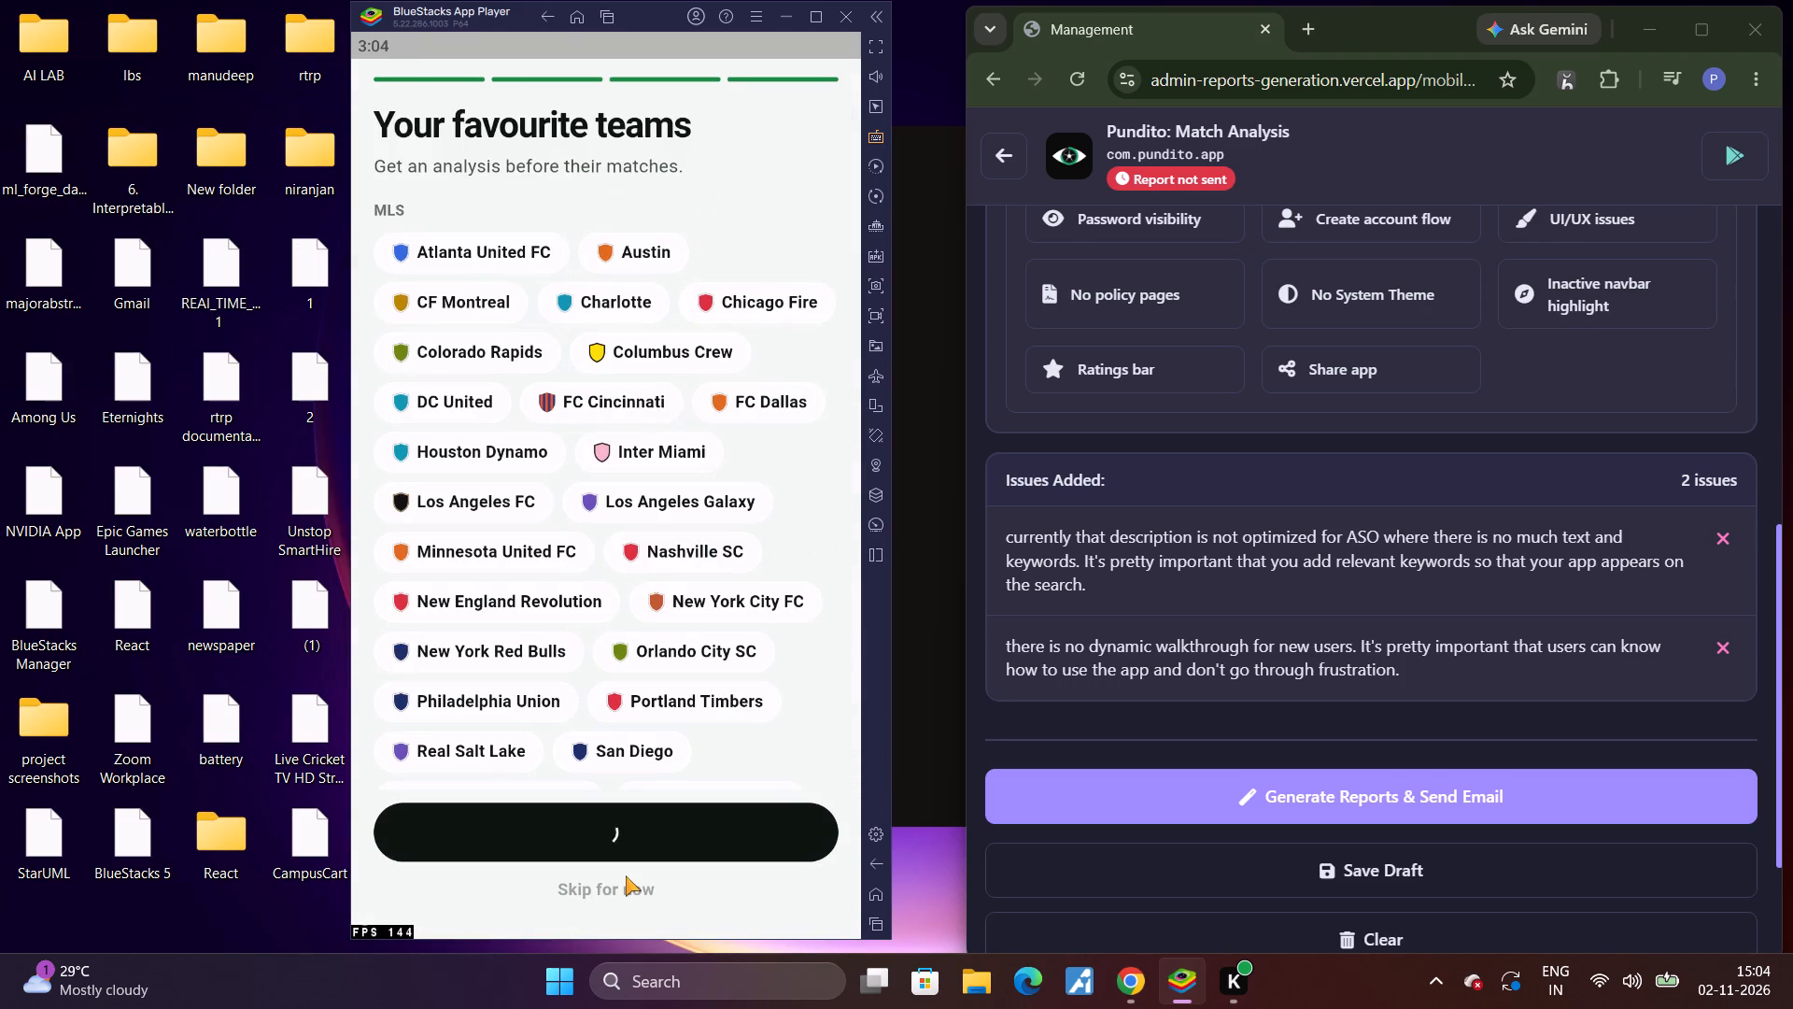
Try the Dark and Light appearances in Pundito's settings and set the appearance to System.
{"action": "left_click", "coordinate": [774, 894]}
{"action": "left_click_drag", "start_coordinate": [514, 809], "coordinate": [512, 807]}
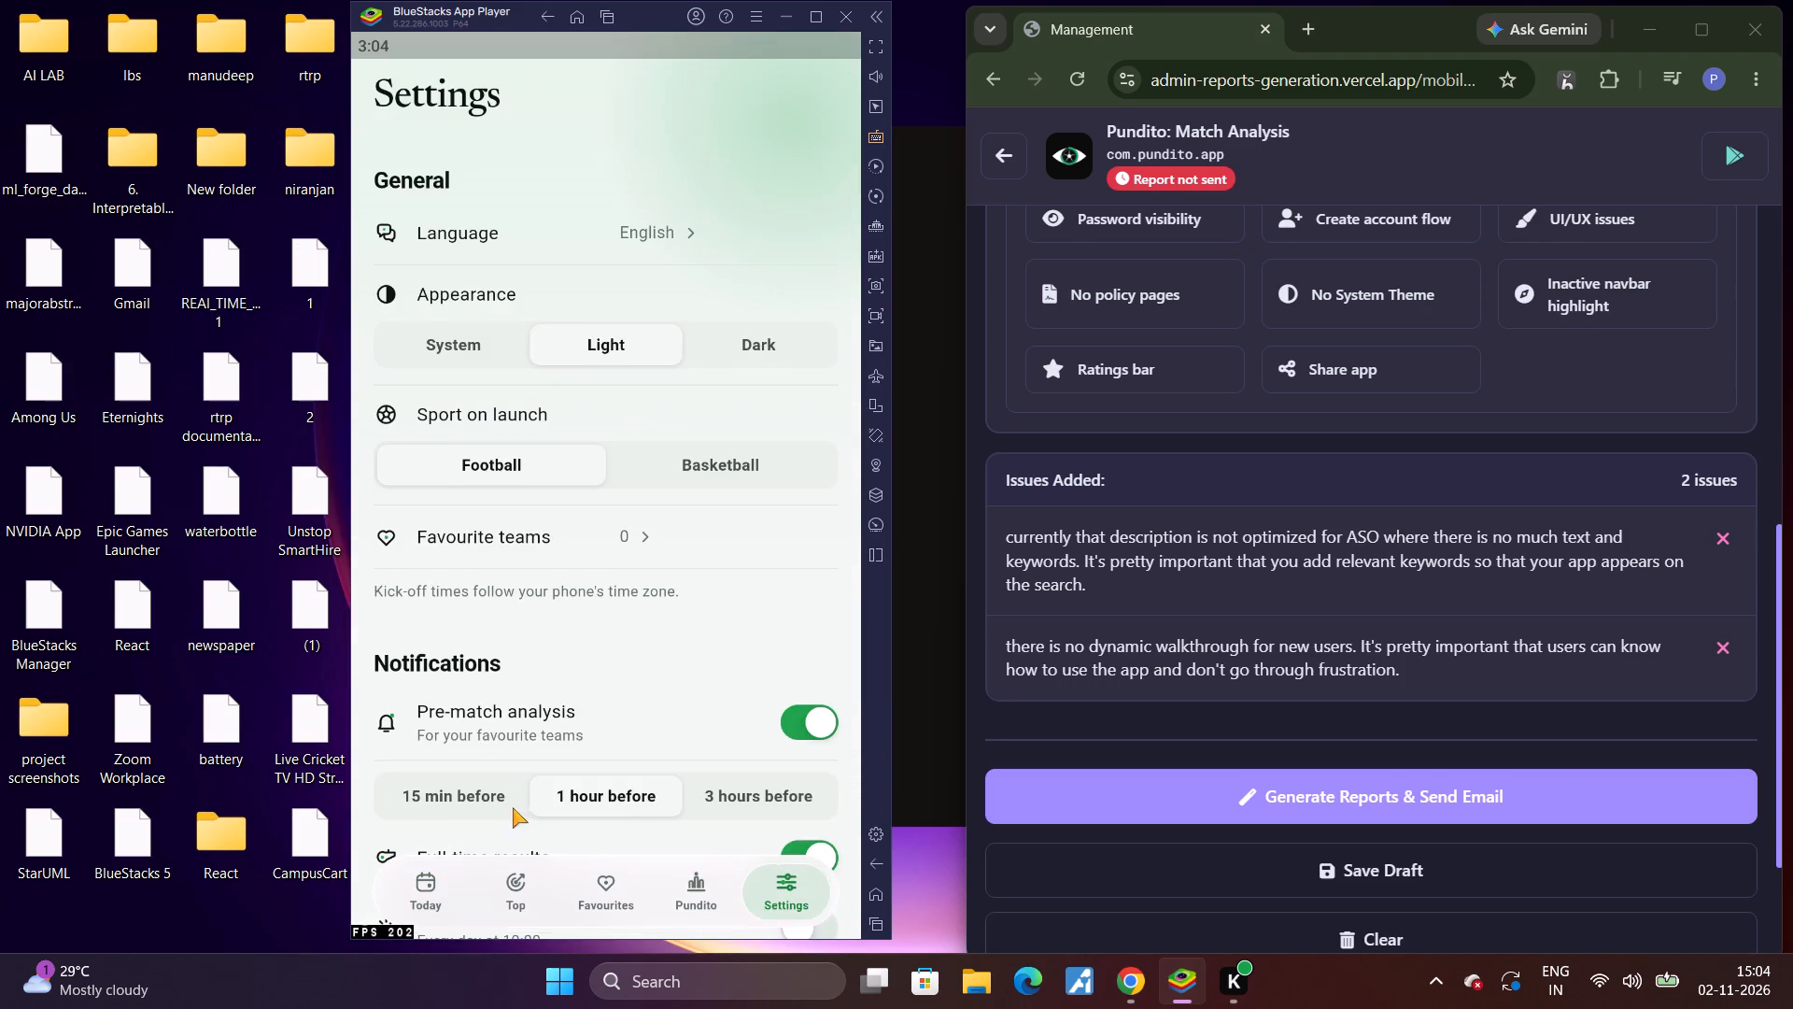
{"action": "left_click_drag", "start_coordinate": [512, 807], "coordinate": [526, 797]}
{"action": "left_click", "coordinate": [741, 333]}
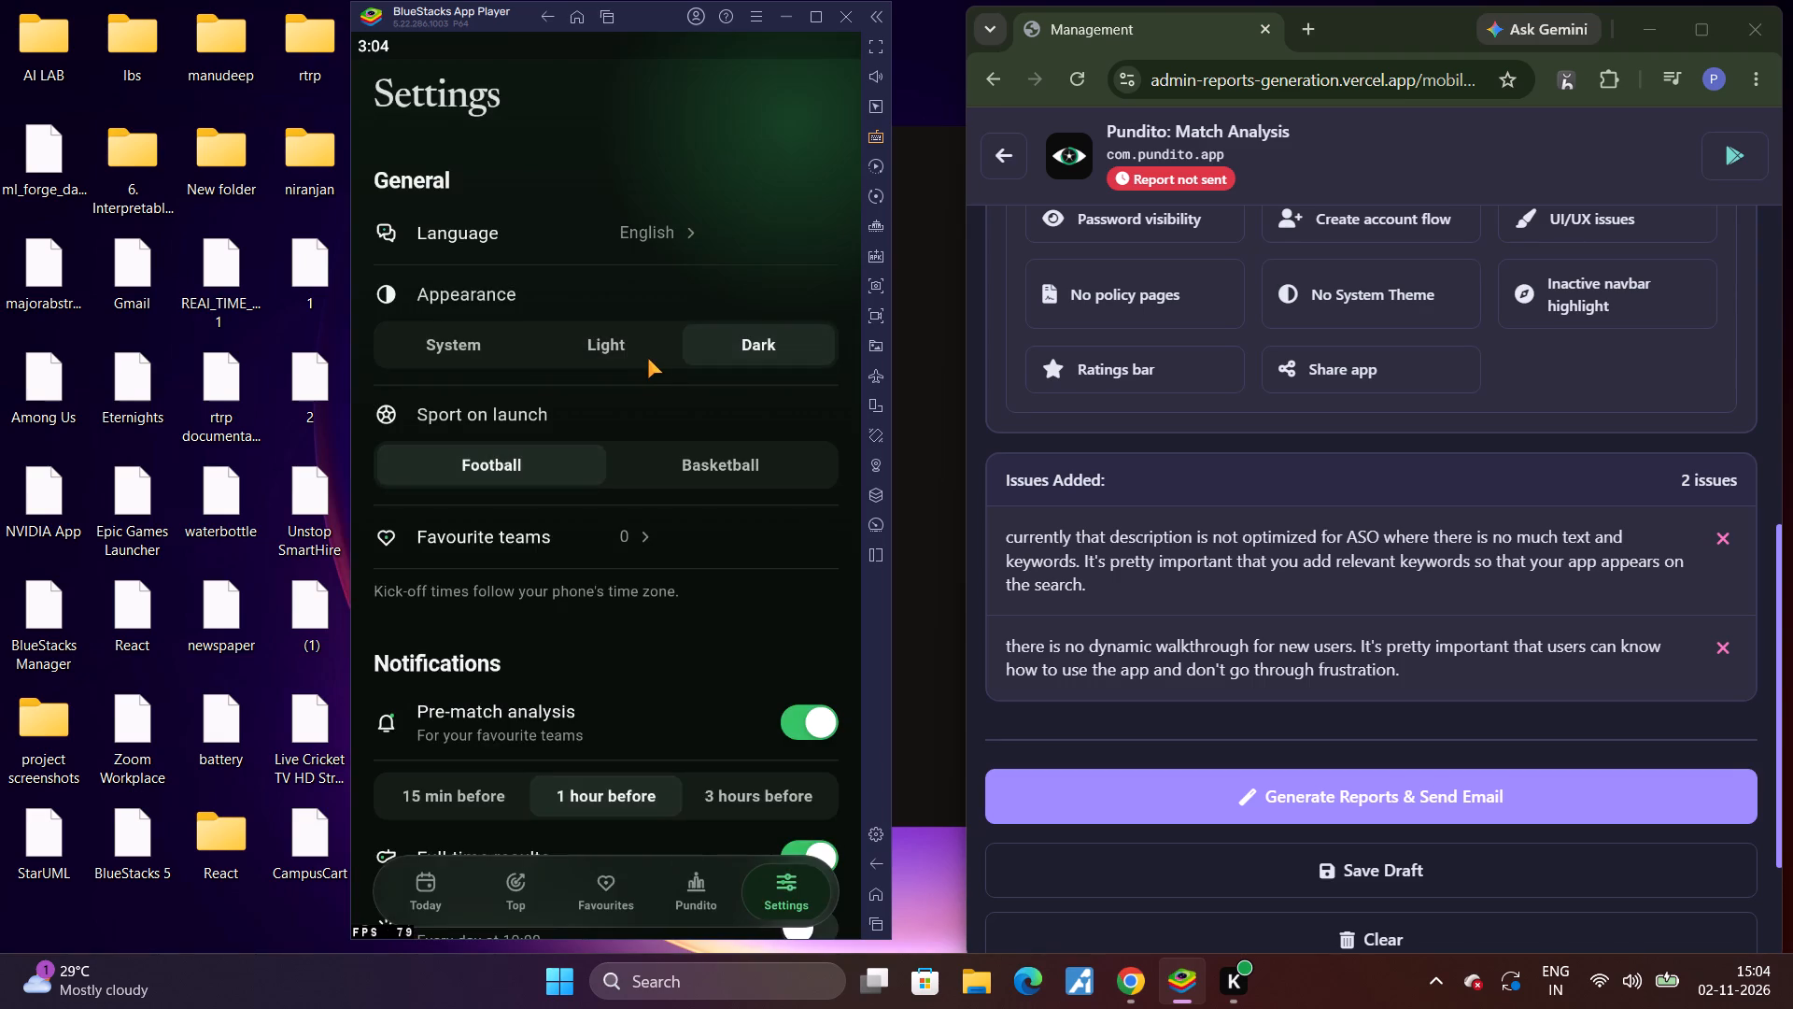
{"action": "left_click", "coordinate": [647, 358]}
{"action": "left_click", "coordinate": [450, 349]}
Examine Pundito's privacy, support and about settings, testing the Rate the app and Share the app entries.
{"action": "left_click_drag", "start_coordinate": [486, 707], "coordinate": [565, 348]}
{"action": "left_click_drag", "start_coordinate": [610, 704], "coordinate": [618, 493]}
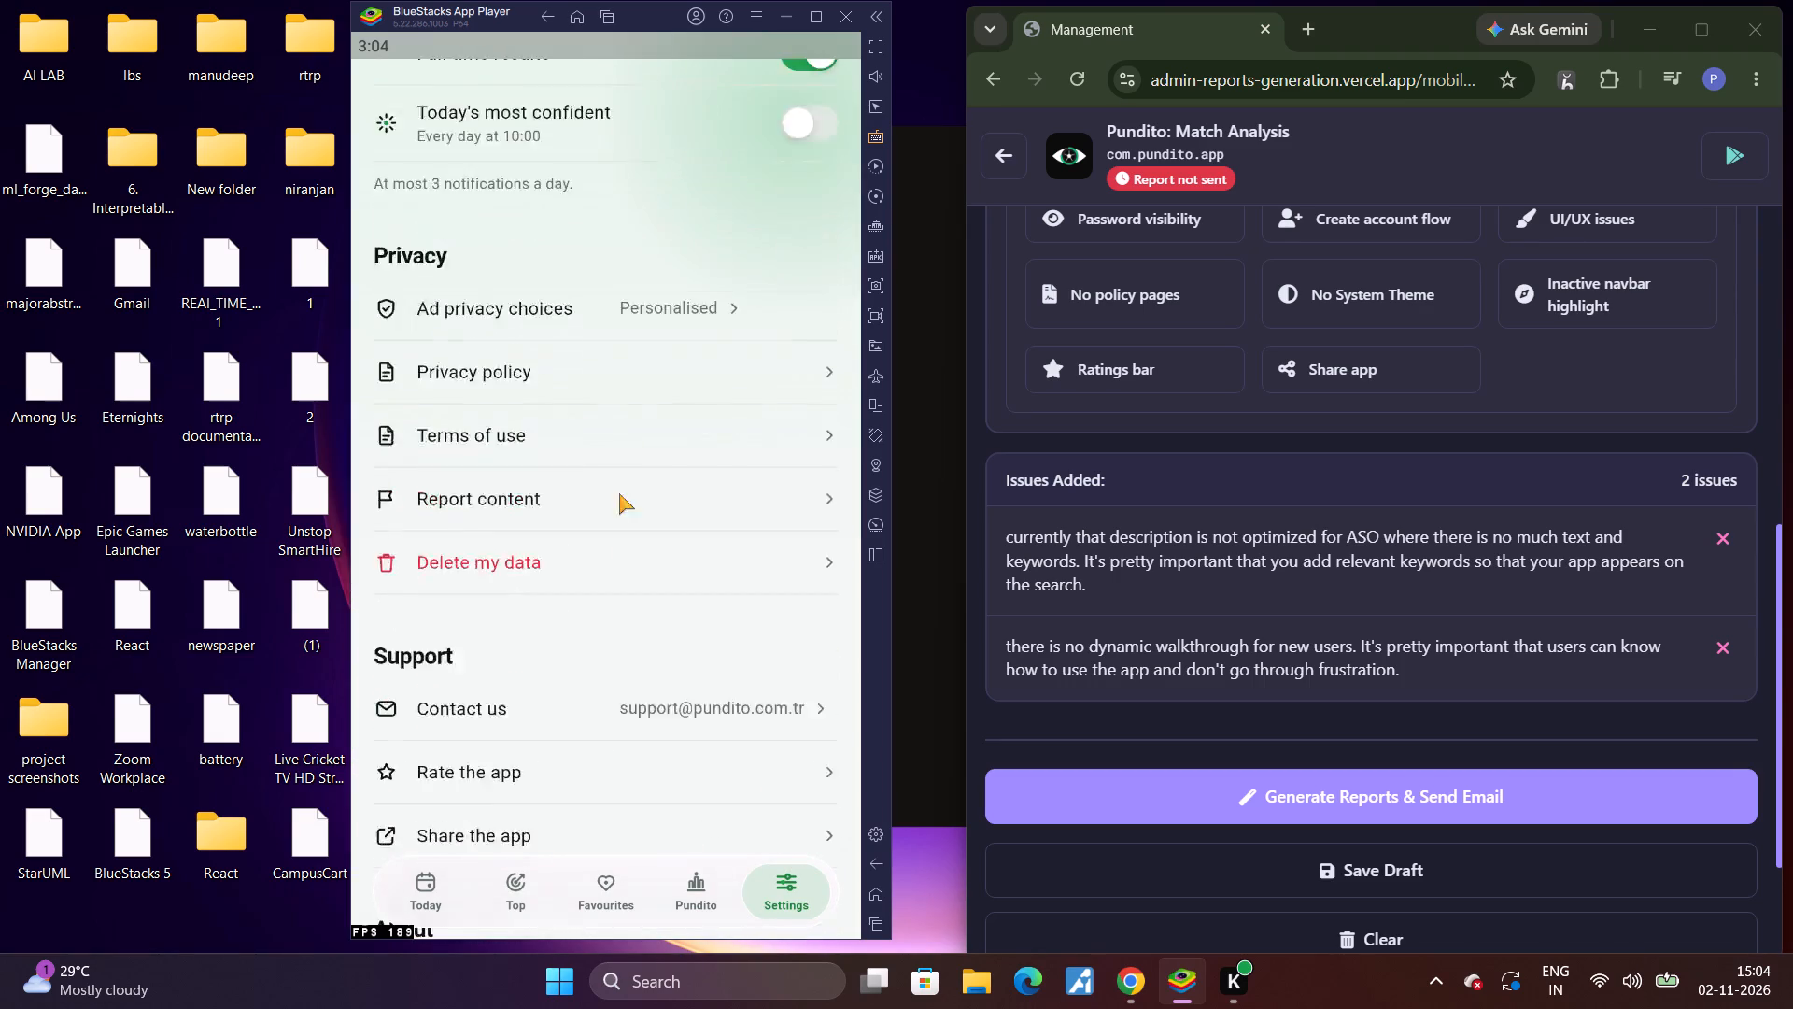
{"action": "left_click_drag", "start_coordinate": [618, 493], "coordinate": [620, 477]}
{"action": "left_click_drag", "start_coordinate": [611, 390], "coordinate": [625, 520]}
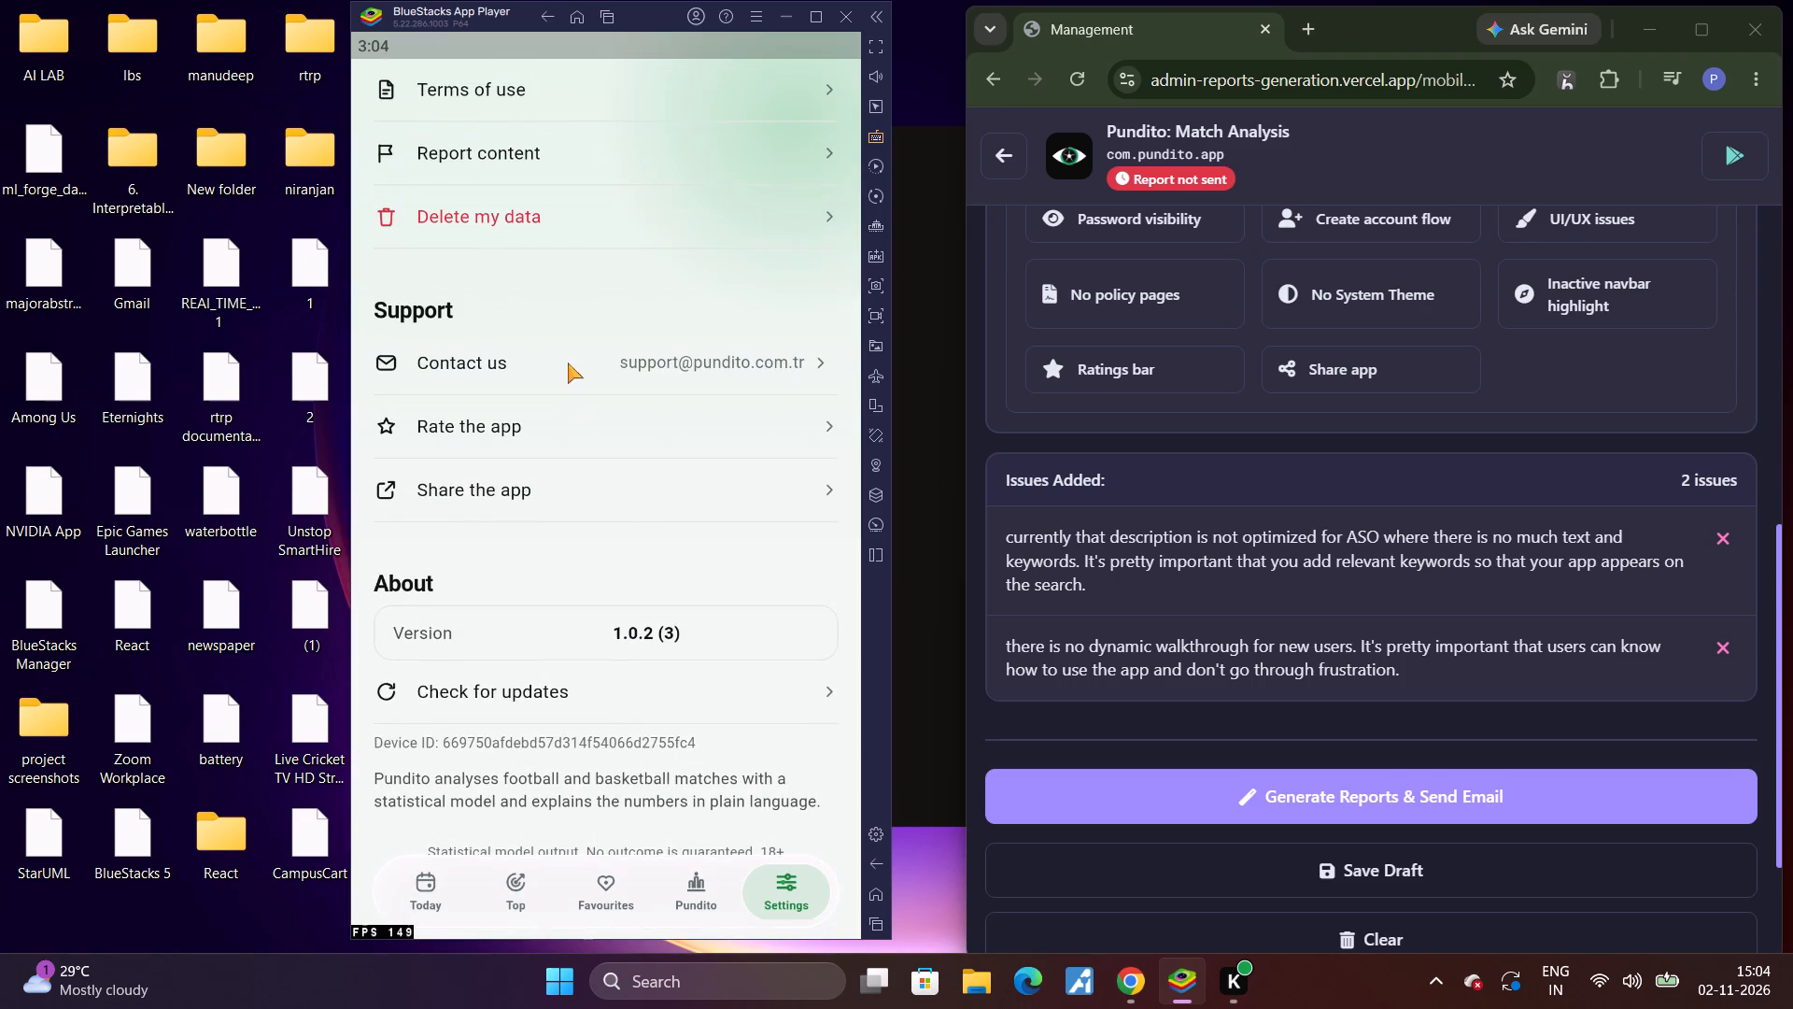
{"action": "left_click_drag", "start_coordinate": [567, 362], "coordinate": [590, 528]}
{"action": "left_click", "coordinate": [553, 585]}
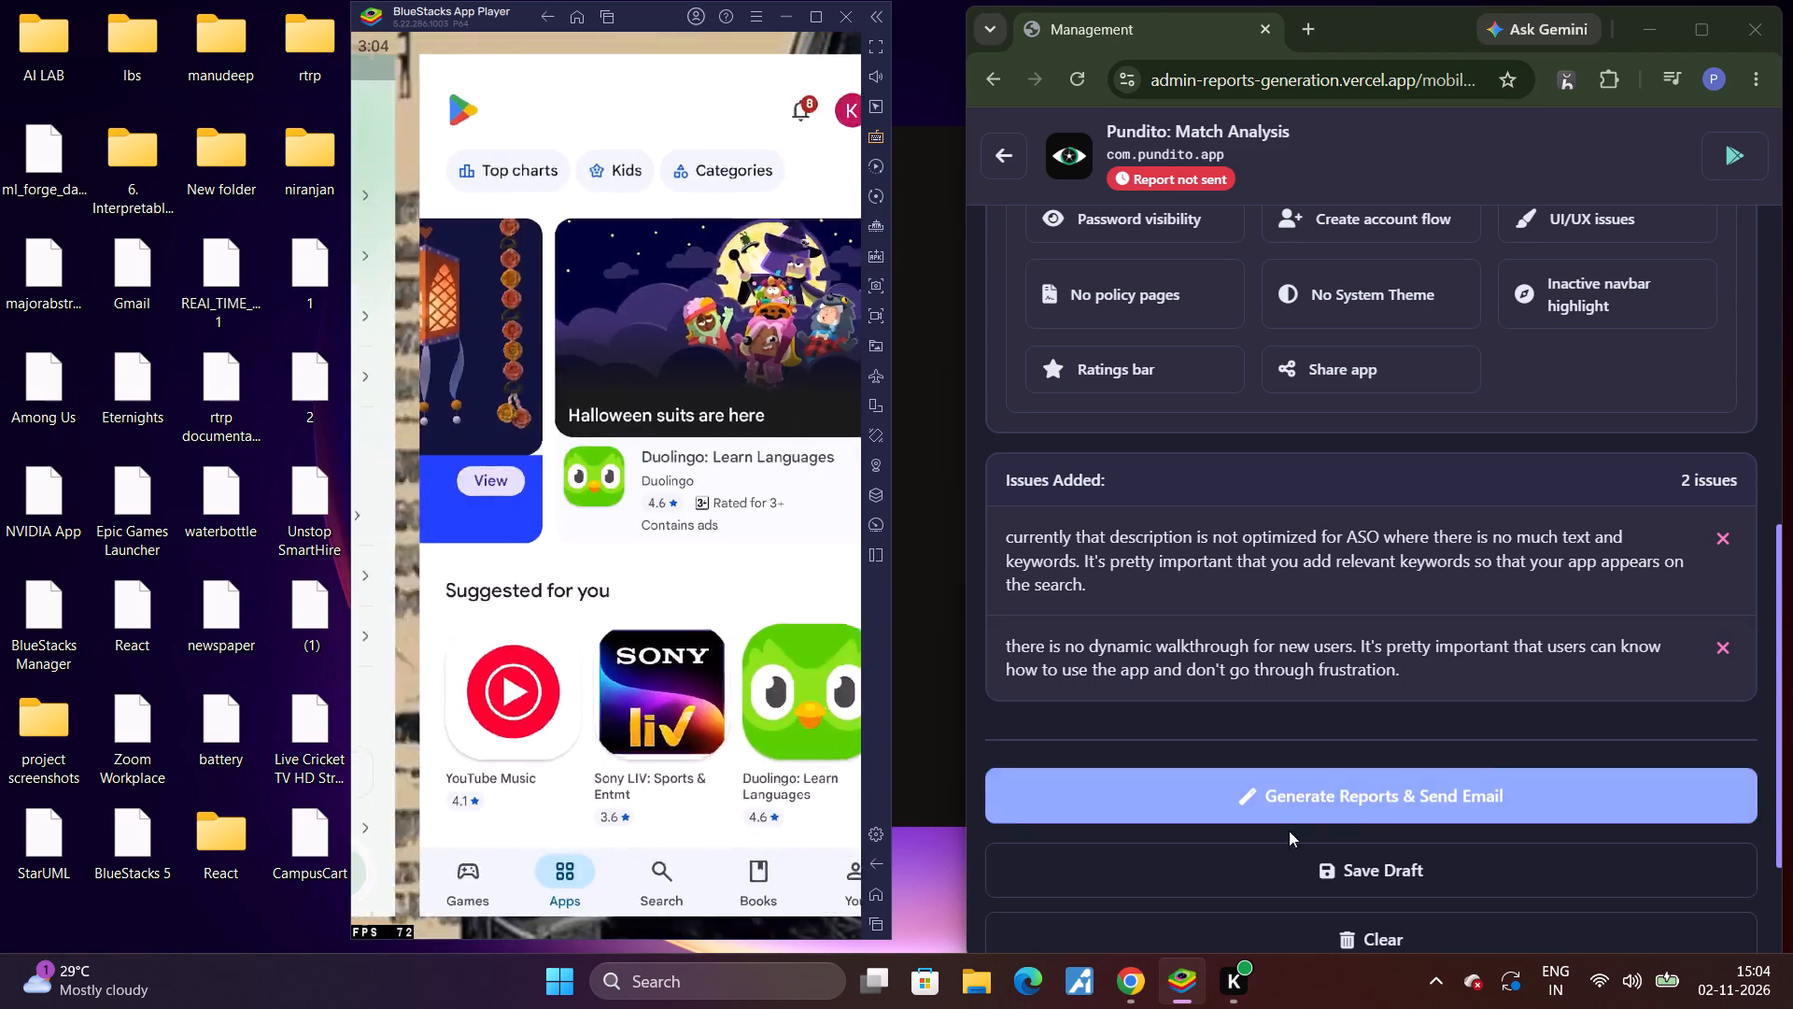
{"action": "left_click", "coordinate": [879, 862]}
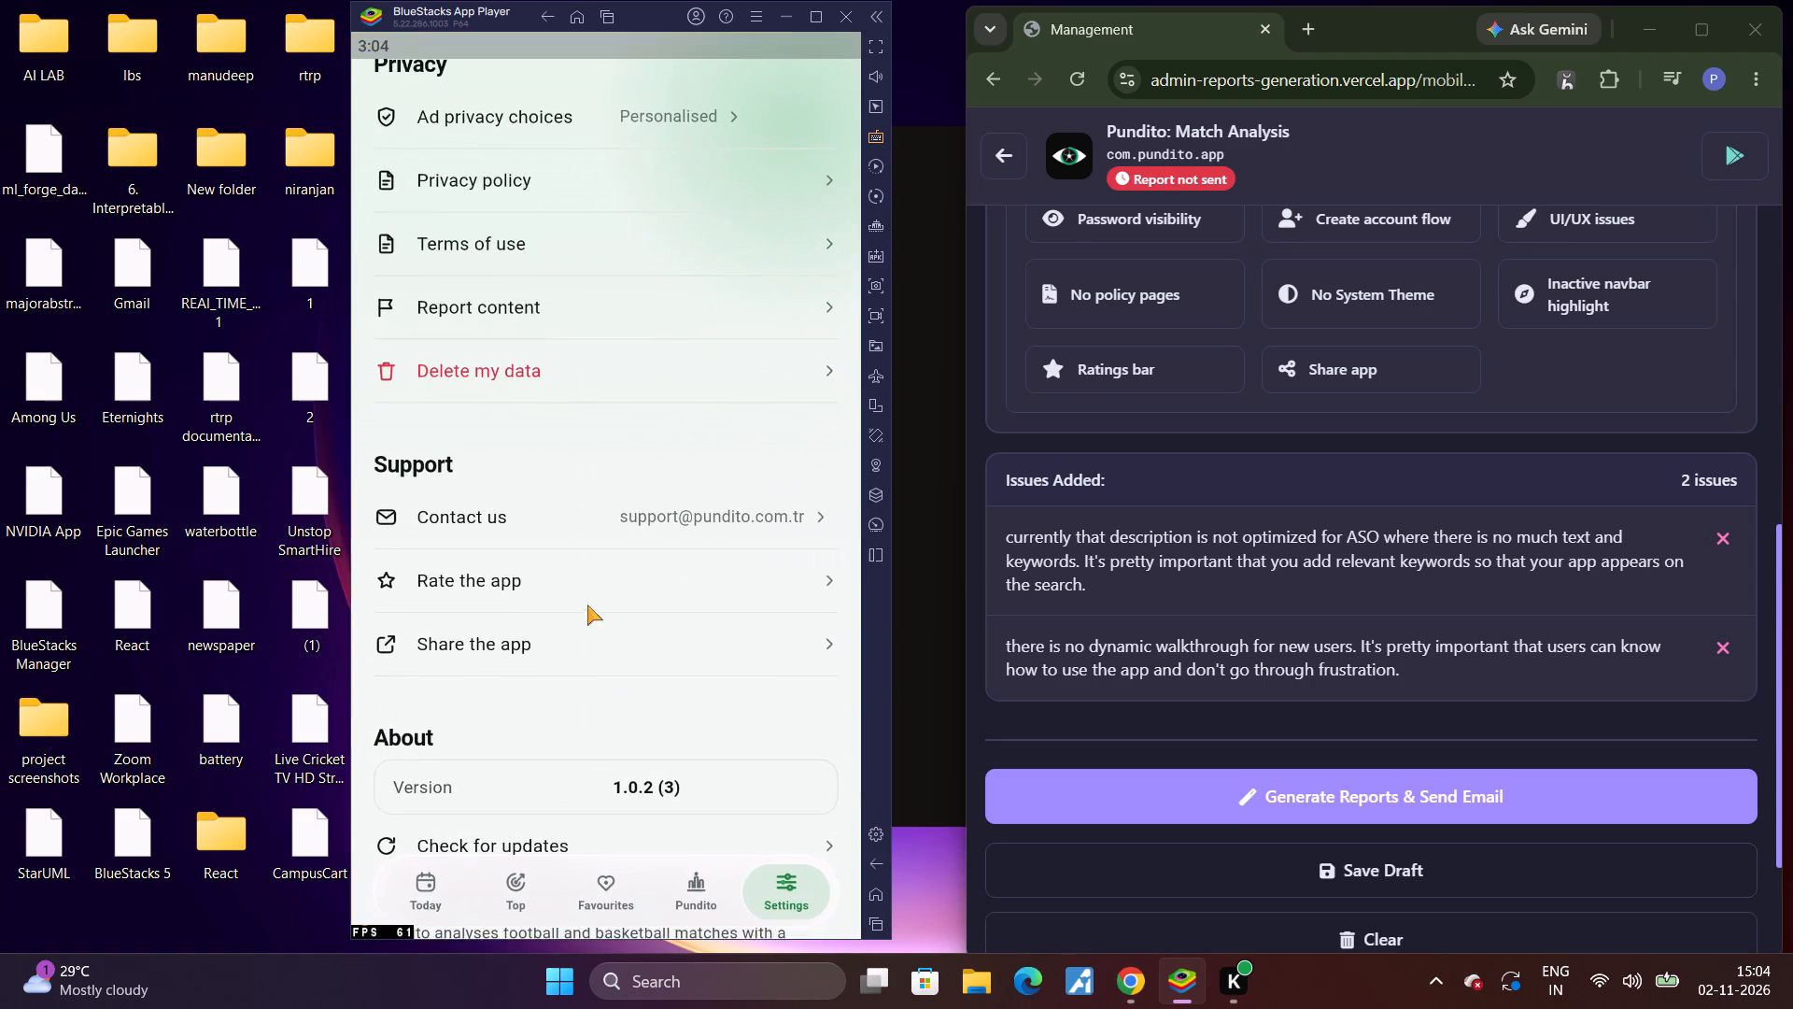
{"action": "left_click", "coordinate": [528, 646]}
{"action": "left_click", "coordinate": [620, 777]}
{"action": "left_click_drag", "start_coordinate": [589, 679], "coordinate": [593, 916]}
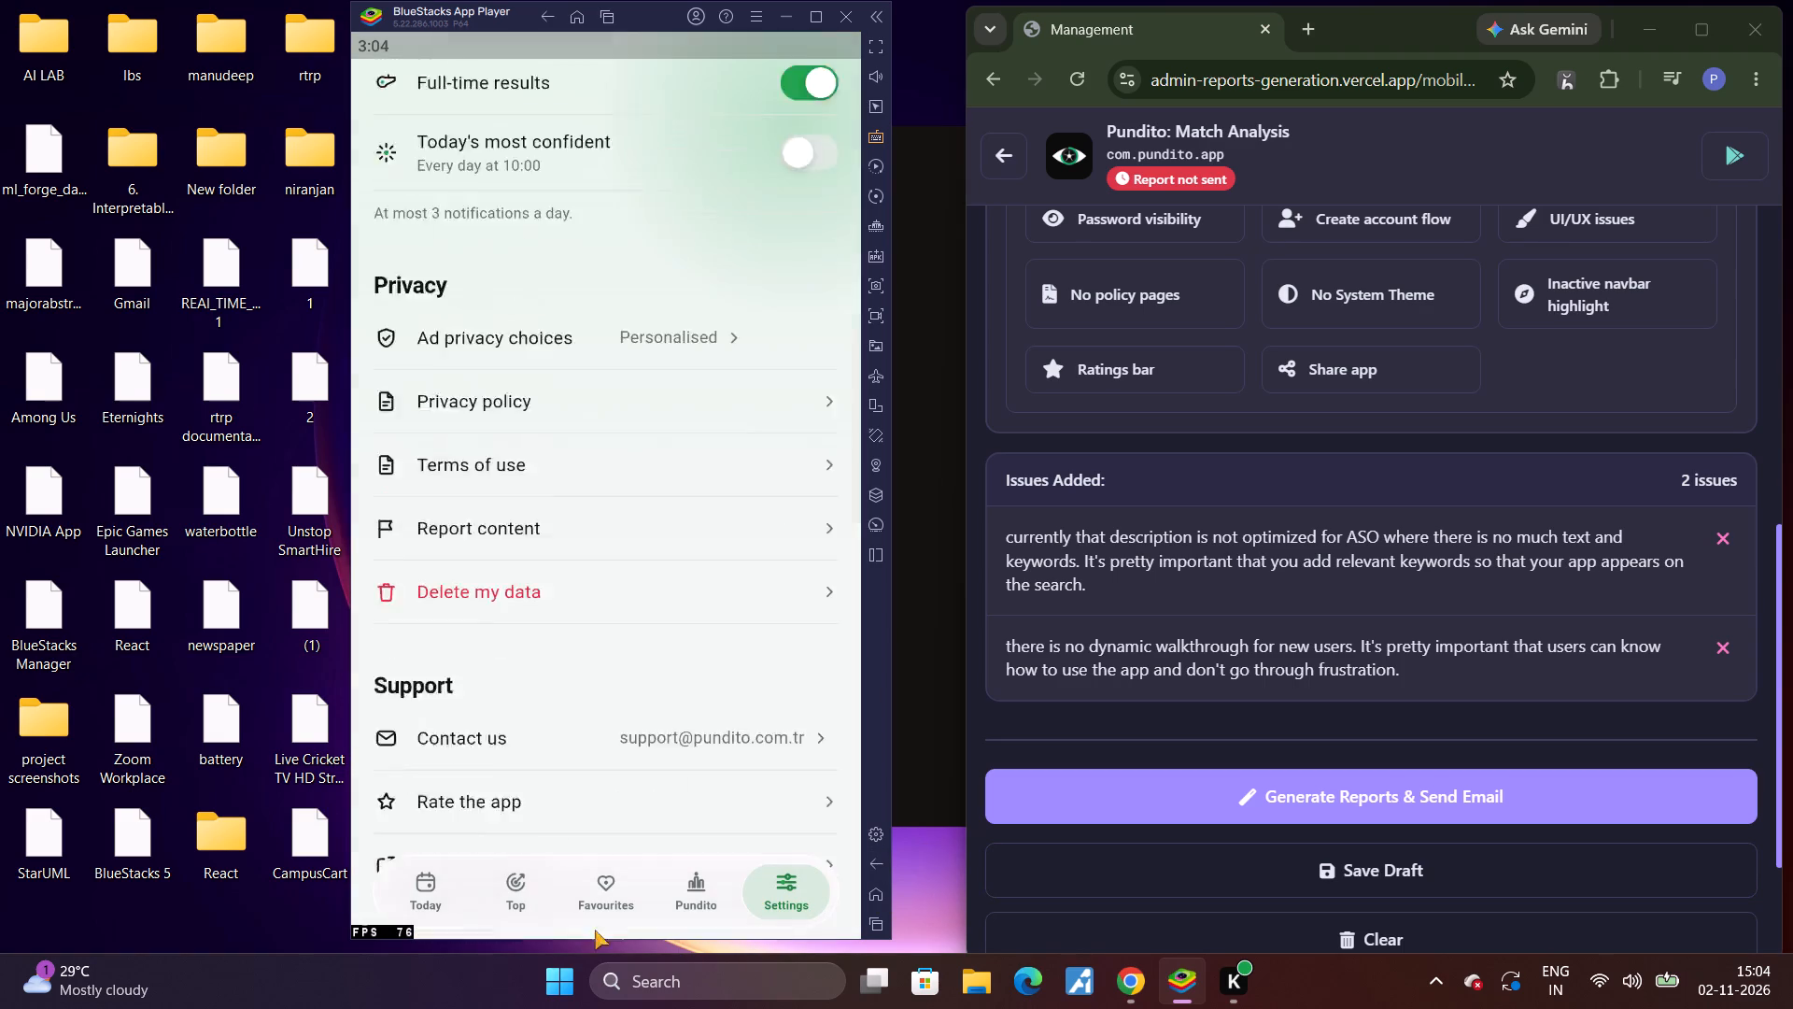
{"action": "left_click_drag", "start_coordinate": [590, 595], "coordinate": [625, 976]}
{"action": "left_click_drag", "start_coordinate": [596, 657], "coordinate": [558, 206]}
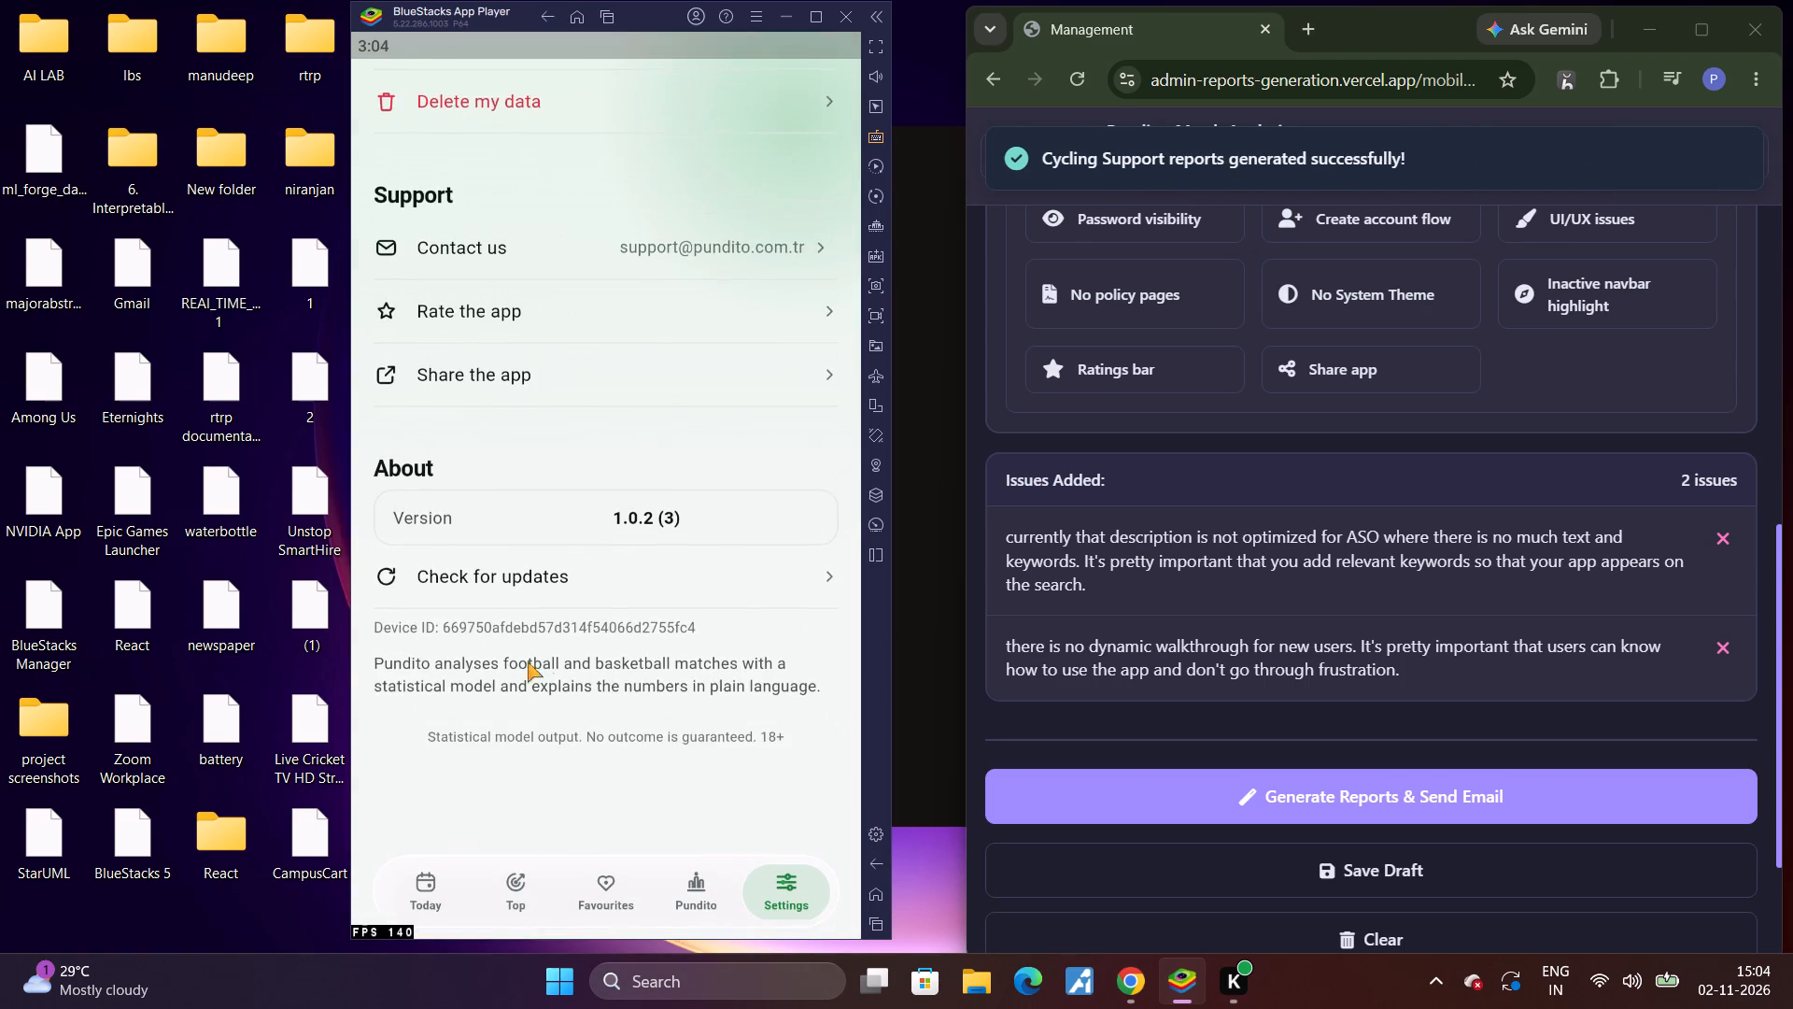
{"action": "left_click_drag", "start_coordinate": [612, 341], "coordinate": [720, 782]}
Check Pundito's Today screen and its My leagues page, and dismiss the Switch sport here tip.
{"action": "left_click", "coordinate": [454, 885]}
{"action": "left_click_drag", "start_coordinate": [623, 348], "coordinate": [656, 691]}
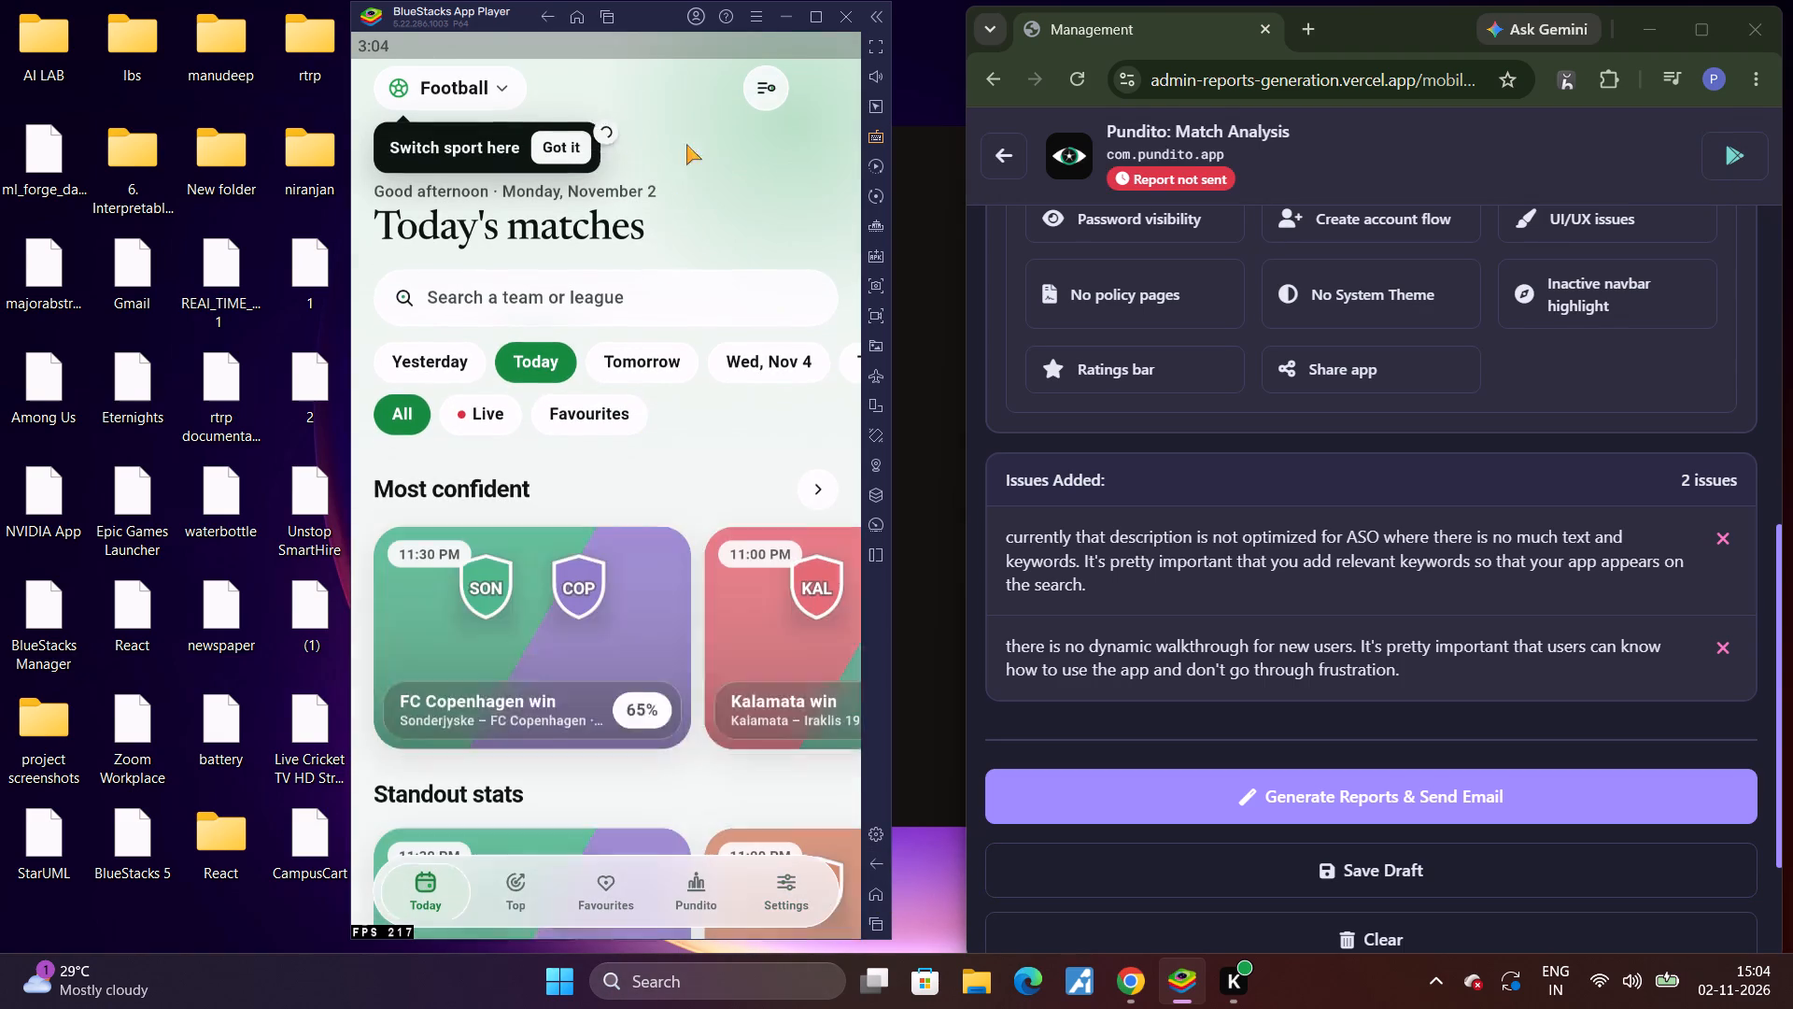
{"action": "left_click", "coordinate": [771, 73]}
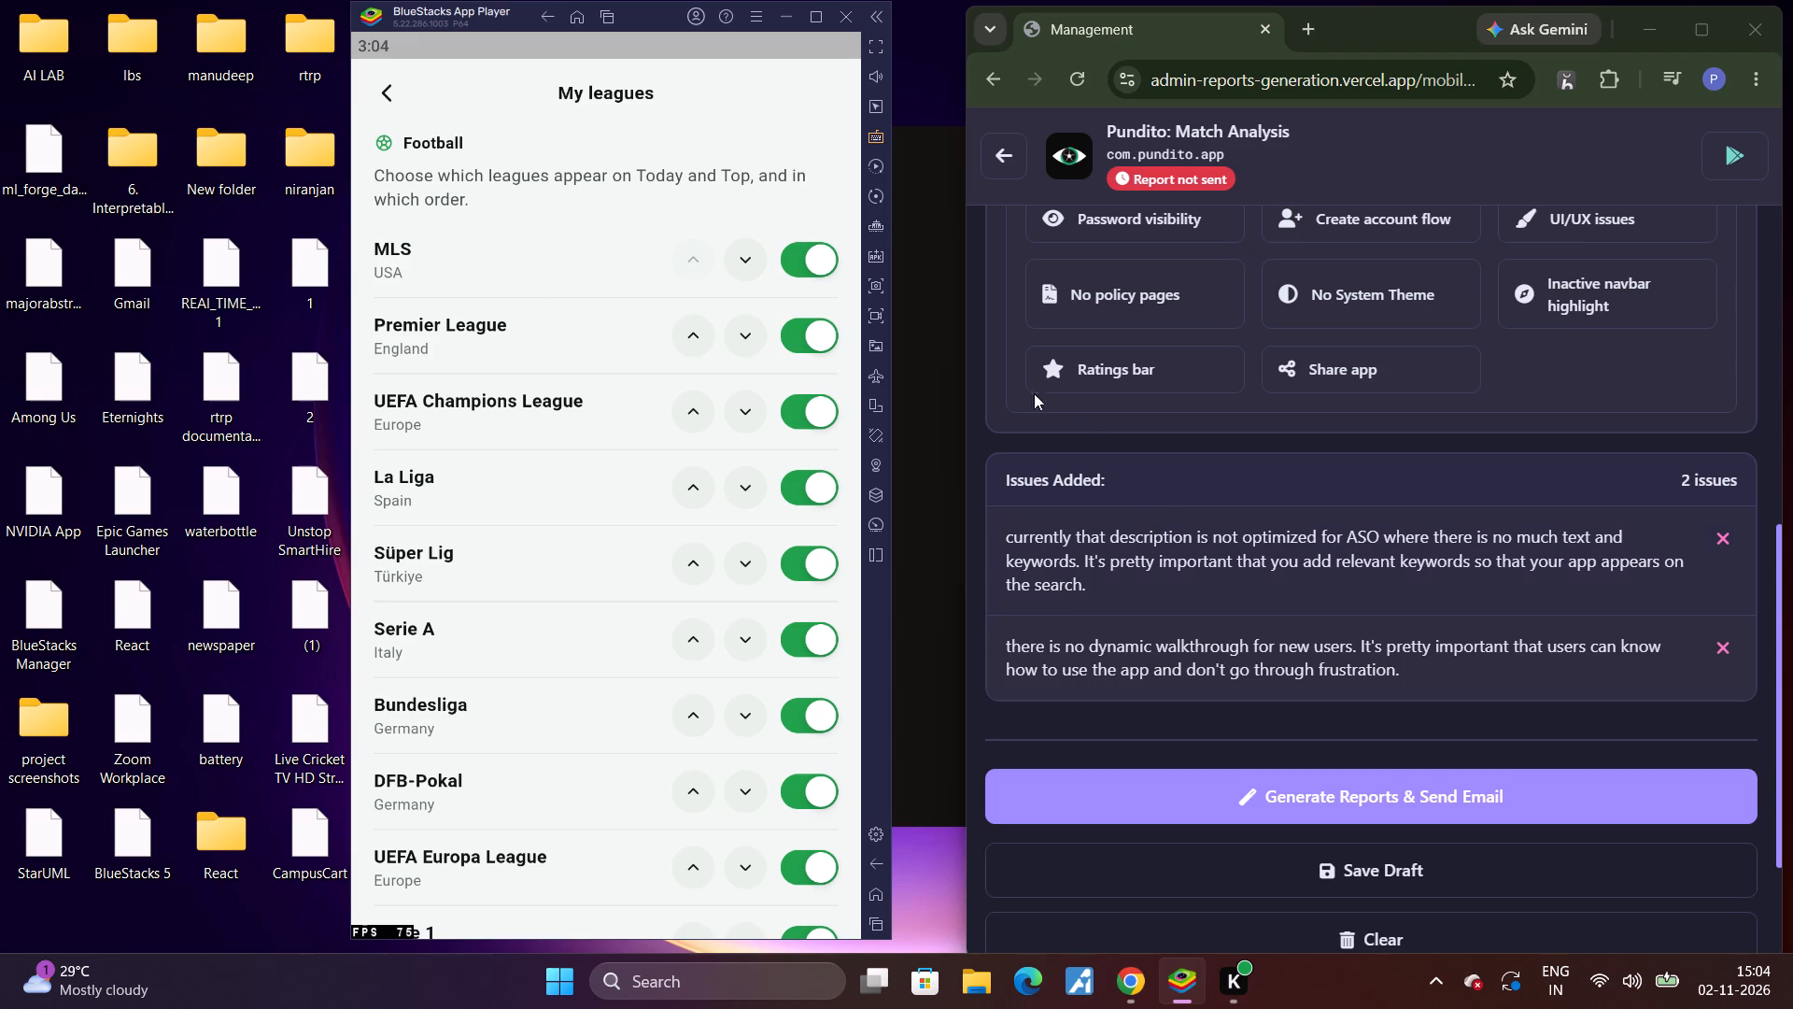
{"action": "left_click", "coordinate": [388, 87]}
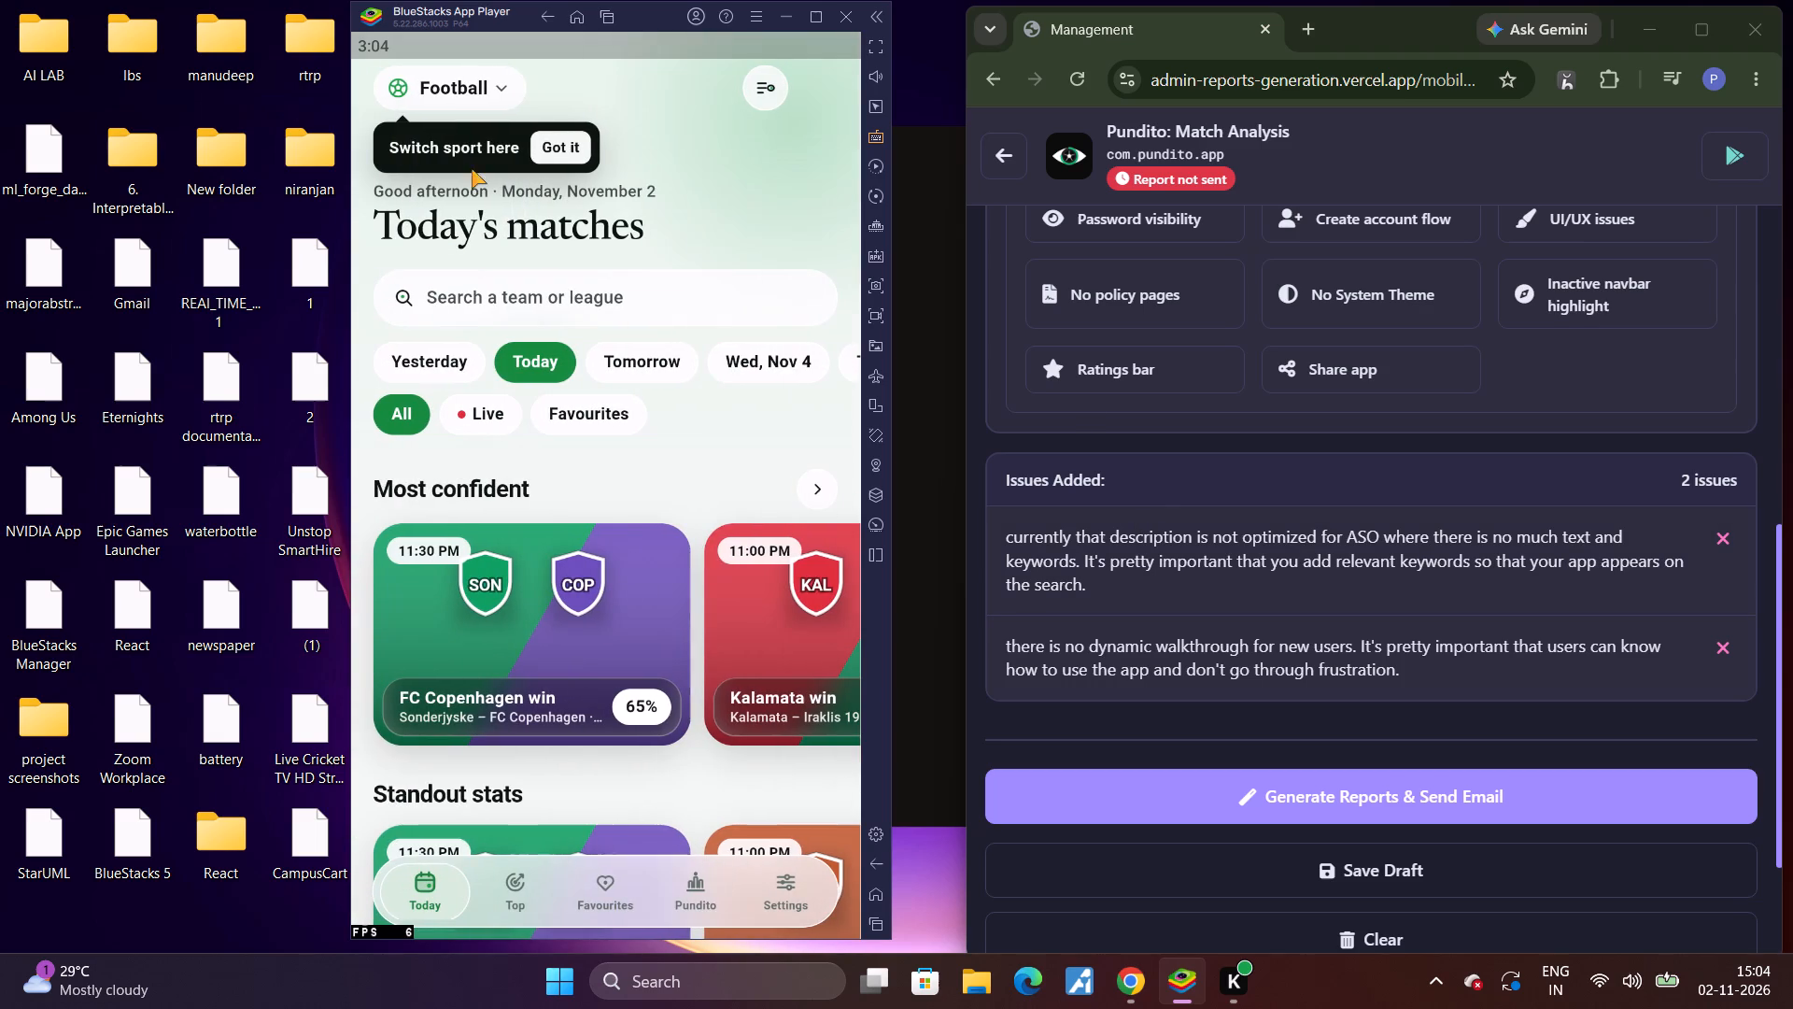
{"action": "left_click", "coordinate": [558, 152]}
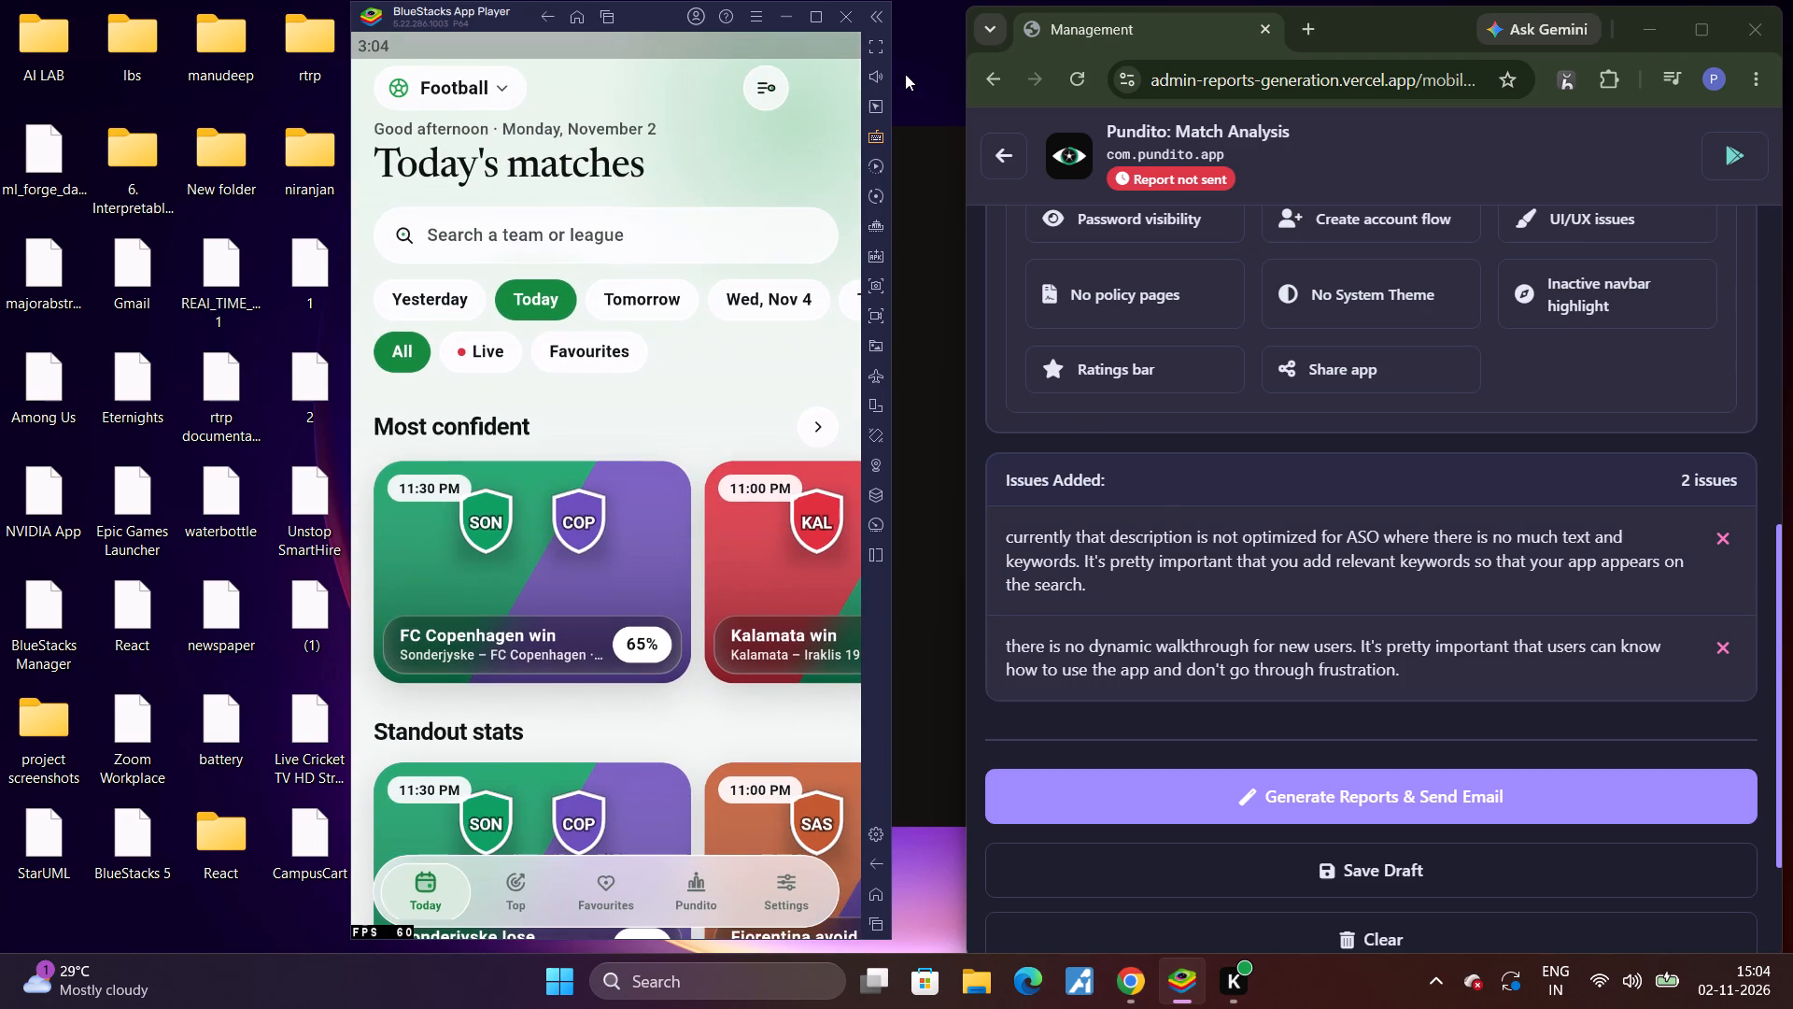
Examine the My leagues list and test the UEFA Champions League, Premier League and MLS toggles by switching them off and on.
{"action": "left_click", "coordinate": [772, 95]}
{"action": "left_click_drag", "start_coordinate": [641, 790], "coordinate": [643, 586]}
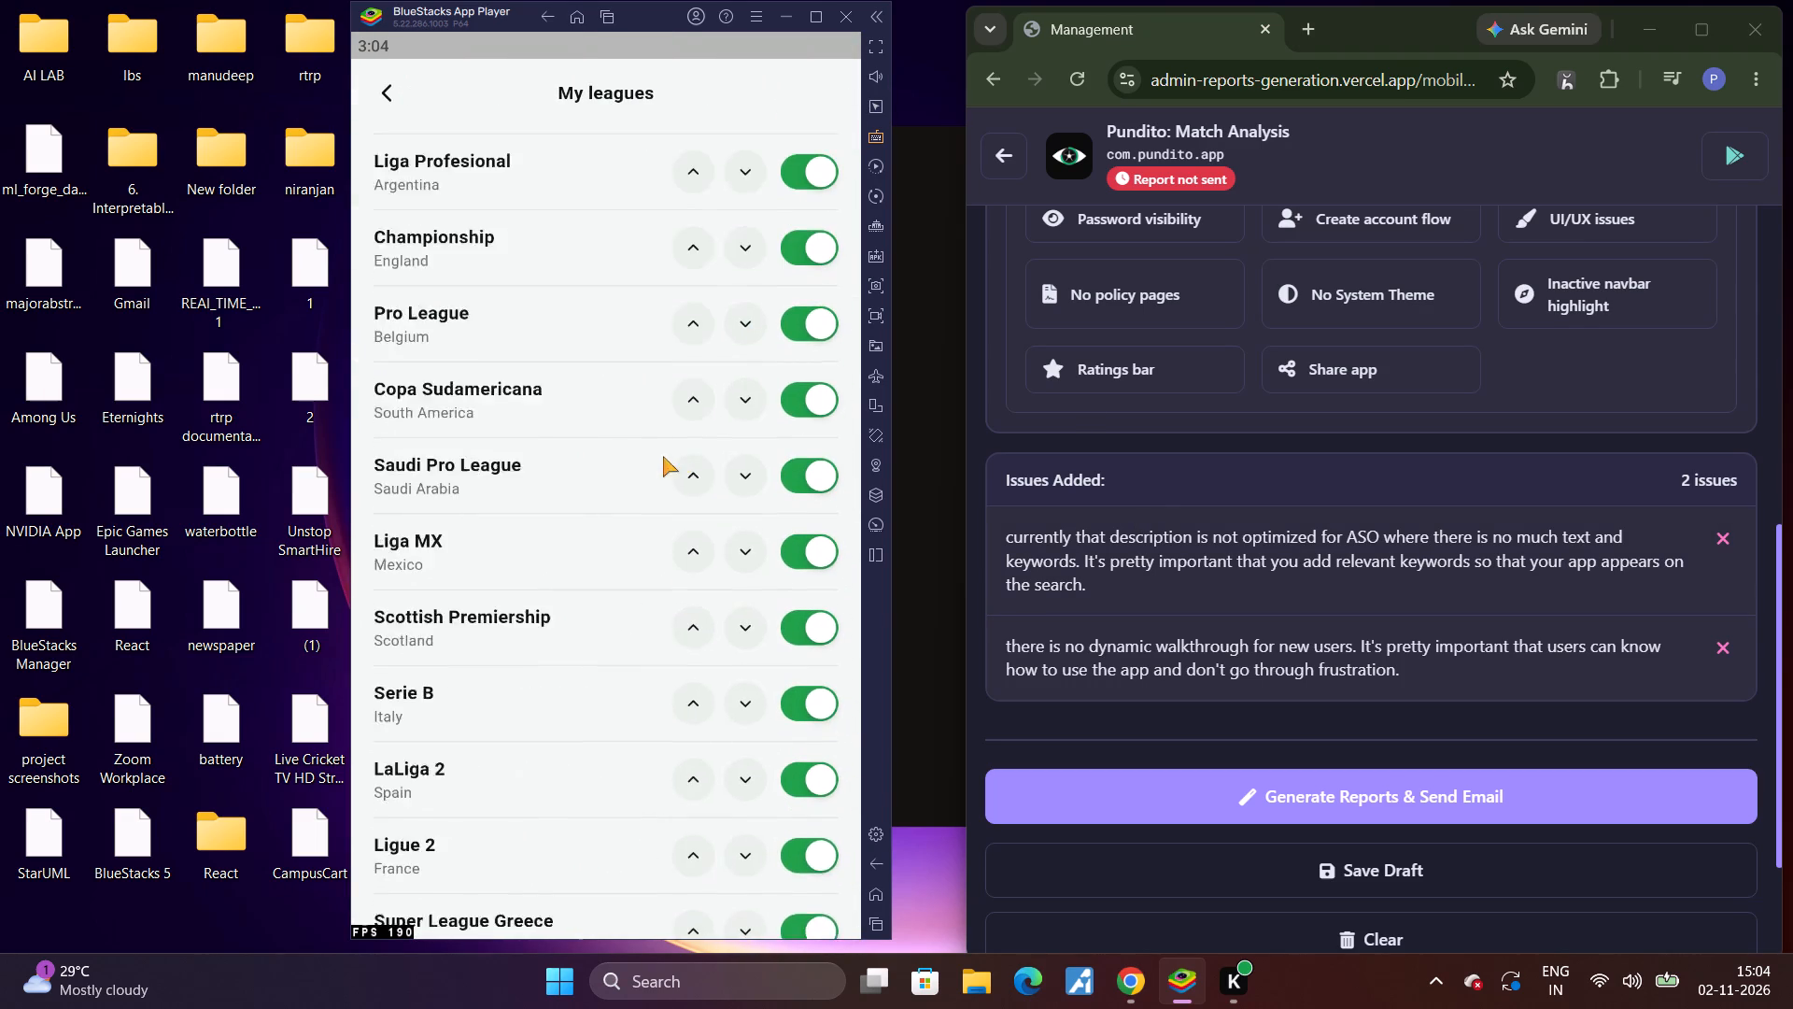
{"action": "left_click_drag", "start_coordinate": [652, 803], "coordinate": [630, 327]}
{"action": "left_click_drag", "start_coordinate": [637, 283], "coordinate": [780, 754]}
{"action": "left_click_drag", "start_coordinate": [725, 369], "coordinate": [804, 659]}
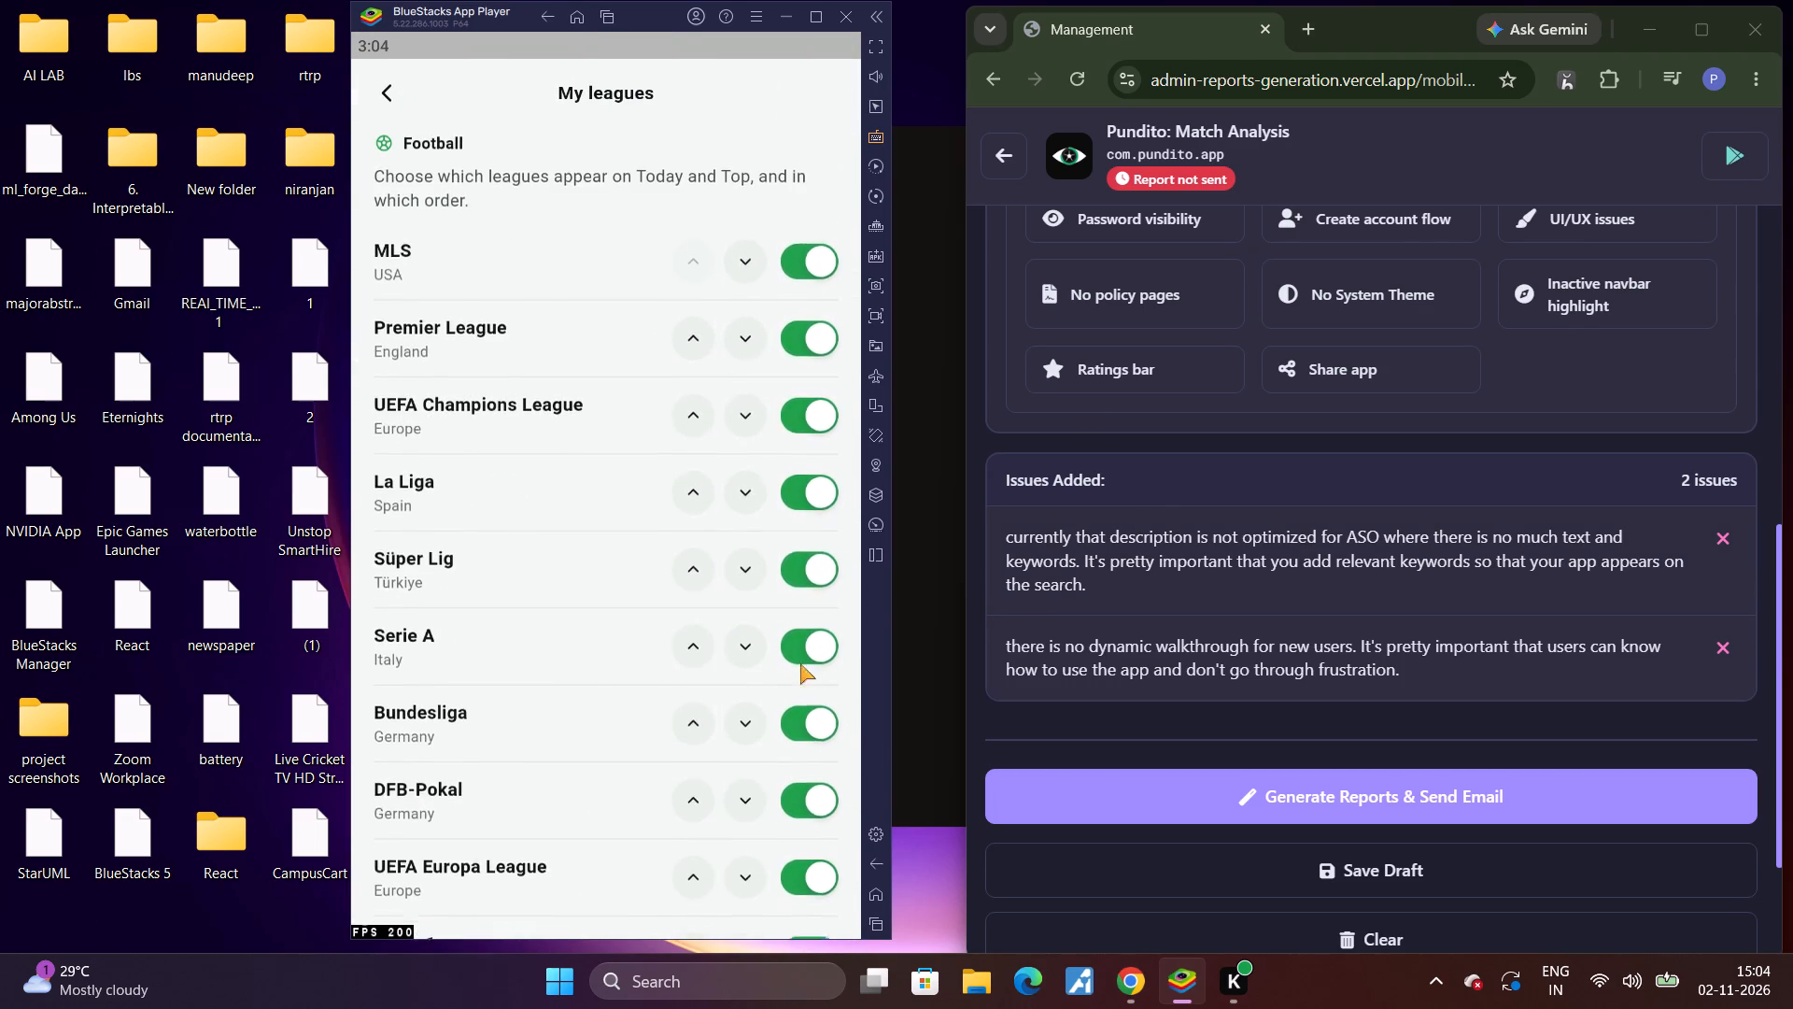
{"action": "double_click", "coordinate": [783, 402]}
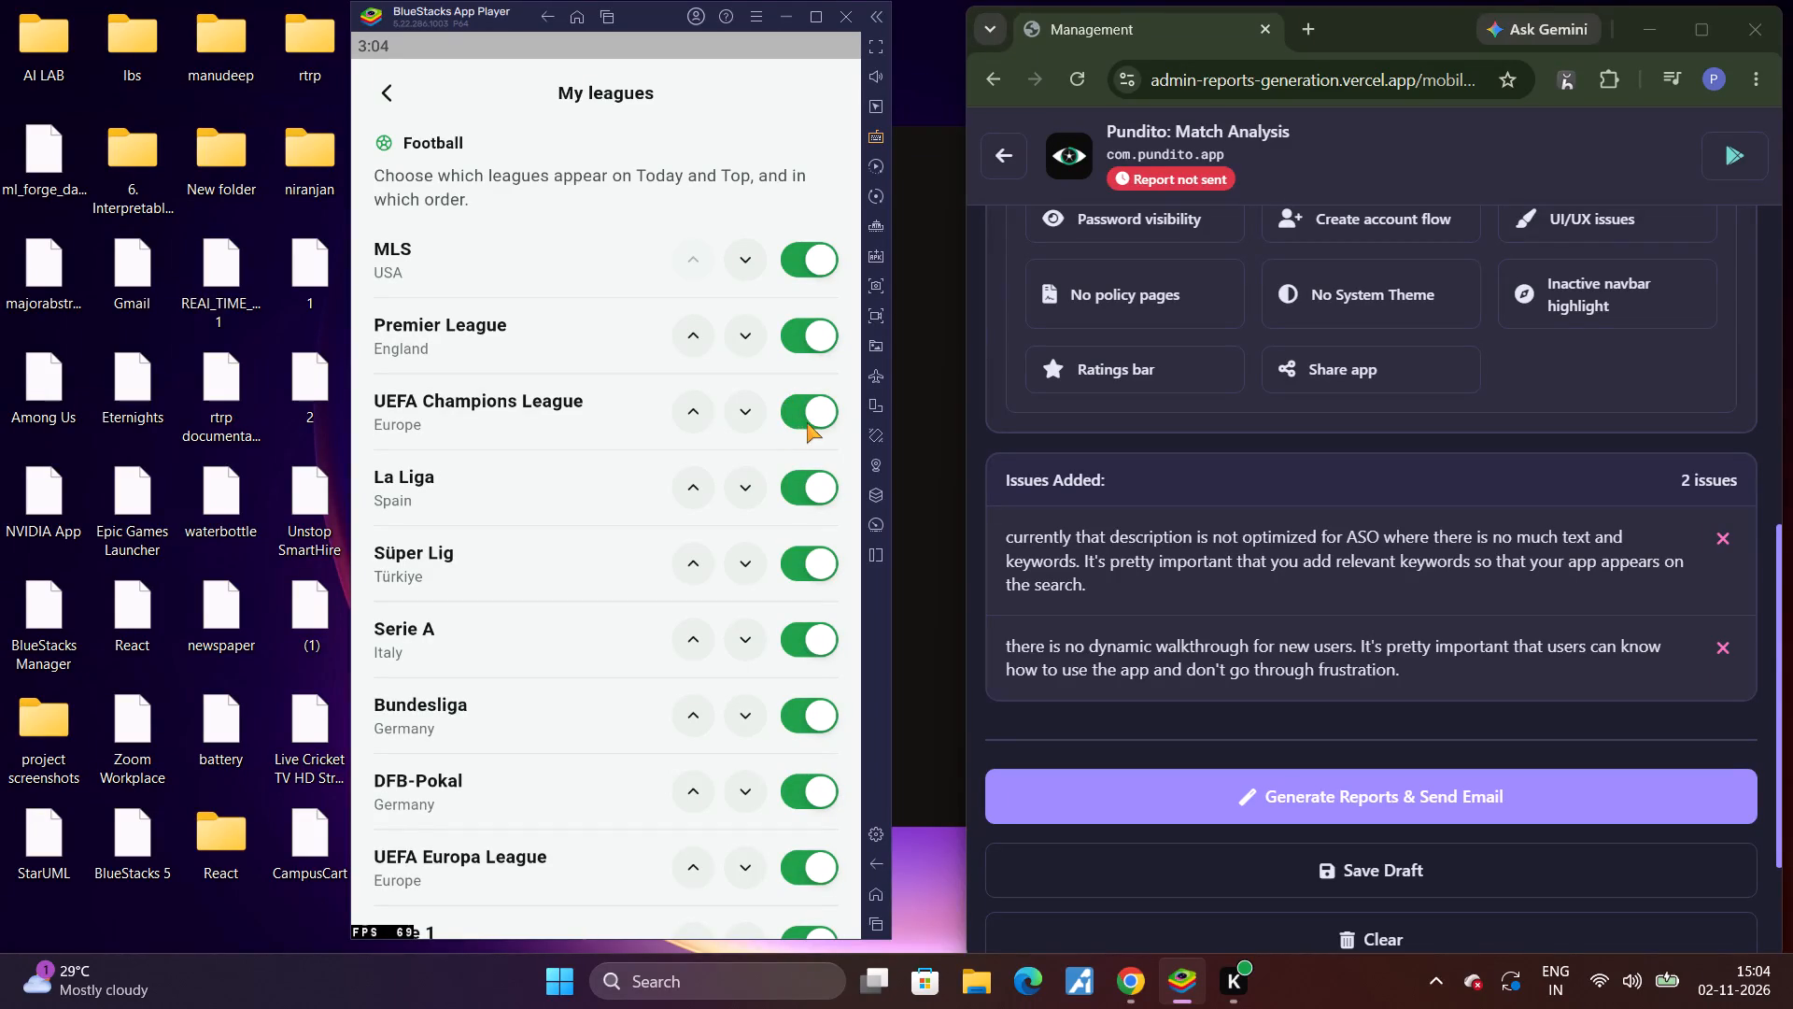
{"action": "left_click", "coordinate": [806, 422]}
{"action": "left_click", "coordinate": [812, 417]}
{"action": "double_click", "coordinate": [819, 325]}
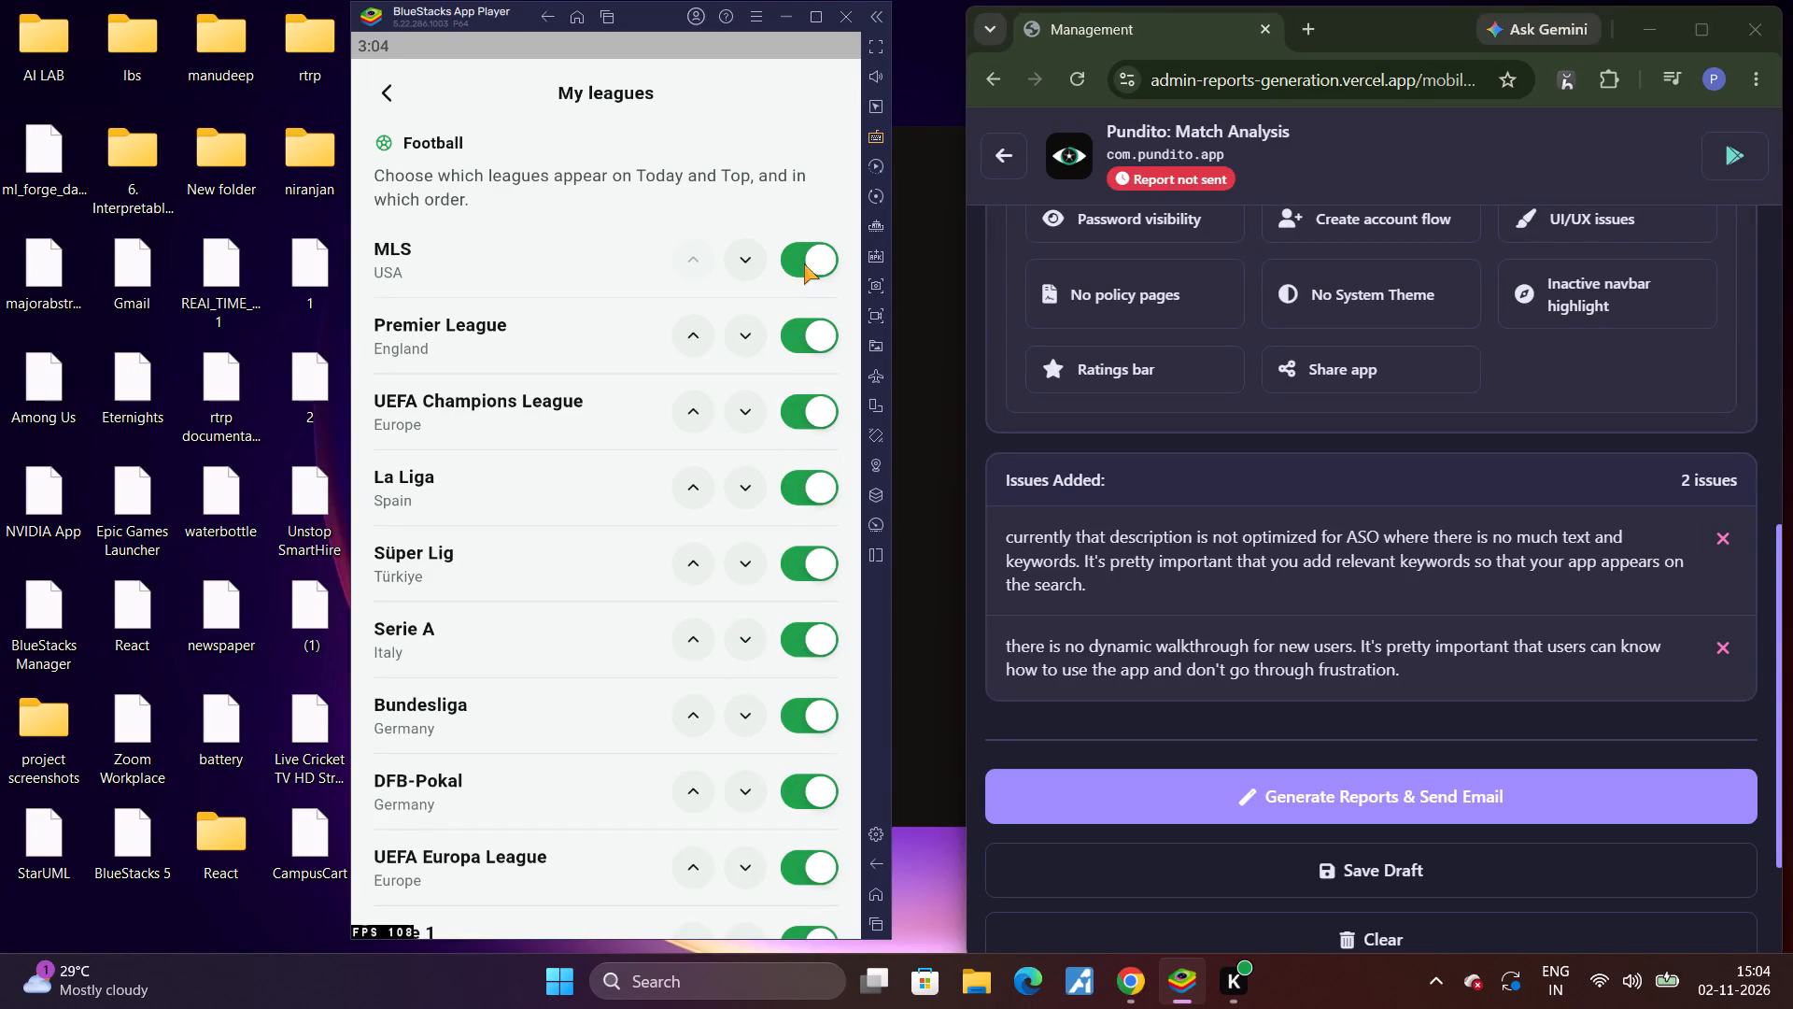
{"action": "double_click", "coordinate": [803, 263]}
{"action": "double_click", "coordinate": [804, 343]}
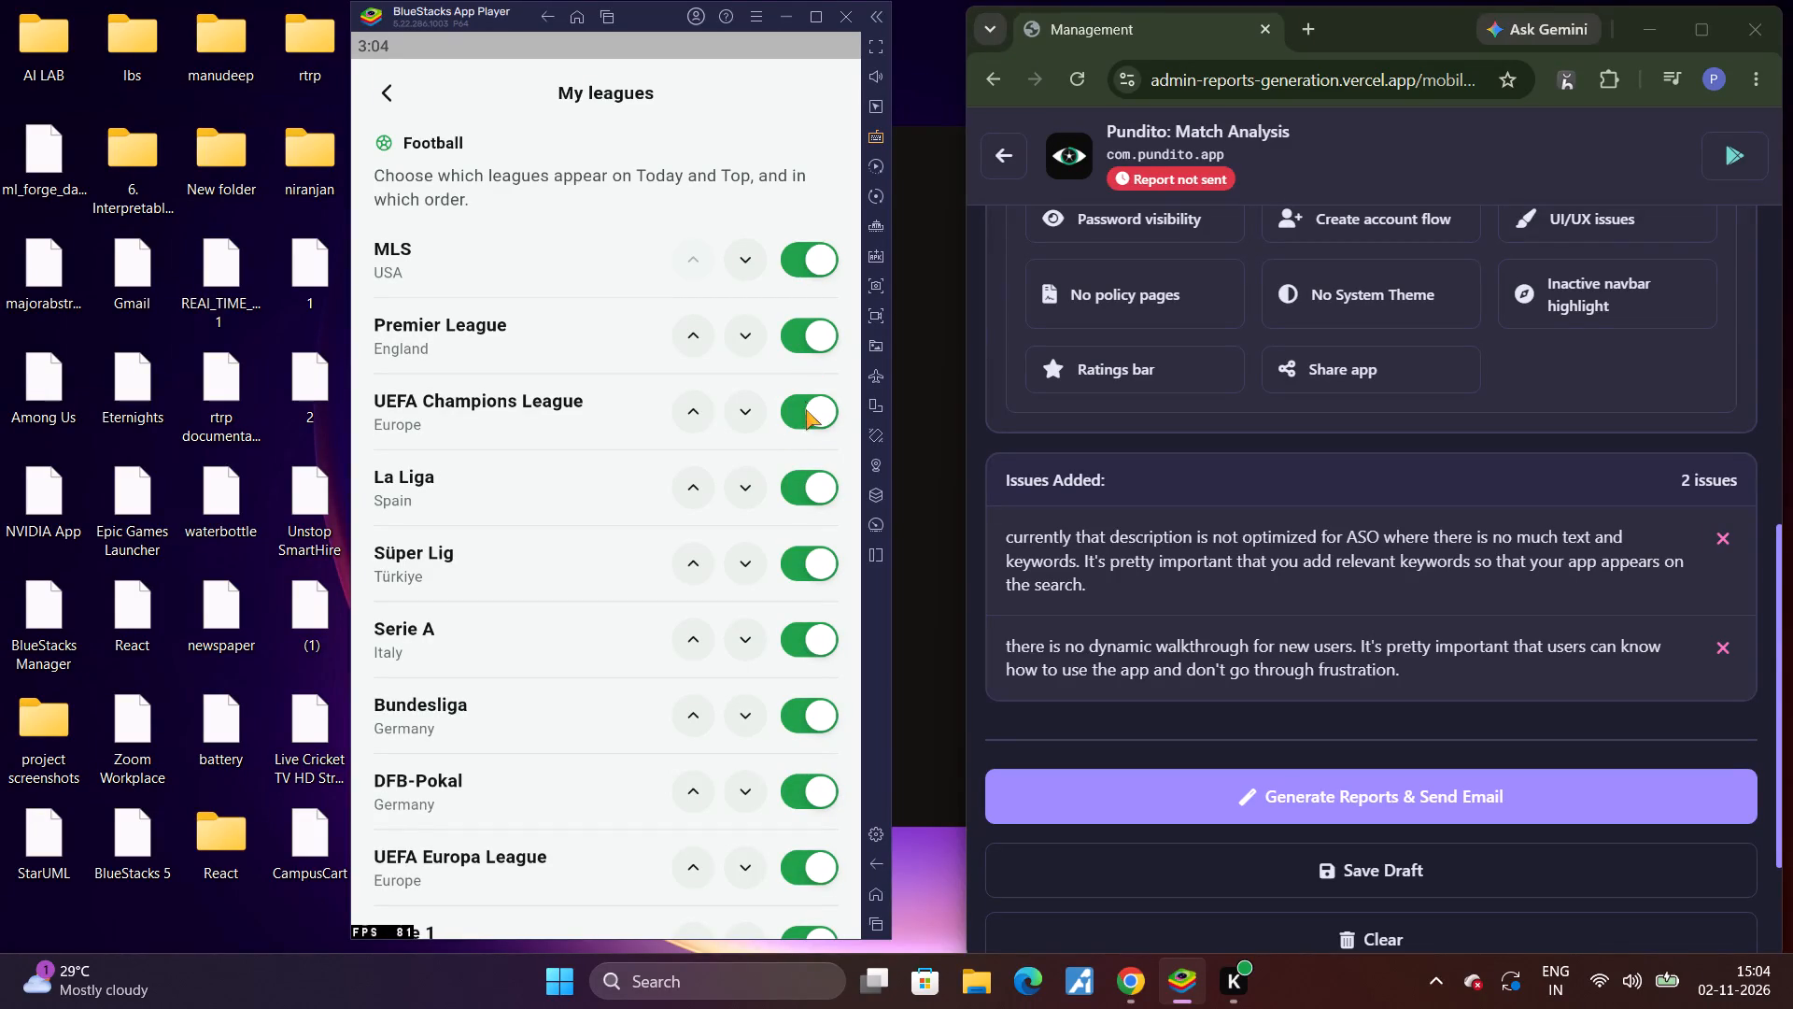
Test the UEFA Champions League, La Liga, Süper Lig, Serie A, Bundesliga and DFB-Pokal toggles by switching them off and on.
{"action": "double_click", "coordinate": [805, 409]}
{"action": "double_click", "coordinate": [811, 478]}
{"action": "left_click", "coordinate": [822, 569]}
{"action": "left_click", "coordinate": [824, 571]}
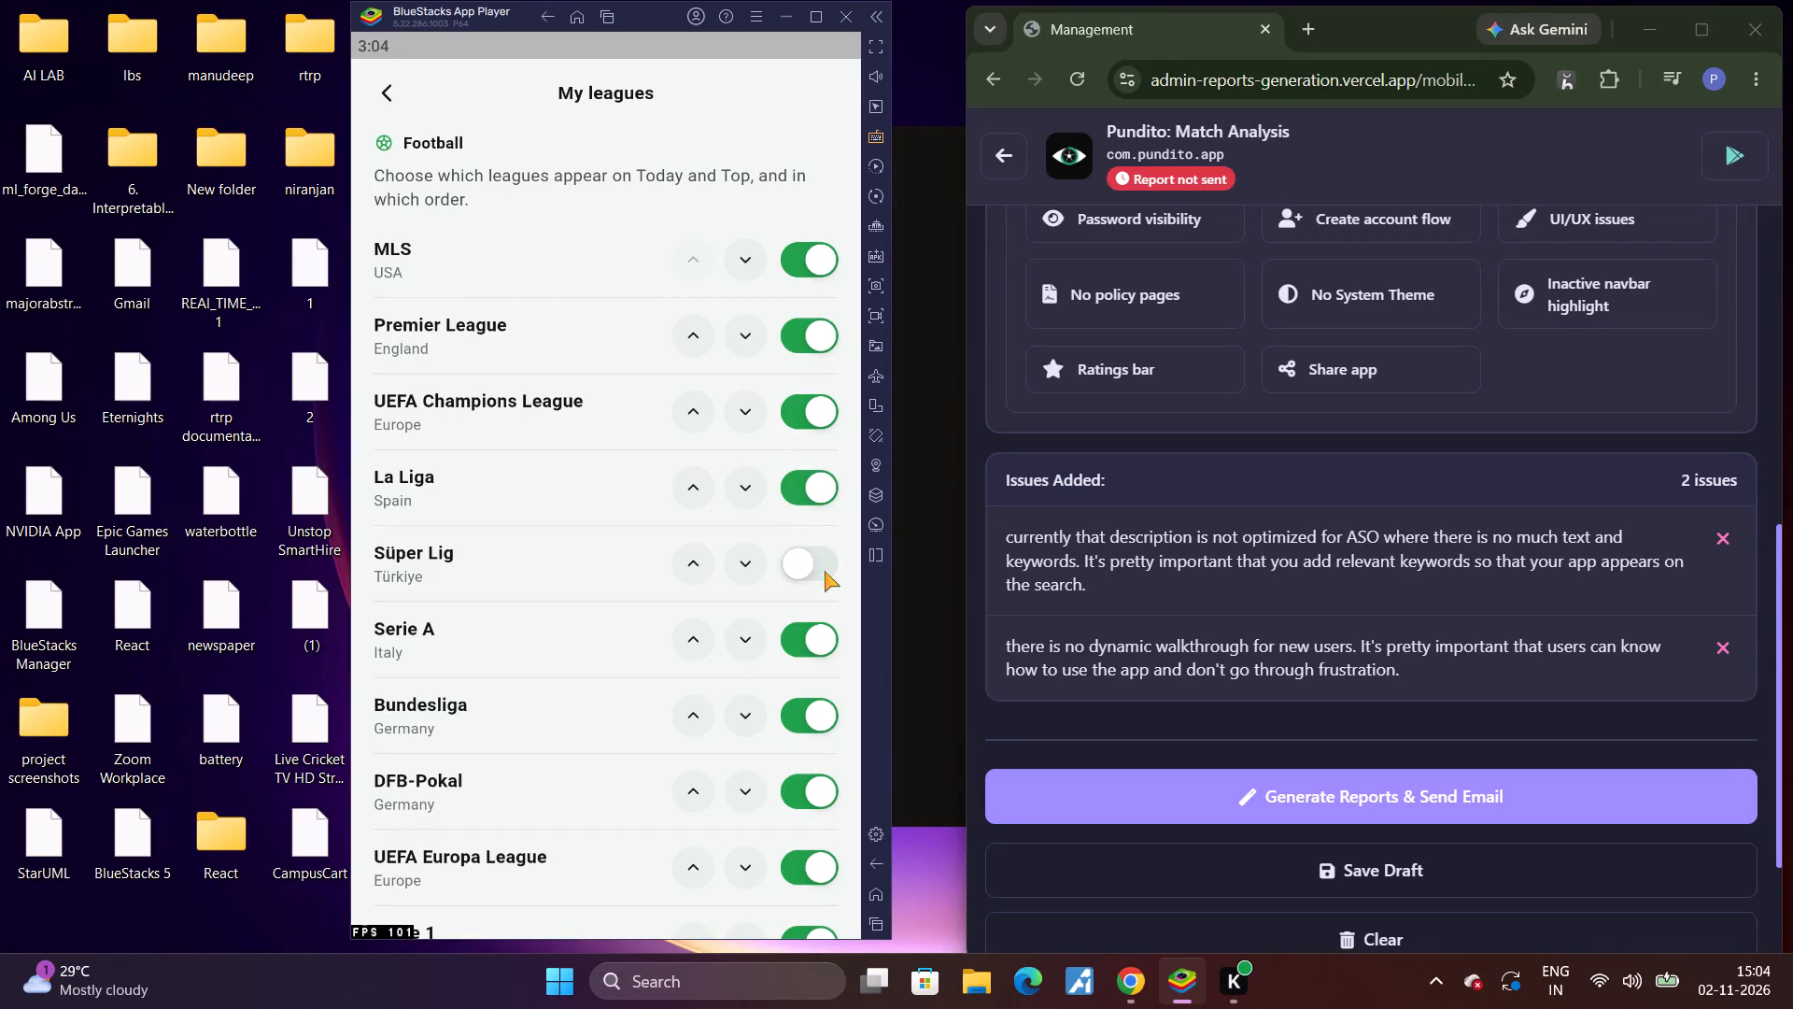
{"action": "left_click", "coordinate": [796, 631]}
{"action": "left_click", "coordinate": [791, 652]}
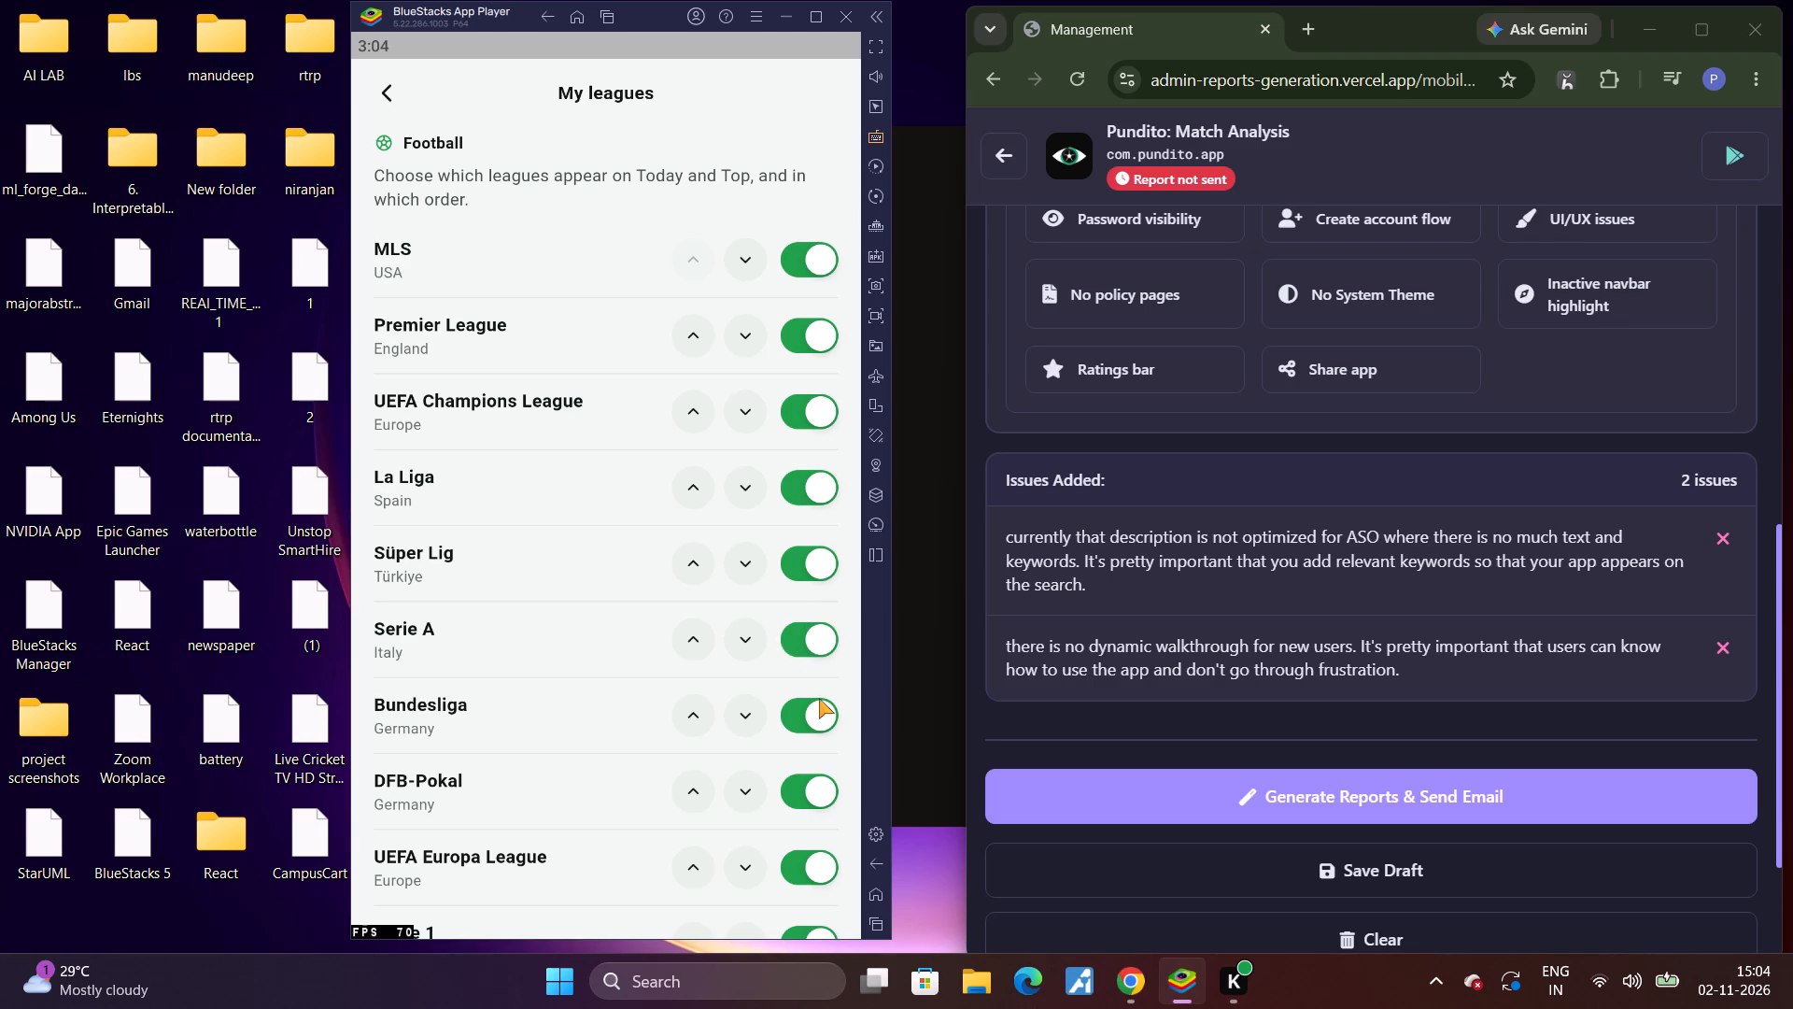
{"action": "left_click", "coordinate": [818, 698]}
{"action": "left_click", "coordinate": [815, 717]}
{"action": "left_click", "coordinate": [800, 786]}
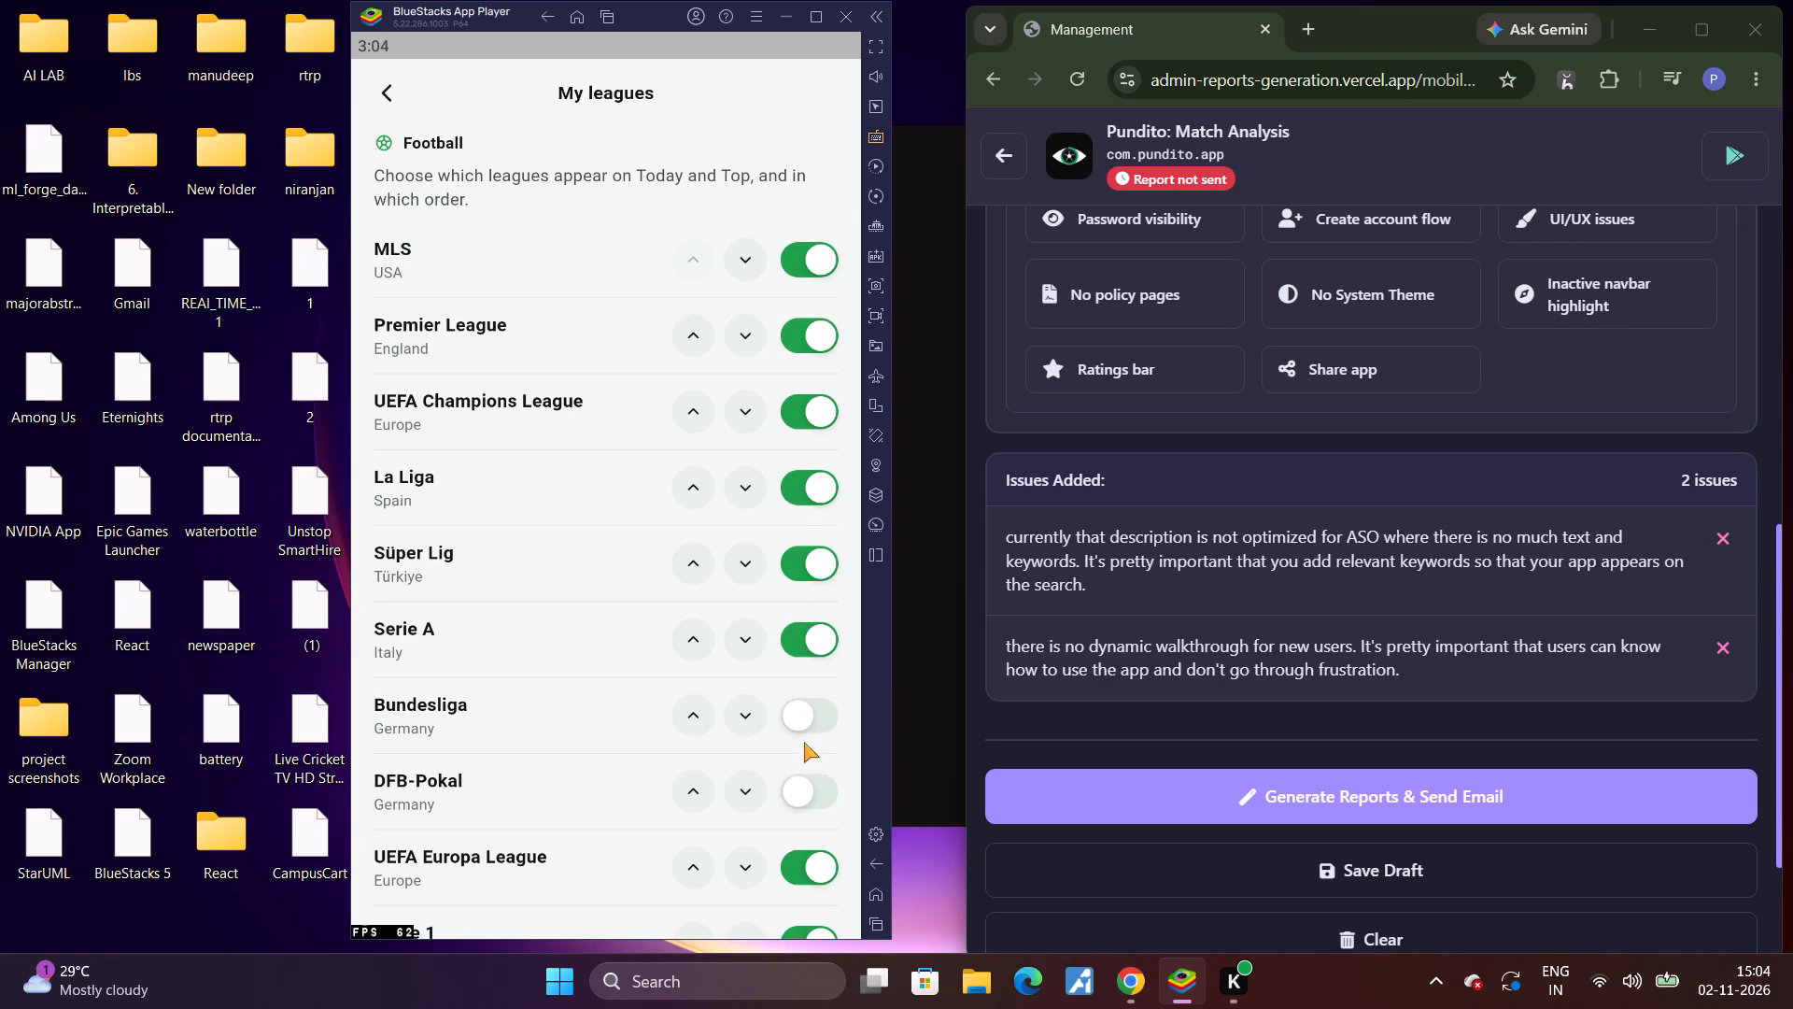
{"action": "left_click", "coordinate": [803, 713]}
{"action": "left_click", "coordinate": [801, 781]}
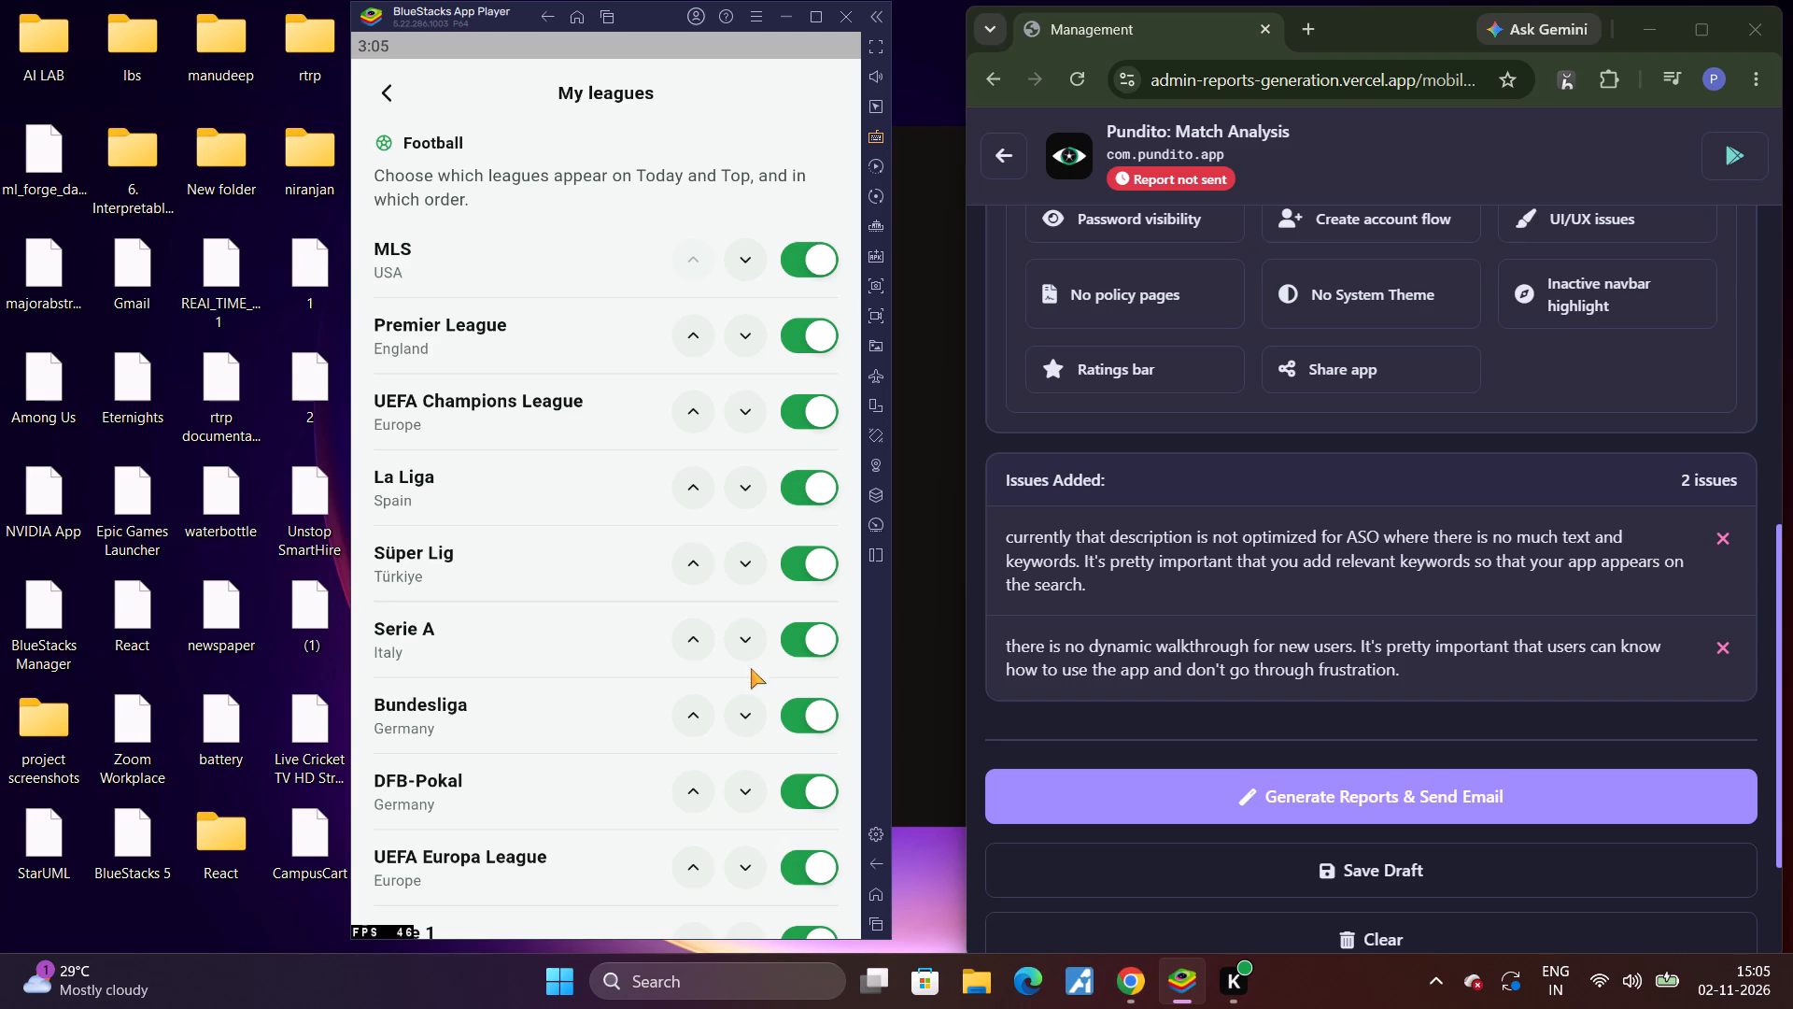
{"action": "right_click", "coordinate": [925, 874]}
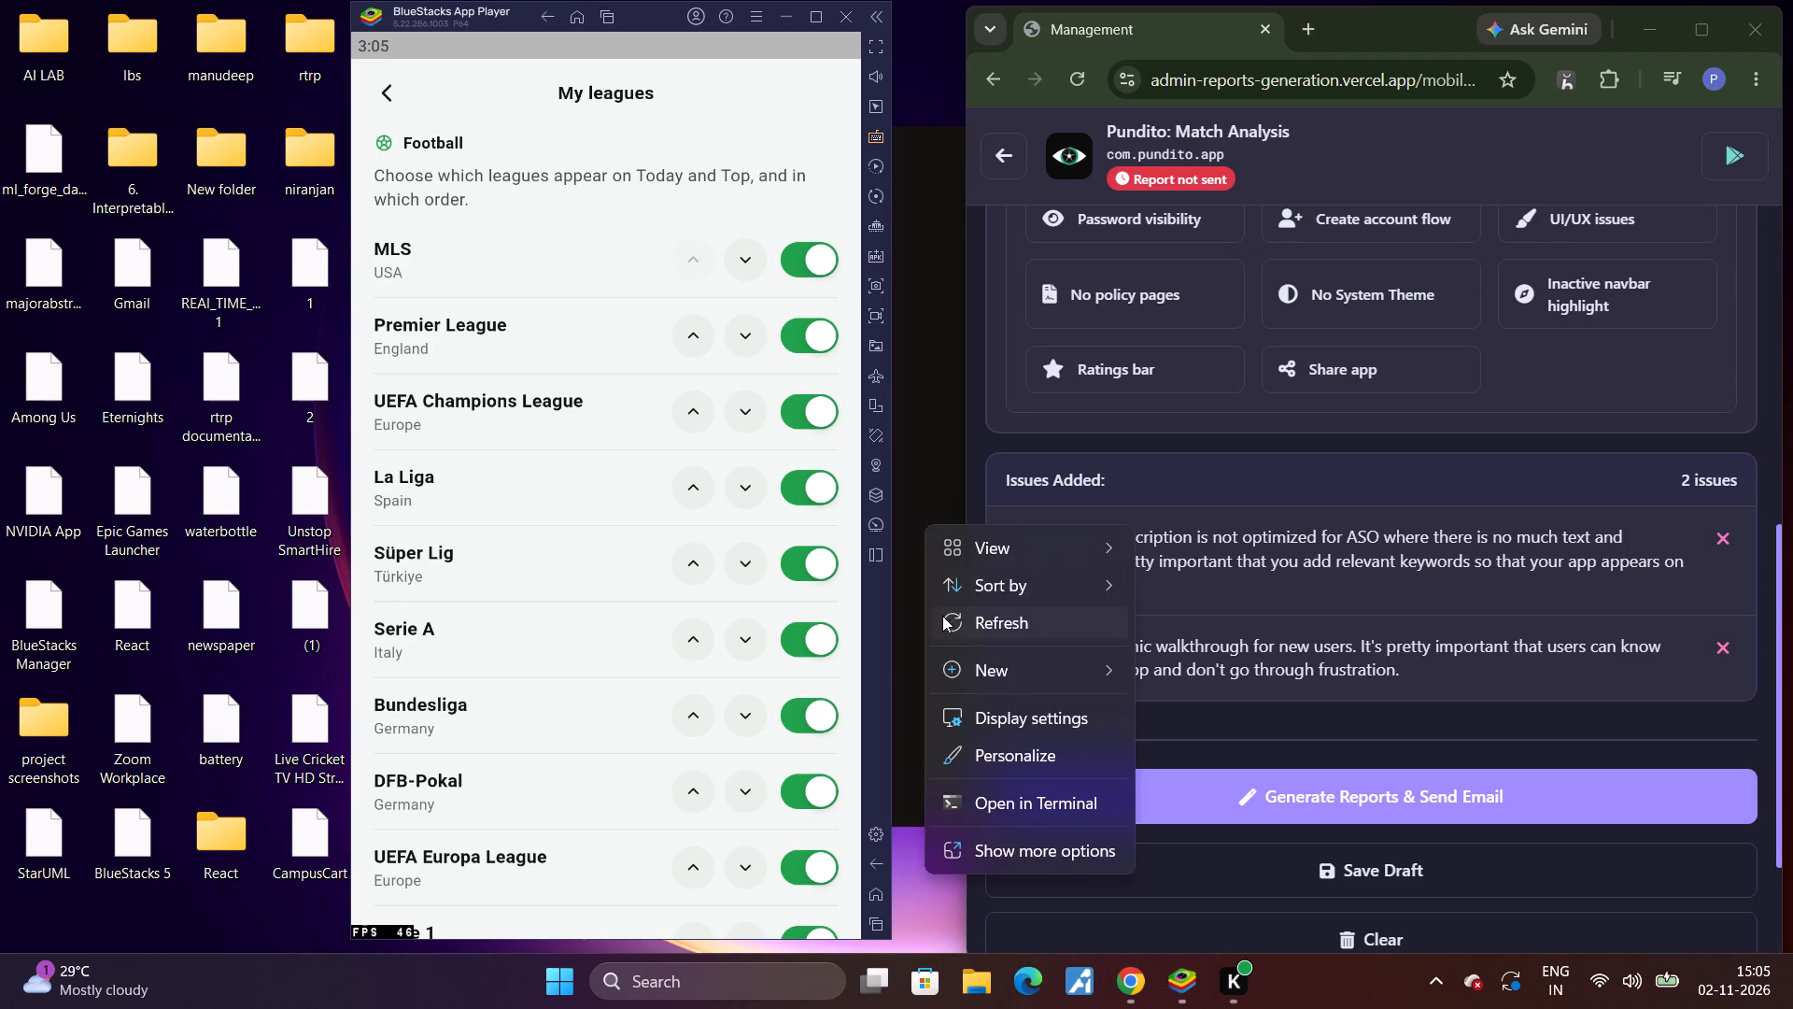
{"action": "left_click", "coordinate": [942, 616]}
Look through the full list of football leagues in My leagues and return to its start.
{"action": "left_click_drag", "start_coordinate": [516, 618], "coordinate": [298, 0]}
{"action": "left_click_drag", "start_coordinate": [481, 622], "coordinate": [515, 325]}
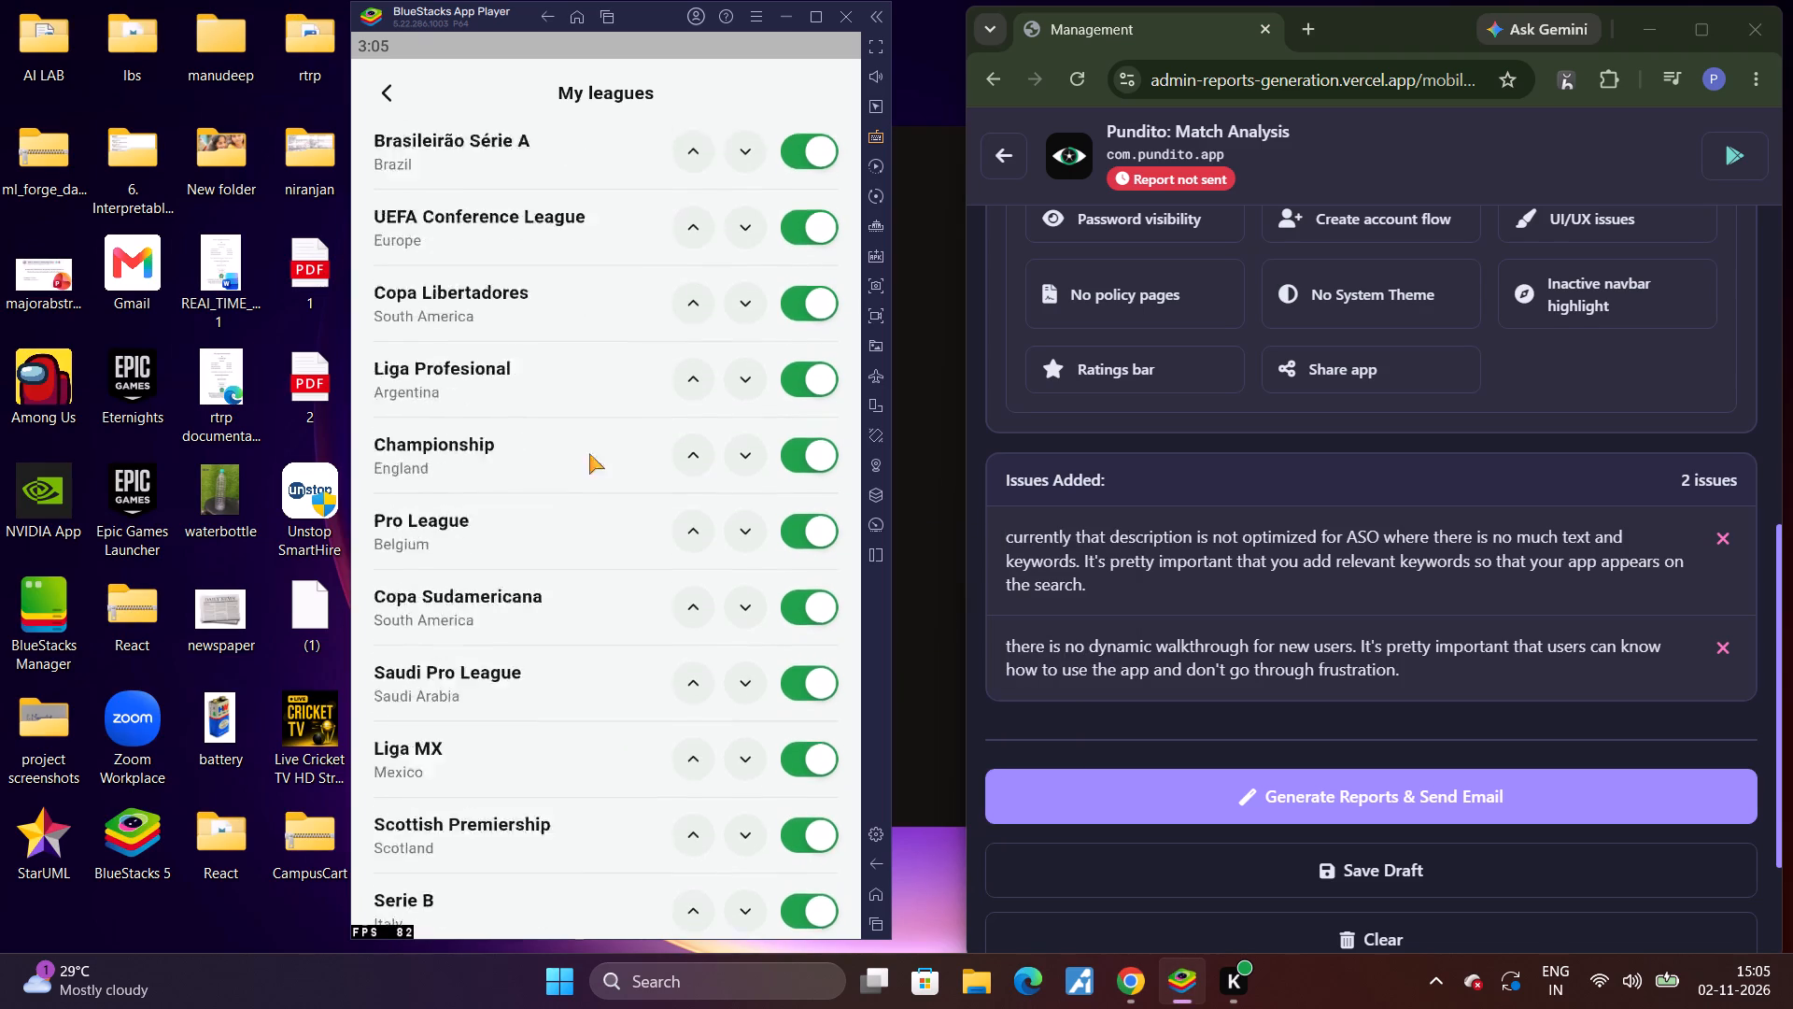
{"action": "left_click_drag", "start_coordinate": [652, 889], "coordinate": [623, 664]}
{"action": "left_click_drag", "start_coordinate": [548, 677], "coordinate": [553, 405]}
{"action": "left_click_drag", "start_coordinate": [553, 369], "coordinate": [642, 862]}
{"action": "left_click_drag", "start_coordinate": [645, 564], "coordinate": [742, 1008]}
{"action": "left_click_drag", "start_coordinate": [397, 192], "coordinate": [482, 936]}
Go back to the Today screen, check the sport chooser, close it and reopen My leagues.
{"action": "left_click", "coordinate": [396, 94]}
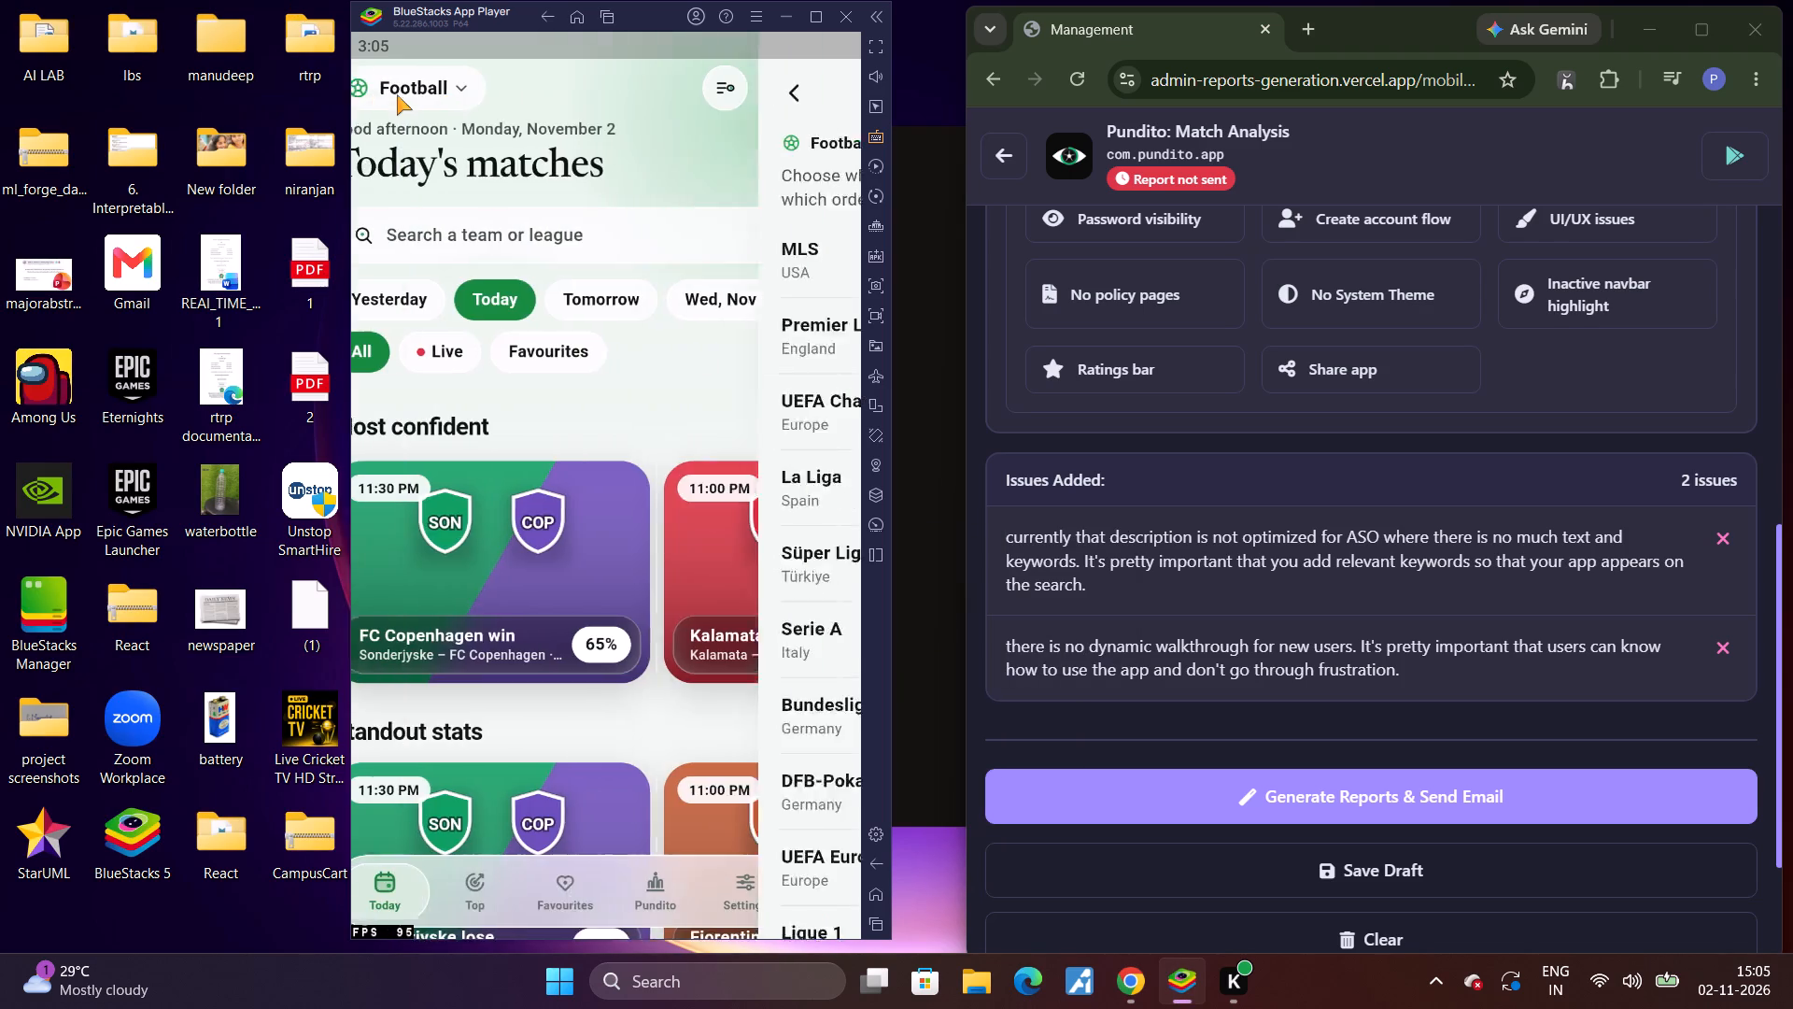
{"action": "triple_click", "coordinate": [398, 93]}
{"action": "double_click", "coordinate": [404, 91]}
{"action": "left_click", "coordinate": [409, 86]}
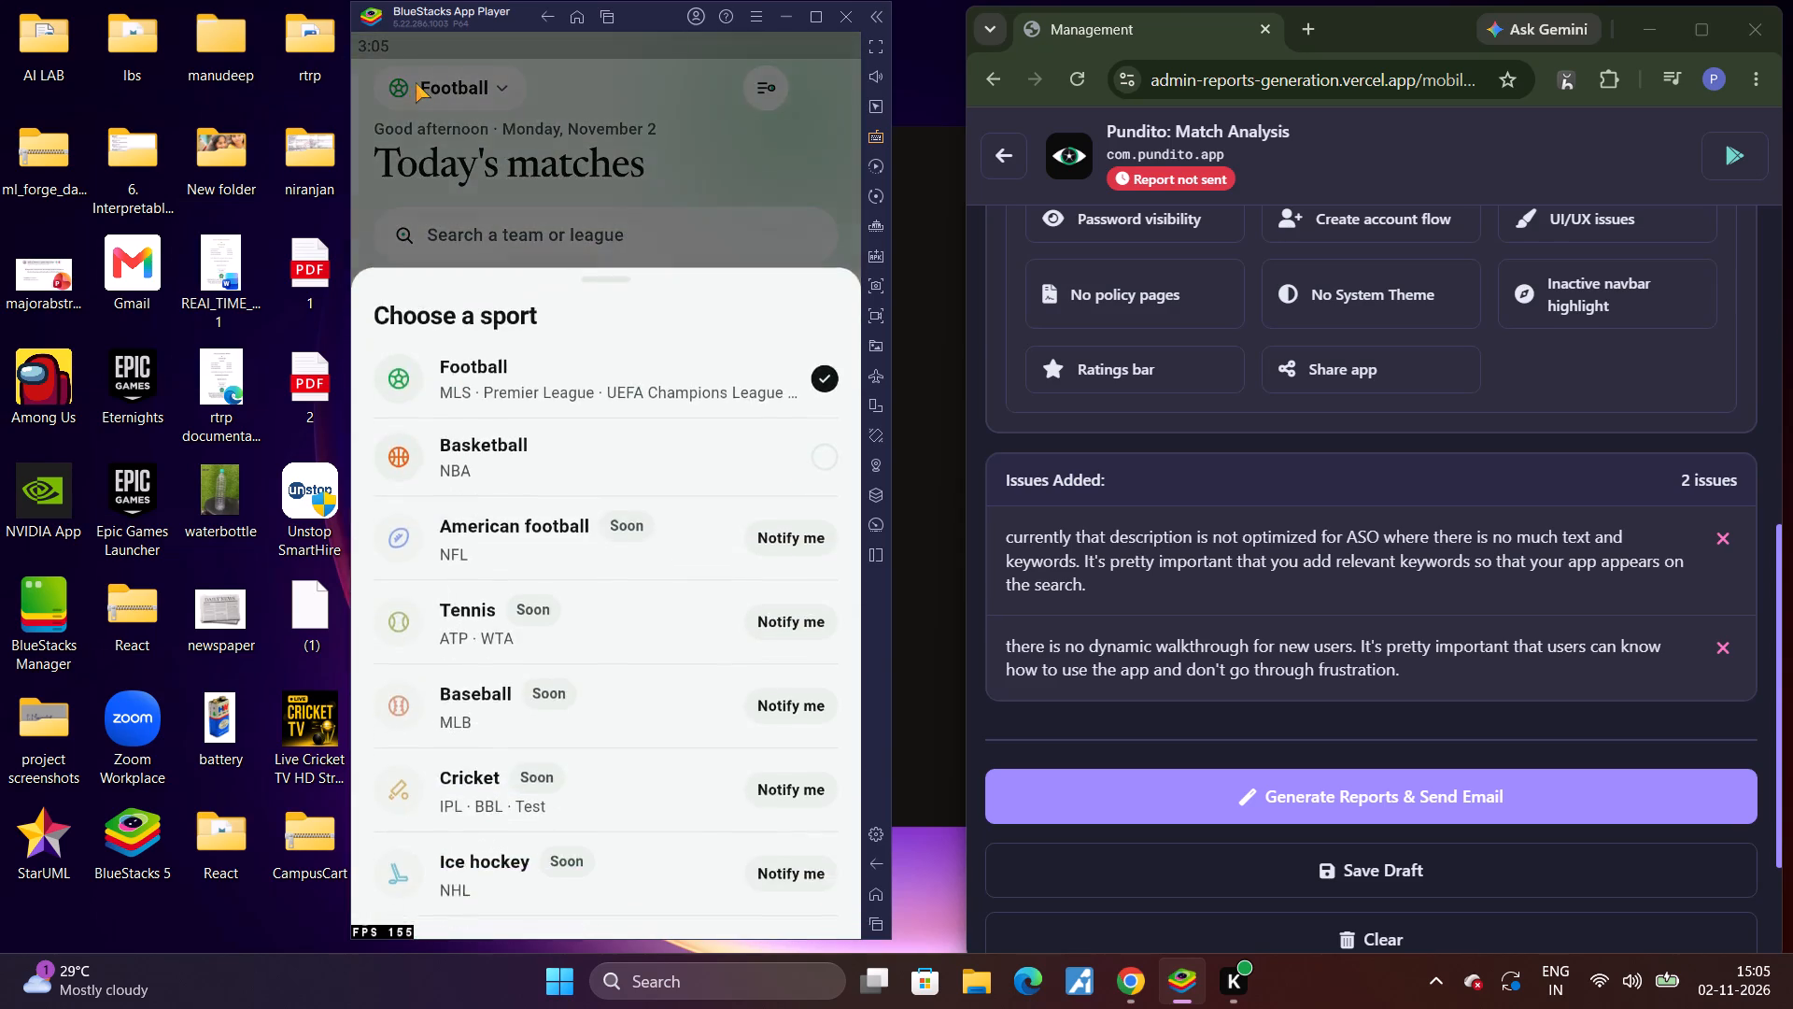
{"action": "left_click", "coordinate": [793, 102]}
{"action": "left_click", "coordinate": [778, 92]}
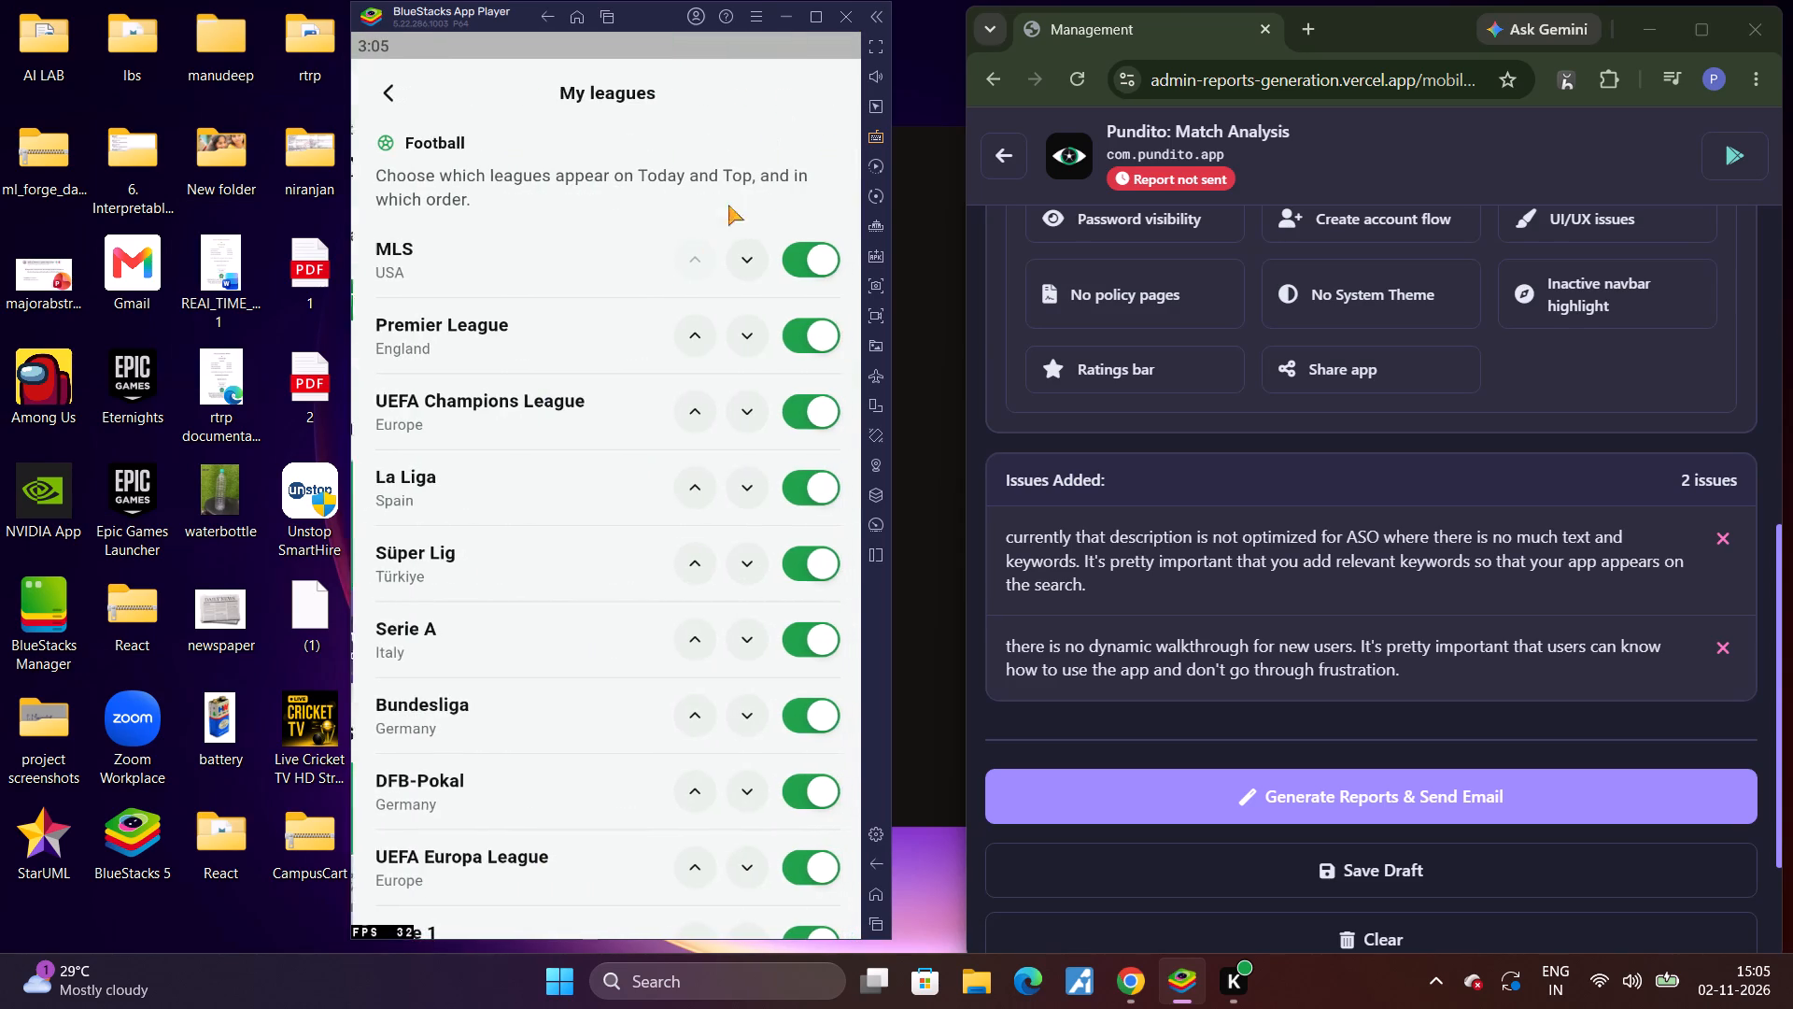
Look through the My leagues list again, testing its scrolling in both directions, and go back to the Today screen.
{"action": "left_click_drag", "start_coordinate": [622, 774], "coordinate": [604, 582]}
{"action": "left_click_drag", "start_coordinate": [587, 708], "coordinate": [619, 505]}
{"action": "left_click_drag", "start_coordinate": [617, 264], "coordinate": [654, 727]}
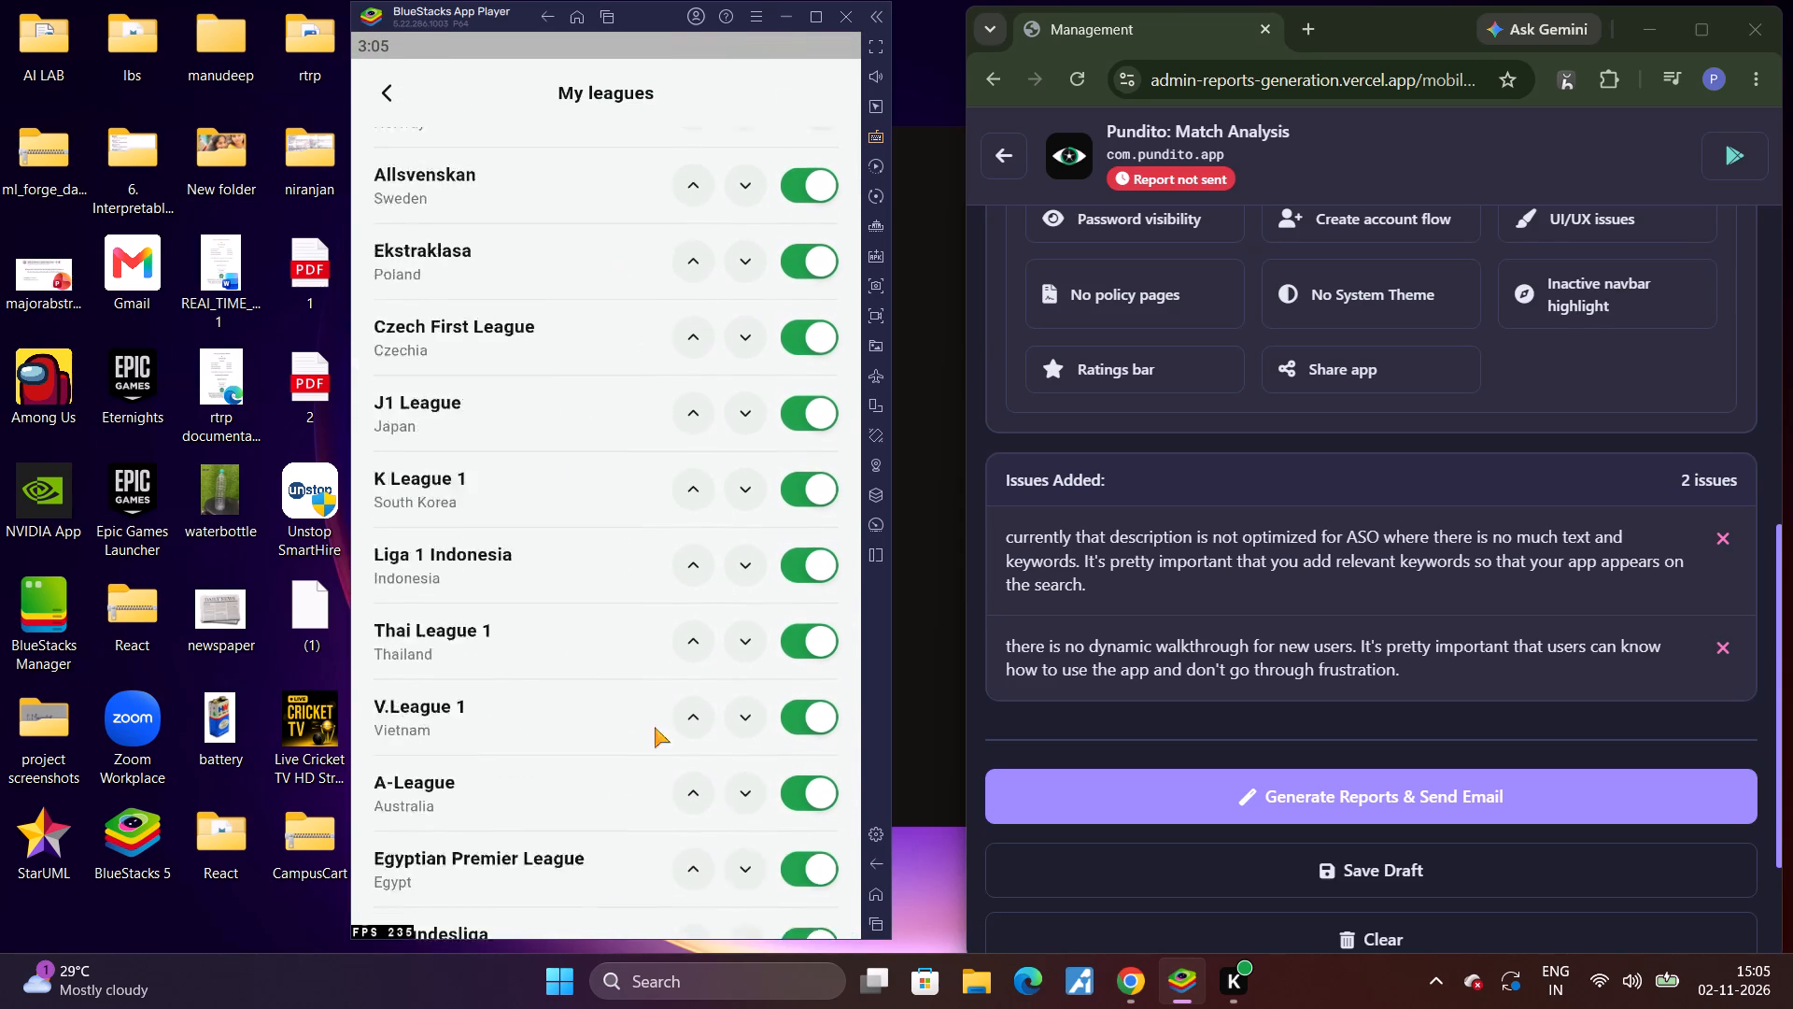
{"action": "left_click_drag", "start_coordinate": [654, 727], "coordinate": [692, 941]}
{"action": "left_click_drag", "start_coordinate": [589, 386], "coordinate": [633, 979]}
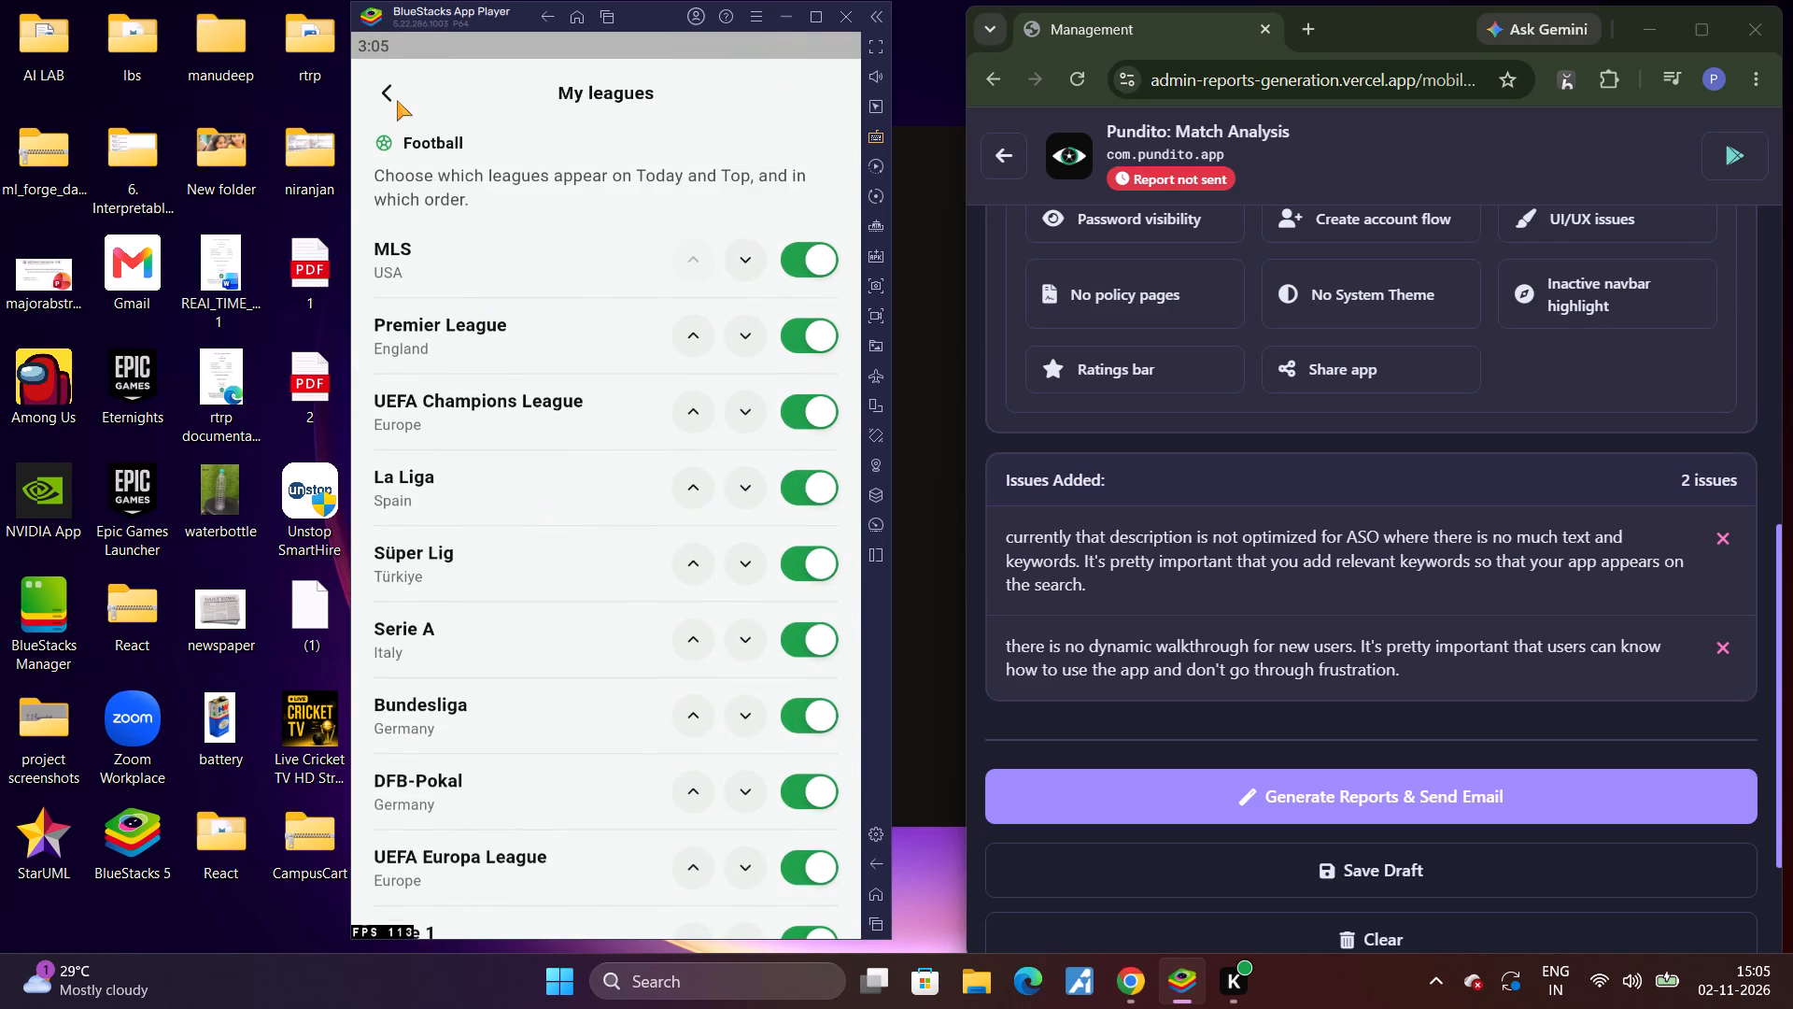
{"action": "left_click", "coordinate": [396, 100]}
Test the Today screen's Yesterday, Tomorrow and Wed, Nov 4 dates and its Favourites and All match filters.
{"action": "left_click", "coordinate": [424, 298]}
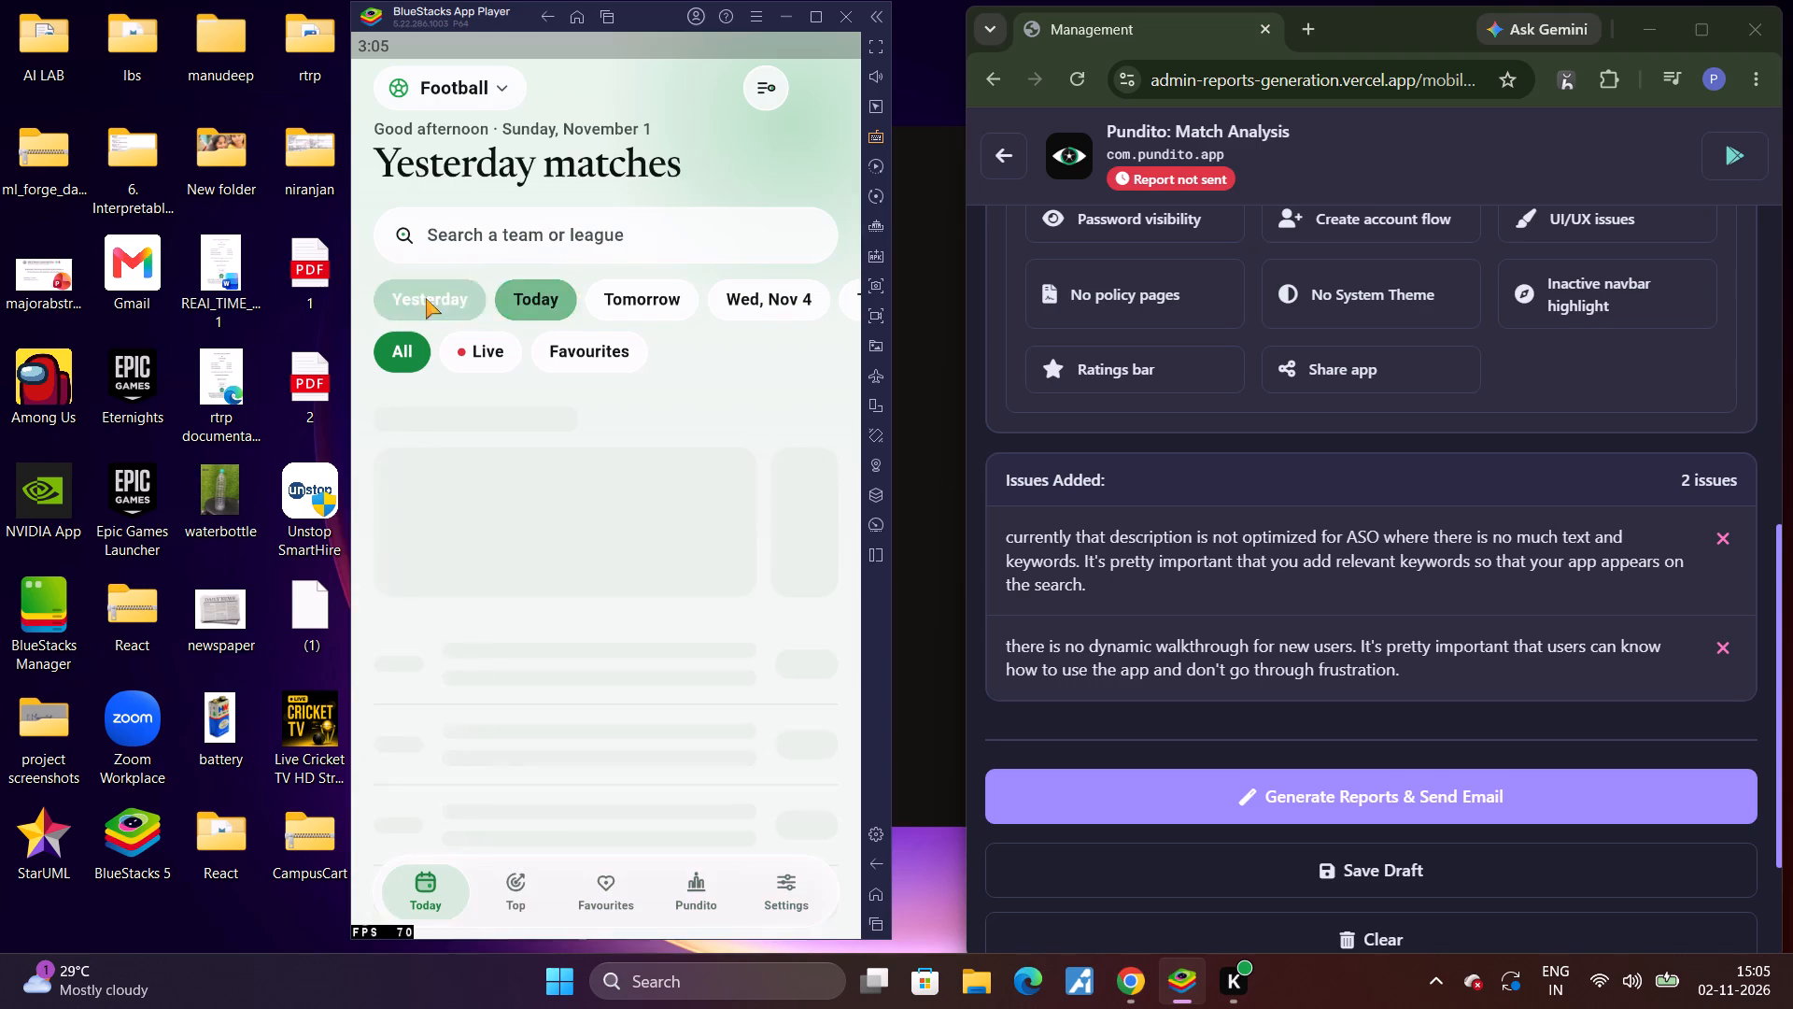
{"action": "left_click", "coordinate": [642, 295]}
{"action": "left_click", "coordinate": [765, 299]}
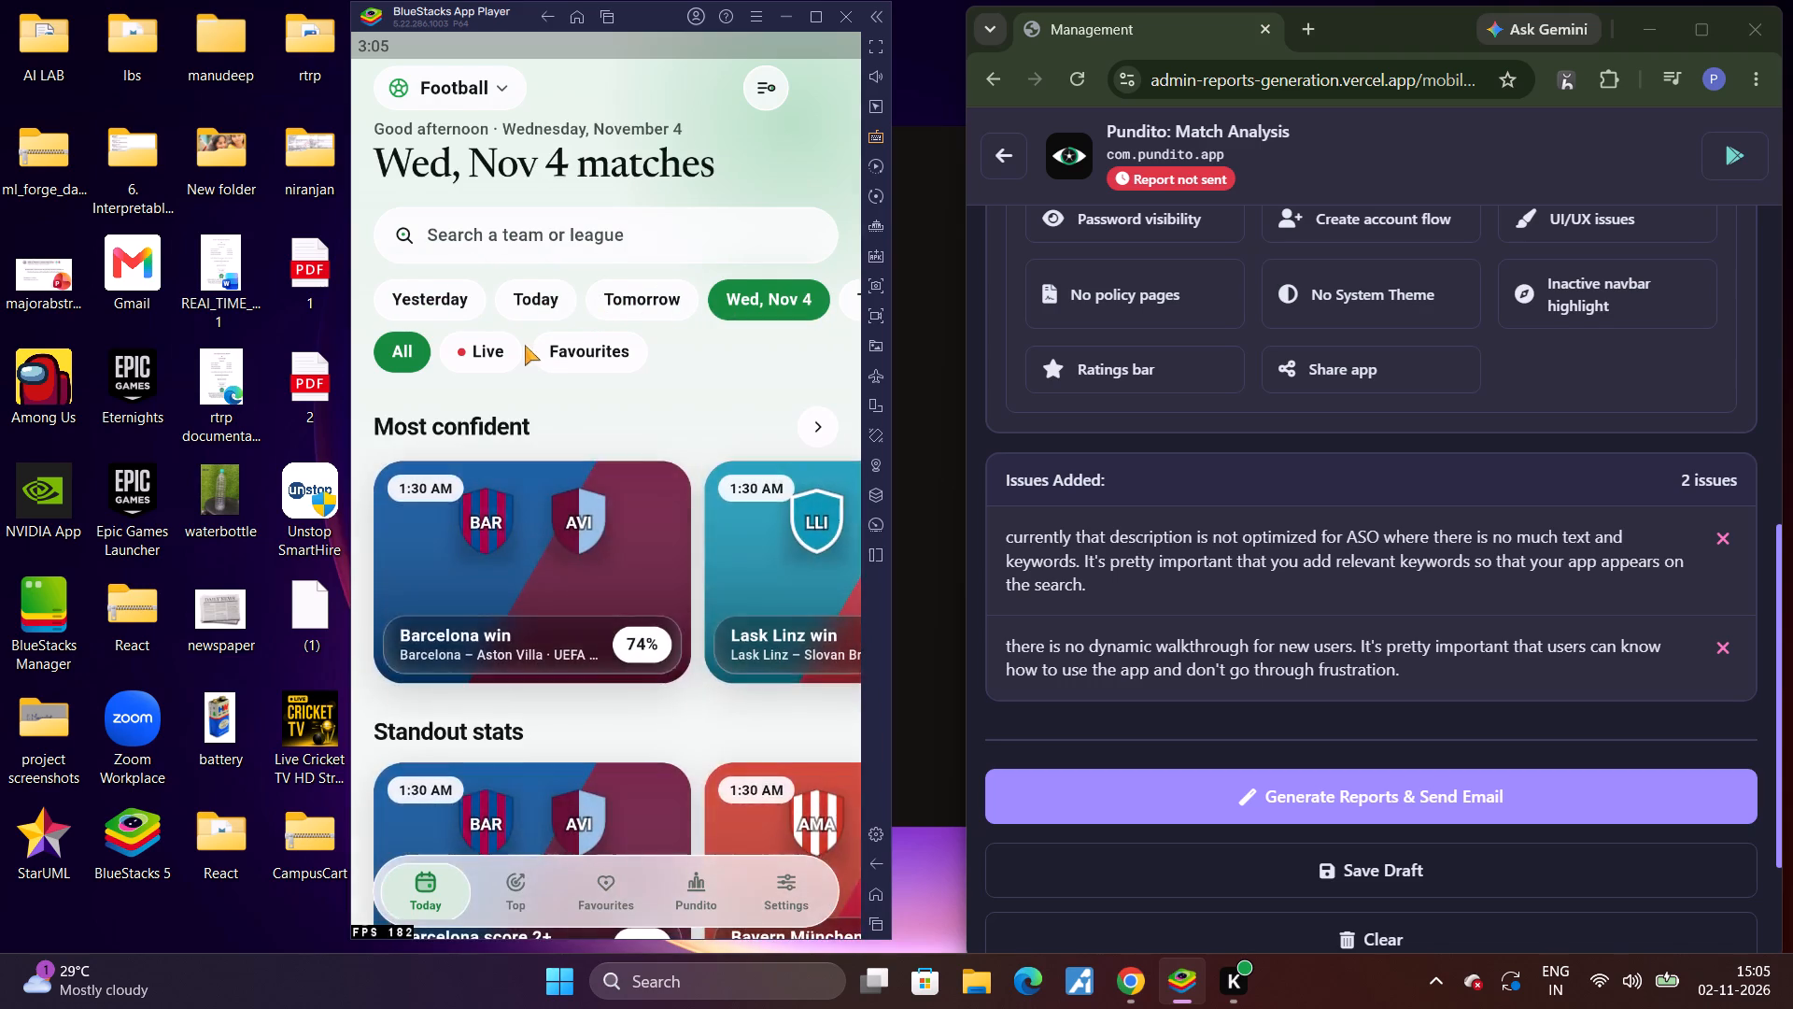
{"action": "left_click", "coordinate": [521, 345]}
{"action": "left_click", "coordinate": [663, 360]}
{"action": "left_click", "coordinate": [584, 352]}
{"action": "left_click", "coordinate": [391, 346]}
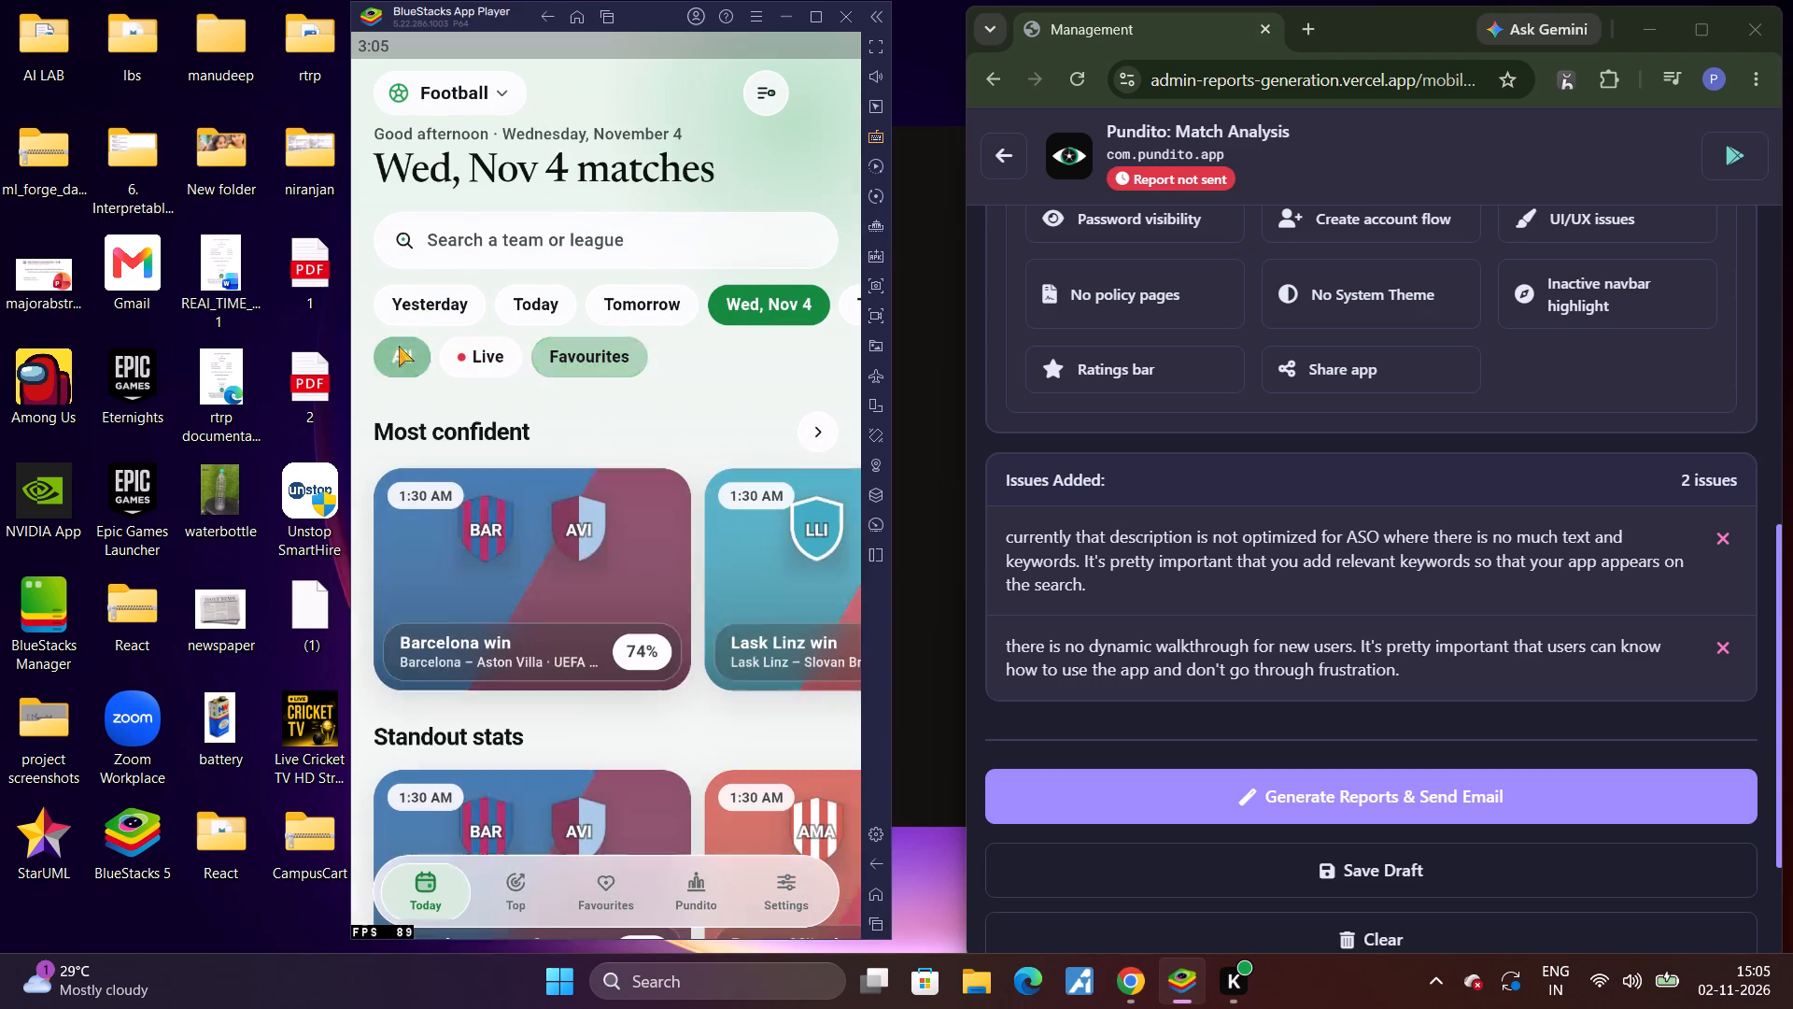
Check the Top, Favourites and Pundito screens, and look through the Settings screen down to About and back.
{"action": "left_click", "coordinate": [500, 877]}
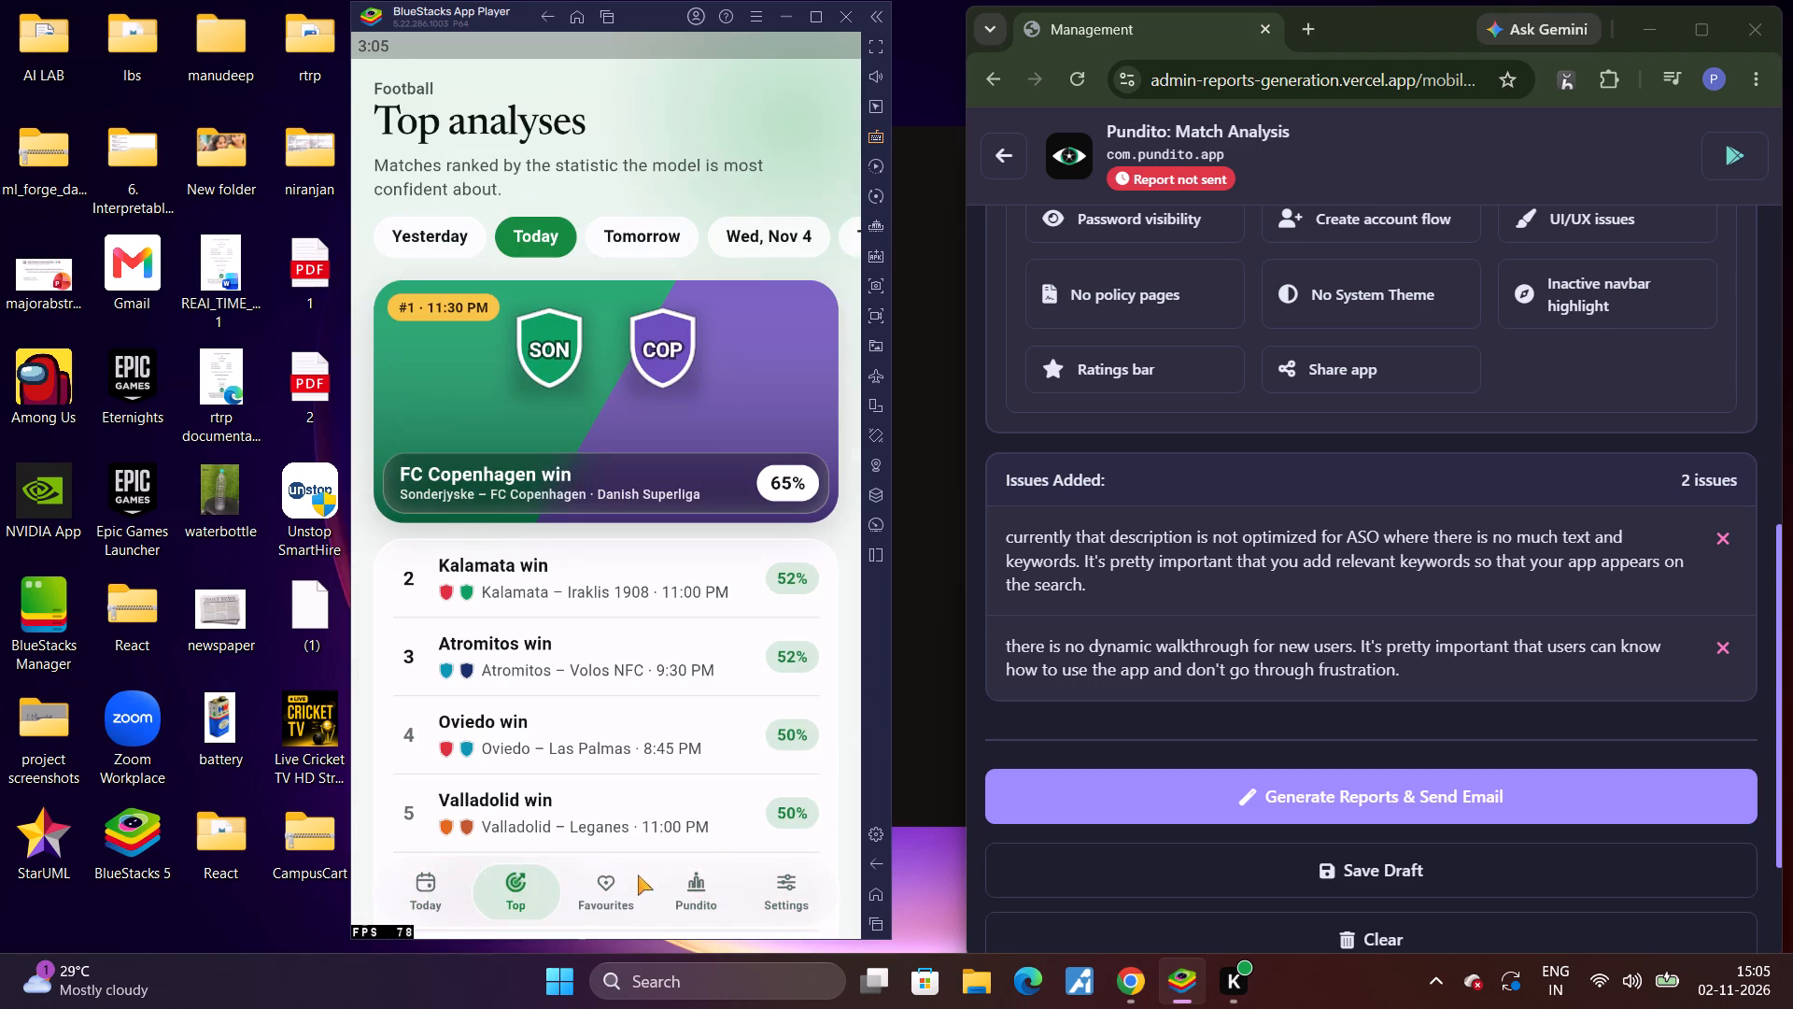
{"action": "left_click", "coordinate": [625, 887]}
{"action": "left_click", "coordinate": [673, 884]}
{"action": "left_click", "coordinate": [811, 882]}
{"action": "left_click_drag", "start_coordinate": [595, 731], "coordinate": [675, 432]}
{"action": "left_click_drag", "start_coordinate": [681, 751], "coordinate": [657, 560]}
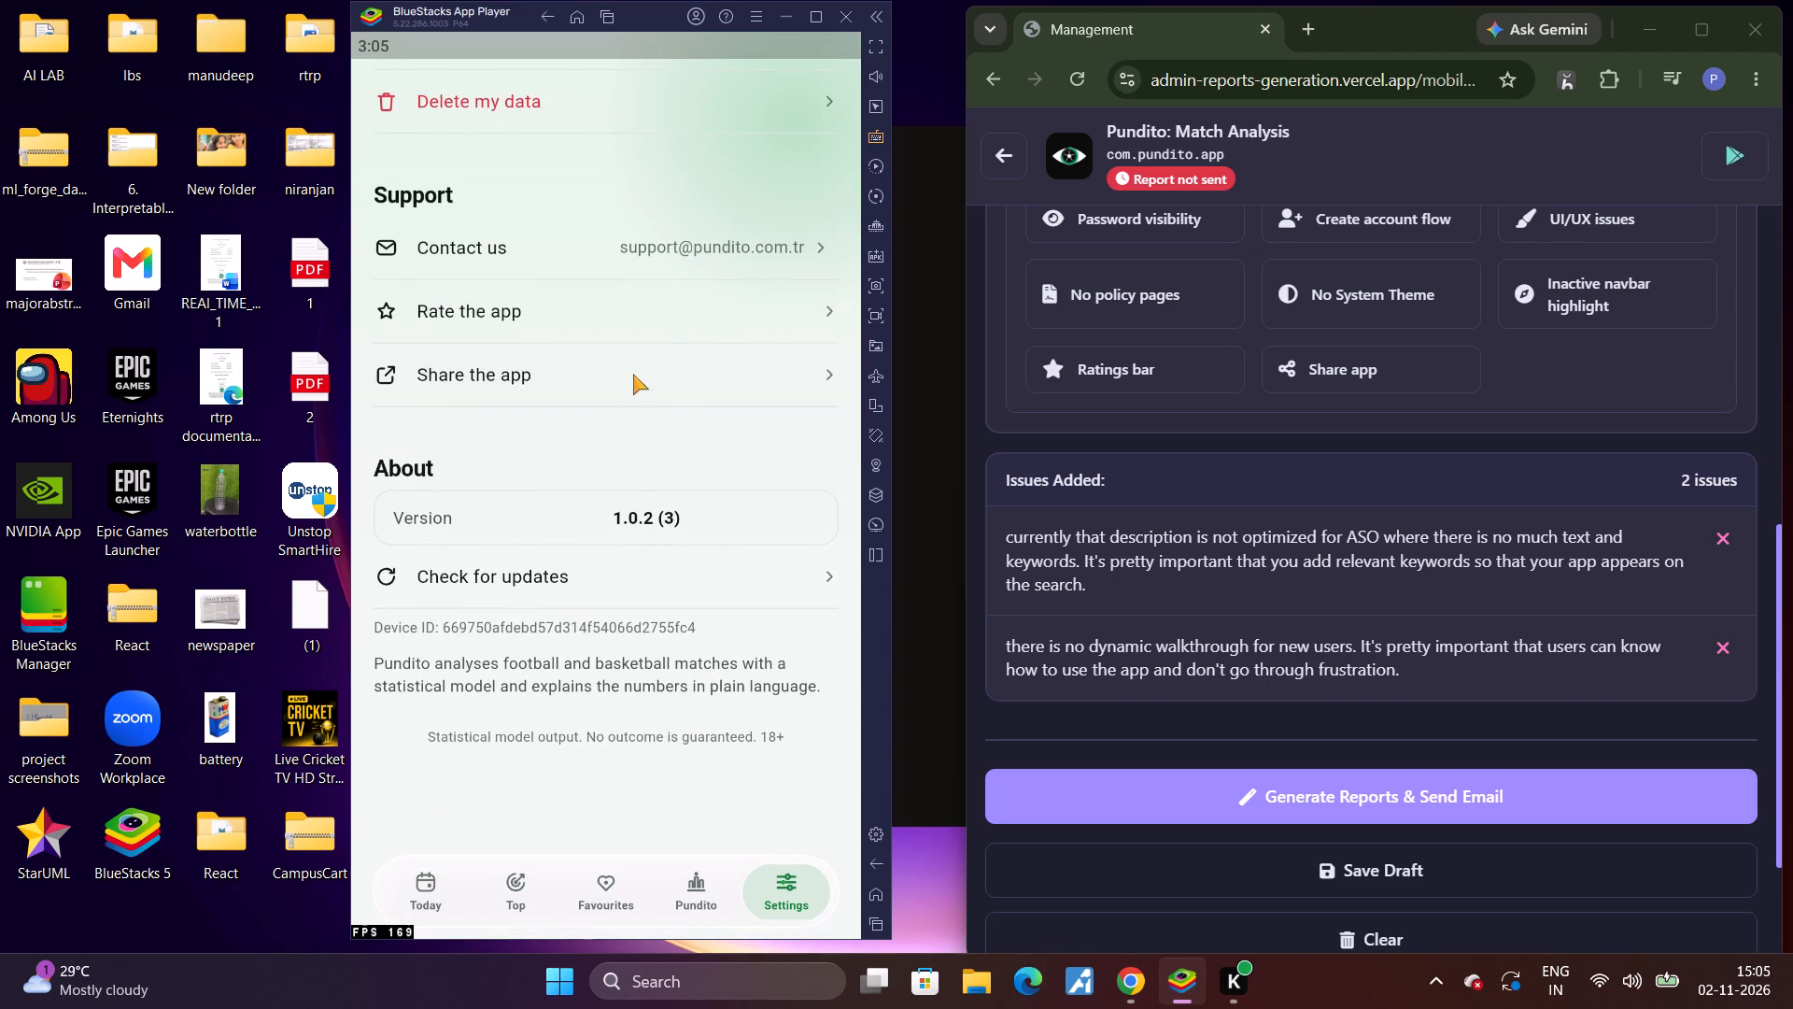
{"action": "left_click_drag", "start_coordinate": [632, 373], "coordinate": [655, 545]}
Switch to the report page in the browser and activate the empty issue description field for Pundito.
{"action": "scroll", "coordinate": [1235, 651], "scroll_direction": "up", "scroll_amount": 4}
{"action": "left_click", "coordinate": [1087, 272]}
{"action": "left_click", "coordinate": [1051, 335]}
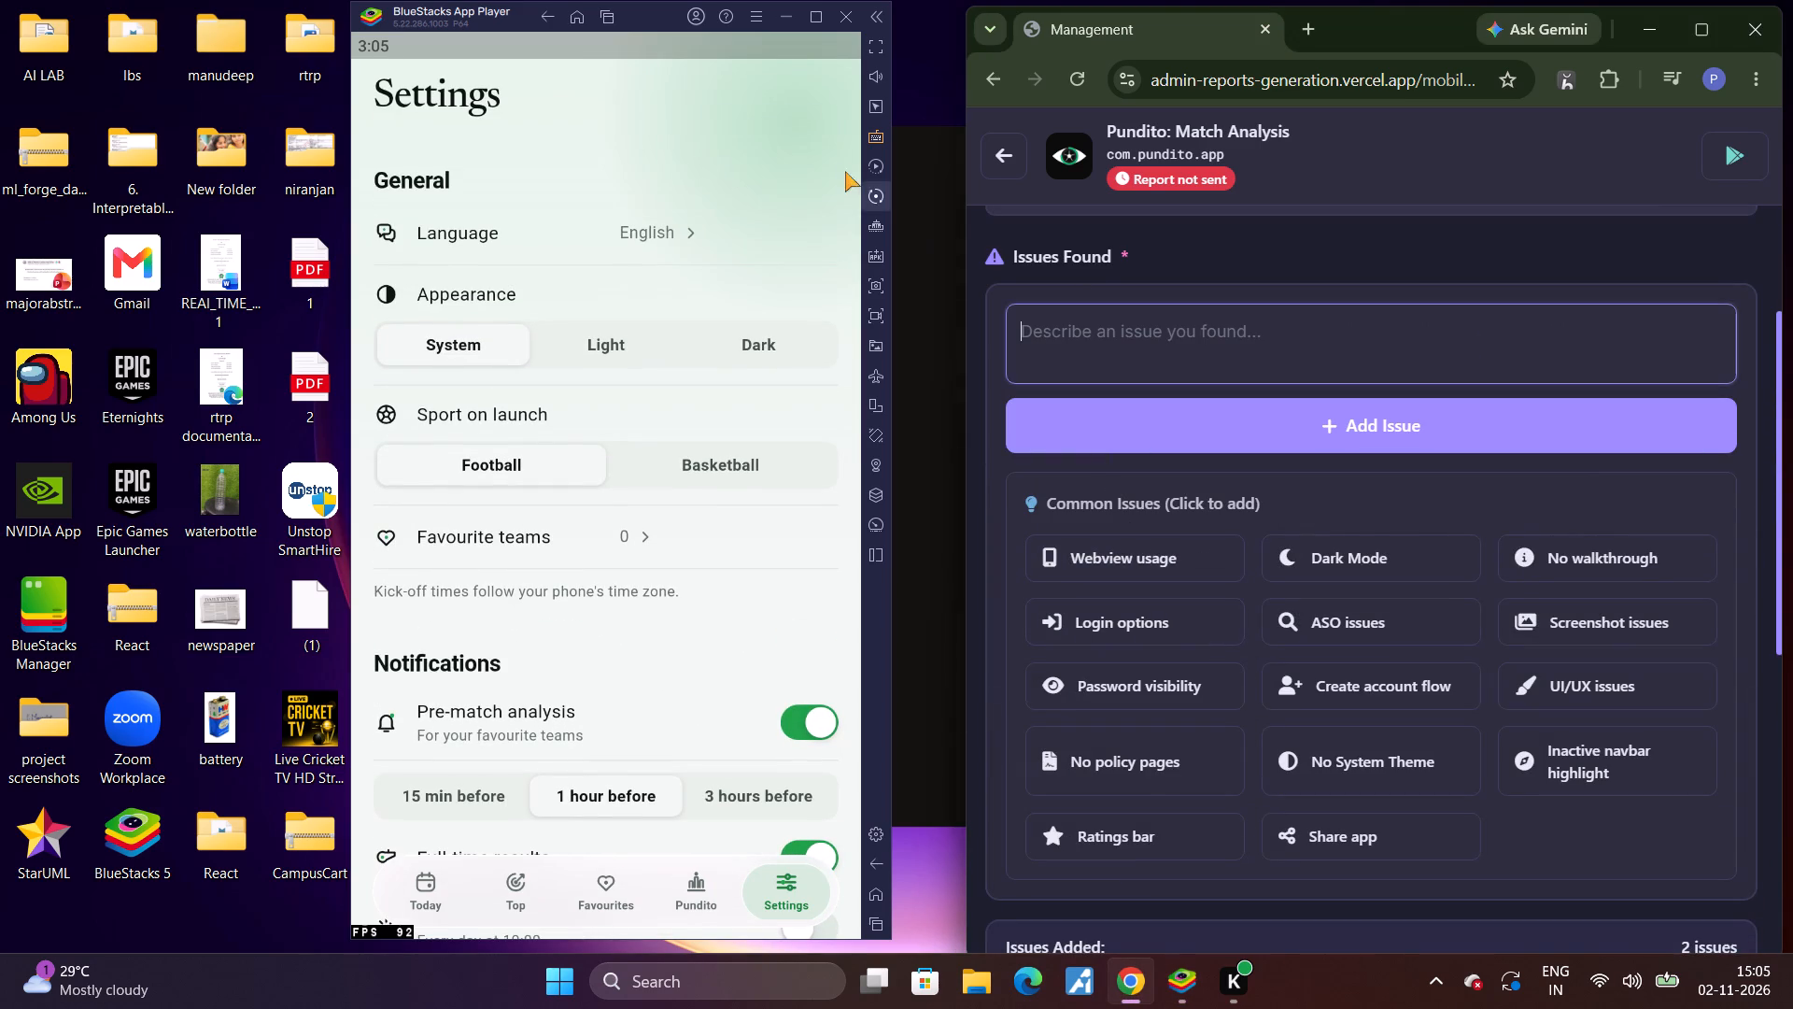
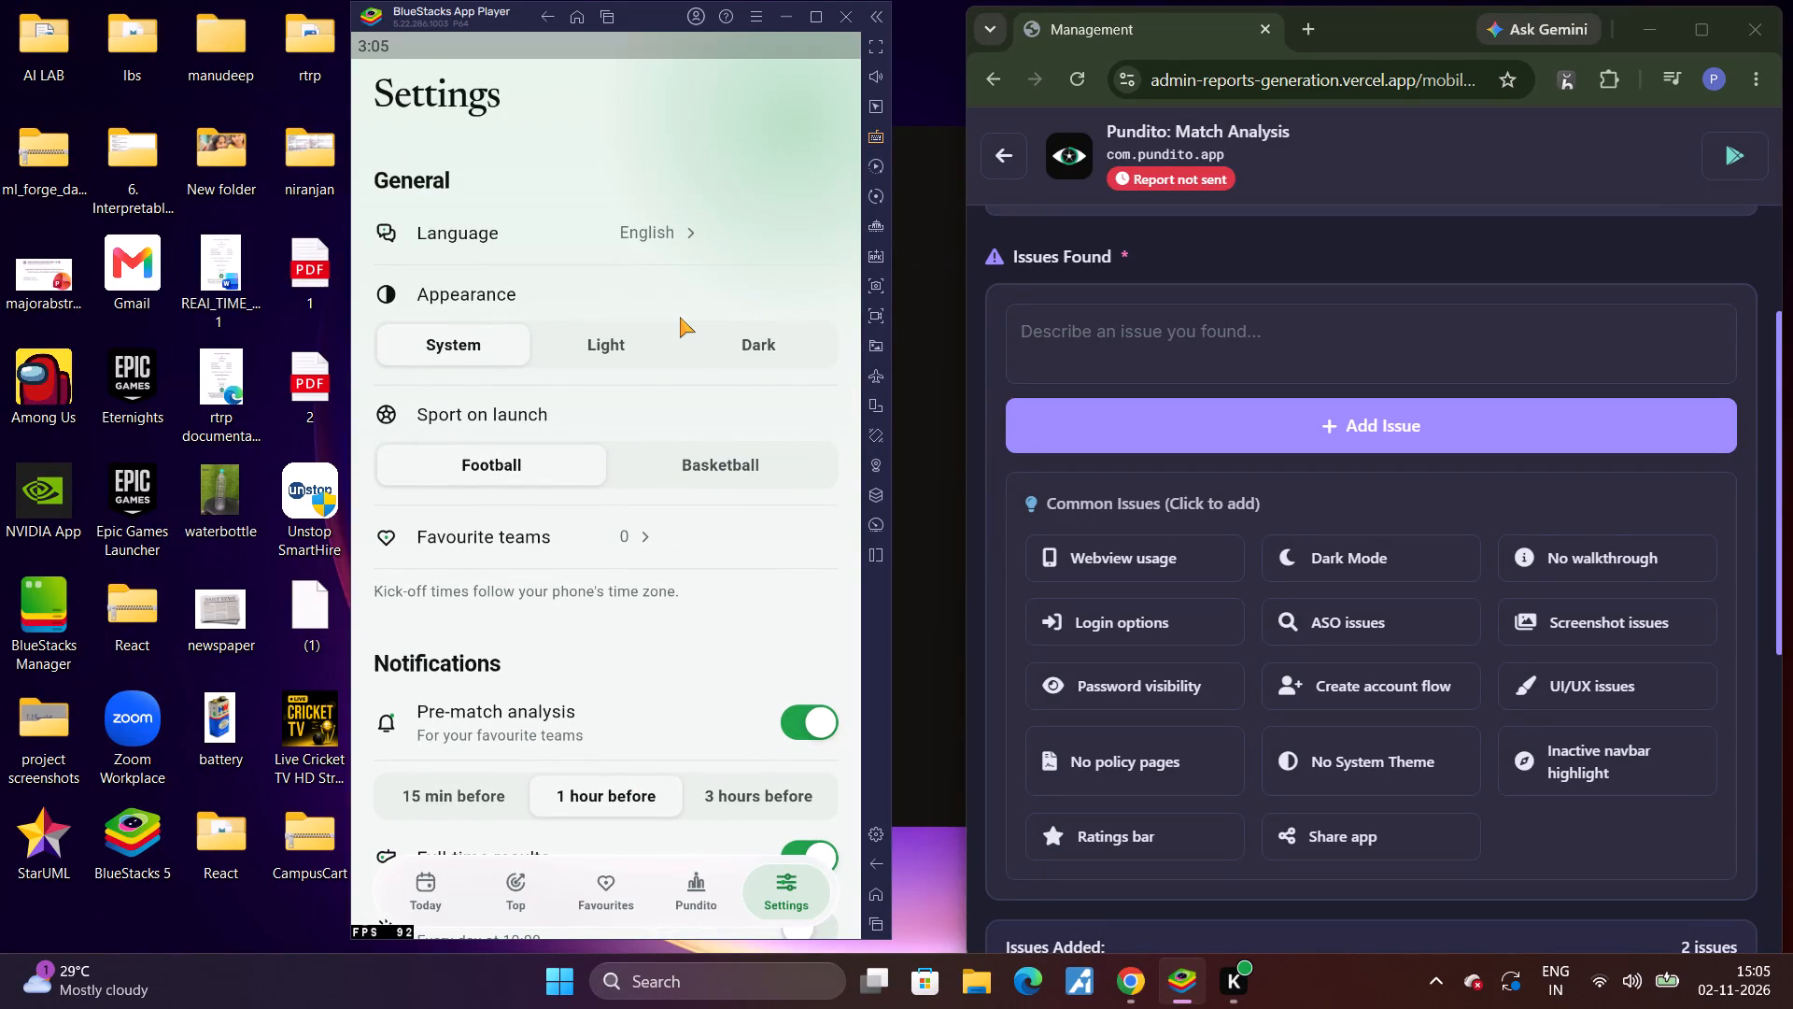
Look through Pundito's Settings screen down to the About section and back up to General.
{"action": "left_click_drag", "start_coordinate": [642, 707], "coordinate": [640, 462]}
{"action": "left_click_drag", "start_coordinate": [640, 403], "coordinate": [641, 473]}
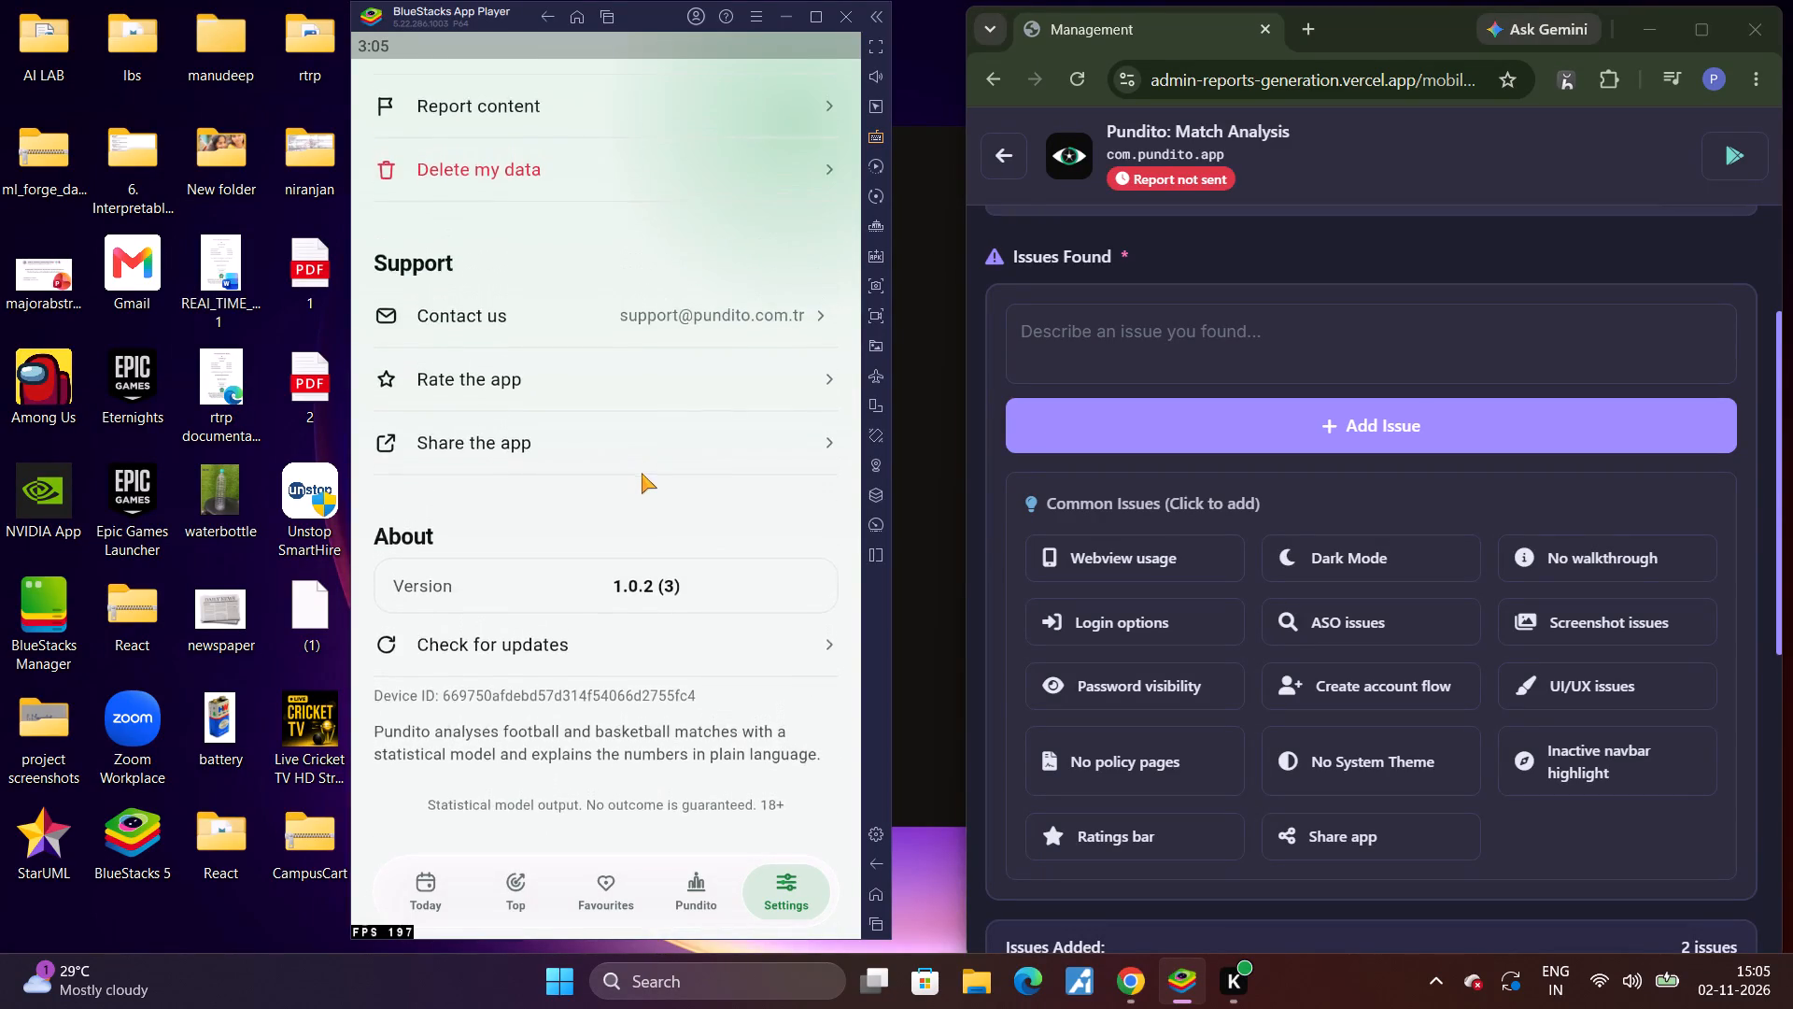
{"action": "left_click_drag", "start_coordinate": [641, 473], "coordinate": [741, 784]}
Add the issue "app is a bit laggy" to the Pundito report.
{"action": "left_click", "coordinate": [1294, 346]}
{"action": "key", "text": "a"}
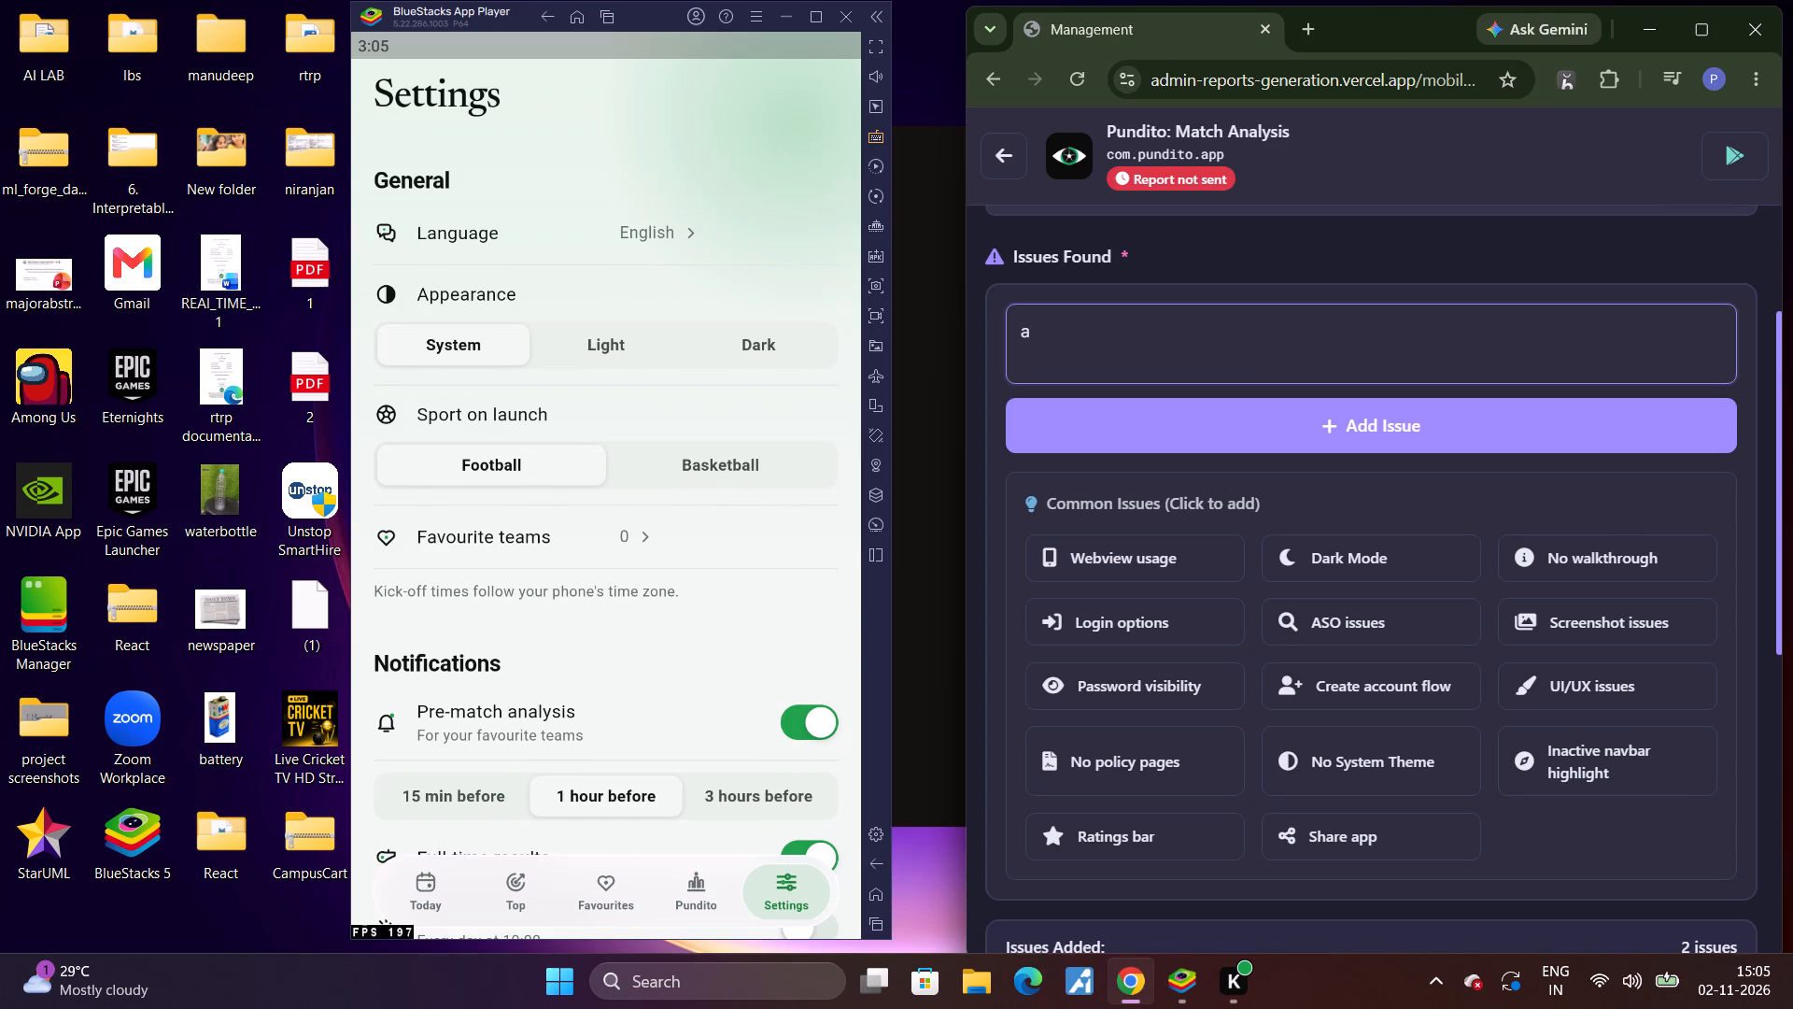
{"action": "type", "text": "pp"}
{"action": "key", "text": "space"}
{"action": "type", "text": "is a"}
{"action": "key", "text": "space"}
{"action": "type", "text": "bit"}
{"action": "key", "text": "space"}
{"action": "type", "text": "laggy"}
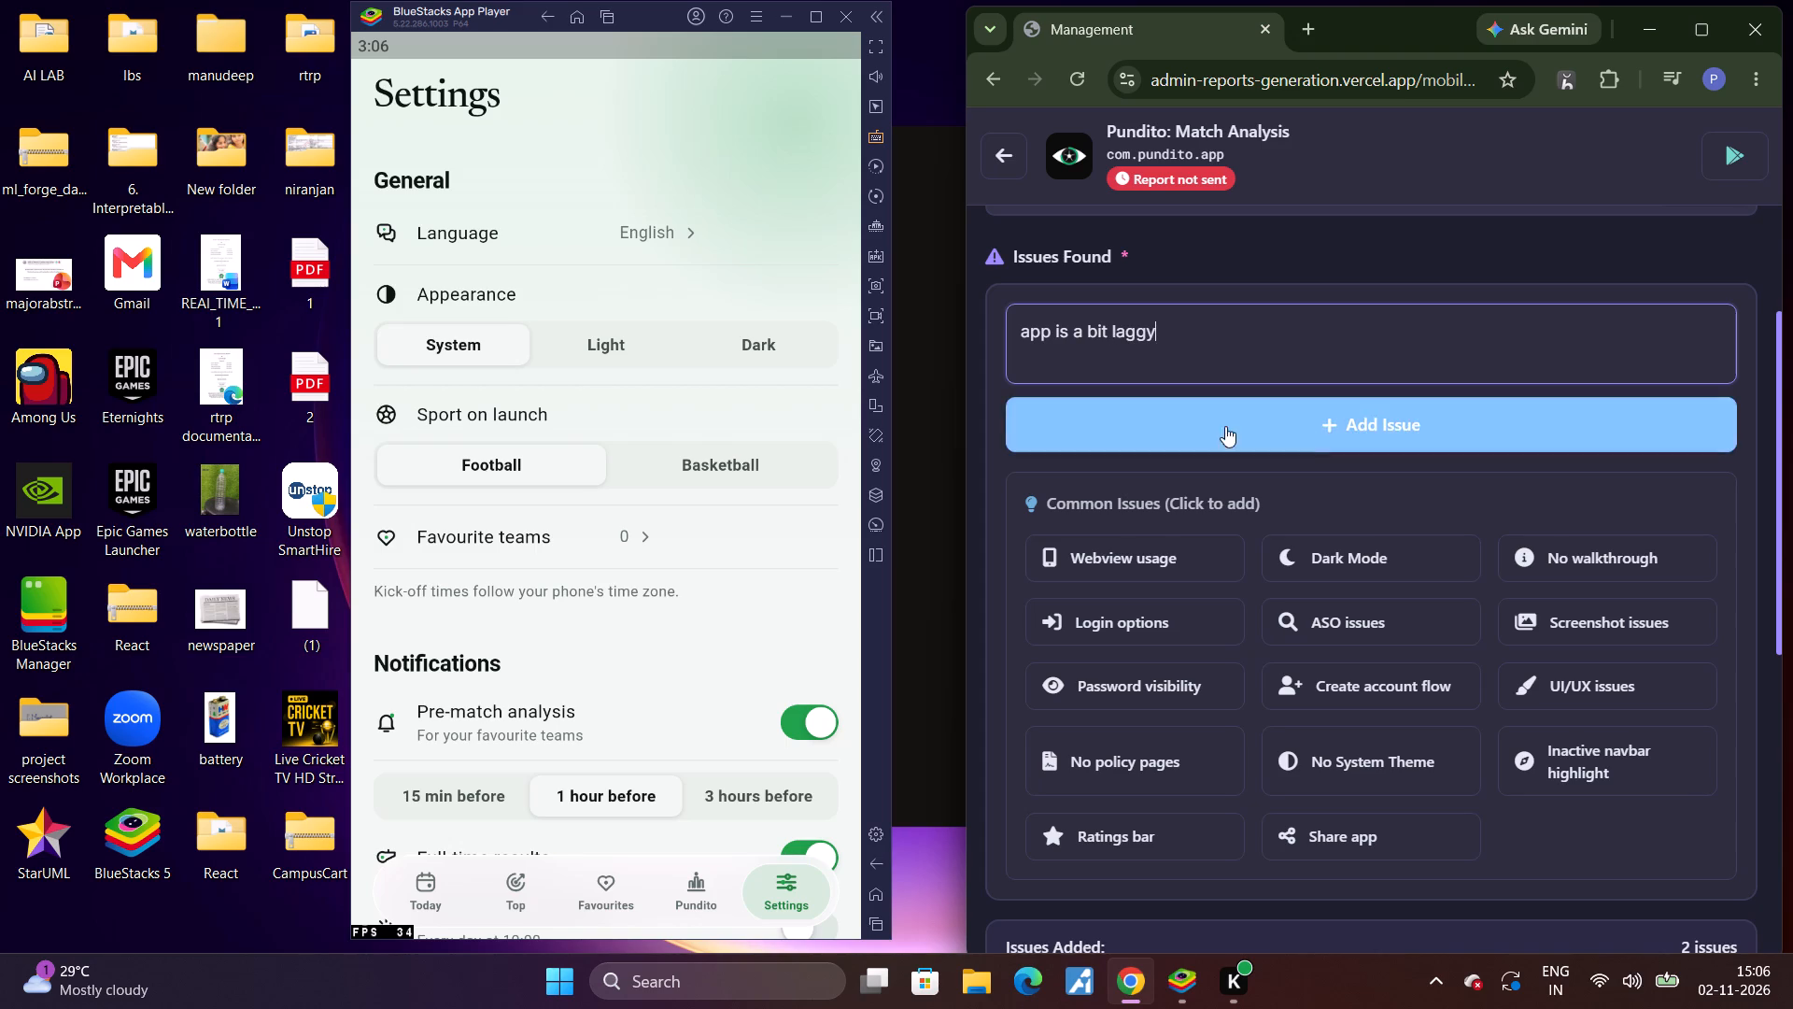
{"action": "left_click", "coordinate": [1108, 419]}
{"action": "scroll", "coordinate": [1156, 348], "scroll_direction": "down", "scroll_amount": 7}
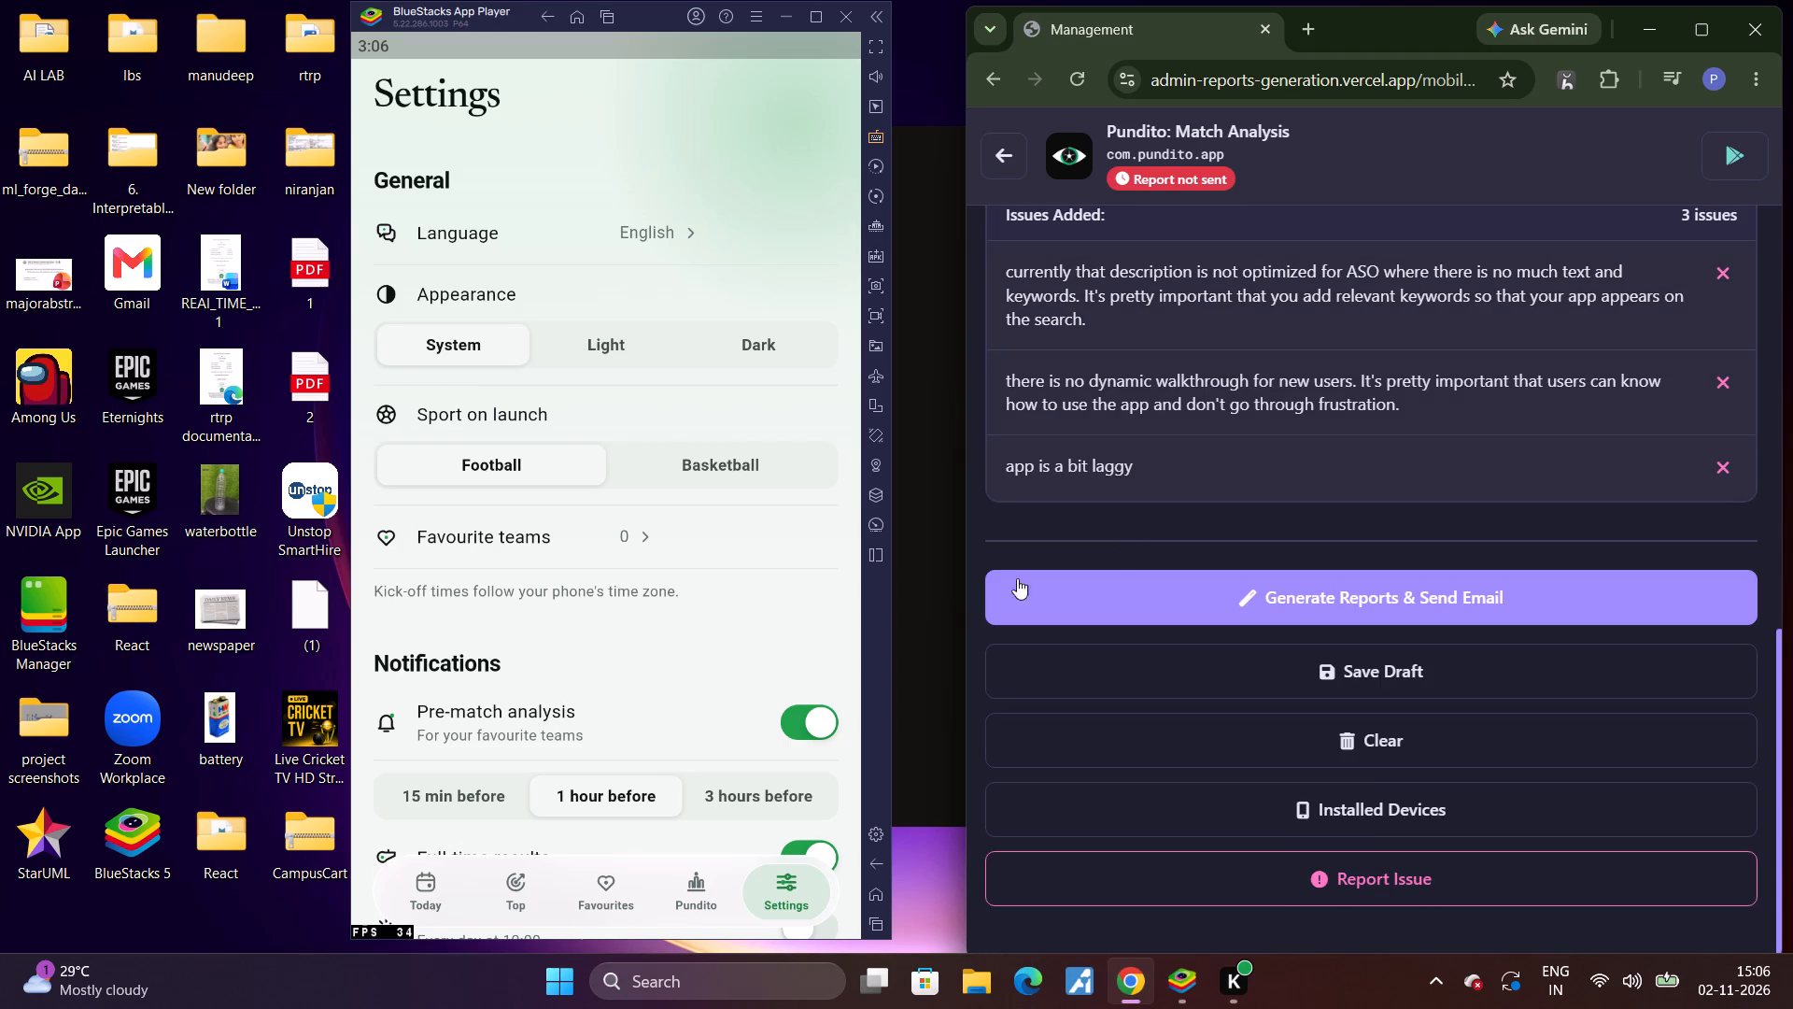
In Pundito's Settings, test the pre-match notification timings, leaving 15 min before selected, and try the Basketball and Football launch options.
{"action": "left_click", "coordinate": [718, 796]}
{"action": "left_click", "coordinate": [638, 809]}
{"action": "left_click", "coordinate": [479, 807]}
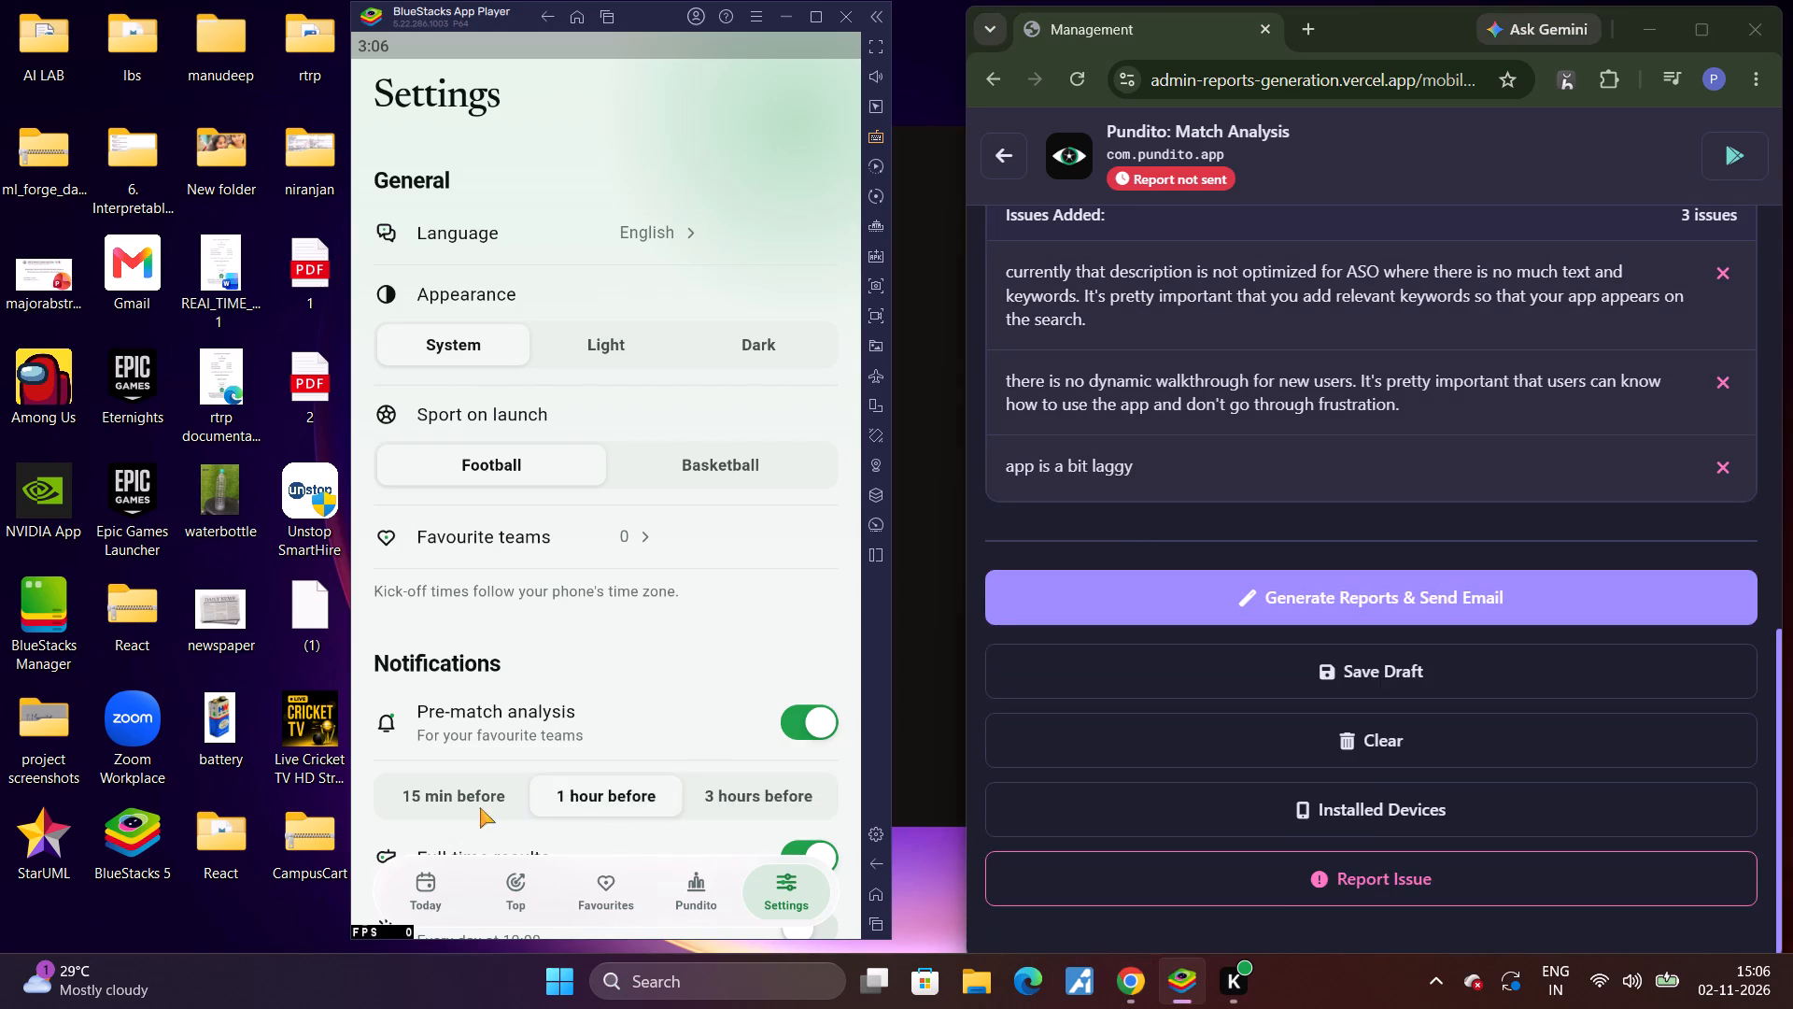
{"action": "left_click", "coordinate": [702, 439]}
{"action": "left_click", "coordinate": [675, 457]}
{"action": "left_click", "coordinate": [572, 482]}
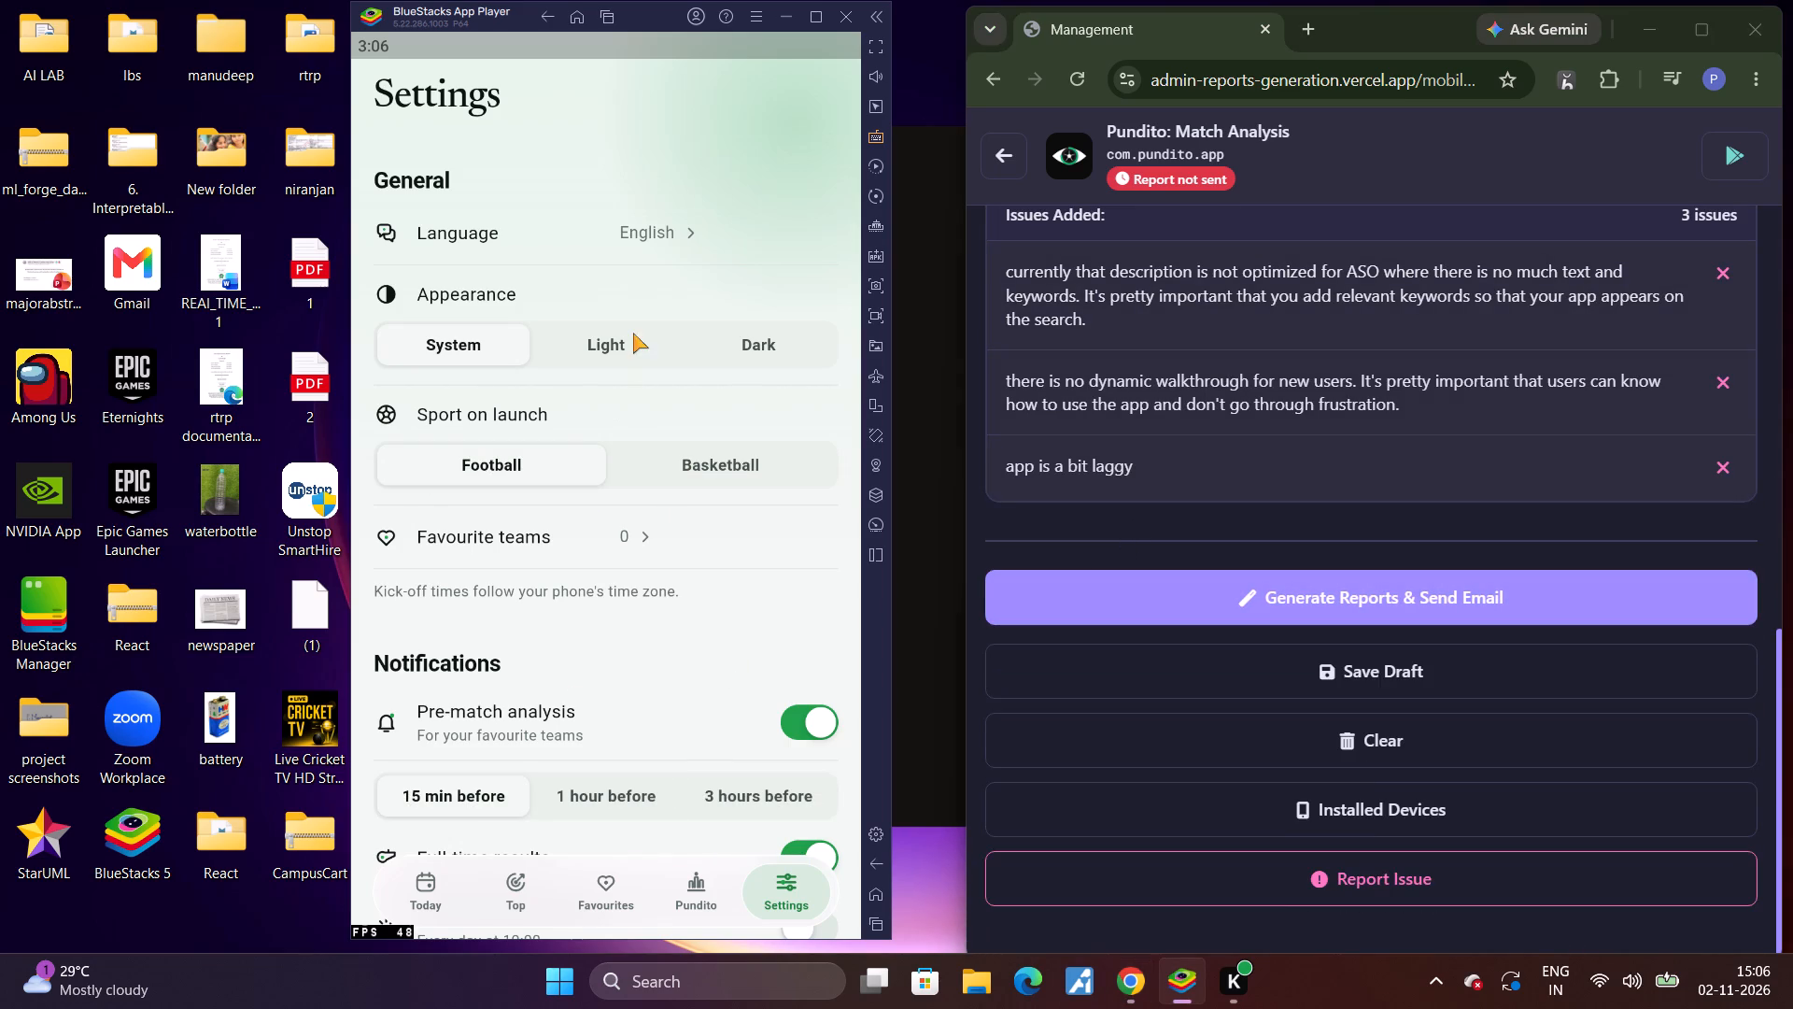
Test Pundito's Light and Dark appearances, return to System, and check the remaining settings down to About.
{"action": "left_click", "coordinate": [634, 331]}
{"action": "left_click", "coordinate": [723, 347]}
{"action": "left_click_drag", "start_coordinate": [713, 362], "coordinate": [694, 502]}
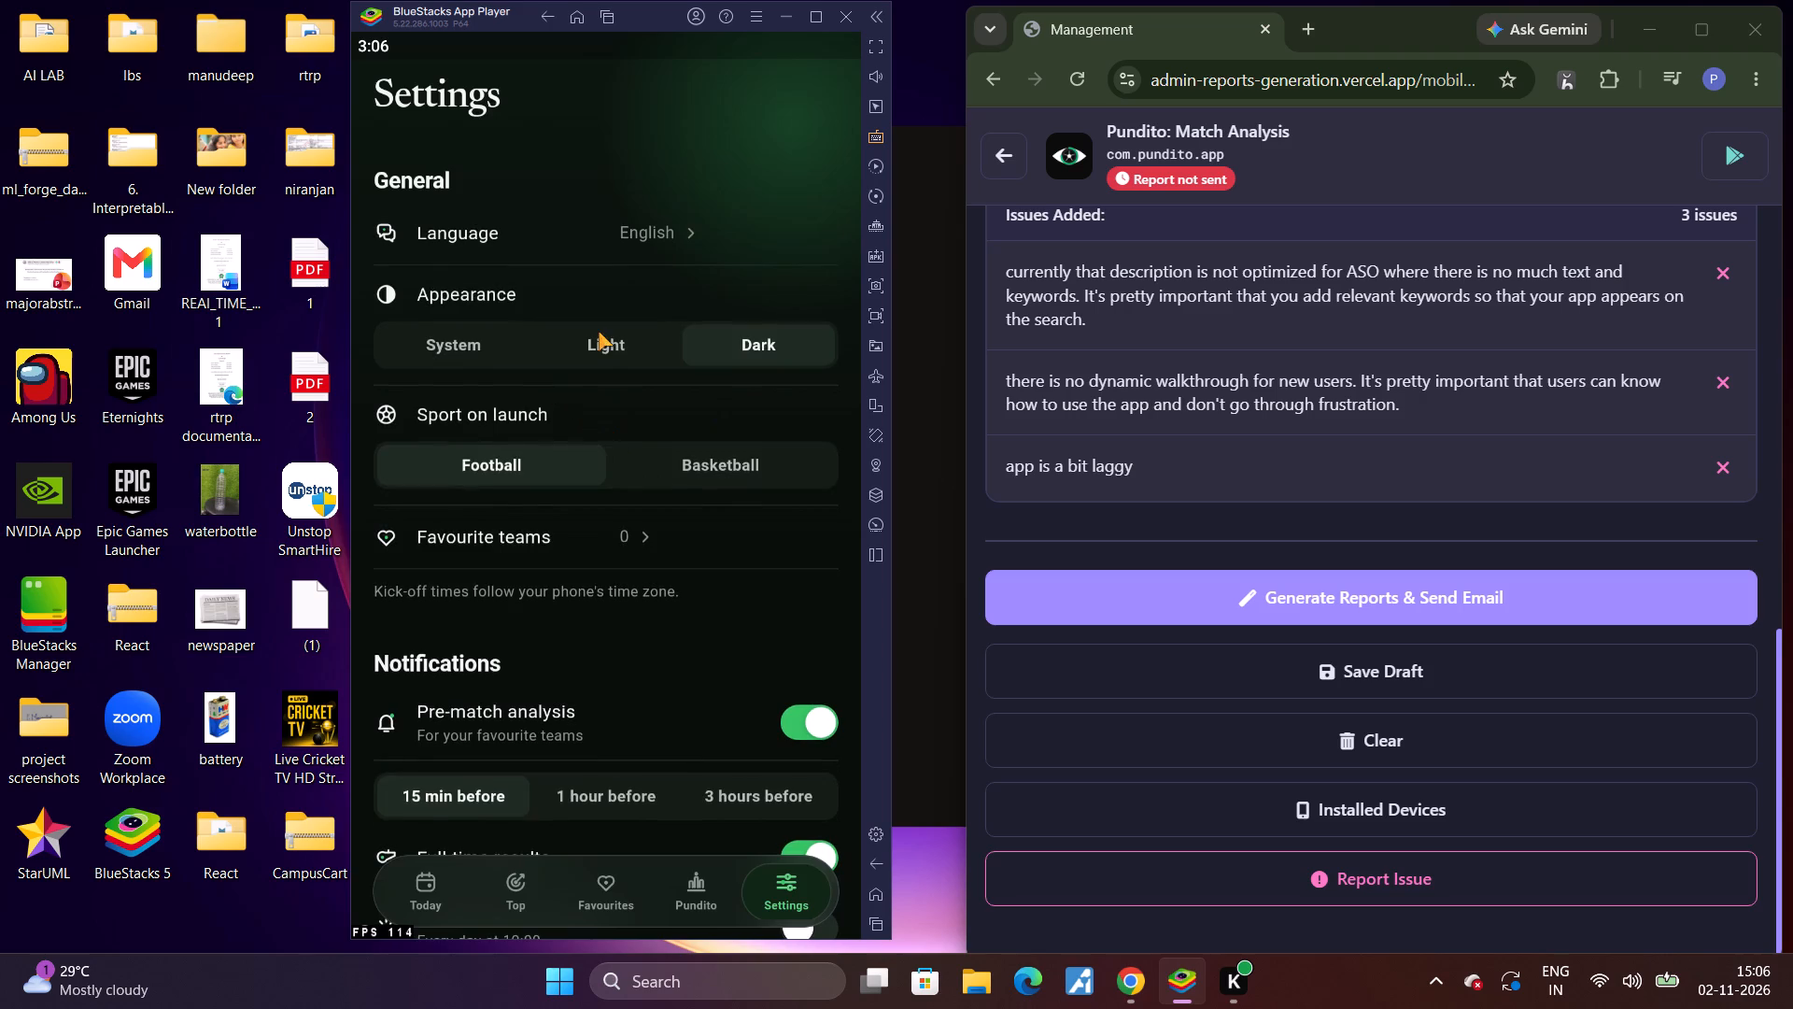
{"action": "left_click", "coordinate": [598, 331]}
{"action": "left_click", "coordinate": [406, 323]}
{"action": "left_click", "coordinate": [432, 348]}
{"action": "left_click_drag", "start_coordinate": [521, 524], "coordinate": [552, 337]}
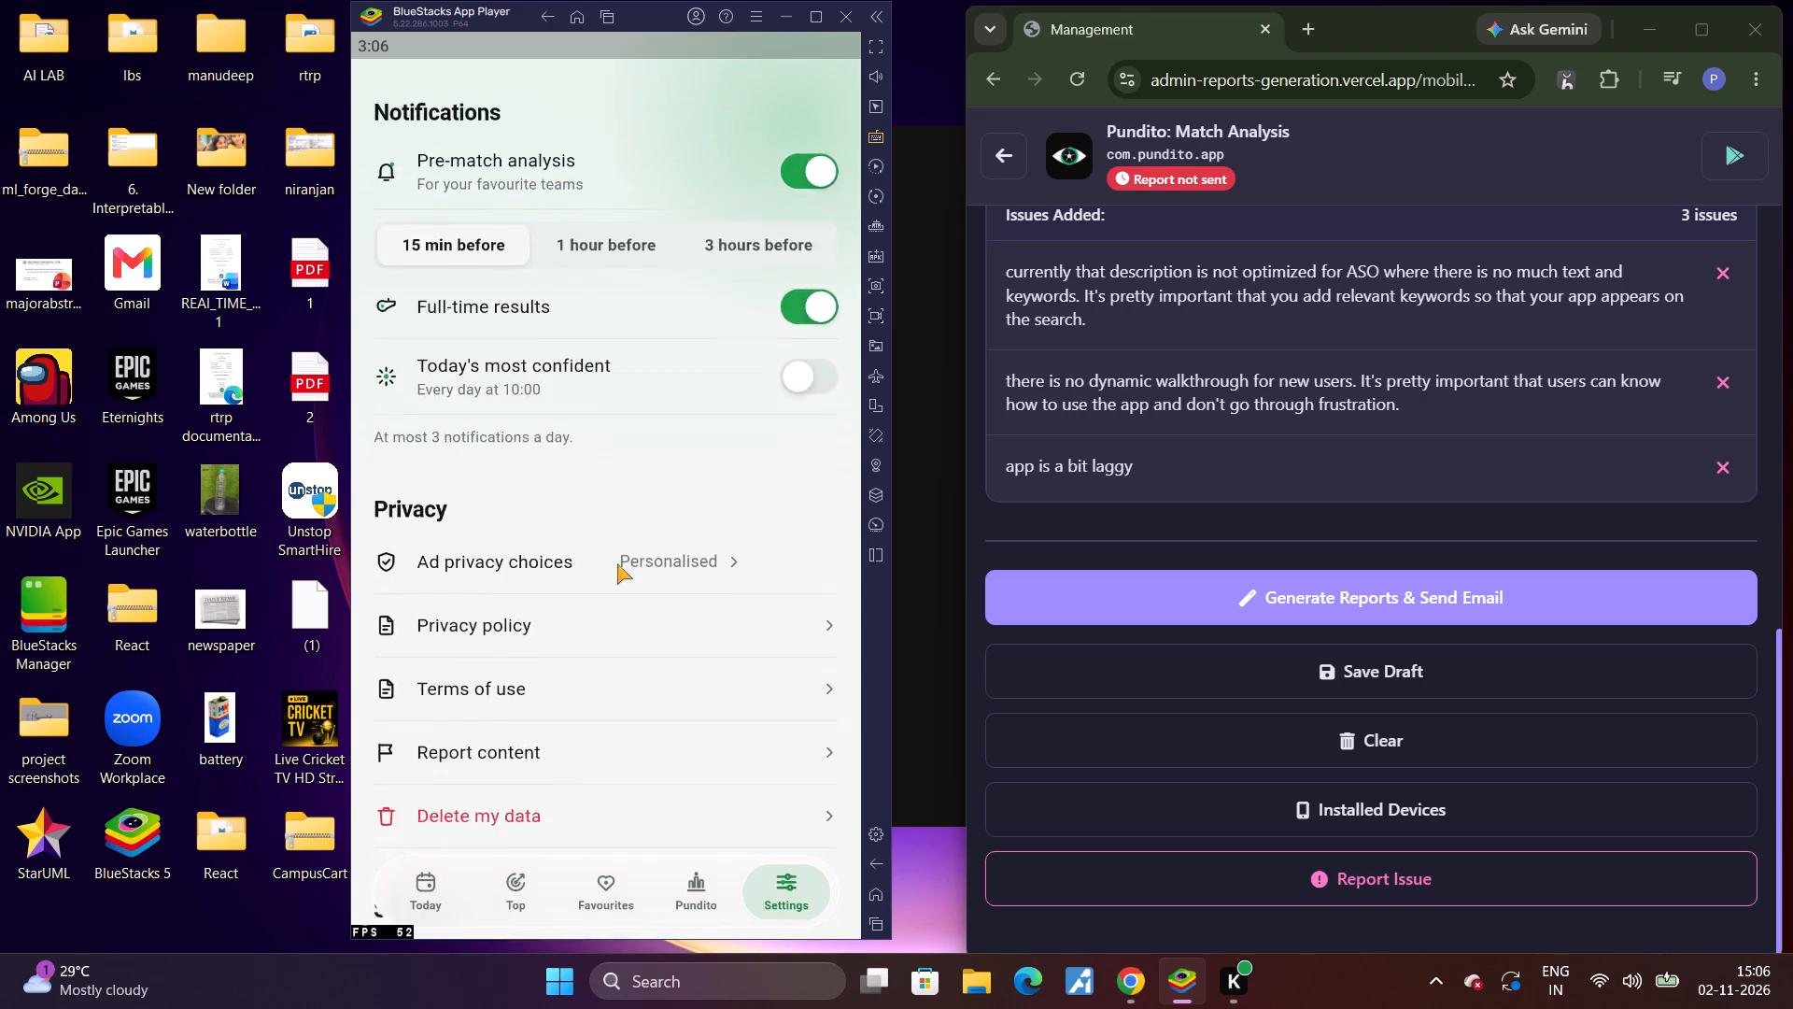
{"action": "left_click_drag", "start_coordinate": [649, 703], "coordinate": [683, 541]}
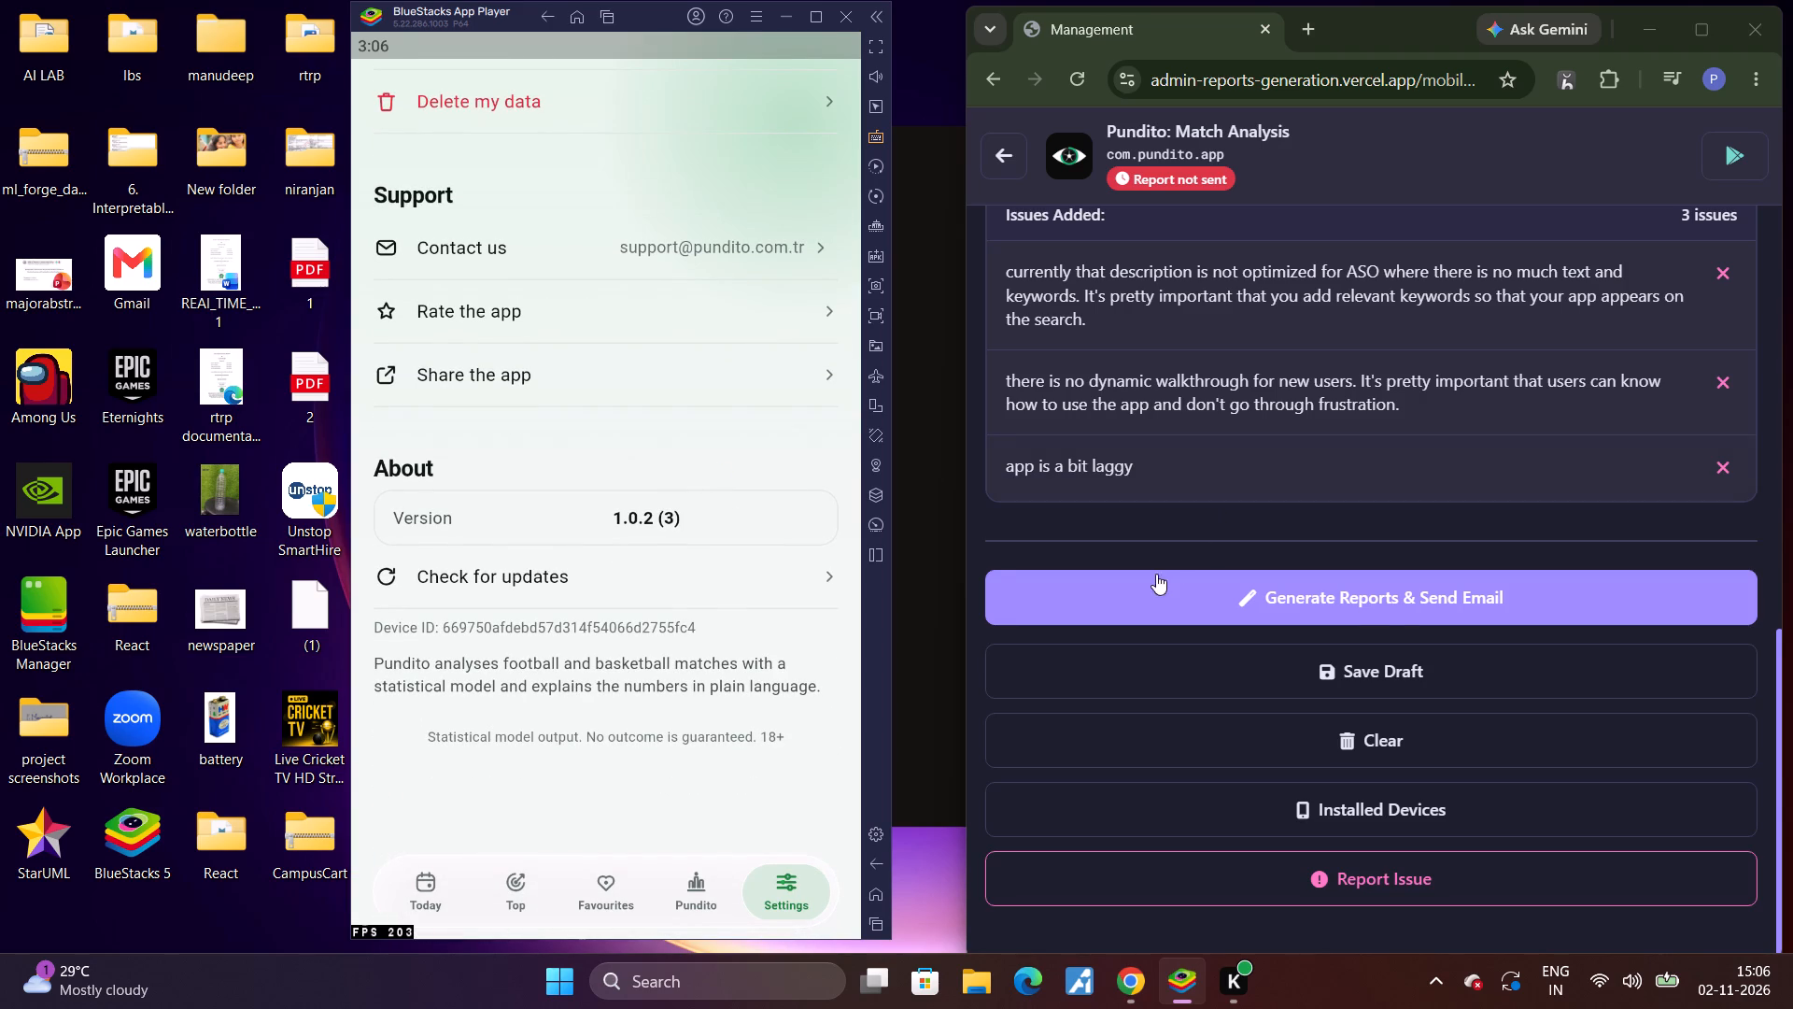
Generate the Pundito: Match Analysis report and send it by email.
{"action": "left_click", "coordinate": [1136, 591]}
Advance the browser's report page to the next app, ooh.fun, number 5 of 19.
{"action": "scroll", "coordinate": [1136, 591], "scroll_direction": "up", "scroll_amount": 4}
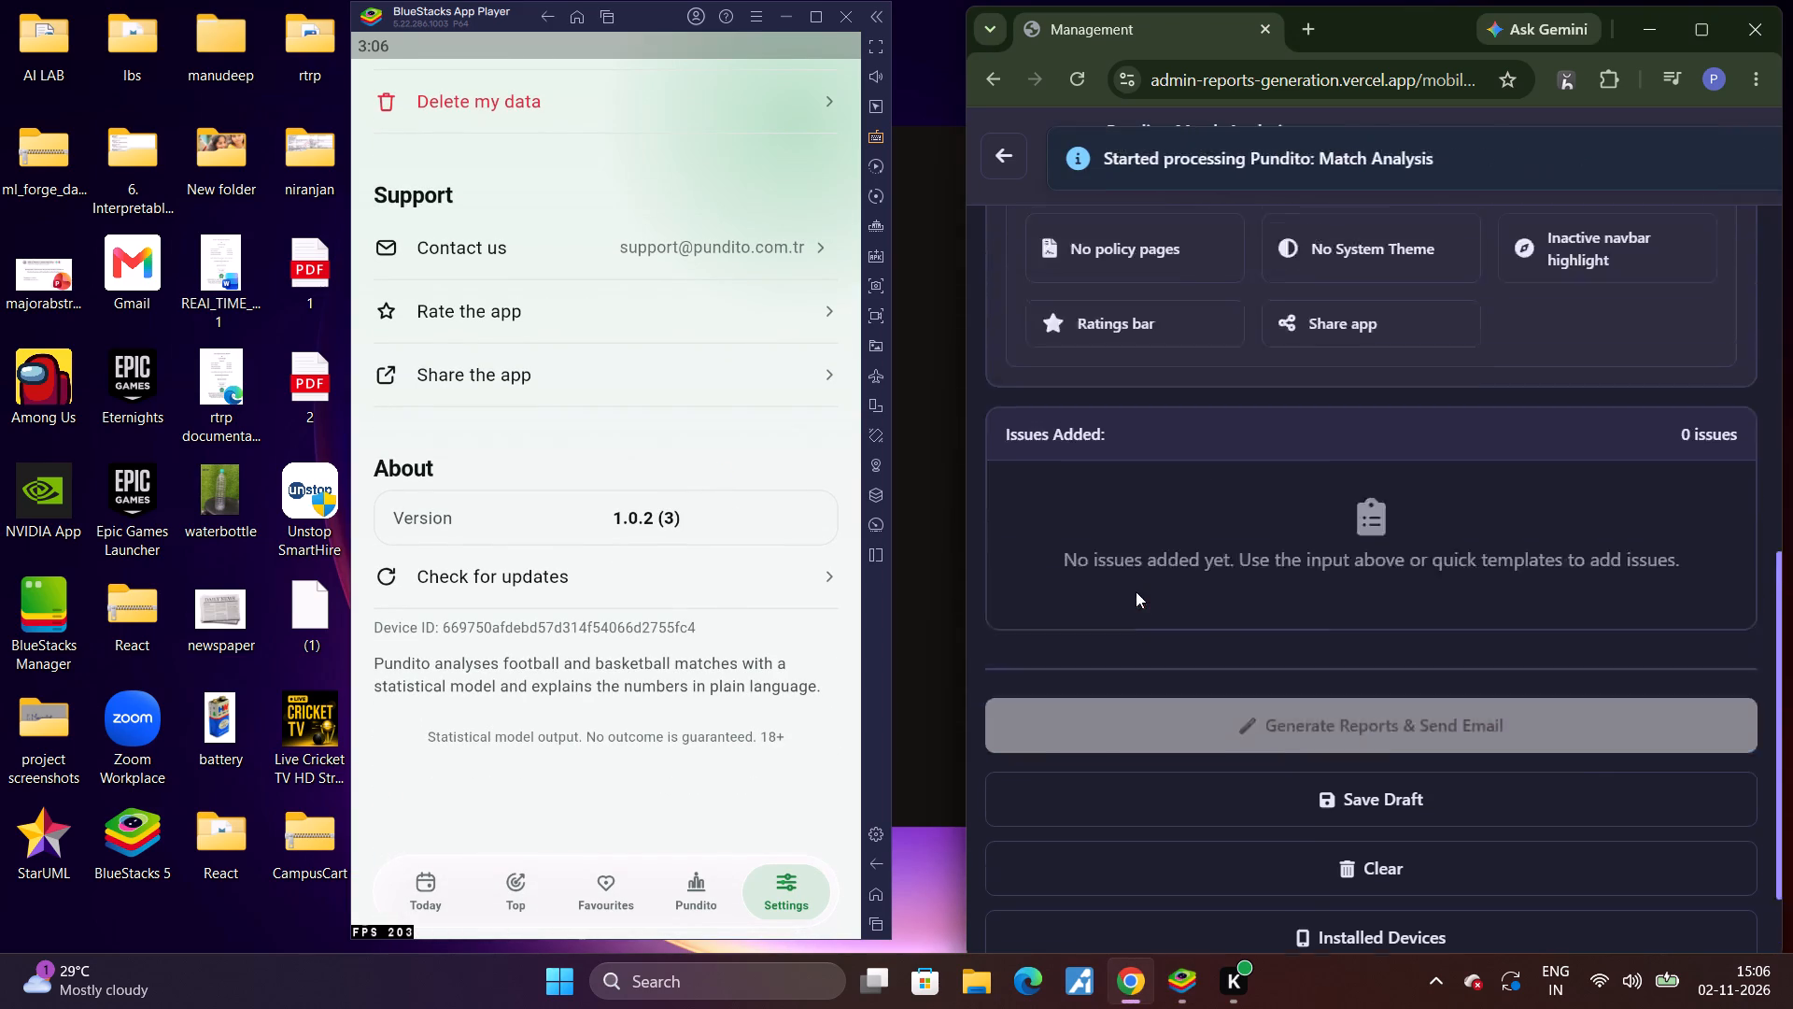
{"action": "scroll", "coordinate": [1136, 591], "scroll_direction": "up", "scroll_amount": 7}
{"action": "left_click", "coordinate": [1749, 237]}
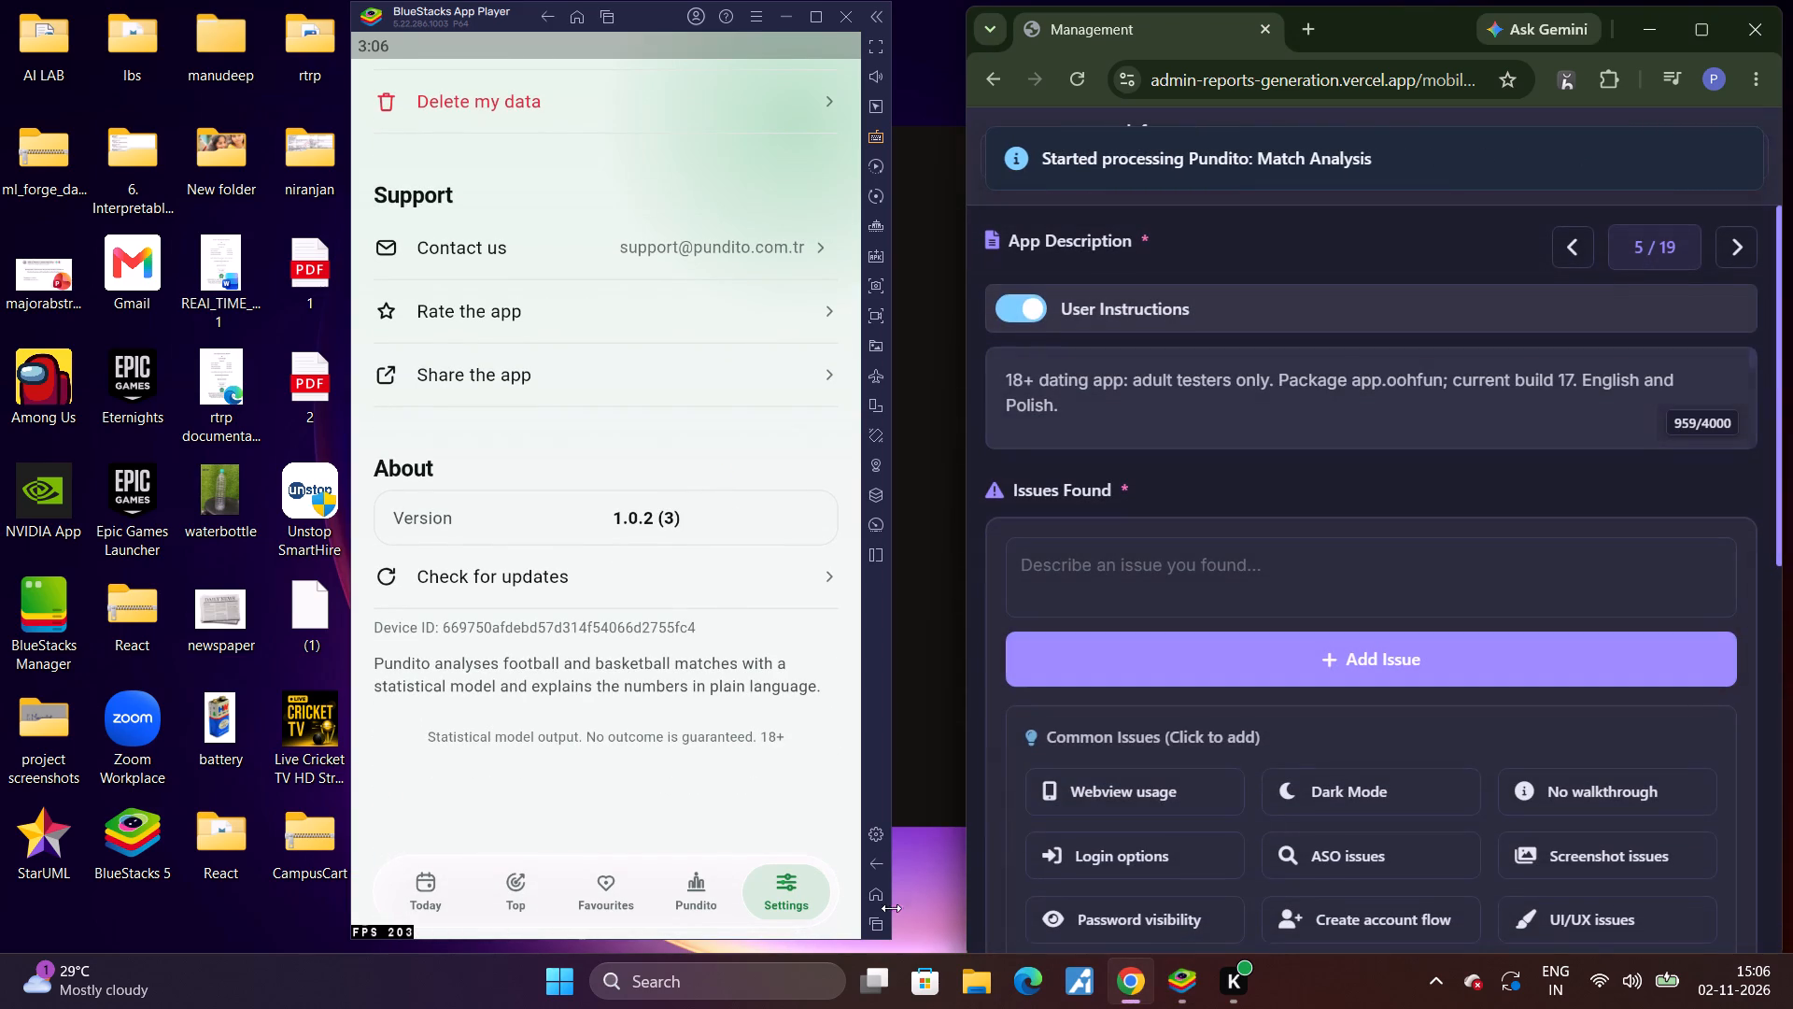
Switch to the emulator and uninstall Pundito from its home screen.
{"action": "left_click", "coordinate": [872, 923]}
{"action": "left_click", "coordinate": [659, 378]}
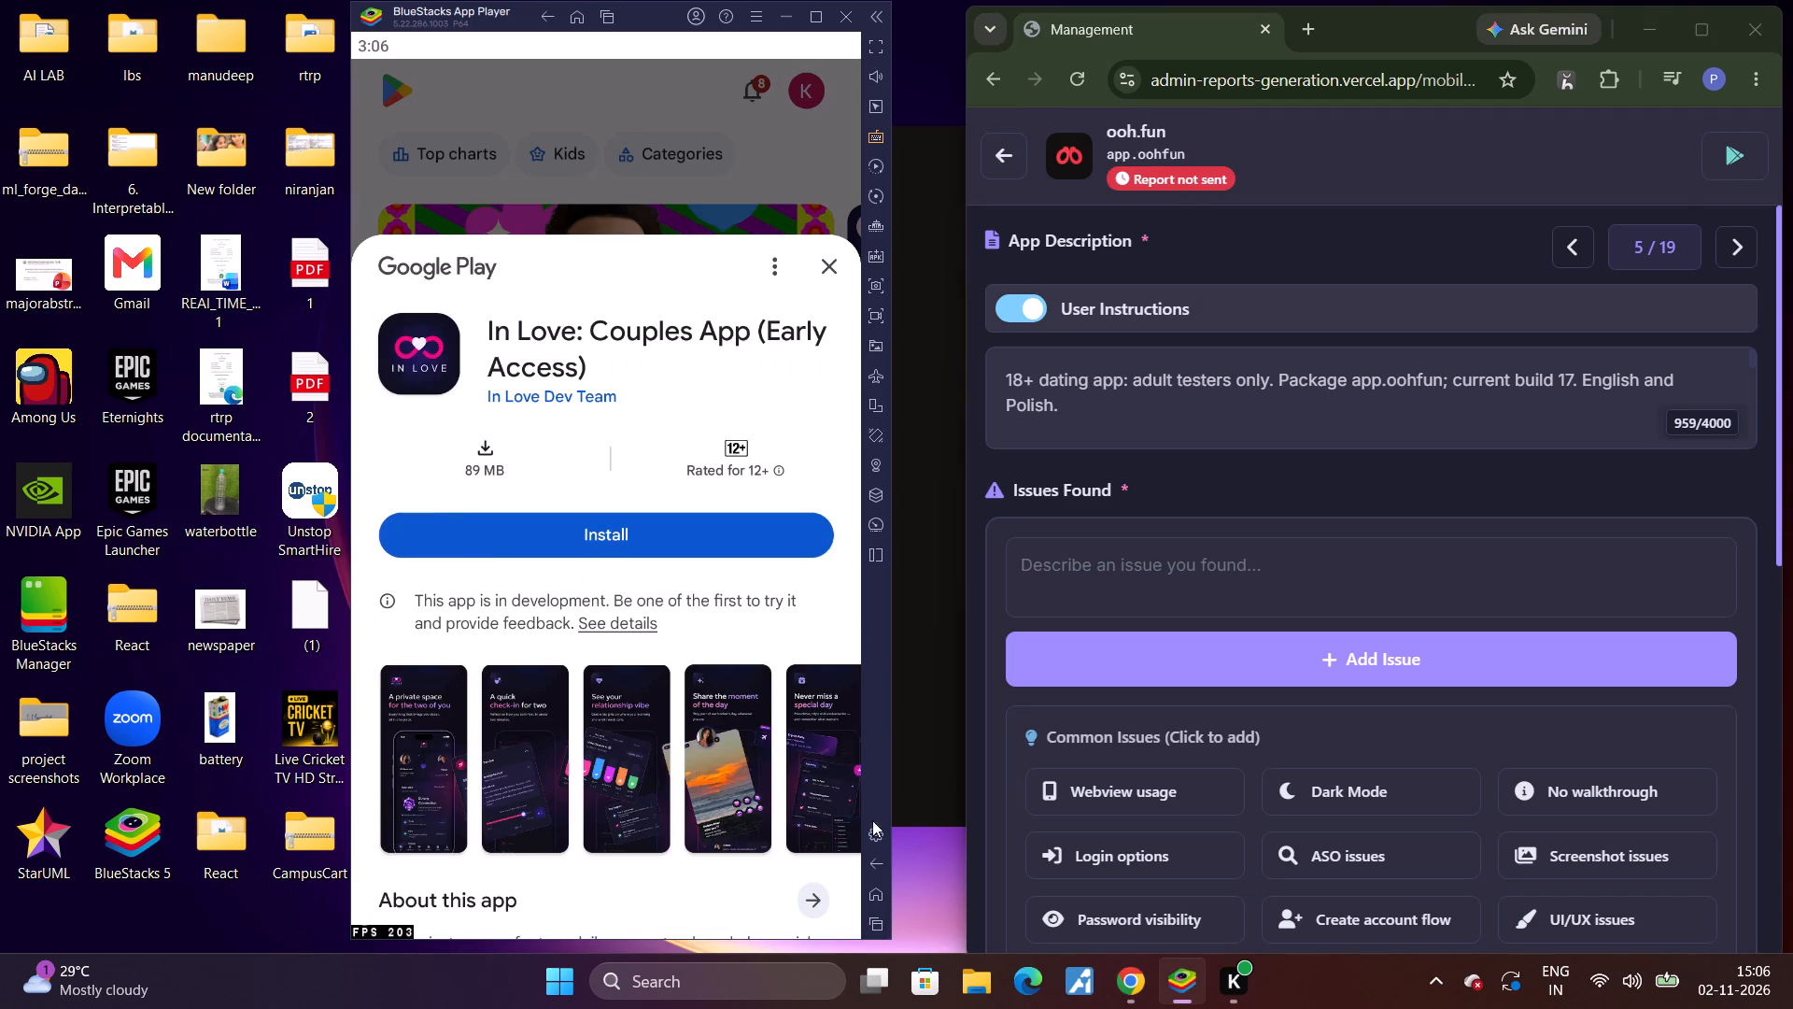
{"action": "left_click", "coordinate": [868, 881]}
{"action": "left_click", "coordinate": [790, 178]}
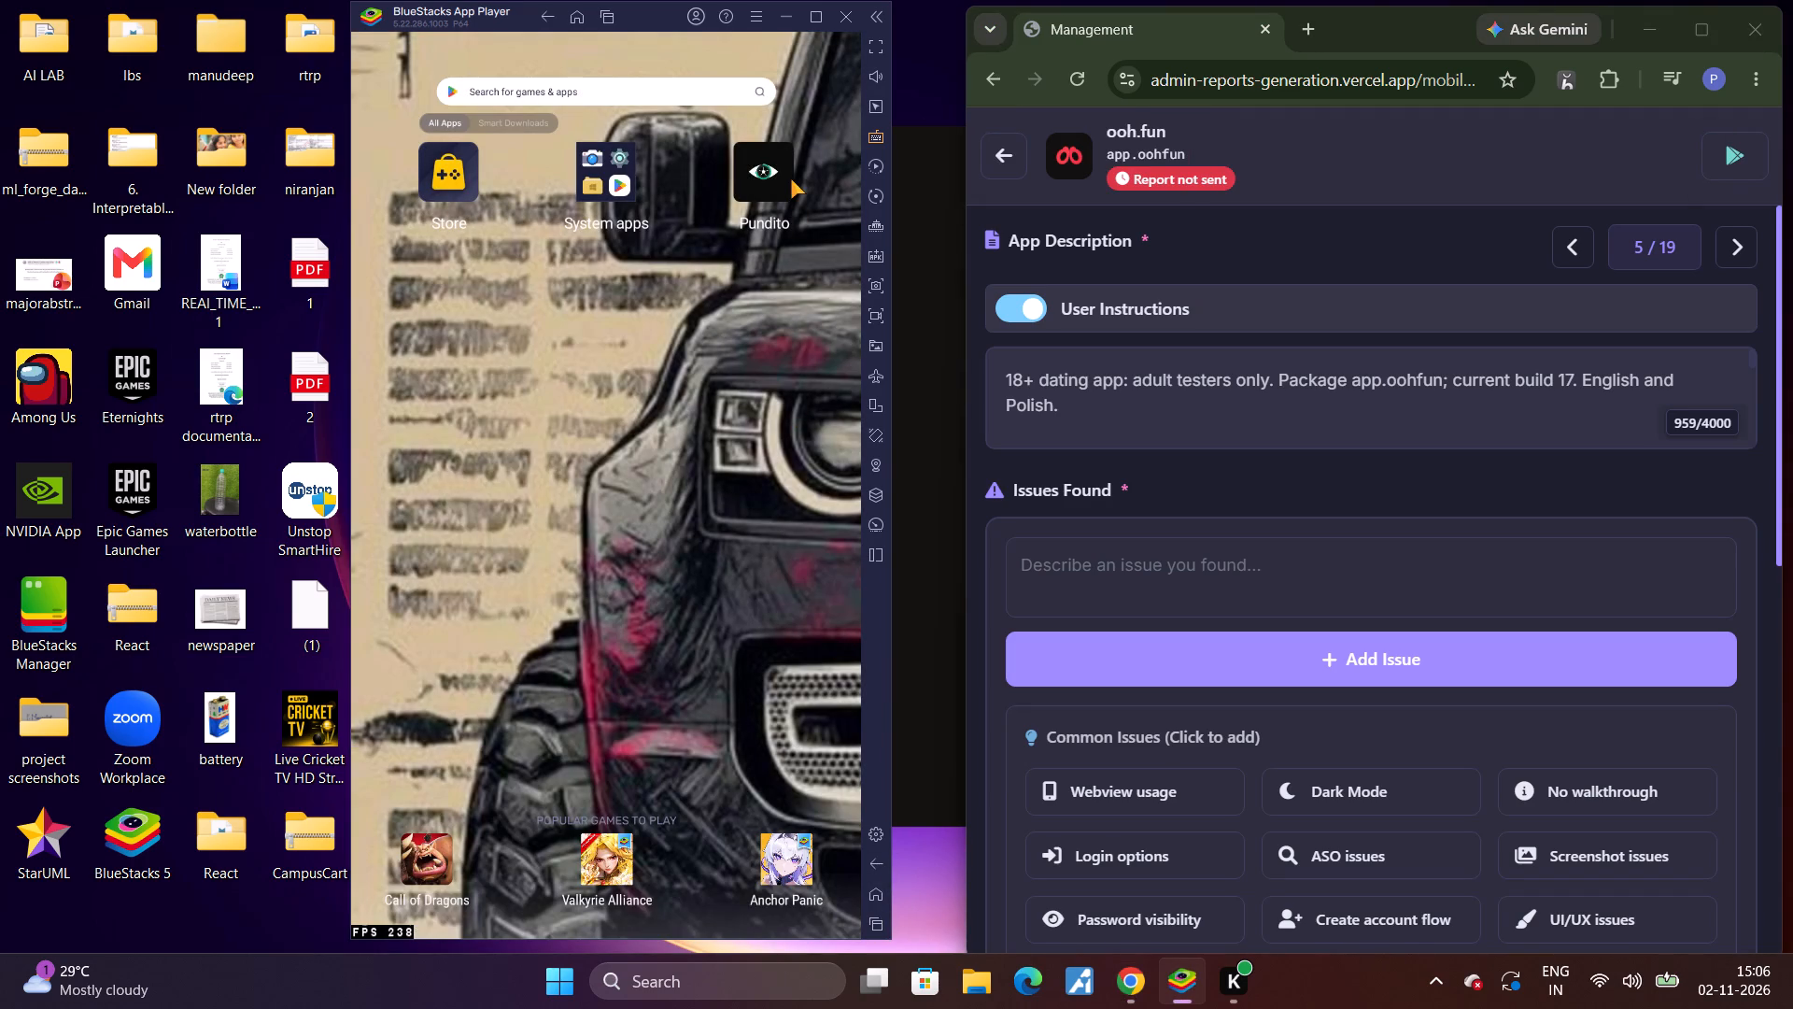
{"action": "left_click", "coordinate": [782, 248]}
{"action": "left_click", "coordinate": [777, 563]}
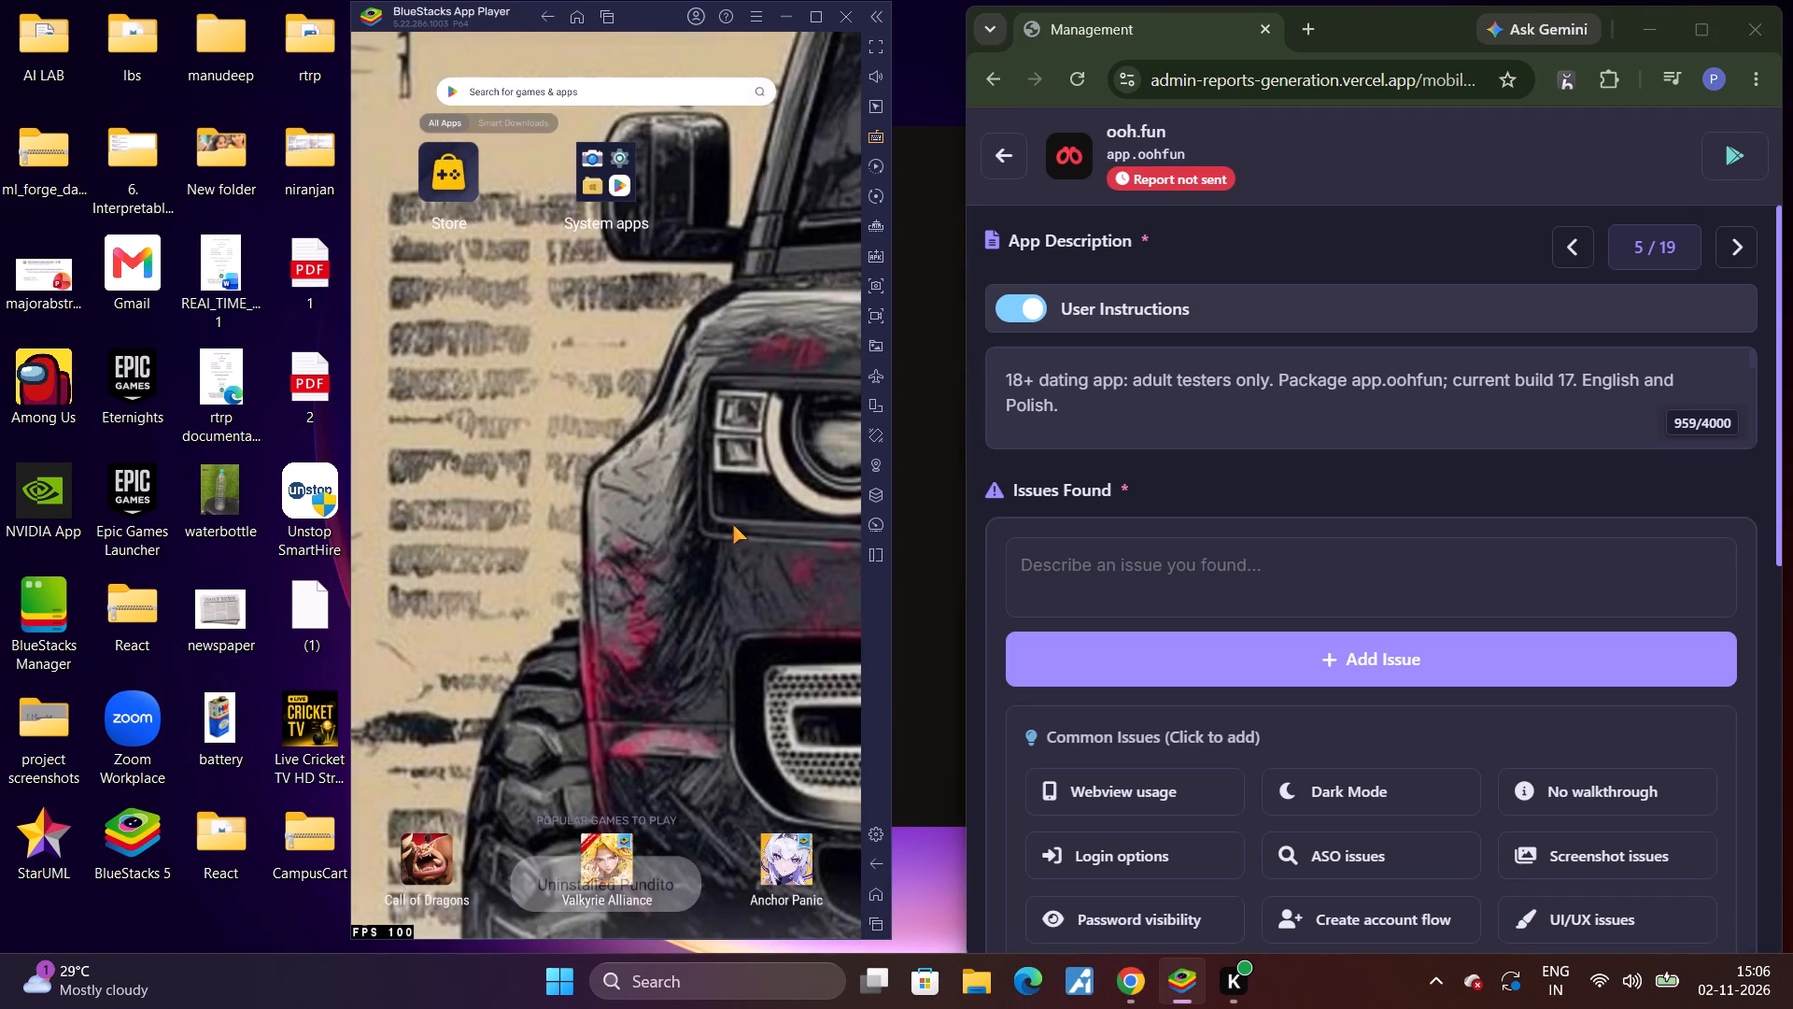
In the emulator's Chrome, advance the report page to the app after Pundito and open its Play Store listing.
{"action": "left_click", "coordinate": [861, 923]}
{"action": "left_click", "coordinate": [521, 294]}
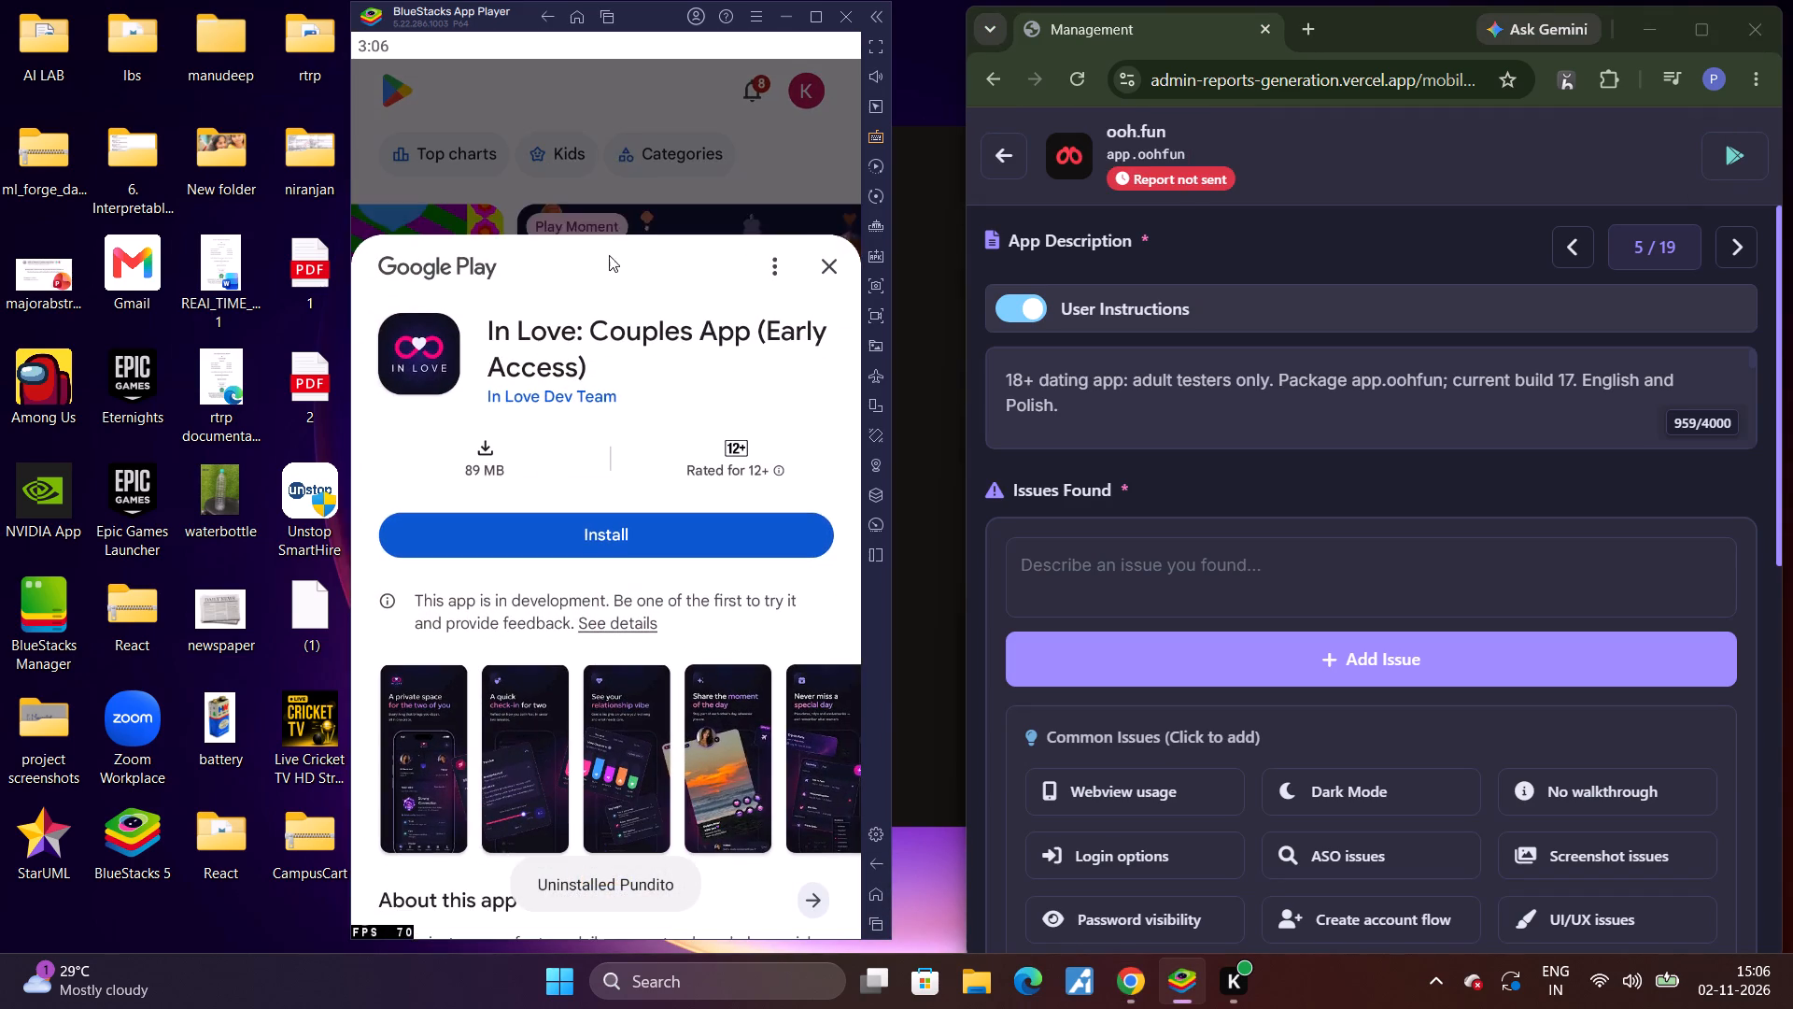
{"action": "left_click", "coordinate": [877, 928]}
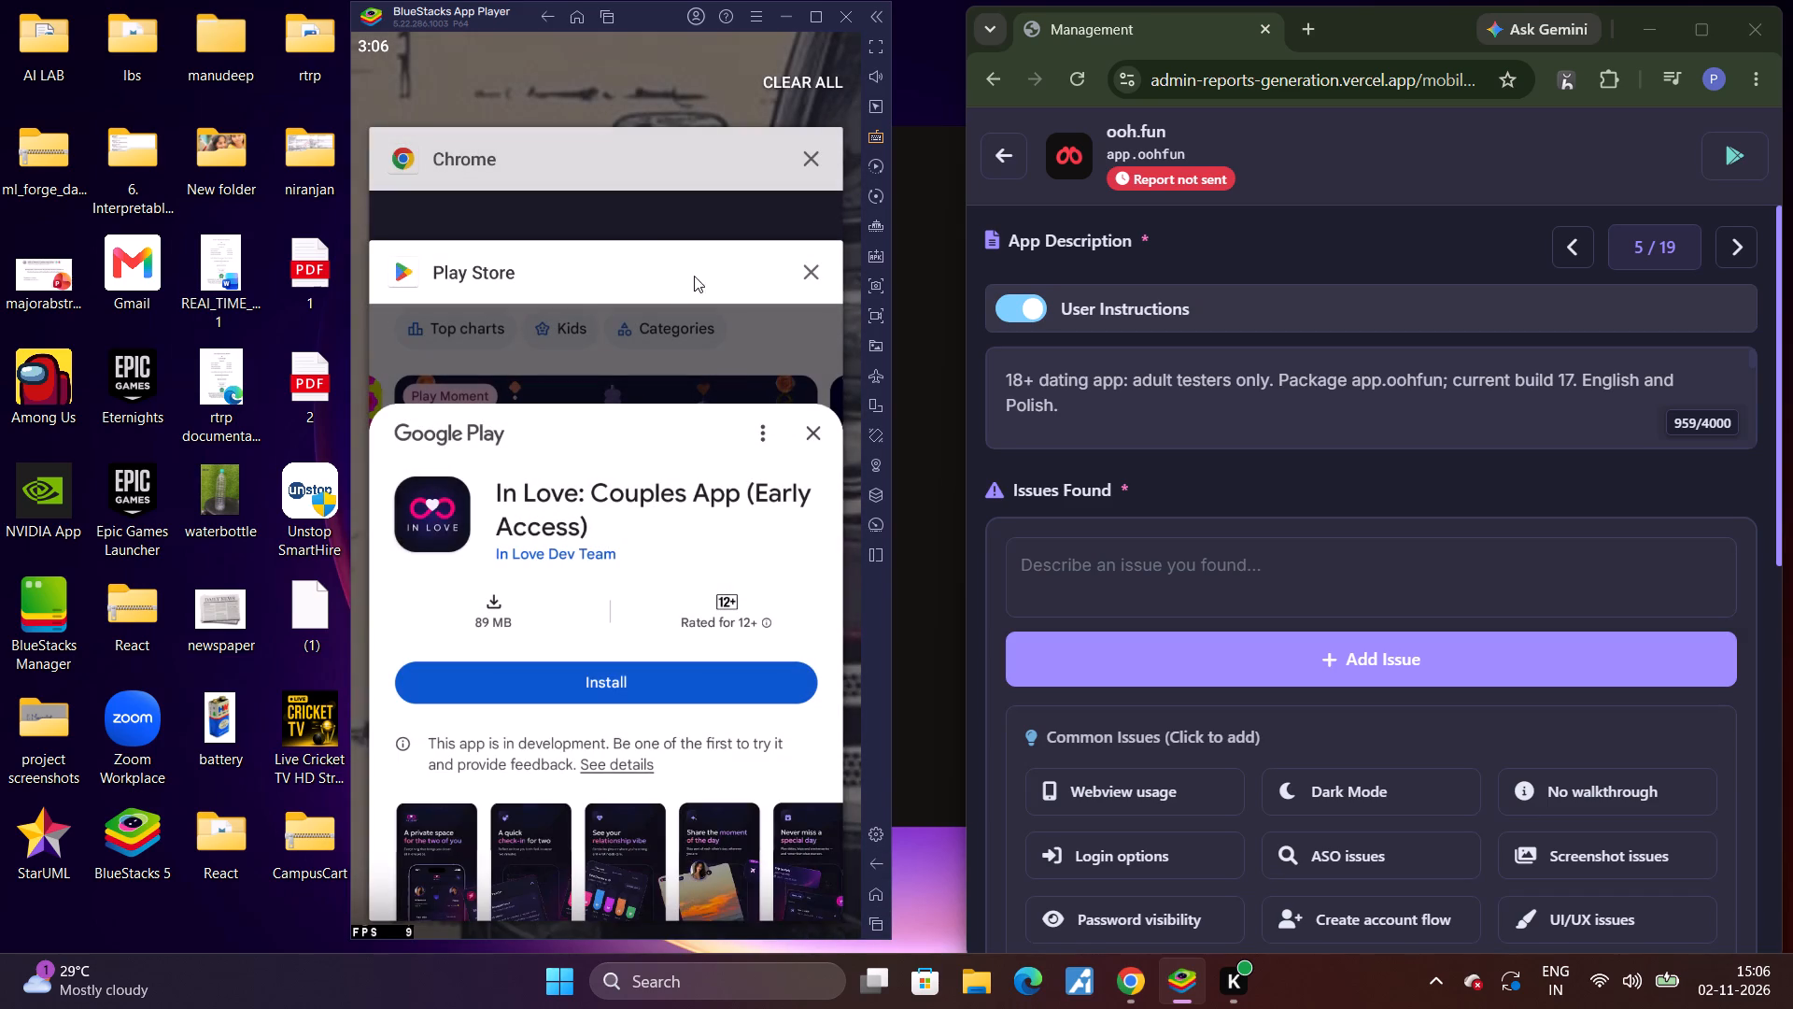
{"action": "left_click", "coordinate": [657, 183]}
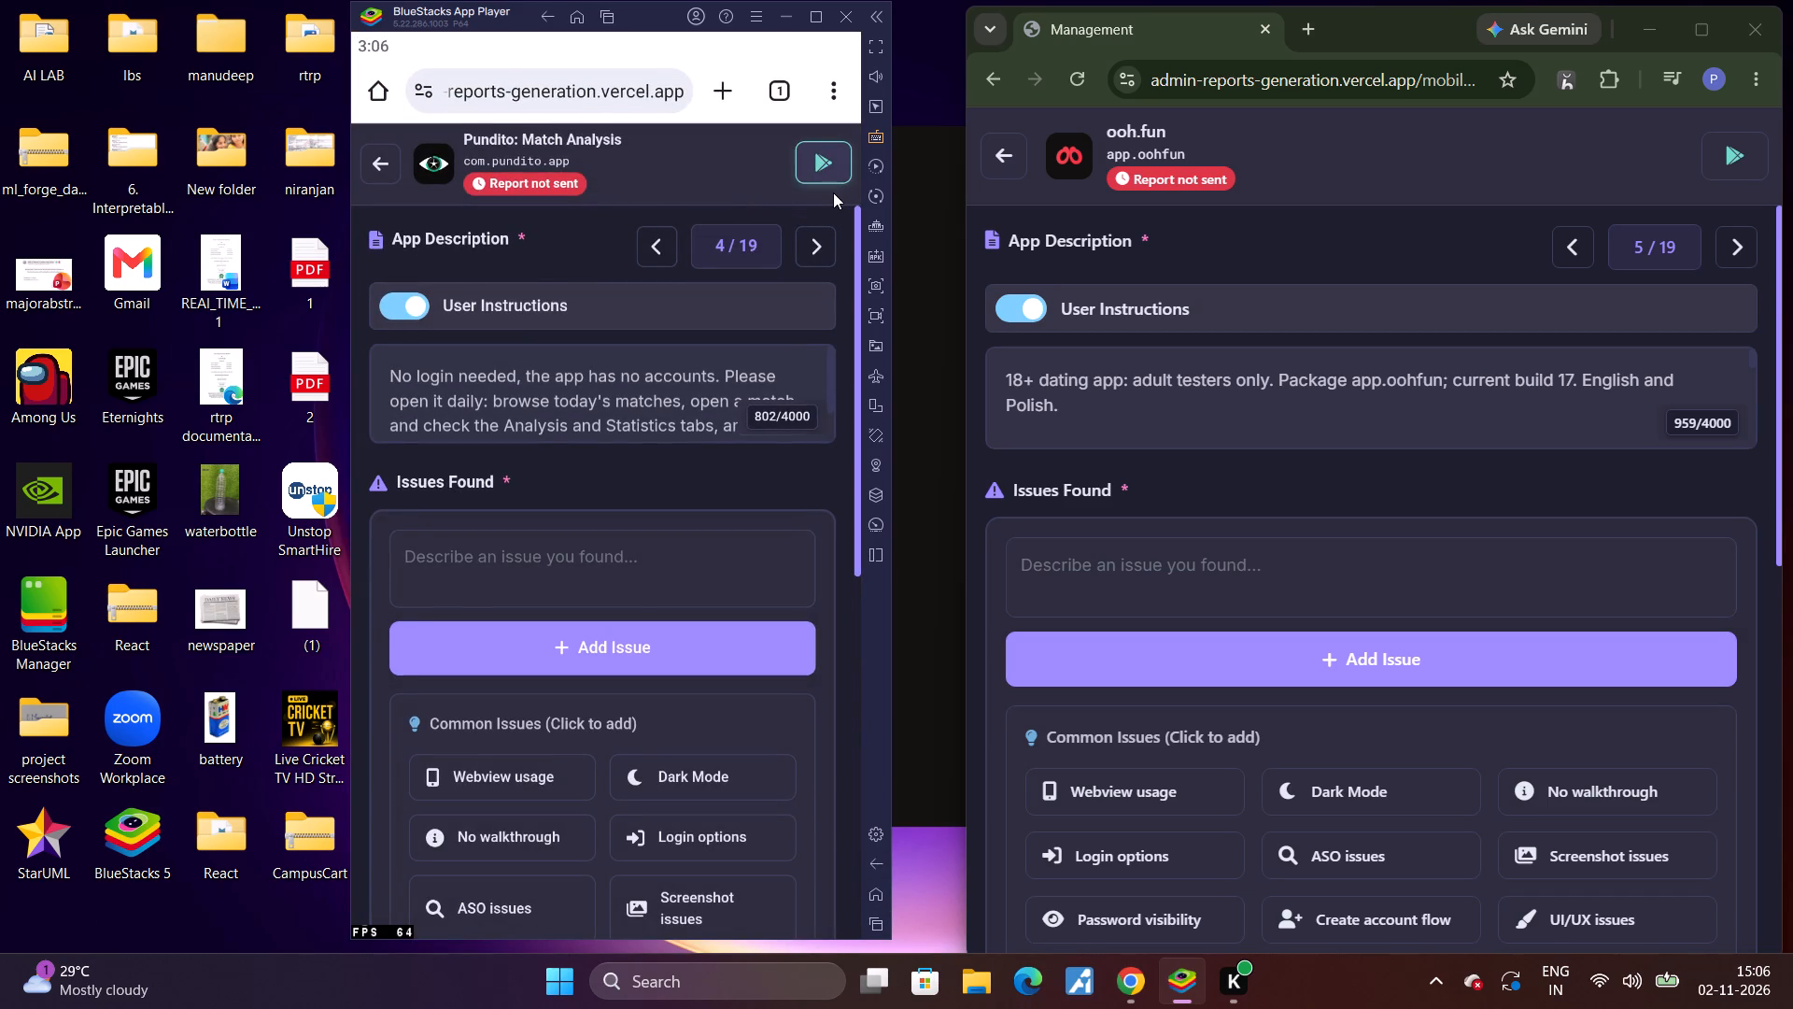
{"action": "left_click", "coordinate": [816, 249]}
{"action": "left_click", "coordinate": [815, 166]}
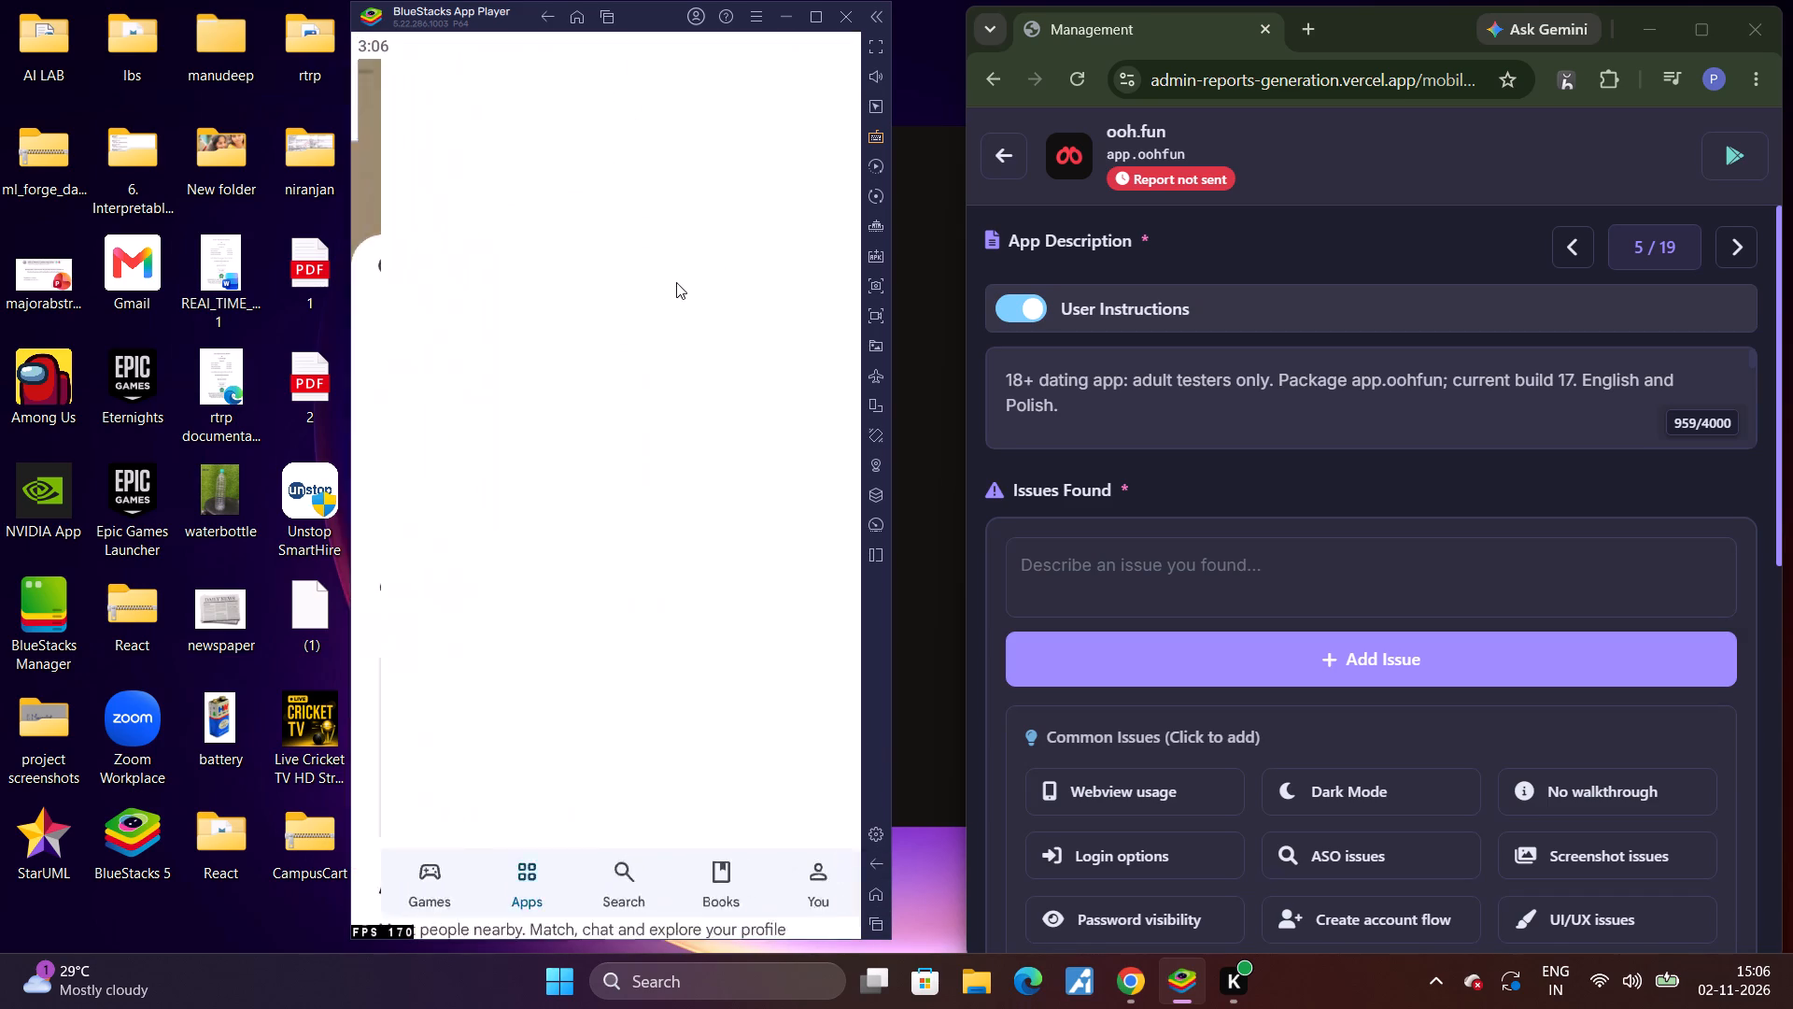
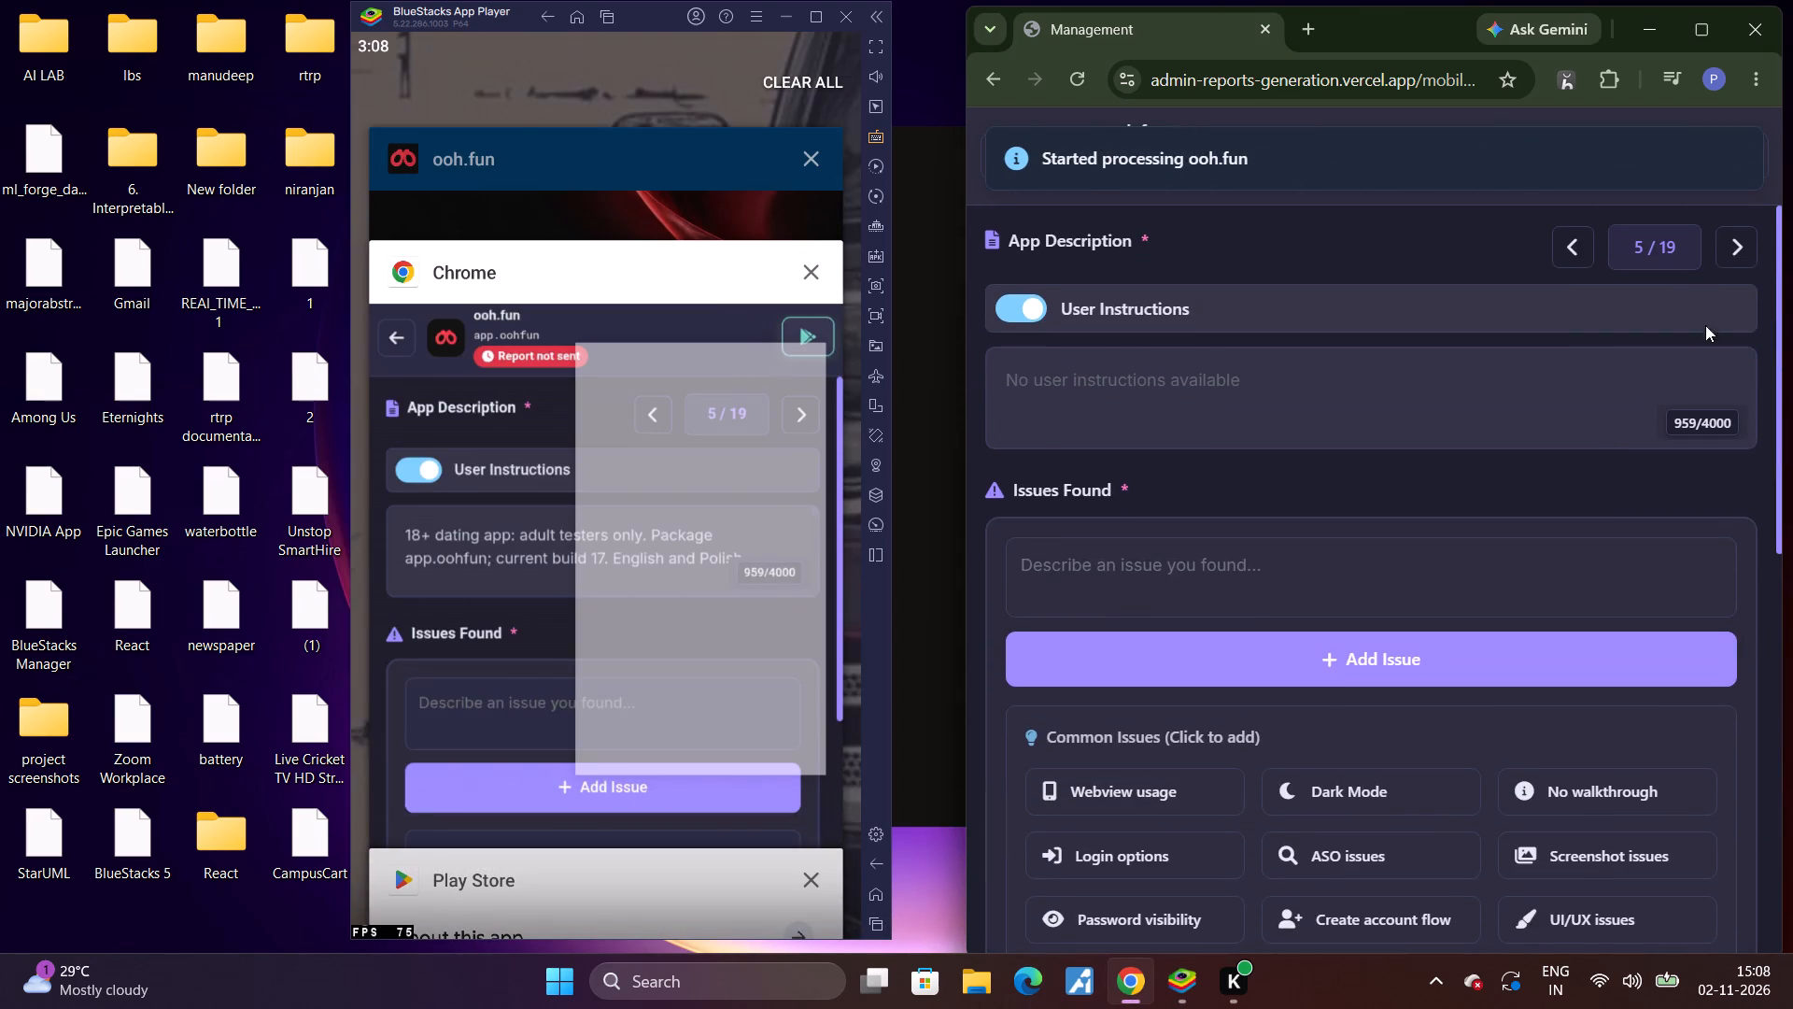
Advance the browser's report page to the next app, PoolPro, number 6 of 19.
{"action": "left_click", "coordinate": [1744, 240]}
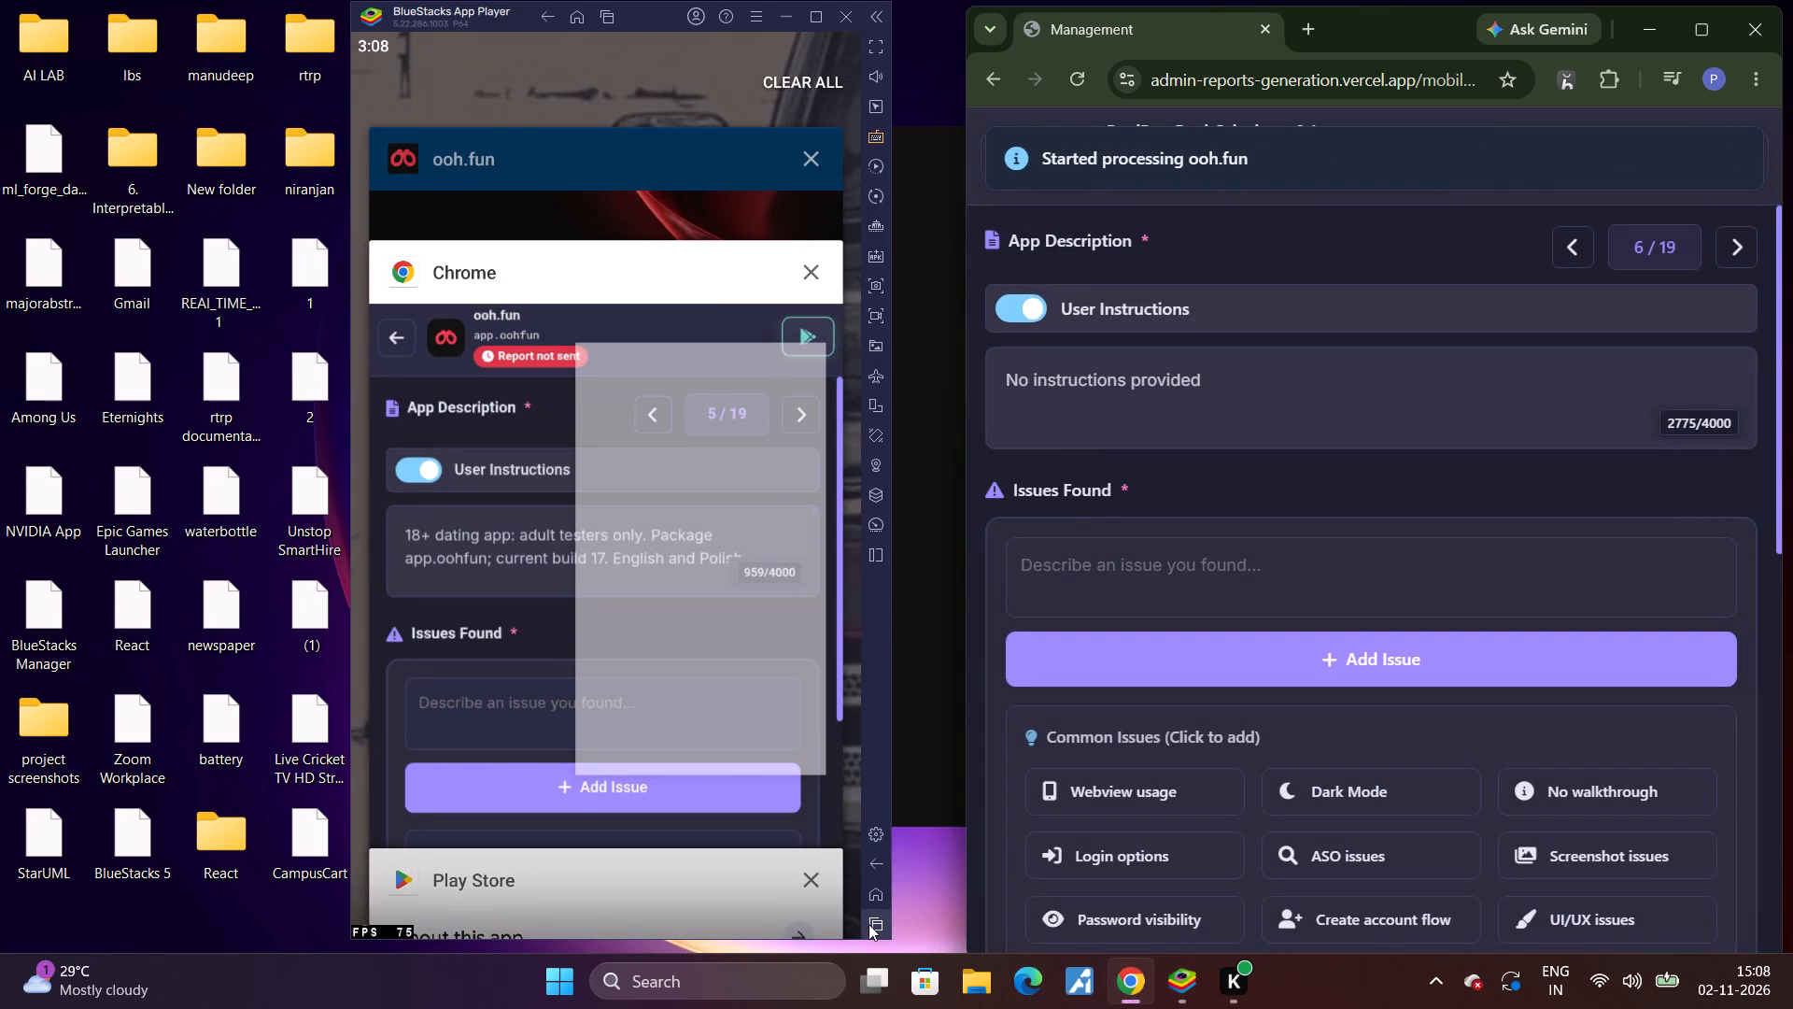
Switch to the emulator's Chrome, advance its report page past ooh.fun to PoolPro and open the app's Play Store listing.
{"action": "left_click", "coordinate": [868, 924]}
{"action": "left_click", "coordinate": [801, 244]}
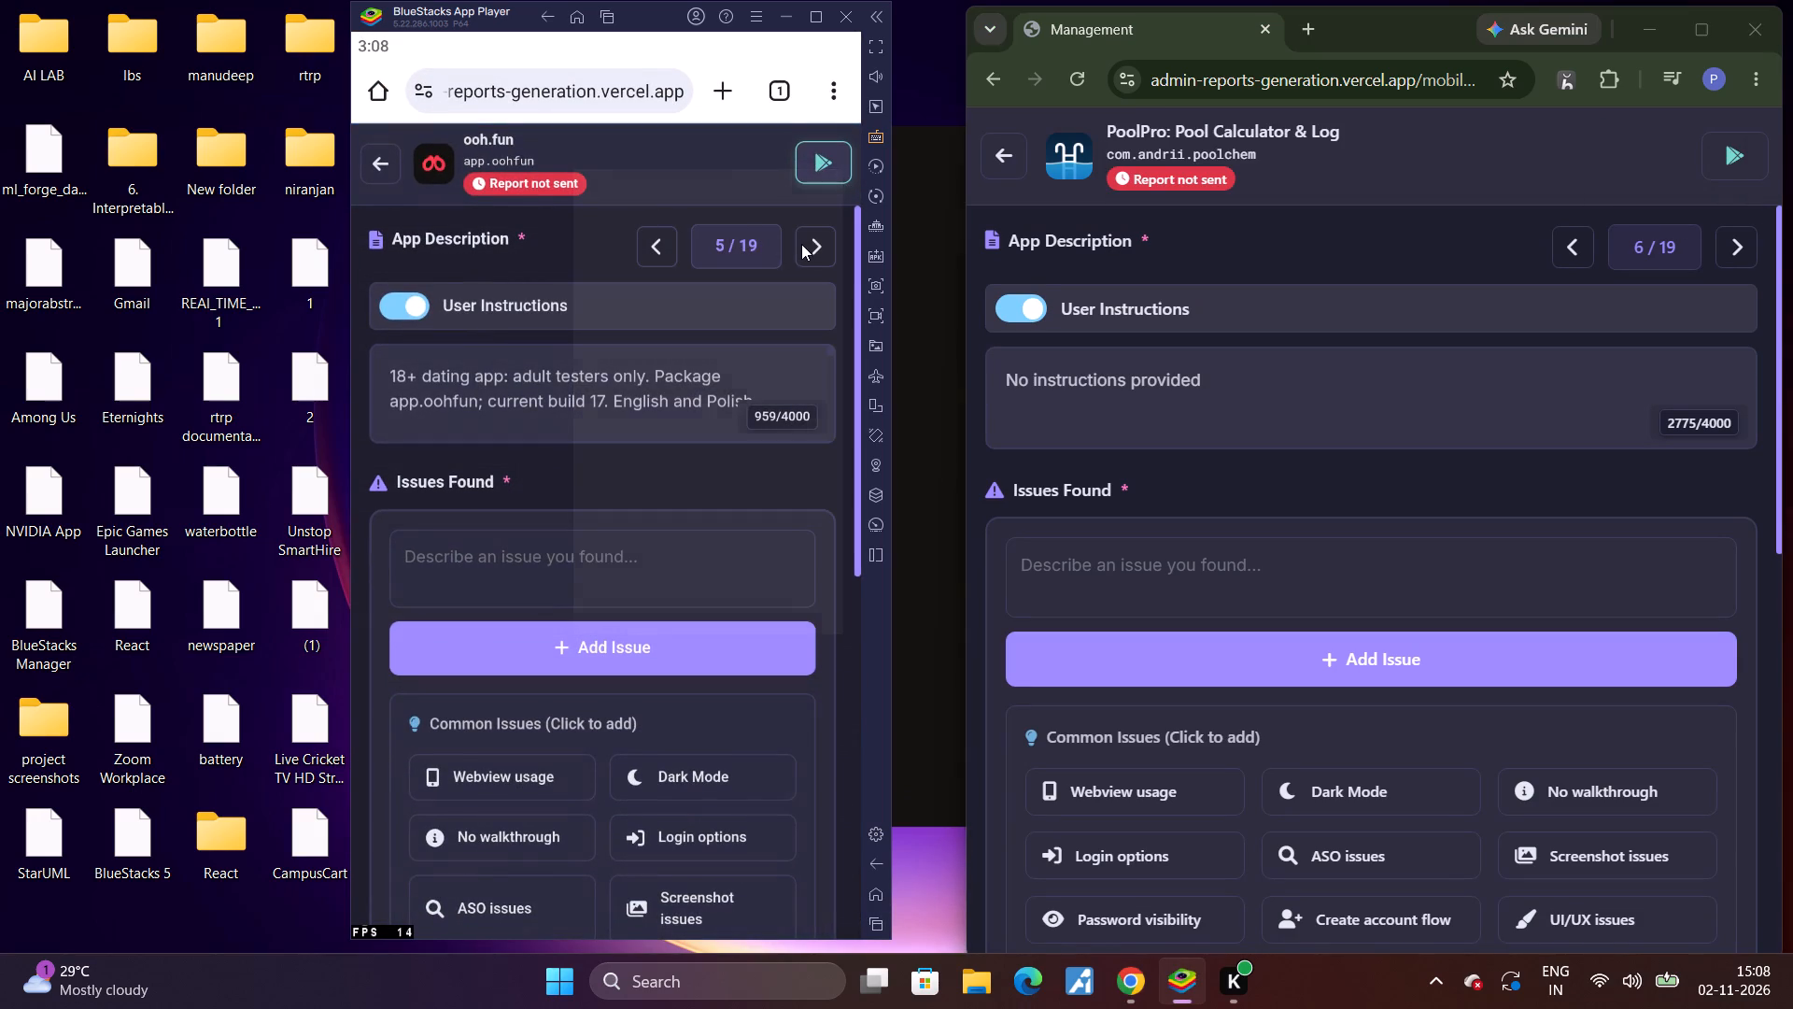
{"action": "left_click", "coordinate": [819, 171]}
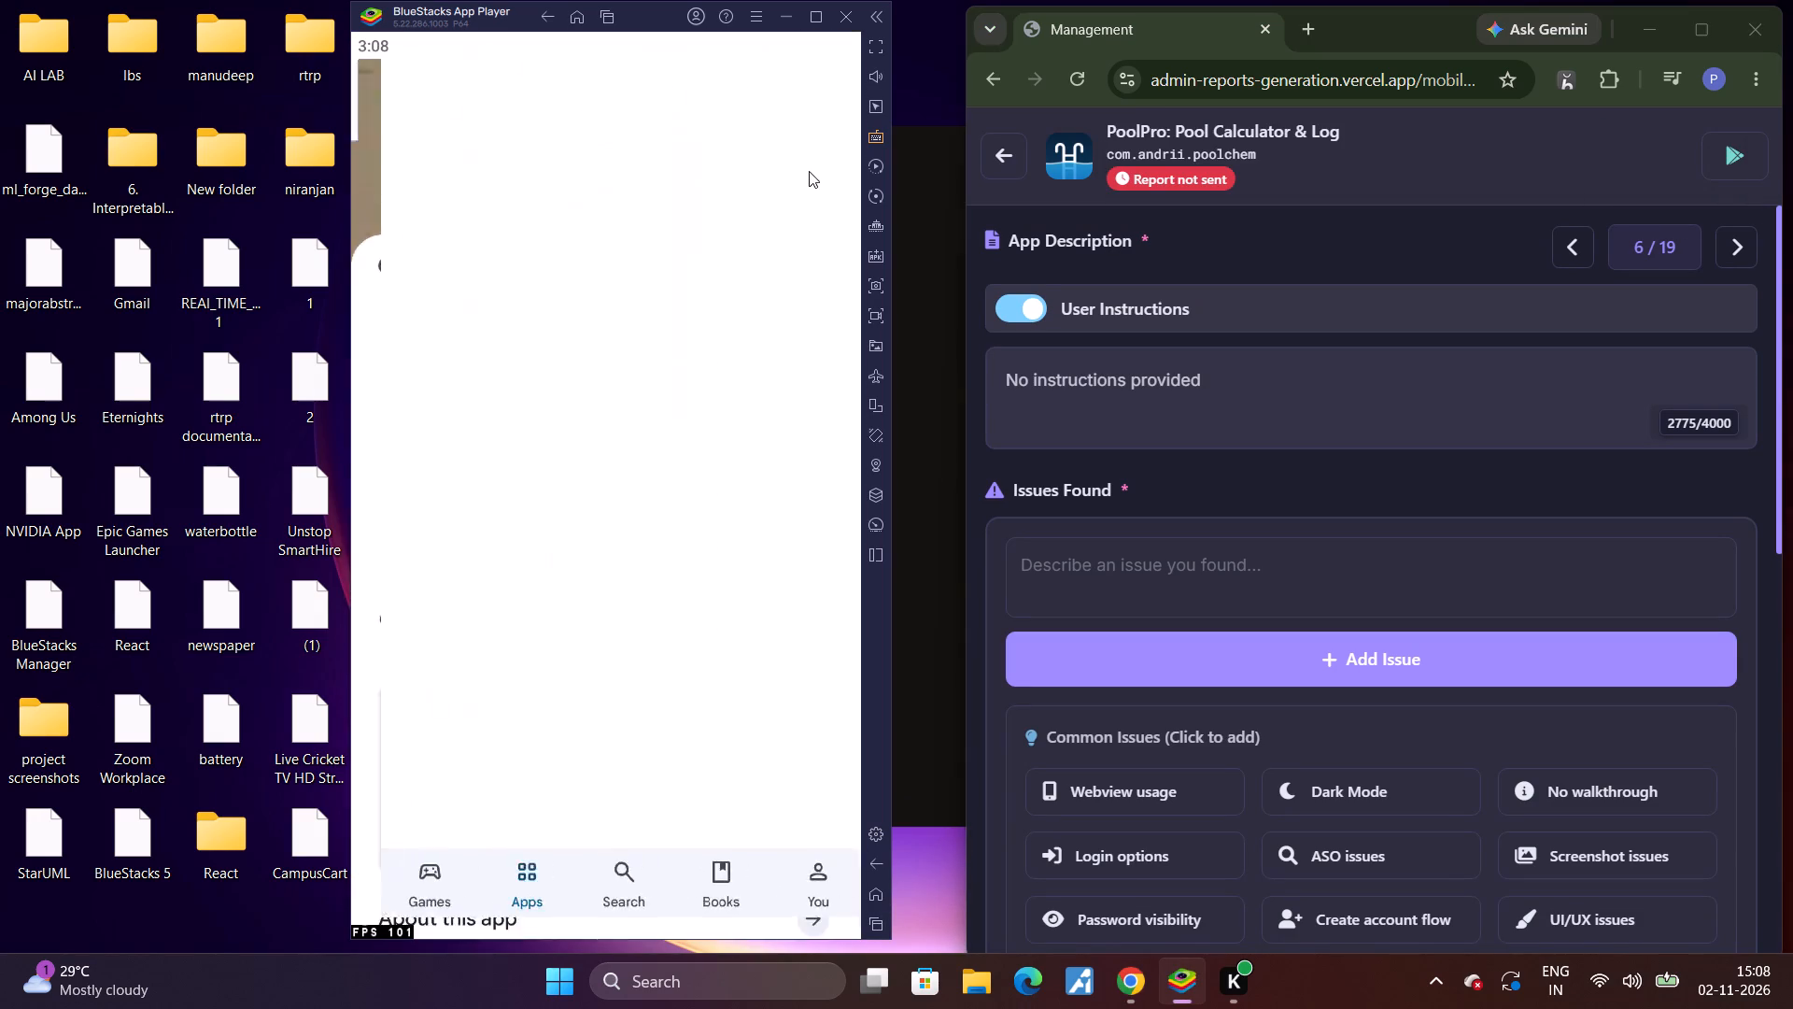
Install PoolPro from its Play Store listing and look over its description and screenshots meanwhile.
{"action": "left_click", "coordinate": [558, 549]}
{"action": "left_click_drag", "start_coordinate": [638, 585], "coordinate": [652, 388]}
{"action": "left_click", "coordinate": [657, 309]}
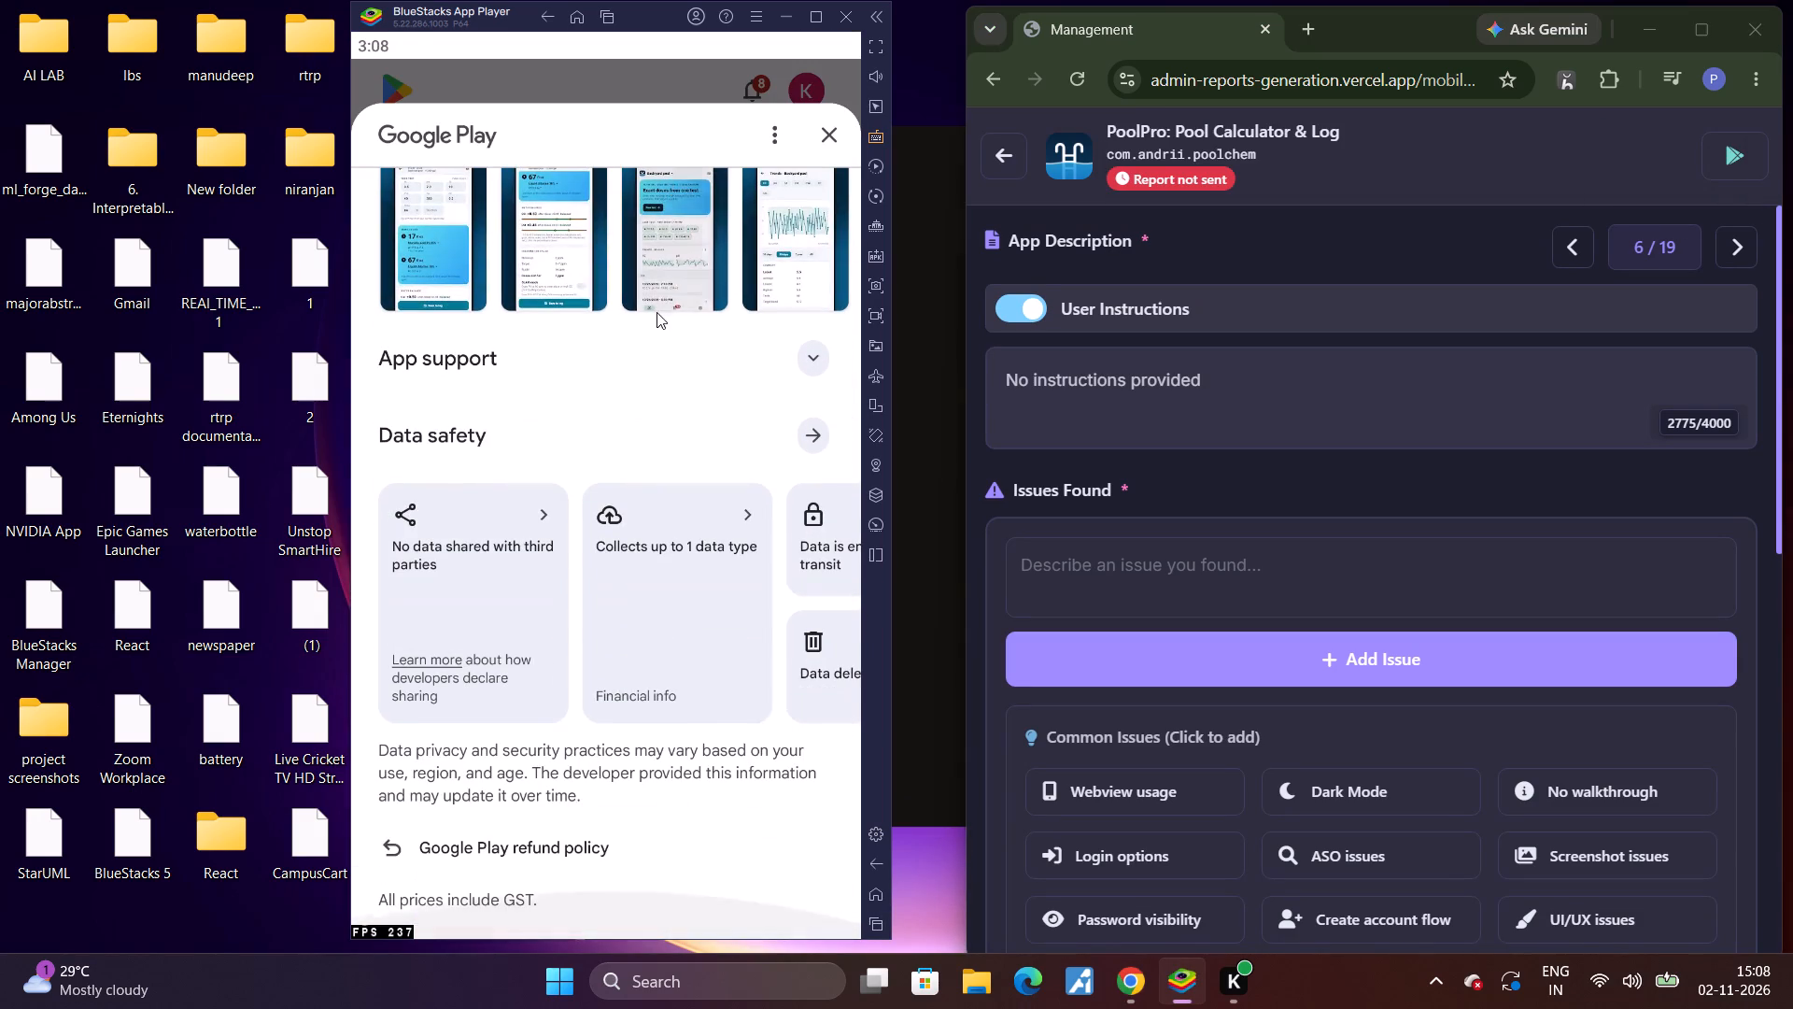
{"action": "left_click", "coordinate": [707, 218]}
{"action": "left_click_drag", "start_coordinate": [675, 133], "coordinate": [696, 341]}
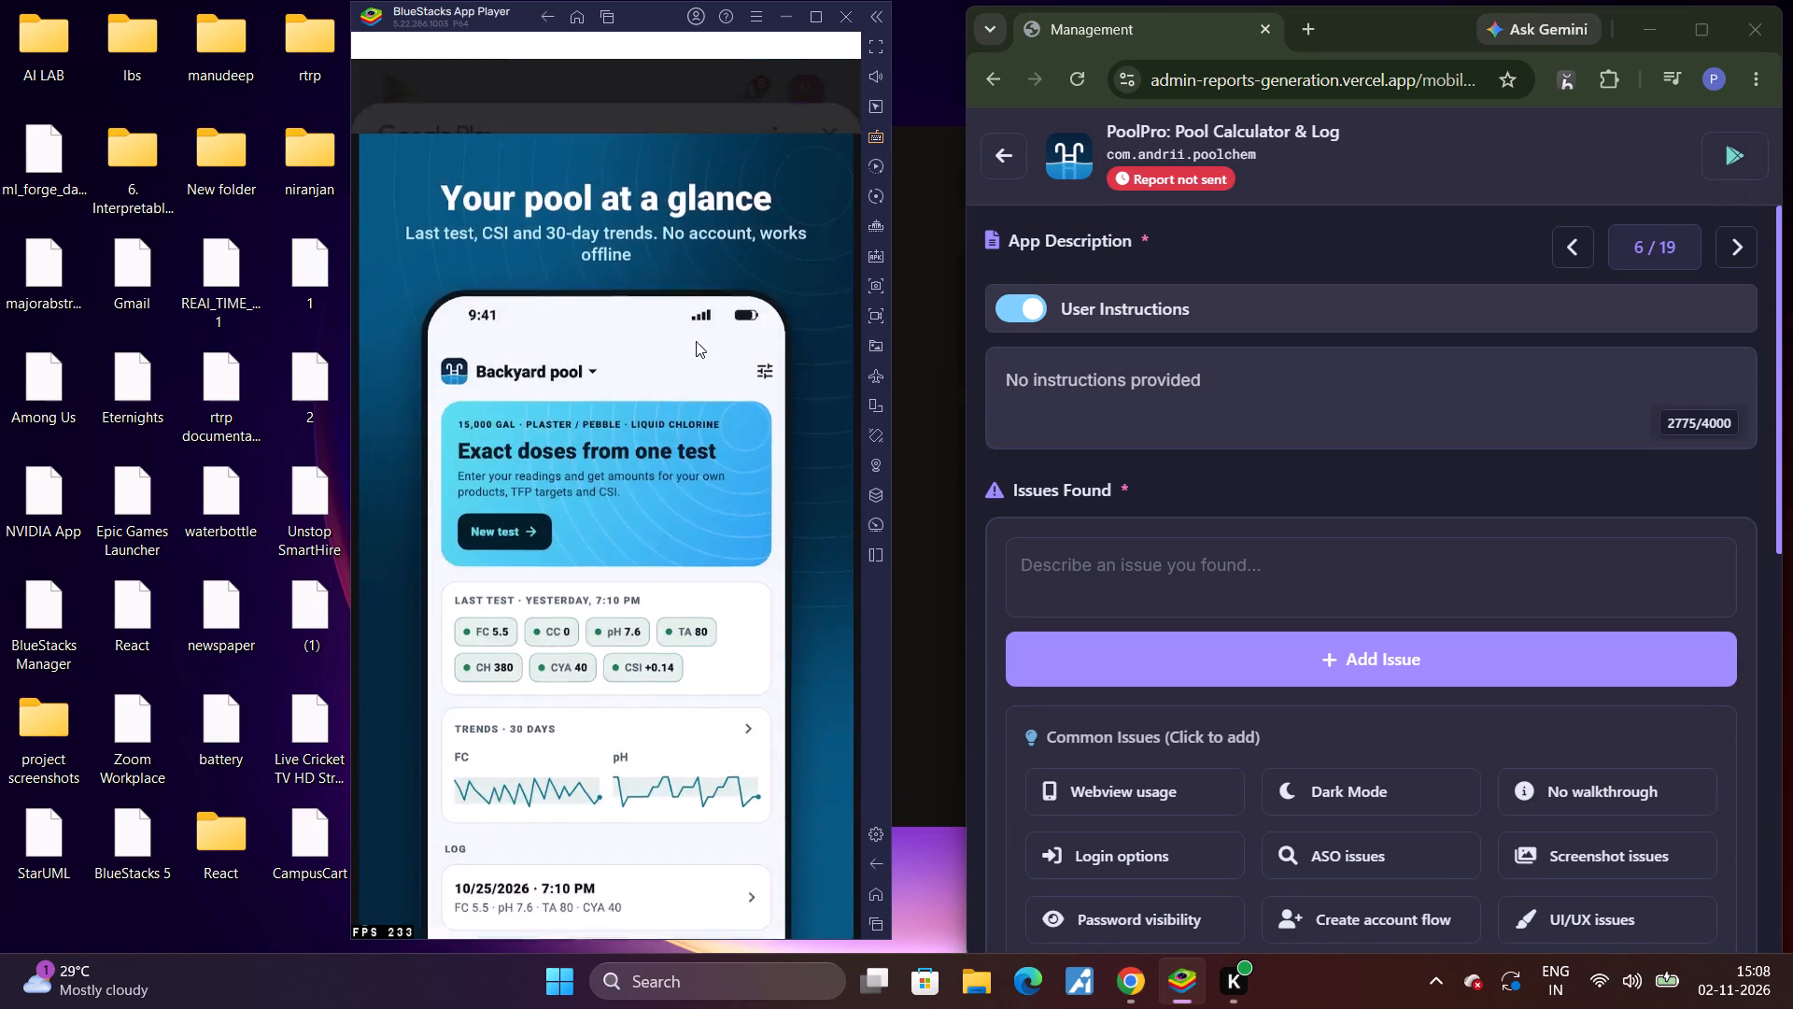
{"action": "left_click_drag", "start_coordinate": [696, 341], "coordinate": [688, 485]}
{"action": "left_click_drag", "start_coordinate": [686, 385], "coordinate": [752, 732]}
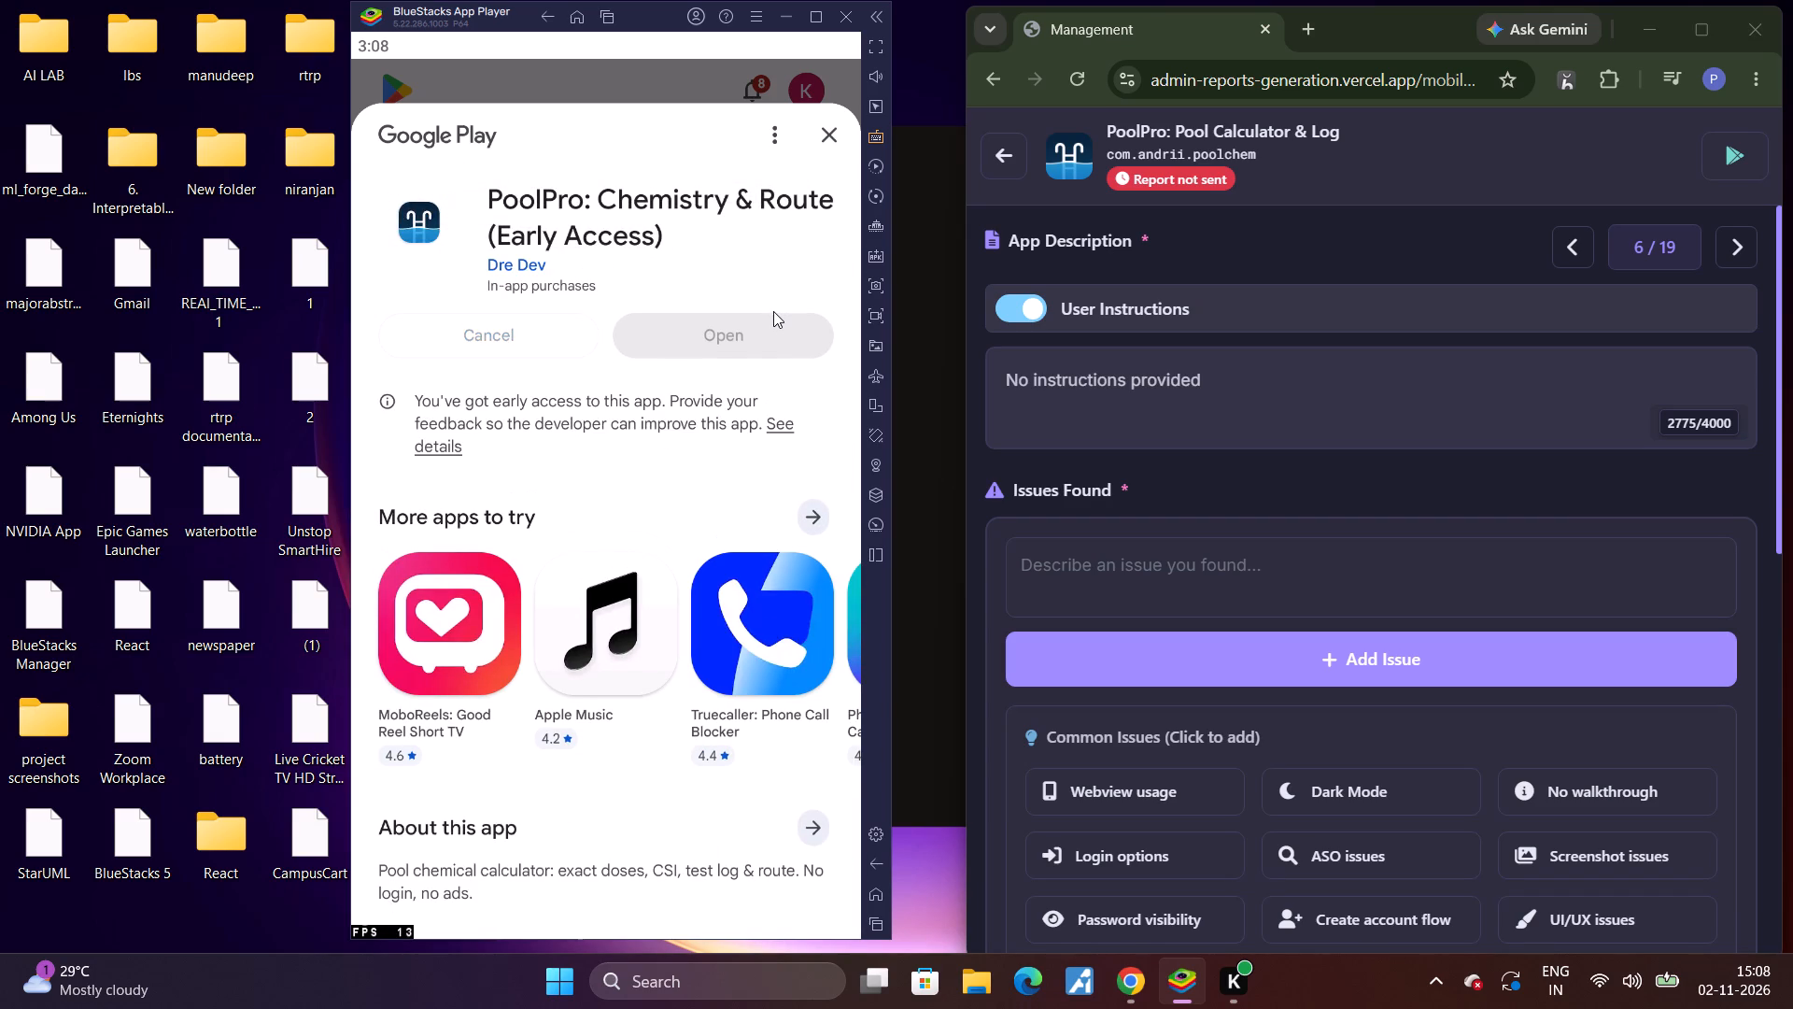
Open PoolPro, get through the introduction, dismiss the privacy policy and Pro offer, and save the default pool setup.
{"action": "left_click", "coordinate": [740, 337]}
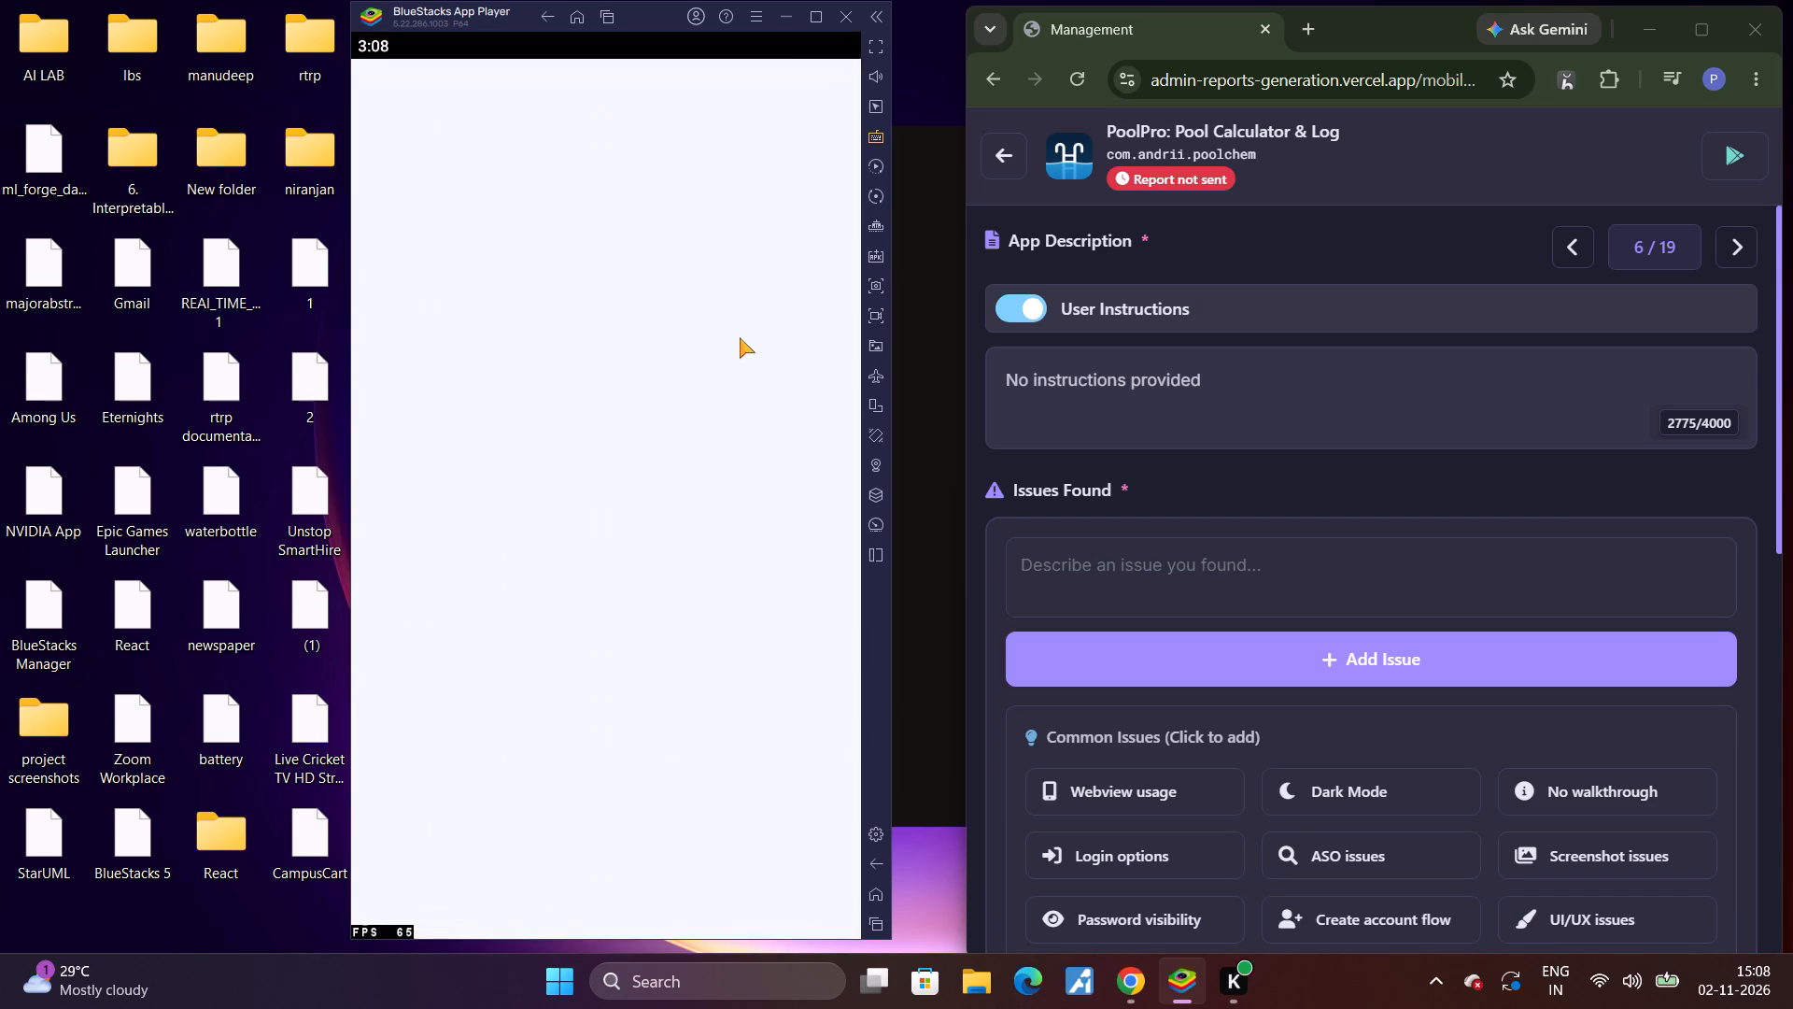
{"action": "triple_click", "coordinate": [648, 884]}
{"action": "left_click", "coordinate": [648, 884]}
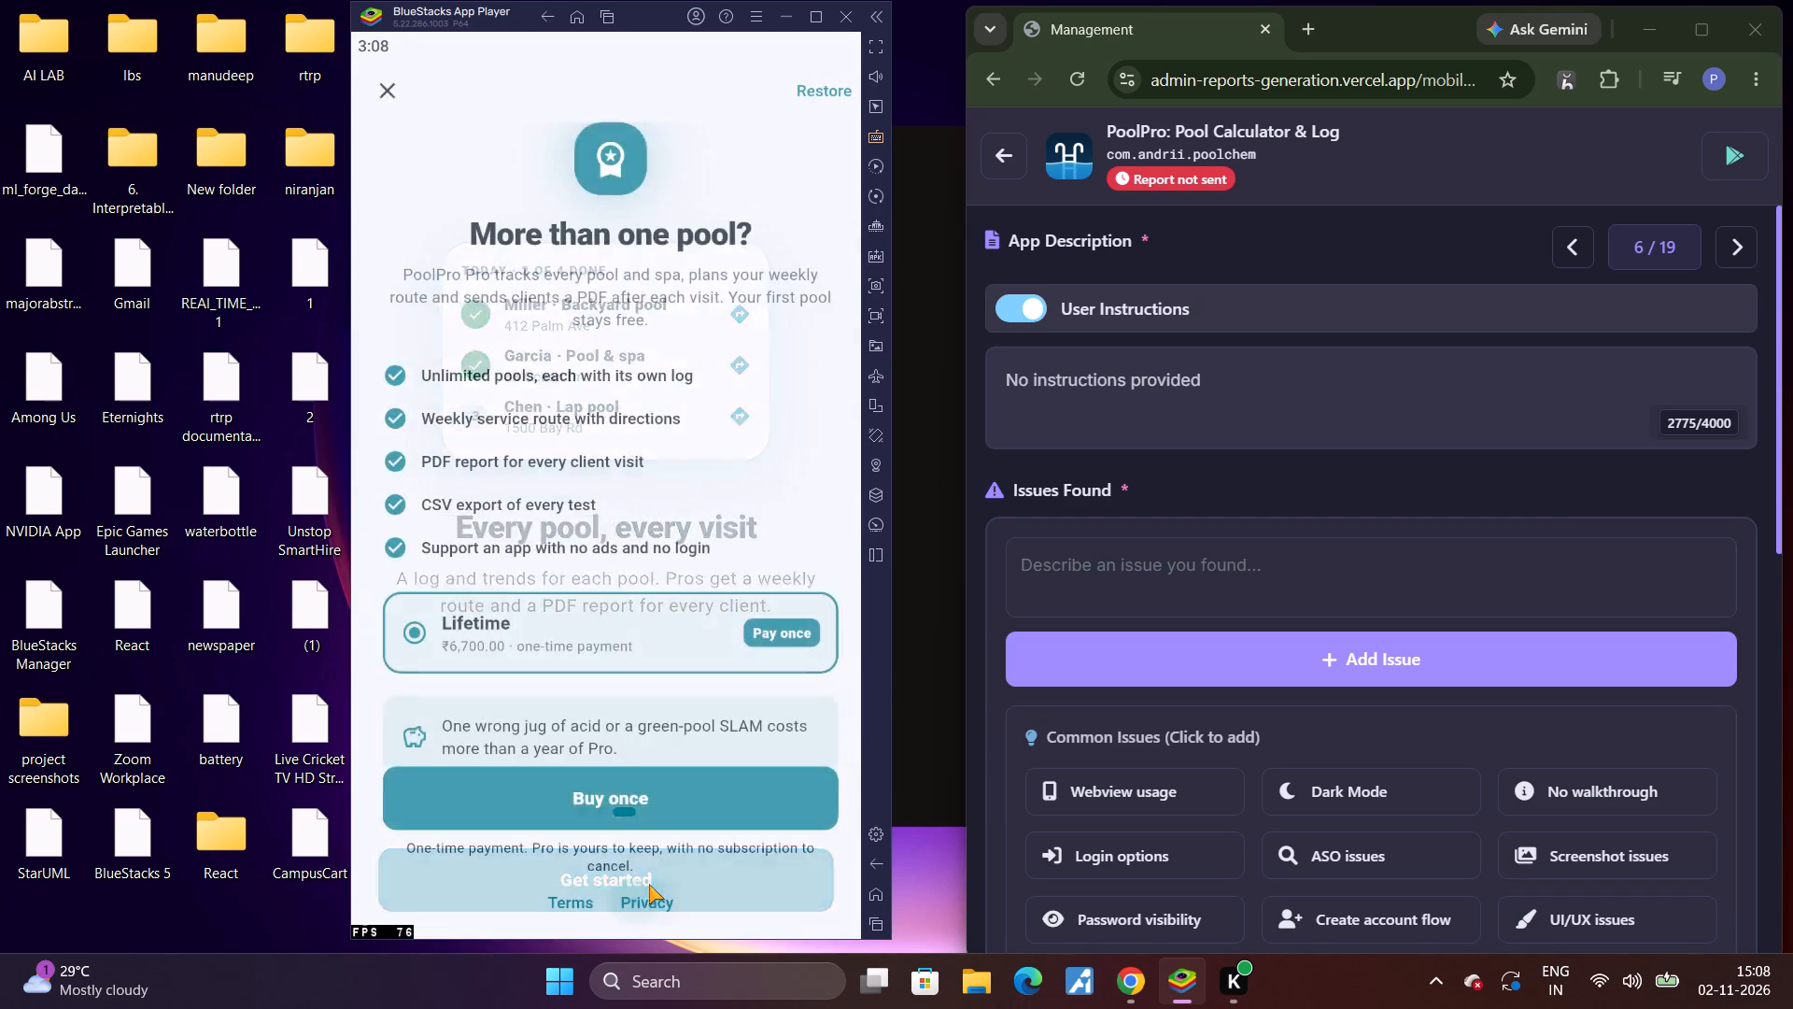
{"action": "left_click", "coordinate": [374, 93]}
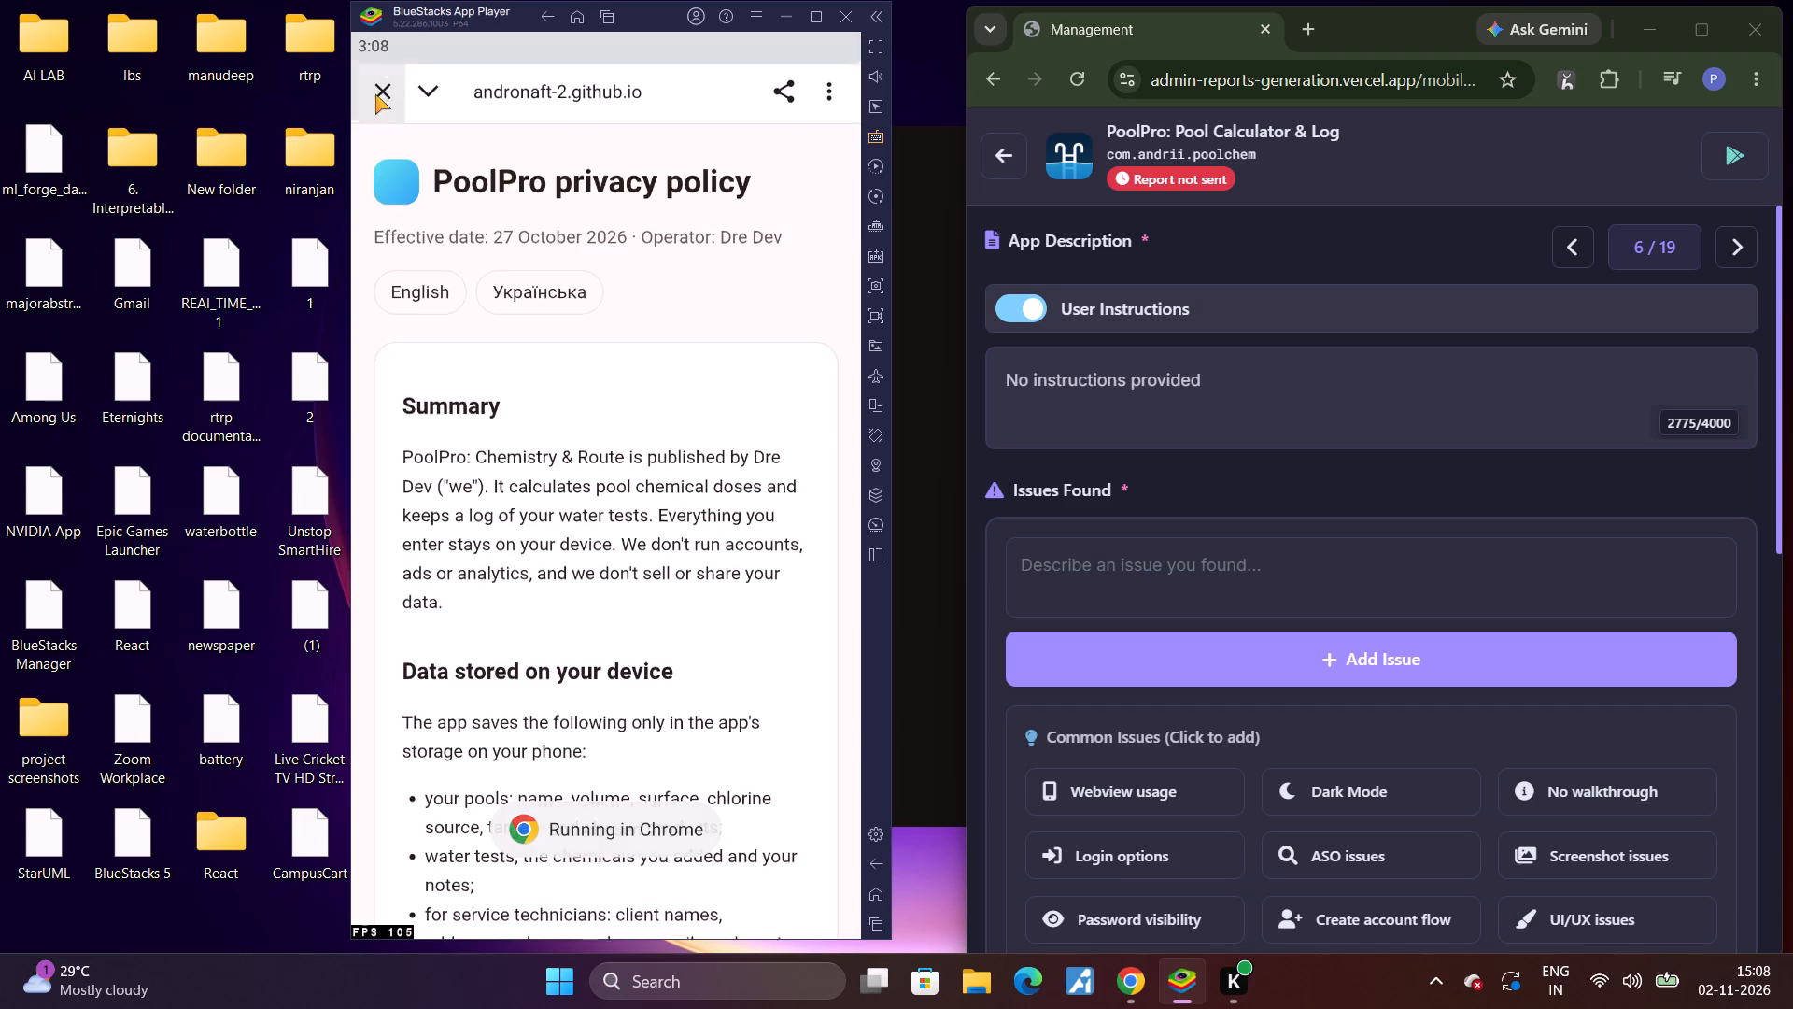
{"action": "left_click", "coordinate": [380, 92]}
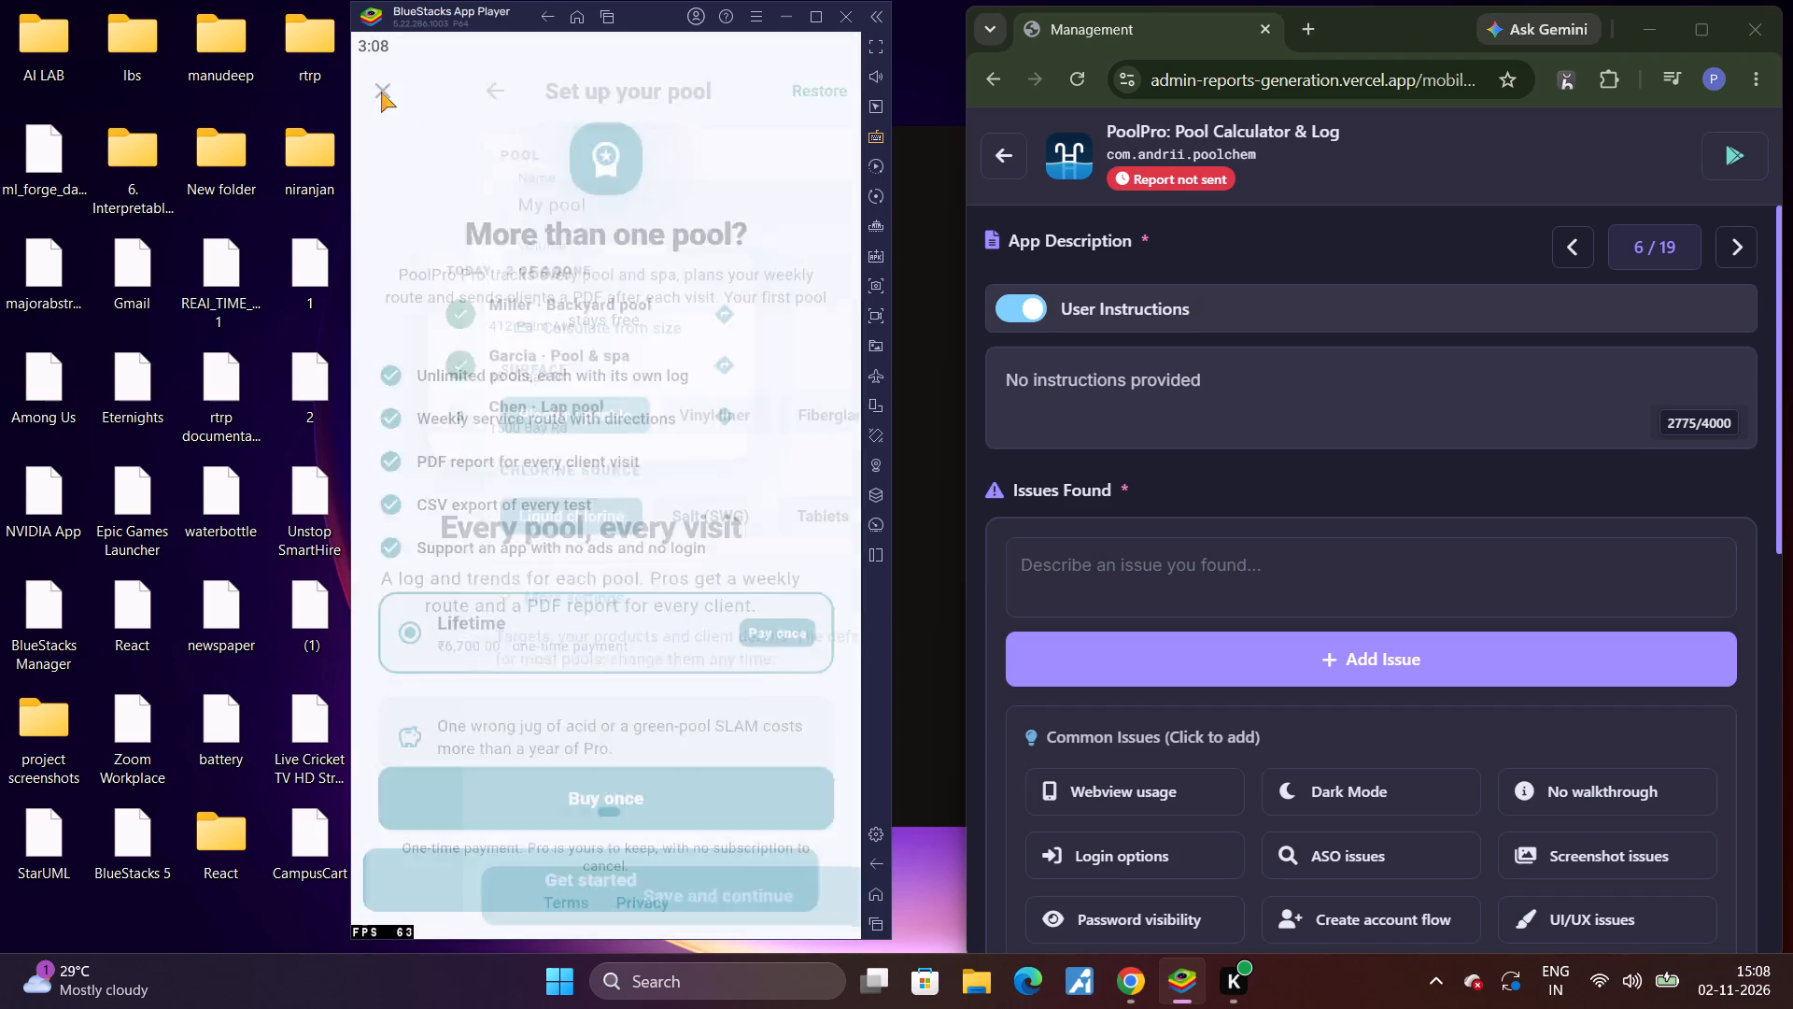
{"action": "left_click", "coordinate": [586, 896]}
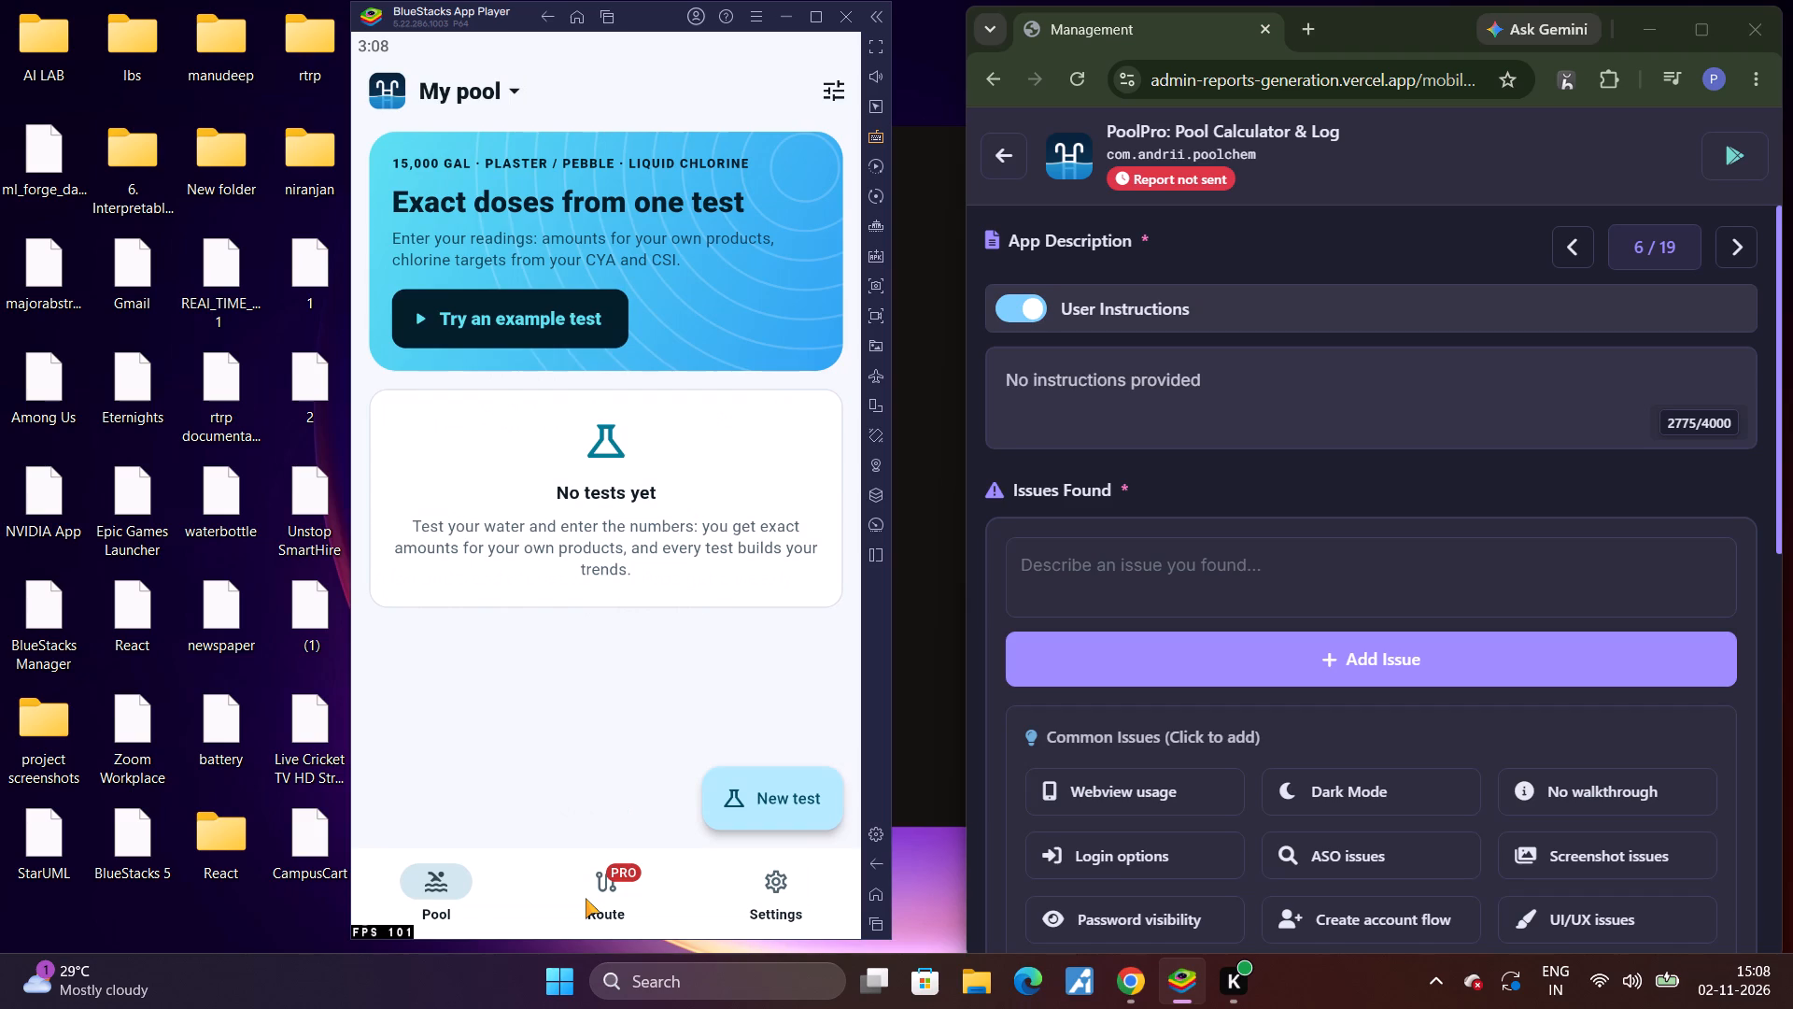
In PoolPro's settings, try metric units and the Dark theme, set the theme to Light, and look over the remaining options.
{"action": "left_click", "coordinate": [768, 905]}
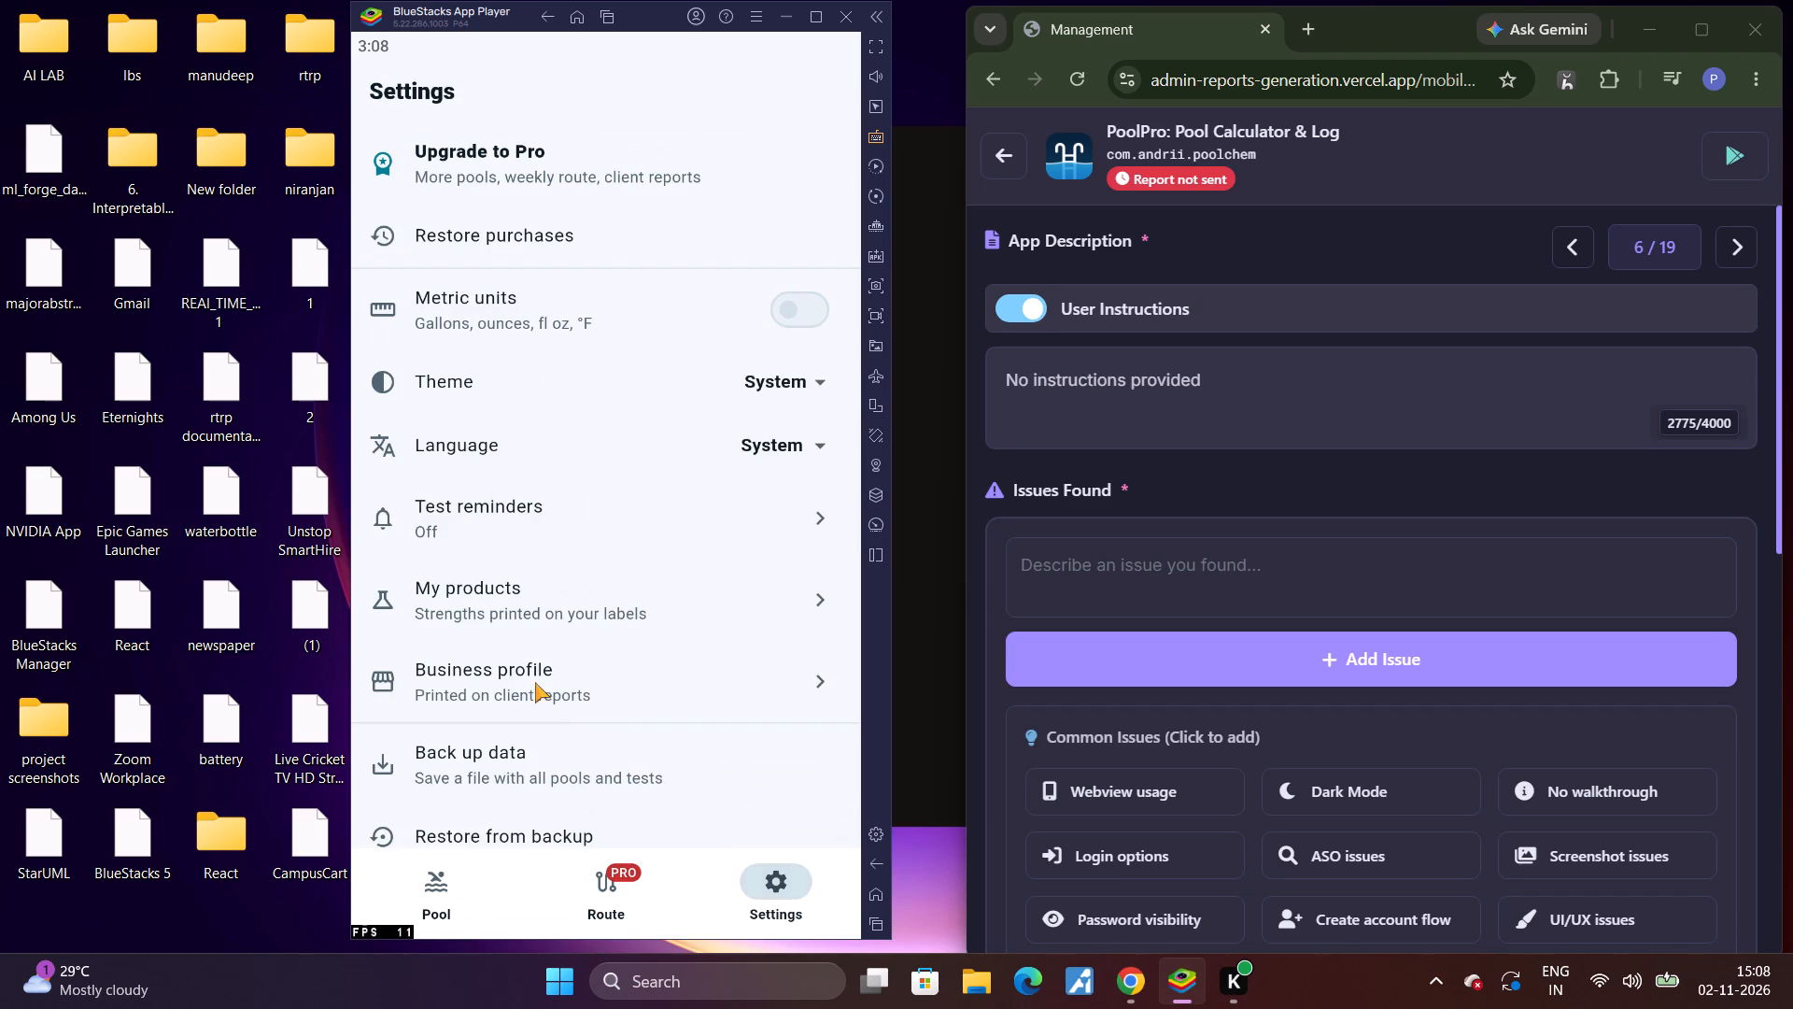
{"action": "double_click", "coordinate": [806, 316]}
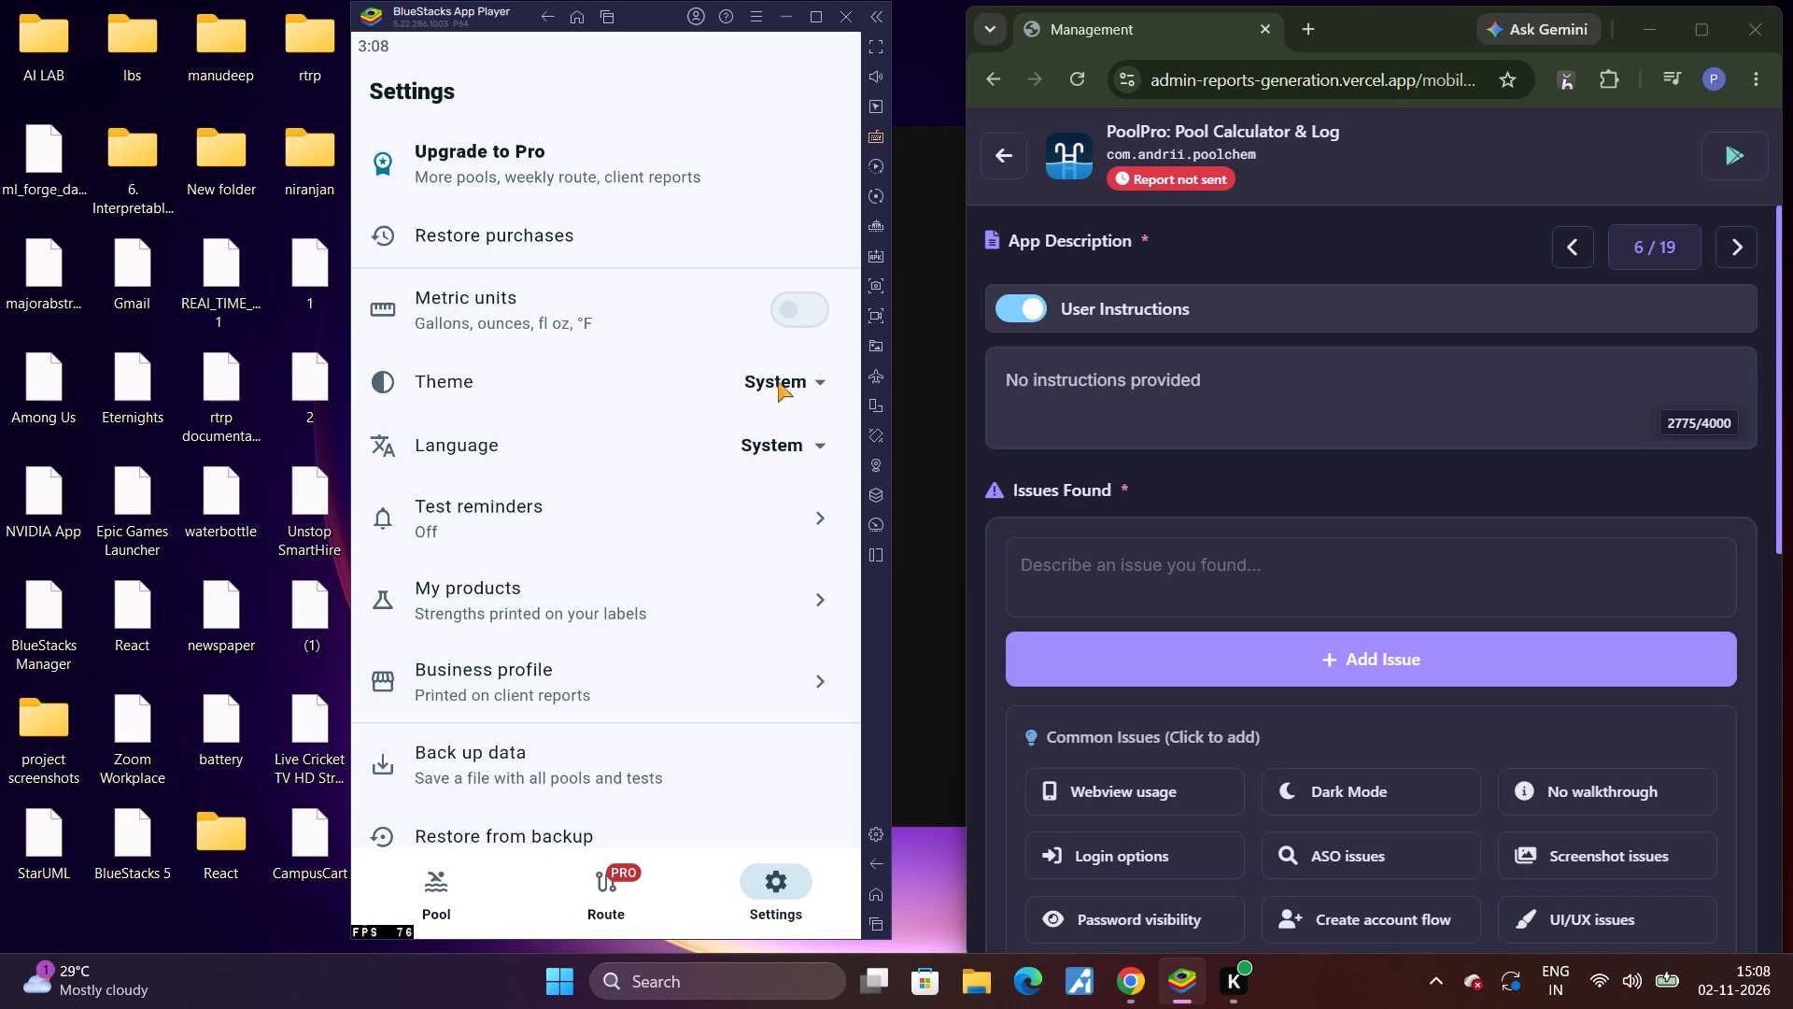
{"action": "left_click", "coordinate": [777, 387]}
{"action": "double_click", "coordinate": [777, 387]}
{"action": "left_click", "coordinate": [779, 477]}
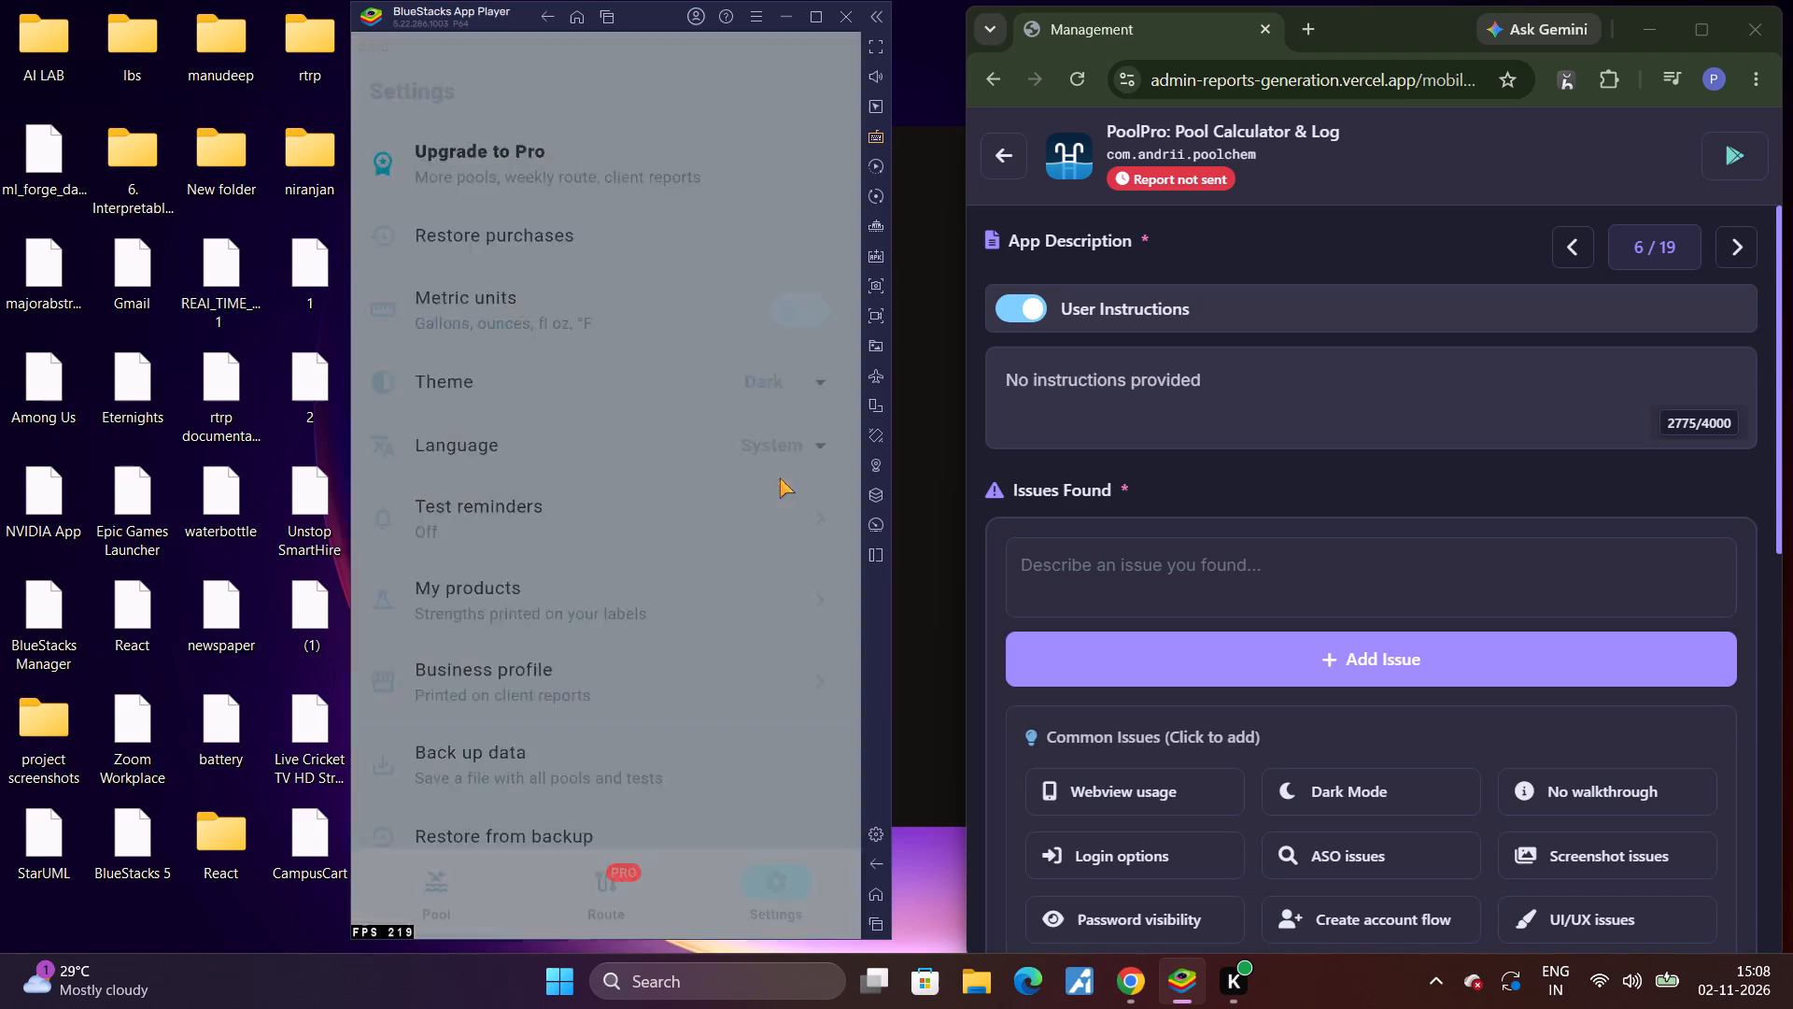
{"action": "left_click", "coordinate": [798, 359]}
{"action": "left_click", "coordinate": [756, 338]}
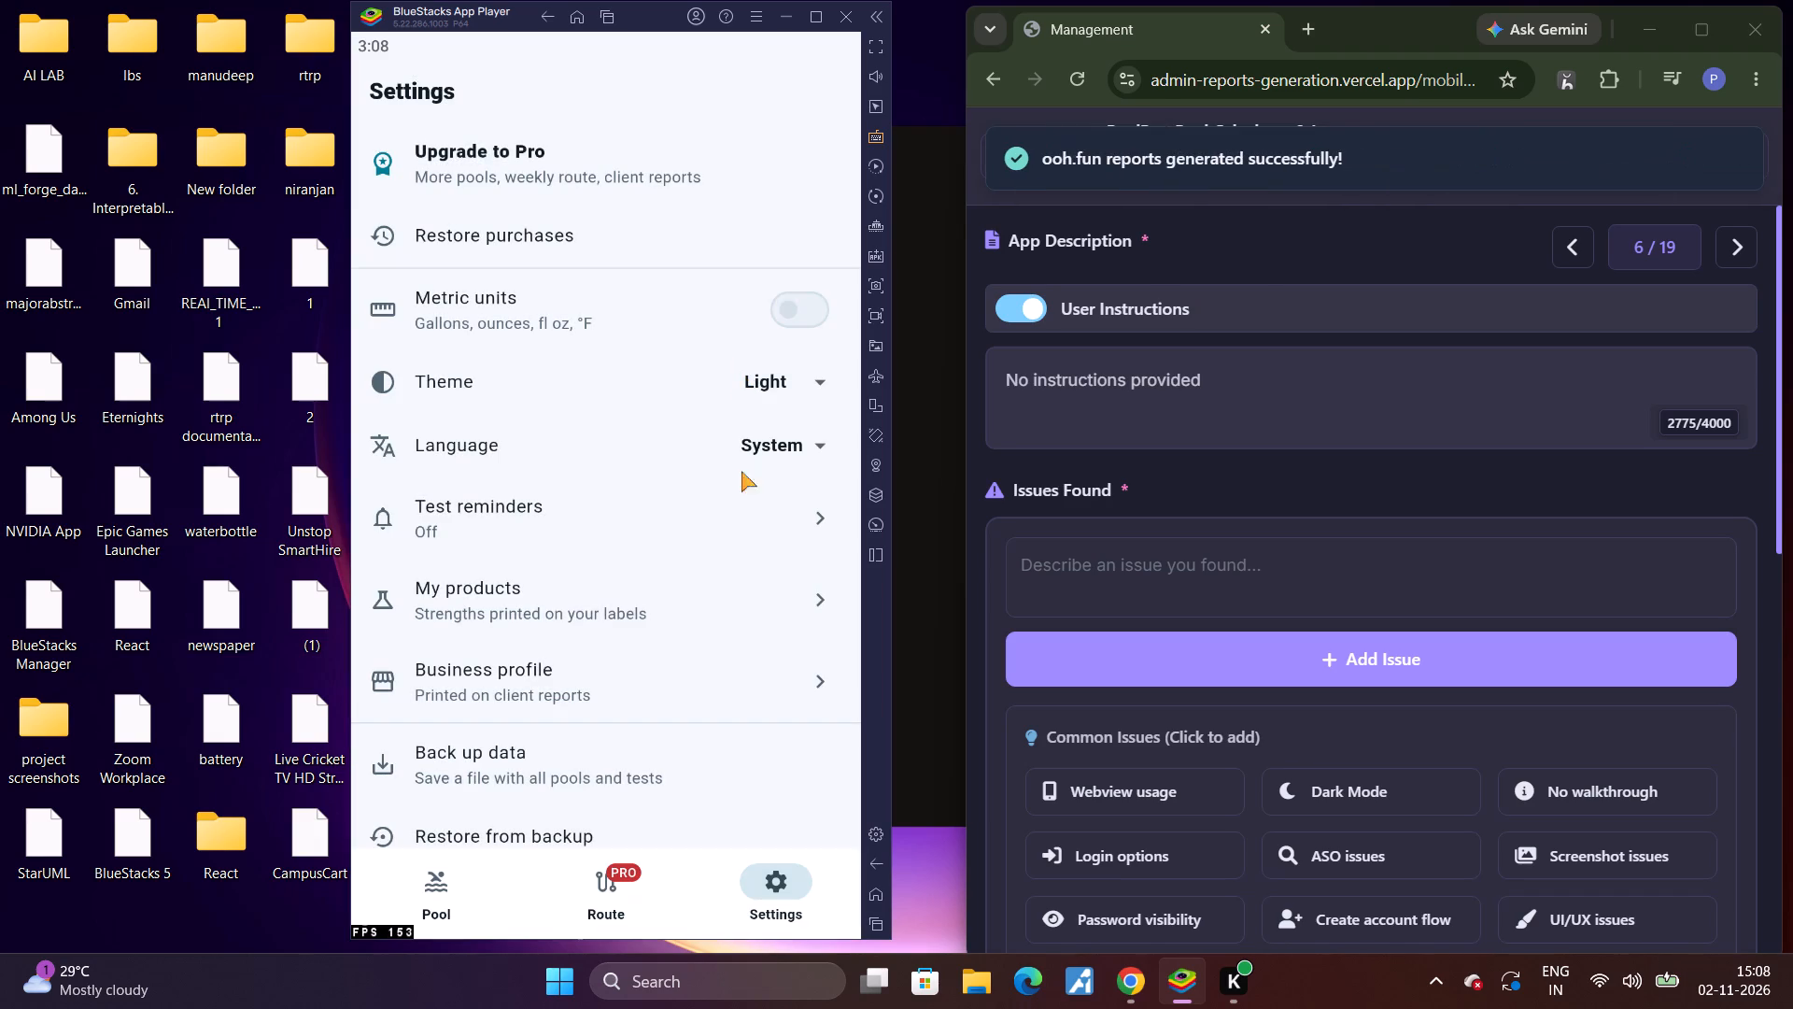
{"action": "left_click_drag", "start_coordinate": [690, 716], "coordinate": [707, 522]}
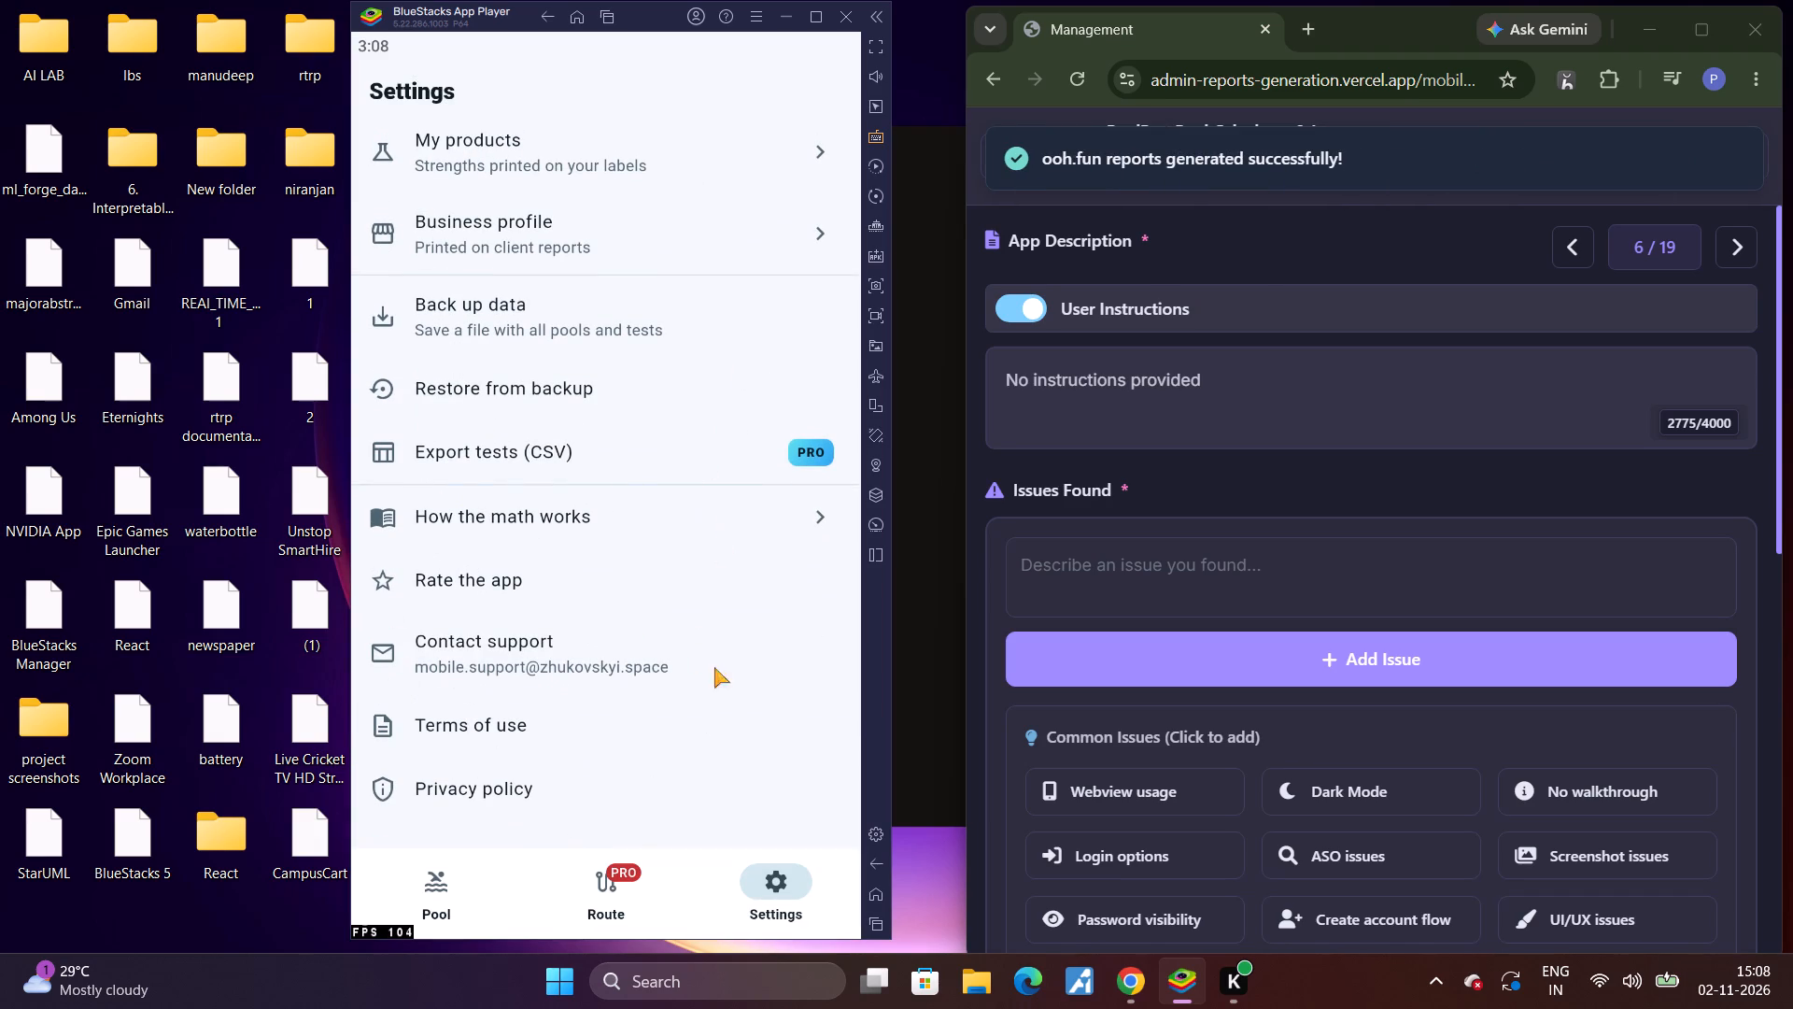
Go through the common issue templates on PoolPro's browser report form and add a matching one.
{"action": "scroll", "coordinate": [1362, 635], "scroll_direction": "down", "scroll_amount": 6}
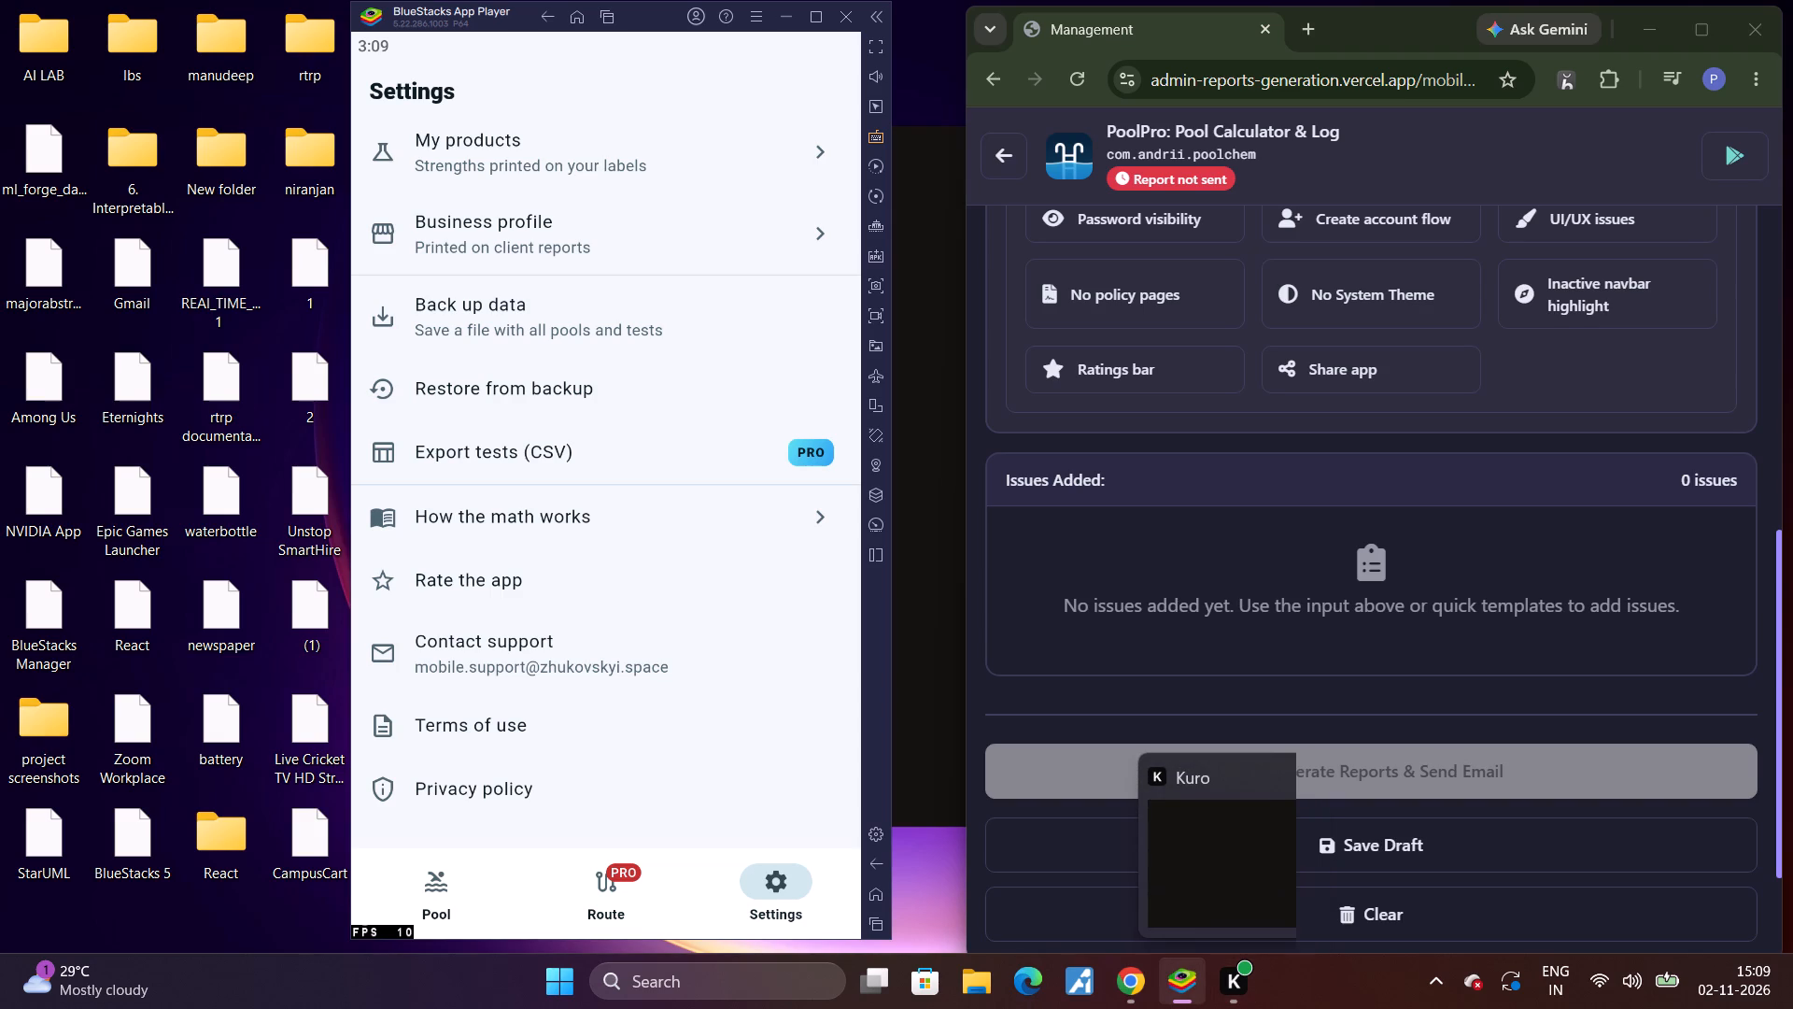
{"action": "scroll", "coordinate": [1246, 613], "scroll_direction": "up", "scroll_amount": 5}
{"action": "scroll", "coordinate": [1324, 799], "scroll_direction": "down", "scroll_amount": 2}
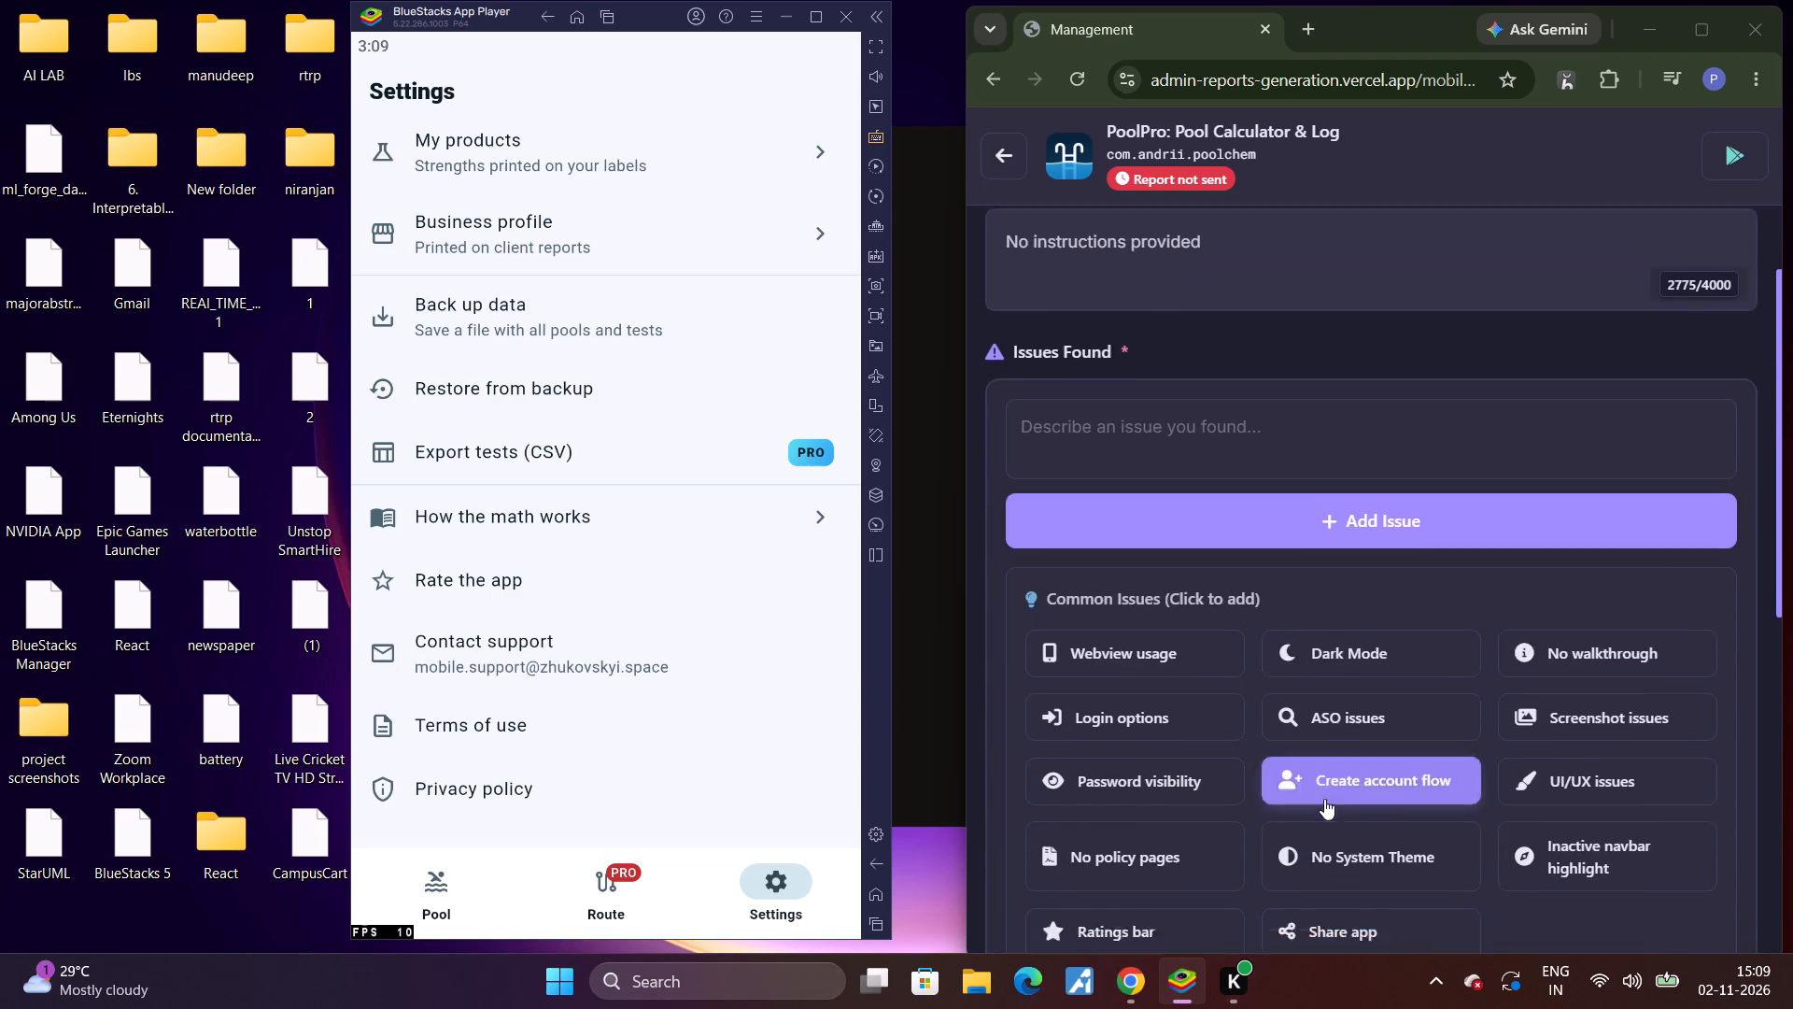
{"action": "scroll", "coordinate": [1324, 799], "scroll_direction": "down", "scroll_amount": 1}
{"action": "left_click", "coordinate": [1298, 621]}
{"action": "scroll", "coordinate": [1307, 746], "scroll_direction": "up", "scroll_amount": 4}
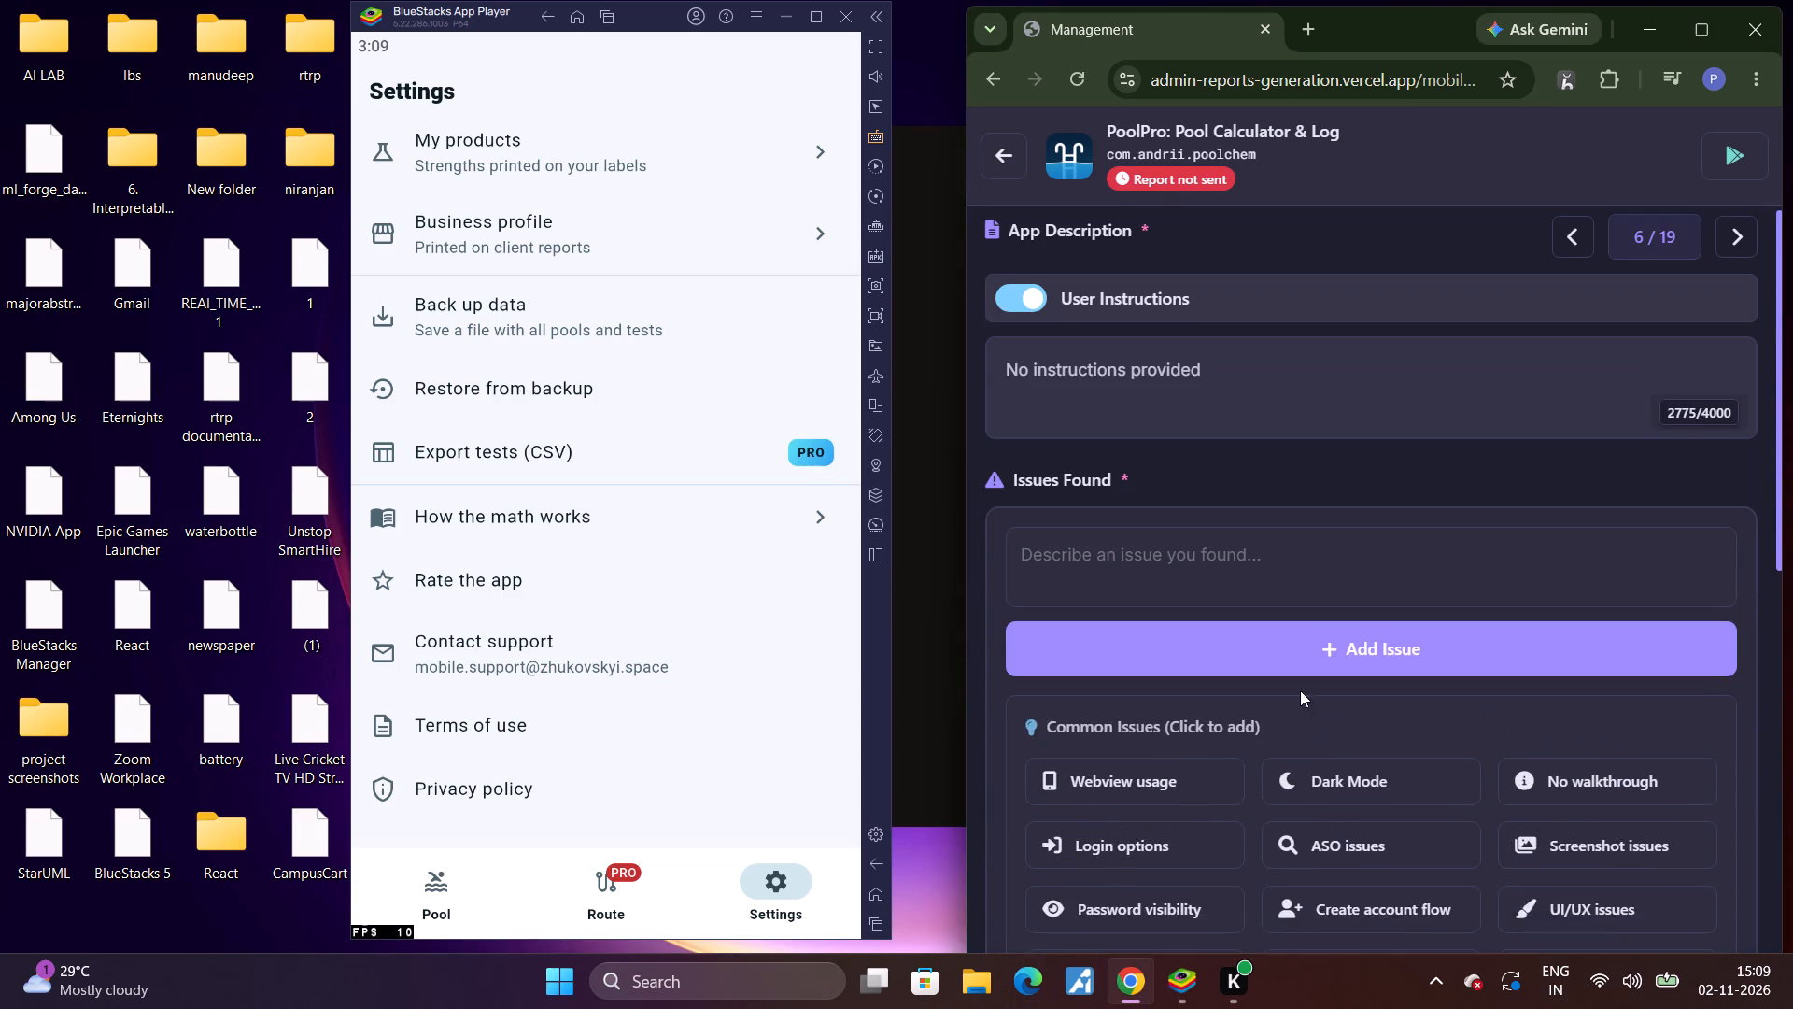
Examine PoolPro's Play Store listing in the emulator once more and reopen the app from it.
{"action": "left_click", "coordinate": [867, 917]}
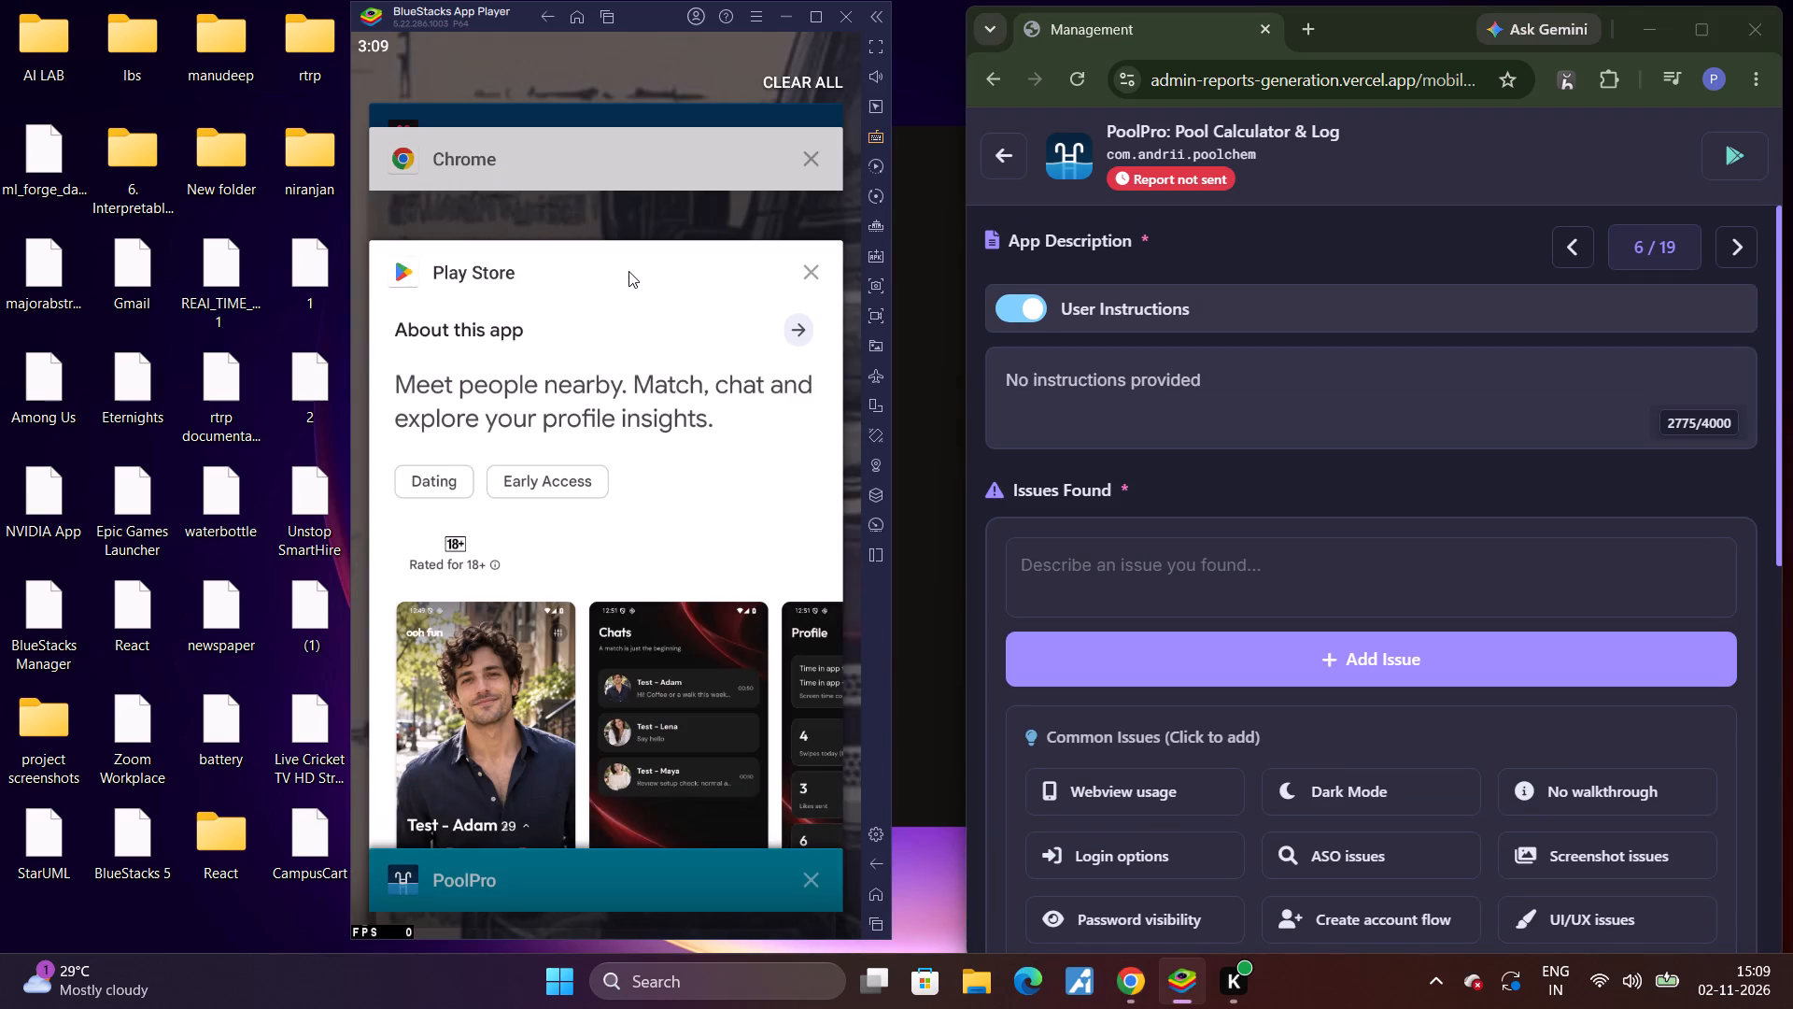
{"action": "left_click", "coordinate": [628, 271]}
{"action": "left_click_drag", "start_coordinate": [613, 347], "coordinate": [648, 616]}
{"action": "left_click_drag", "start_coordinate": [627, 551], "coordinate": [625, 553]}
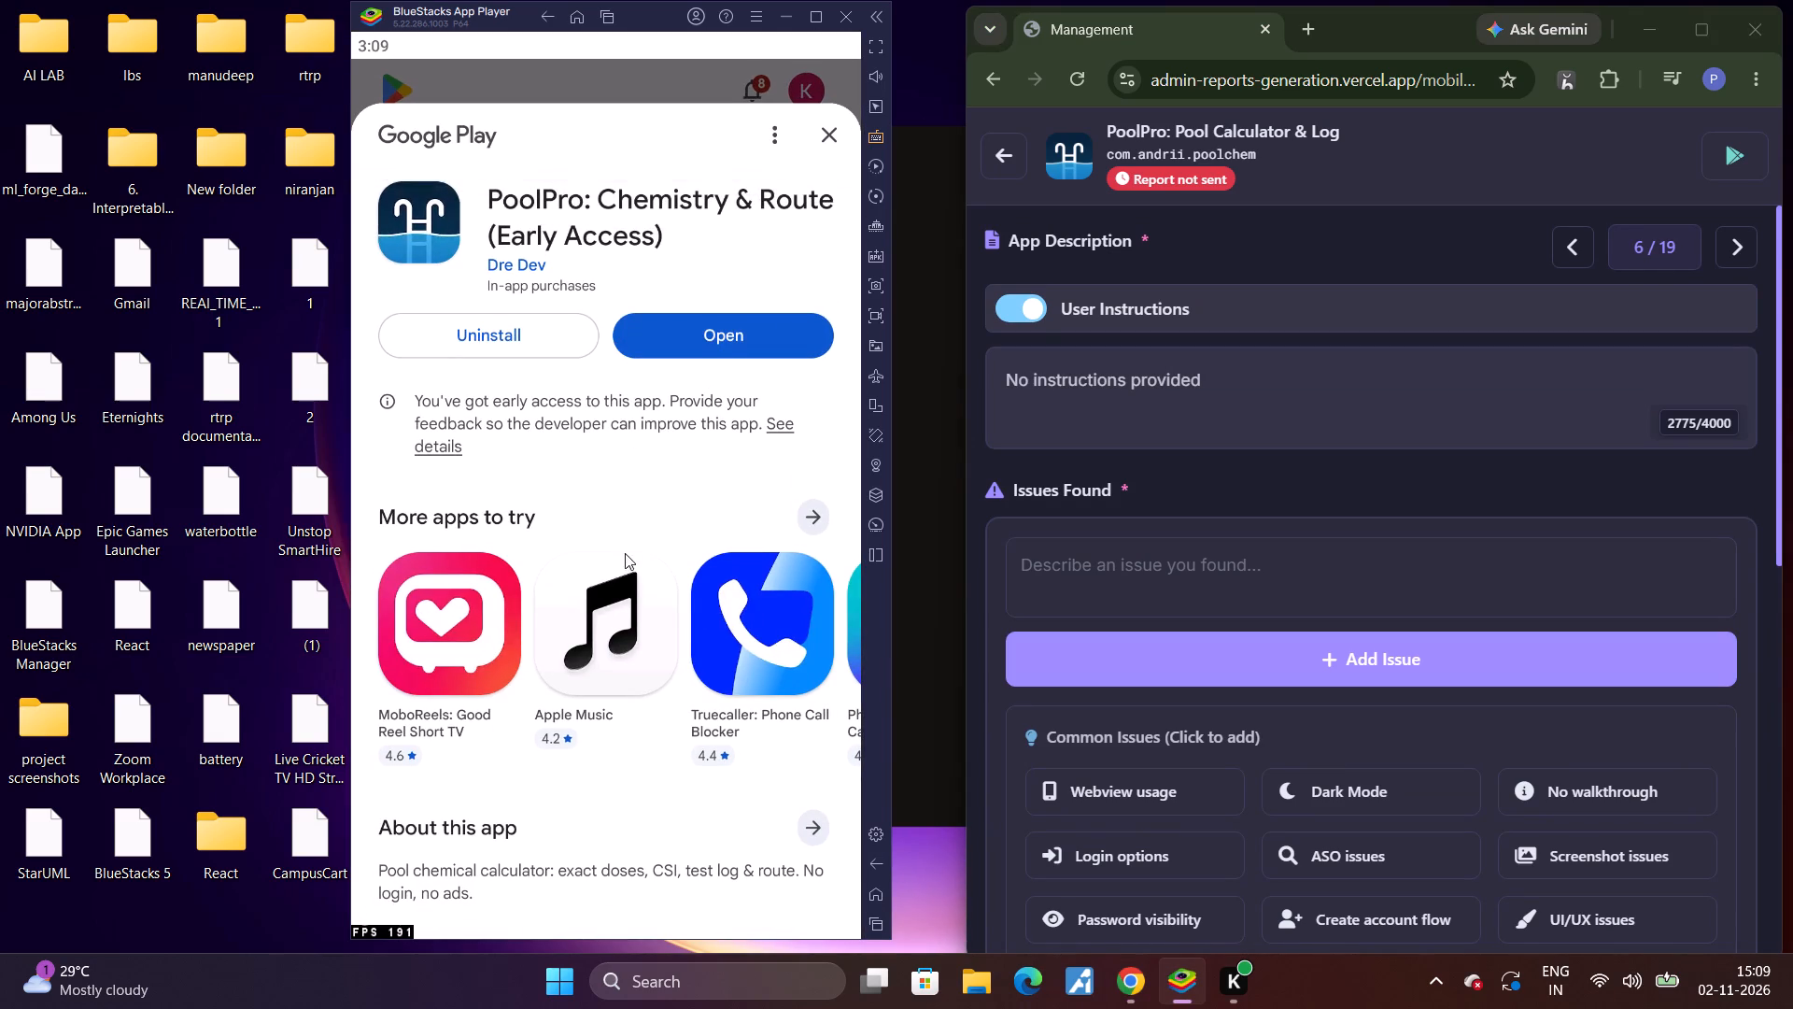
{"action": "left_click_drag", "start_coordinate": [625, 553], "coordinate": [647, 391]}
{"action": "left_click_drag", "start_coordinate": [614, 422], "coordinate": [616, 663]}
{"action": "left_click_drag", "start_coordinate": [696, 341], "coordinate": [689, 568]}
{"action": "left_click_drag", "start_coordinate": [754, 357], "coordinate": [760, 505]}
{"action": "left_click", "coordinate": [758, 346]}
Add the "No walkthrough" common issue to PoolPro's browser report.
{"action": "left_click", "coordinate": [1586, 775]}
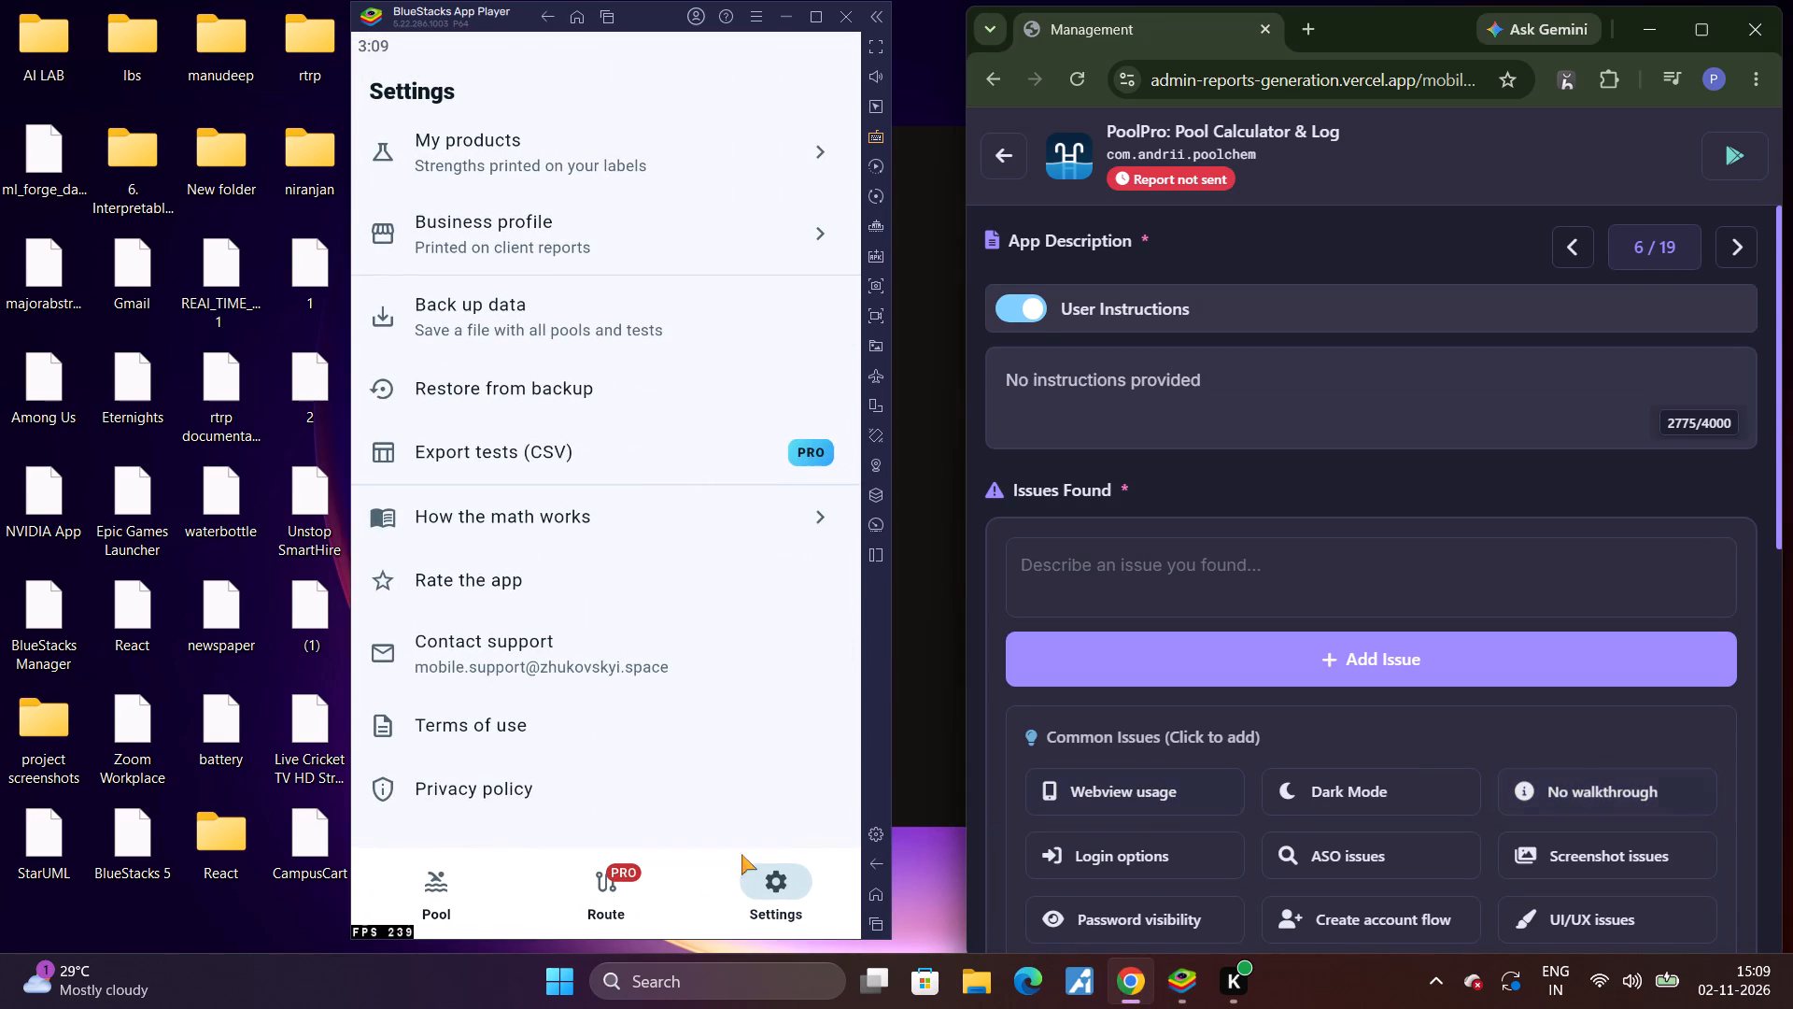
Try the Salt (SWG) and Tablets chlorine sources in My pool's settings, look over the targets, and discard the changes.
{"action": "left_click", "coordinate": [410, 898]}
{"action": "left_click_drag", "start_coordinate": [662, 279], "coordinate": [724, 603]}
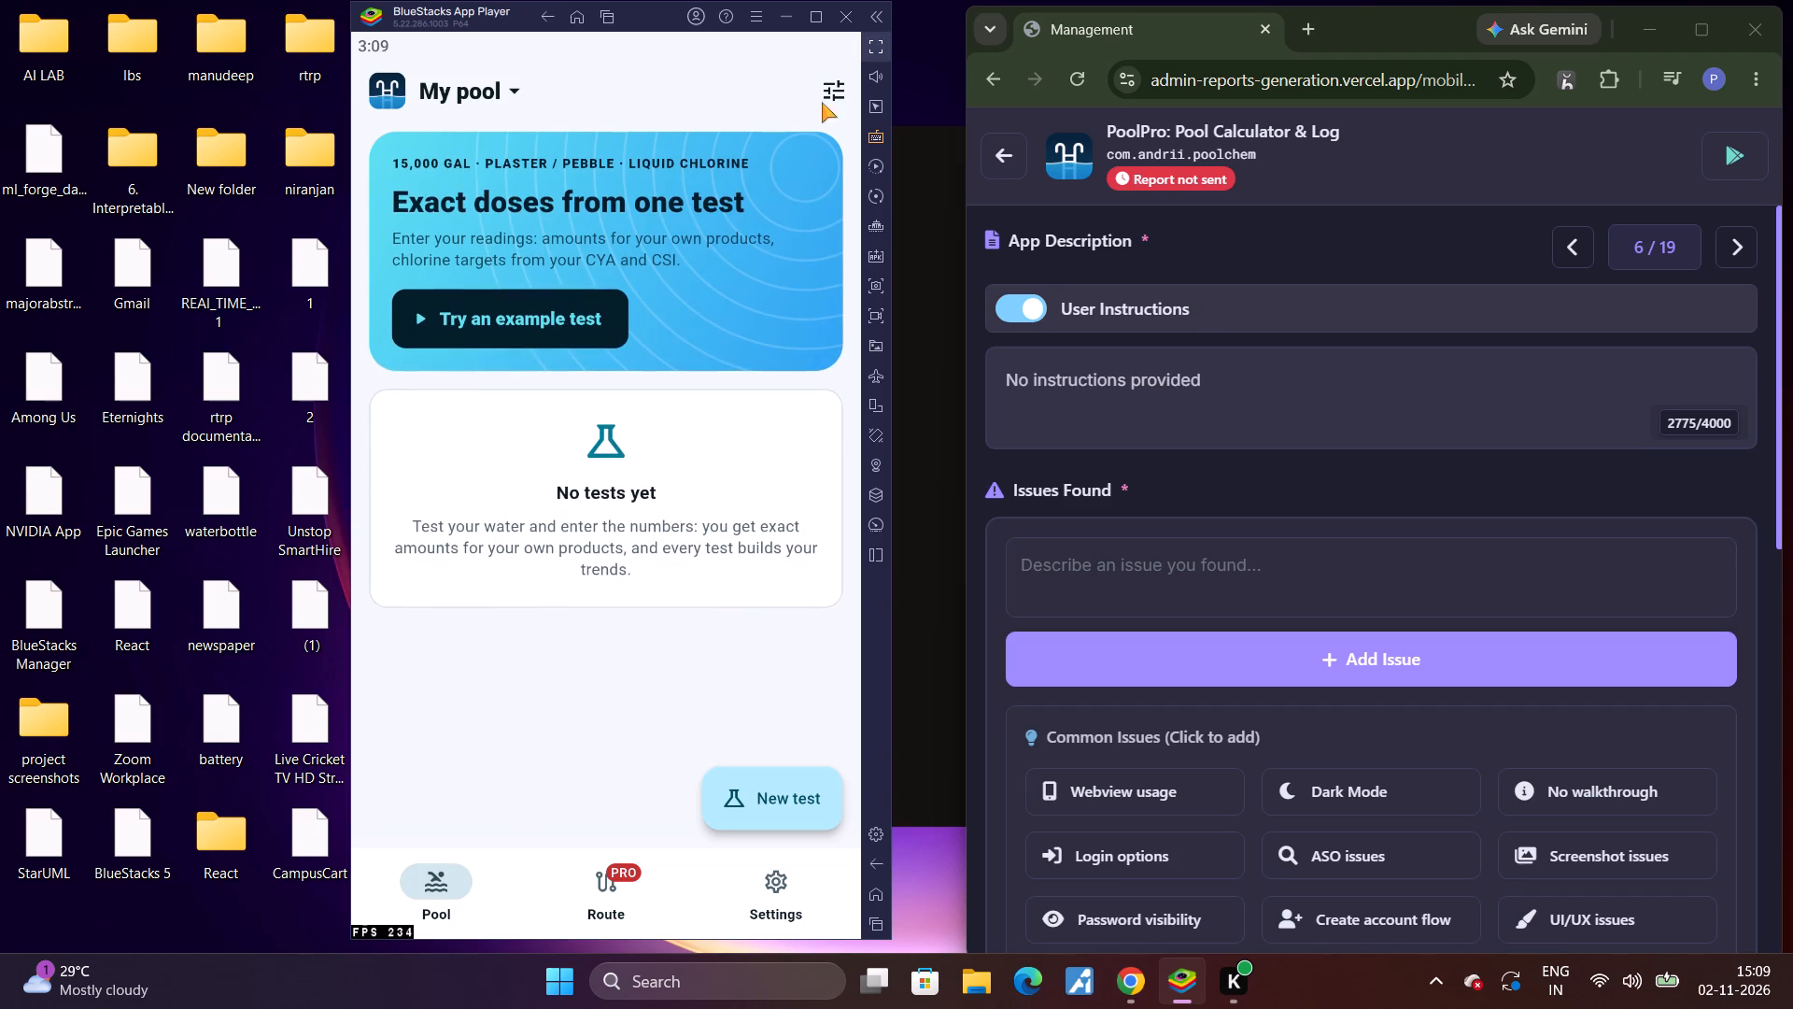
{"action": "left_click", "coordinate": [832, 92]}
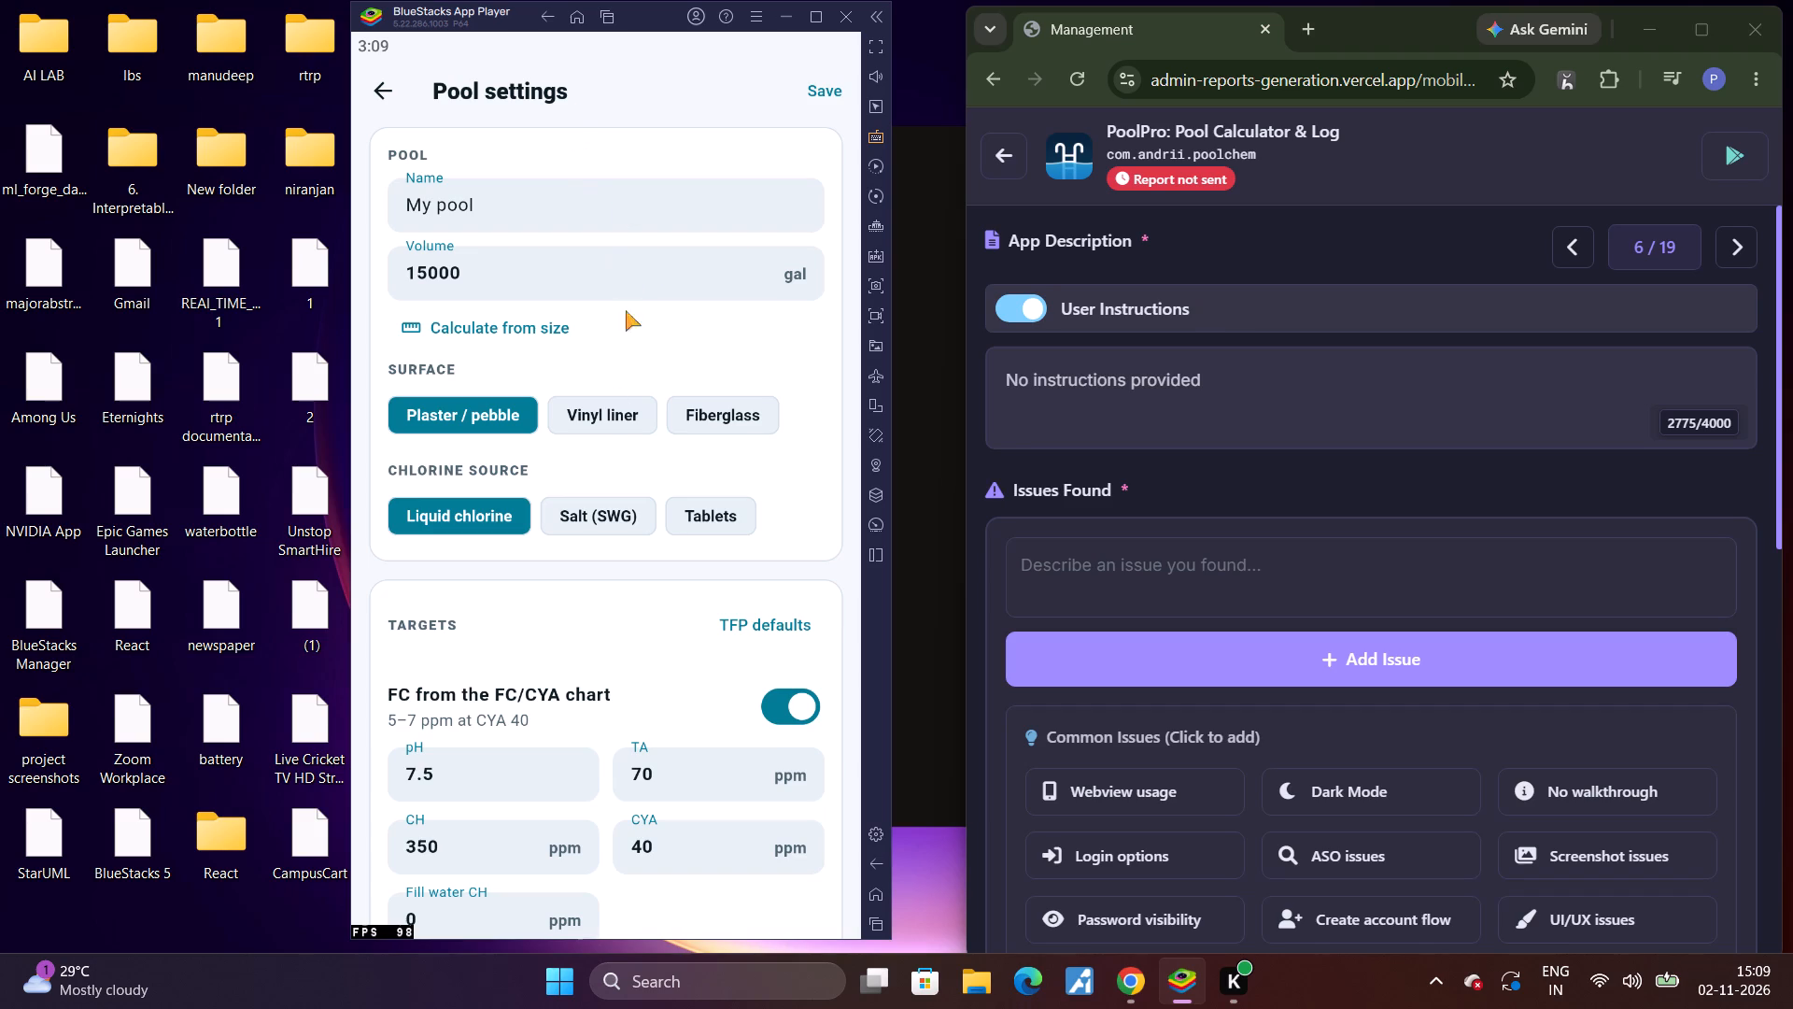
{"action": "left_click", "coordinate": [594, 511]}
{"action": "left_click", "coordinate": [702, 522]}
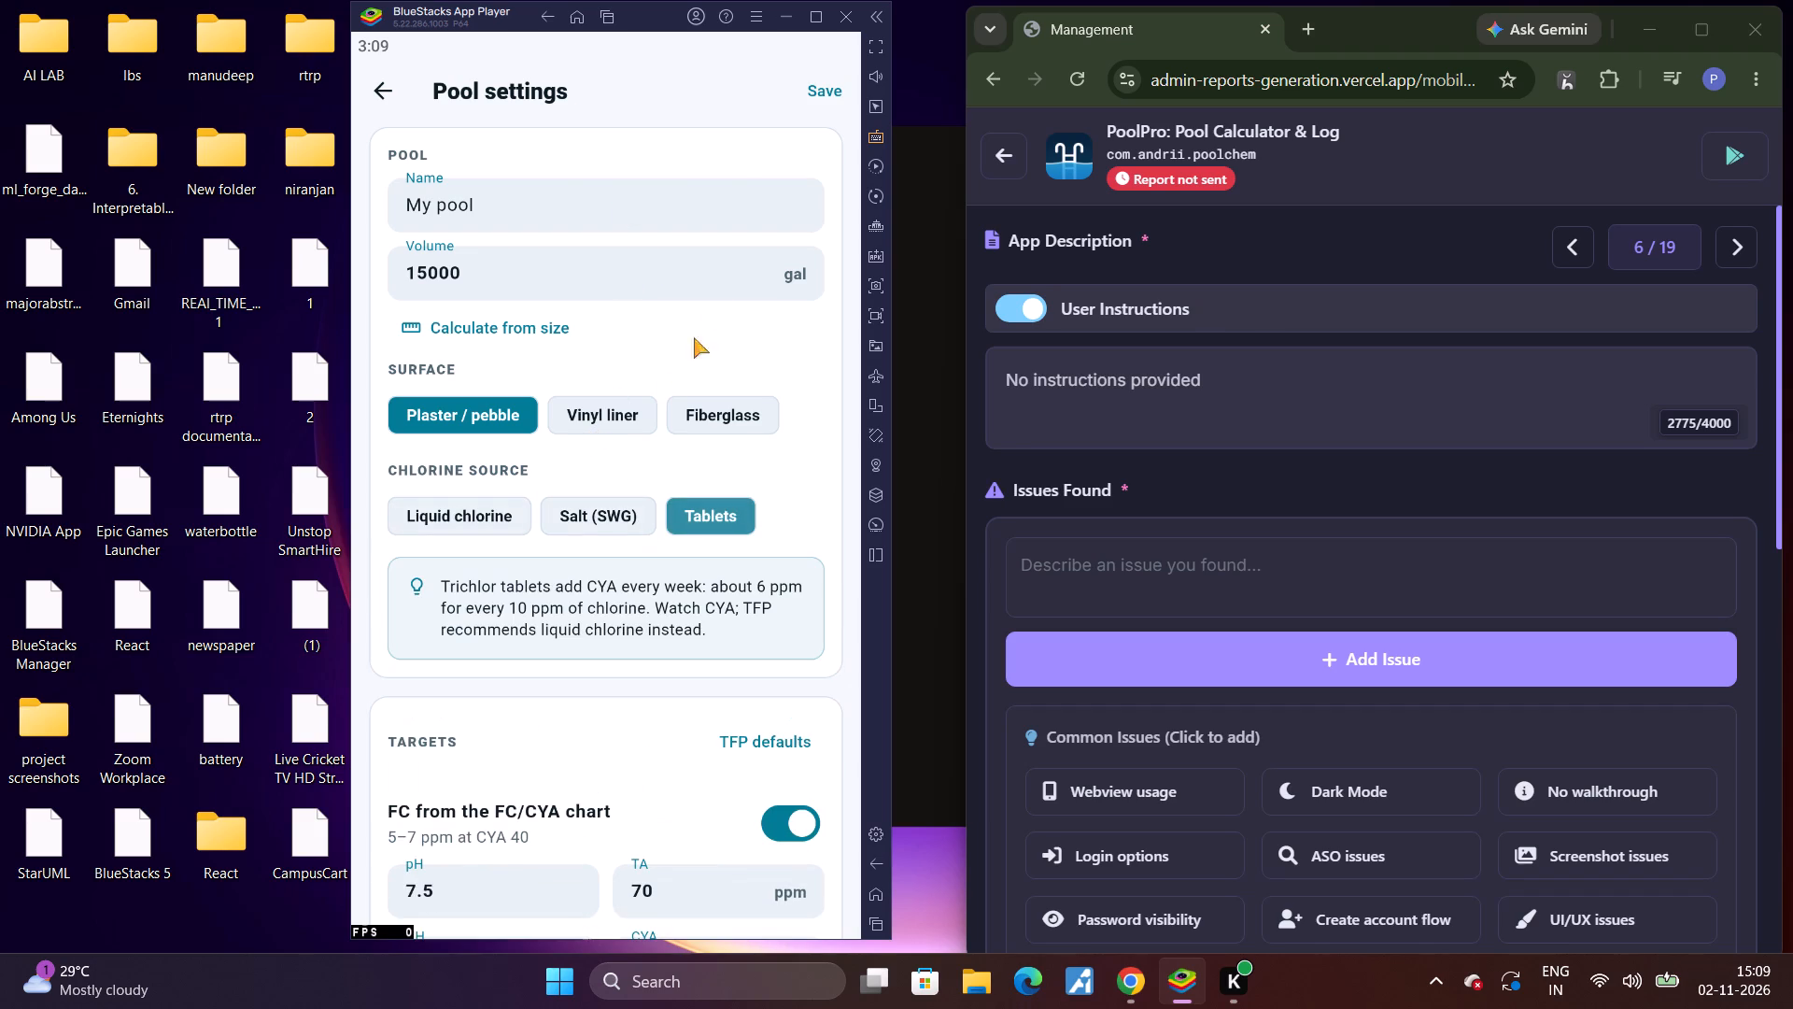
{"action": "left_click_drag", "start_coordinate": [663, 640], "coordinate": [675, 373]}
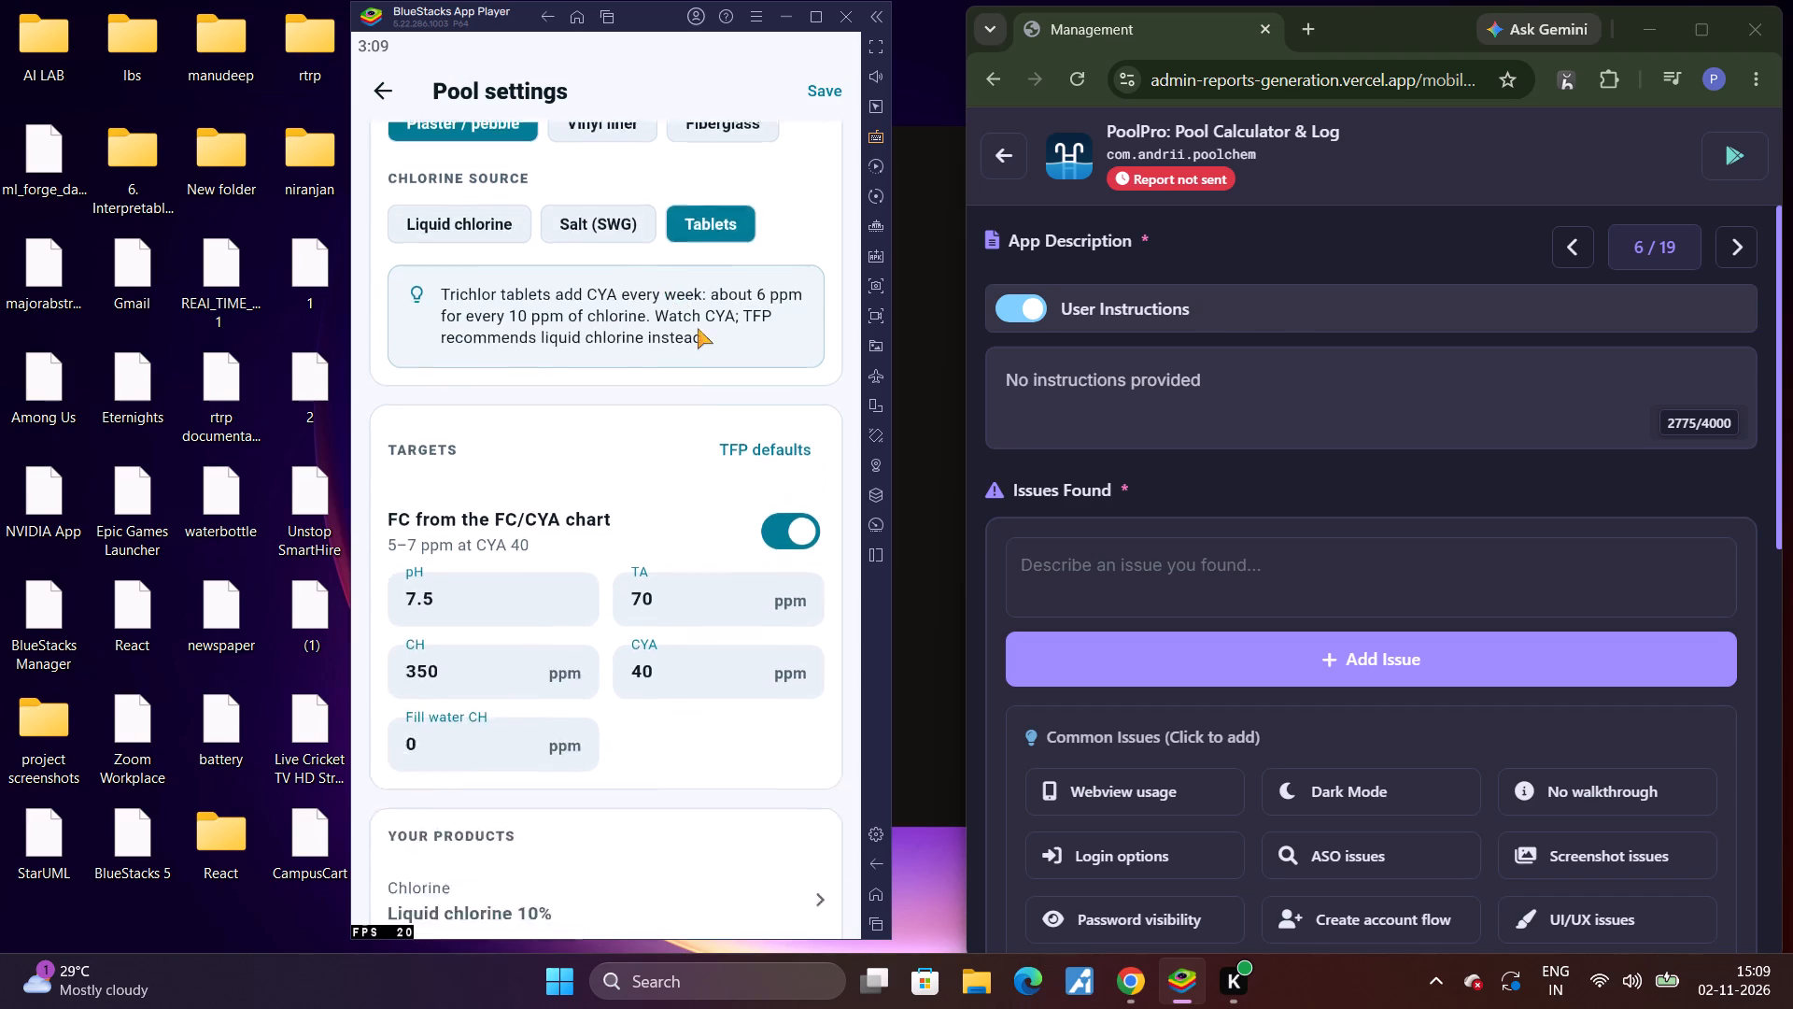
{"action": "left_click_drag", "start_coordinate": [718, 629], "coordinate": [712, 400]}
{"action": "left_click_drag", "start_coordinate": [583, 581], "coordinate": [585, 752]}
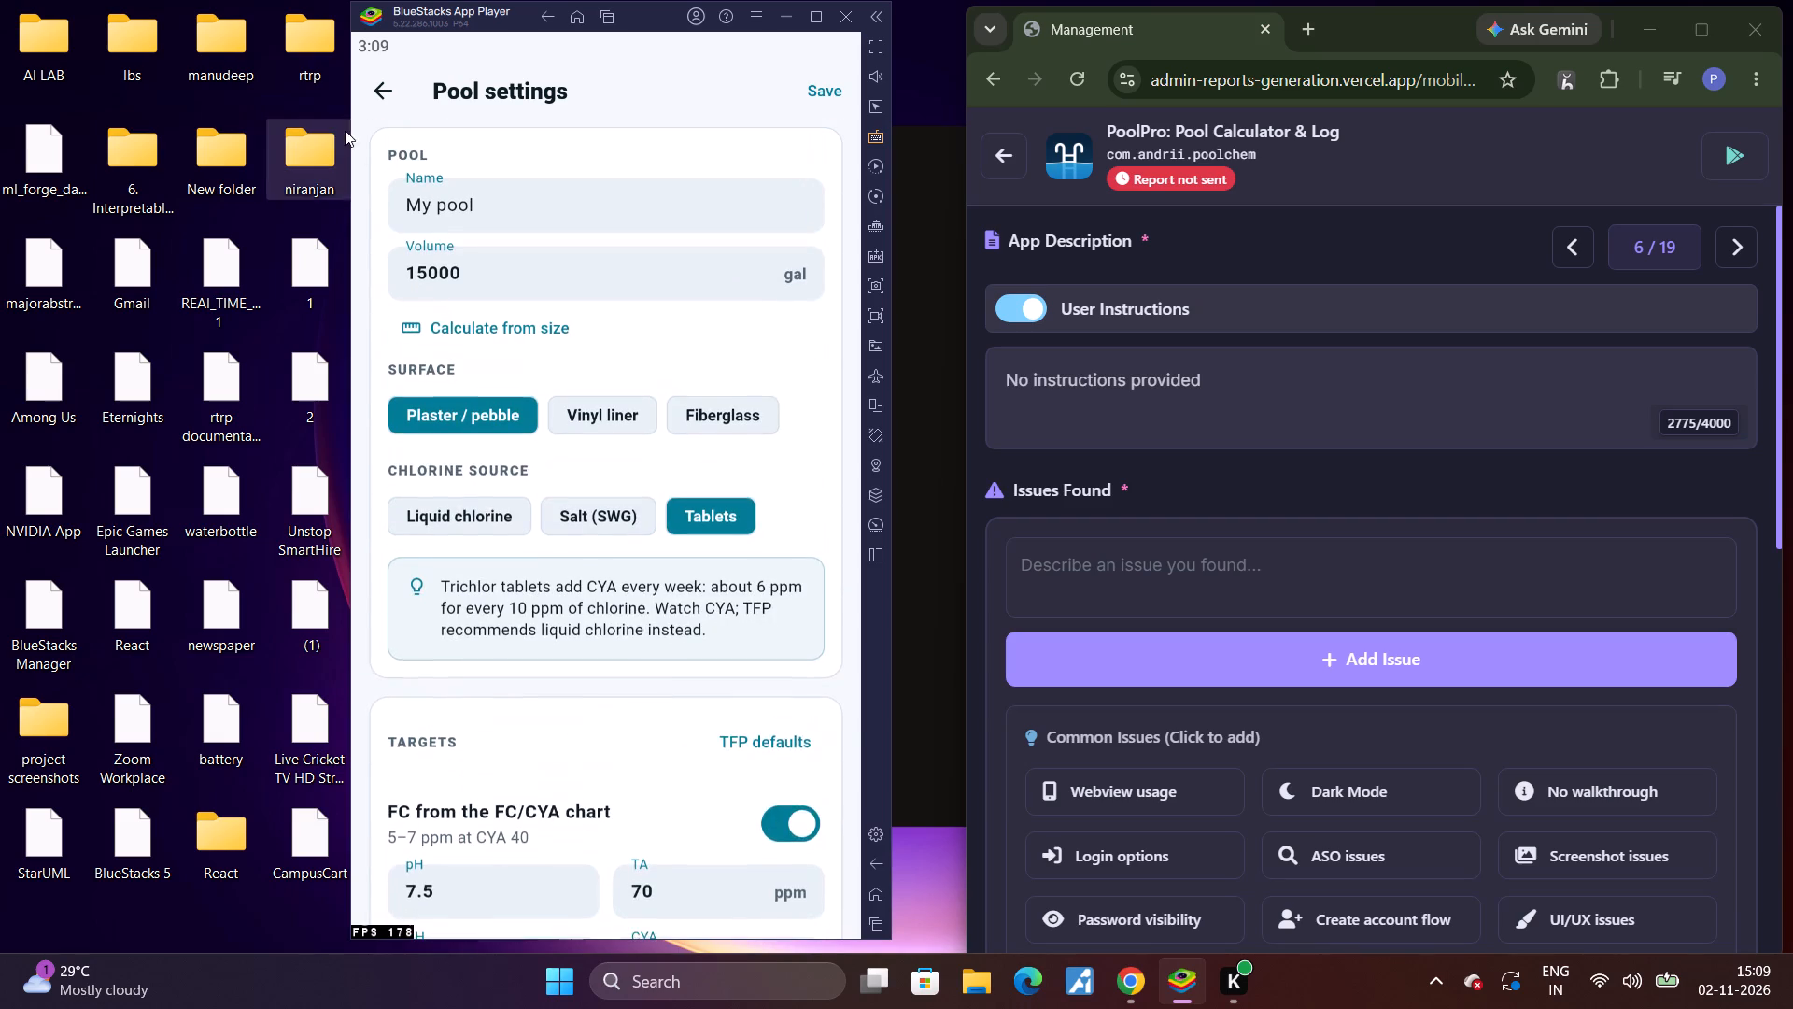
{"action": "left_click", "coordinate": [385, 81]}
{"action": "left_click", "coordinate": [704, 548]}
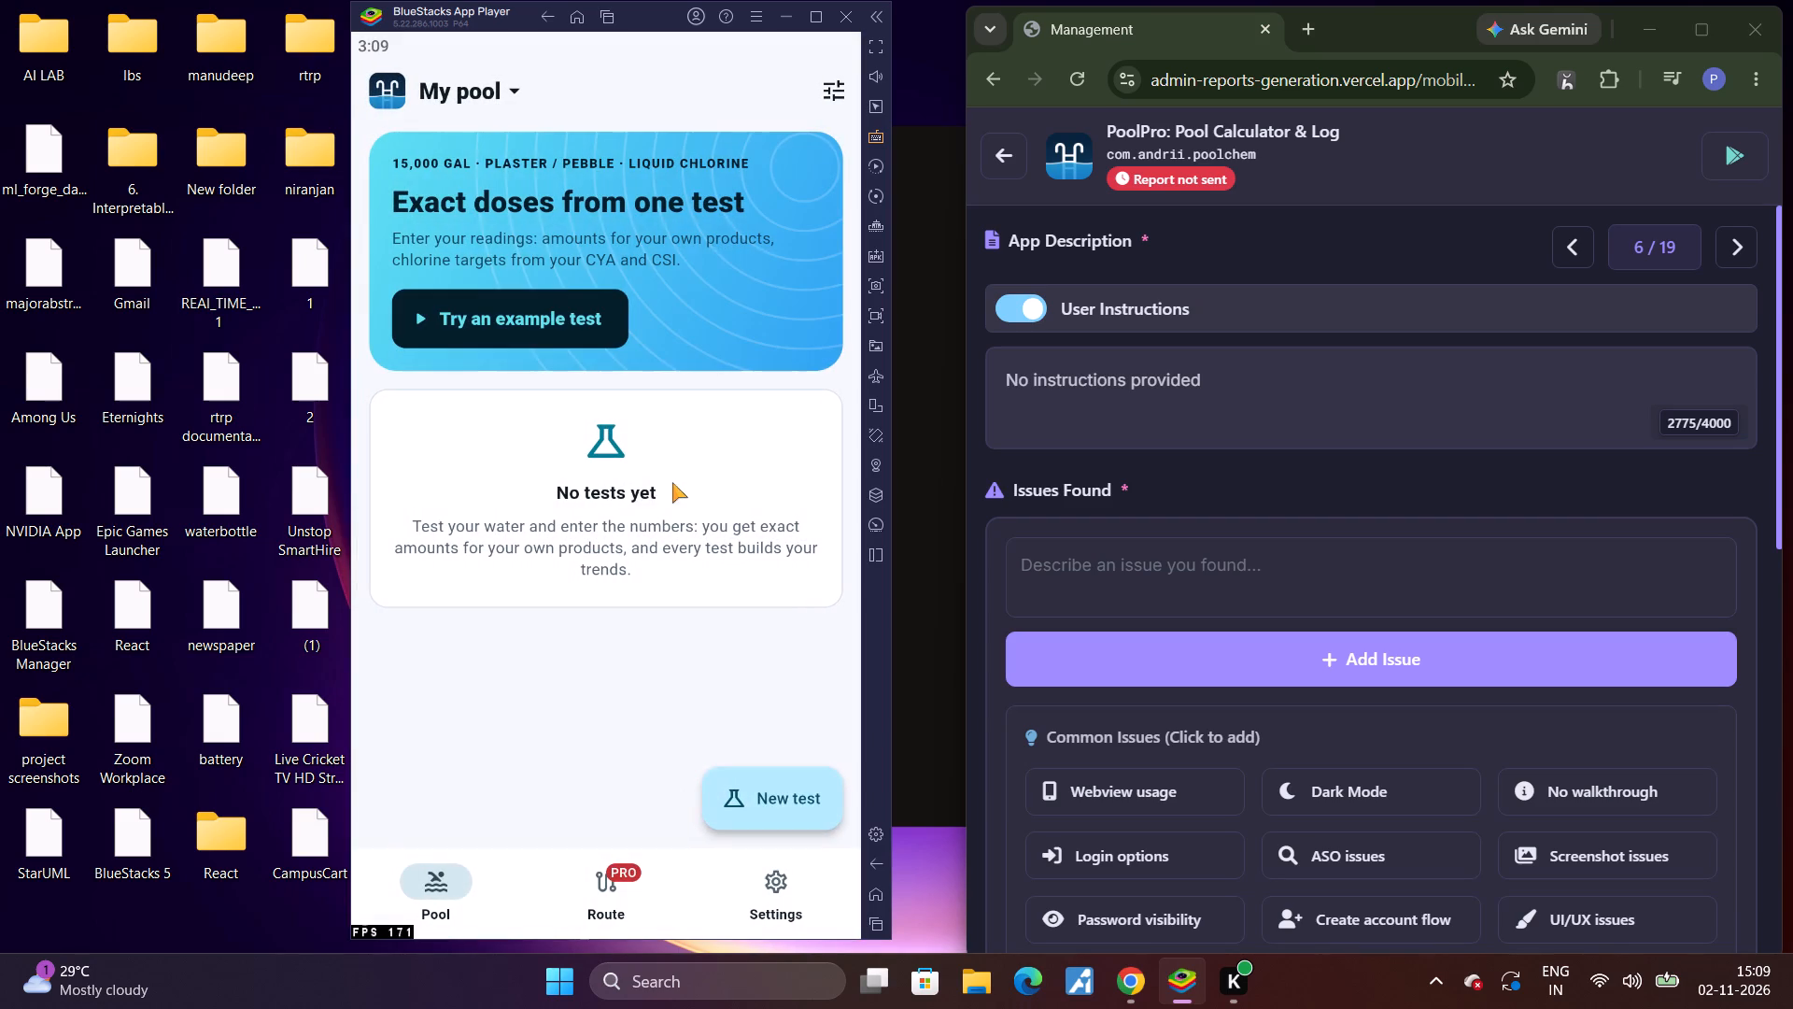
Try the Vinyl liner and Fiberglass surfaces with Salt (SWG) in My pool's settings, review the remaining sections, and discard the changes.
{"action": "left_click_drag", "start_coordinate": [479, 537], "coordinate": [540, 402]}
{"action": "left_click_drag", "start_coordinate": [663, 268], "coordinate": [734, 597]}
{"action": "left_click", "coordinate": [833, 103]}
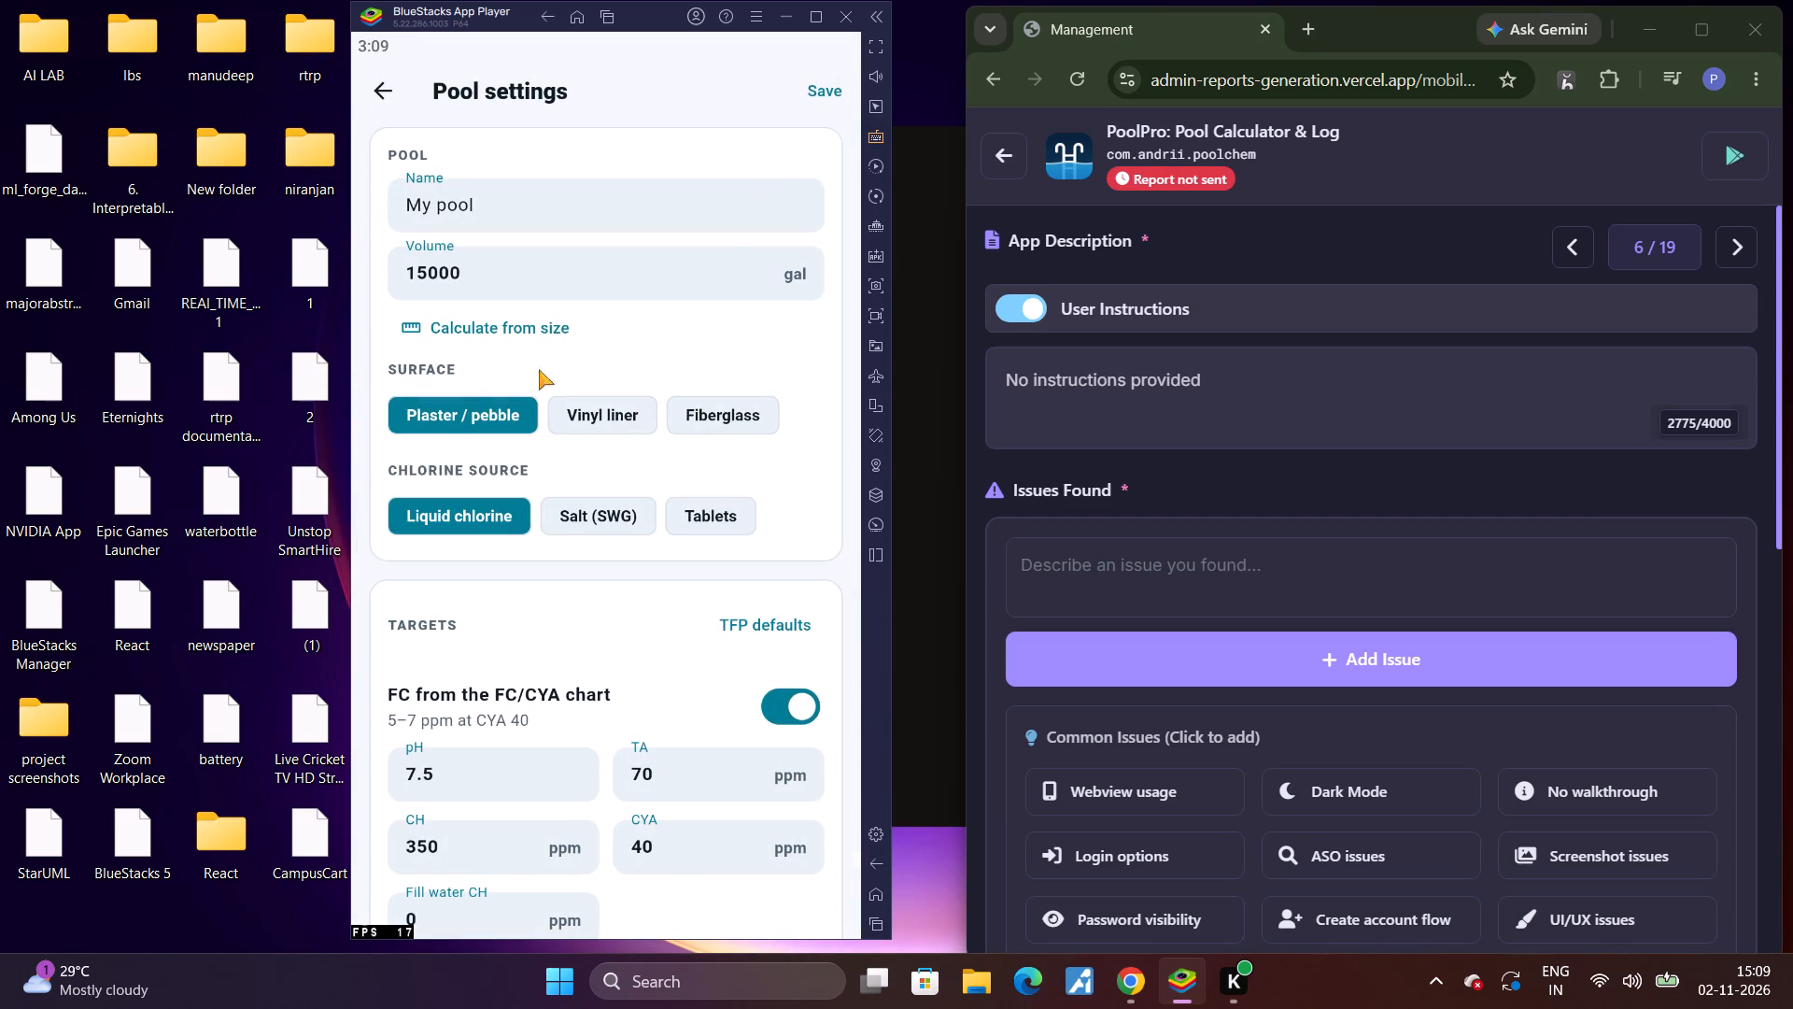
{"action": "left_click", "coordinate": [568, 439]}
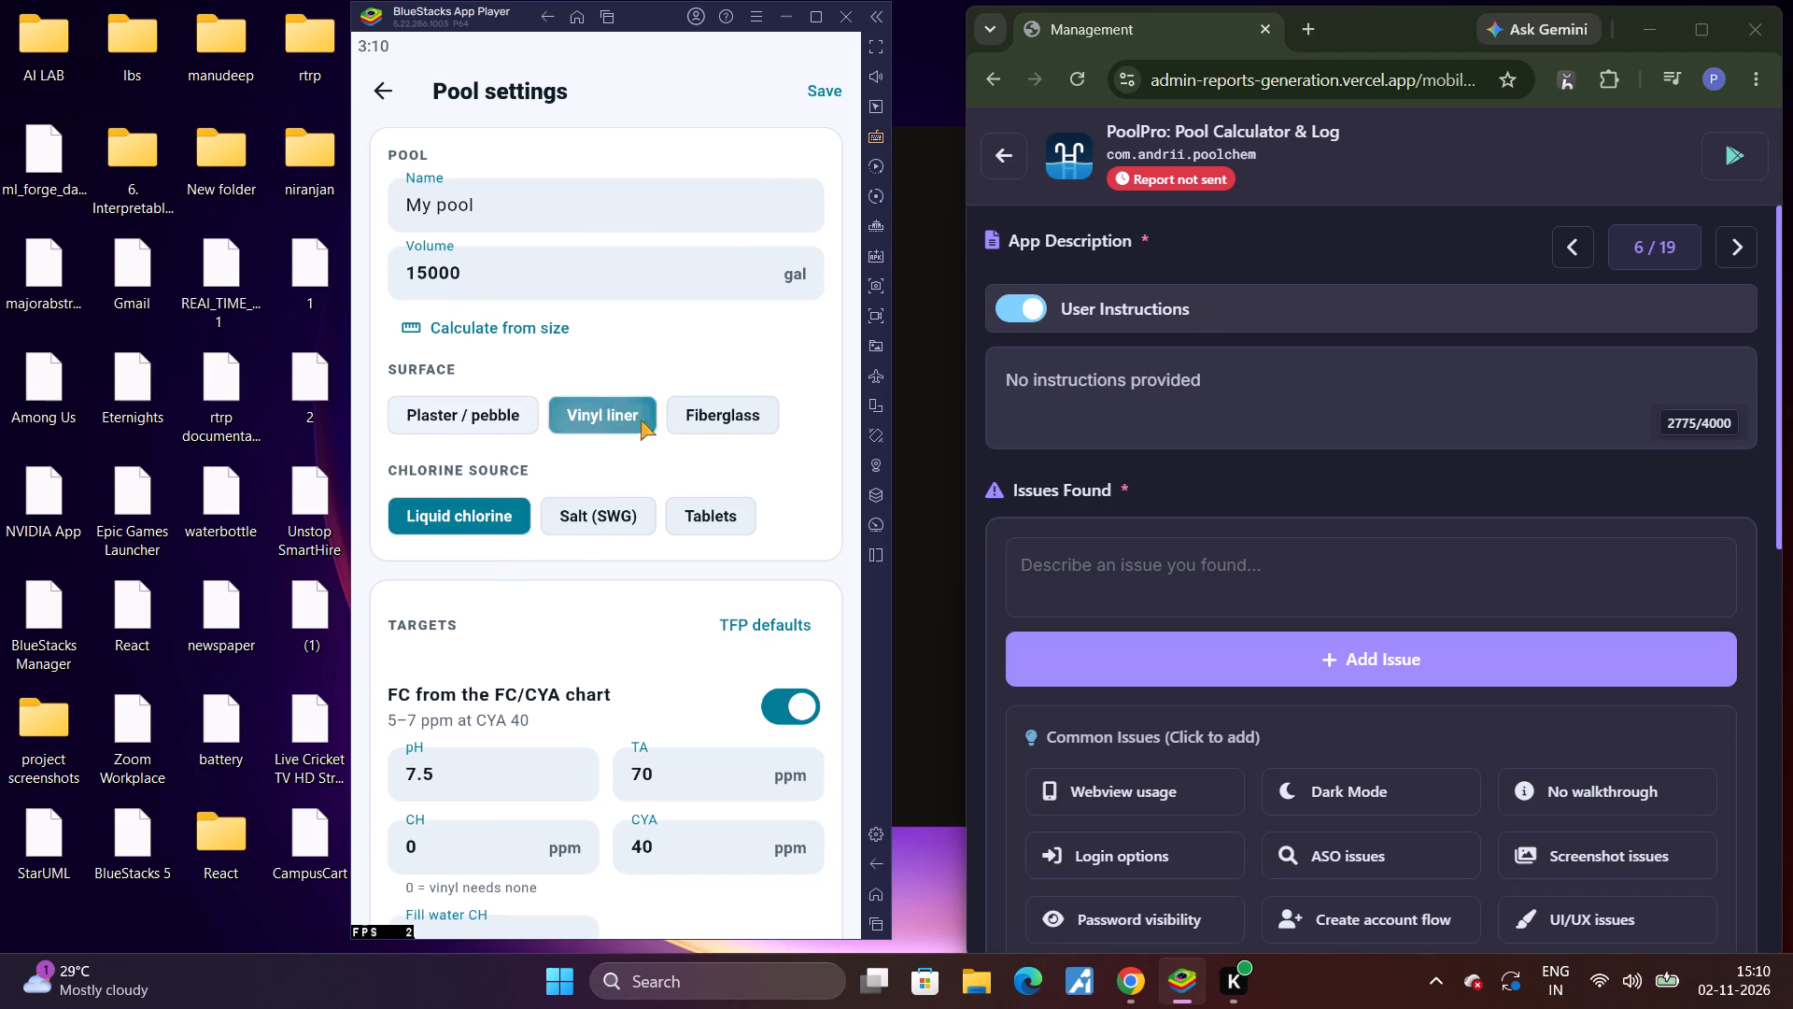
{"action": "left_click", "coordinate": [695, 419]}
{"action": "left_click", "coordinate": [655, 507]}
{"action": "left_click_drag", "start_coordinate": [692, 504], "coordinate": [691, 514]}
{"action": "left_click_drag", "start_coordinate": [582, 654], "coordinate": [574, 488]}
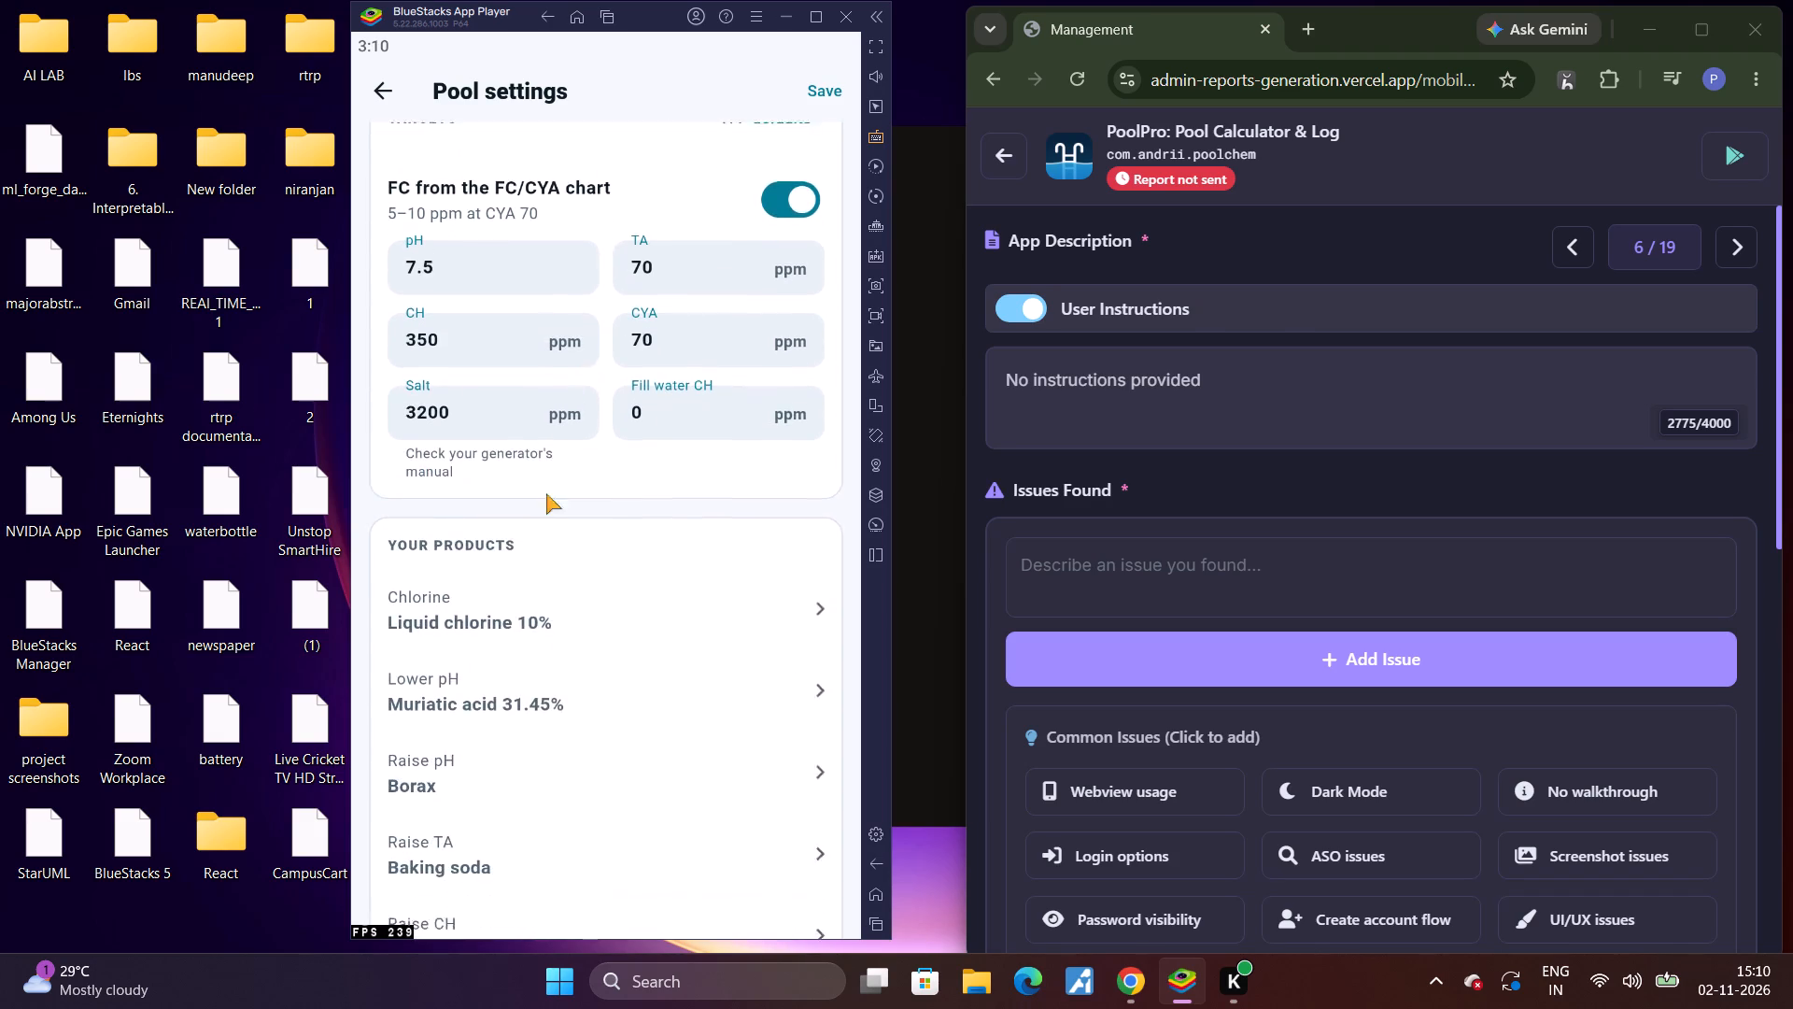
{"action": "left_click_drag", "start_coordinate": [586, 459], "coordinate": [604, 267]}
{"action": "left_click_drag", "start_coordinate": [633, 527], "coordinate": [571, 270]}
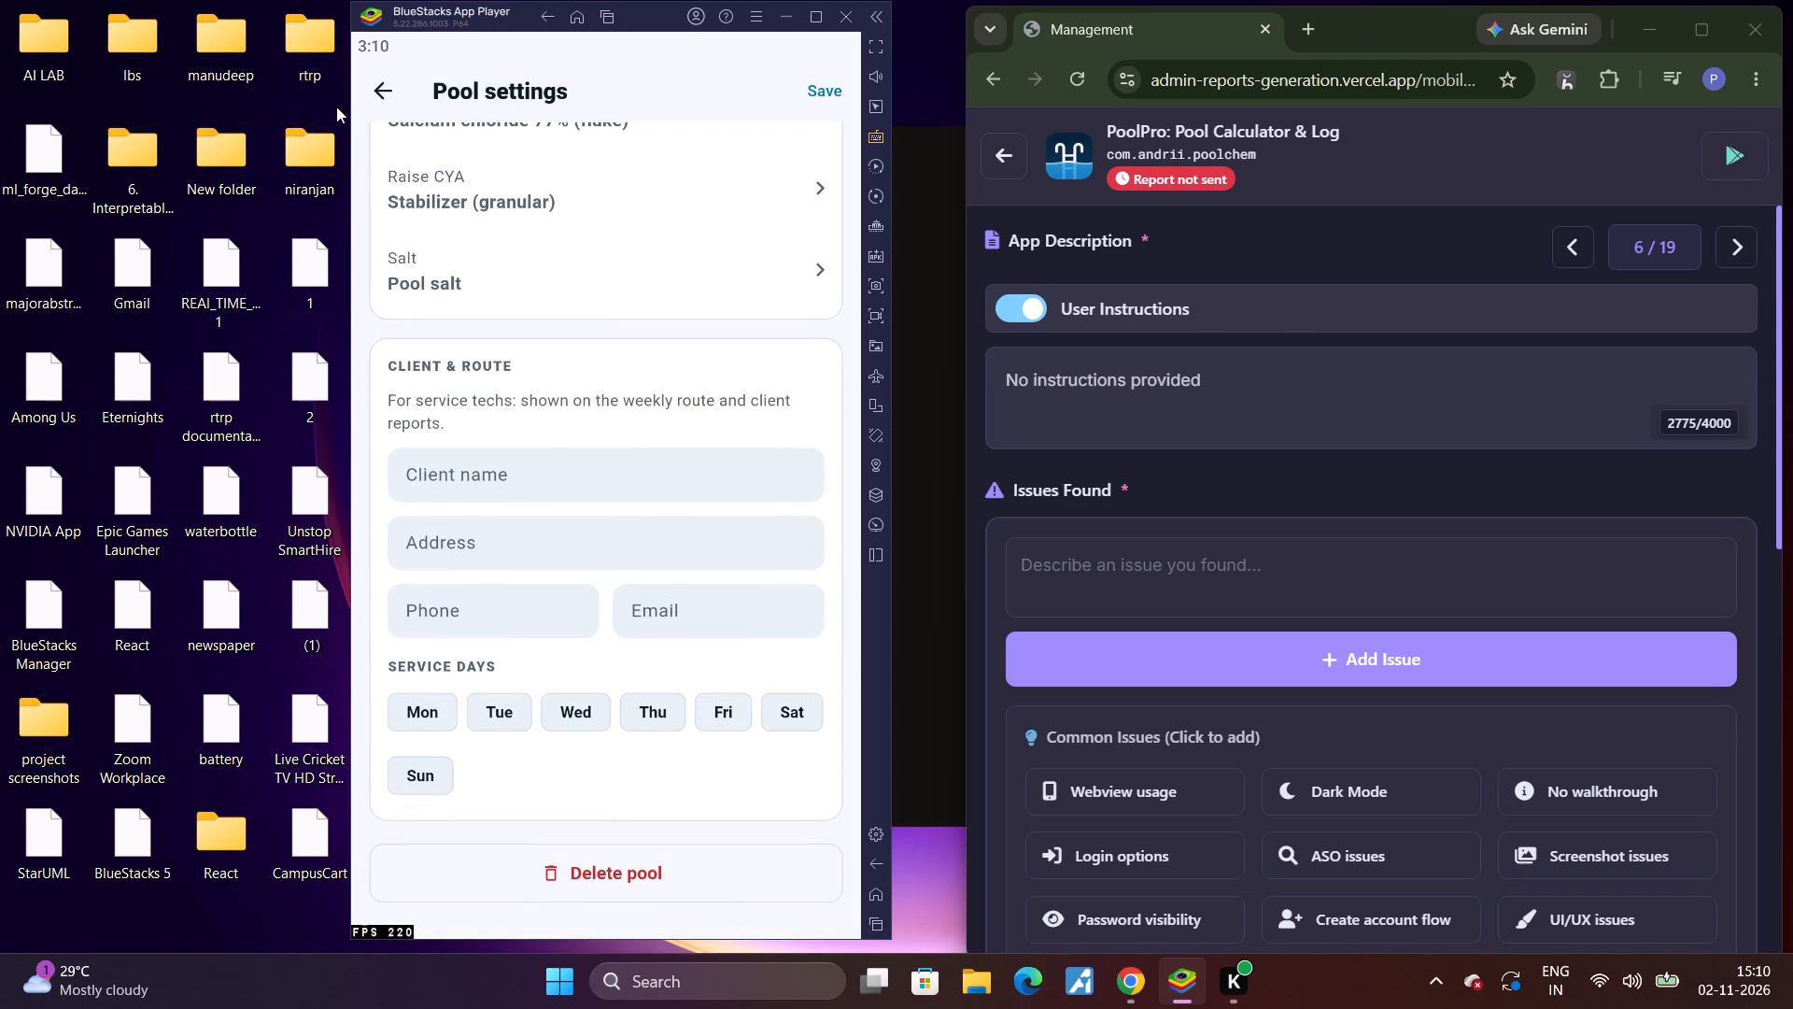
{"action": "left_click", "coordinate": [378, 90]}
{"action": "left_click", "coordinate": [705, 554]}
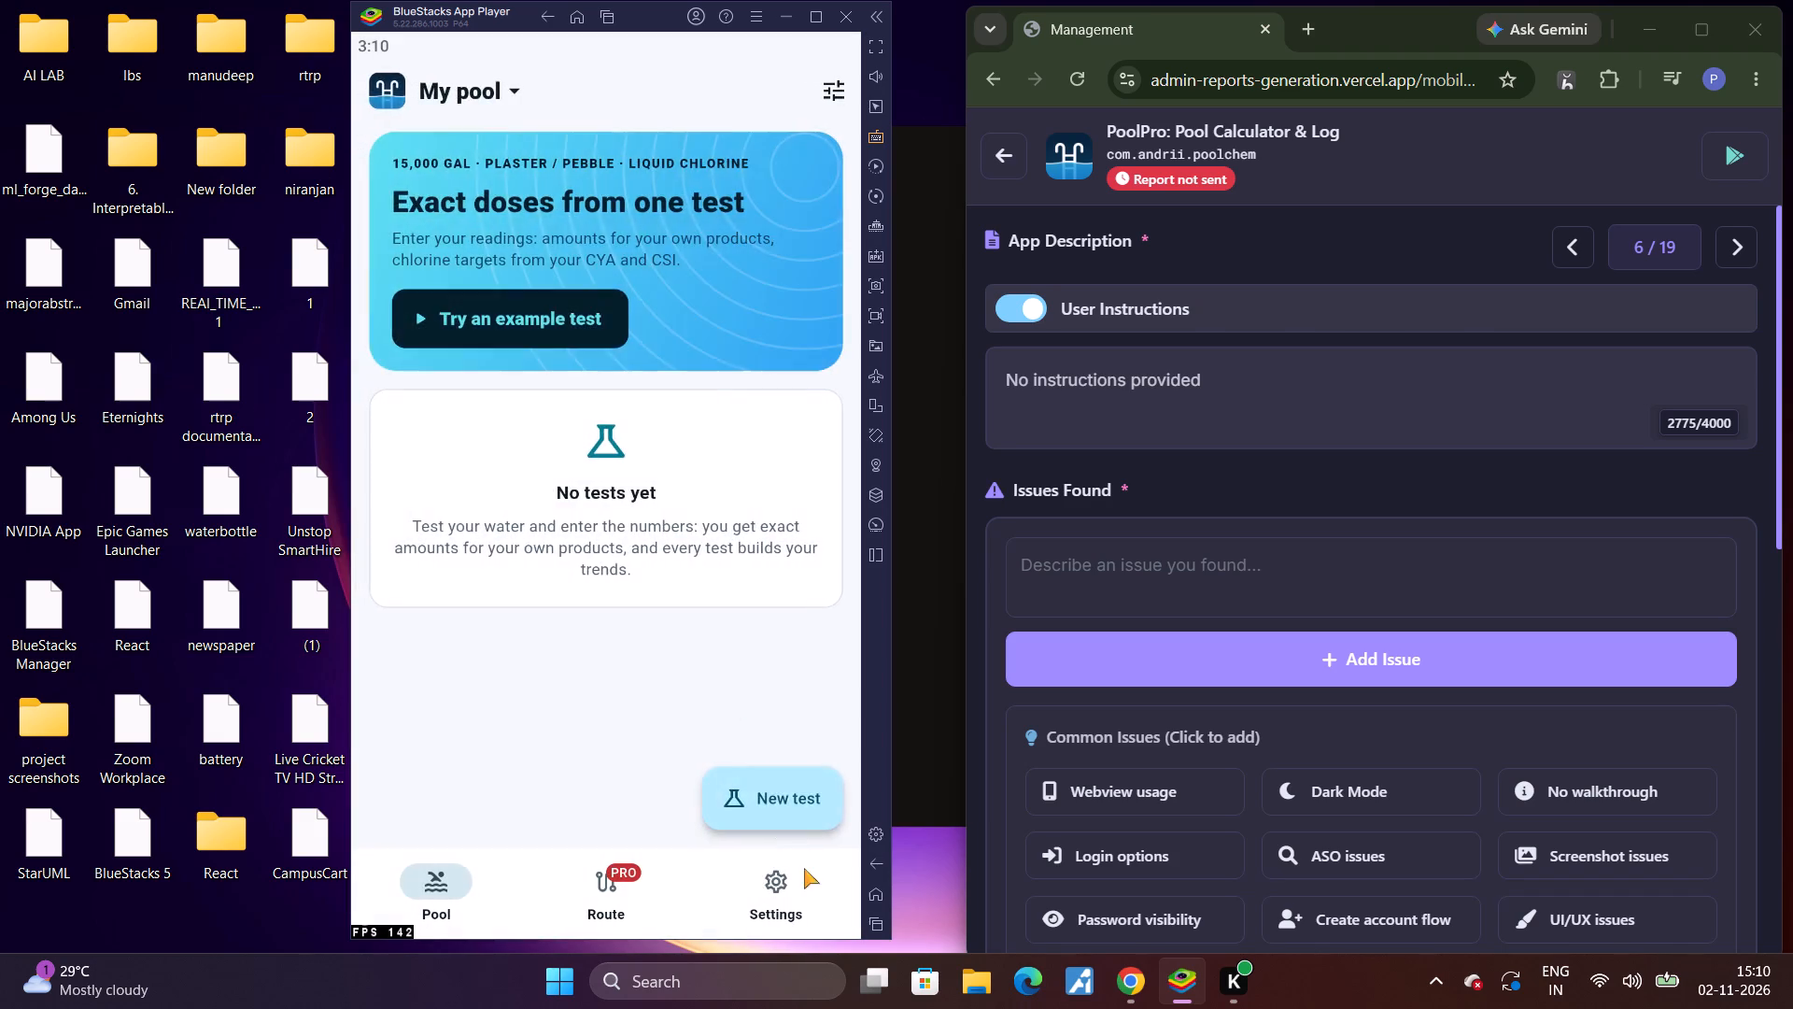
Examine the product list under My products in PoolPro's settings and return to the settings page.
{"action": "left_click", "coordinate": [799, 877]}
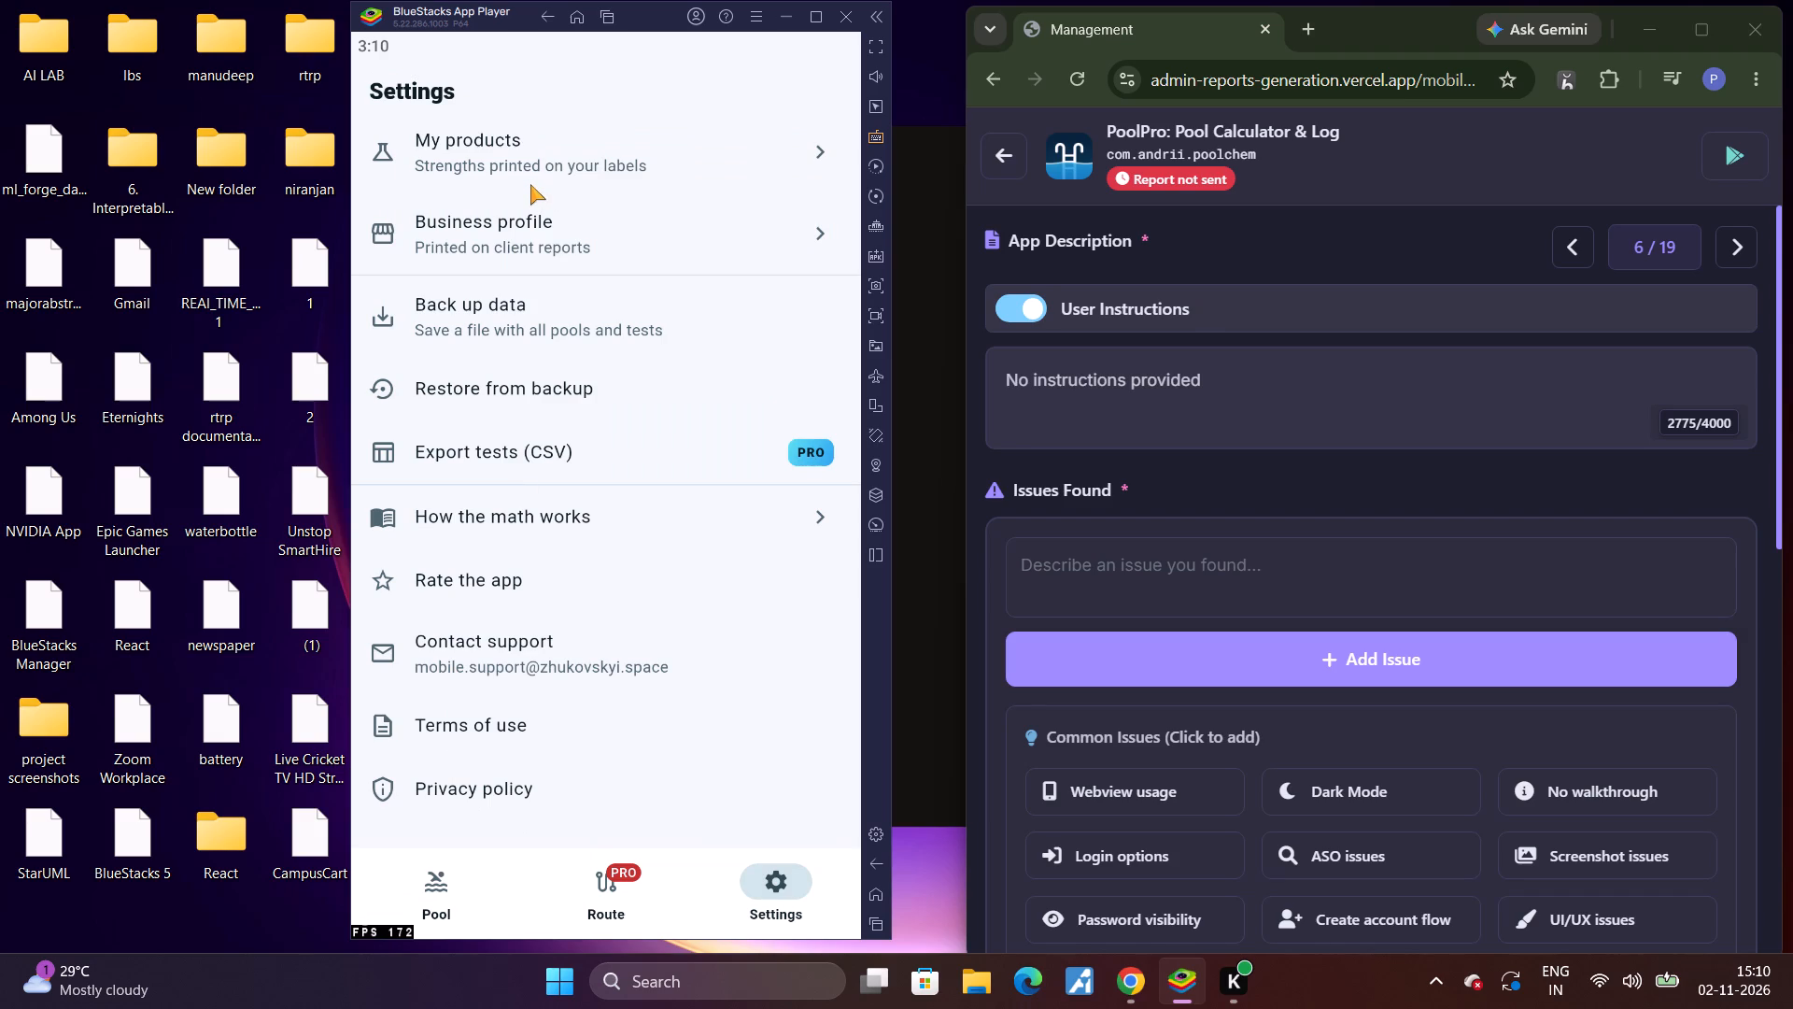
{"action": "left_click", "coordinate": [544, 163]}
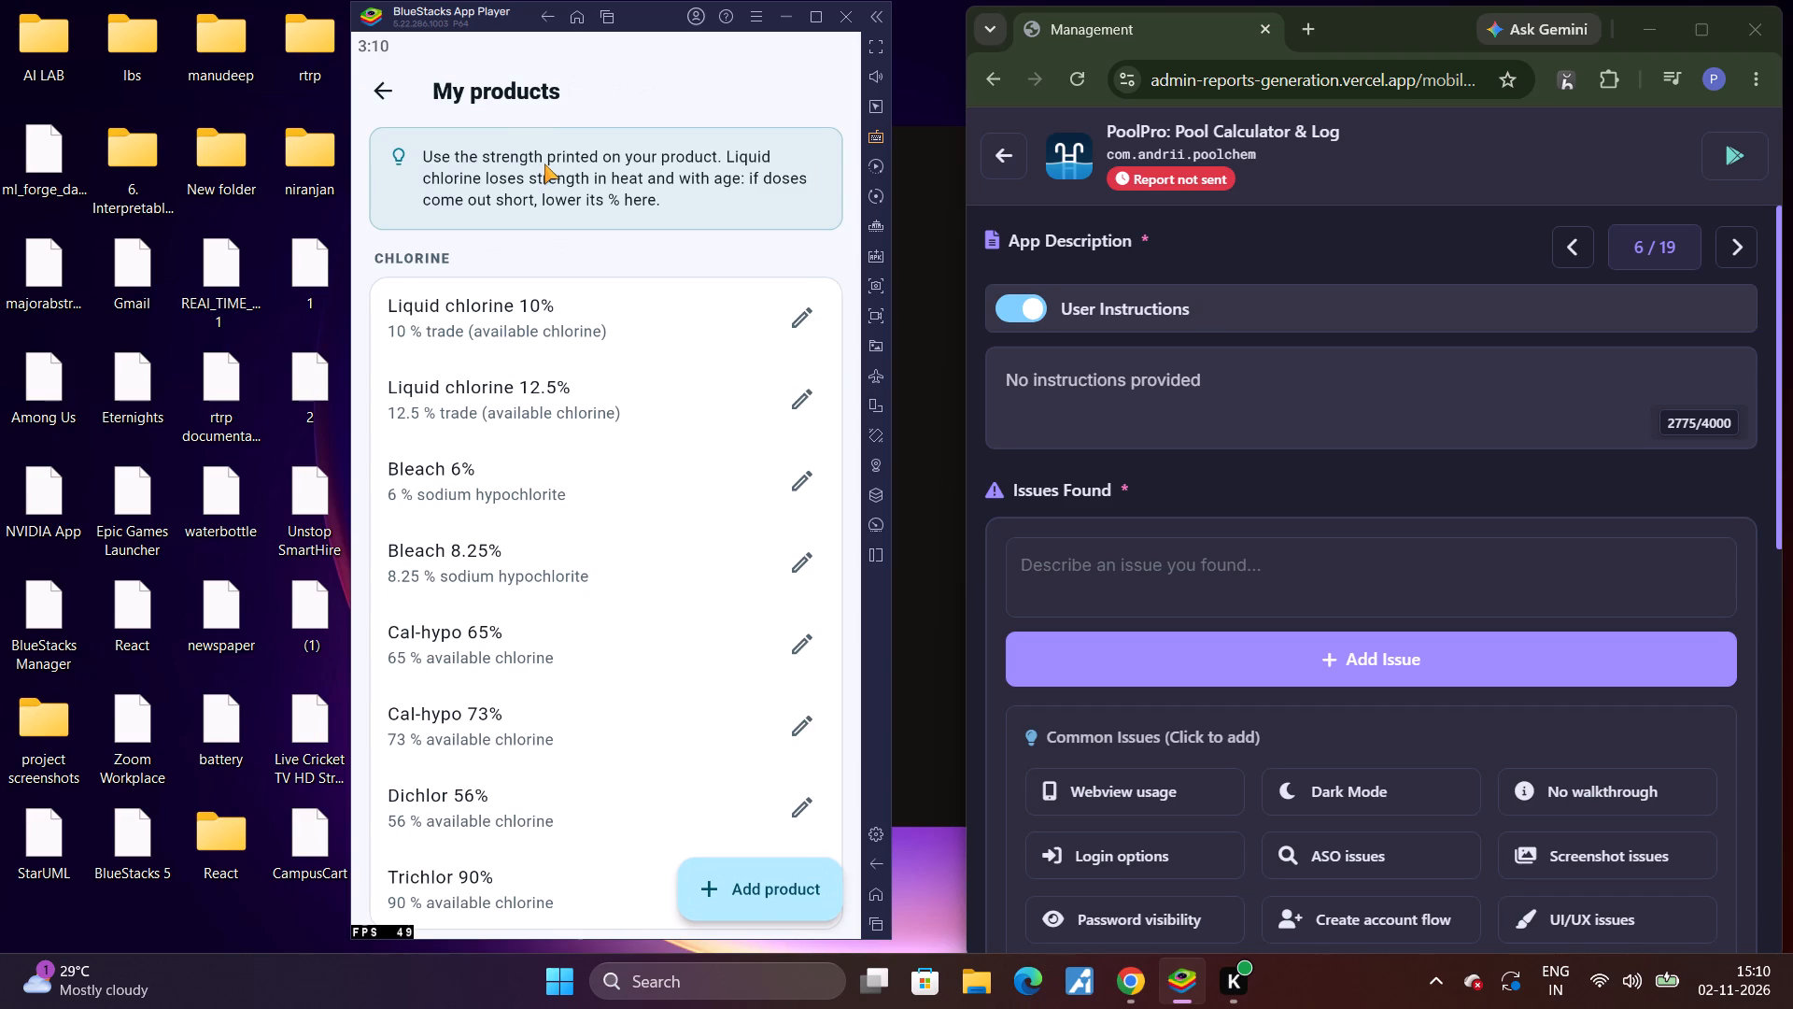
{"action": "left_click_drag", "start_coordinate": [523, 514], "coordinate": [516, 302]}
{"action": "left_click_drag", "start_coordinate": [457, 316], "coordinate": [536, 537]}
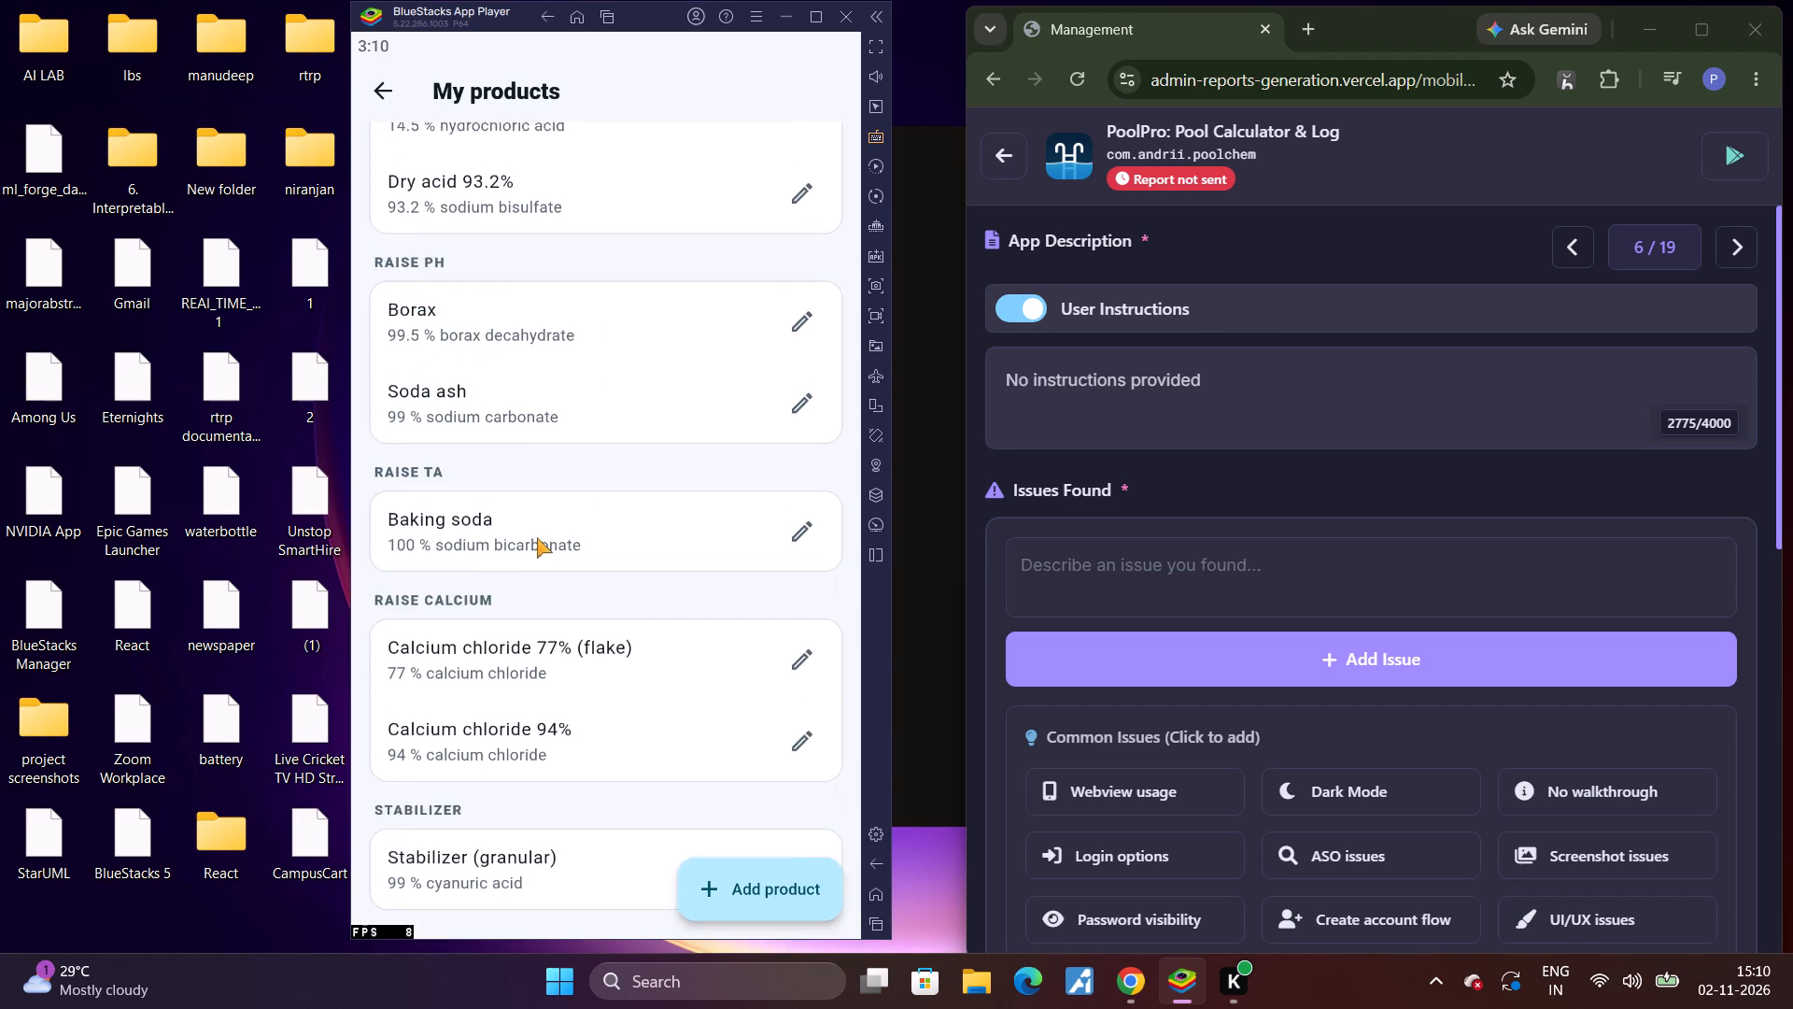
{"action": "left_click_drag", "start_coordinate": [536, 537], "coordinate": [568, 594]}
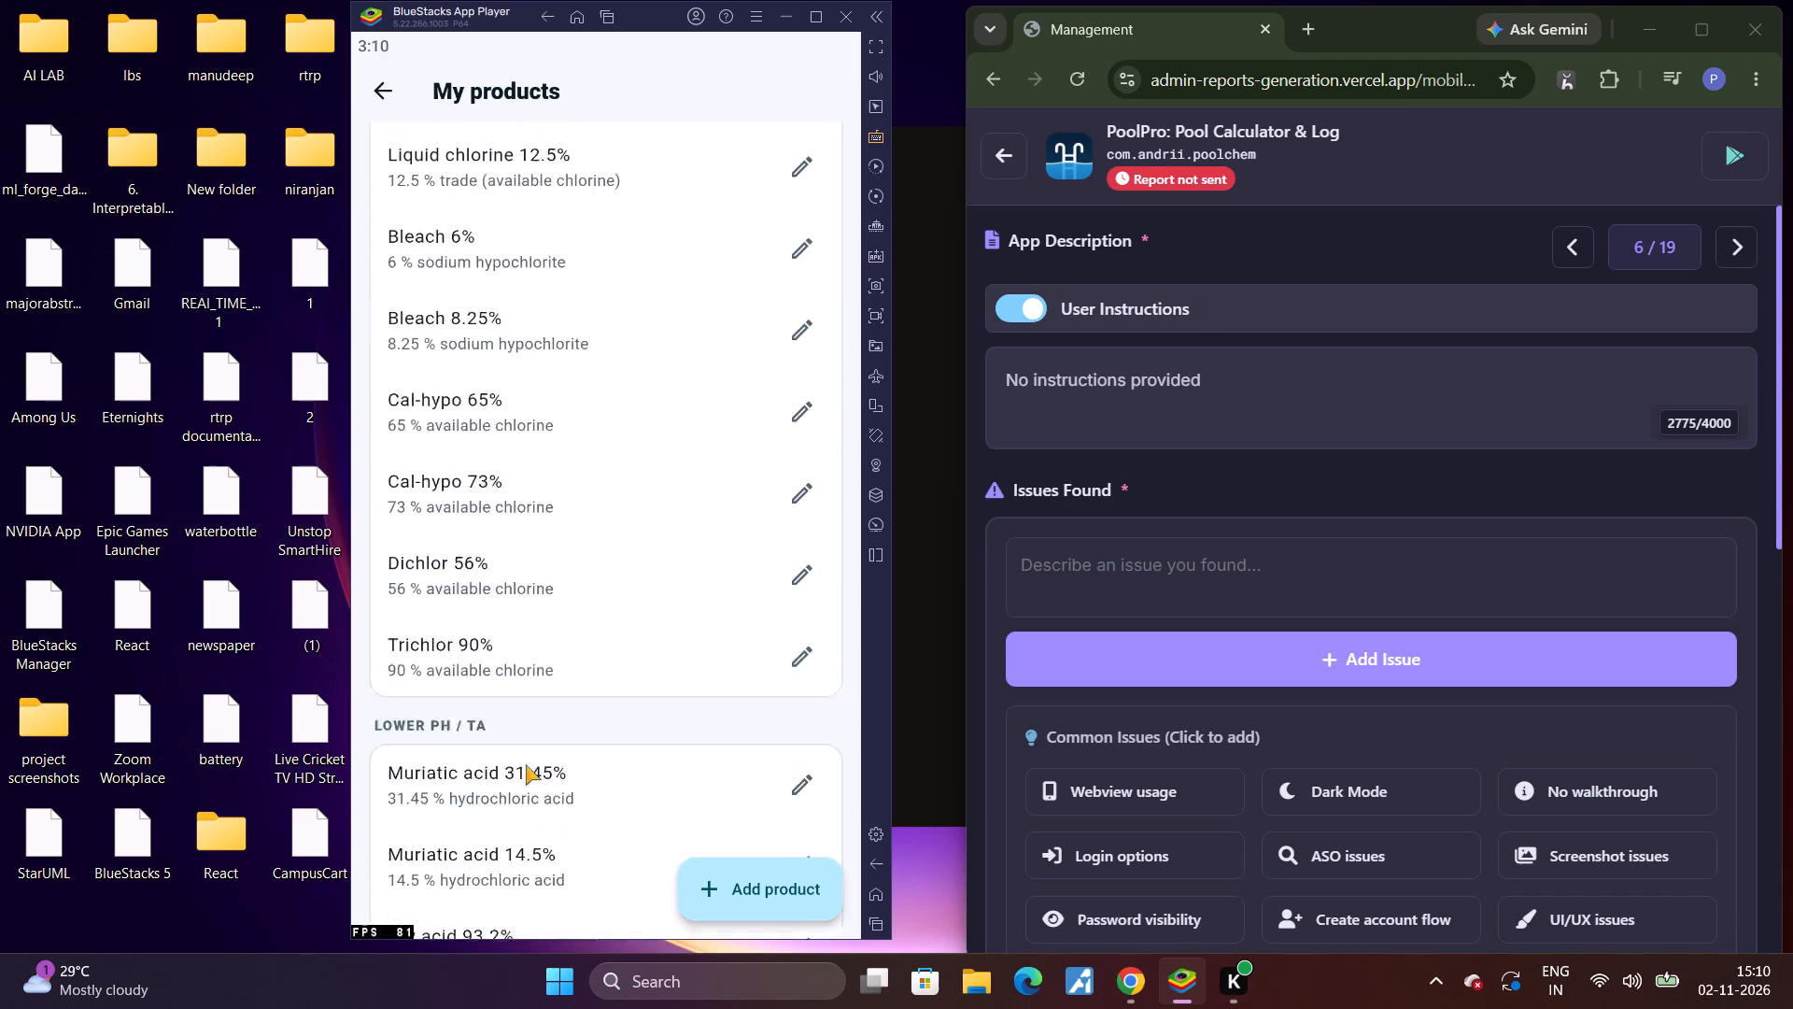
{"action": "left_click", "coordinate": [384, 94]}
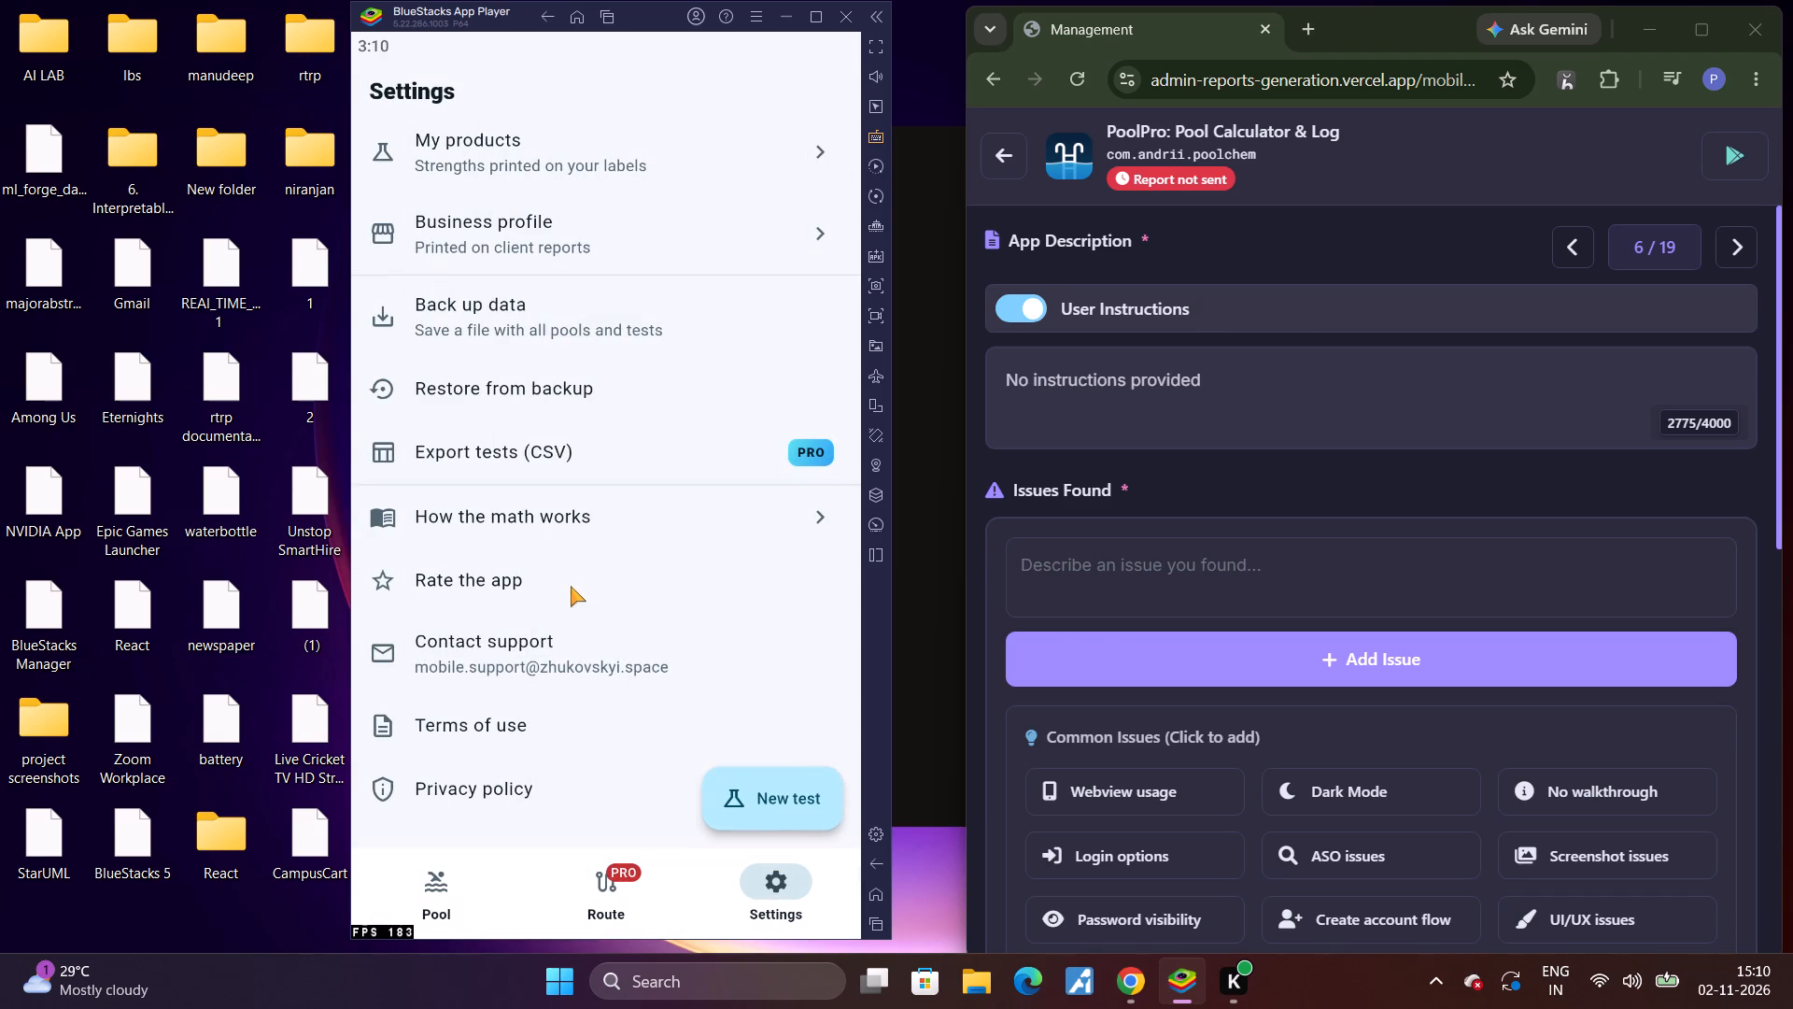
Review the issues already added to PoolPro's report and test the Rate the app link in PoolPro's settings.
{"action": "scroll", "coordinate": [1292, 621], "scroll_direction": "down", "scroll_amount": 3}
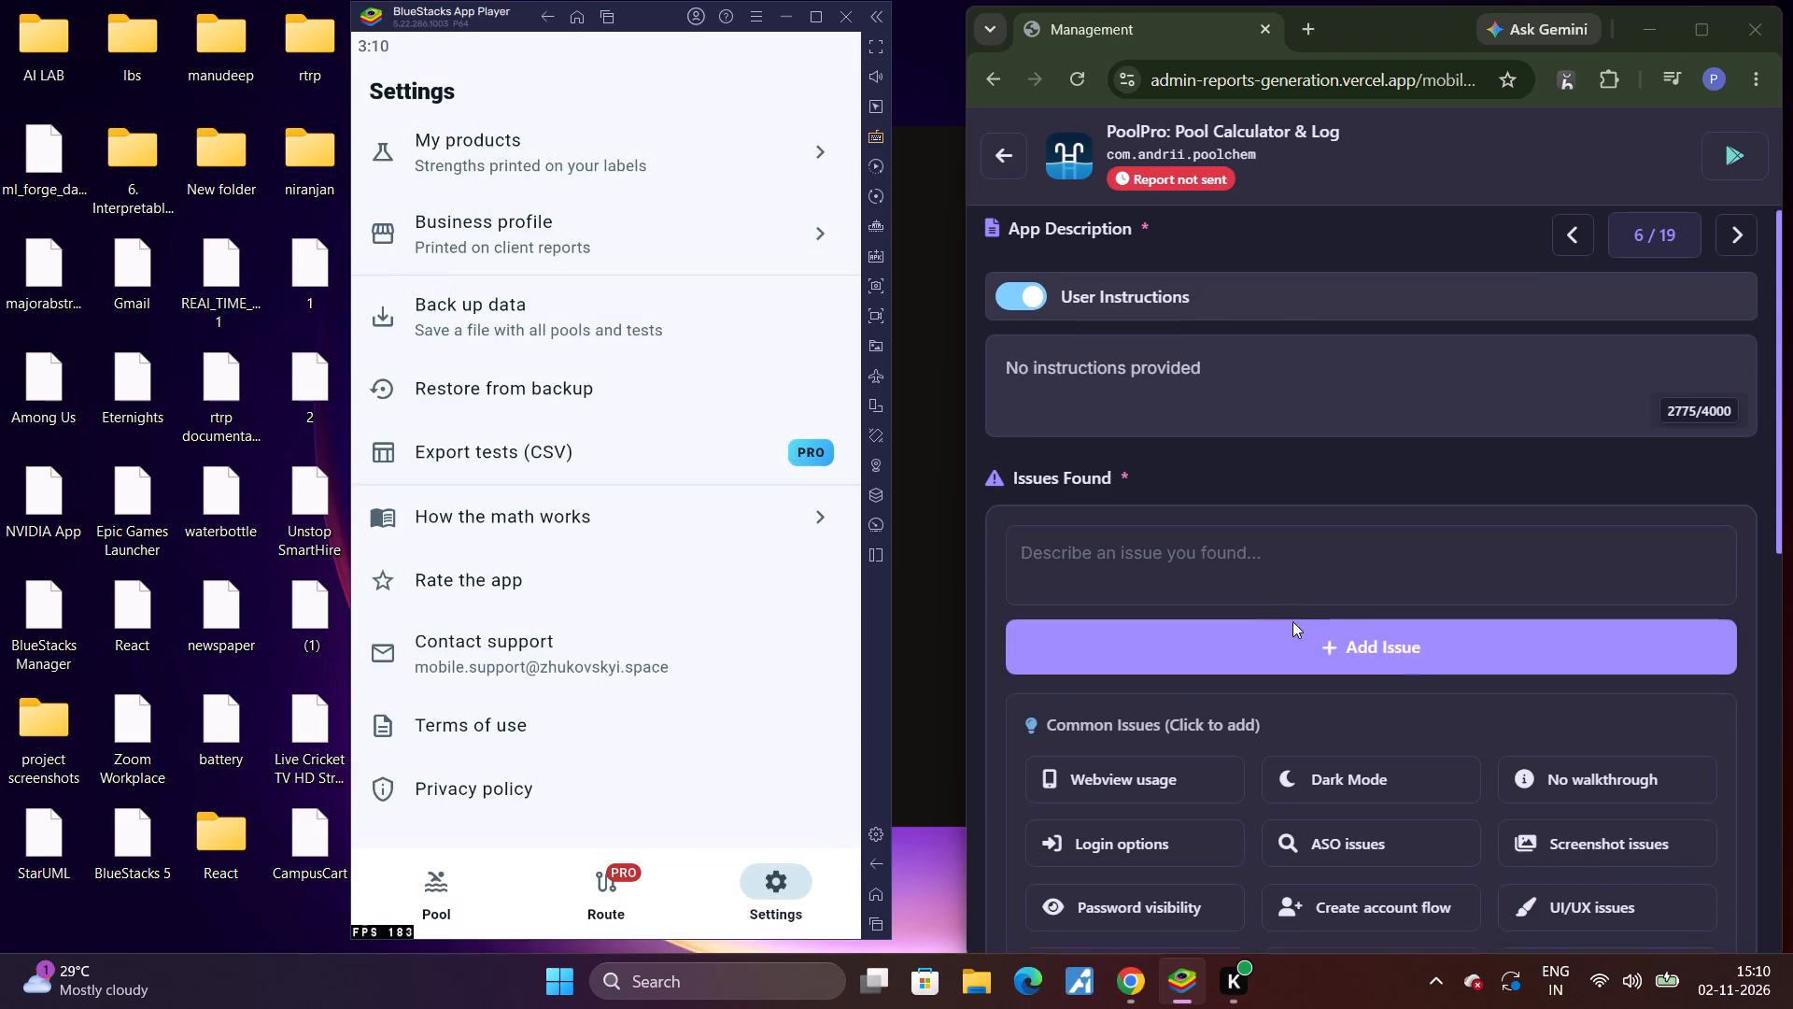
{"action": "scroll", "coordinate": [1292, 621], "scroll_direction": "down", "scroll_amount": 3}
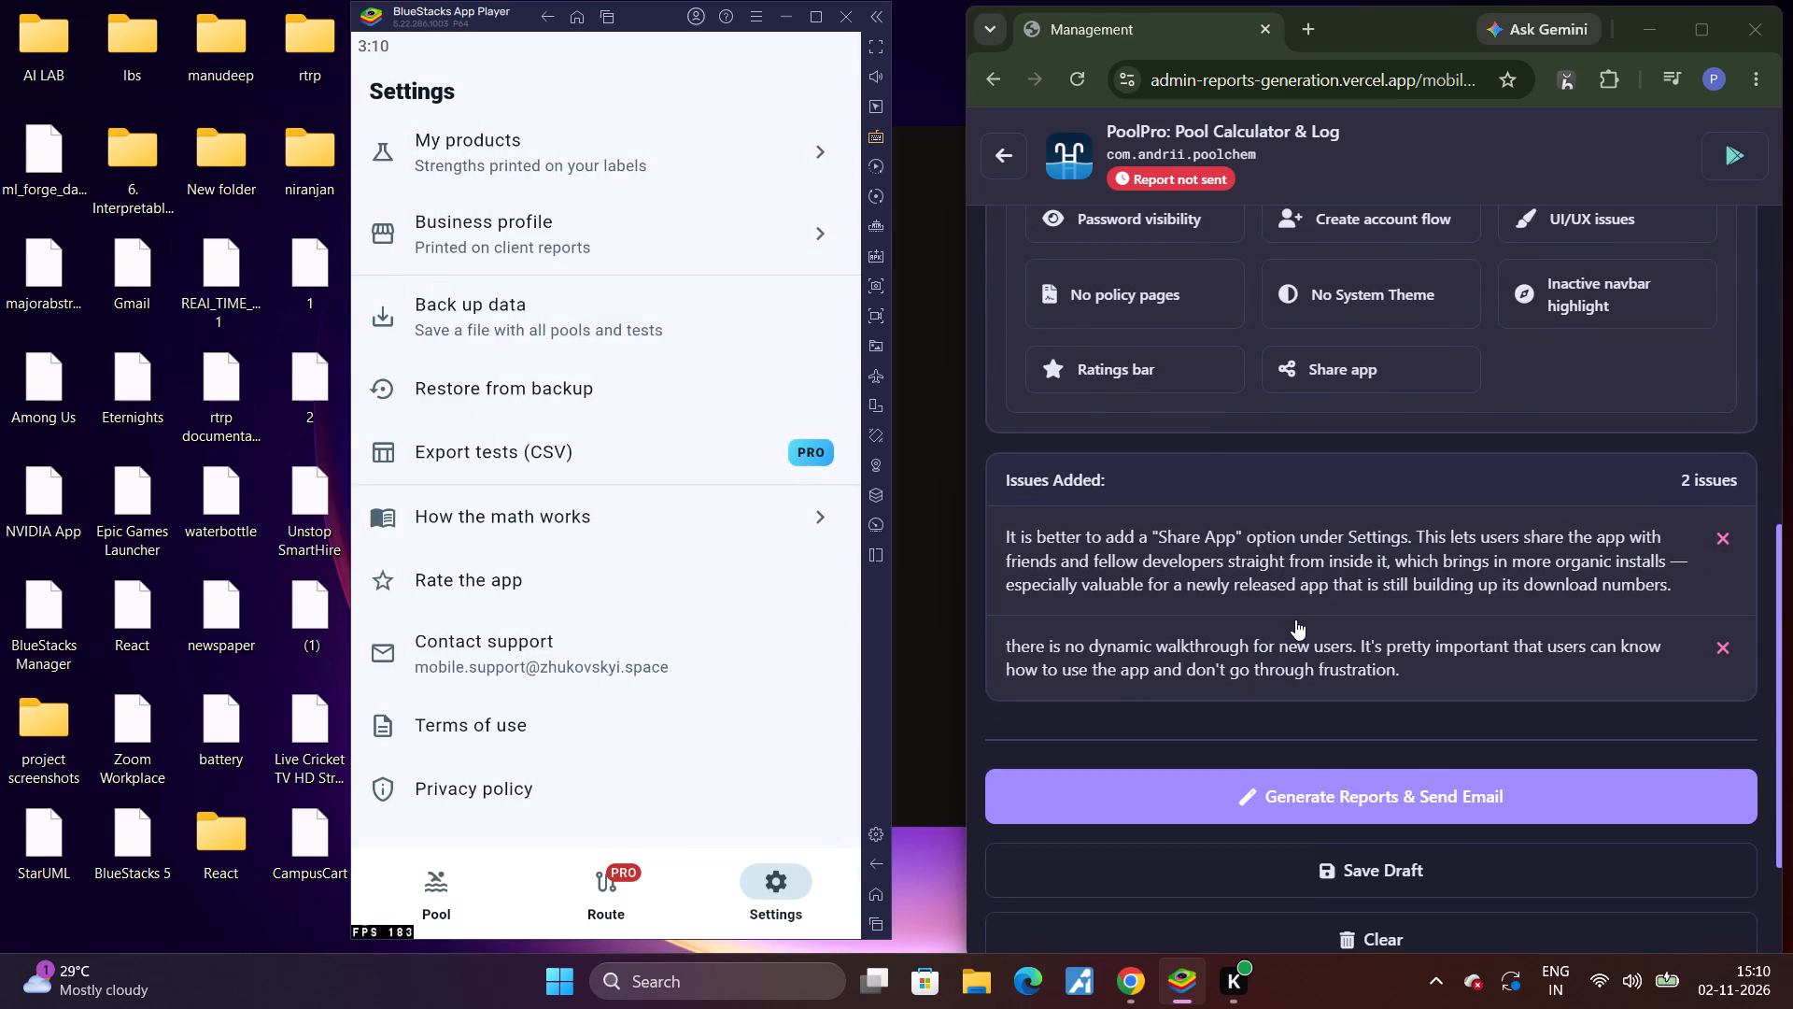
{"action": "scroll", "coordinate": [1295, 619], "scroll_direction": "up", "scroll_amount": 2}
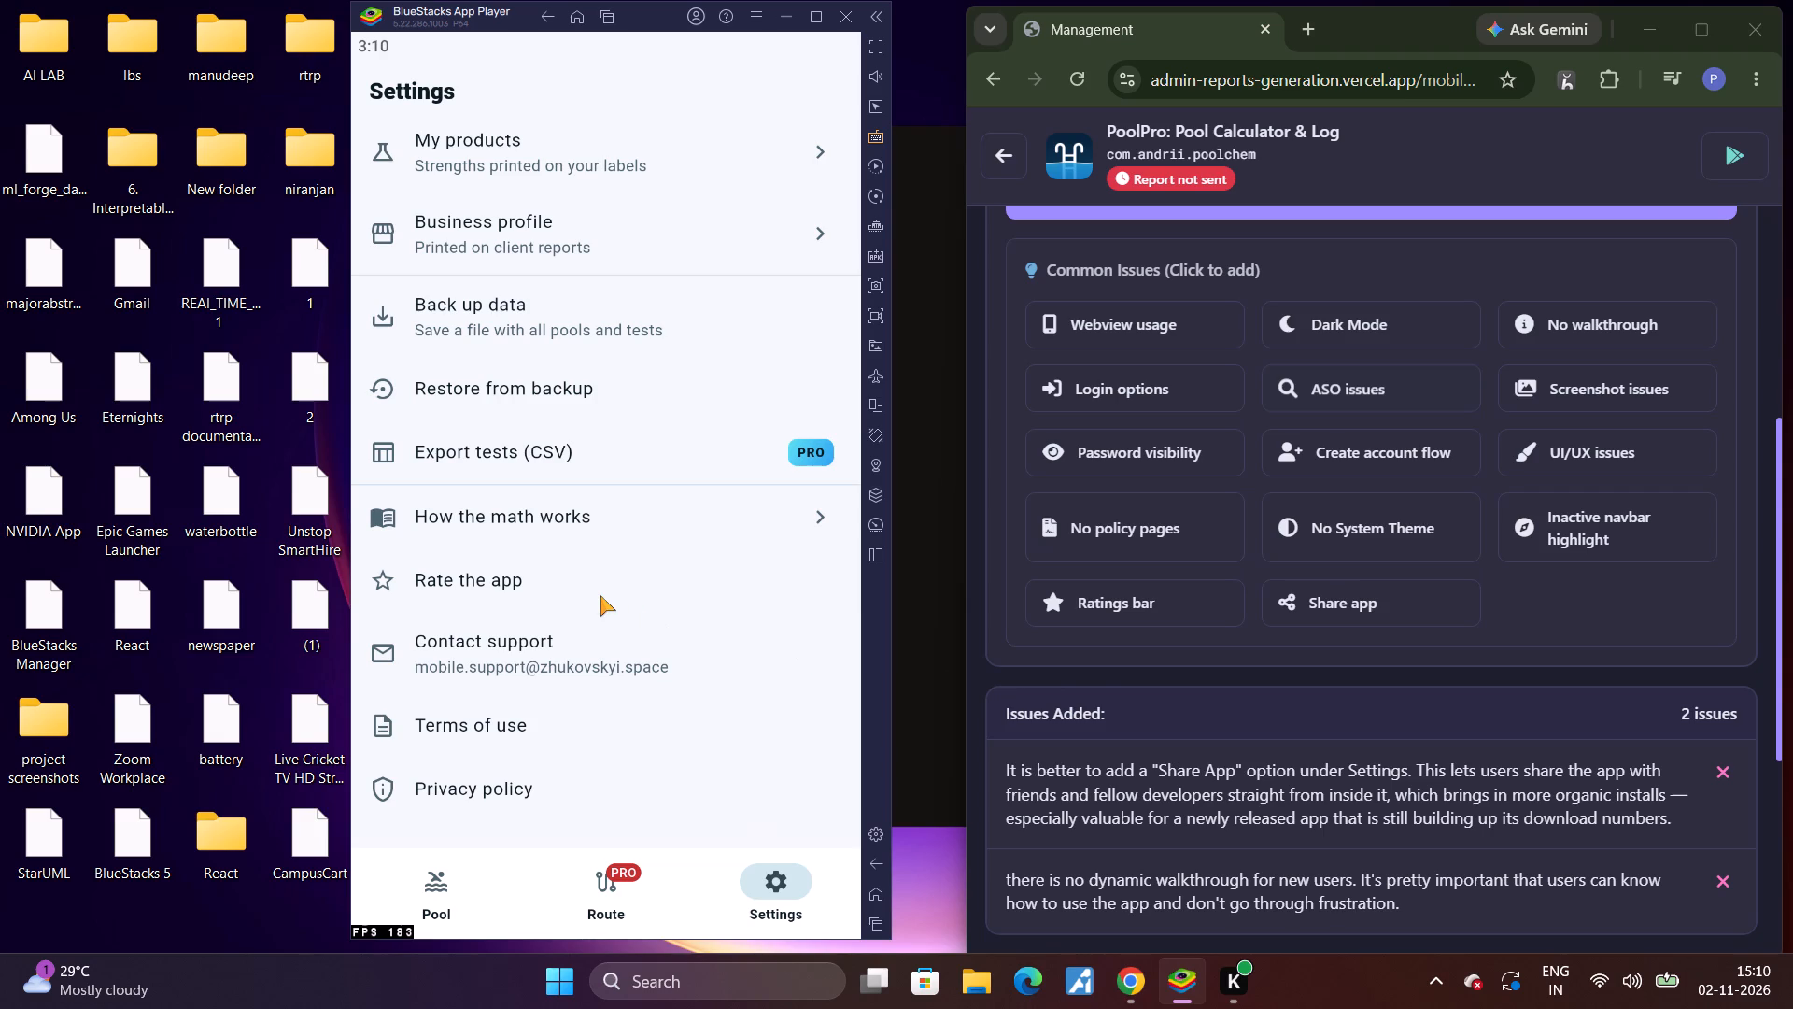
{"action": "left_click", "coordinate": [592, 593]}
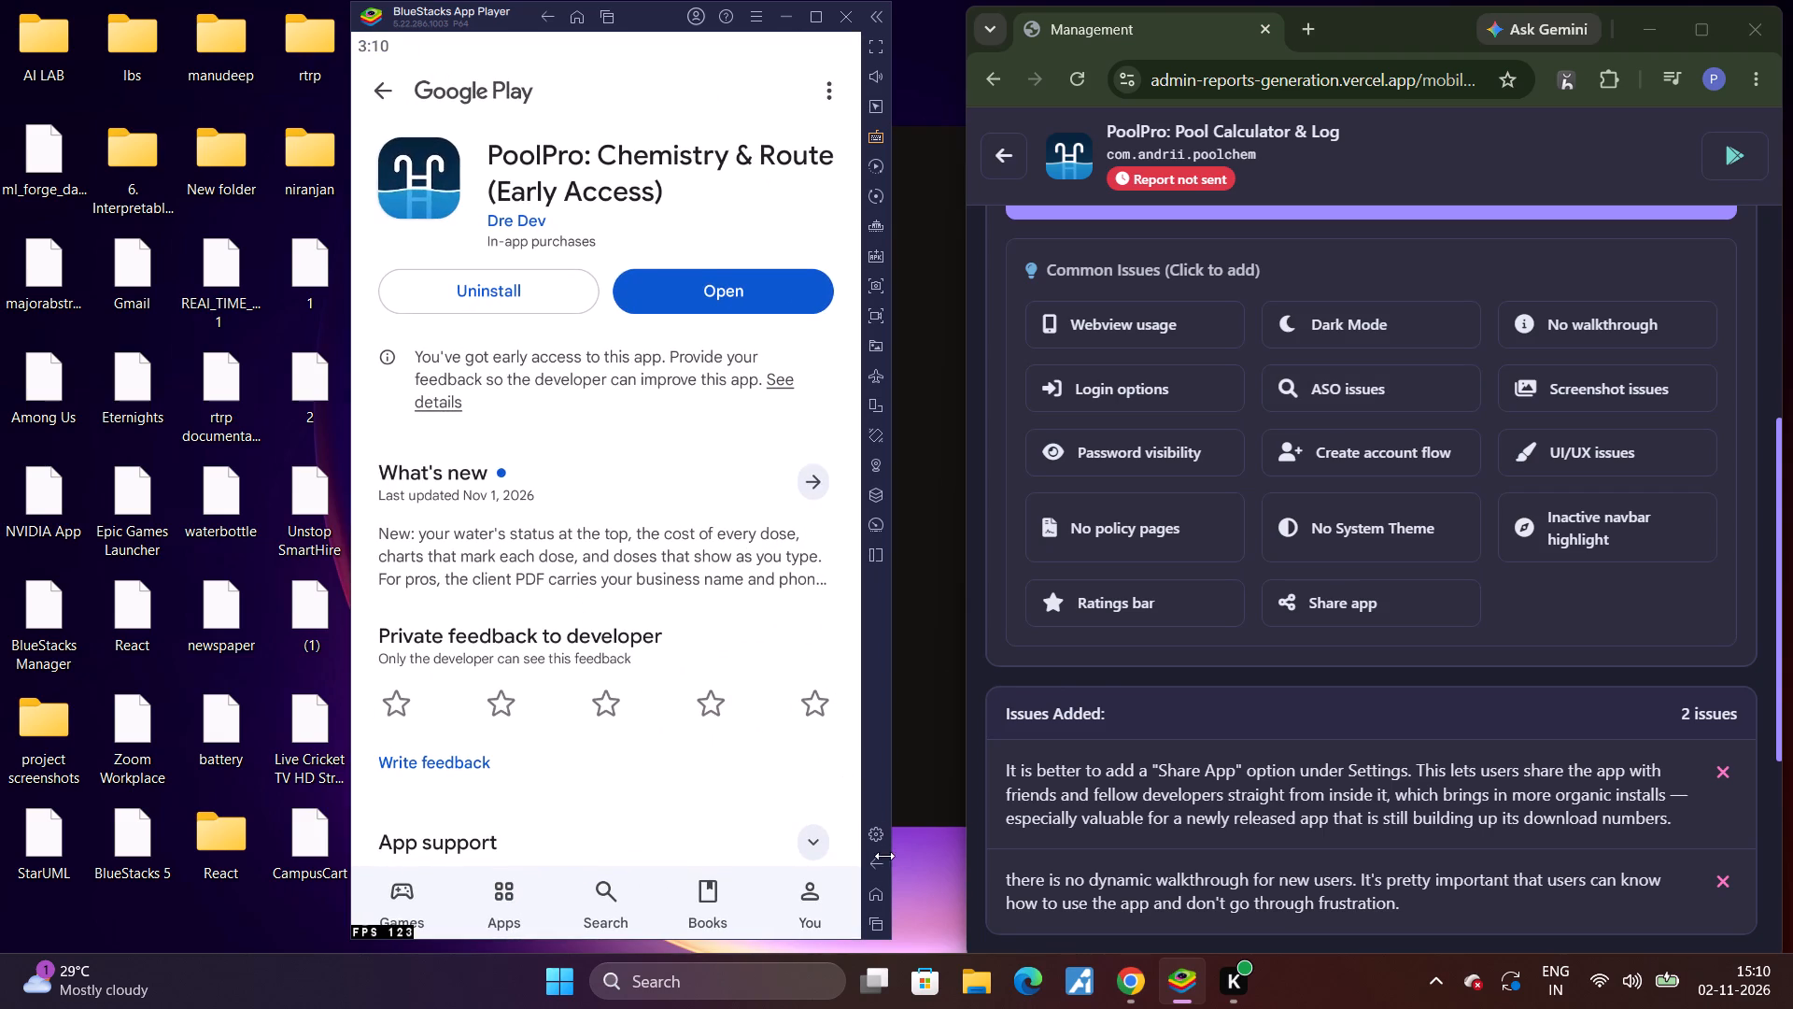
{"action": "left_click", "coordinate": [883, 859]}
Add the custom issue "app is a bit laggy" to PoolPro's report and check the added issues.
{"action": "scroll", "coordinate": [1097, 651], "scroll_direction": "up", "scroll_amount": 5}
{"action": "left_click", "coordinate": [1138, 579]}
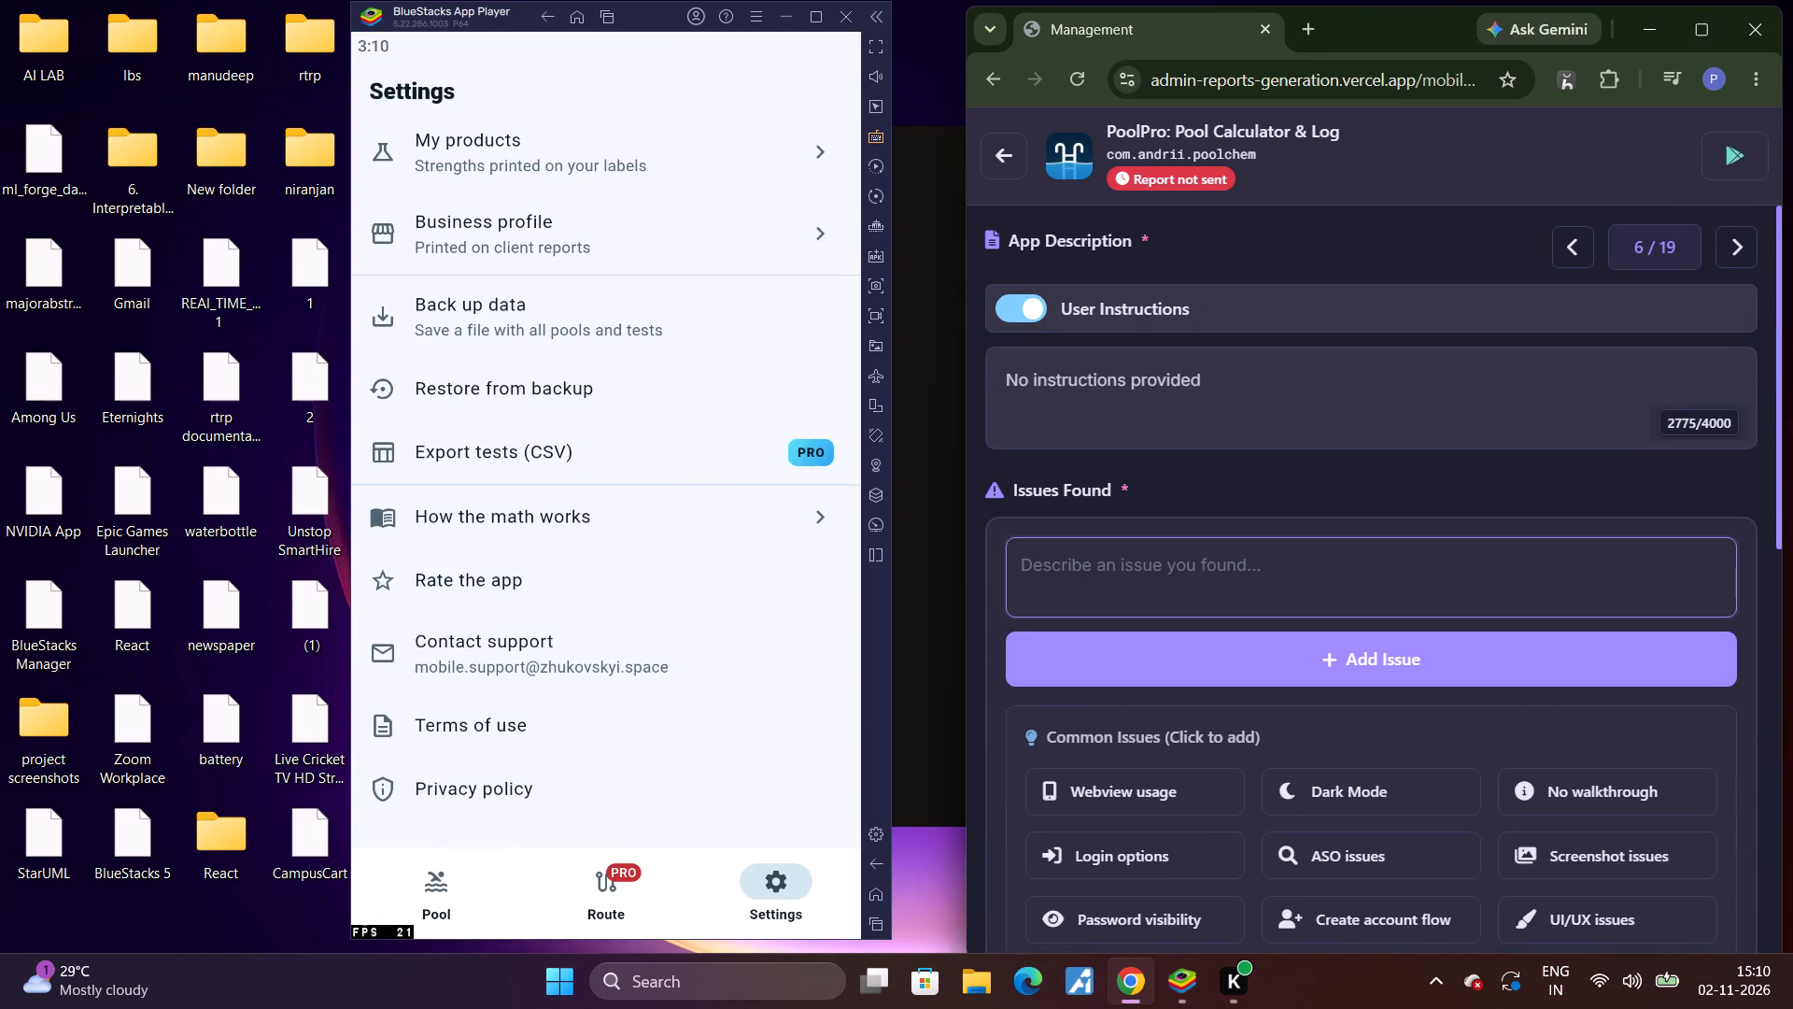
{"action": "key", "text": "a"}
{"action": "type", "text": "pp is a"}
{"action": "key", "text": "space"}
{"action": "type", "text": "bit"}
{"action": "key", "text": "space"}
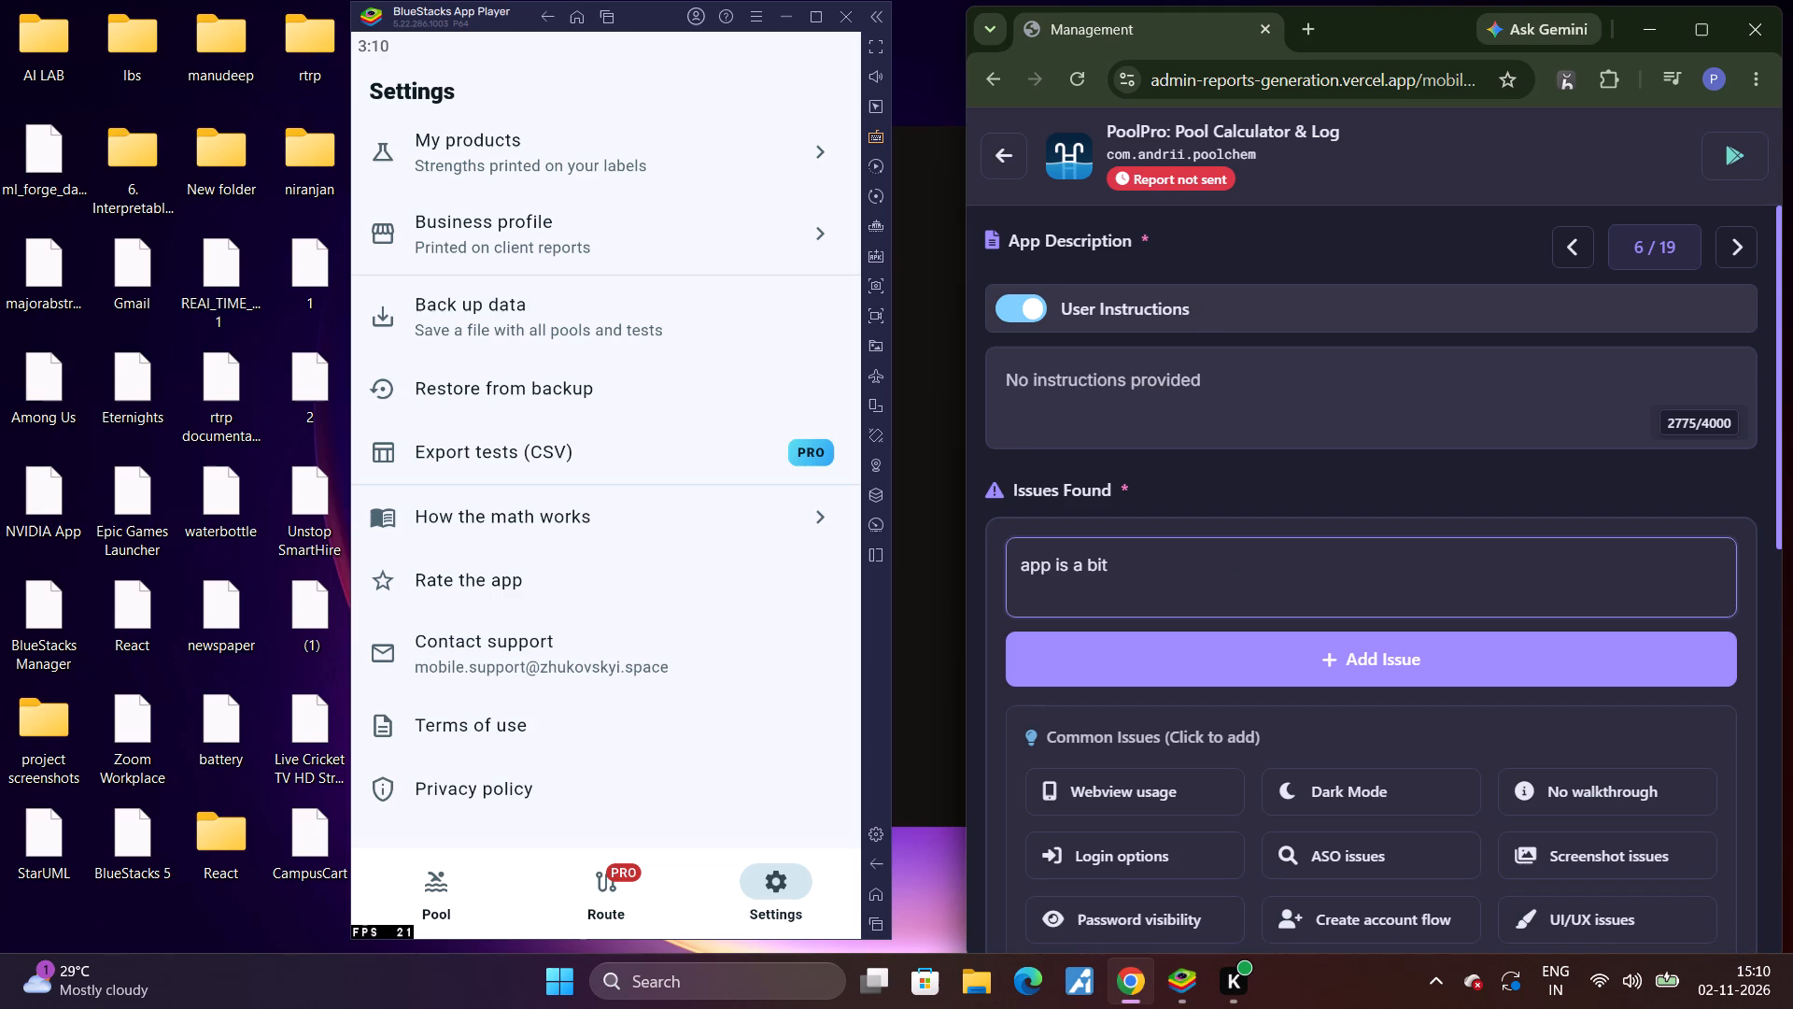
{"action": "type", "text": "la"}
{"action": "type", "text": "ggy"}
{"action": "left_click", "coordinate": [1144, 656]}
{"action": "scroll", "coordinate": [1144, 656], "scroll_direction": "down", "scroll_amount": 6}
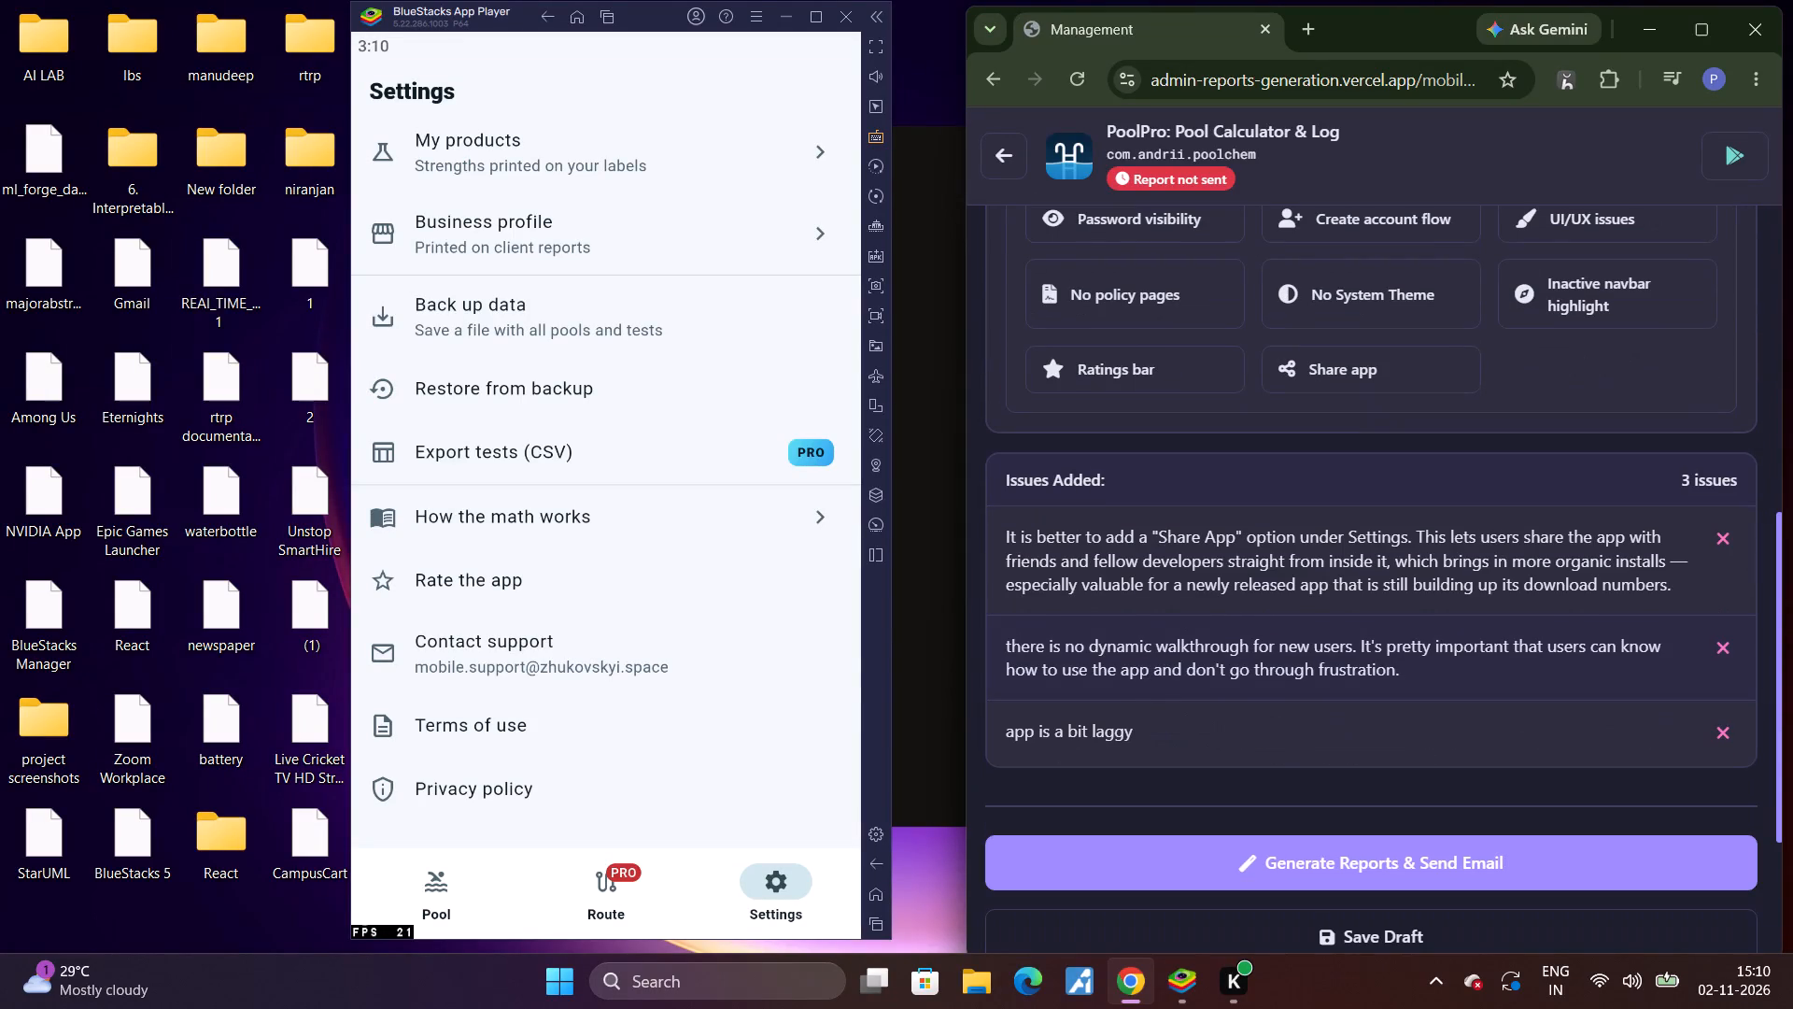
Look through PoolPro's settings page up to the Upgrade to Pro entry.
{"action": "left_click_drag", "start_coordinate": [525, 696], "coordinate": [528, 821]}
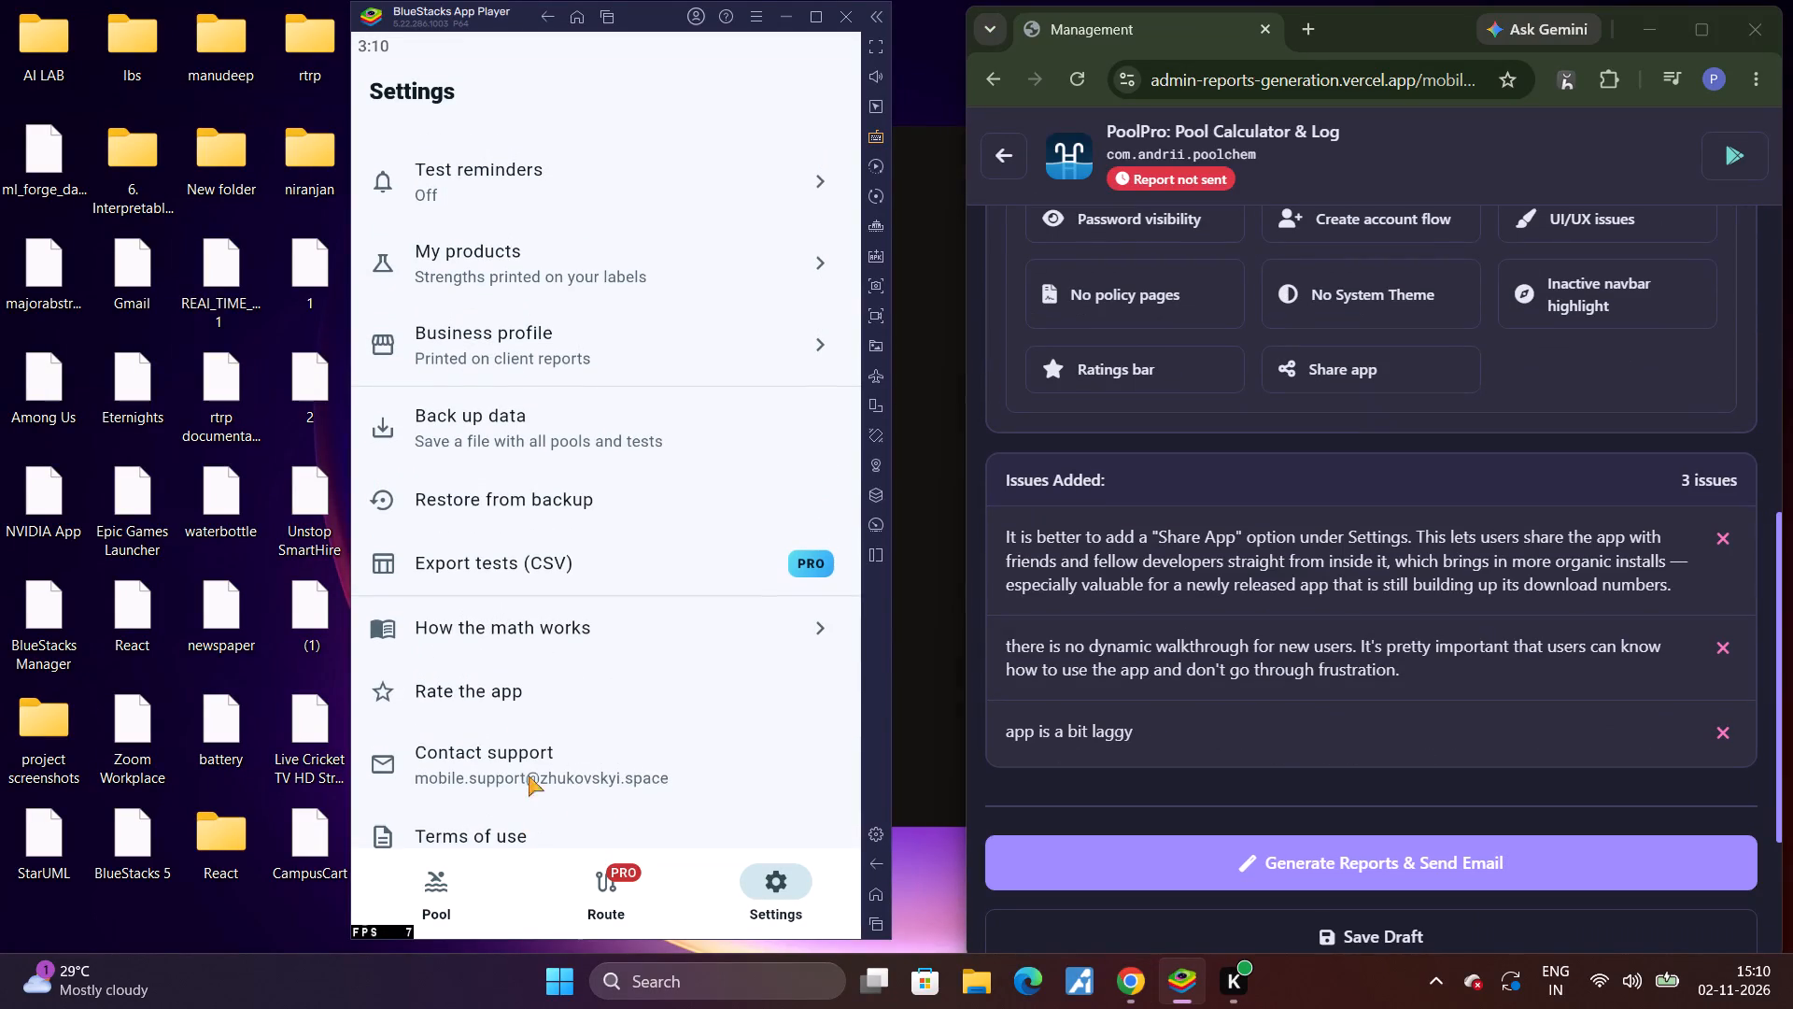
{"action": "left_click_drag", "start_coordinate": [524, 697], "coordinate": [487, 862]}
{"action": "left_click_drag", "start_coordinate": [552, 652], "coordinate": [536, 796]}
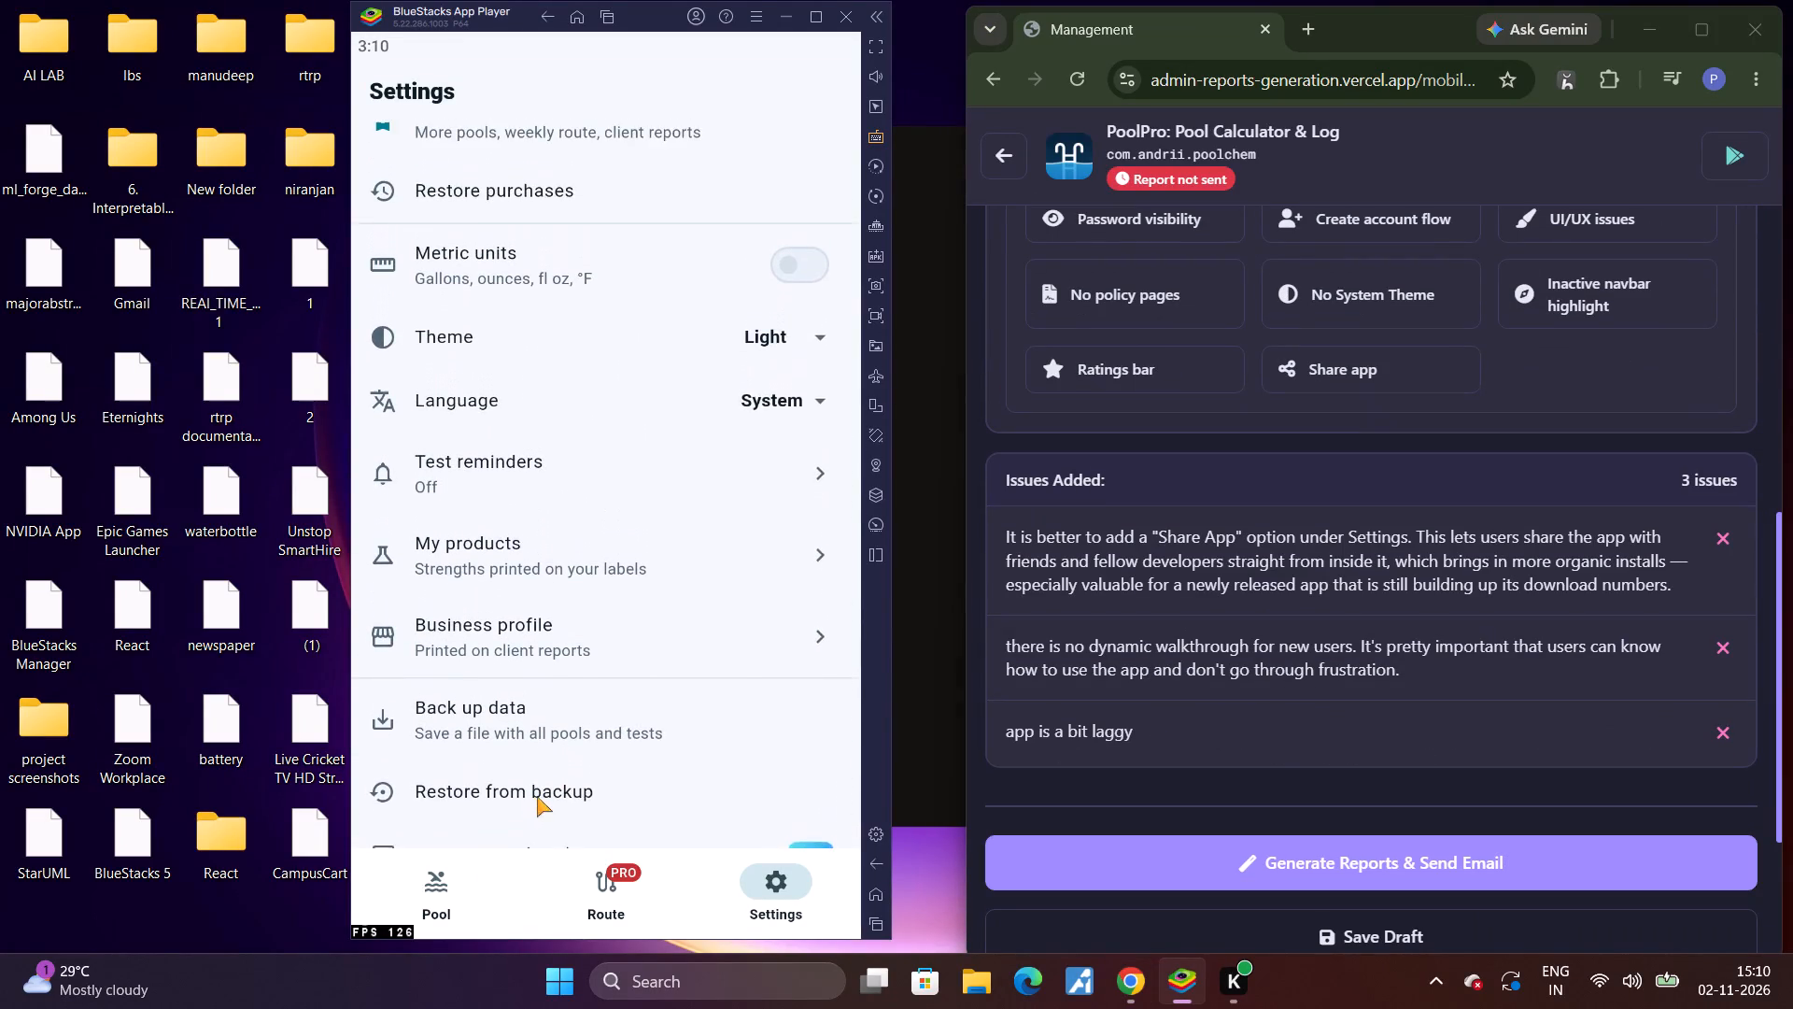
{"action": "left_click_drag", "start_coordinate": [536, 796], "coordinate": [536, 864]}
{"action": "left_click", "coordinate": [555, 759]}
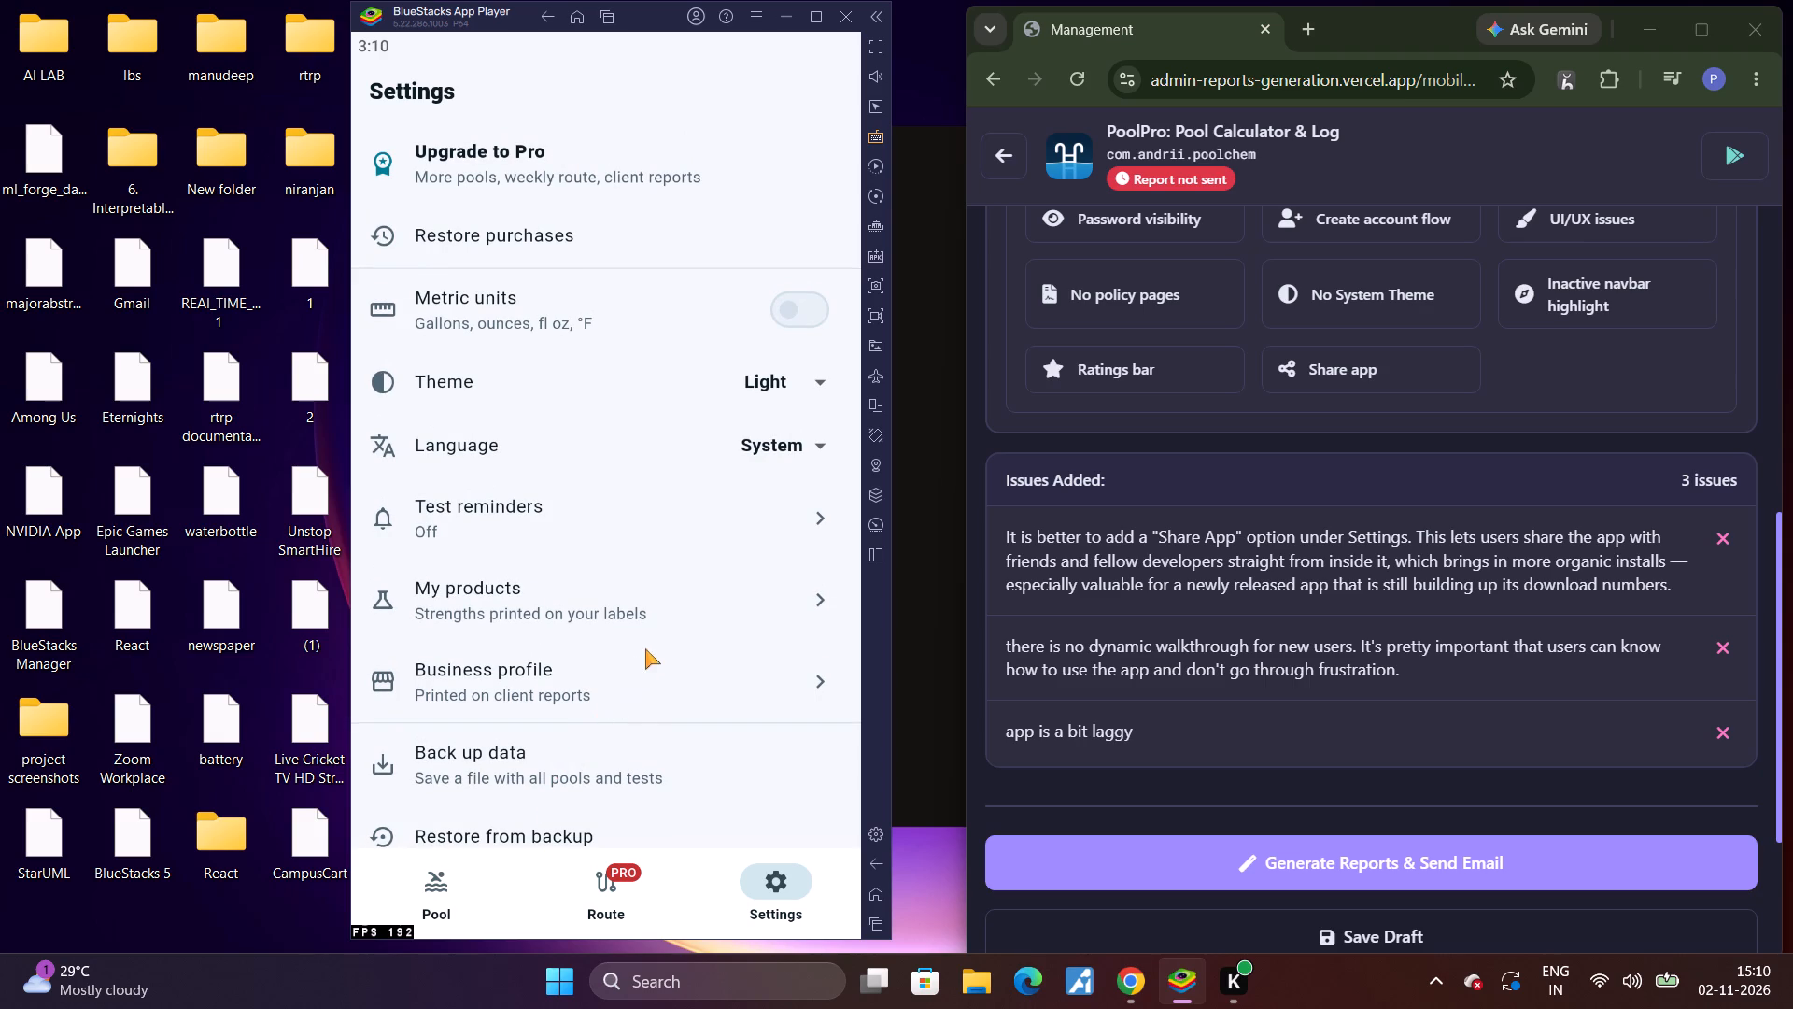
{"action": "left_click_drag", "start_coordinate": [614, 716], "coordinate": [655, 452]}
Leave PoolPro for the emulator's home screen and uninstall the ooh.fun app.
{"action": "left_click", "coordinate": [868, 924]}
{"action": "left_click_drag", "start_coordinate": [609, 895], "coordinate": [655, 871]}
{"action": "left_click", "coordinate": [623, 614]}
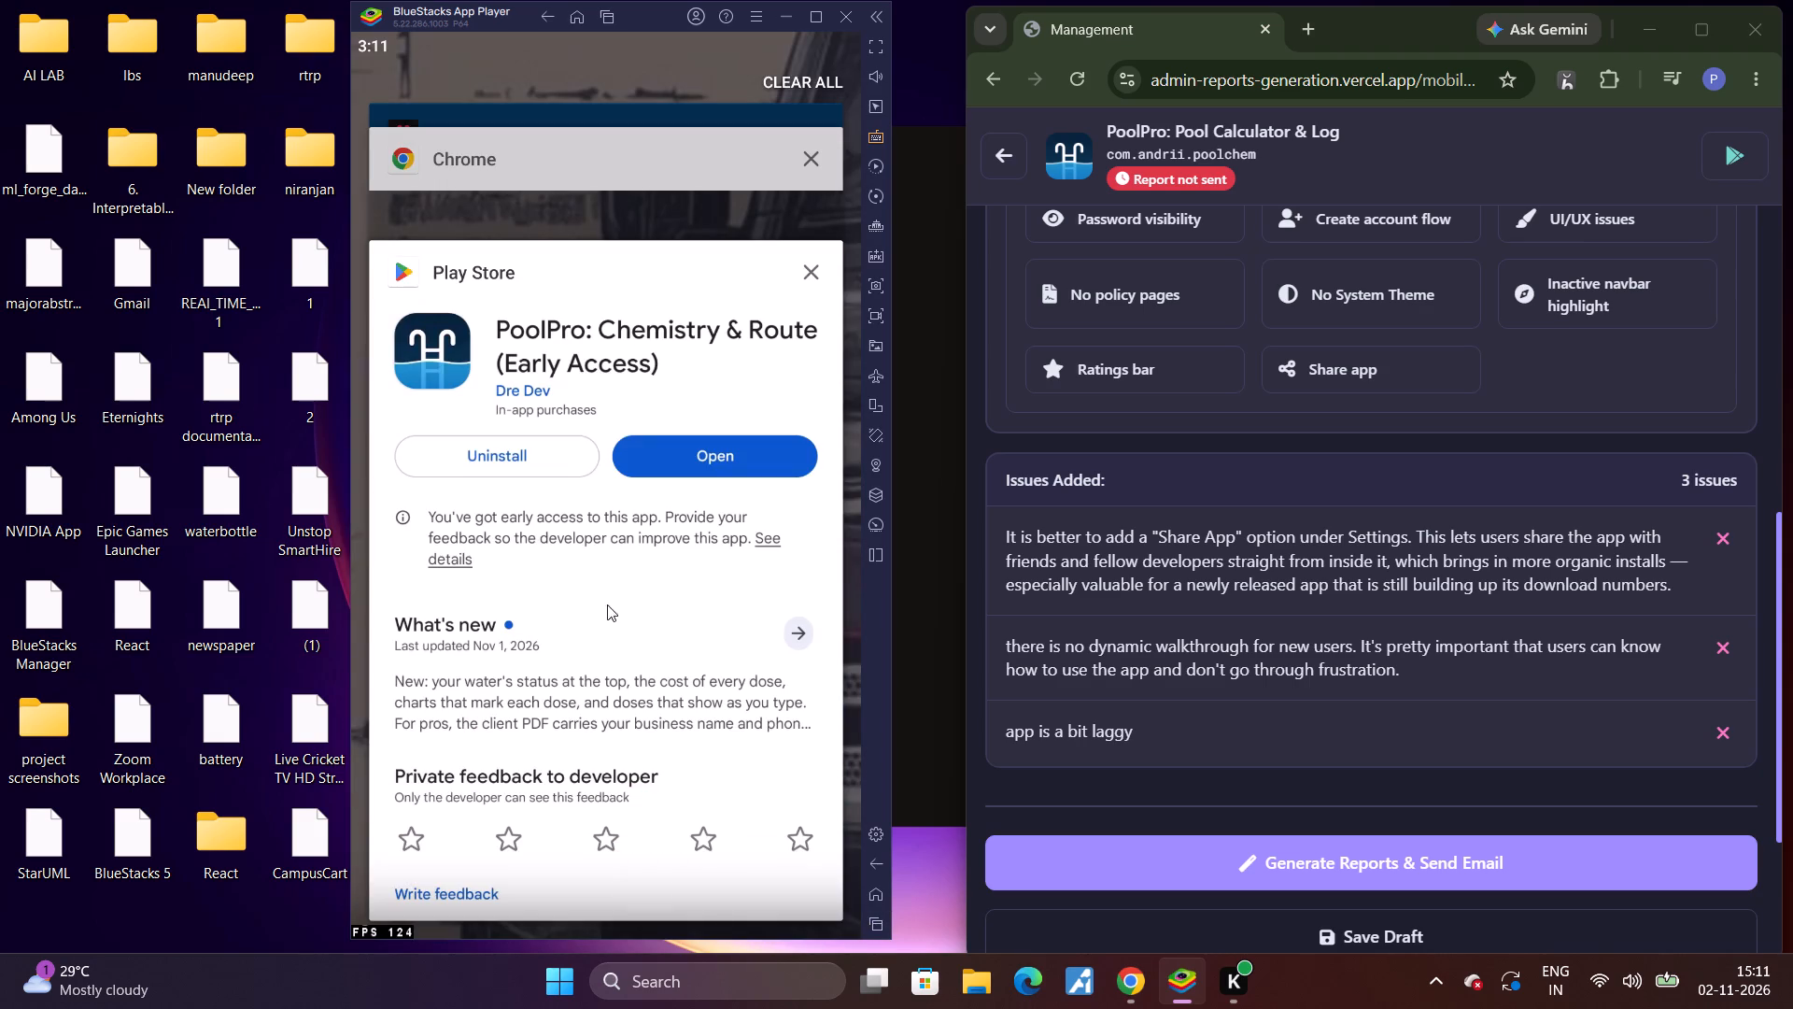
{"action": "left_click", "coordinate": [880, 901]}
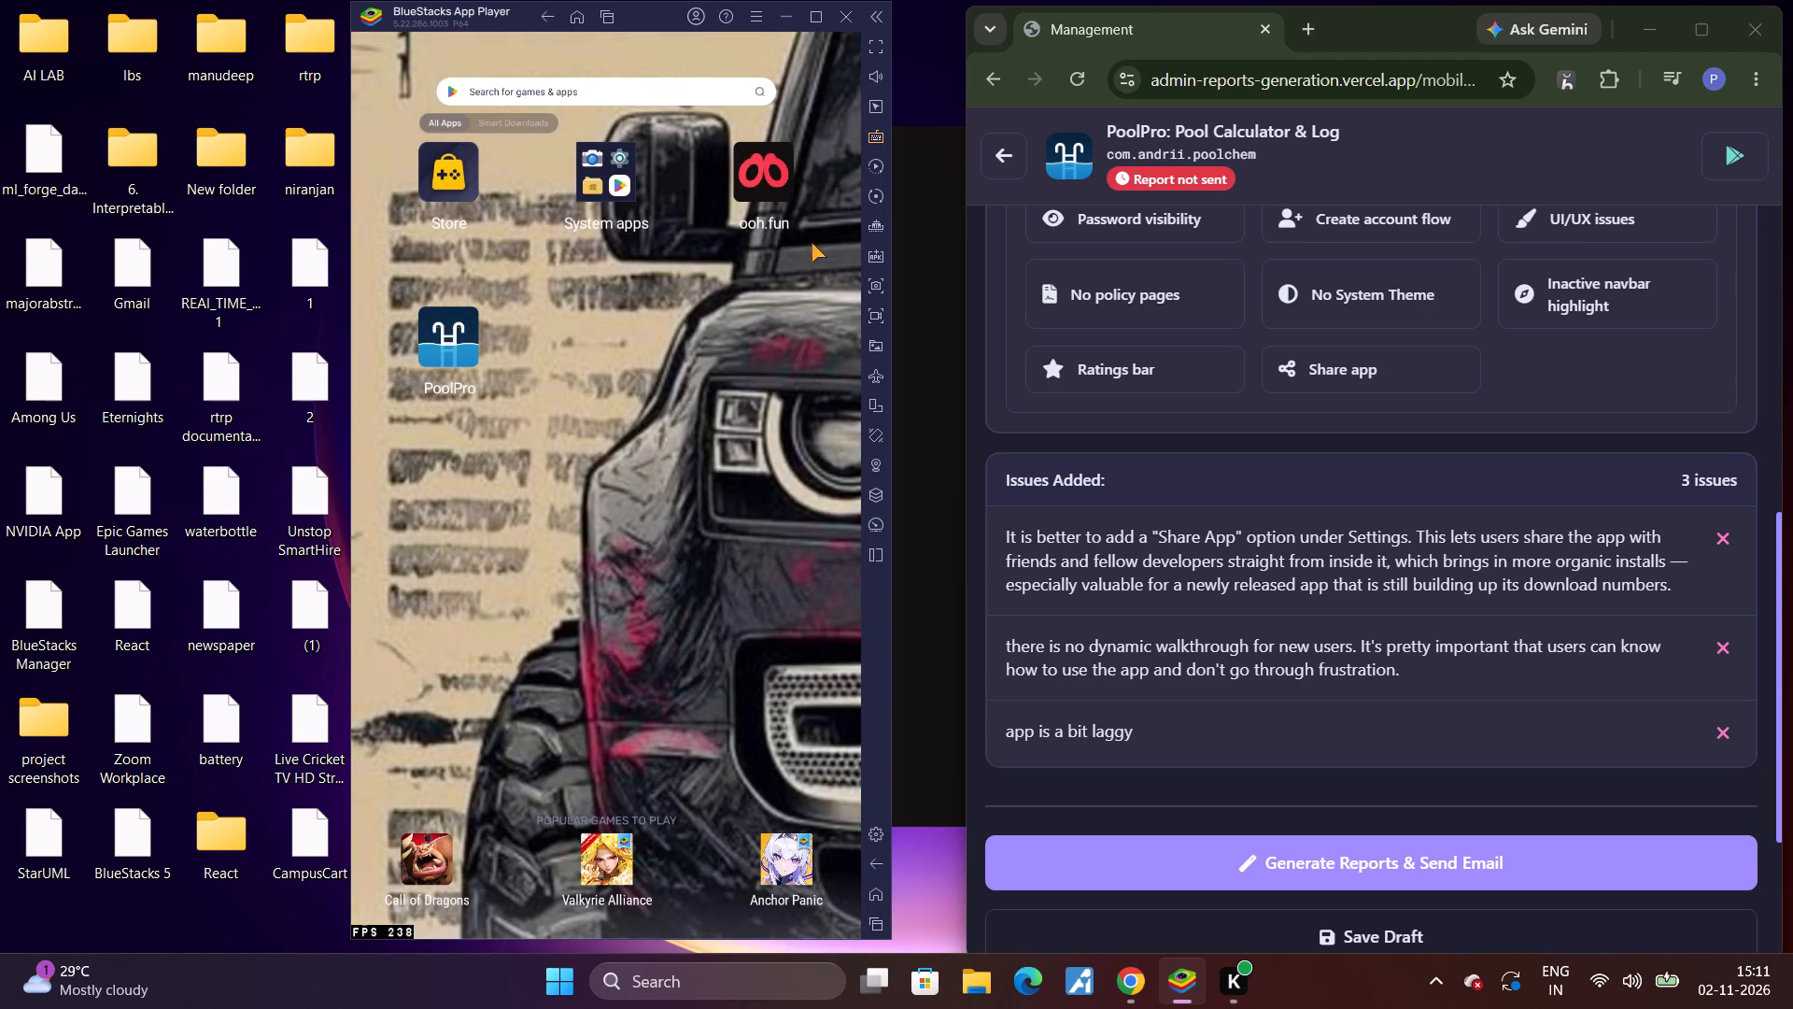
{"action": "left_click", "coordinate": [769, 188]}
{"action": "left_click", "coordinate": [777, 244]}
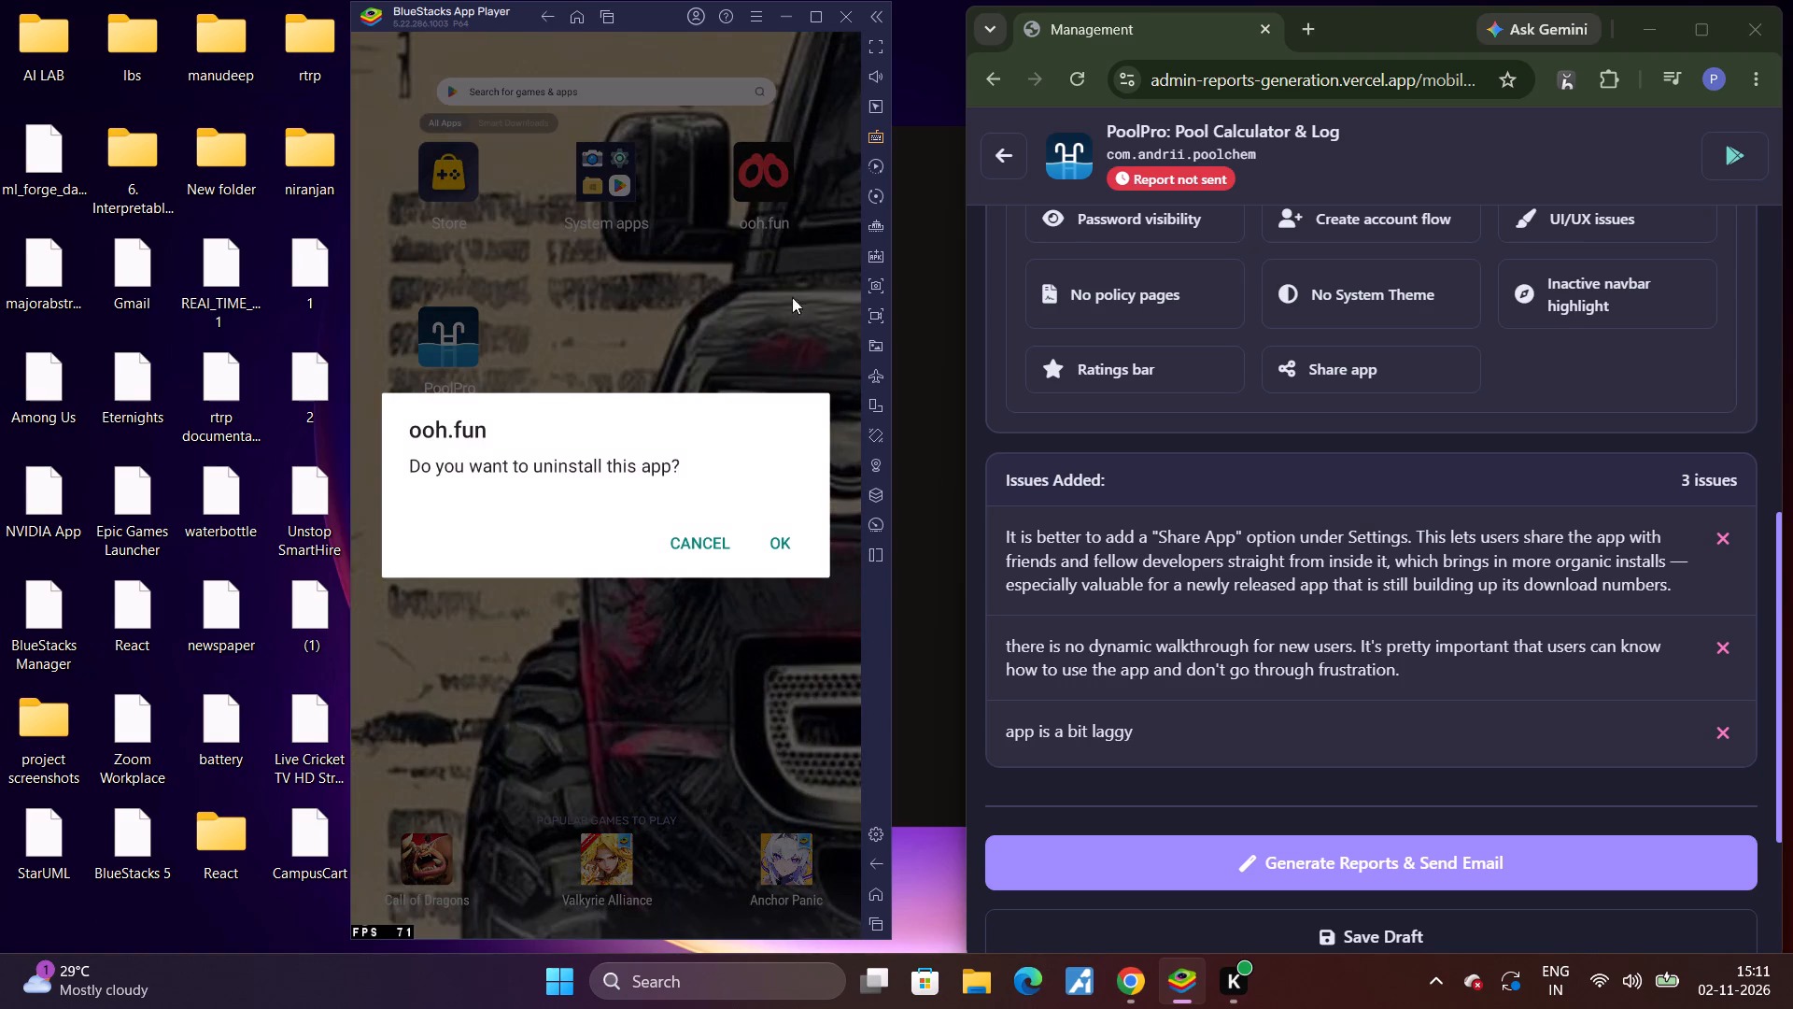
{"action": "left_click", "coordinate": [789, 539]}
Reopen PoolPro from the home screen and look over My pool's settings without changing them.
{"action": "left_click_drag", "start_coordinate": [431, 329], "coordinate": [754, 199]}
{"action": "left_click", "coordinate": [778, 168]}
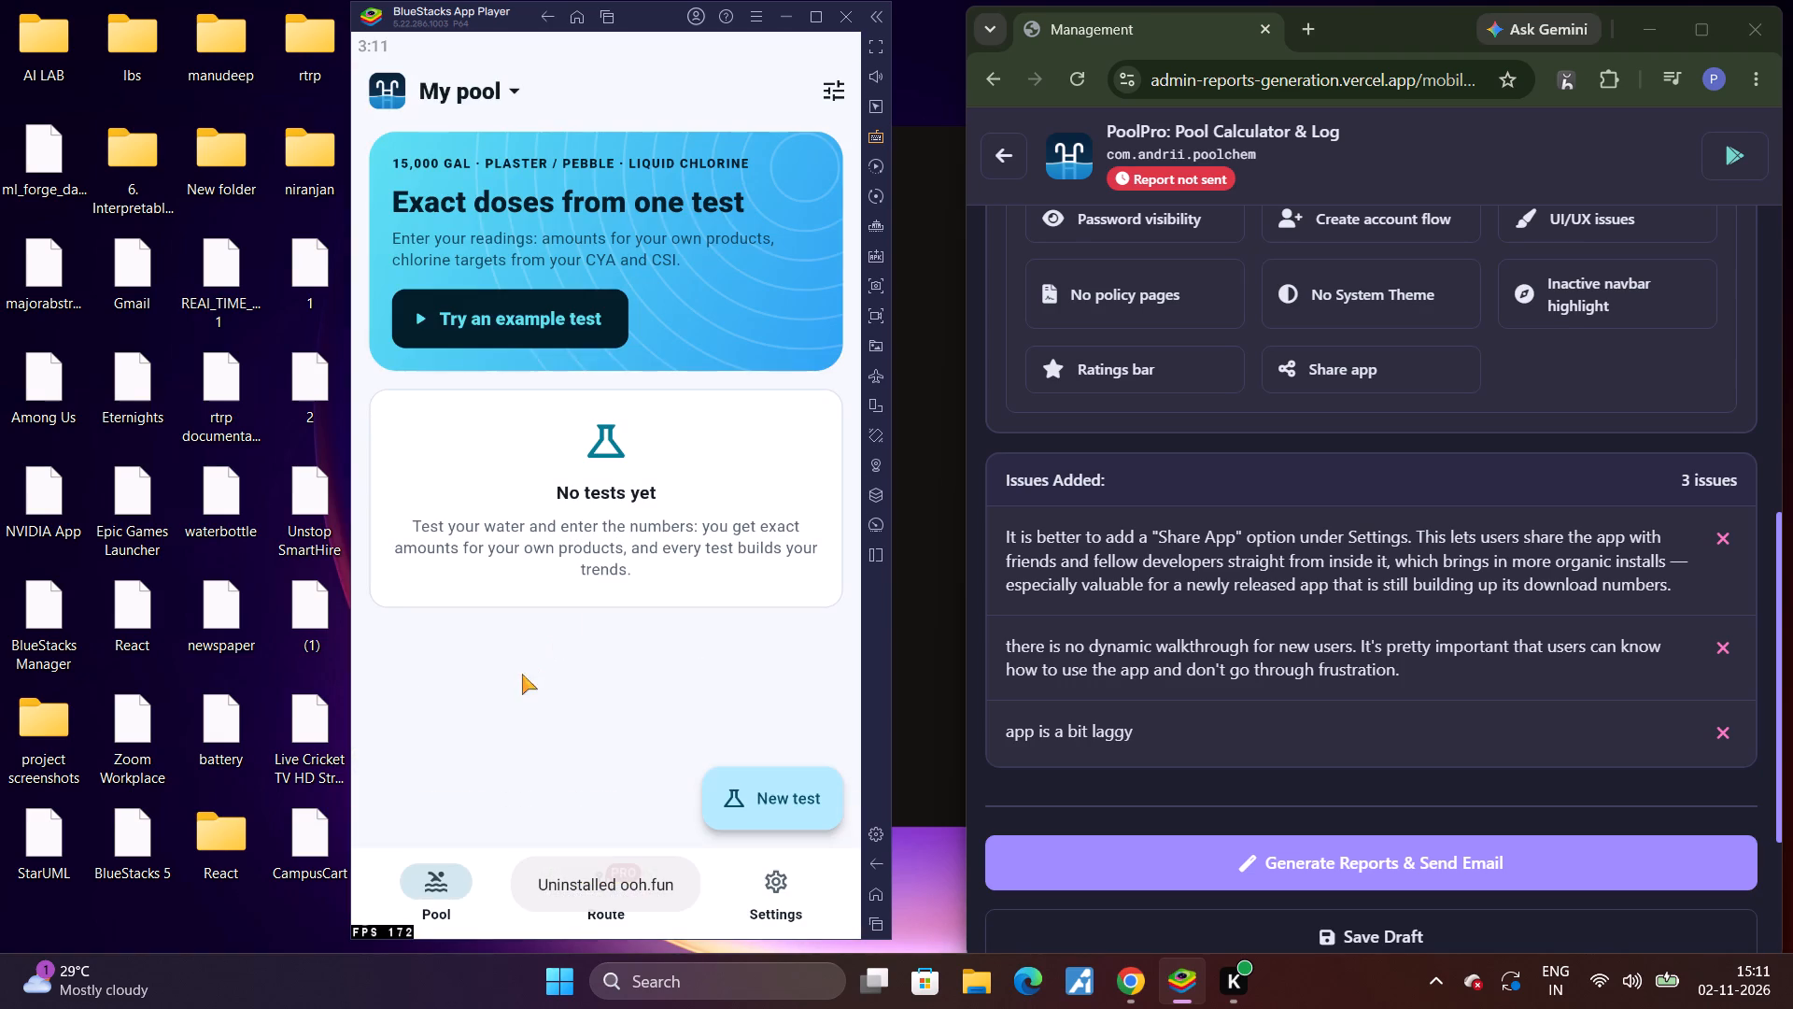
{"action": "left_click", "coordinate": [835, 96]}
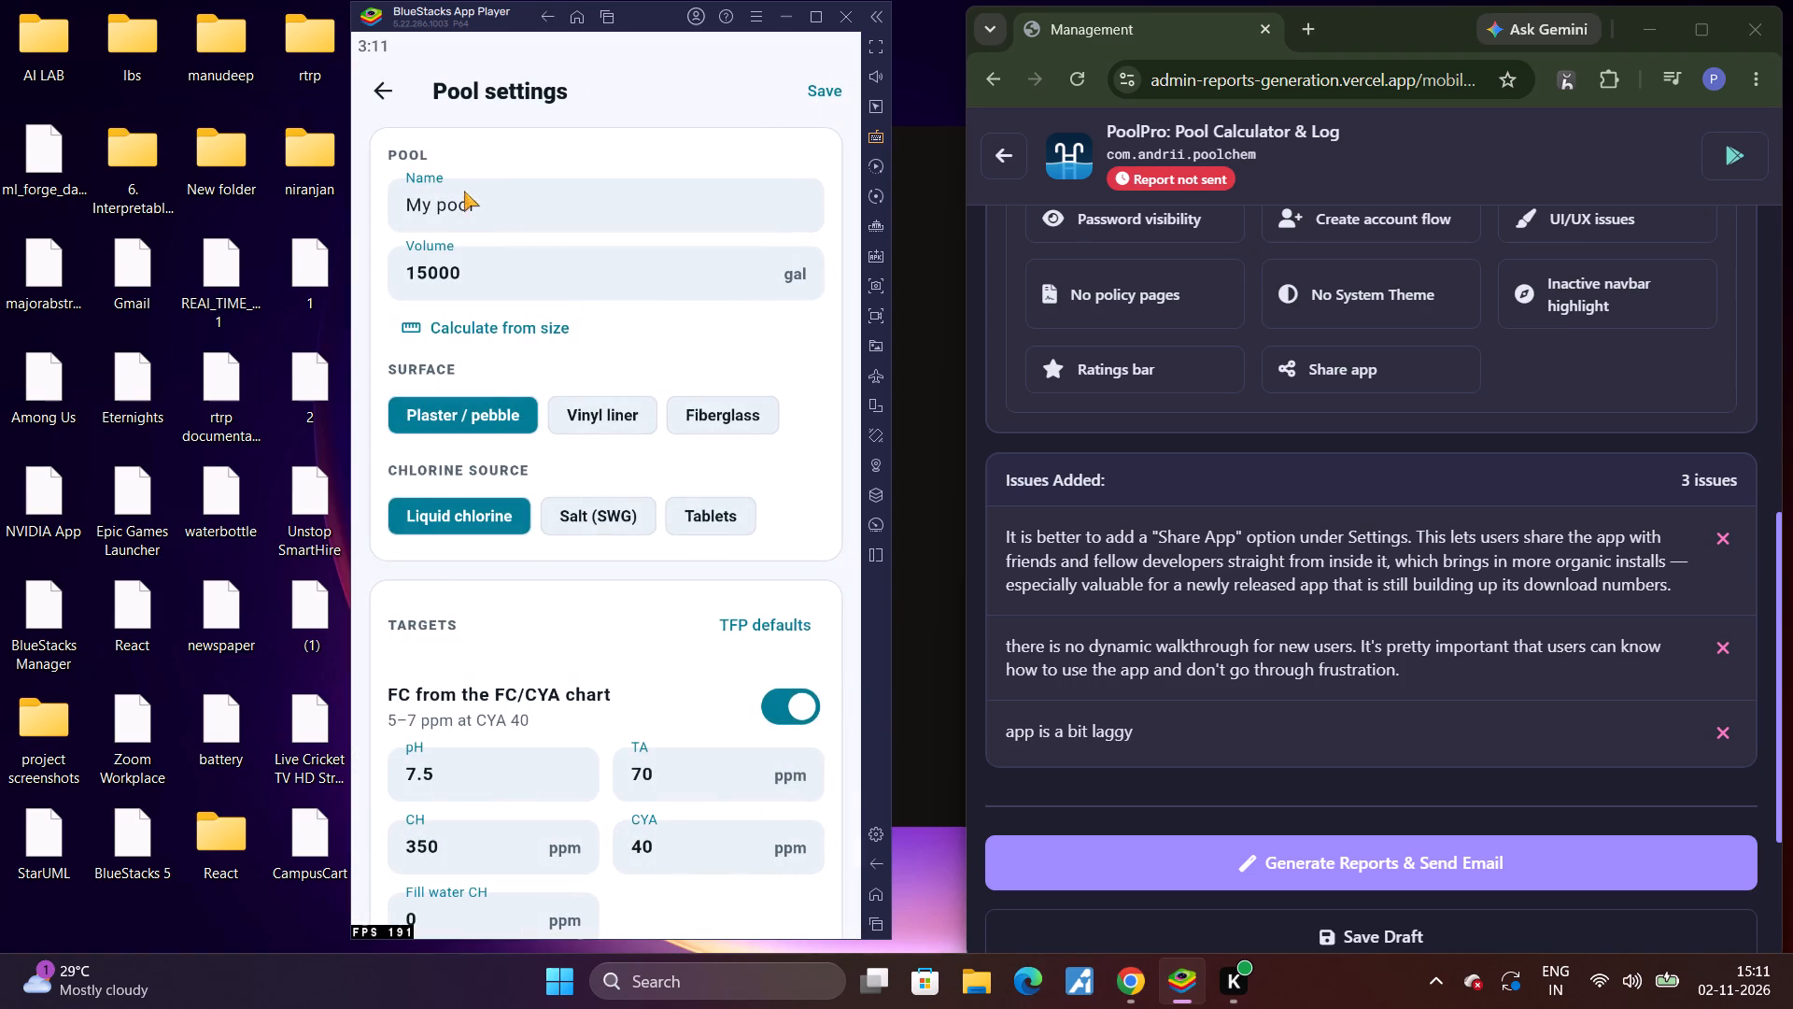
{"action": "left_click_drag", "start_coordinate": [544, 567], "coordinate": [565, 221]}
{"action": "left_click_drag", "start_coordinate": [571, 675], "coordinate": [676, 1008]}
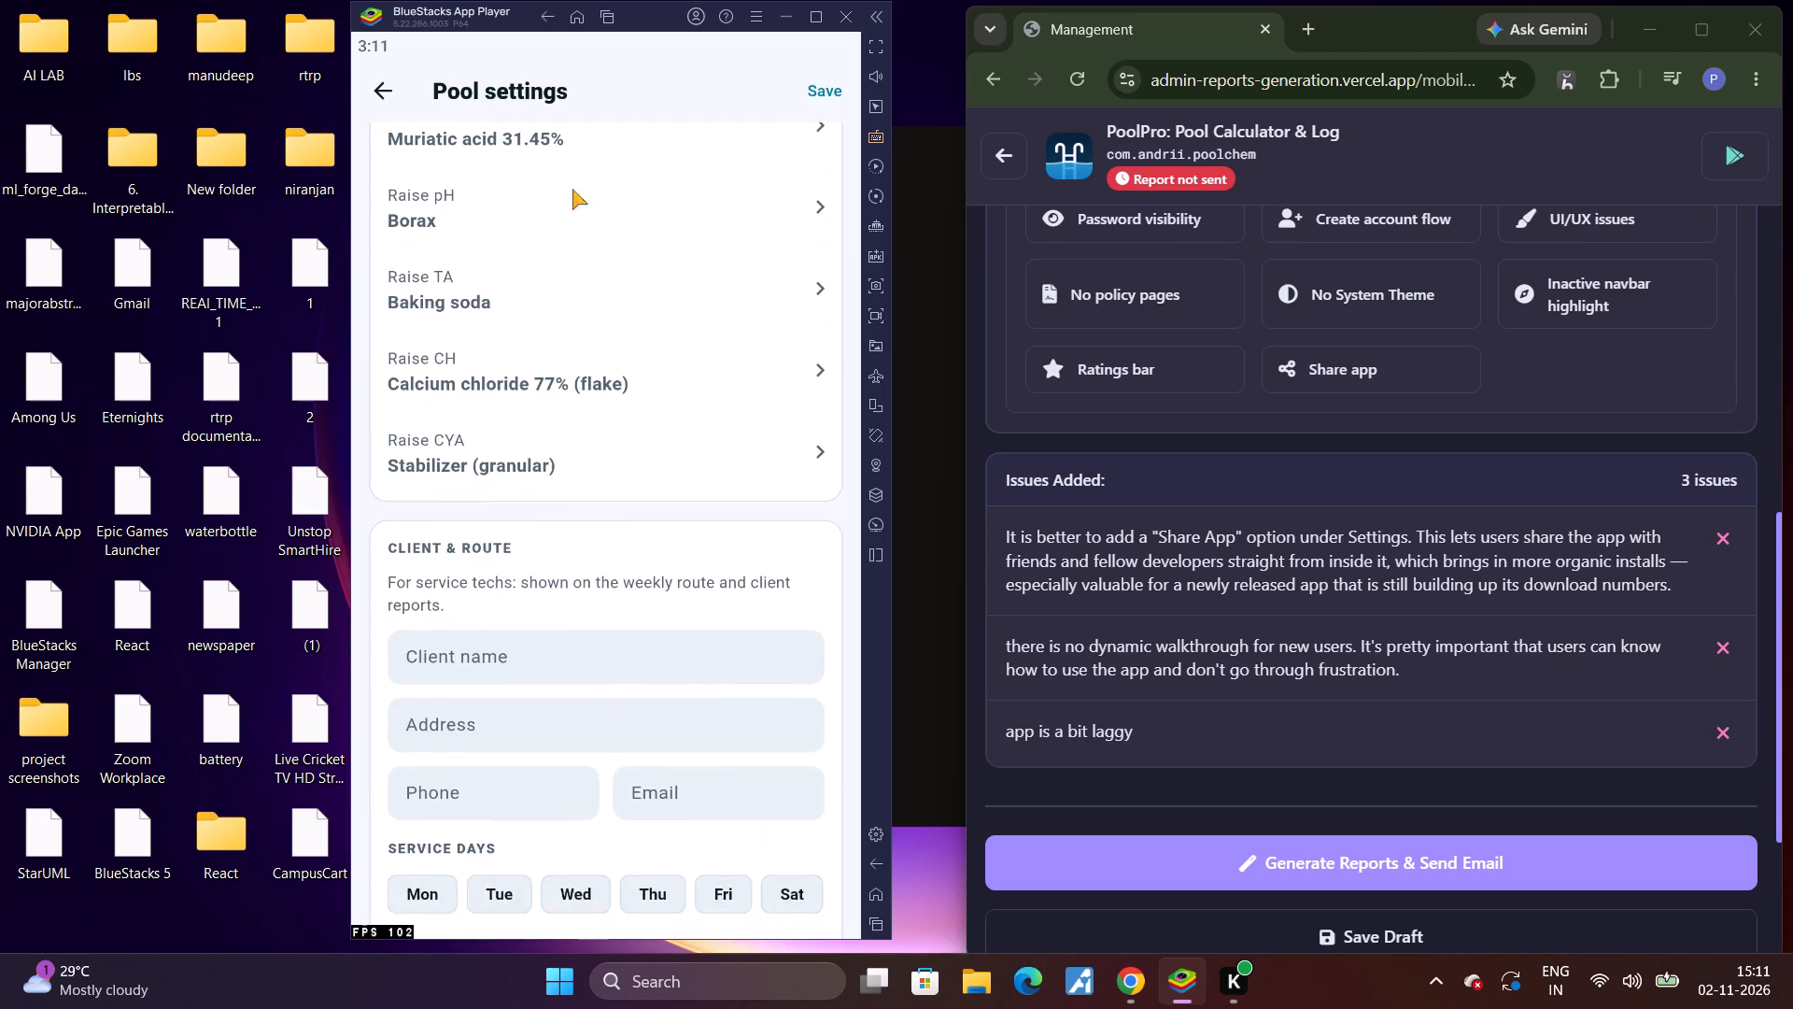
{"action": "left_click_drag", "start_coordinate": [548, 212], "coordinate": [649, 618]}
{"action": "left_click", "coordinate": [377, 96]}
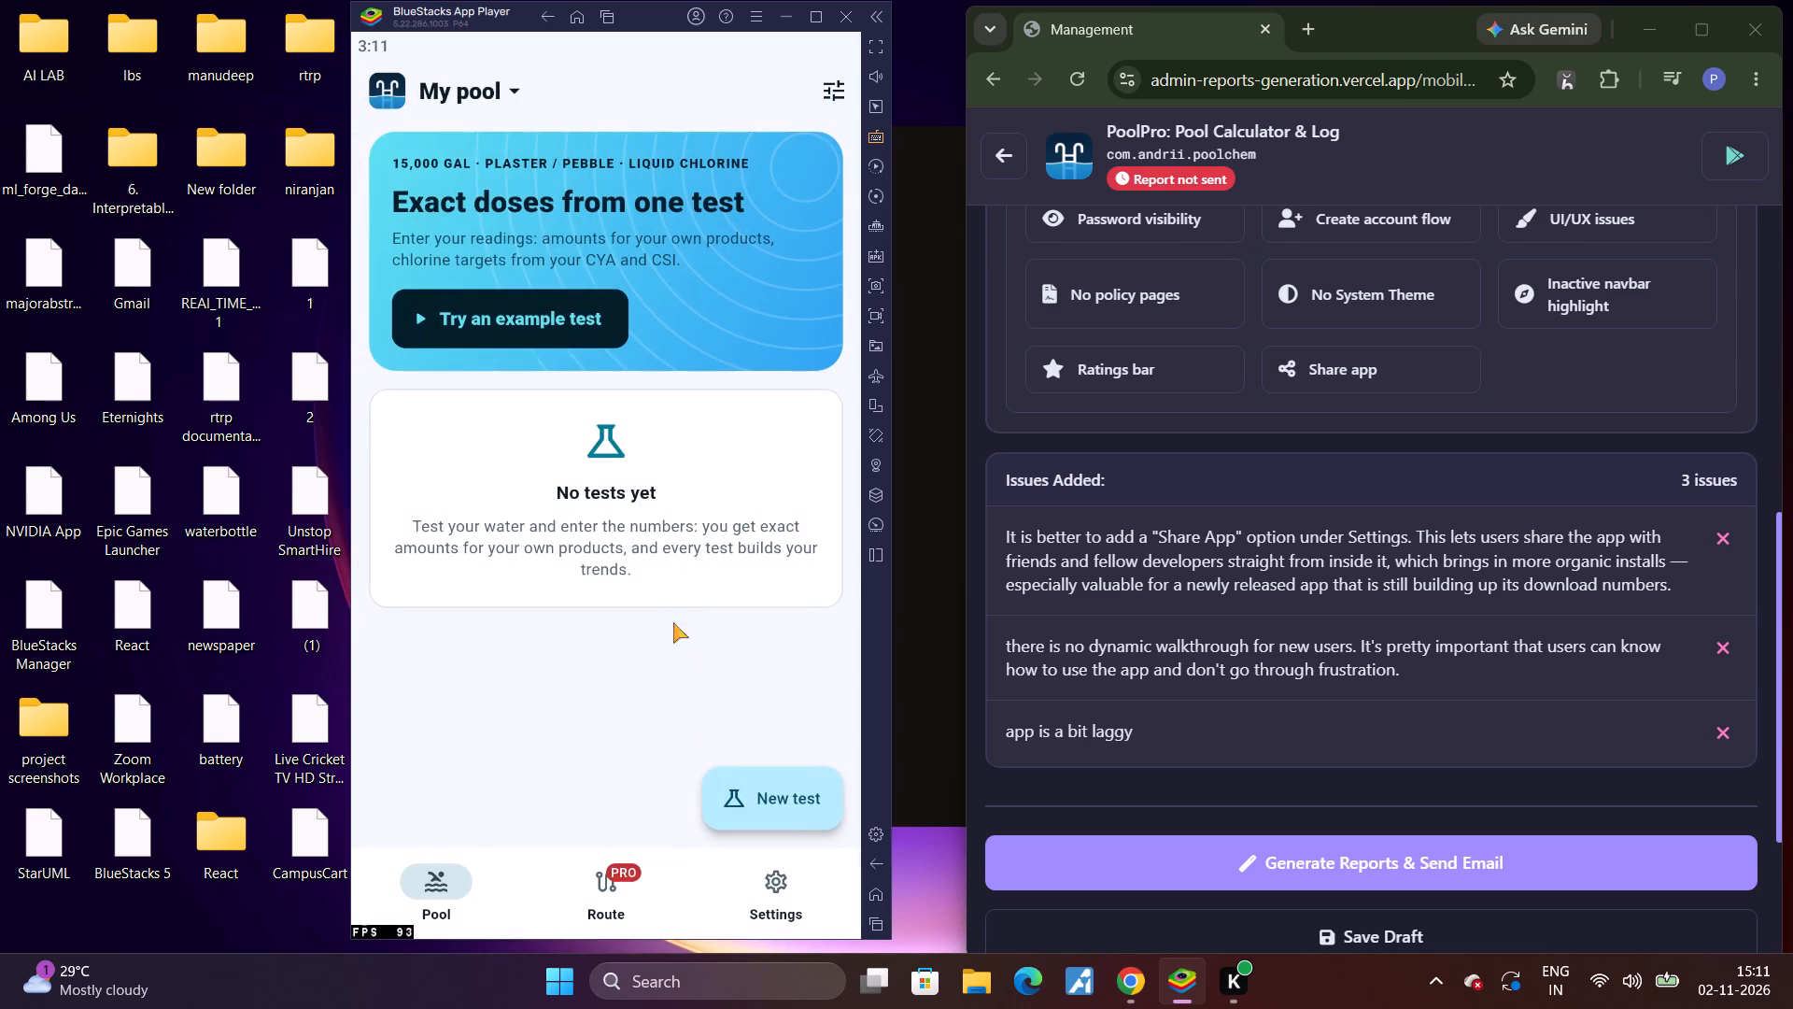
Try the one-time Lifetime purchase from Upgrade to Pro, close the offer, and look through the remaining settings.
{"action": "left_click", "coordinate": [776, 909]}
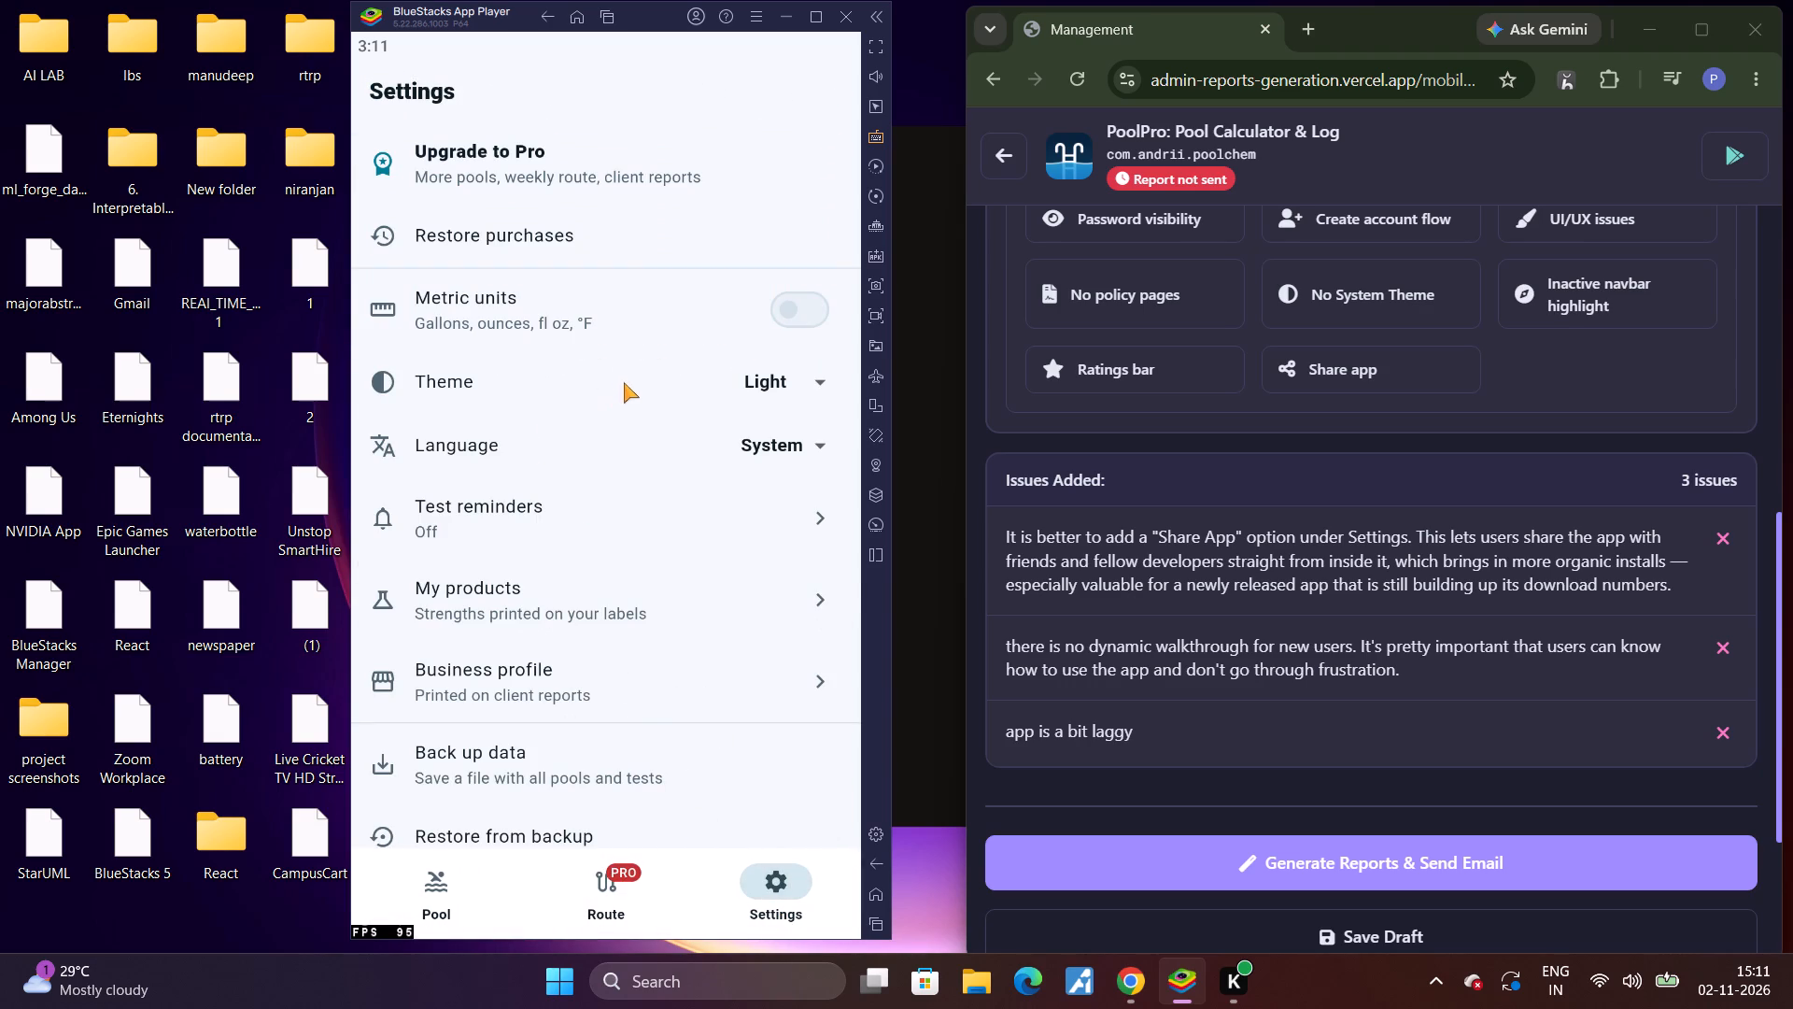
{"action": "left_click", "coordinate": [713, 171]}
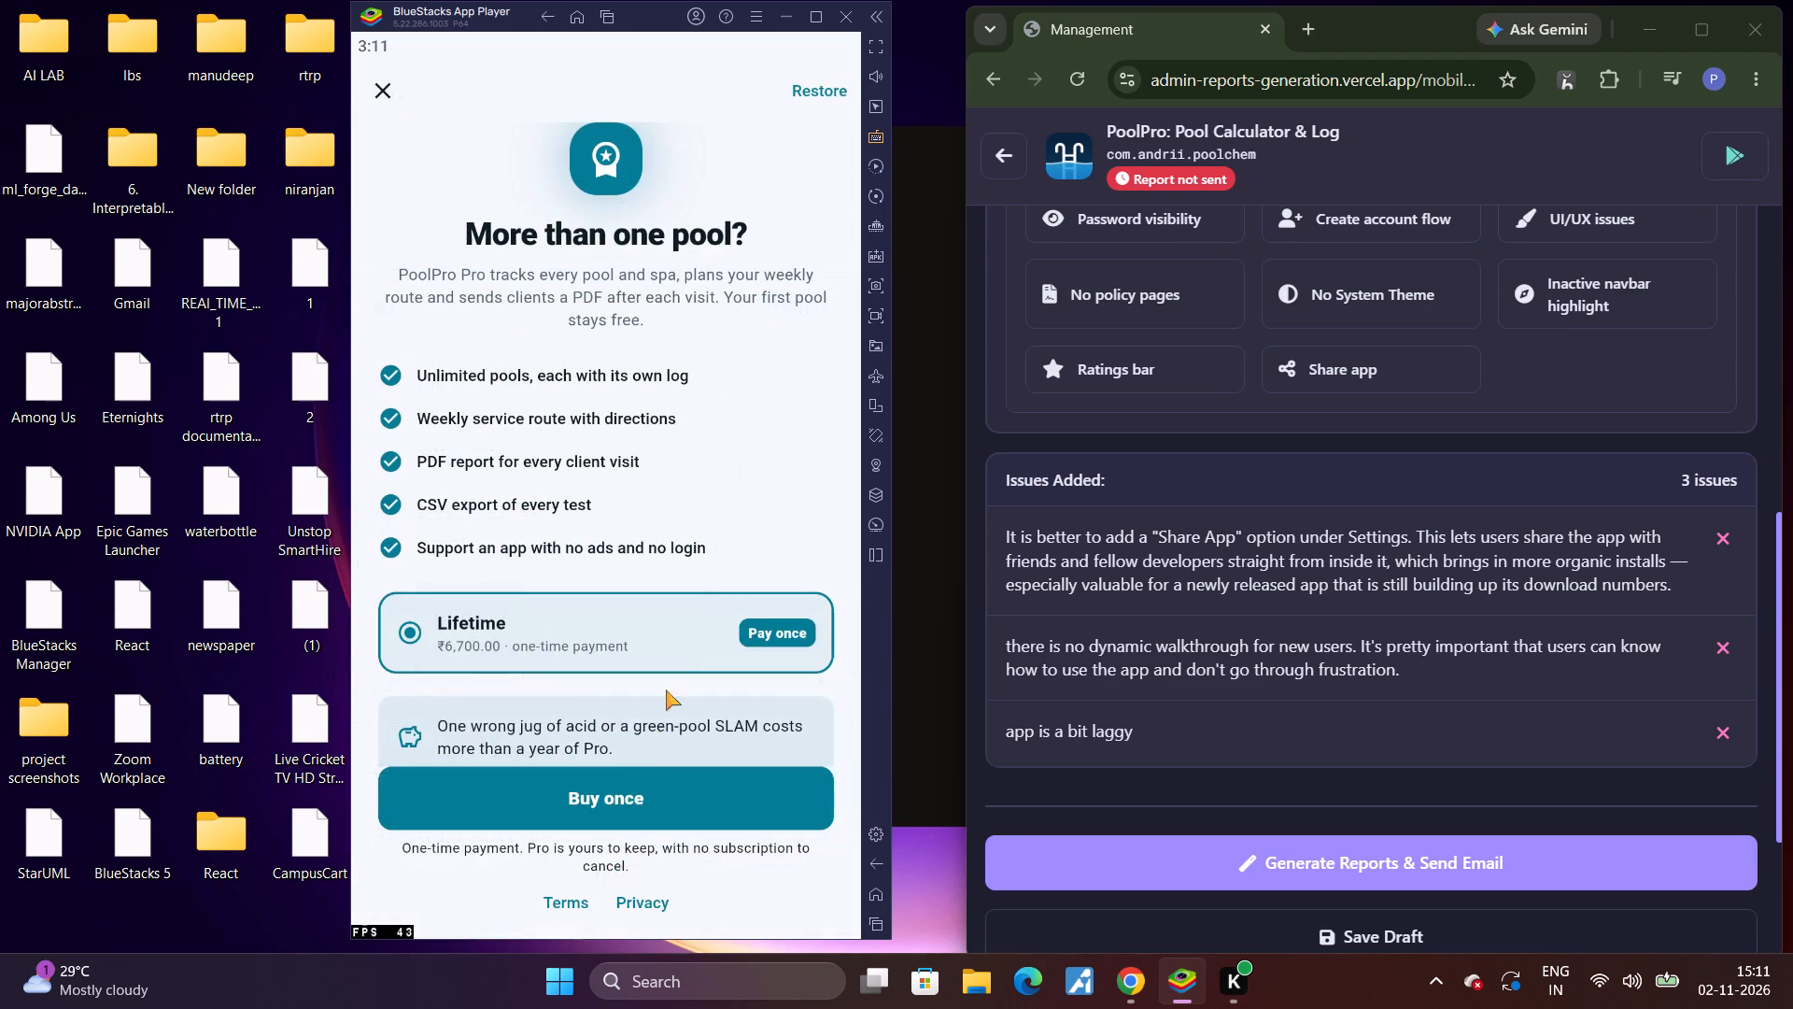
{"action": "left_click", "coordinate": [628, 790]}
{"action": "left_click", "coordinate": [569, 291]}
{"action": "triple_click", "coordinate": [578, 285]}
{"action": "double_click", "coordinate": [581, 284]}
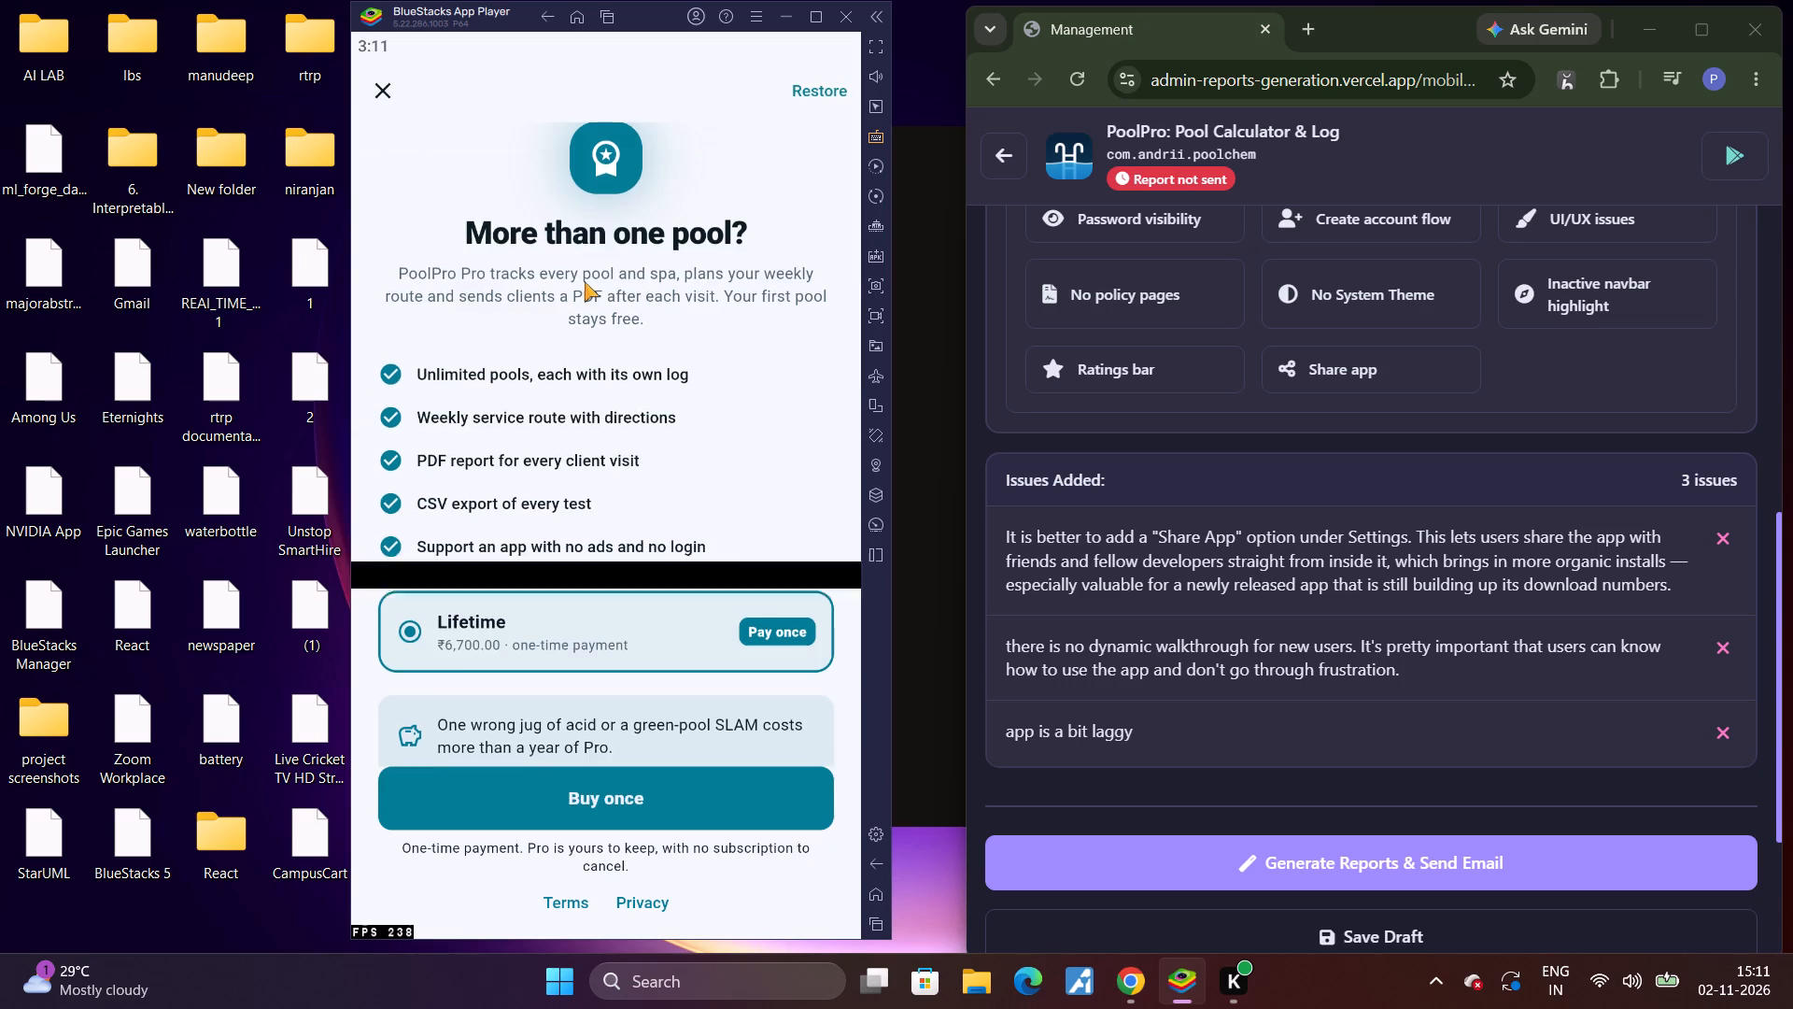
{"action": "left_click", "coordinate": [402, 83]}
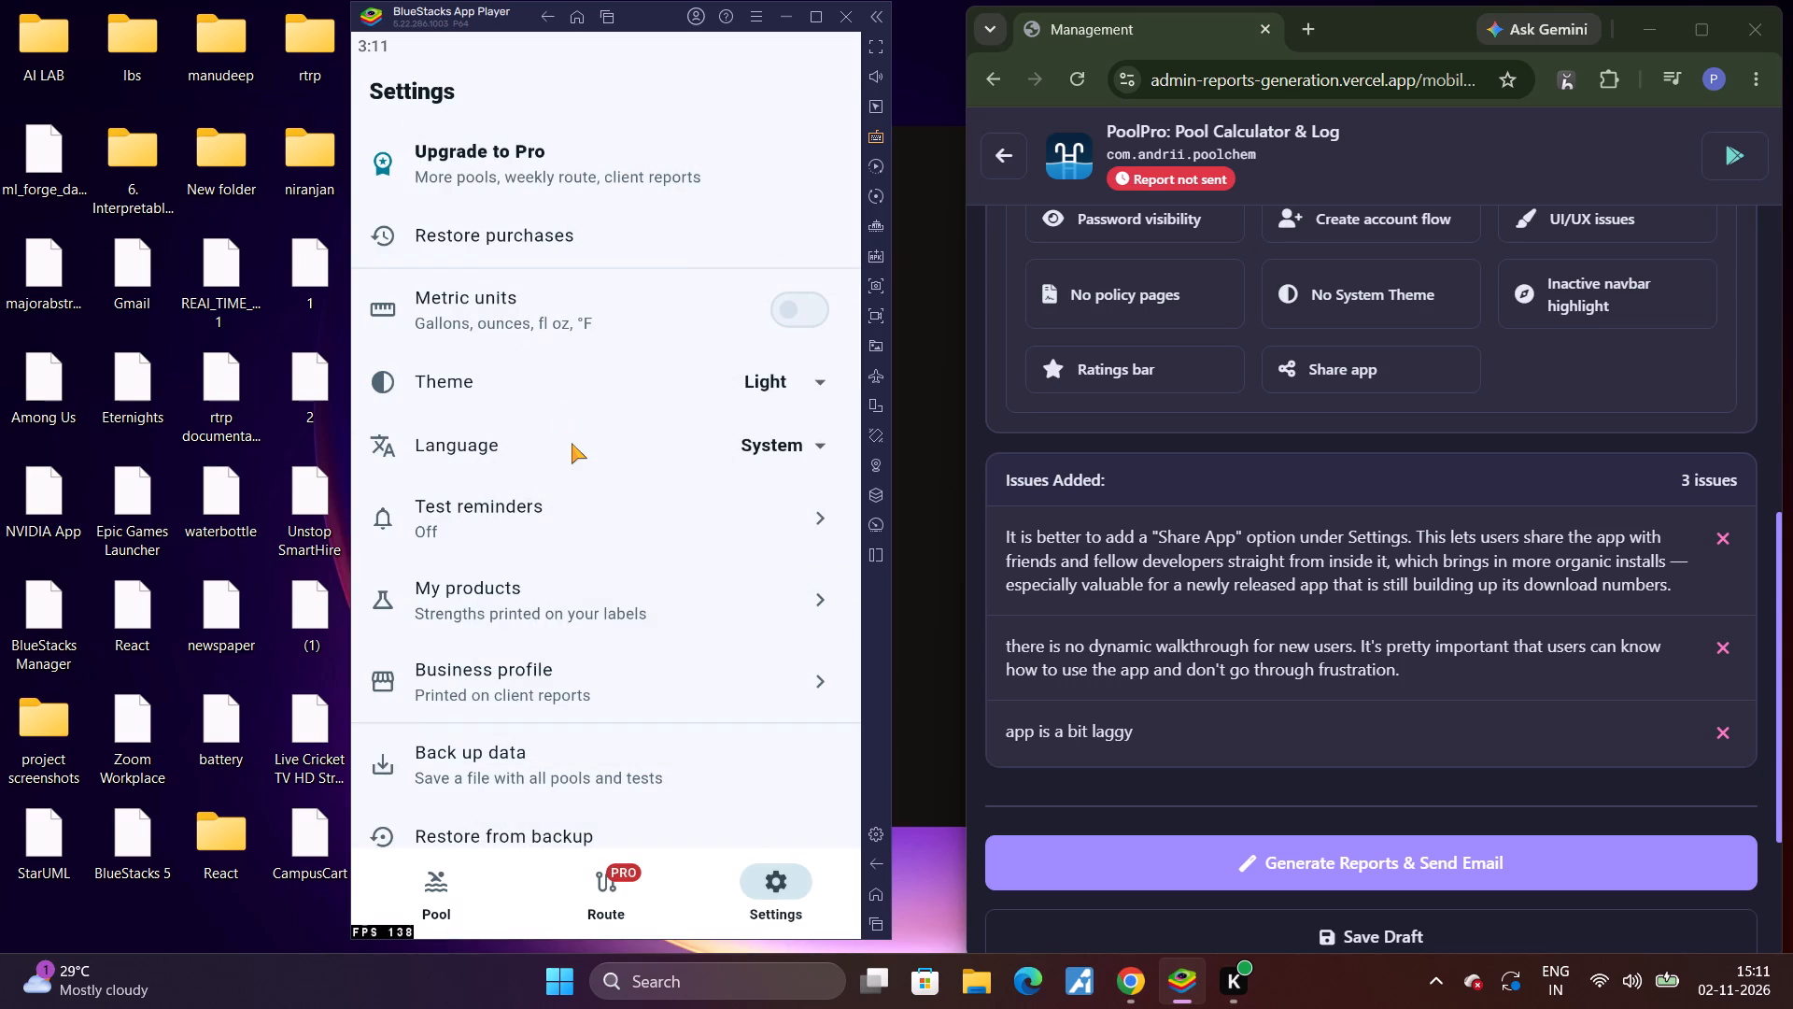
{"action": "left_click_drag", "start_coordinate": [571, 443], "coordinate": [571, 273]}
{"action": "left_click_drag", "start_coordinate": [584, 514], "coordinate": [602, 405]}
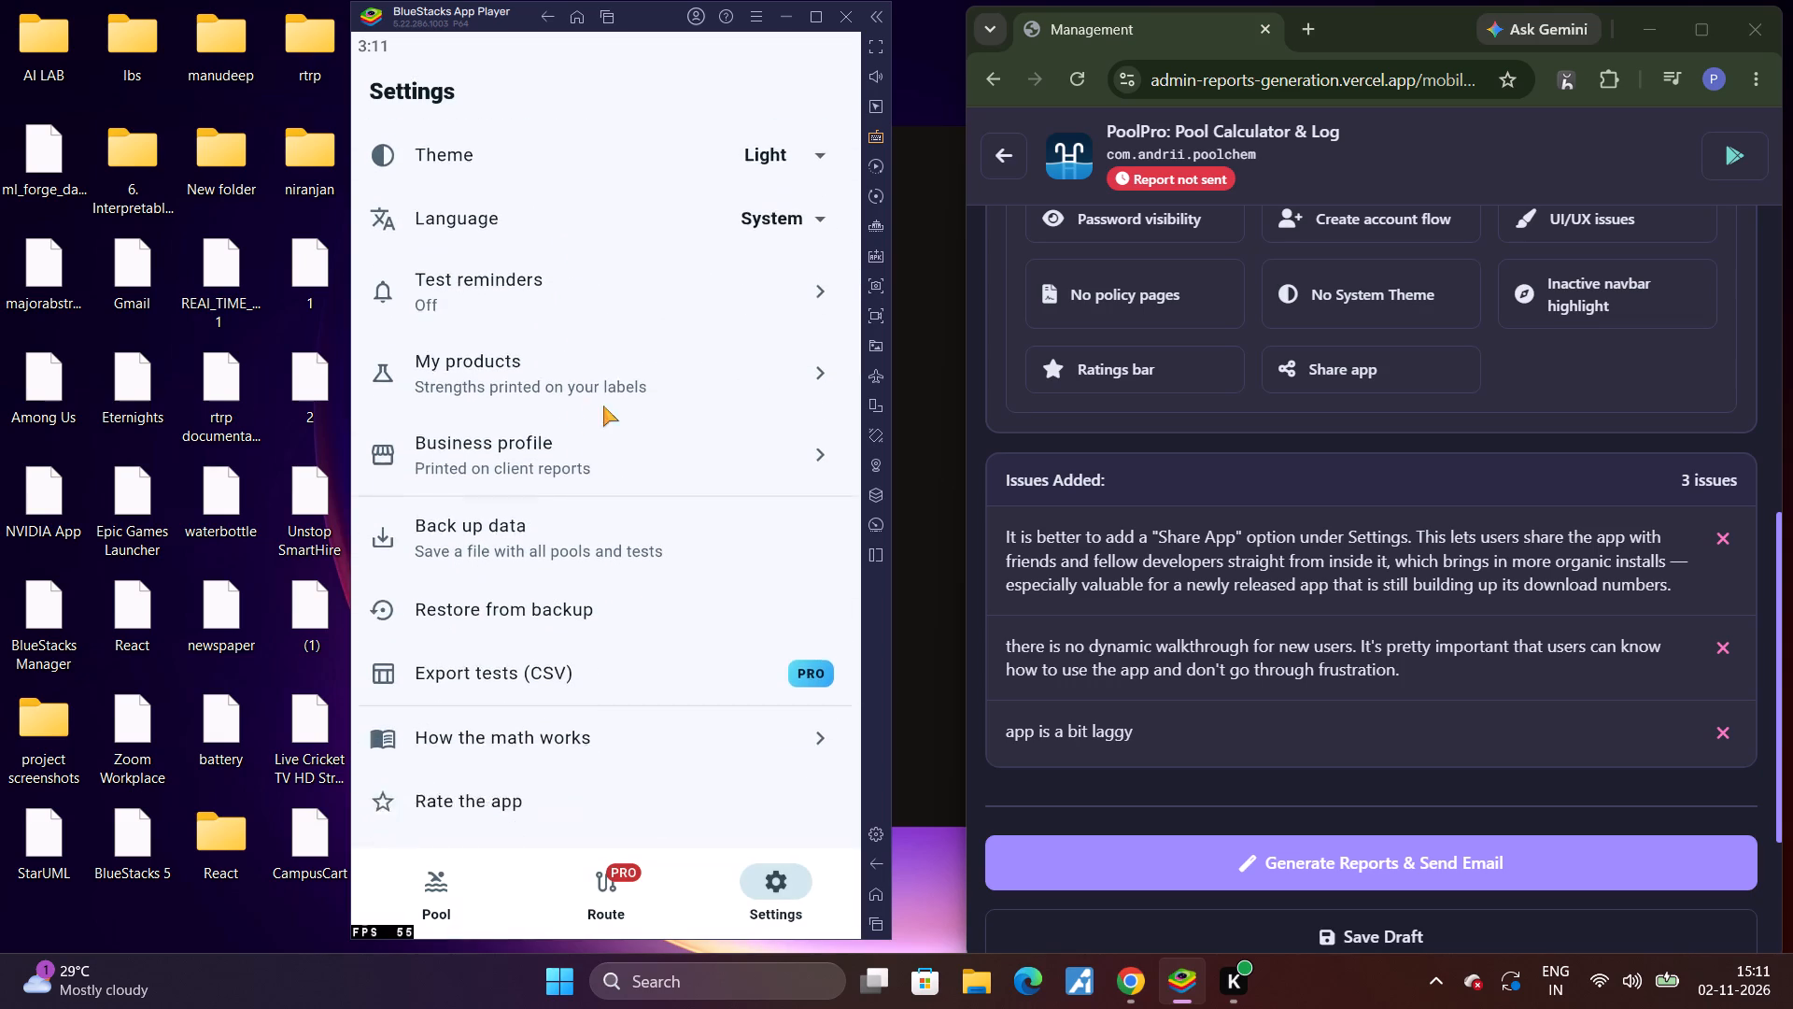
{"action": "left_click_drag", "start_coordinate": [602, 405], "coordinate": [680, 234]}
{"action": "left_click_drag", "start_coordinate": [654, 490], "coordinate": [670, 234]}
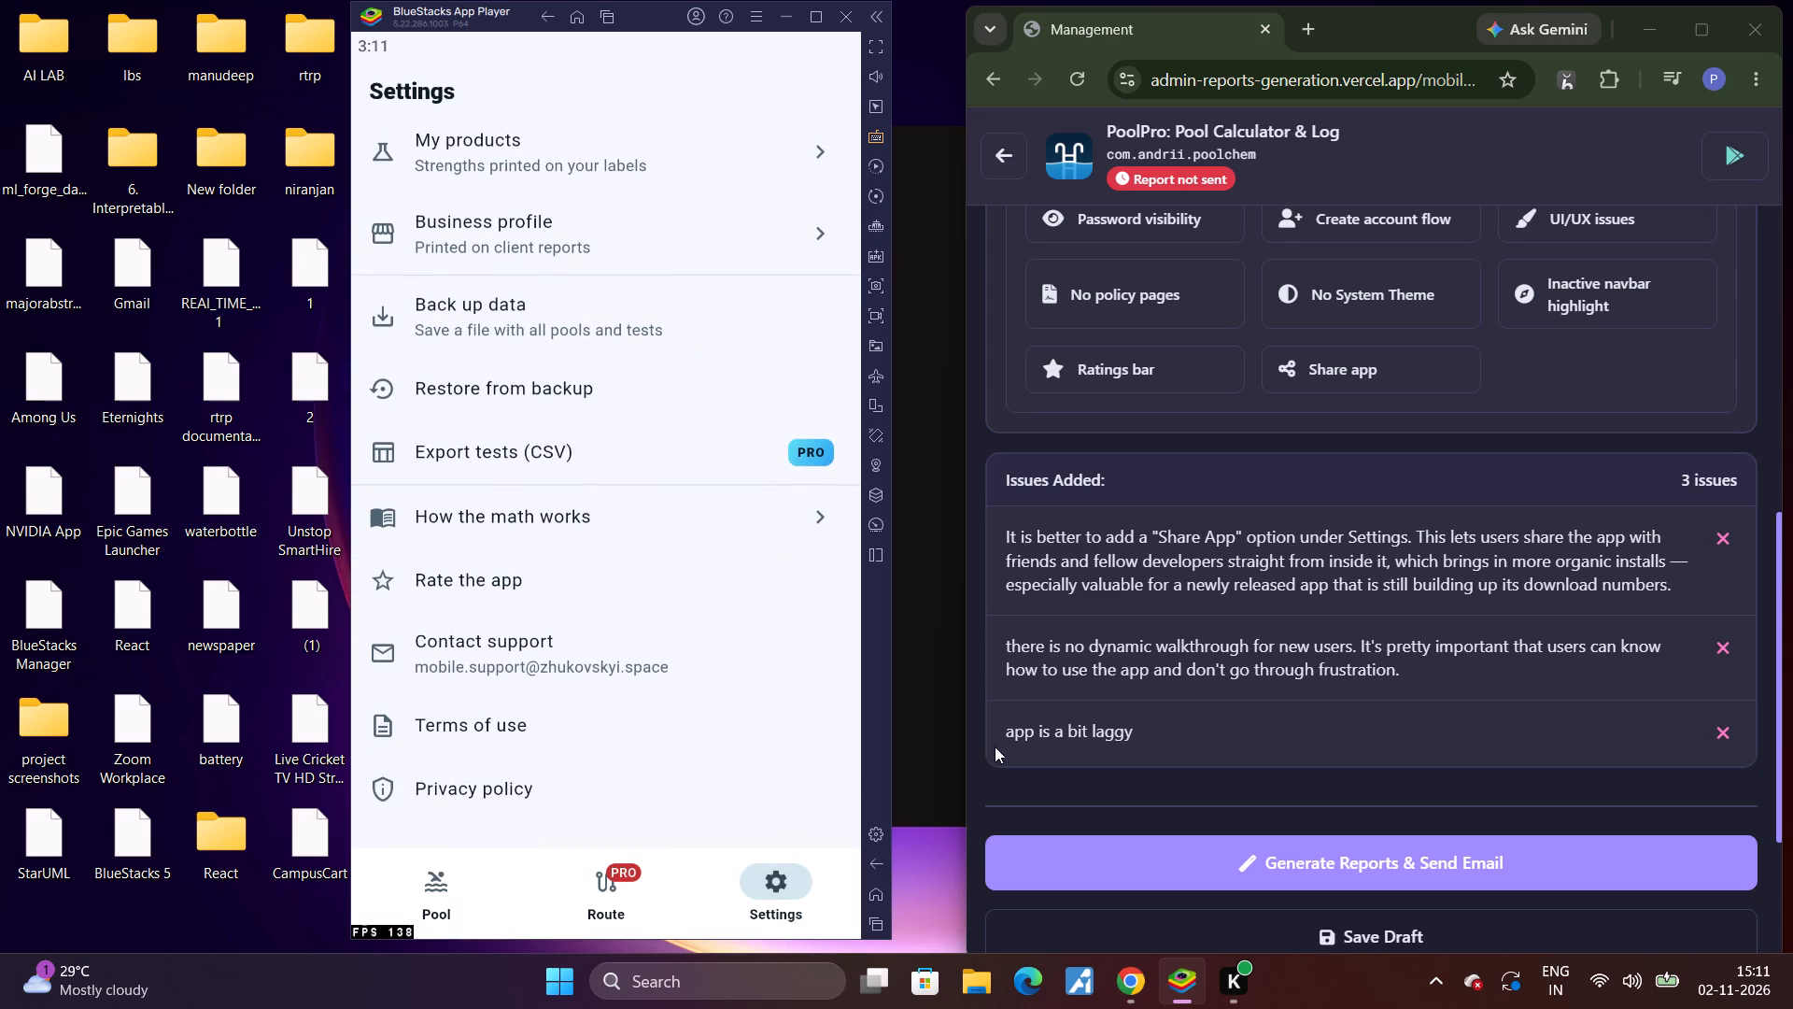
Generate and email PoolPro's report, and go to the next app's report, 7 of 19.
{"action": "left_click", "coordinate": [1176, 859]}
{"action": "scroll", "coordinate": [1176, 859], "scroll_direction": "up", "scroll_amount": 9}
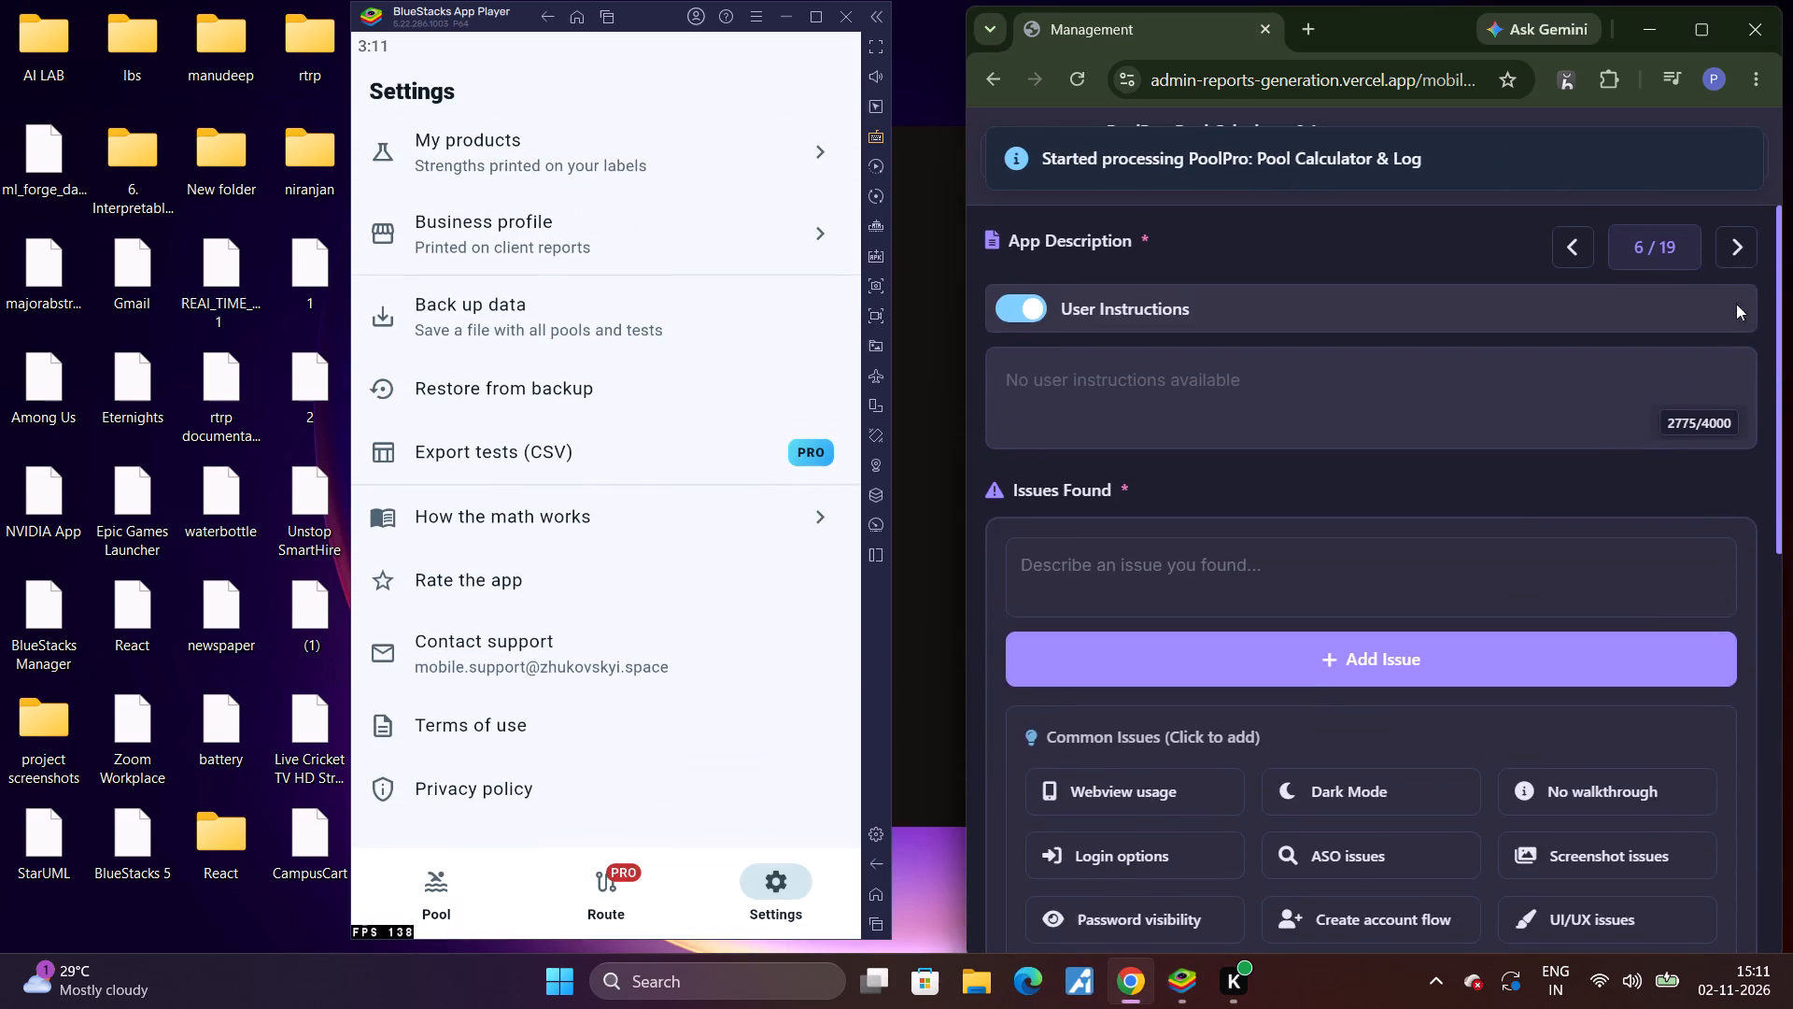
{"action": "left_click", "coordinate": [1729, 229]}
Return to the emulator's home screen and uninstall PoolPro.
{"action": "left_click", "coordinate": [883, 922]}
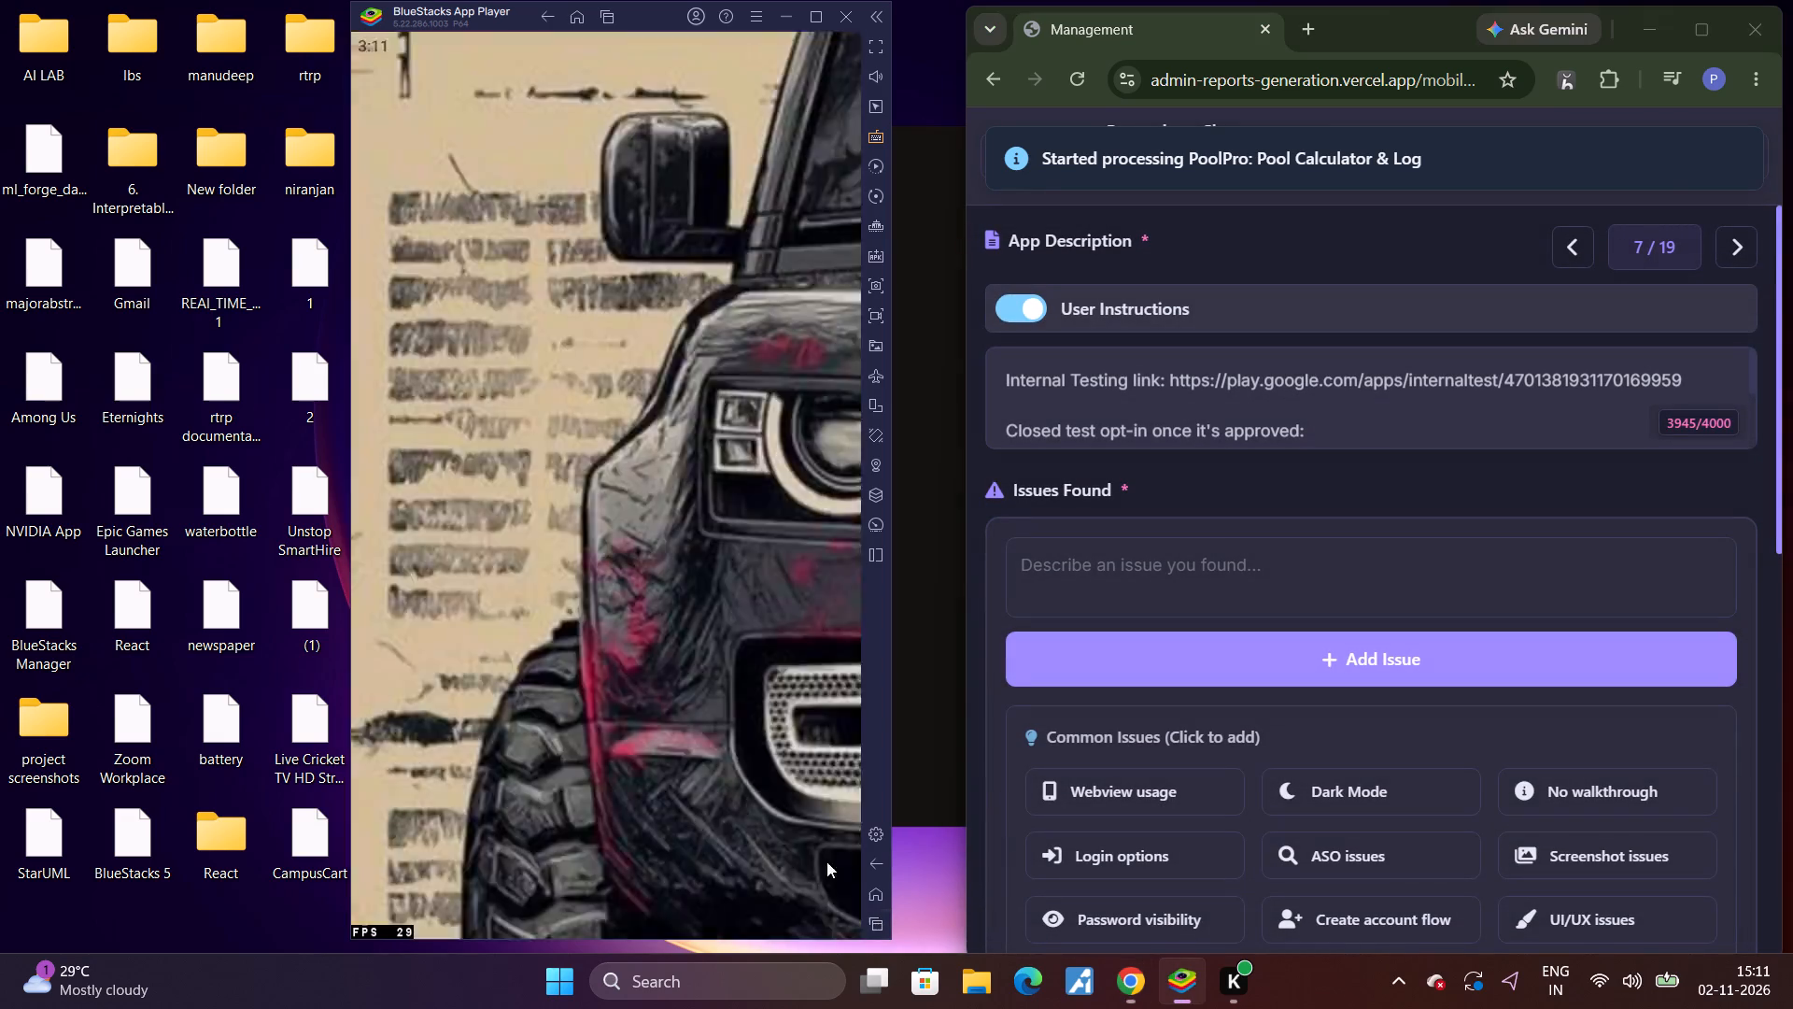
{"action": "left_click", "coordinate": [572, 364]}
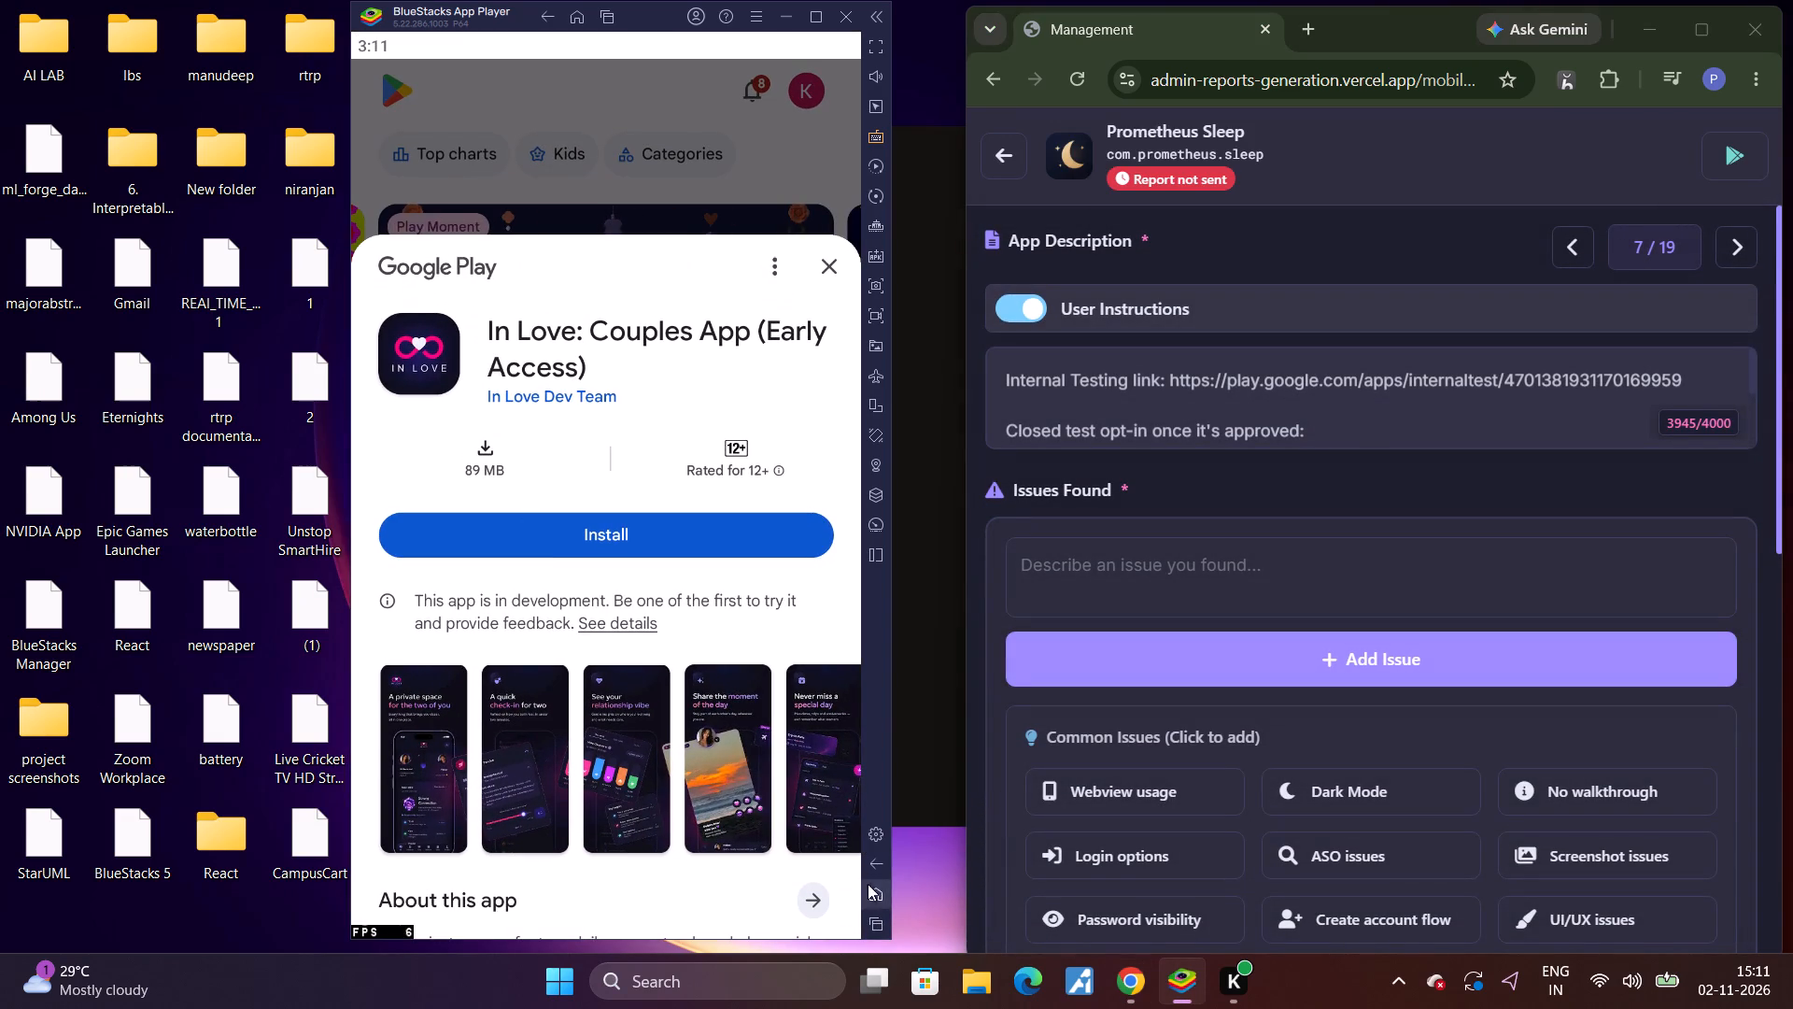
{"action": "left_click", "coordinate": [872, 888]}
{"action": "left_click", "coordinate": [797, 192]}
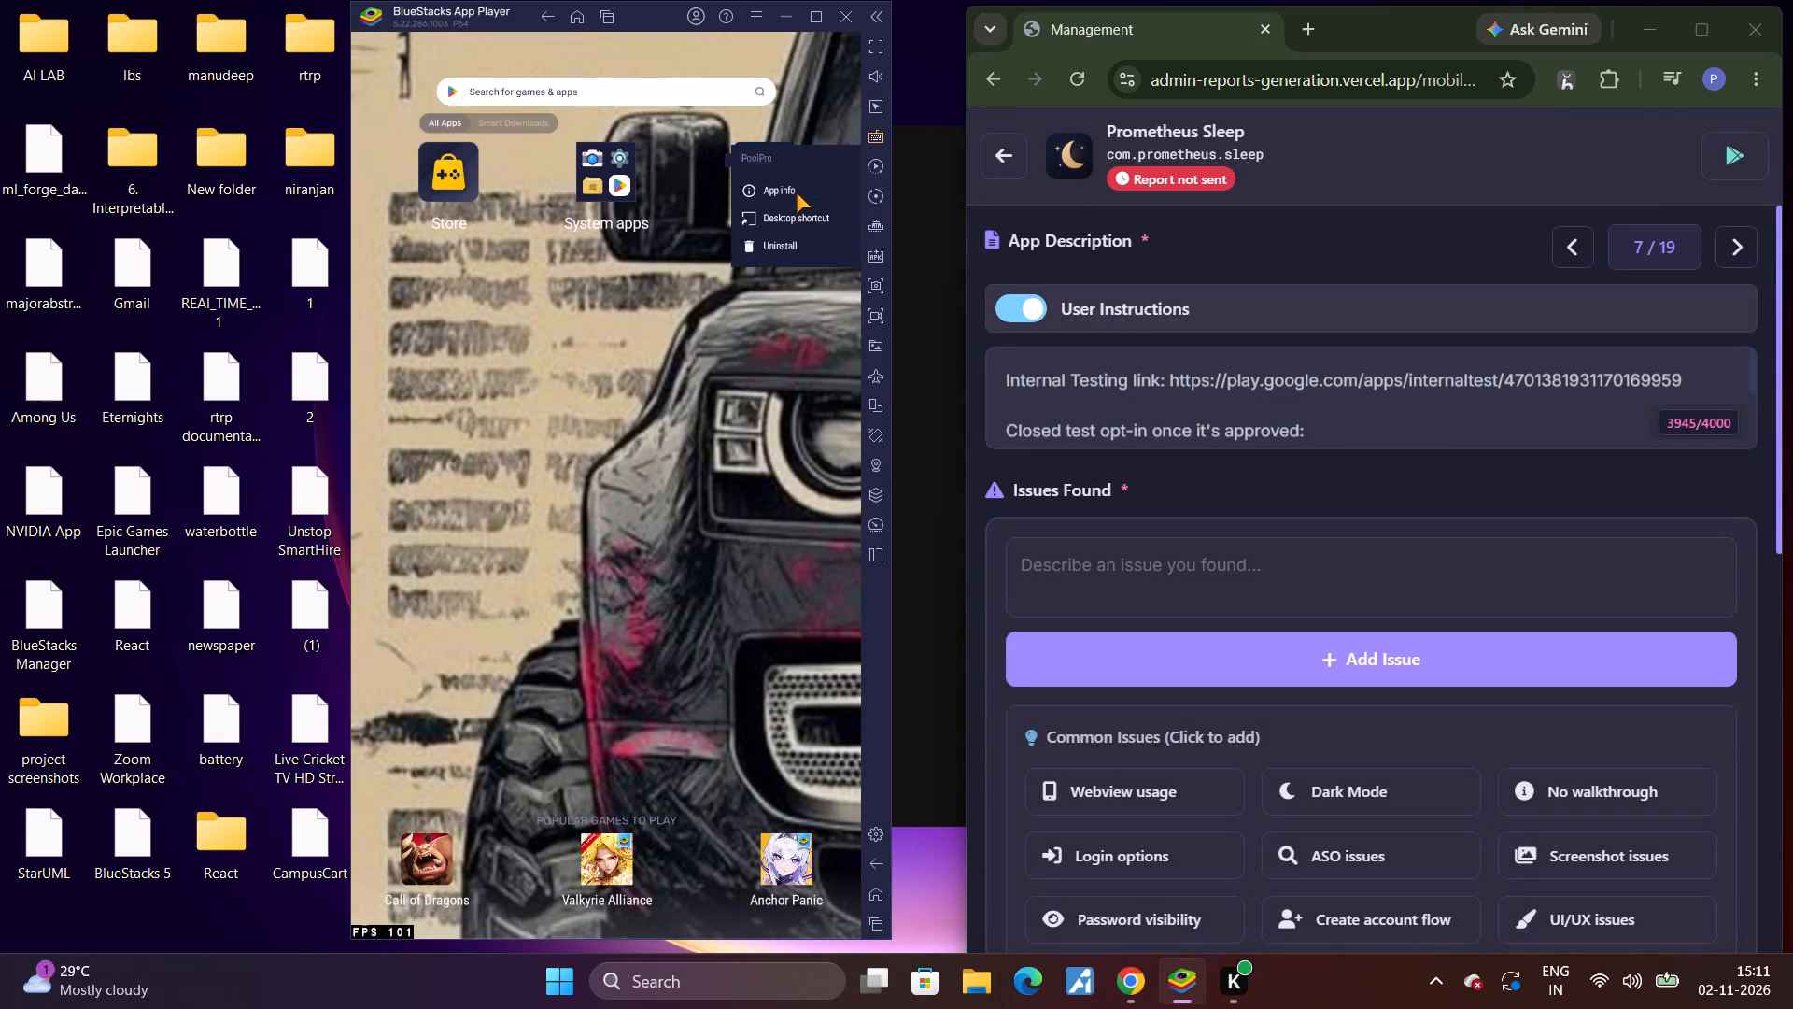
{"action": "left_click", "coordinate": [786, 255]}
{"action": "left_click", "coordinate": [773, 248]}
{"action": "left_click", "coordinate": [781, 520]}
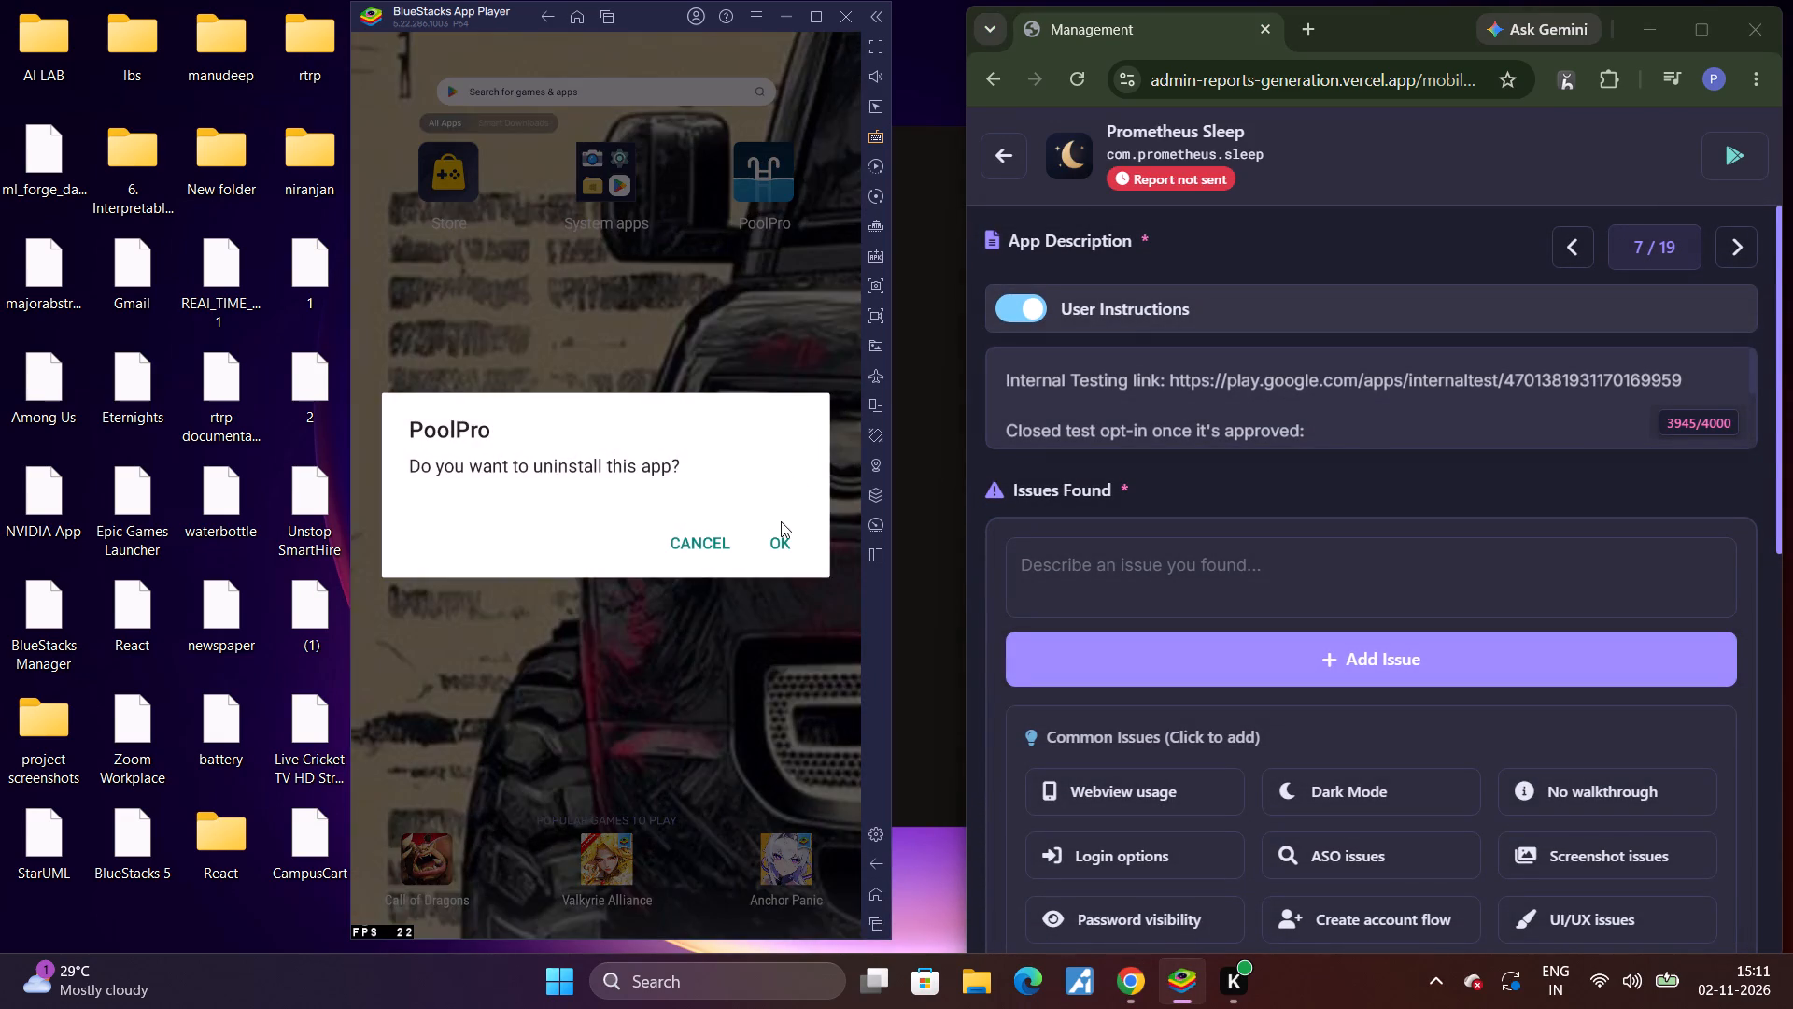
In the emulator's Chrome, go to report 7 of 19, open Prometheus Sleep's Google Play listing and install the app.
{"action": "left_click", "coordinate": [868, 925]}
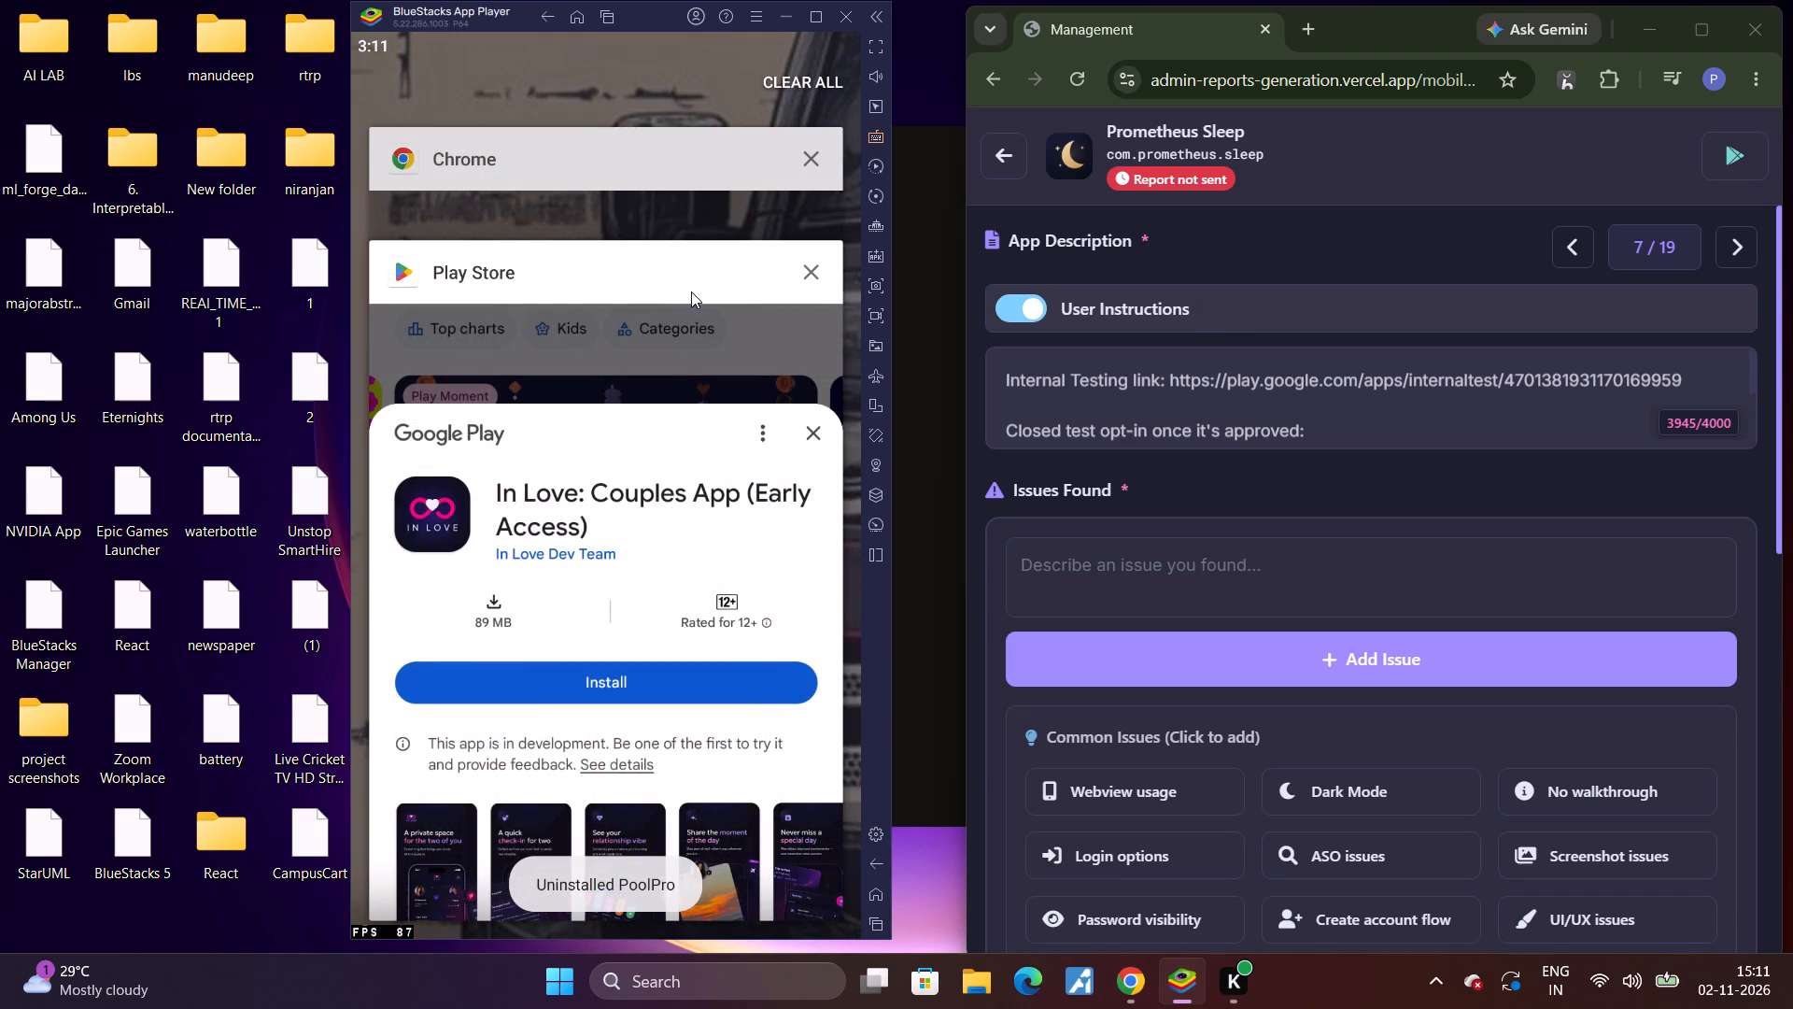
{"action": "left_click", "coordinate": [632, 209]}
{"action": "left_click", "coordinate": [801, 245]}
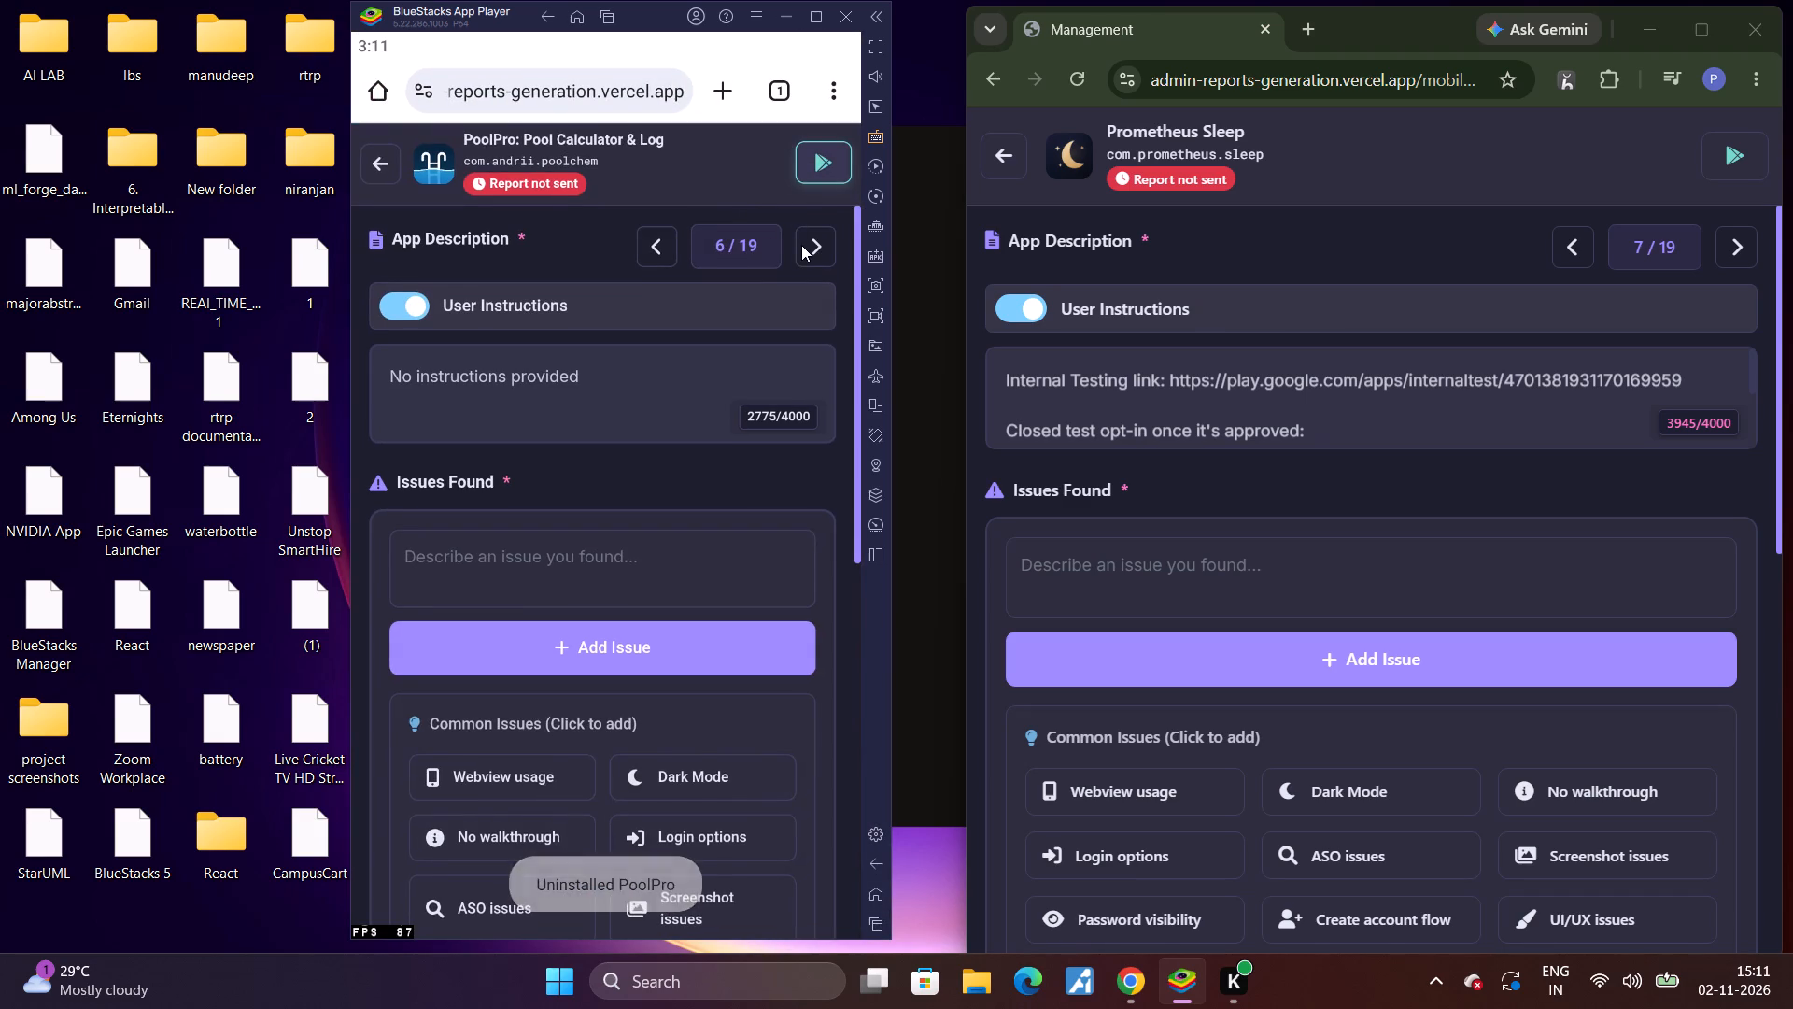
{"action": "left_click", "coordinate": [812, 160]}
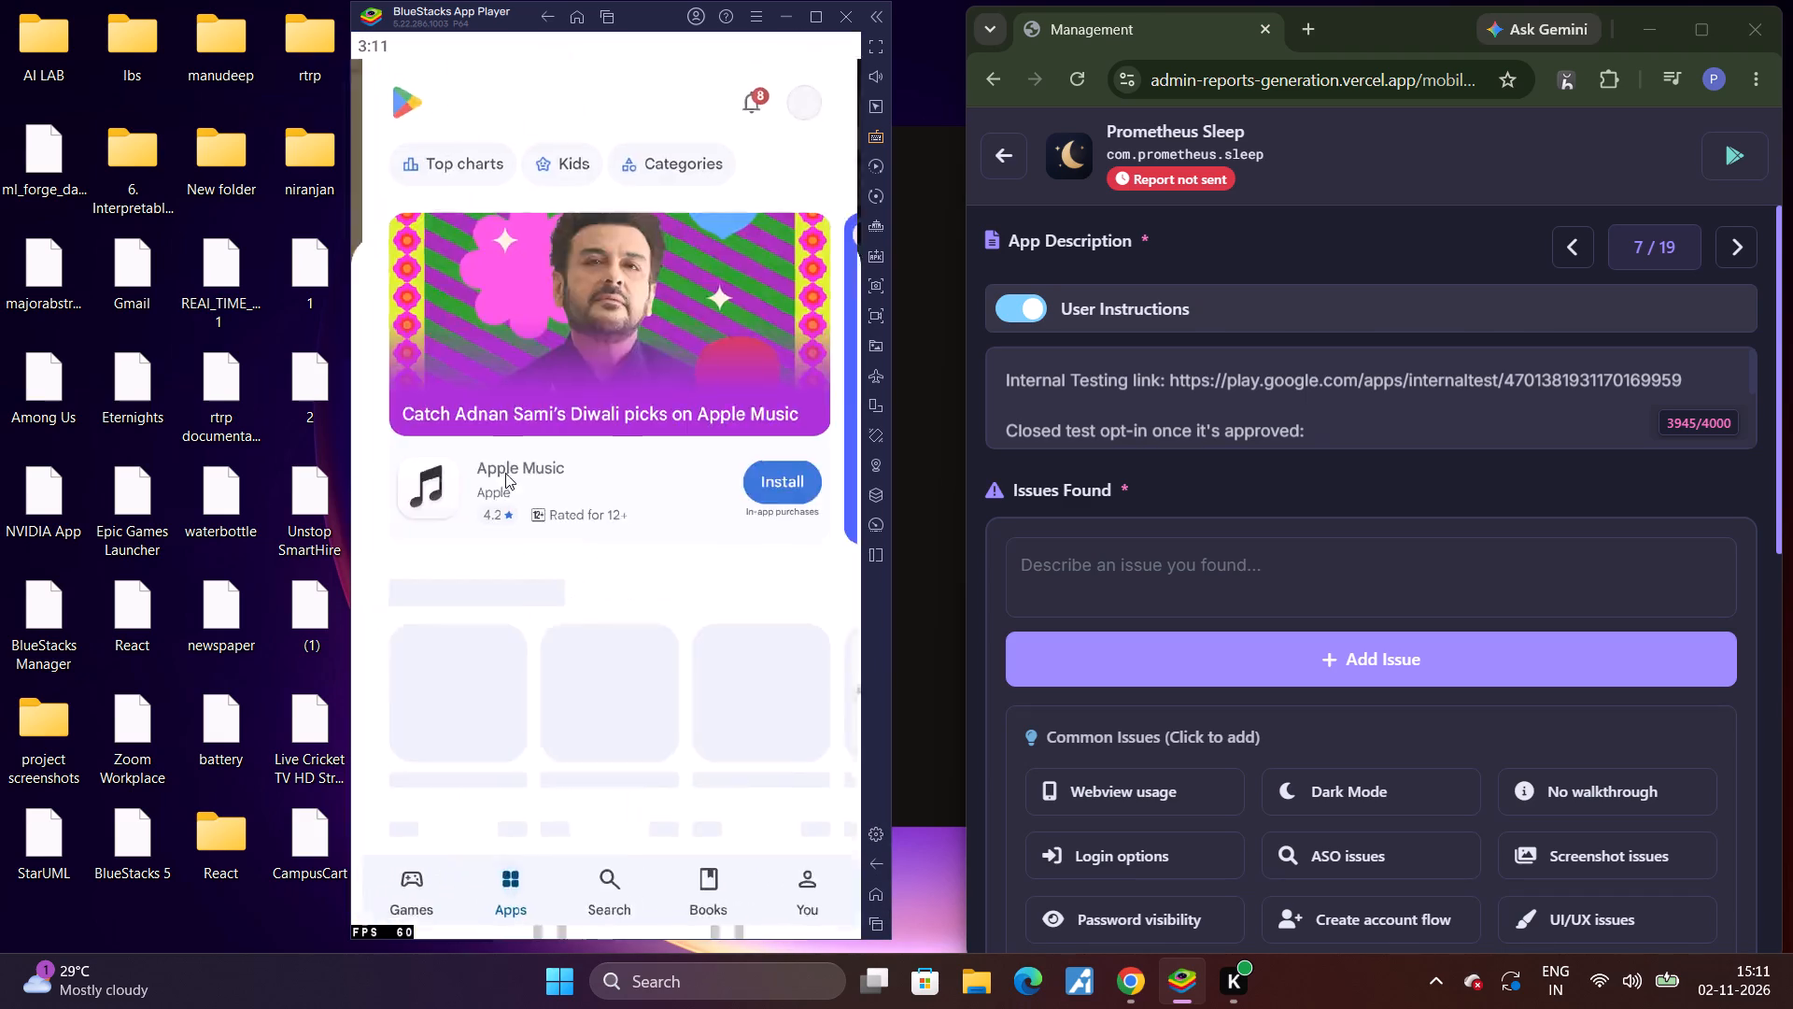
{"action": "left_click", "coordinate": [455, 543]}
Check the Prometheus Sleep store listing and add the common issues No walkthrough and Screenshot issues to its report.
{"action": "left_click_drag", "start_coordinate": [639, 746], "coordinate": [646, 621]}
{"action": "left_click", "coordinate": [650, 477]}
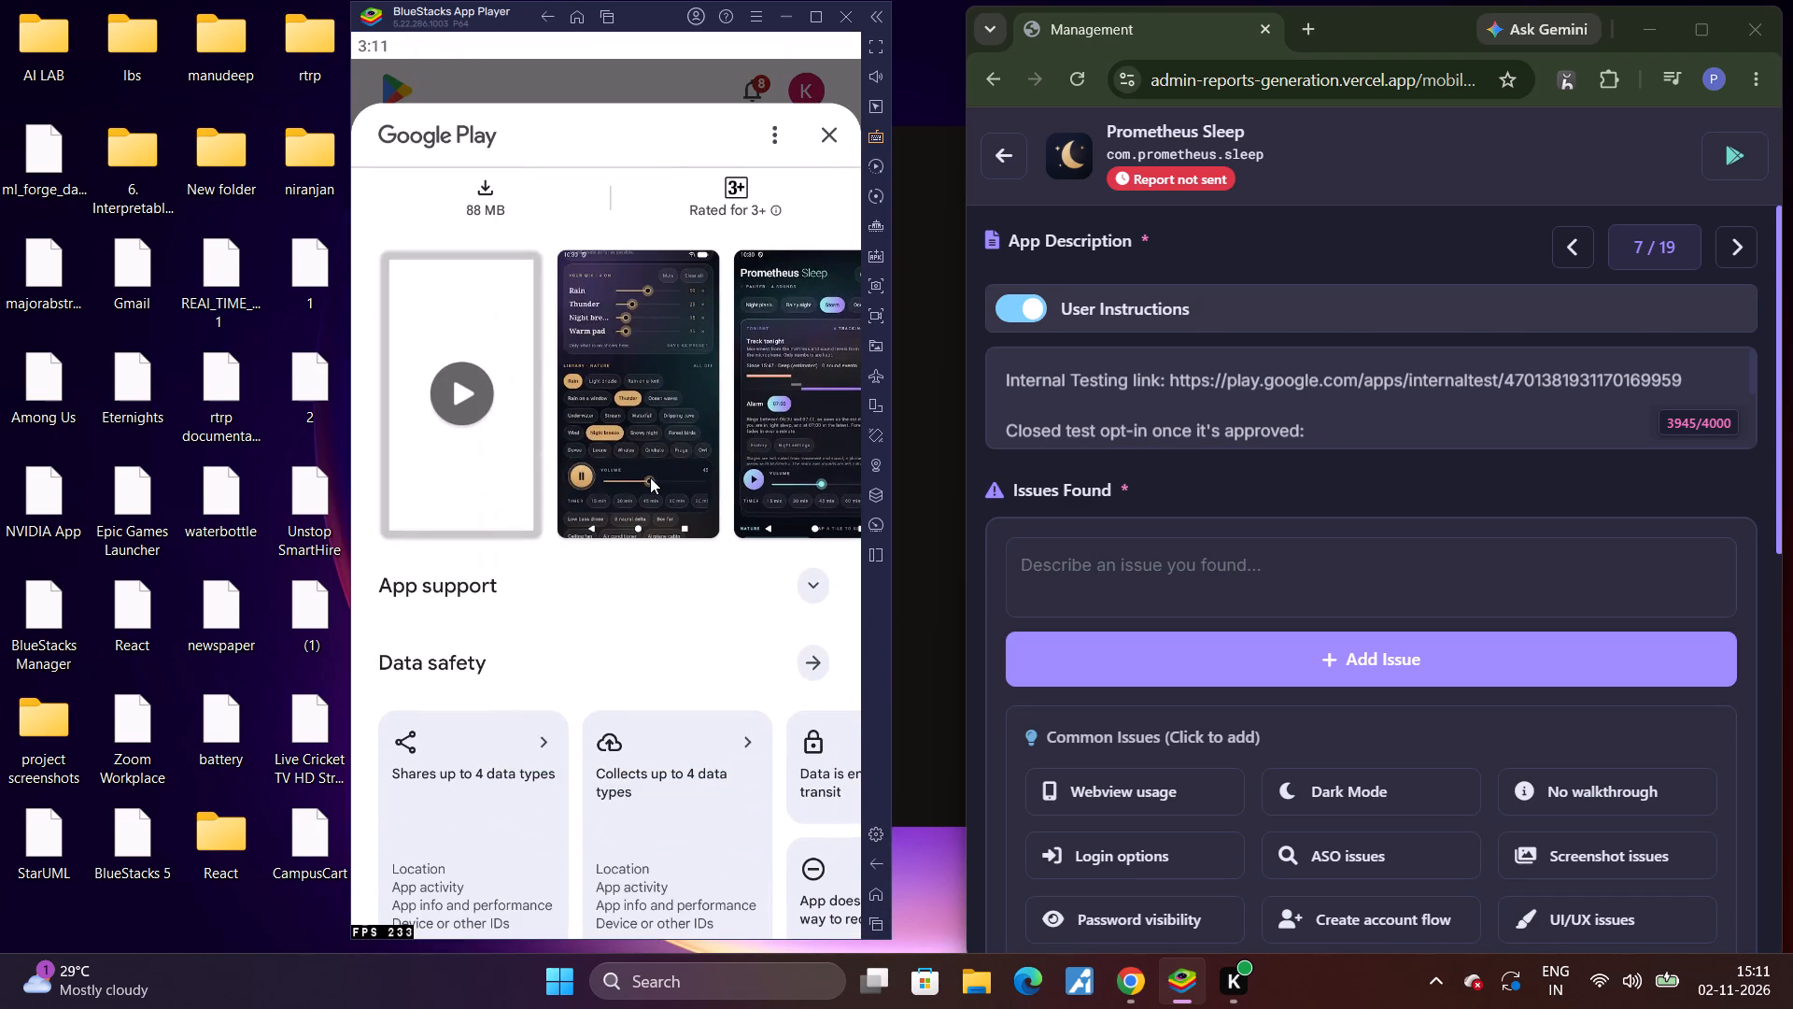
{"action": "left_click", "coordinate": [1549, 779]}
{"action": "left_click", "coordinate": [1547, 846]}
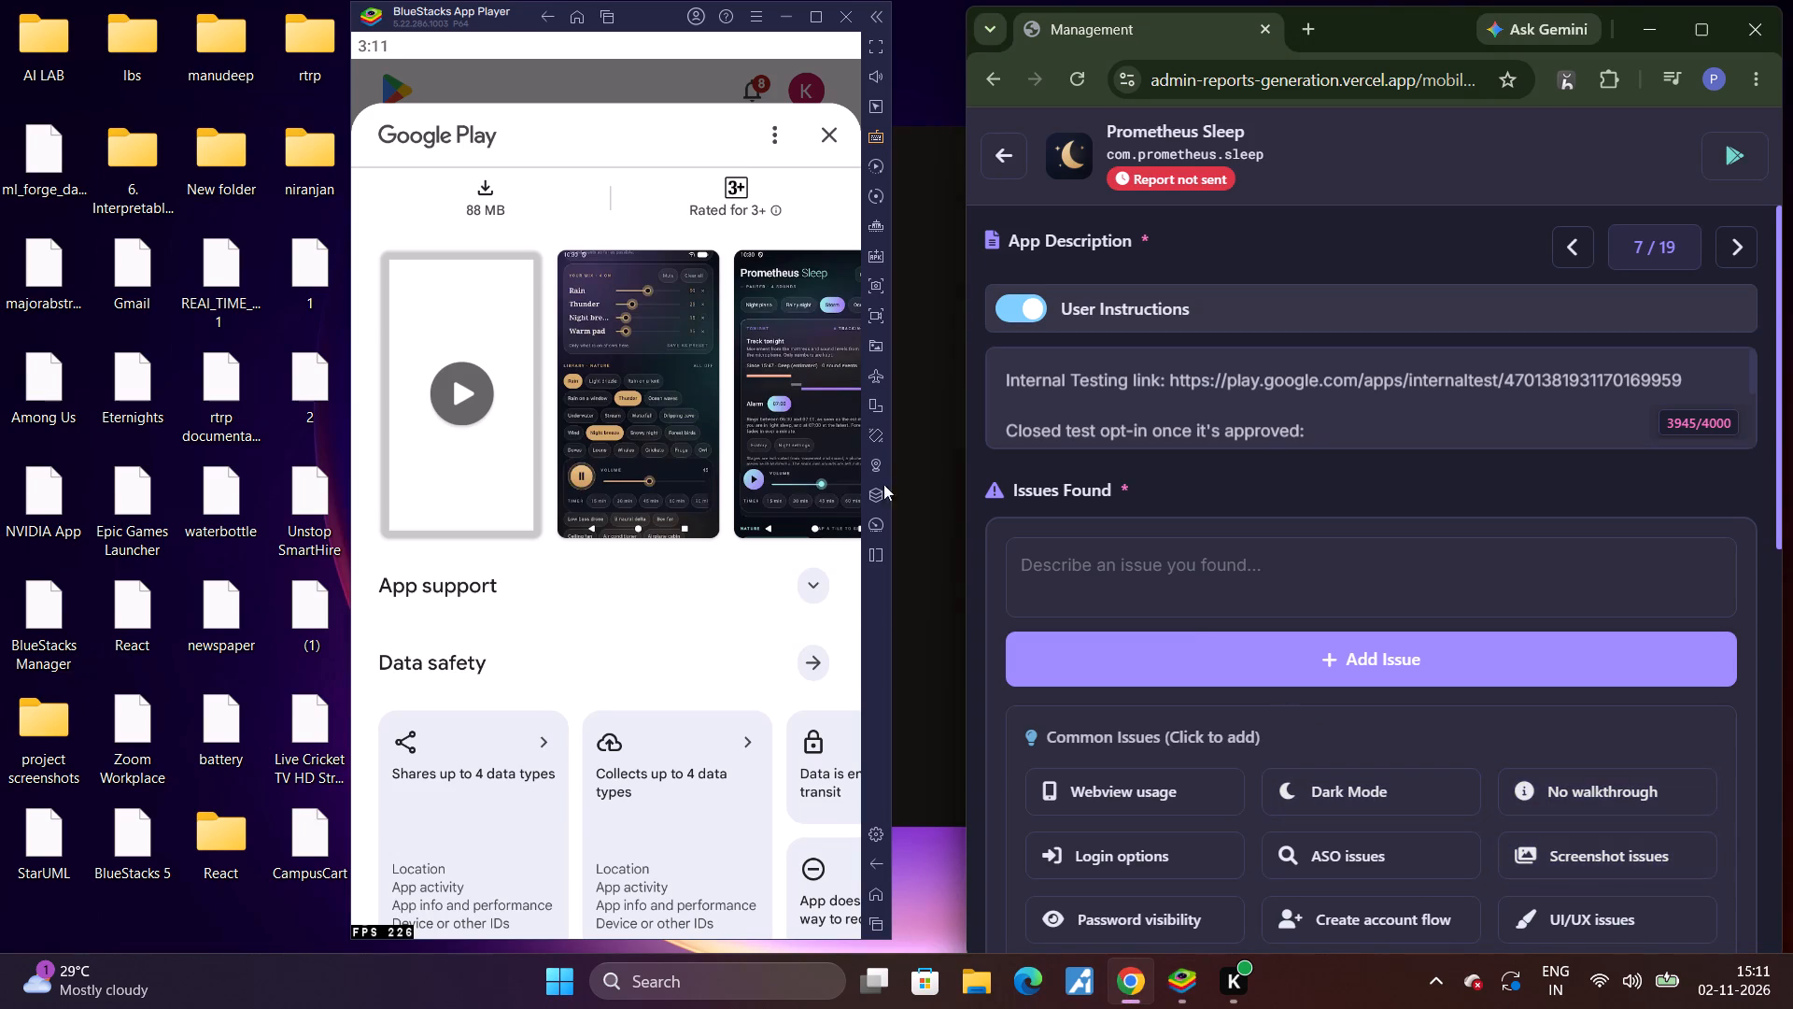
Examine the enlarged sound-mix screenshot in the Prometheus Sleep listing, close it and check the installation progress.
{"action": "left_click", "coordinate": [656, 393]}
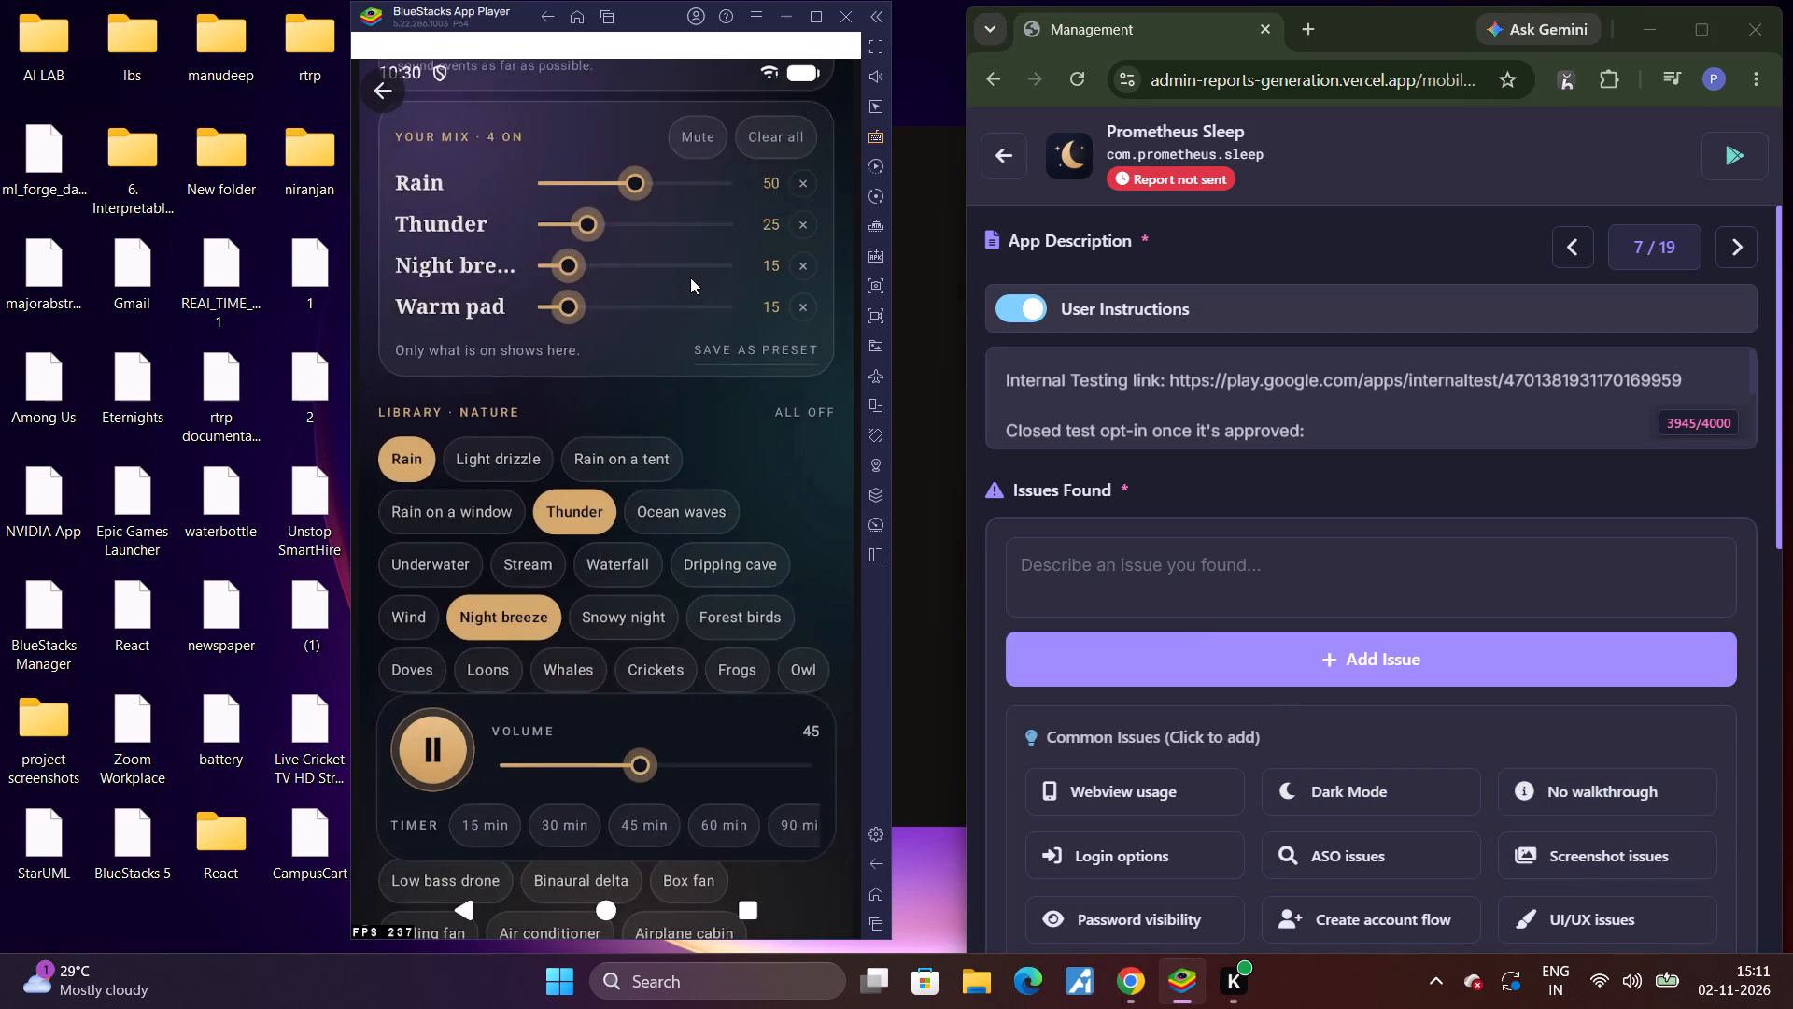
{"action": "left_click_drag", "start_coordinate": [685, 236], "coordinate": [691, 326]}
{"action": "left_click_drag", "start_coordinate": [694, 319], "coordinate": [696, 306]}
{"action": "left_click_drag", "start_coordinate": [646, 184], "coordinate": [713, 703]}
{"action": "left_click_drag", "start_coordinate": [656, 497], "coordinate": [718, 889]}
{"action": "left_click_drag", "start_coordinate": [646, 549], "coordinate": [756, 1008]}
{"action": "left_click_drag", "start_coordinate": [694, 437], "coordinate": [834, 831]}
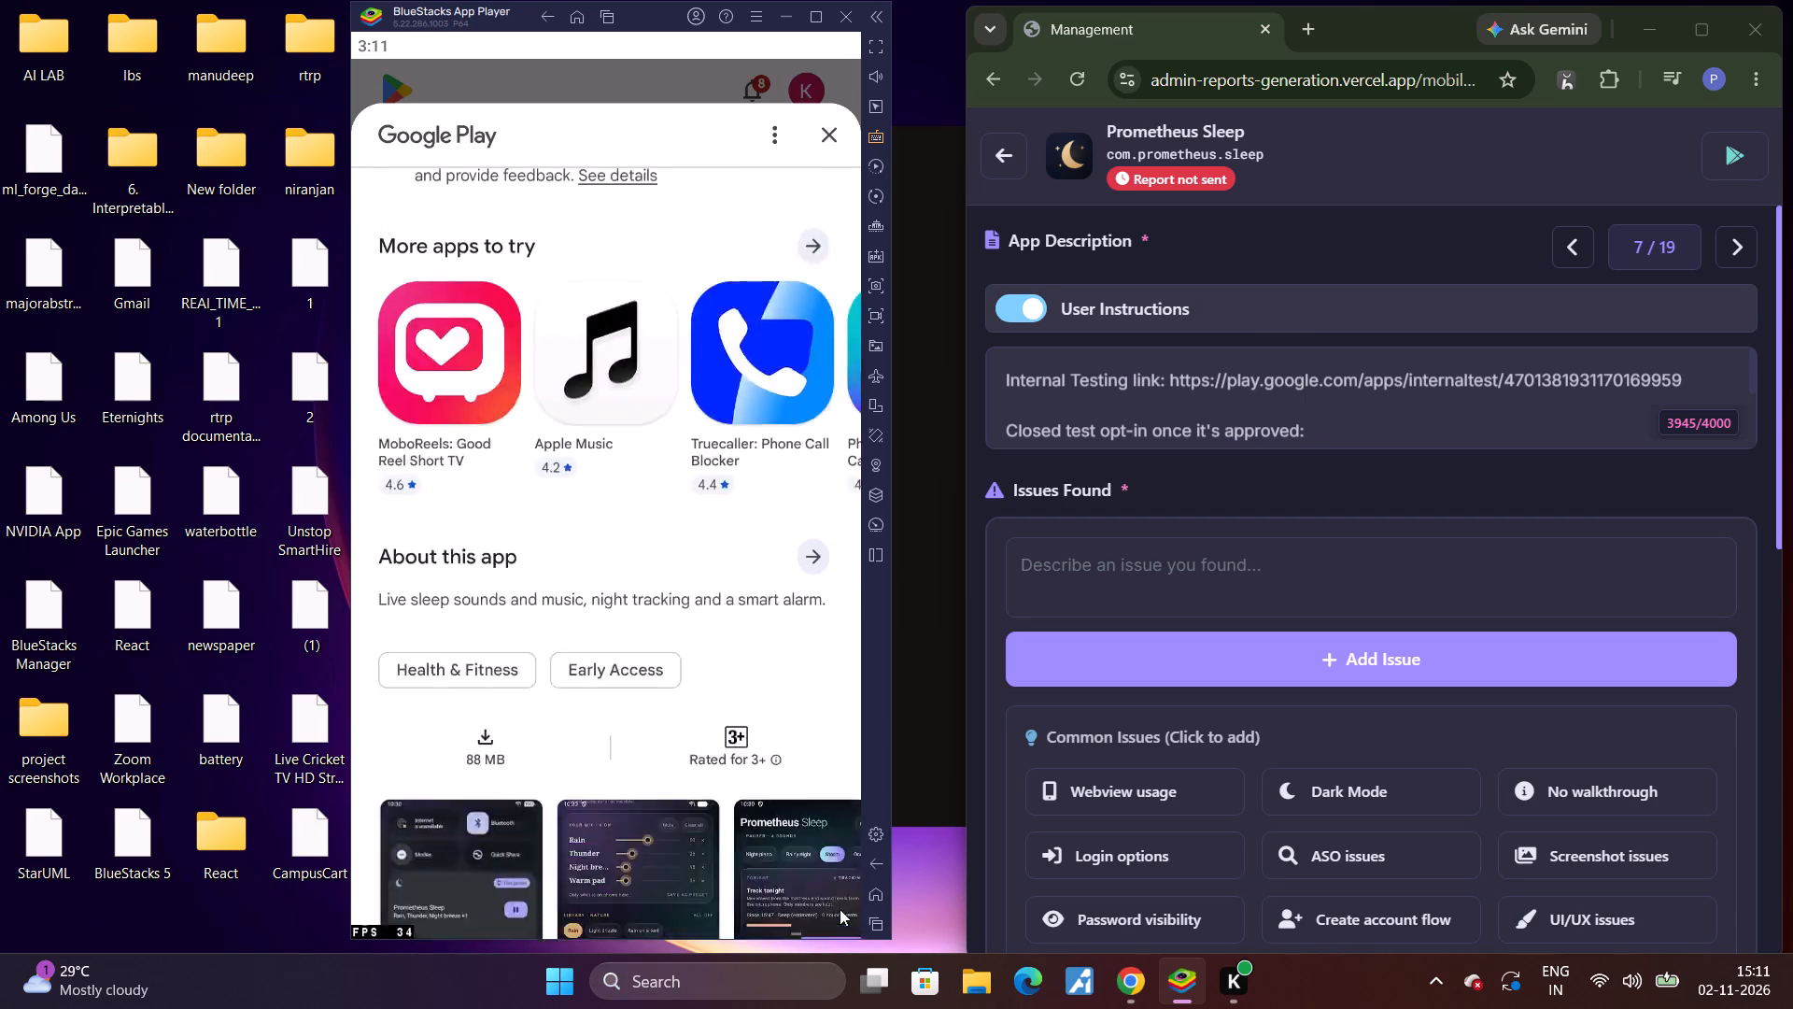
{"action": "left_click_drag", "start_coordinate": [670, 625], "coordinate": [672, 514]}
{"action": "left_click_drag", "start_coordinate": [699, 394], "coordinate": [727, 638]}
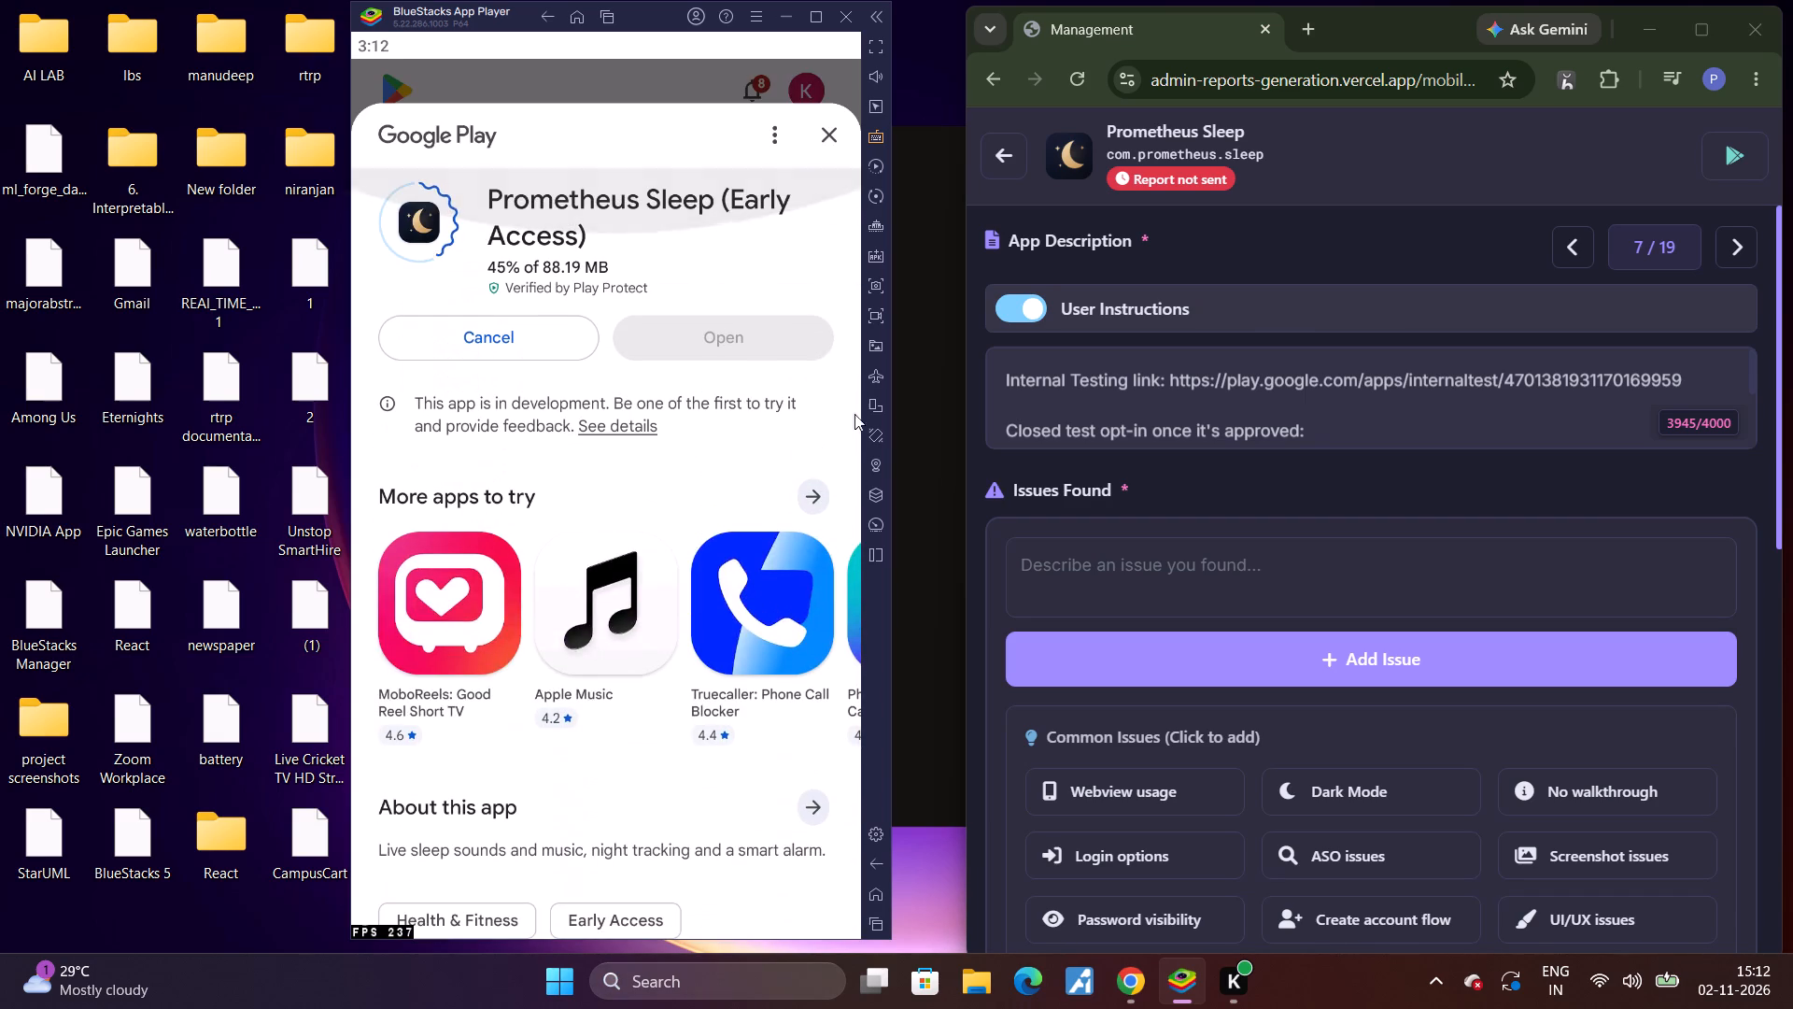
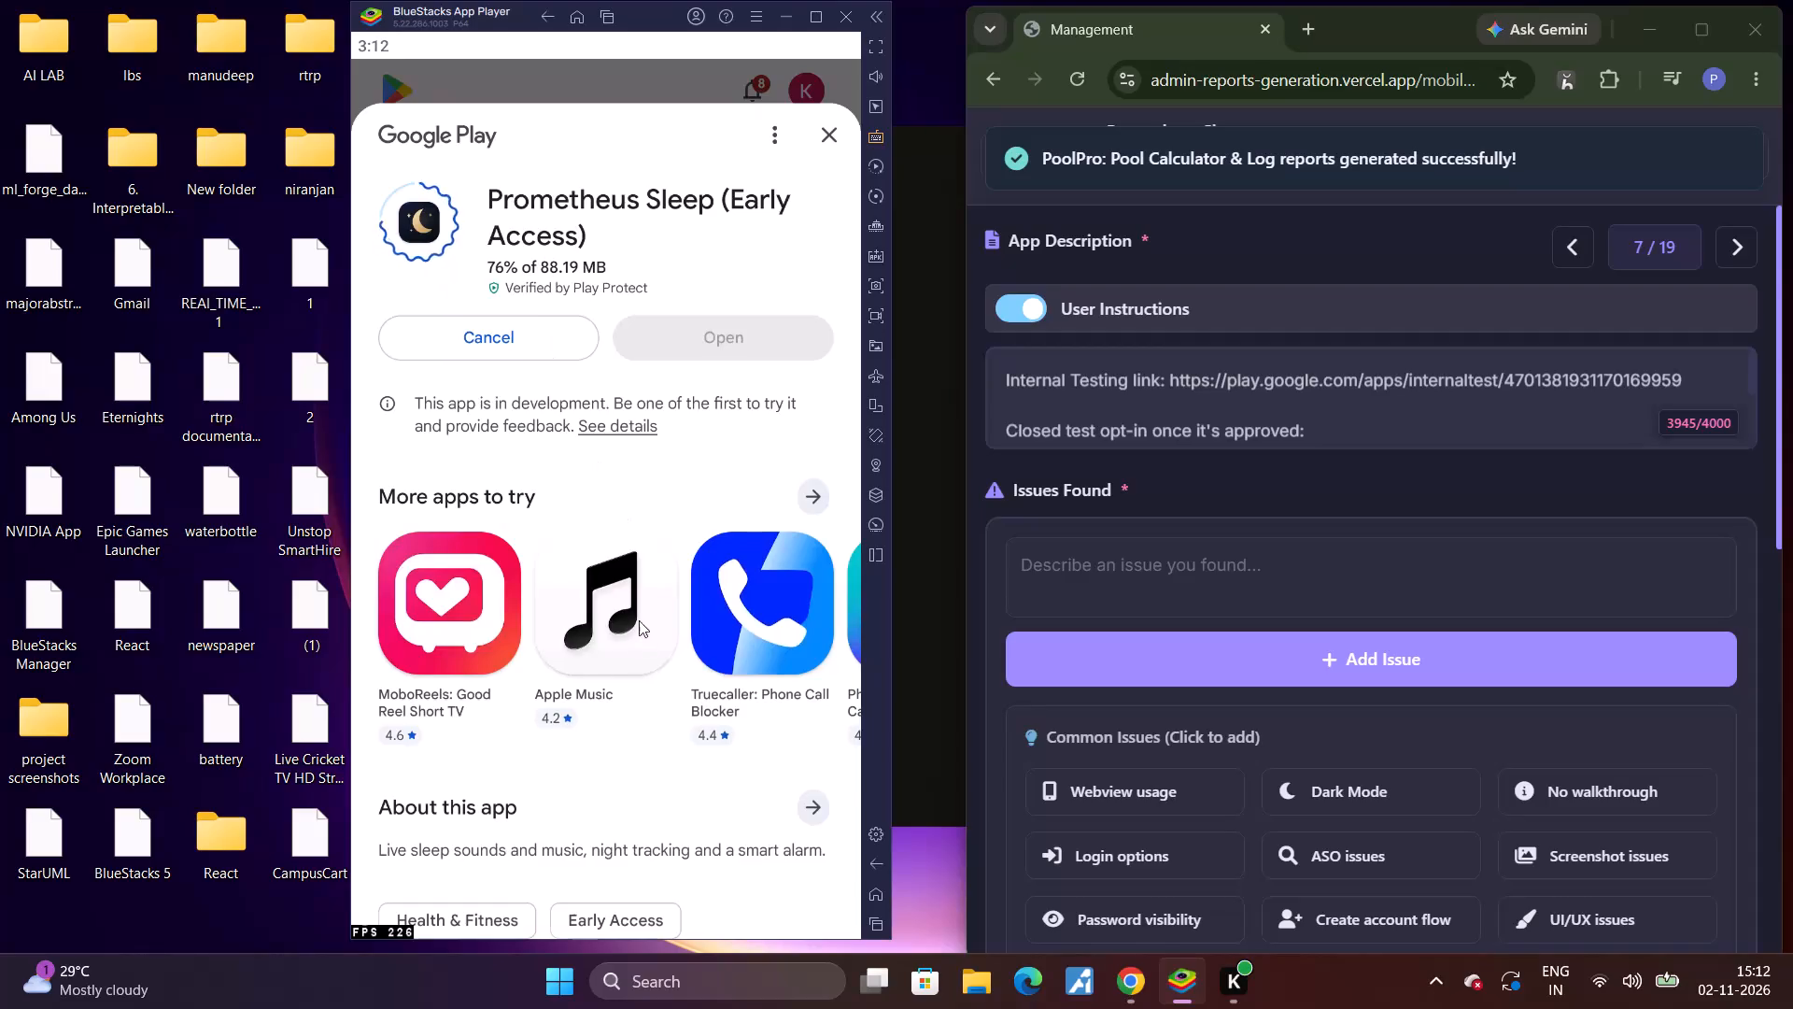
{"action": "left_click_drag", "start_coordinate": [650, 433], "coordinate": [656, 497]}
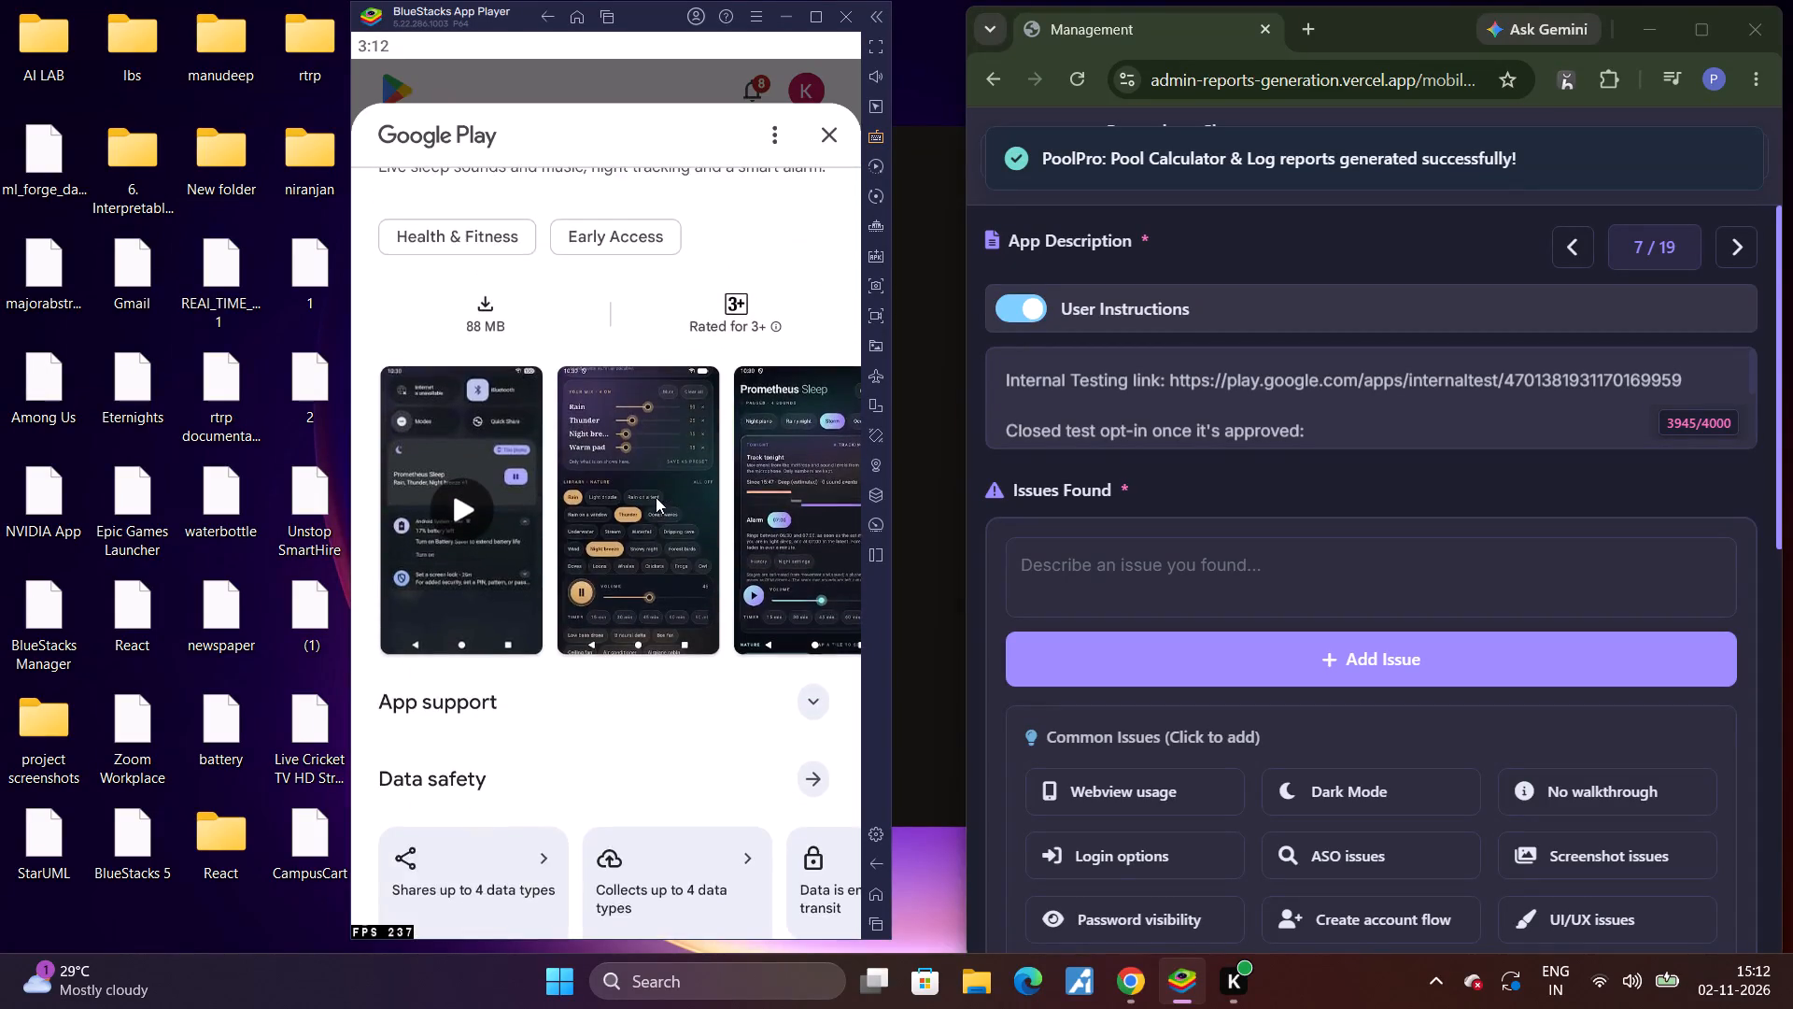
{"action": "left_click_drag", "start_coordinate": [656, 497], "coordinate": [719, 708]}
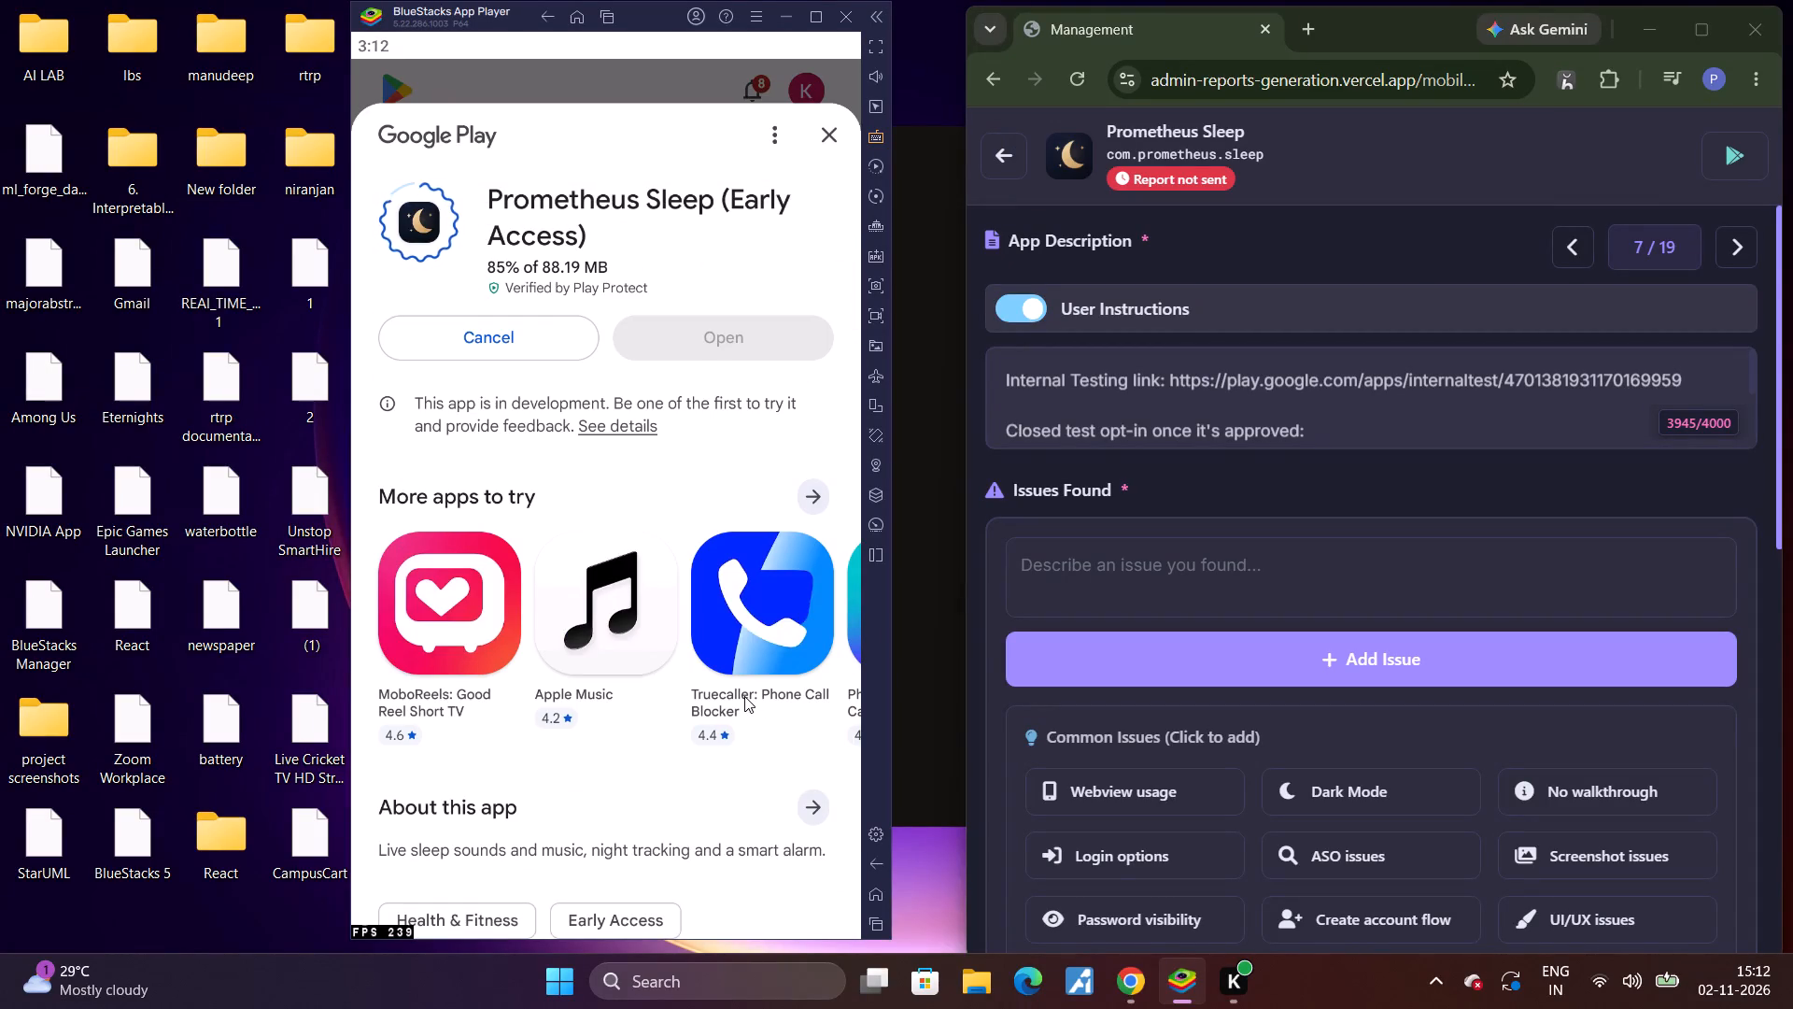
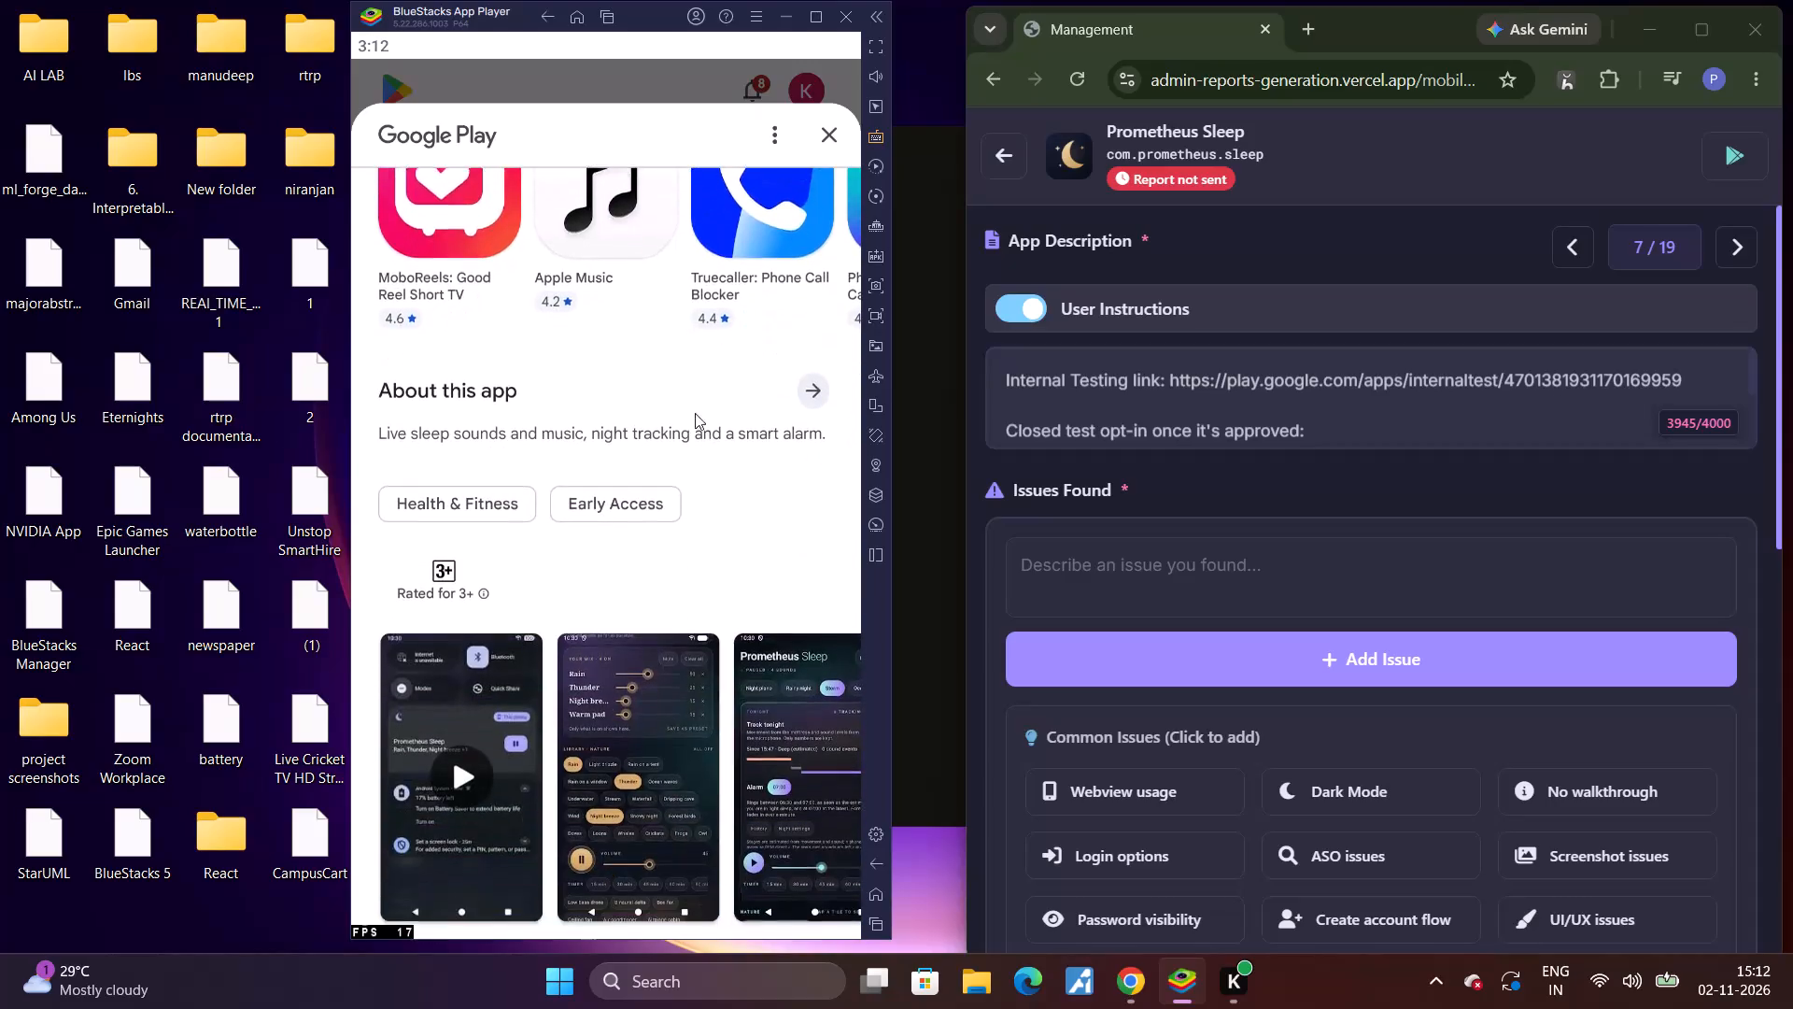
Examine the Prometheus Sleep store screenshots and the issues already added to its report.
{"action": "left_click_drag", "start_coordinate": [697, 478], "coordinate": [685, 297]}
{"action": "left_click", "coordinate": [693, 509]}
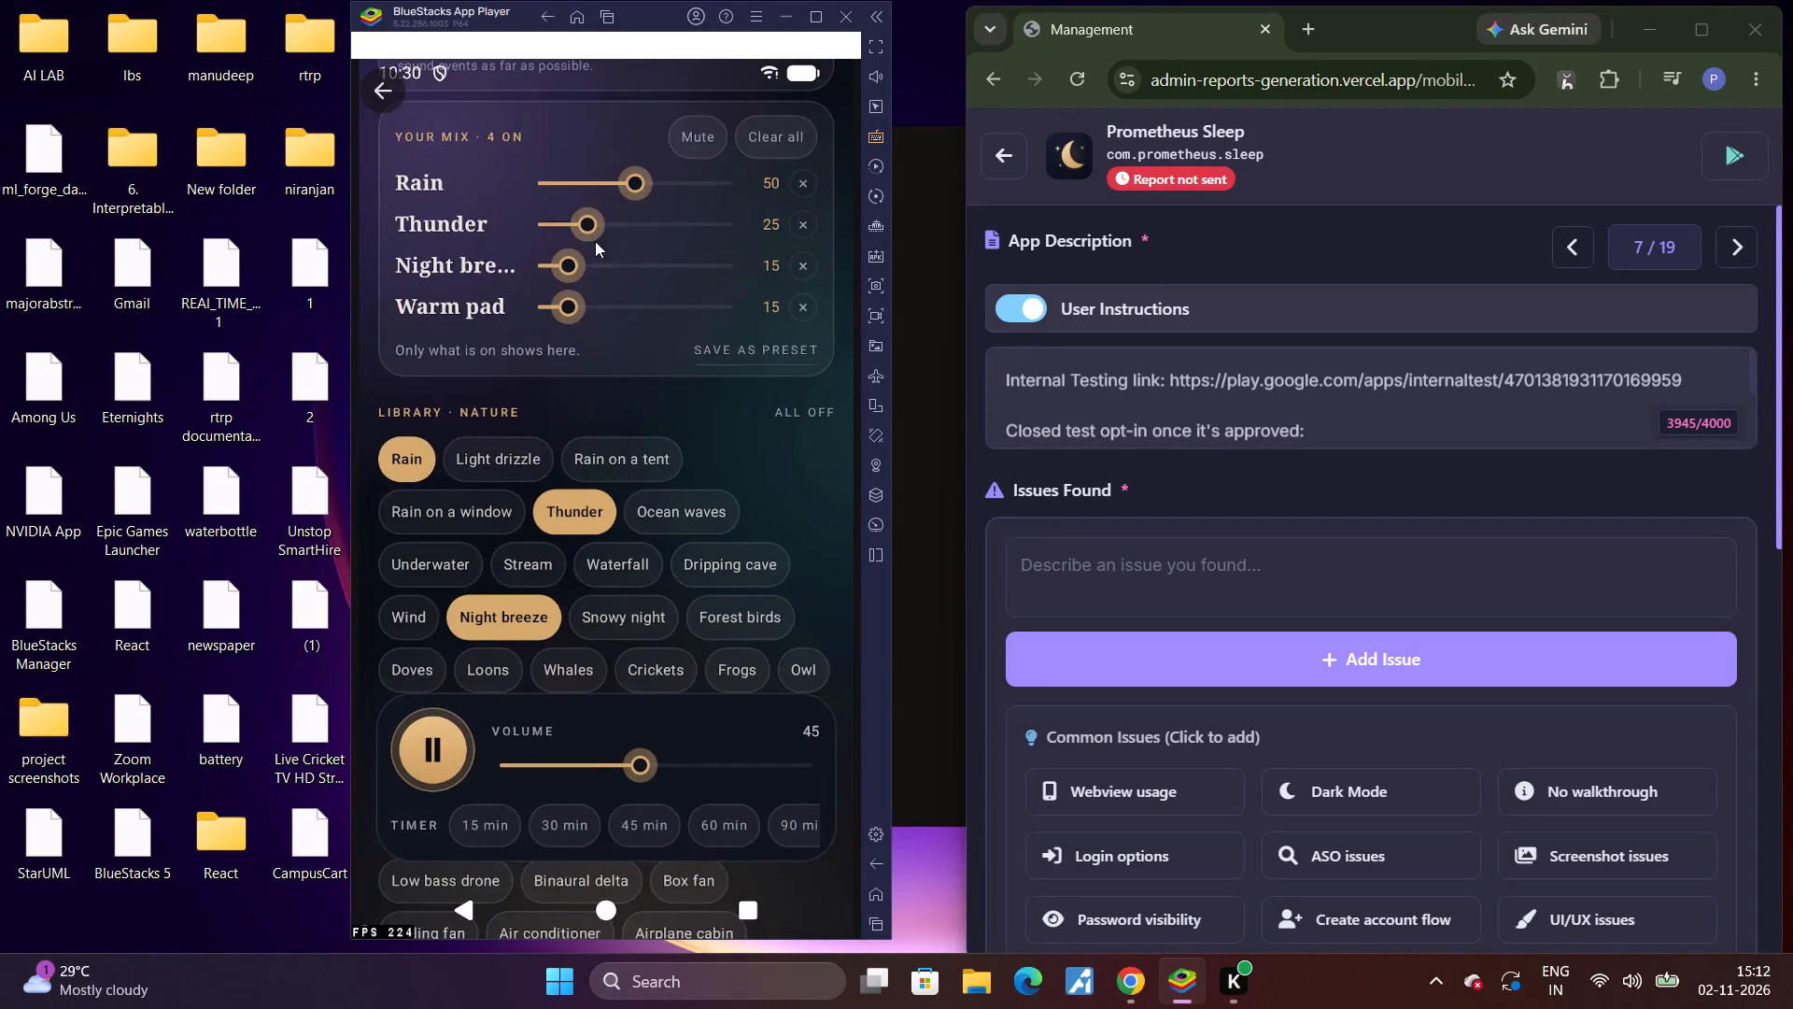
{"action": "left_click_drag", "start_coordinate": [602, 246], "coordinate": [626, 455]}
{"action": "left_click_drag", "start_coordinate": [629, 275], "coordinate": [640, 588]}
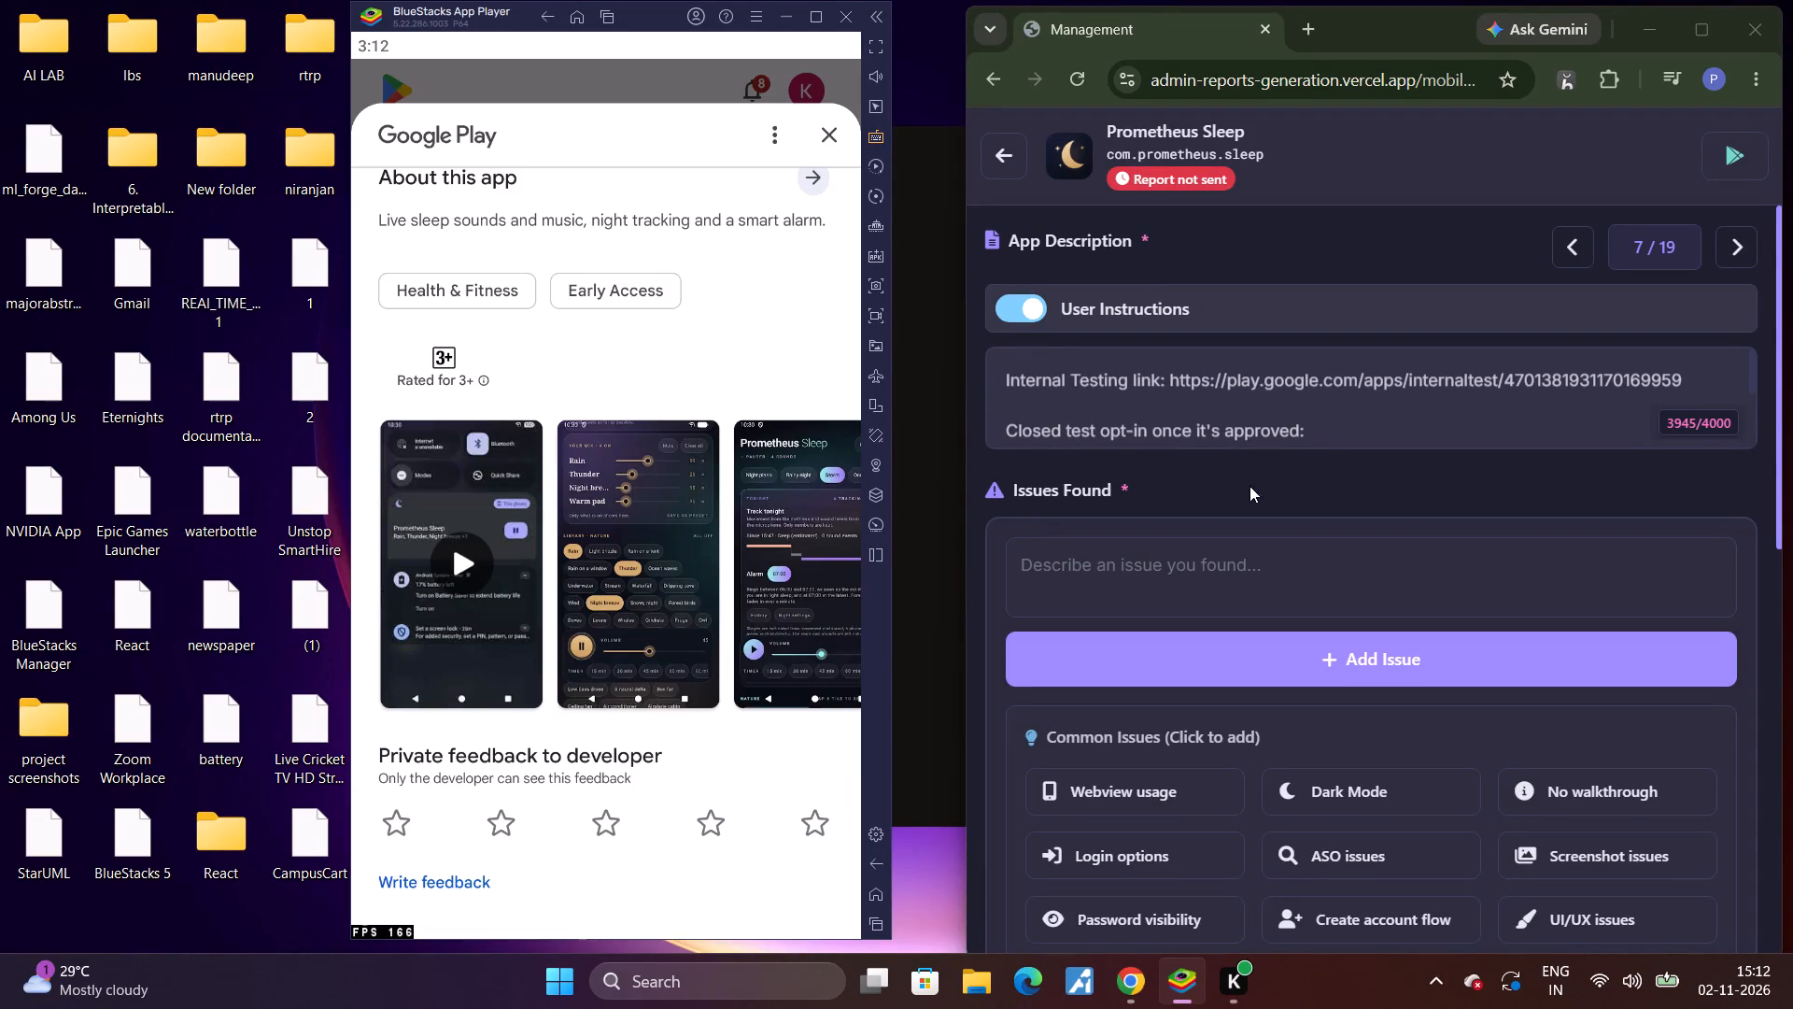
{"action": "scroll", "coordinate": [1356, 487], "scroll_direction": "down", "scroll_amount": 6}
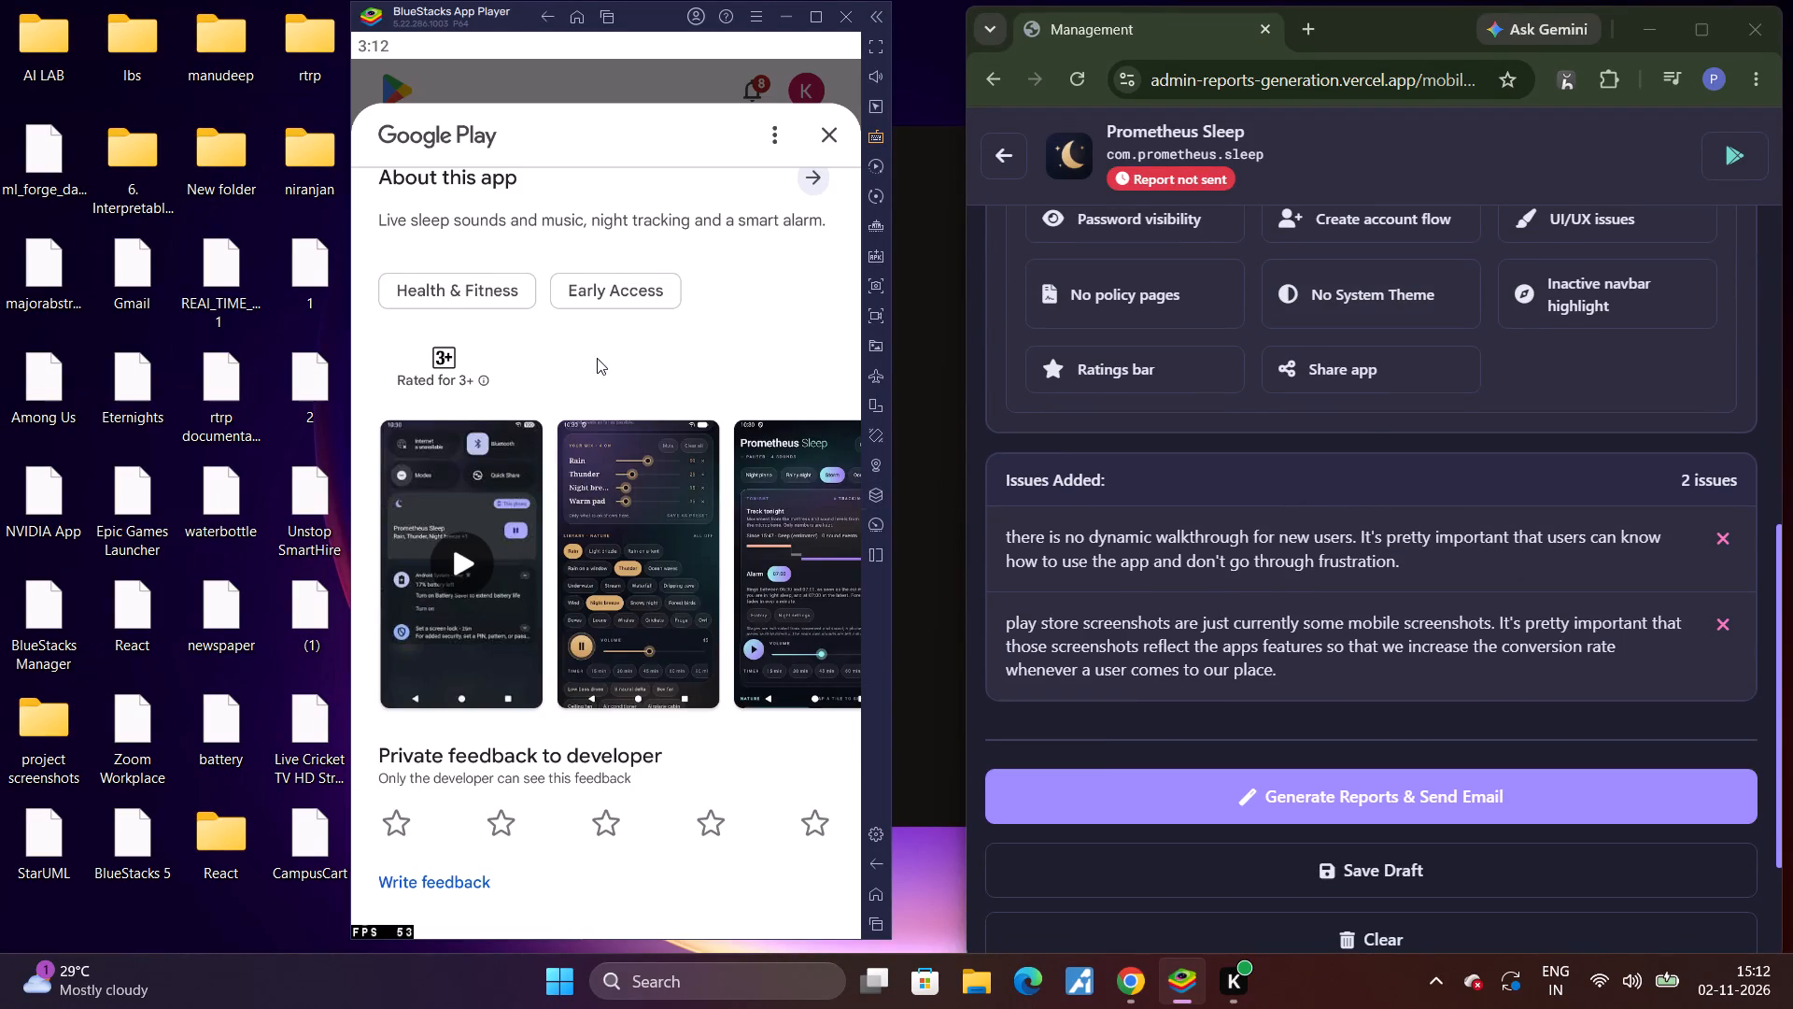
Launch Prometheus Sleep from its store listing.
{"action": "left_click_drag", "start_coordinate": [597, 353], "coordinate": [727, 820]}
{"action": "left_click", "coordinate": [680, 325]}
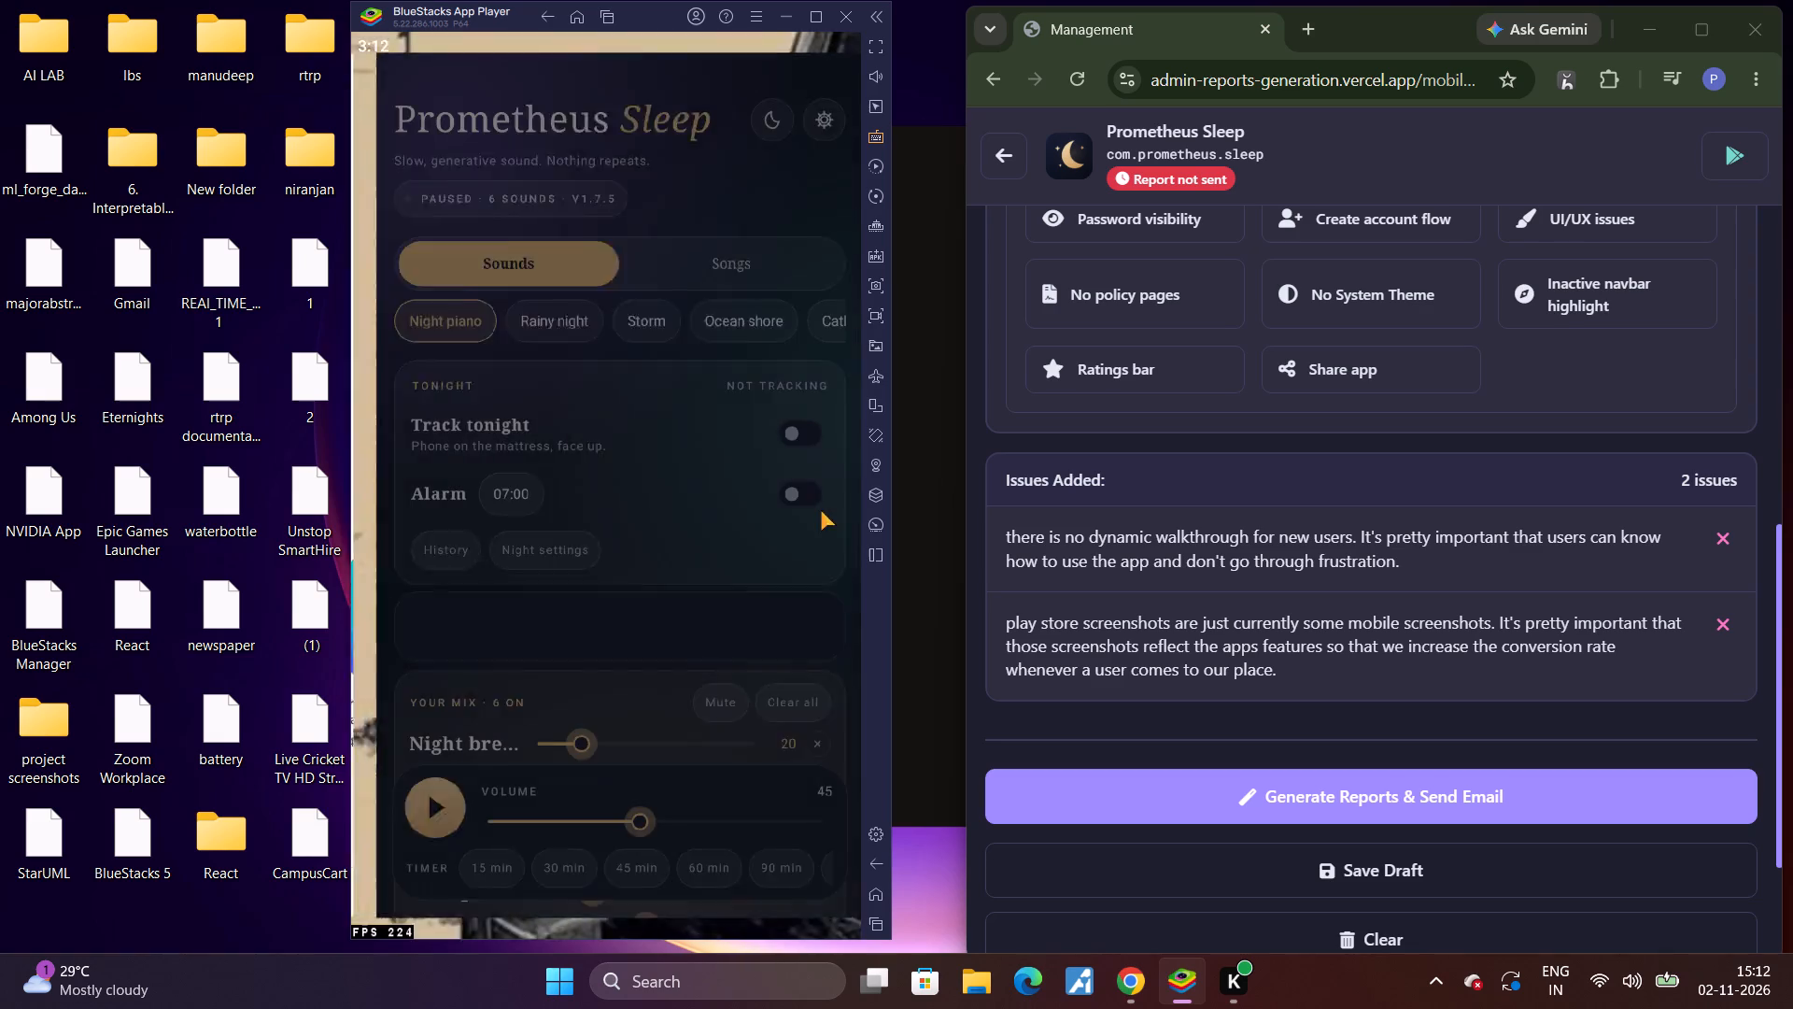
In the app's settings, try the Prometheus Glass and Obsidian looks, choose Aurora Tiles, review the remaining options and close the settings.
{"action": "left_click", "coordinate": [832, 86]}
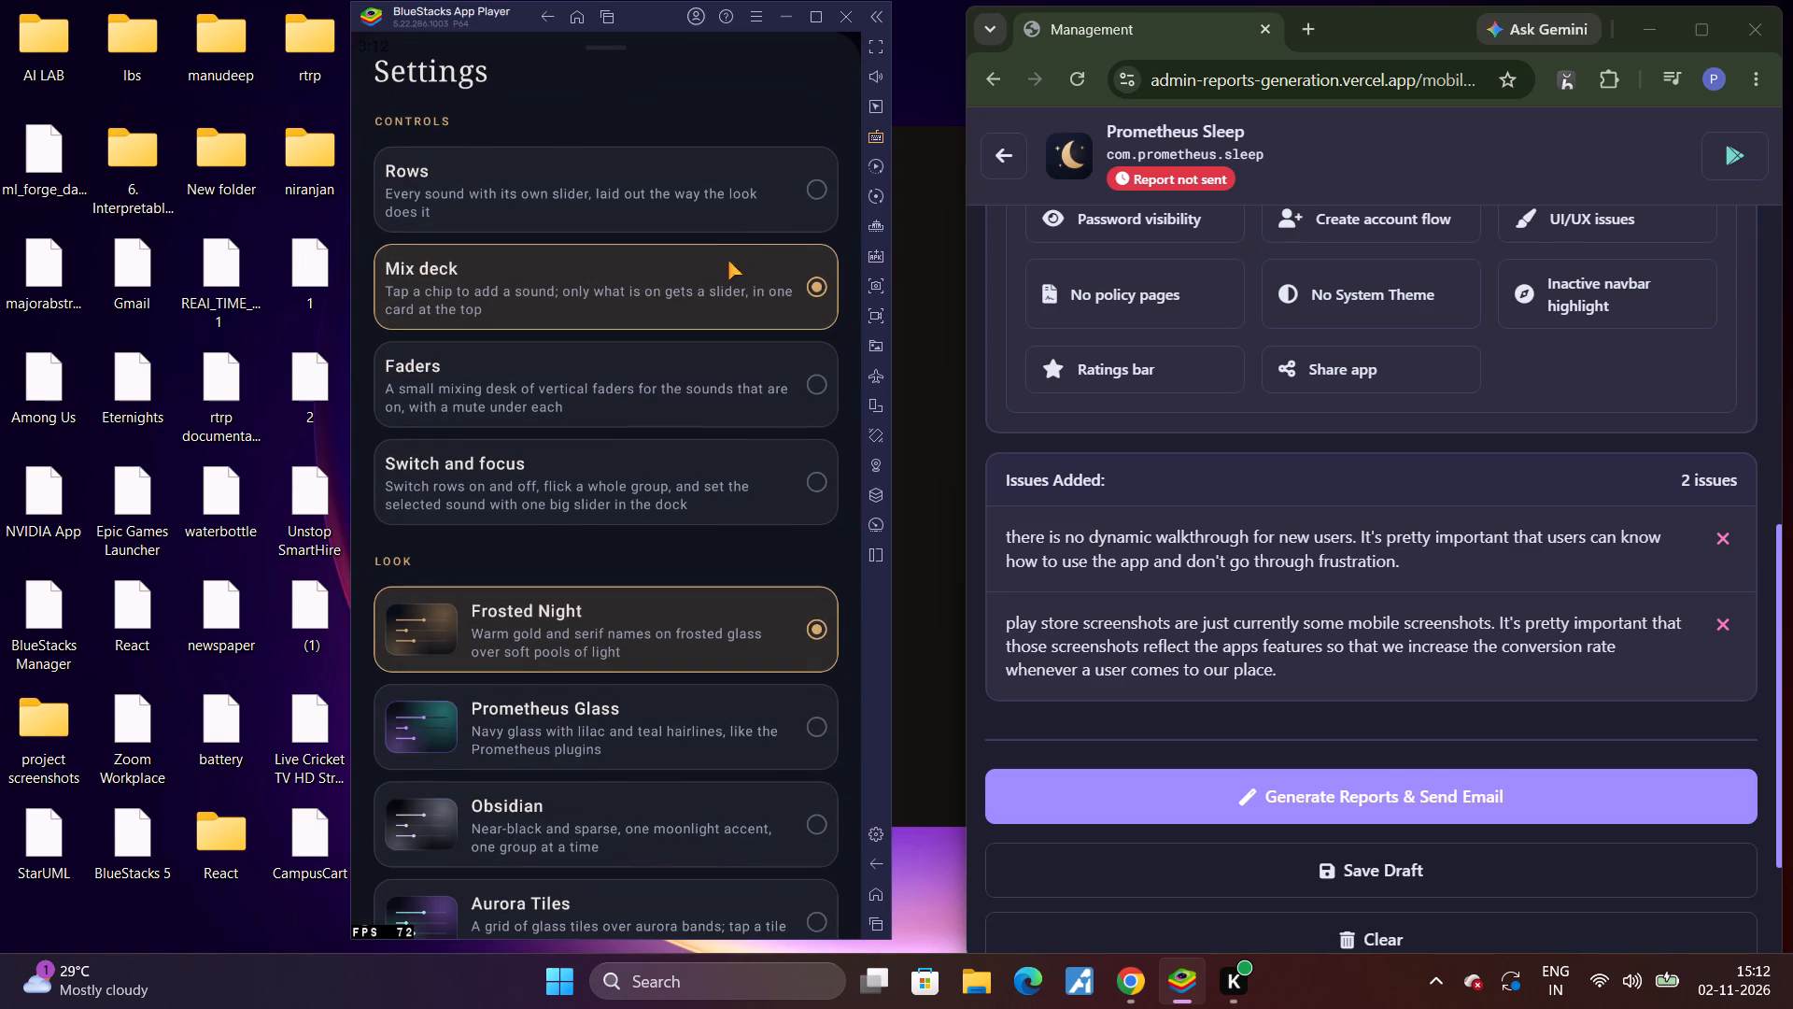
{"action": "left_click_drag", "start_coordinate": [605, 715], "coordinate": [647, 351]}
{"action": "left_click", "coordinate": [642, 352]}
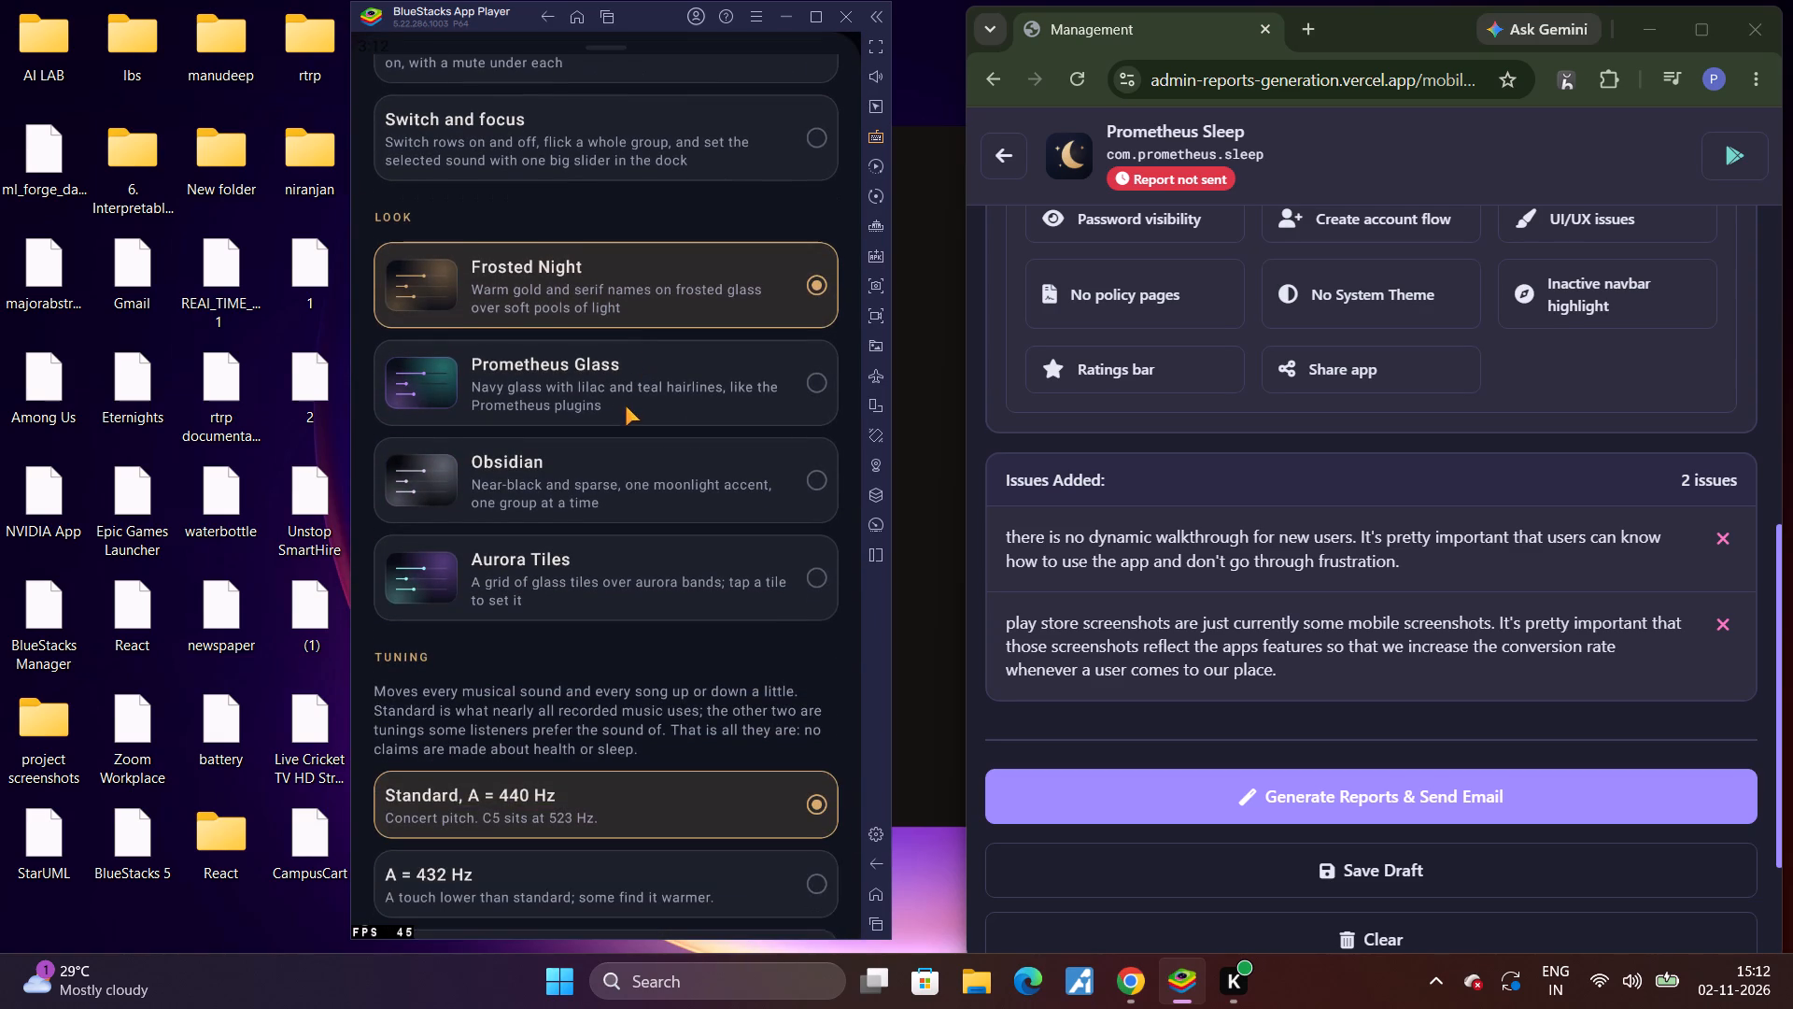
{"action": "left_click", "coordinate": [625, 405]}
{"action": "left_click", "coordinate": [618, 447]}
{"action": "left_click", "coordinate": [600, 534]}
{"action": "left_click_drag", "start_coordinate": [591, 662], "coordinate": [628, 286]}
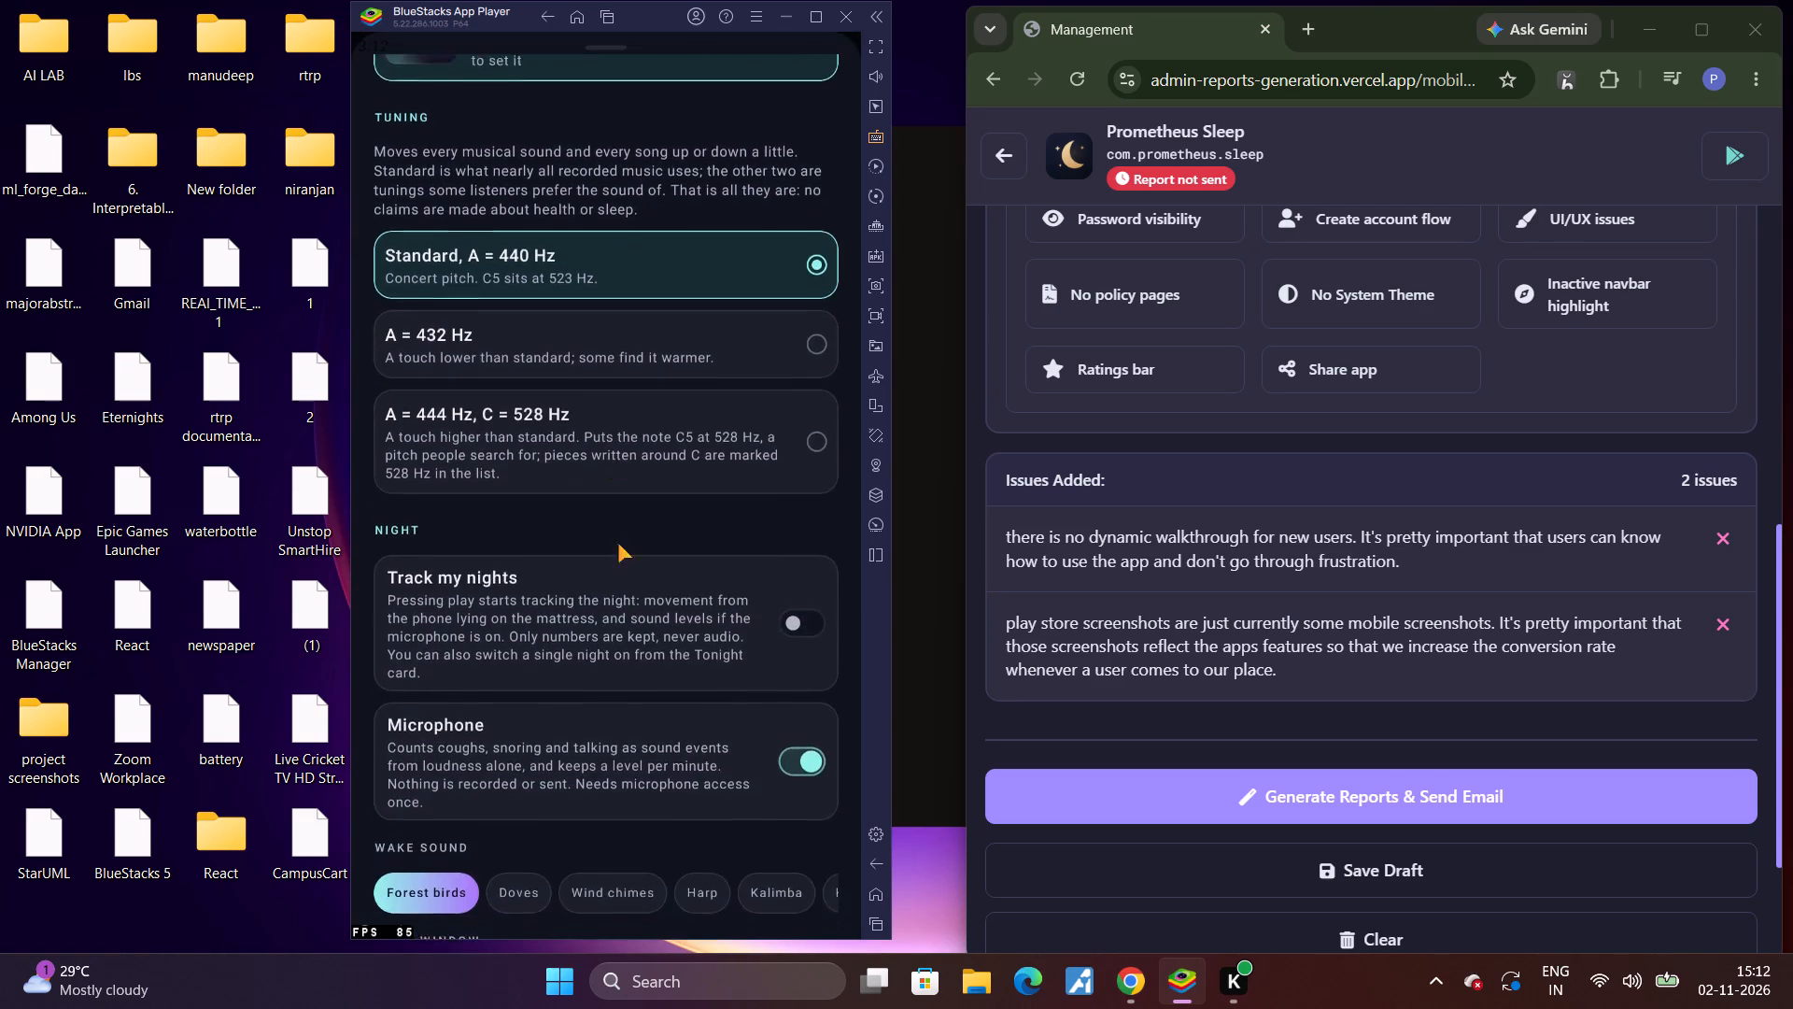
{"action": "left_click_drag", "start_coordinate": [625, 590], "coordinate": [628, 288]}
{"action": "left_click_drag", "start_coordinate": [681, 655], "coordinate": [672, 344]}
{"action": "left_click_drag", "start_coordinate": [676, 277], "coordinate": [758, 740]}
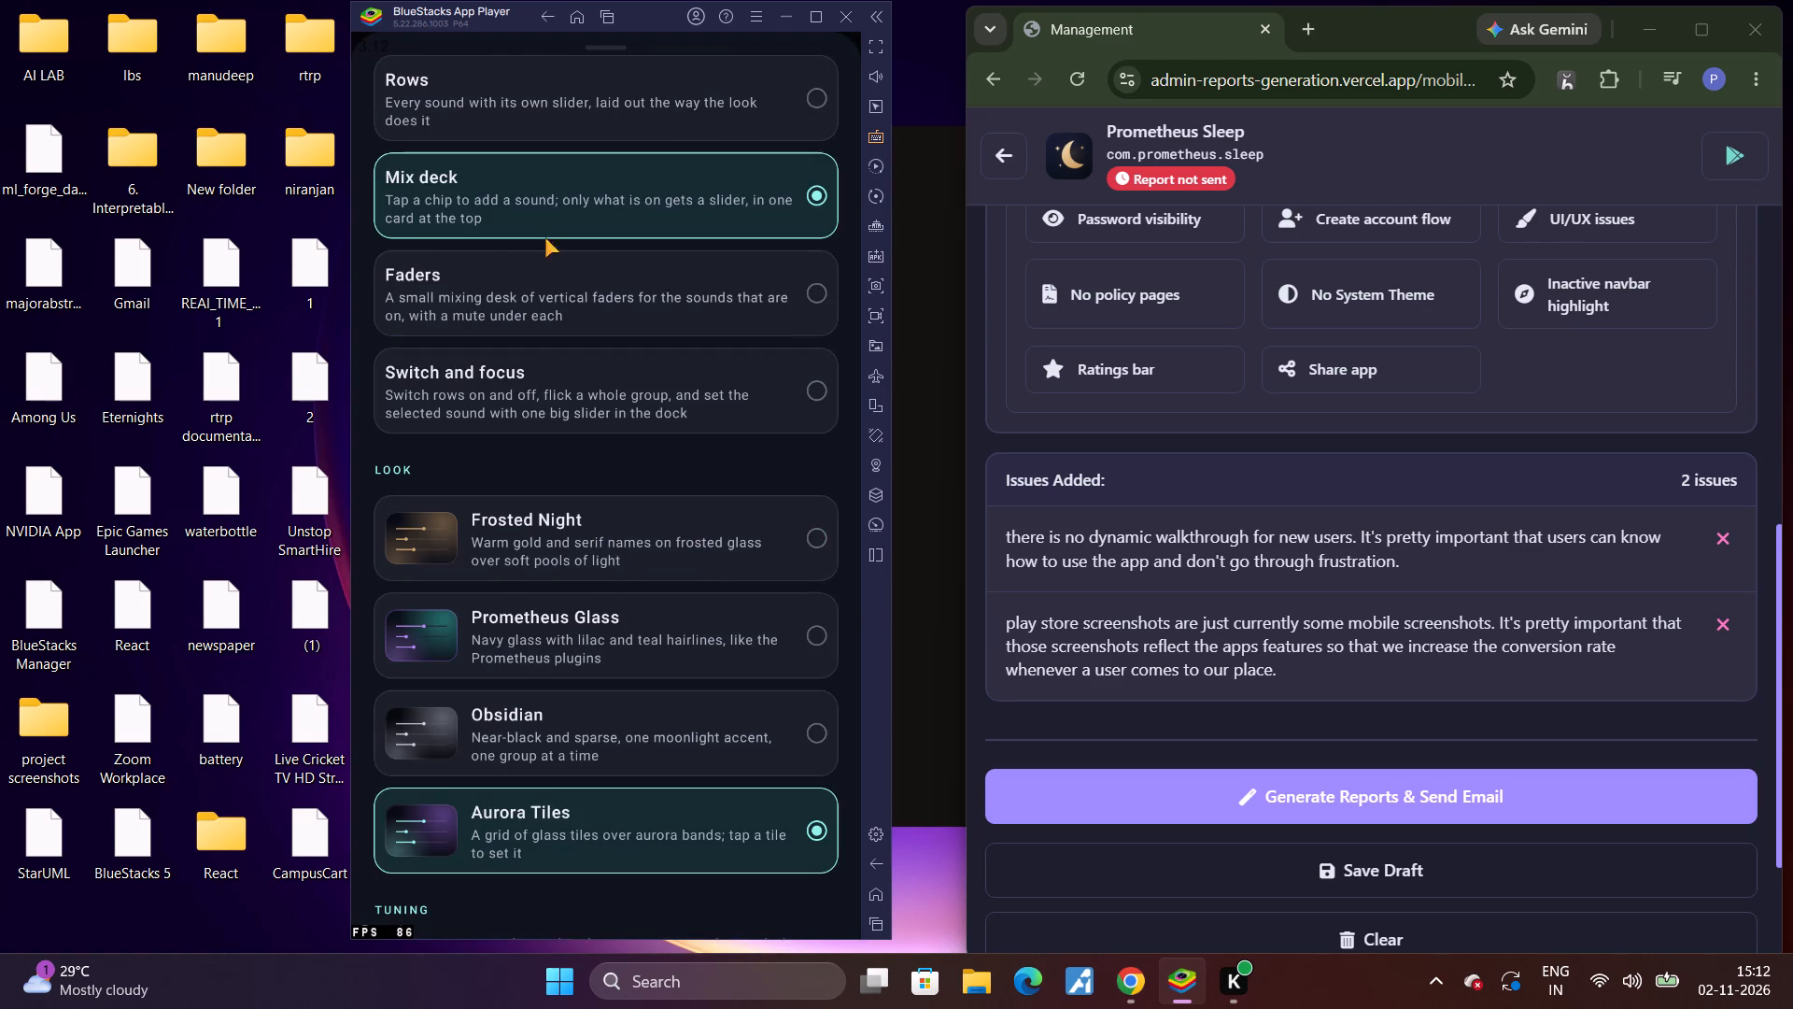
{"action": "left_click_drag", "start_coordinate": [601, 410], "coordinate": [818, 972]}
Test the night-mode switch on the main screen by toggling it repeatedly.
{"action": "left_click", "coordinate": [769, 106]}
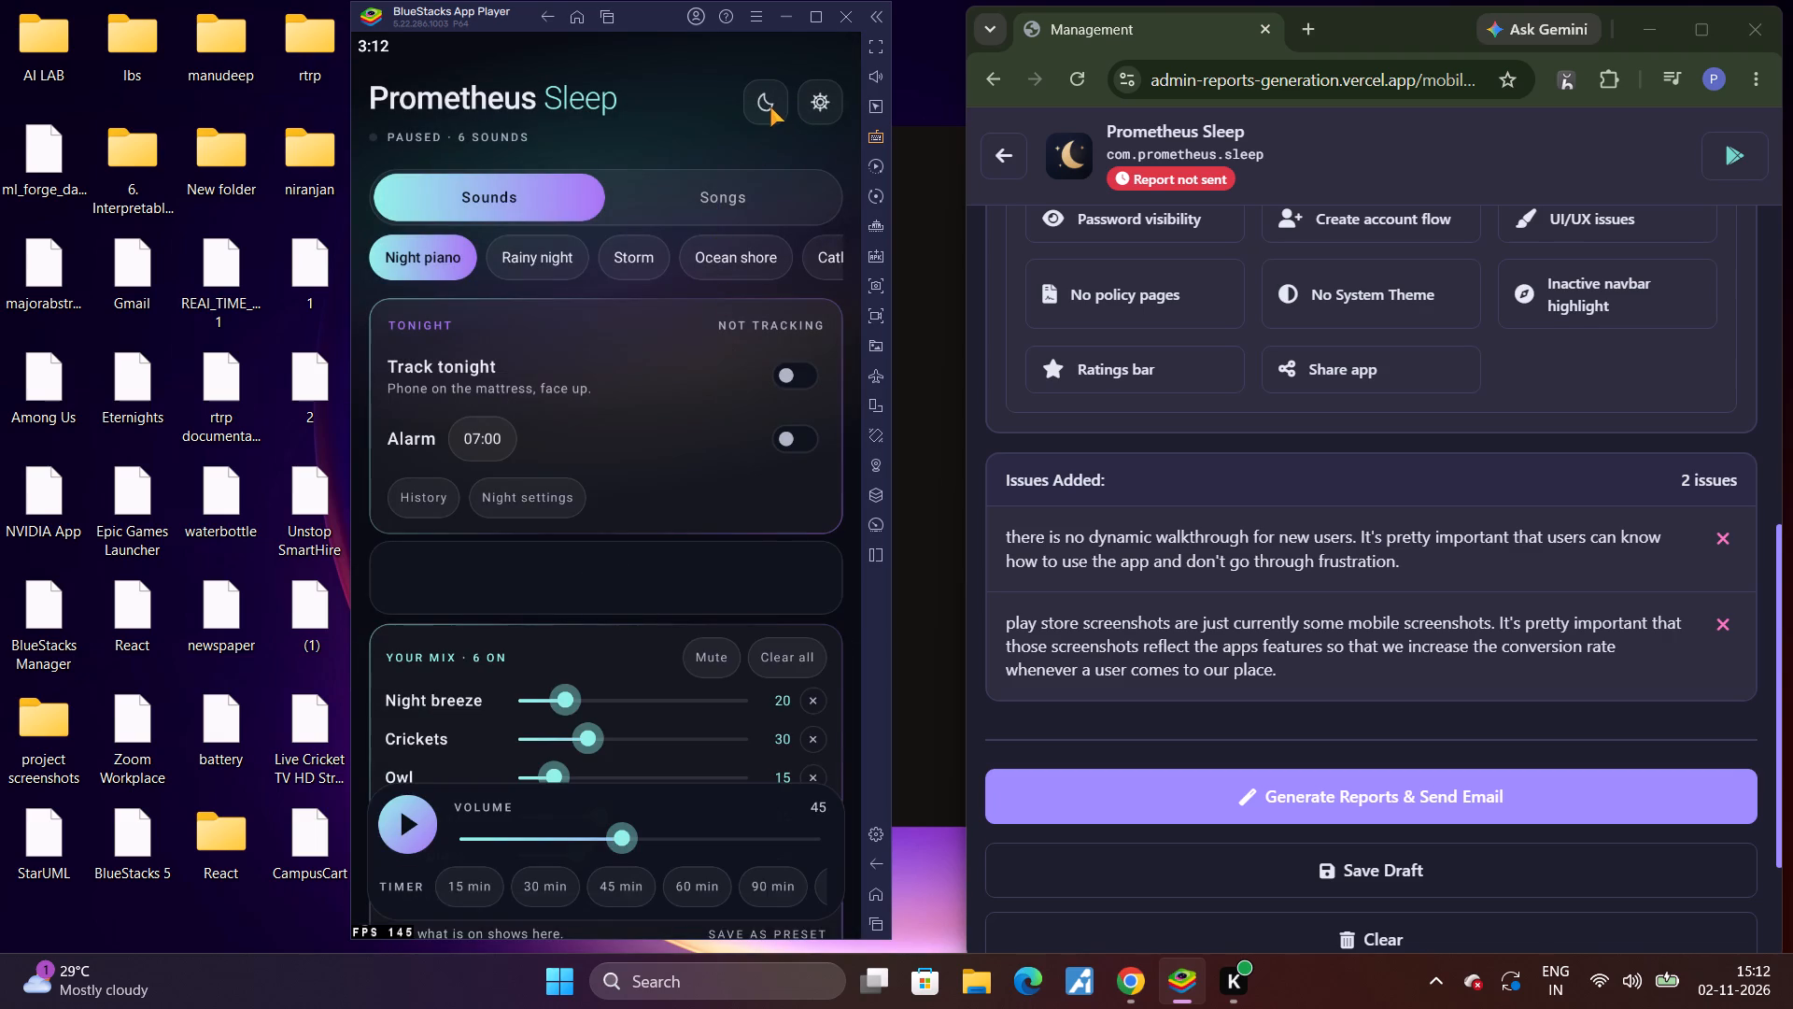
{"action": "left_click", "coordinate": [768, 109]}
{"action": "left_click", "coordinate": [768, 109]}
{"action": "left_click", "coordinate": [768, 109]}
{"action": "triple_click", "coordinate": [768, 109]}
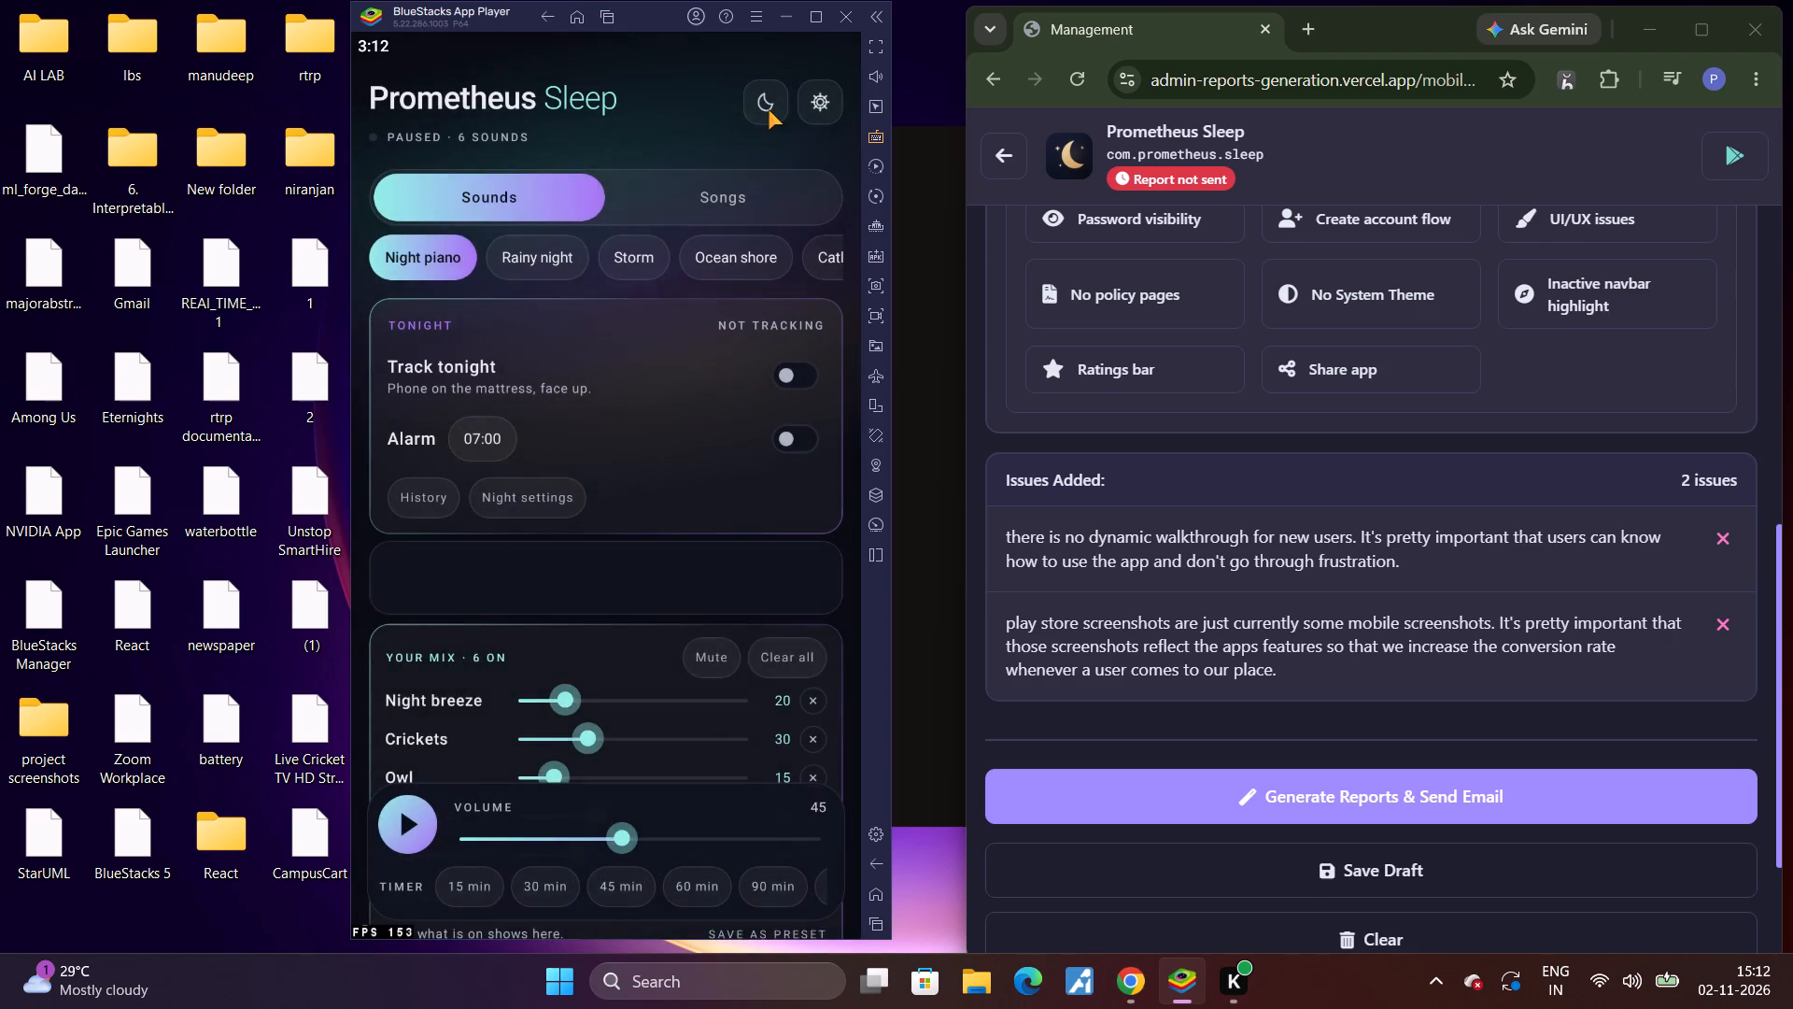
{"action": "left_click", "coordinate": [767, 109]}
Examine the main Sounds screen, including the Tonight card, the empty card below it, the active mix and the sound library.
{"action": "left_click_drag", "start_coordinate": [613, 107], "coordinate": [620, 164]}
{"action": "left_click_drag", "start_coordinate": [586, 584], "coordinate": [628, 490]}
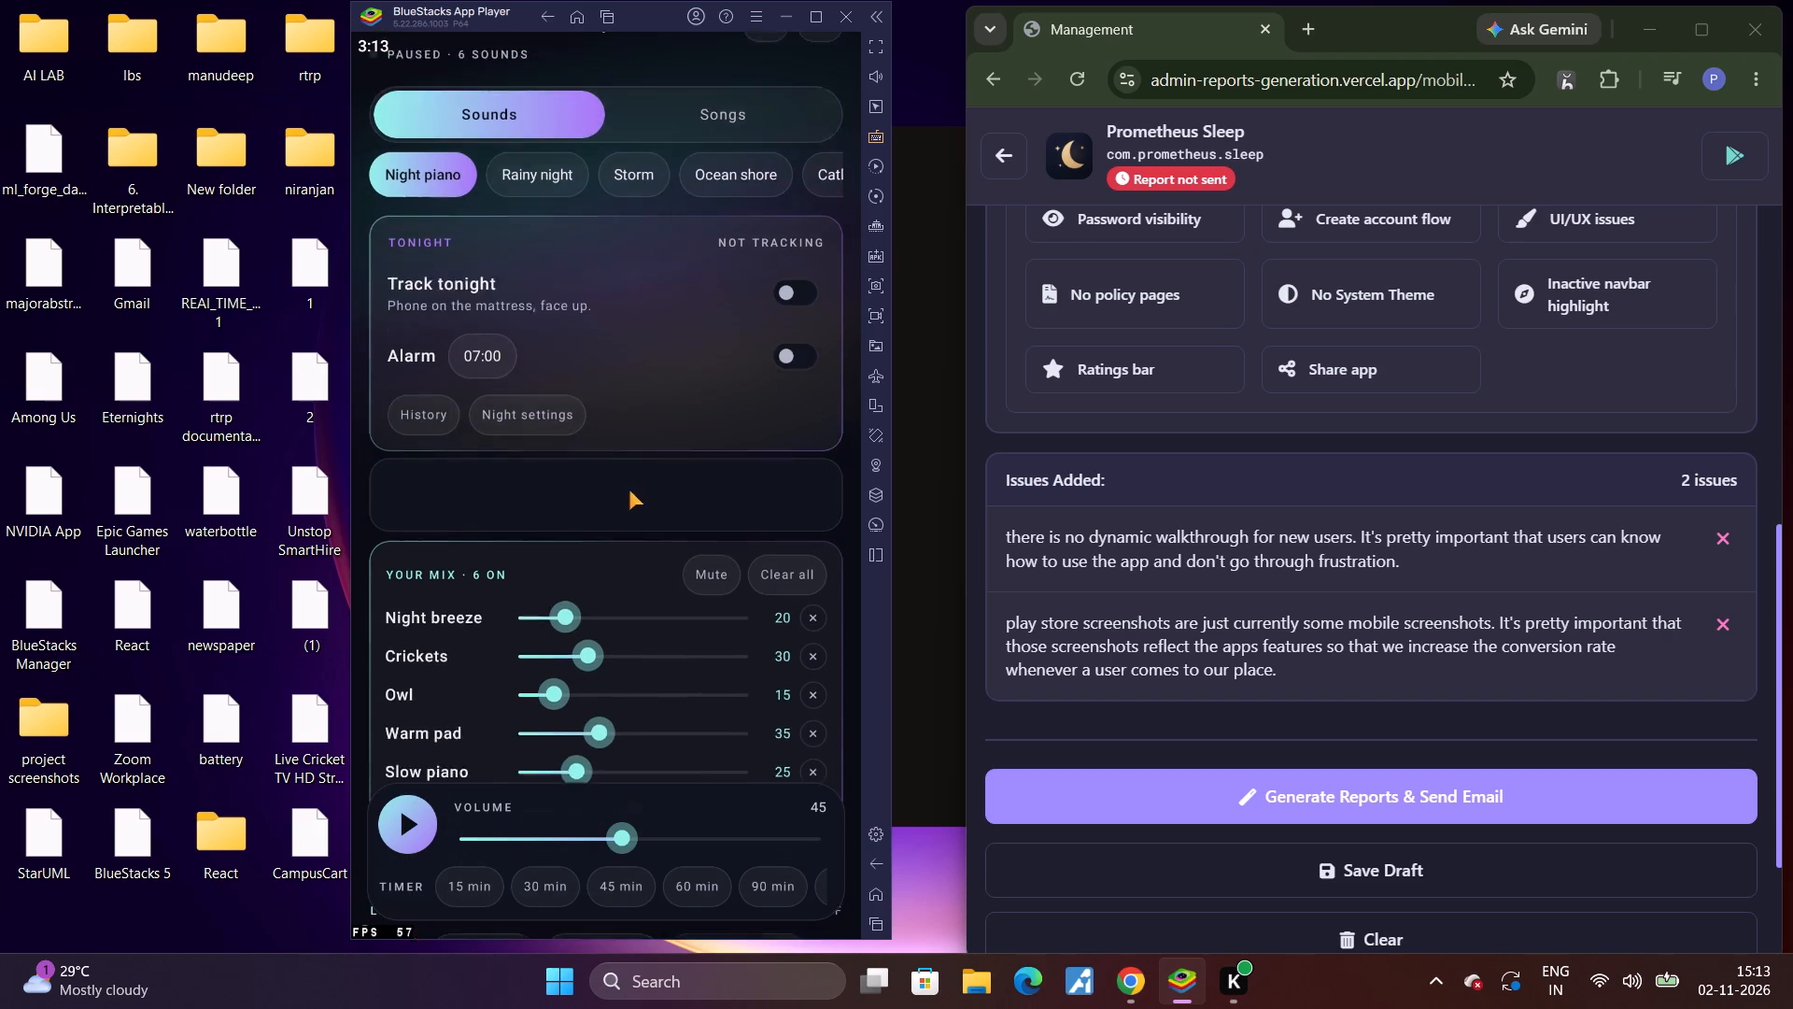
{"action": "left_click_drag", "start_coordinate": [628, 490], "coordinate": [660, 388]}
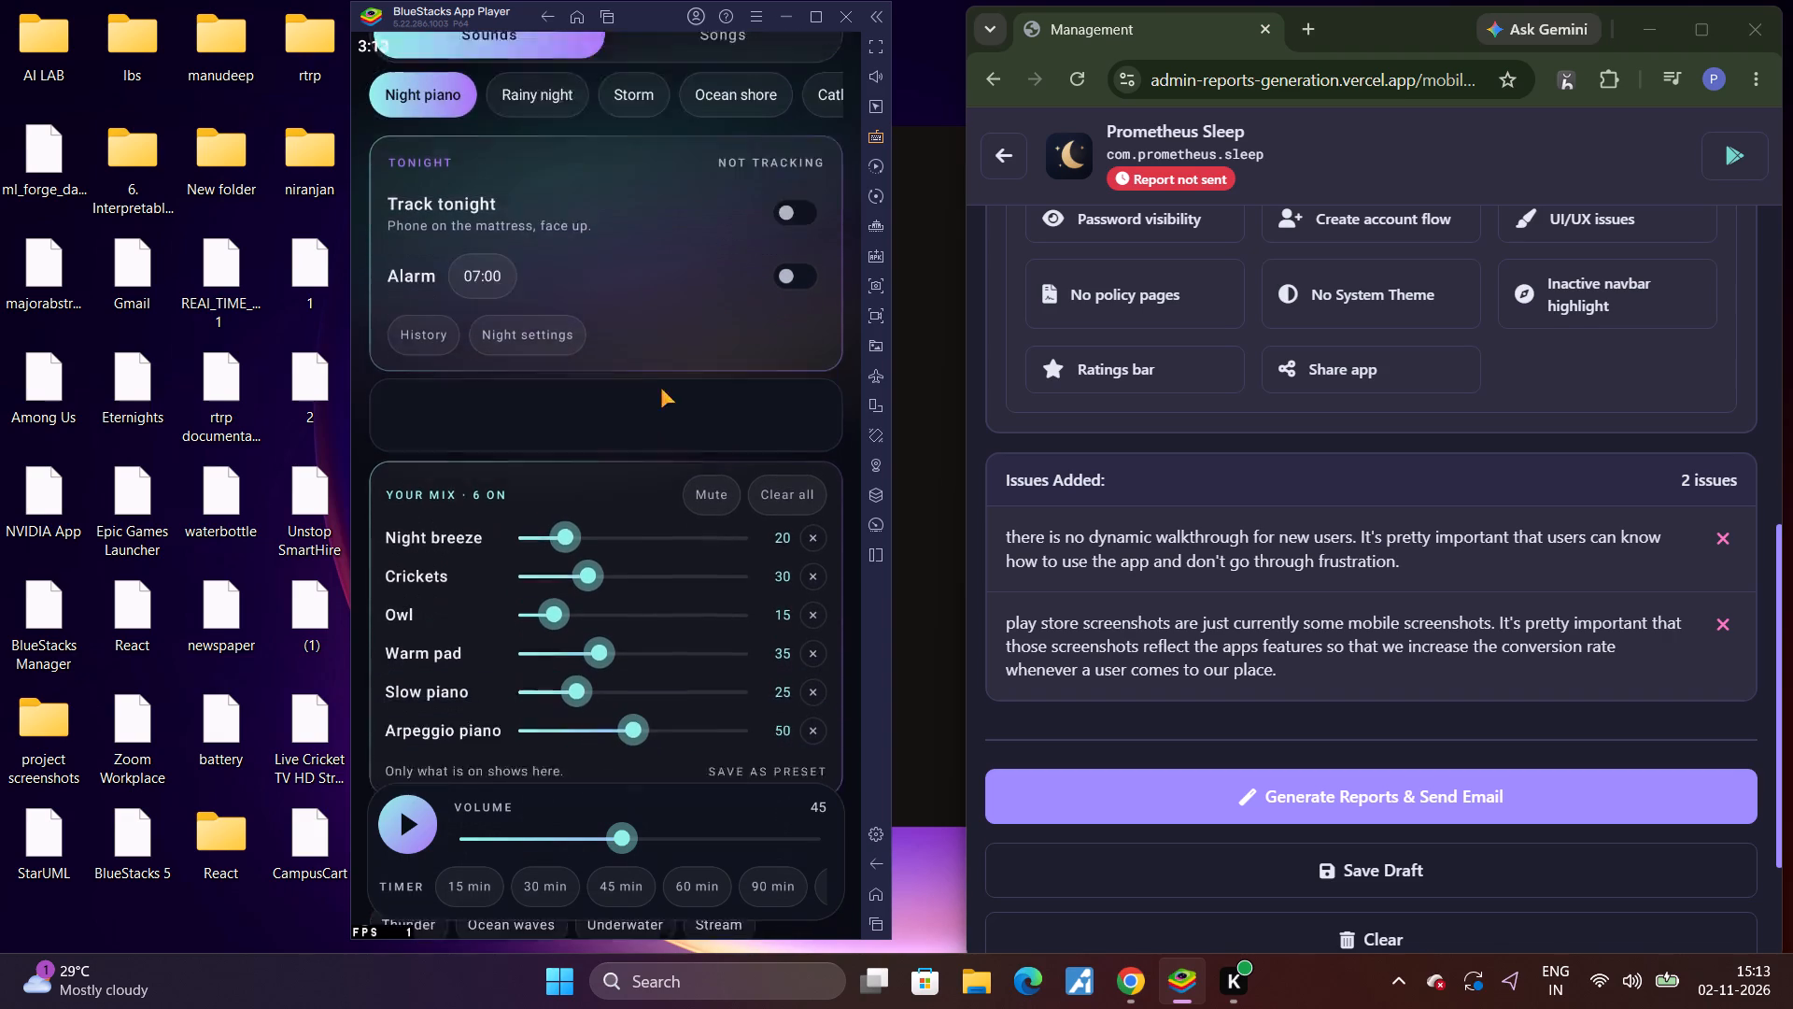
{"action": "left_click_drag", "start_coordinate": [660, 388], "coordinate": [698, 463]}
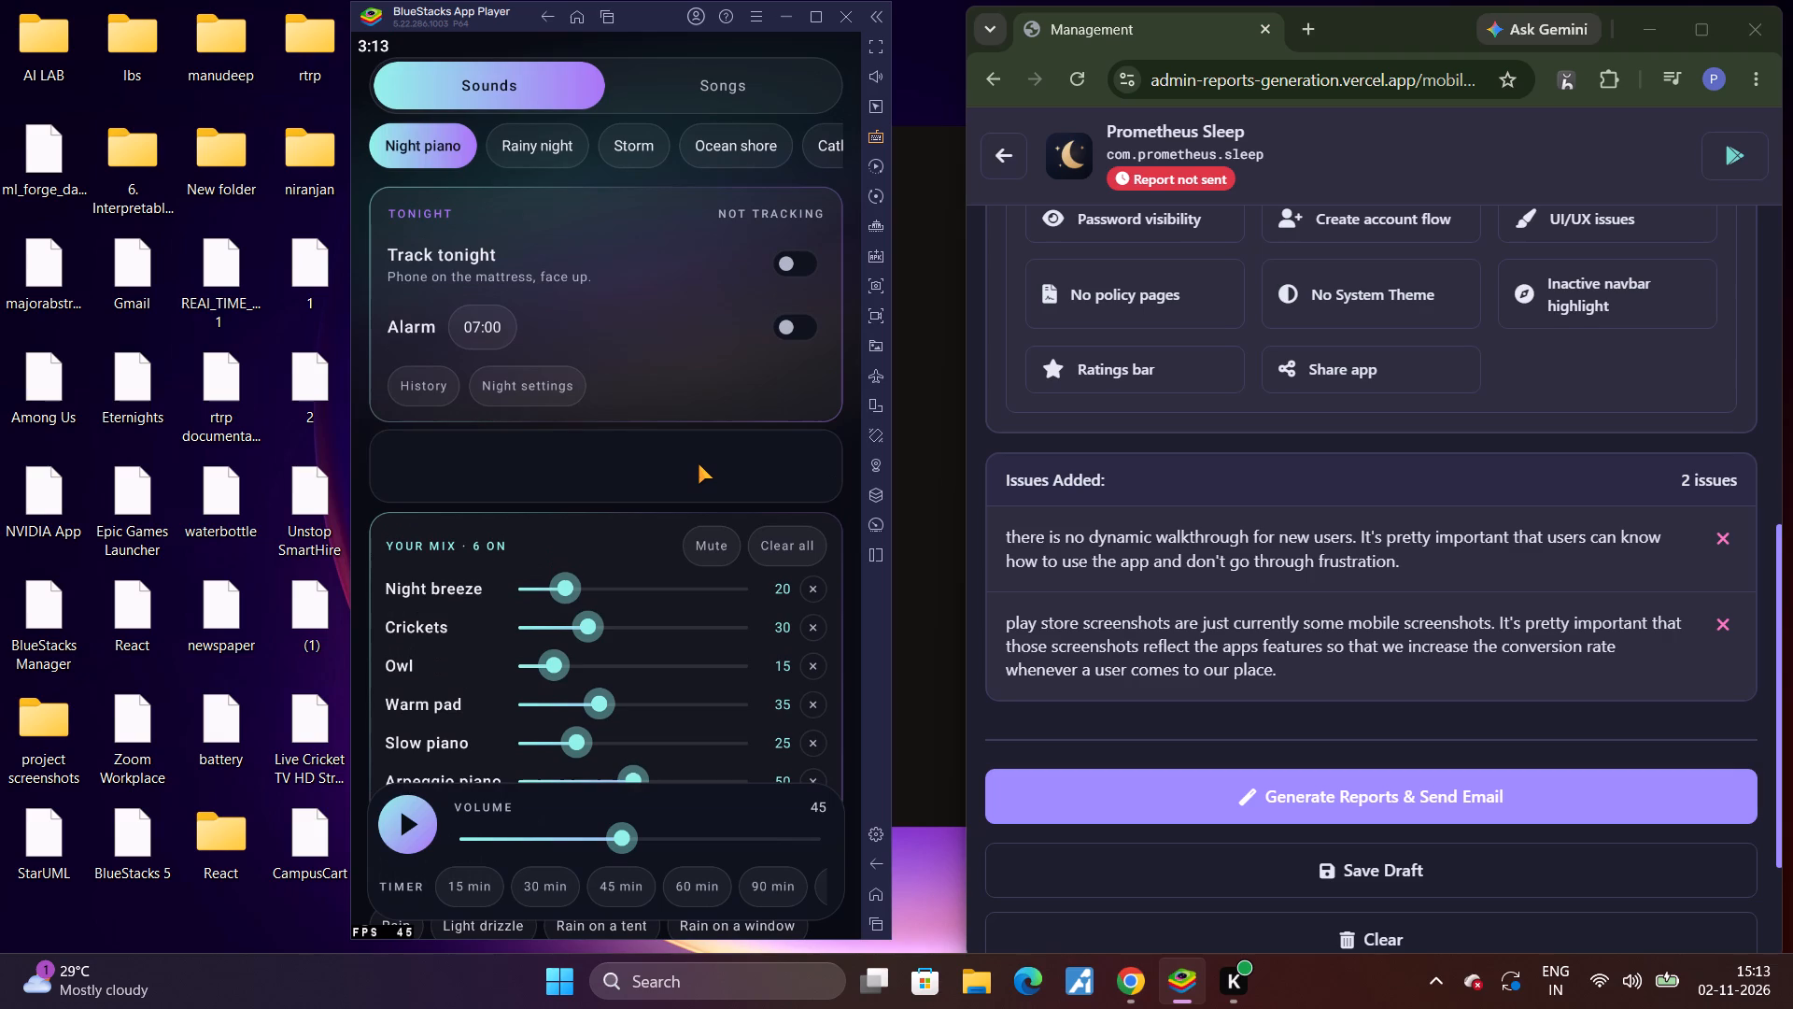
{"action": "left_click_drag", "start_coordinate": [698, 463], "coordinate": [653, 729]}
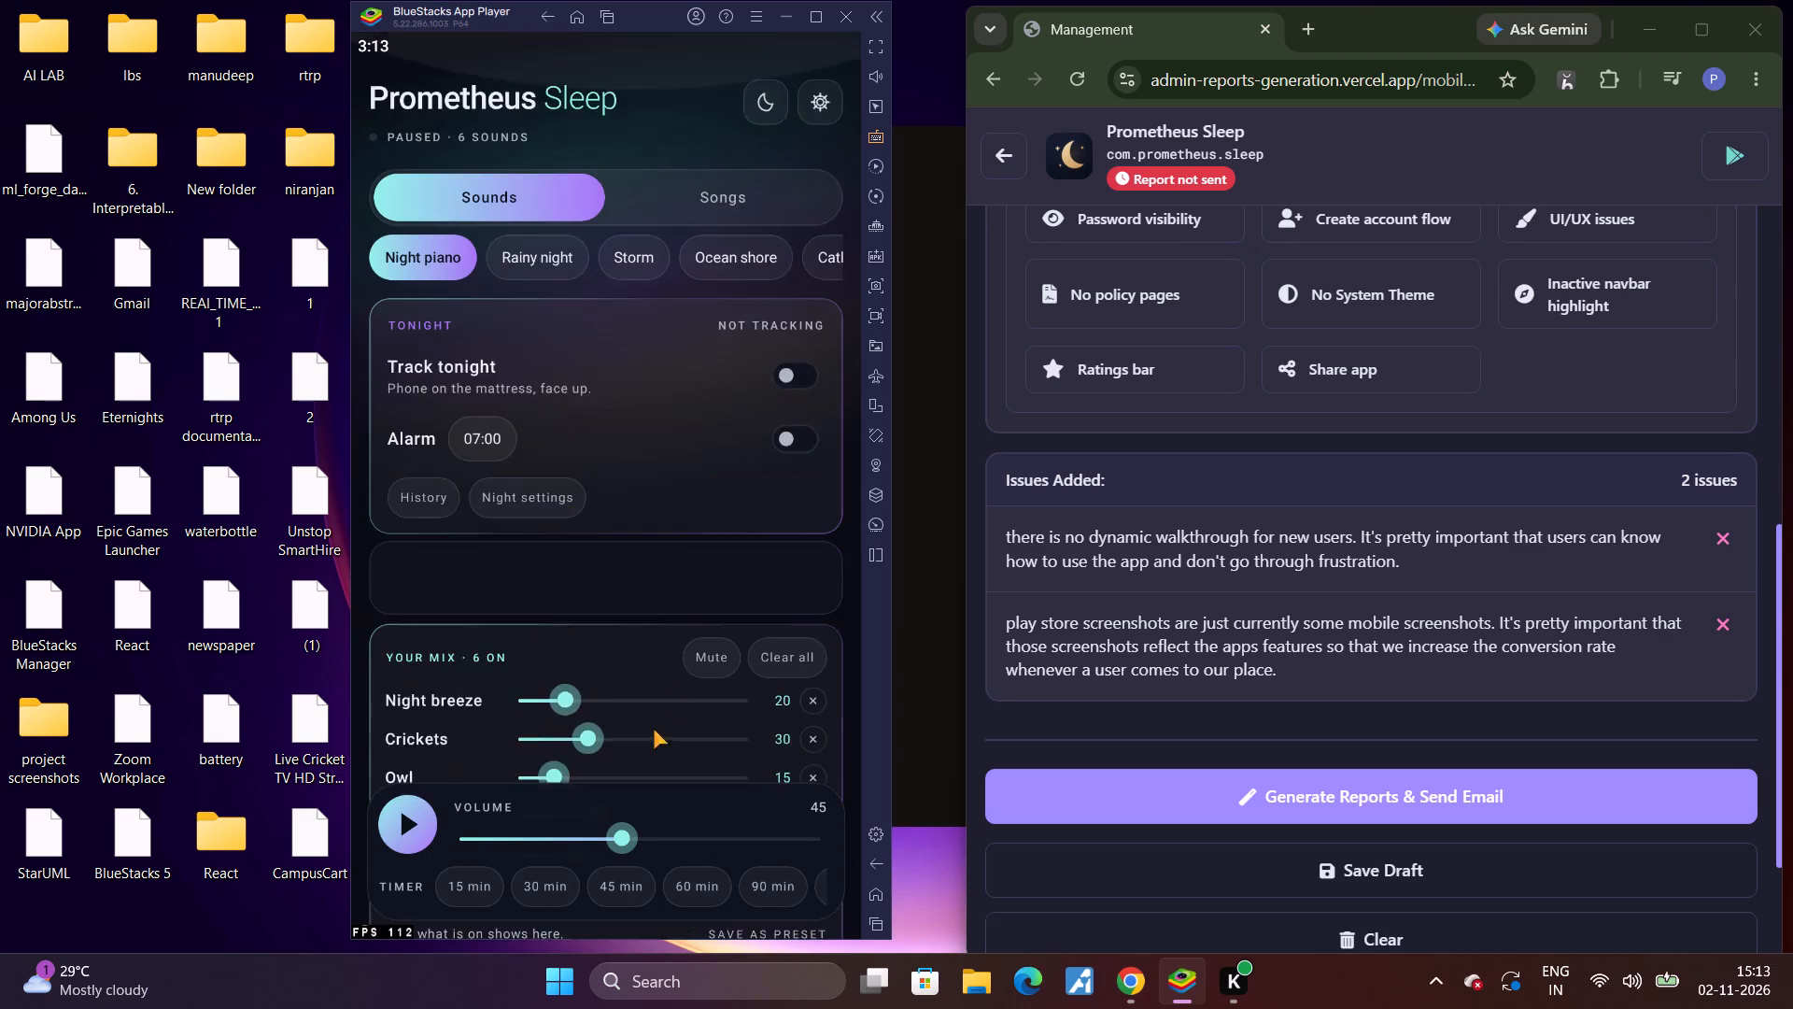
{"action": "left_click_drag", "start_coordinate": [653, 729], "coordinate": [660, 554]}
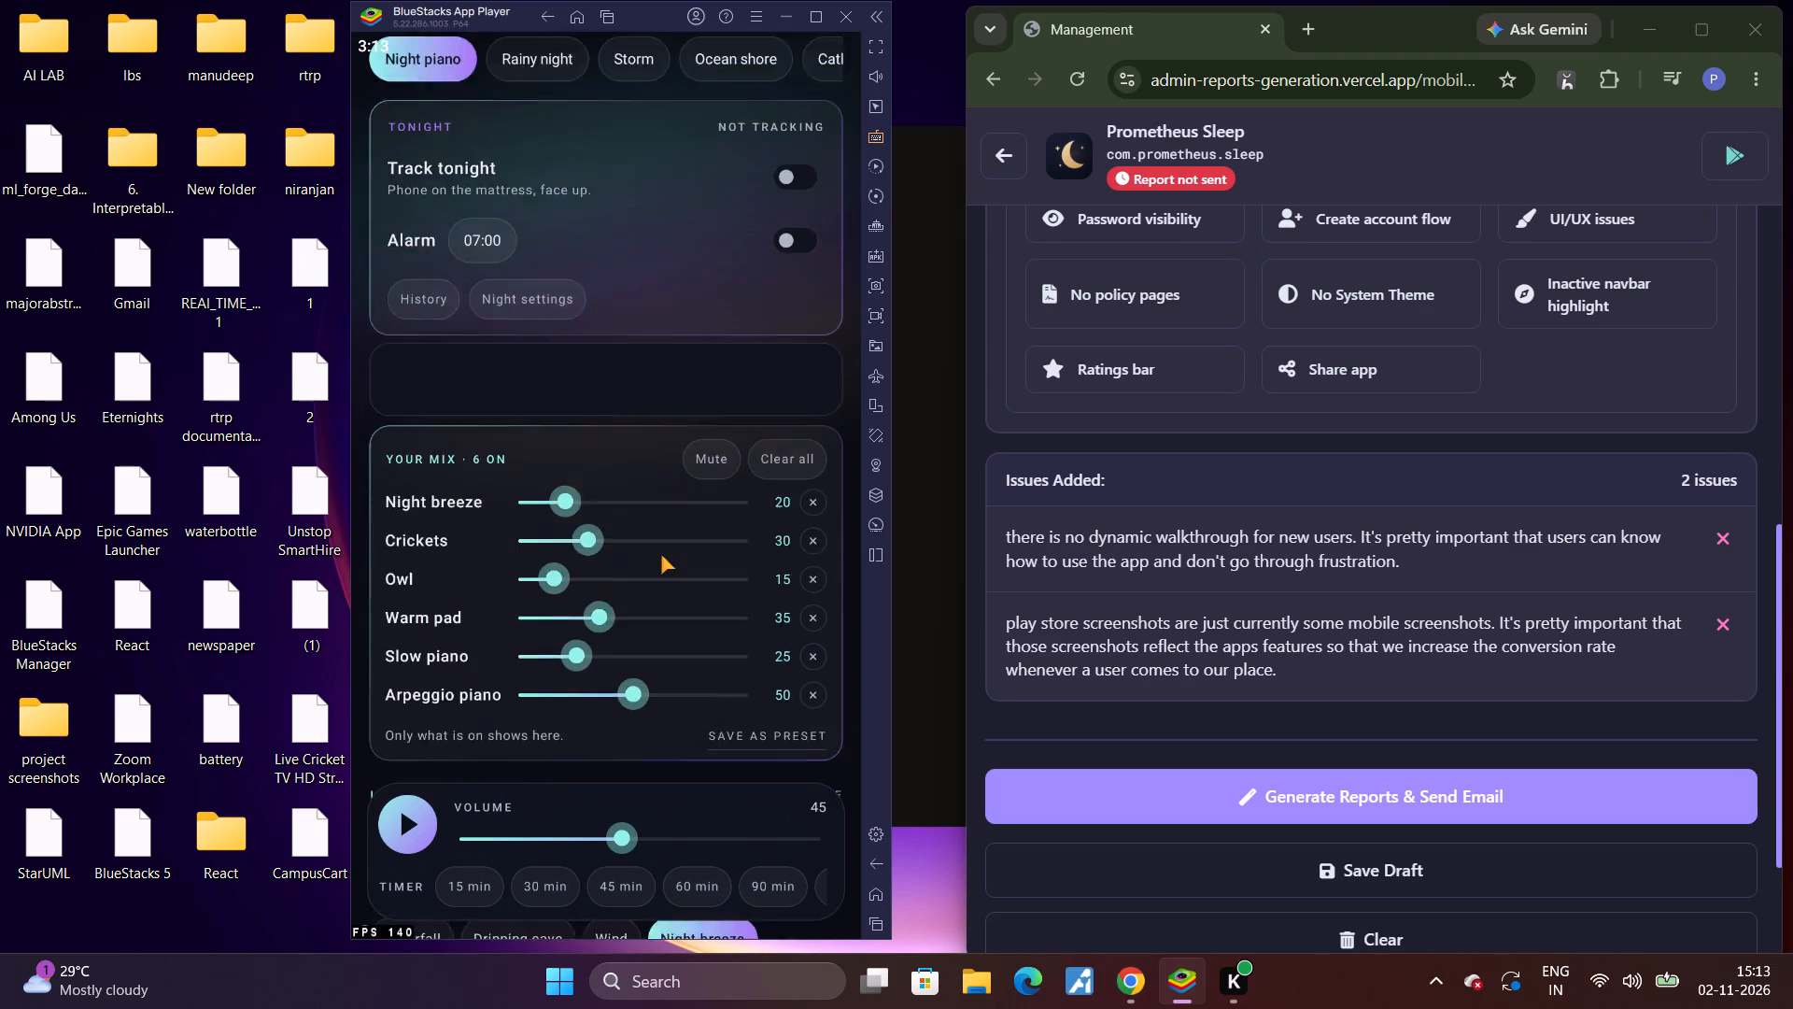
{"action": "left_click_drag", "start_coordinate": [660, 554], "coordinate": [702, 508]}
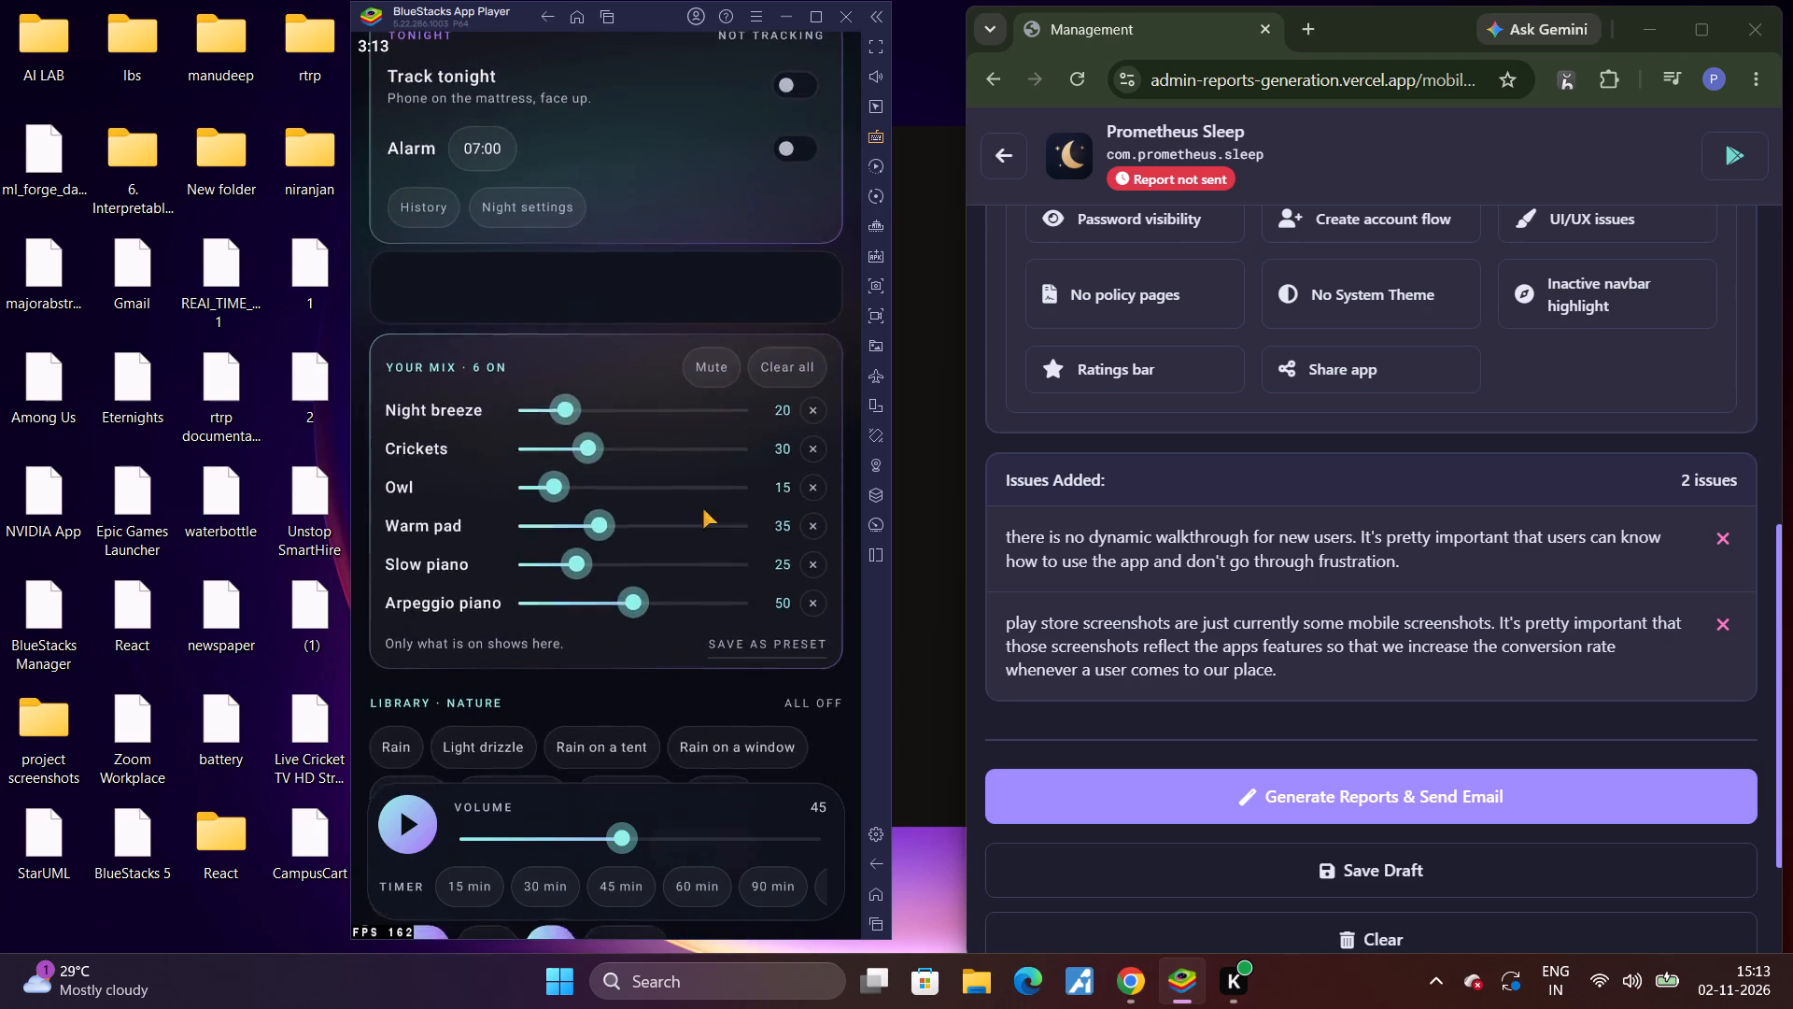
{"action": "left_click_drag", "start_coordinate": [702, 508], "coordinate": [682, 477]}
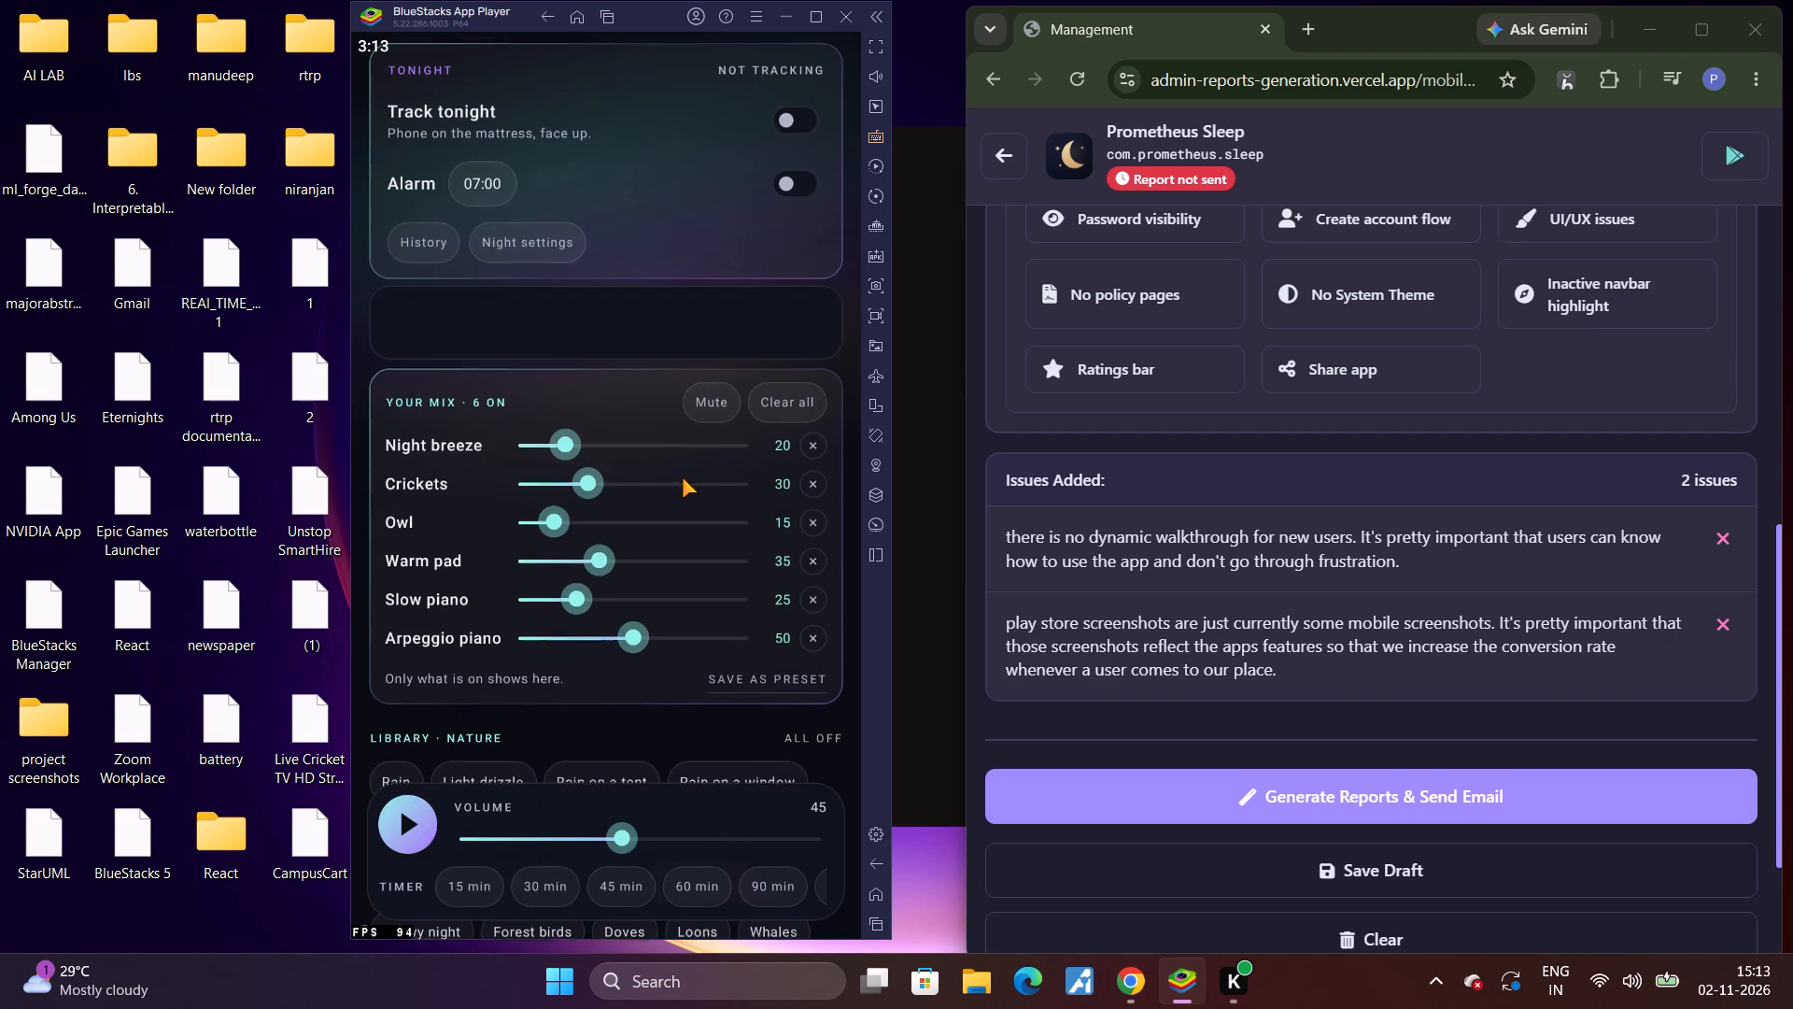
{"action": "left_click_drag", "start_coordinate": [682, 477], "coordinate": [685, 516]}
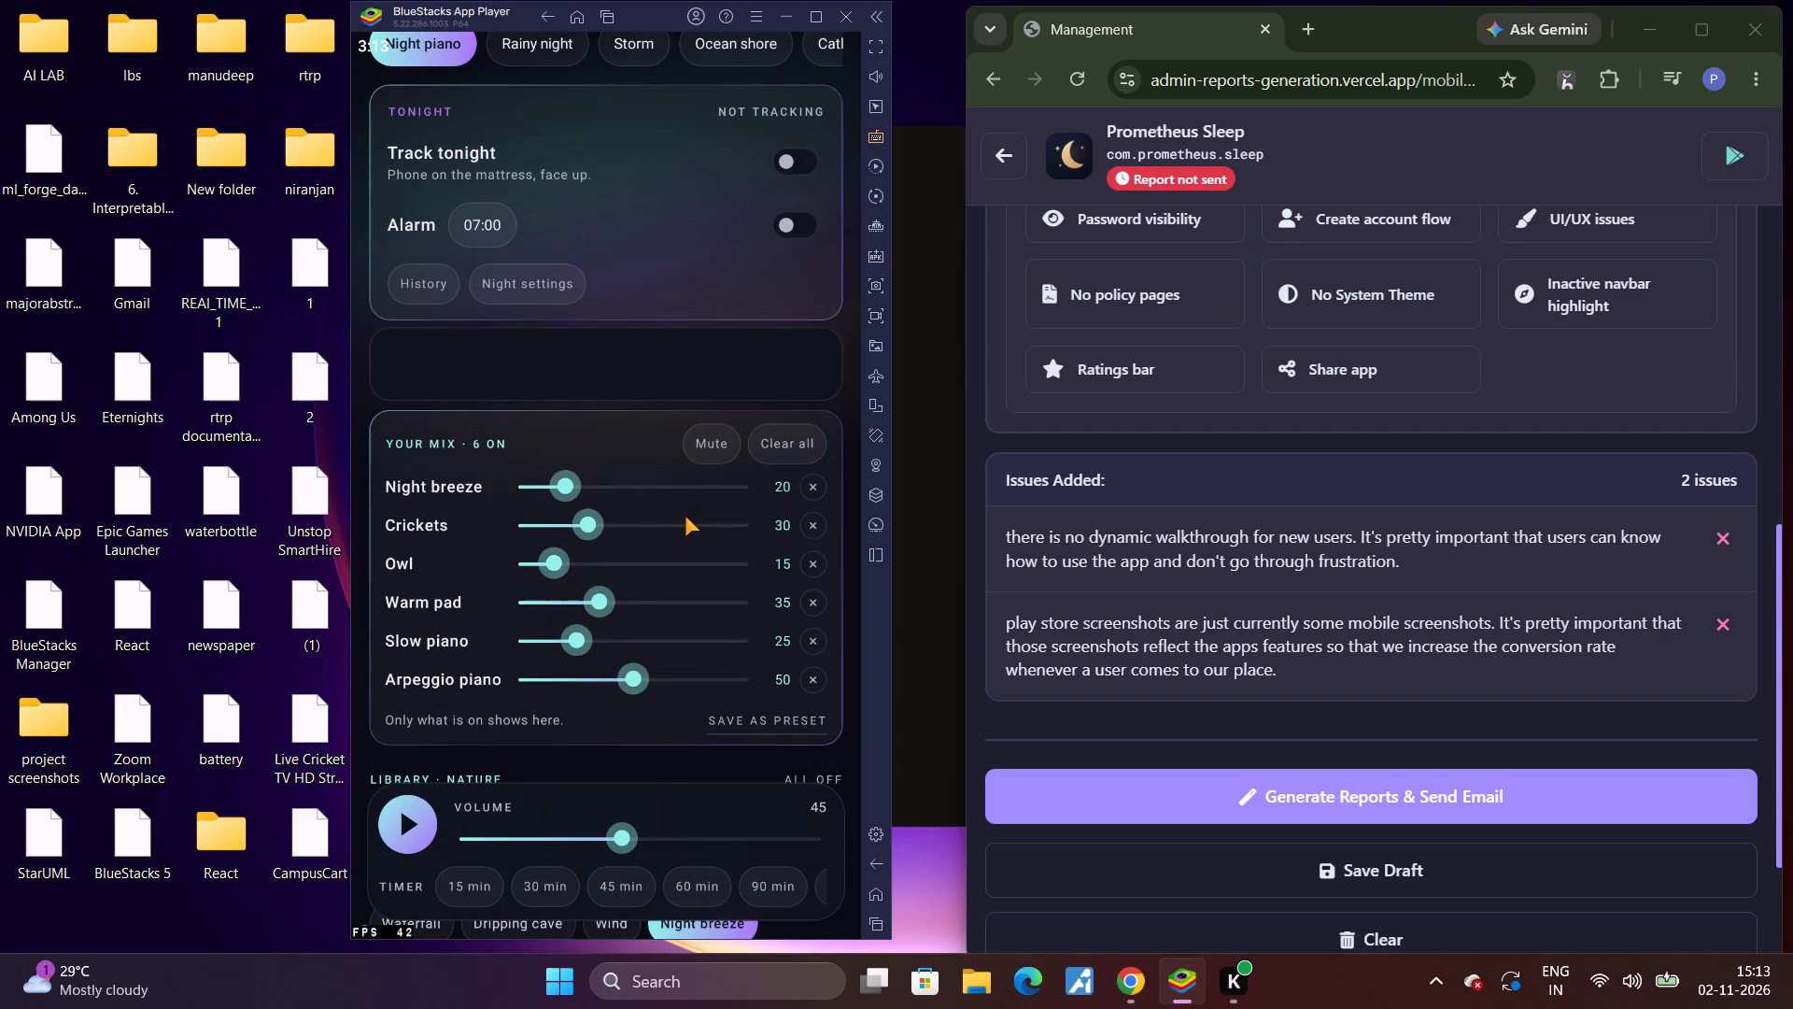
{"action": "left_click_drag", "start_coordinate": [685, 516], "coordinate": [699, 413]}
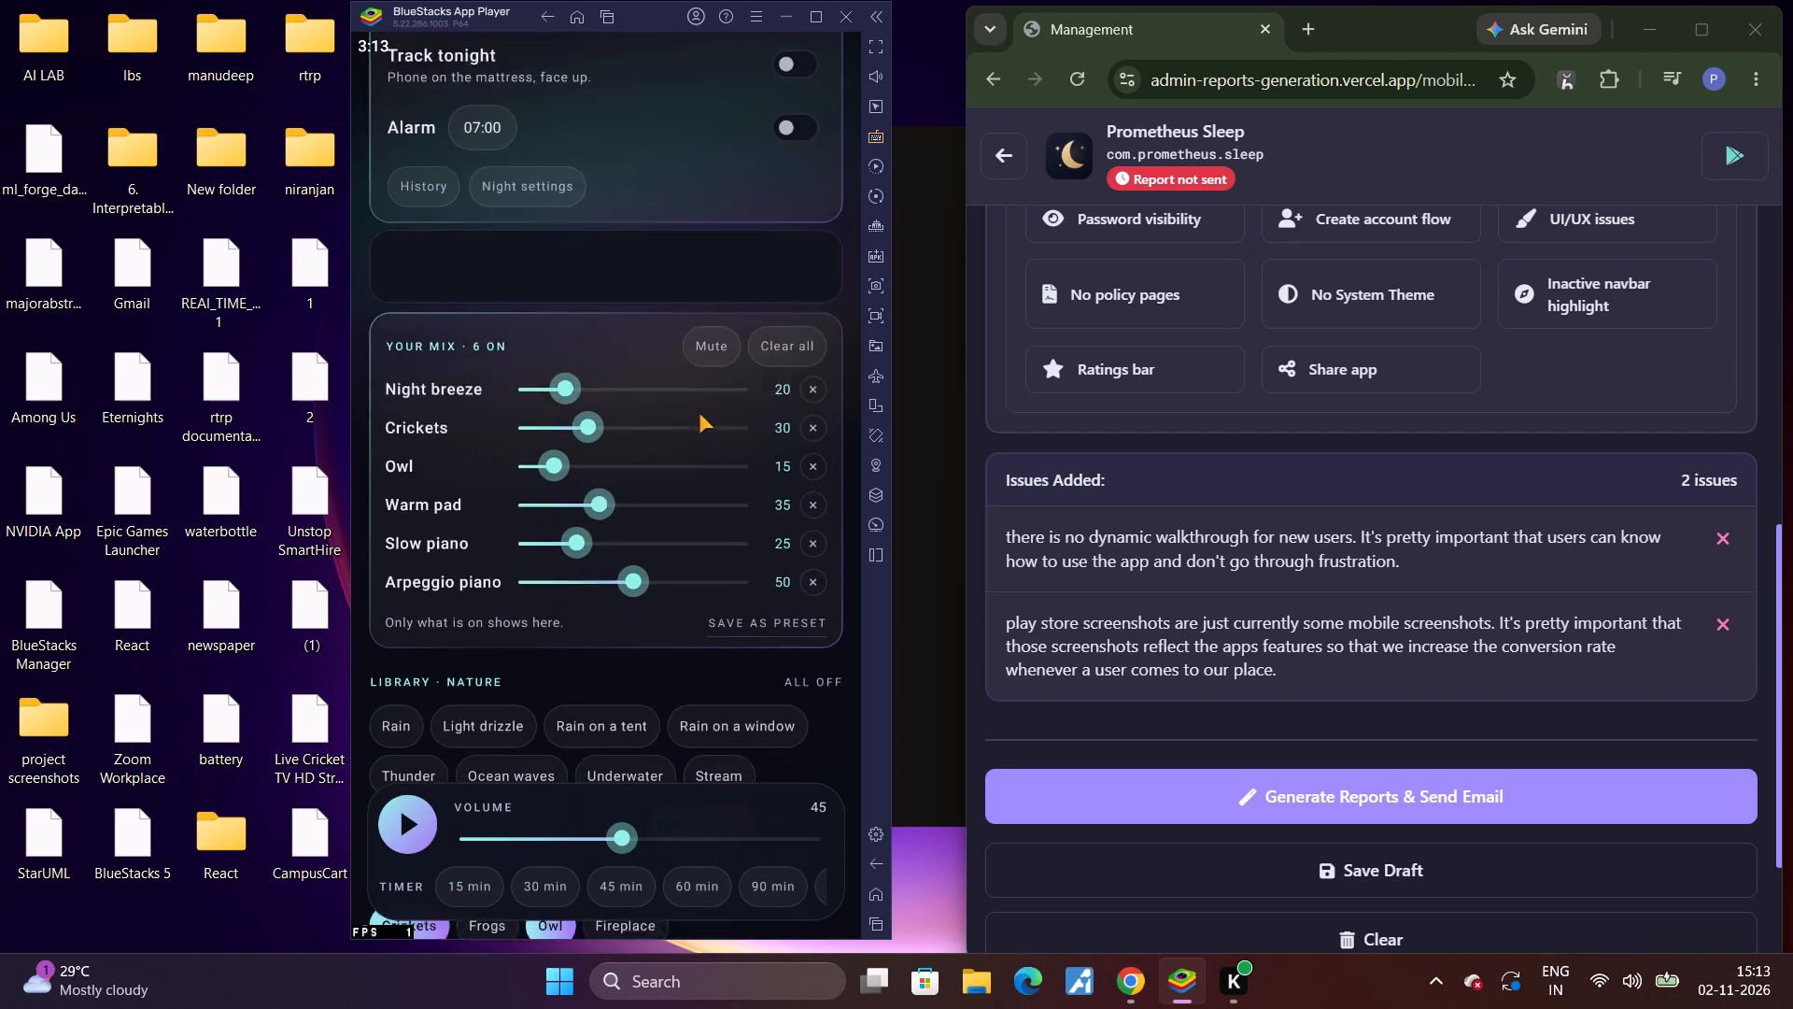
{"action": "left_click_drag", "start_coordinate": [699, 413], "coordinate": [648, 472]}
{"action": "left_click_drag", "start_coordinate": [685, 546], "coordinate": [709, 841]}
{"action": "left_click_drag", "start_coordinate": [573, 582], "coordinate": [592, 876]}
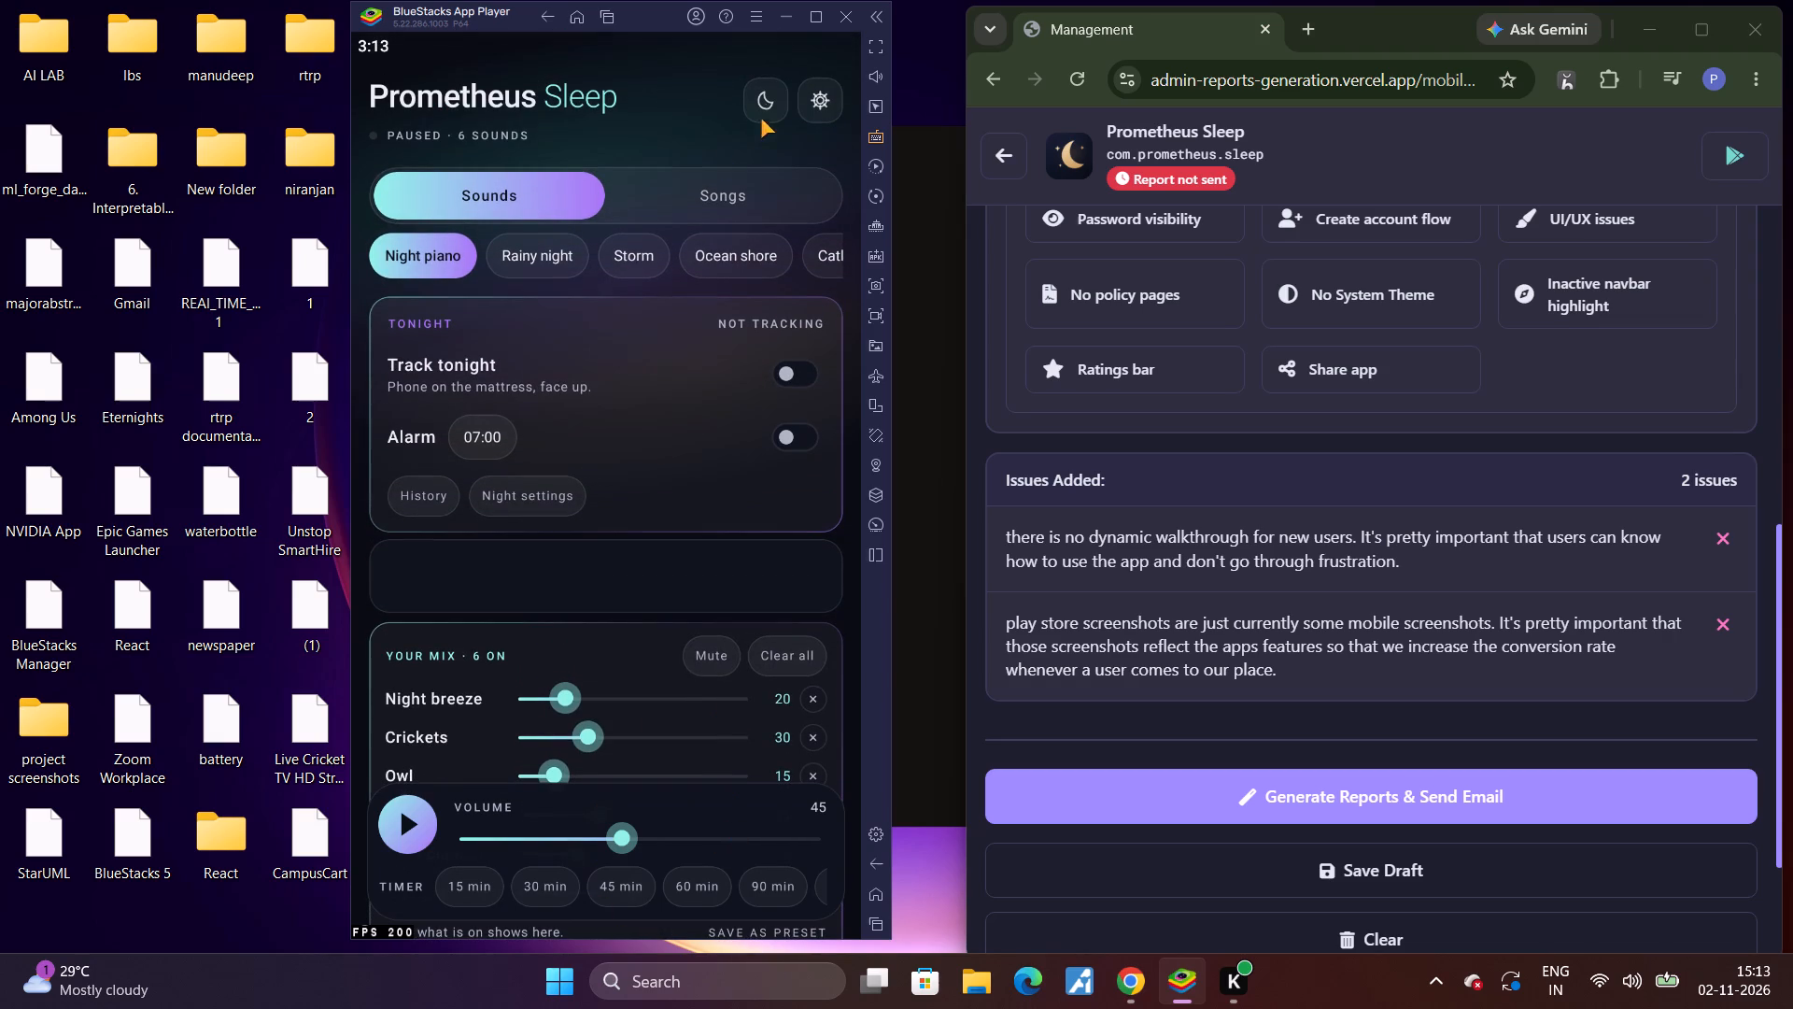
Retest the night-mode switch on the main screen.
{"action": "left_click", "coordinate": [764, 98]}
{"action": "left_click", "coordinate": [765, 100]}
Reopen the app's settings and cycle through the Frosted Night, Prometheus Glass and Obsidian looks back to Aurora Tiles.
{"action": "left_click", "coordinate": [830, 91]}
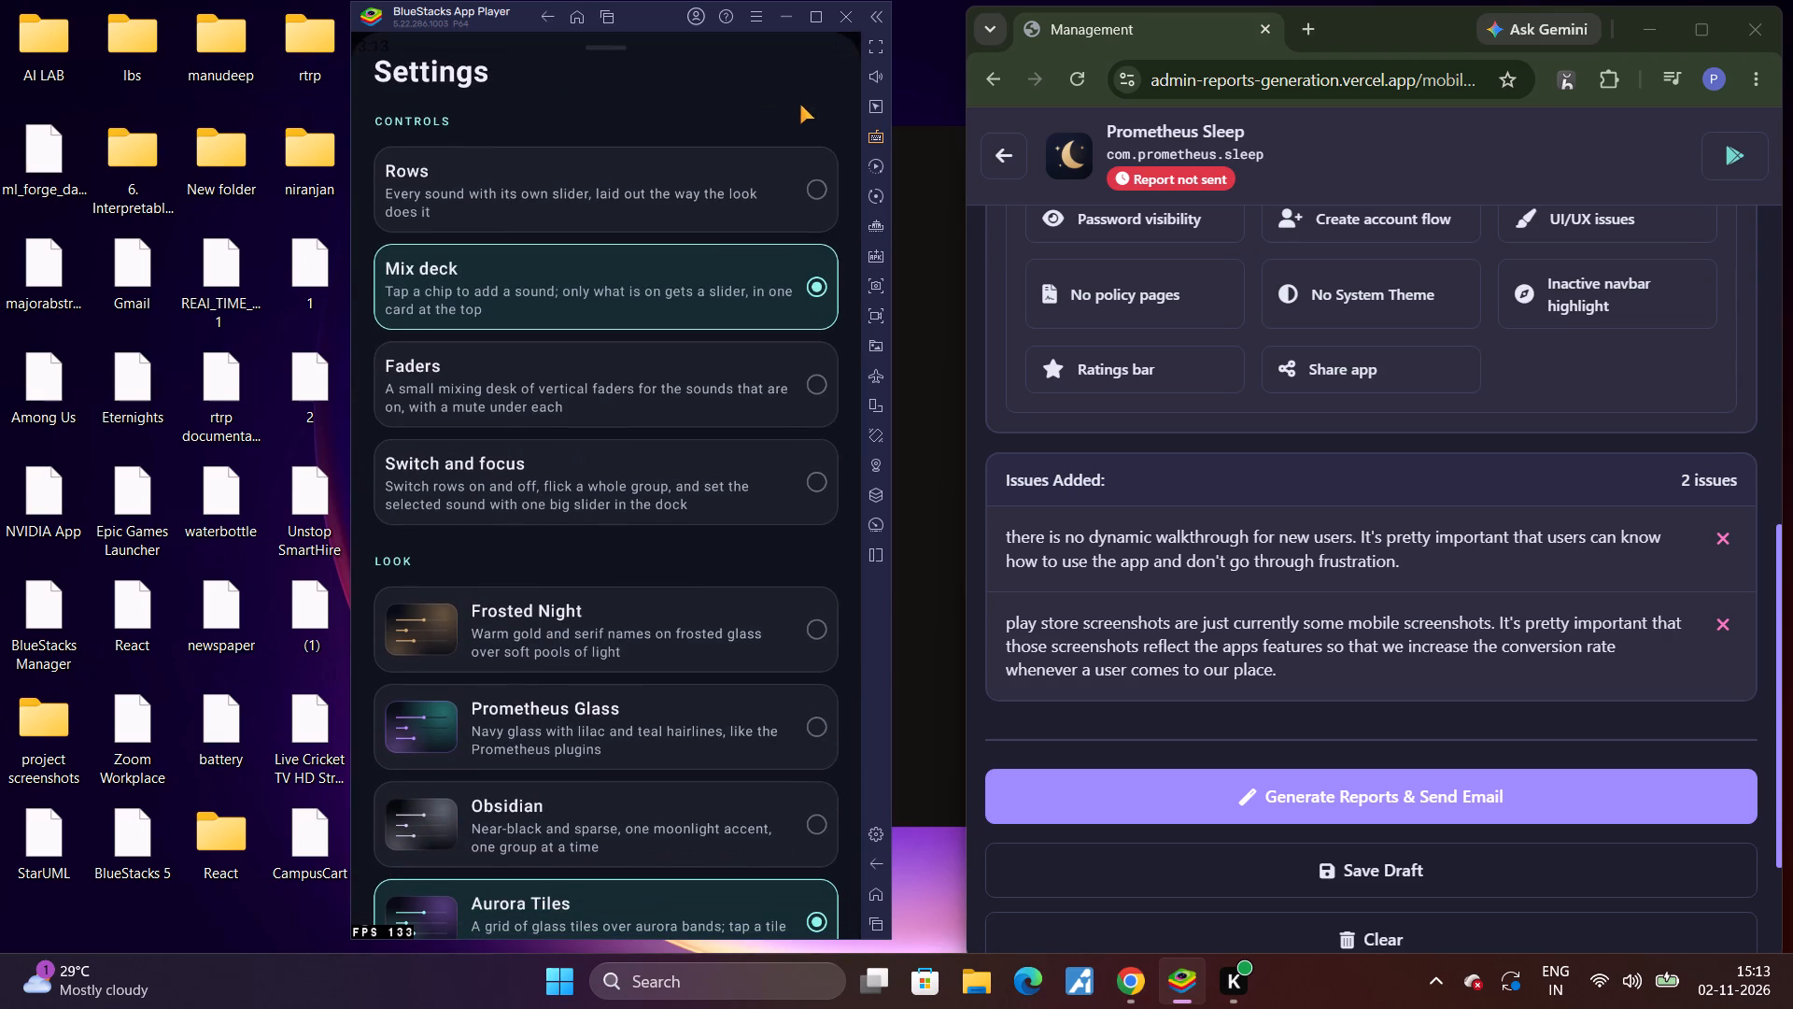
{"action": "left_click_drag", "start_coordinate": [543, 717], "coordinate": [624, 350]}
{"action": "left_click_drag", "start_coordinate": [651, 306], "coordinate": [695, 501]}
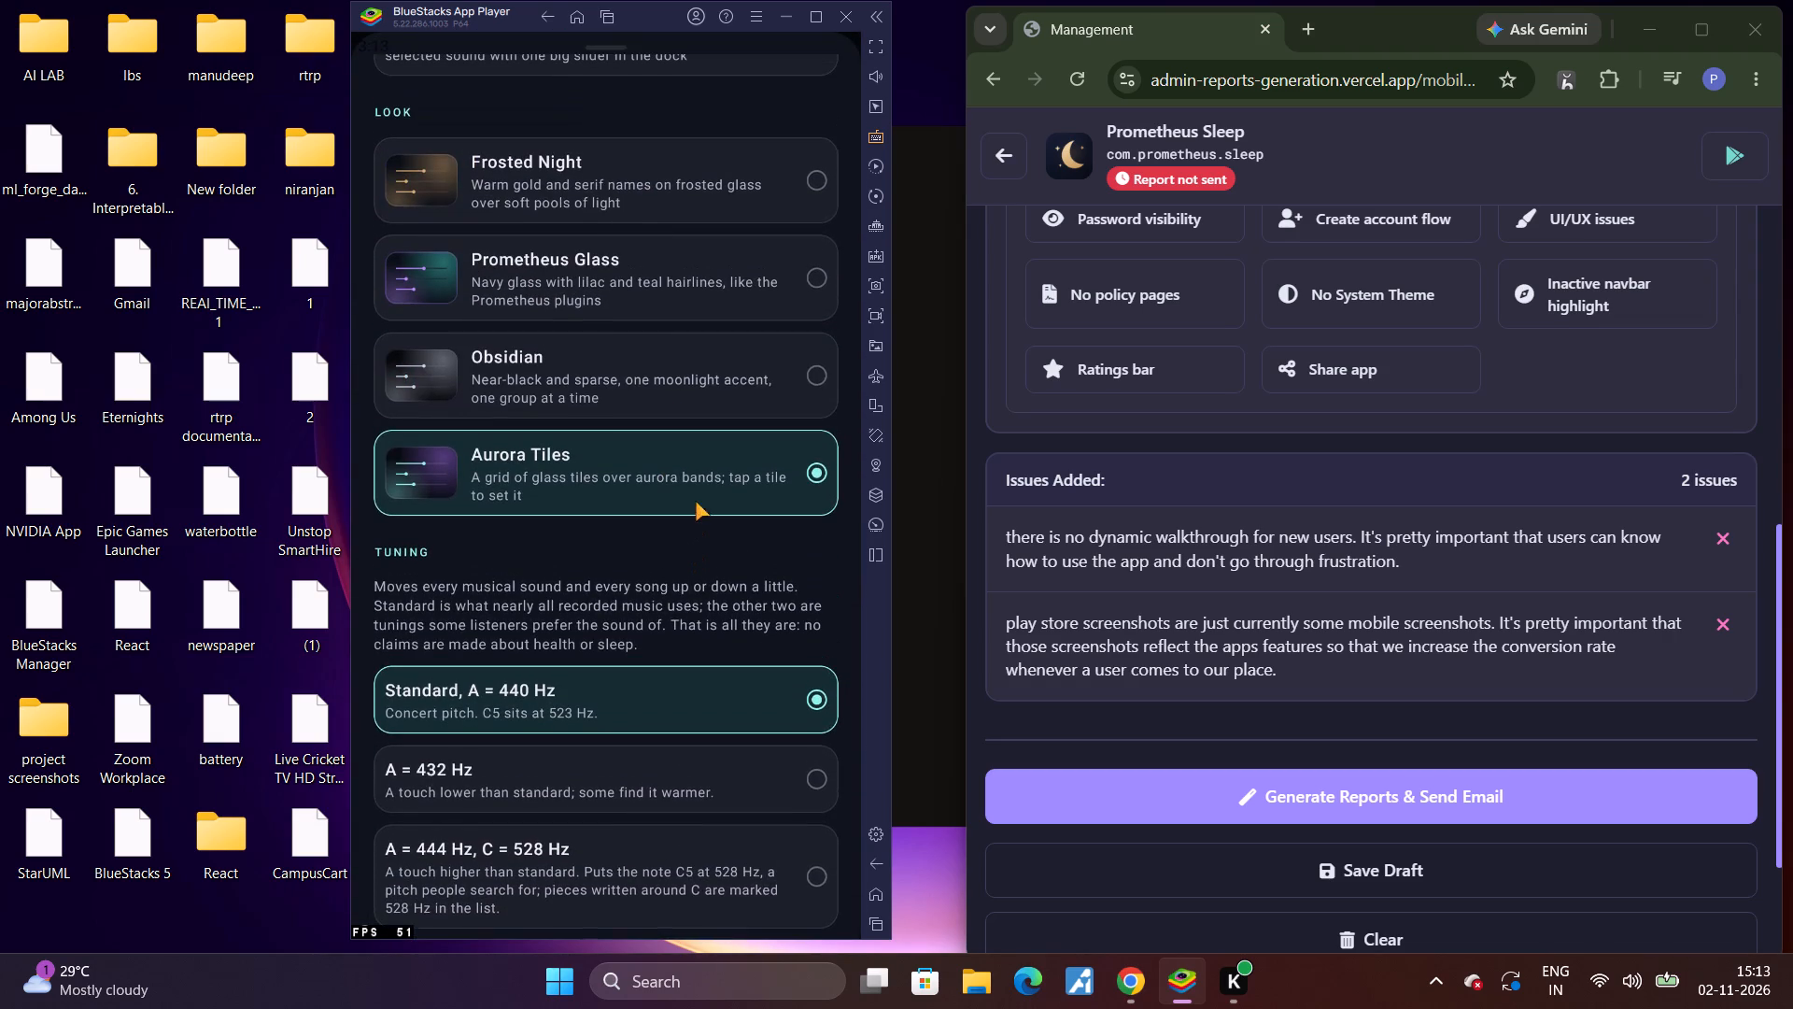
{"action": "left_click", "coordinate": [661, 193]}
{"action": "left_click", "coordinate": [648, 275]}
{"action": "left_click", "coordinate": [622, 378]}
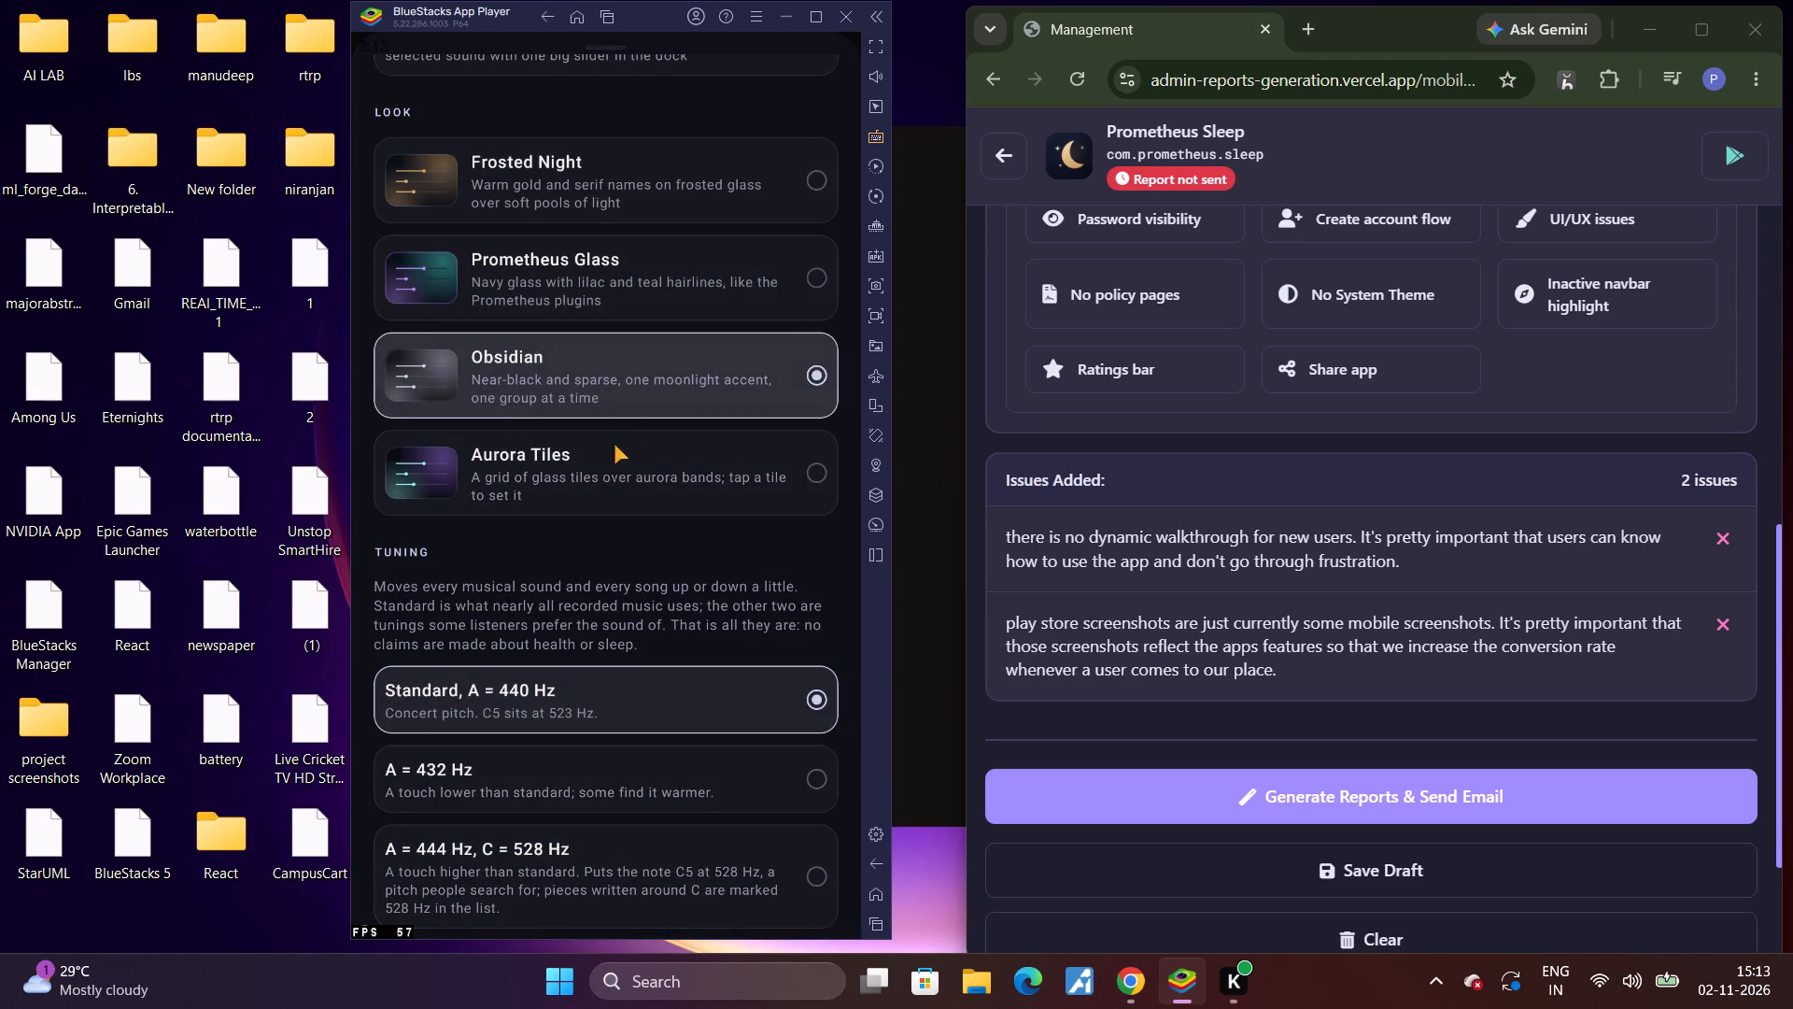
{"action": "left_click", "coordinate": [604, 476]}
Try each snooze duration in the night settings and leave it at 20 min.
{"action": "left_click_drag", "start_coordinate": [614, 653], "coordinate": [622, 465]}
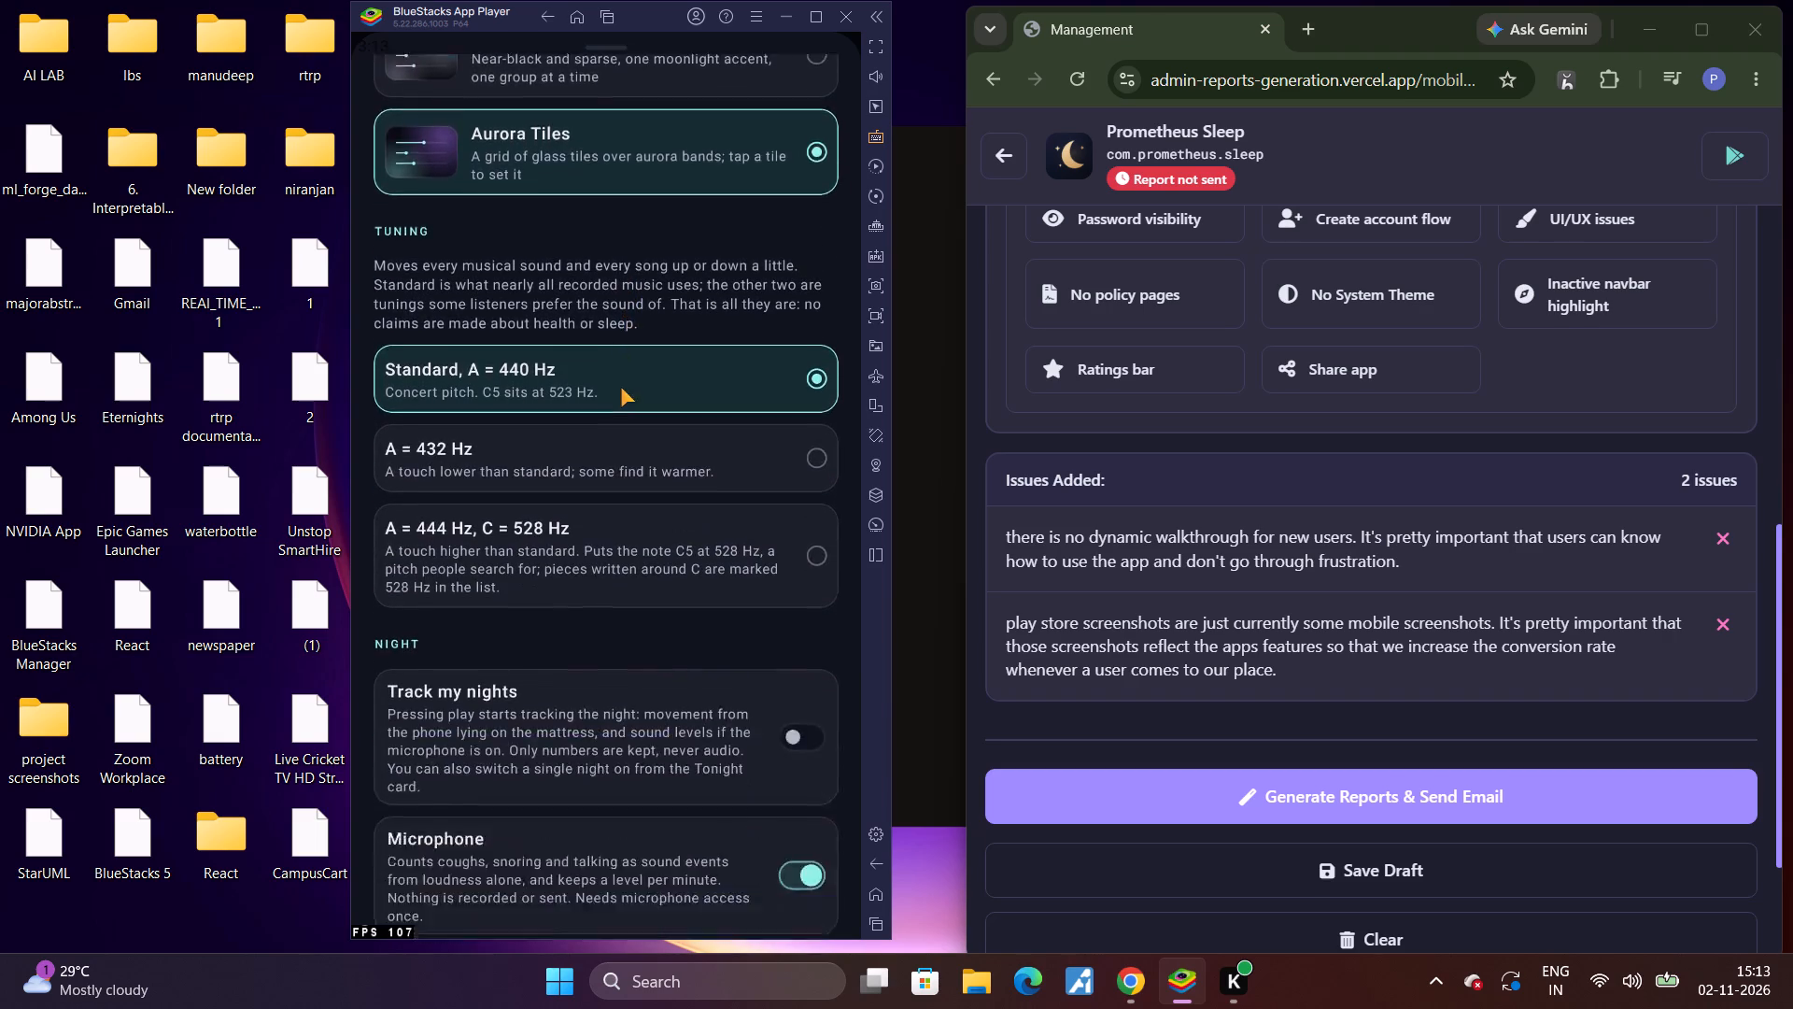
{"action": "left_click_drag", "start_coordinate": [605, 671], "coordinate": [663, 342]}
{"action": "left_click_drag", "start_coordinate": [520, 742], "coordinate": [572, 445]}
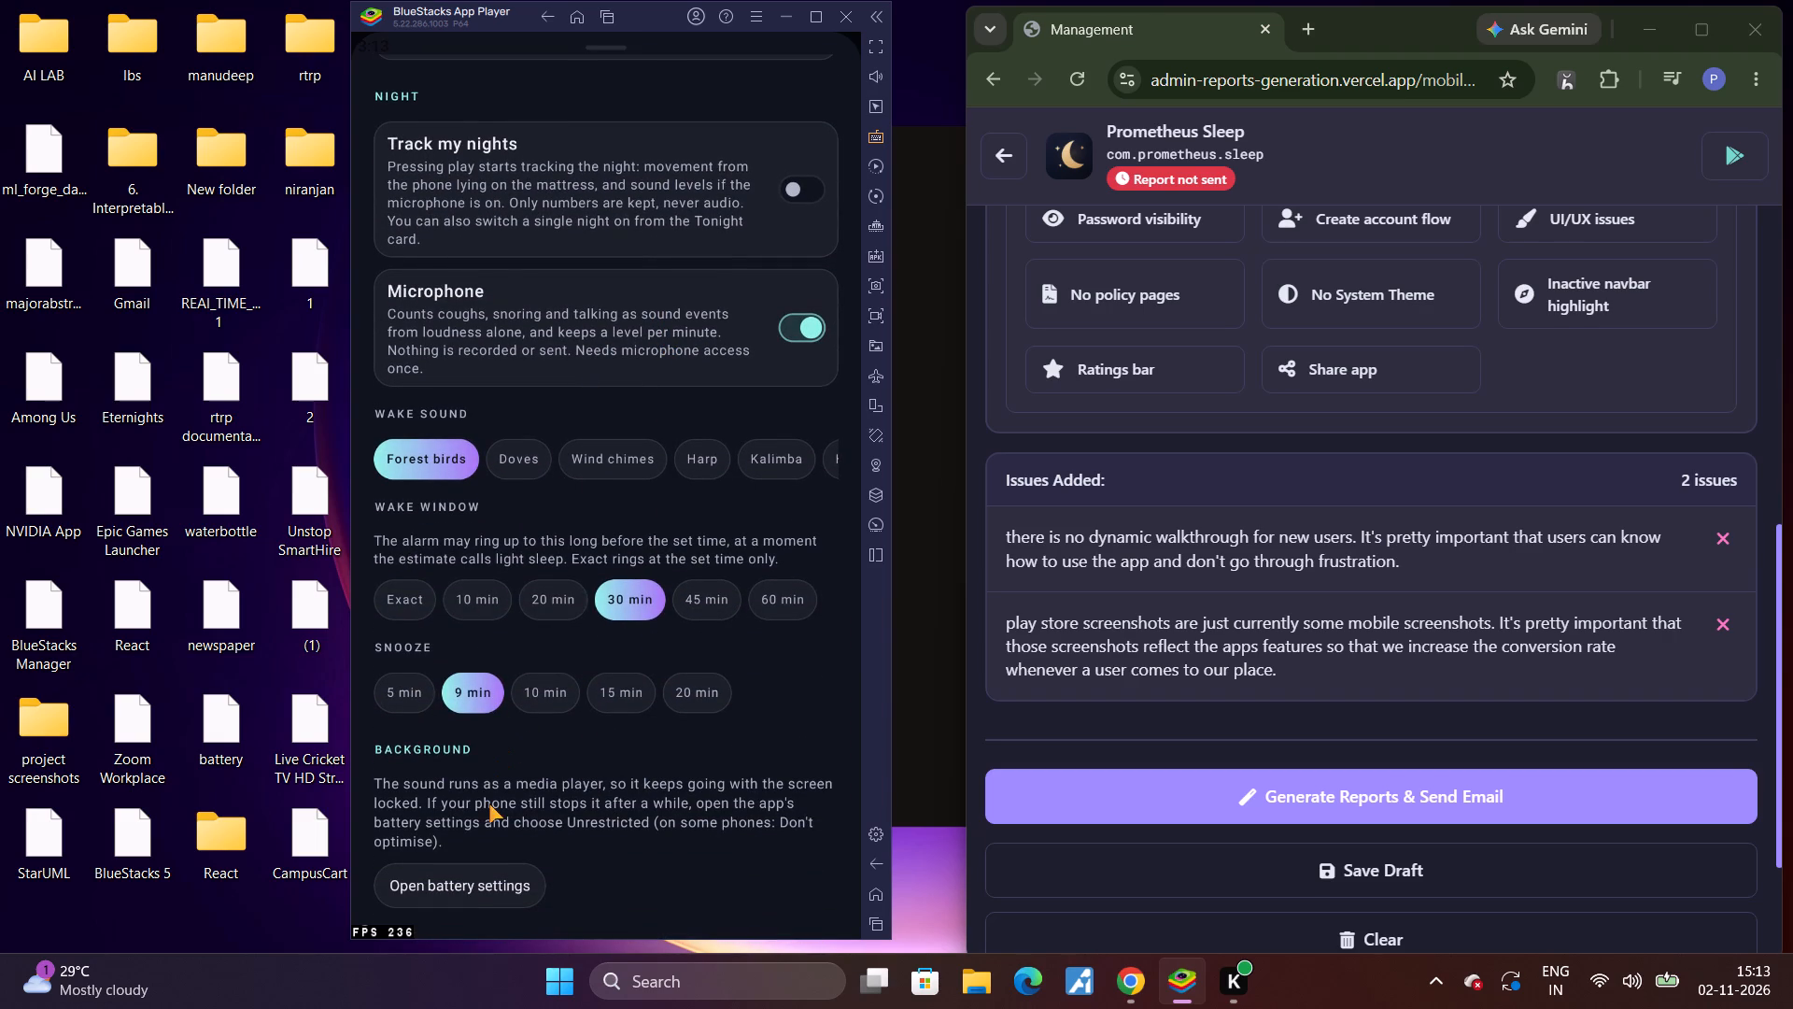
{"action": "left_click", "coordinate": [397, 697]}
{"action": "left_click", "coordinate": [462, 700]}
{"action": "left_click", "coordinate": [523, 699]}
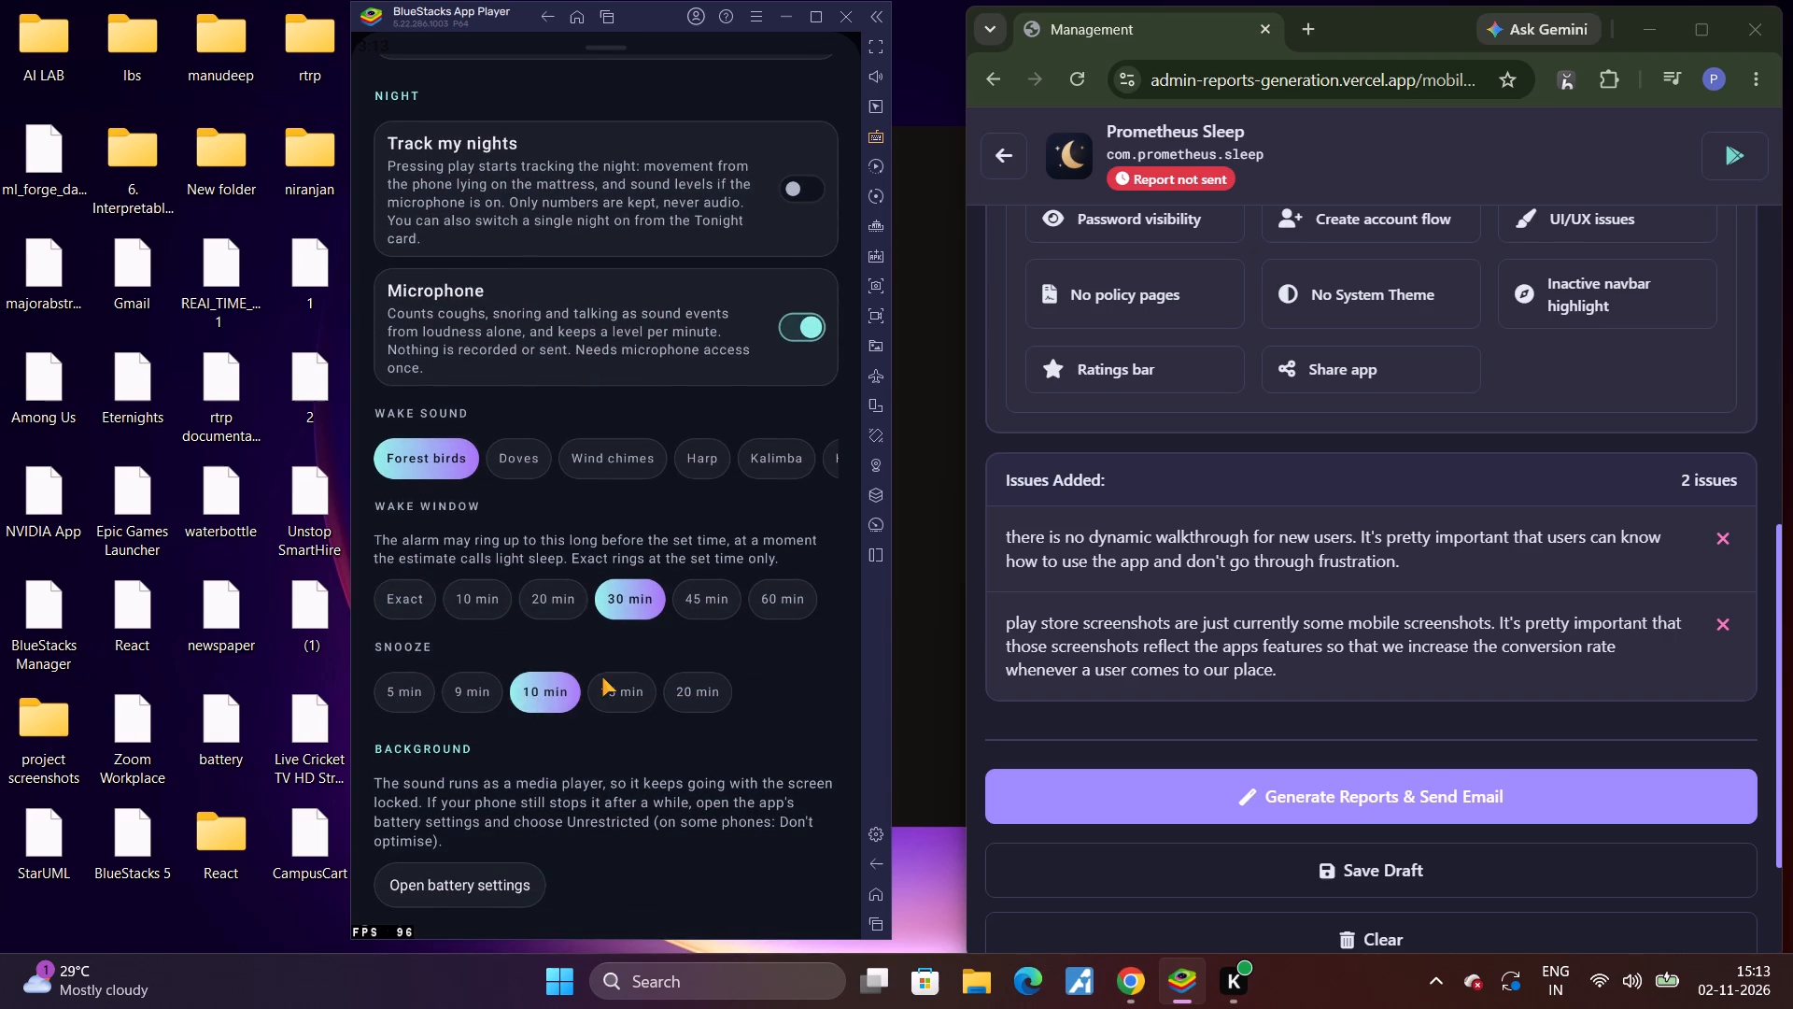
{"action": "left_click", "coordinate": [605, 676]}
{"action": "left_click", "coordinate": [675, 695]}
Try the different wake window lengths and set the wake window to Exact.
{"action": "left_click", "coordinate": [705, 569]}
{"action": "left_click", "coordinate": [715, 601]}
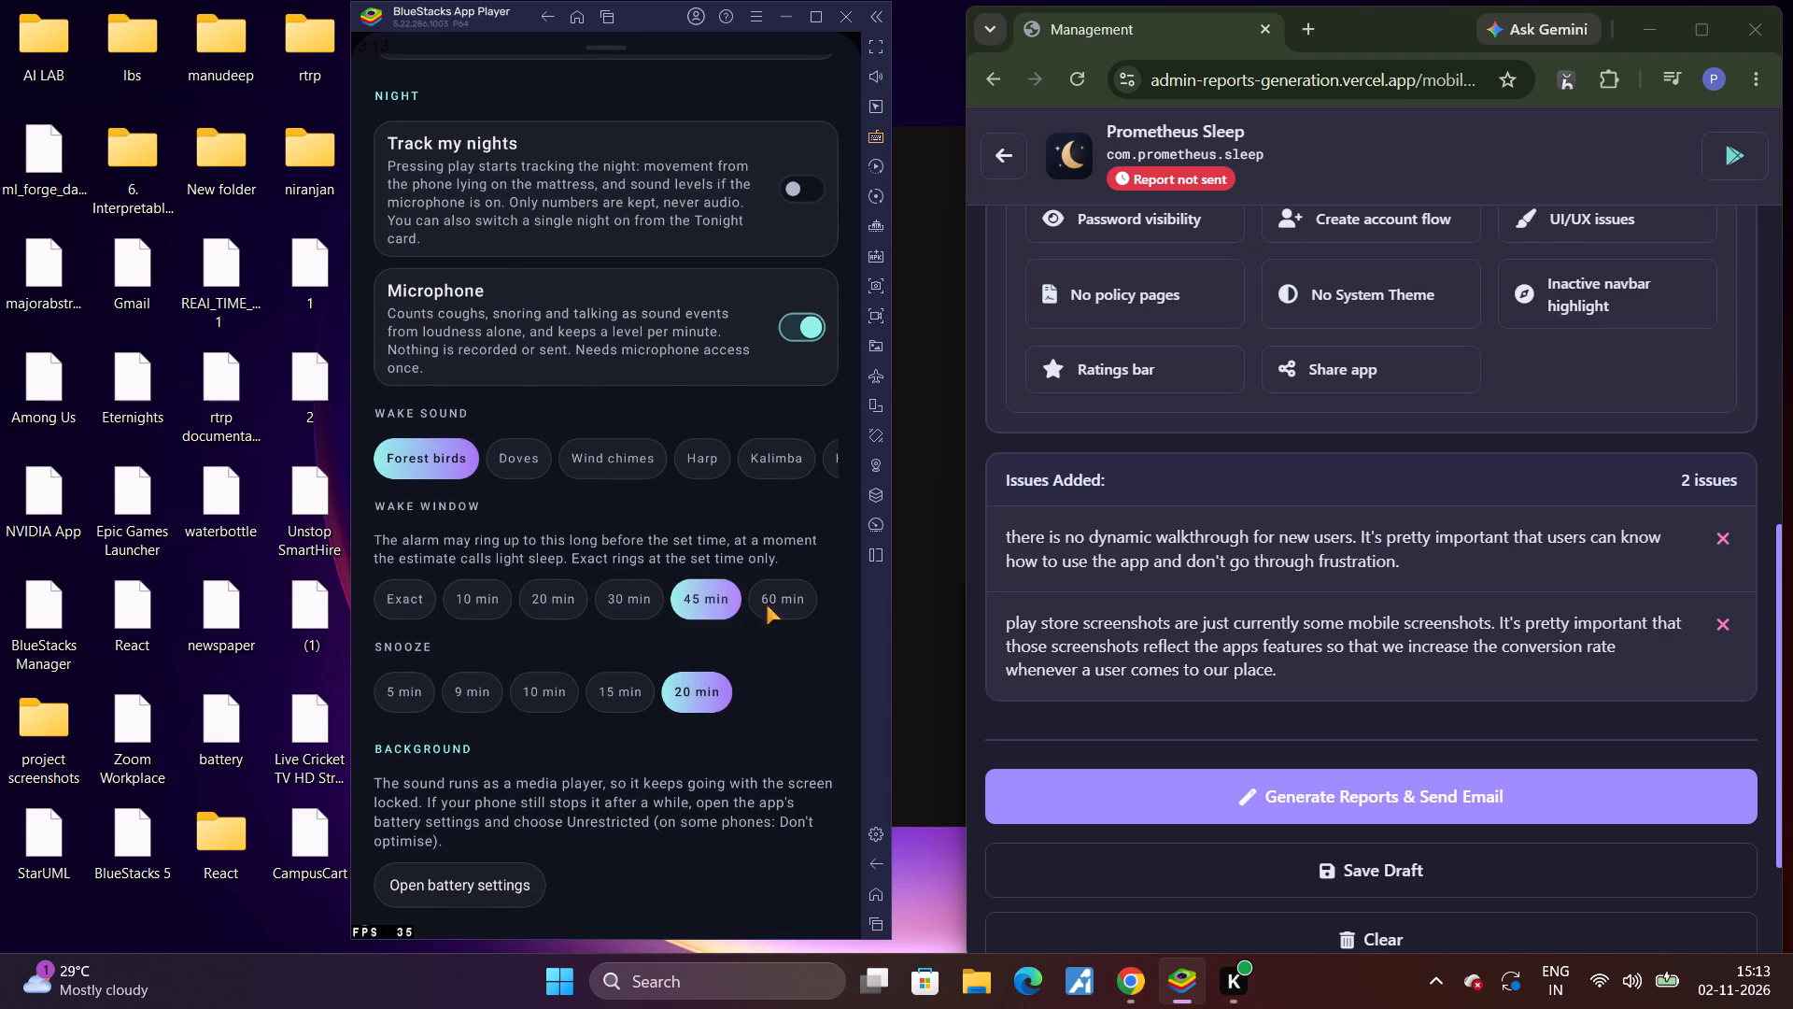
{"action": "left_click", "coordinate": [791, 598]}
{"action": "left_click", "coordinate": [618, 608]}
{"action": "left_click", "coordinate": [580, 611]}
{"action": "left_click", "coordinate": [459, 608]}
{"action": "left_click", "coordinate": [402, 610]}
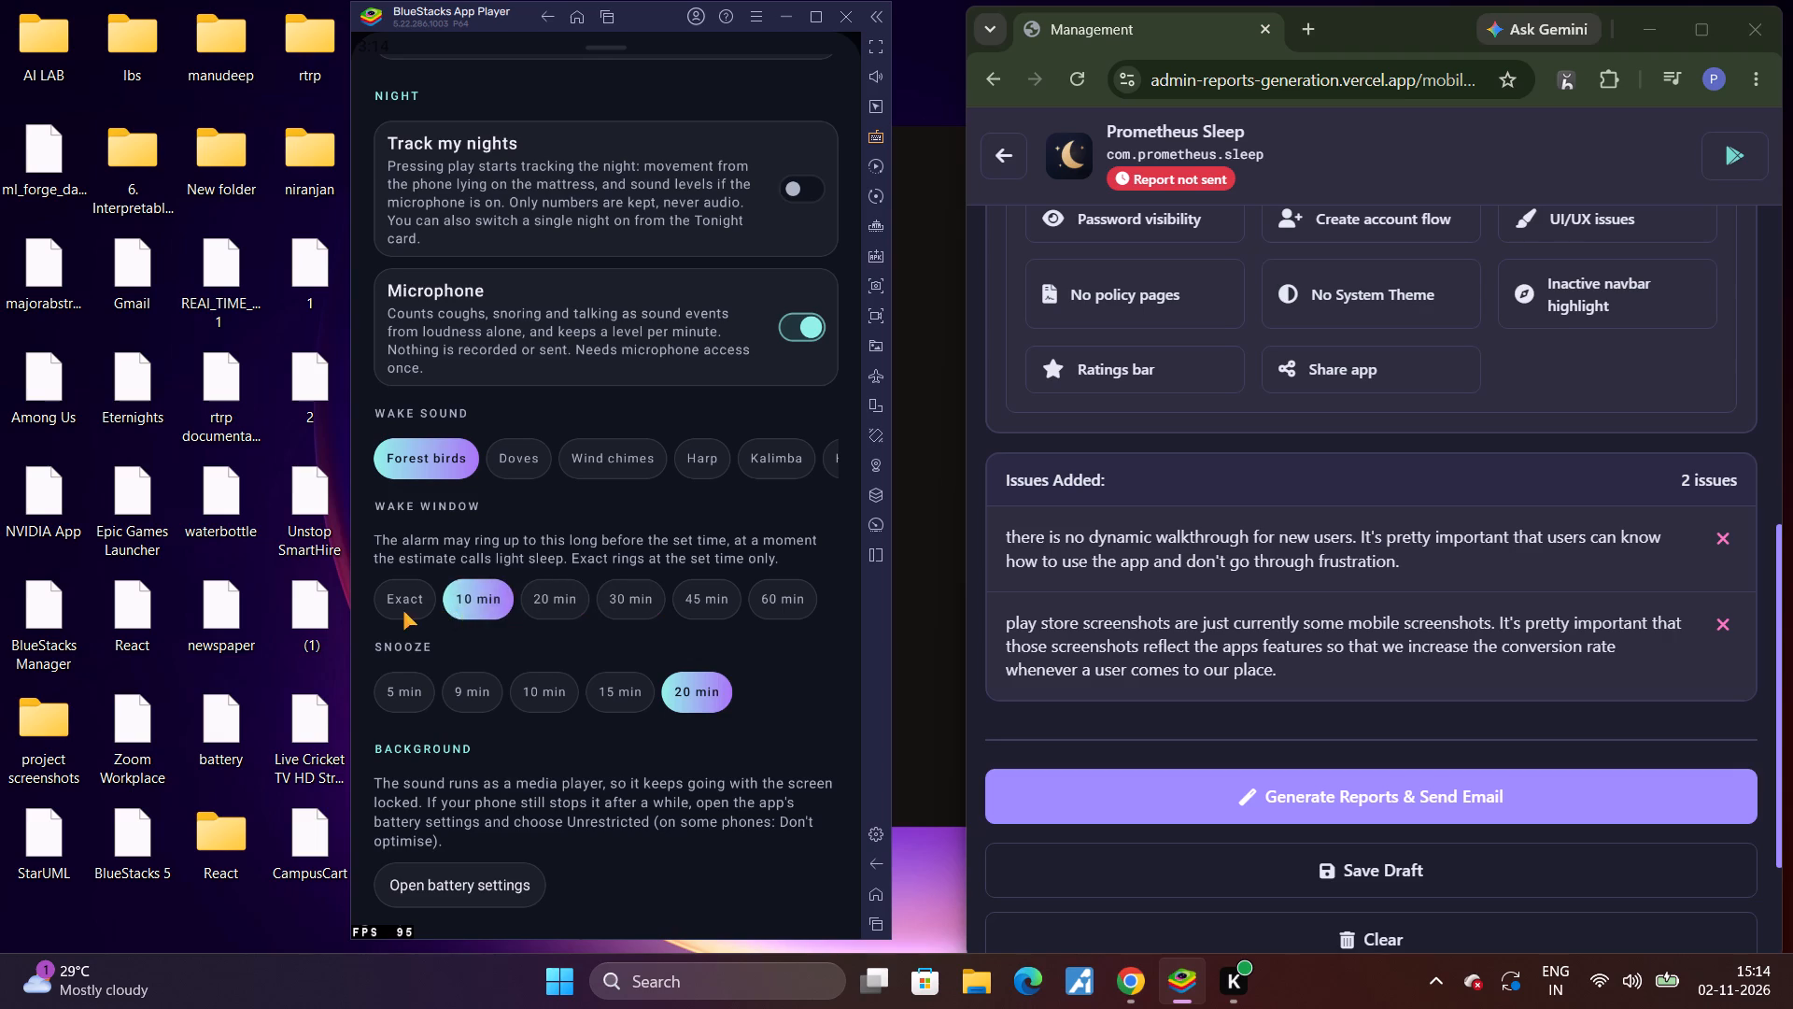
Try the wake sounds, including Doves, Wind chimes, Harp and Kalimba, and close the settings.
{"action": "left_click", "coordinate": [512, 443]}
{"action": "left_click", "coordinate": [586, 456]}
{"action": "left_click", "coordinate": [720, 445]}
{"action": "left_click", "coordinate": [786, 451]}
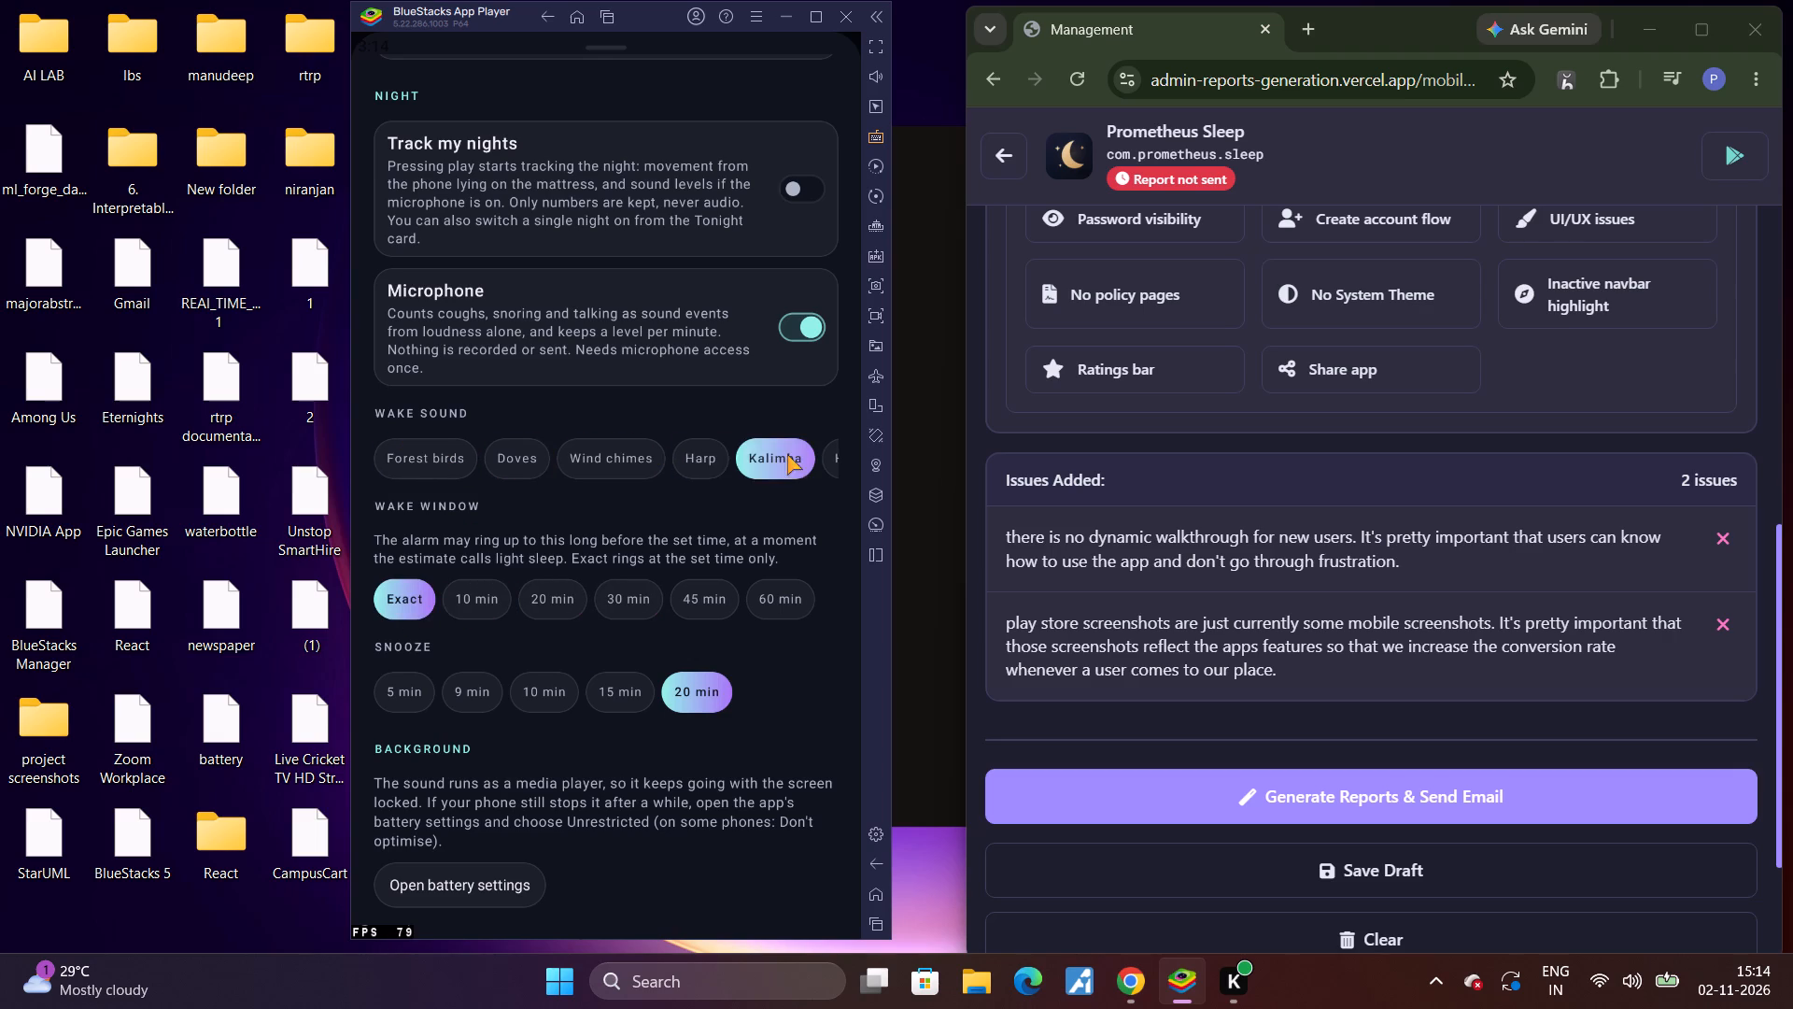
{"action": "left_click_drag", "start_coordinate": [742, 465], "coordinate": [401, 473]}
{"action": "left_click", "coordinate": [509, 442]}
{"action": "left_click_drag", "start_coordinate": [530, 462], "coordinate": [539, 595]}
{"action": "left_click", "coordinate": [531, 604]}
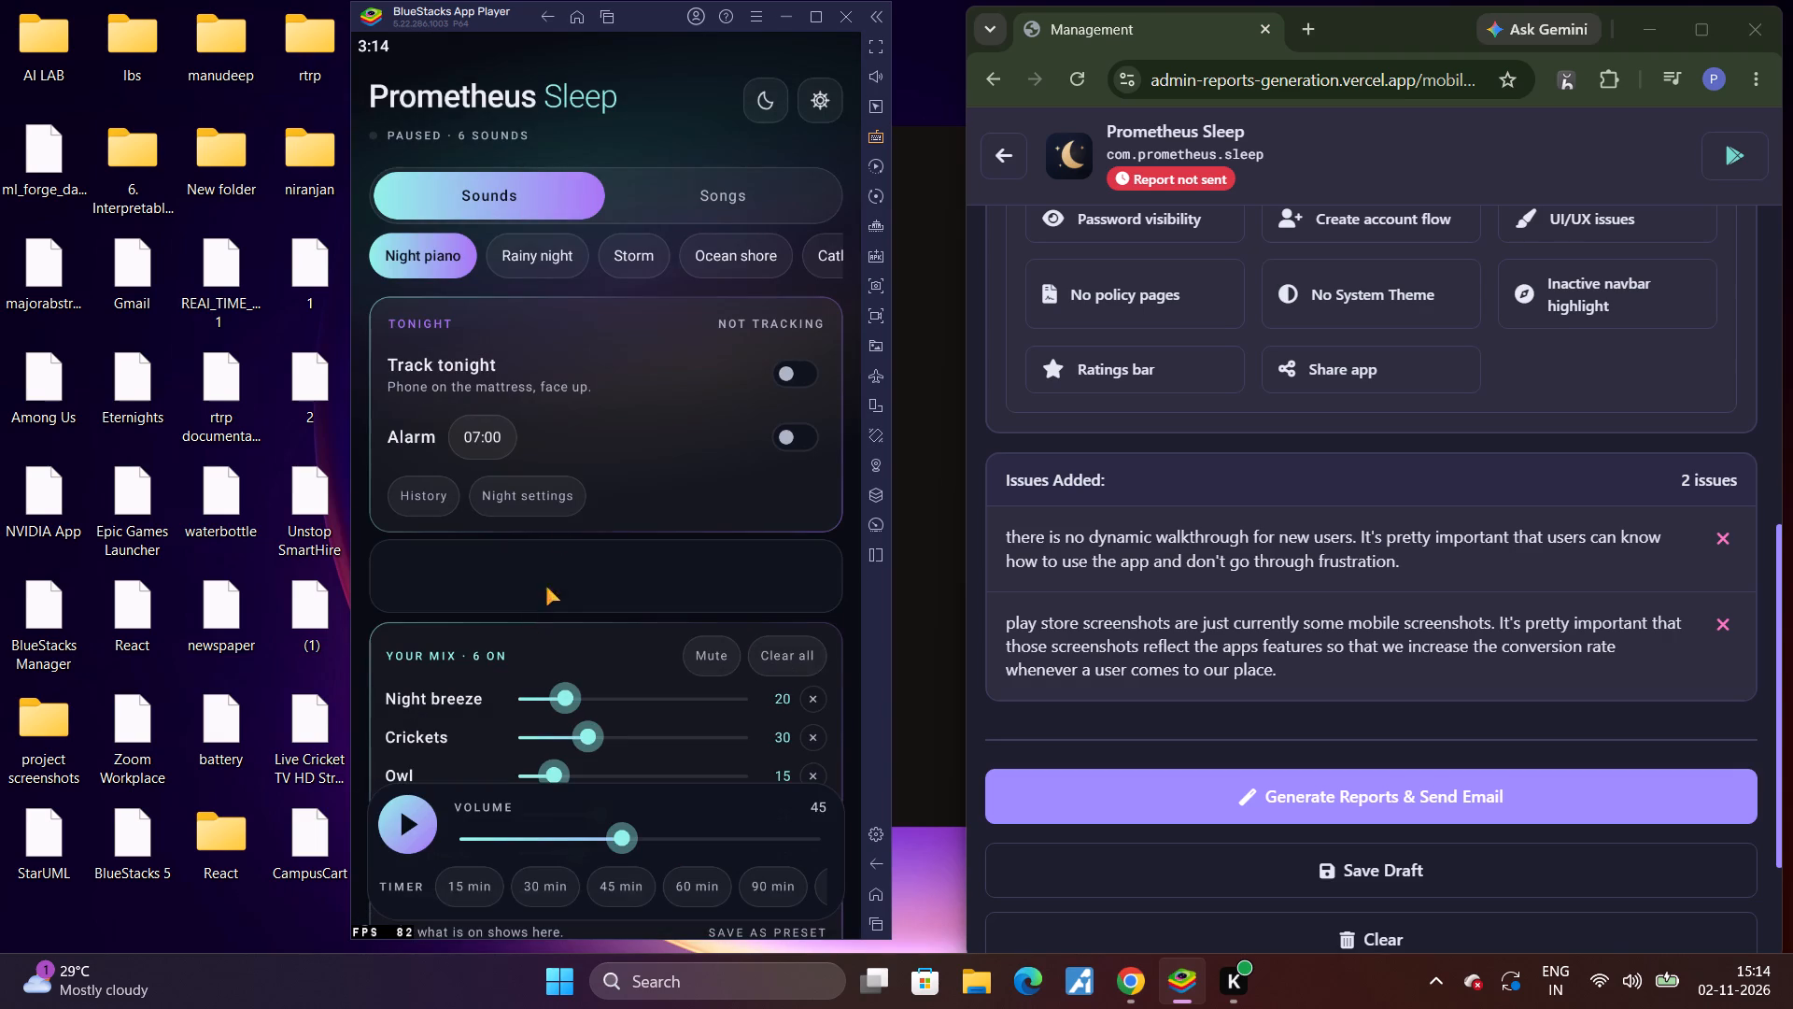
Test the main screen's night-mode switch again after the settings changes.
{"action": "triple_click", "coordinate": [750, 104]}
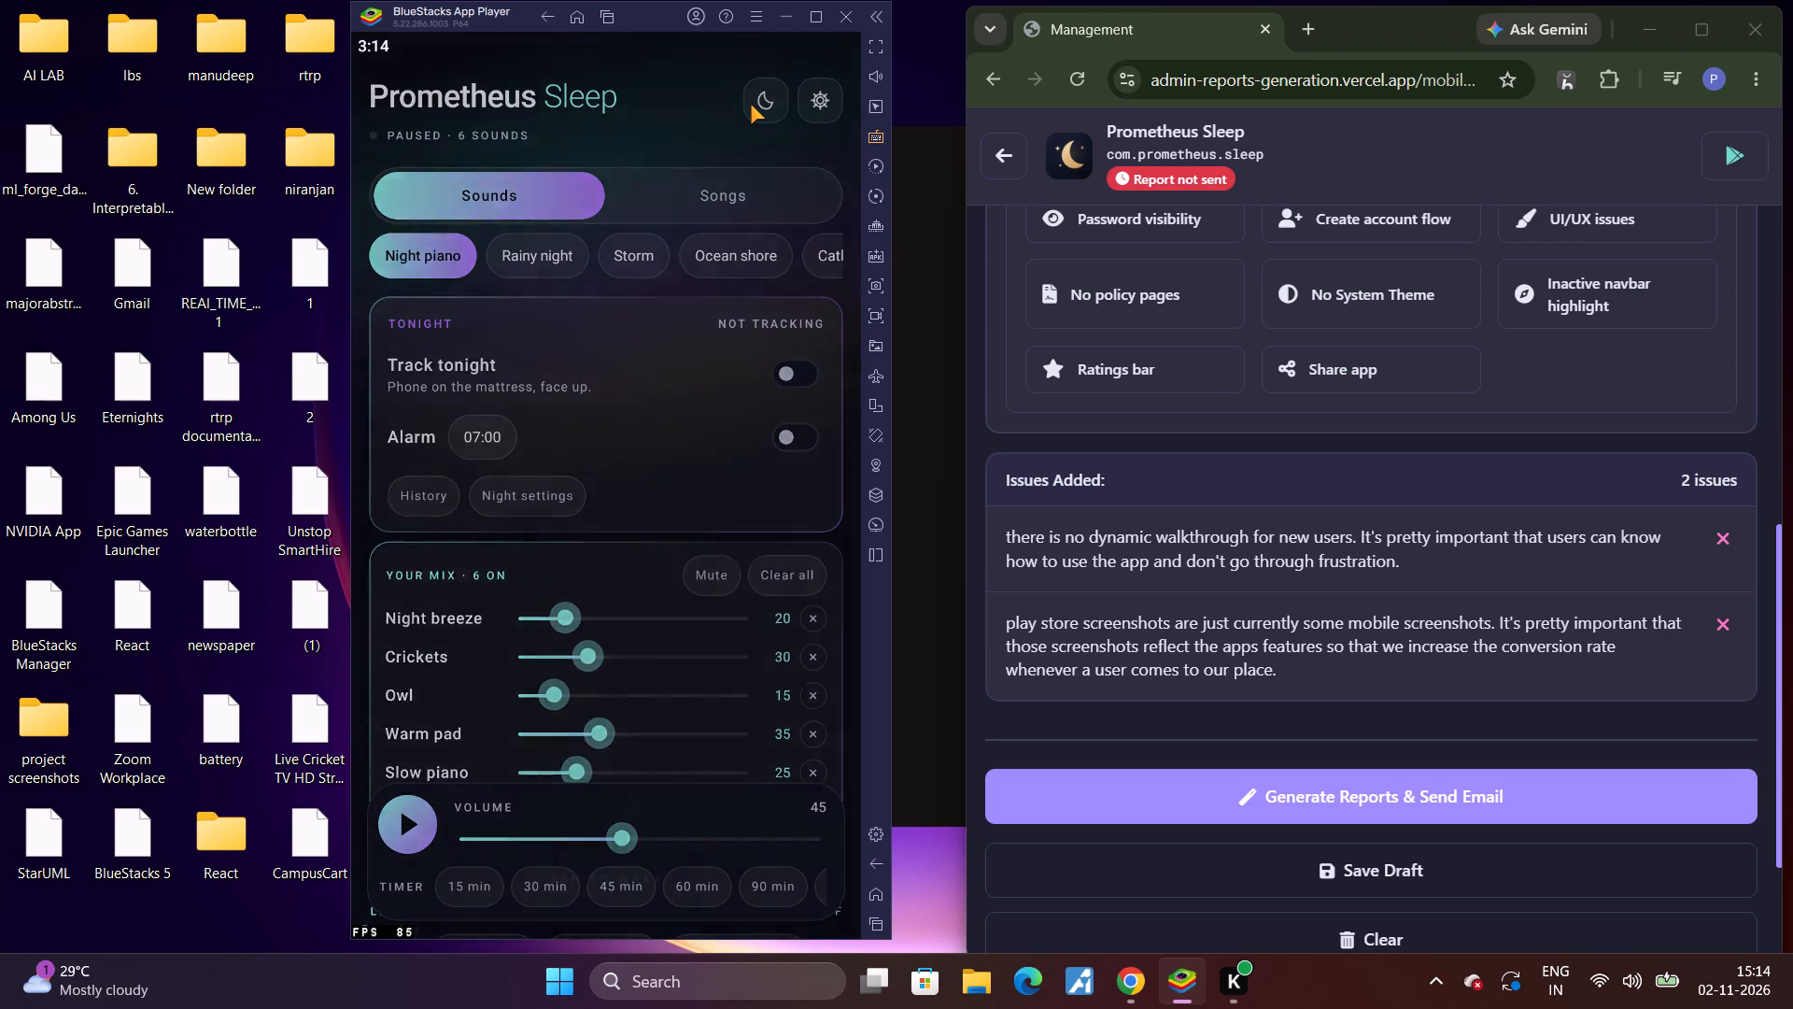
{"action": "left_click", "coordinate": [750, 105]}
{"action": "left_click", "coordinate": [749, 105]}
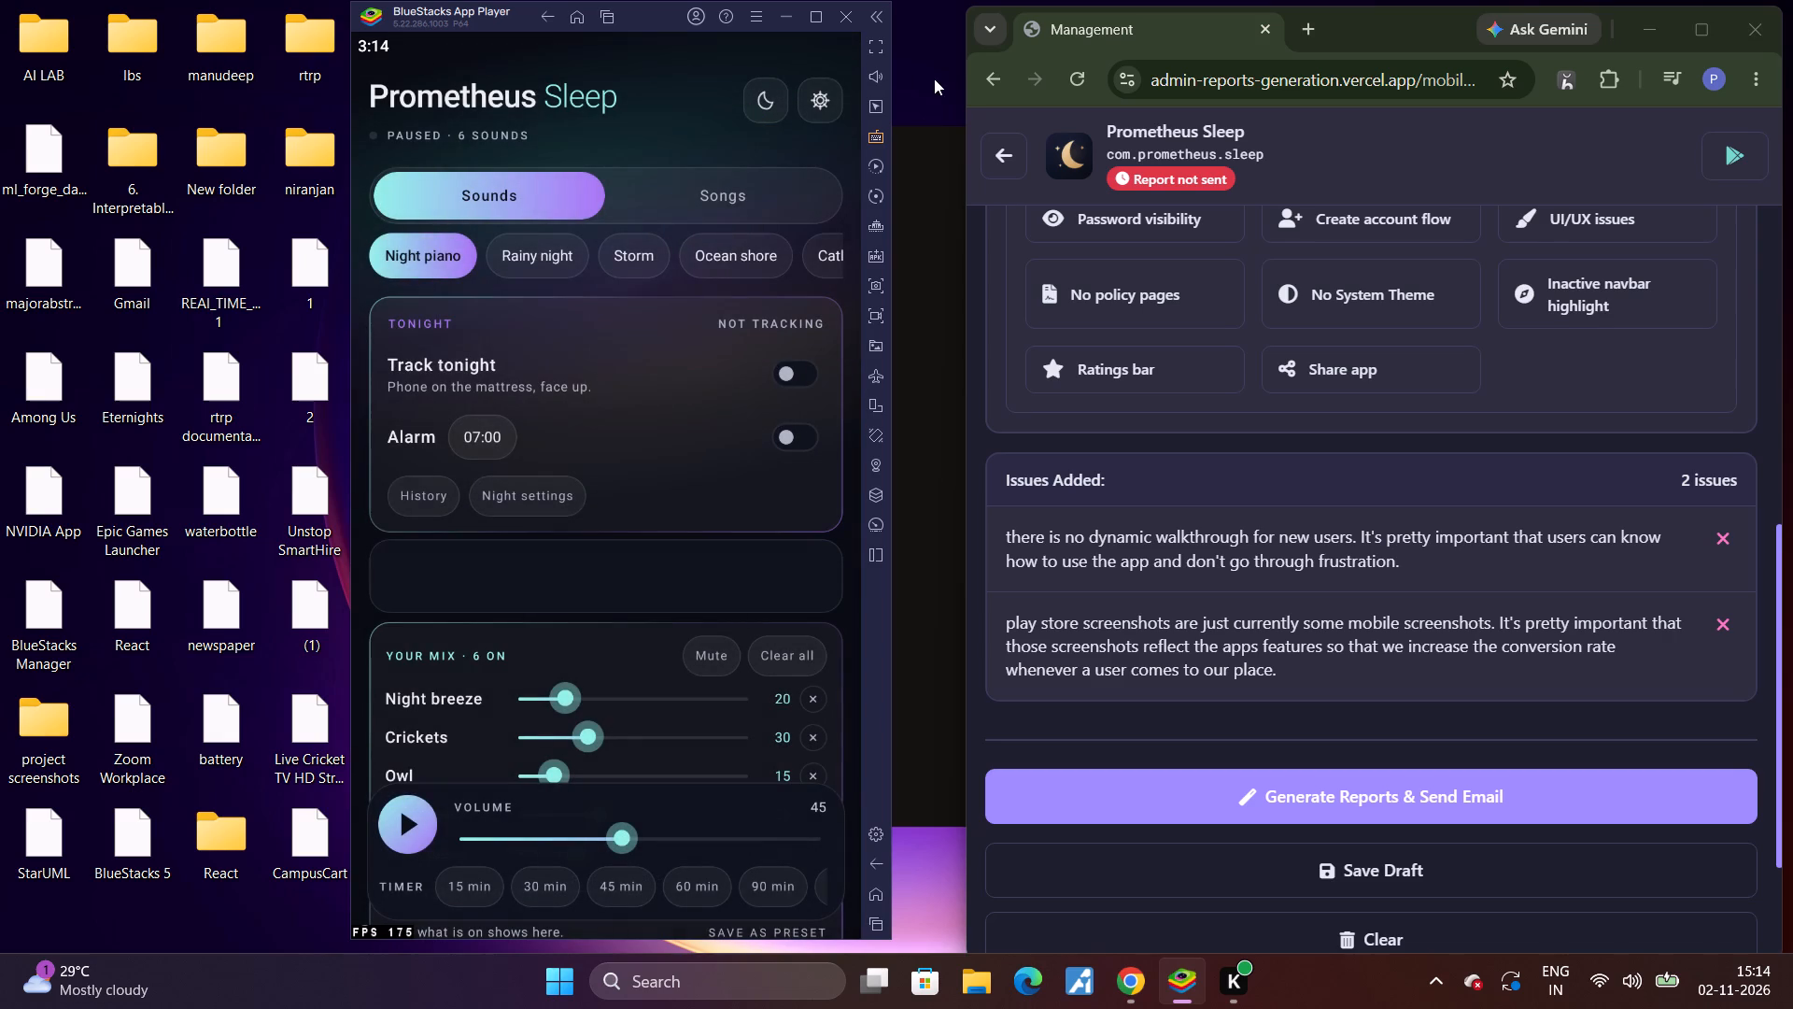
Set the controls layout to Rows in the app's settings.
{"action": "left_click", "coordinate": [825, 108]}
{"action": "left_click", "coordinate": [504, 197]}
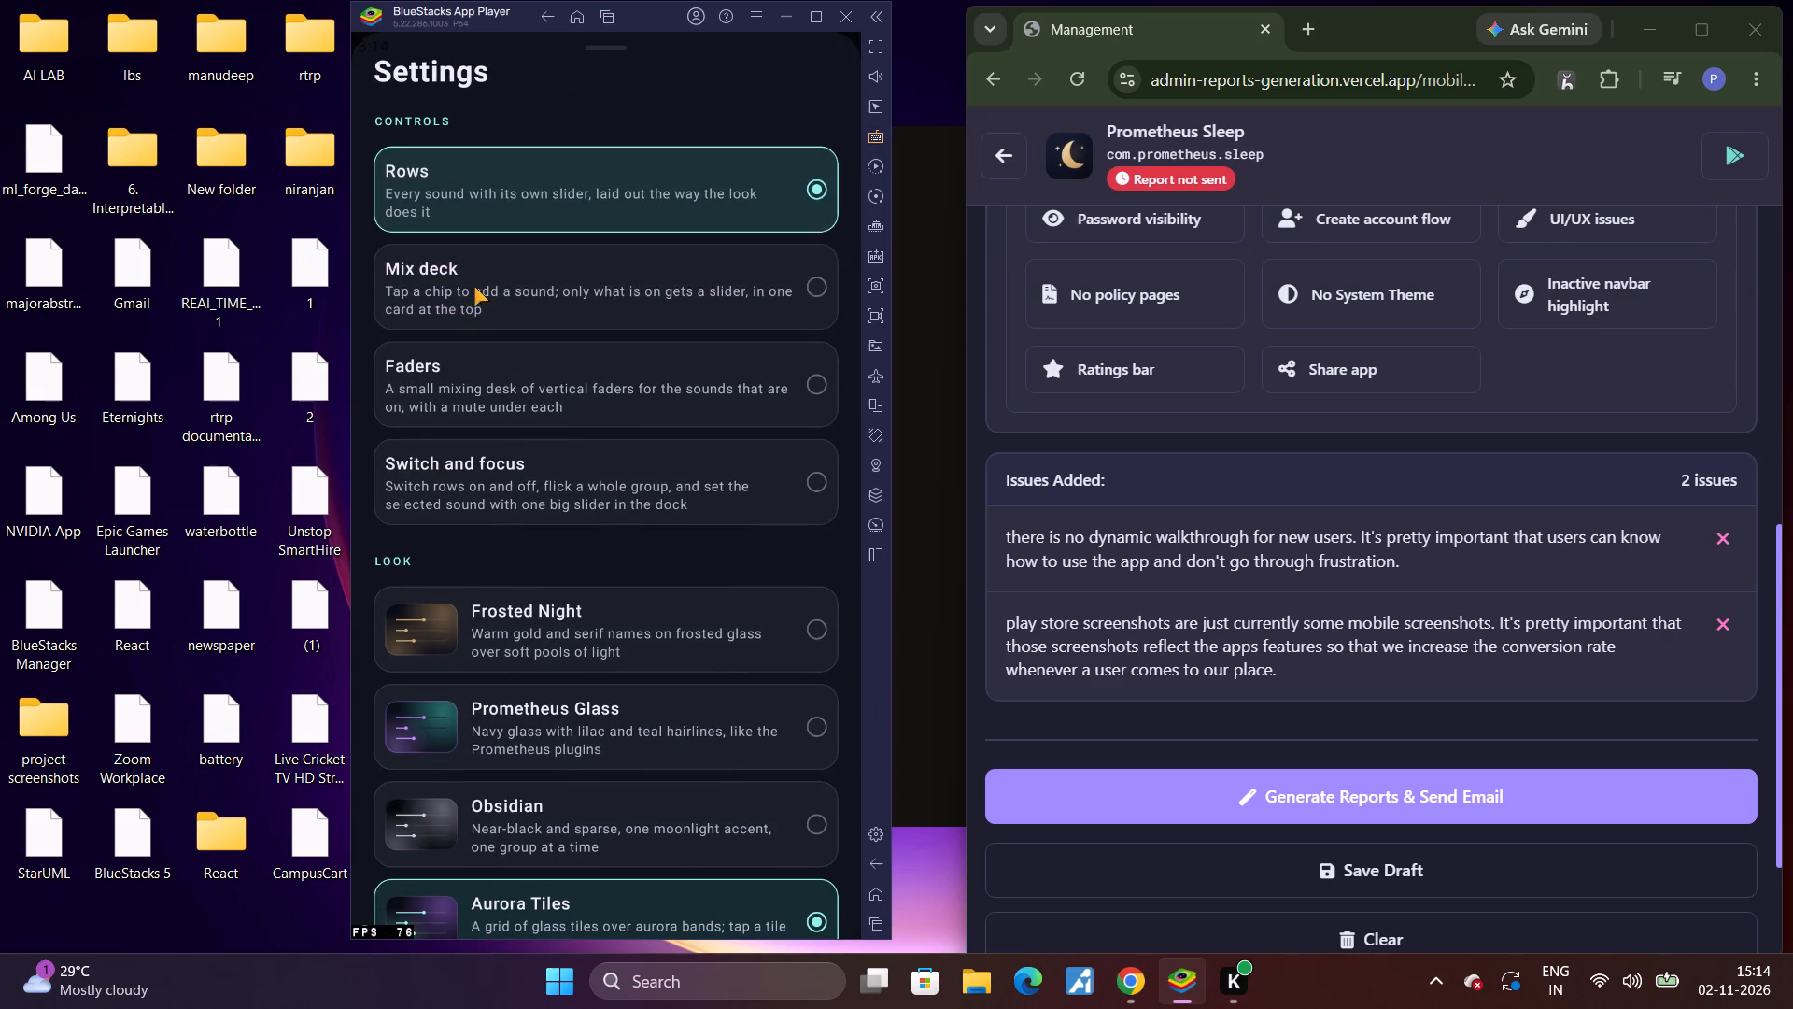
Try the Mix deck and Faders control layouts and set the controls to Switch and focus.
{"action": "left_click", "coordinate": [472, 299]}
{"action": "left_click", "coordinate": [461, 373]}
{"action": "left_click", "coordinate": [453, 415]}
{"action": "left_click", "coordinate": [430, 448]}
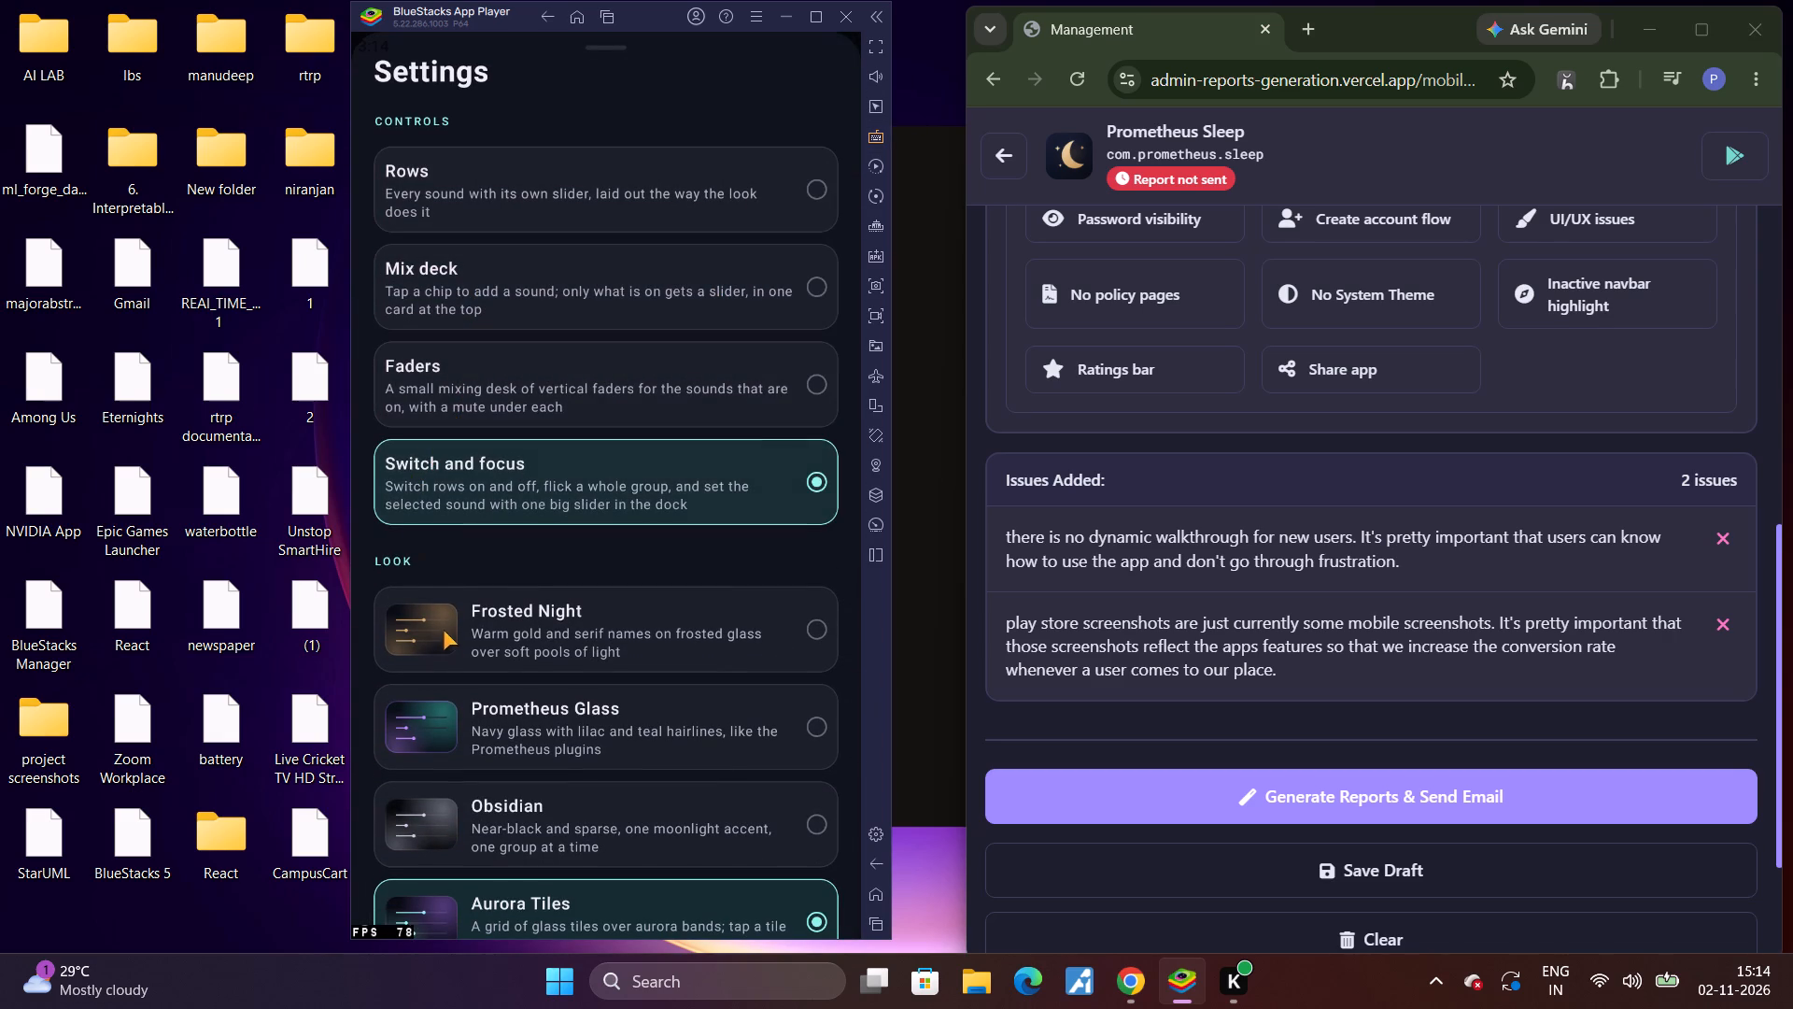
Try the Frosted Night, Prometheus Glass and Obsidian looks, ending on Aurora Tiles.
{"action": "left_click", "coordinate": [445, 632]}
{"action": "left_click_drag", "start_coordinate": [427, 564], "coordinate": [415, 368]}
{"action": "left_click", "coordinate": [414, 551]}
{"action": "left_click", "coordinate": [450, 643]}
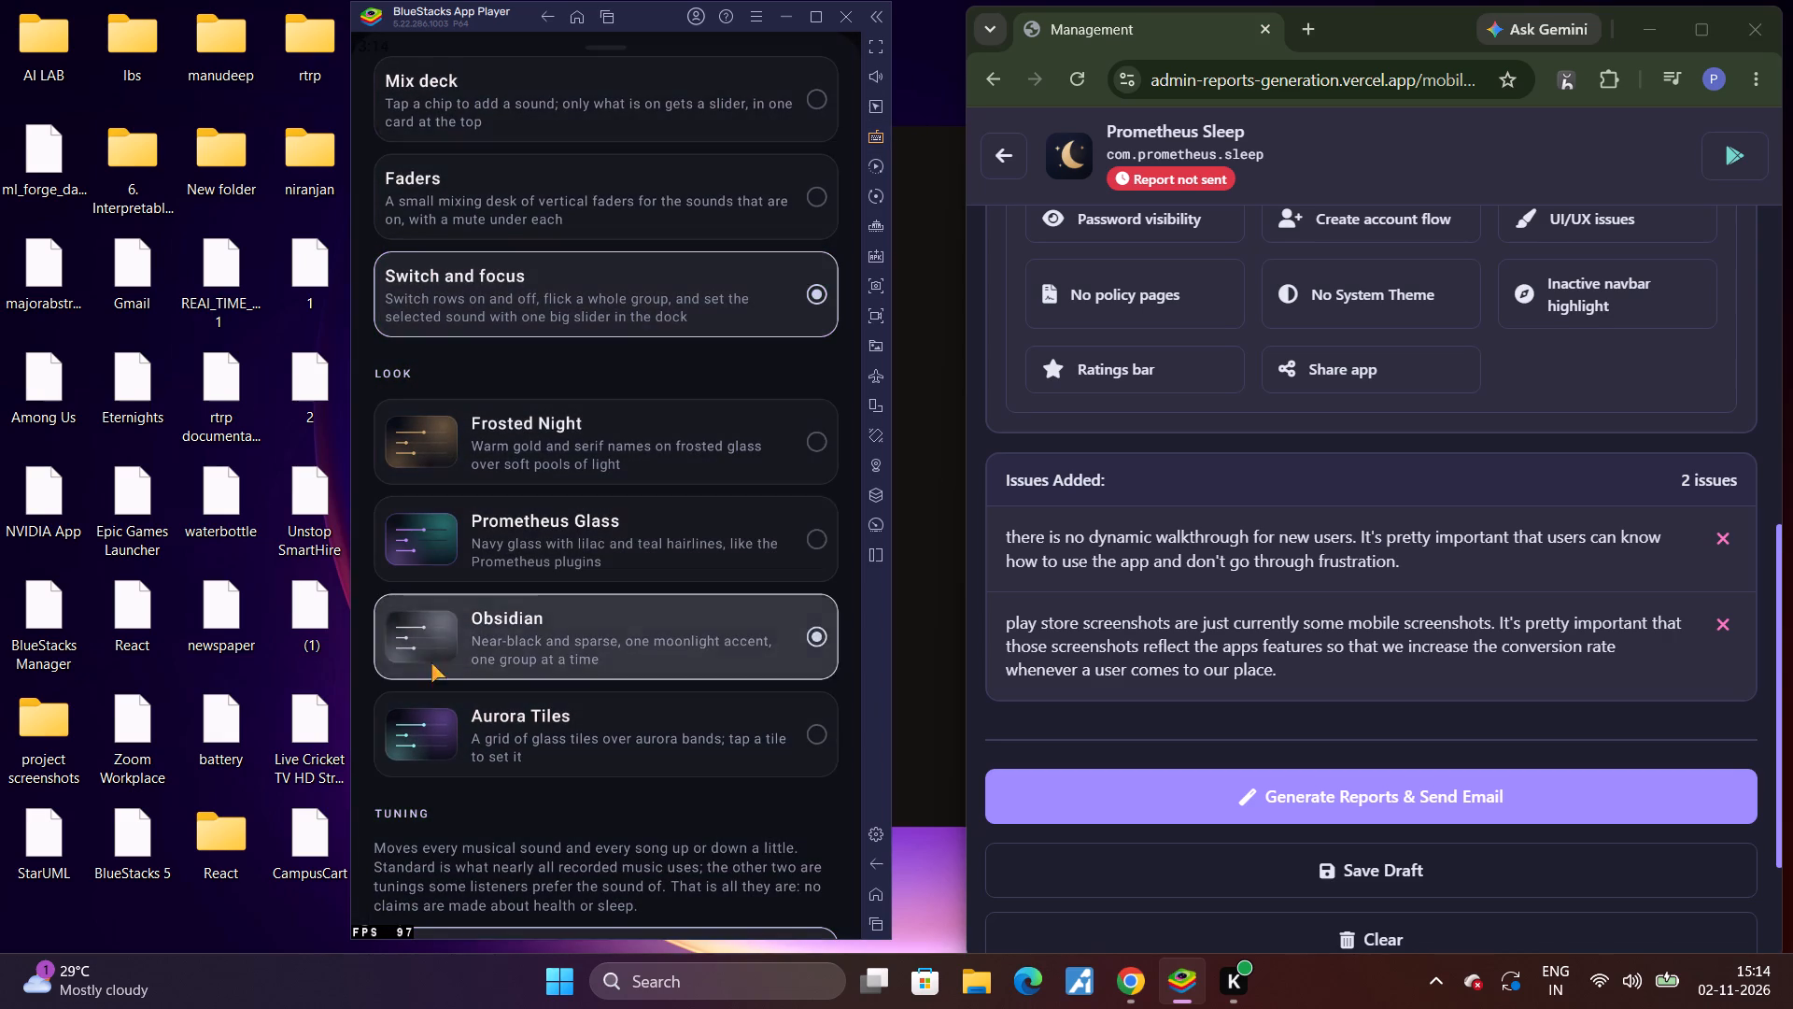
{"action": "left_click", "coordinate": [425, 707]}
Try the 432 Hz tuning and set the tuning to A = 444 Hz, C = 528 Hz.
{"action": "left_click_drag", "start_coordinate": [445, 645], "coordinate": [490, 347]}
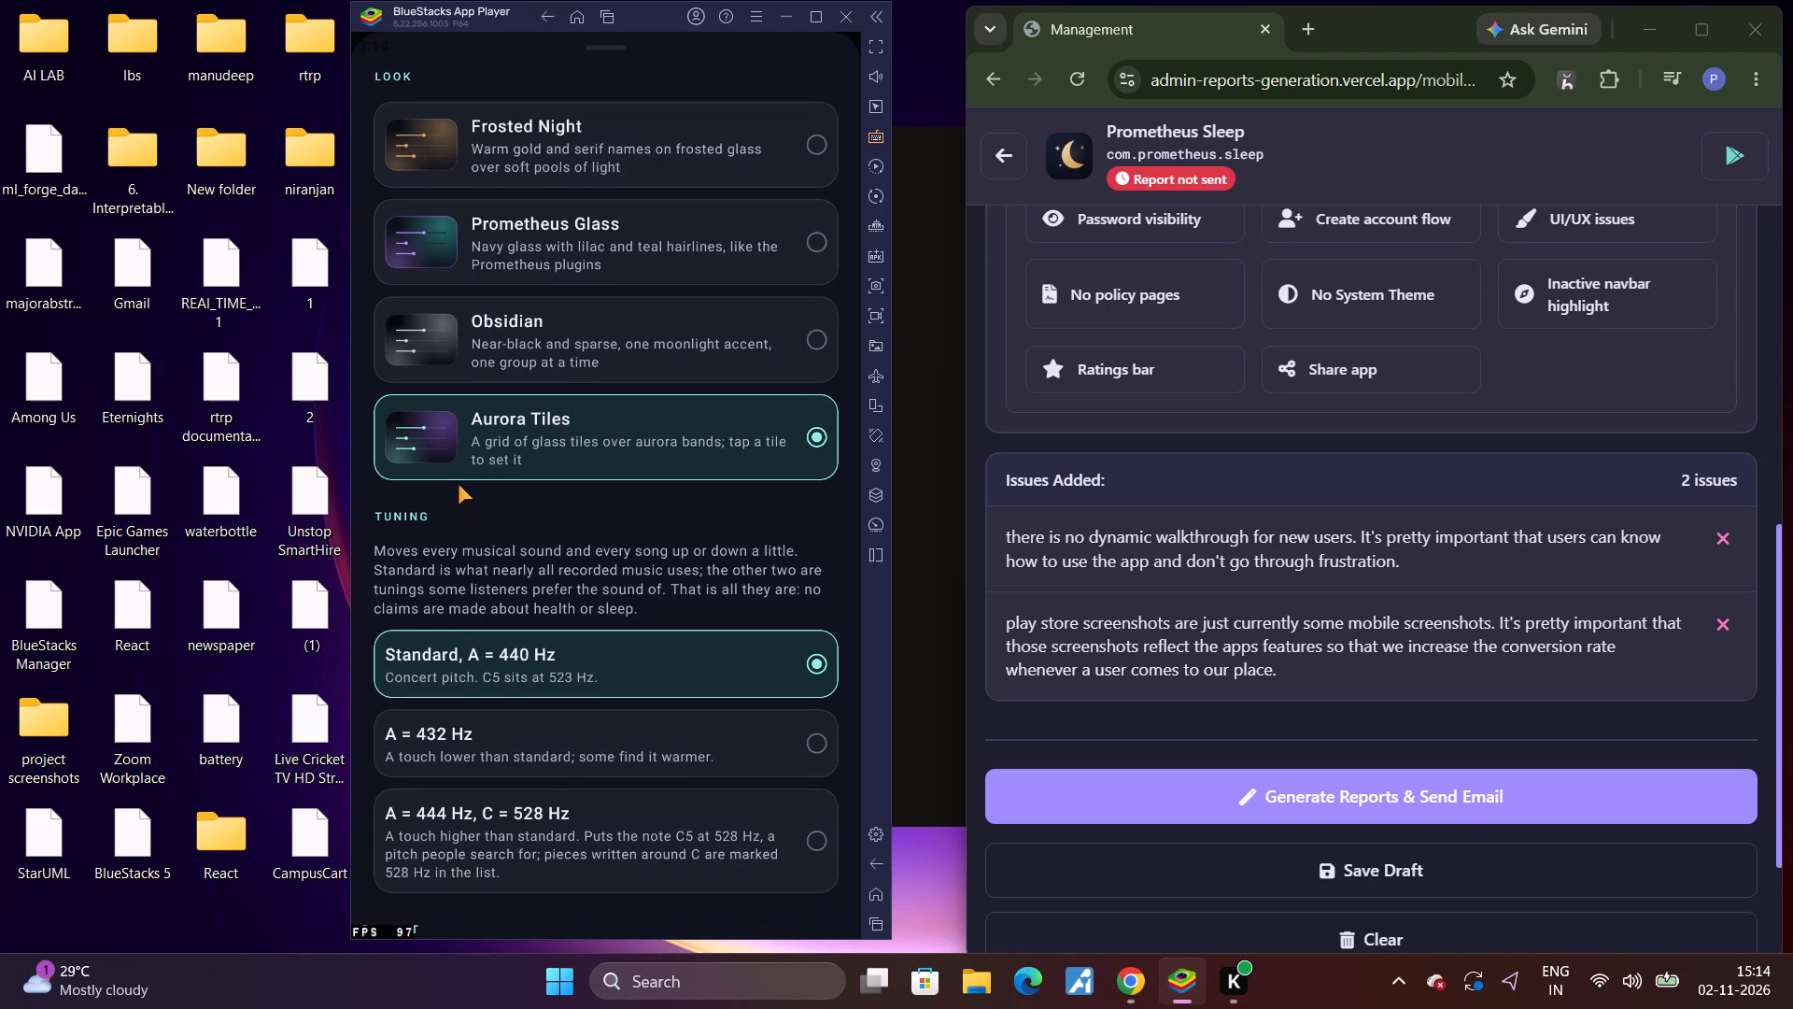
{"action": "left_click_drag", "start_coordinate": [453, 625], "coordinate": [475, 531]}
{"action": "left_click", "coordinate": [467, 657]}
{"action": "left_click", "coordinate": [487, 673]}
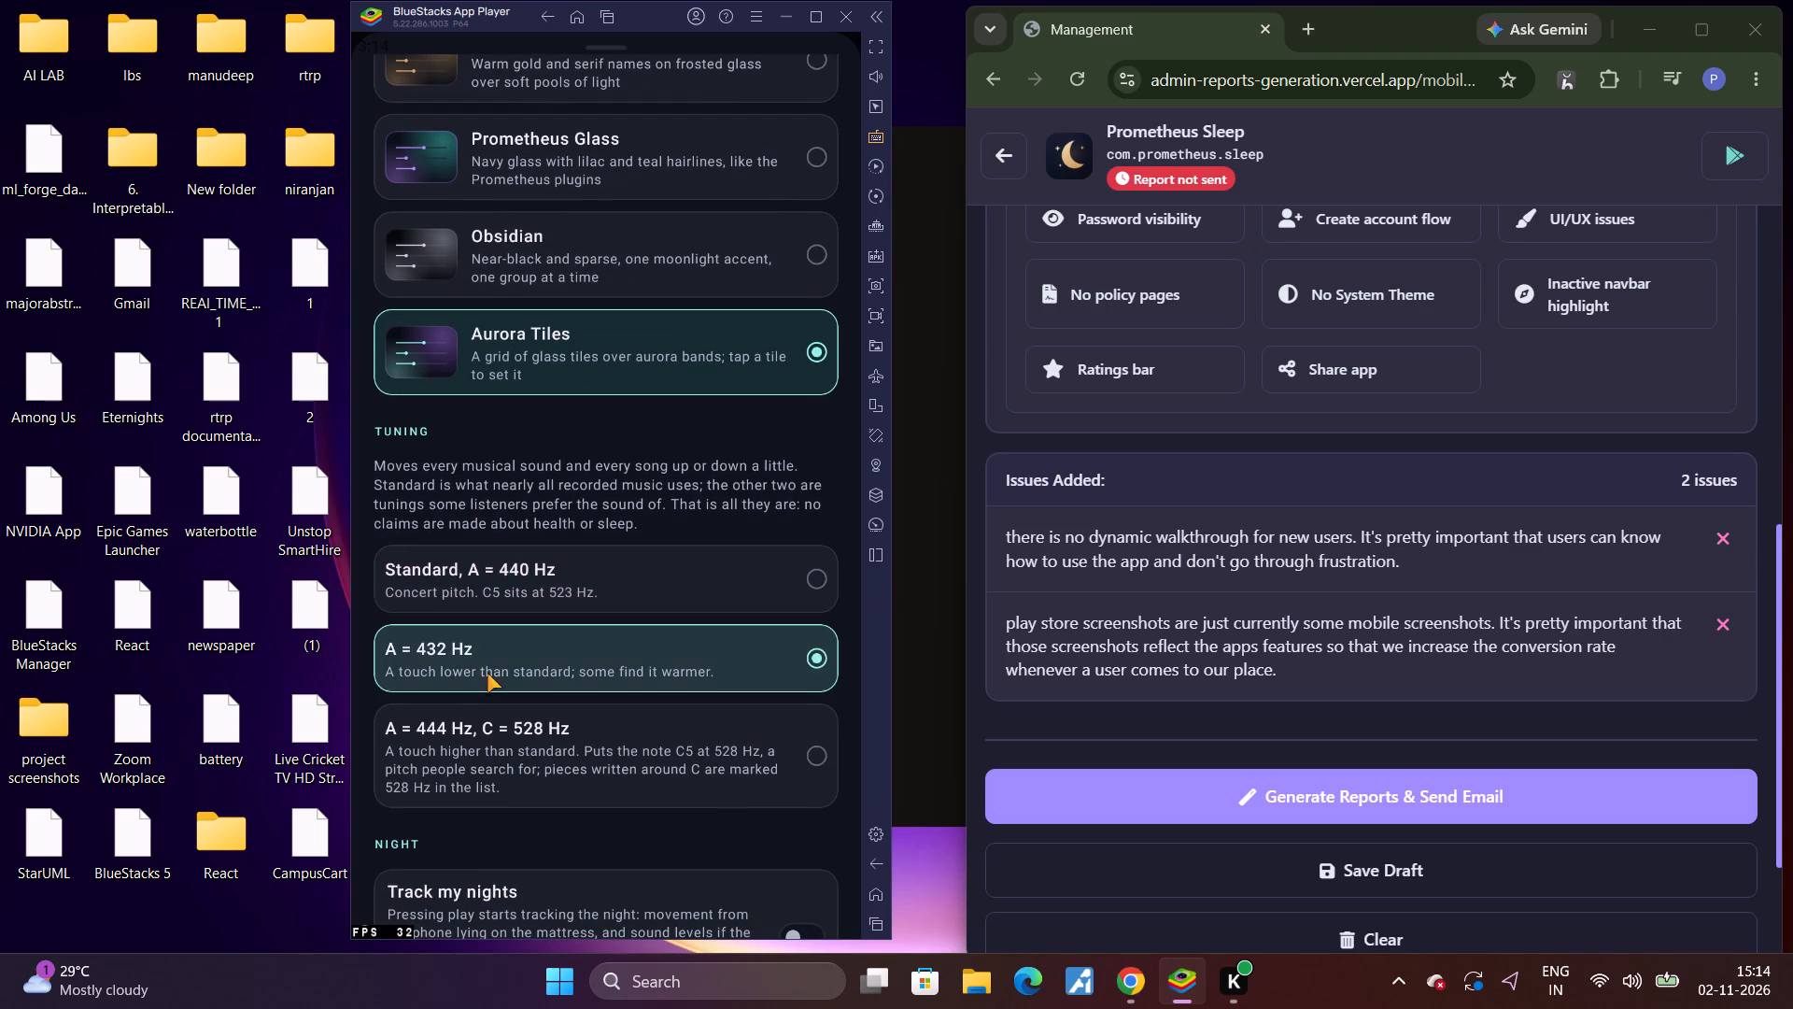
{"action": "left_click", "coordinate": [500, 746]}
Switch Track my nights on and back off, and turn the Microphone setting off.
{"action": "left_click_drag", "start_coordinate": [509, 797], "coordinate": [546, 579]}
{"action": "left_click_drag", "start_coordinate": [580, 524], "coordinate": [598, 713]}
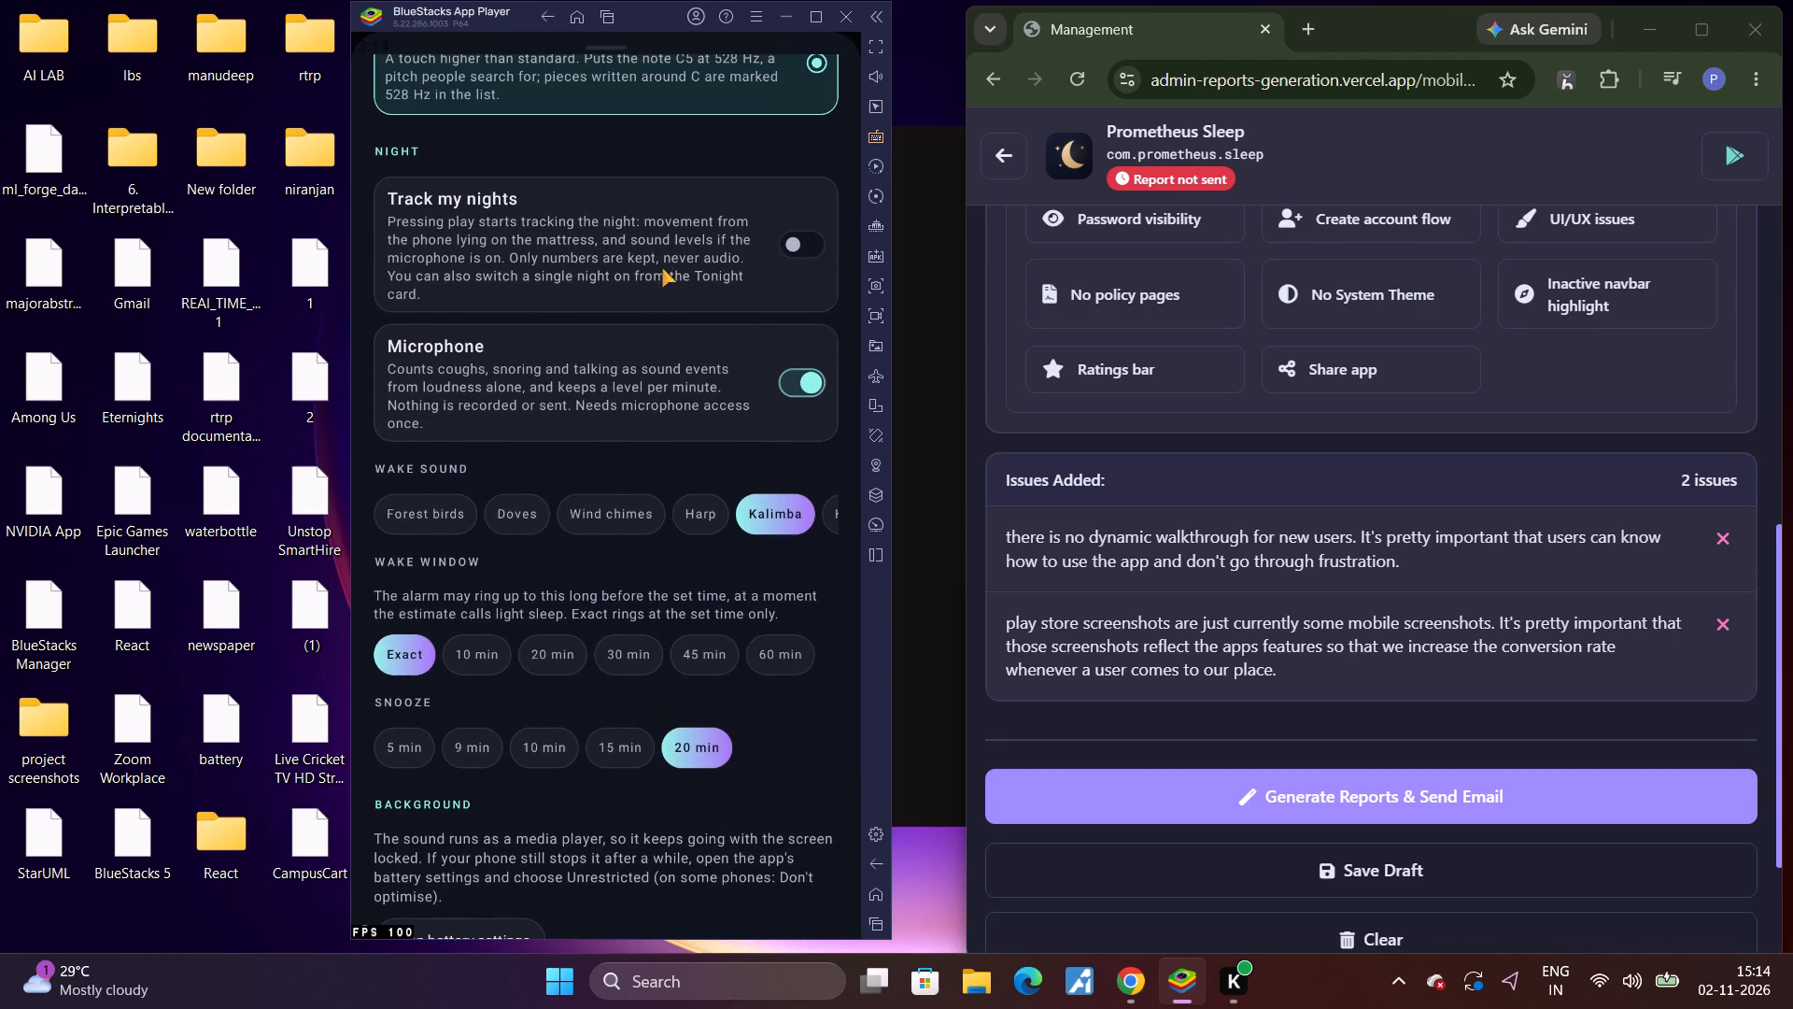
{"action": "left_click", "coordinate": [667, 257]}
{"action": "left_click", "coordinate": [792, 253]}
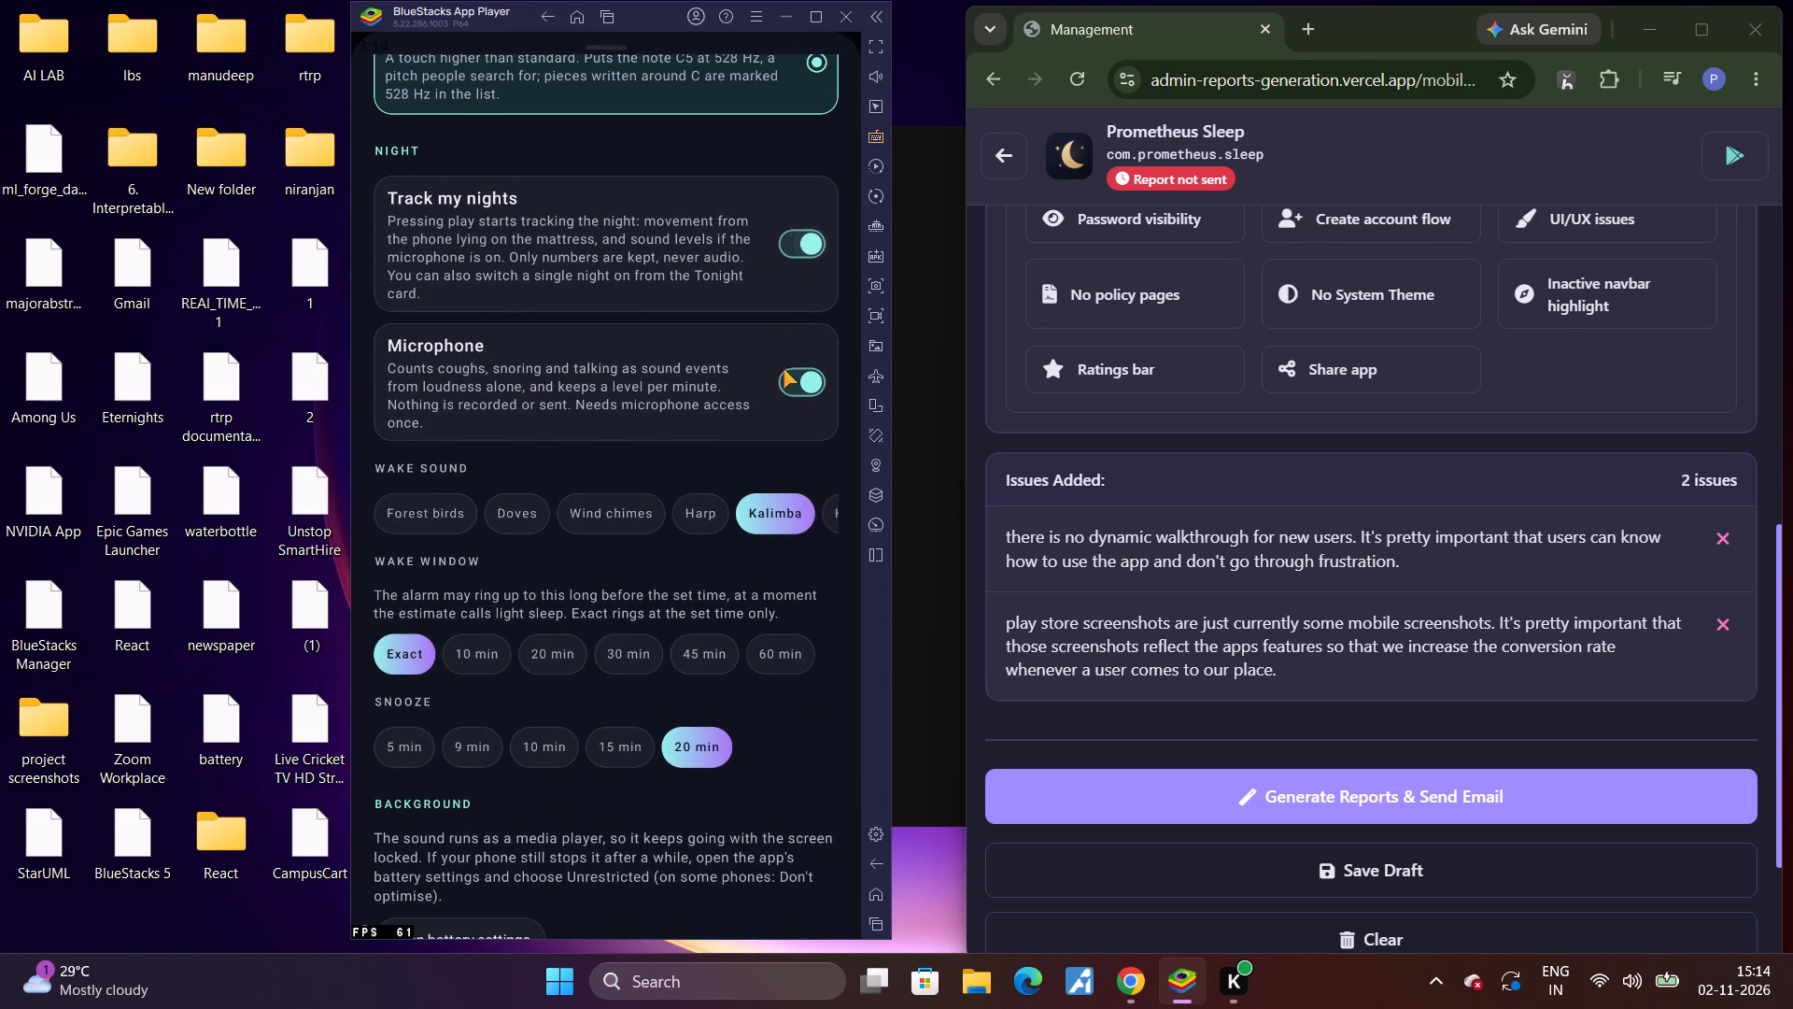
{"action": "left_click", "coordinate": [783, 379]}
{"action": "left_click", "coordinate": [805, 238]}
Set the wake sound to Wind chimes, the wake window to 10 min and the snooze to 10 min.
{"action": "left_click_drag", "start_coordinate": [676, 540], "coordinate": [704, 383]}
{"action": "left_click", "coordinate": [602, 352]}
{"action": "left_click", "coordinate": [473, 514]}
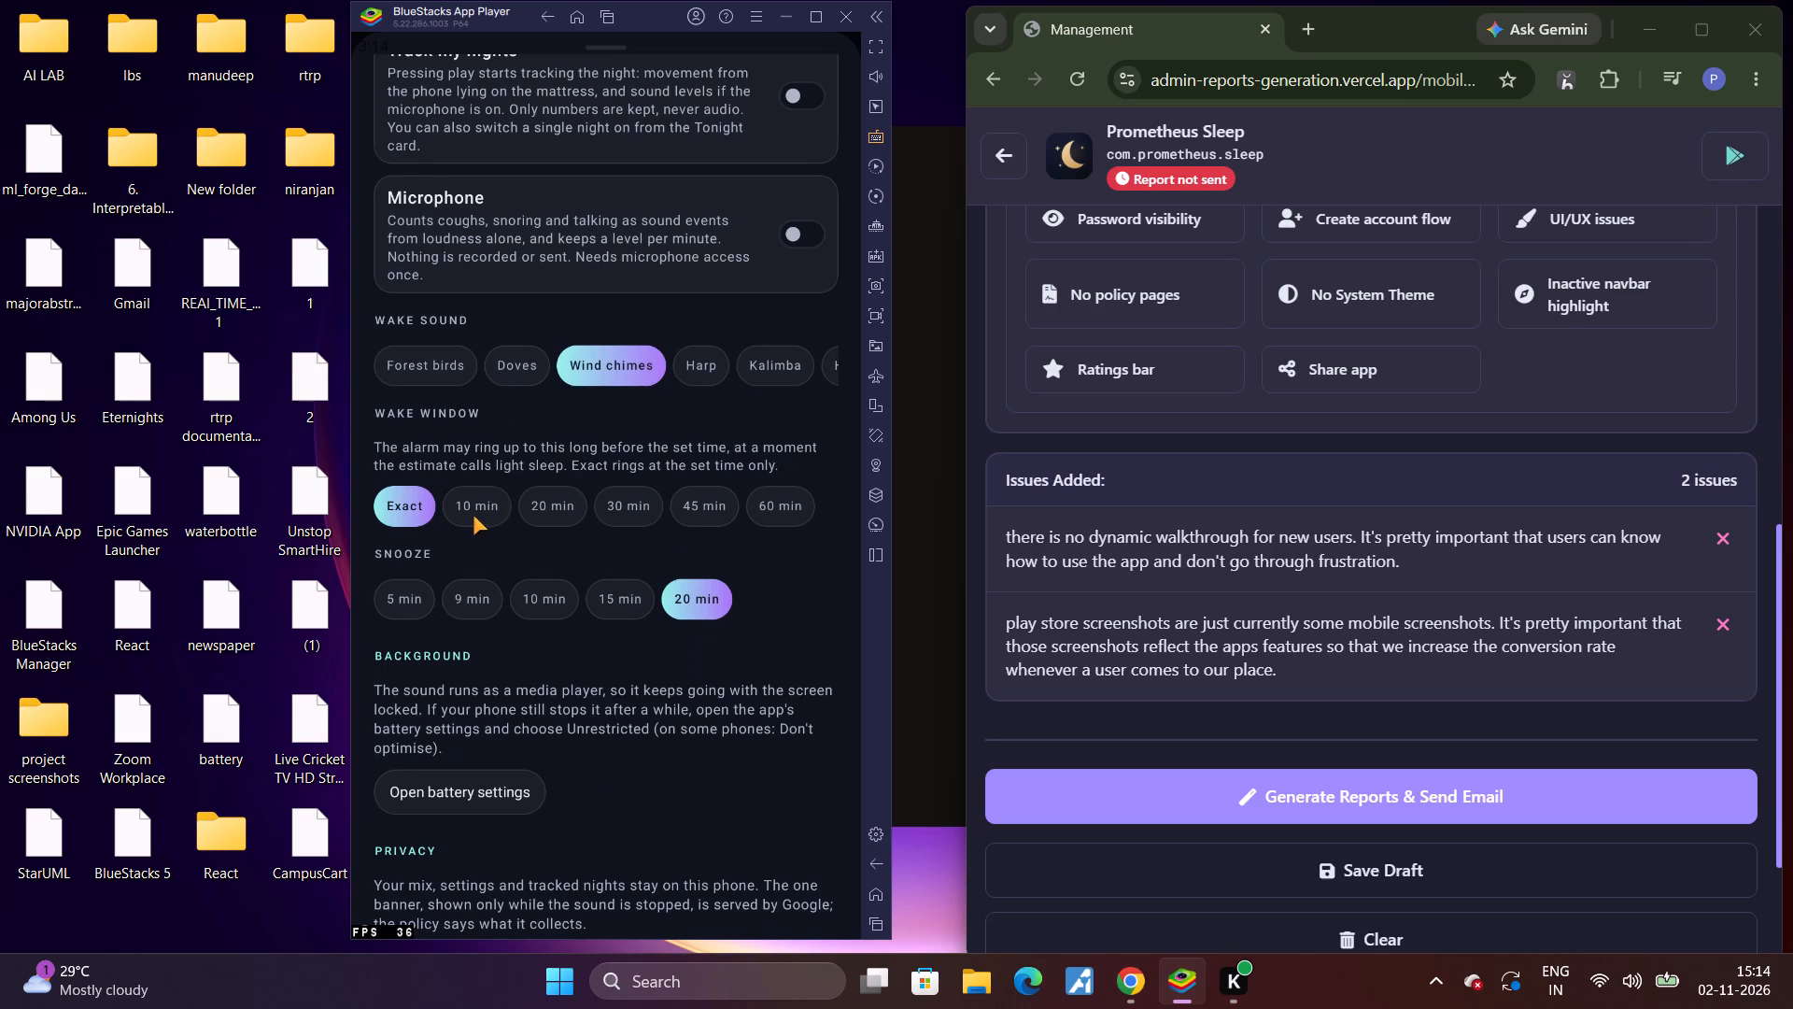
{"action": "left_click_drag", "start_coordinate": [489, 588], "coordinate": [522, 412]}
{"action": "left_click", "coordinate": [560, 465]}
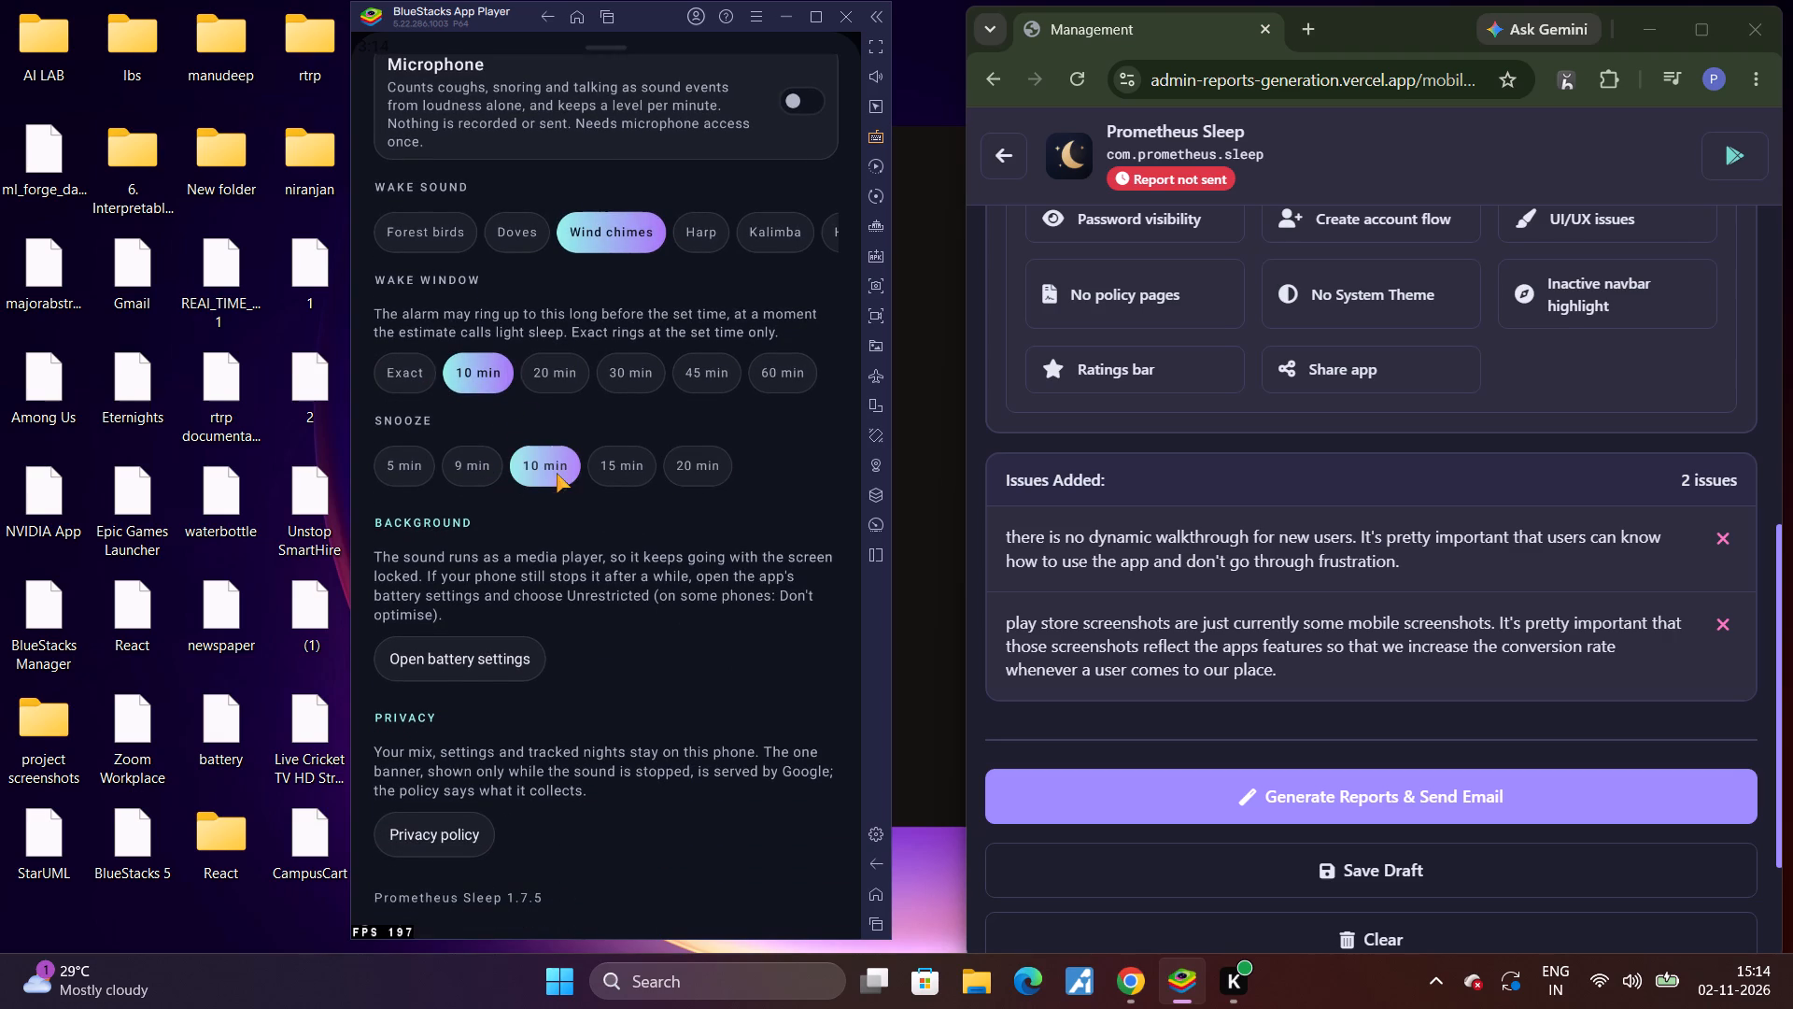
Test the battery settings link, return to the app and close its settings.
{"action": "left_click_drag", "start_coordinate": [543, 486], "coordinate": [531, 357]}
{"action": "left_click_drag", "start_coordinate": [484, 706], "coordinate": [521, 569]}
{"action": "left_click", "coordinate": [494, 675]}
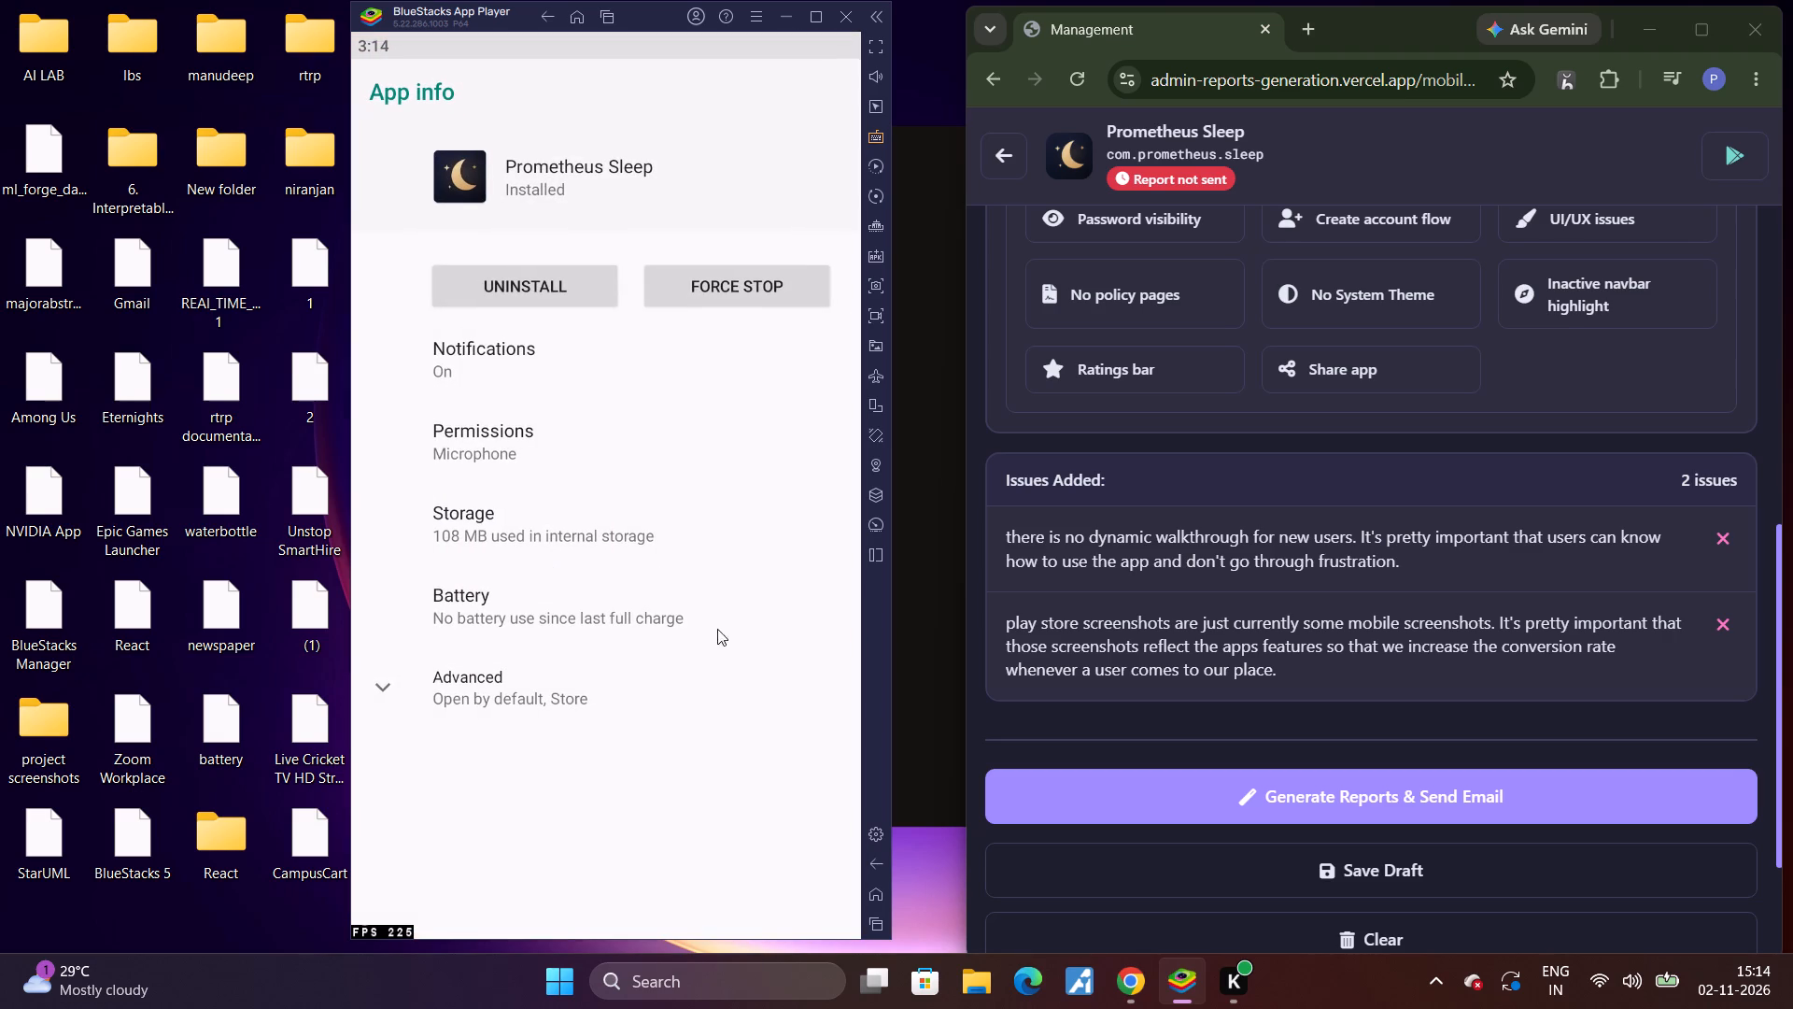
{"action": "left_click", "coordinate": [872, 864]}
{"action": "left_click_drag", "start_coordinate": [445, 323], "coordinate": [550, 803]}
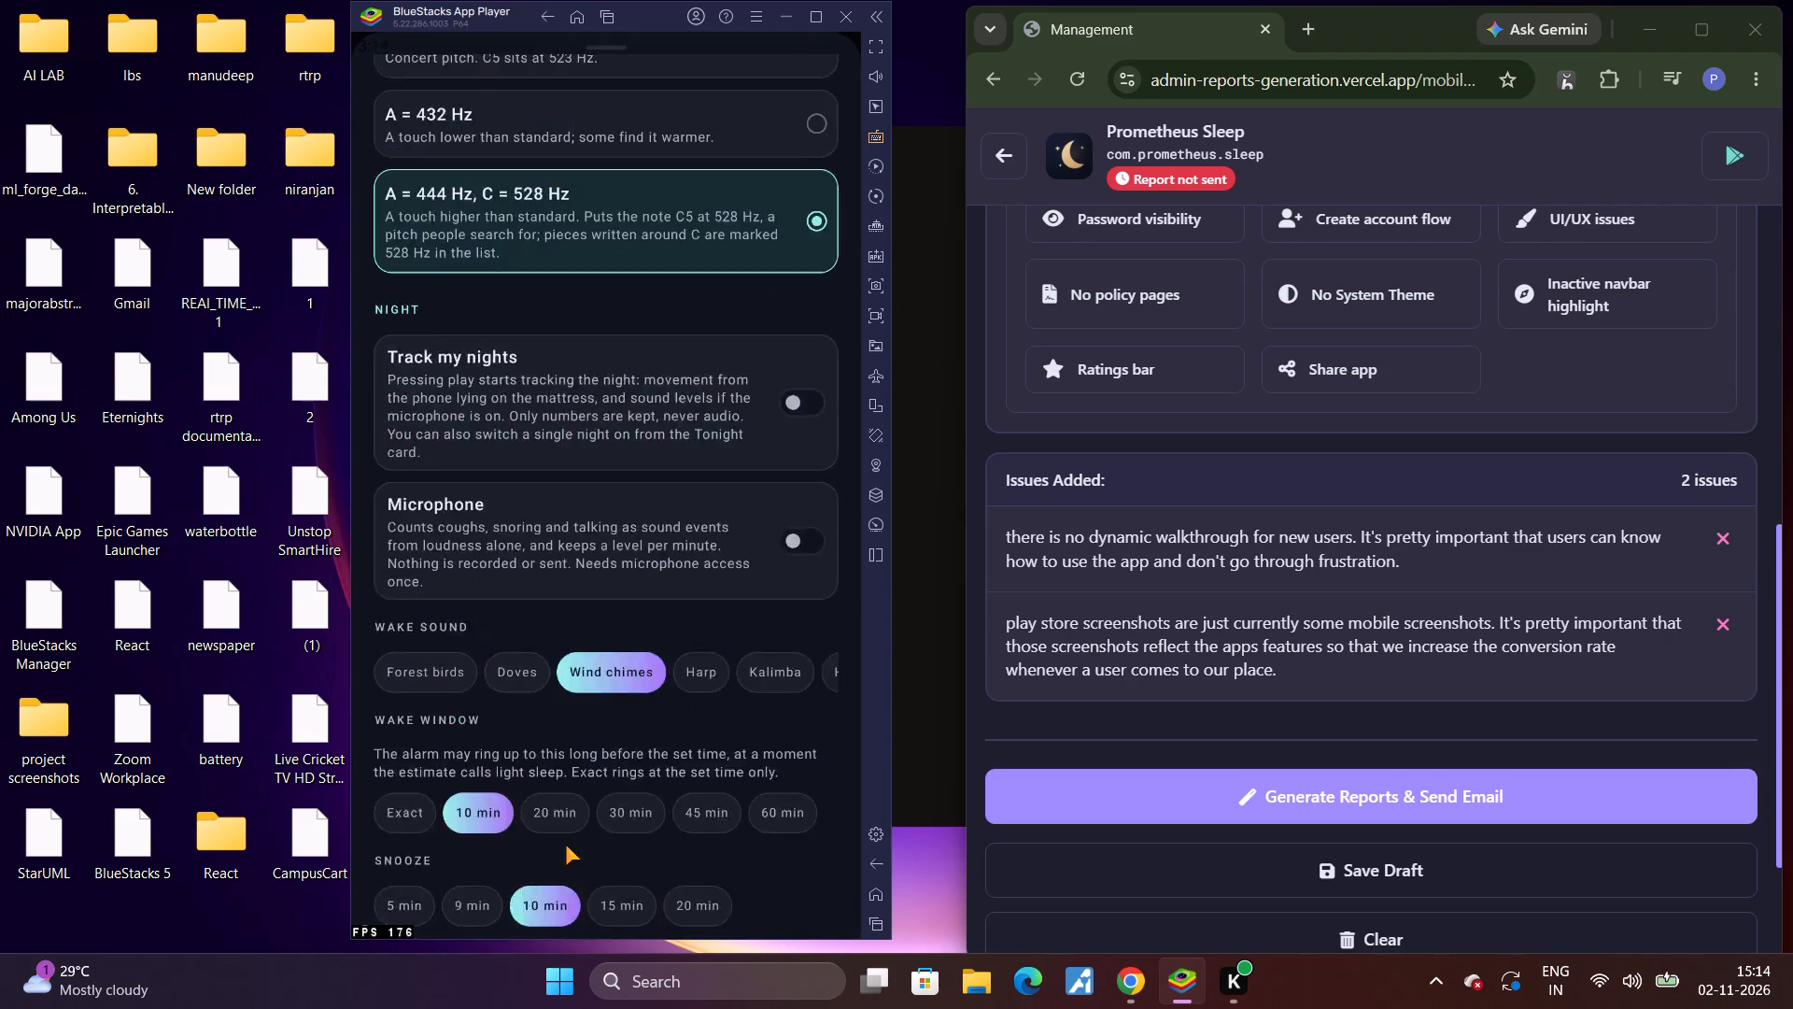
{"action": "left_click_drag", "start_coordinate": [575, 360], "coordinate": [618, 692]}
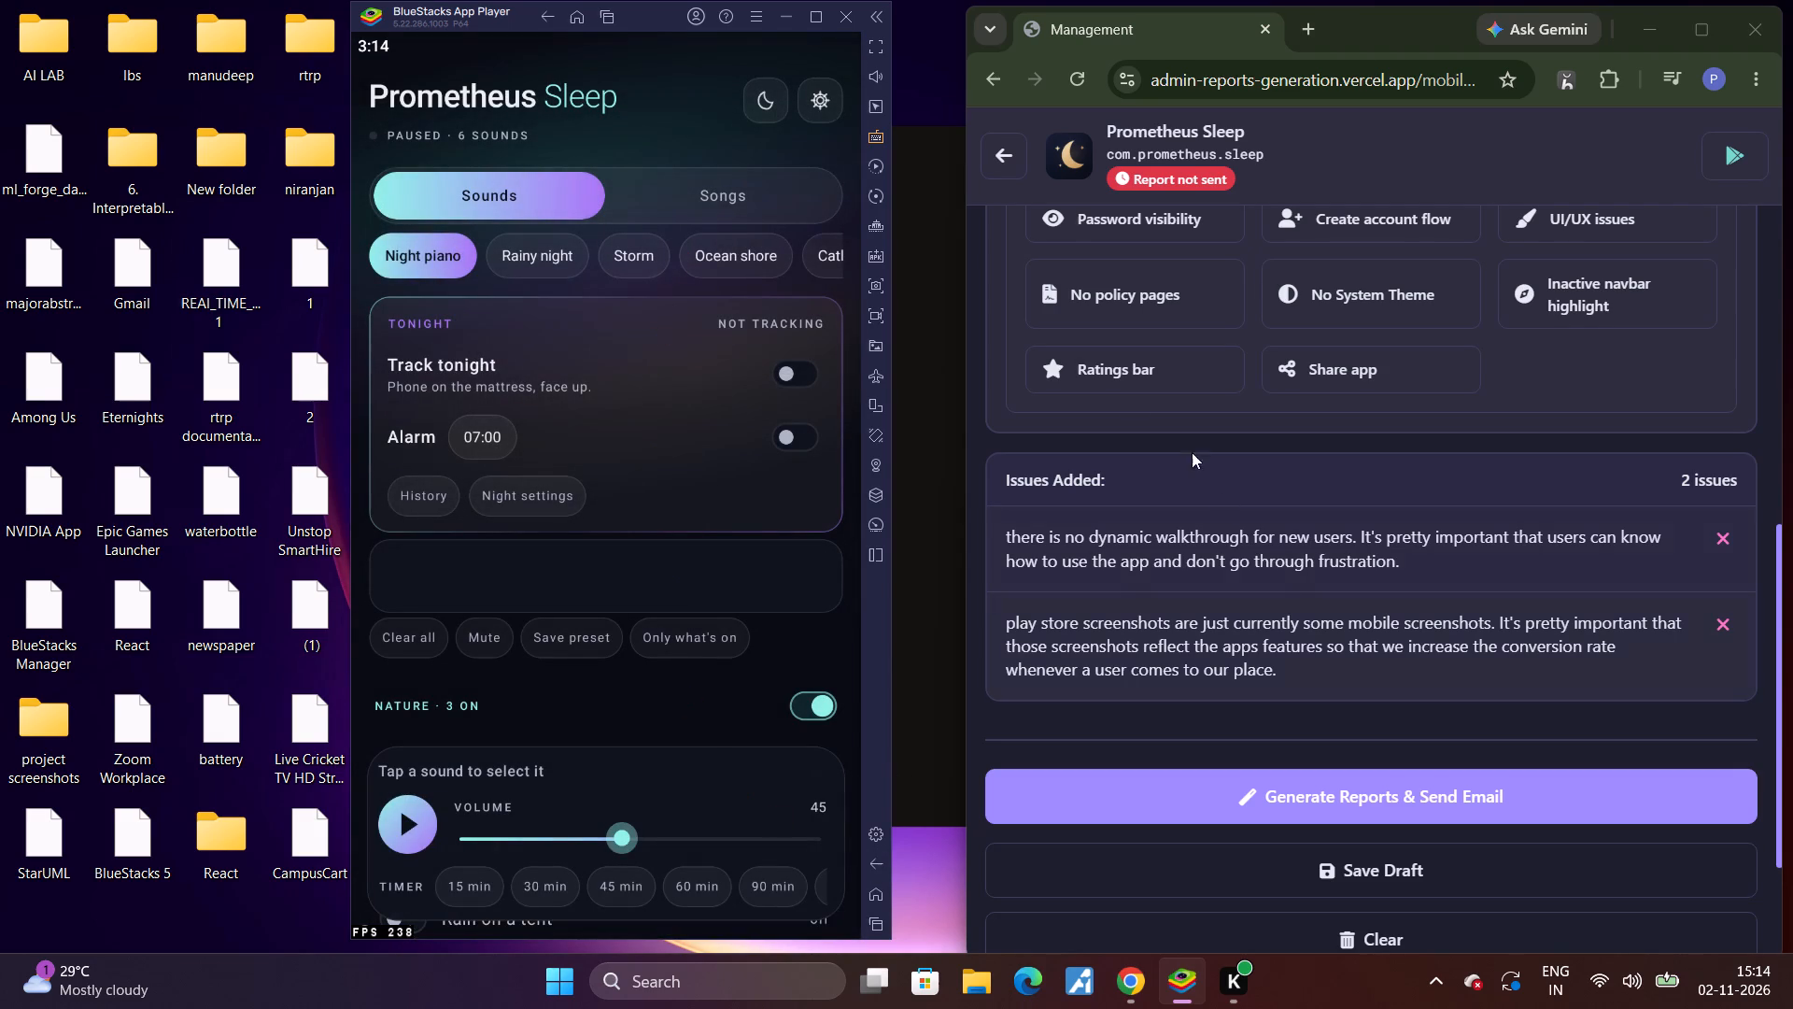
Add the Ratings bar common issue to the Prometheus Sleep report.
{"action": "left_click", "coordinate": [1104, 351]}
Reopen the app's settings, look through the Controls, Look and Tuning sections, and close them.
{"action": "left_click", "coordinate": [813, 91]}
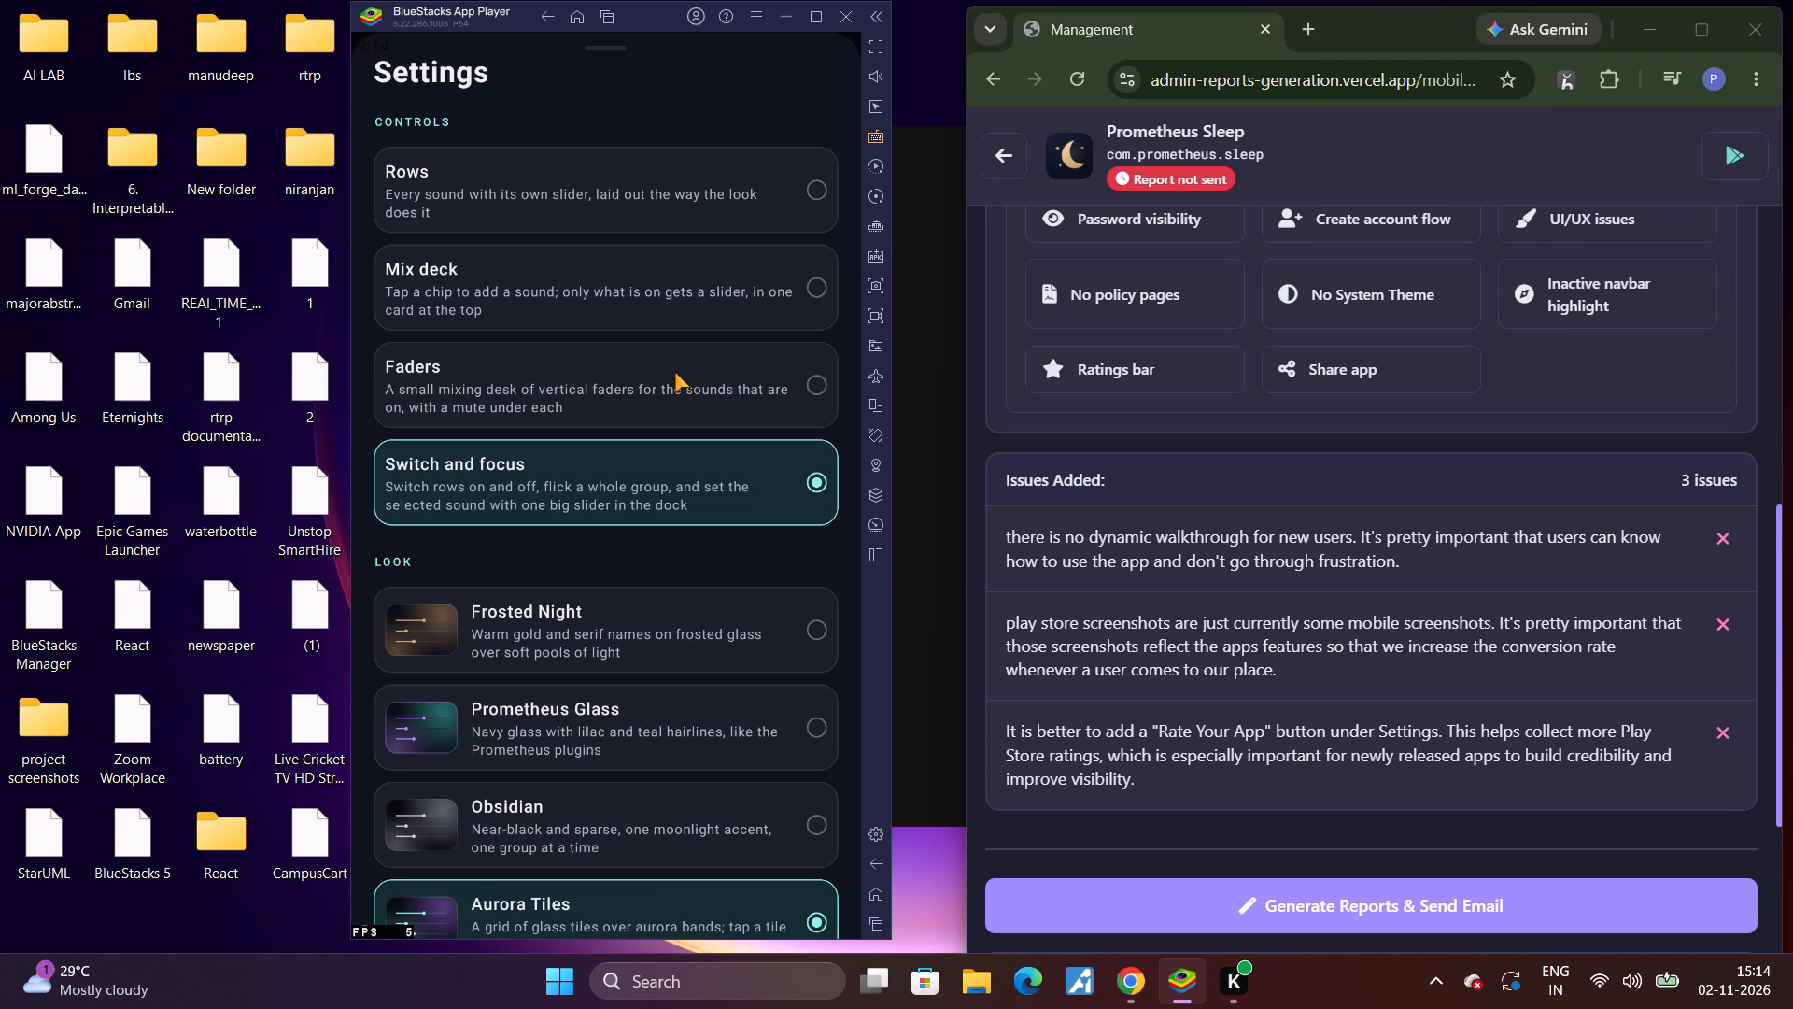
{"action": "left_click_drag", "start_coordinate": [645, 605], "coordinate": [656, 478]}
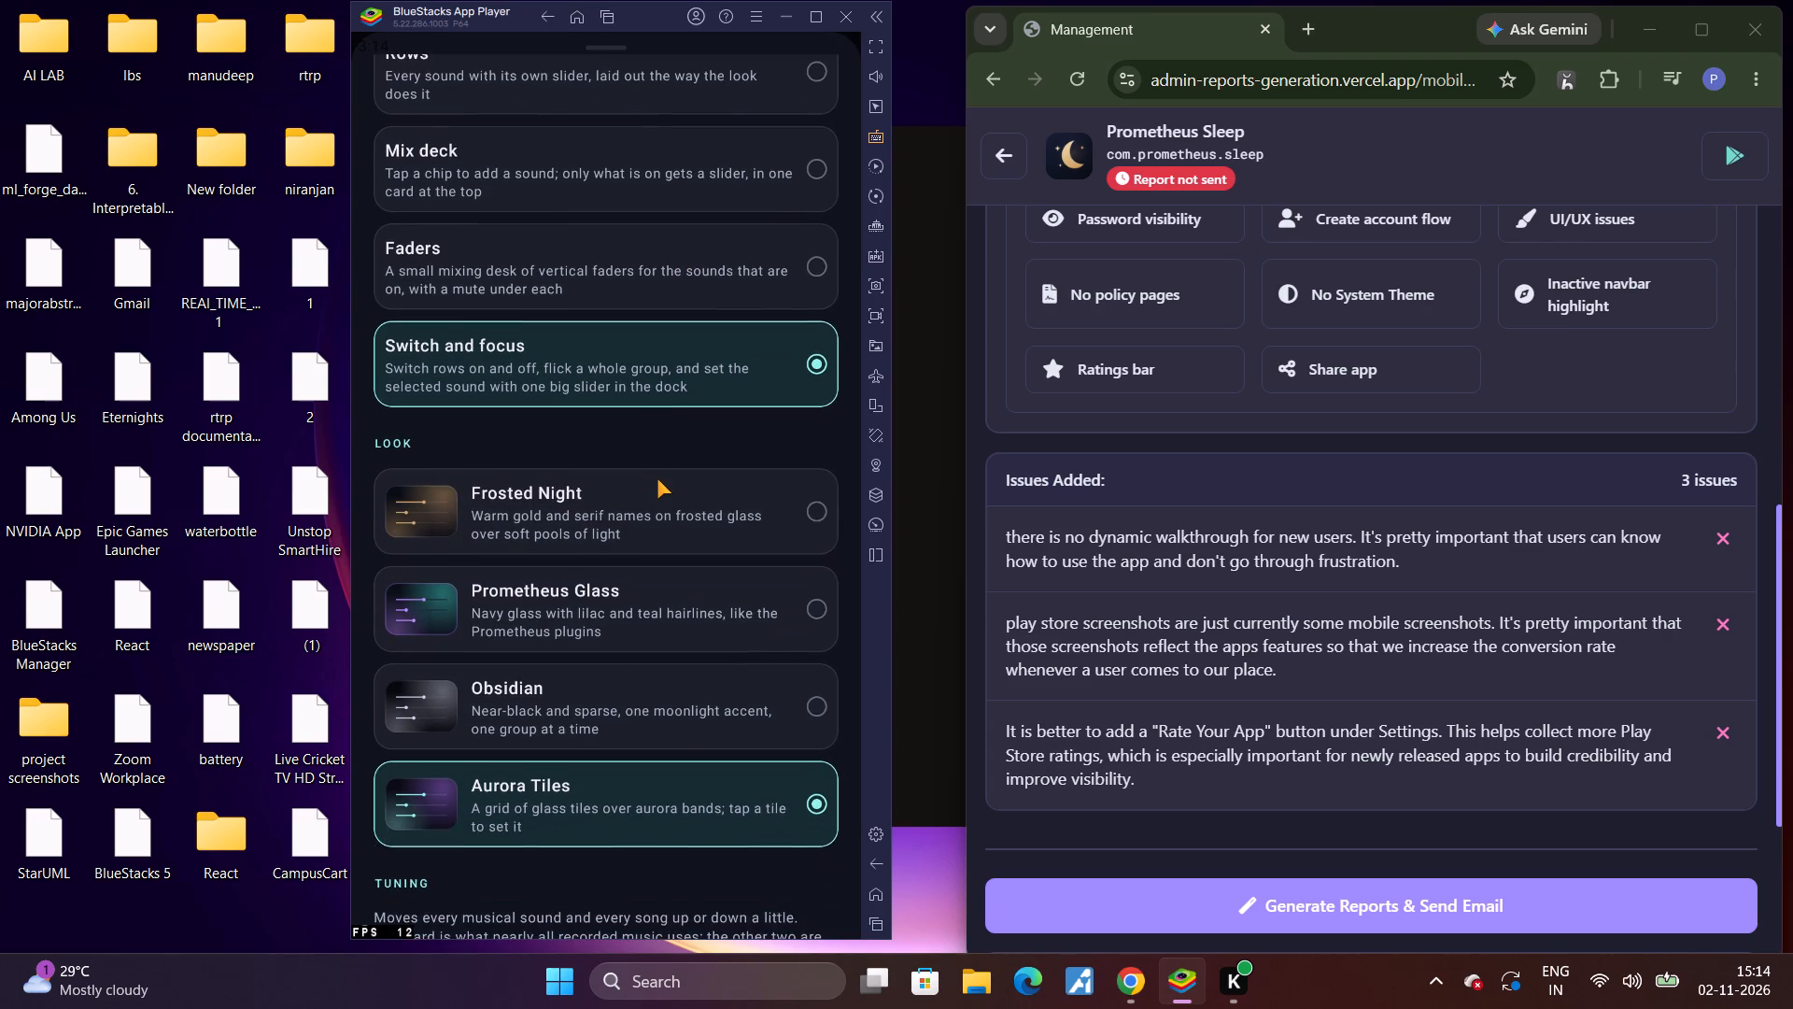
{"action": "left_click_drag", "start_coordinate": [656, 478], "coordinate": [690, 692]}
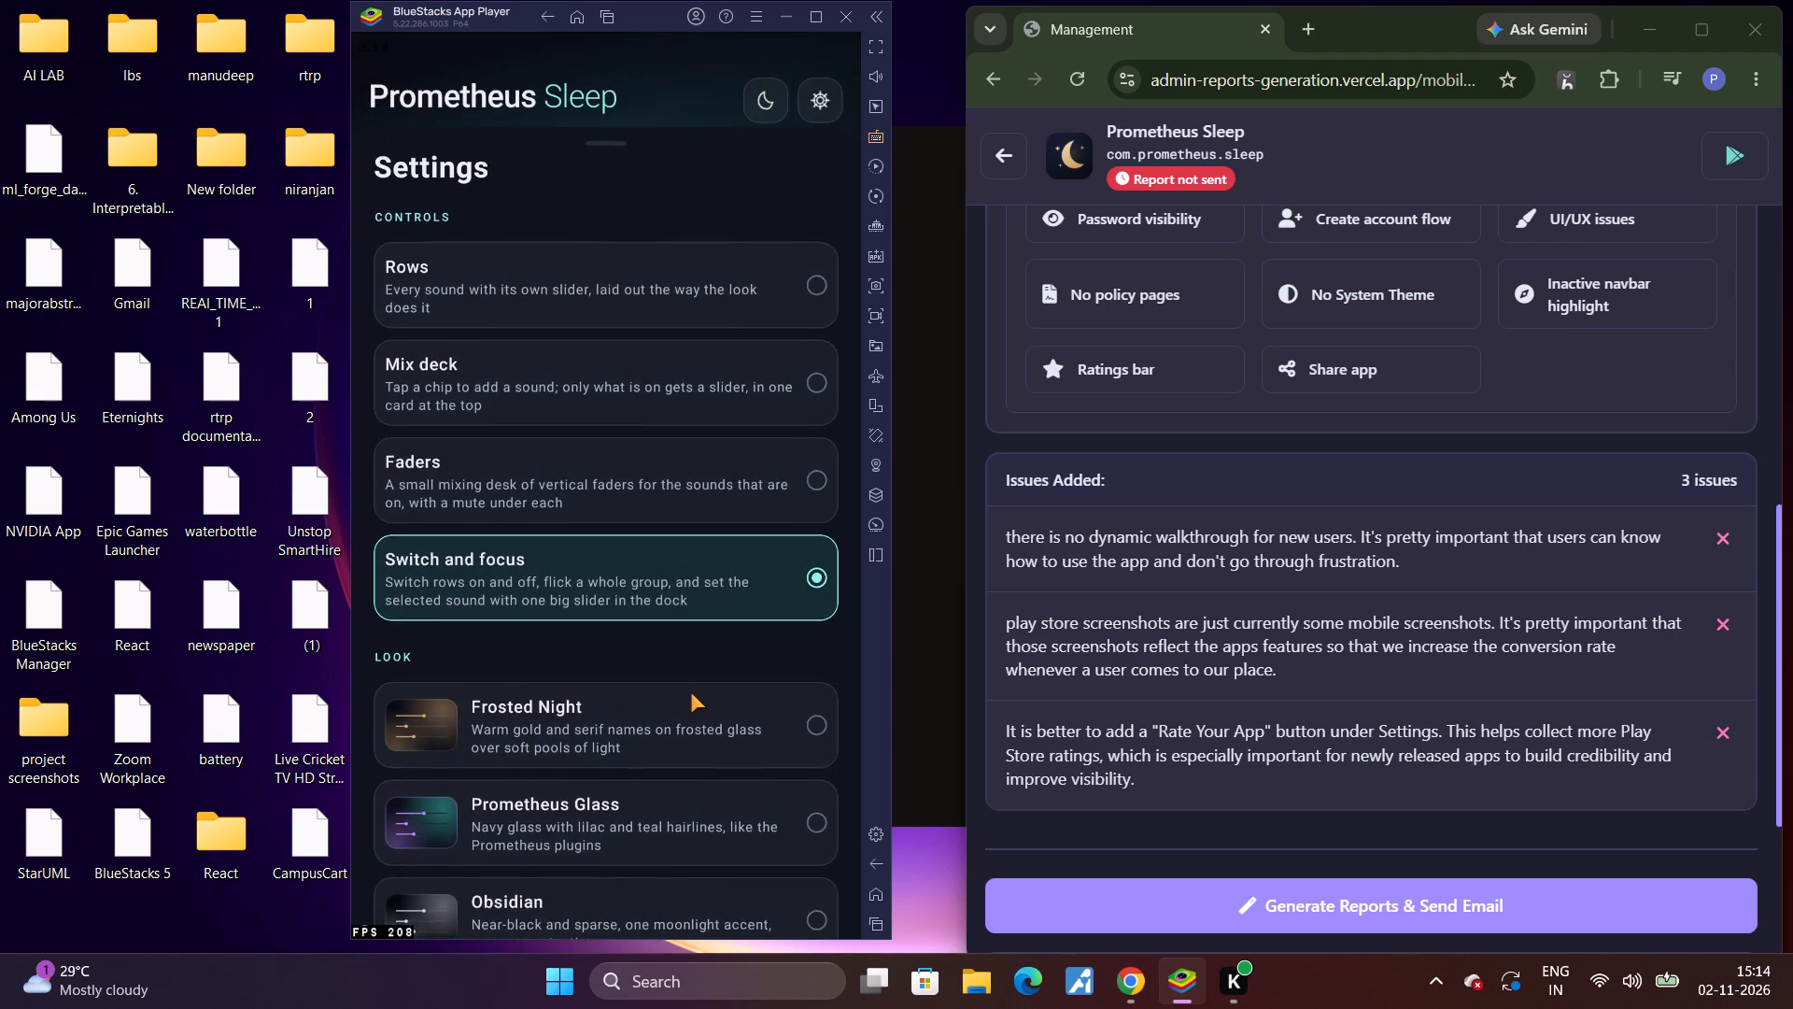
{"action": "left_click_drag", "start_coordinate": [690, 692], "coordinate": [684, 403]}
{"action": "left_click_drag", "start_coordinate": [613, 604], "coordinate": [631, 421]}
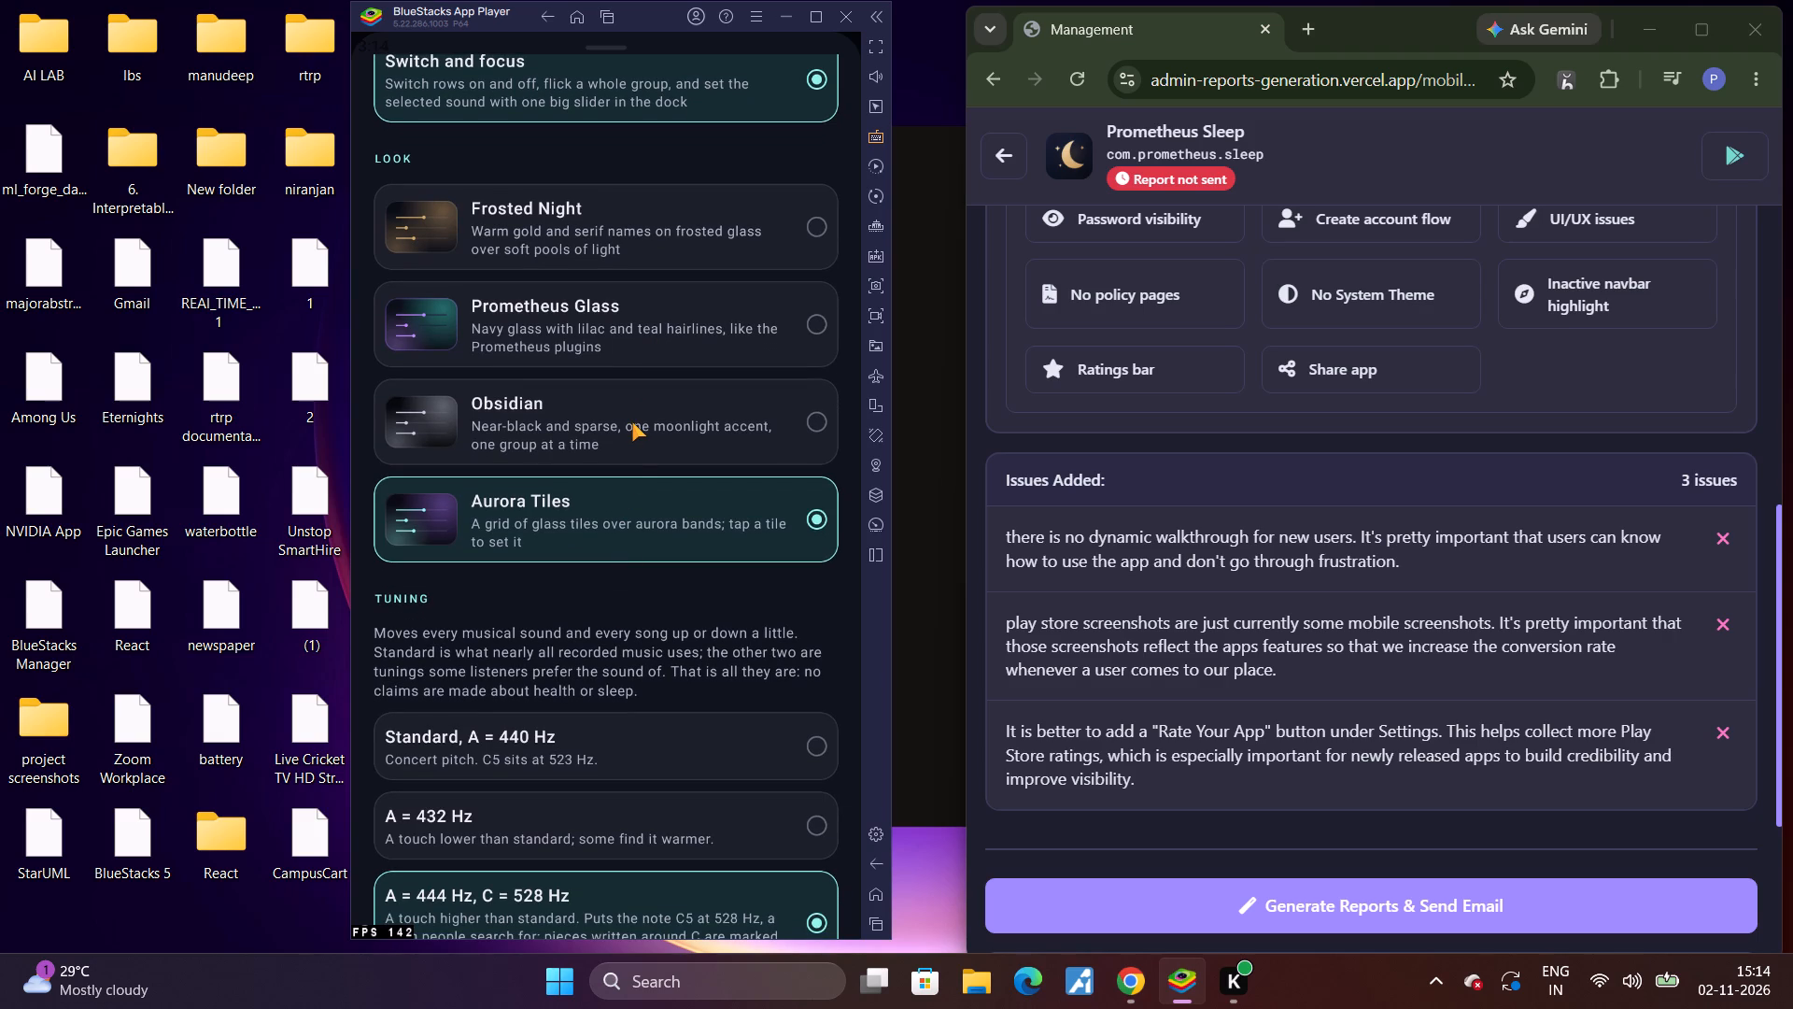
{"action": "left_click_drag", "start_coordinate": [631, 421], "coordinate": [643, 470]}
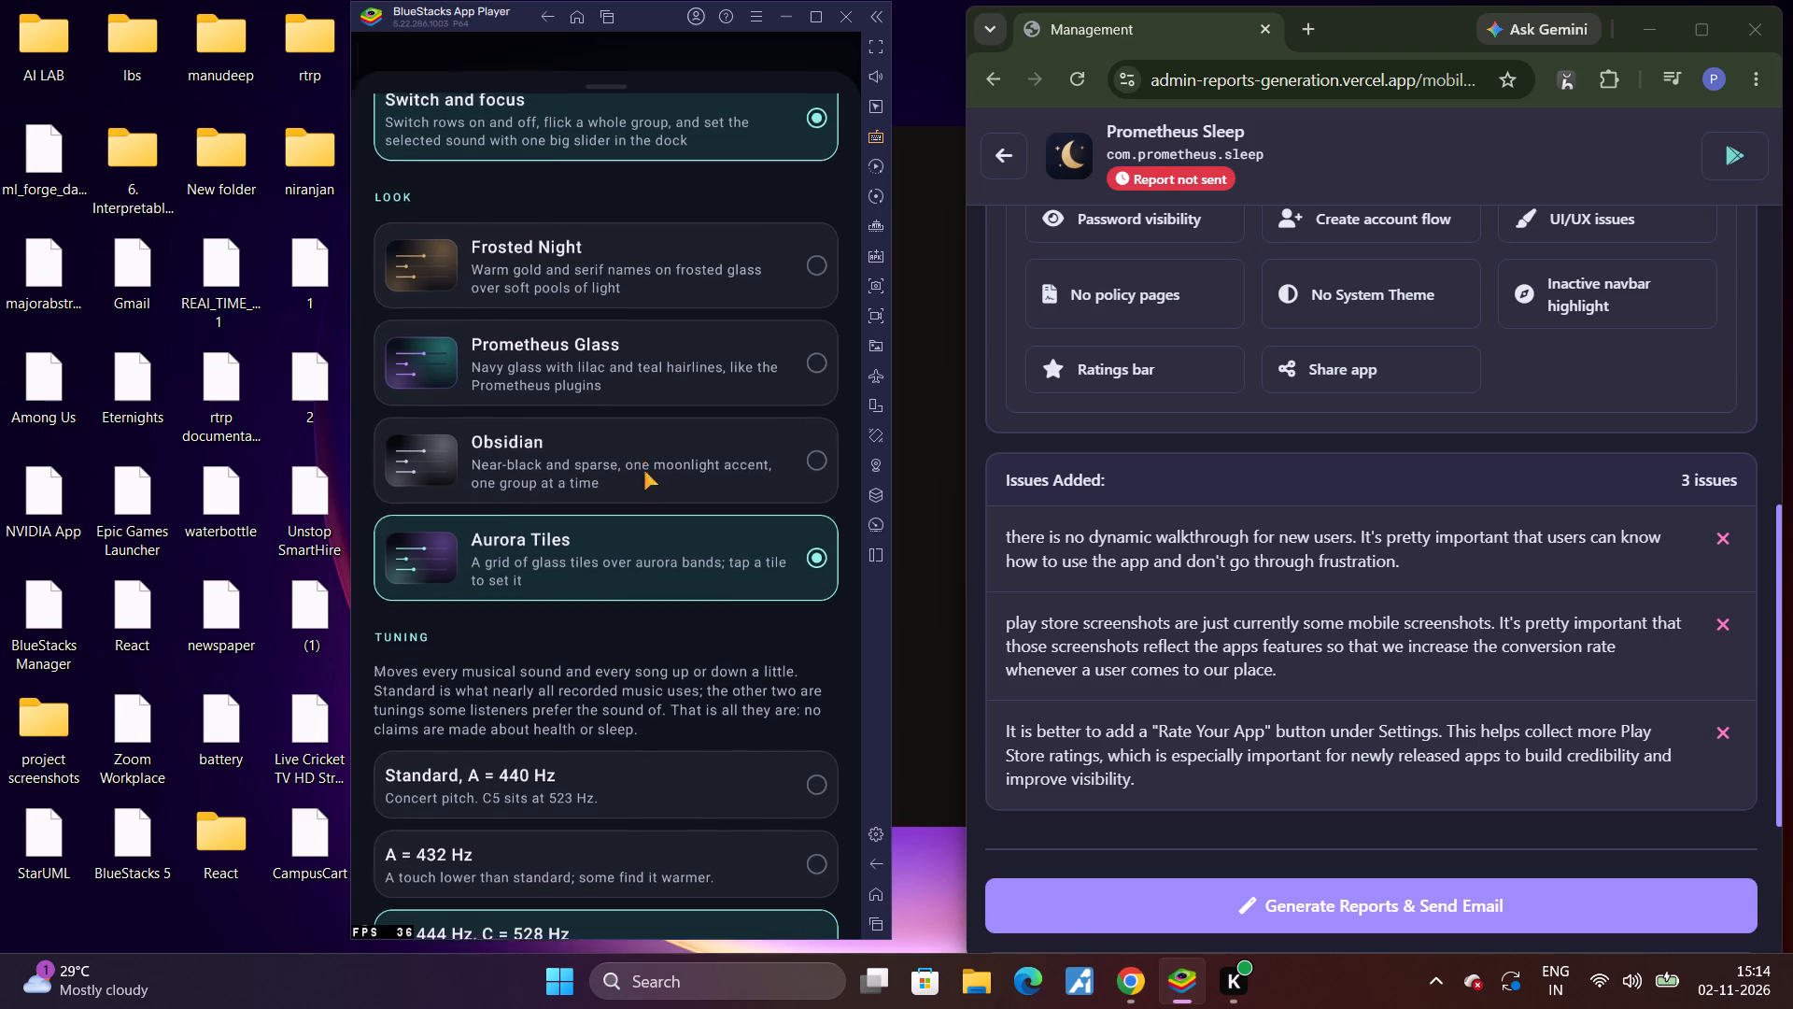
{"action": "left_click_drag", "start_coordinate": [643, 470], "coordinate": [656, 764]}
Go through the app's settings once more, from the Controls section down to the Night options.
{"action": "left_click", "coordinate": [833, 108]}
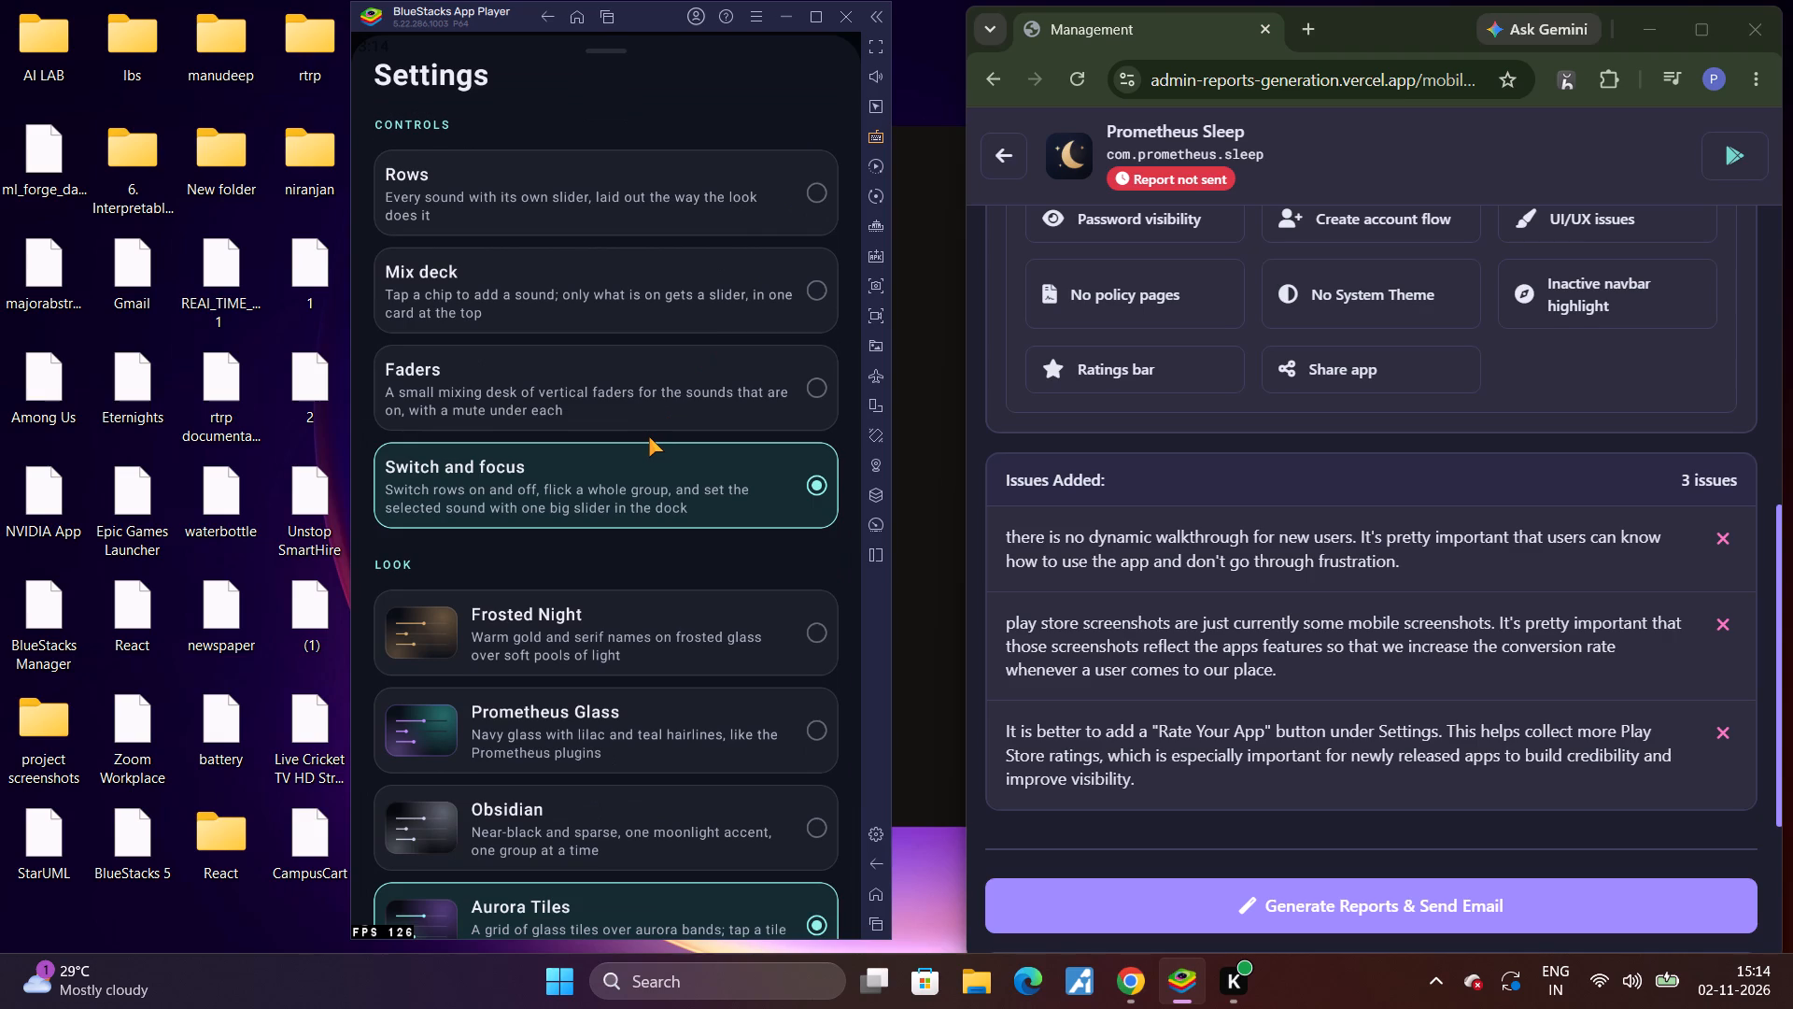
{"action": "left_click_drag", "start_coordinate": [640, 523], "coordinate": [644, 375]}
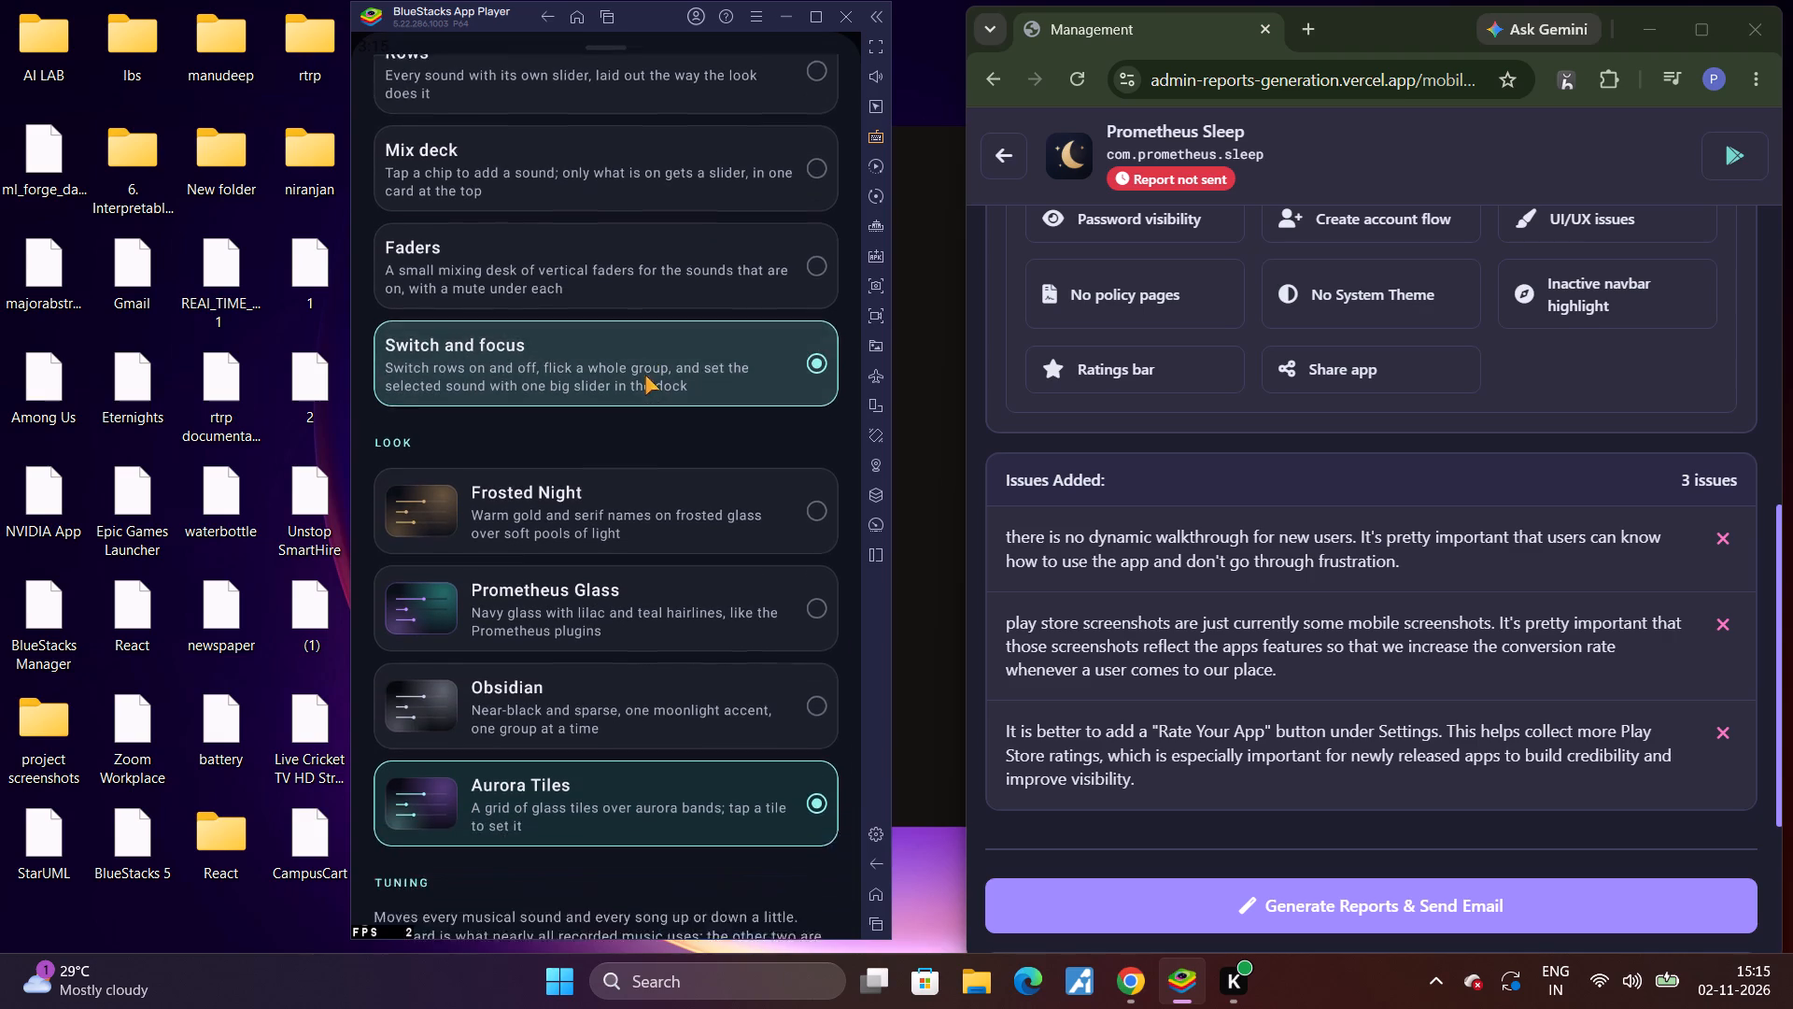
{"action": "left_click_drag", "start_coordinate": [644, 375], "coordinate": [662, 300]}
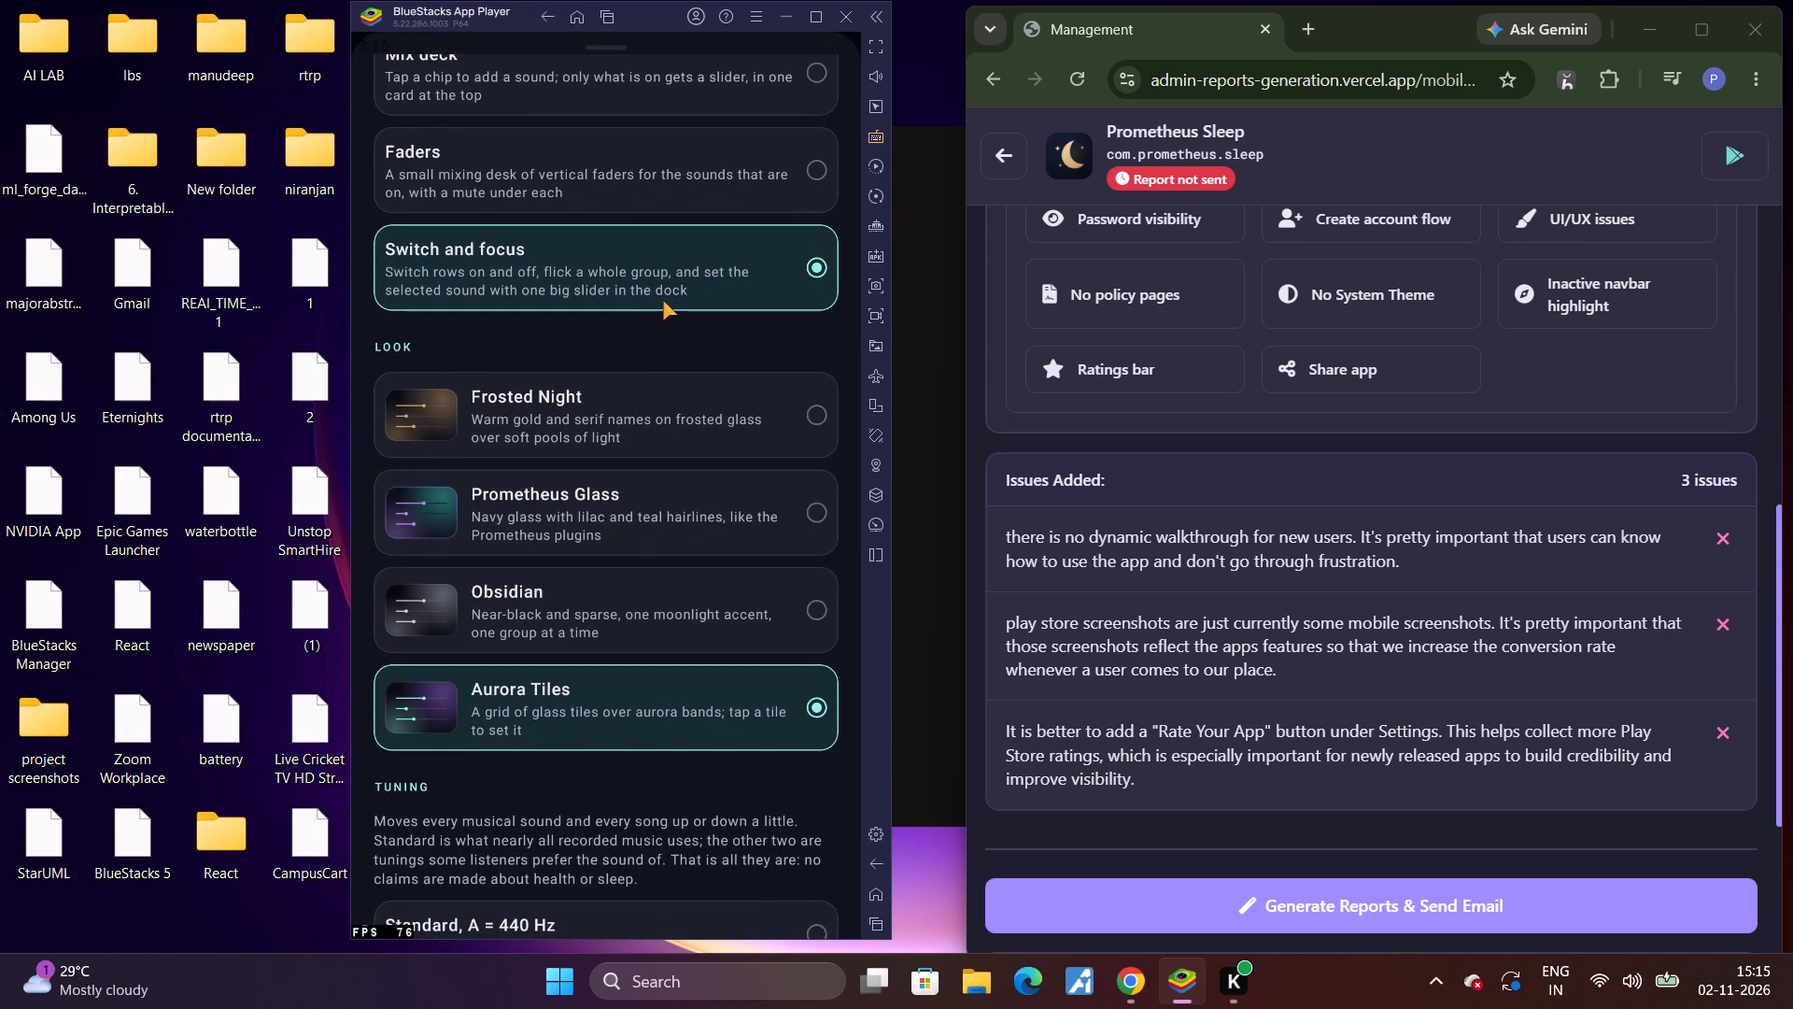
{"action": "left_click_drag", "start_coordinate": [662, 300], "coordinate": [684, 267]}
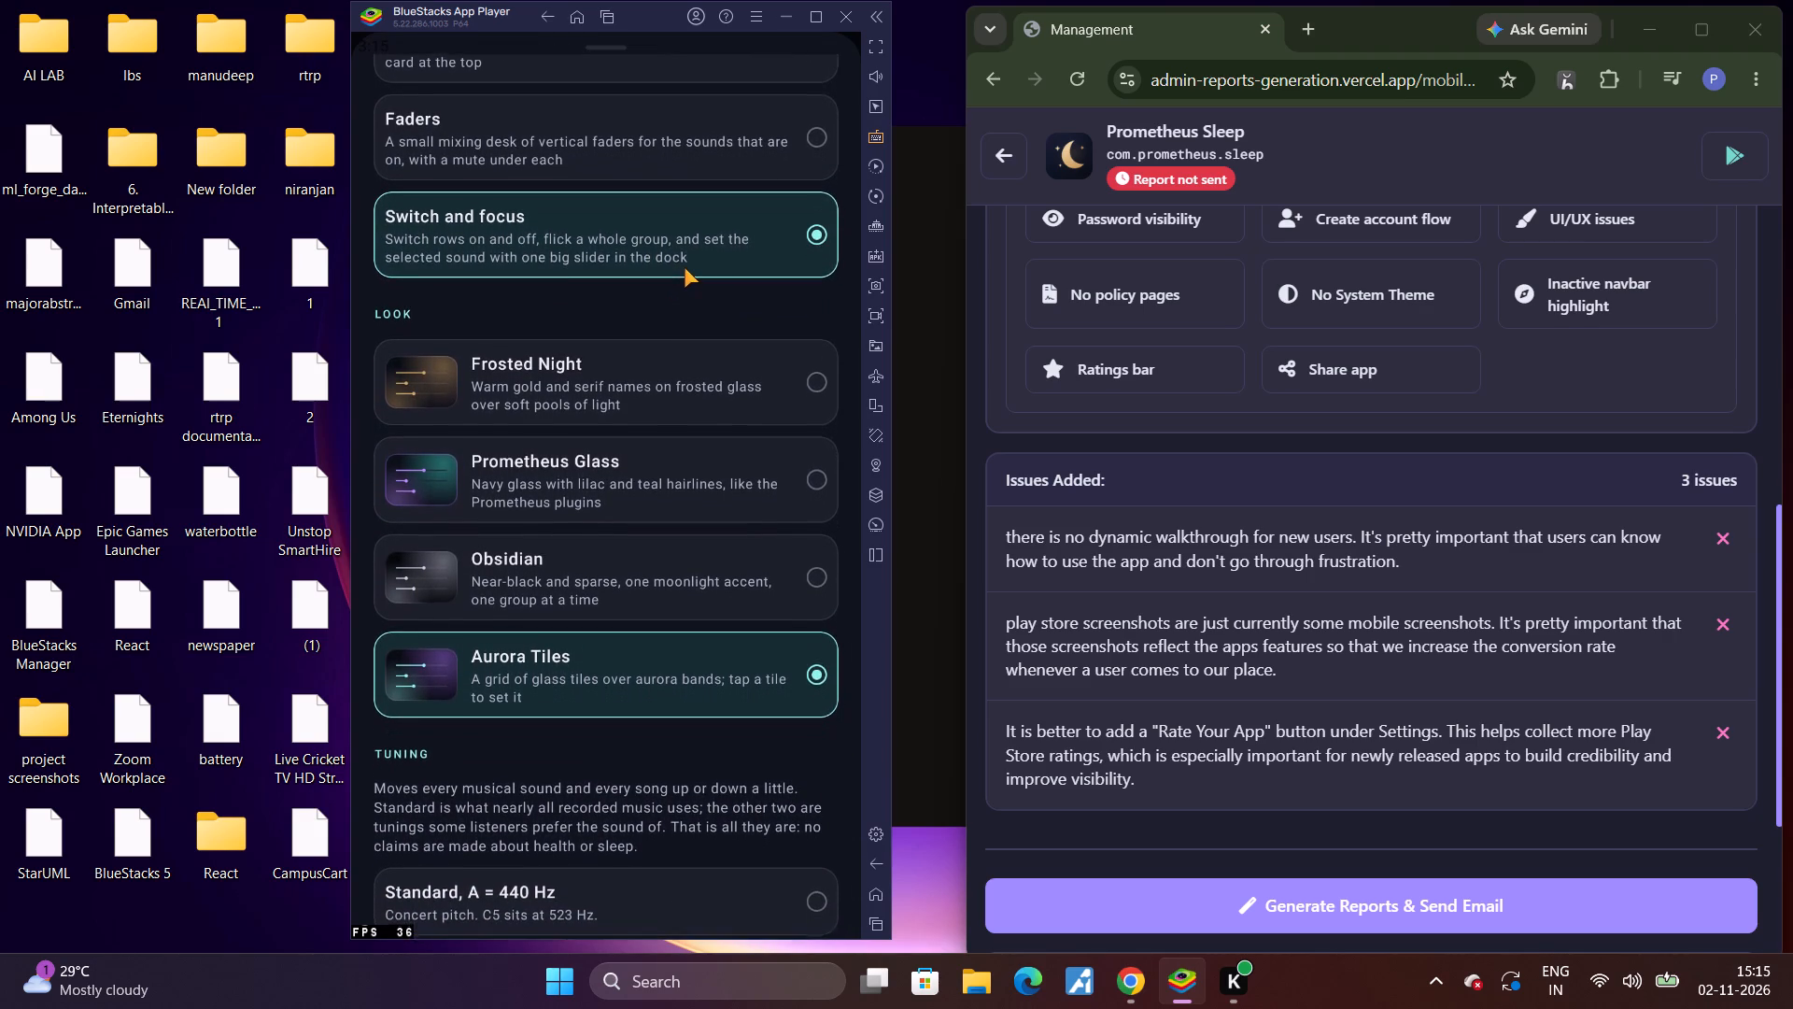
{"action": "left_click_drag", "start_coordinate": [684, 267], "coordinate": [715, 190]}
{"action": "left_click_drag", "start_coordinate": [674, 425], "coordinate": [712, 229]}
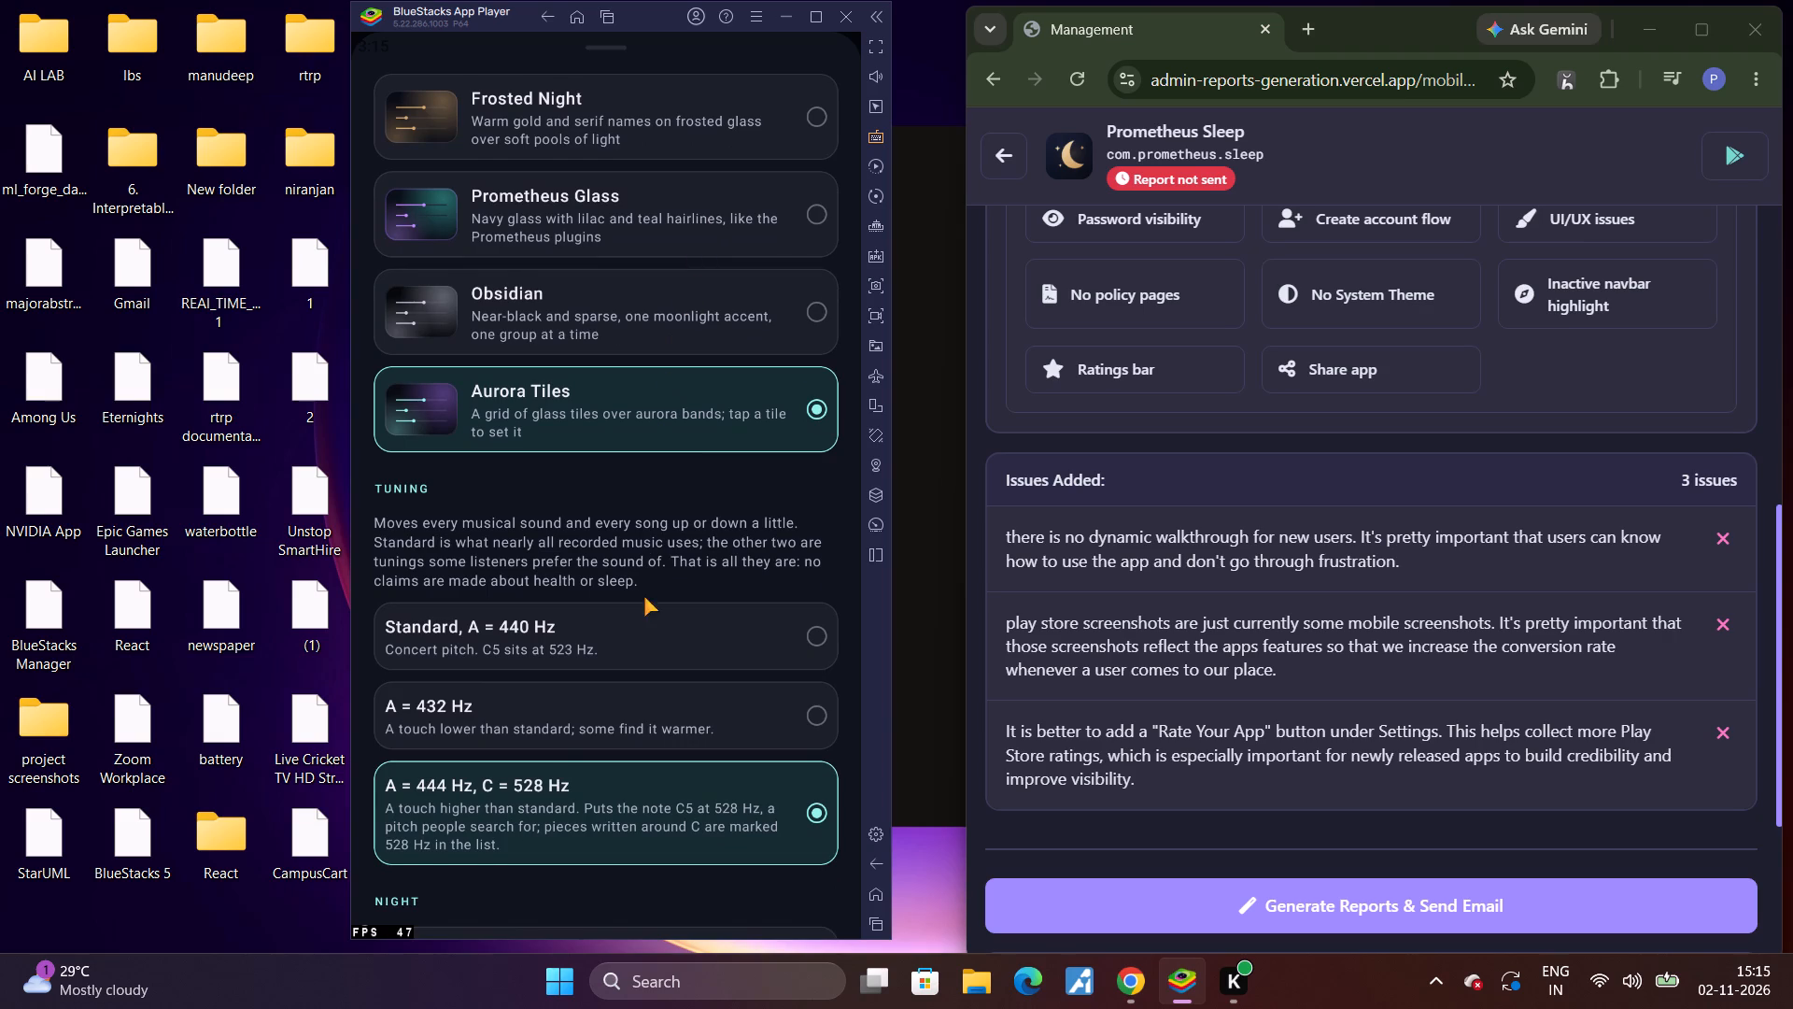
{"action": "left_click_drag", "start_coordinate": [685, 465], "coordinate": [744, 243]}
{"action": "left_click_drag", "start_coordinate": [593, 639], "coordinate": [619, 469]}
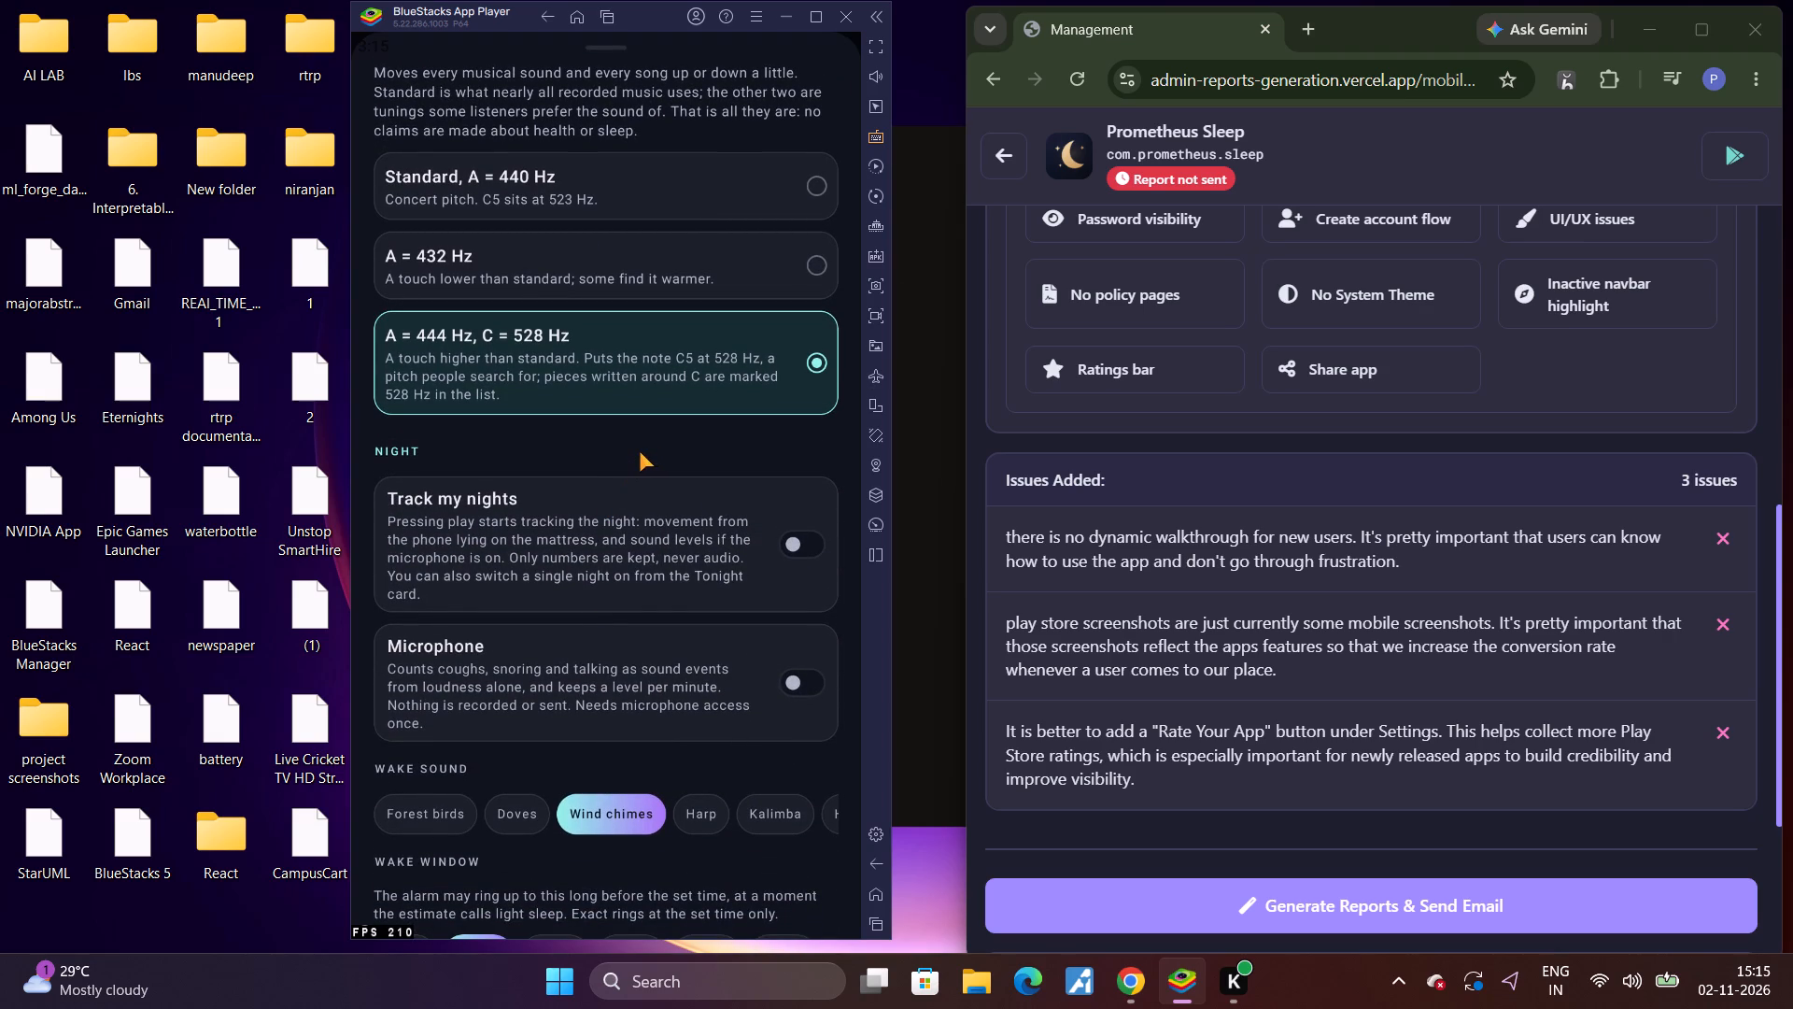
{"action": "left_click_drag", "start_coordinate": [597, 690], "coordinate": [600, 504]}
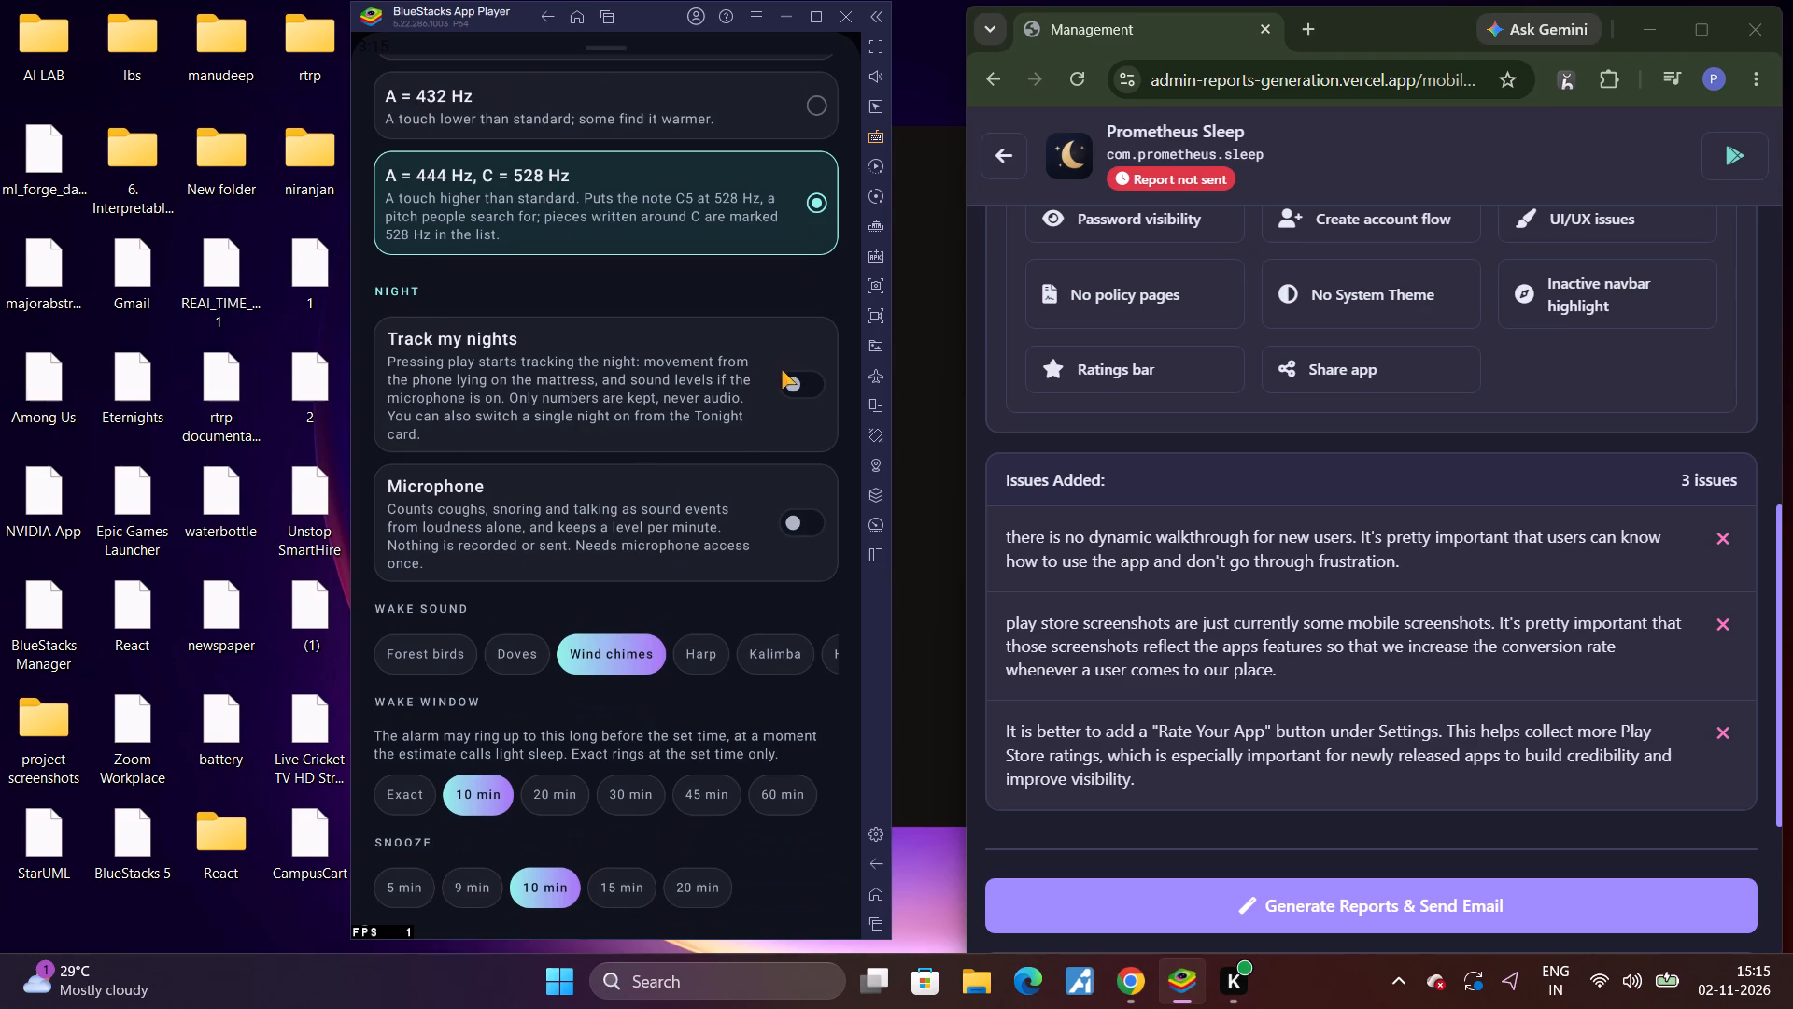
Test toggling Track my nights and Microphone on and off, and look over the remaining settings.
{"action": "double_click", "coordinate": [785, 378]}
{"action": "double_click", "coordinate": [791, 518]}
{"action": "left_click_drag", "start_coordinate": [700, 599], "coordinate": [681, 540]}
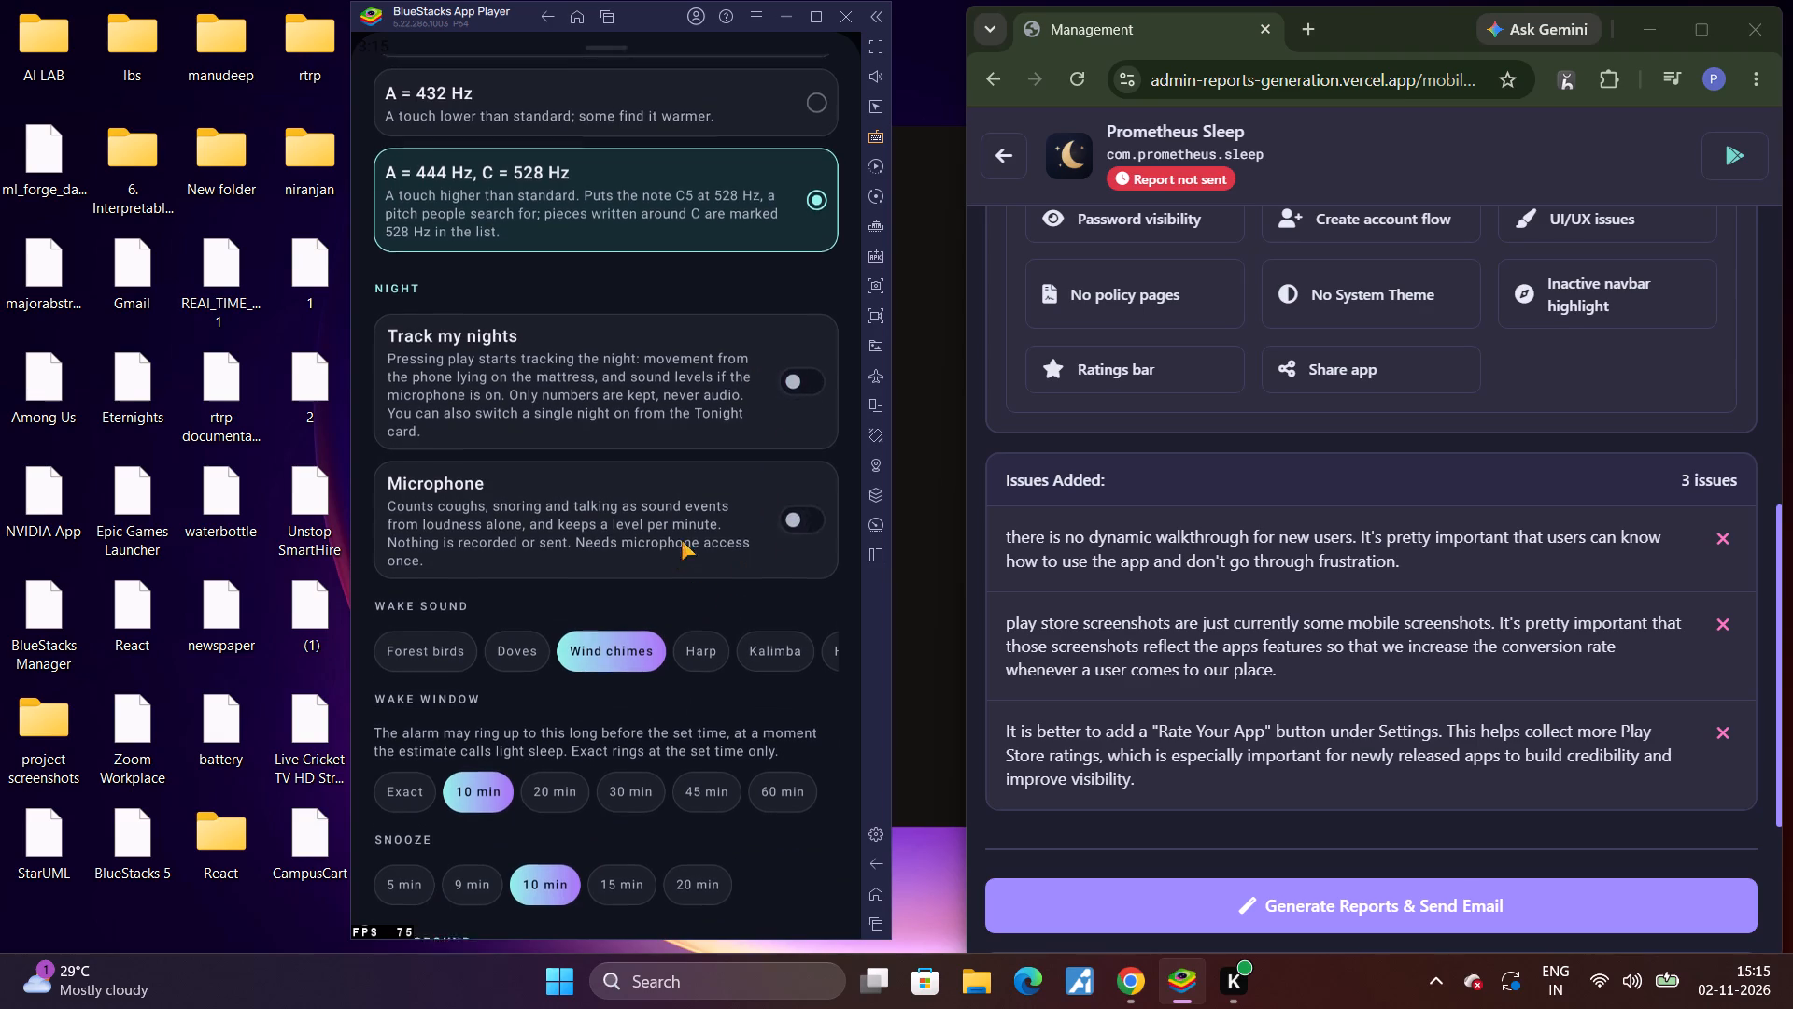
{"action": "left_click_drag", "start_coordinate": [681, 540], "coordinate": [674, 395]}
{"action": "left_click_drag", "start_coordinate": [692, 584], "coordinate": [701, 393]}
{"action": "left_click_drag", "start_coordinate": [614, 676], "coordinate": [655, 921]}
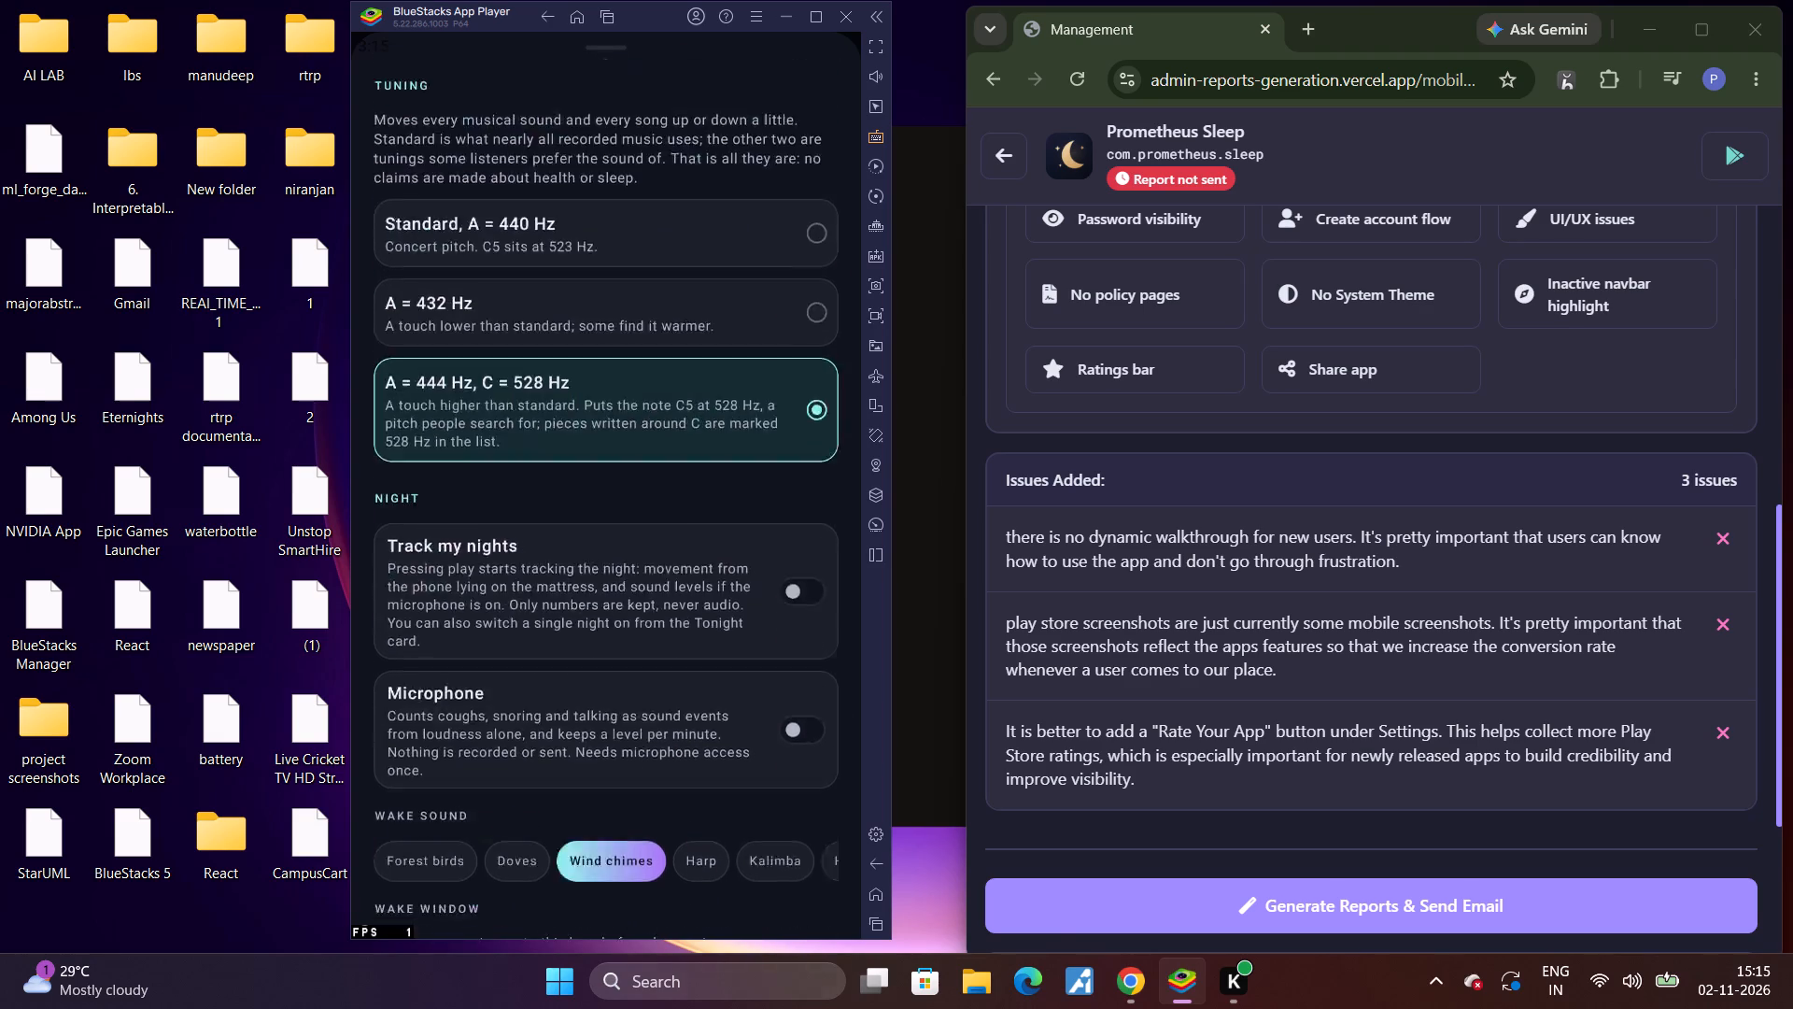
Generate and email the Prometheus Sleep report, and advance the report page to the next app, Emberhilt.
{"action": "left_click", "coordinate": [1184, 893]}
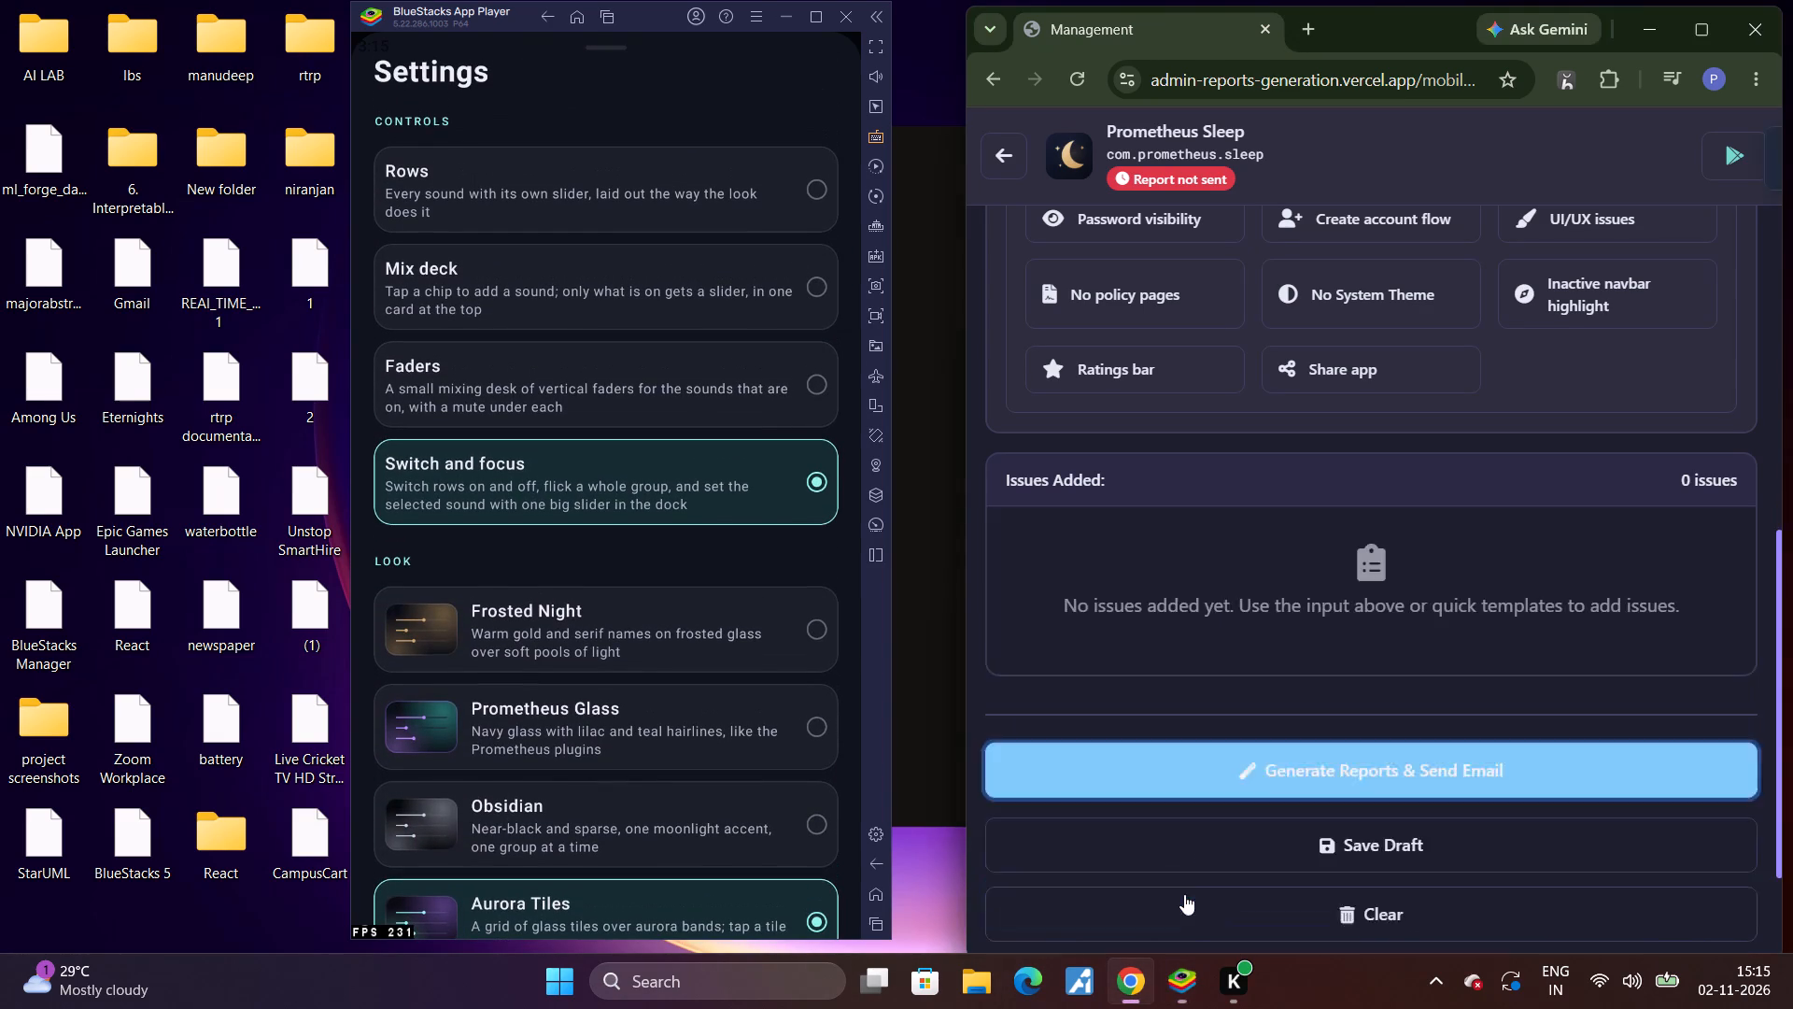
{"action": "scroll", "coordinate": [1179, 891], "scroll_direction": "up", "scroll_amount": 9}
{"action": "left_click", "coordinate": [1723, 250]}
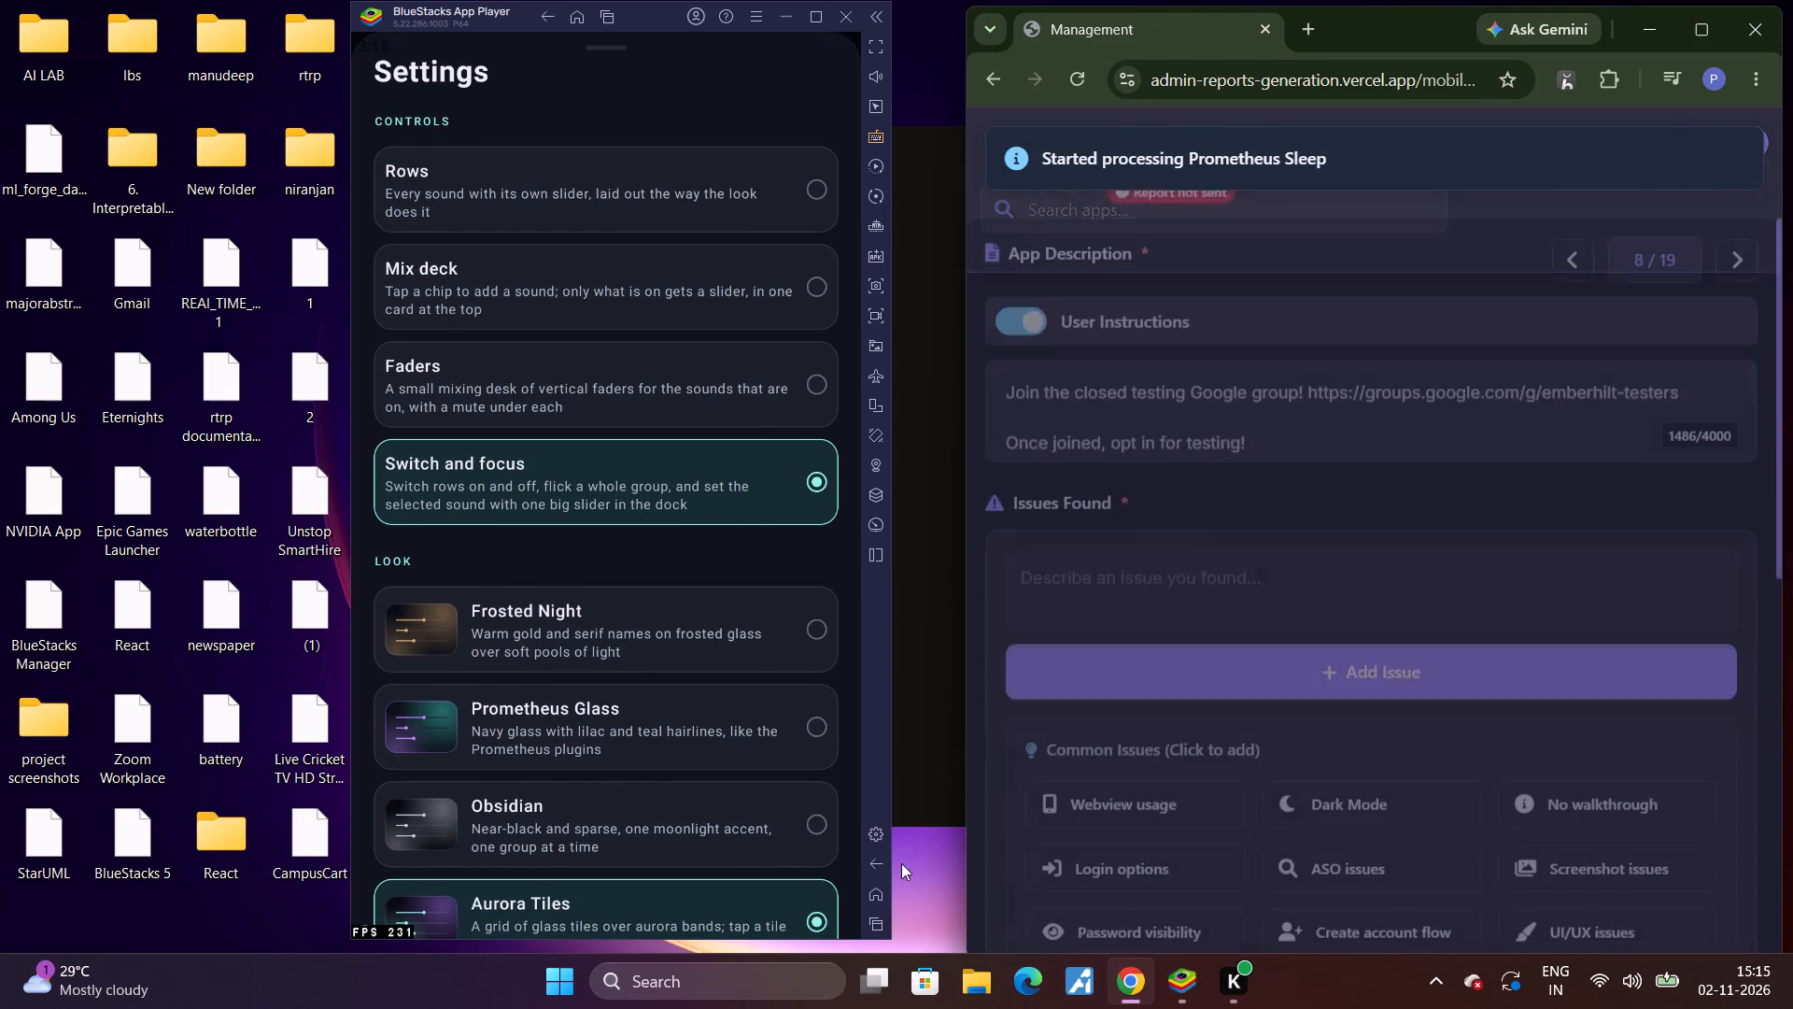
Uninstall Prometheus Sleep from its Google Play page in the emulator.
{"action": "left_click", "coordinate": [879, 927]}
{"action": "left_click", "coordinate": [504, 226]}
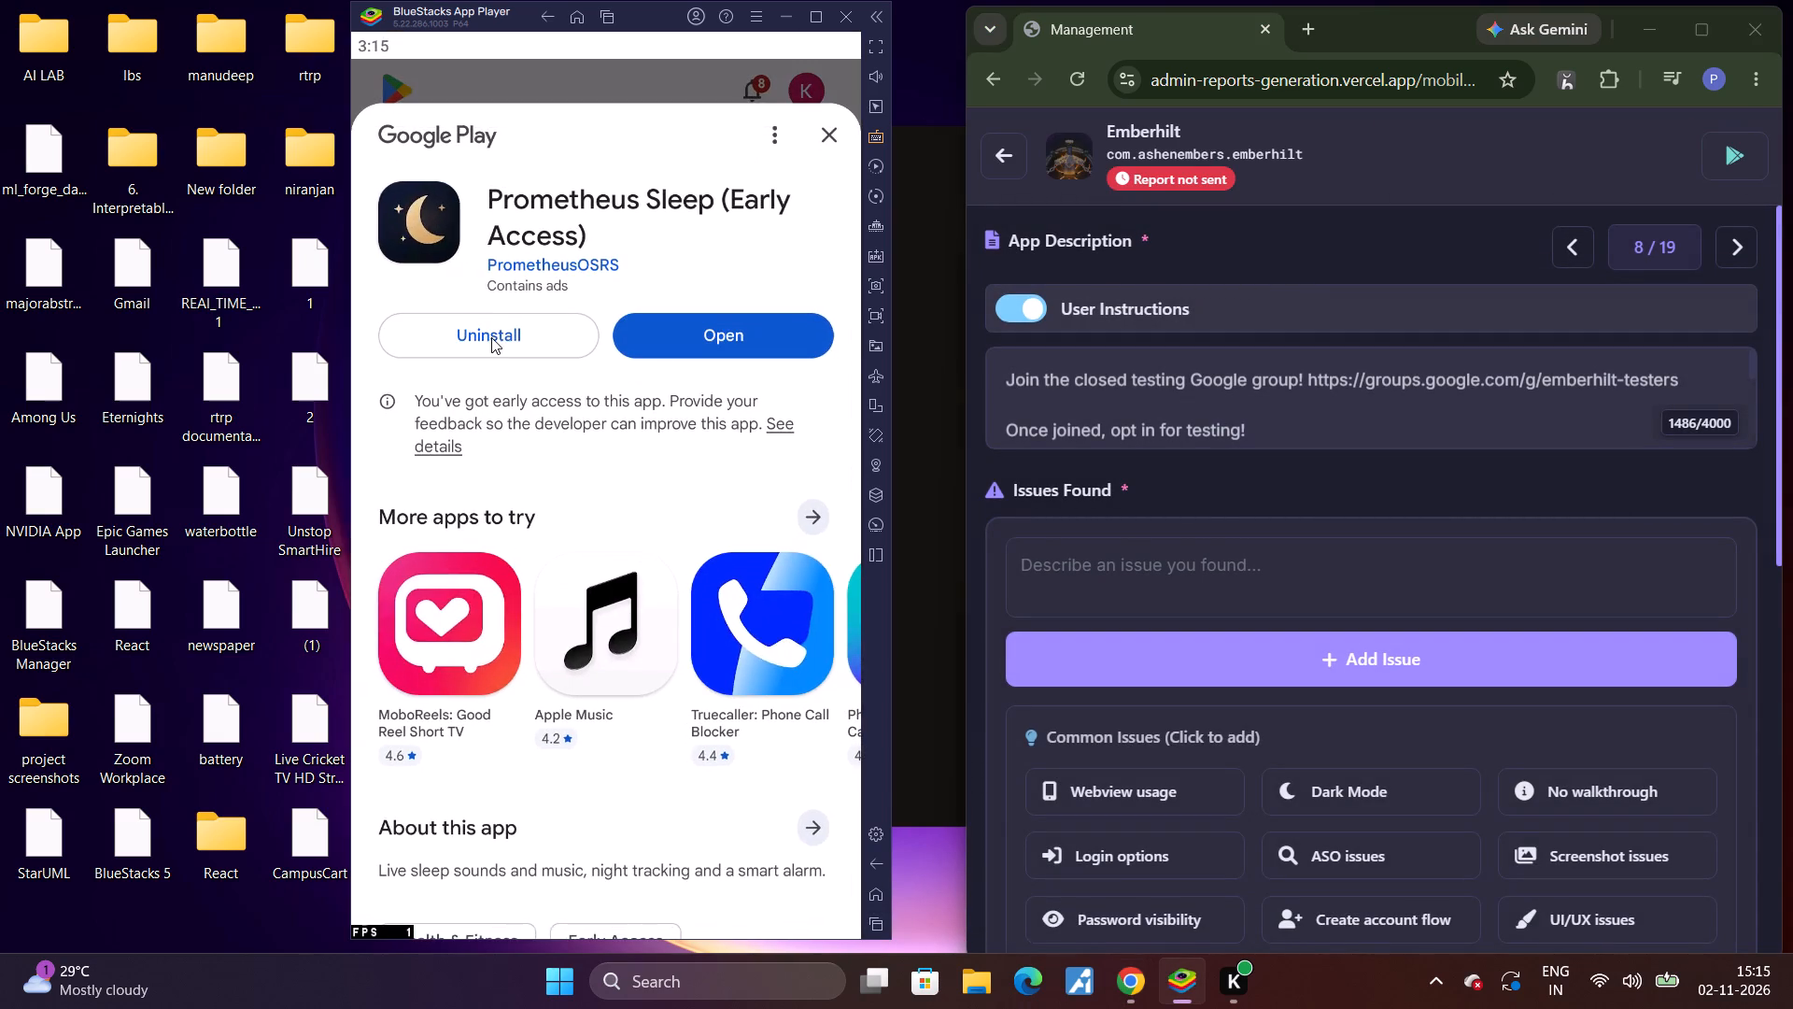
{"action": "left_click", "coordinate": [493, 346]}
{"action": "left_click", "coordinate": [782, 527]}
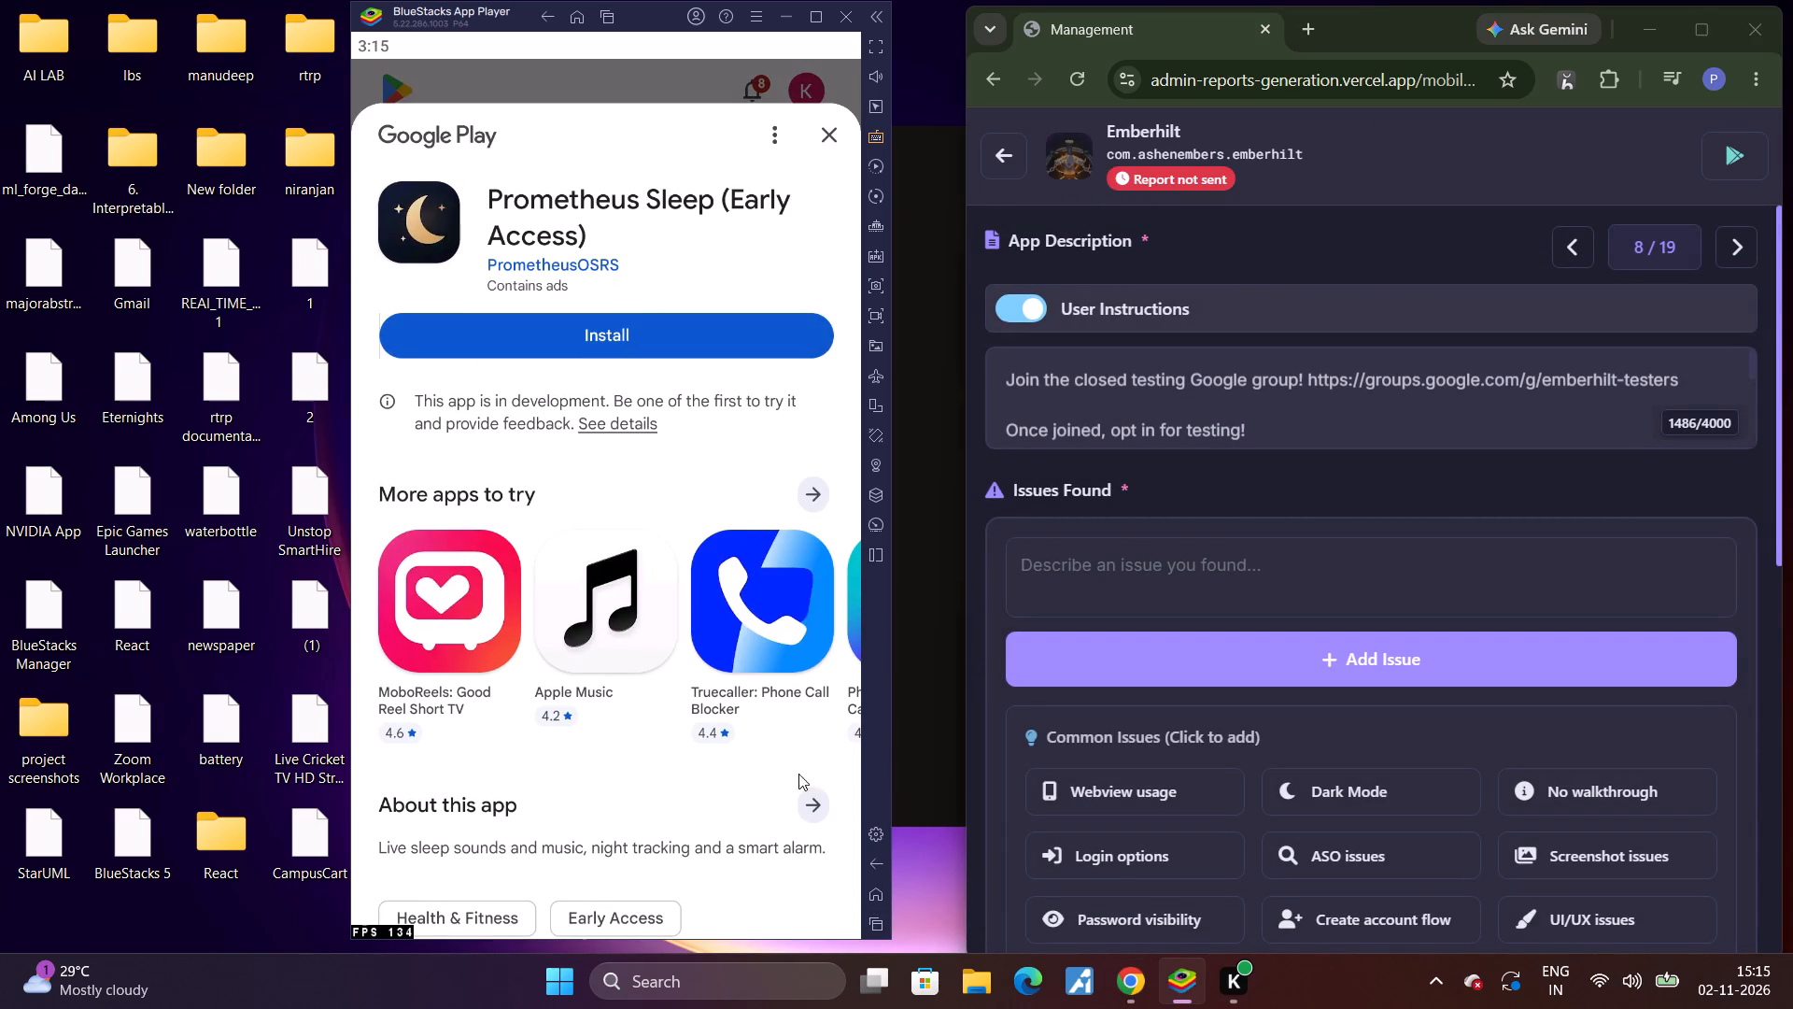
In the emulator's Chrome, advance the report page to Emberhilt and open its Google Play listing.
{"action": "left_click", "coordinate": [871, 921]}
{"action": "left_click", "coordinate": [699, 419]}
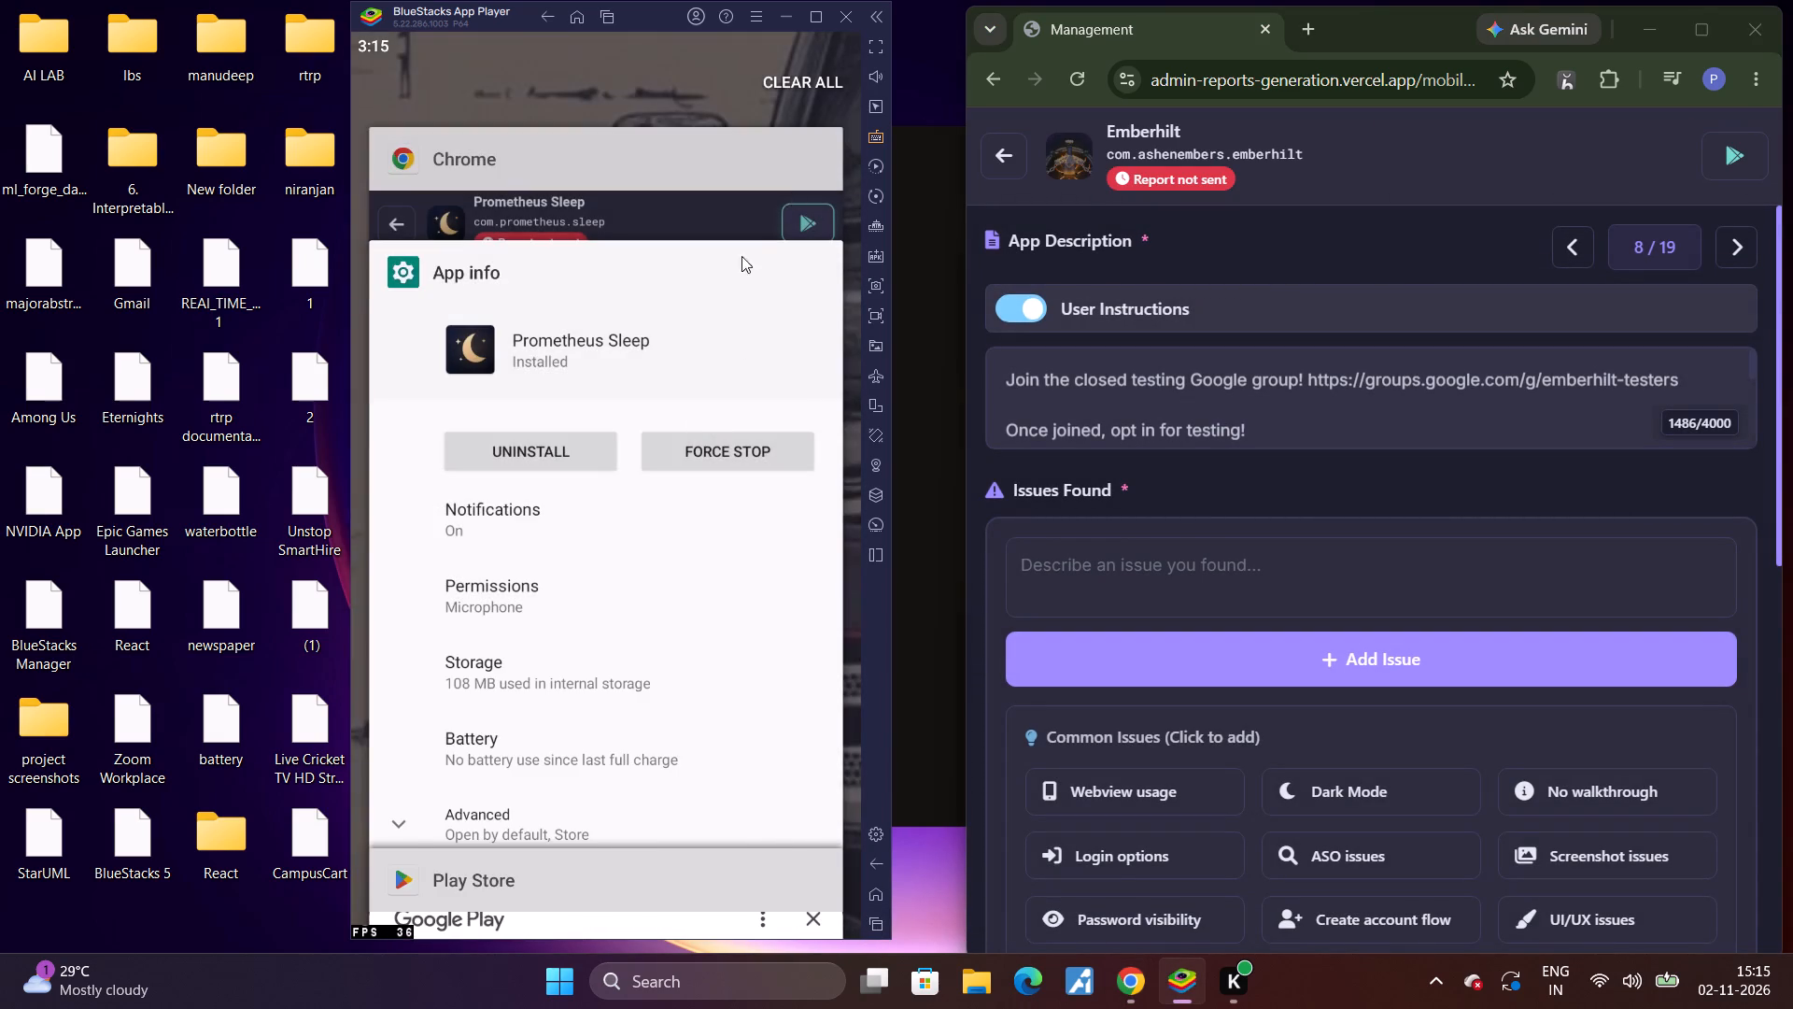
{"action": "left_click", "coordinate": [873, 917]}
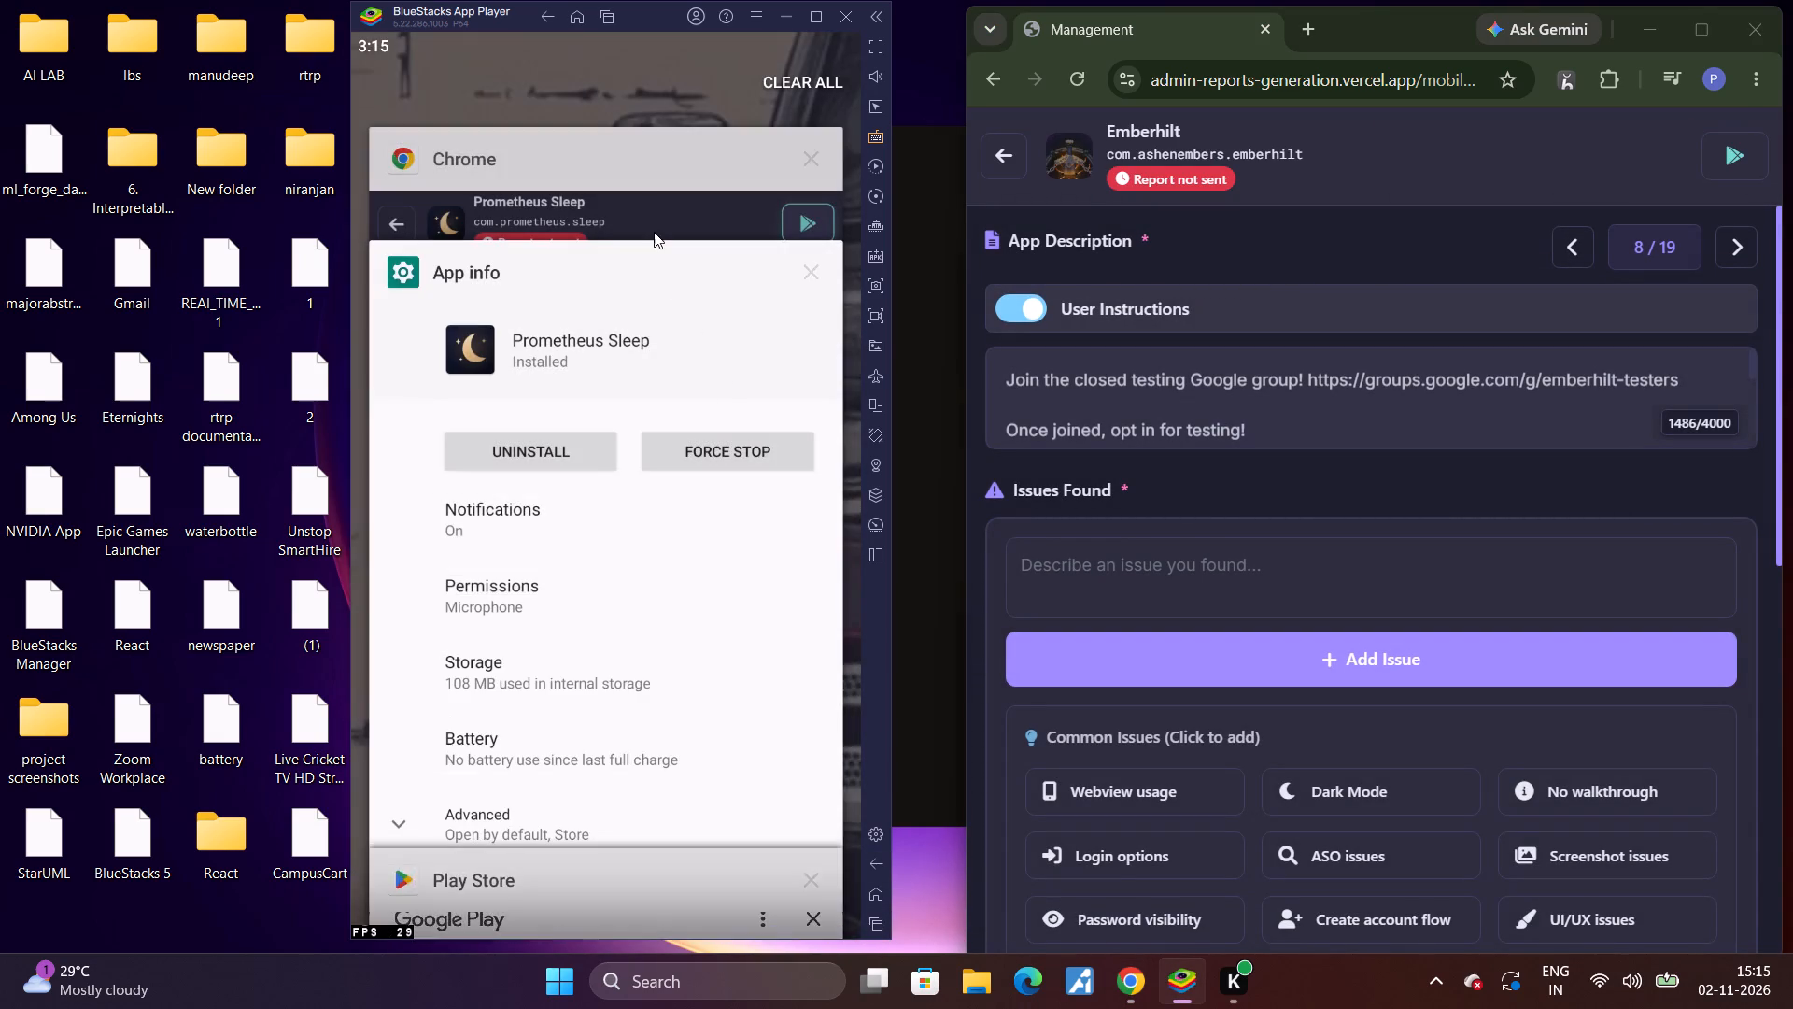
{"action": "left_click", "coordinate": [644, 193]}
{"action": "left_click", "coordinate": [797, 235]}
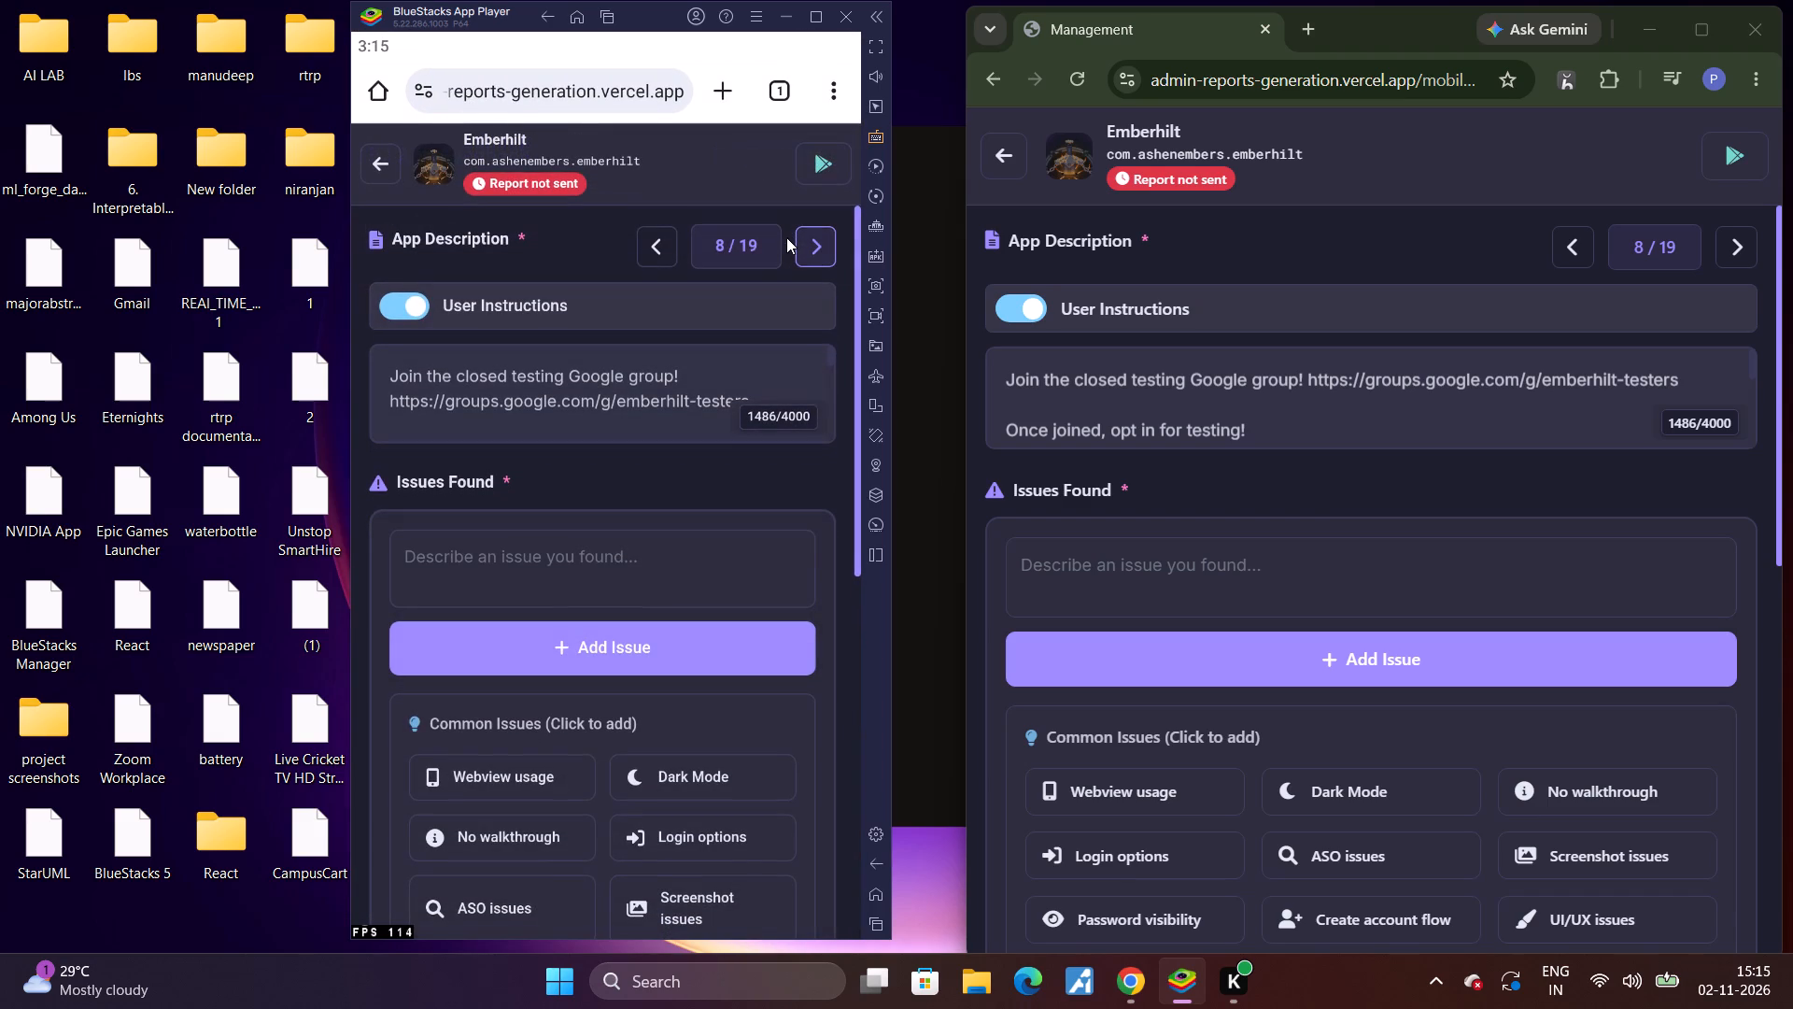
{"action": "left_click", "coordinate": [809, 173]}
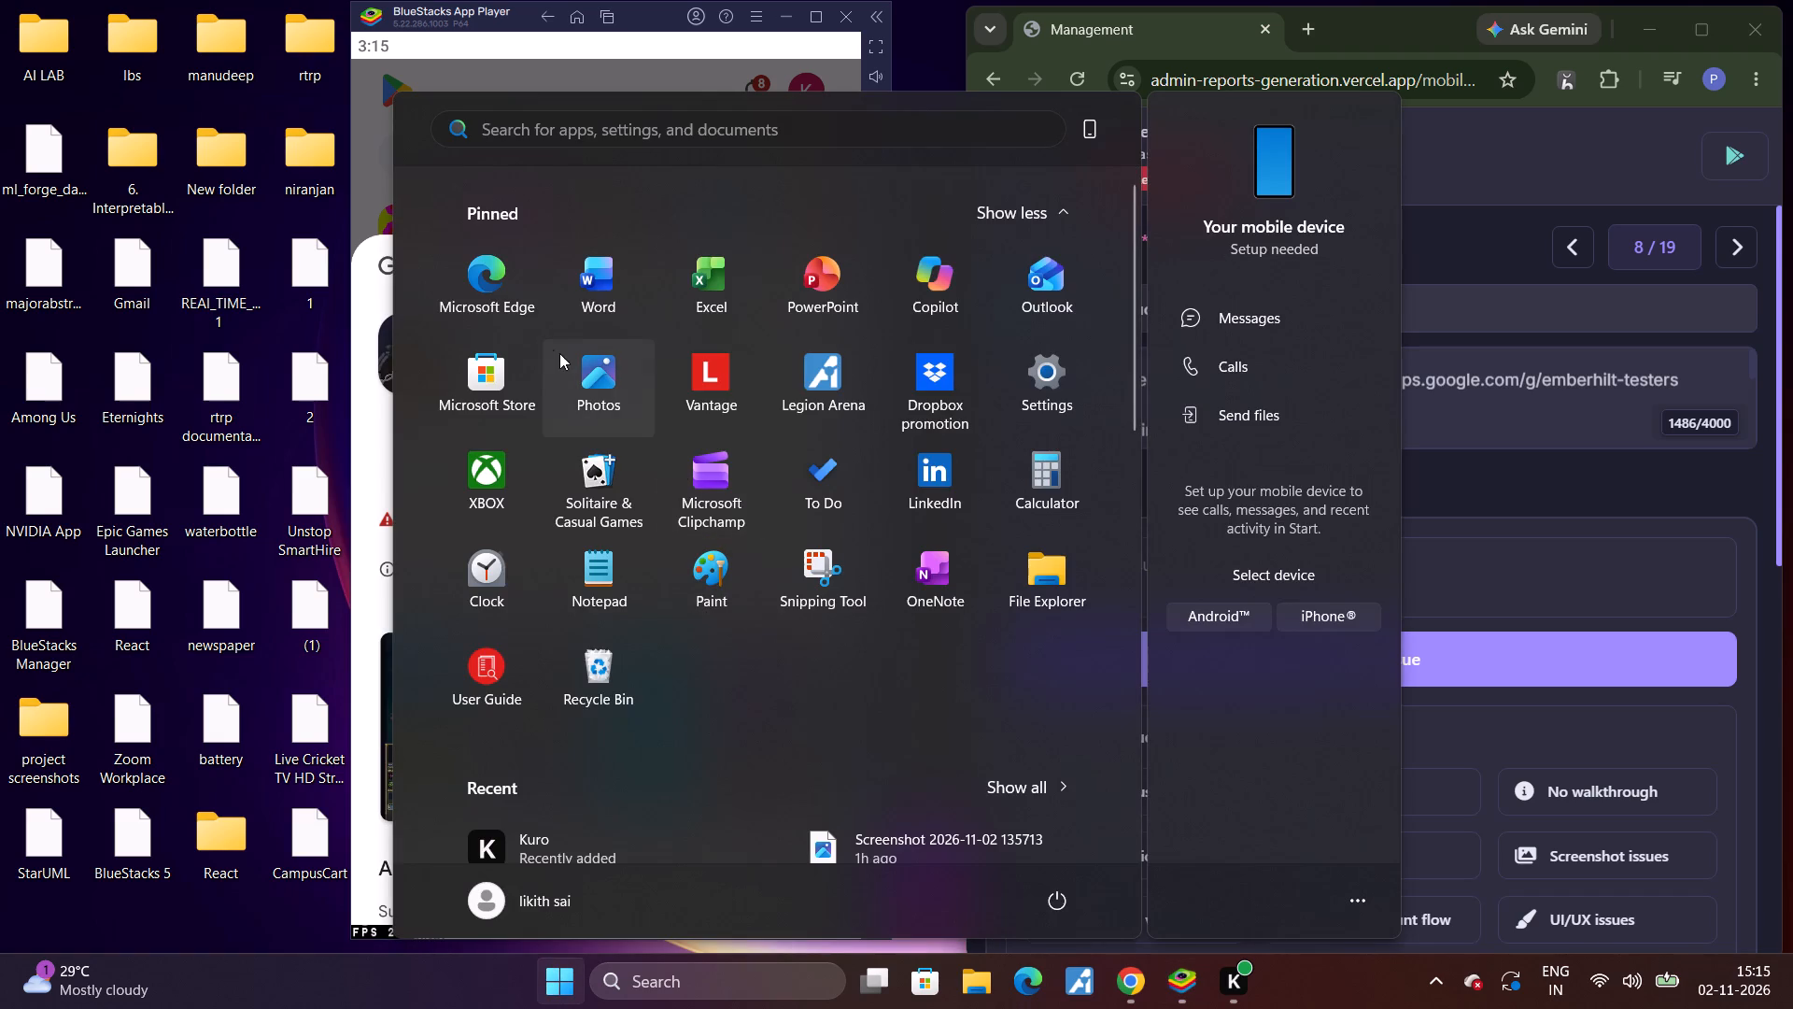
Capture a Snipping Tool screenshot of the Emberhilt Google Play page in the emulator, including the device incompatibility notice.
{"action": "key", "text": "s"}
{"action": "left_click", "coordinate": [555, 292]}
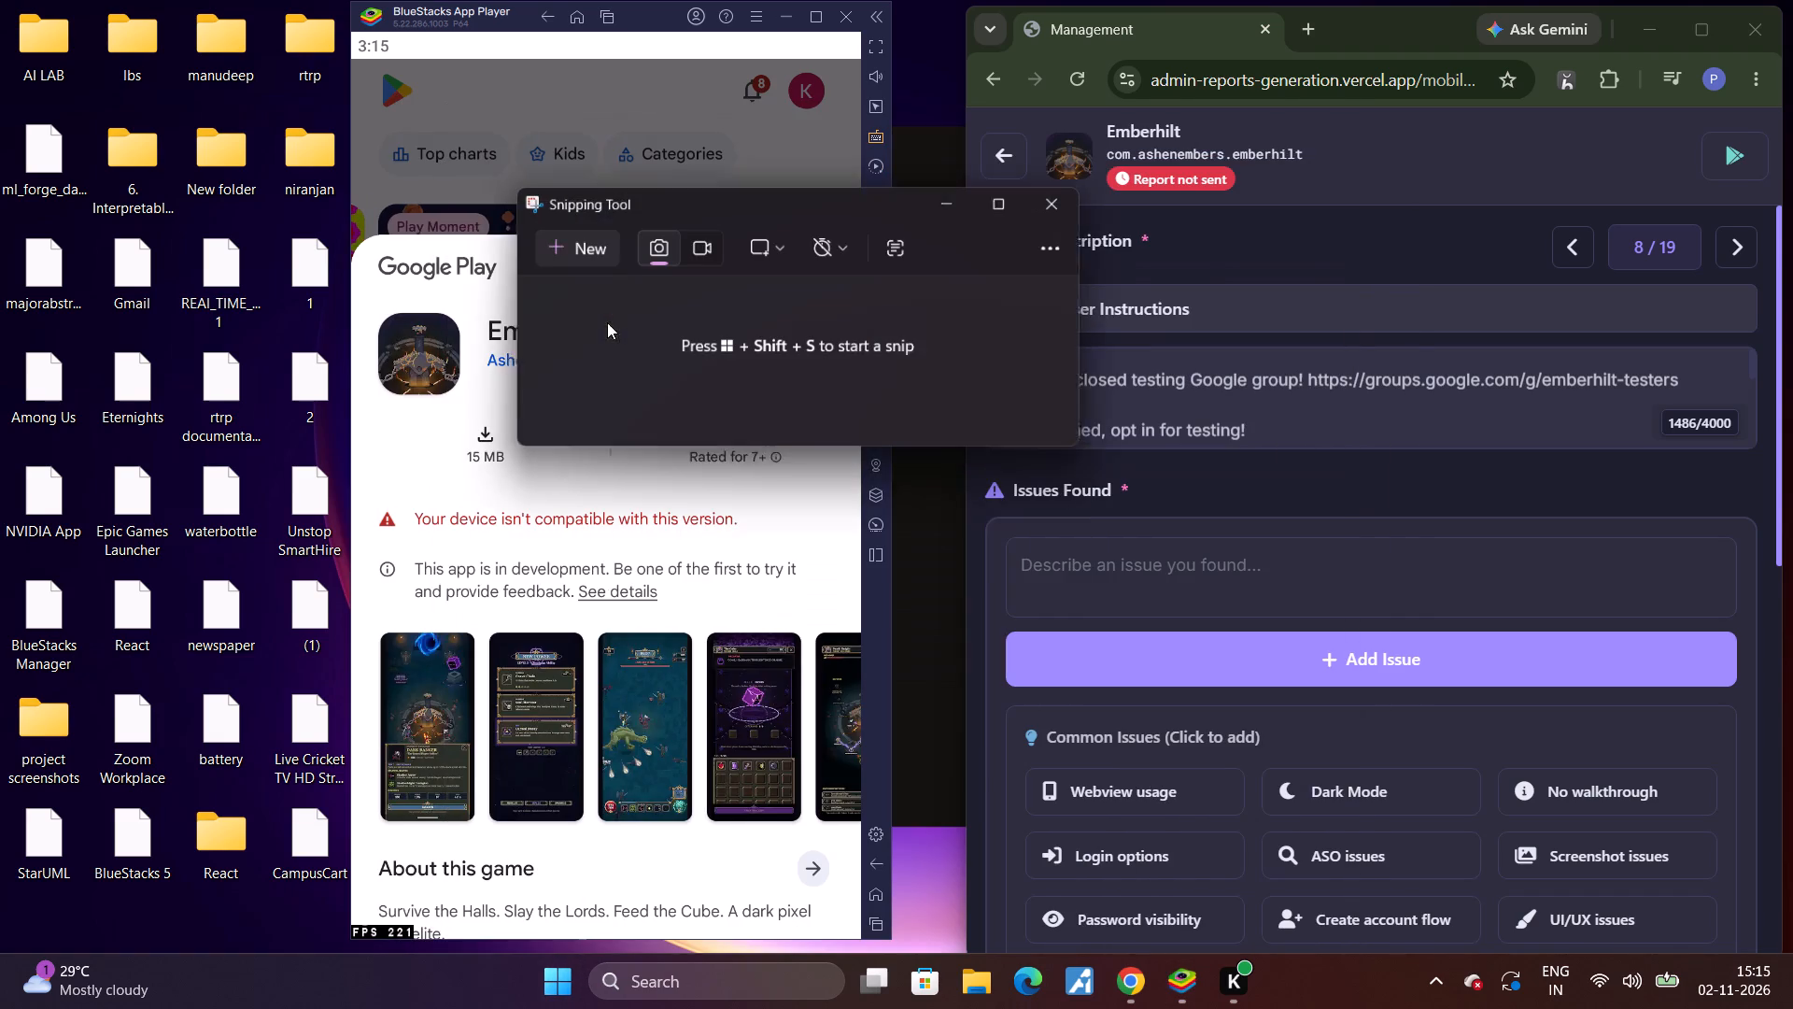
{"action": "left_click", "coordinate": [572, 243]}
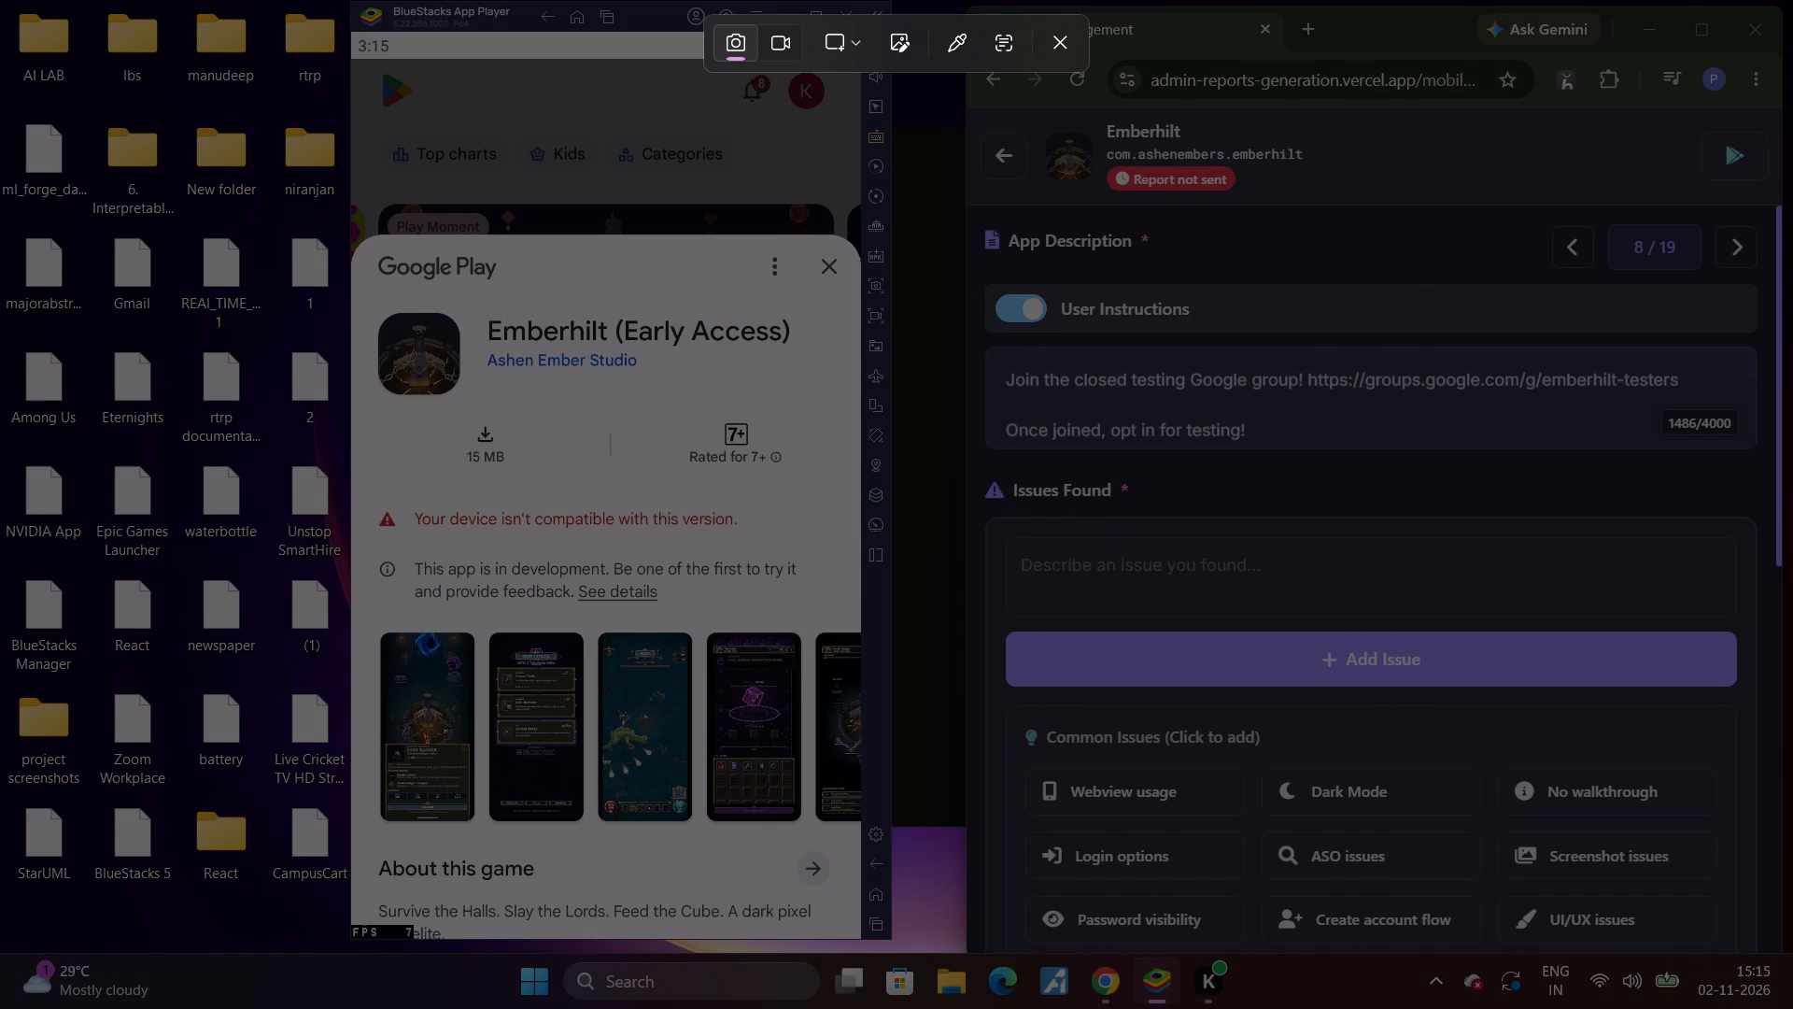
{"action": "left_click_drag", "start_coordinate": [353, 33], "coordinate": [634, 725]}
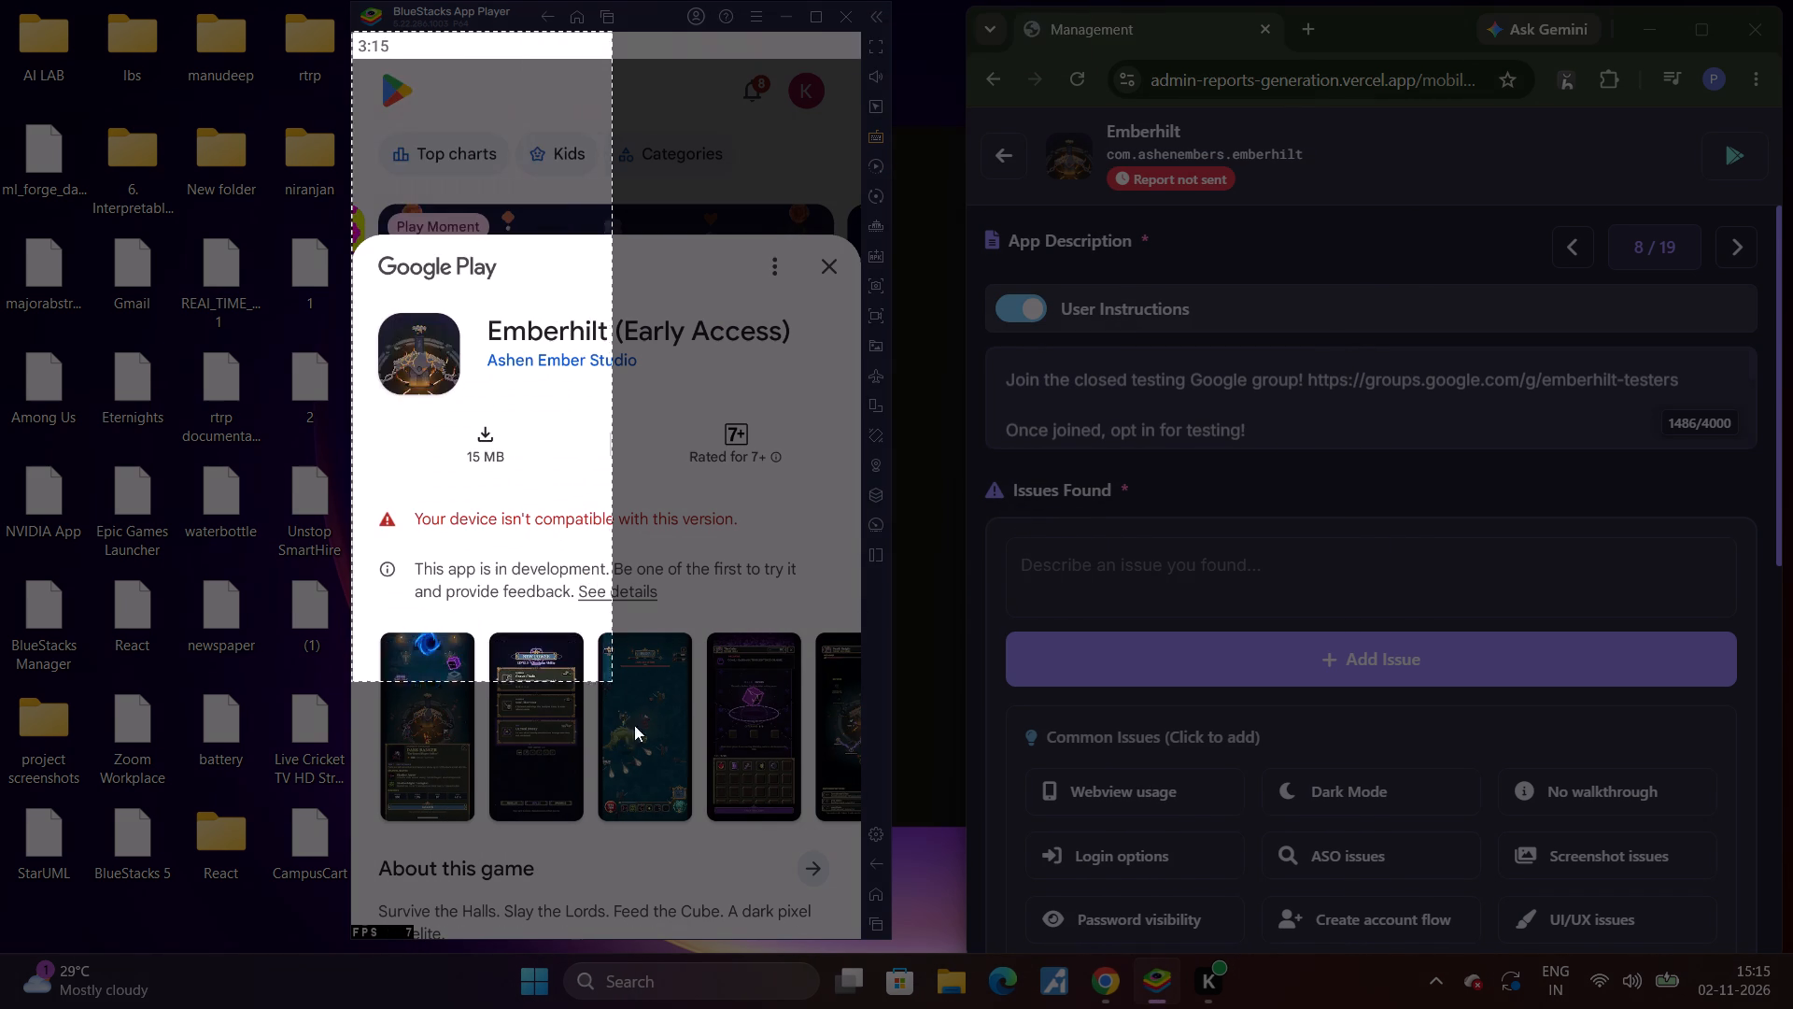
{"action": "left_click_drag", "start_coordinate": [634, 725], "coordinate": [870, 925]}
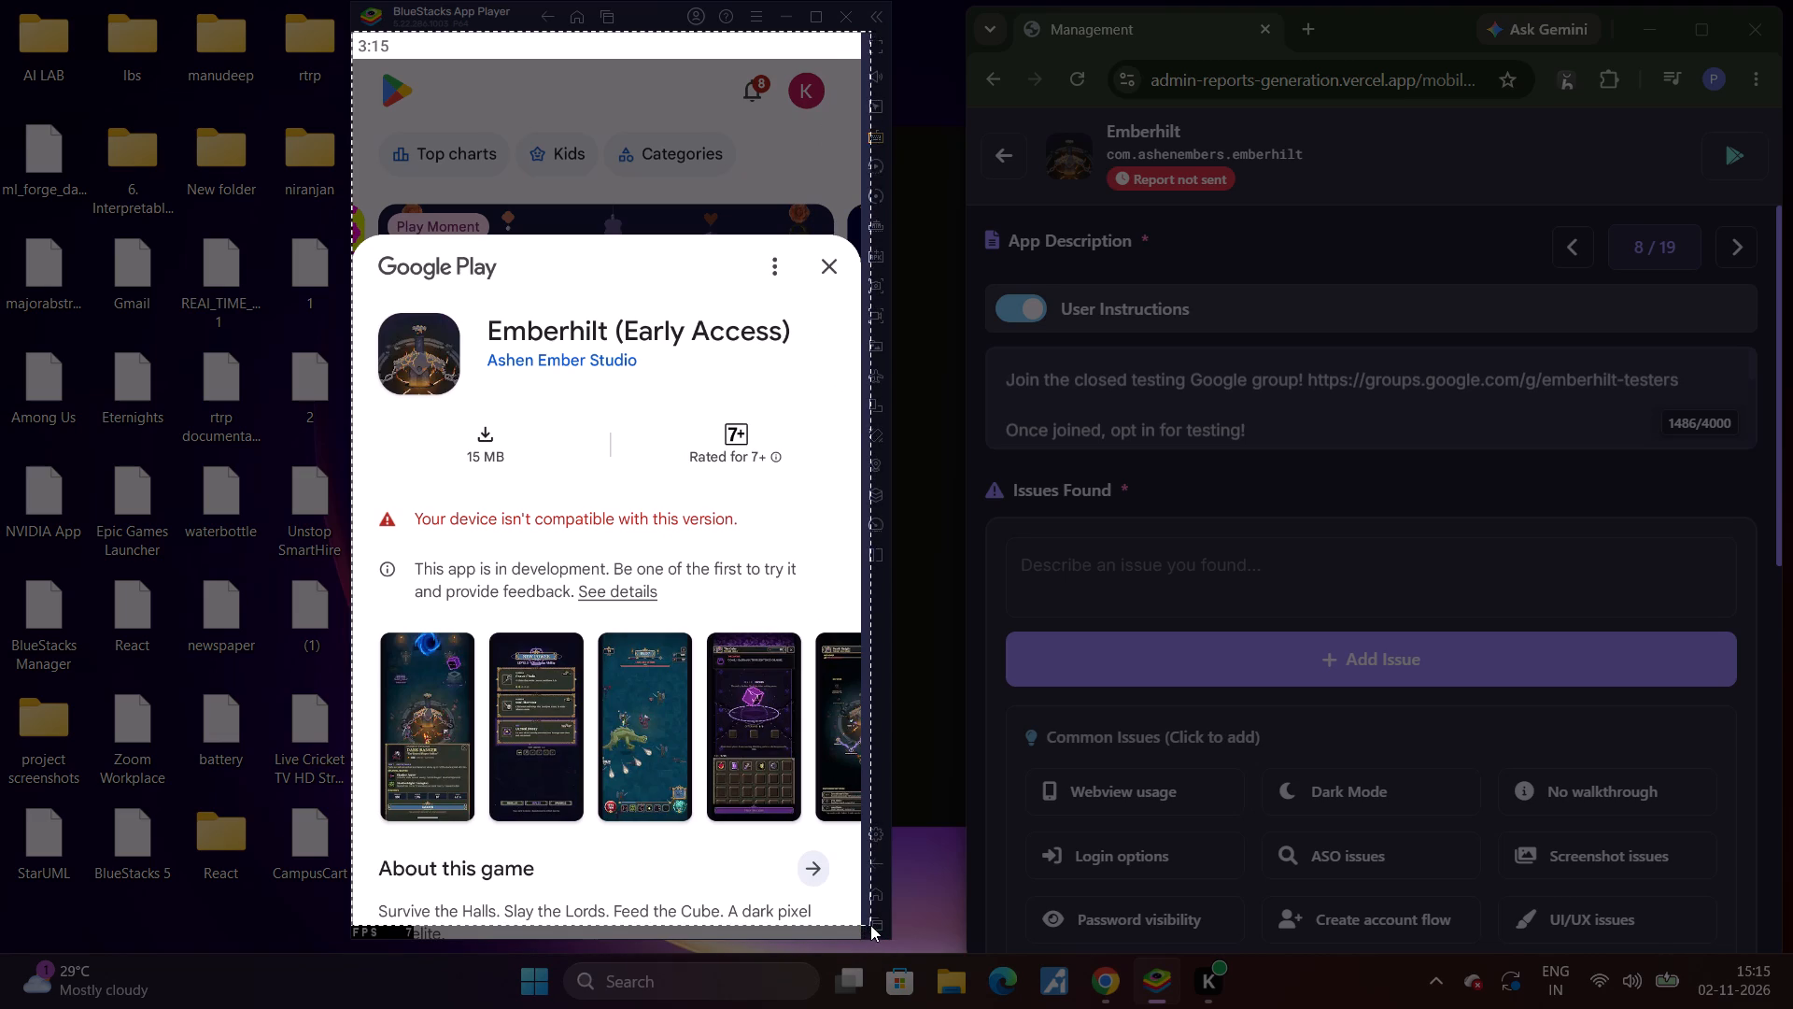
{"action": "left_click_drag", "start_coordinate": [870, 925], "coordinate": [860, 919]}
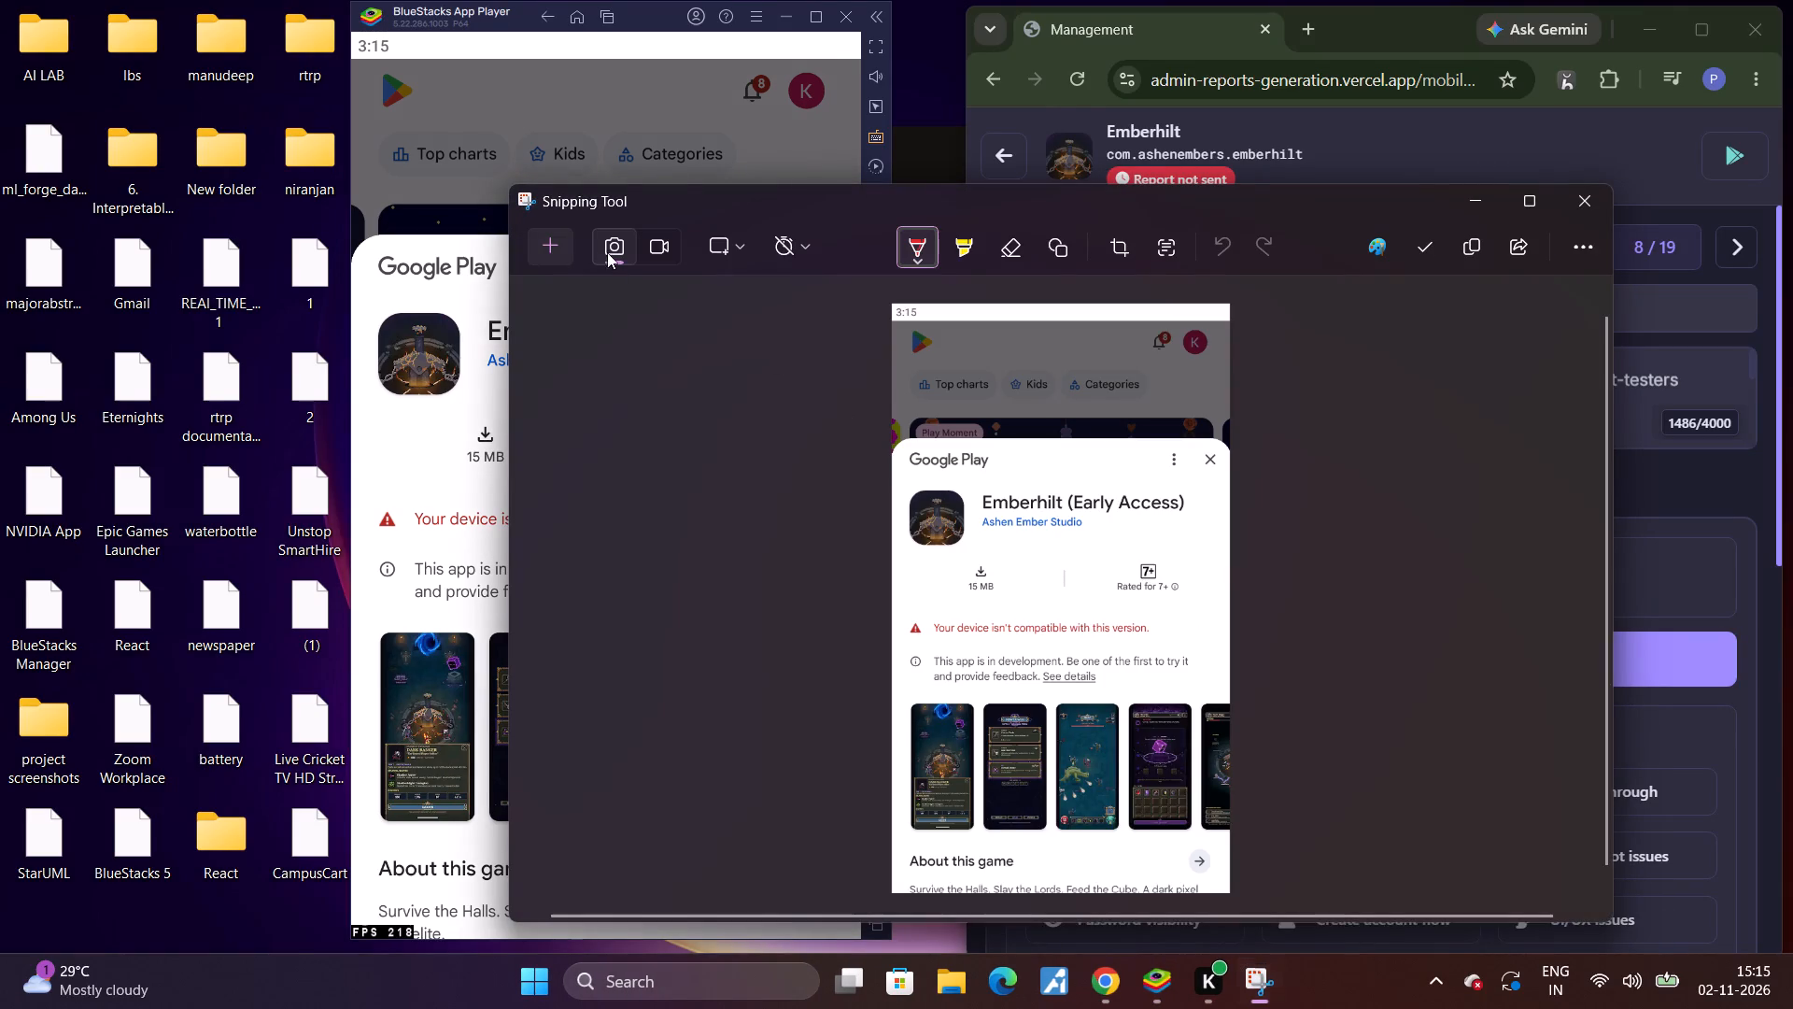
Save the Emberhilt capture as a PNG in the Desktop folder under its default file name.
{"action": "left_click", "coordinate": [1418, 251]}
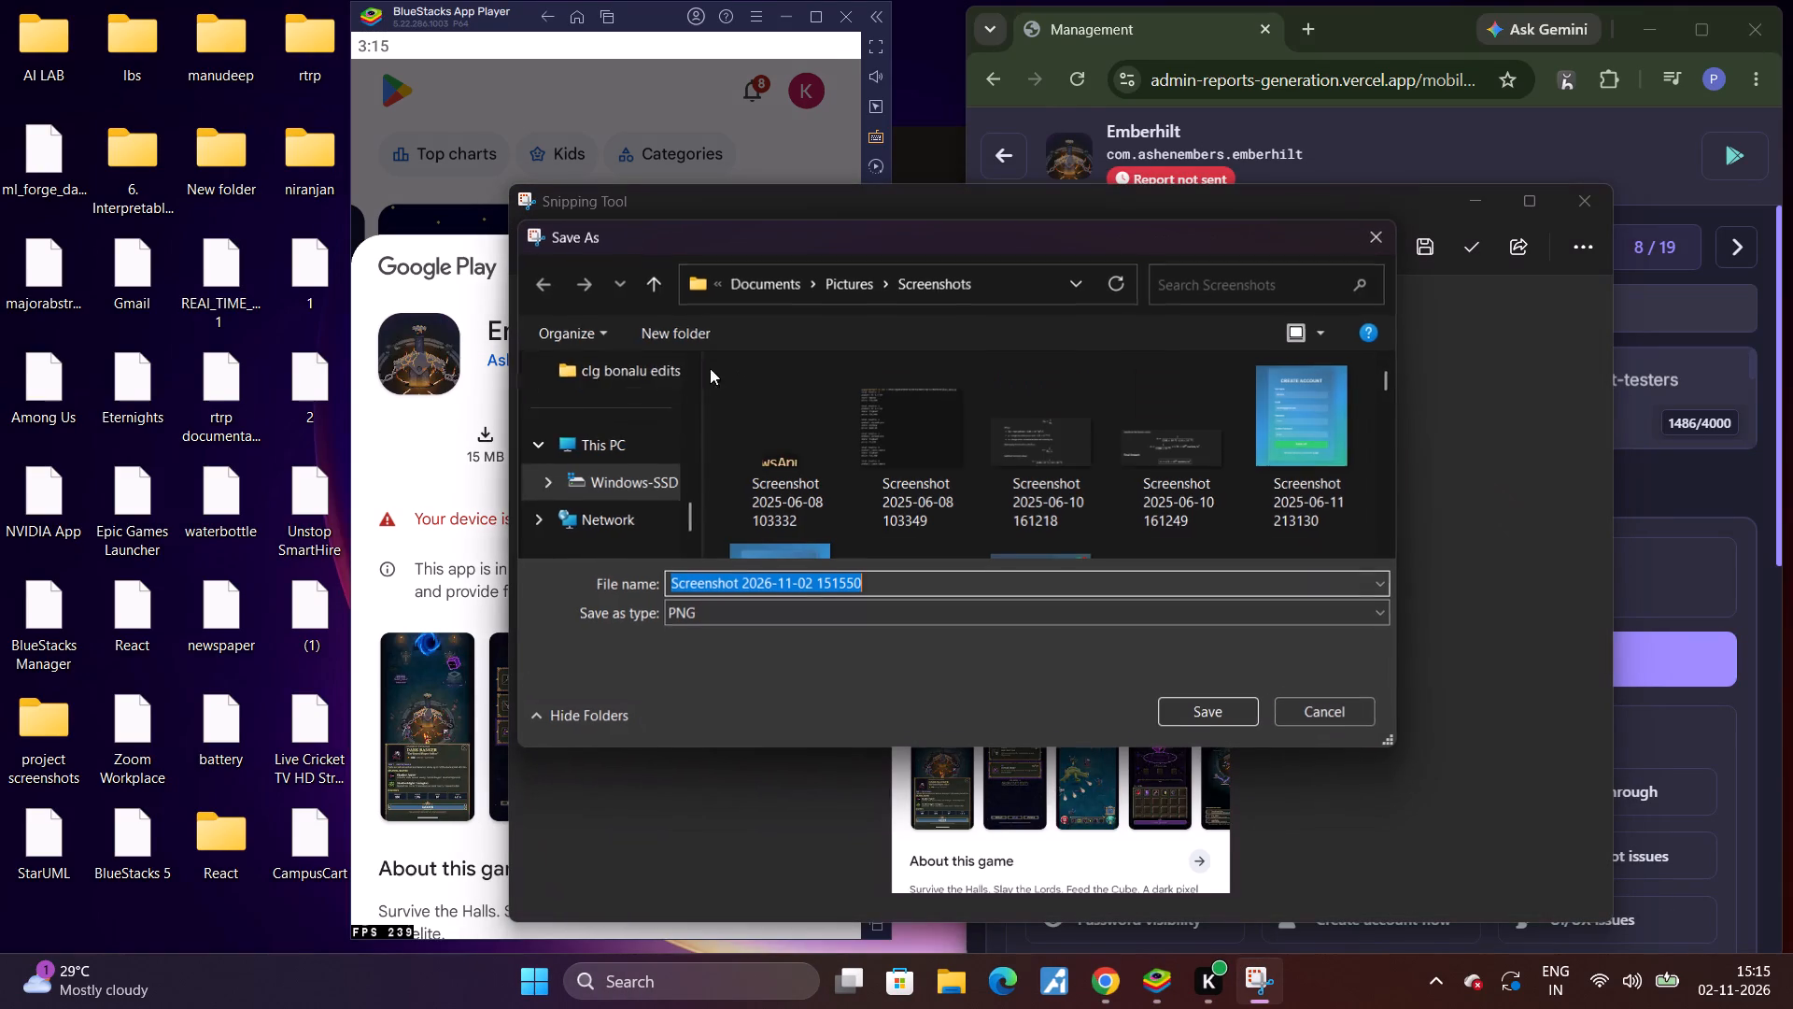
{"action": "scroll", "coordinate": [603, 409], "scroll_direction": "up", "scroll_amount": 4}
{"action": "left_click", "coordinate": [618, 373]}
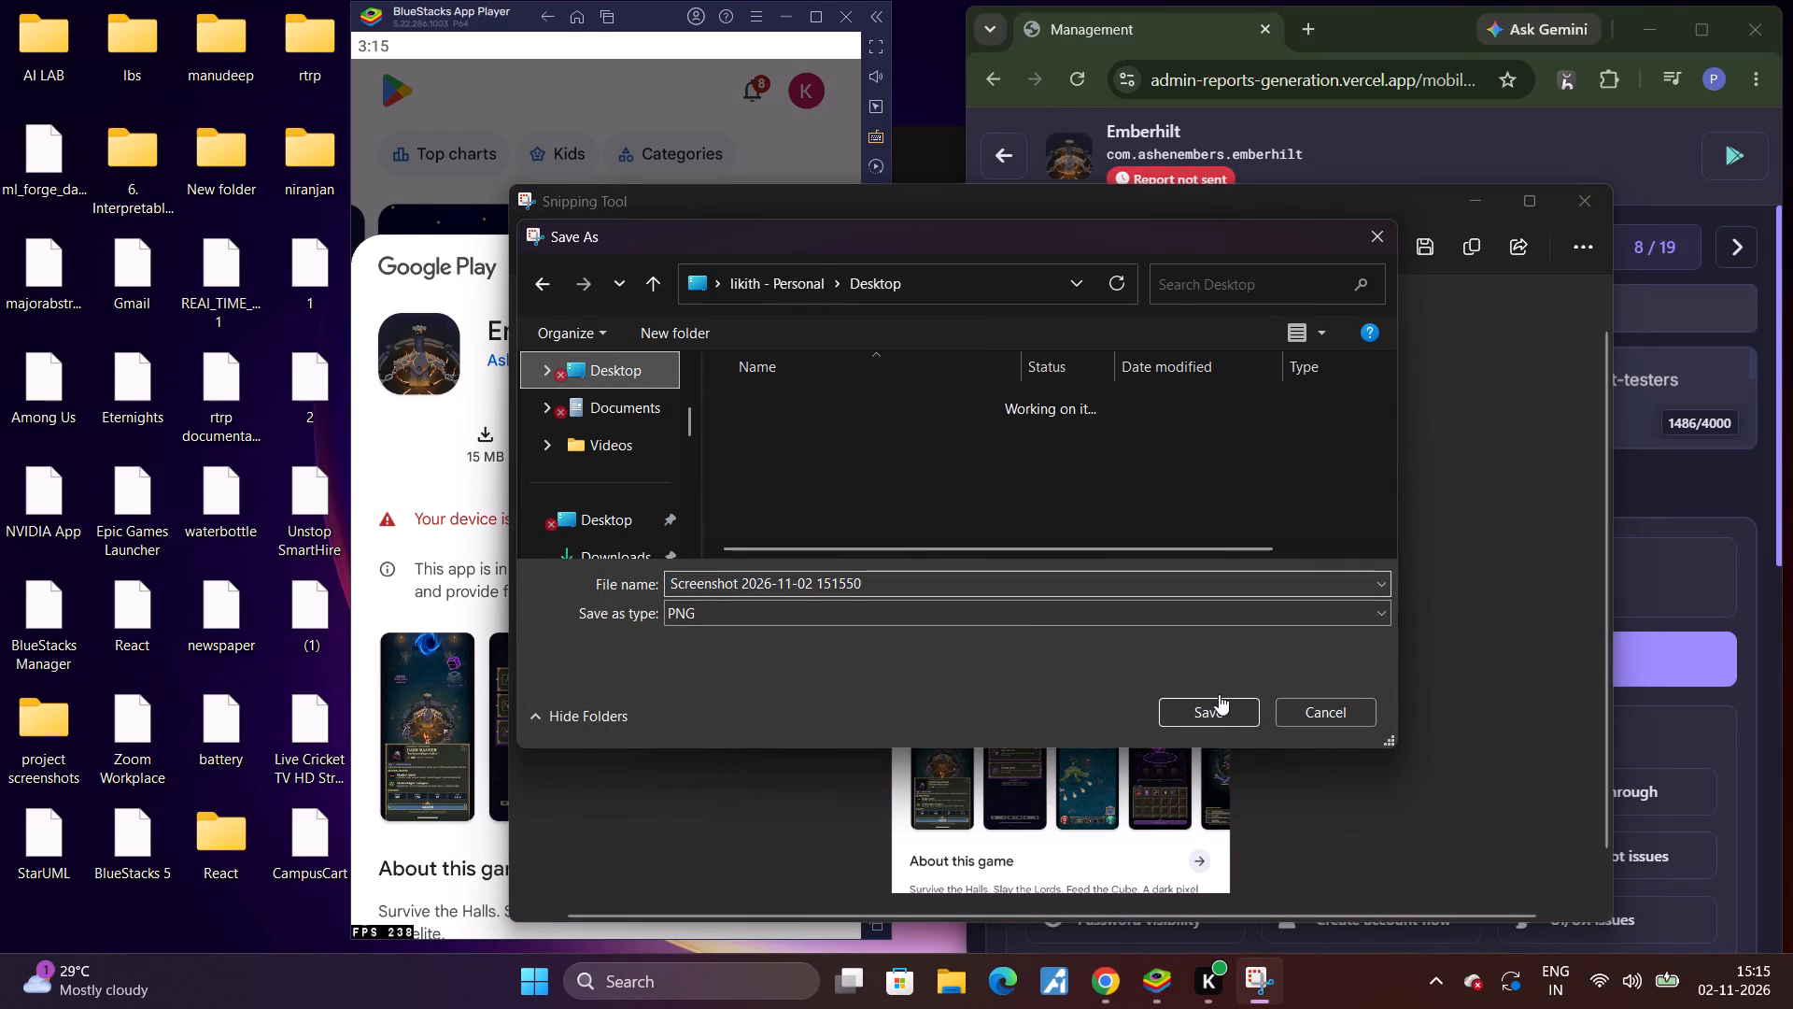
{"action": "left_click", "coordinate": [1213, 712]}
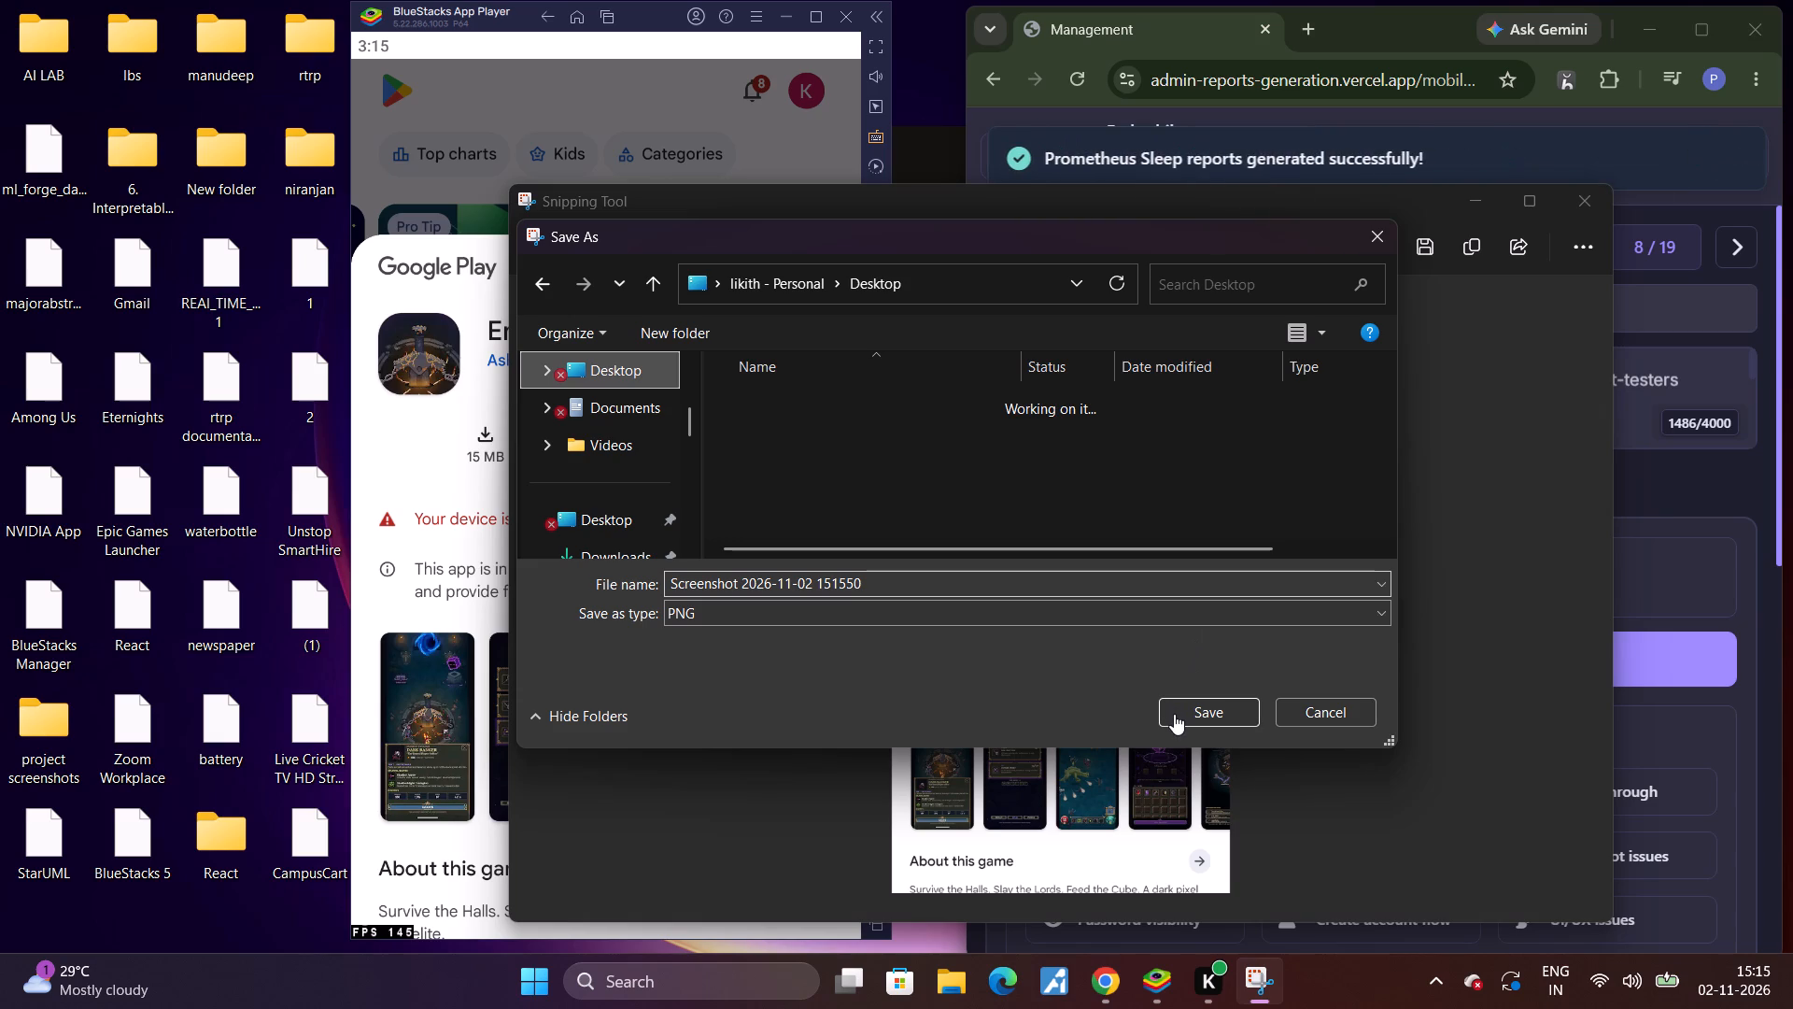
{"action": "left_click", "coordinate": [1177, 714]}
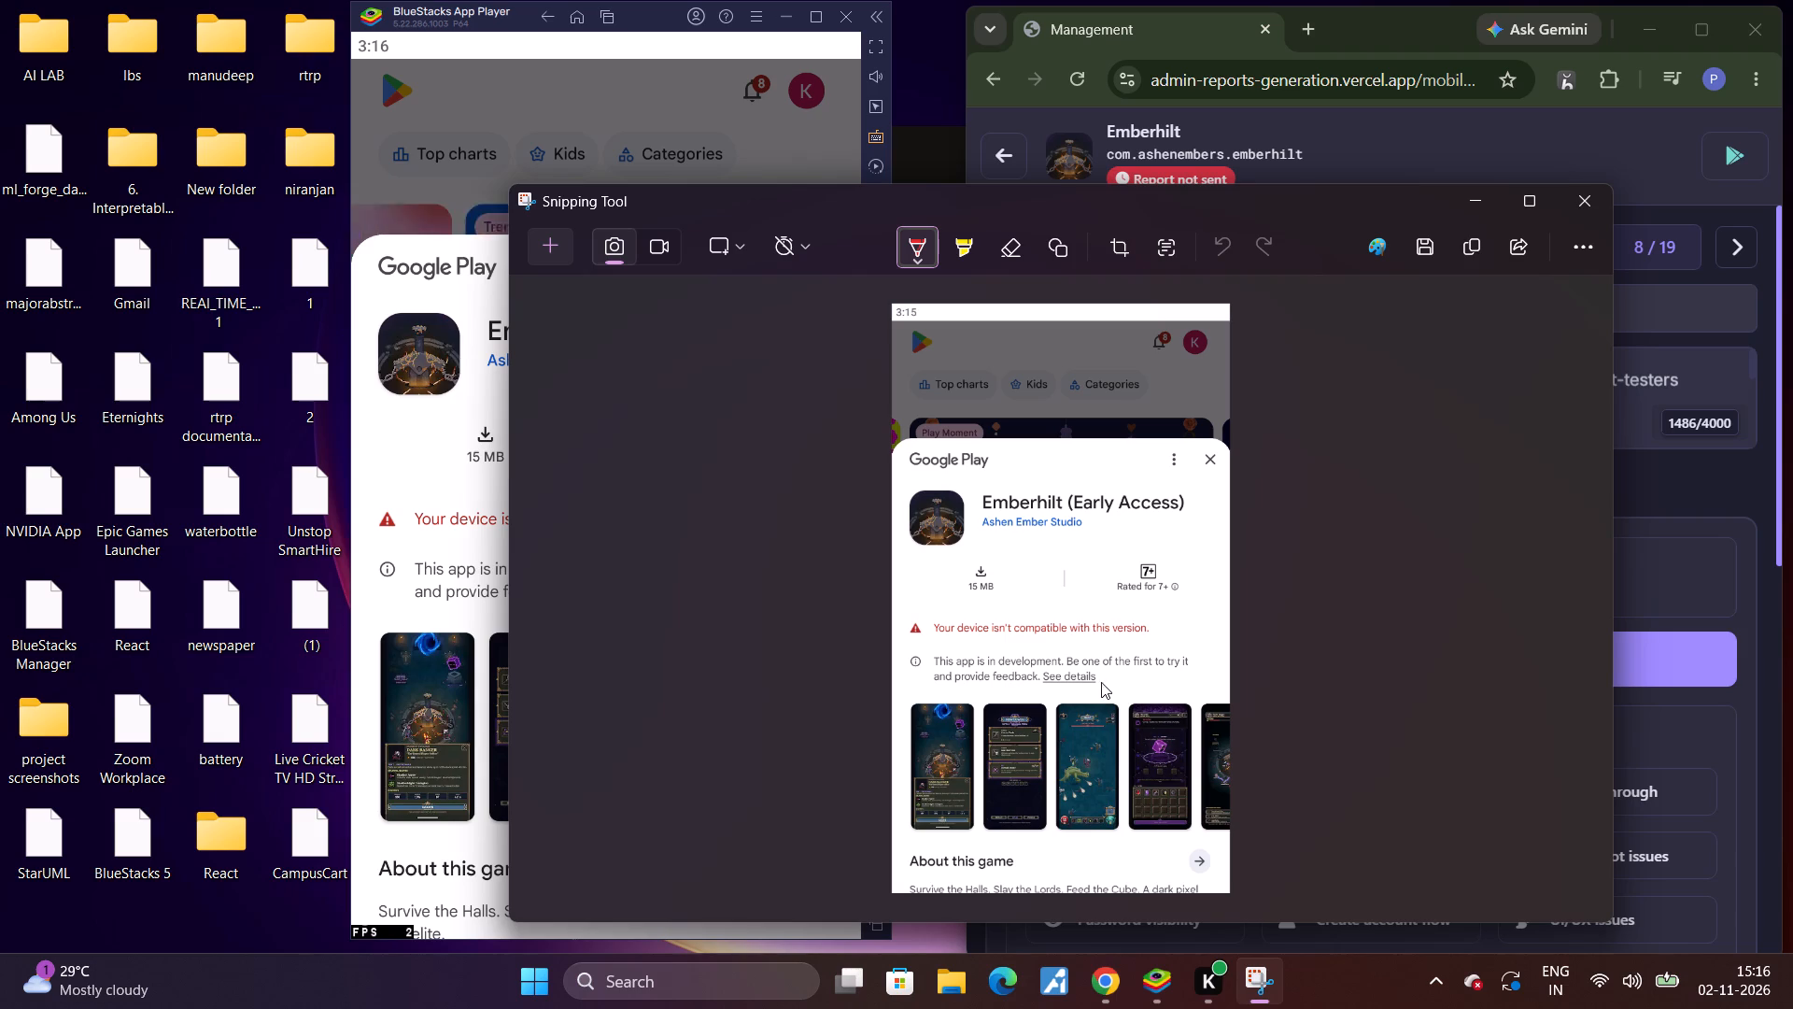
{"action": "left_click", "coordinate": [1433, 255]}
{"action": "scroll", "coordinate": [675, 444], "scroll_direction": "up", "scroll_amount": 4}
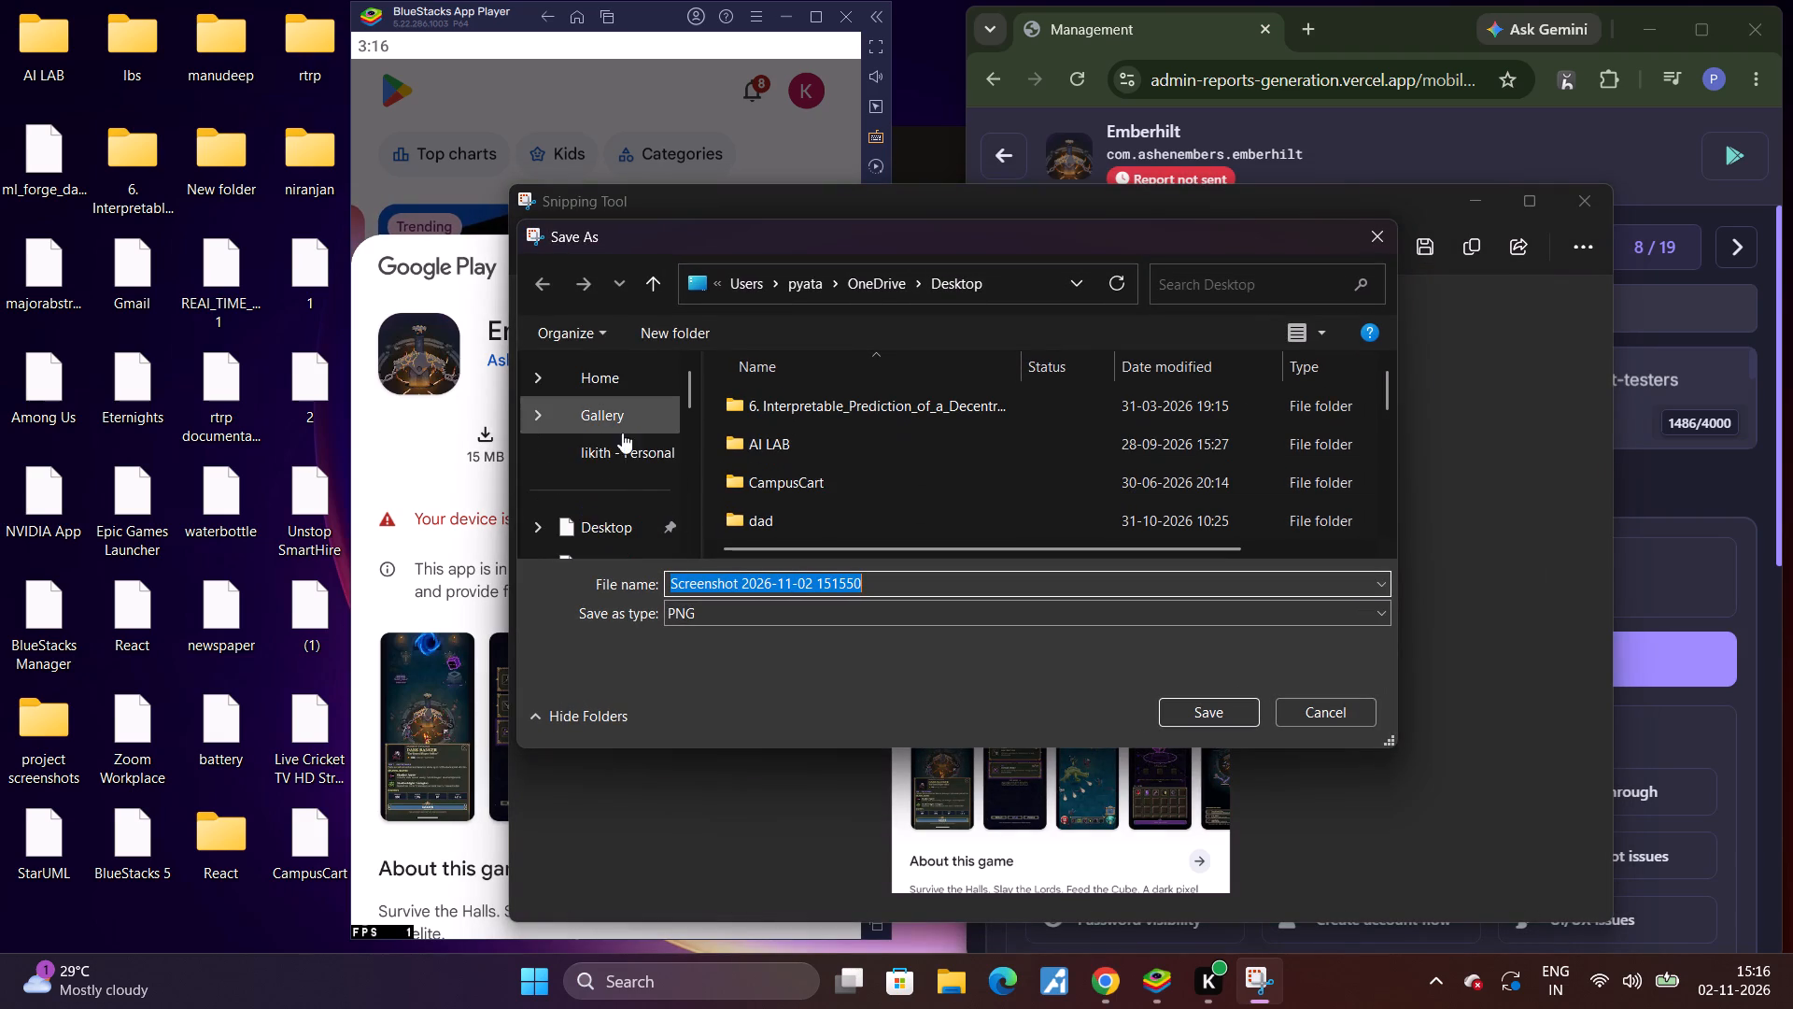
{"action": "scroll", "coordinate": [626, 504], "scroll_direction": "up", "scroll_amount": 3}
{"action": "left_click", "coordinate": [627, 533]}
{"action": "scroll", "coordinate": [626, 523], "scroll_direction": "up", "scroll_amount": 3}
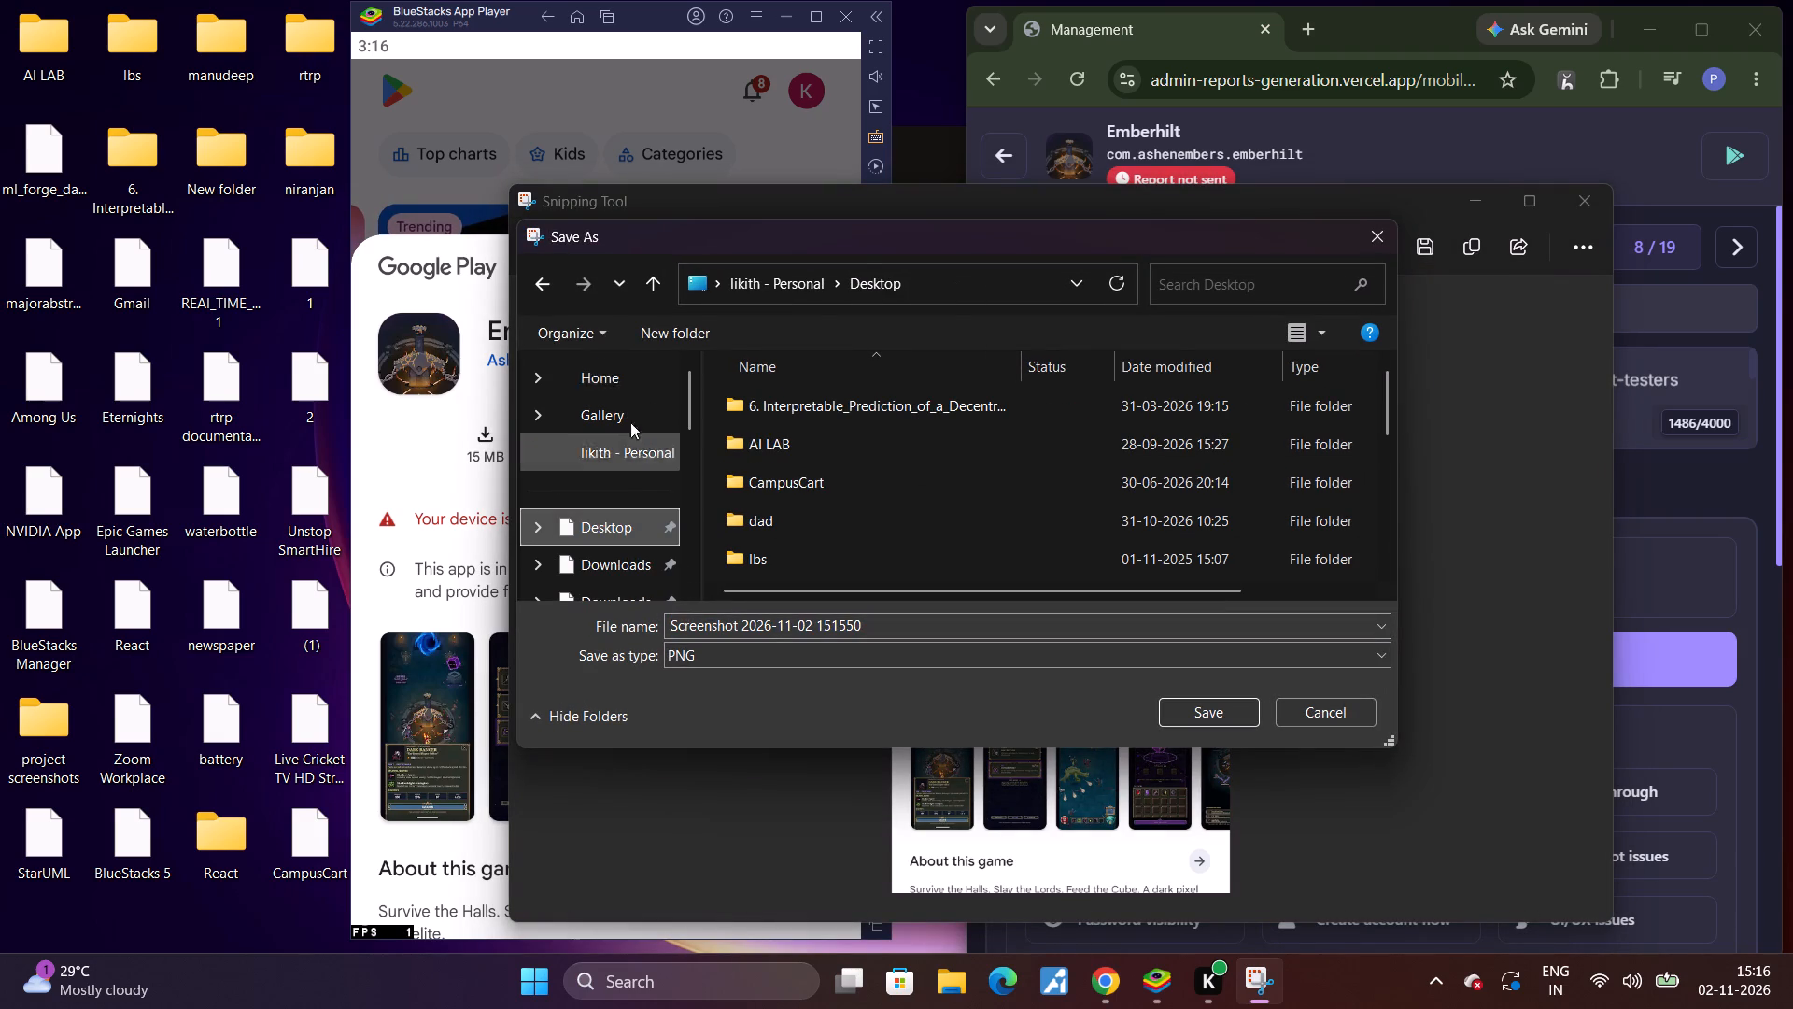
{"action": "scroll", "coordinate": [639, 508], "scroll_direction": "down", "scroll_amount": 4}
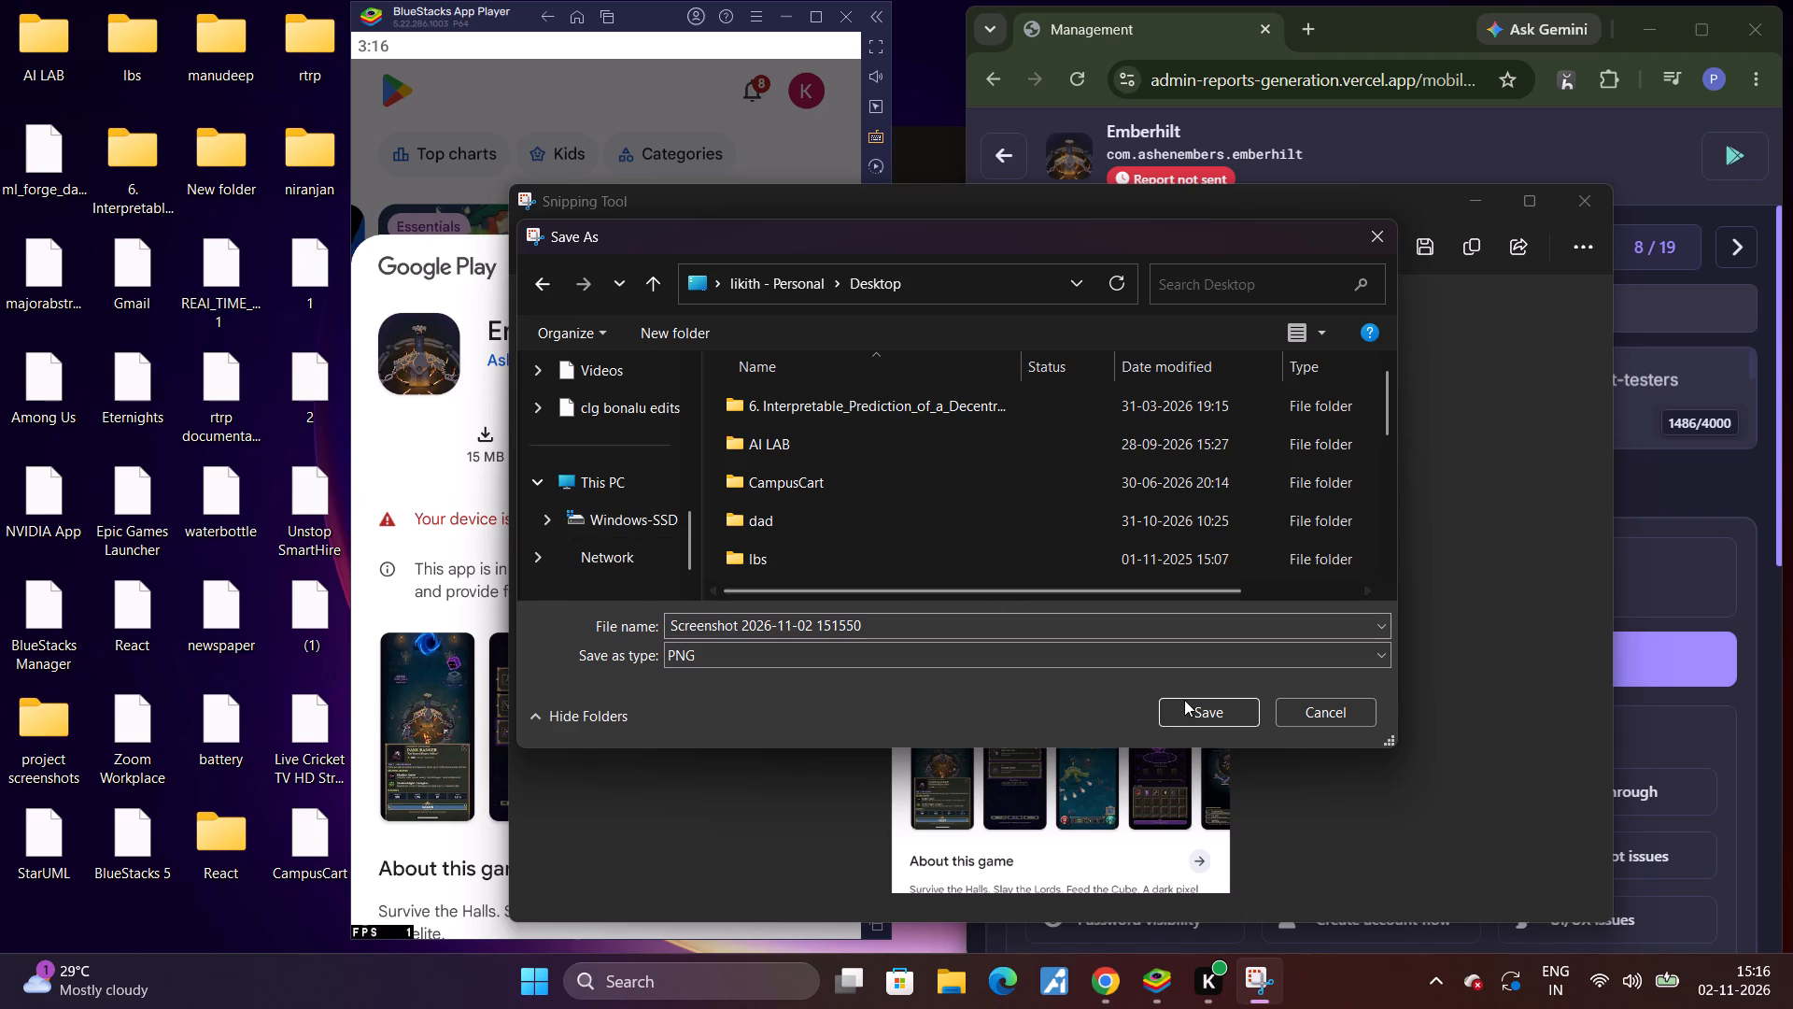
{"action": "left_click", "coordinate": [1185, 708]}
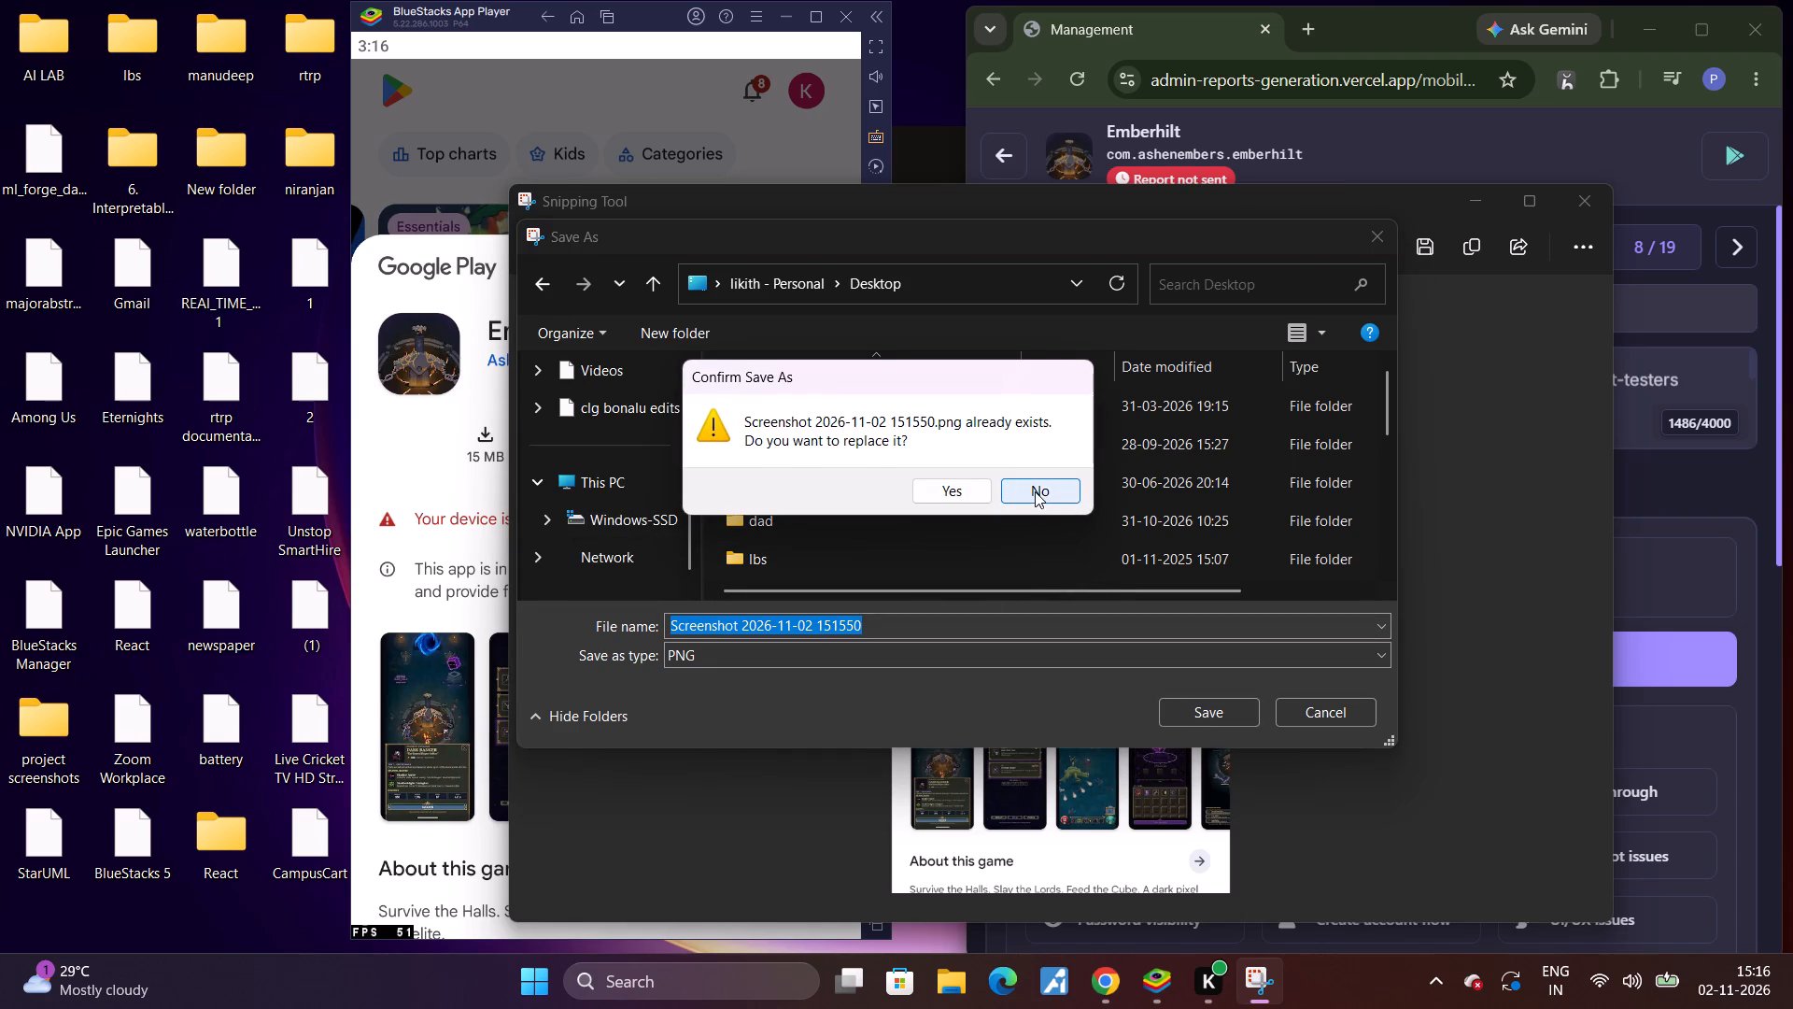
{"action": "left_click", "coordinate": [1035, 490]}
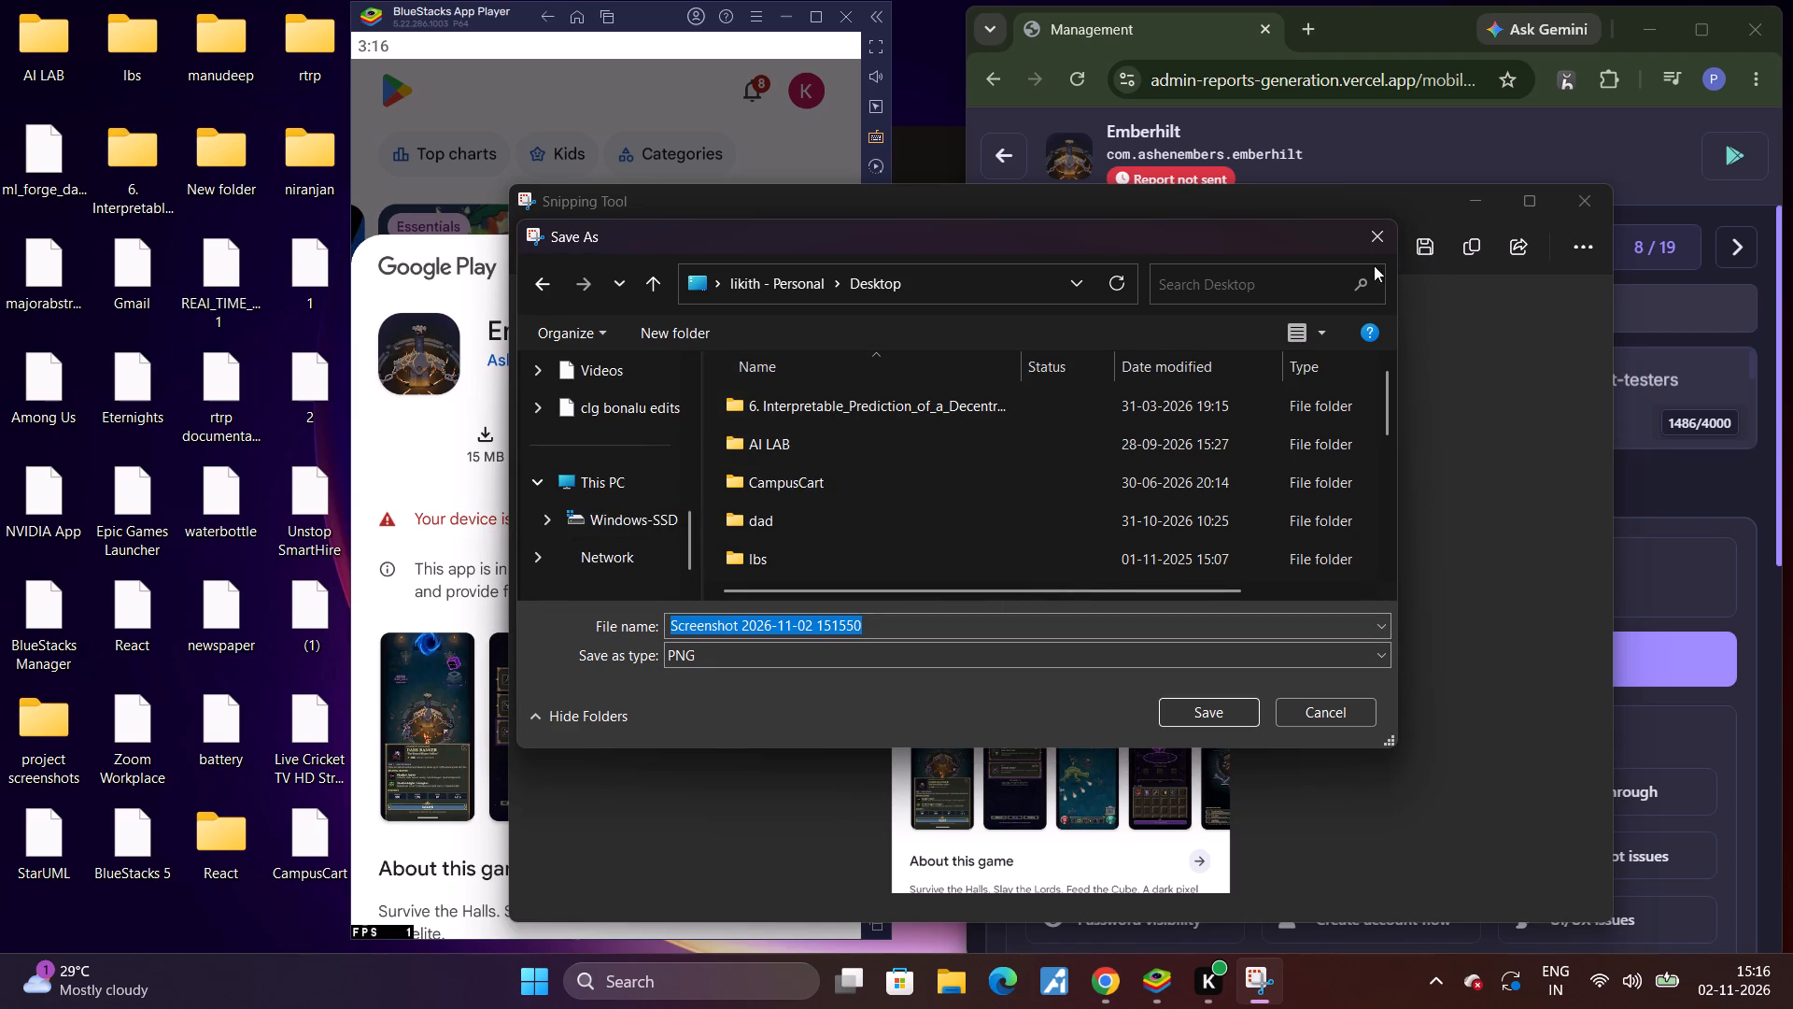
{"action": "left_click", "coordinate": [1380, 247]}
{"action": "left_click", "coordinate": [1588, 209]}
Start an issue report for Emberhilt with the type Other and the description "device is not compactible with the version".
{"action": "scroll", "coordinate": [1405, 485], "scroll_direction": "down", "scroll_amount": 7}
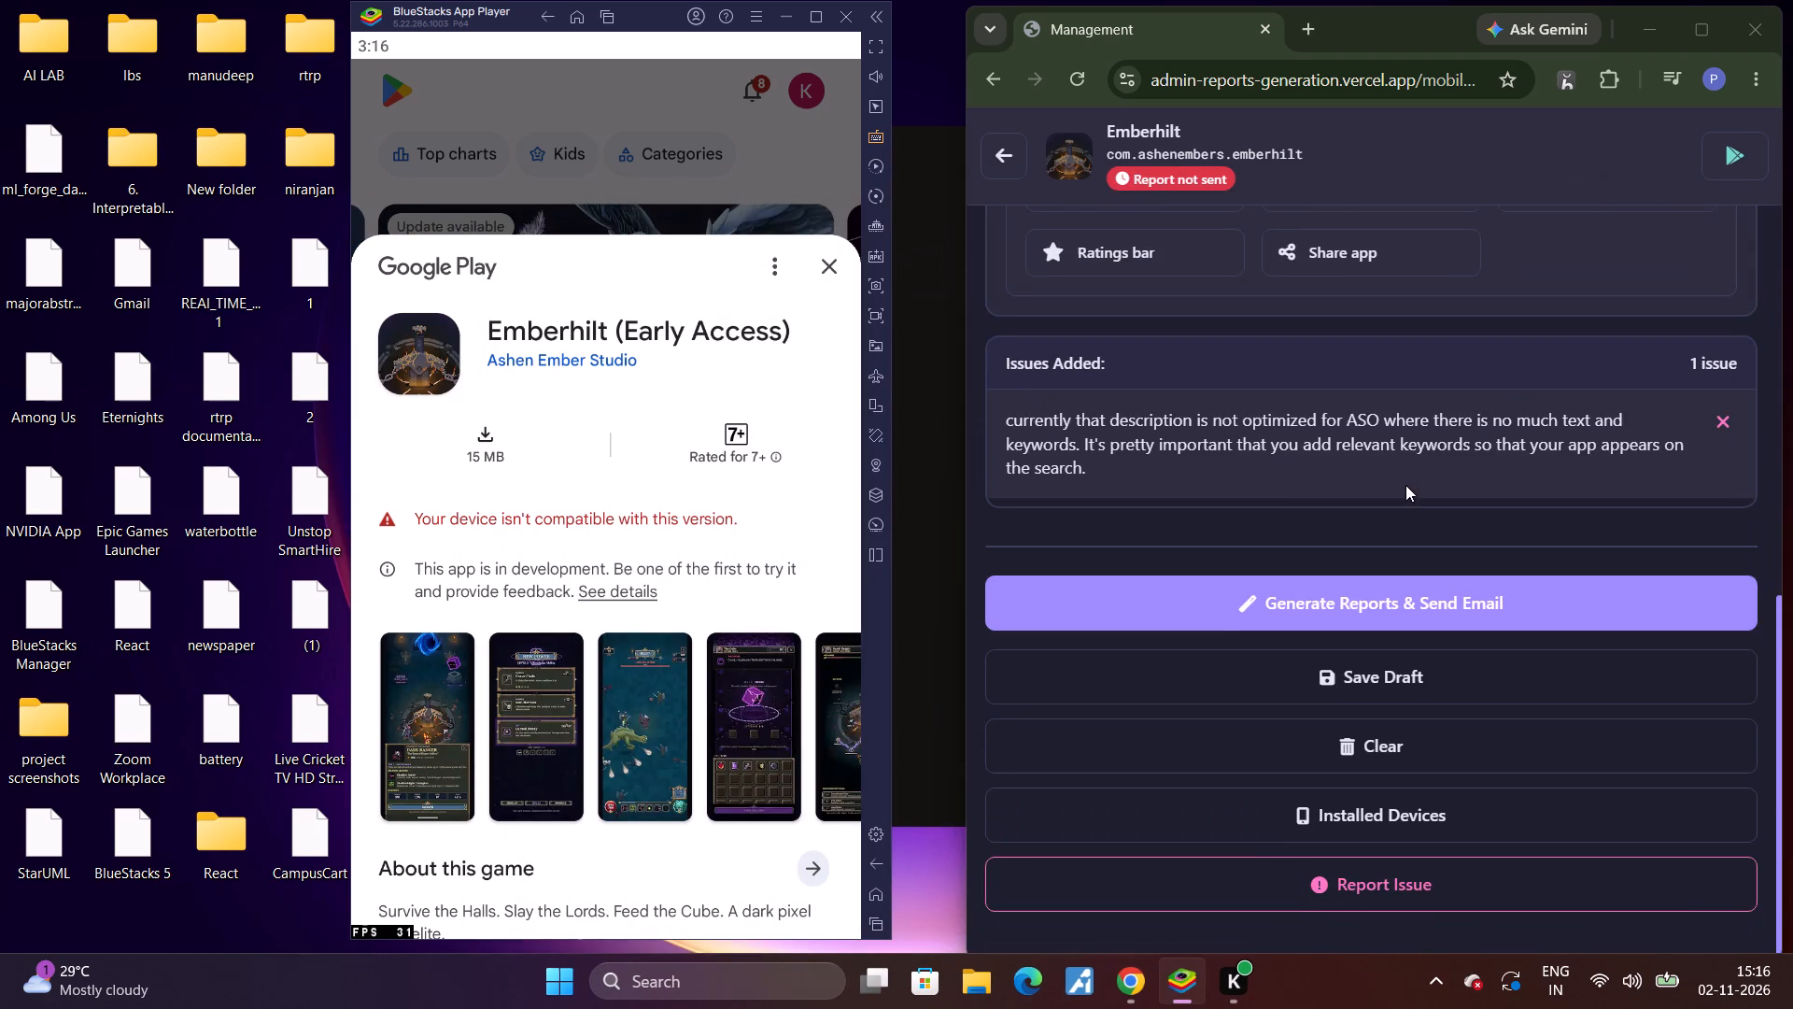
{"action": "scroll", "coordinate": [1352, 639], "scroll_direction": "down", "scroll_amount": 4}
{"action": "left_click", "coordinate": [1334, 883]}
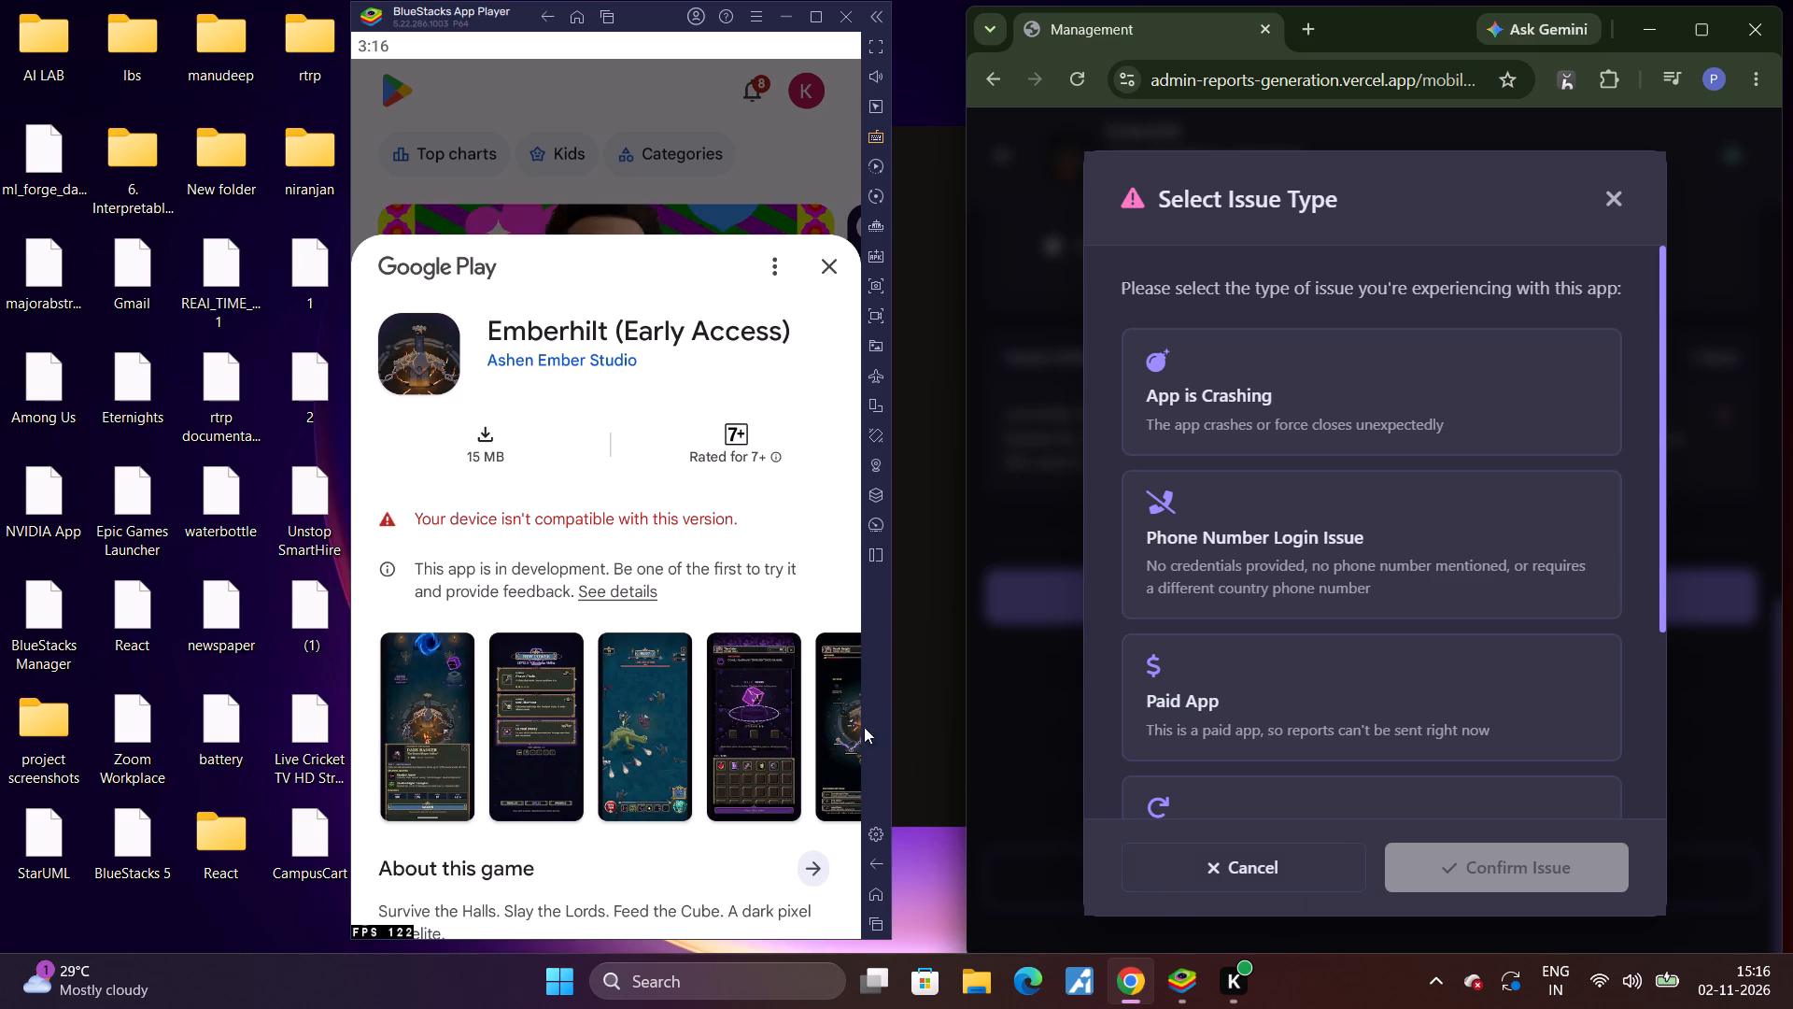
{"action": "scroll", "coordinate": [1249, 730], "scroll_direction": "down", "scroll_amount": 4}
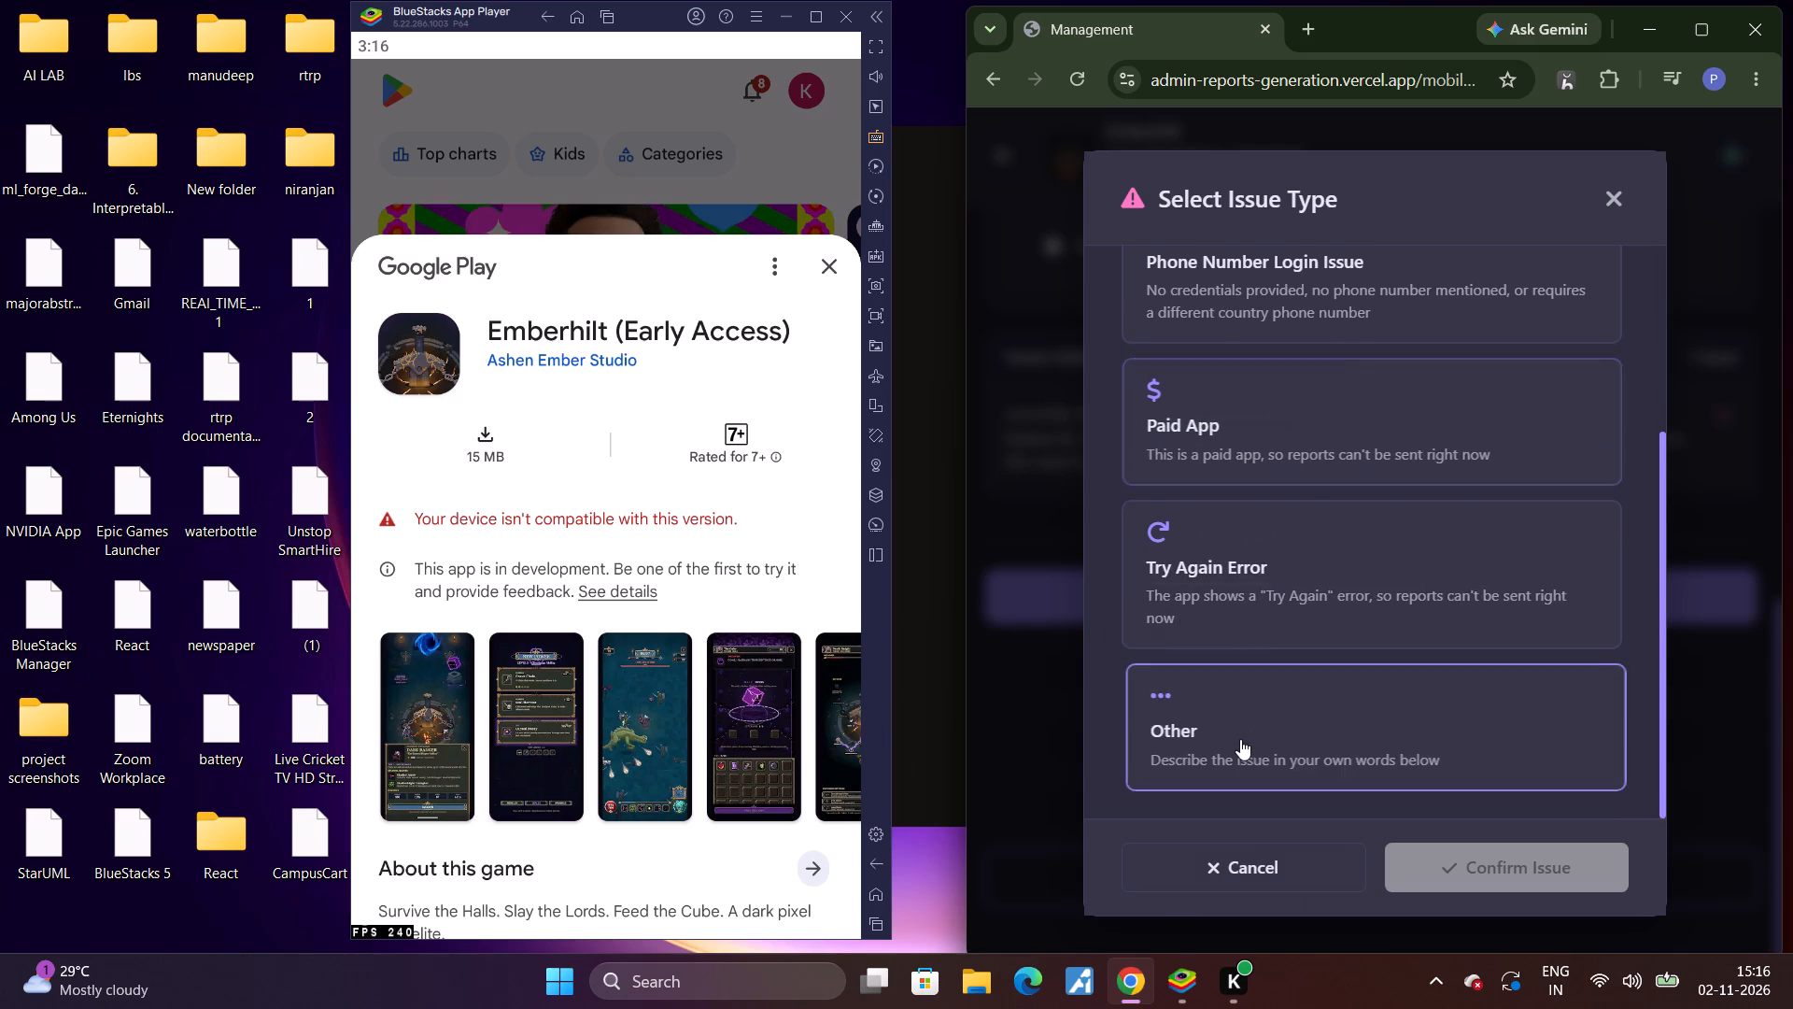
{"action": "left_click", "coordinate": [1240, 739]}
{"action": "left_click", "coordinate": [1233, 630]}
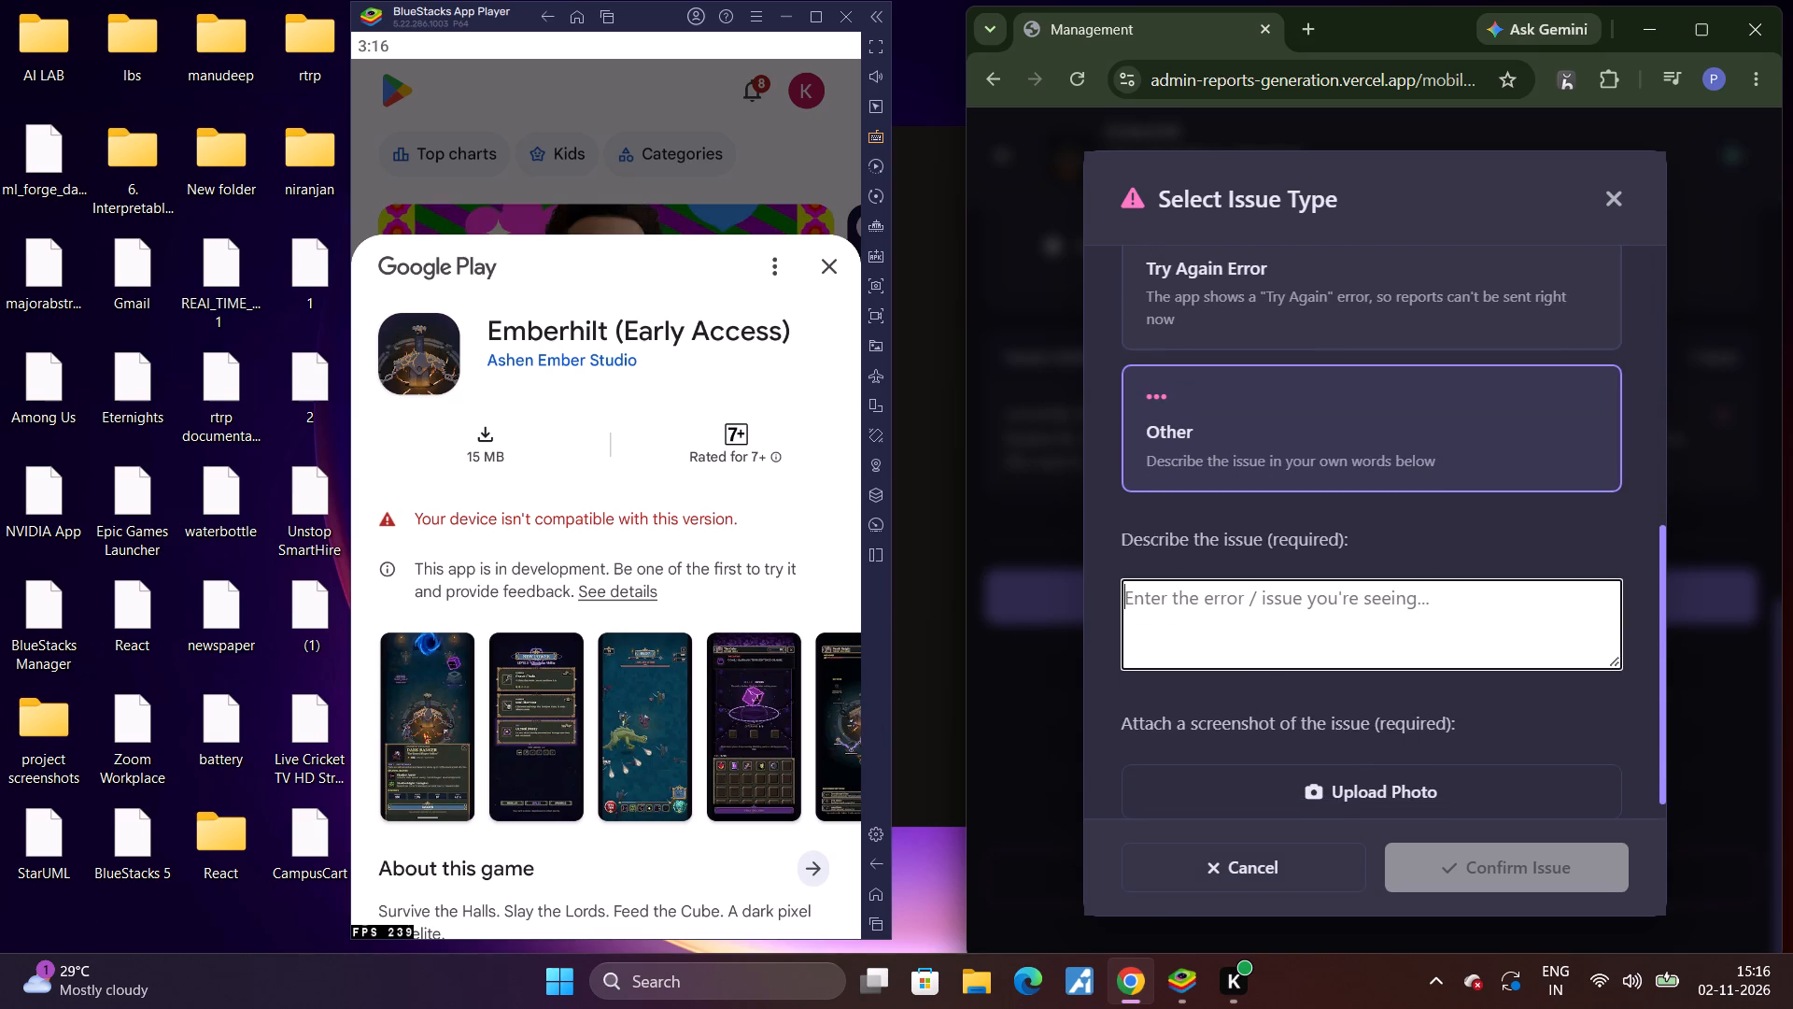
{"action": "key", "text": "super+v"}
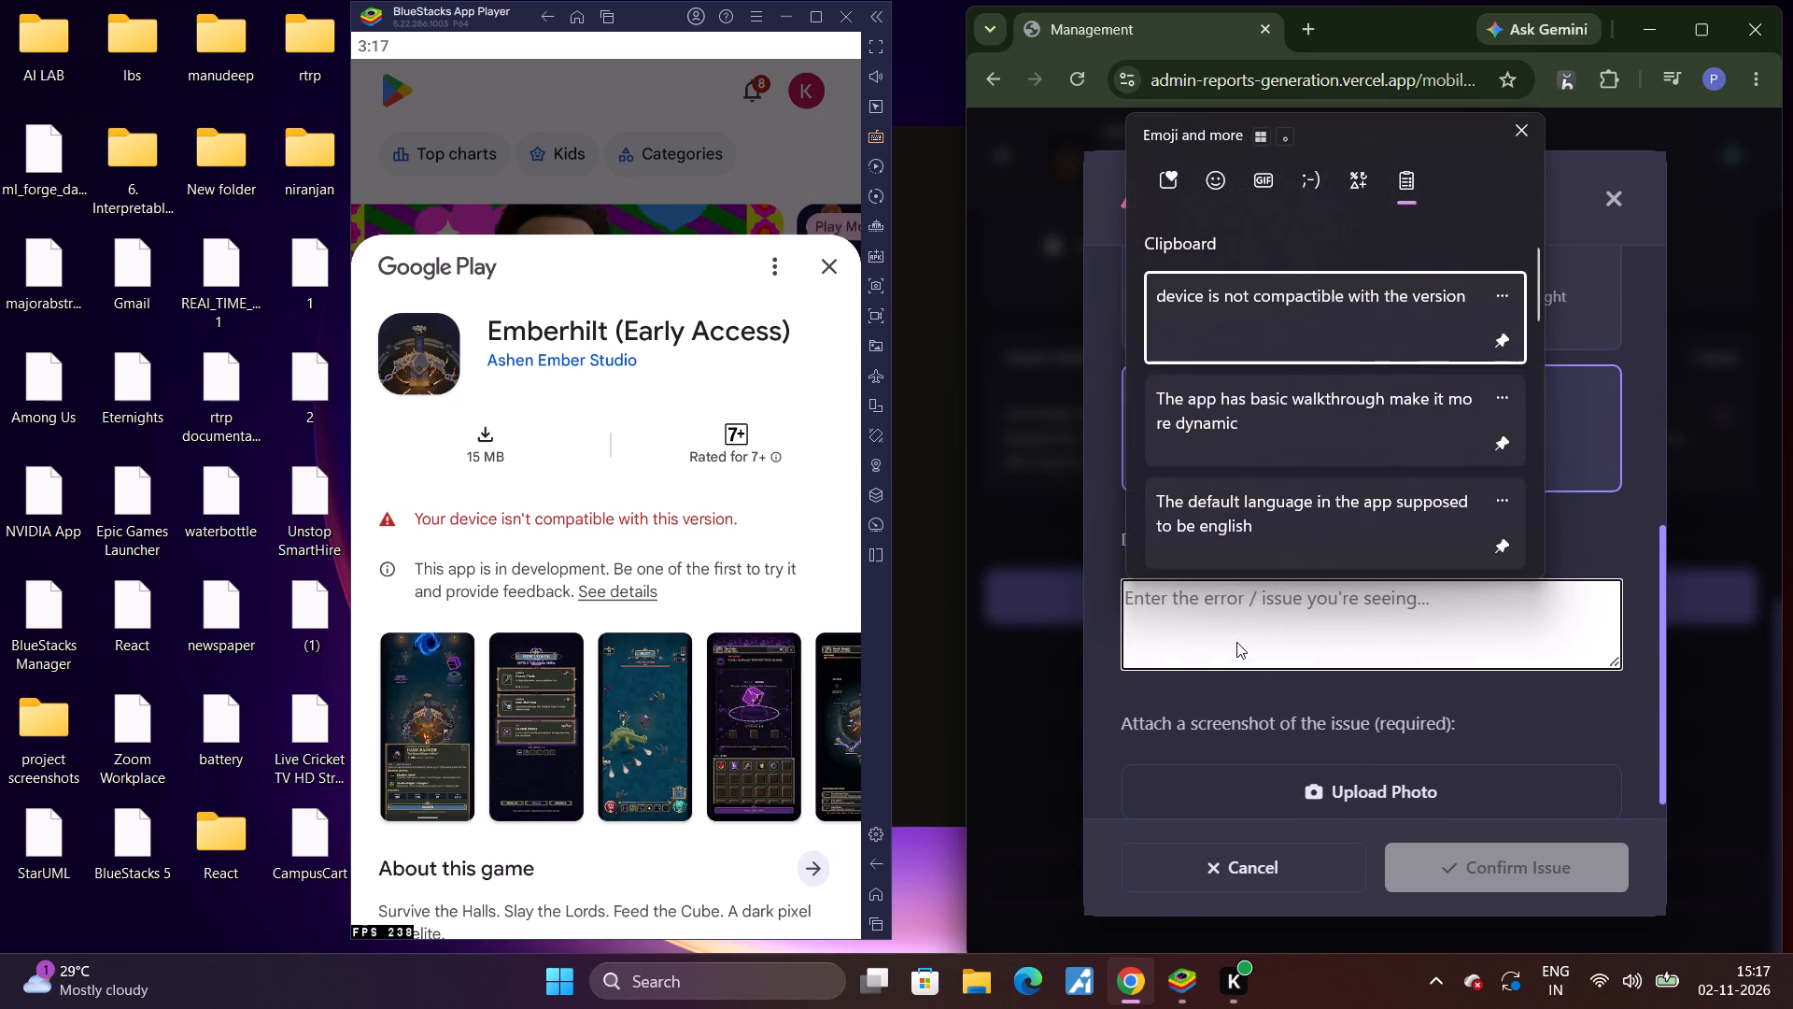
{"action": "left_click", "coordinate": [1223, 309]}
{"action": "key", "text": "ctrl+v"}
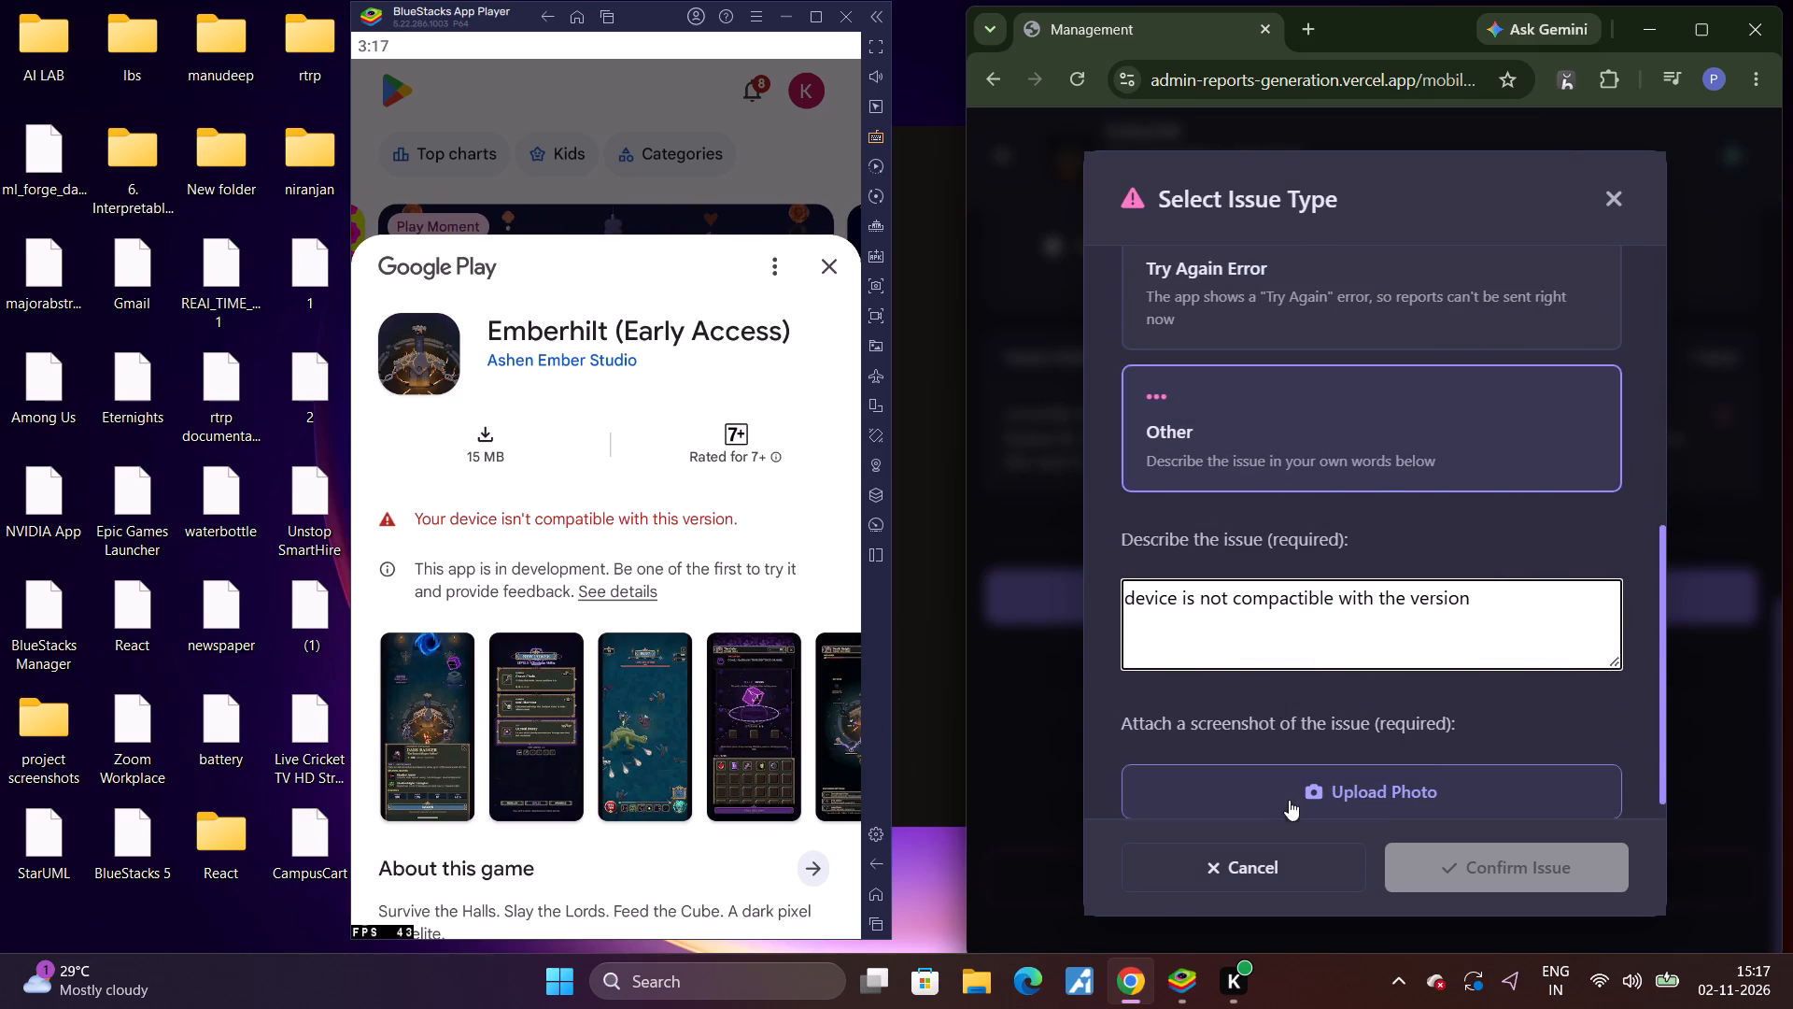
{"action": "left_click", "coordinate": [1289, 801]}
{"action": "scroll", "coordinate": [1375, 354], "scroll_direction": "down", "scroll_amount": 5}
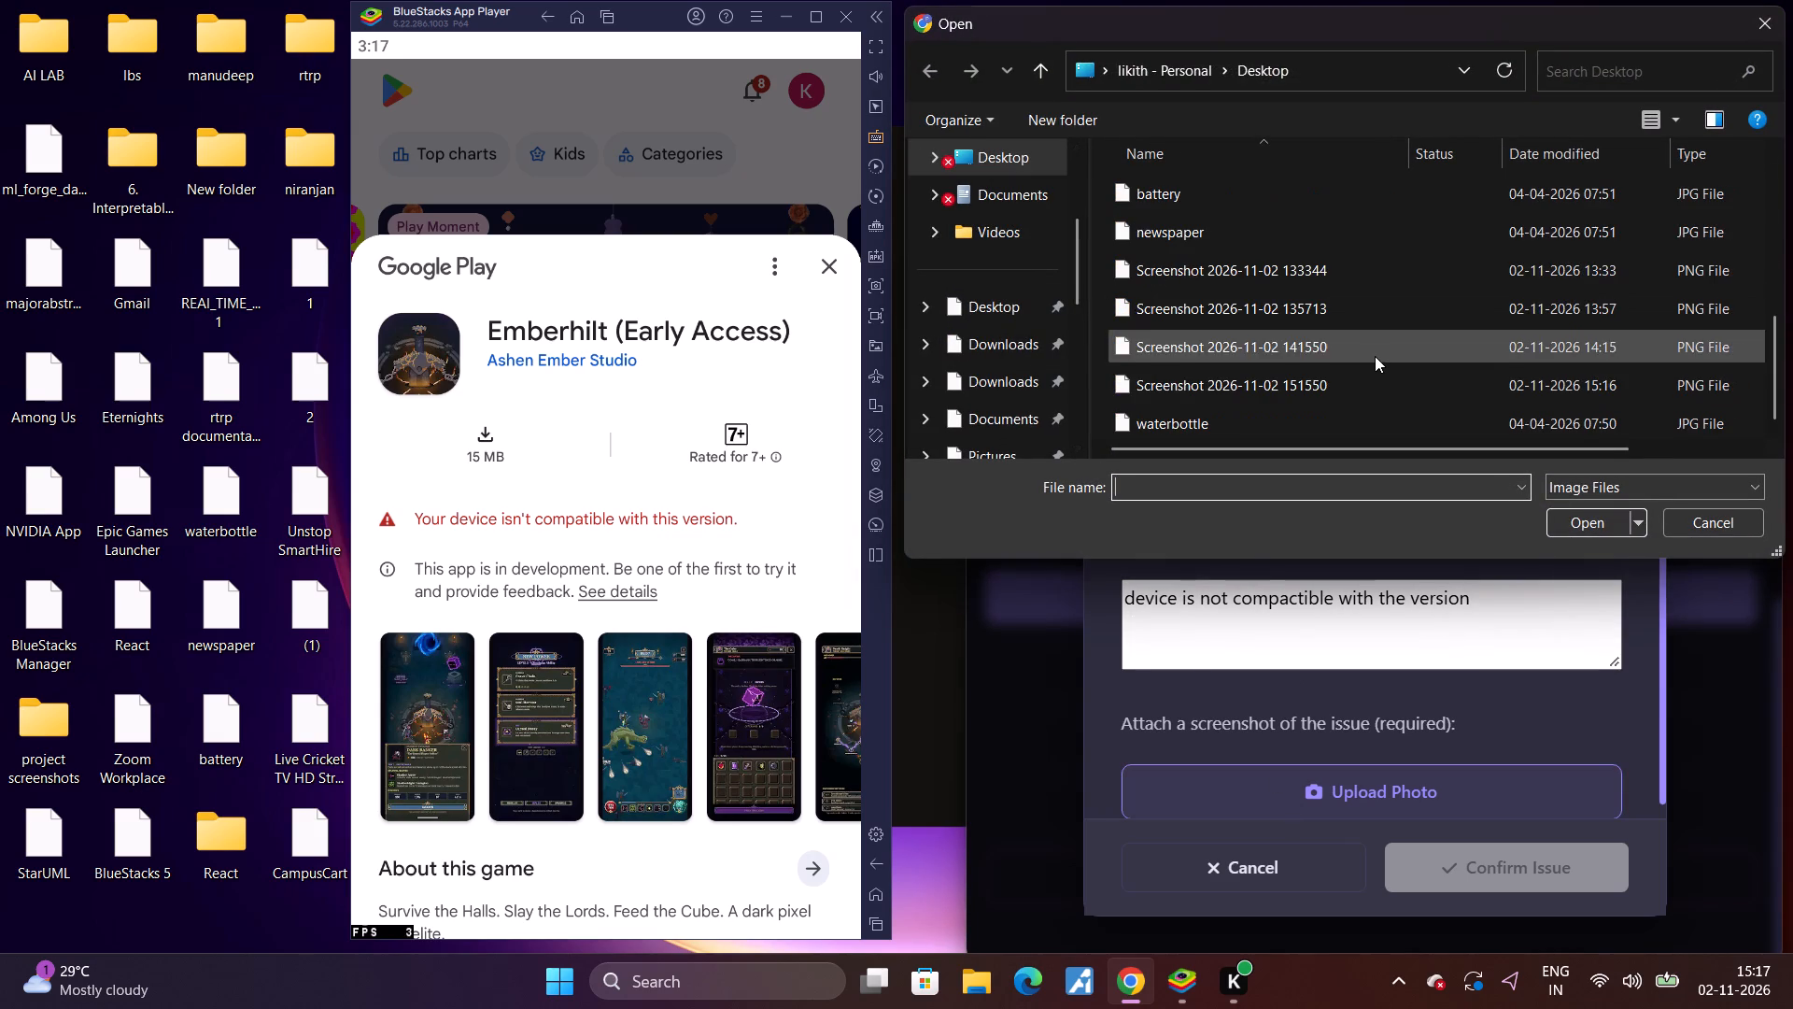
{"action": "left_click", "coordinate": [1366, 388]}
{"action": "left_click", "coordinate": [1578, 524]}
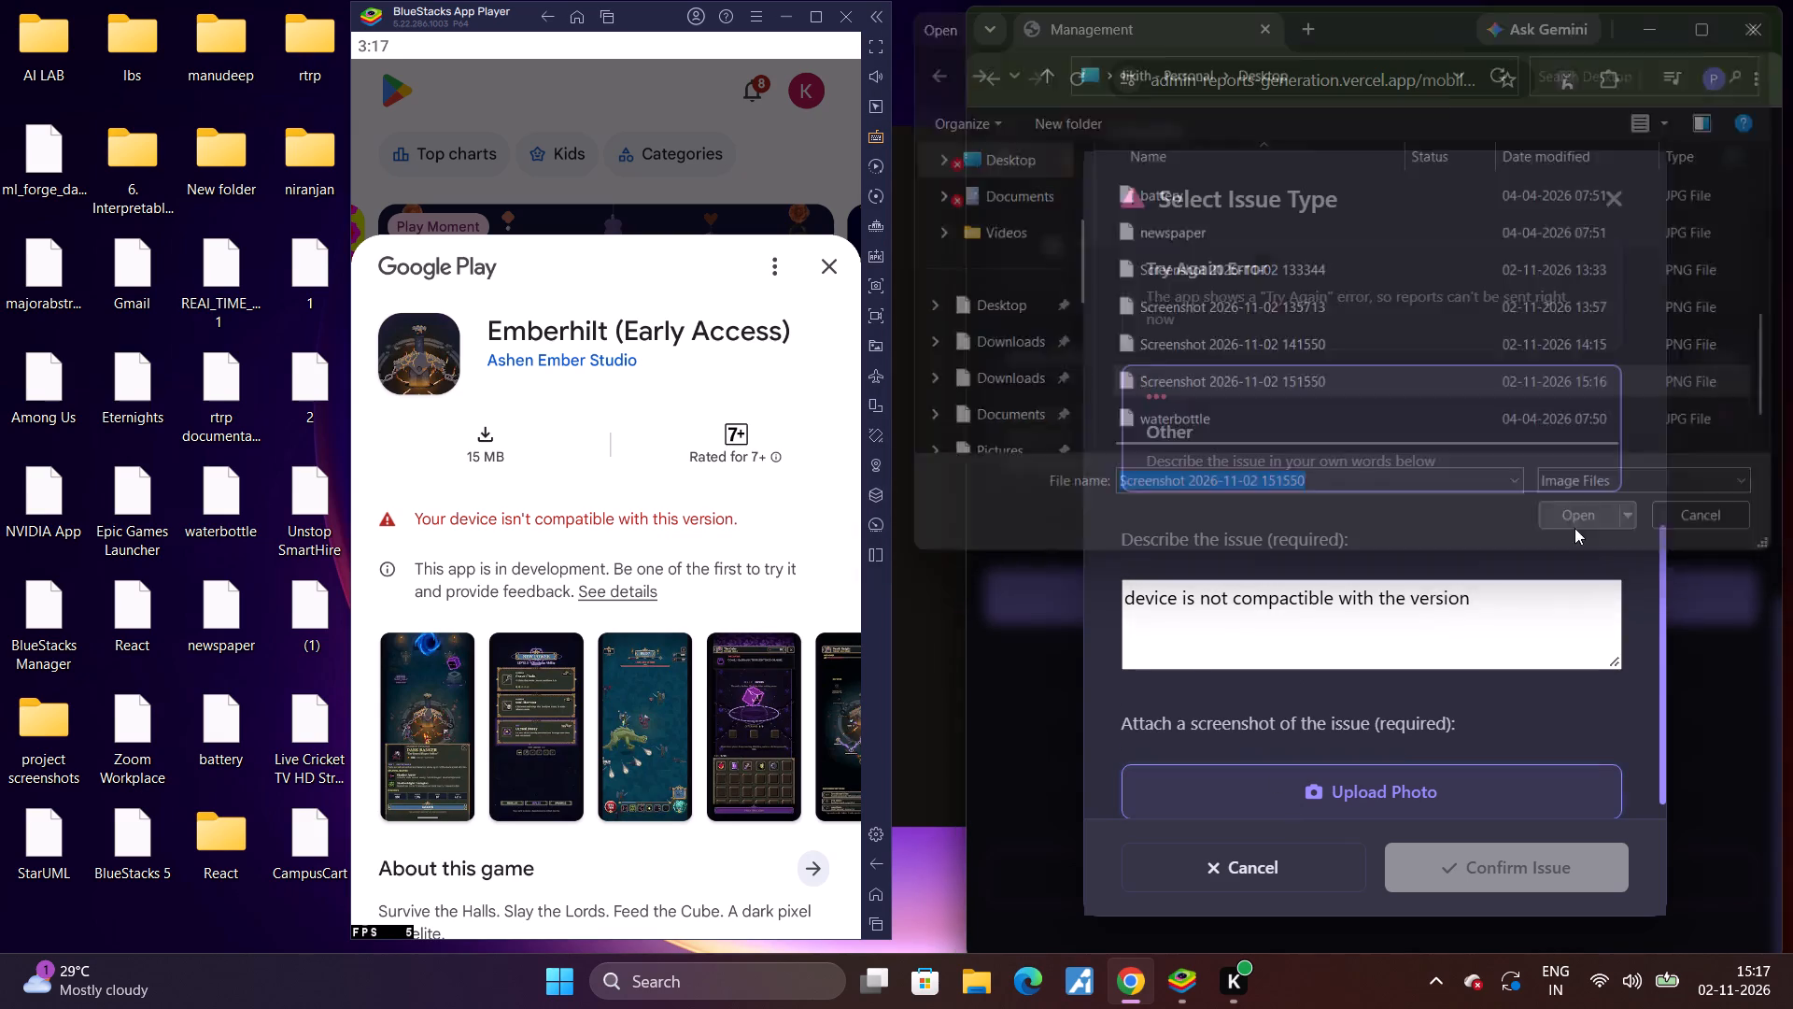
{"action": "scroll", "coordinate": [1463, 682], "scroll_direction": "down", "scroll_amount": 3}
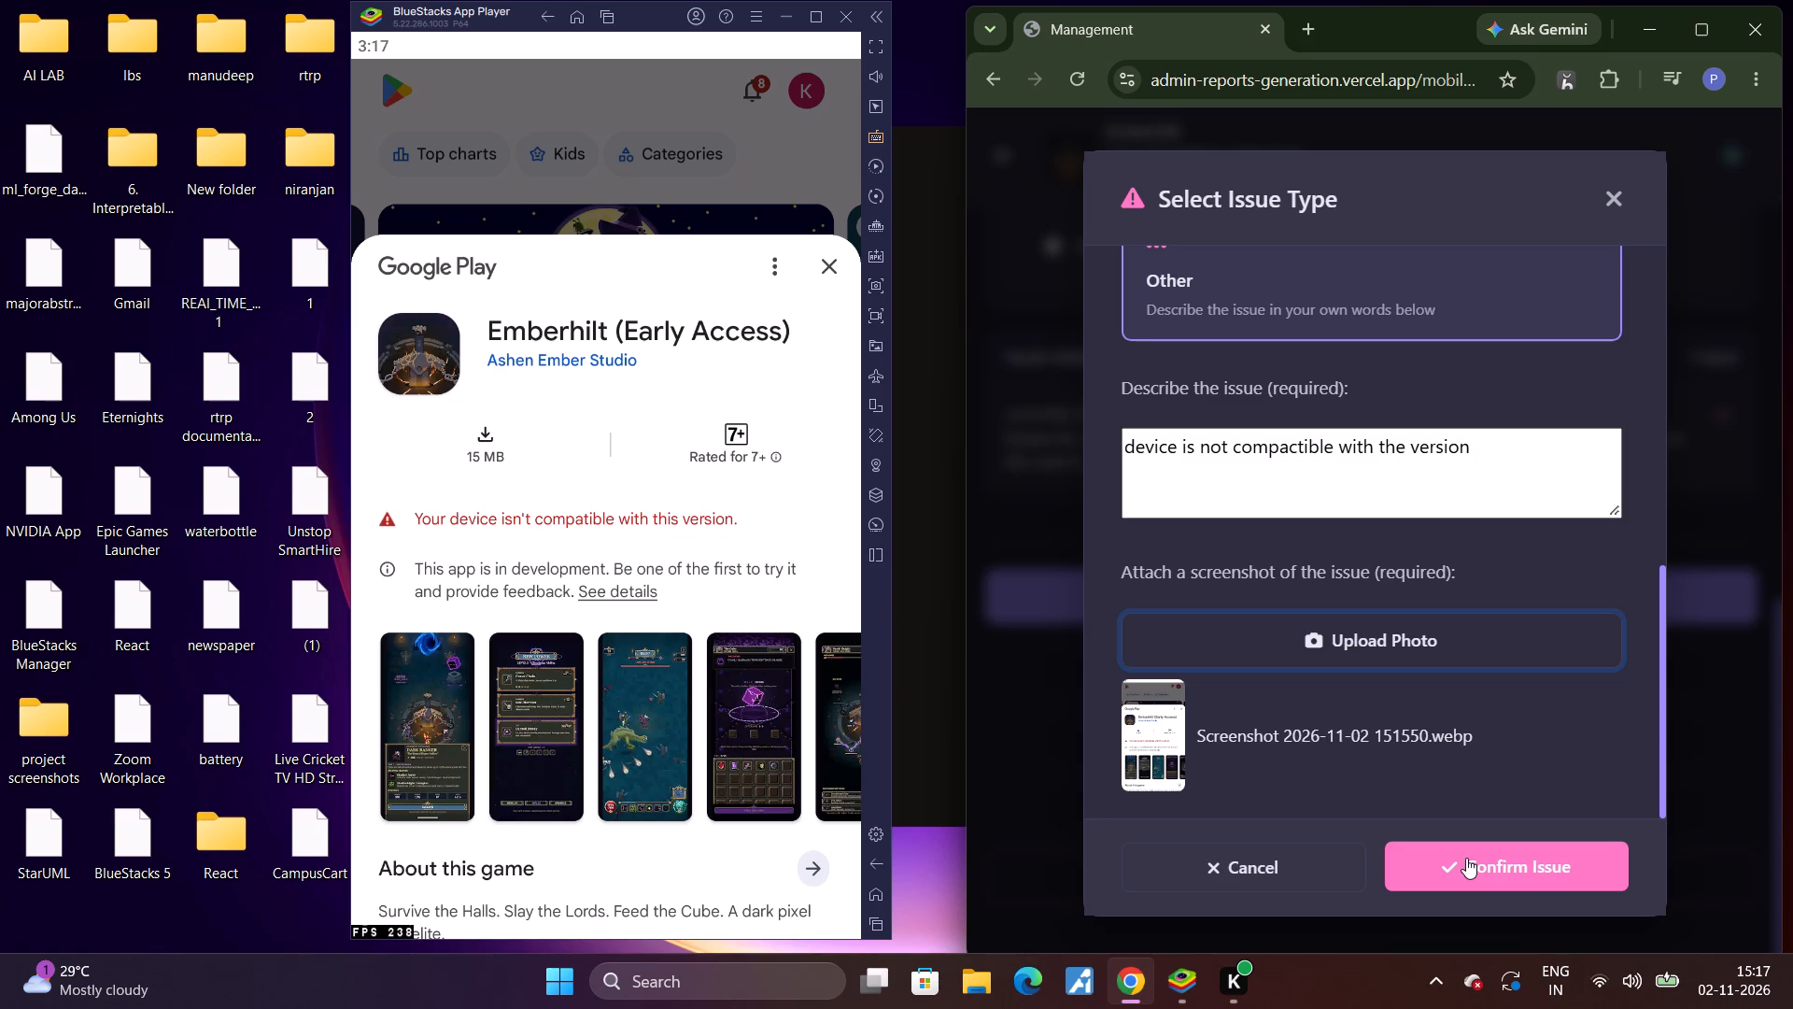
{"action": "left_click", "coordinate": [1463, 867]}
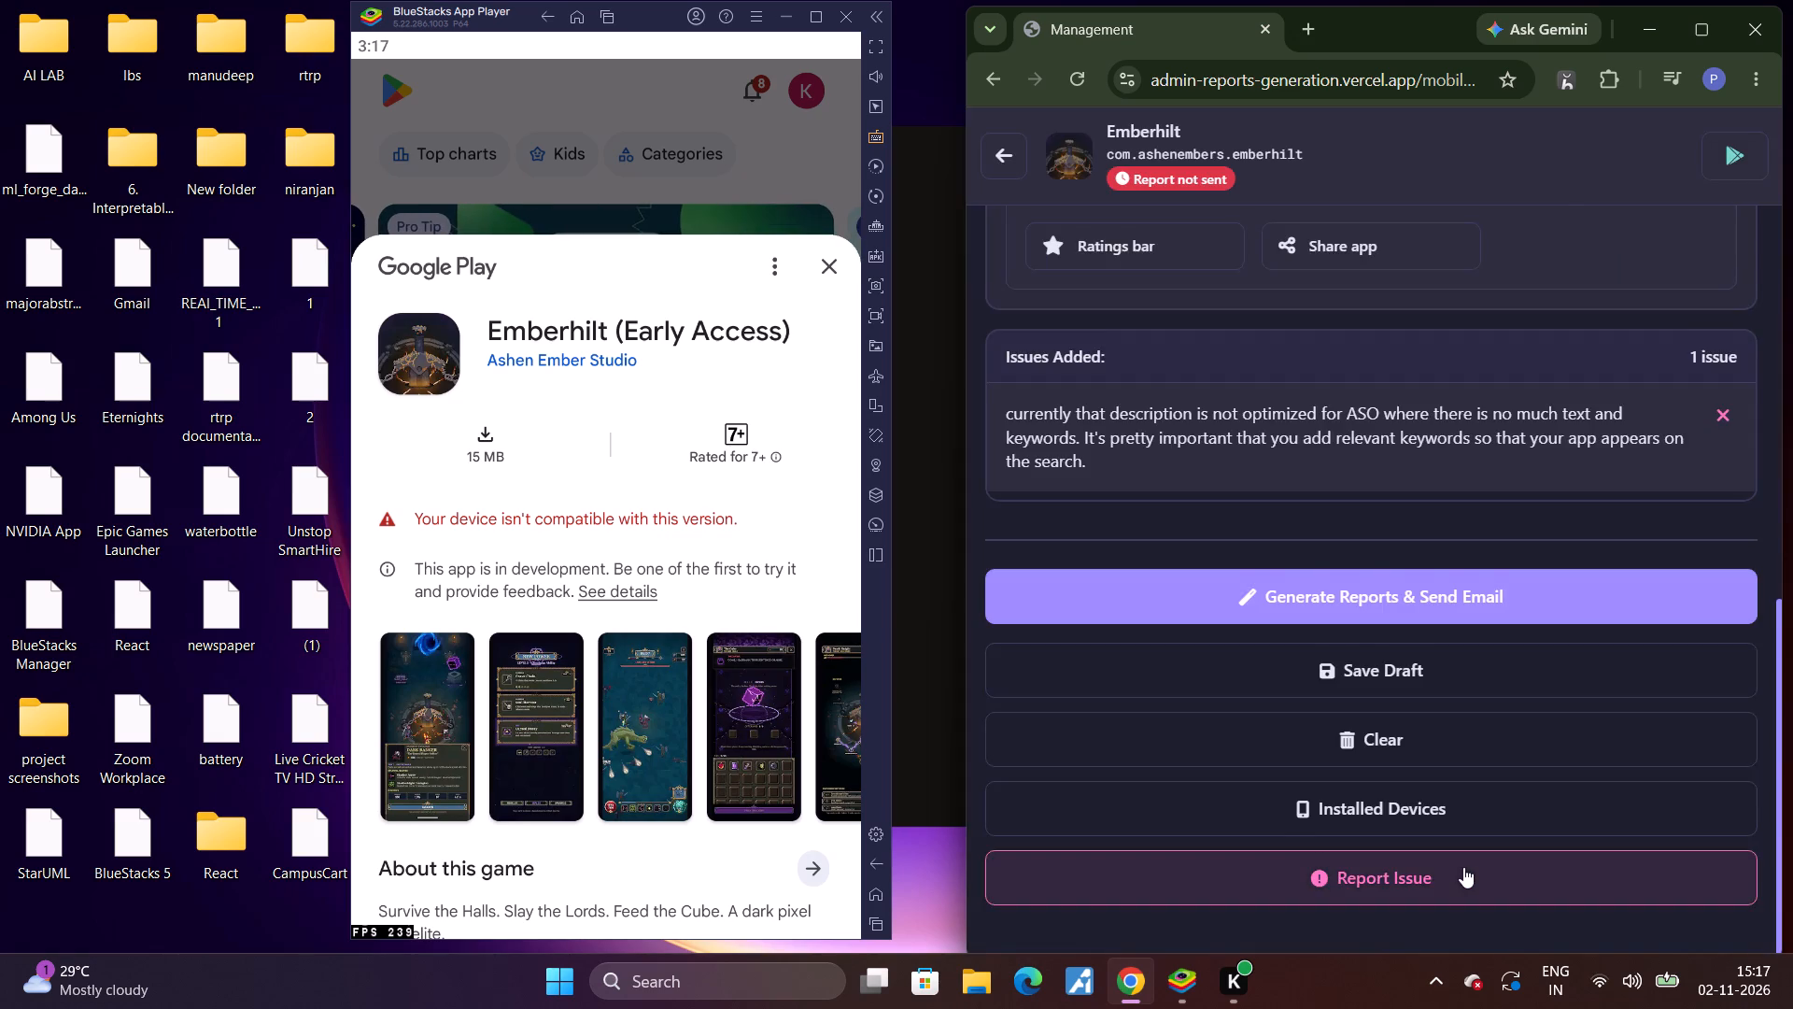
Go back to the app list and reapply the date filter from 28-10-2026 to 28-10-2026.
{"action": "scroll", "coordinate": [1463, 867], "scroll_direction": "up", "scroll_amount": 10}
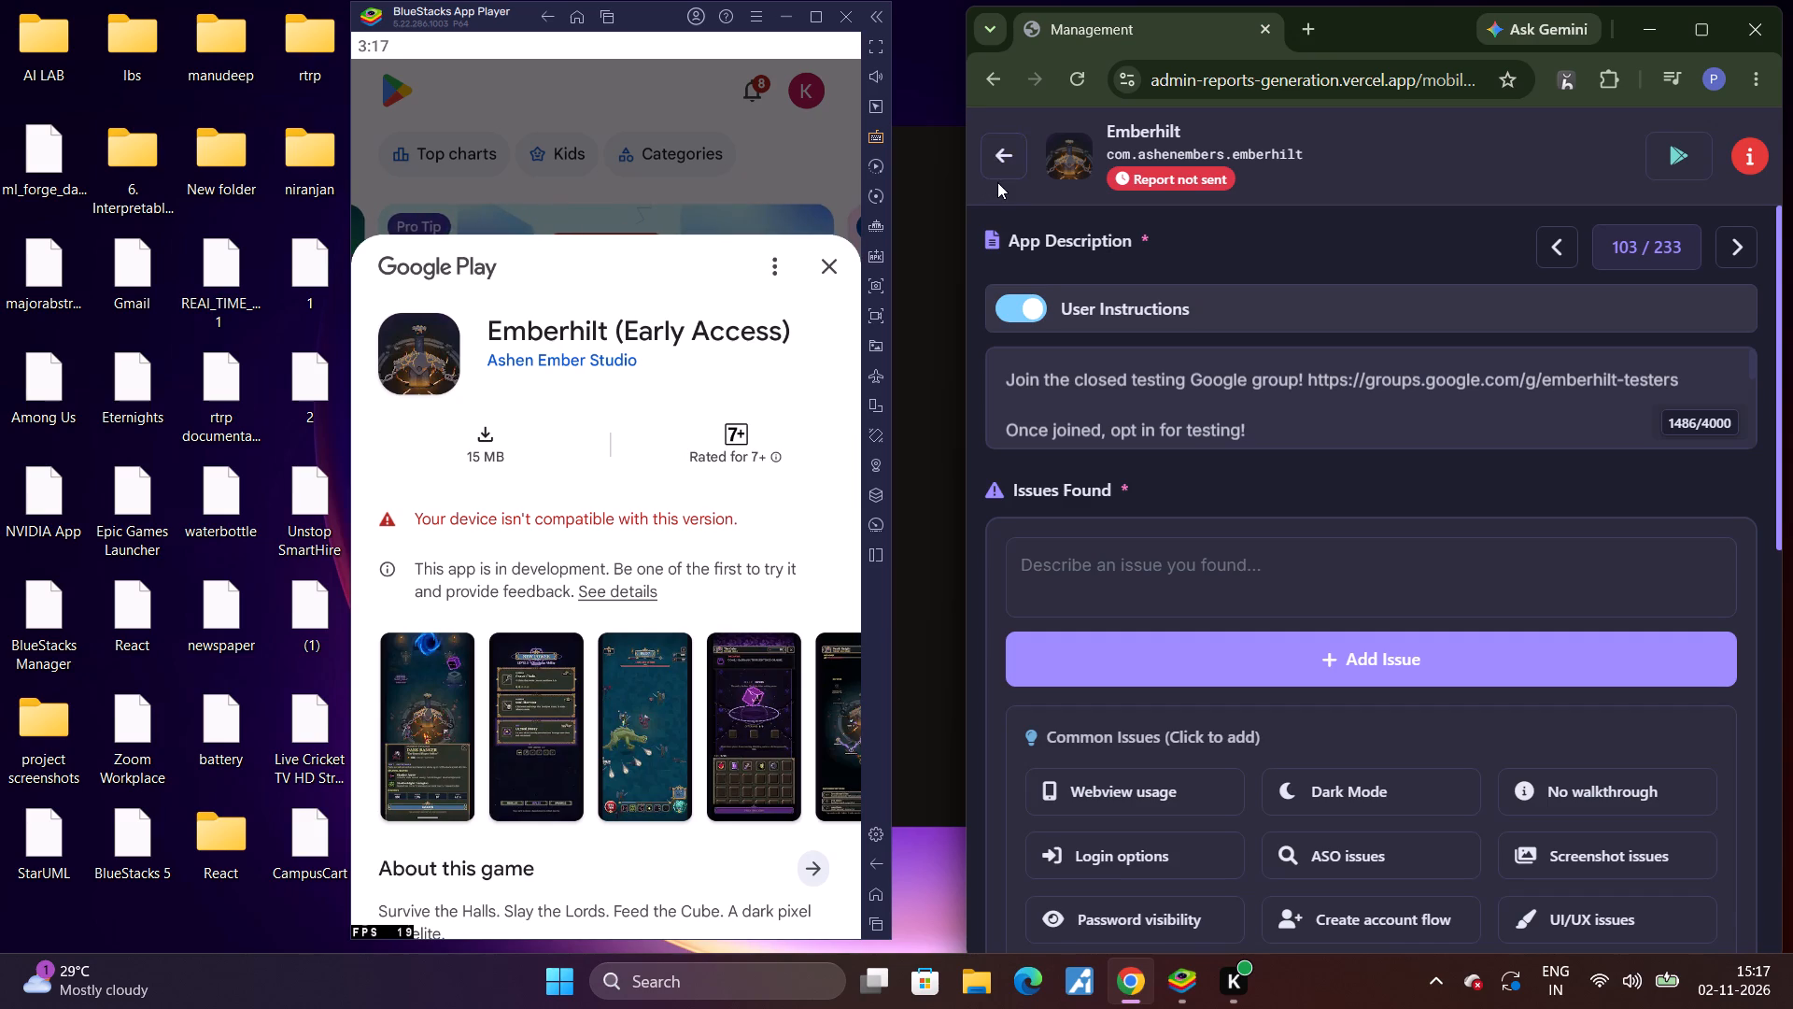
{"action": "left_click", "coordinate": [997, 150]}
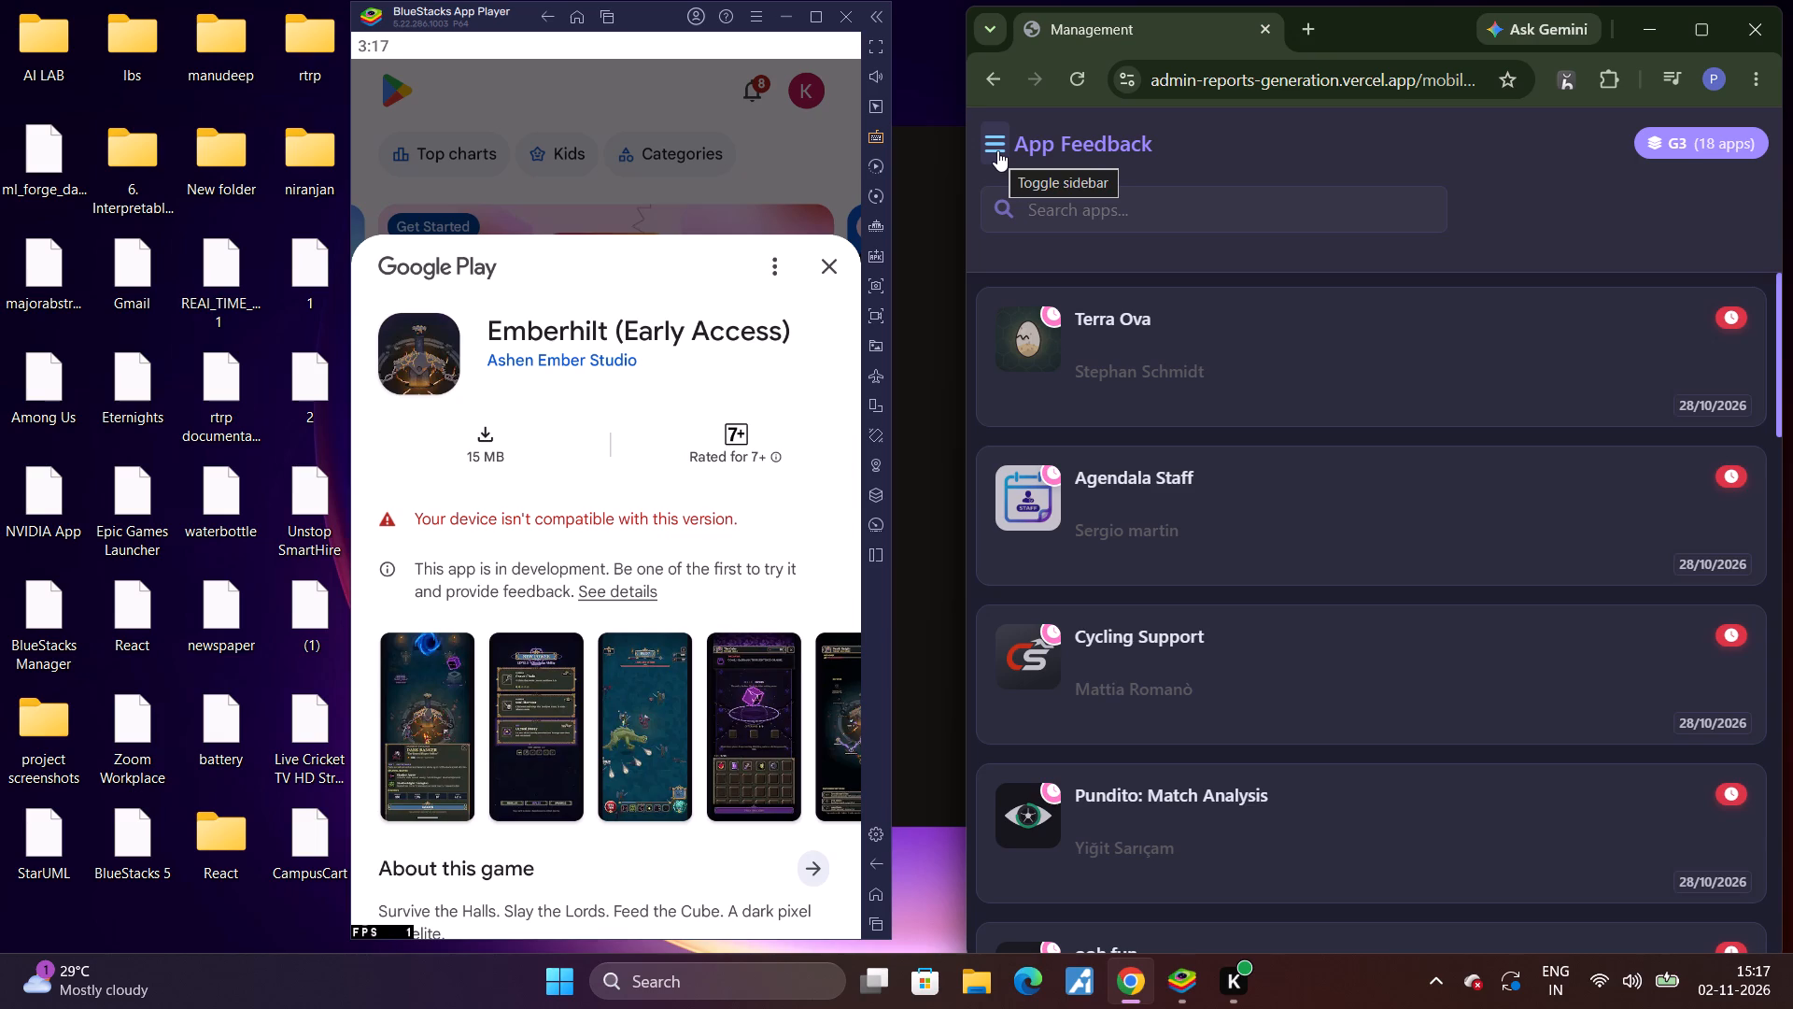
{"action": "left_click", "coordinate": [997, 150]}
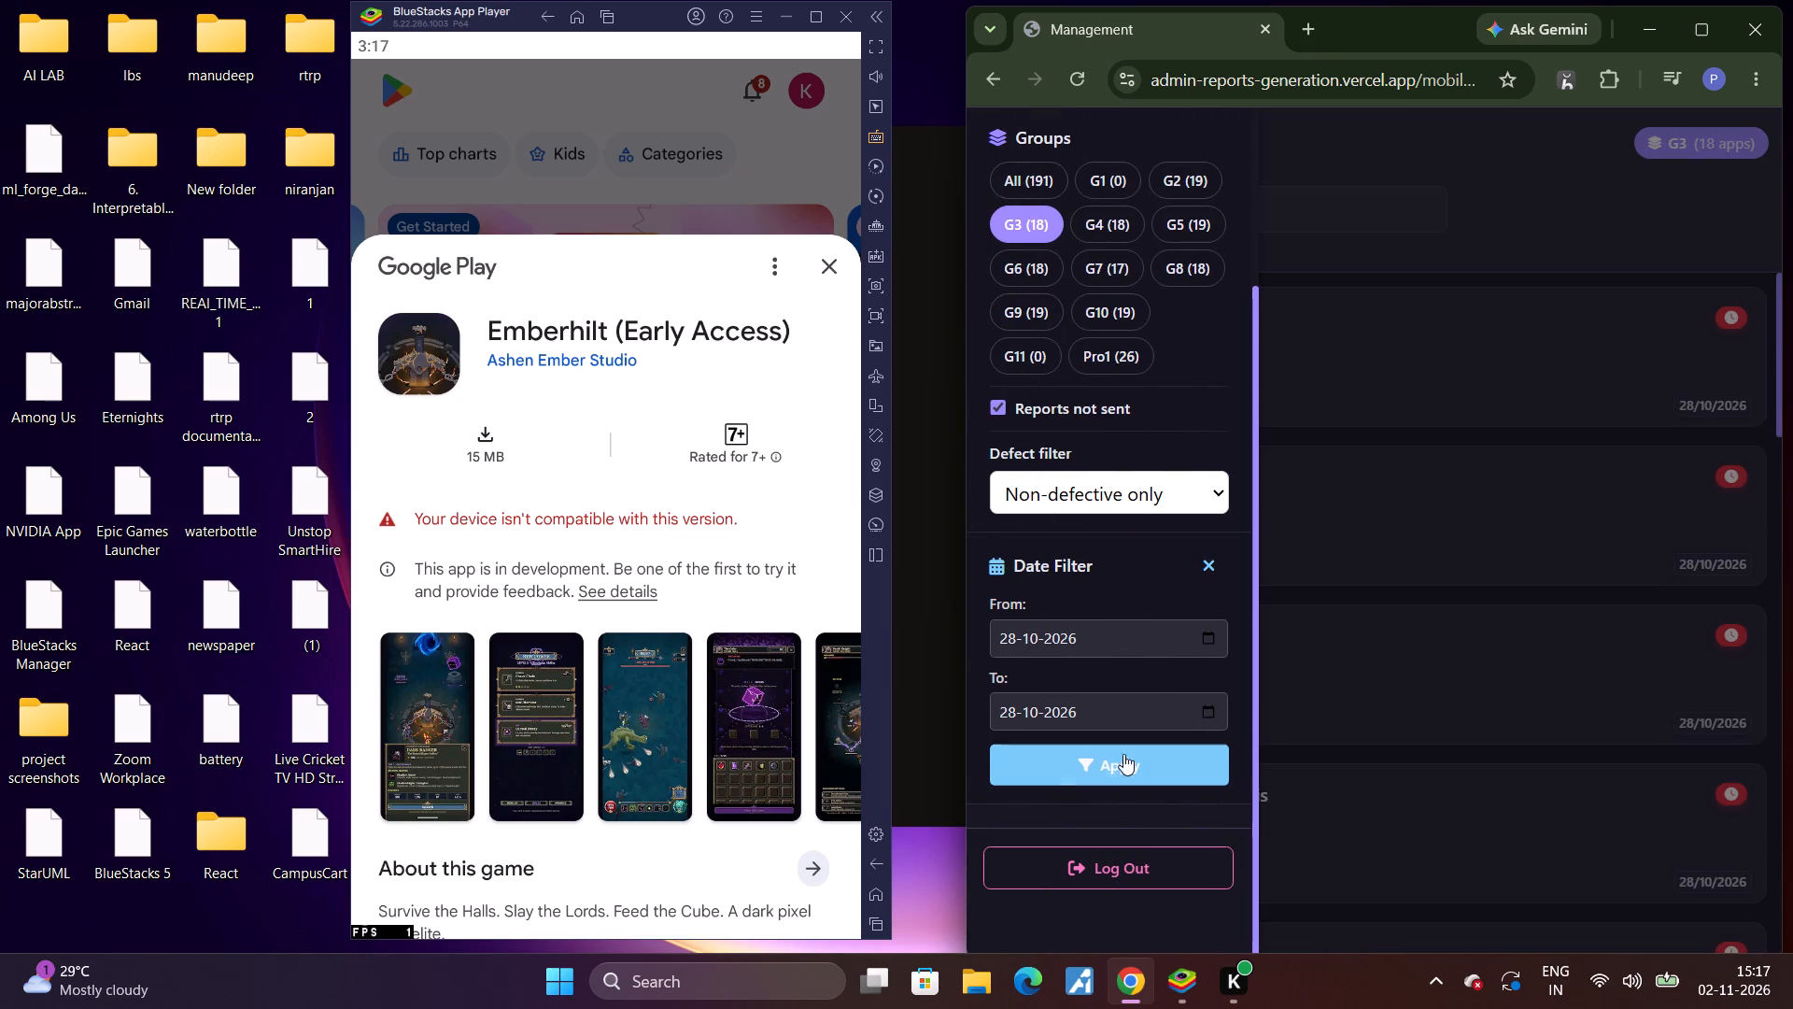
{"action": "left_click", "coordinate": [1119, 764]}
Switch the emulator to Chrome, leave the Emberhilt report page for the app list and refresh the list.
{"action": "left_click", "coordinate": [875, 927]}
{"action": "left_click", "coordinate": [506, 846]}
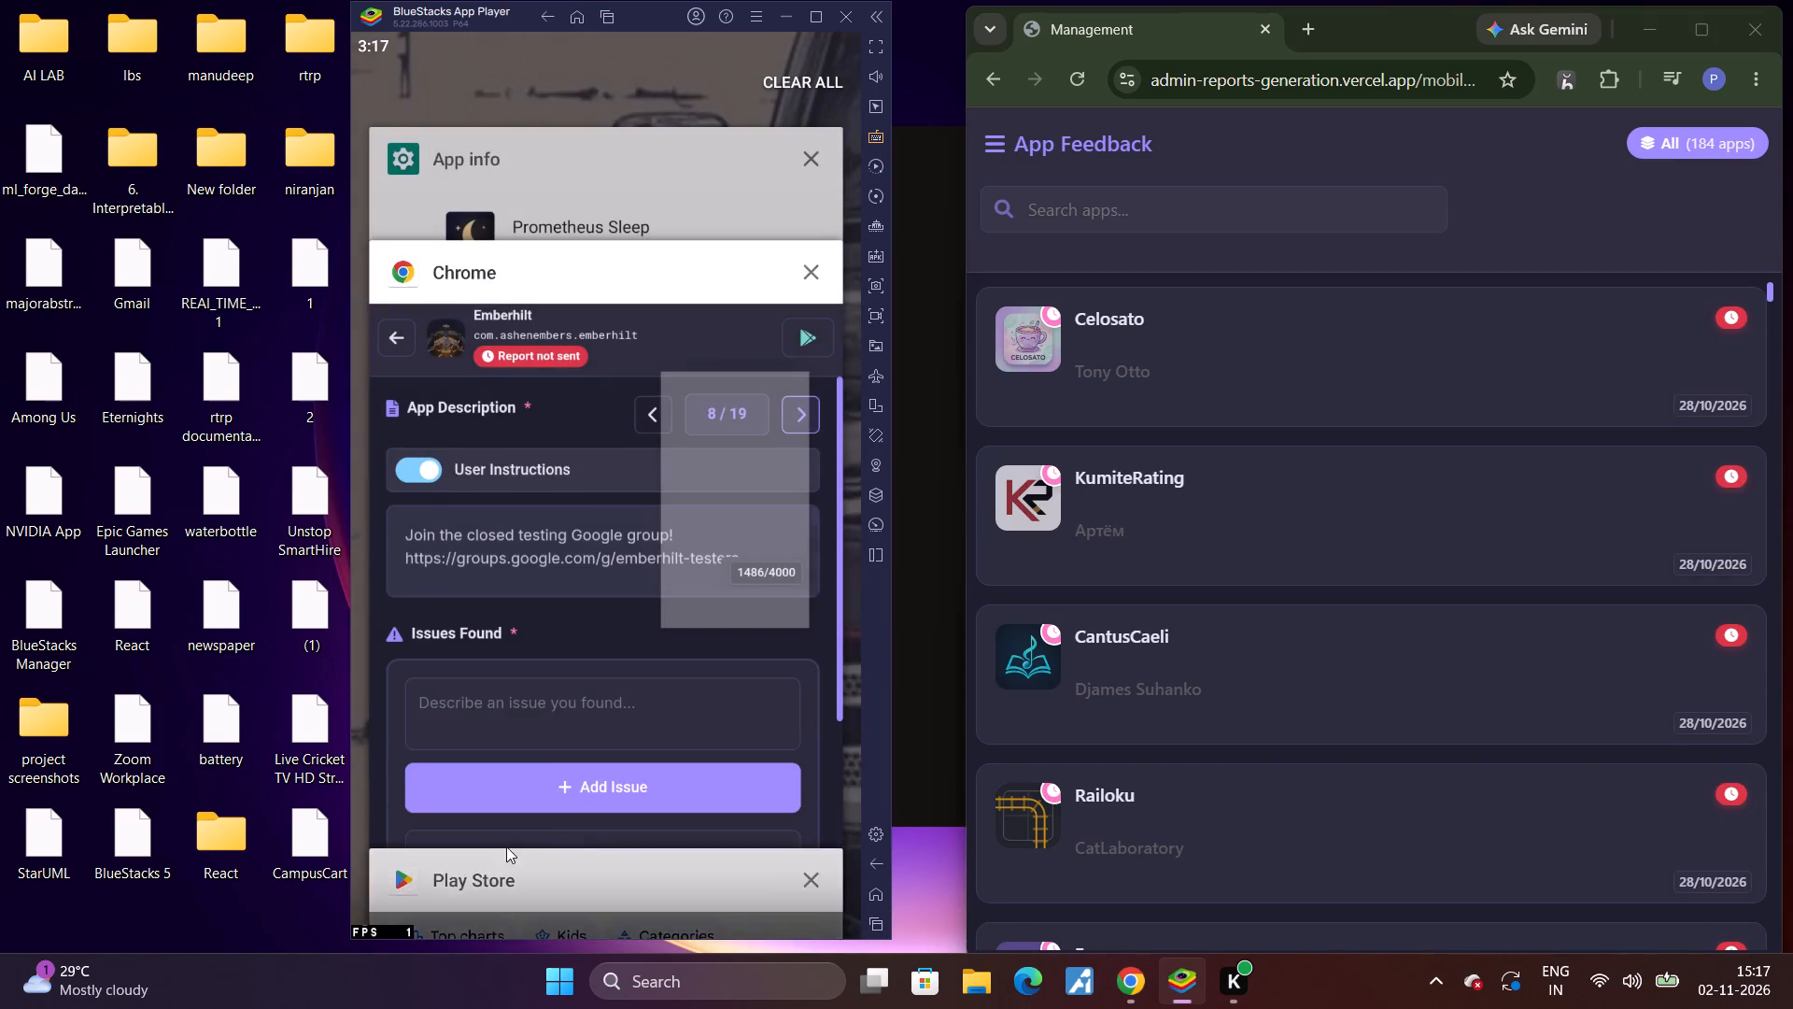
{"action": "left_click", "coordinate": [841, 149]}
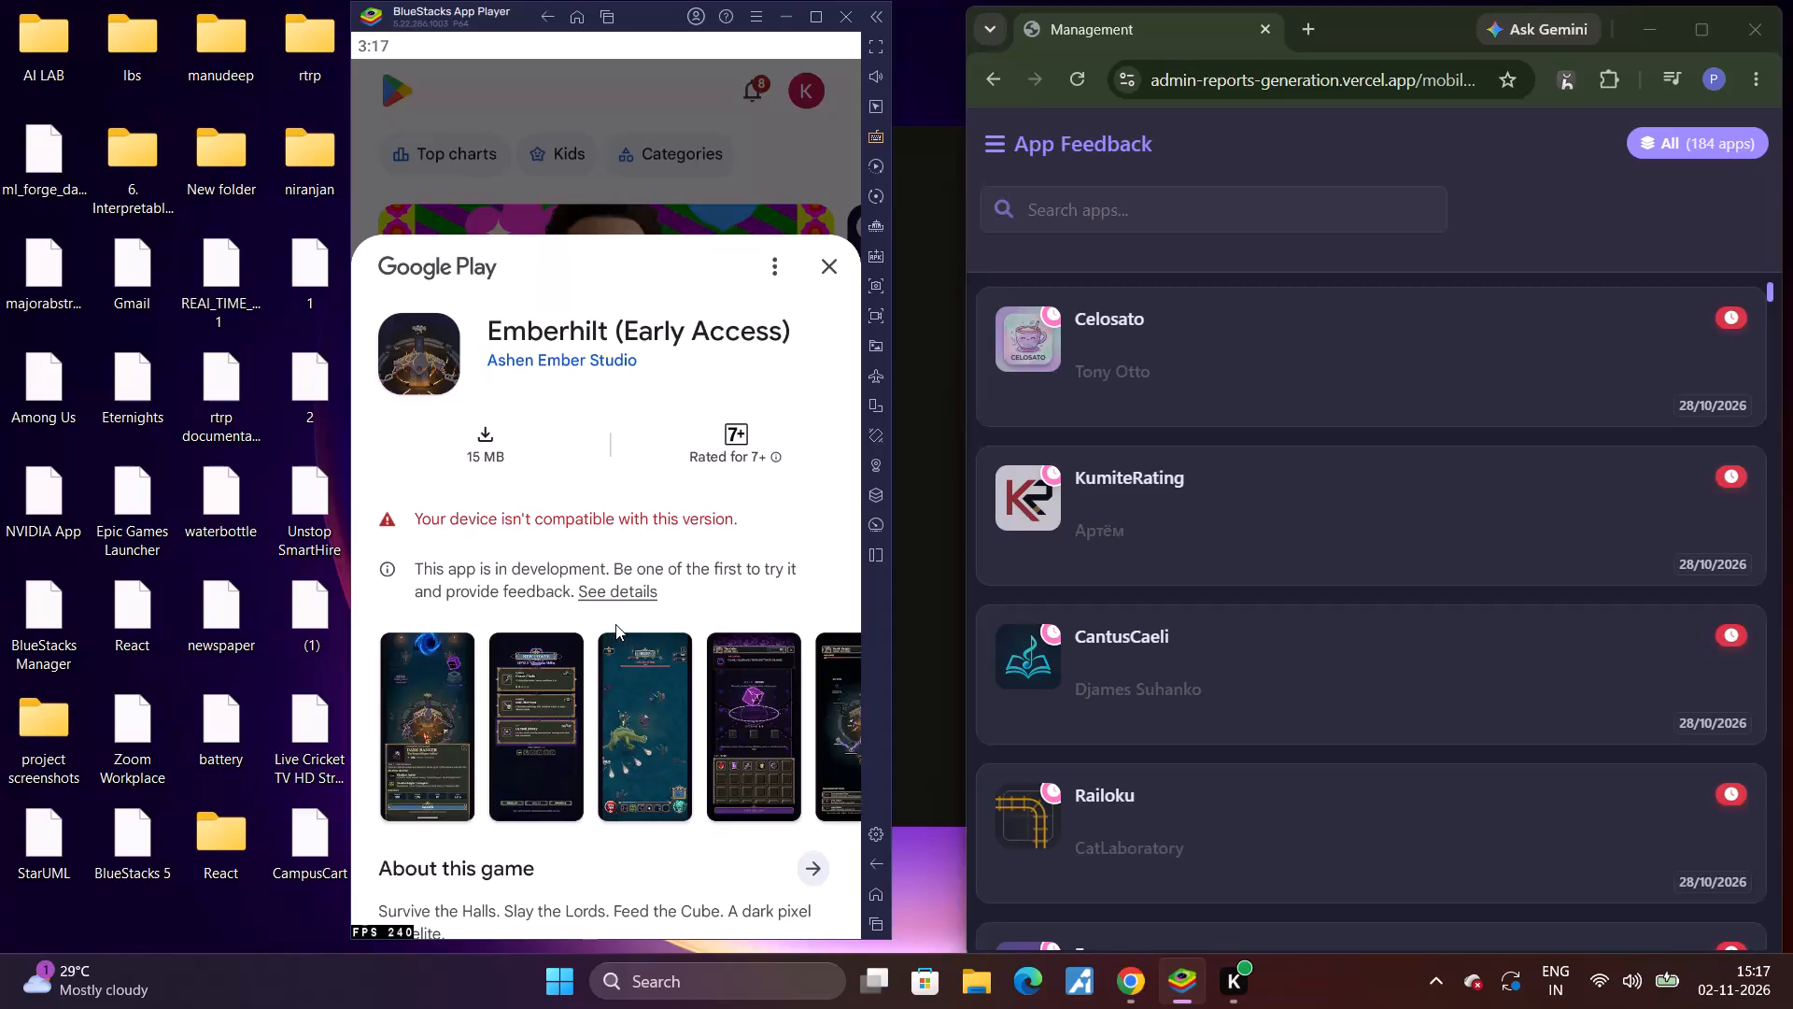
{"action": "left_click", "coordinate": [882, 919]}
{"action": "left_click", "coordinate": [642, 383]}
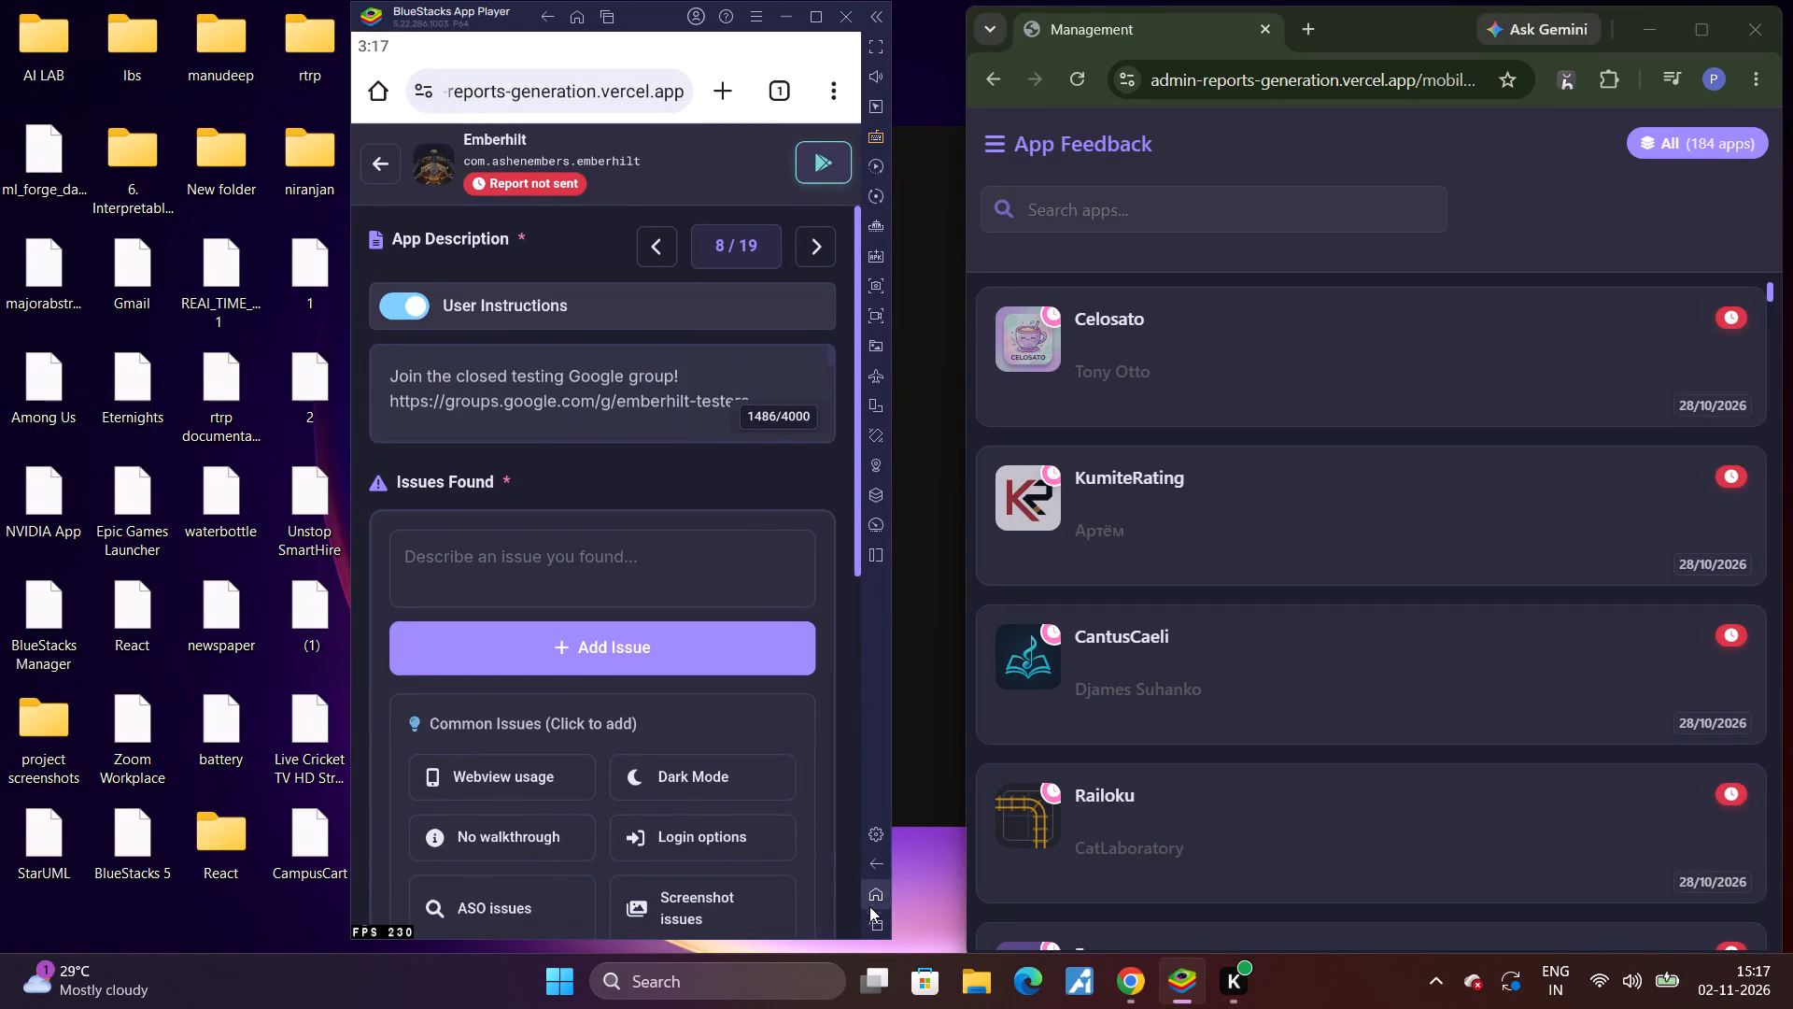
{"action": "left_click", "coordinate": [877, 917]}
{"action": "left_click_drag", "start_coordinate": [448, 153], "coordinate": [515, 176]}
{"action": "left_click", "coordinate": [640, 219]}
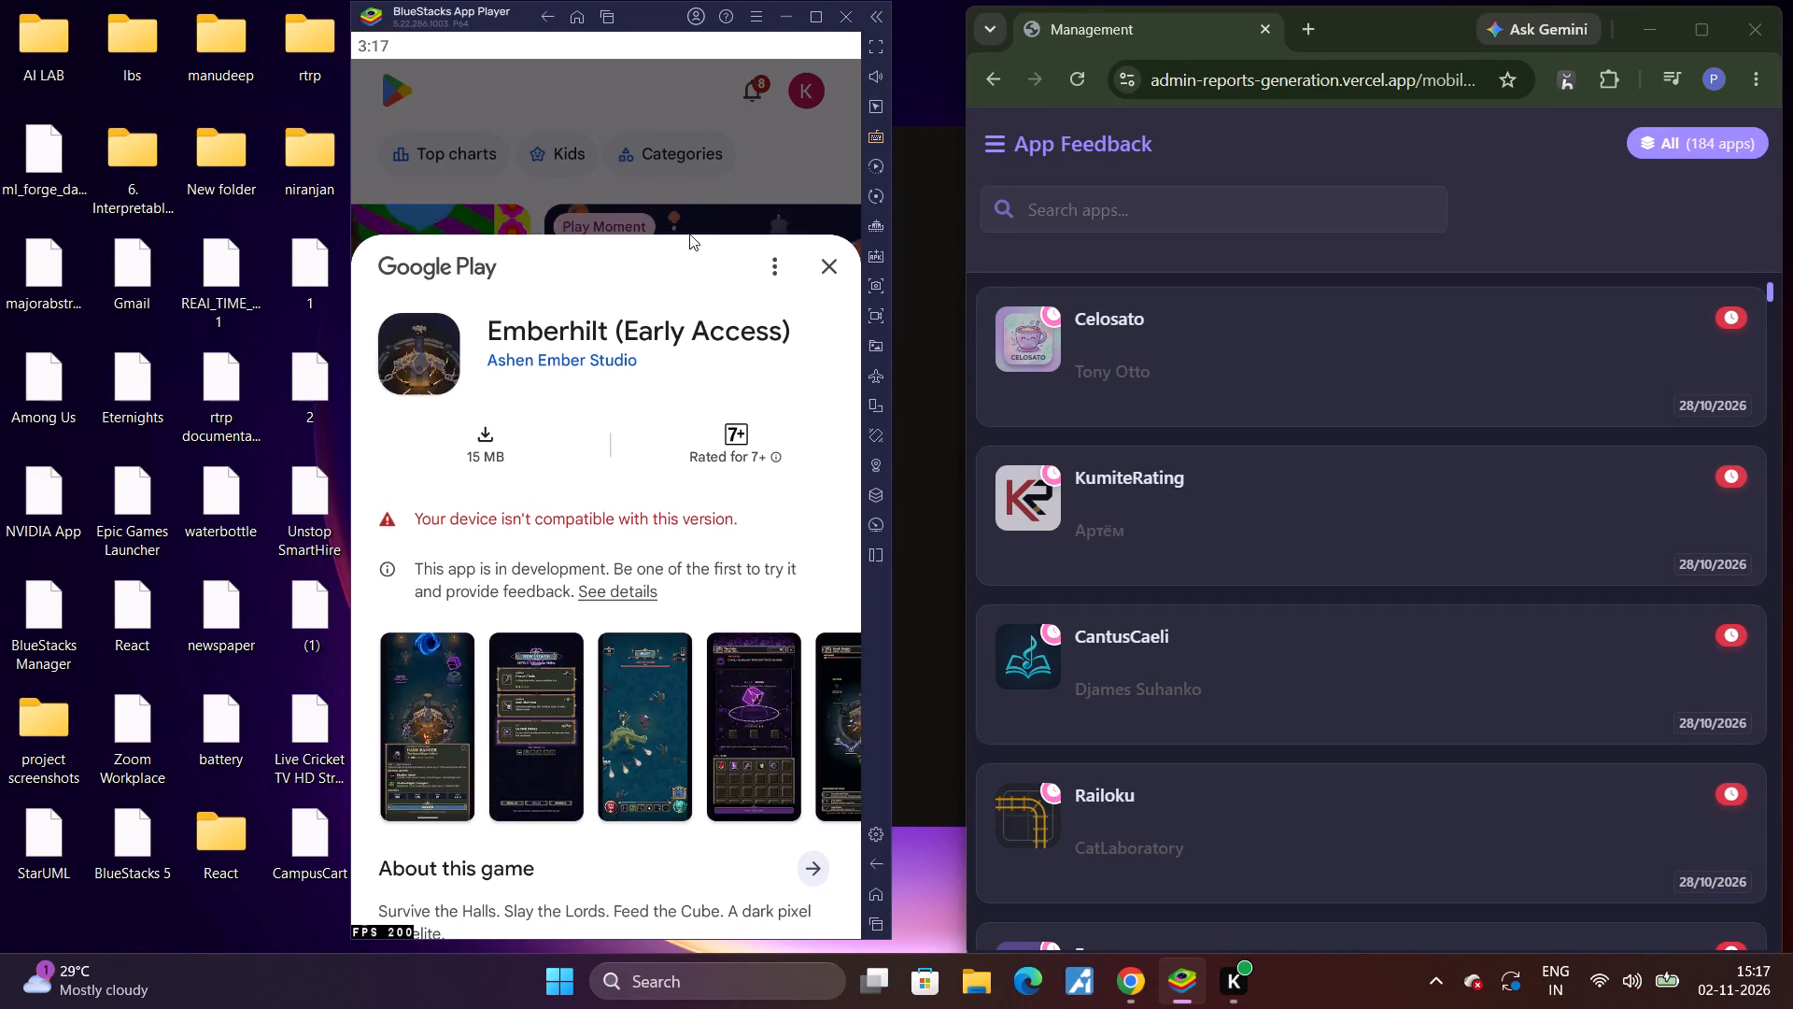
{"action": "left_click", "coordinate": [862, 921]}
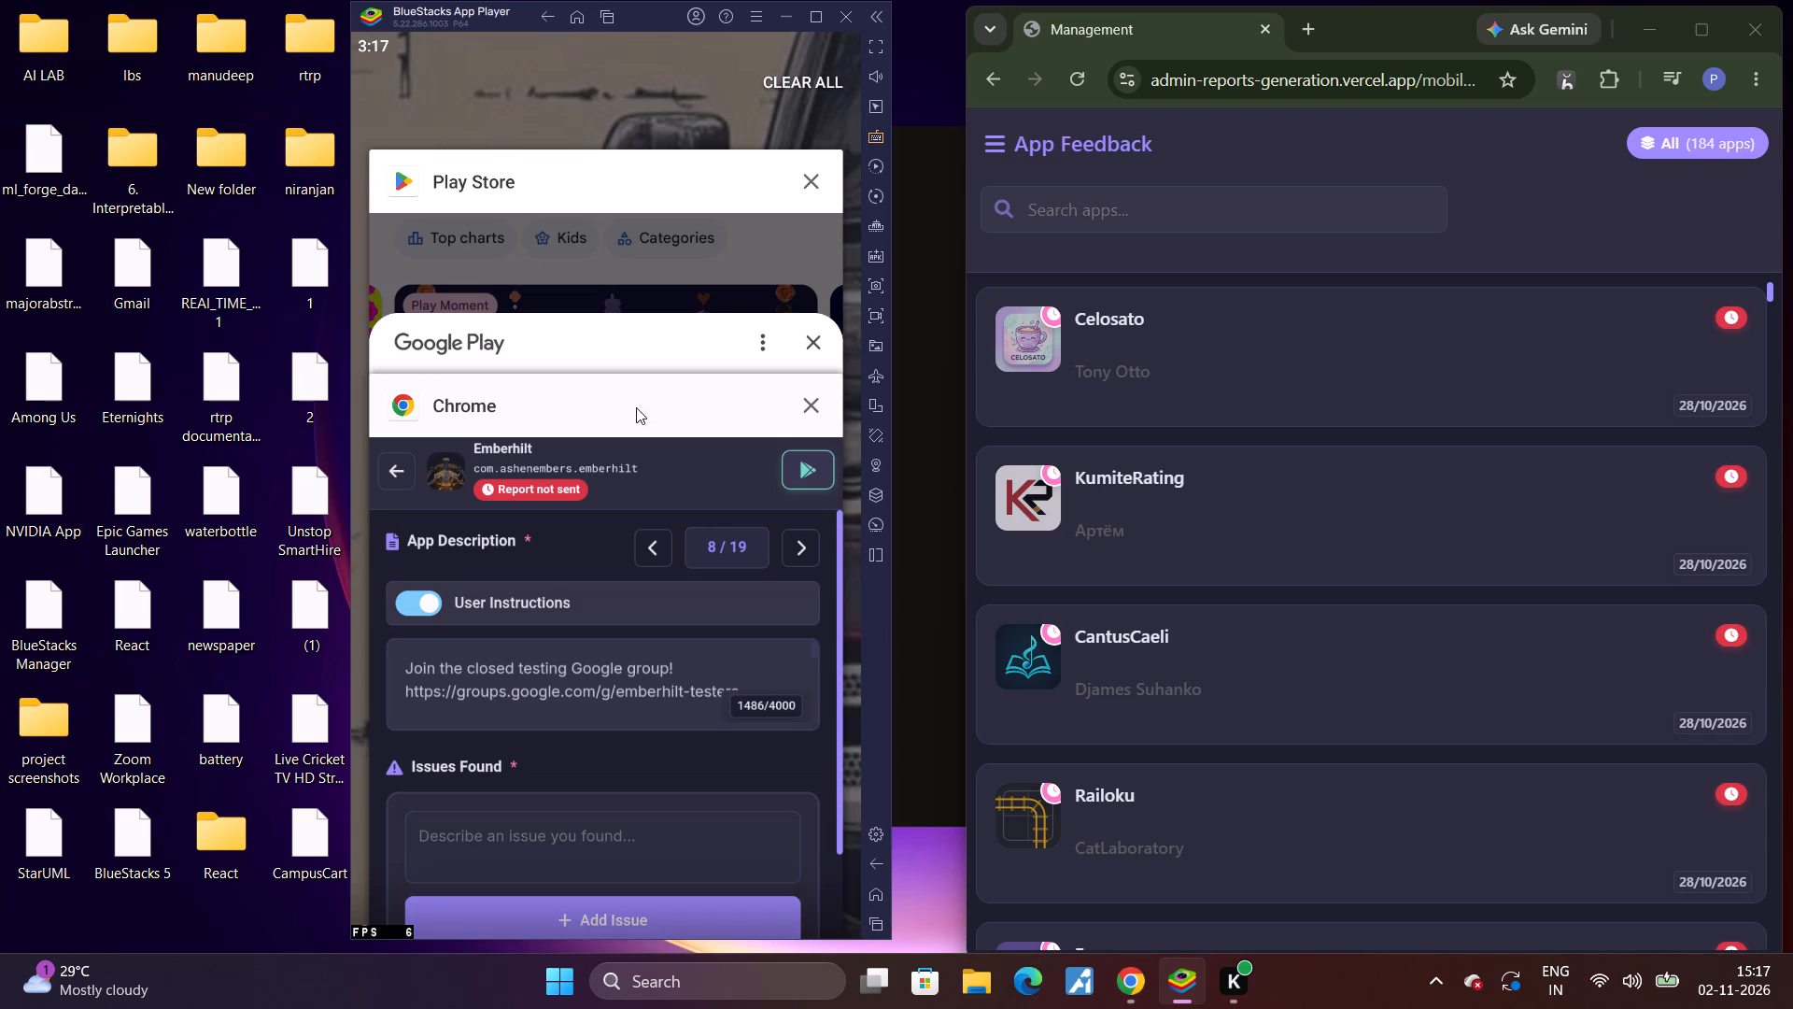
{"action": "left_click", "coordinate": [522, 510]}
{"action": "left_click", "coordinate": [381, 162]}
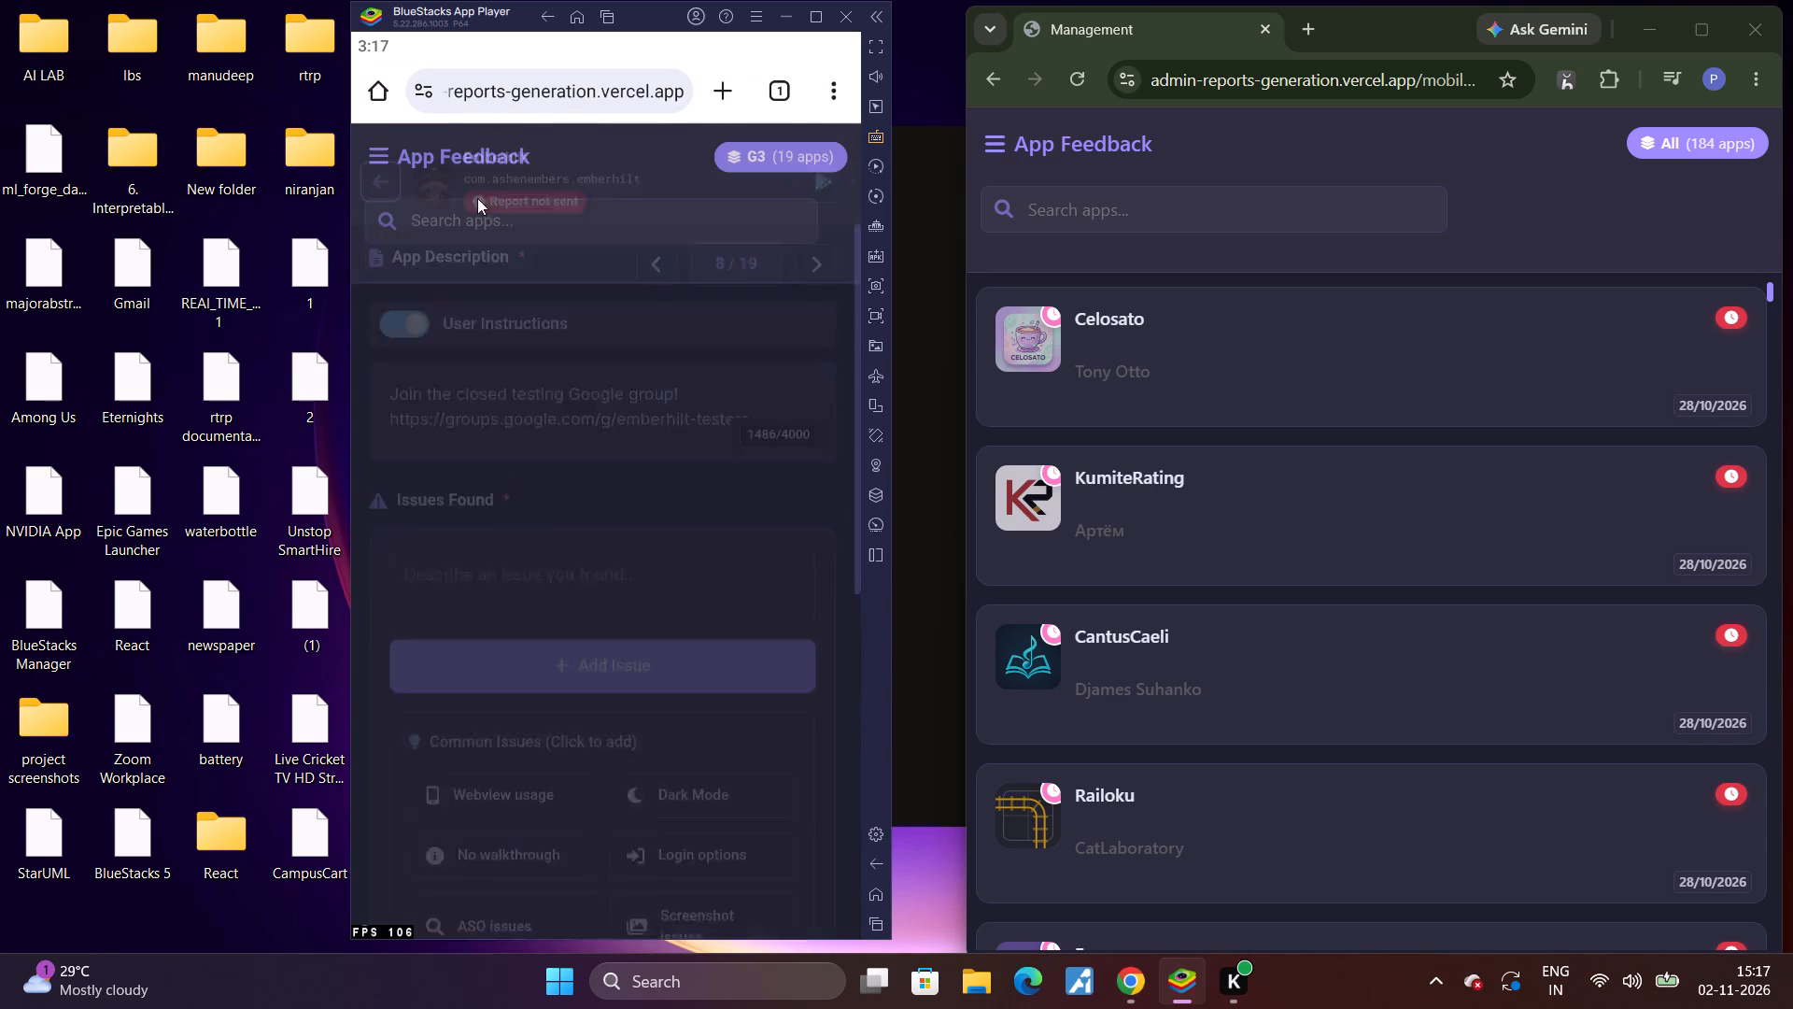
{"action": "left_click_drag", "start_coordinate": [581, 195], "coordinate": [640, 675]}
Filter the app list in the desktop browser to group G3.
{"action": "left_click", "coordinate": [1003, 155]}
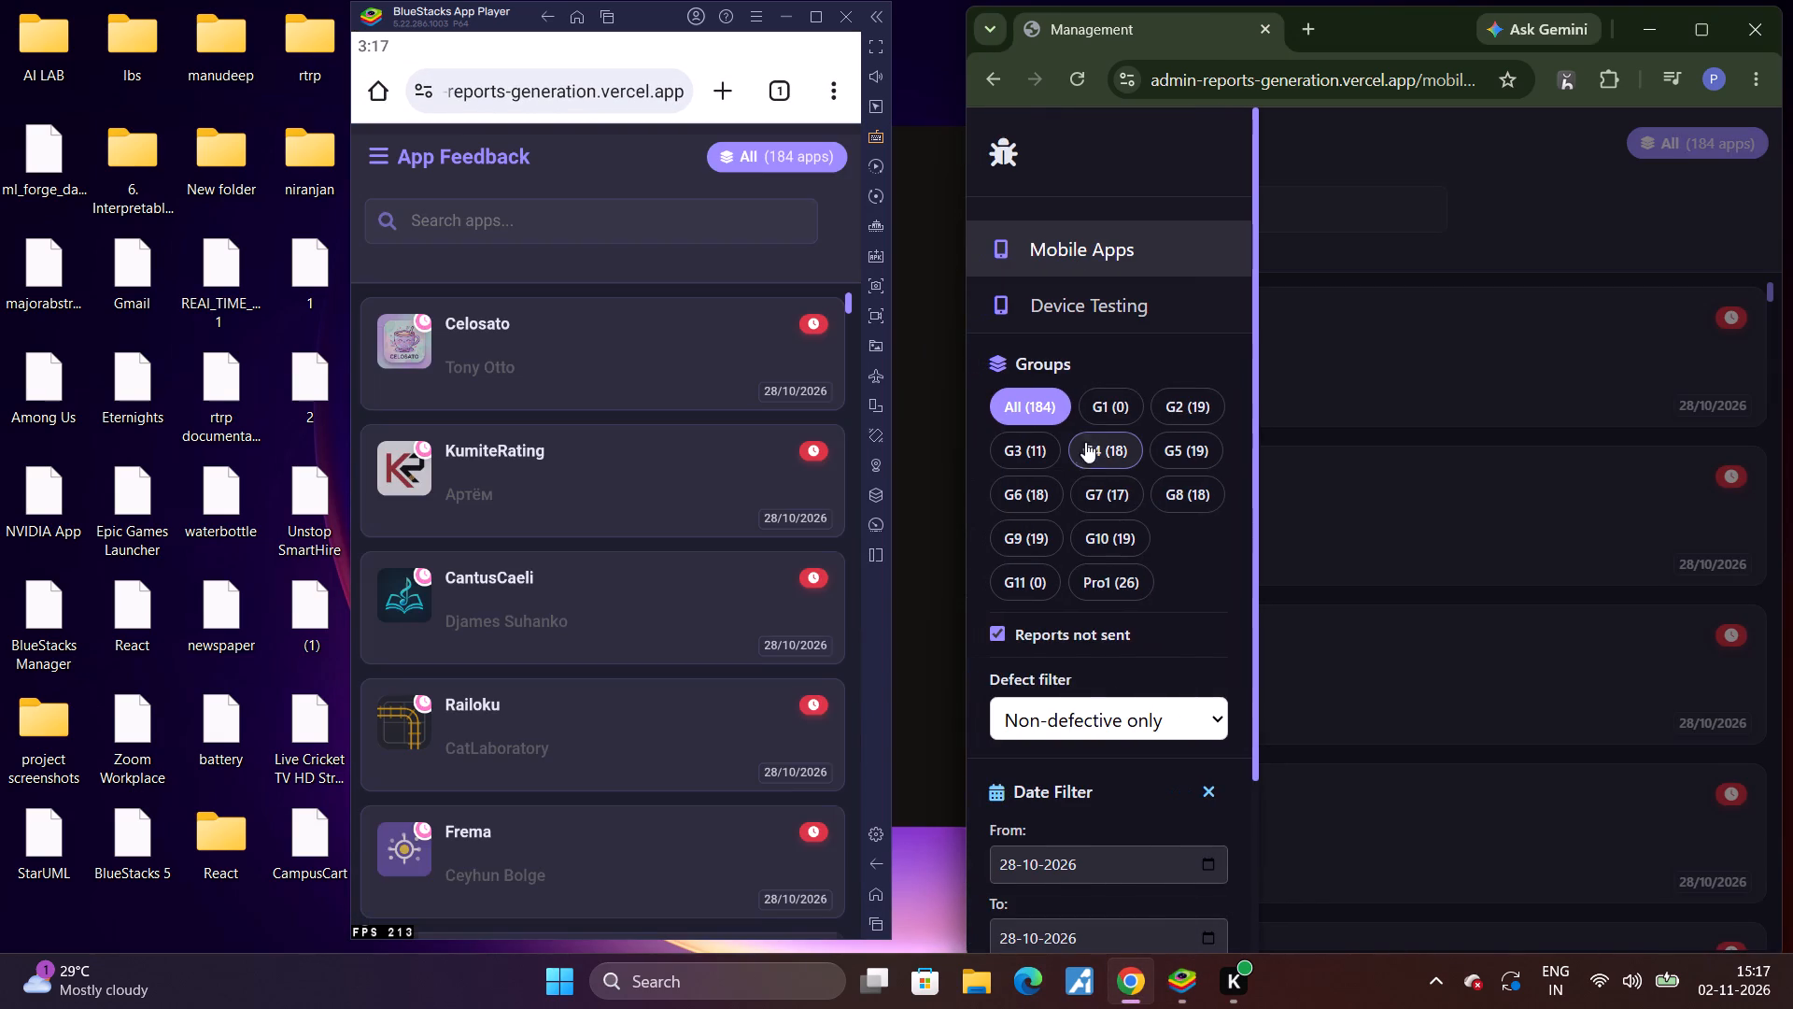
{"action": "left_click", "coordinate": [1017, 453]}
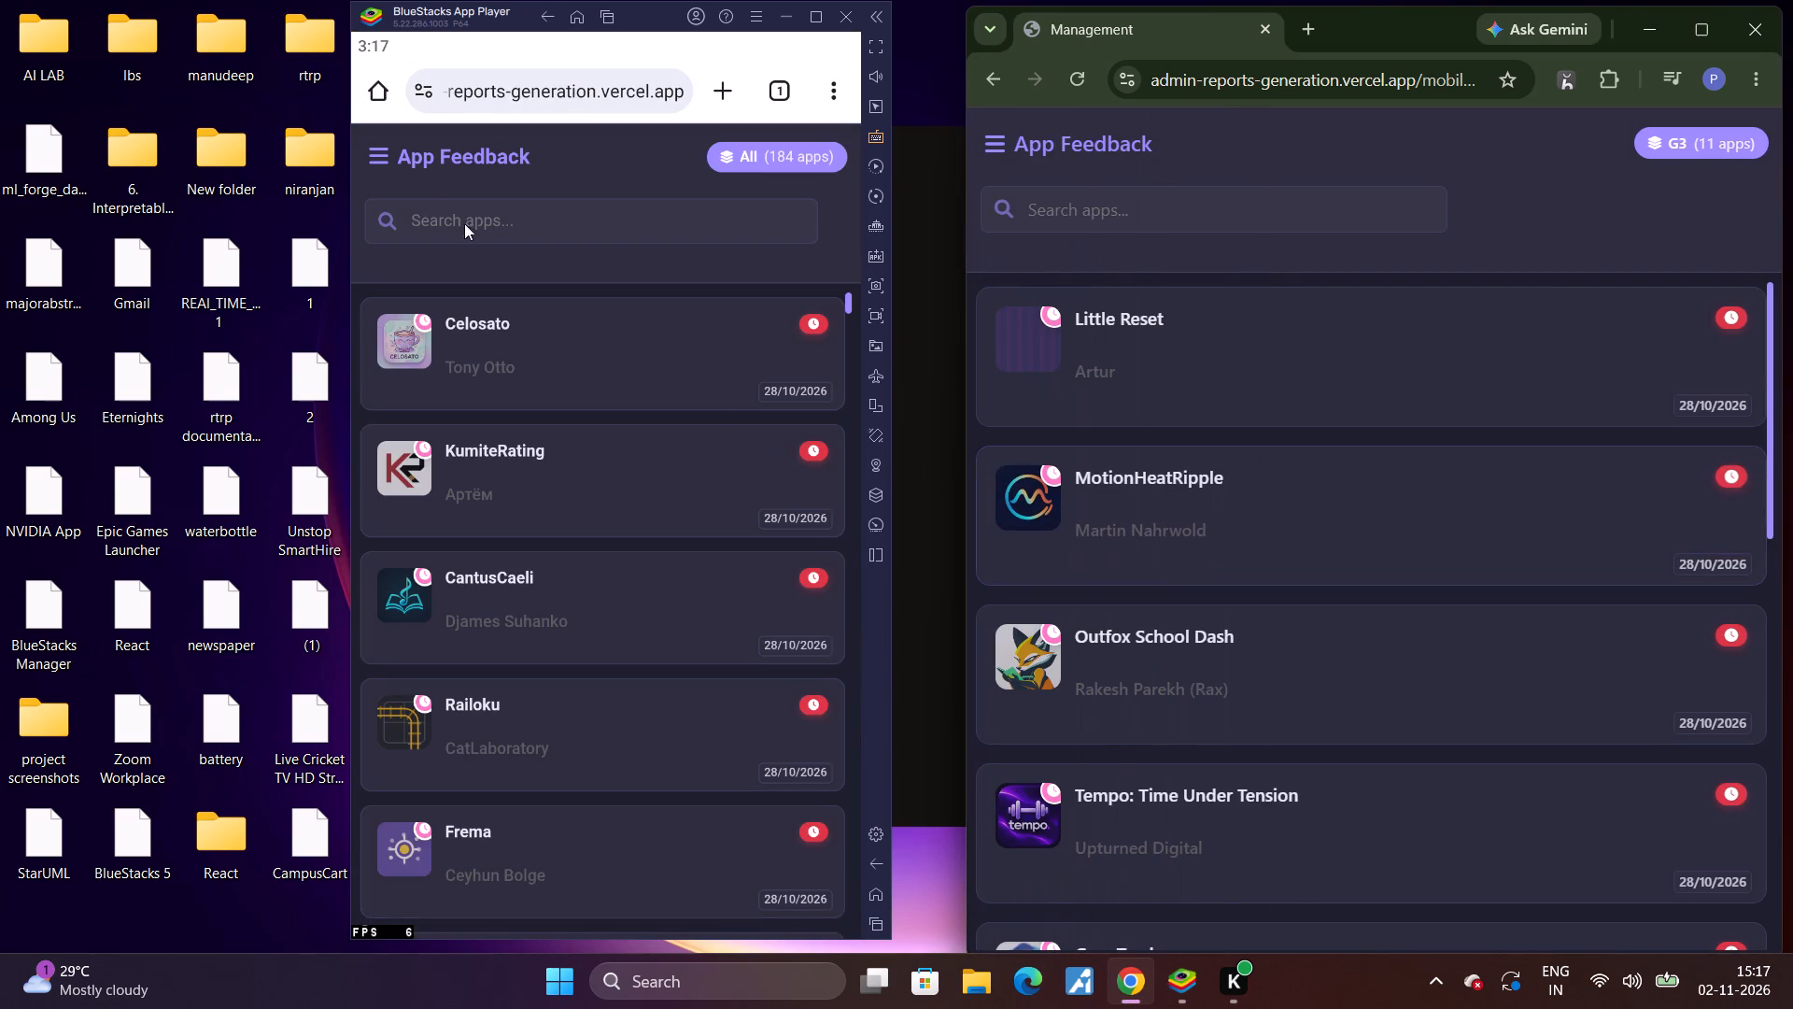
Filter the app list in the emulator to group G3.
{"action": "left_click", "coordinate": [376, 157]}
{"action": "left_click", "coordinate": [472, 452]}
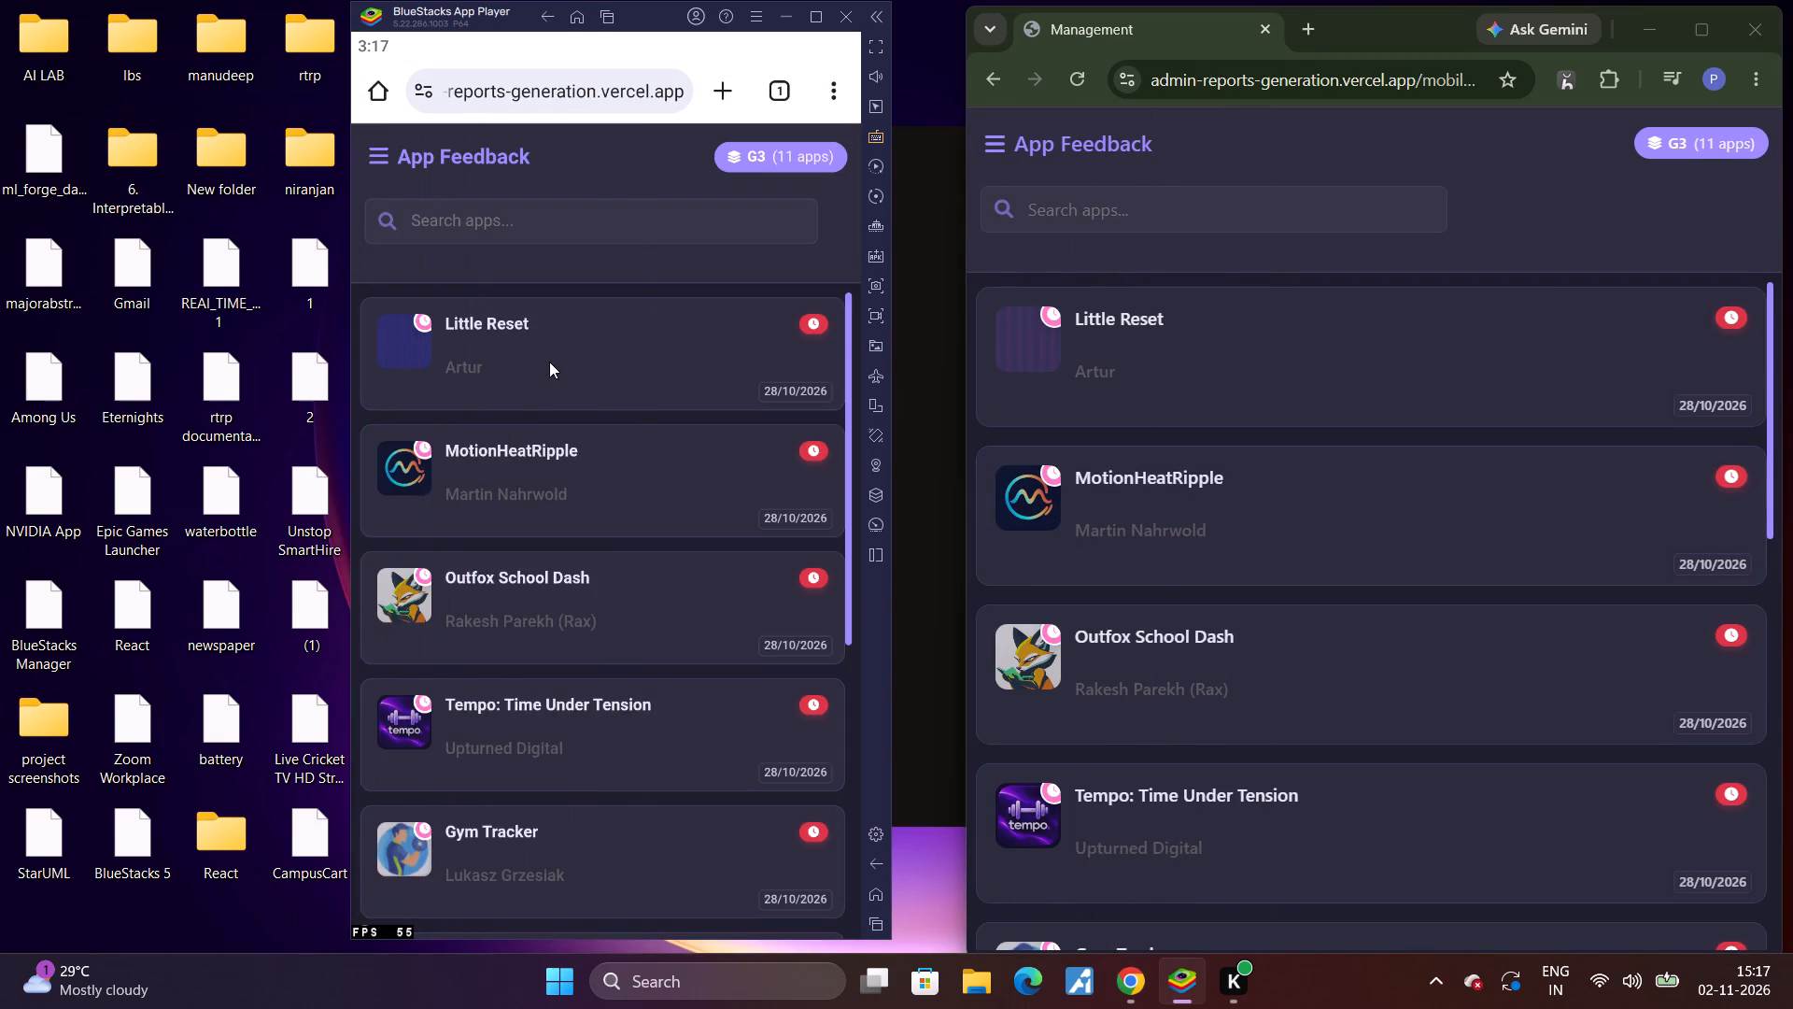
Open Little Reset's report page in both the emulator and the desktop browser, and install the app from its Google Play listing.
{"action": "left_click", "coordinate": [549, 362]}
{"action": "left_click", "coordinate": [1261, 338]}
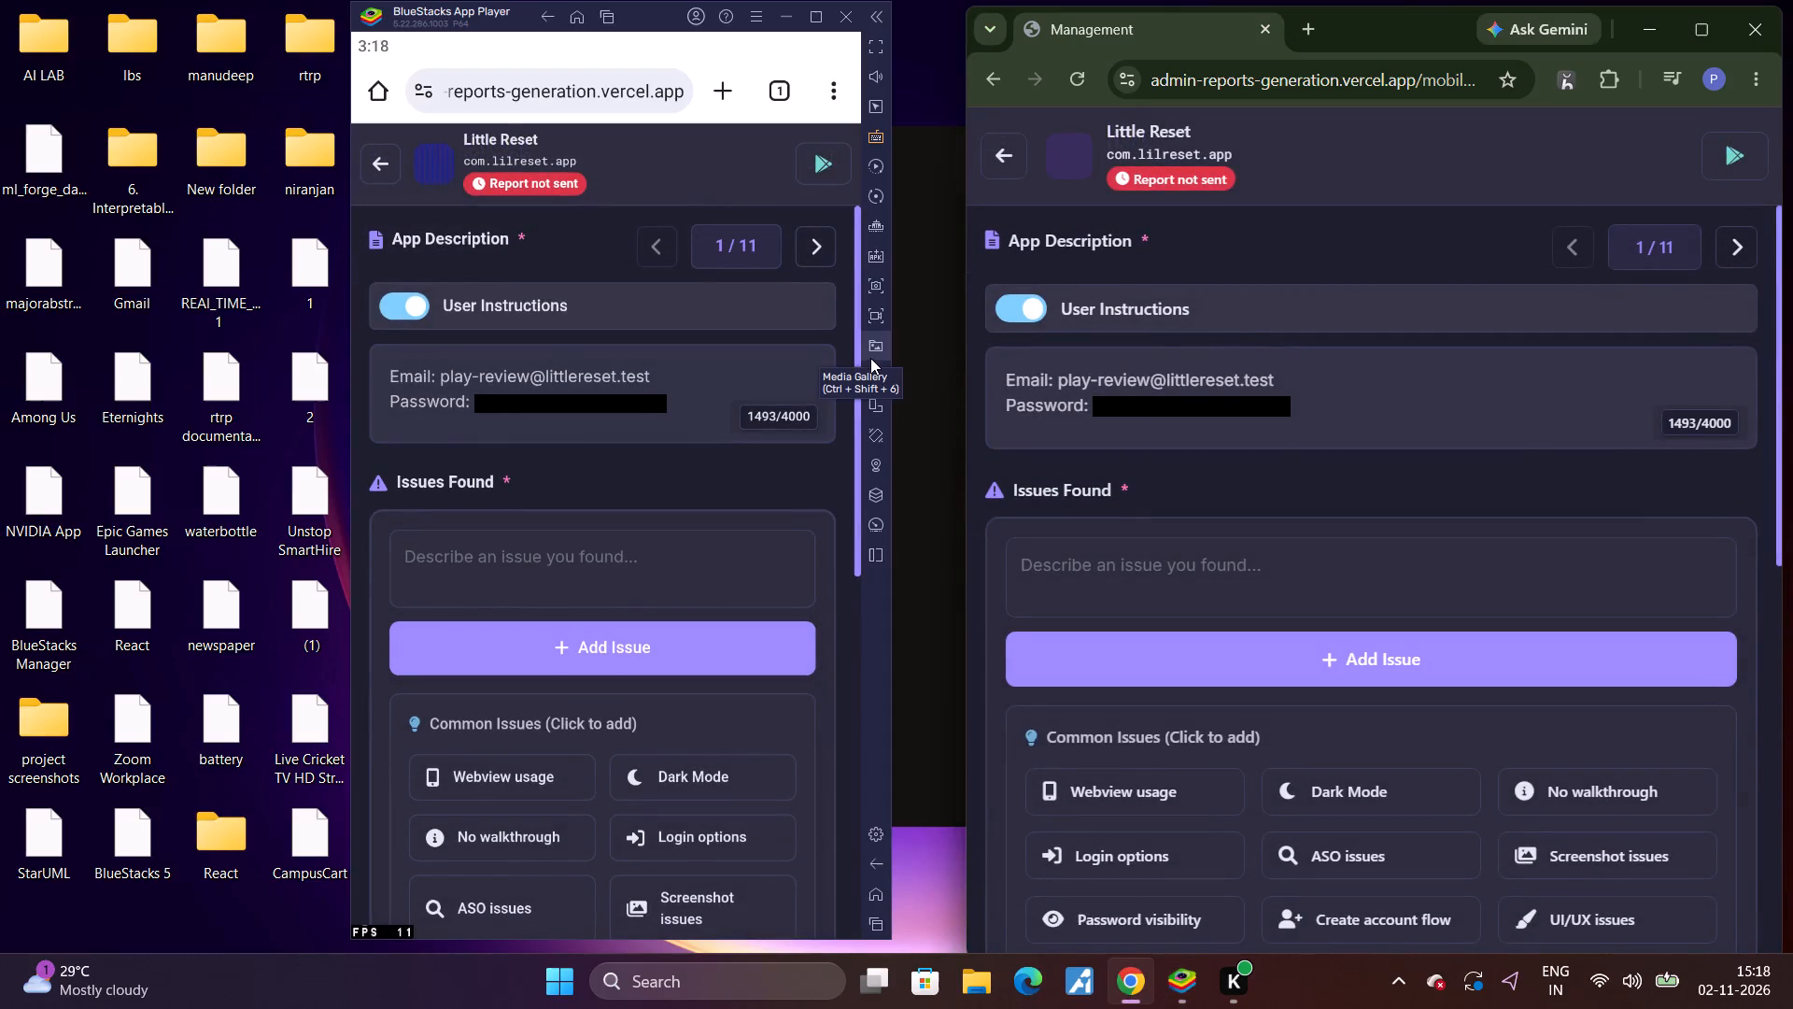
{"action": "left_click", "coordinate": [833, 153]}
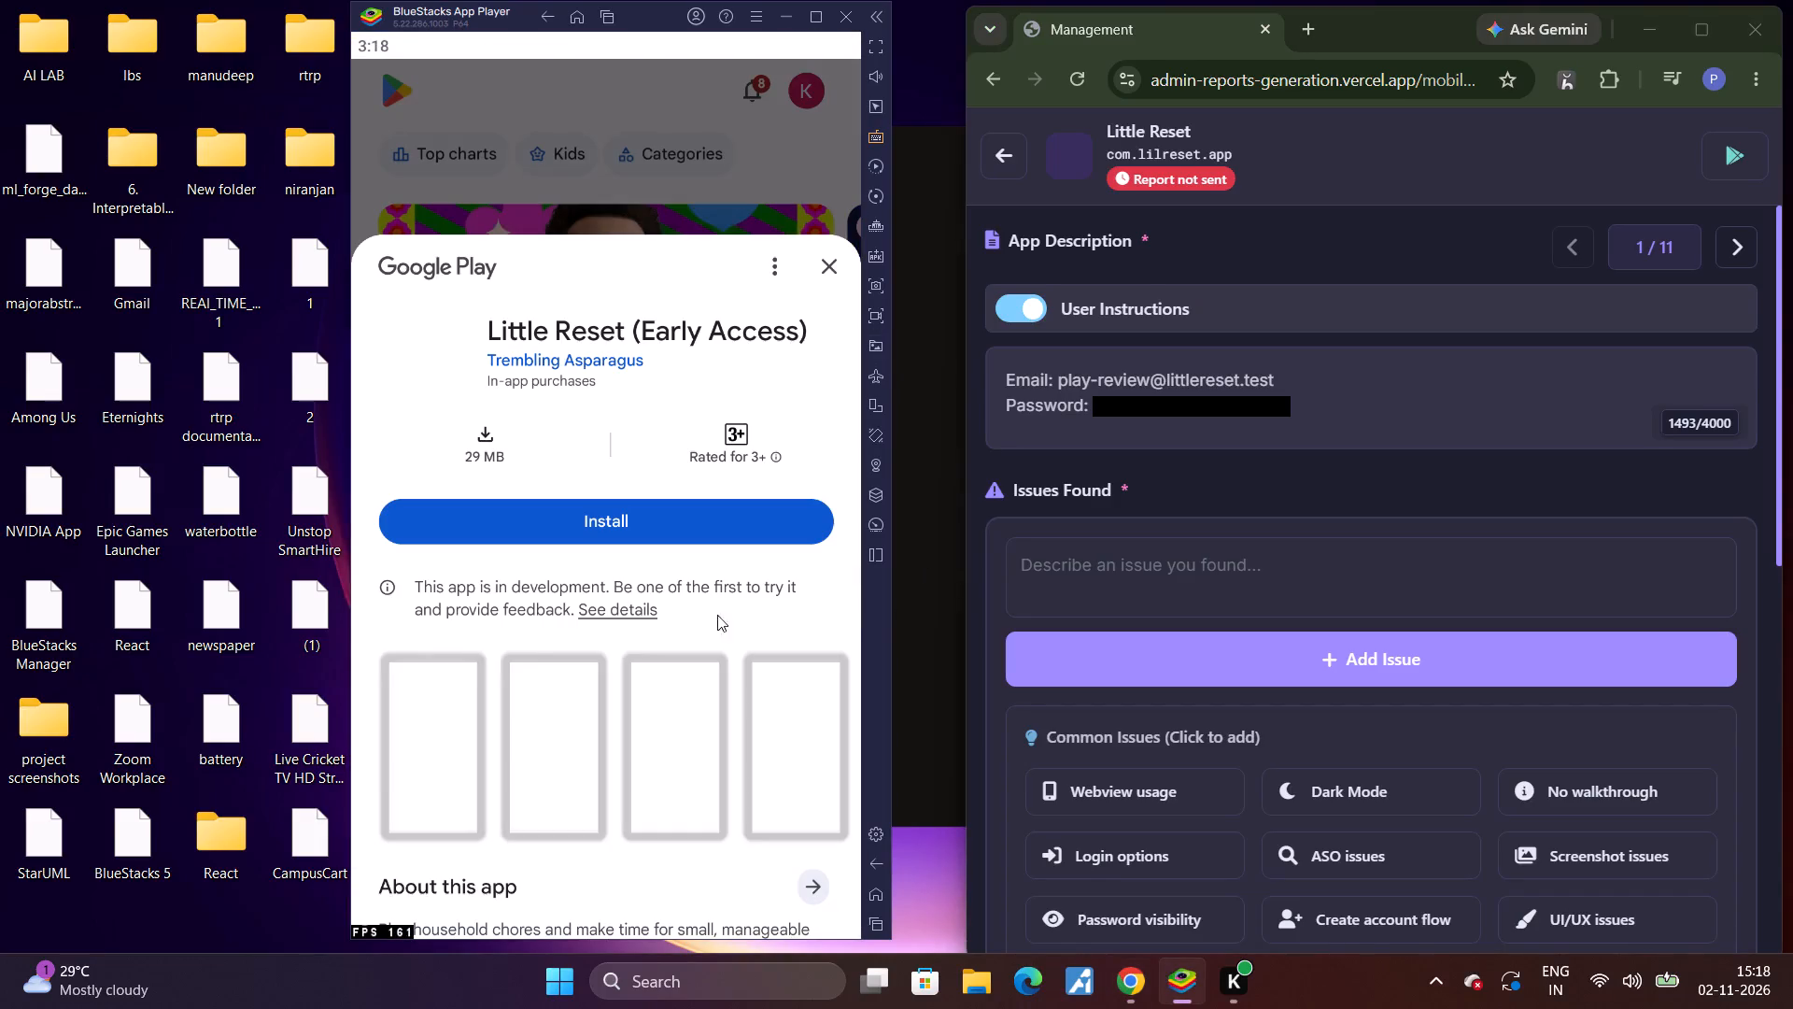
{"action": "left_click", "coordinate": [643, 530]}
Review the issues already added to the Little Reset report and examine the store listing's description and screenshots.
{"action": "left_click", "coordinate": [1519, 782]}
{"action": "scroll", "coordinate": [1504, 530], "scroll_direction": "down", "scroll_amount": 6}
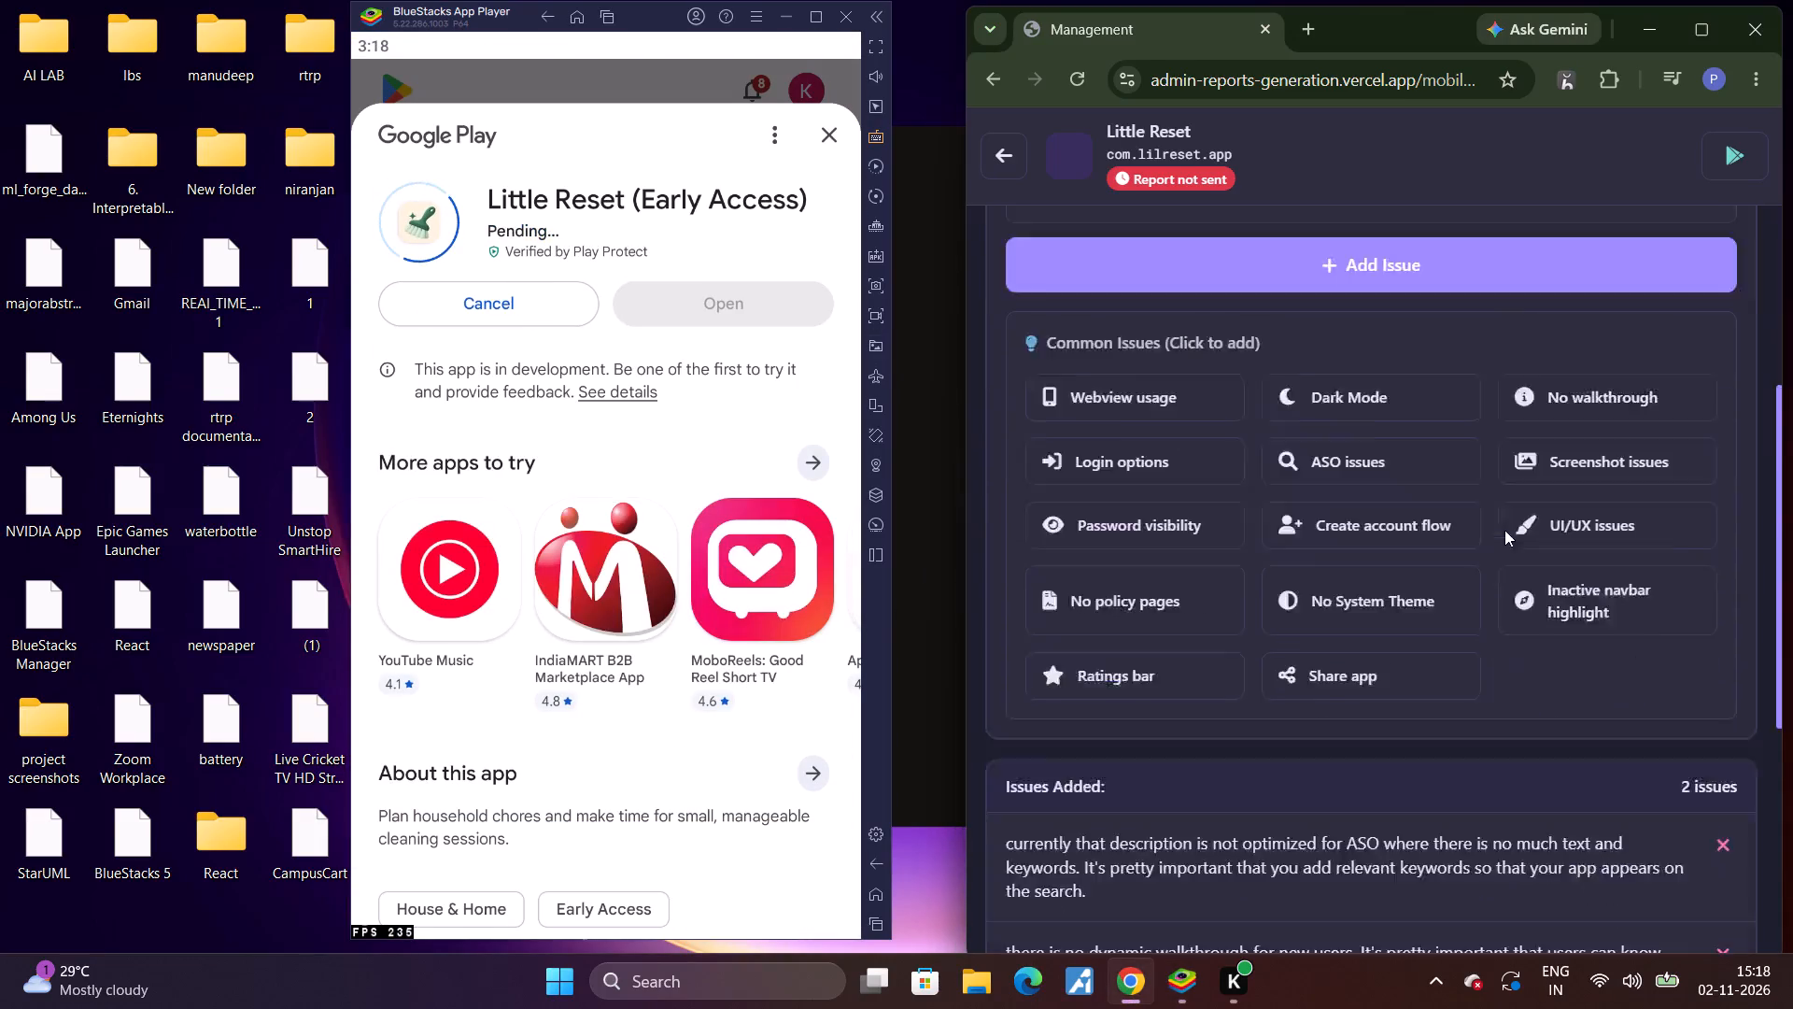
{"action": "left_click_drag", "start_coordinate": [670, 705], "coordinate": [671, 503]}
{"action": "left_click", "coordinate": [665, 515]}
{"action": "left_click", "coordinate": [654, 587]}
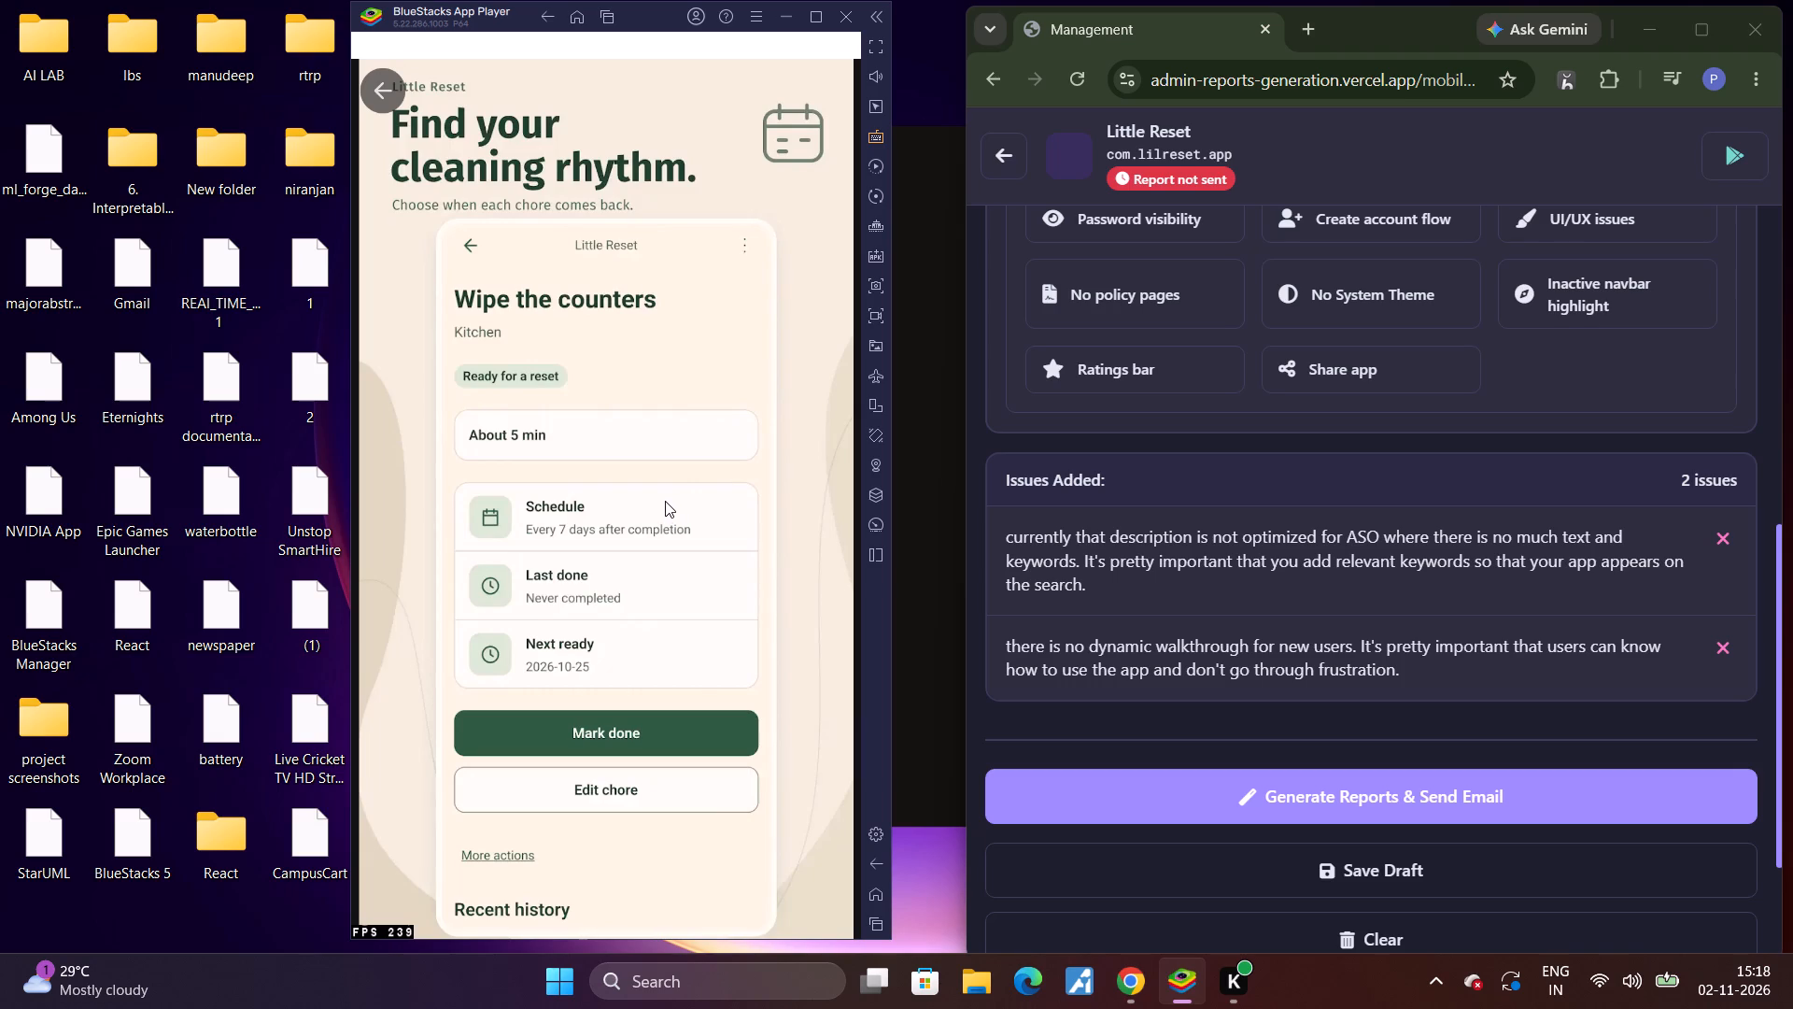
{"action": "left_click_drag", "start_coordinate": [723, 268], "coordinate": [800, 754]}
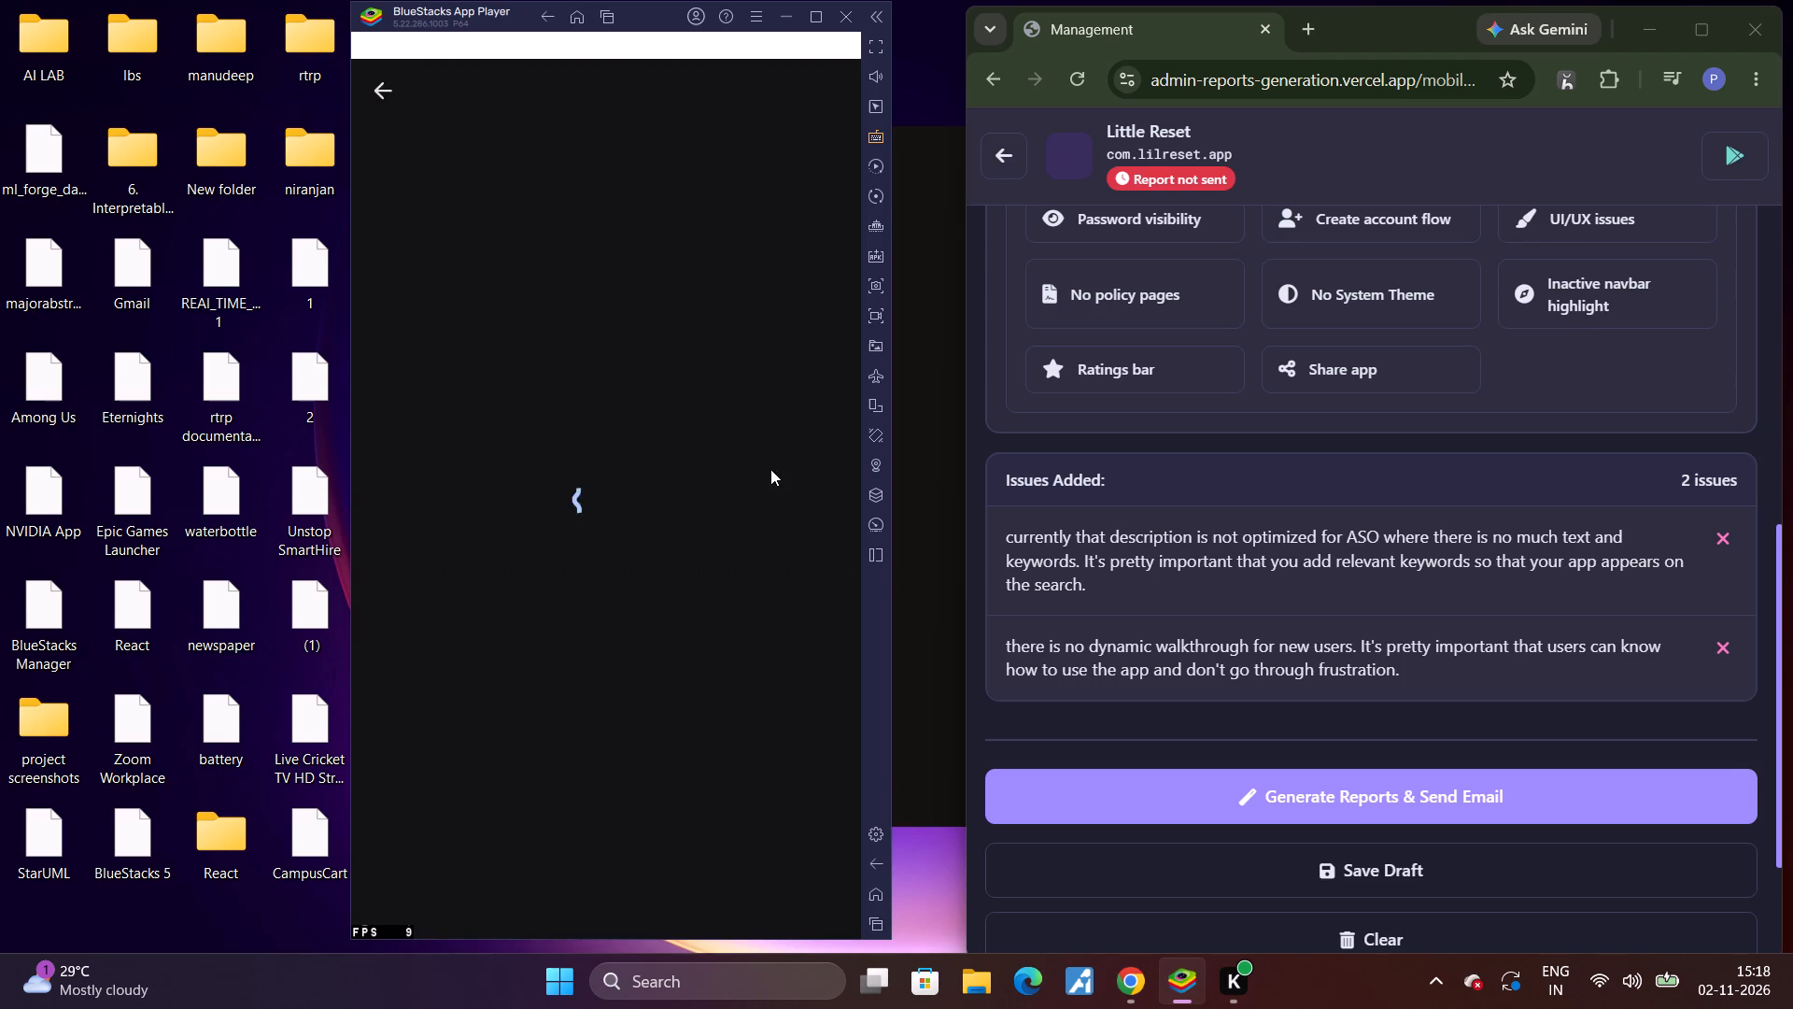
{"action": "left_click_drag", "start_coordinate": [715, 362], "coordinate": [727, 803]}
{"action": "left_click_drag", "start_coordinate": [664, 448], "coordinate": [674, 961]}
{"action": "left_click_drag", "start_coordinate": [651, 374], "coordinate": [675, 580]}
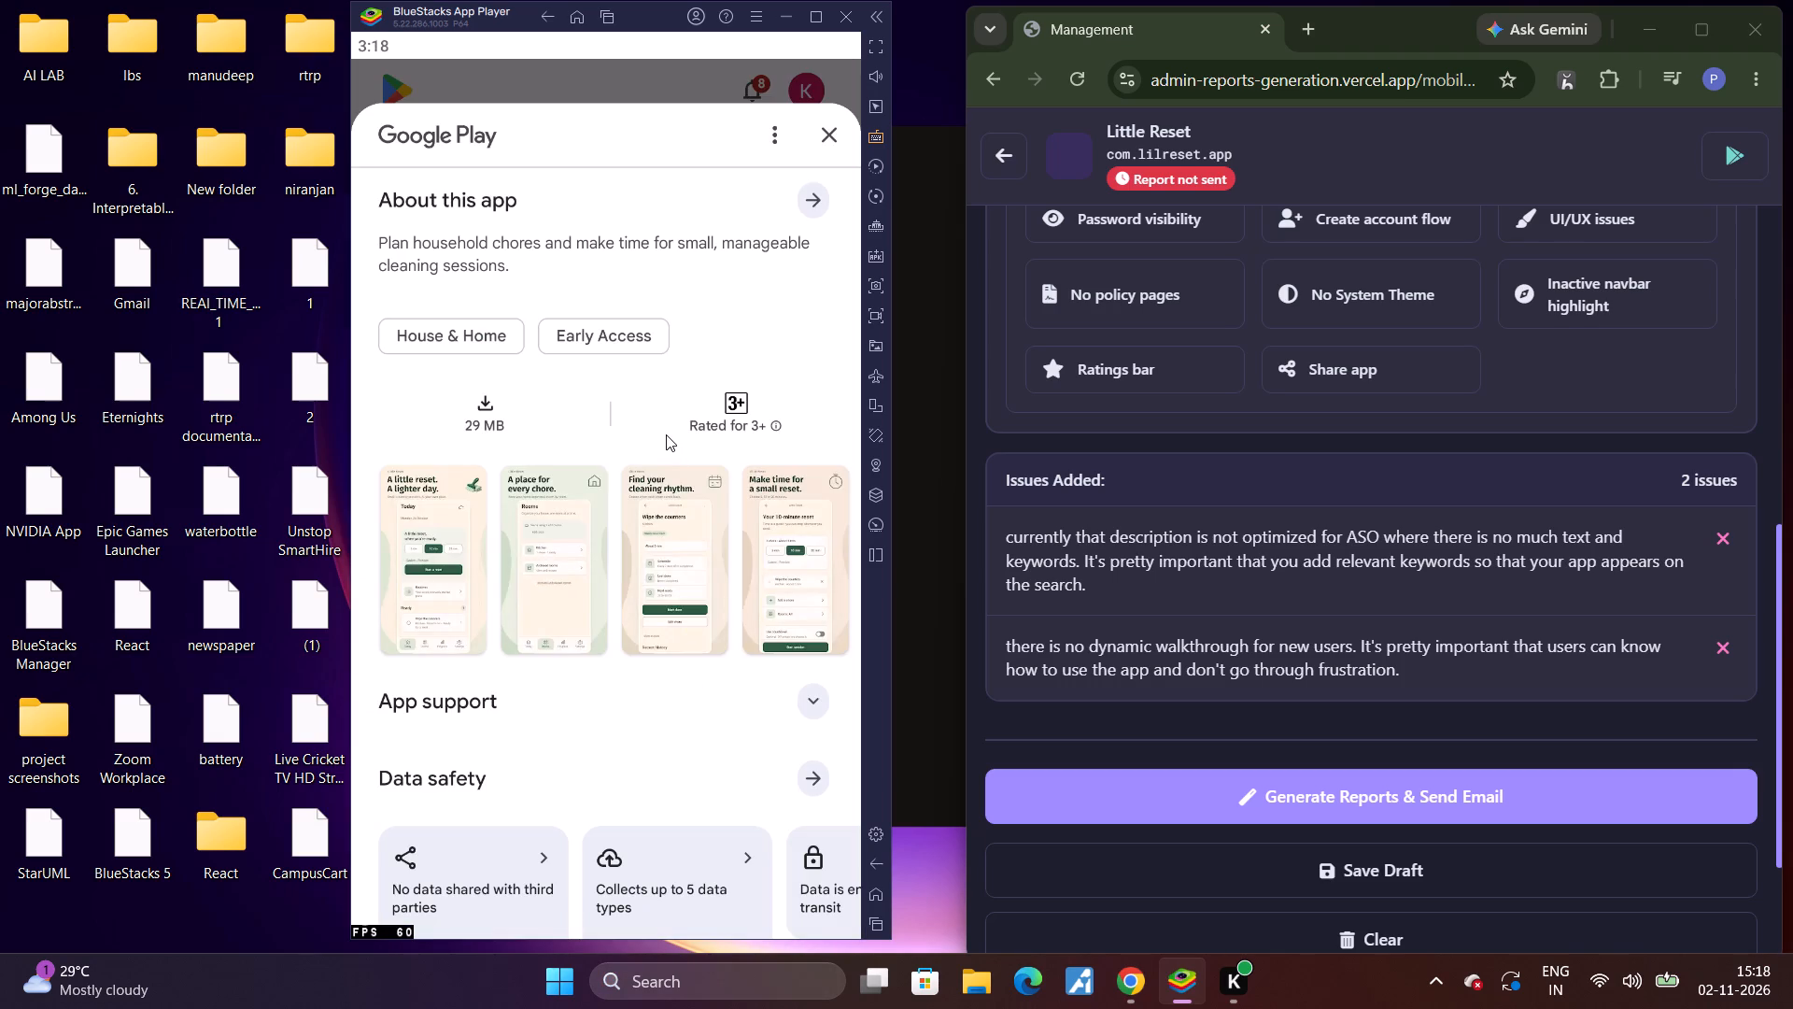
{"action": "left_click_drag", "start_coordinate": [666, 433], "coordinate": [785, 993]}
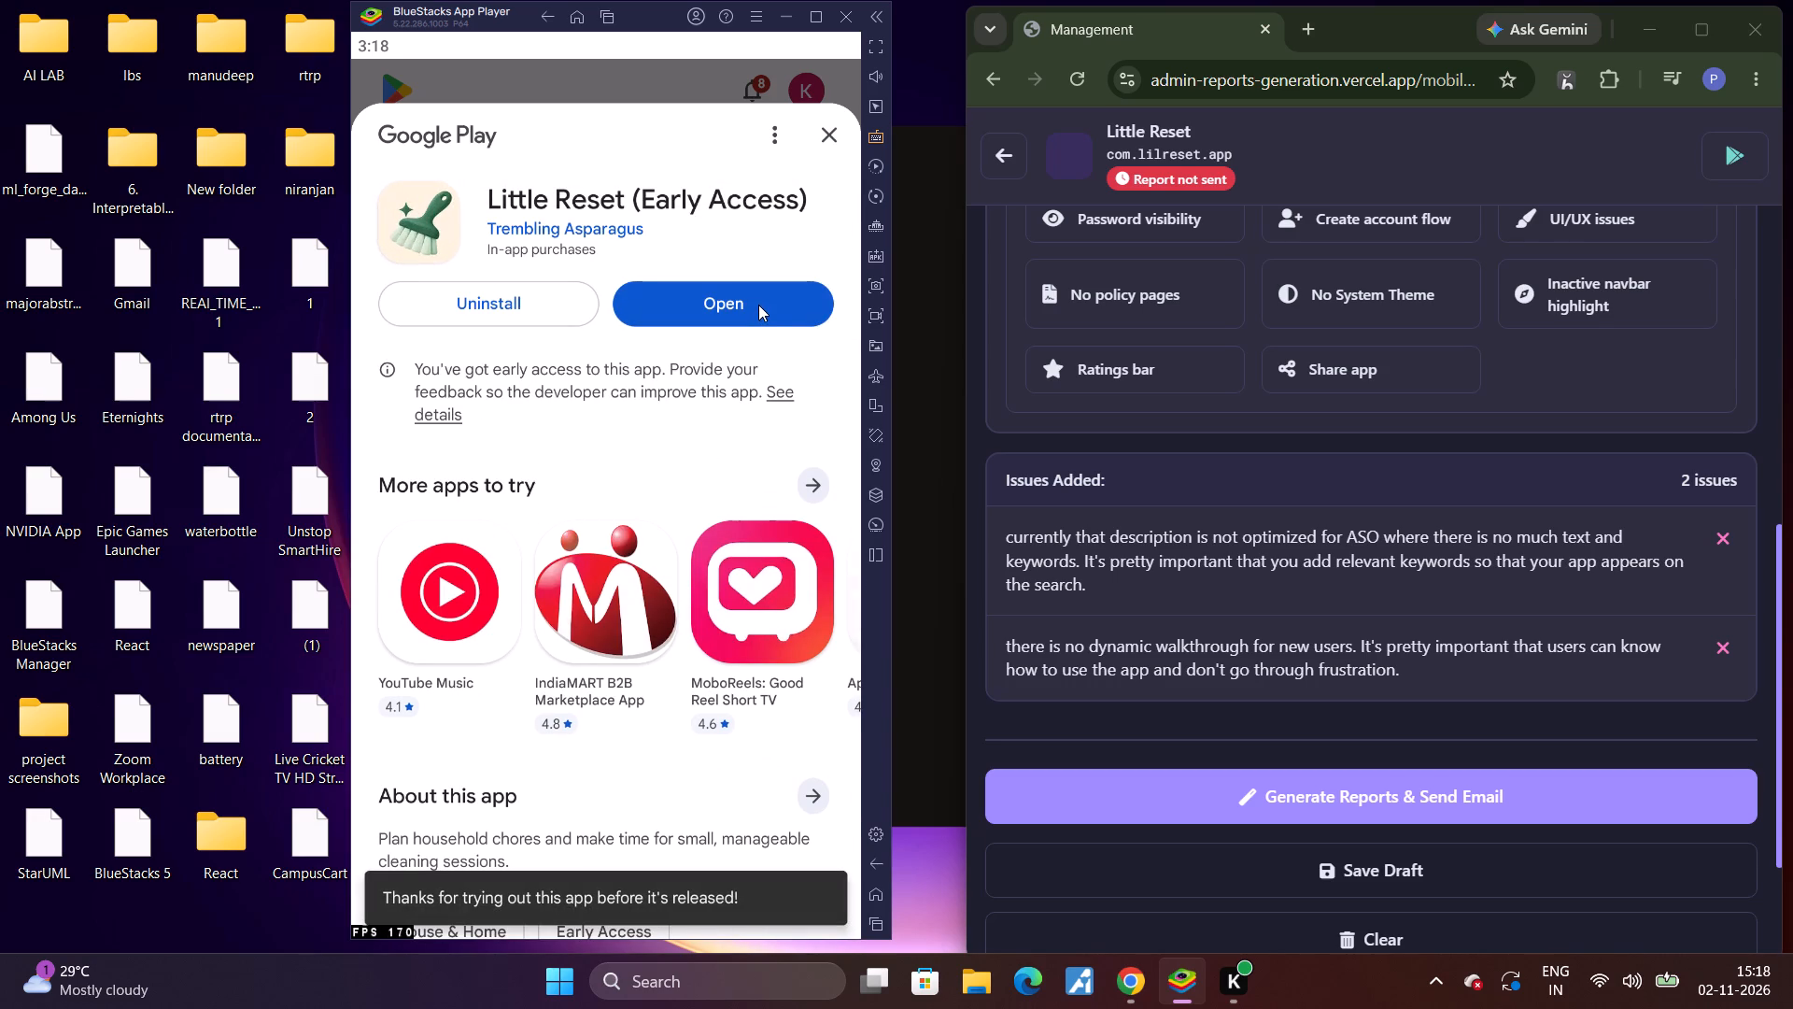
Launch Little Reset, look over its email account creation form and return to the welcome screen.
{"action": "left_click", "coordinate": [762, 299]}
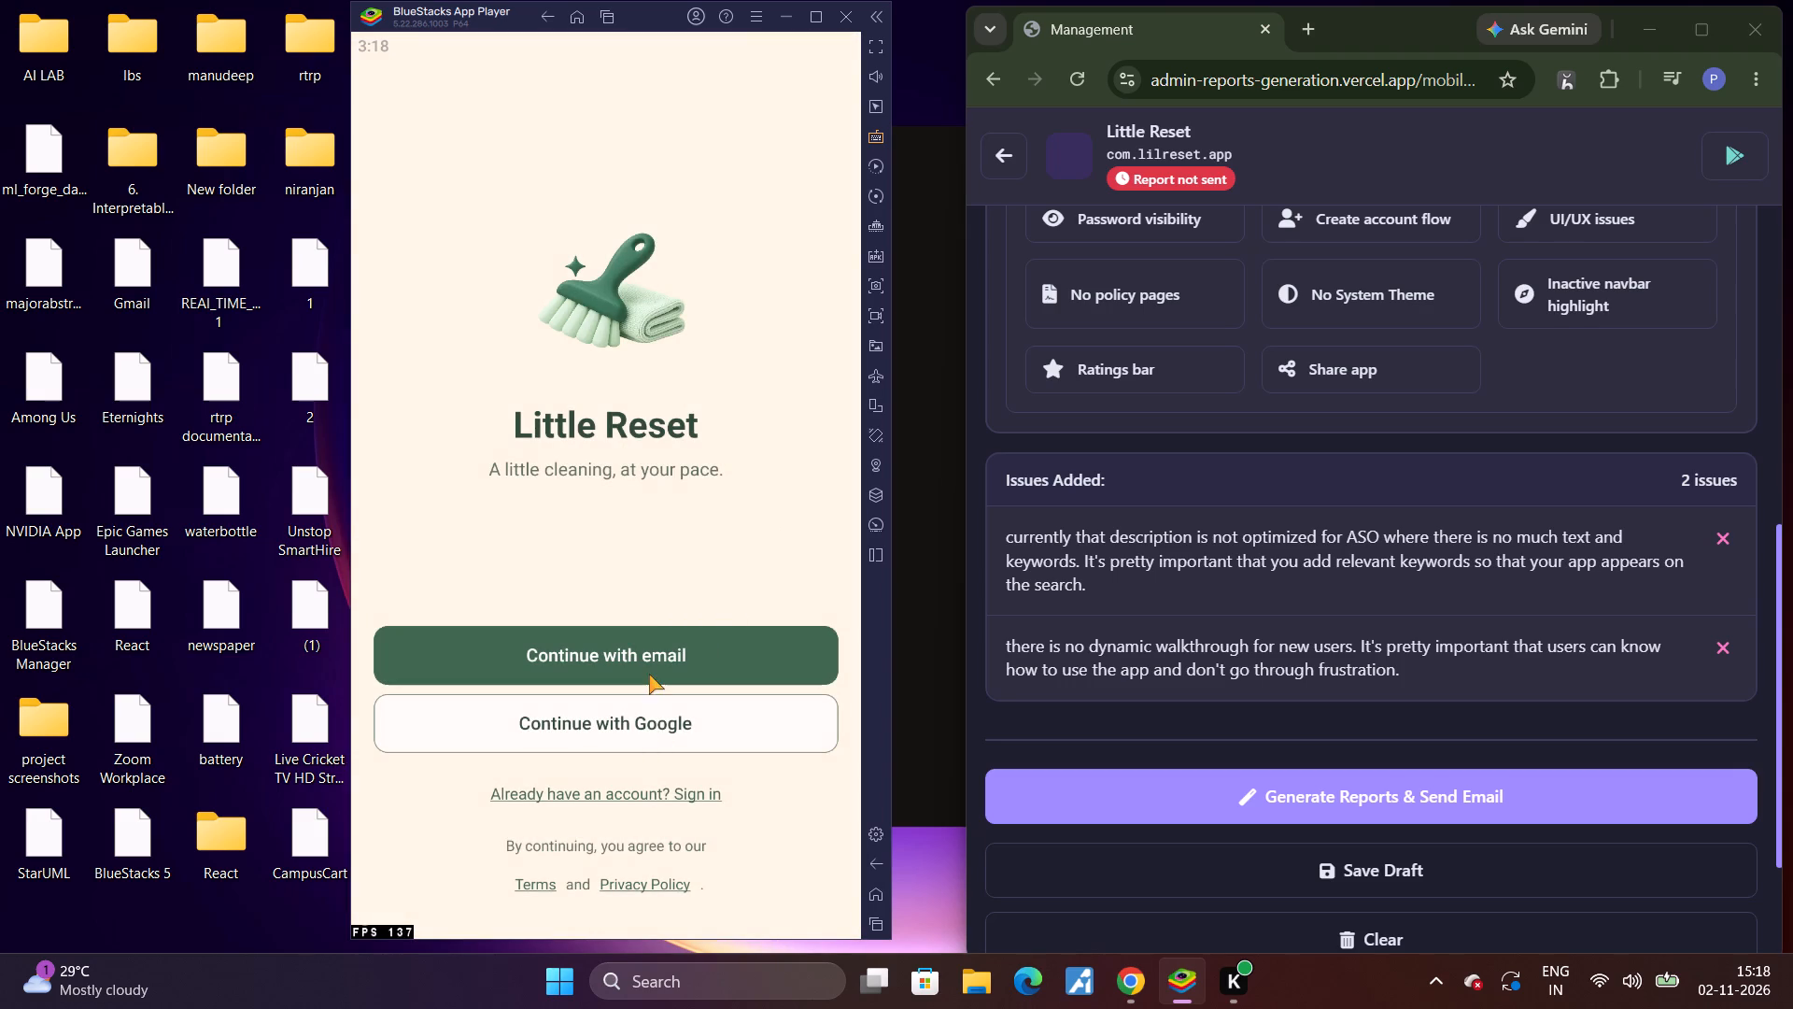
{"action": "left_click", "coordinate": [648, 674]}
{"action": "left_click", "coordinate": [491, 158]}
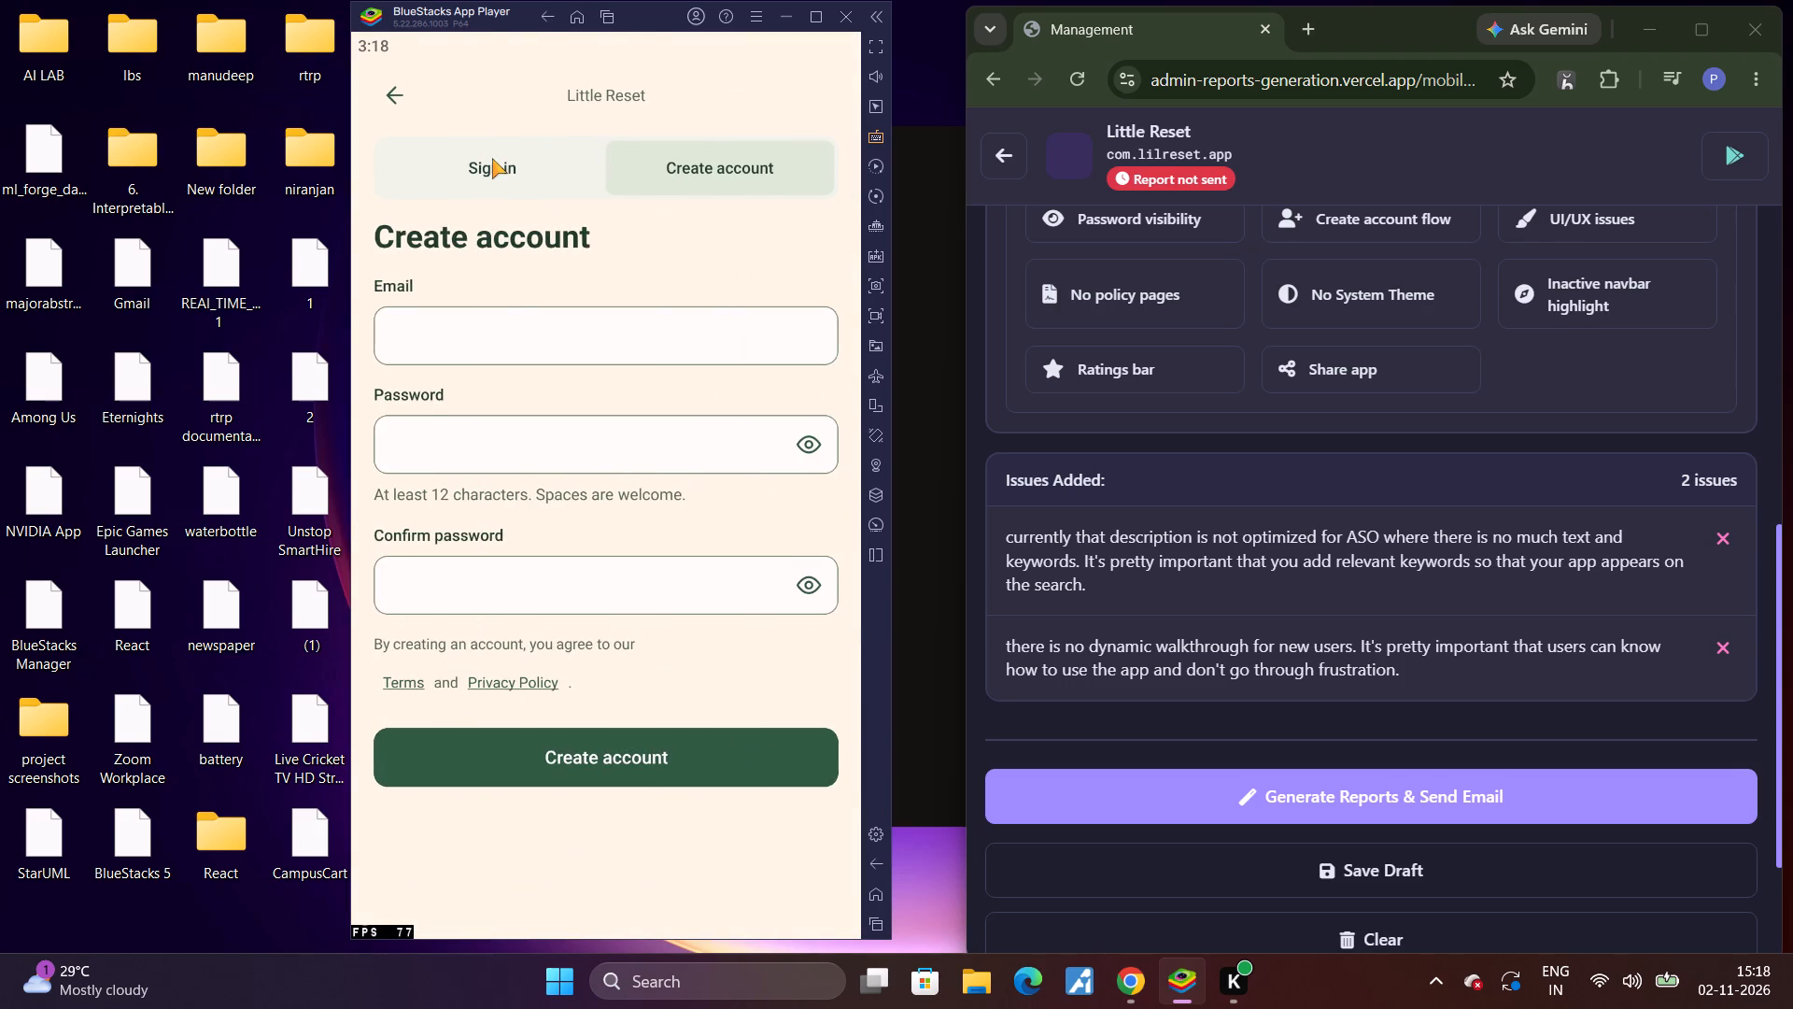
{"action": "left_click", "coordinate": [406, 109]}
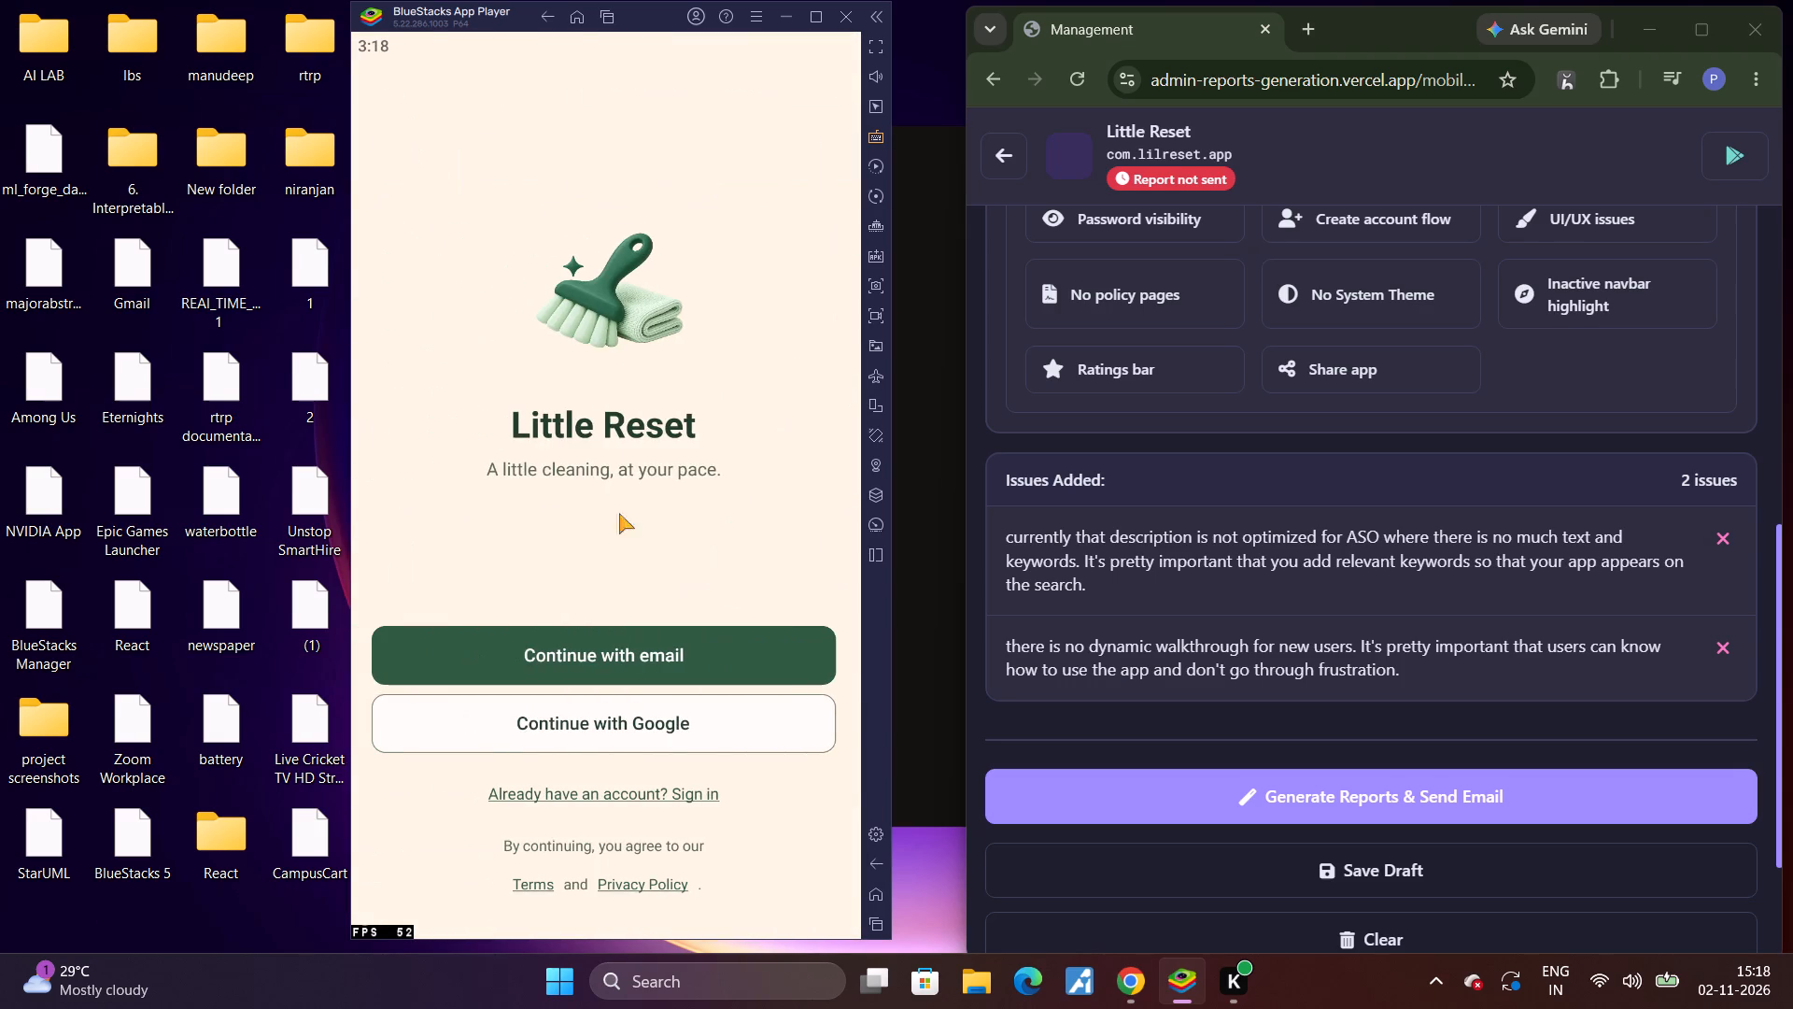
Try continuing with Google from Little Reset's welcome screen and again from its Sign in page.
{"action": "left_click", "coordinate": [642, 744]}
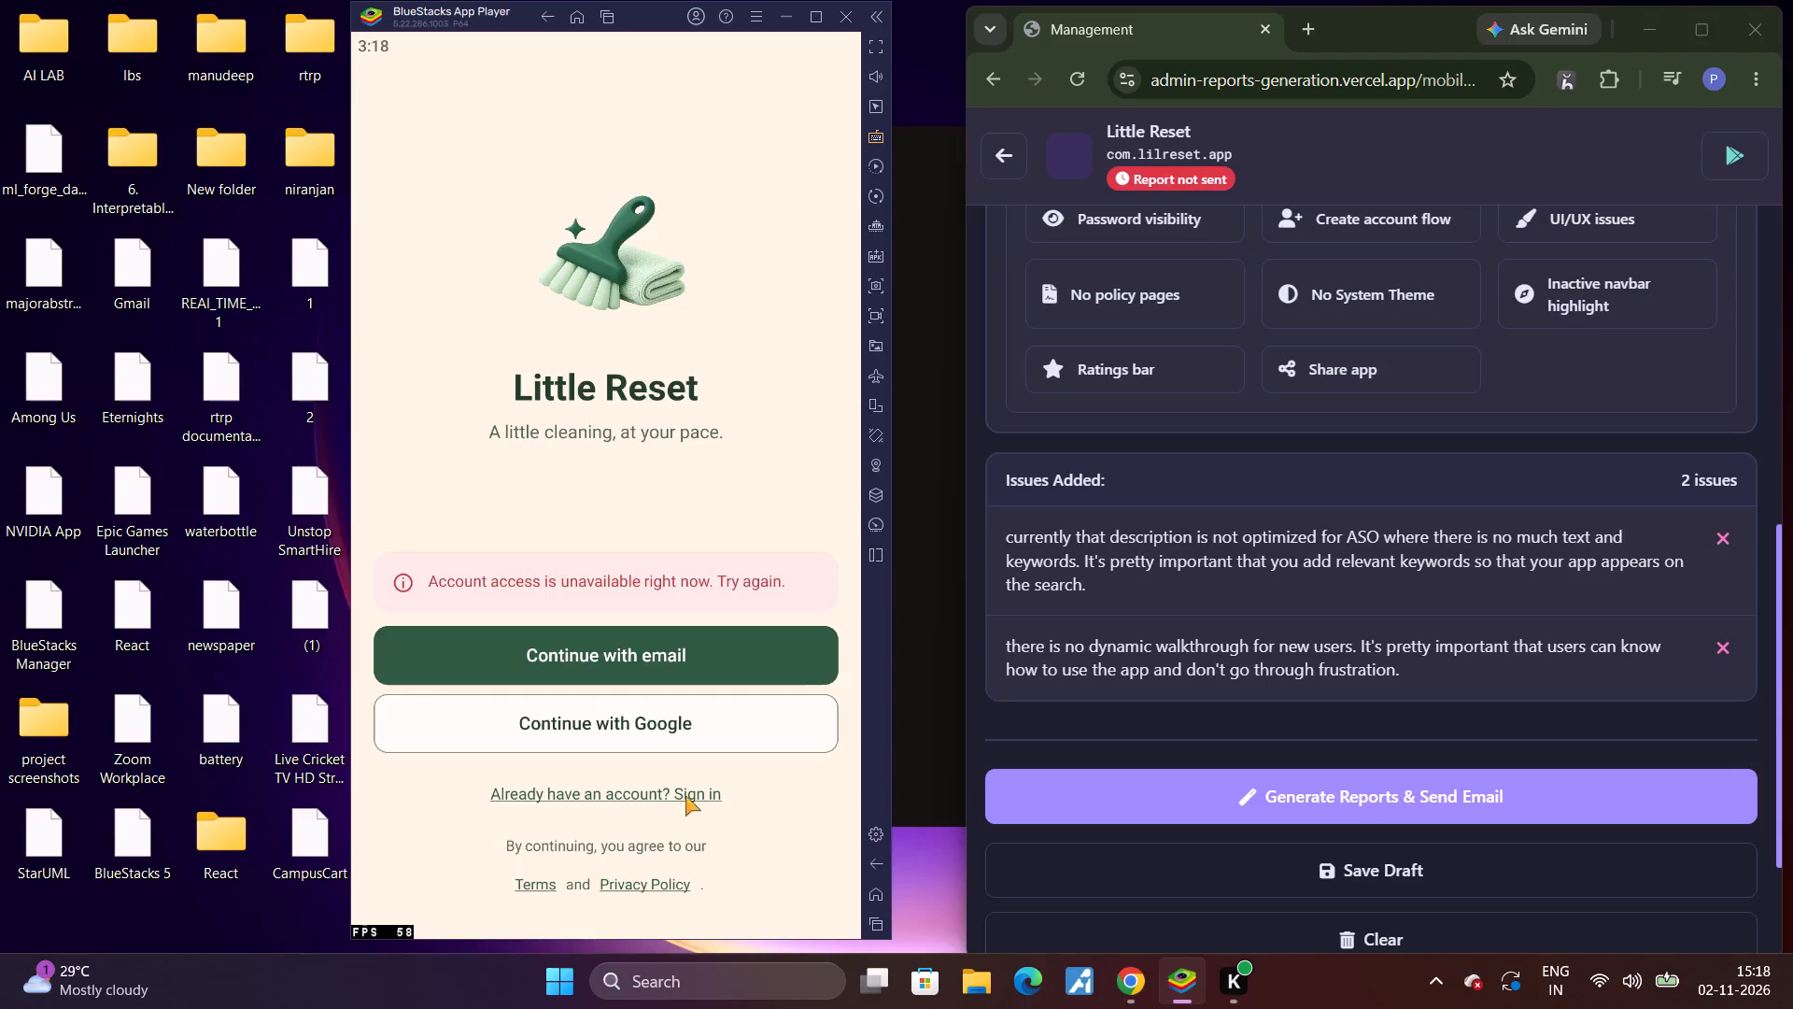
{"action": "left_click", "coordinate": [692, 793]}
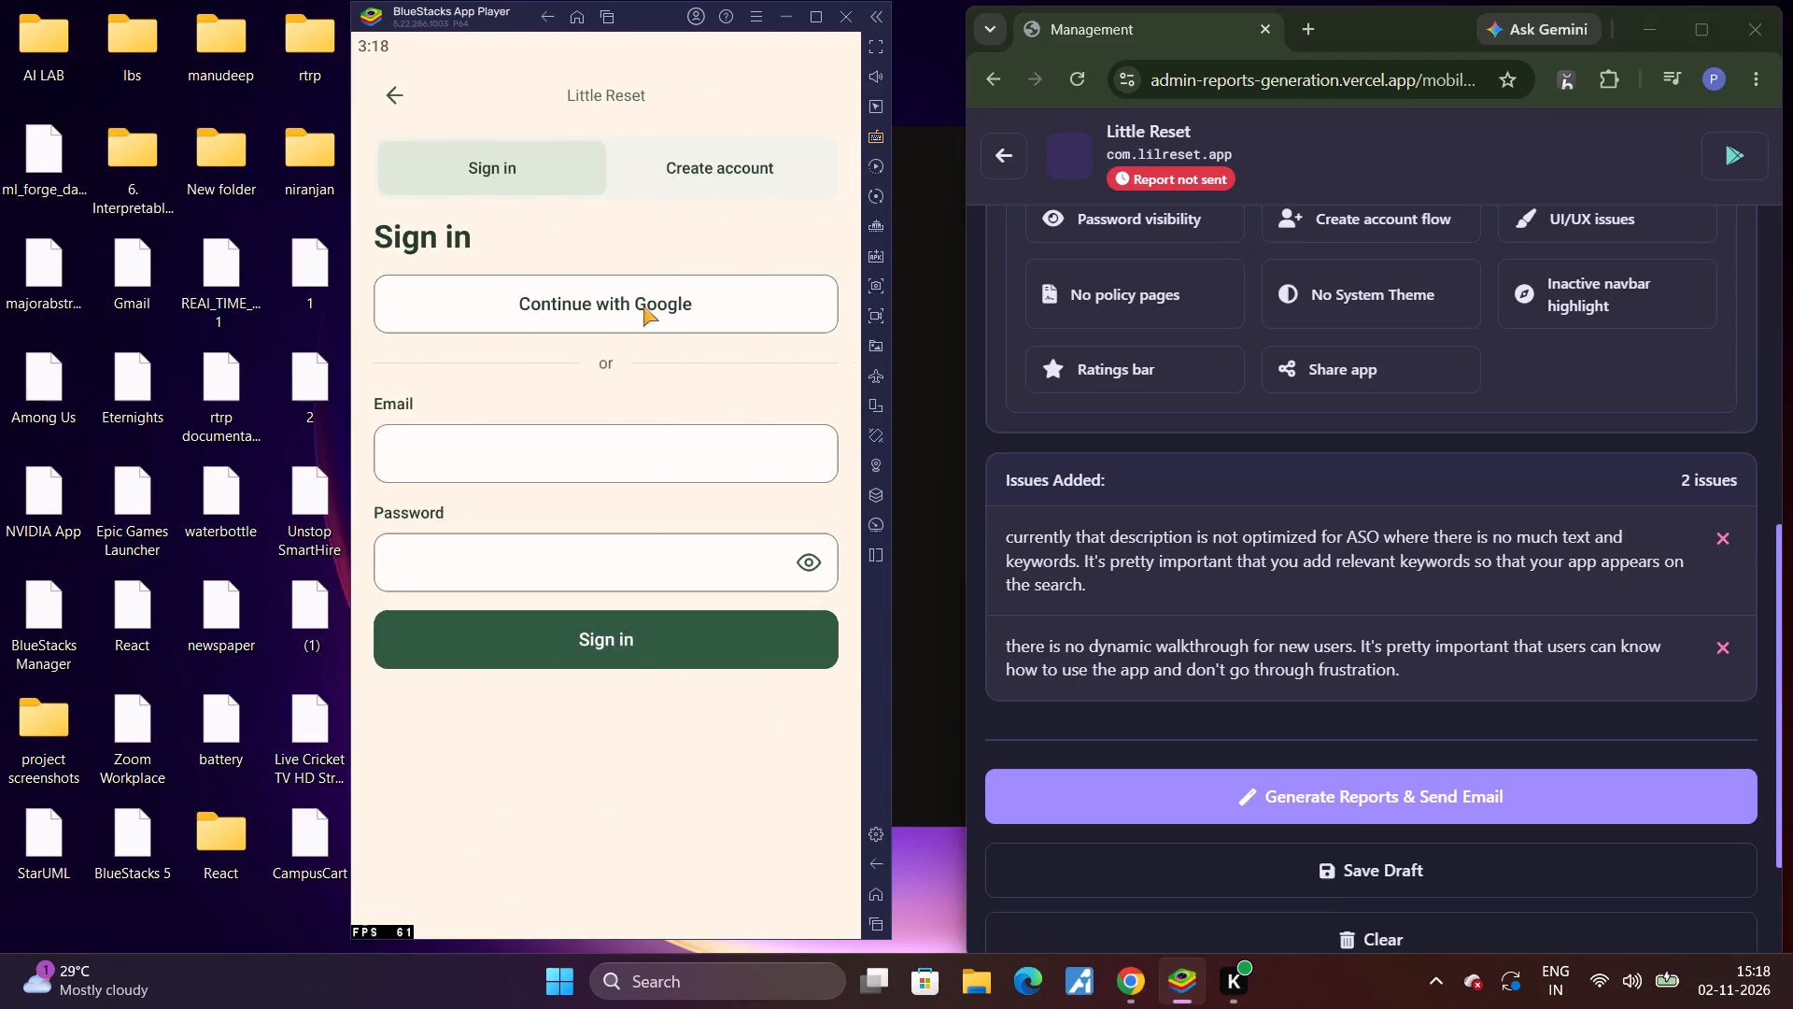
{"action": "left_click", "coordinate": [642, 310]}
{"action": "triple_click", "coordinate": [607, 375]}
{"action": "triple_click", "coordinate": [607, 375]}
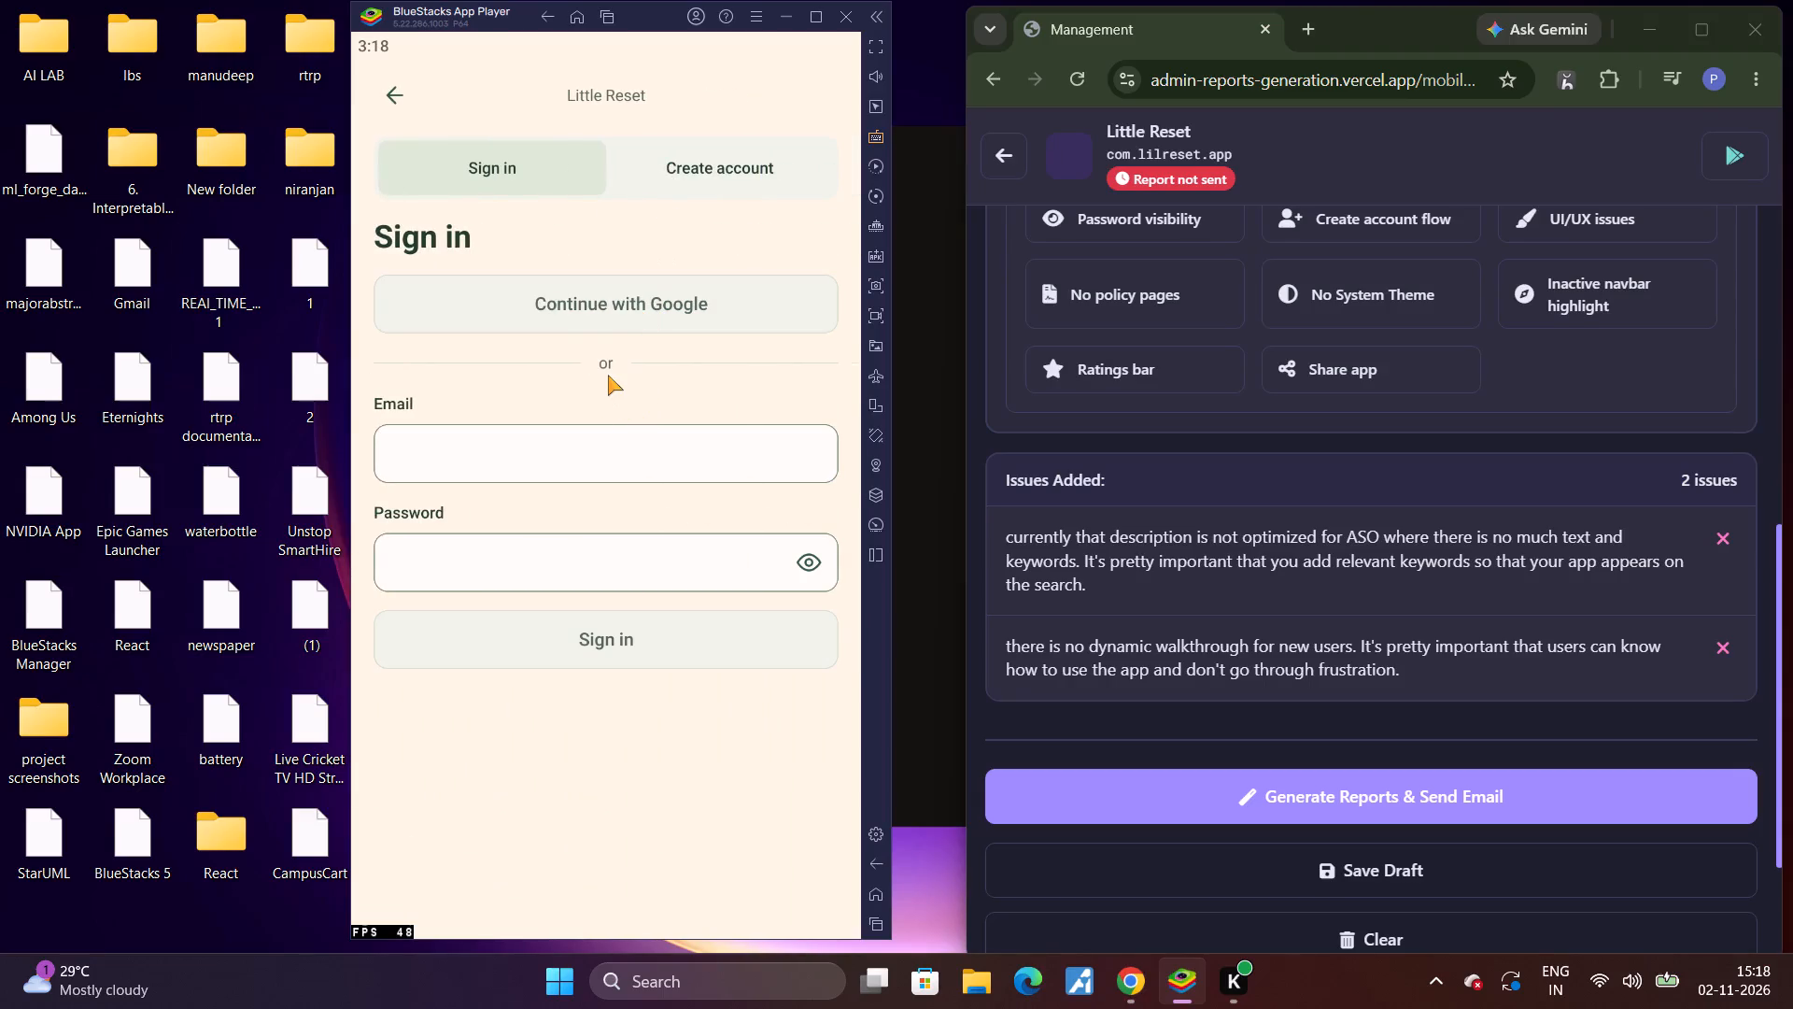
{"action": "left_click", "coordinate": [607, 375]}
Add the saved clipboard text "There is a problem in signing in with google" as an issue in the Little Reset report.
{"action": "scroll", "coordinate": [1683, 454], "scroll_direction": "up", "scroll_amount": 5}
{"action": "left_click", "coordinate": [1383, 460]}
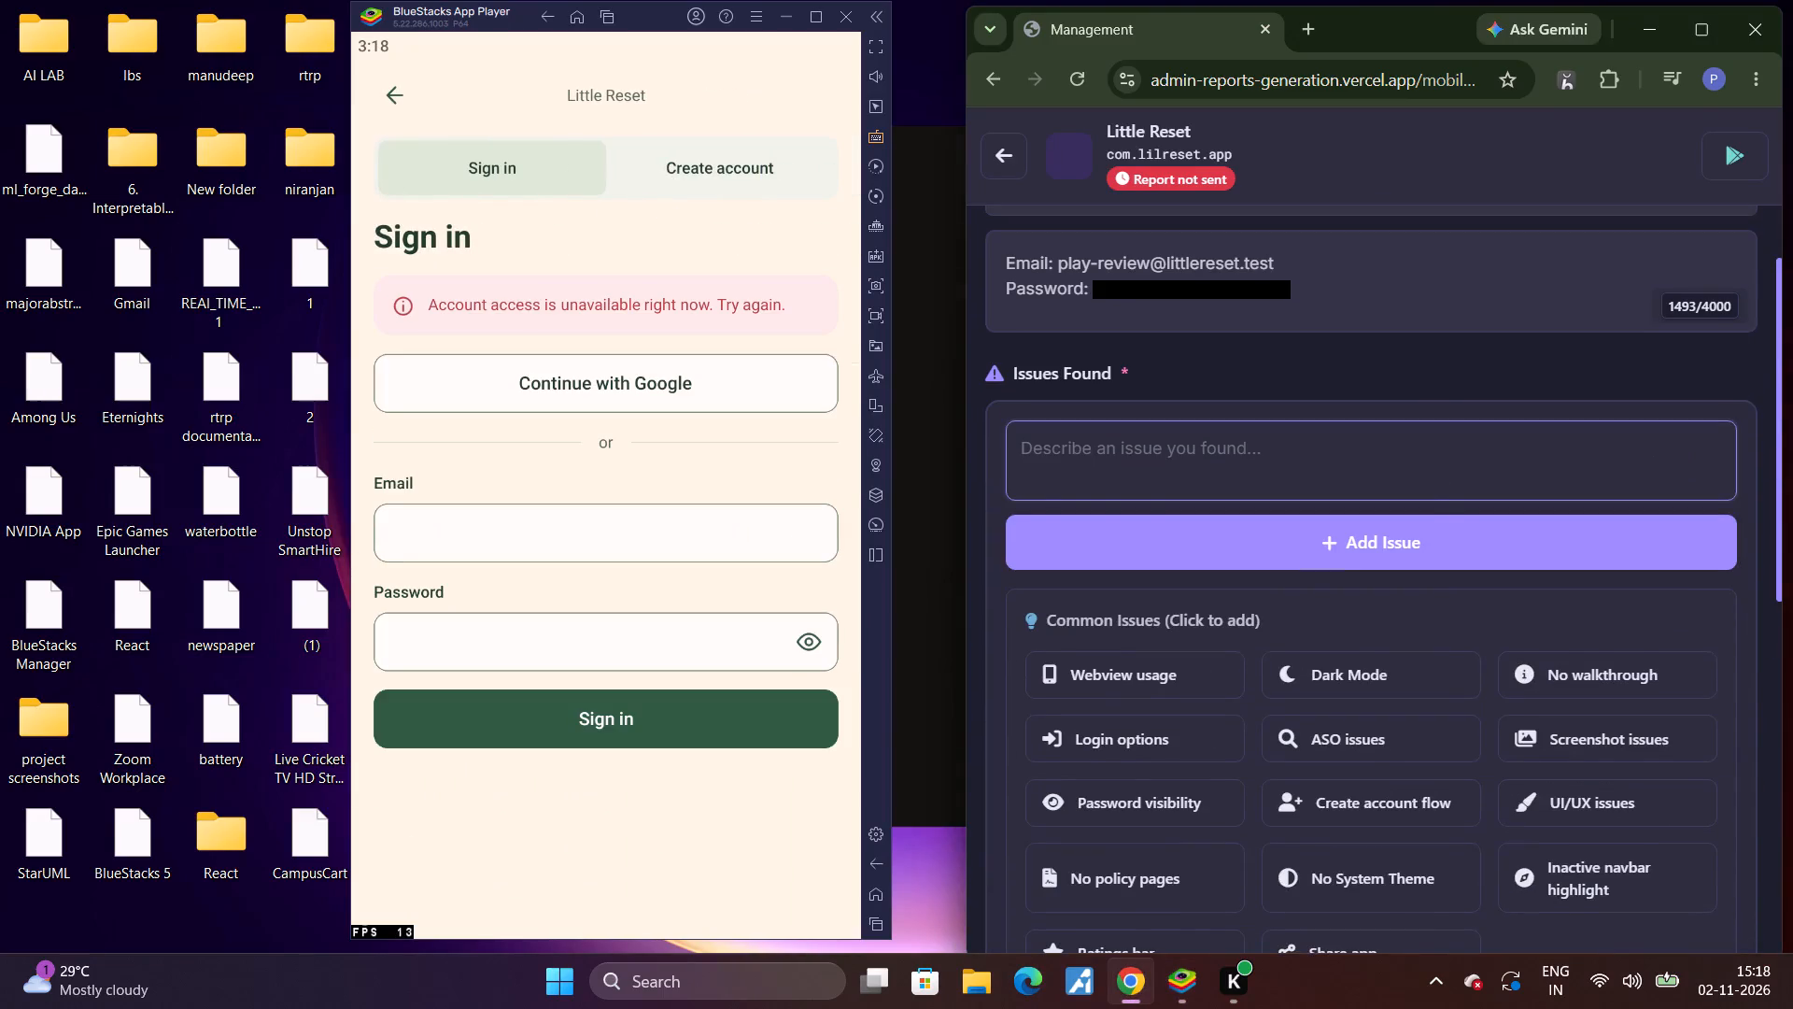
{"action": "key", "text": "super+v"}
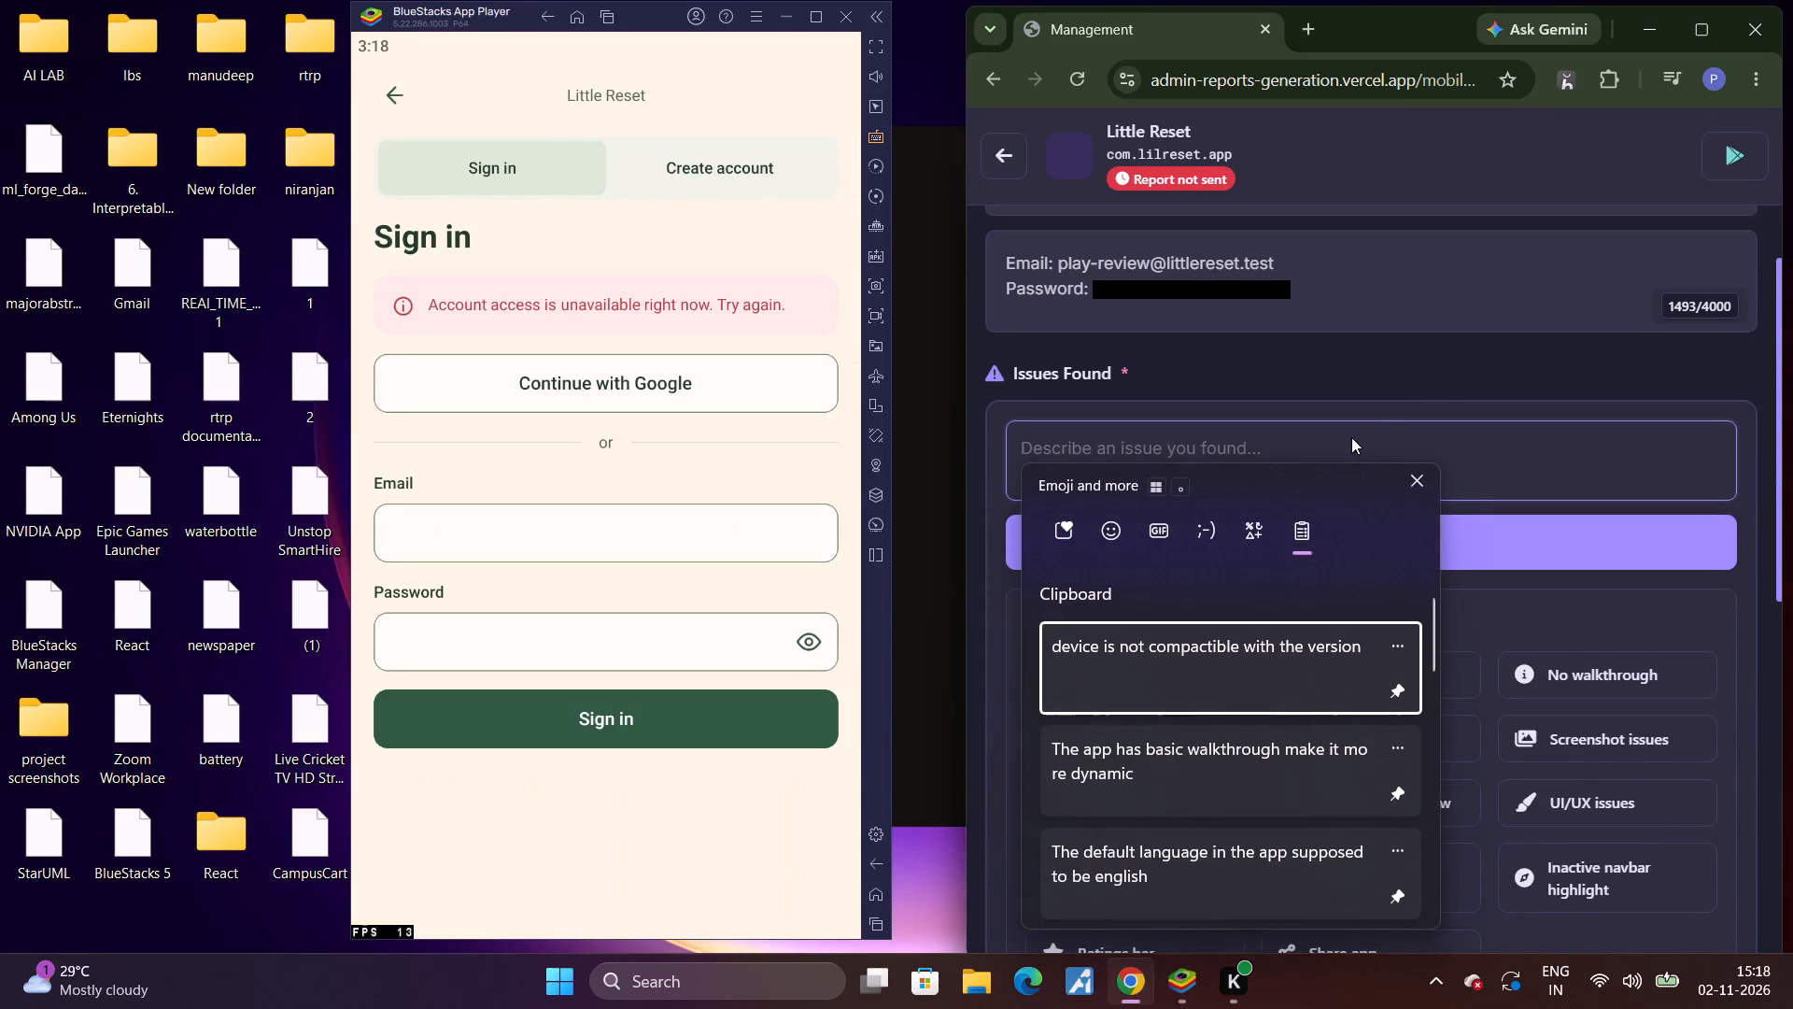
{"action": "scroll", "coordinate": [1238, 744], "scroll_direction": "down", "scroll_amount": 18}
{"action": "scroll", "coordinate": [1238, 744], "scroll_direction": "down", "scroll_amount": 3}
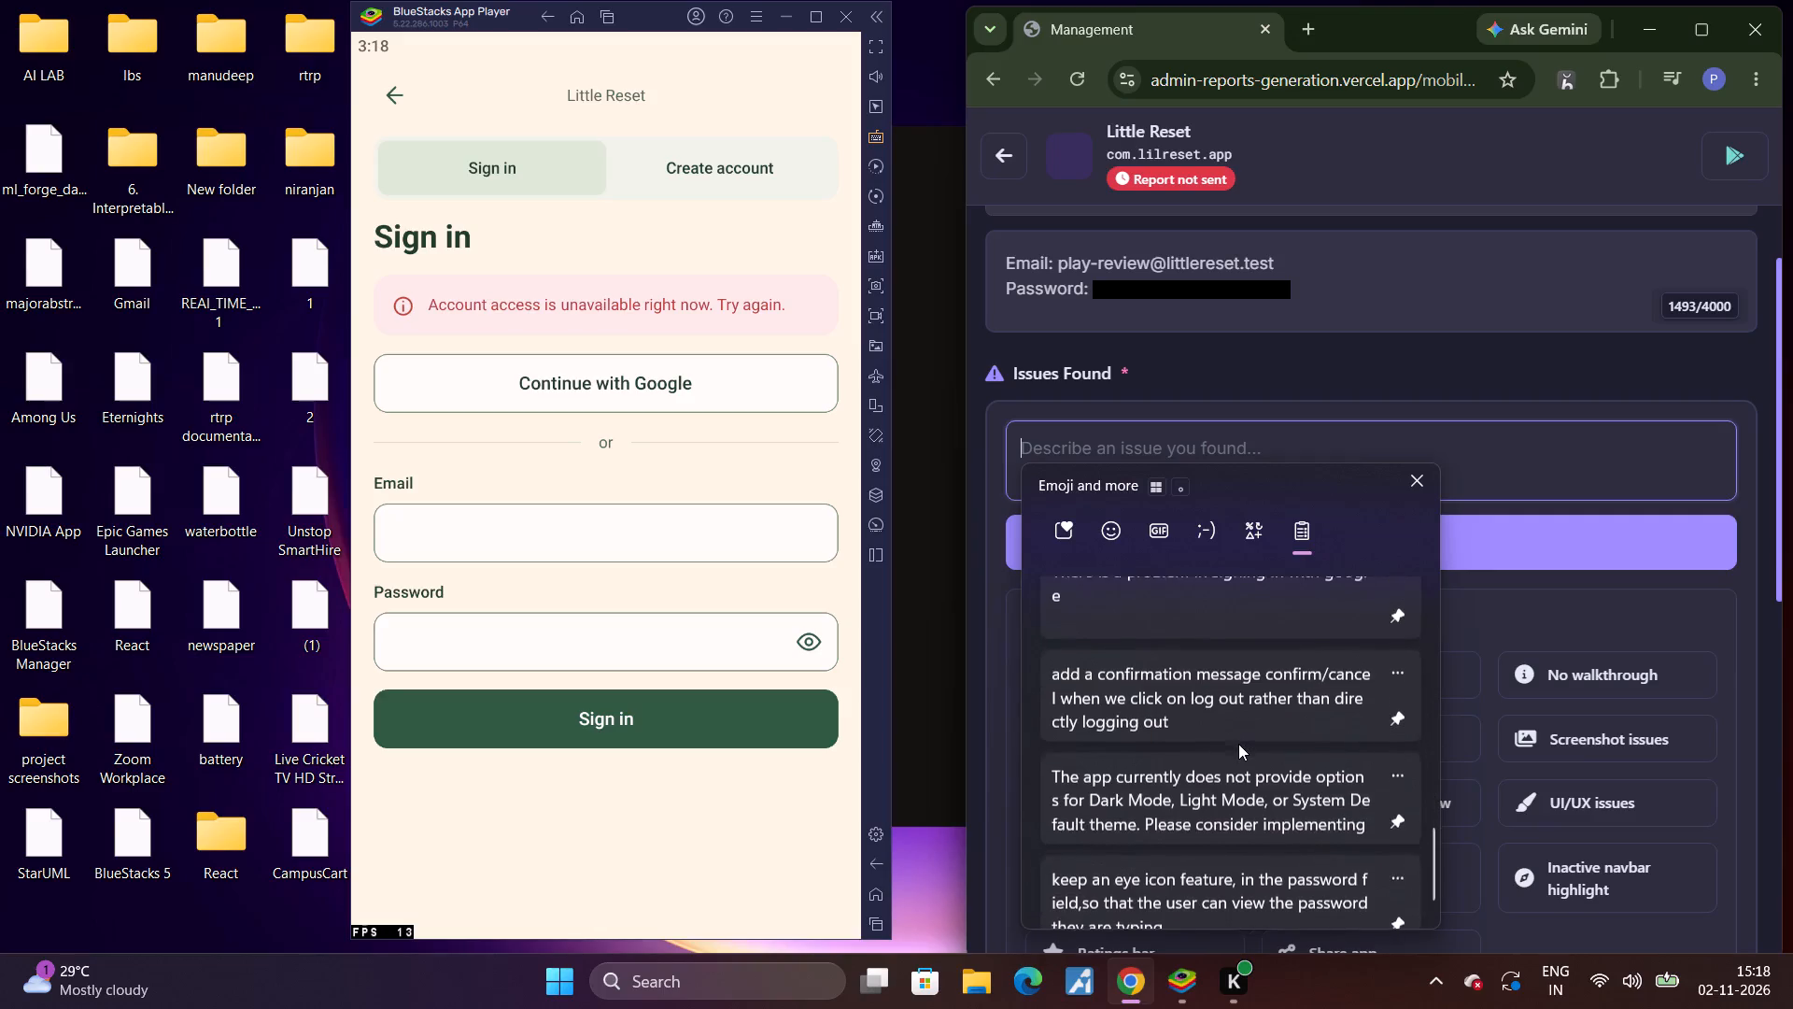
{"action": "scroll", "coordinate": [1238, 744], "scroll_direction": "down", "scroll_amount": 4}
{"action": "scroll", "coordinate": [1238, 744], "scroll_direction": "up", "scroll_amount": 9}
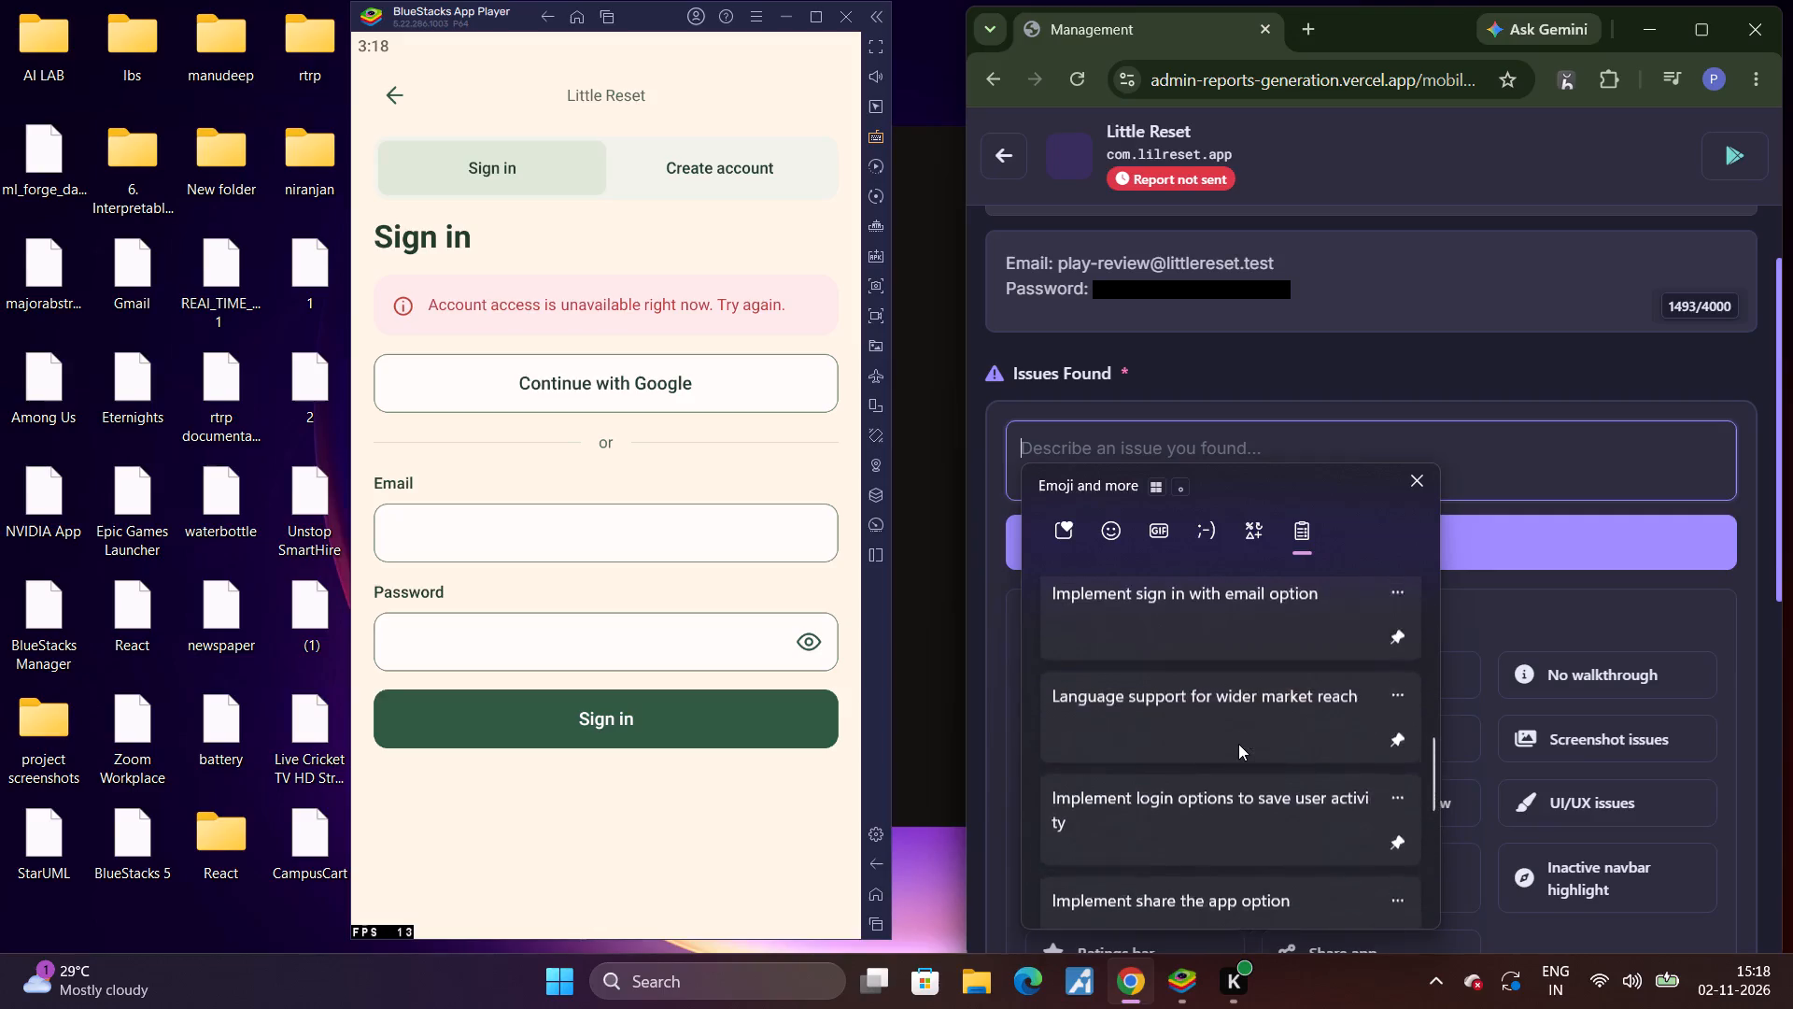
{"action": "scroll", "coordinate": [1238, 744], "scroll_direction": "up", "scroll_amount": 4}
{"action": "scroll", "coordinate": [1237, 745], "scroll_direction": "down", "scroll_amount": 7}
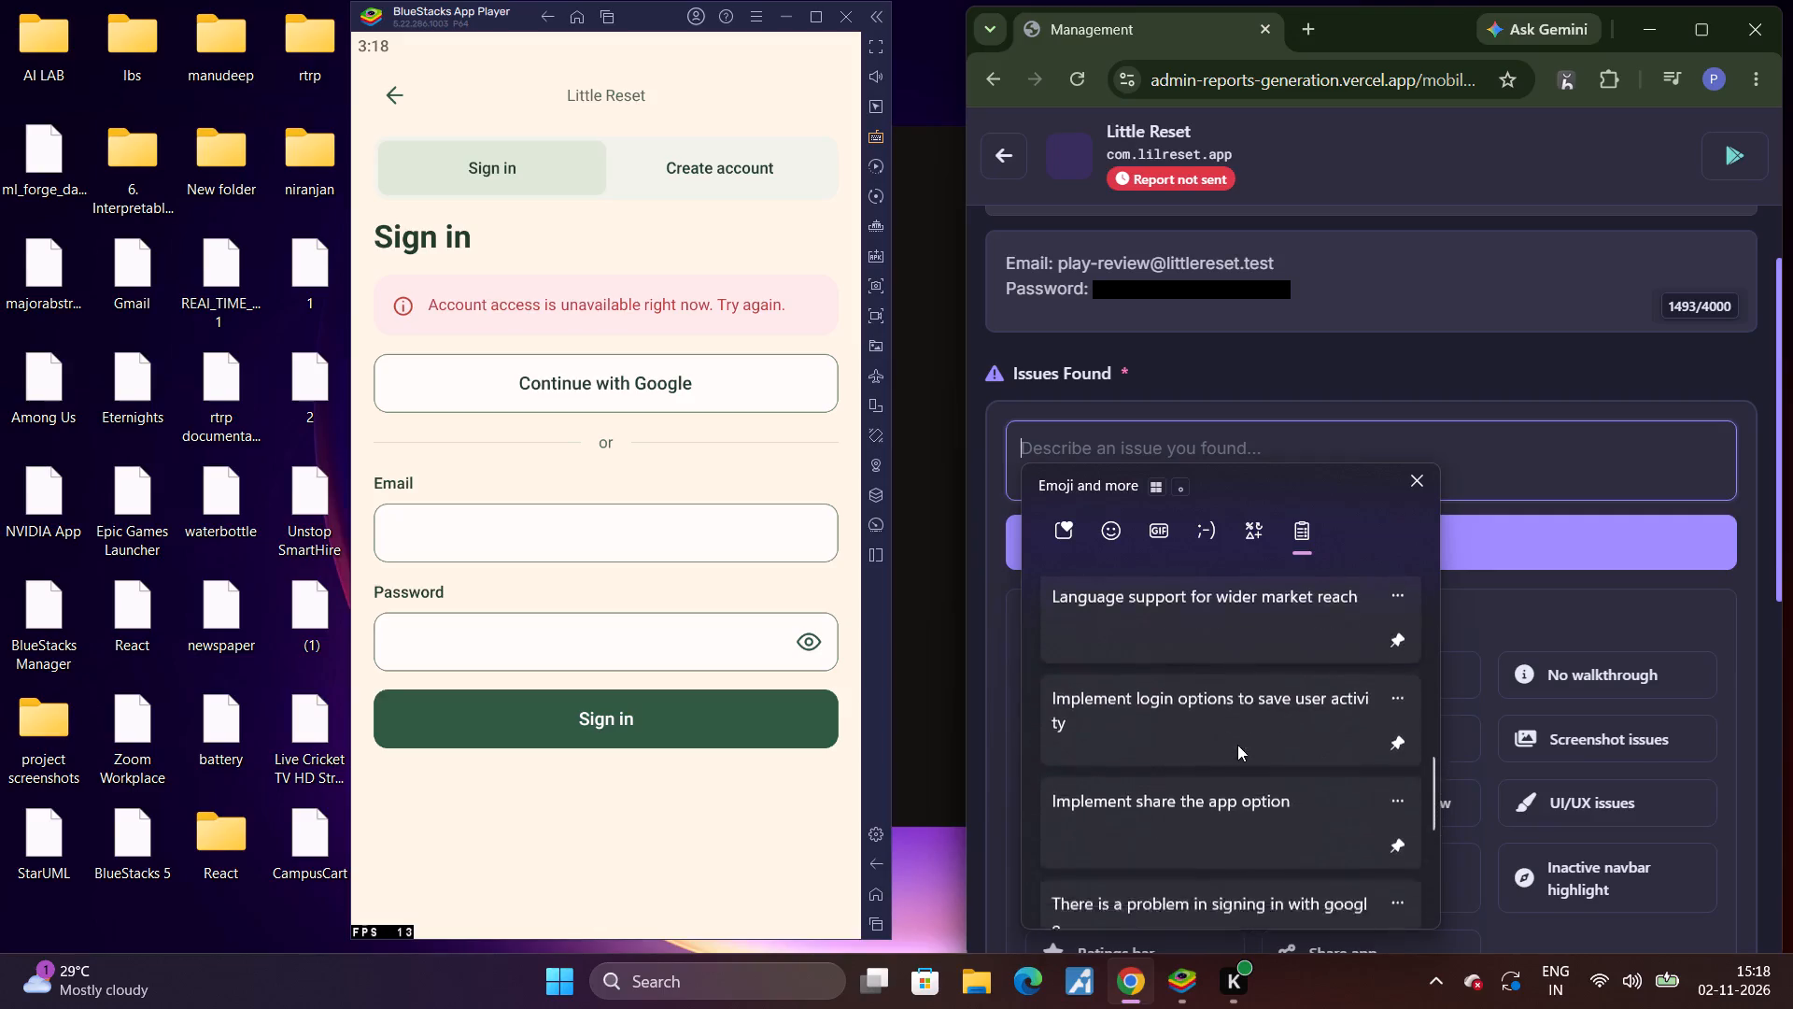
{"action": "scroll", "coordinate": [1237, 745], "scroll_direction": "down", "scroll_amount": 3}
{"action": "left_click", "coordinate": [1219, 710]}
{"action": "key", "text": "ctrl+v"}
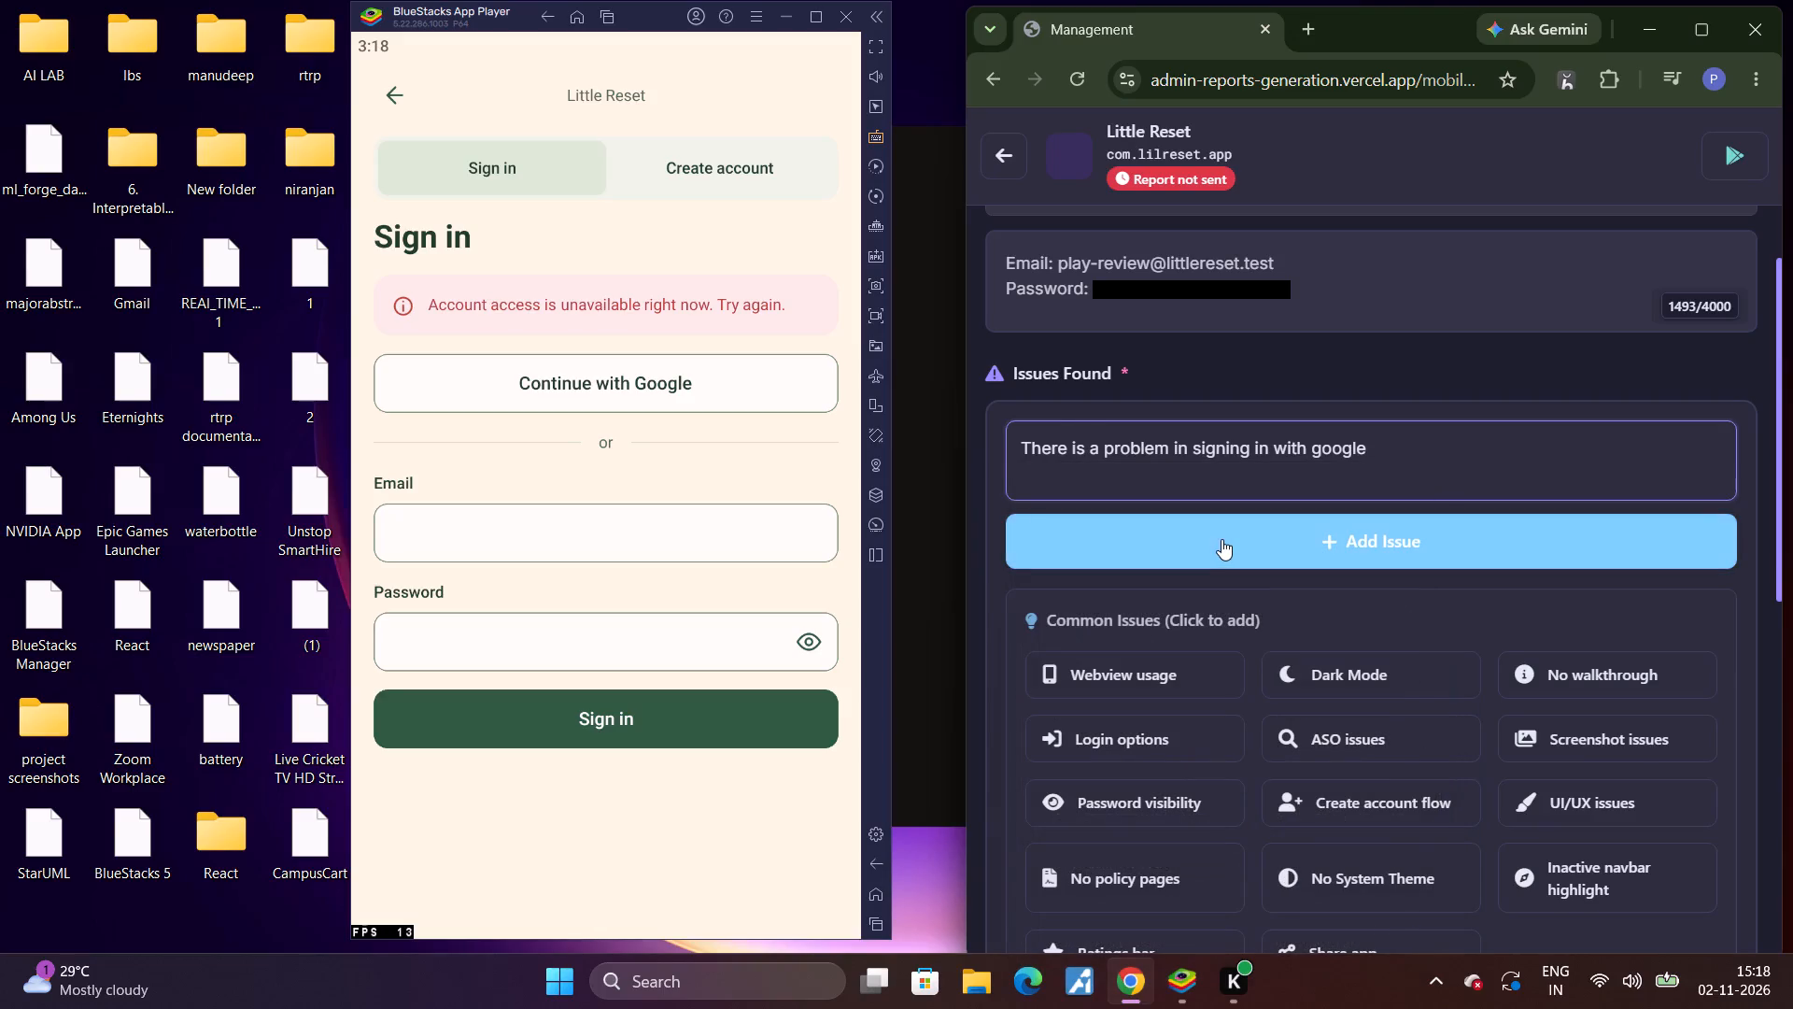
{"action": "left_click", "coordinate": [1221, 539]}
{"action": "scroll", "coordinate": [1254, 467], "scroll_direction": "down", "scroll_amount": 7}
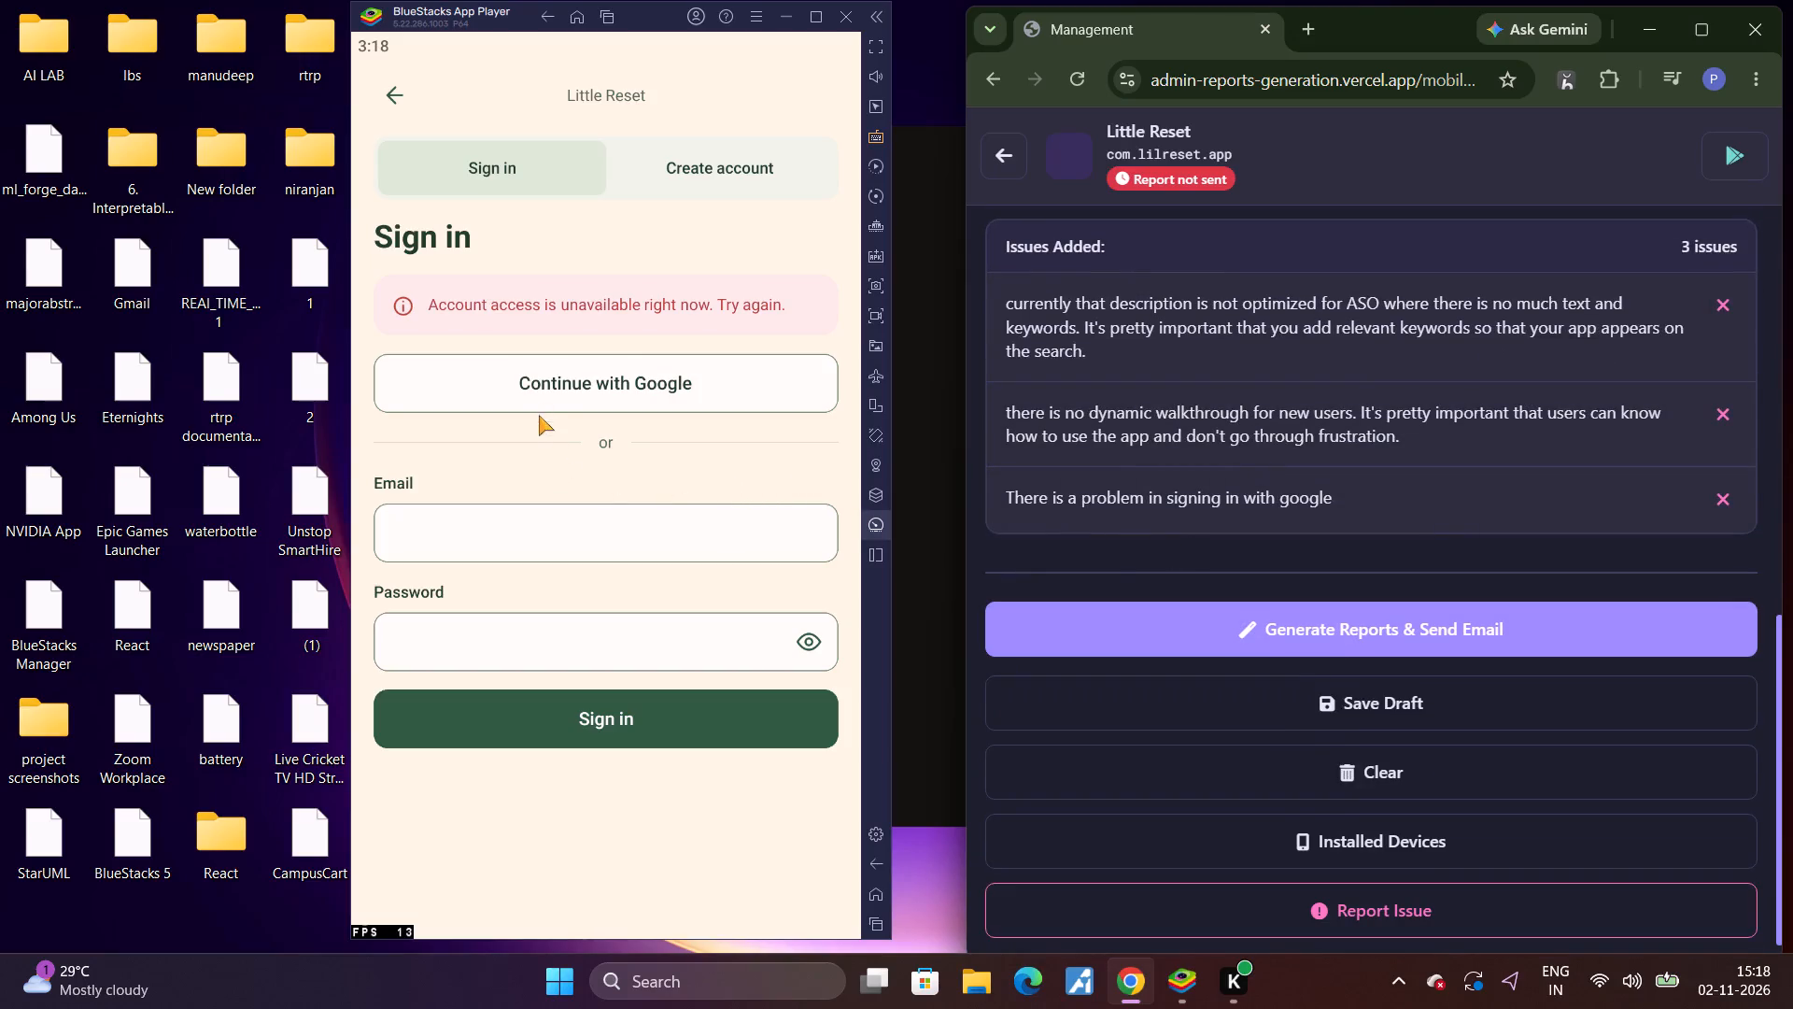
Return to the review account credentials in the Little Reset report's app description.
{"action": "scroll", "coordinate": [1217, 325], "scroll_direction": "up", "scroll_amount": 7}
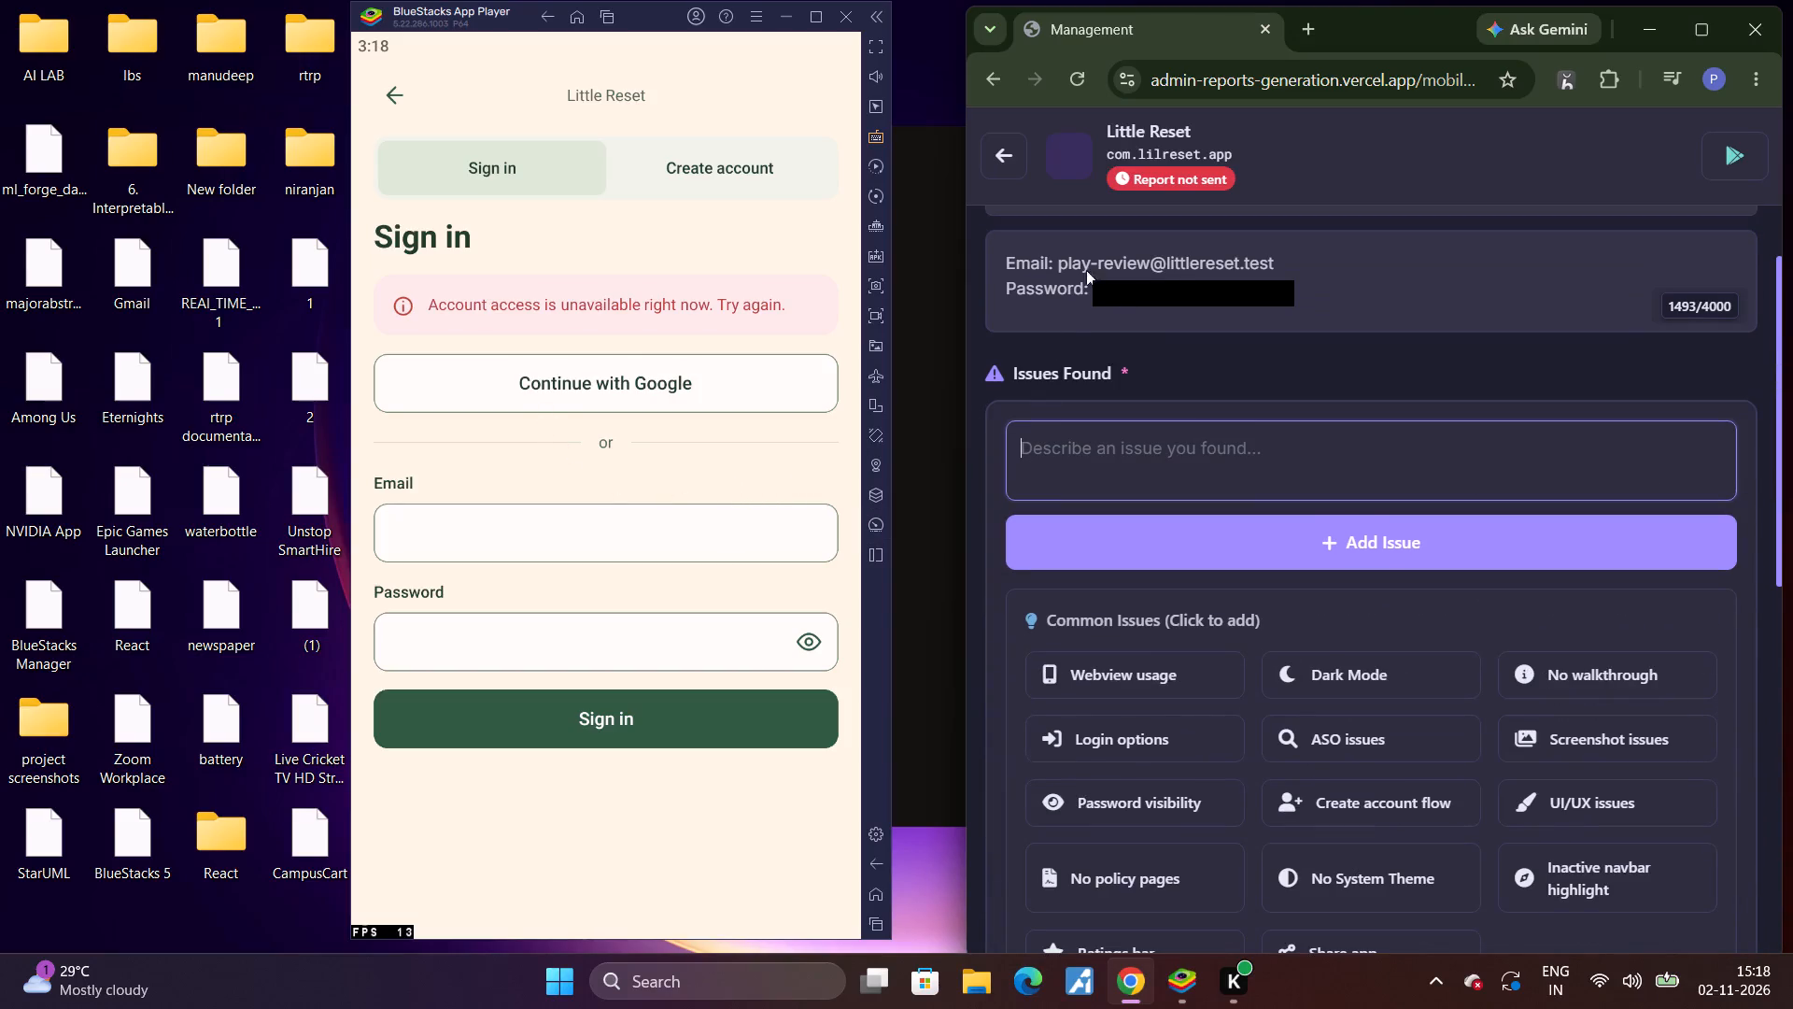
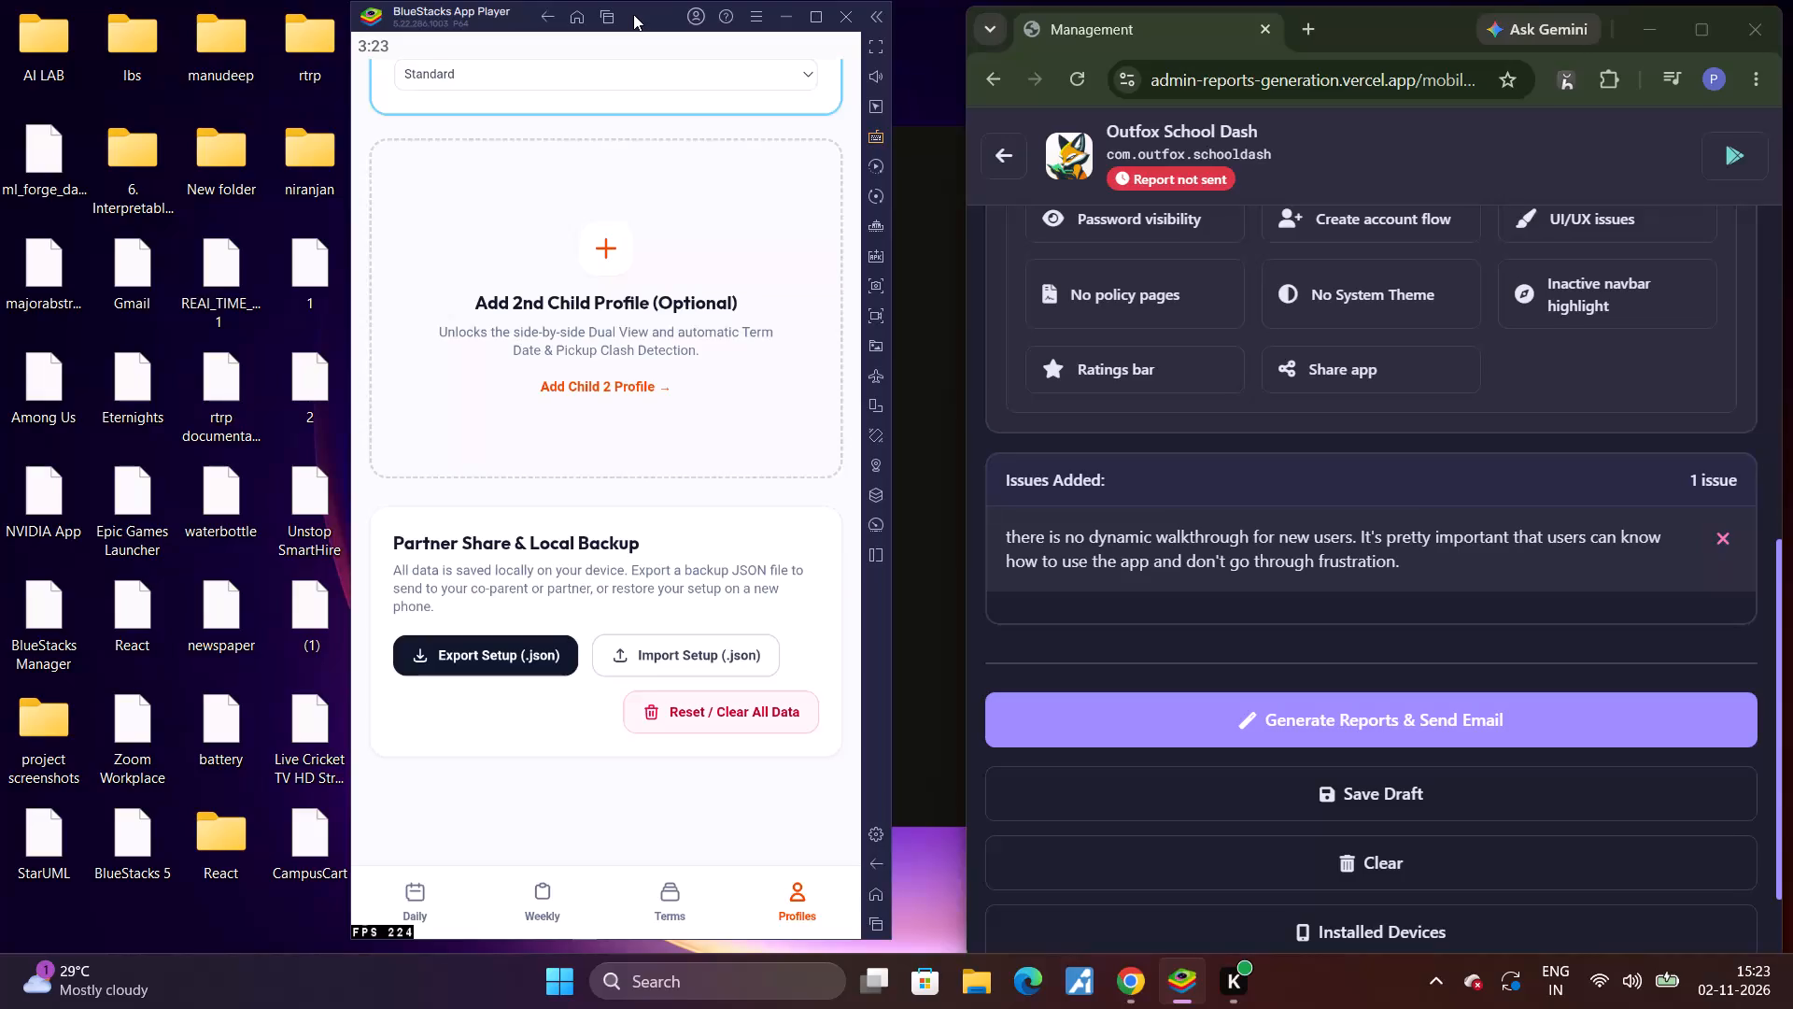
Return to the start of the Profiles page and dismiss the open settings menu.
{"action": "left_click_drag", "start_coordinate": [751, 373], "coordinate": [804, 682]}
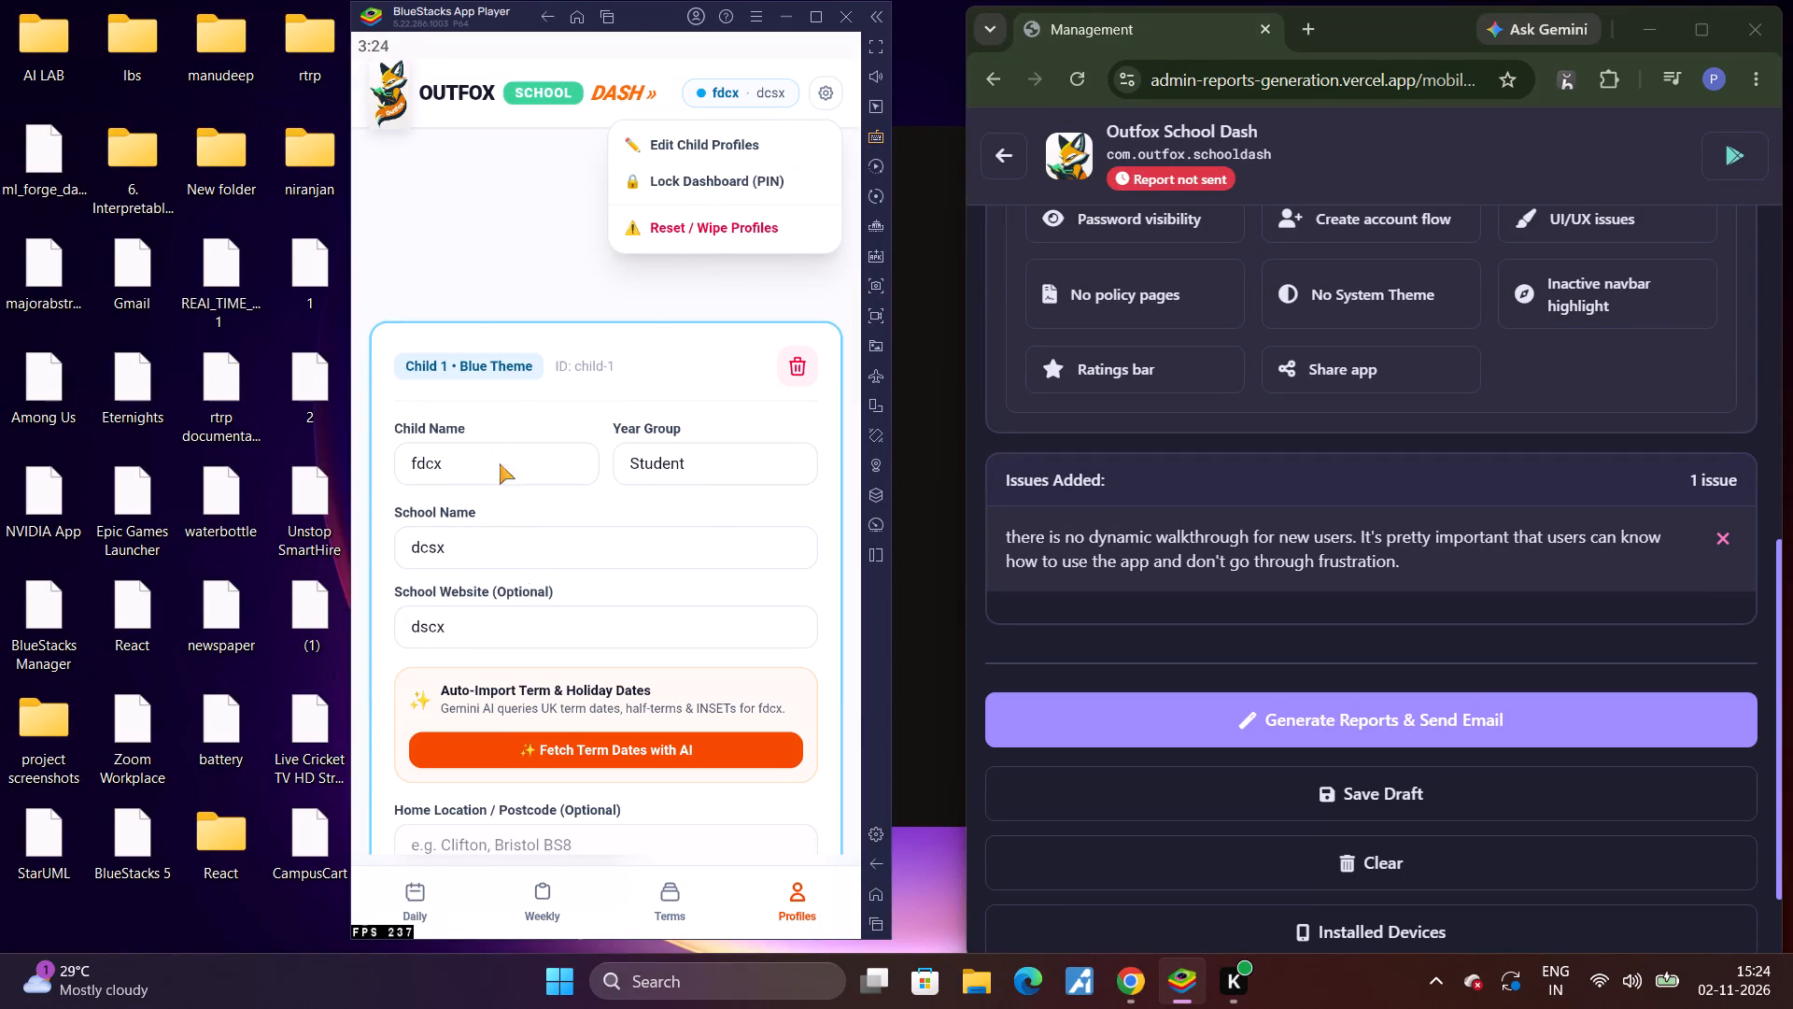
{"action": "left_click", "coordinate": [457, 240]}
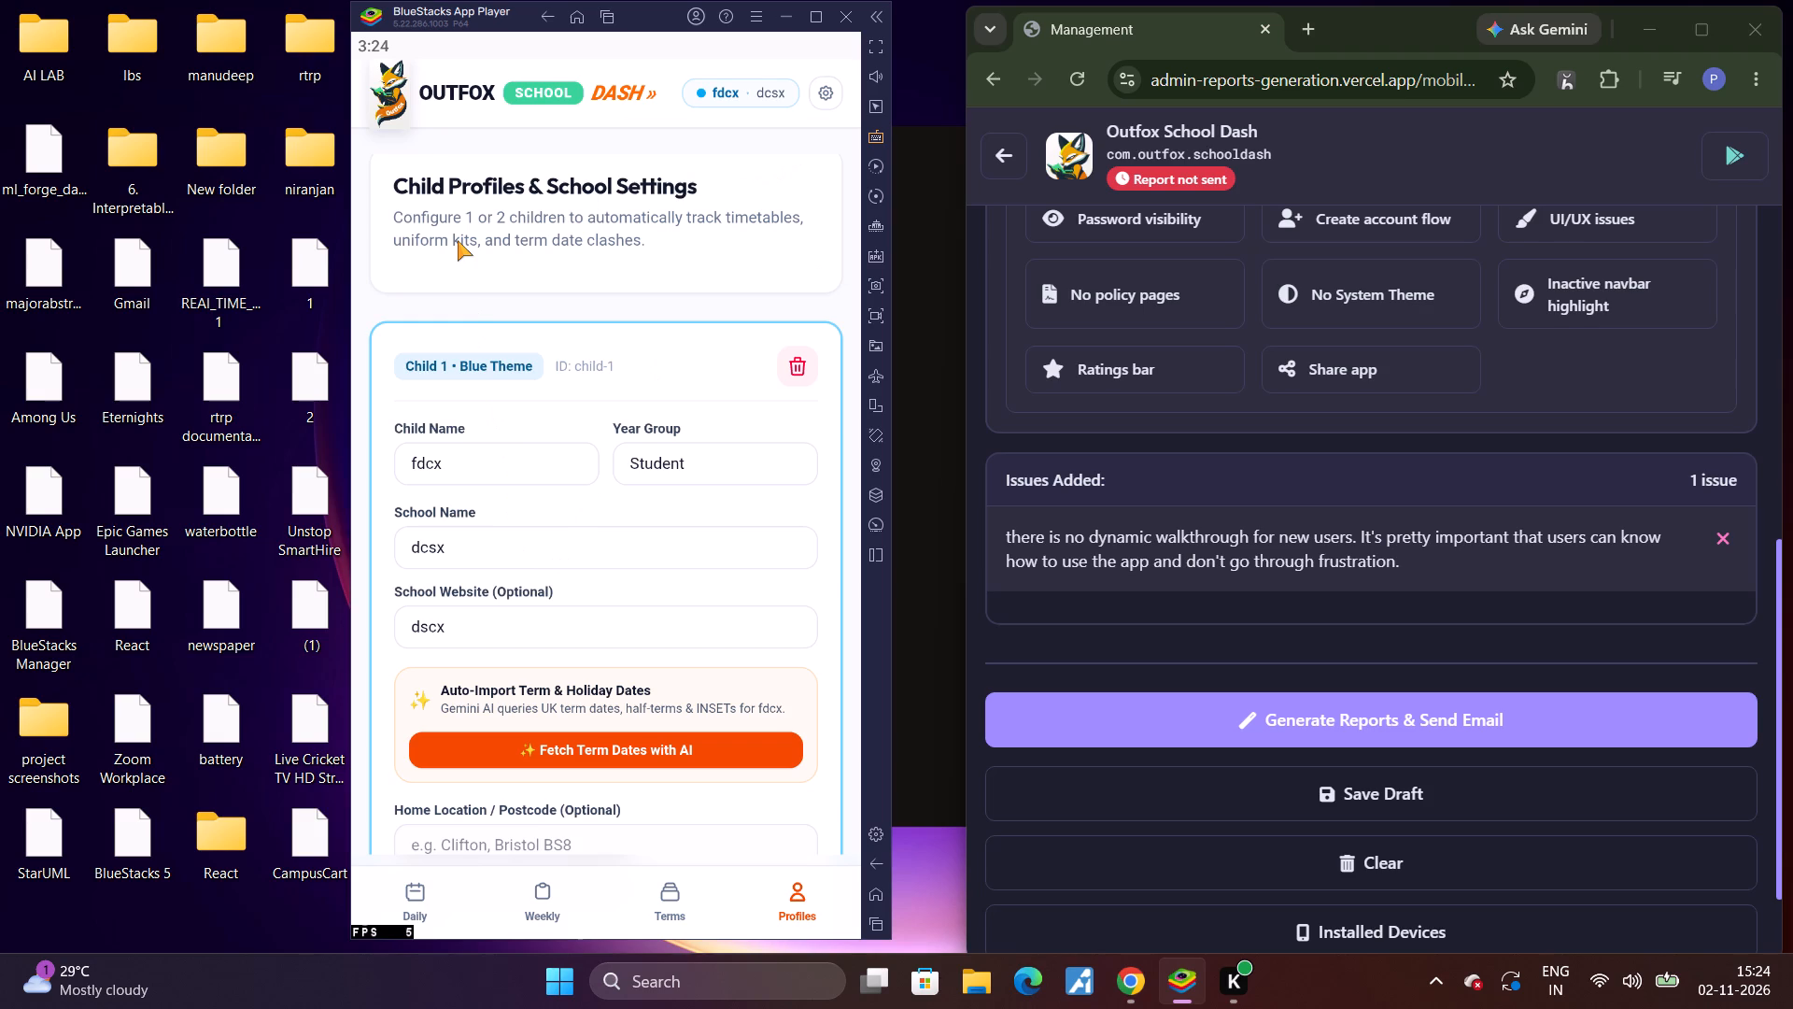
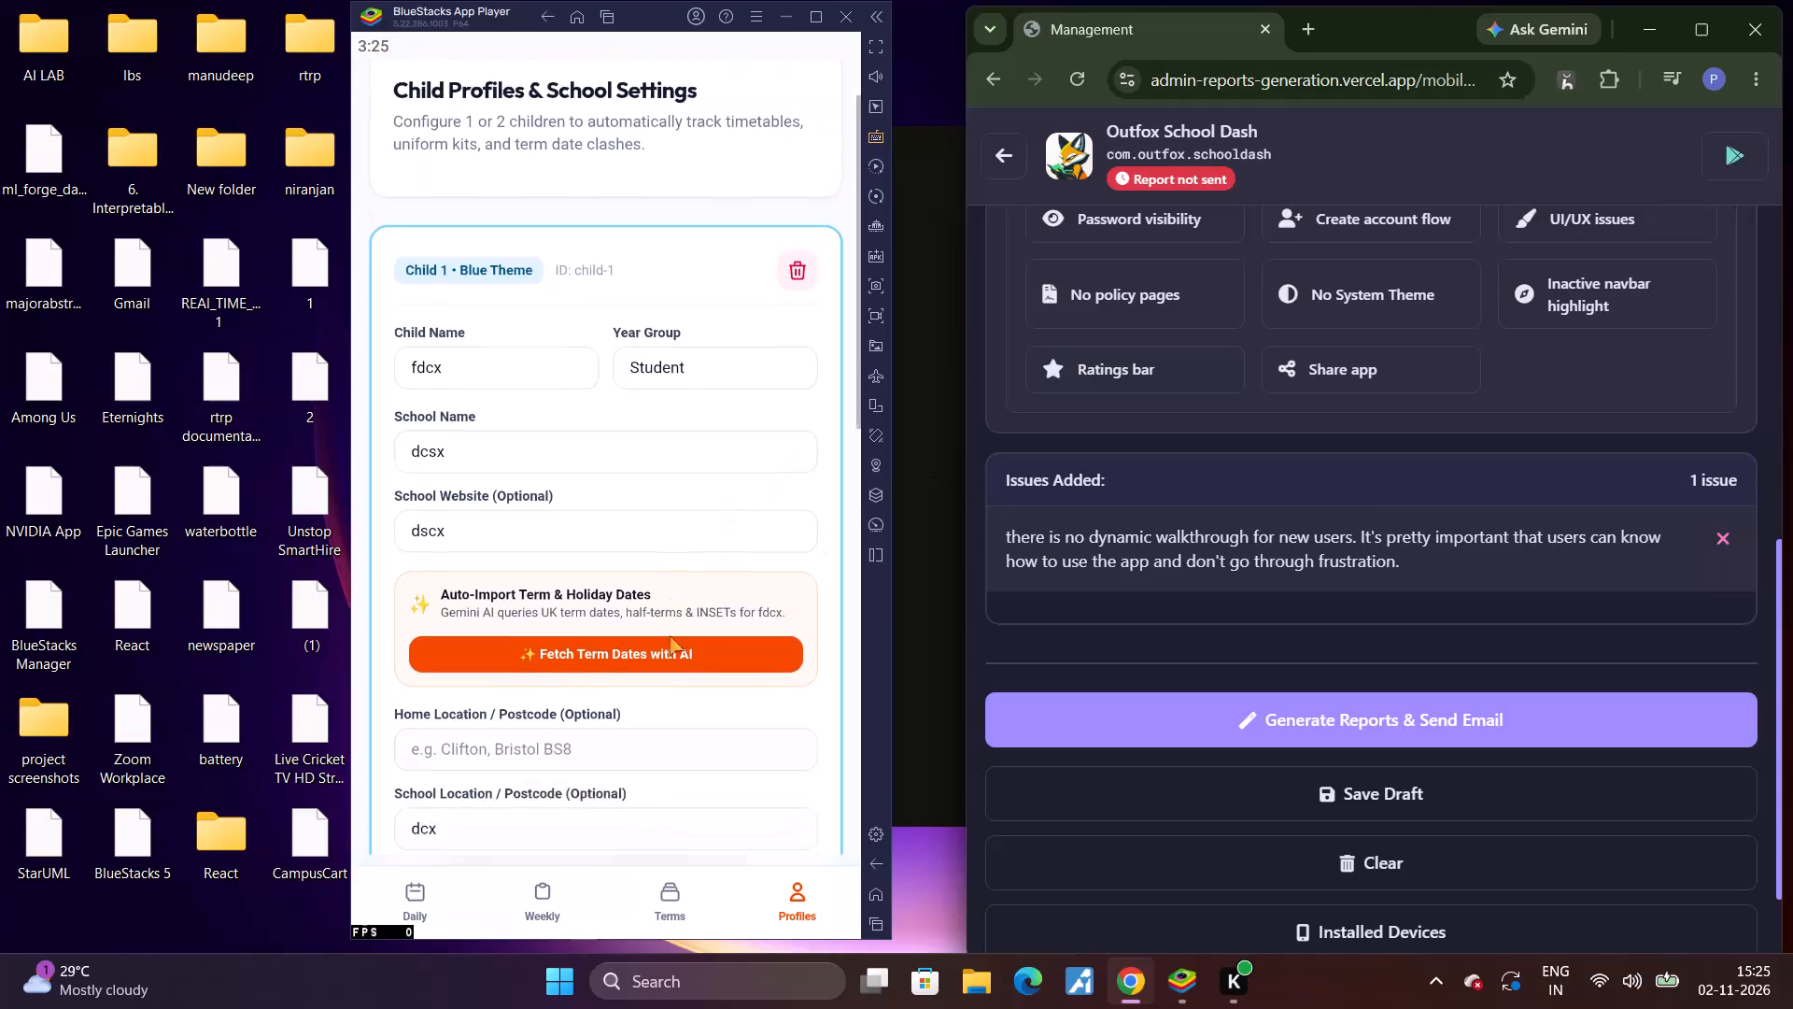
Examine the Profiles page down to the second child profile section and check the settings menu options.
{"action": "left_click_drag", "start_coordinate": [676, 744], "coordinate": [696, 309]}
{"action": "left_click_drag", "start_coordinate": [648, 556], "coordinate": [680, 838]}
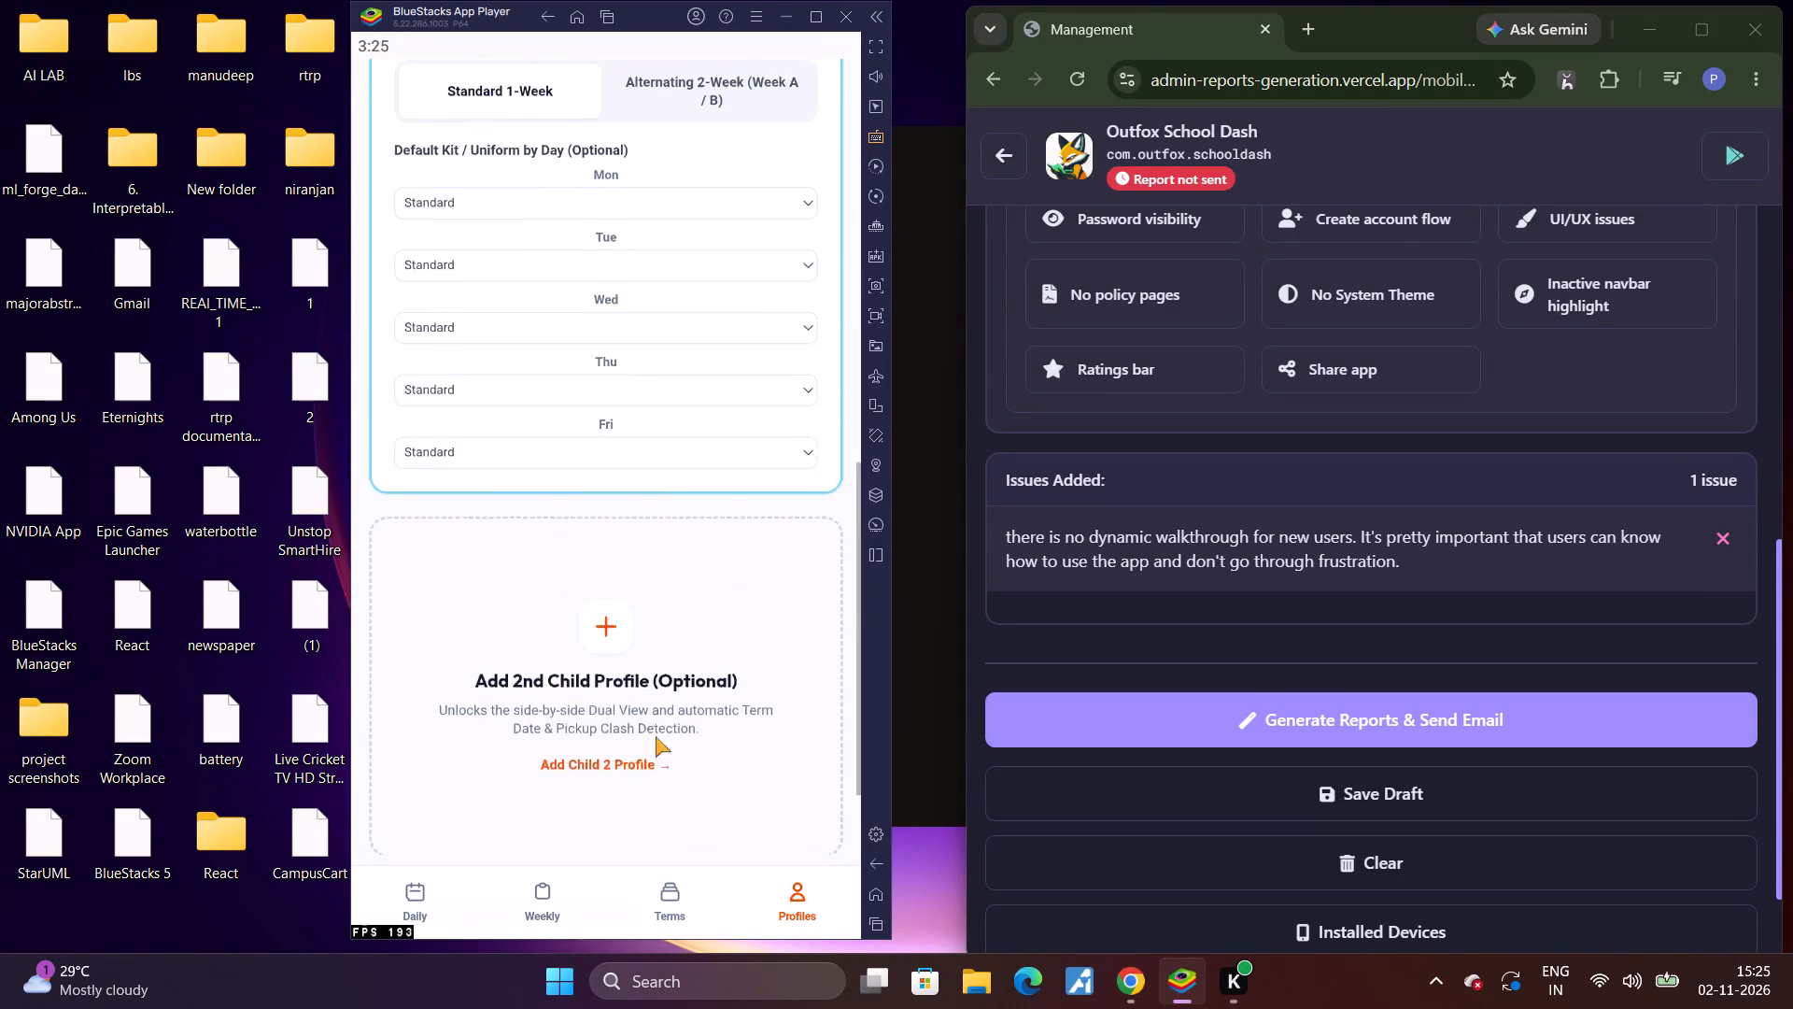
{"action": "left_click_drag", "start_coordinate": [656, 420], "coordinate": [694, 832]}
{"action": "left_click", "coordinate": [823, 88]}
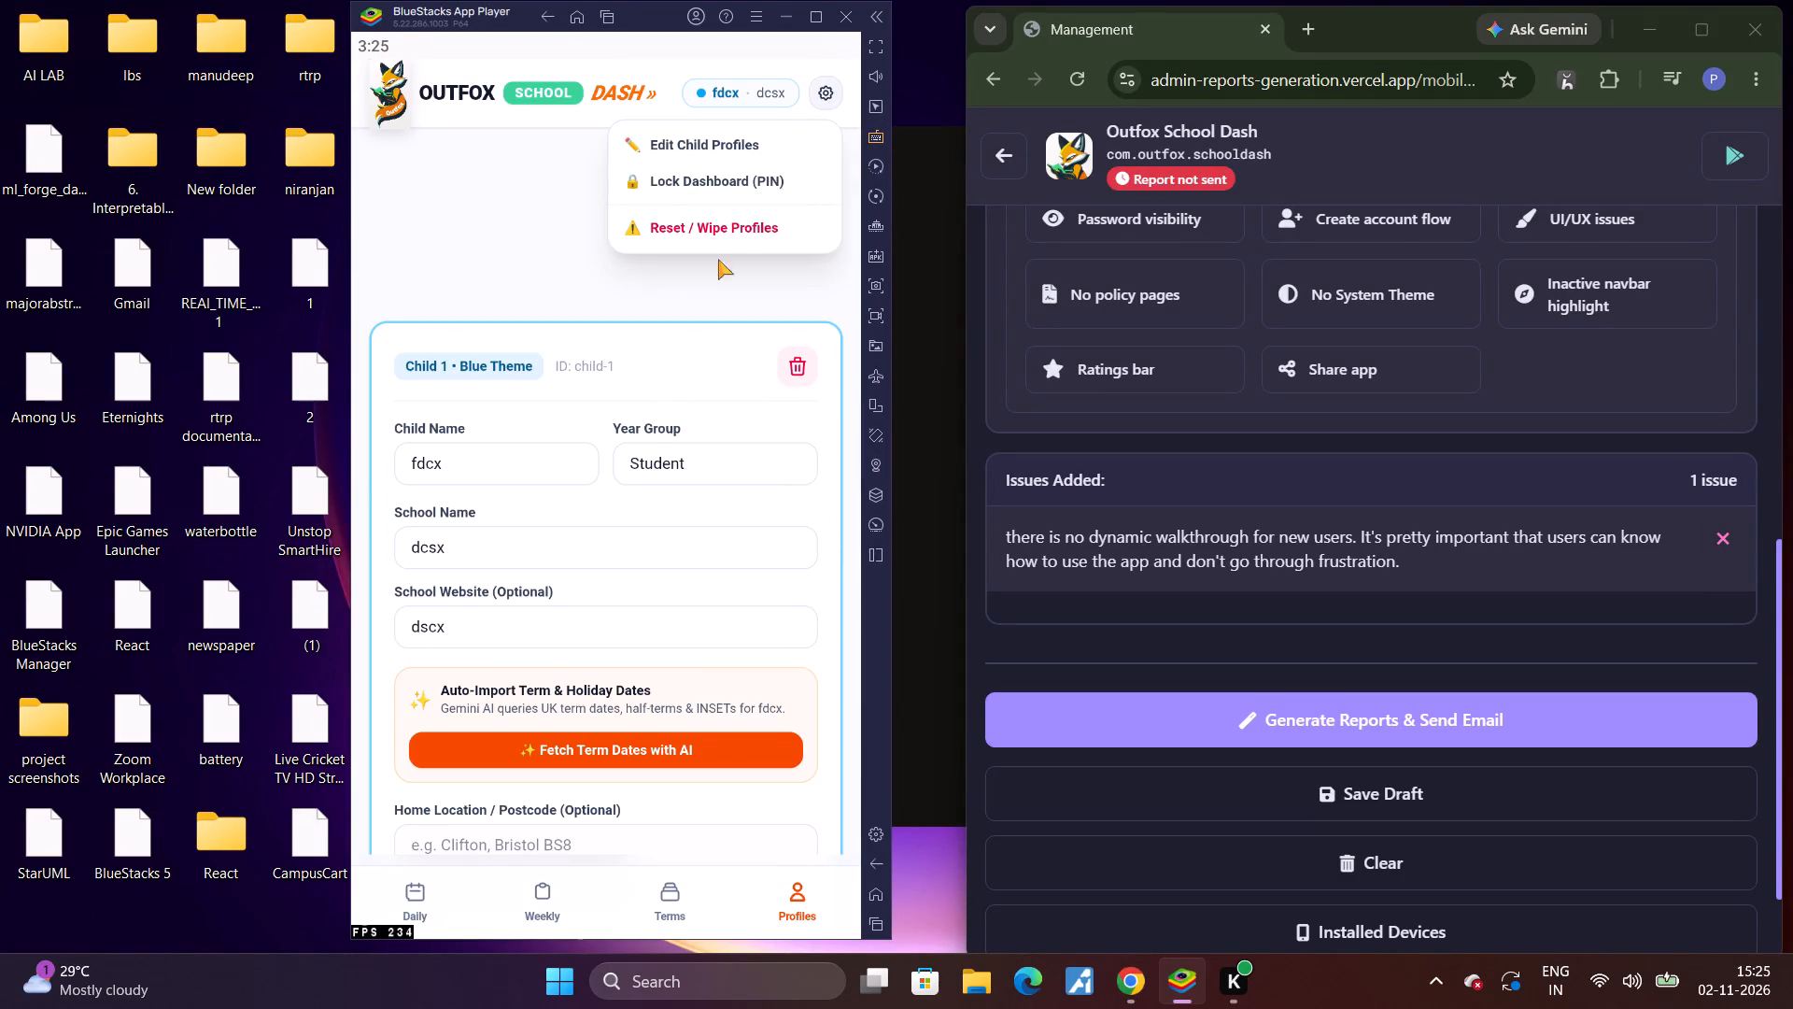
{"action": "left_click", "coordinate": [614, 418]}
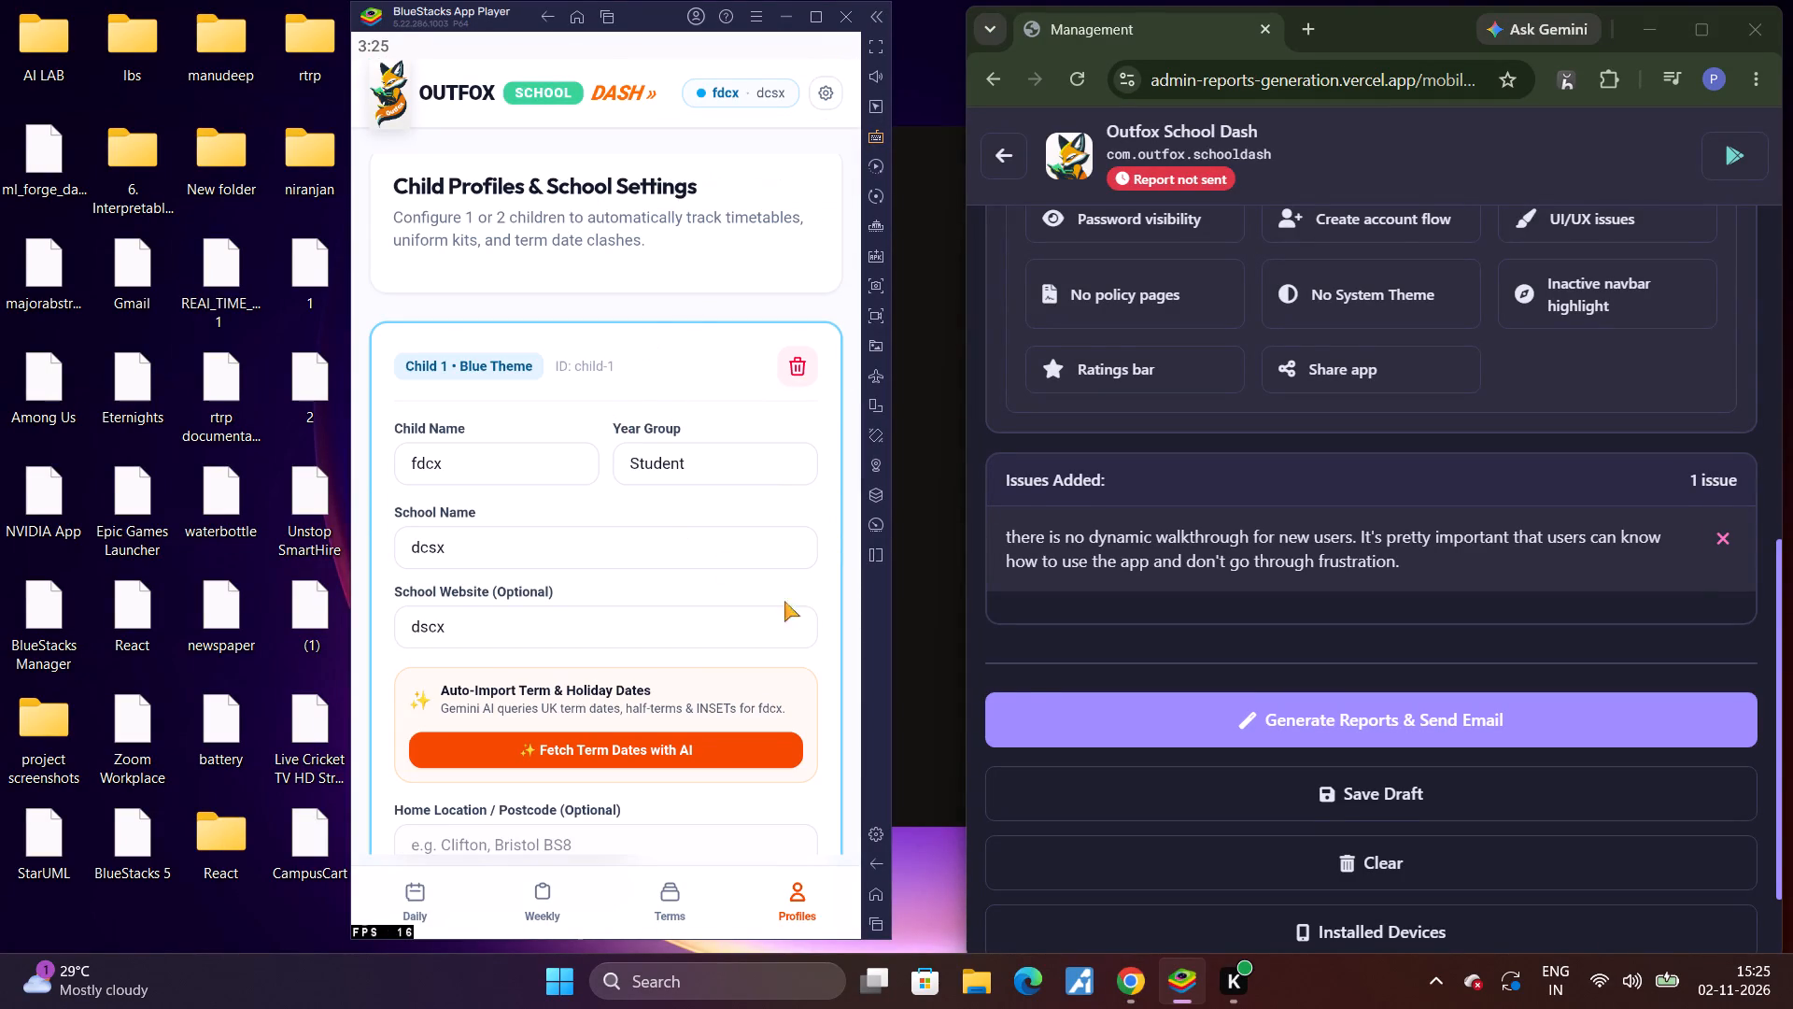
{"action": "scroll", "coordinate": [1028, 689], "scroll_direction": "up", "scroll_amount": 3}
Review the Outfox School Dash listing in the Play Store, including its last screenshot at full size.
{"action": "left_click", "coordinate": [868, 927]}
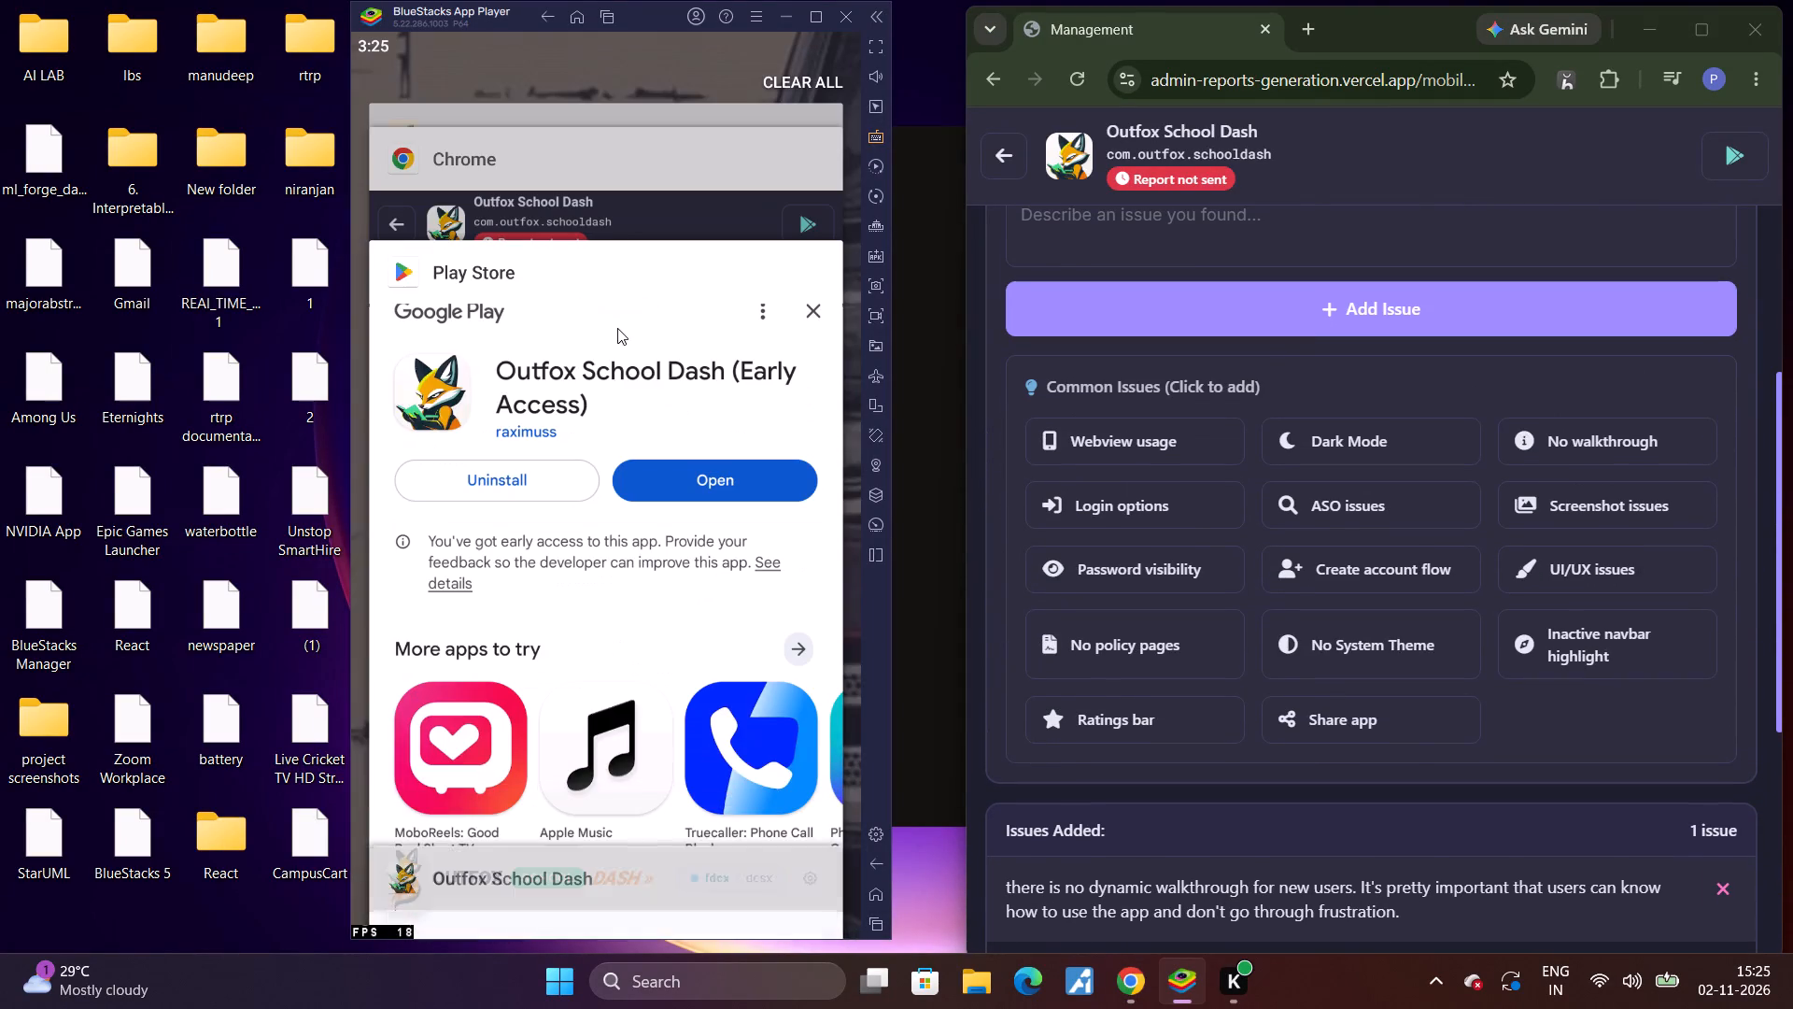
{"action": "left_click", "coordinate": [617, 325]}
{"action": "left_click_drag", "start_coordinate": [664, 698], "coordinate": [660, 426]}
{"action": "left_click_drag", "start_coordinate": [693, 570], "coordinate": [695, 522]}
{"action": "left_click", "coordinate": [802, 440]}
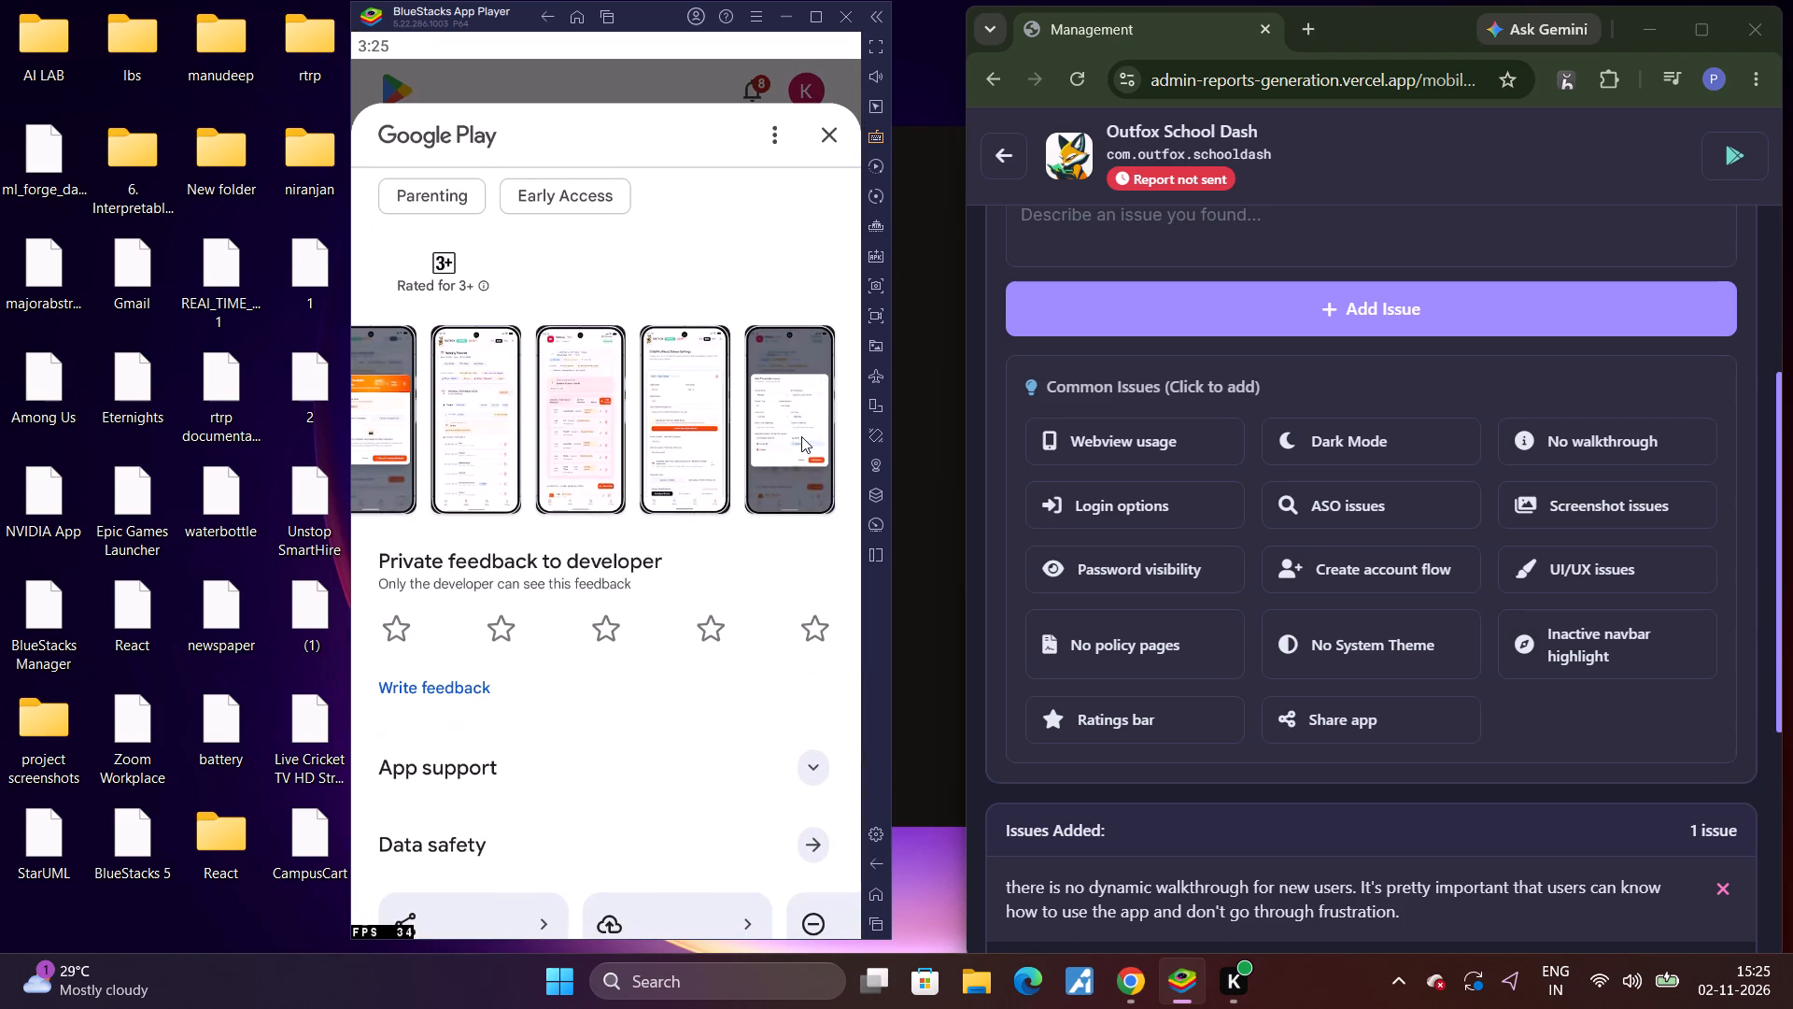
{"action": "left_click", "coordinate": [370, 85]}
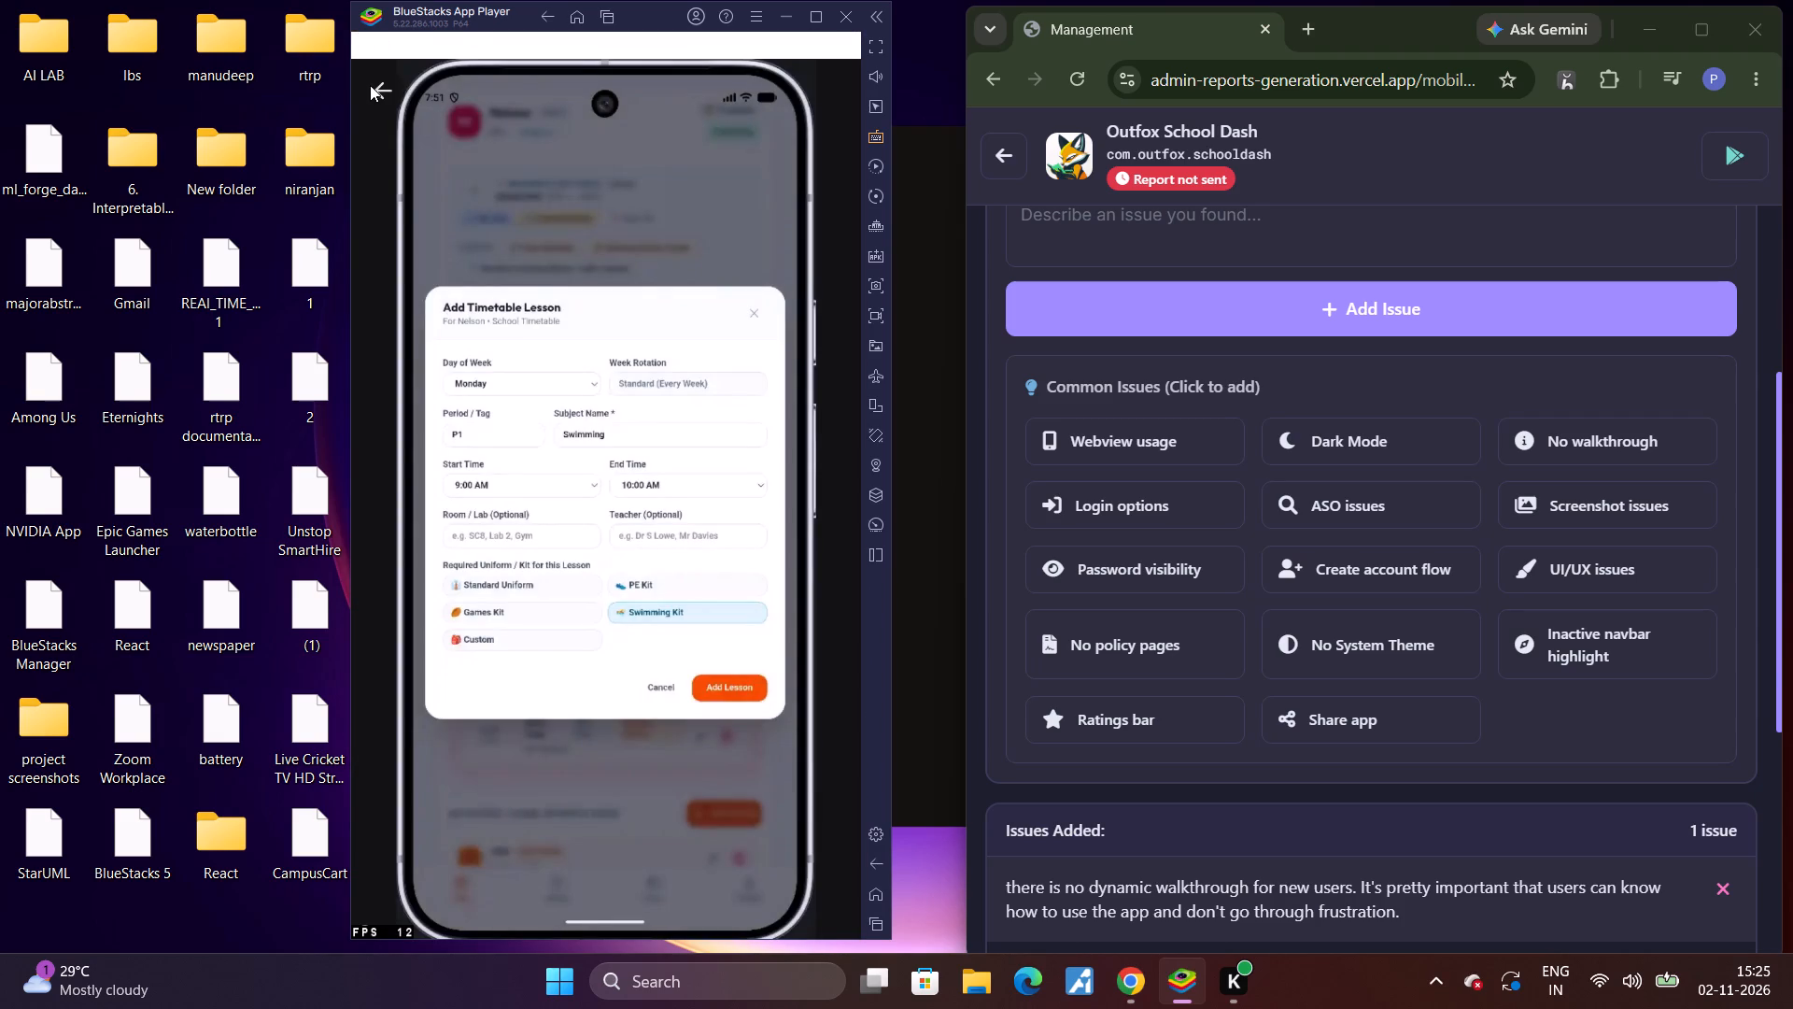
{"action": "left_click_drag", "start_coordinate": [558, 251], "coordinate": [564, 545]}
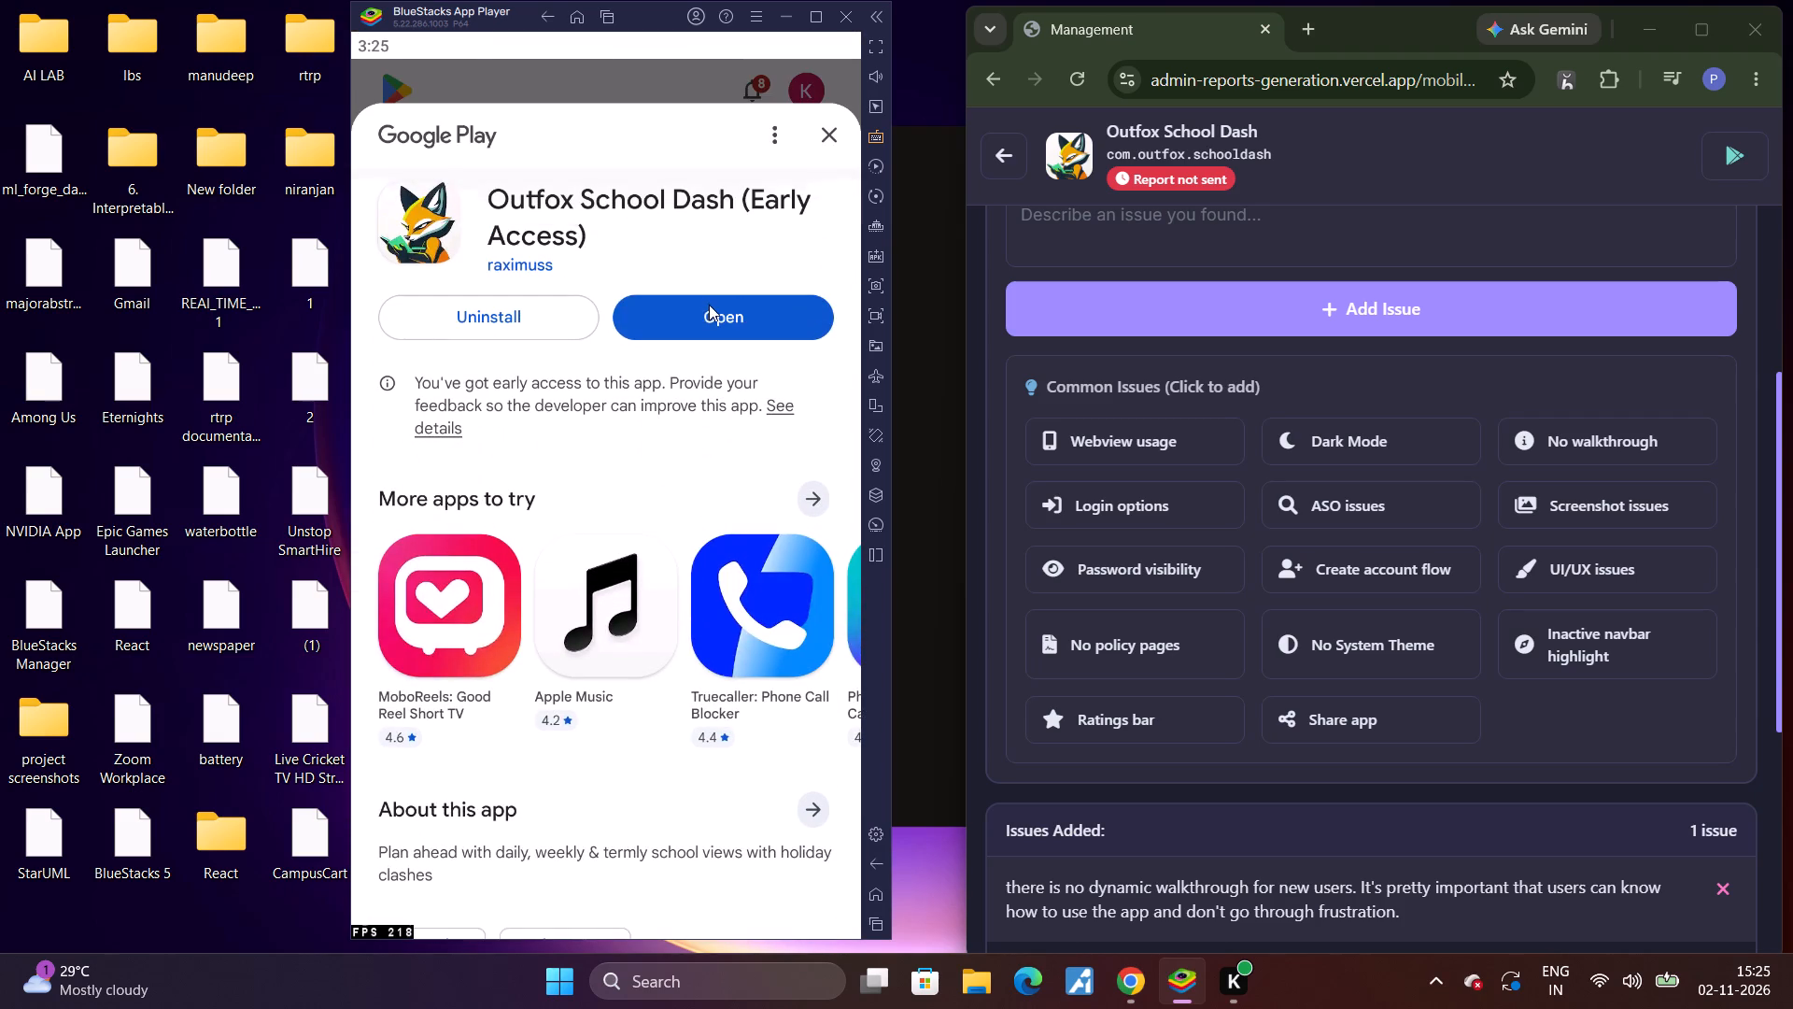
Reopen Outfox School Dash and inspect the Profiles page and its settings menu for missing features.
{"action": "left_click", "coordinate": [705, 309]}
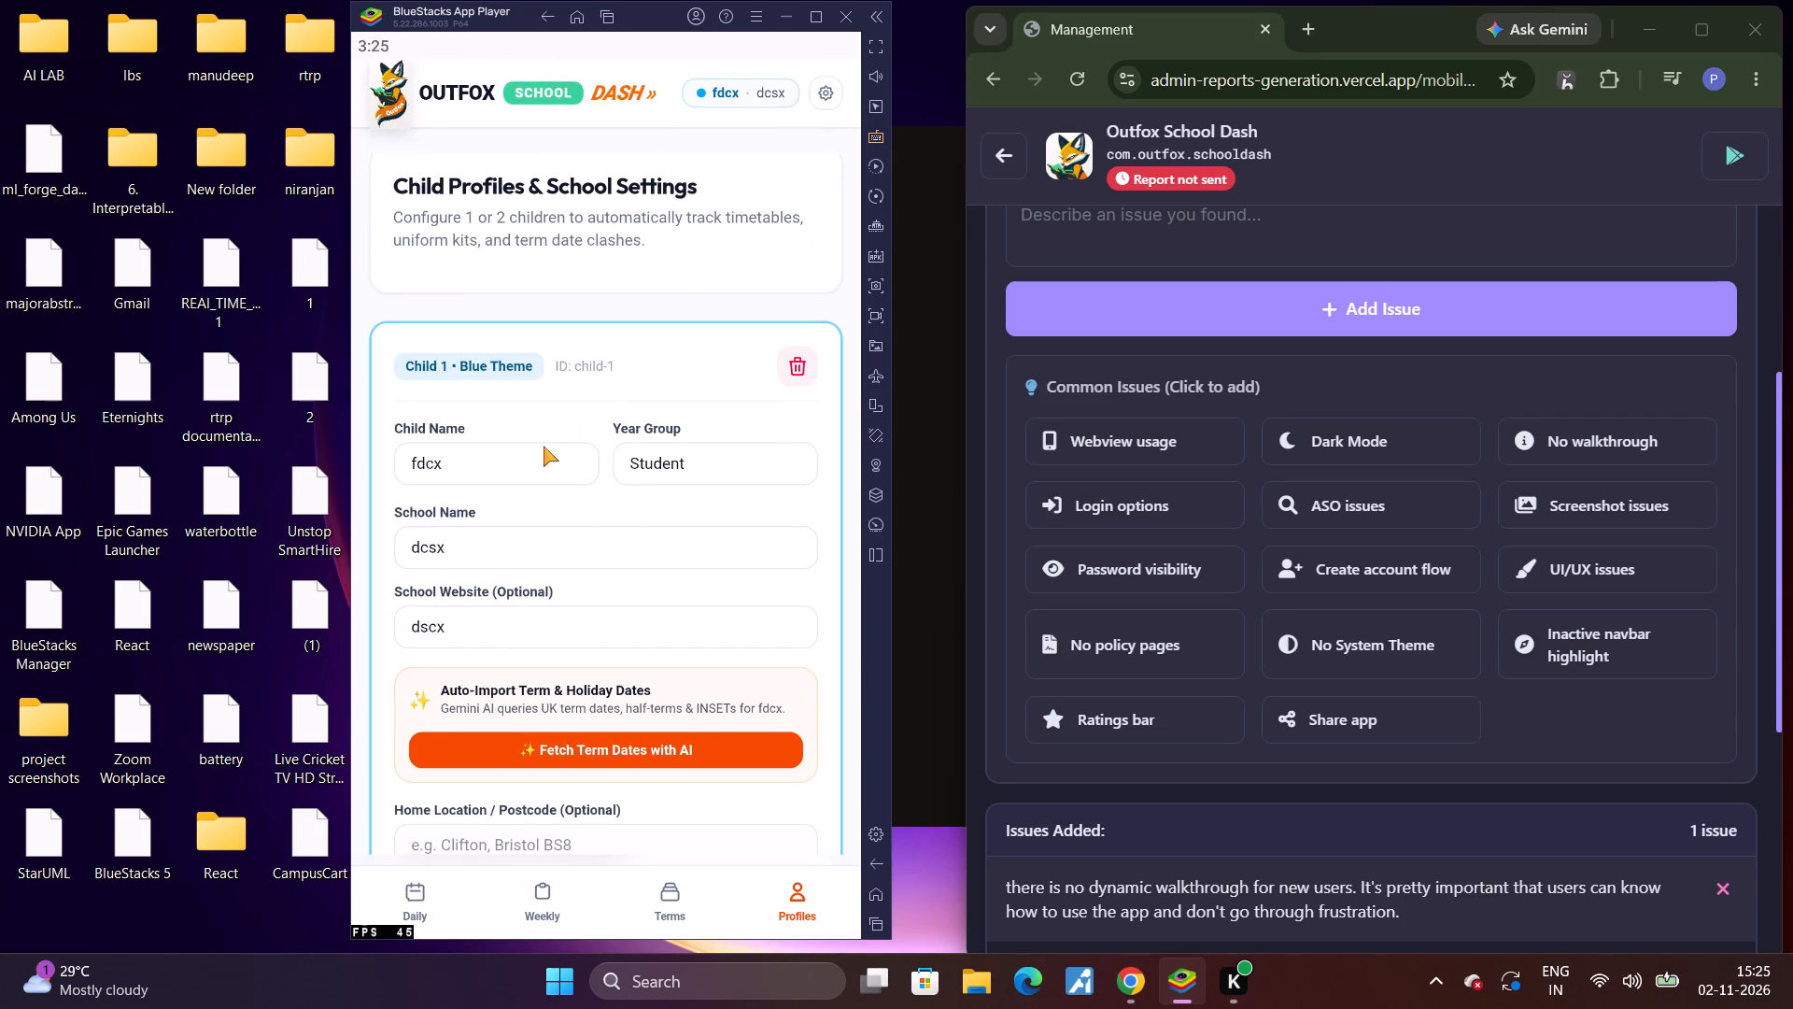
{"action": "left_click_drag", "start_coordinate": [538, 501], "coordinate": [538, 572]}
{"action": "left_click_drag", "start_coordinate": [463, 576], "coordinate": [494, 388]}
{"action": "left_click_drag", "start_coordinate": [508, 434], "coordinate": [547, 223]}
{"action": "left_click_drag", "start_coordinate": [487, 322], "coordinate": [506, 426]}
{"action": "left_click_drag", "start_coordinate": [516, 268], "coordinate": [568, 682]}
{"action": "left_click_drag", "start_coordinate": [617, 332], "coordinate": [658, 673]}
{"action": "left_click", "coordinate": [820, 99]}
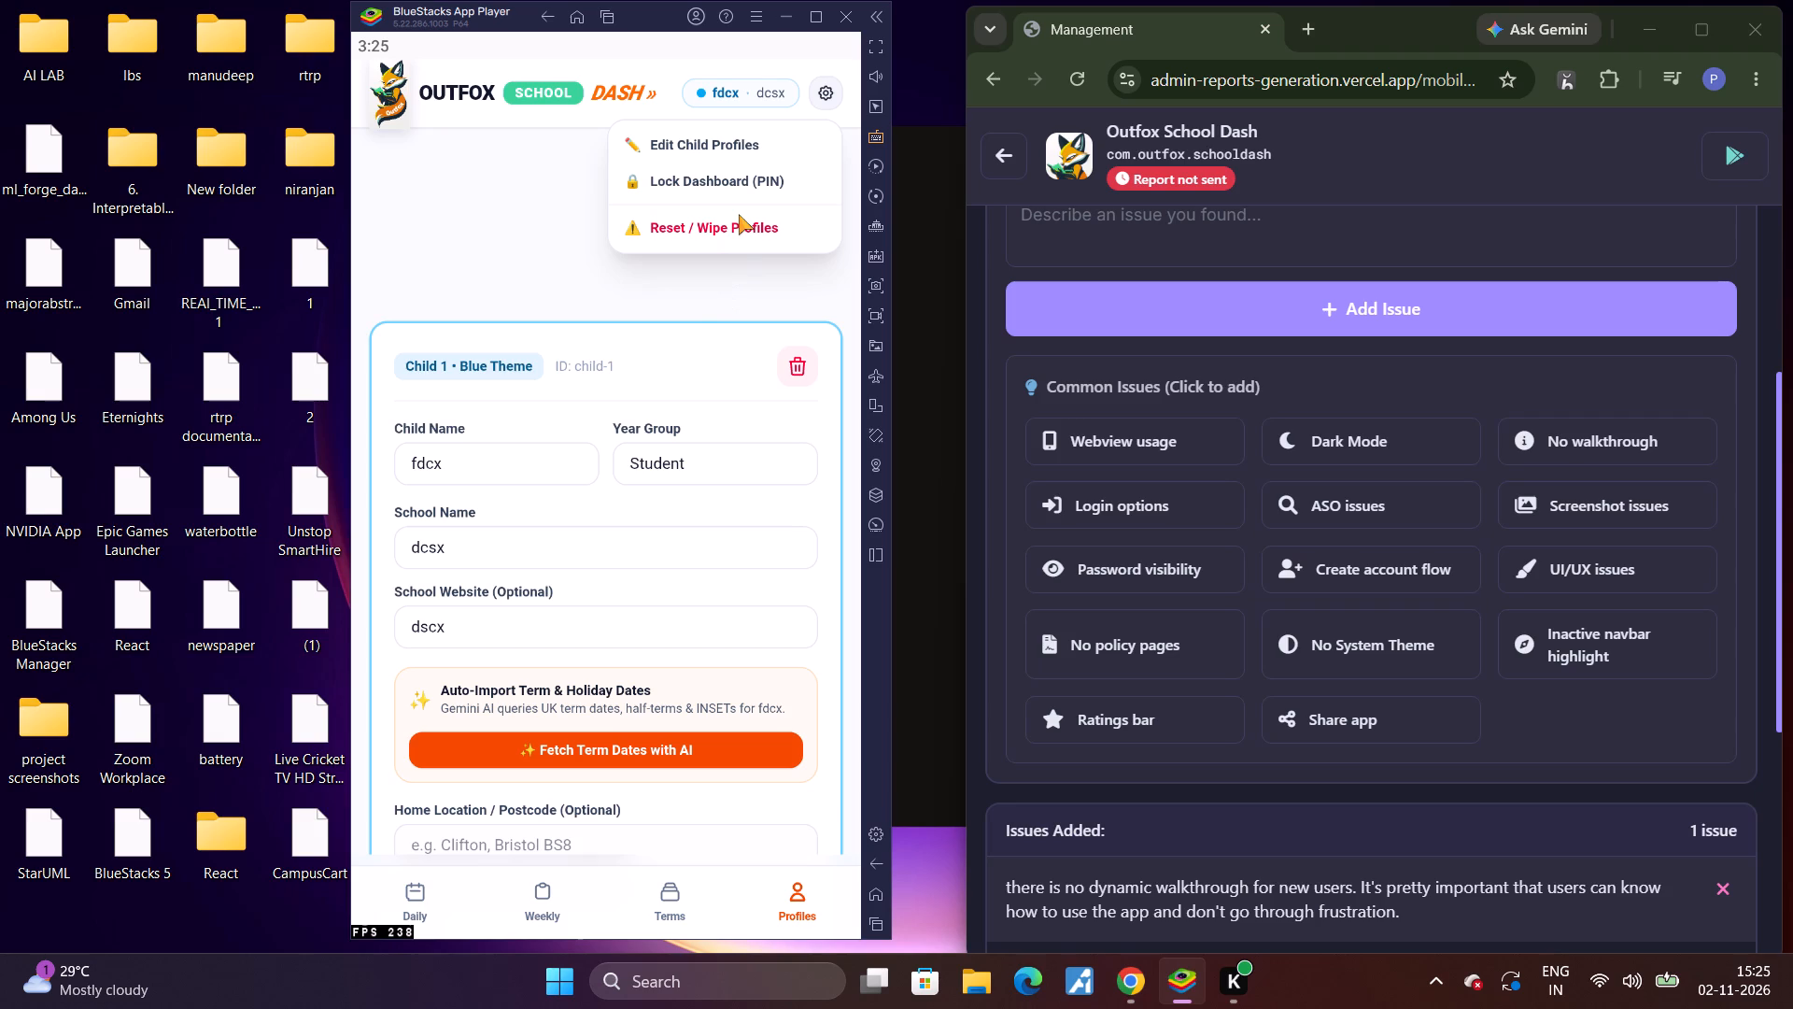
{"action": "left_click", "coordinate": [661, 132]}
{"action": "left_click", "coordinate": [782, 120]}
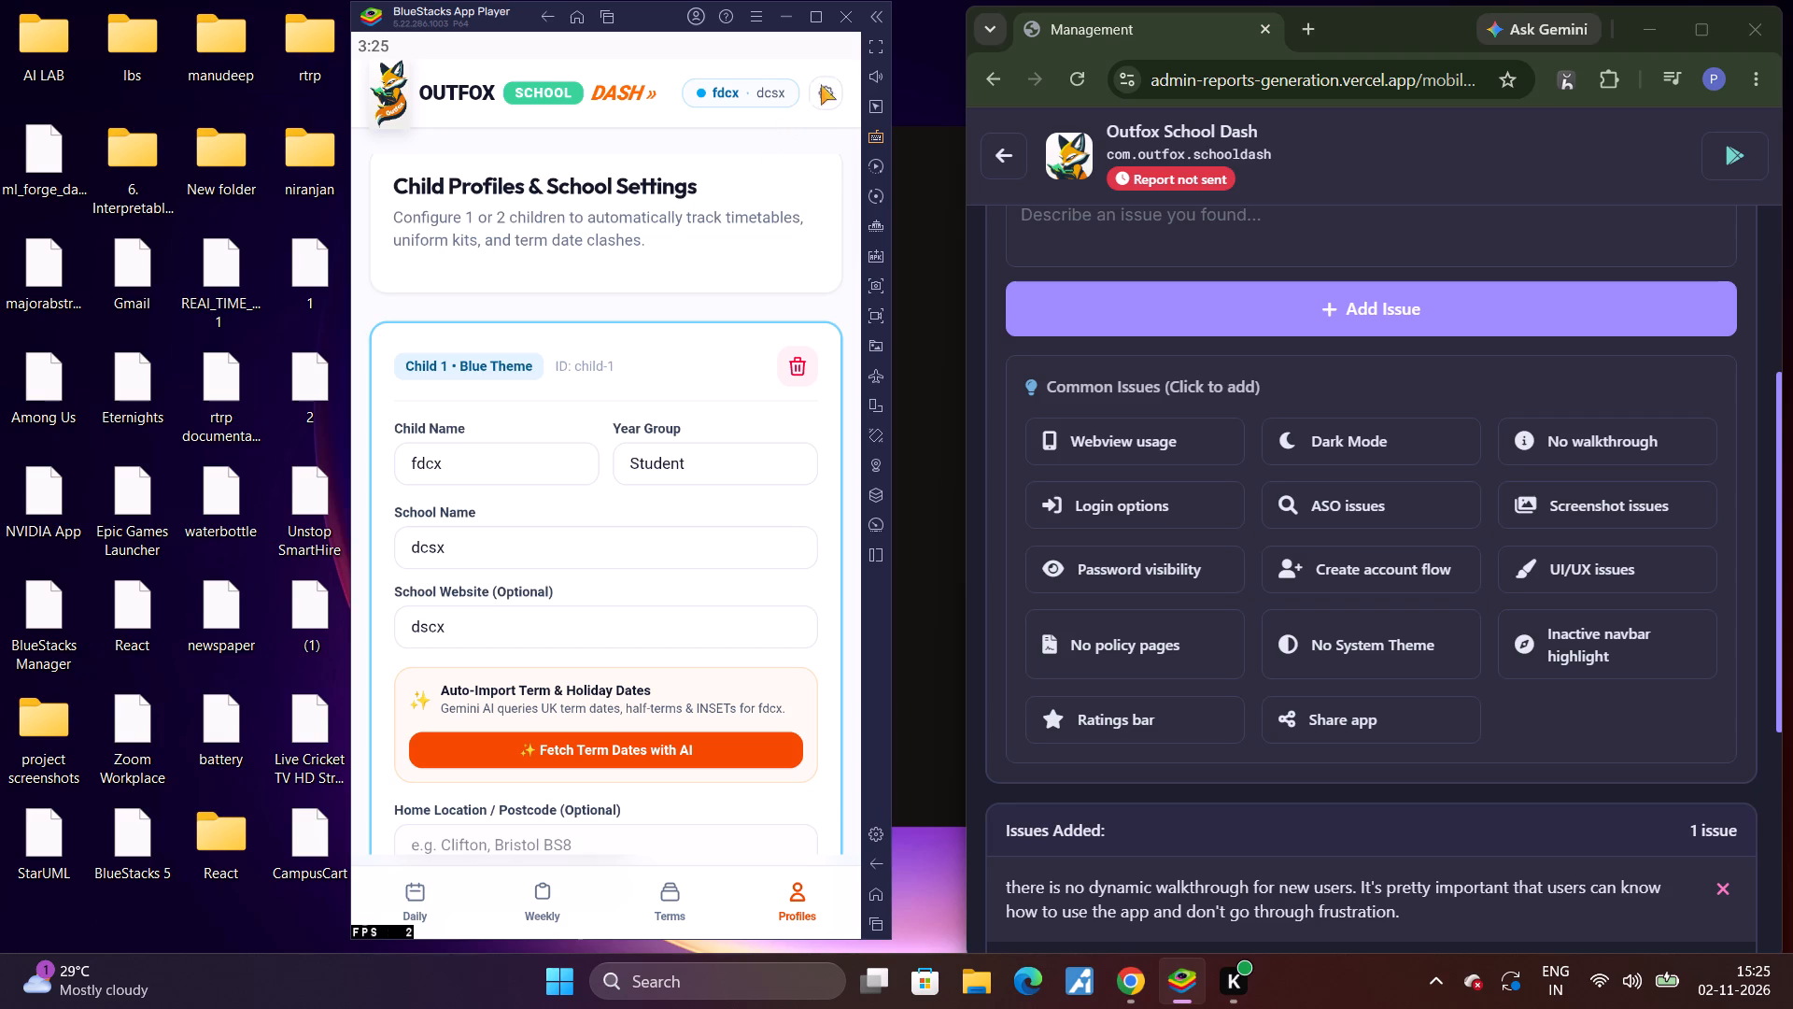
Check the Reset / Wipe Profiles option in the app settings and cancel the reset.
{"action": "left_click", "coordinate": [822, 83]}
{"action": "left_click", "coordinate": [676, 221]}
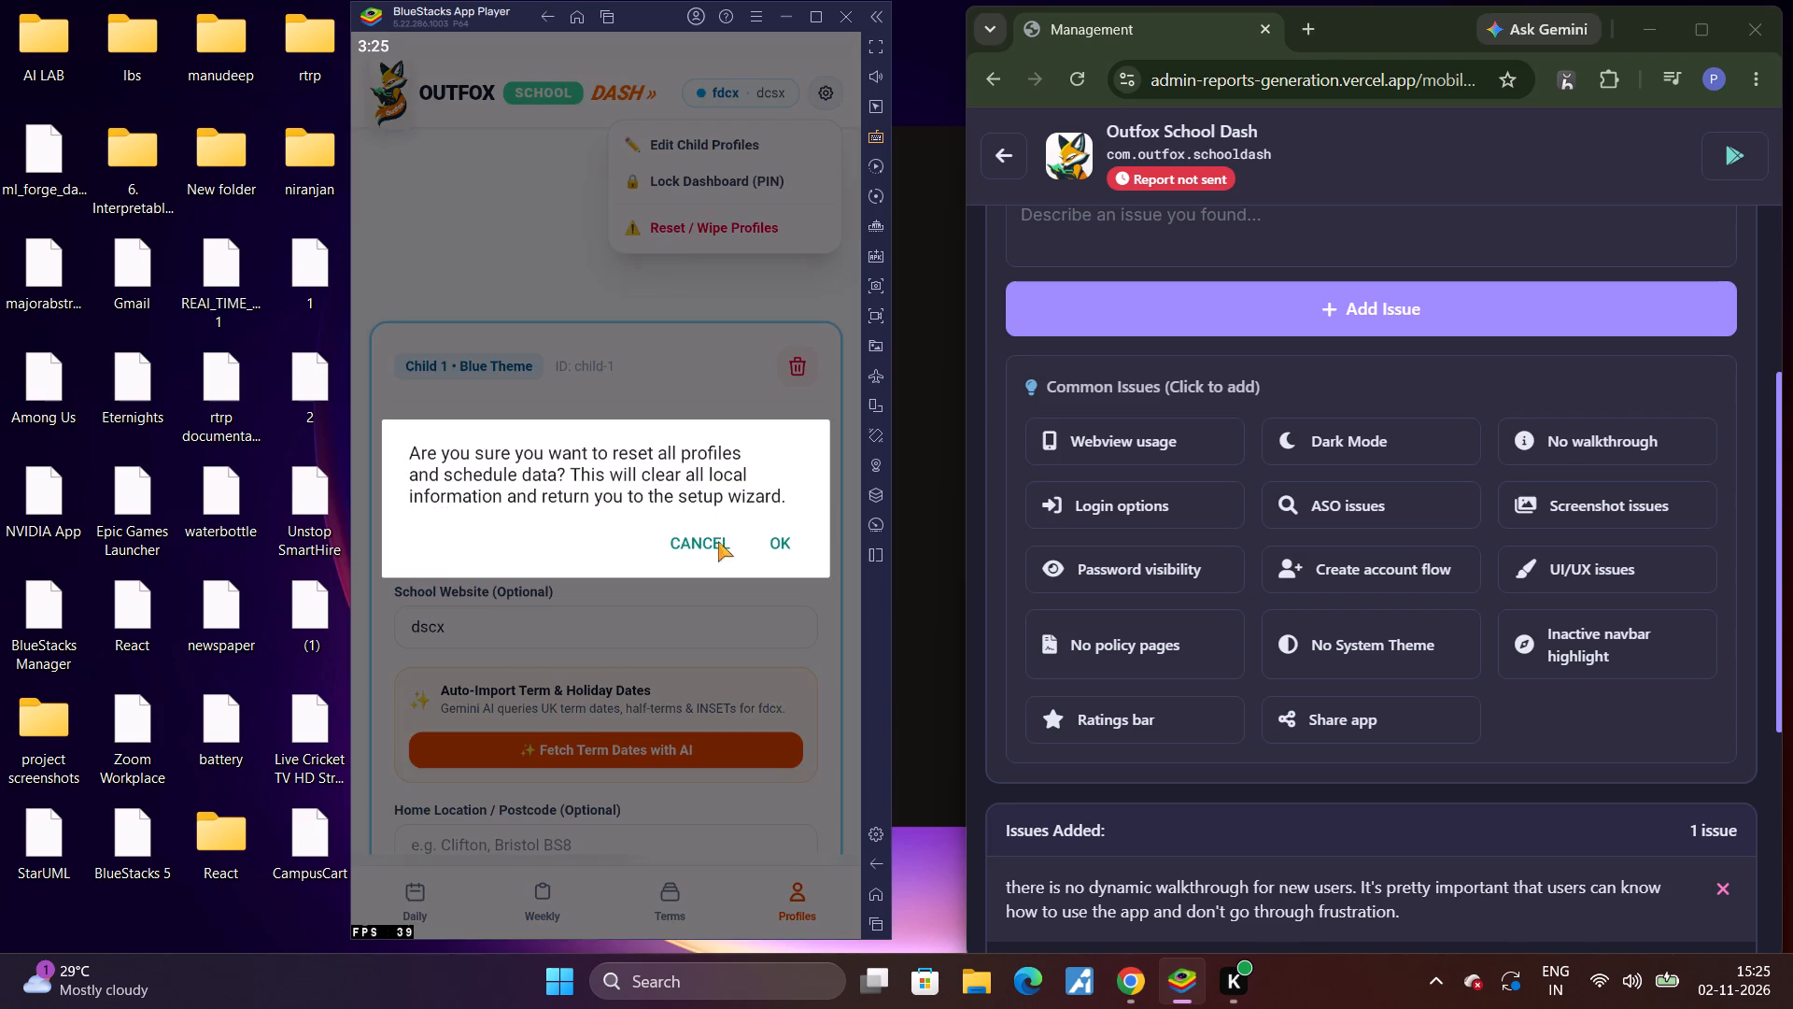
{"action": "left_click", "coordinate": [685, 543]}
Look through the Profiles page down to the optional second child profile and back to its start.
{"action": "left_click_drag", "start_coordinate": [683, 613], "coordinate": [708, 478]}
{"action": "left_click_drag", "start_coordinate": [721, 523], "coordinate": [801, 869]}
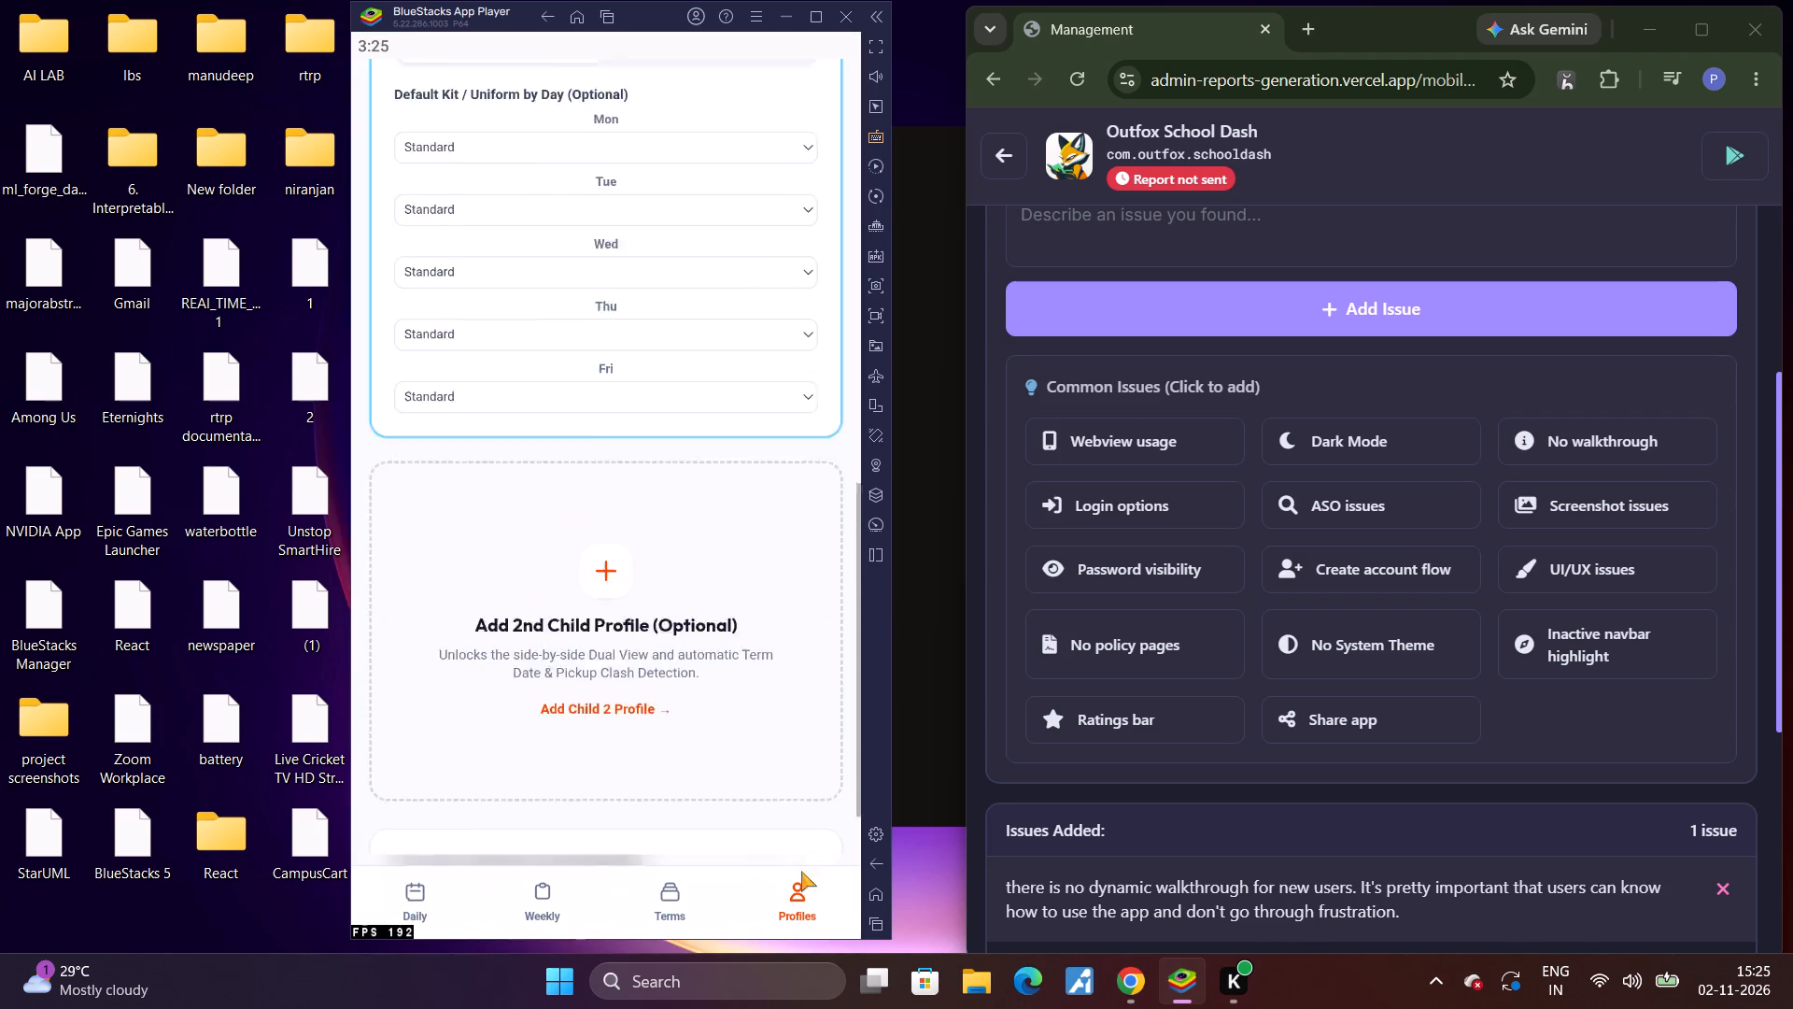
{"action": "left_click_drag", "start_coordinate": [589, 430], "coordinate": [616, 769]}
{"action": "left_click_drag", "start_coordinate": [586, 462], "coordinate": [615, 761]}
{"action": "left_click_drag", "start_coordinate": [547, 222], "coordinate": [679, 639]}
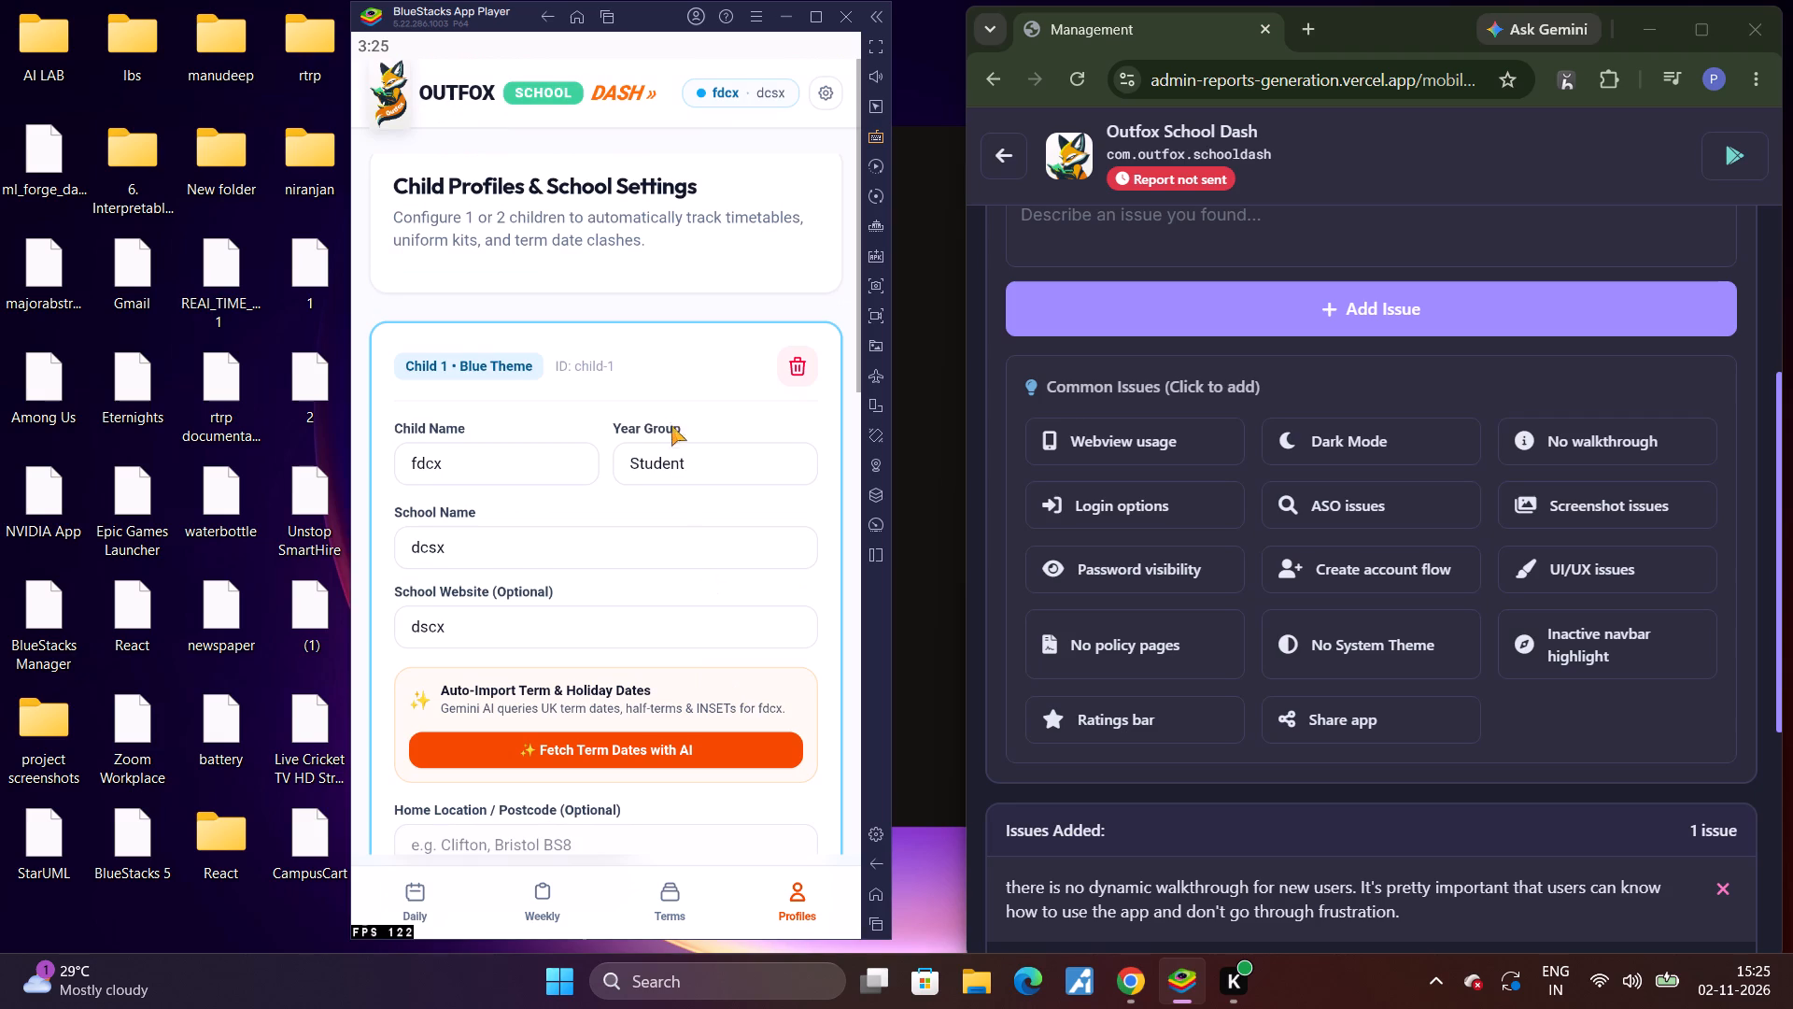
{"action": "left_click_drag", "start_coordinate": [662, 427], "coordinate": [708, 756]}
Examine the Daily page and open the Weekly page.
{"action": "left_click", "coordinate": [412, 901]}
{"action": "left_click_drag", "start_coordinate": [624, 282], "coordinate": [666, 601]}
{"action": "left_click_drag", "start_coordinate": [654, 638], "coordinate": [645, 311]}
{"action": "left_click_drag", "start_coordinate": [649, 214], "coordinate": [687, 747]}
{"action": "left_click", "coordinate": [519, 896]}
Examine the Terms page's Autumn 2026 planner and September 2026 calendar, and check the settings menu there.
{"action": "left_click", "coordinate": [668, 889]}
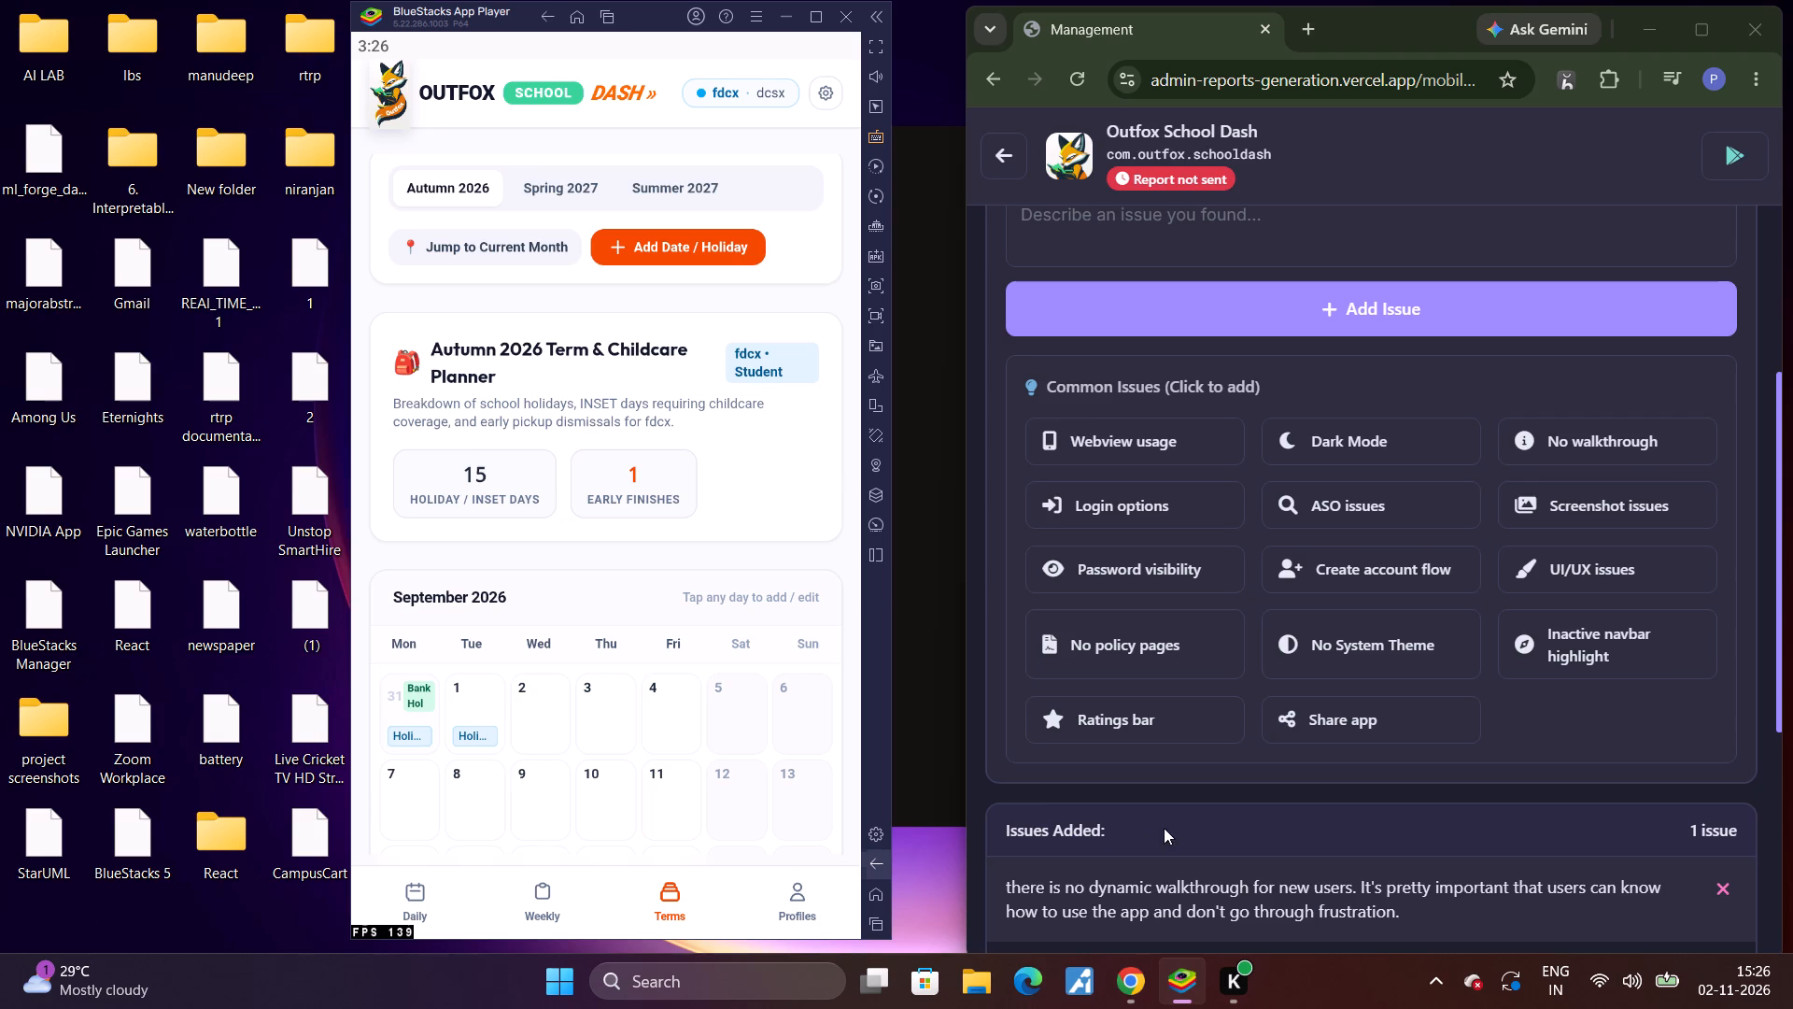
{"action": "scroll", "coordinate": [1164, 828], "scroll_direction": "down", "scroll_amount": 4}
{"action": "left_click_drag", "start_coordinate": [477, 297], "coordinate": [516, 551]}
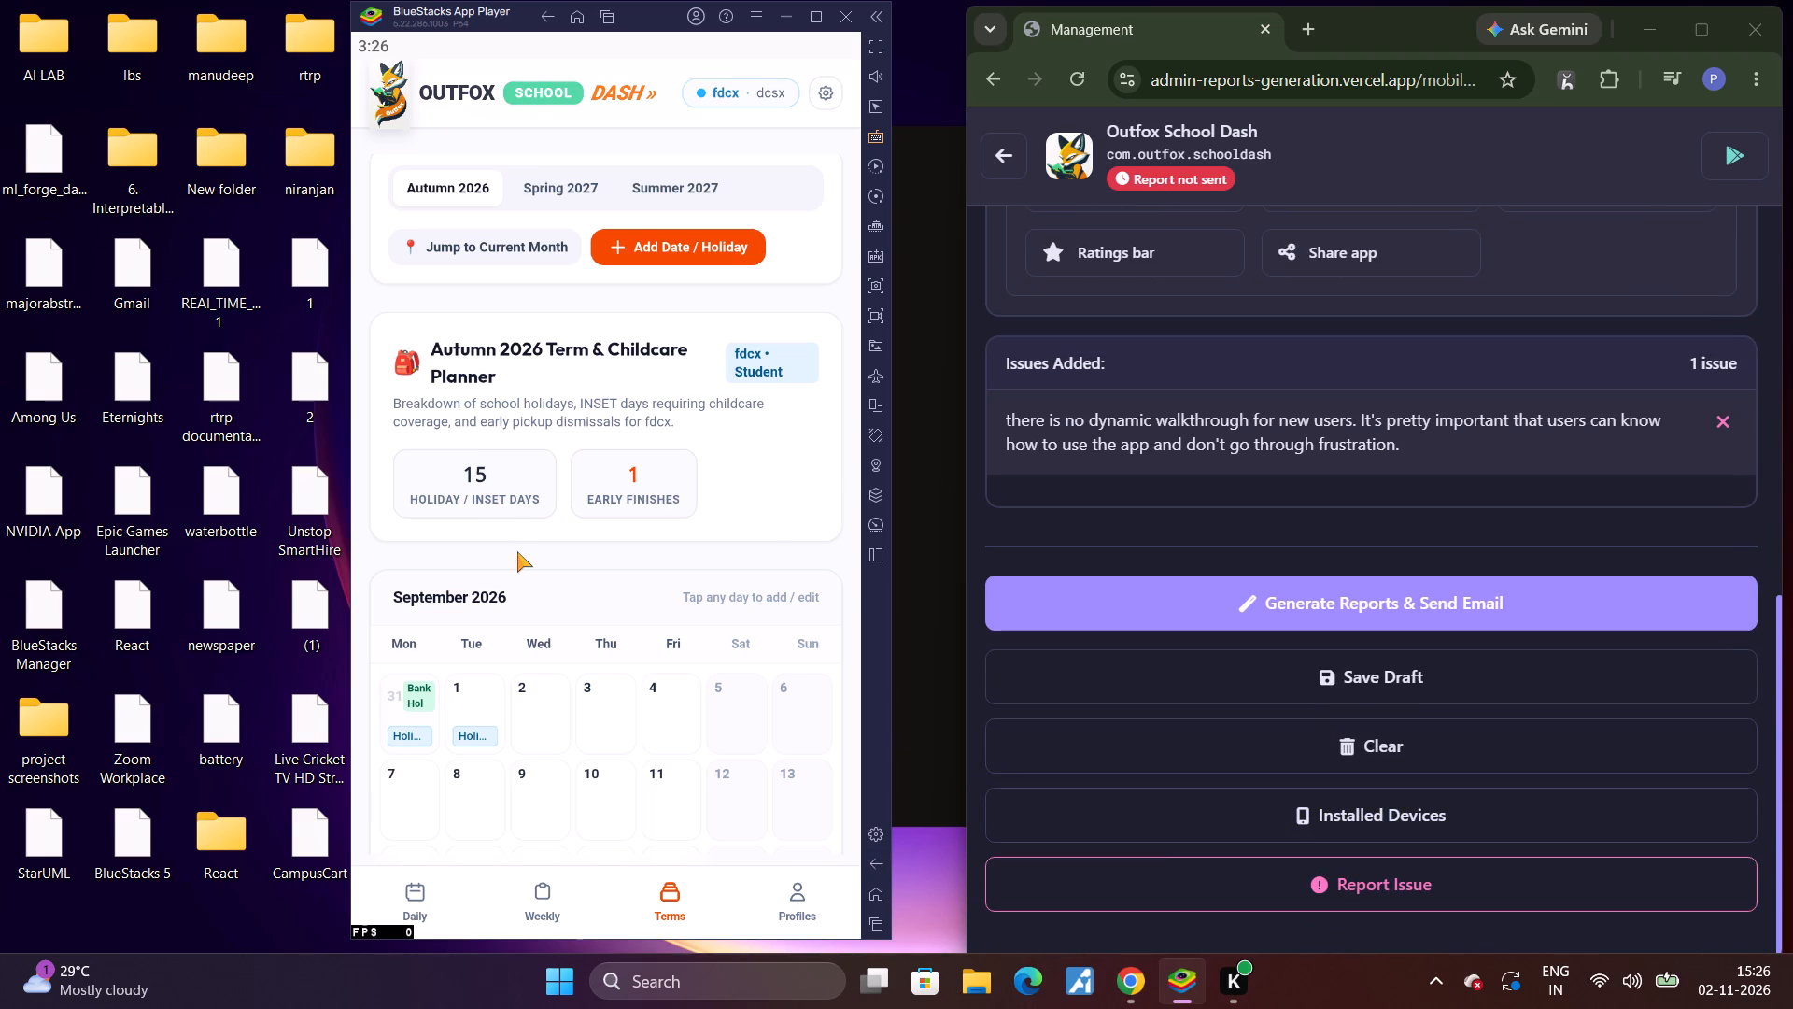
{"action": "left_click_drag", "start_coordinate": [516, 551], "coordinate": [497, 448]}
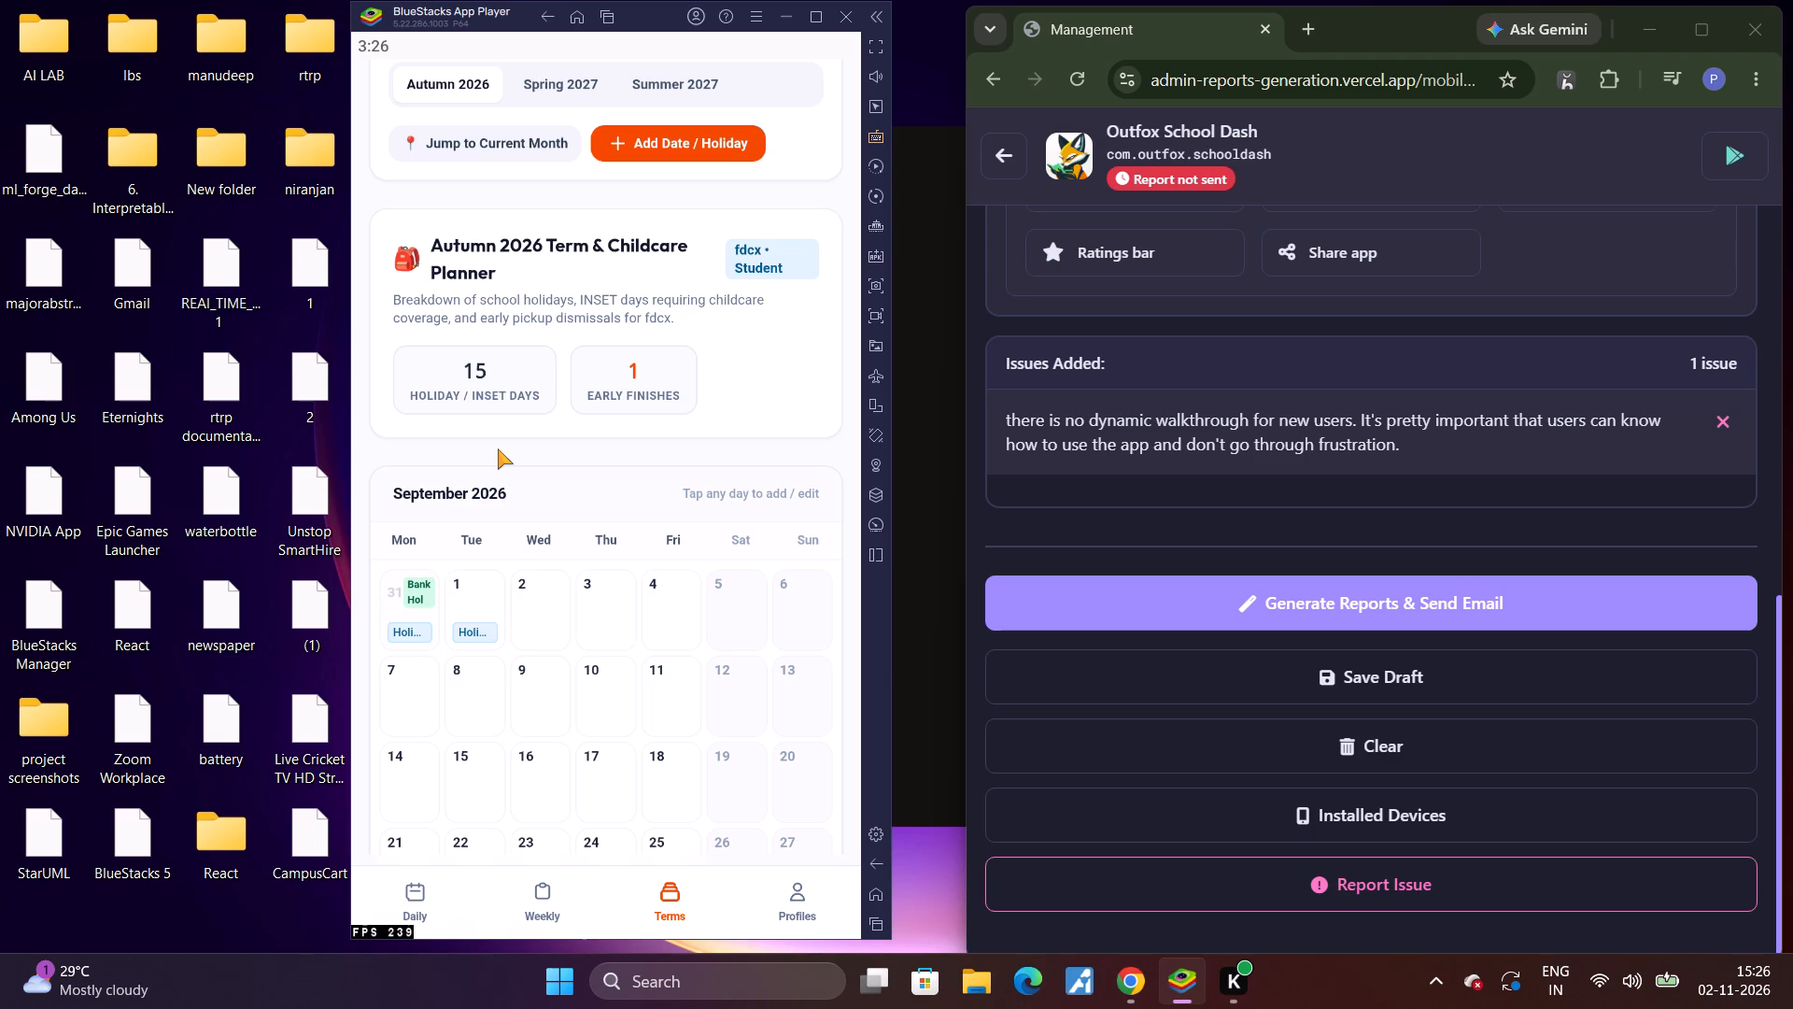
{"action": "left_click_drag", "start_coordinate": [497, 448], "coordinate": [469, 358]}
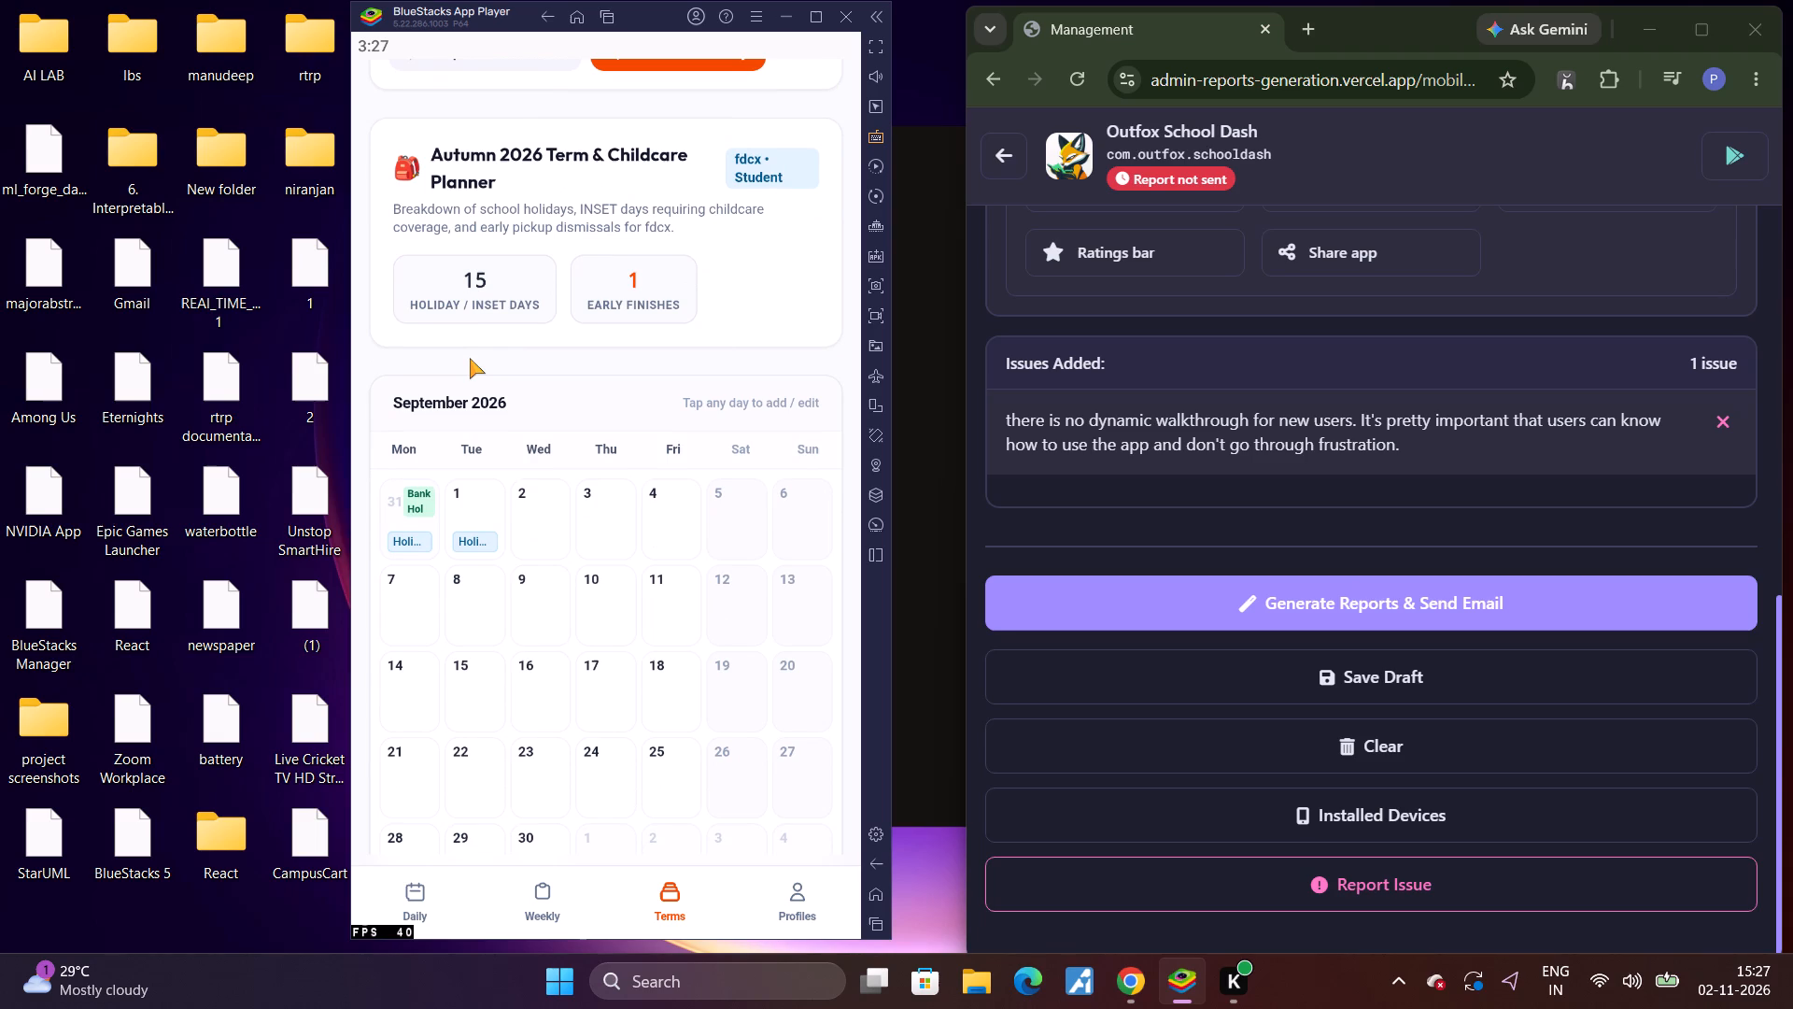
{"action": "left_click_drag", "start_coordinate": [469, 358], "coordinate": [468, 358]}
{"action": "left_click_drag", "start_coordinate": [468, 358], "coordinate": [479, 468]}
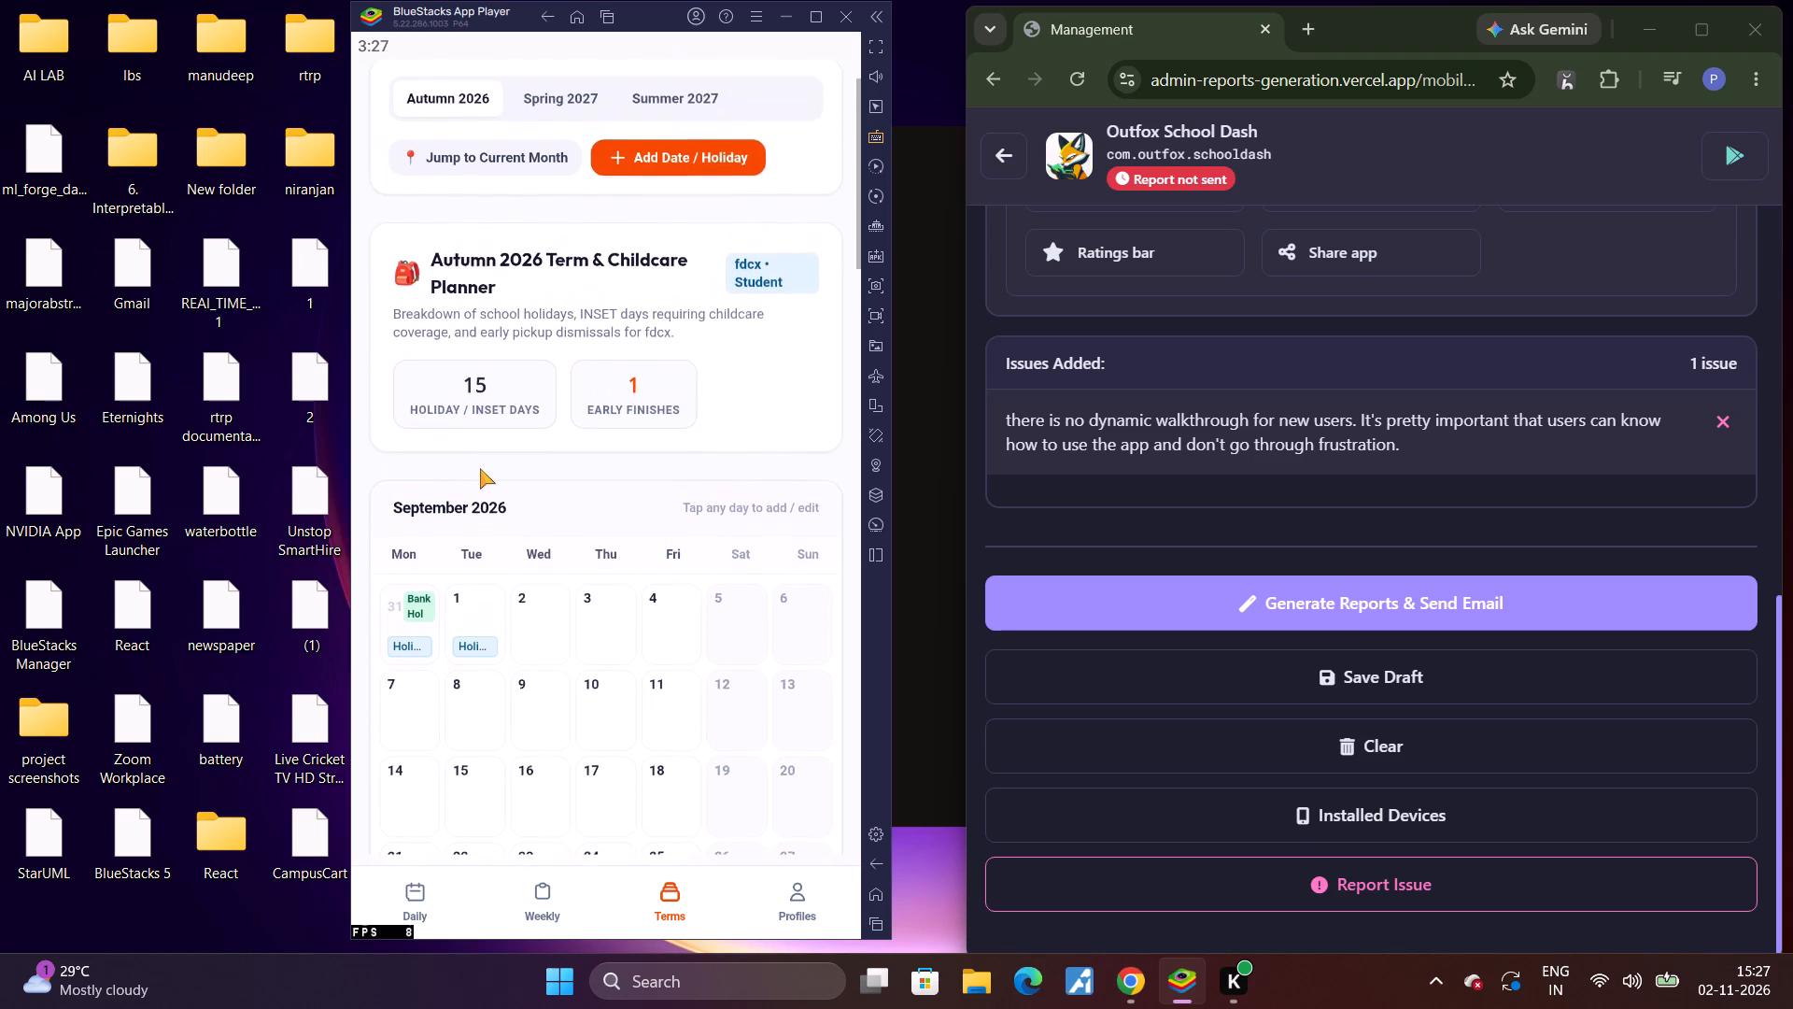
{"action": "left_click_drag", "start_coordinate": [479, 468], "coordinate": [549, 707]}
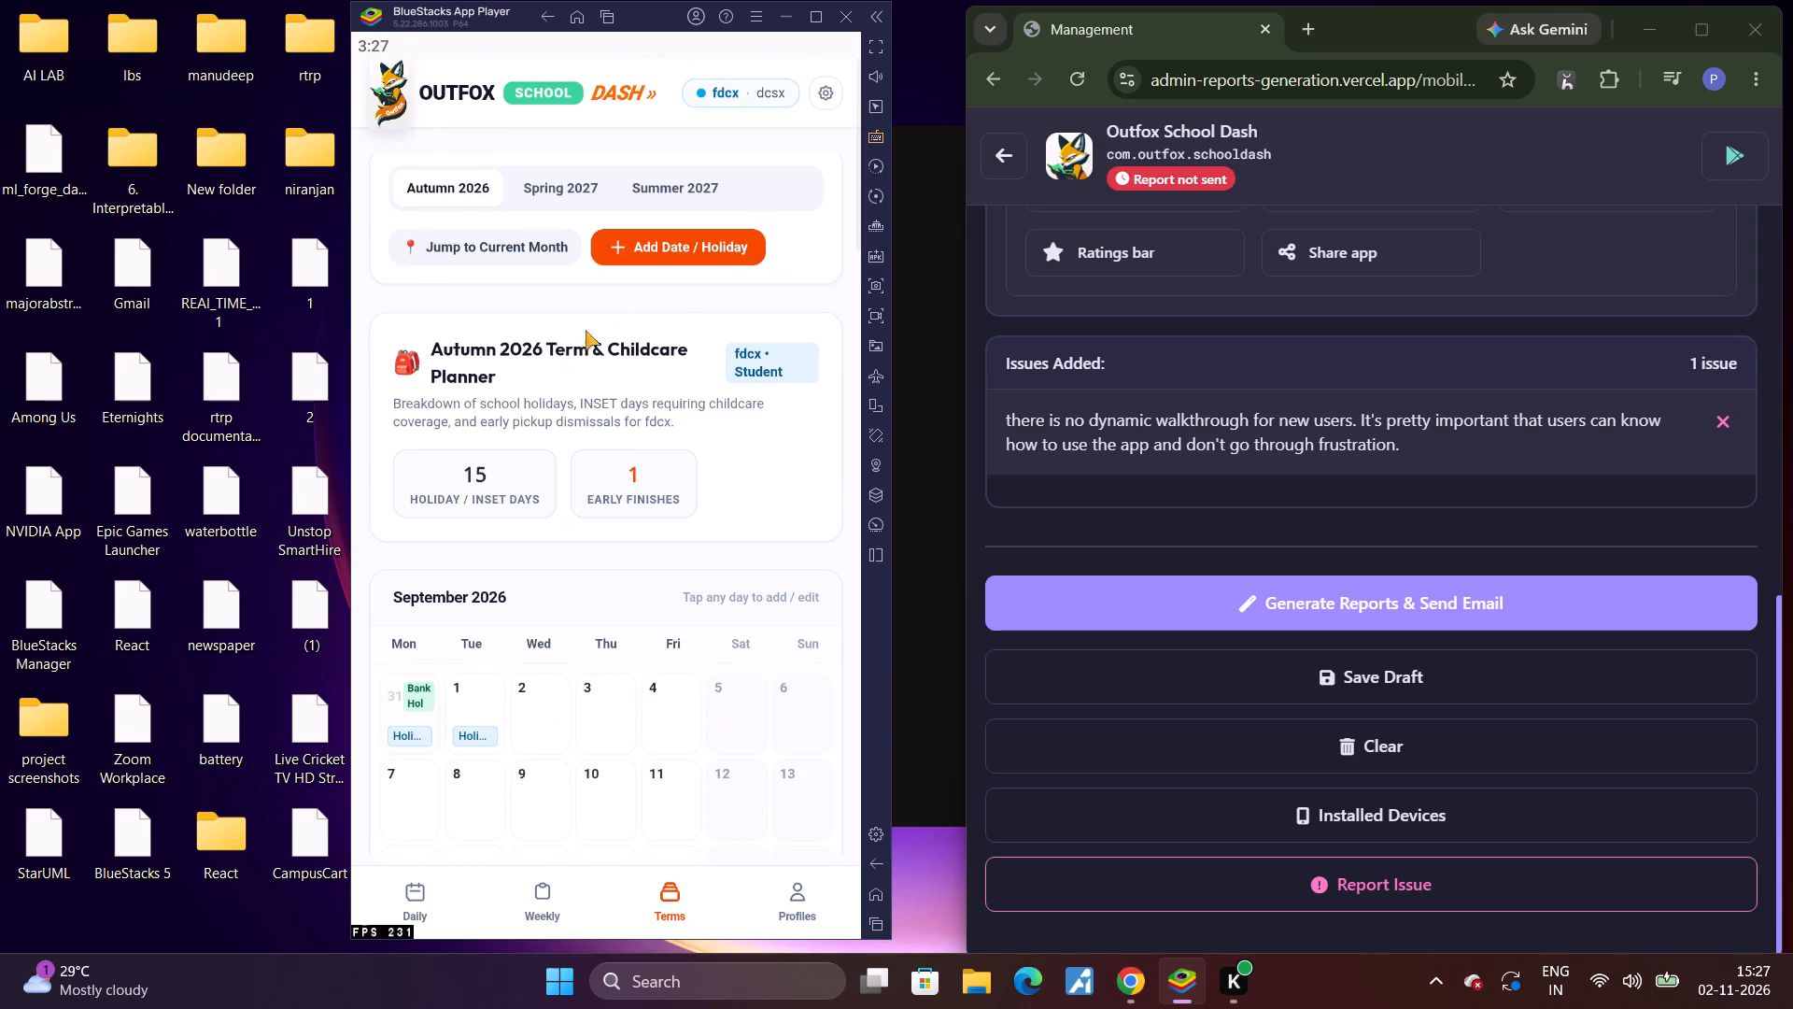
{"action": "left_click", "coordinate": [838, 89]}
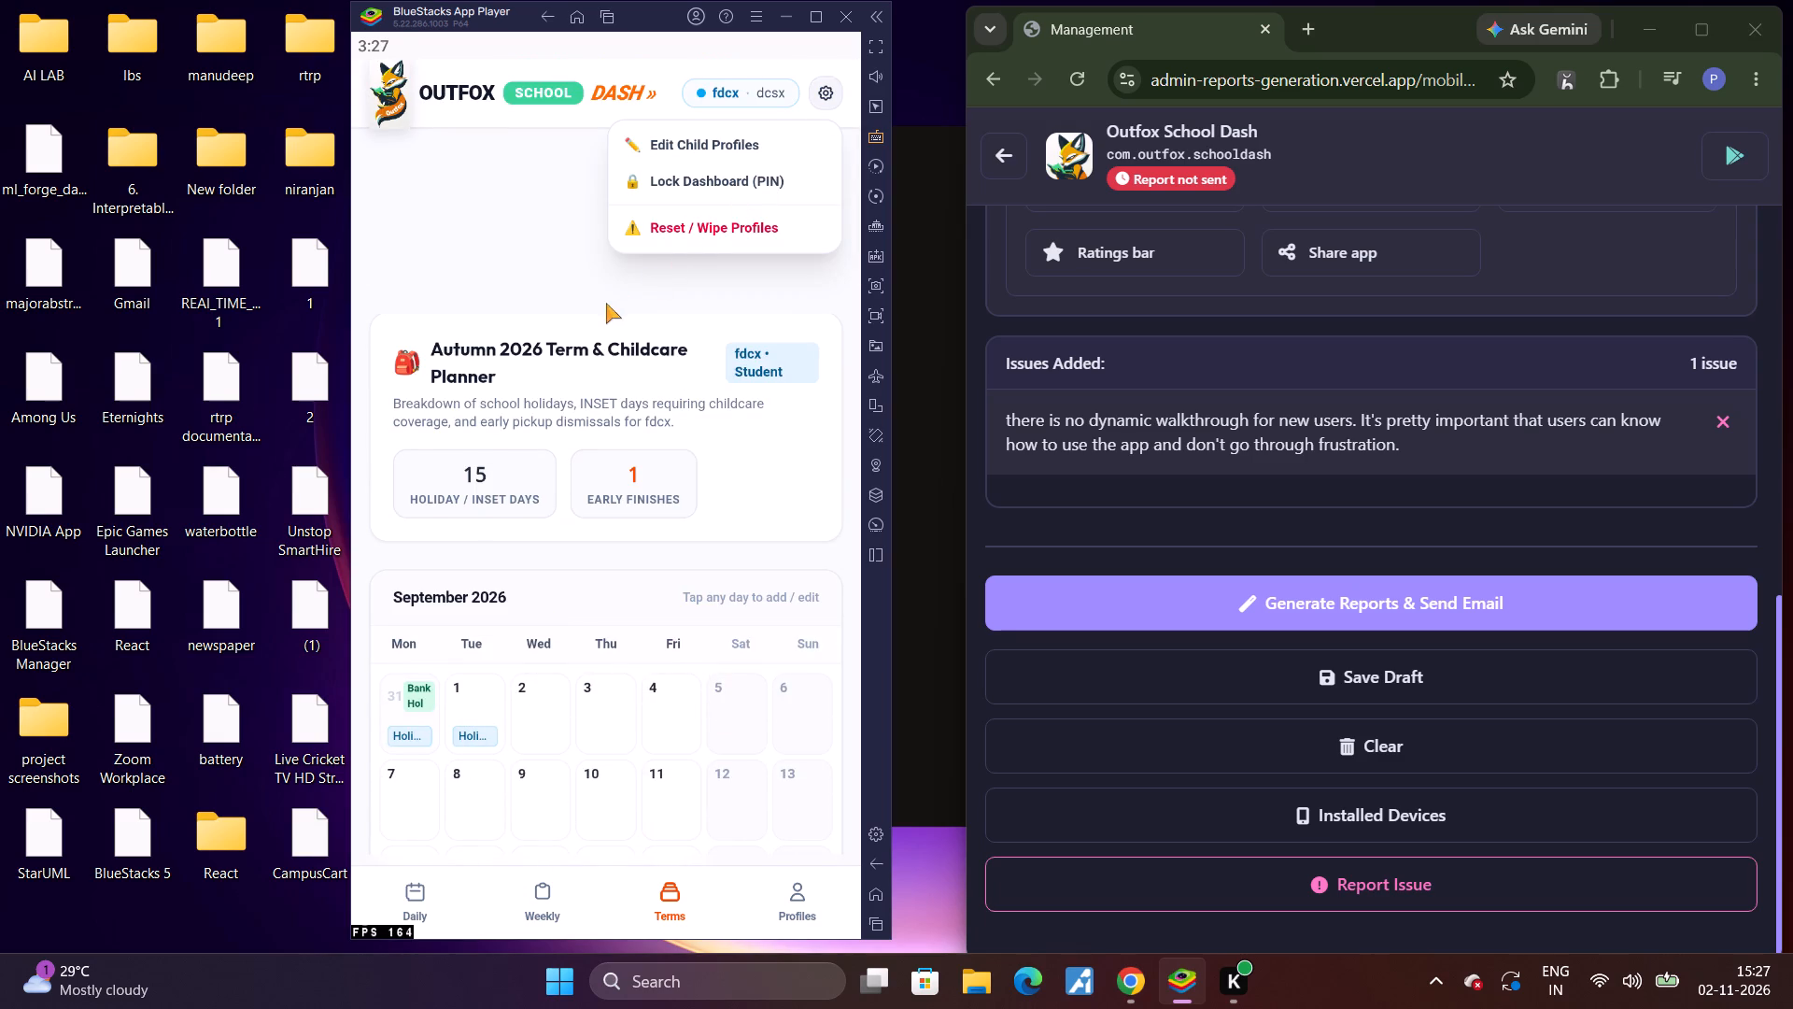
{"action": "left_click", "coordinate": [558, 320]}
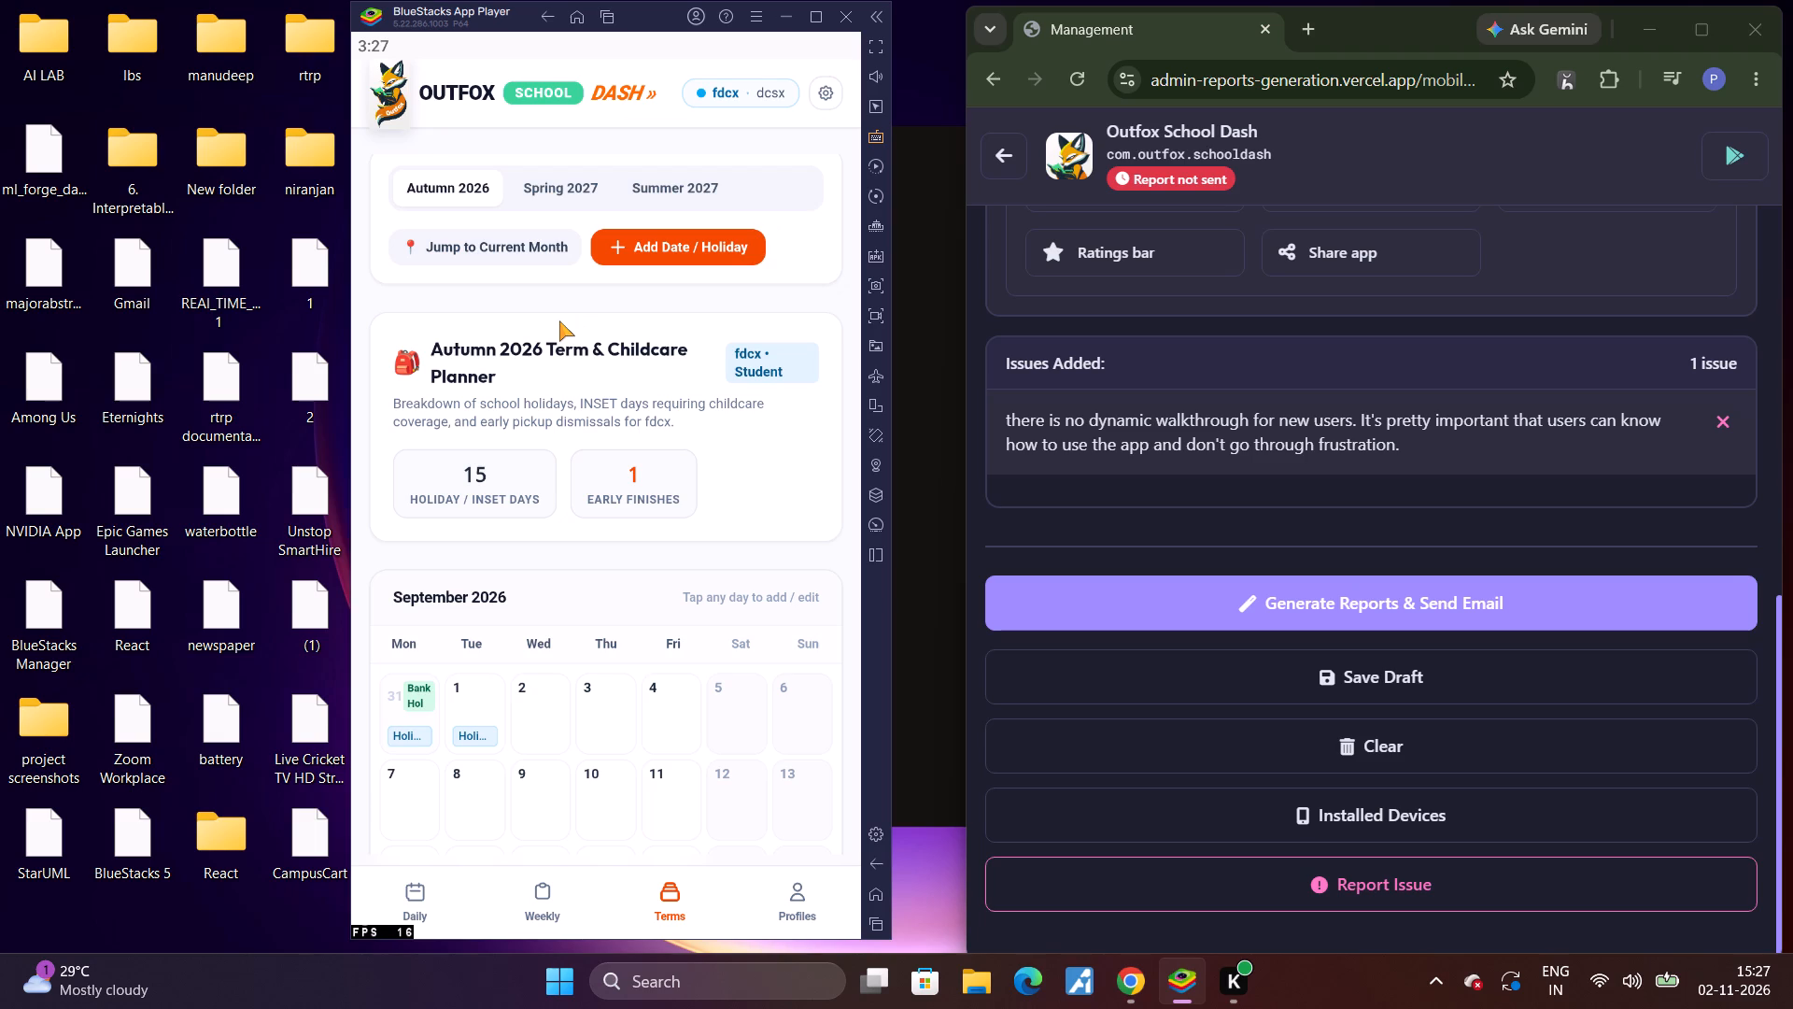
{"action": "left_click_drag", "start_coordinate": [493, 533], "coordinate": [490, 366]}
{"action": "left_click_drag", "start_coordinate": [456, 462], "coordinate": [496, 766]}
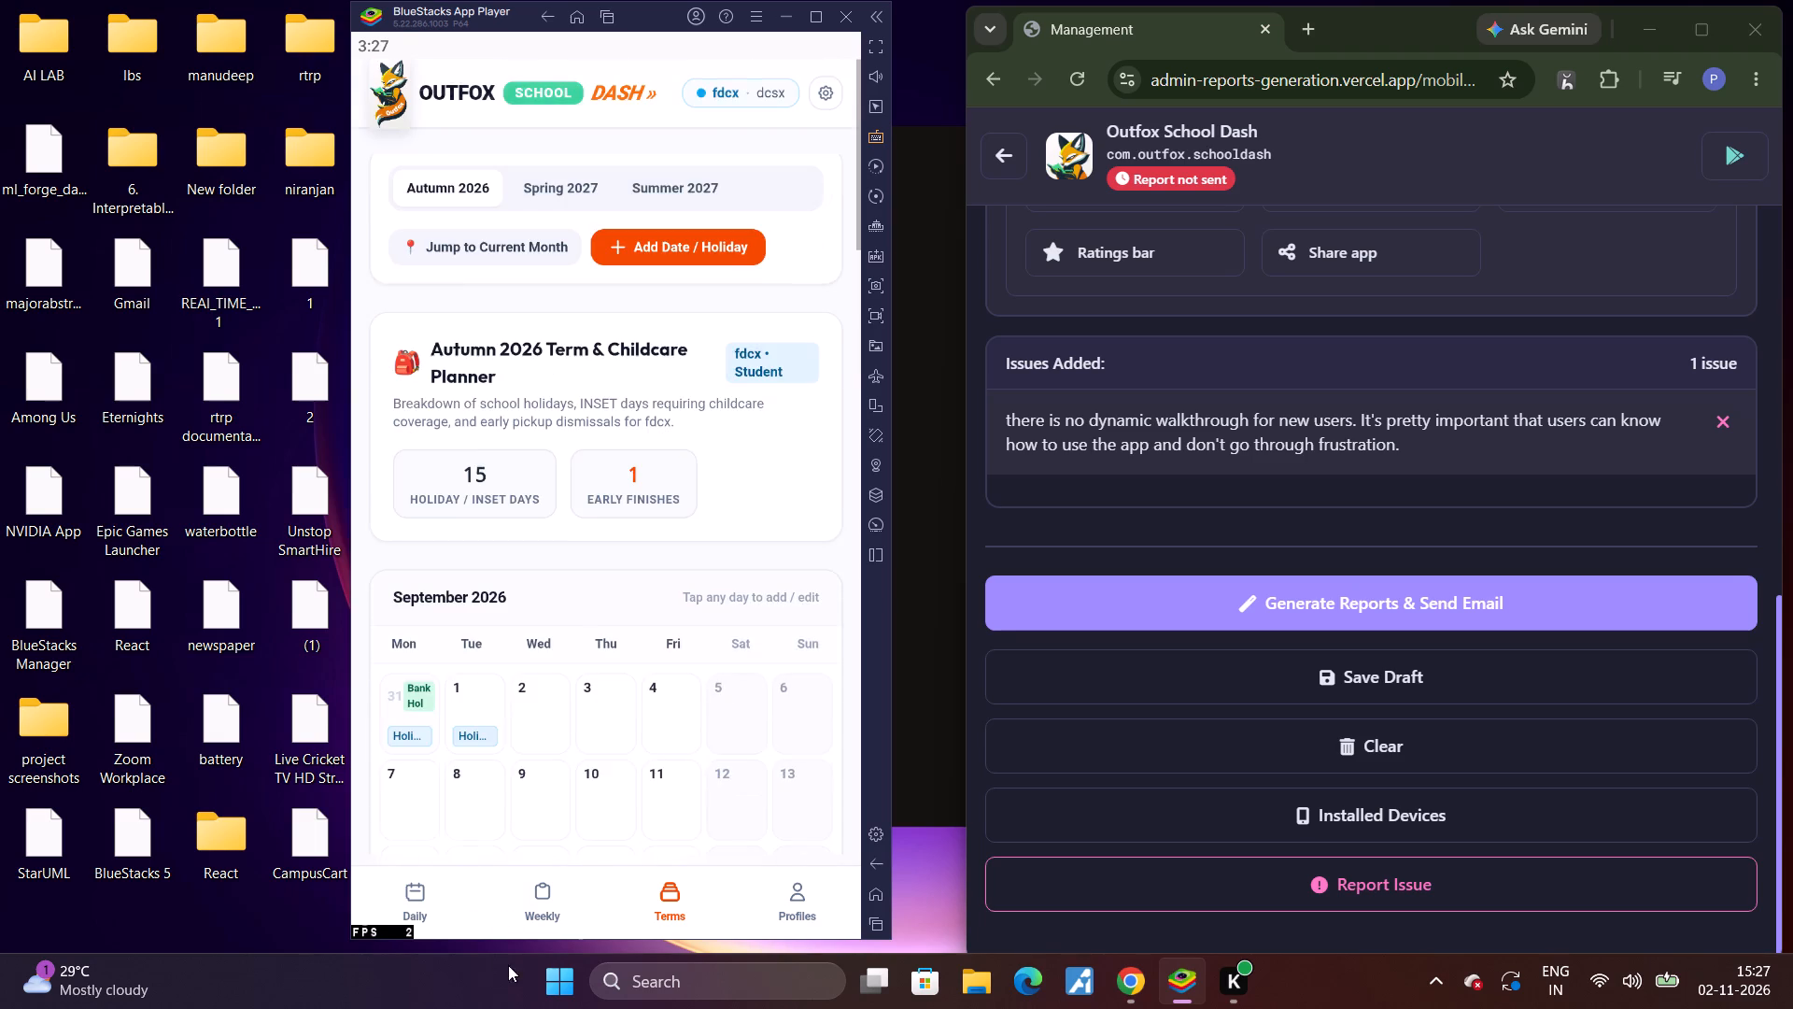
Examine the Daily page through to the child notes section, checking the settings menu along the way.
{"action": "left_click", "coordinate": [403, 898]}
{"action": "left_click_drag", "start_coordinate": [604, 702], "coordinate": [616, 327]}
{"action": "left_click_drag", "start_coordinate": [772, 121], "coordinate": [797, 262]}
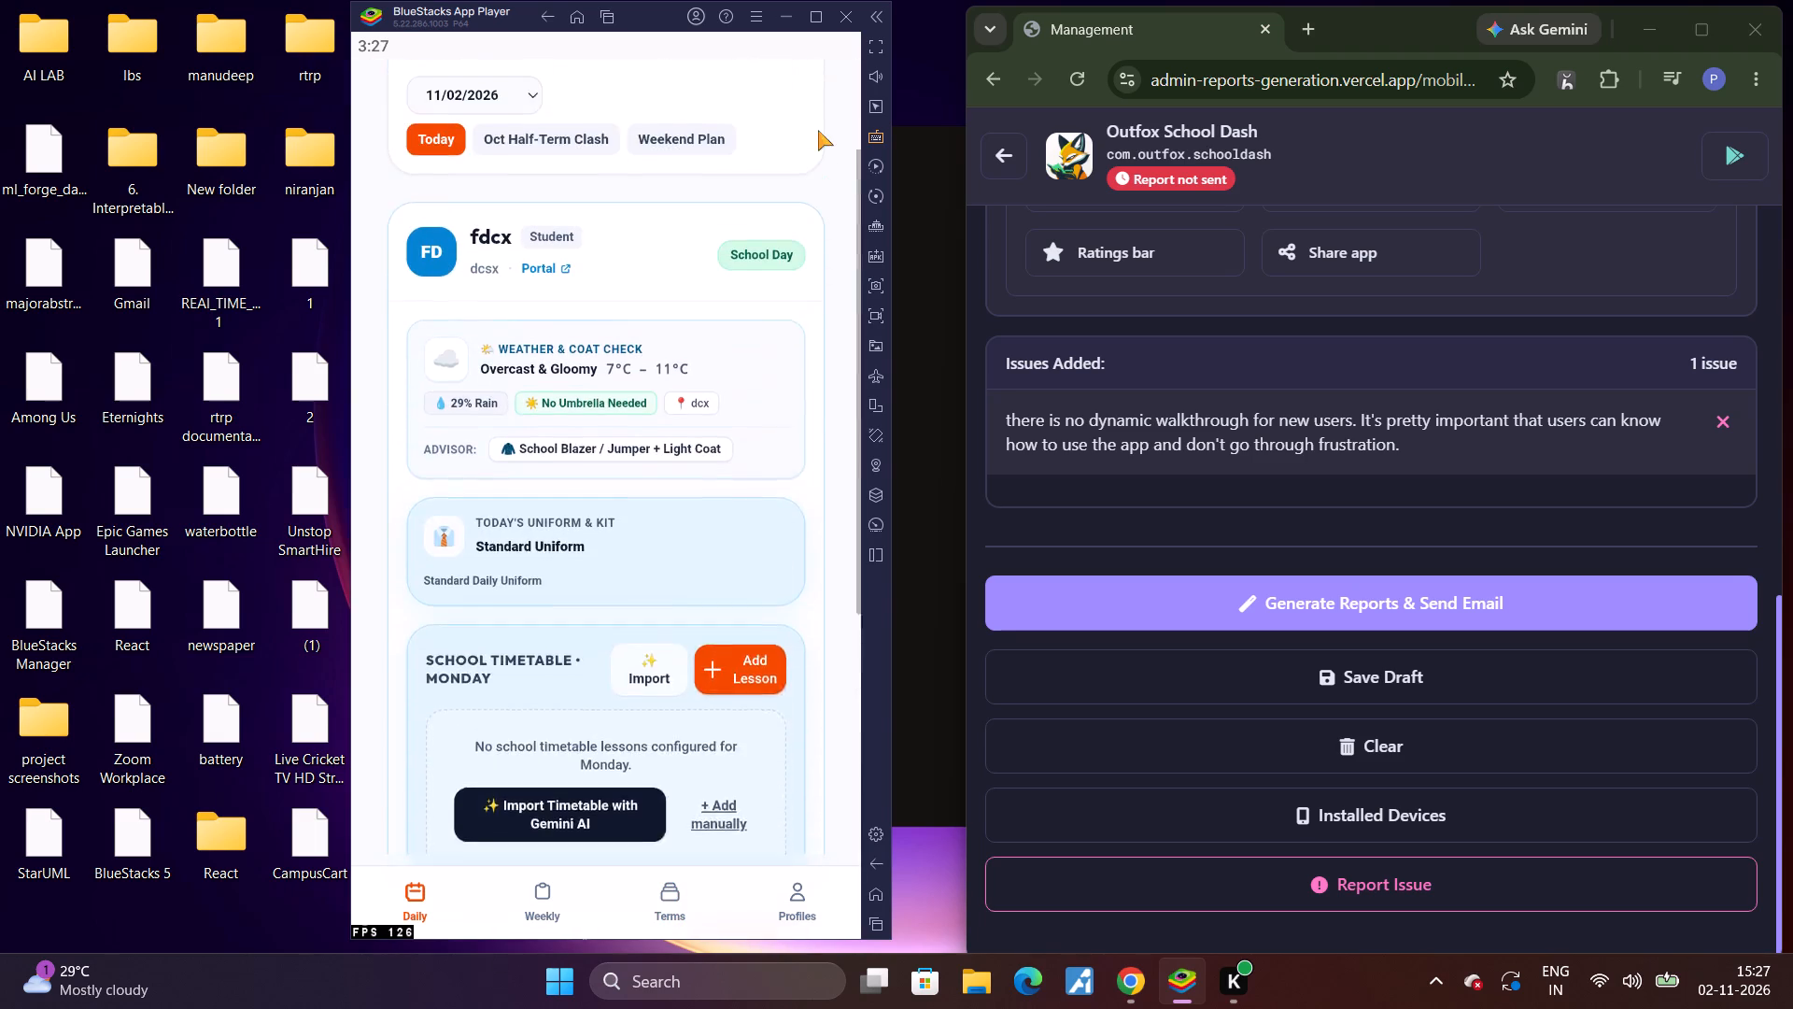
{"action": "left_click_drag", "start_coordinate": [820, 121], "coordinate": [816, 161]}
{"action": "left_click", "coordinate": [839, 92]}
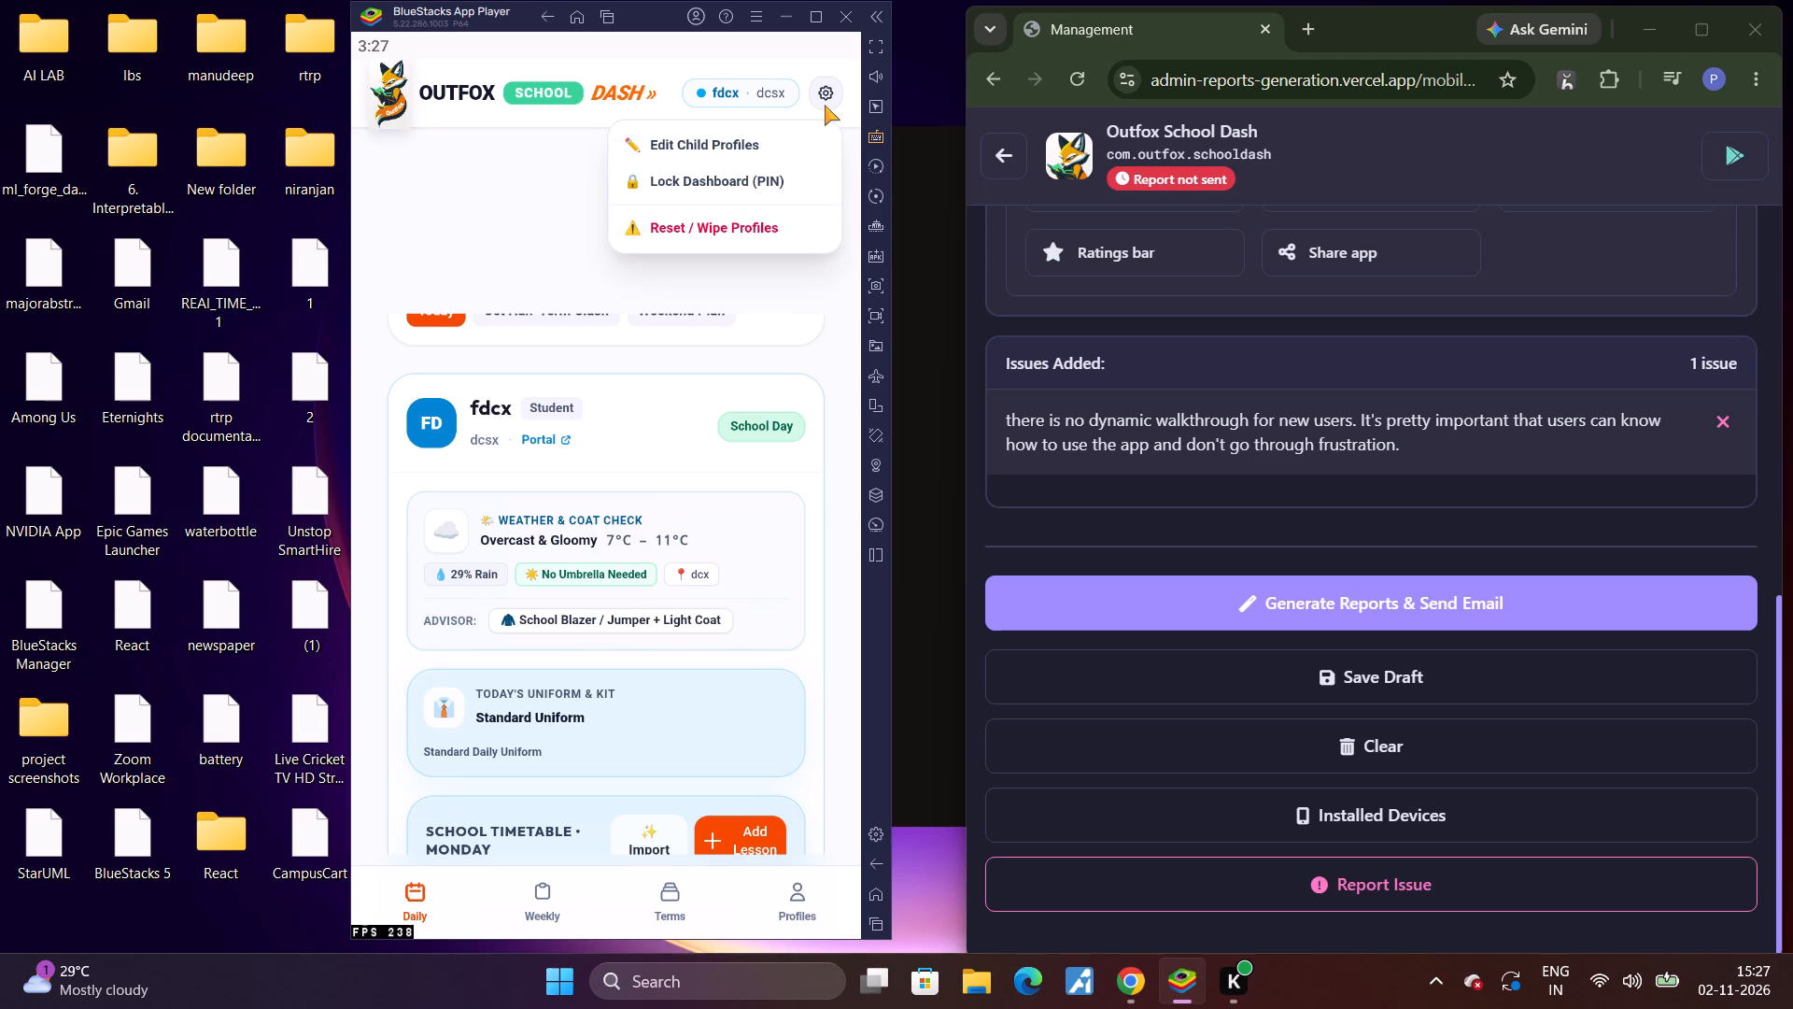
{"action": "left_click_drag", "start_coordinate": [817, 148], "coordinate": [791, 363]}
{"action": "left_click_drag", "start_coordinate": [749, 413], "coordinate": [699, 587]}
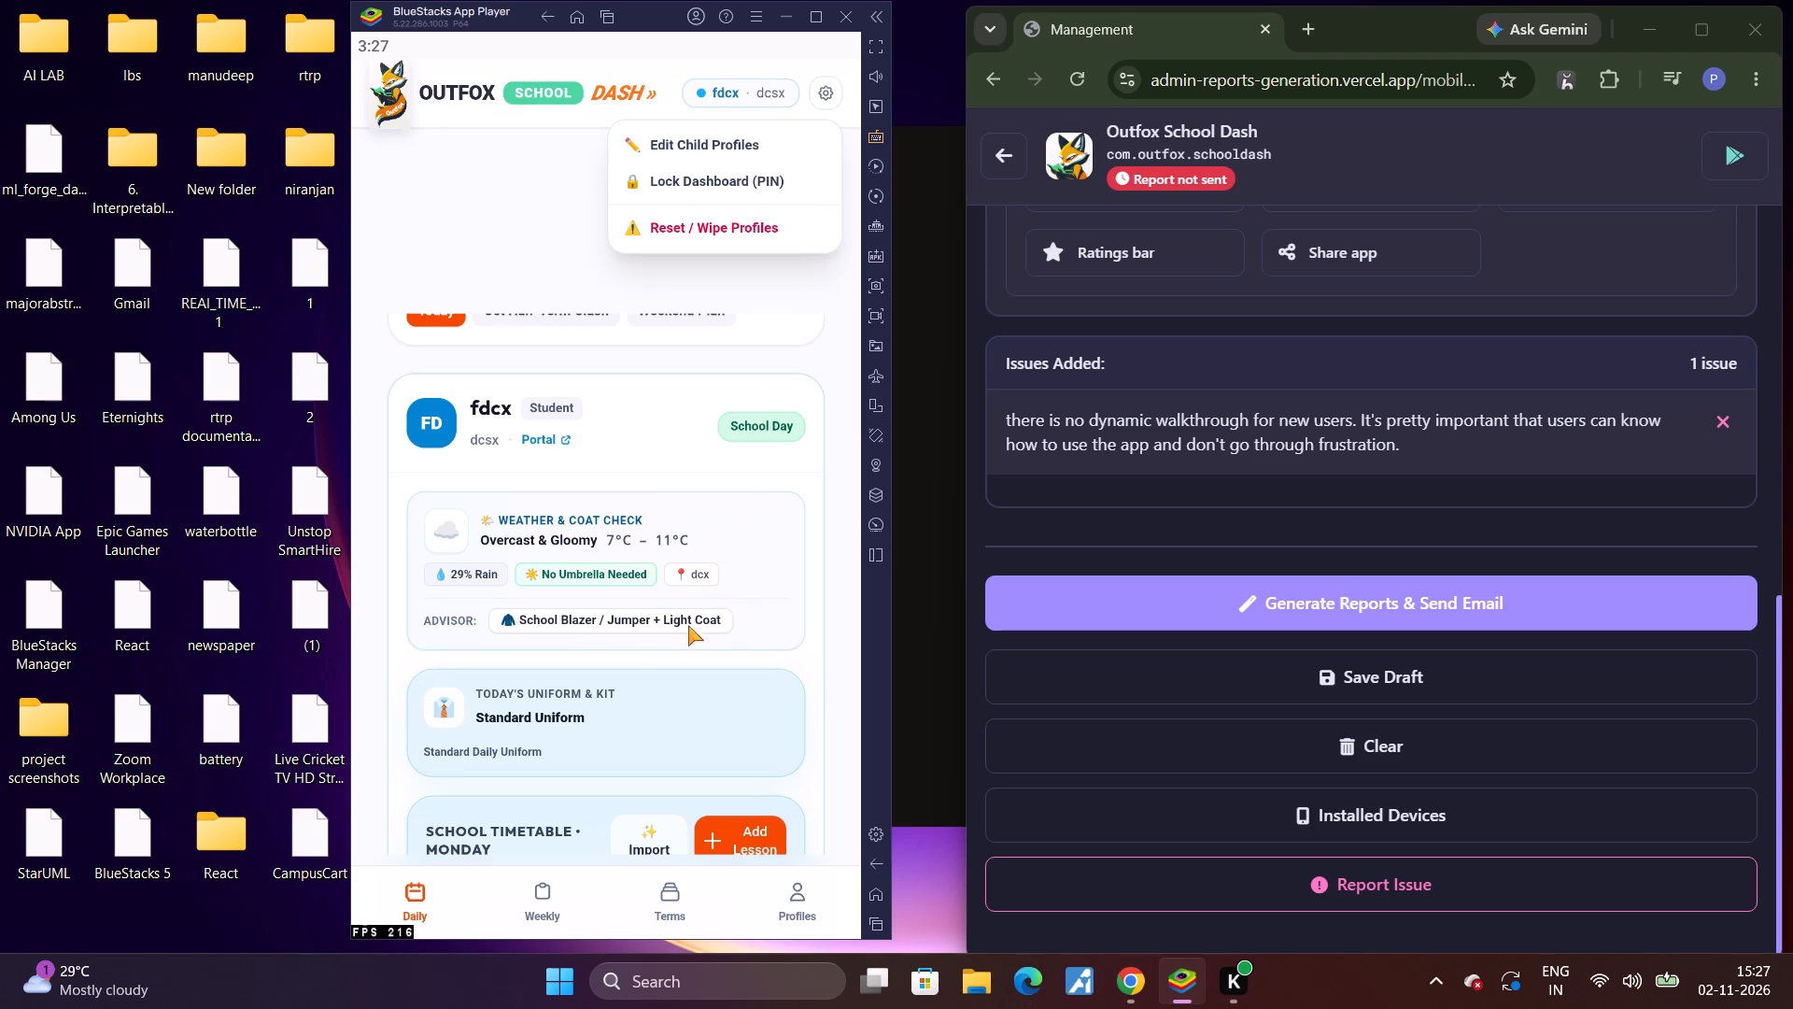
{"action": "left_click", "coordinate": [686, 633]}
{"action": "left_click_drag", "start_coordinate": [621, 710], "coordinate": [603, 522]}
{"action": "left_click_drag", "start_coordinate": [563, 387], "coordinate": [558, 436]}
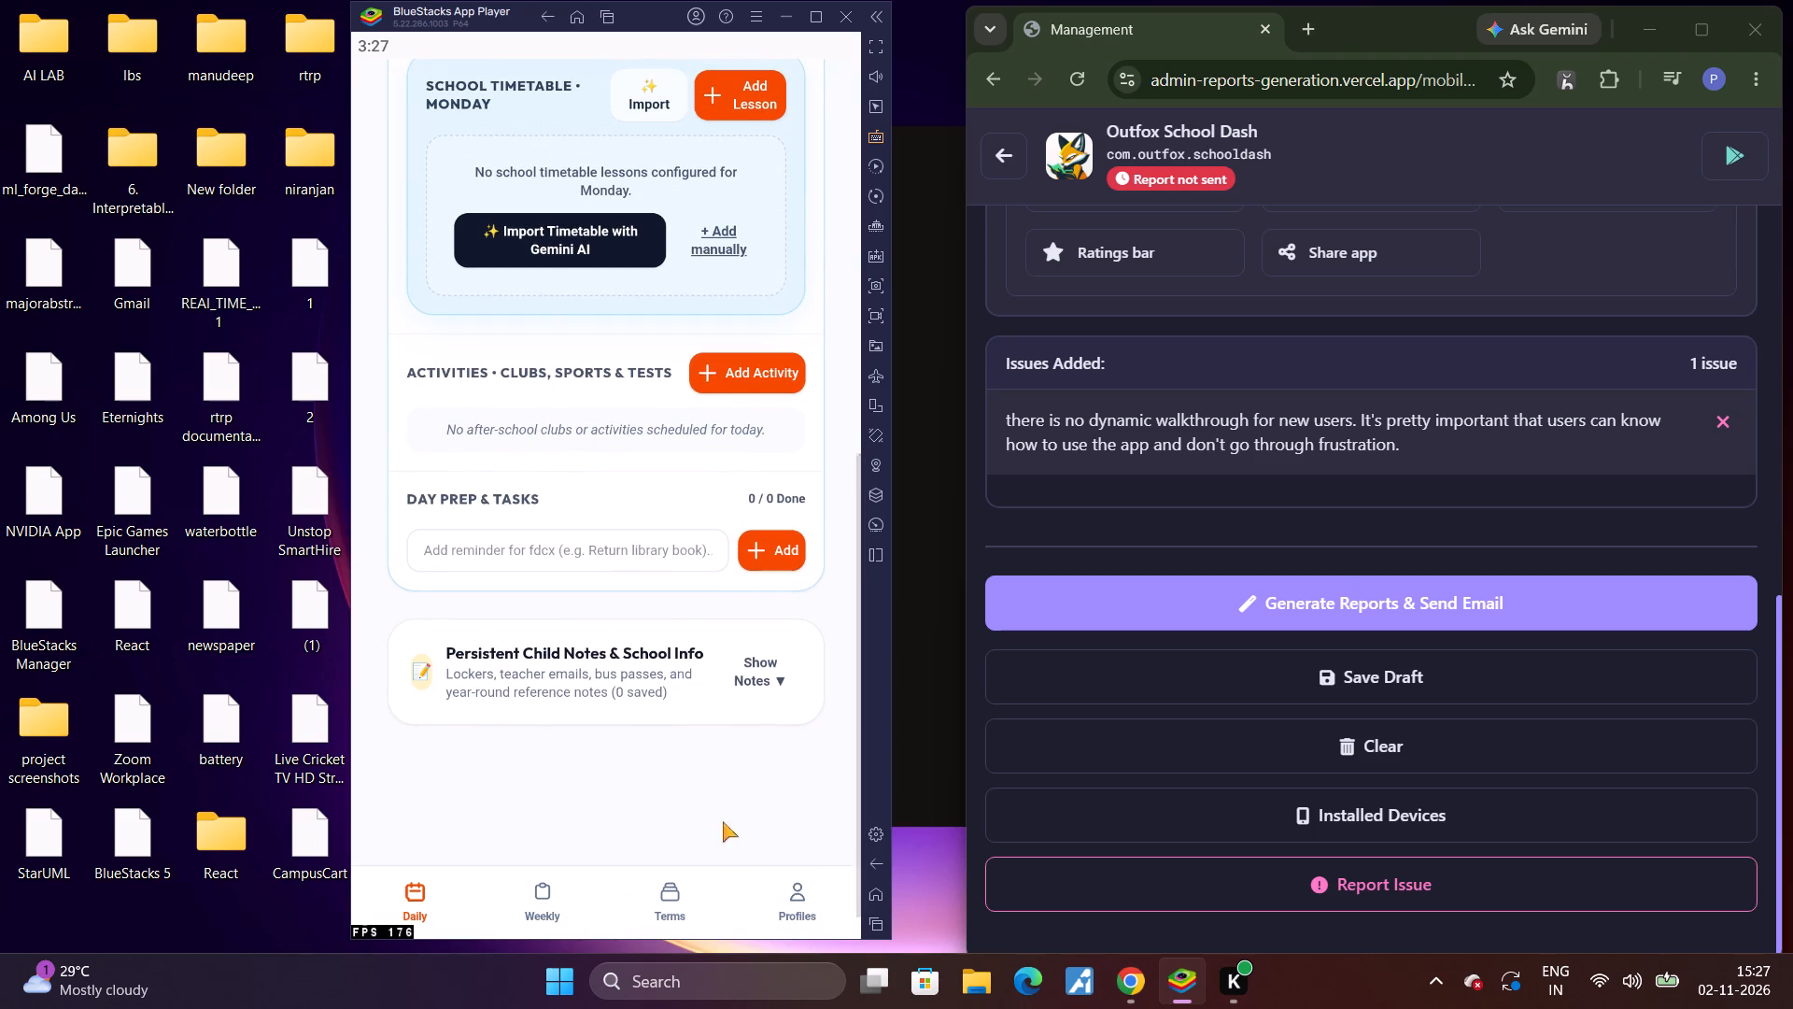
Inspect the Profiles page through to Partner Share & Local Backup and check the settings menu for rating or sharing options.
{"action": "left_click", "coordinate": [780, 905]}
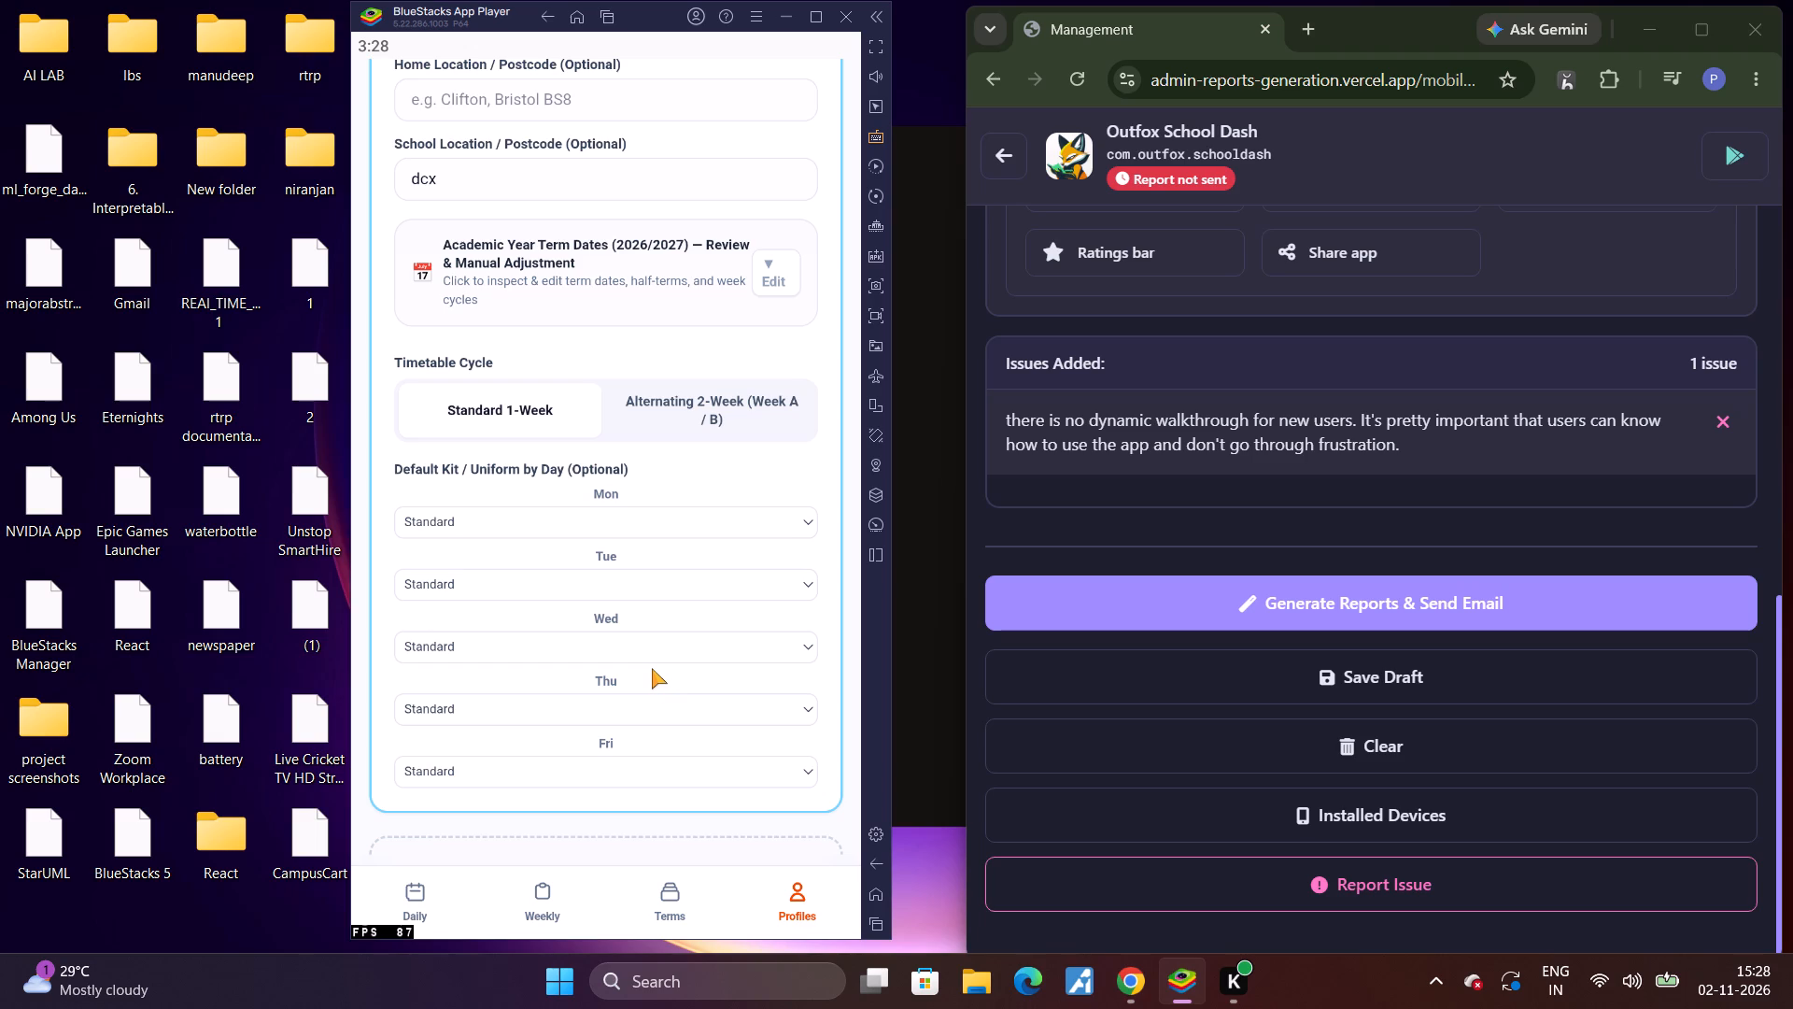
{"action": "left_click_drag", "start_coordinate": [651, 667], "coordinate": [649, 829]}
{"action": "left_click_drag", "start_coordinate": [590, 427], "coordinate": [586, 718]}
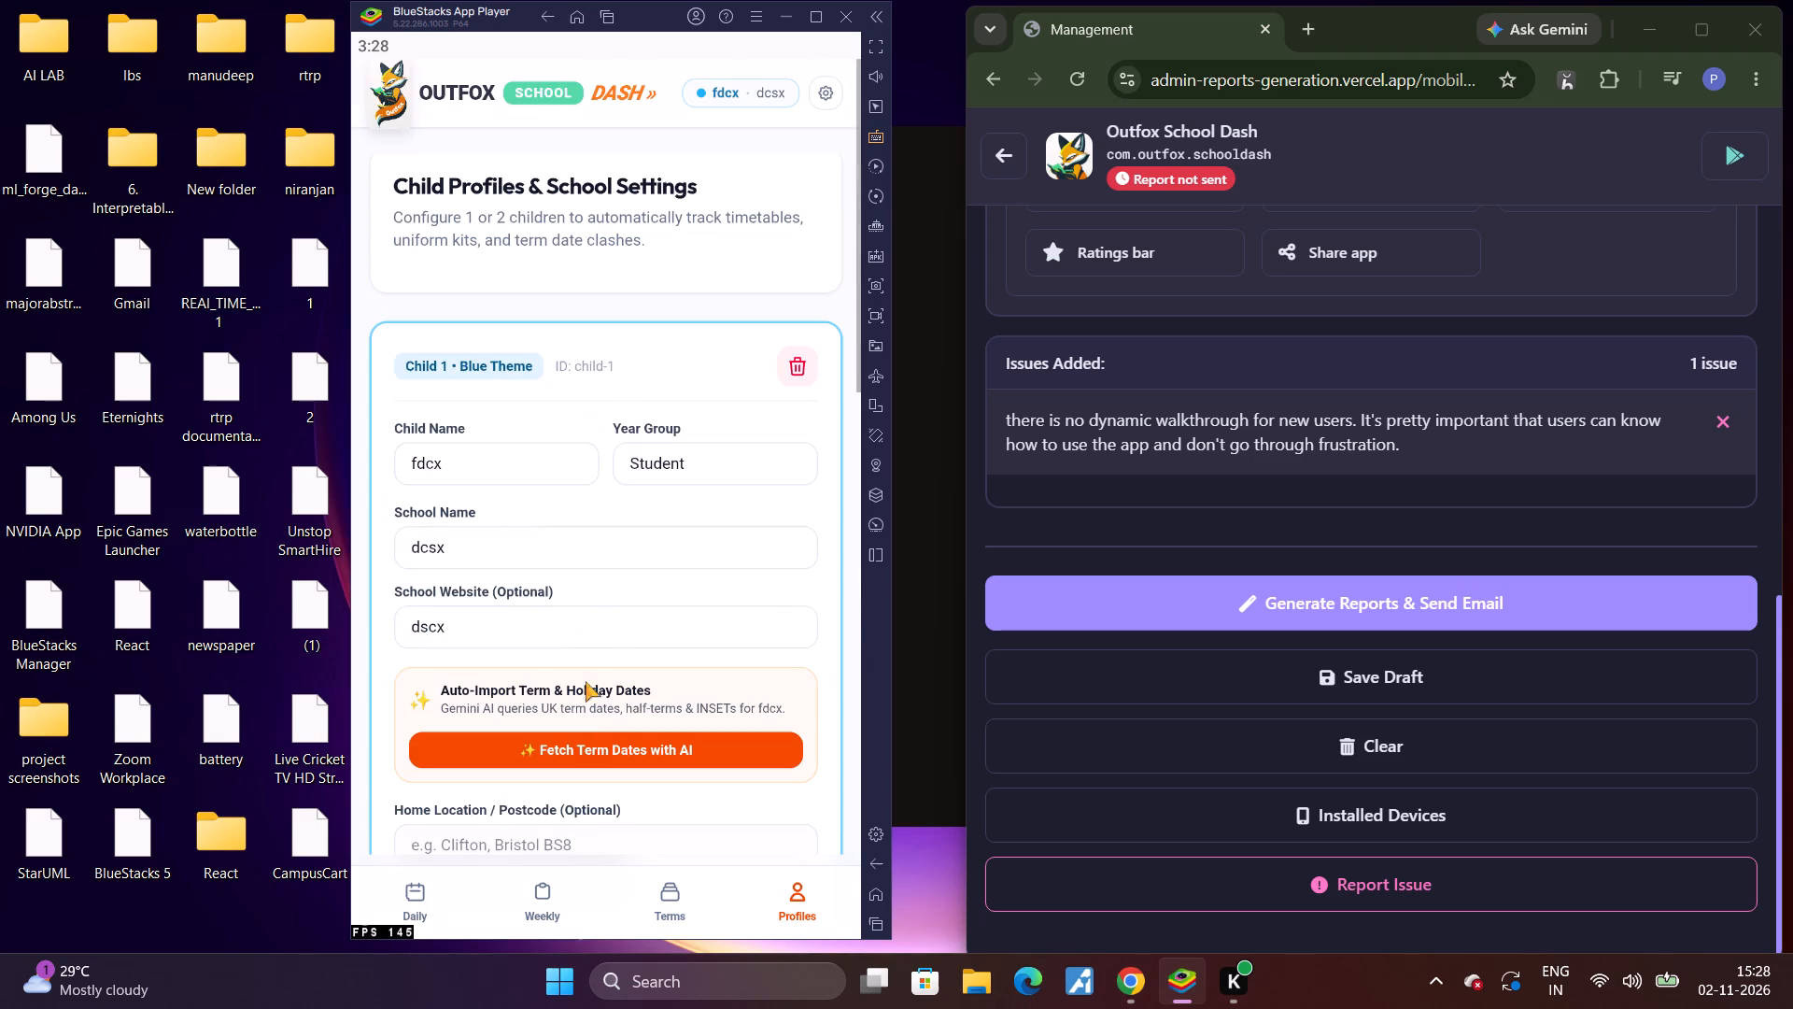
{"action": "left_click", "coordinate": [818, 100]}
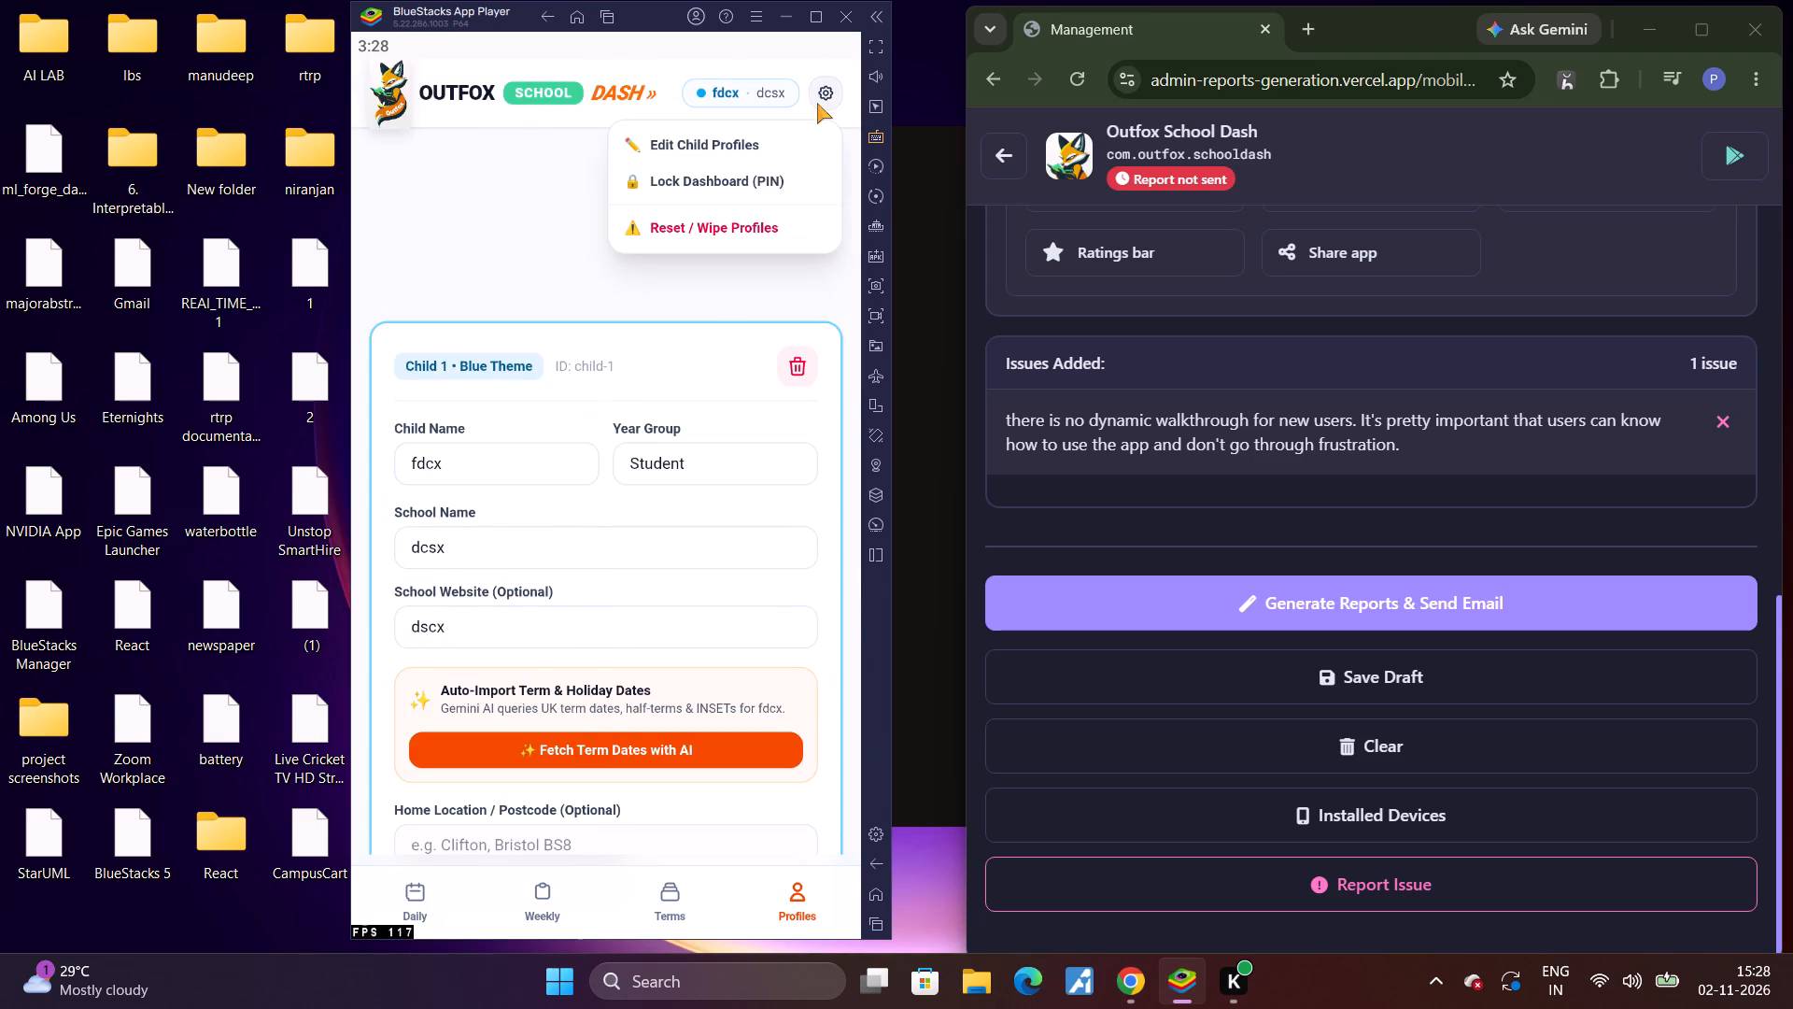
{"action": "left_click_drag", "start_coordinate": [505, 742], "coordinate": [539, 797]}
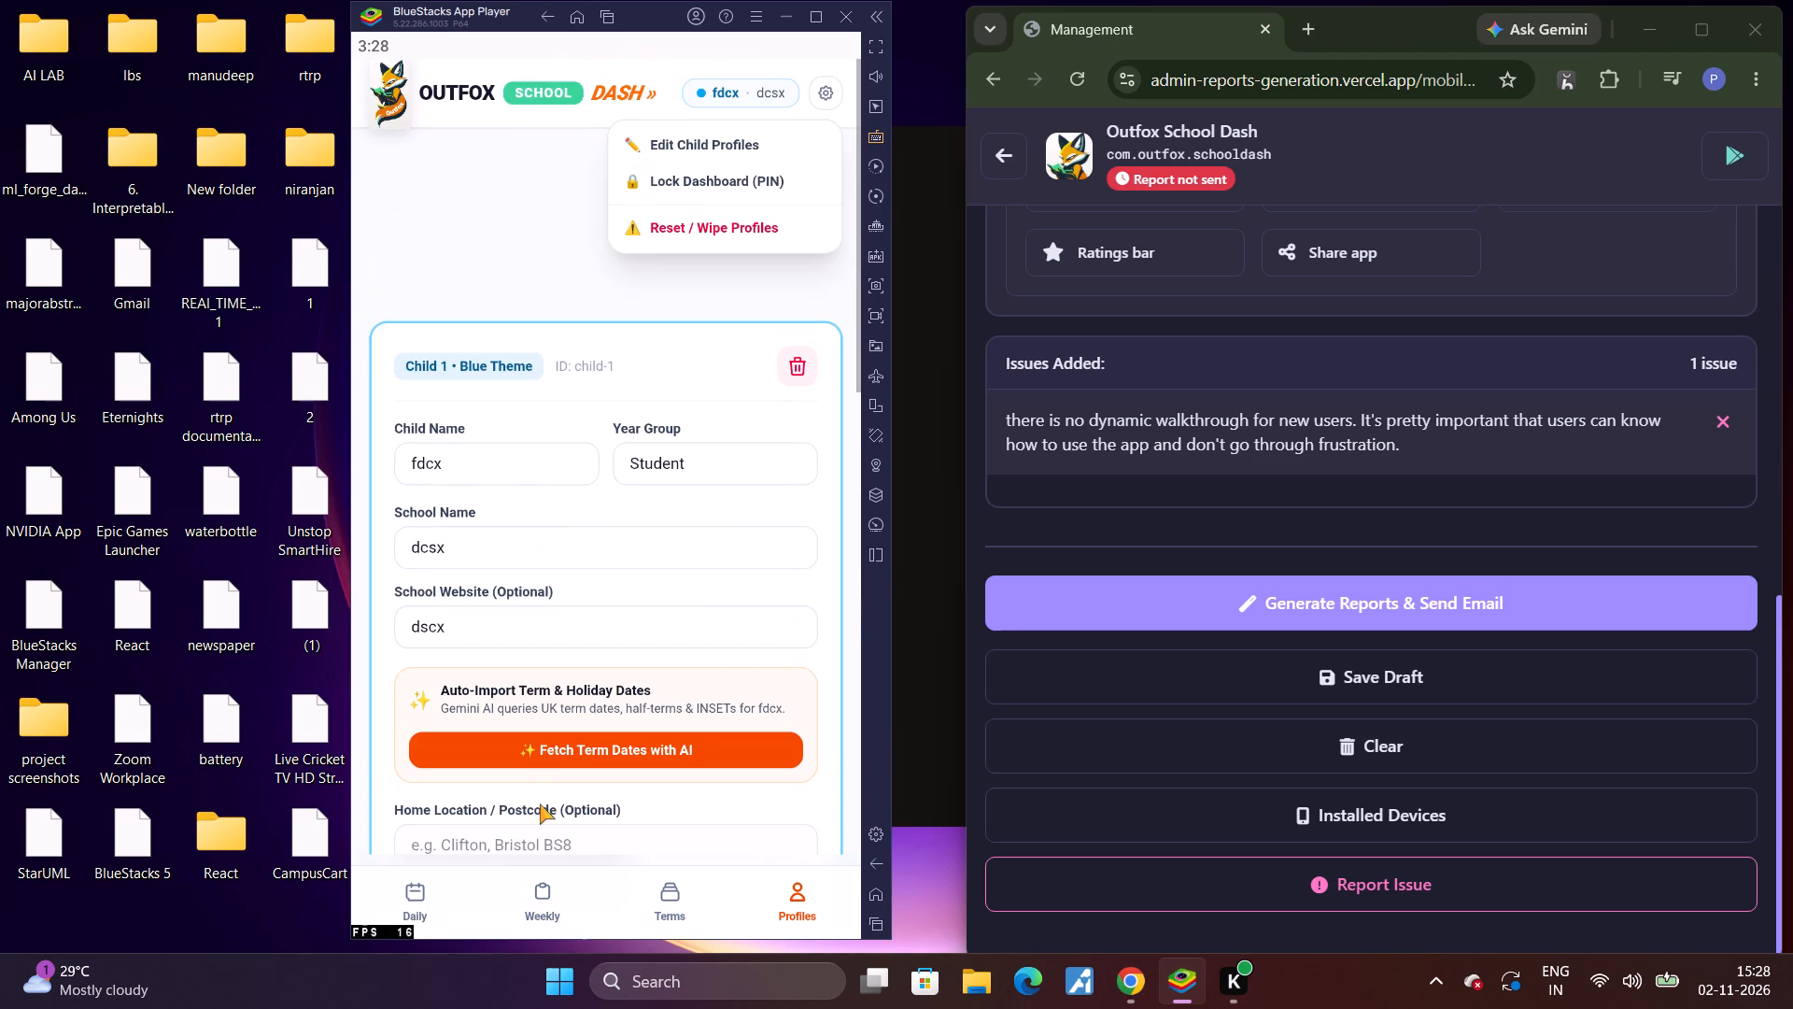
{"action": "left_click_drag", "start_coordinate": [517, 712], "coordinate": [550, 433]}
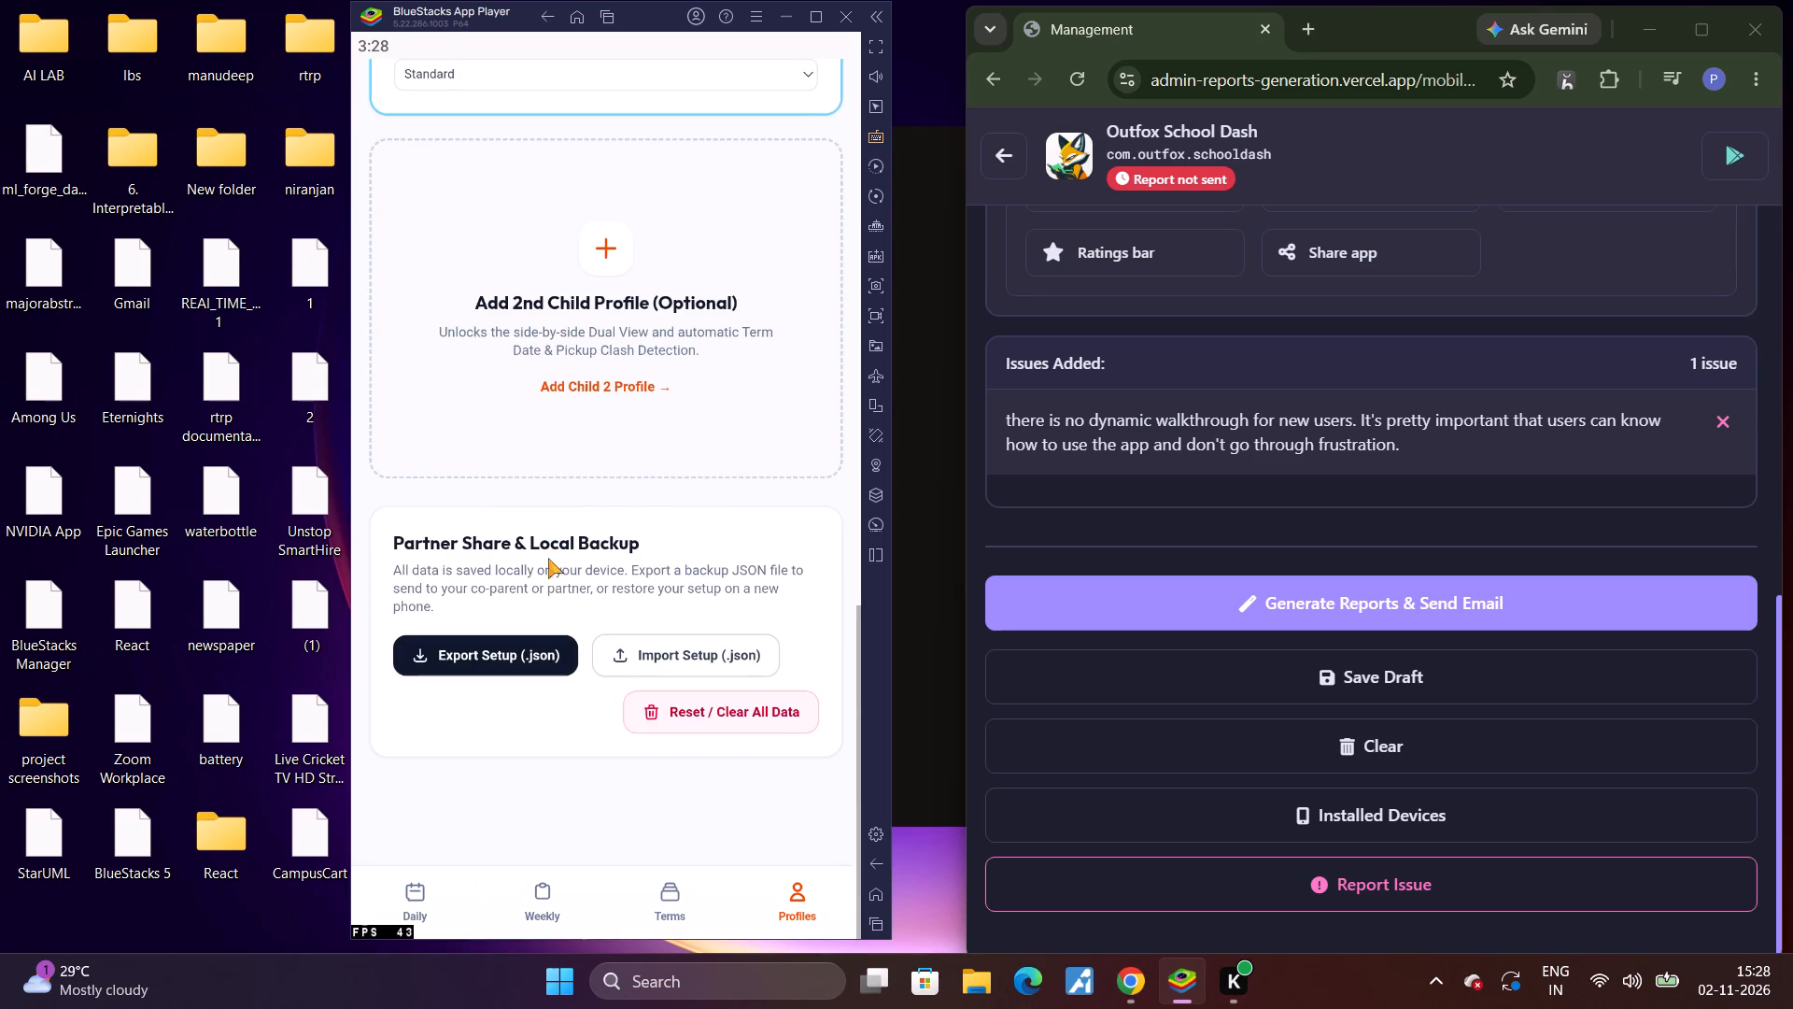
Add the common issues Ratings bar and Share app to the Outfox School Dash report.
{"action": "left_click", "coordinate": [1140, 272]}
{"action": "left_click", "coordinate": [1309, 264]}
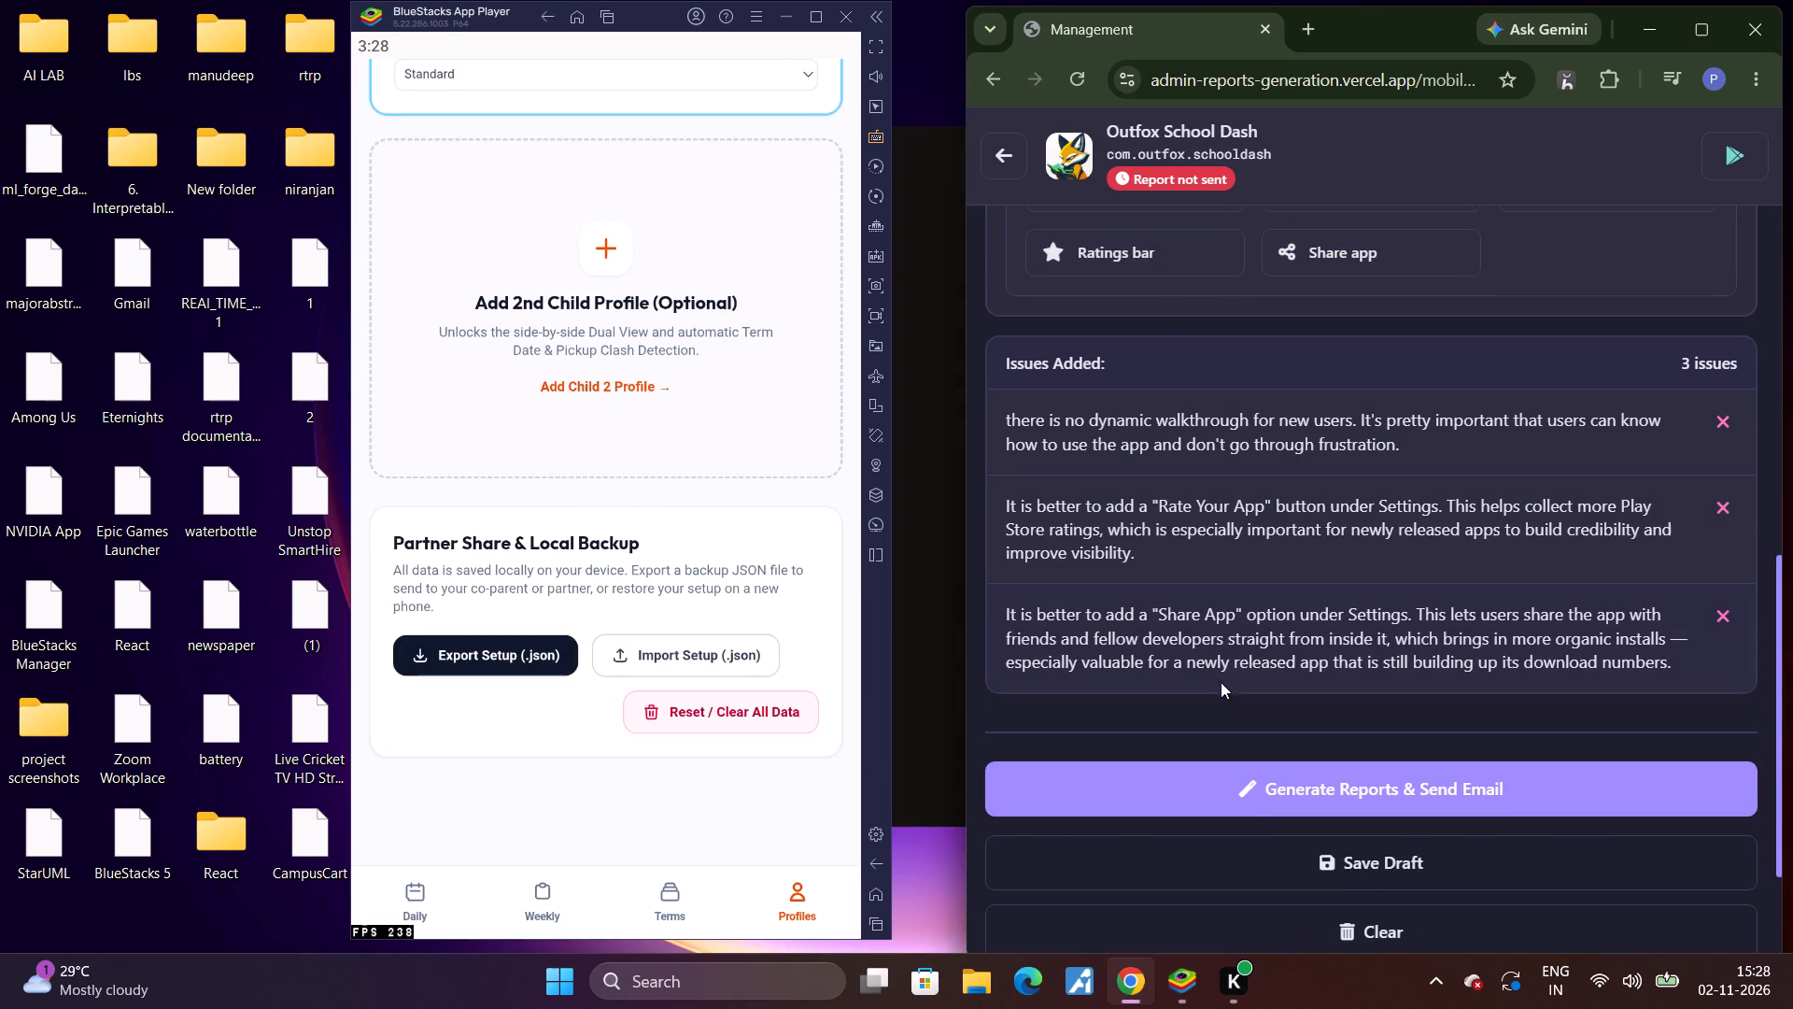
Recheck the Profiles page through to the Partner Share & Local Backup section.
{"action": "left_click_drag", "start_coordinate": [715, 469], "coordinate": [742, 945]}
{"action": "left_click_drag", "start_coordinate": [674, 763], "coordinate": [645, 444]}
{"action": "left_click_drag", "start_coordinate": [600, 522], "coordinate": [602, 550]}
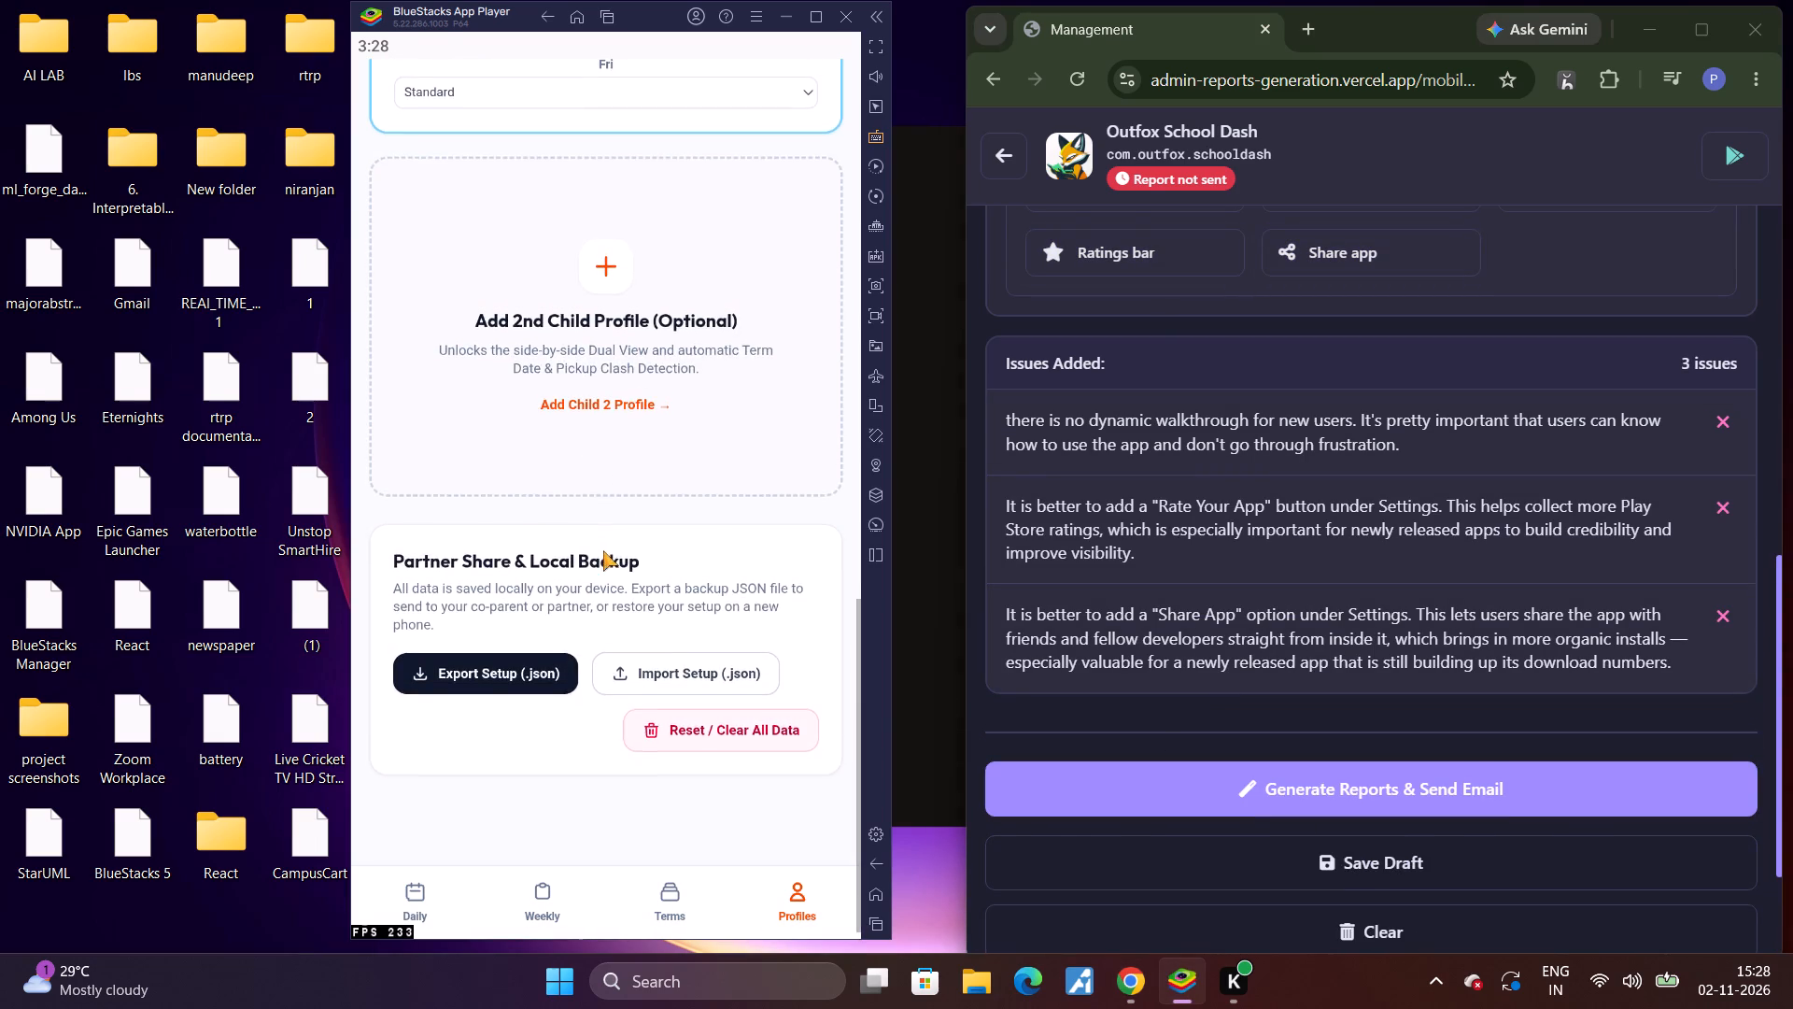
Recheck the rest of the Profiles page, the settings menu and the Terms page, returning to the Daily page.
{"action": "left_click_drag", "start_coordinate": [602, 550], "coordinate": [625, 658]}
{"action": "left_click_drag", "start_coordinate": [623, 547], "coordinate": [650, 814]}
{"action": "left_click_drag", "start_coordinate": [636, 316], "coordinate": [657, 599]}
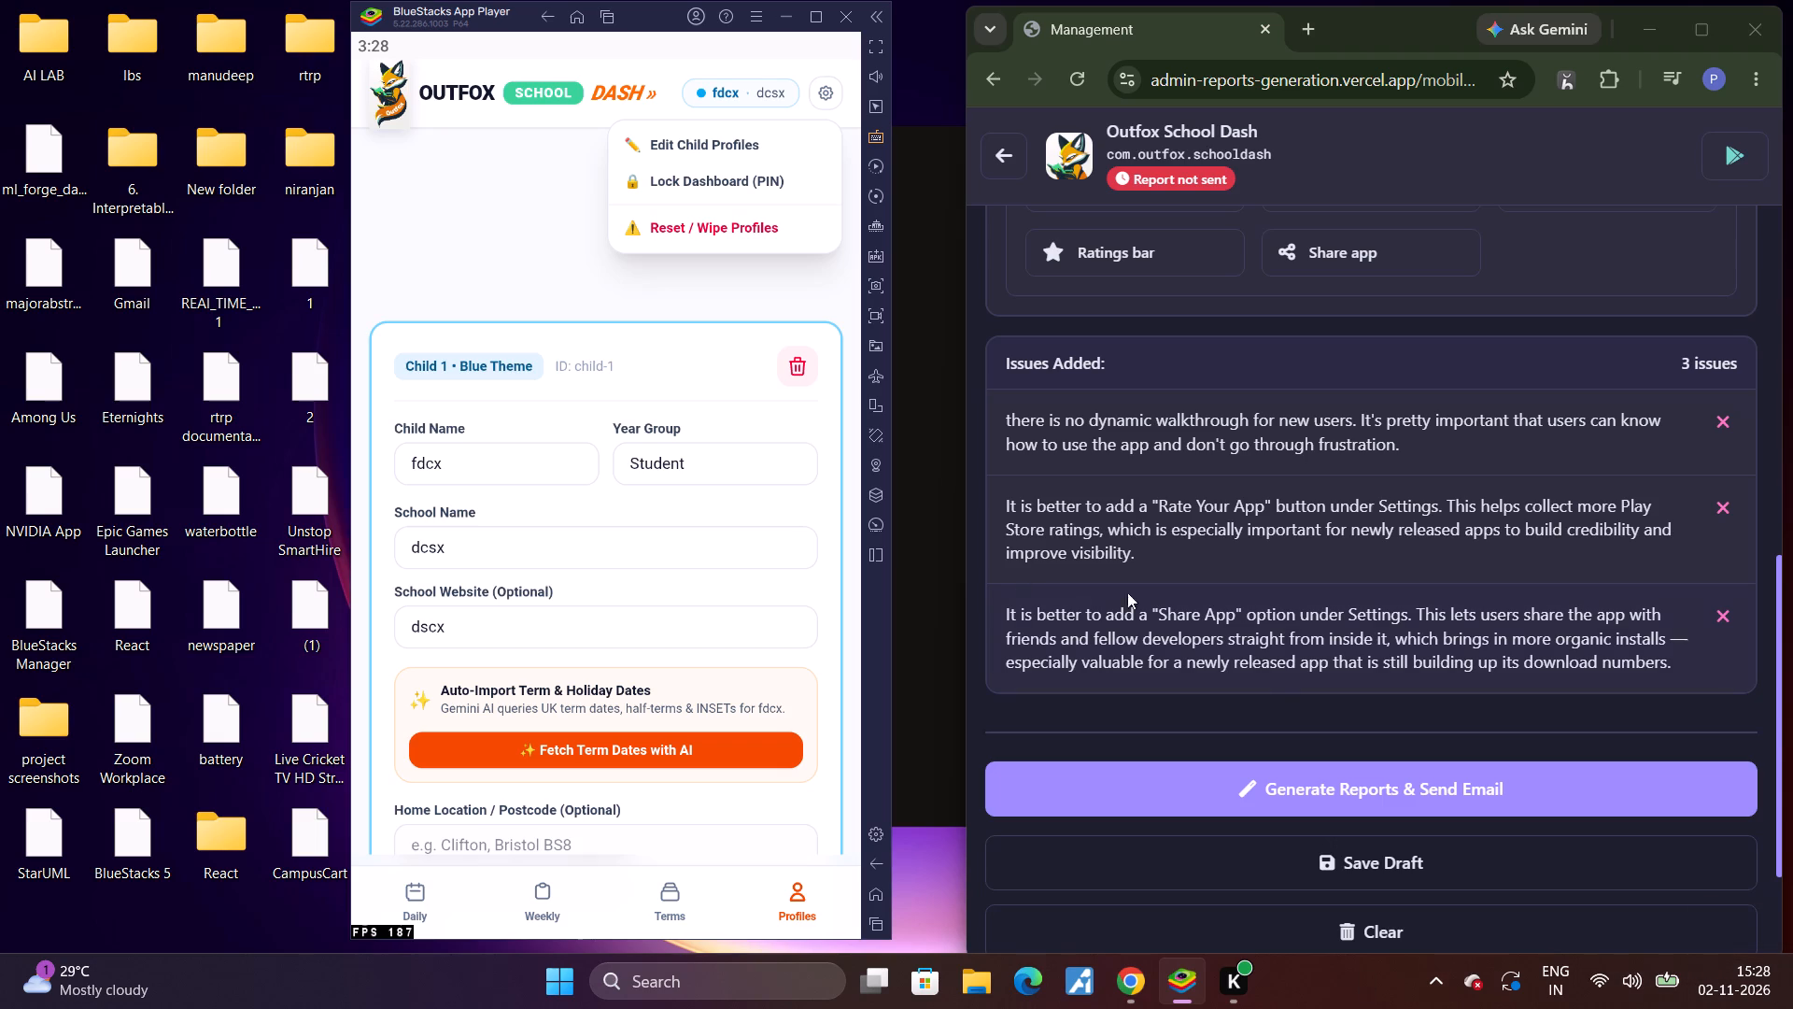
{"action": "left_click", "coordinate": [606, 400]}
{"action": "left_click", "coordinate": [658, 901]}
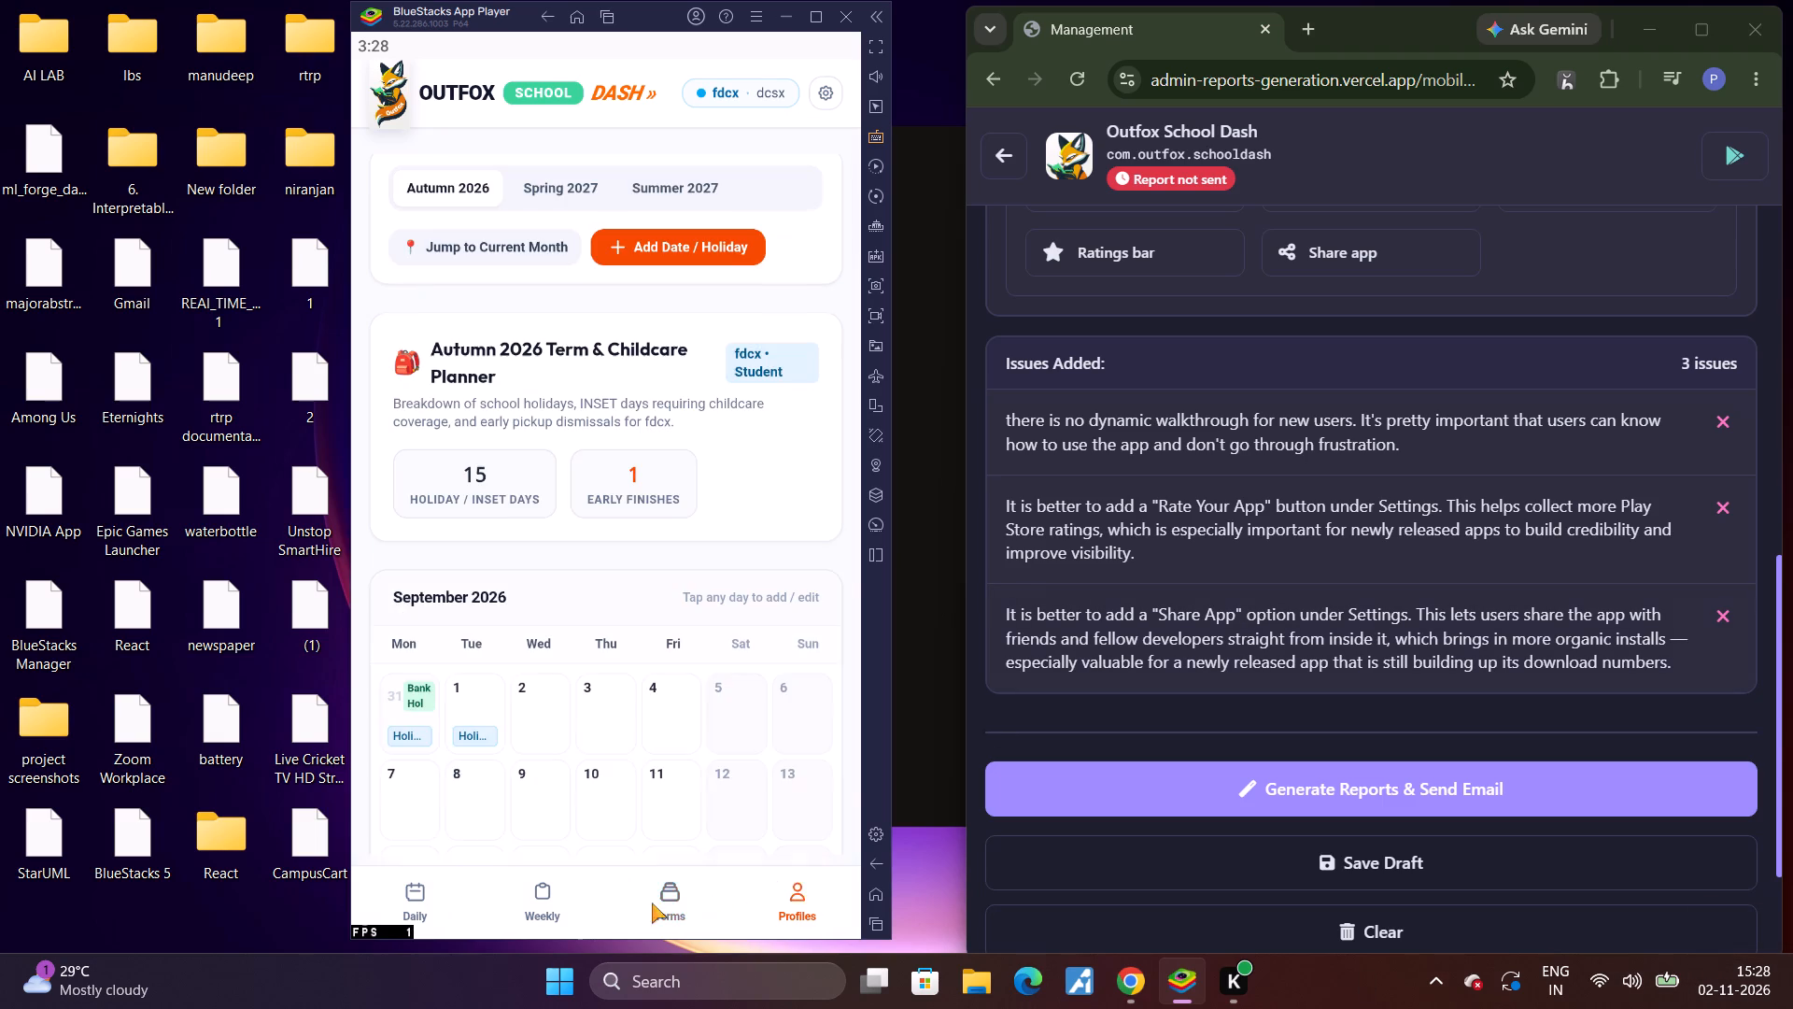
{"action": "left_click", "coordinate": [393, 901]}
Inspect the Edit Child Profiles setup form from the settings options, leaving it without making changes.
{"action": "left_click", "coordinate": [812, 87]}
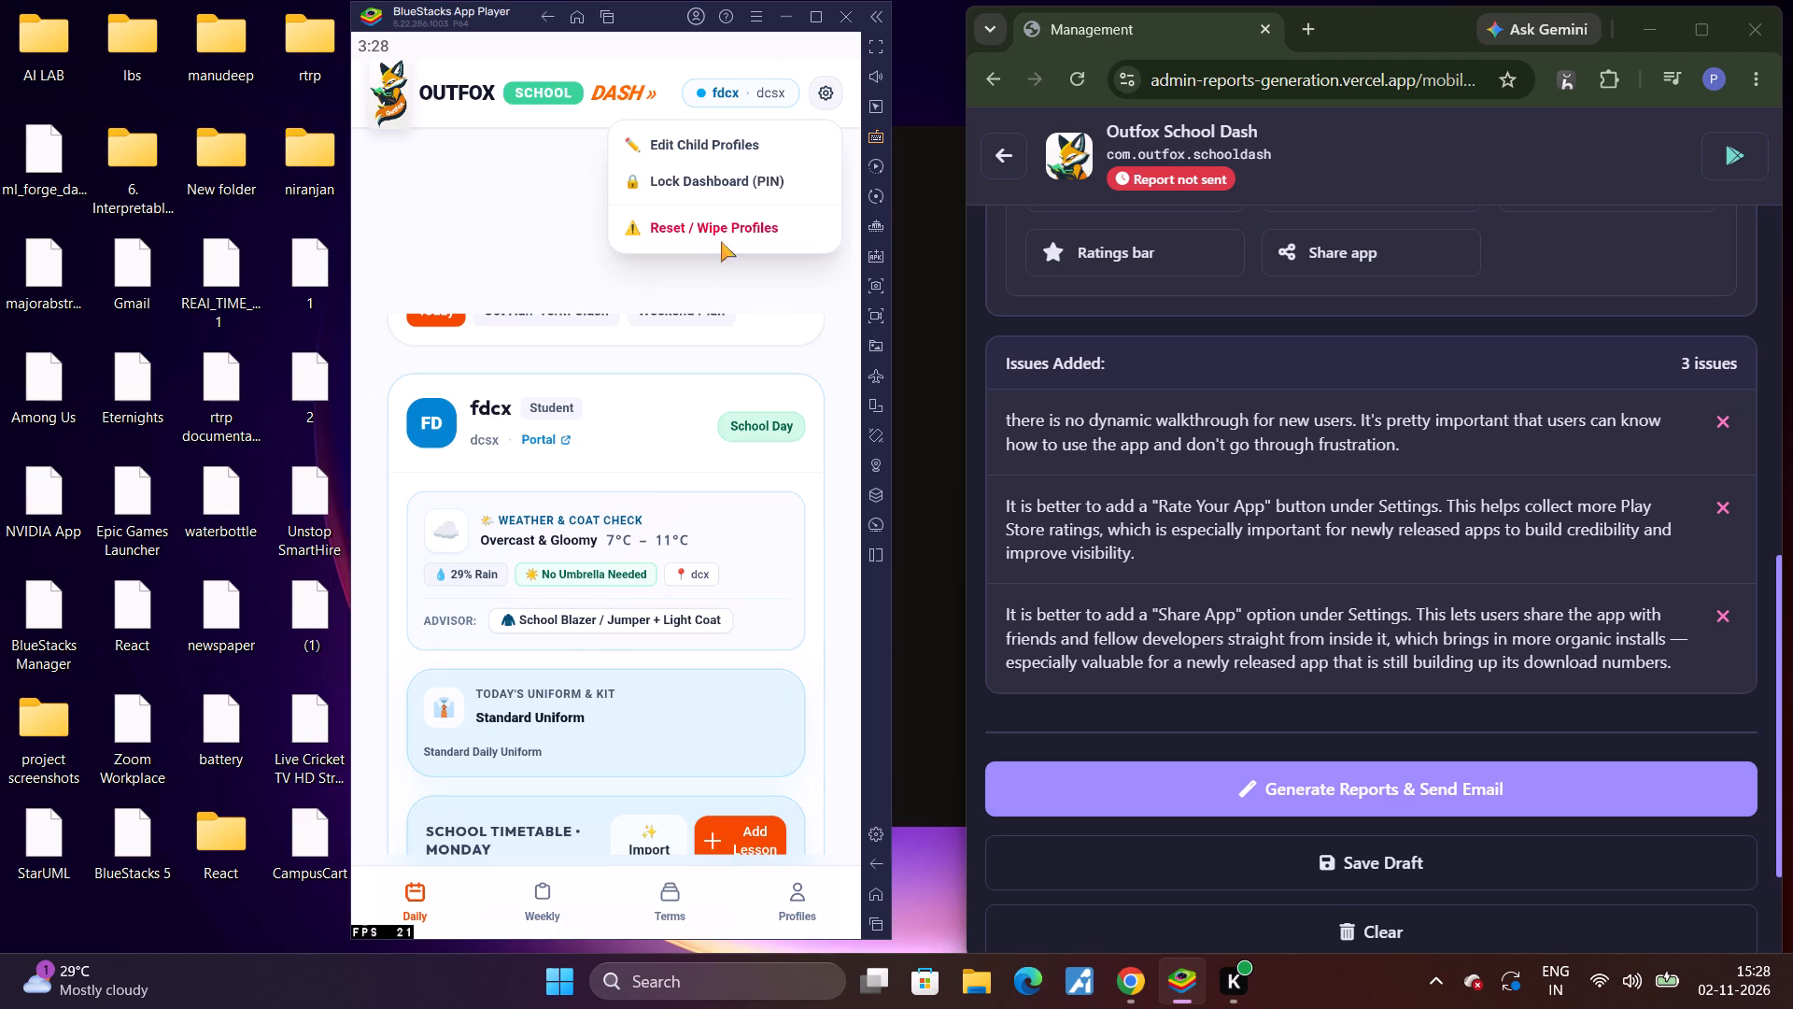
{"action": "left_click", "coordinate": [701, 147]}
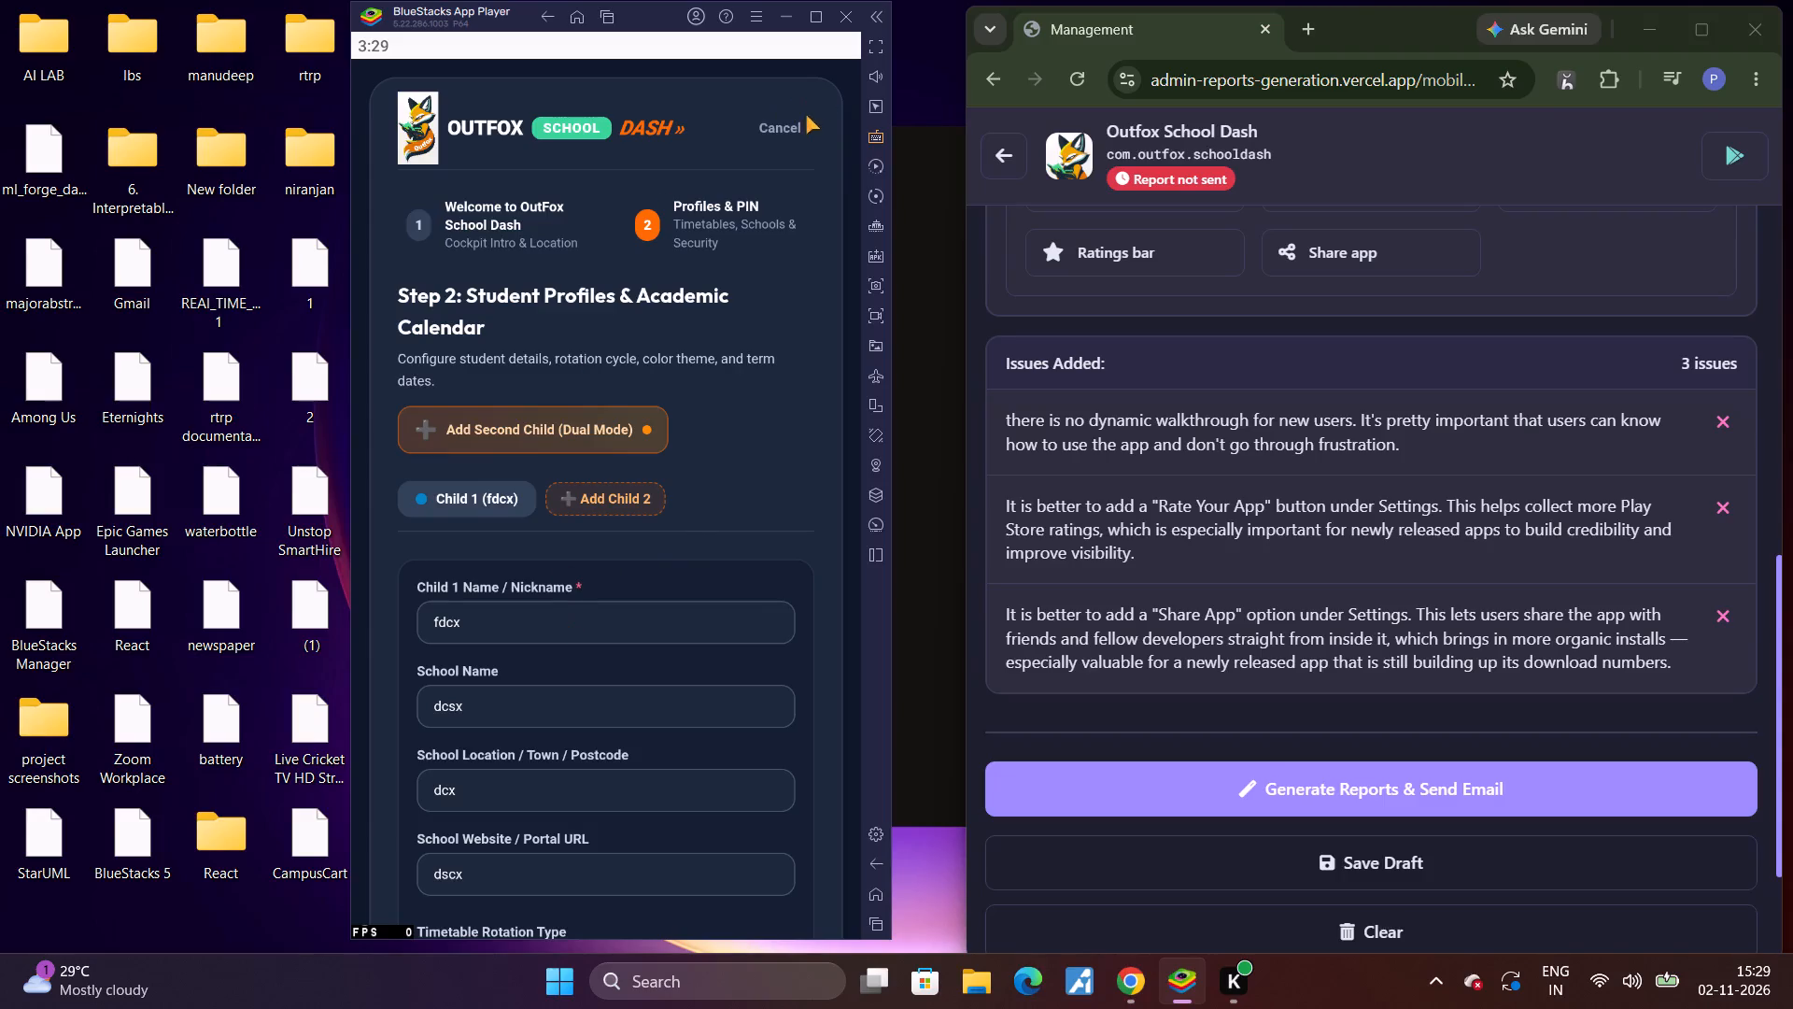
{"action": "left_click_drag", "start_coordinate": [738, 627], "coordinate": [734, 329]}
{"action": "left_click_drag", "start_coordinate": [727, 322], "coordinate": [827, 717]}
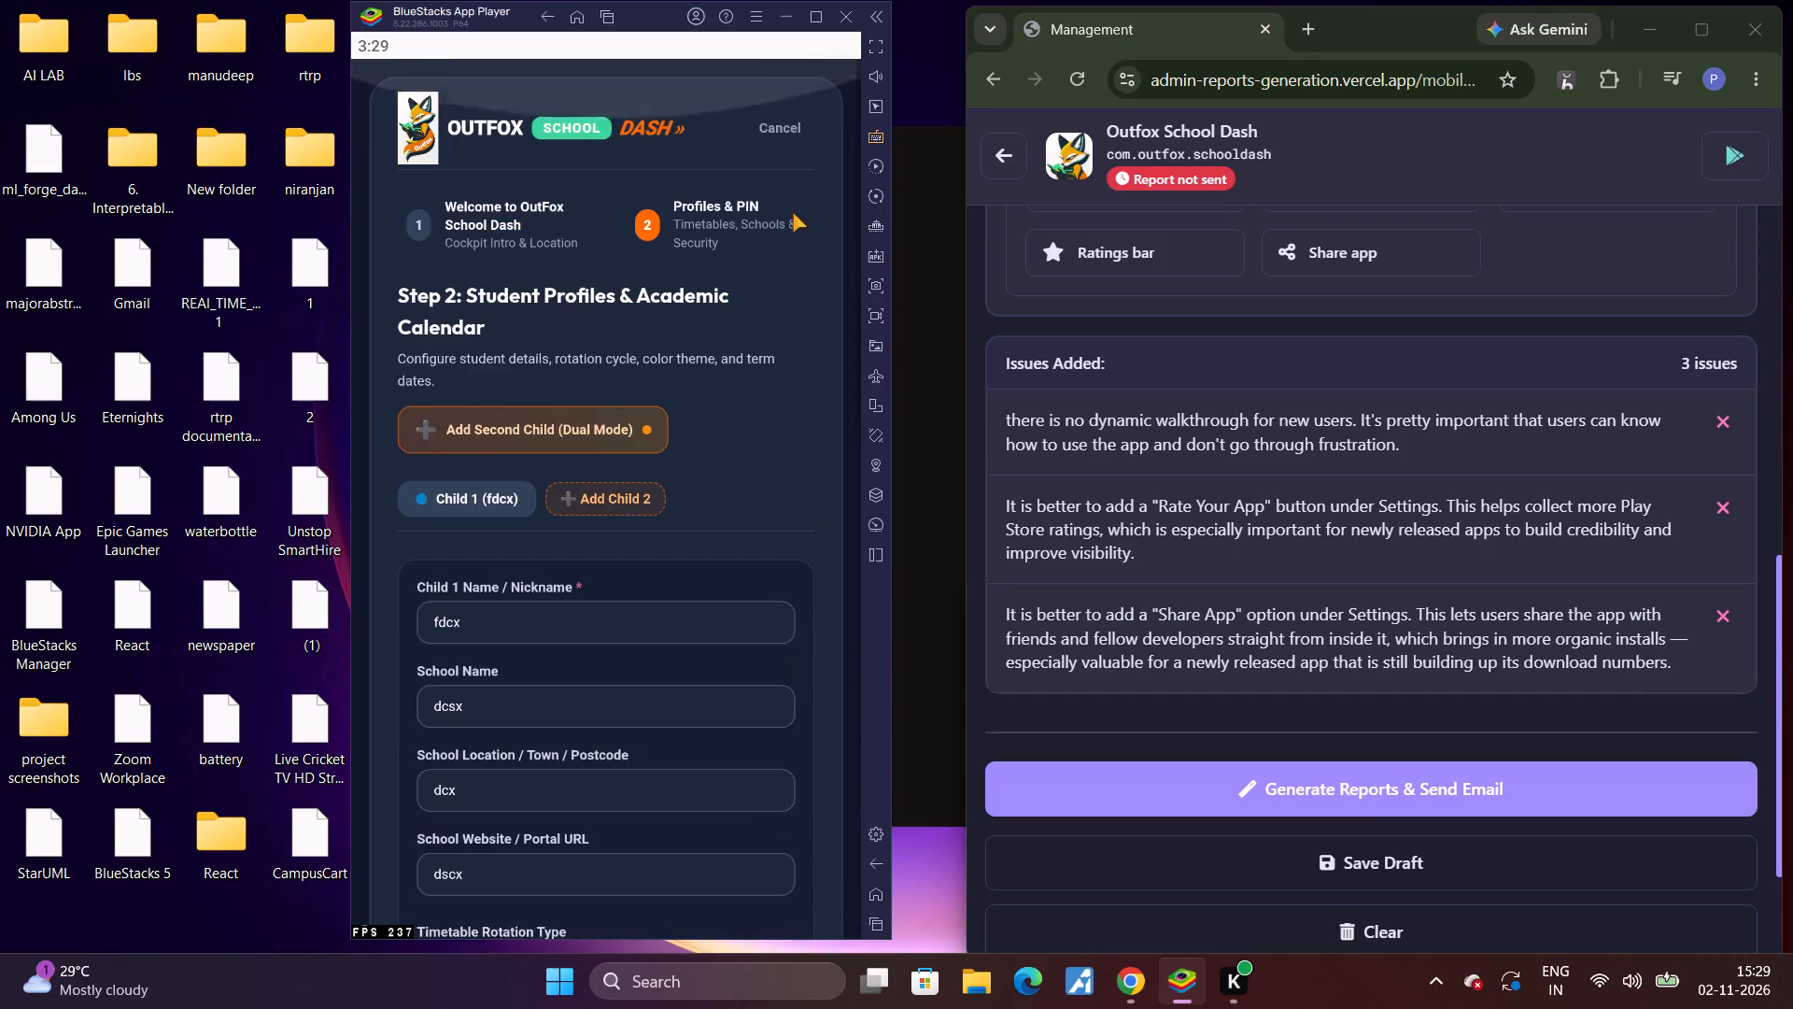
{"action": "left_click", "coordinate": [775, 107]}
Test the dashboard's PIN lock by locking it and unlocking it with the master PIN.
{"action": "left_click", "coordinate": [824, 98]}
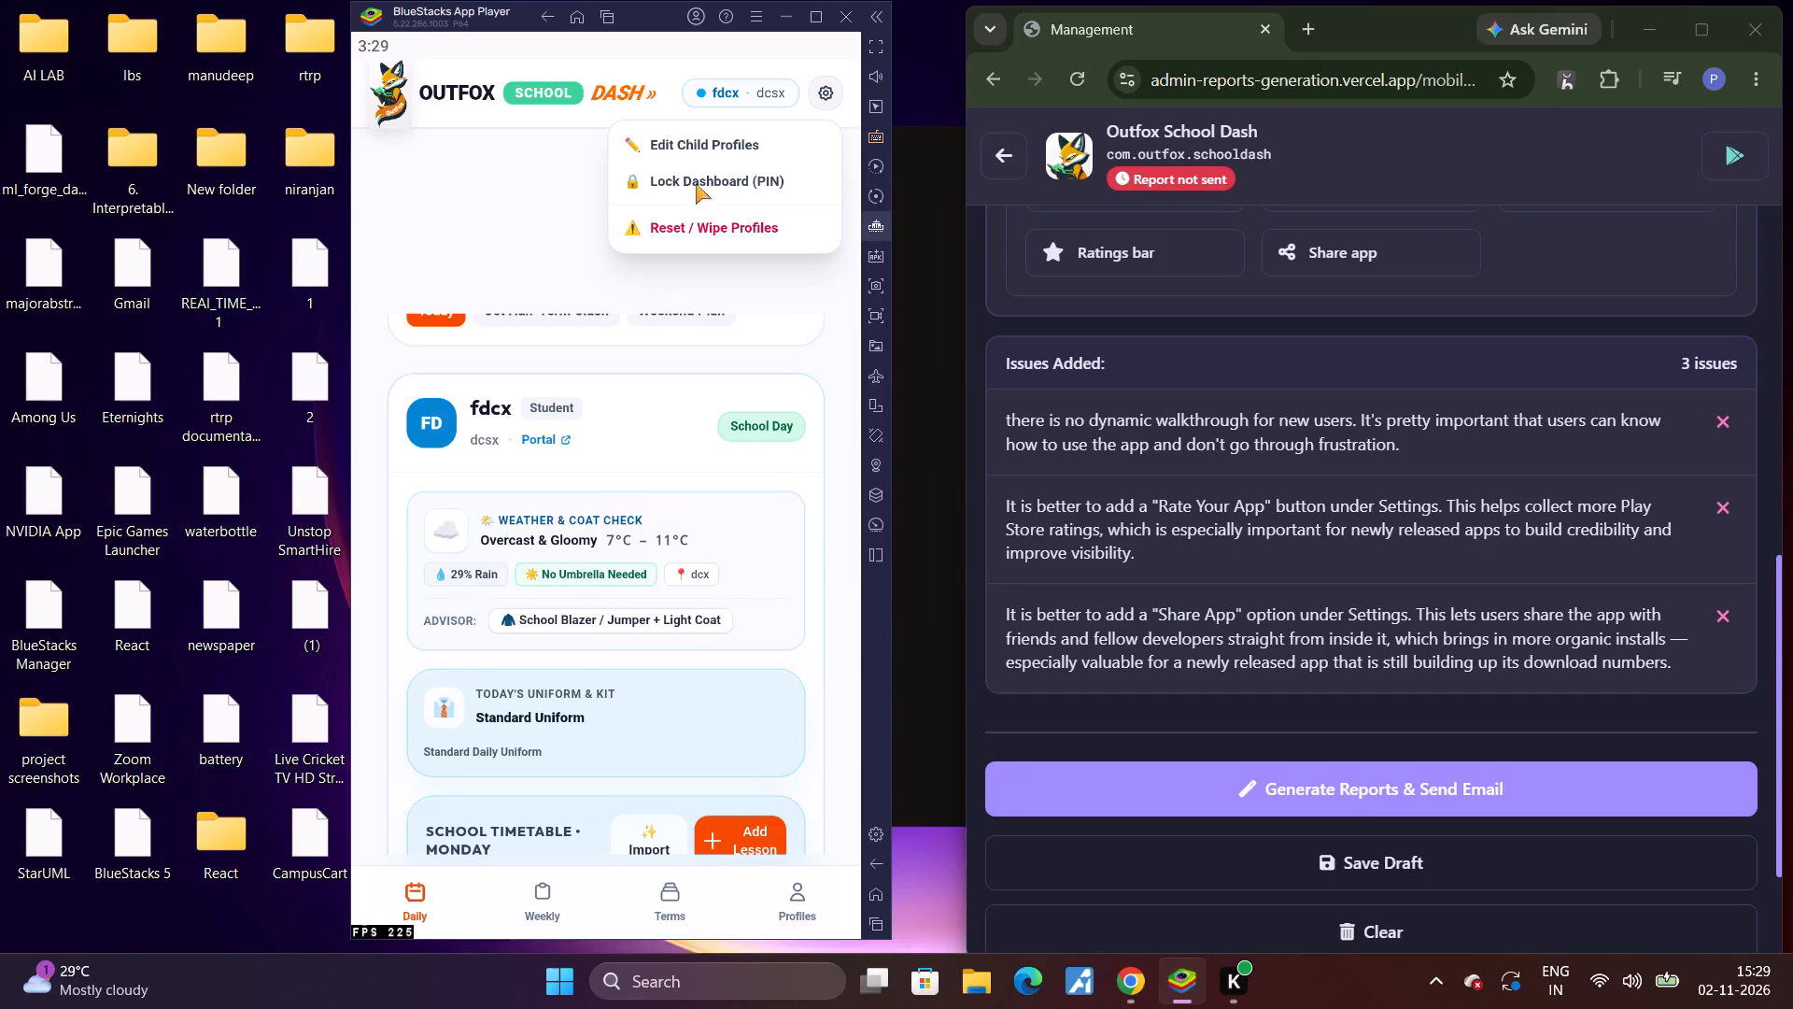
{"action": "left_click", "coordinate": [695, 183]}
{"action": "left_click", "coordinate": [504, 494]}
{"action": "left_click", "coordinate": [589, 503]}
{"action": "left_click", "coordinate": [665, 478]}
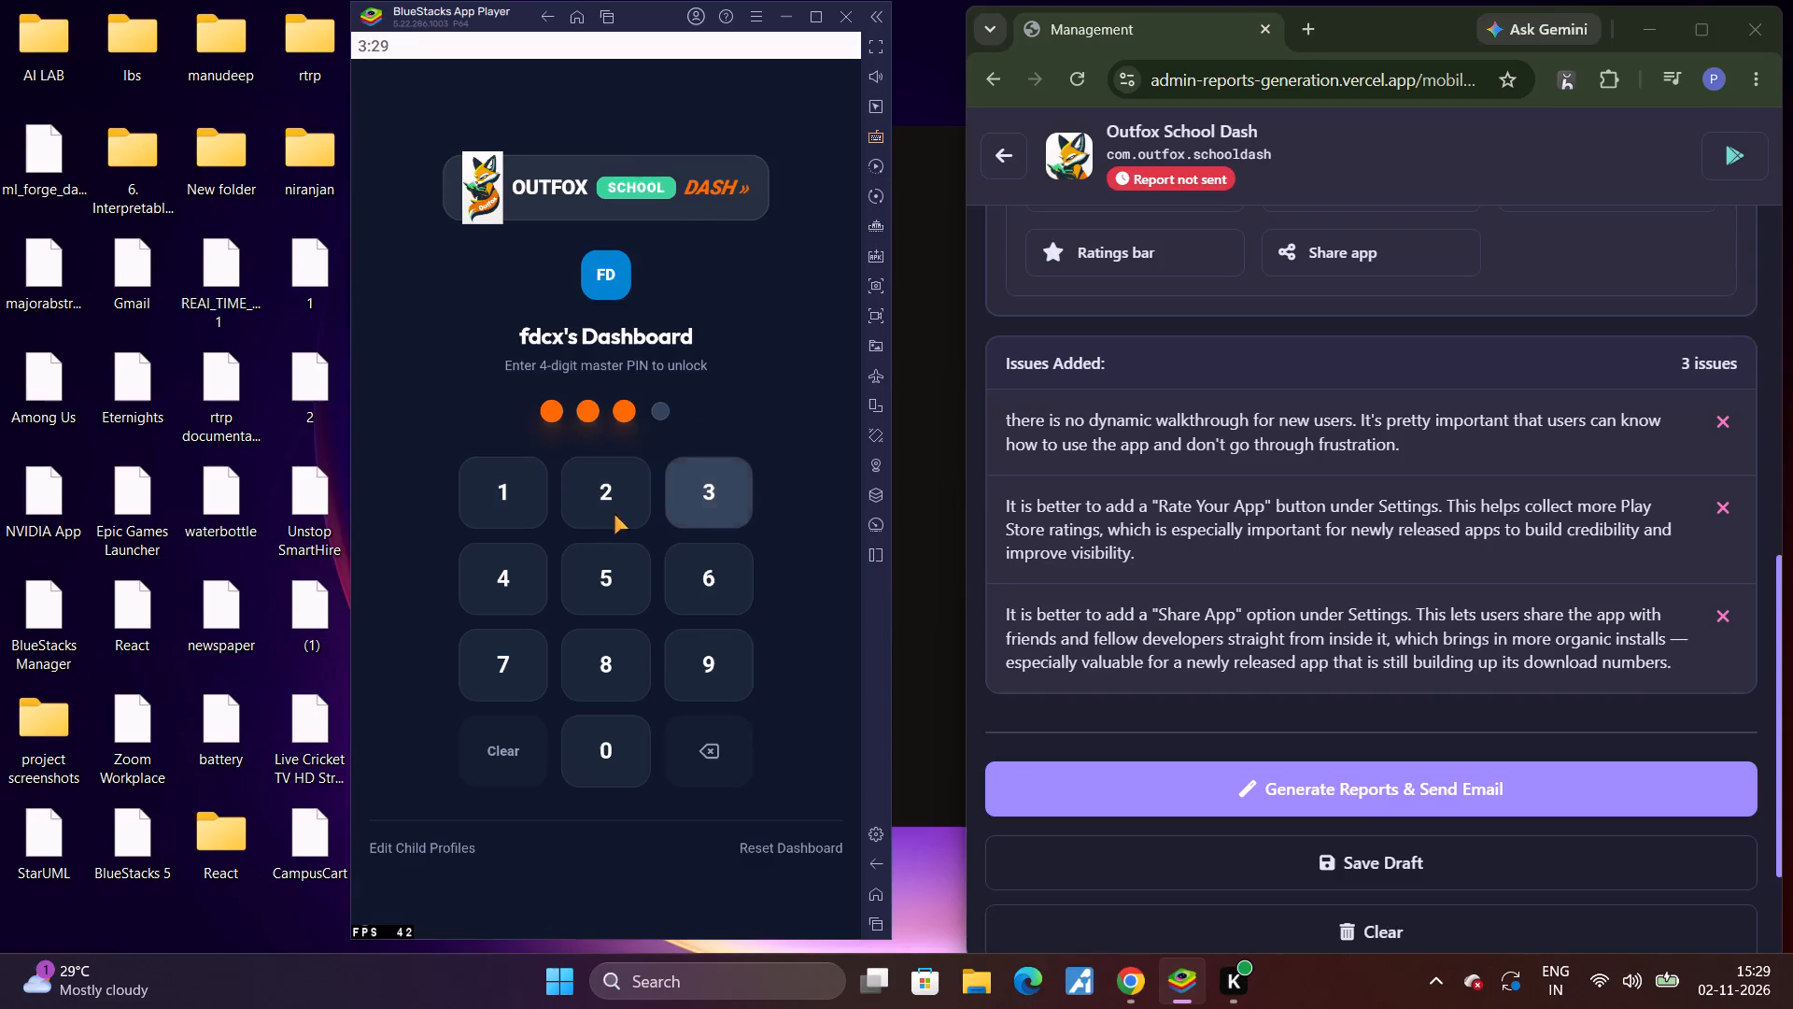
{"action": "left_click", "coordinate": [485, 585]}
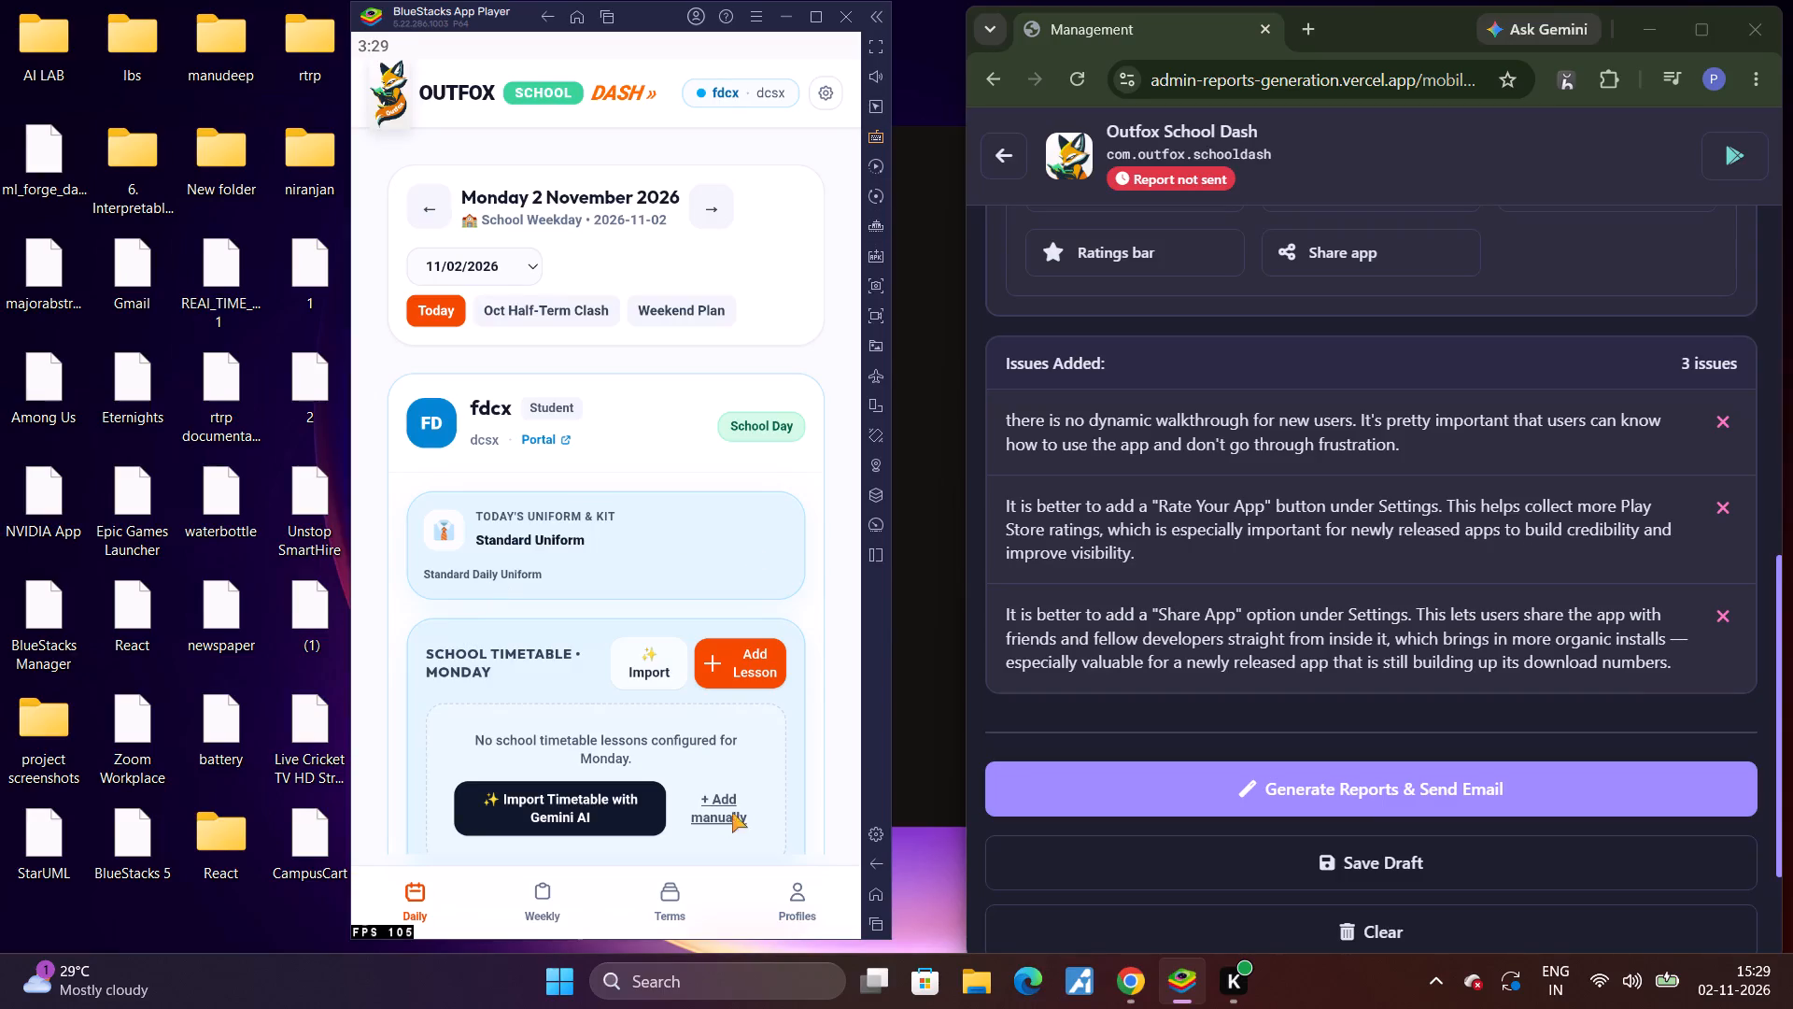
Check the Reset / Wipe Profiles option without wiping the profiles.
{"action": "left_click", "coordinate": [826, 91]}
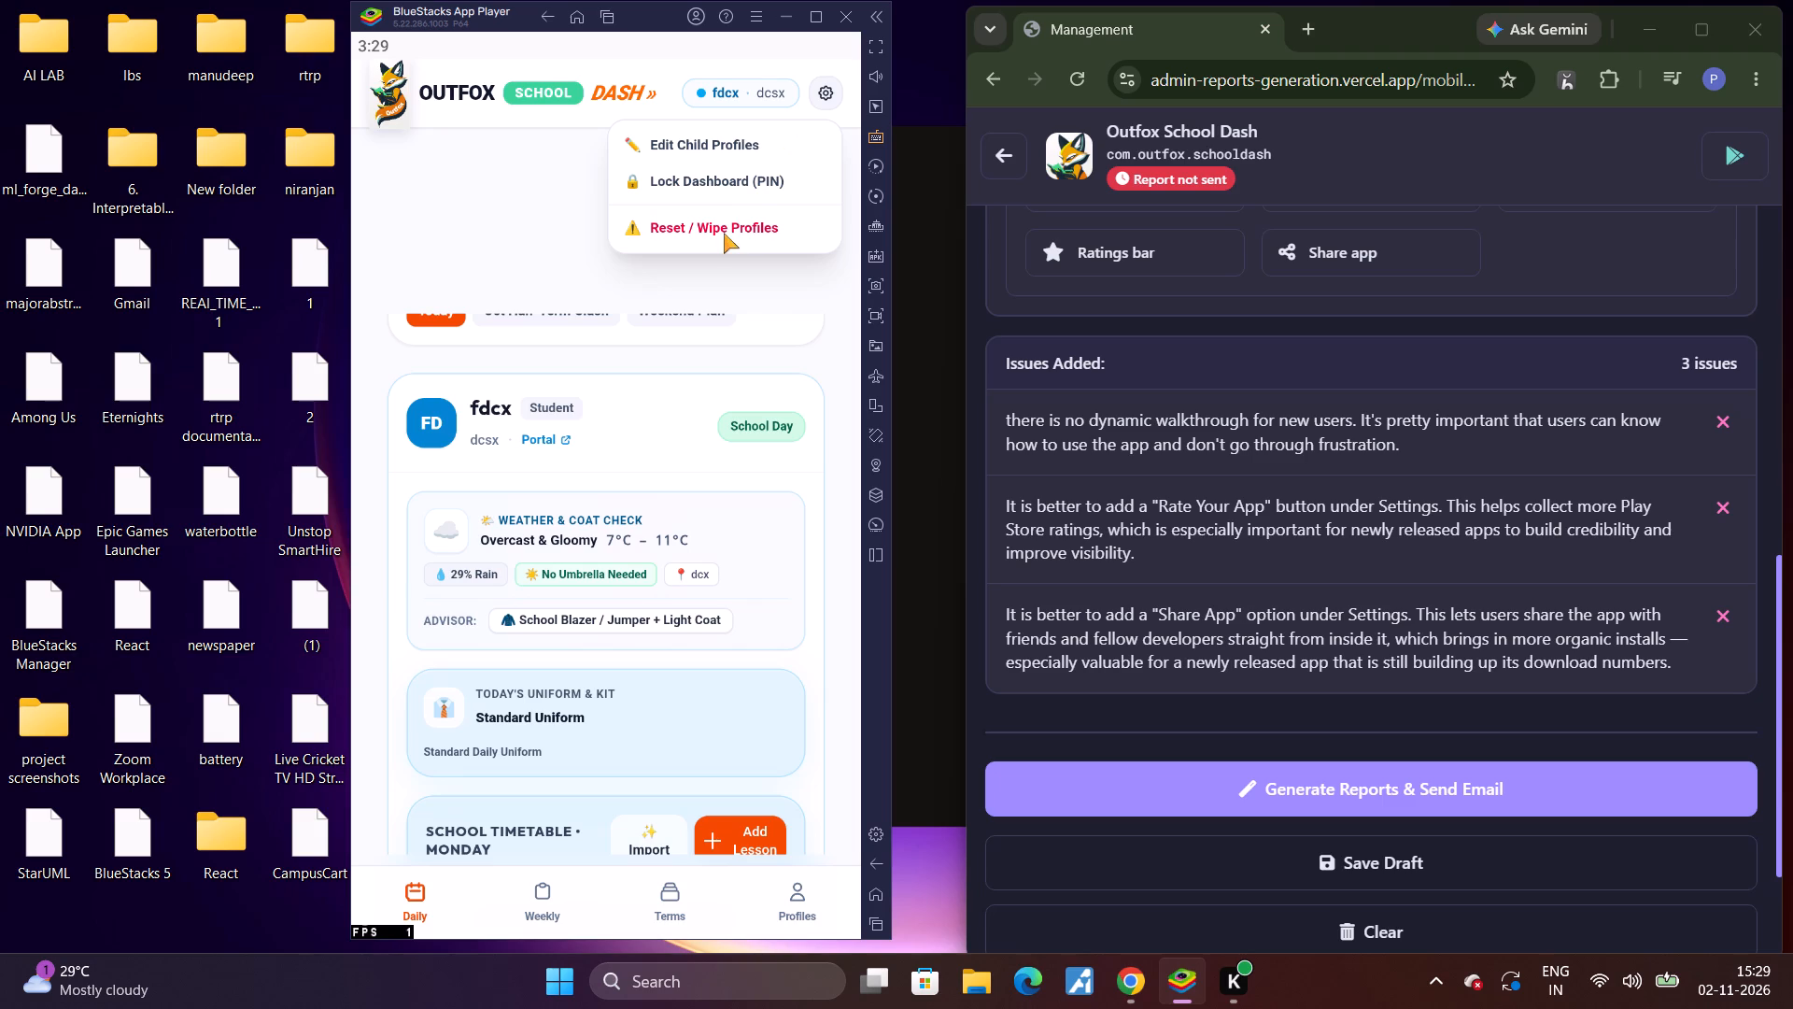
{"action": "left_click", "coordinate": [701, 235]}
{"action": "left_click", "coordinate": [711, 539]}
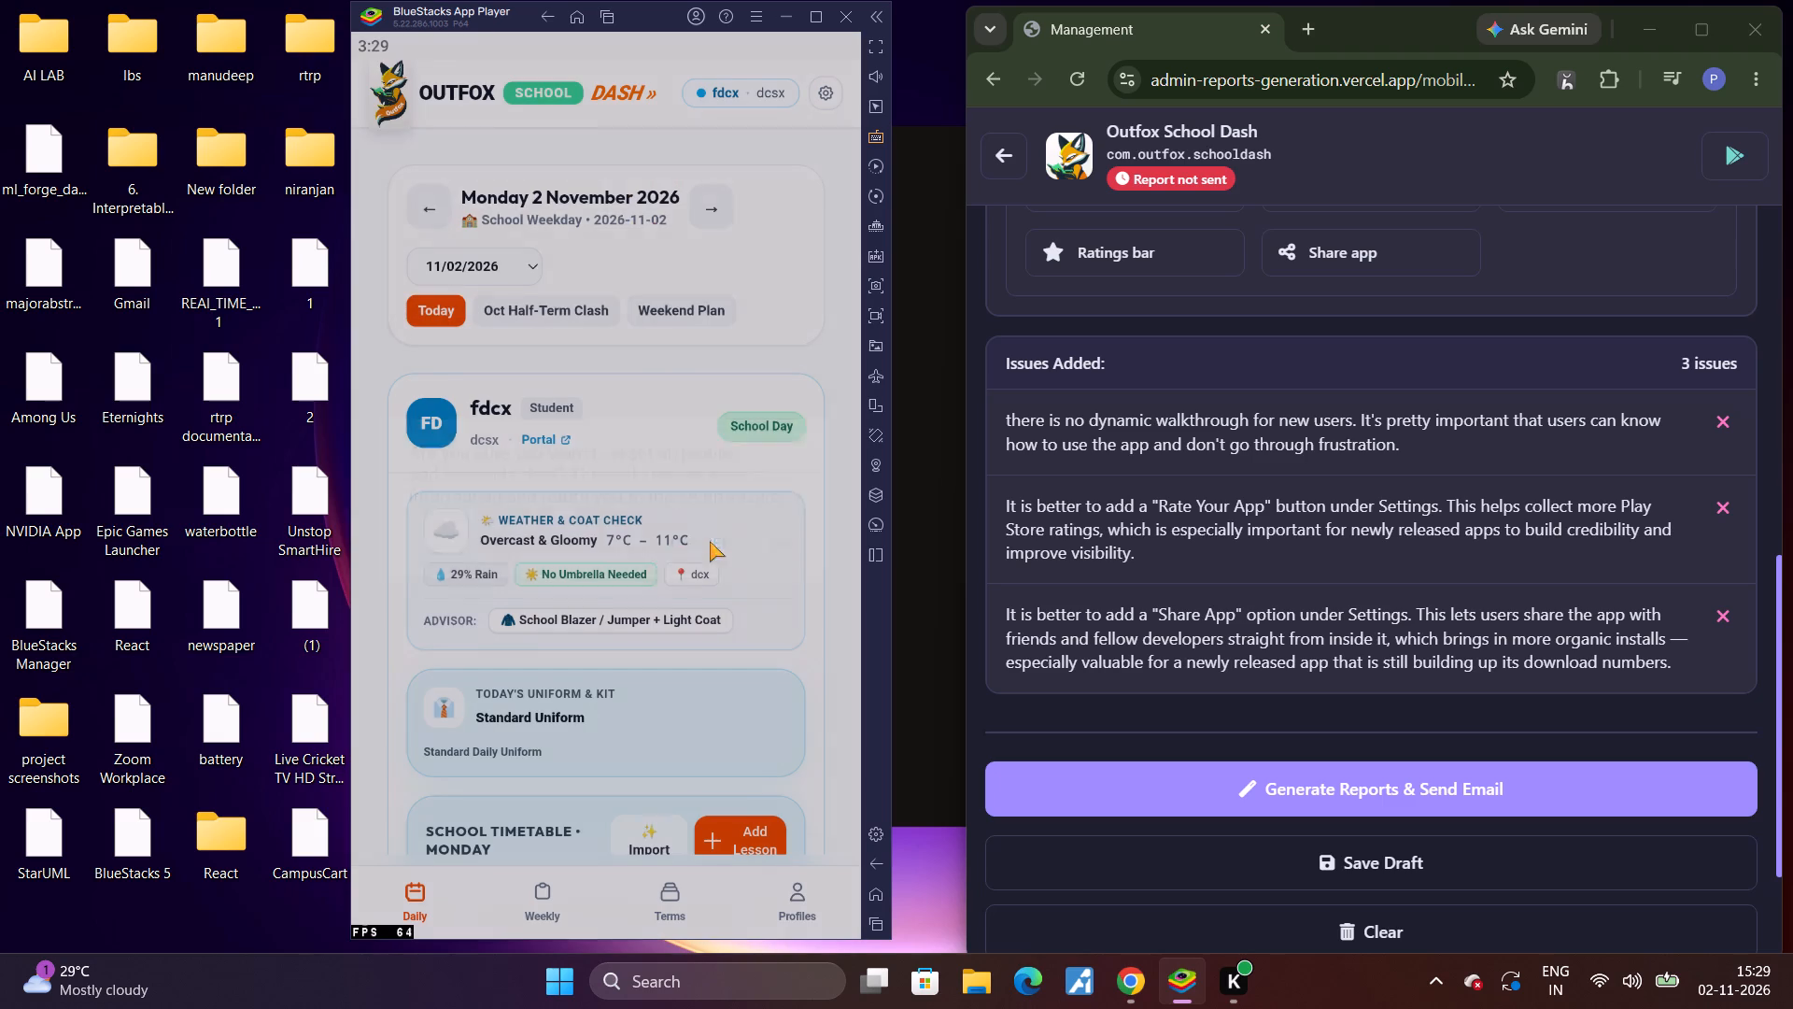
Look over the Weekly, Terms and Profiles pages once more, including the Partner Share & Local Backup section.
{"action": "left_click", "coordinate": [510, 905]}
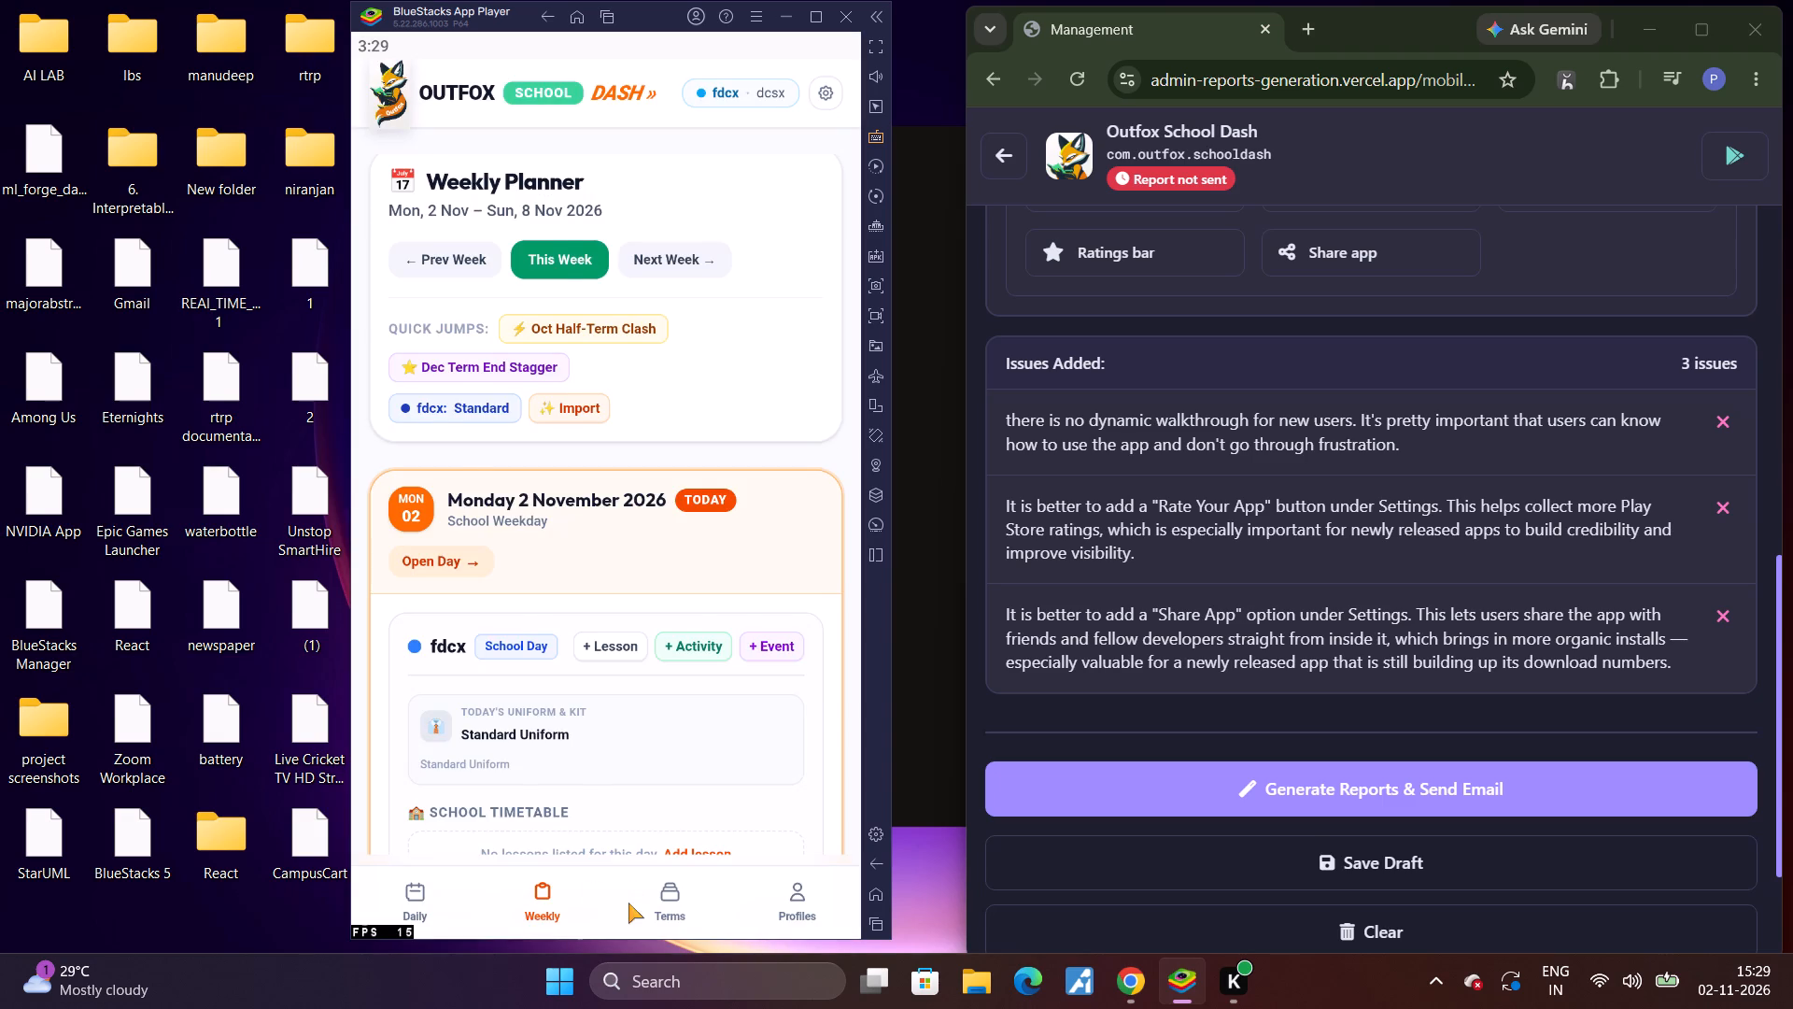
{"action": "left_click", "coordinate": [628, 902]}
{"action": "left_click", "coordinate": [806, 900]}
{"action": "left_click_drag", "start_coordinate": [647, 791], "coordinate": [651, 542]}
{"action": "left_click_drag", "start_coordinate": [649, 343], "coordinate": [659, 521]}
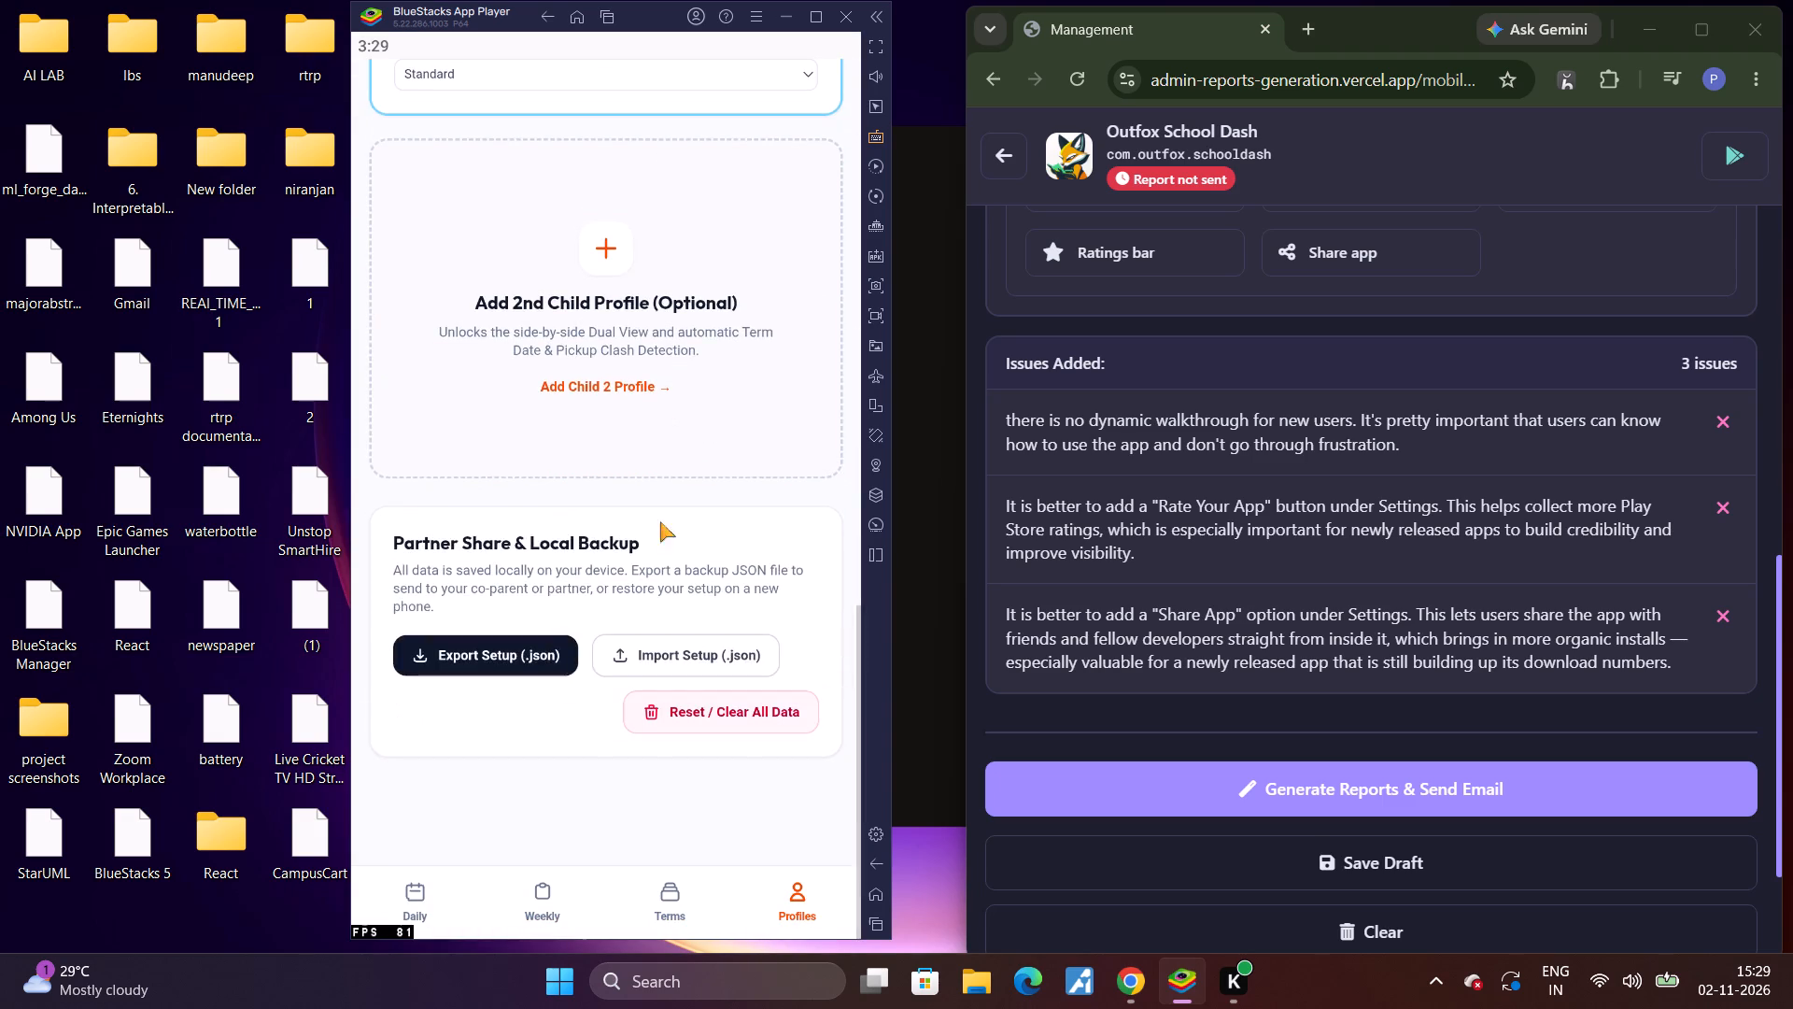
{"action": "left_click_drag", "start_coordinate": [659, 521], "coordinate": [692, 628]}
Generate the Outfox School Dash report and send it by email.
{"action": "left_click", "coordinate": [1233, 777]}
Advance the desktop report page to app 4 of 11, Tempo: Time Under Tension.
{"action": "scroll", "coordinate": [1233, 779], "scroll_direction": "up", "scroll_amount": 8}
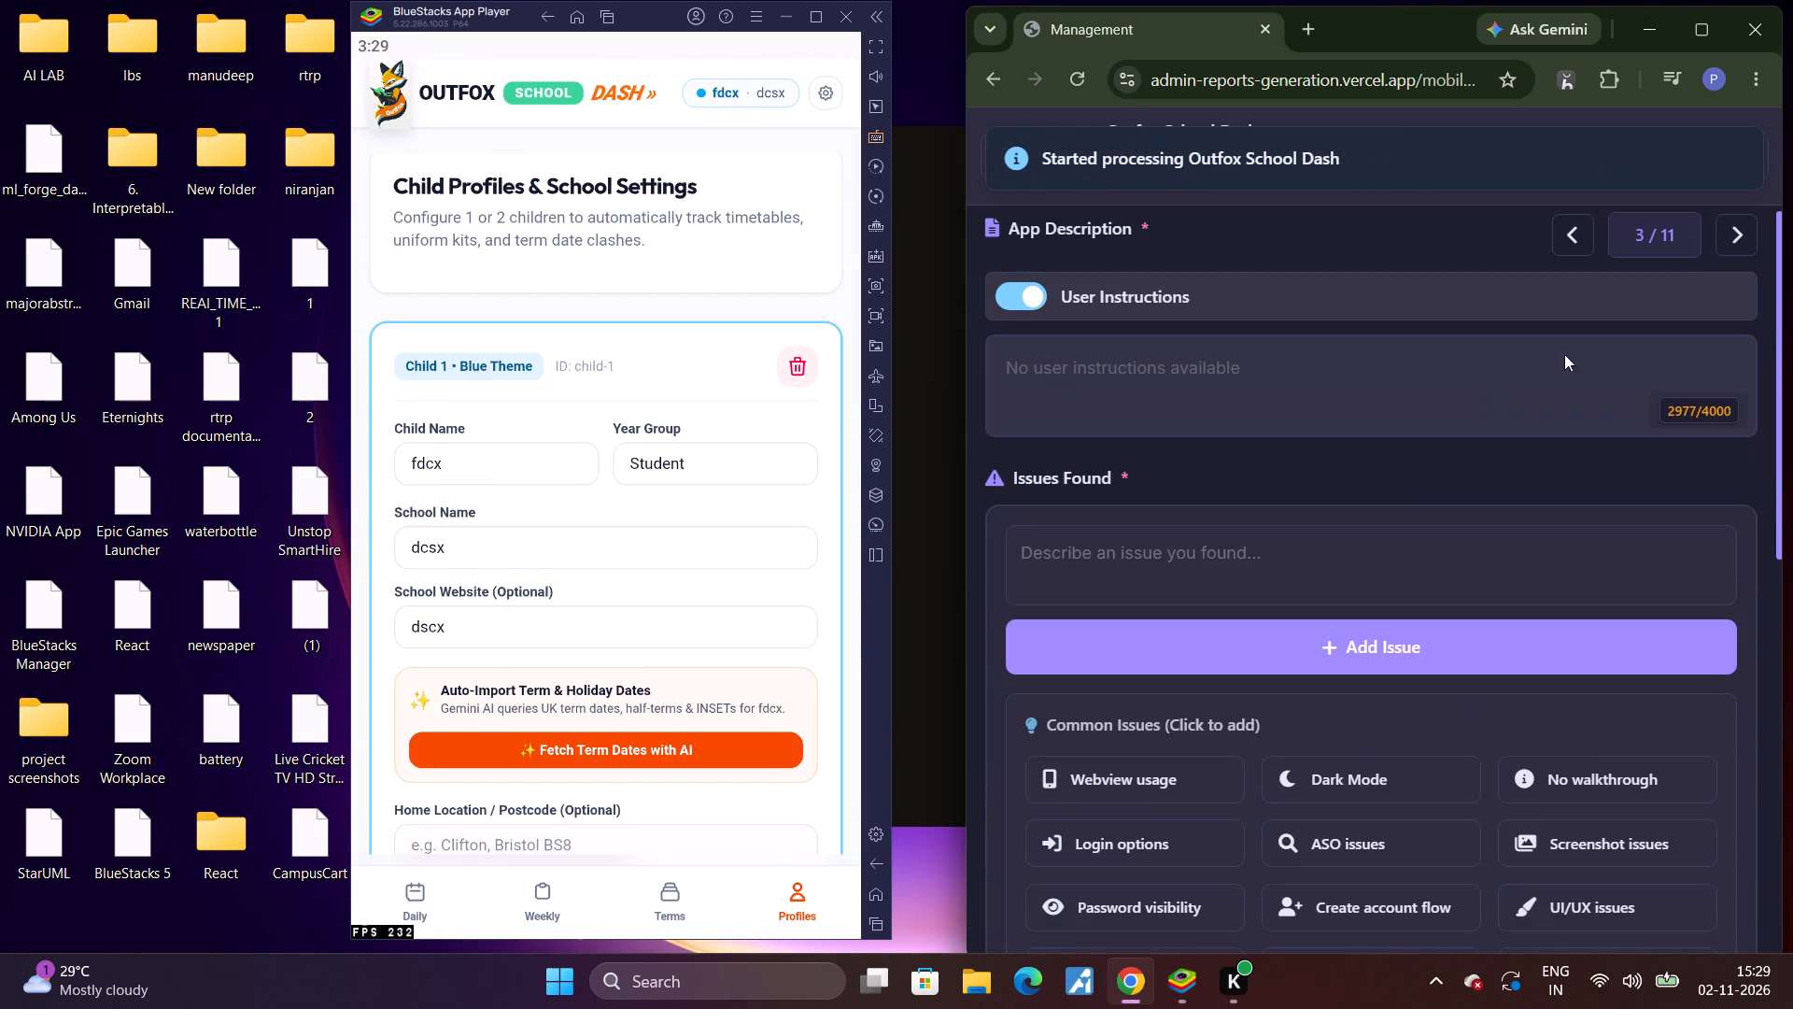
{"action": "left_click", "coordinate": [1724, 248]}
Uninstall Outfox School Dash from its Google Play page in the emulator.
{"action": "left_click", "coordinate": [874, 919]}
{"action": "left_click", "coordinate": [639, 415]}
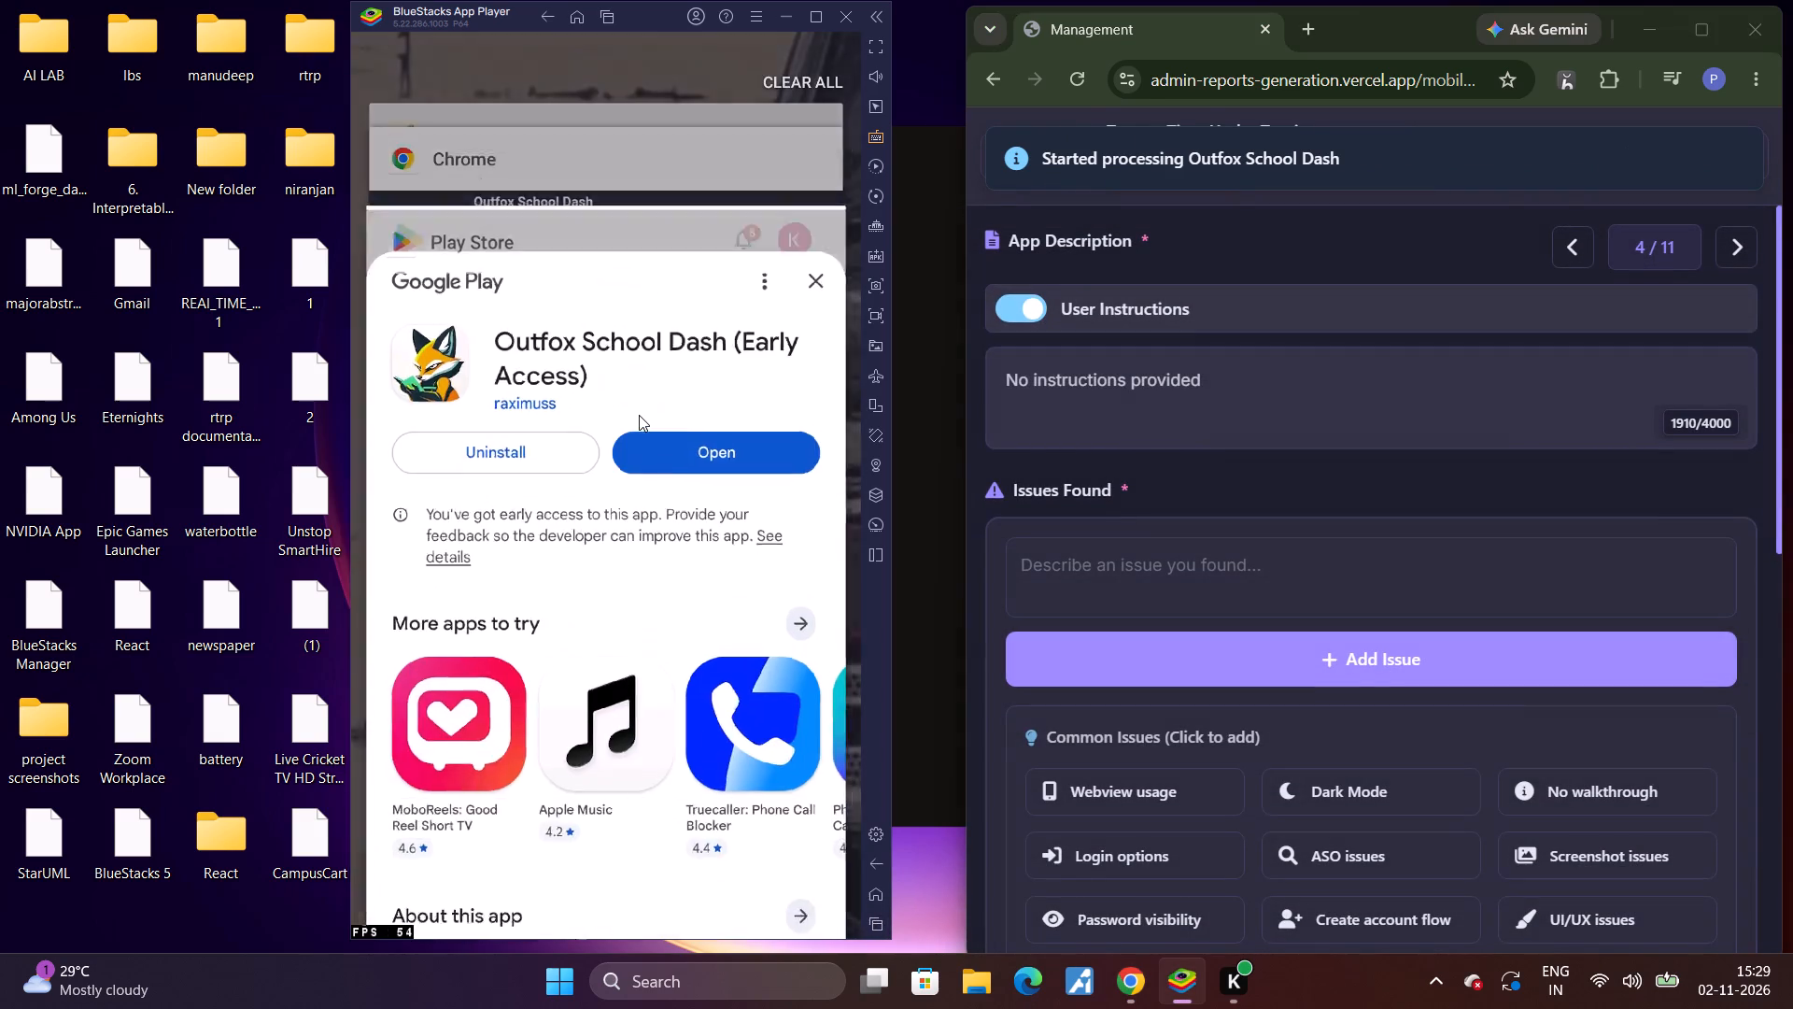
{"action": "left_click", "coordinate": [497, 289]}
{"action": "left_click", "coordinate": [868, 875]}
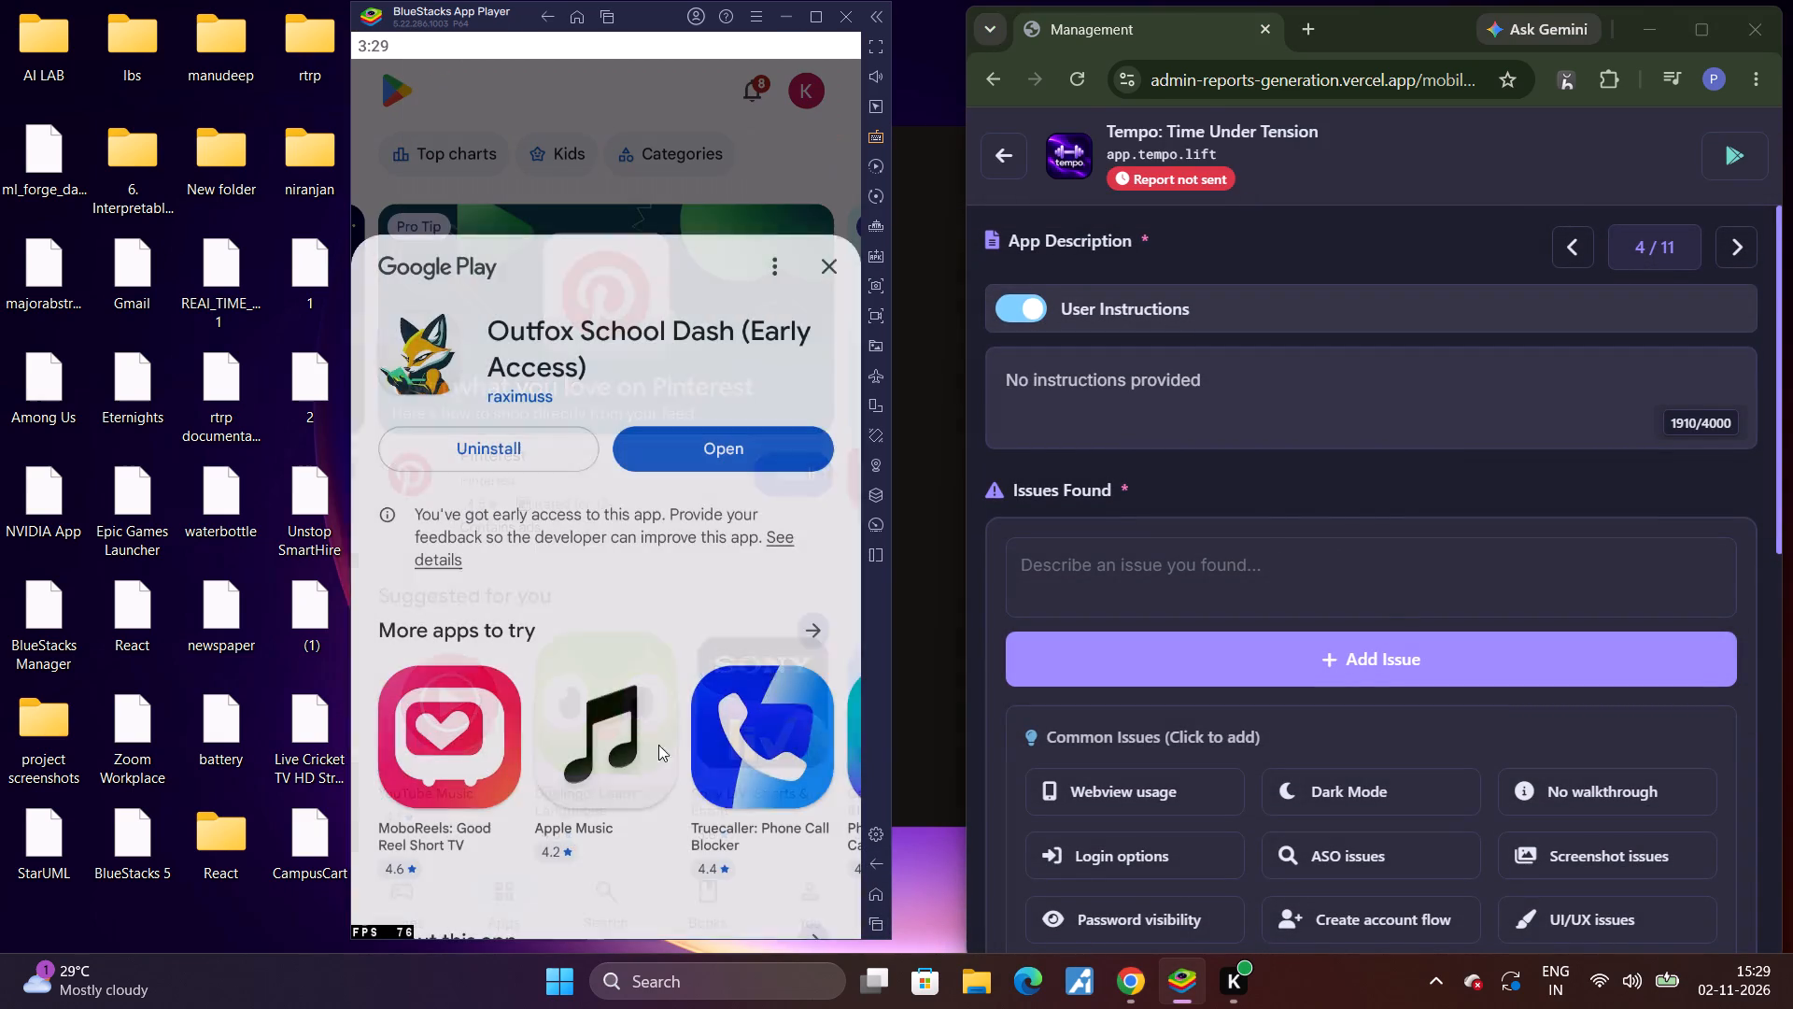
{"action": "left_click", "coordinate": [510, 455]}
{"action": "left_click", "coordinate": [757, 538]}
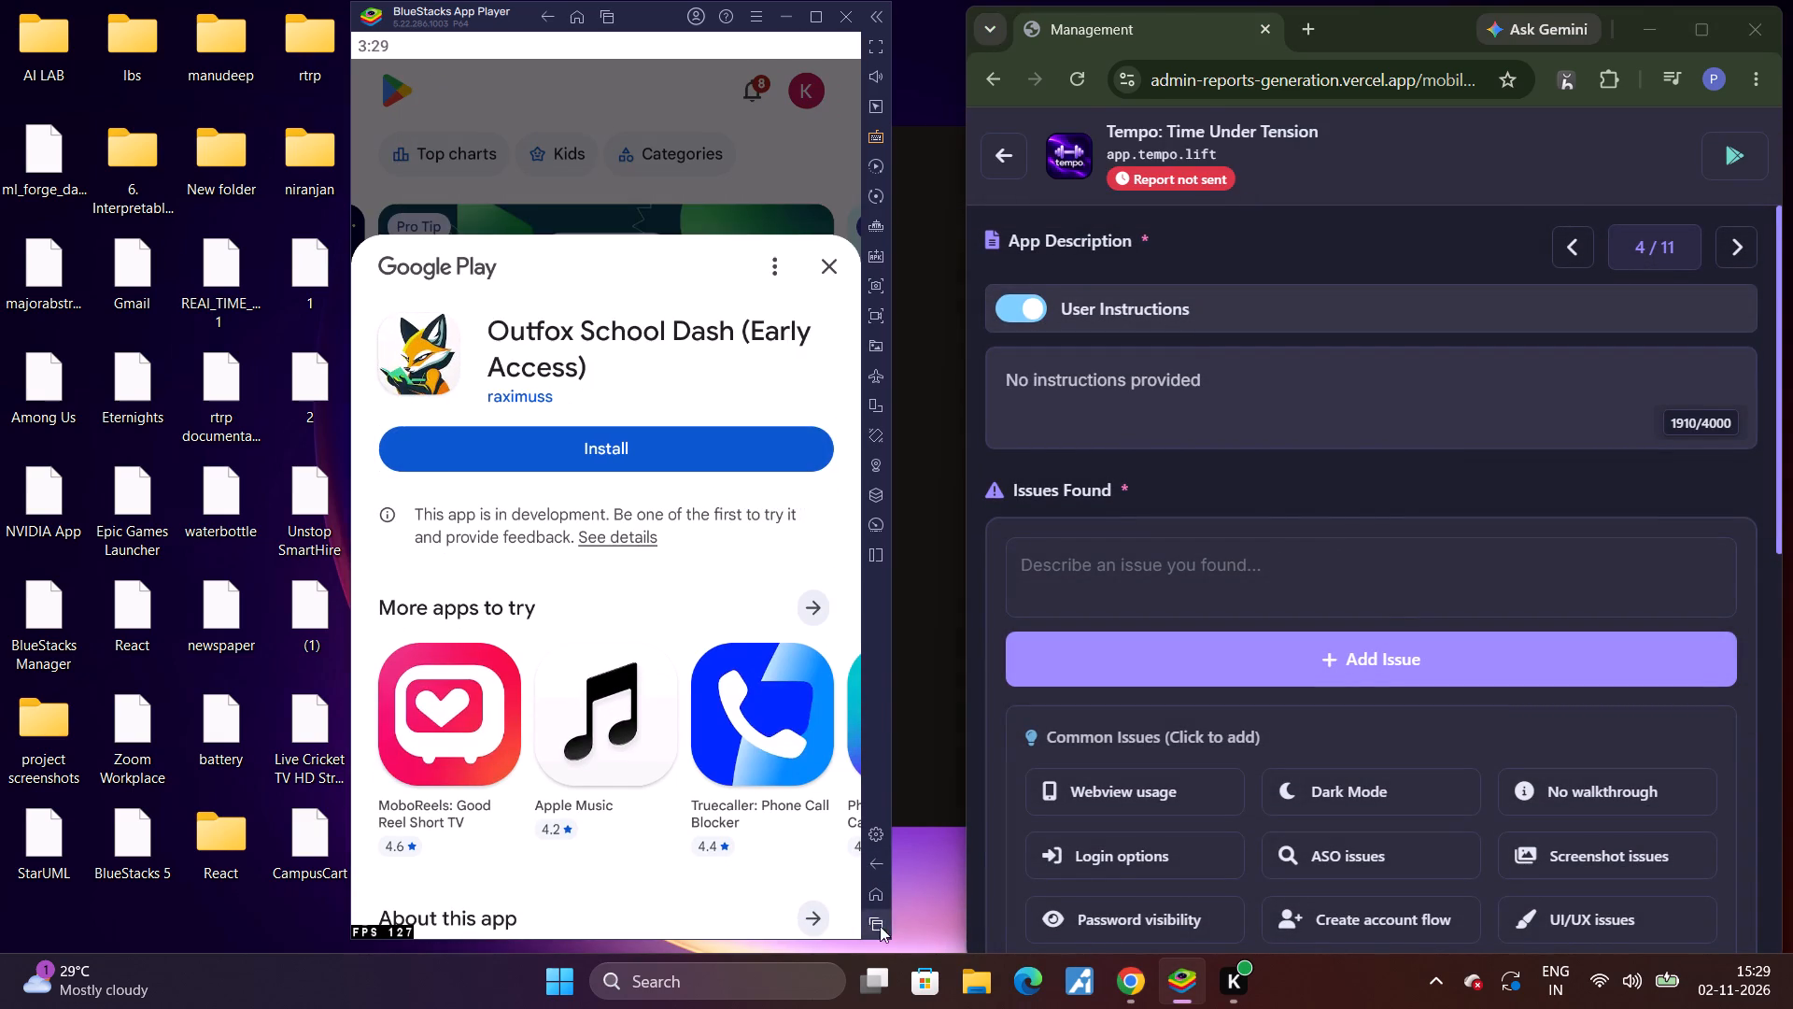
Switch to Chrome in the emulator and advance its report page to app 4 of 11, Tempo: Time Under Tension.
{"action": "left_click", "coordinate": [883, 933]}
{"action": "left_click", "coordinate": [874, 932]}
{"action": "left_click", "coordinate": [870, 916]}
{"action": "left_click", "coordinate": [663, 394]}
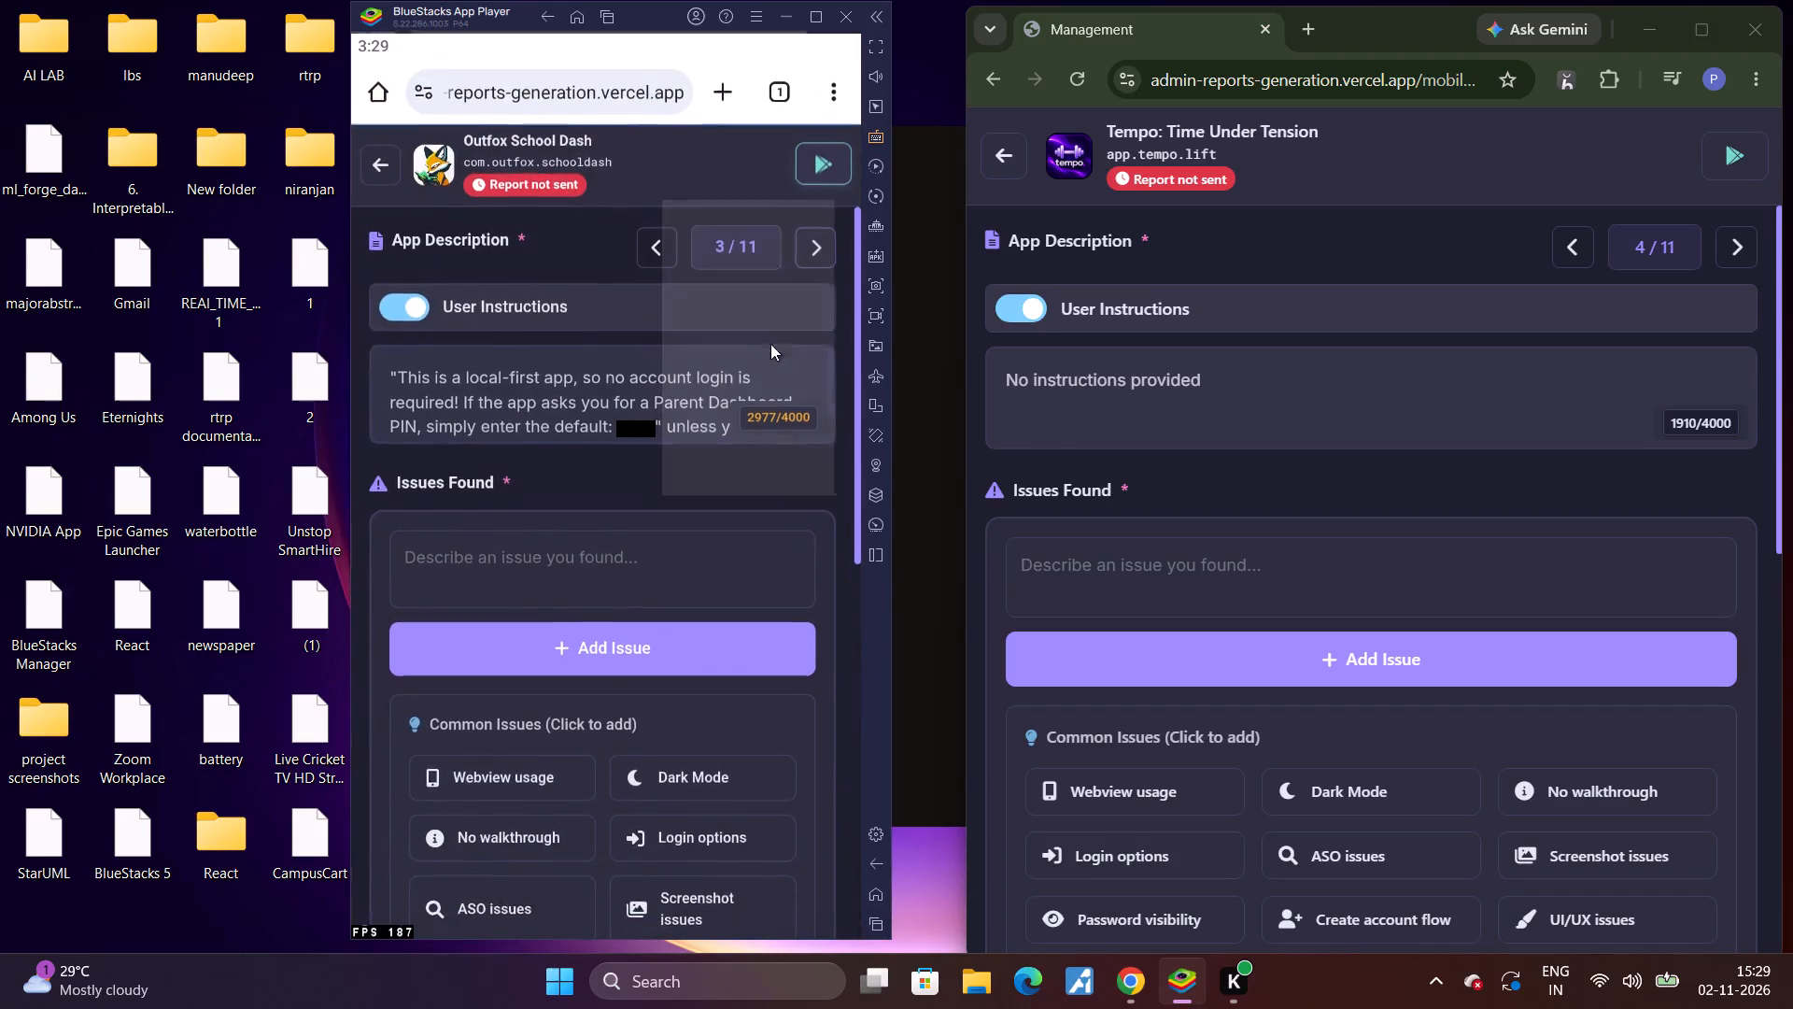
{"action": "left_click", "coordinate": [815, 246]}
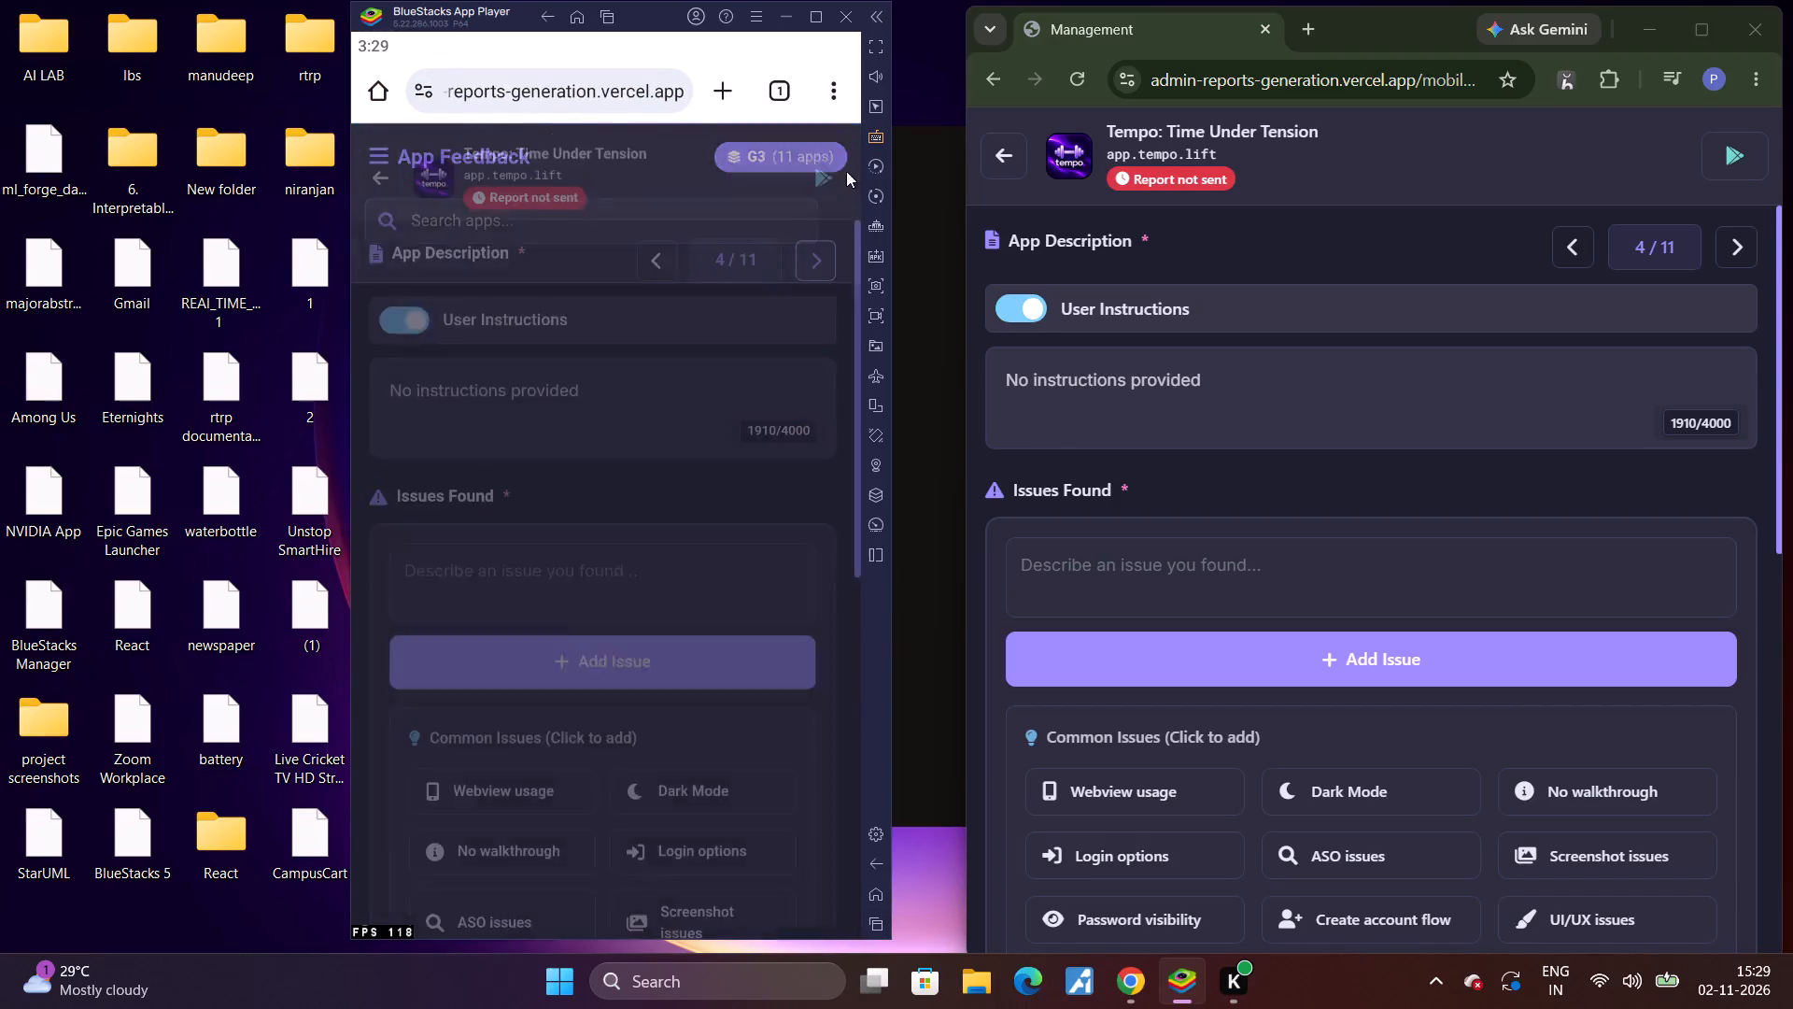
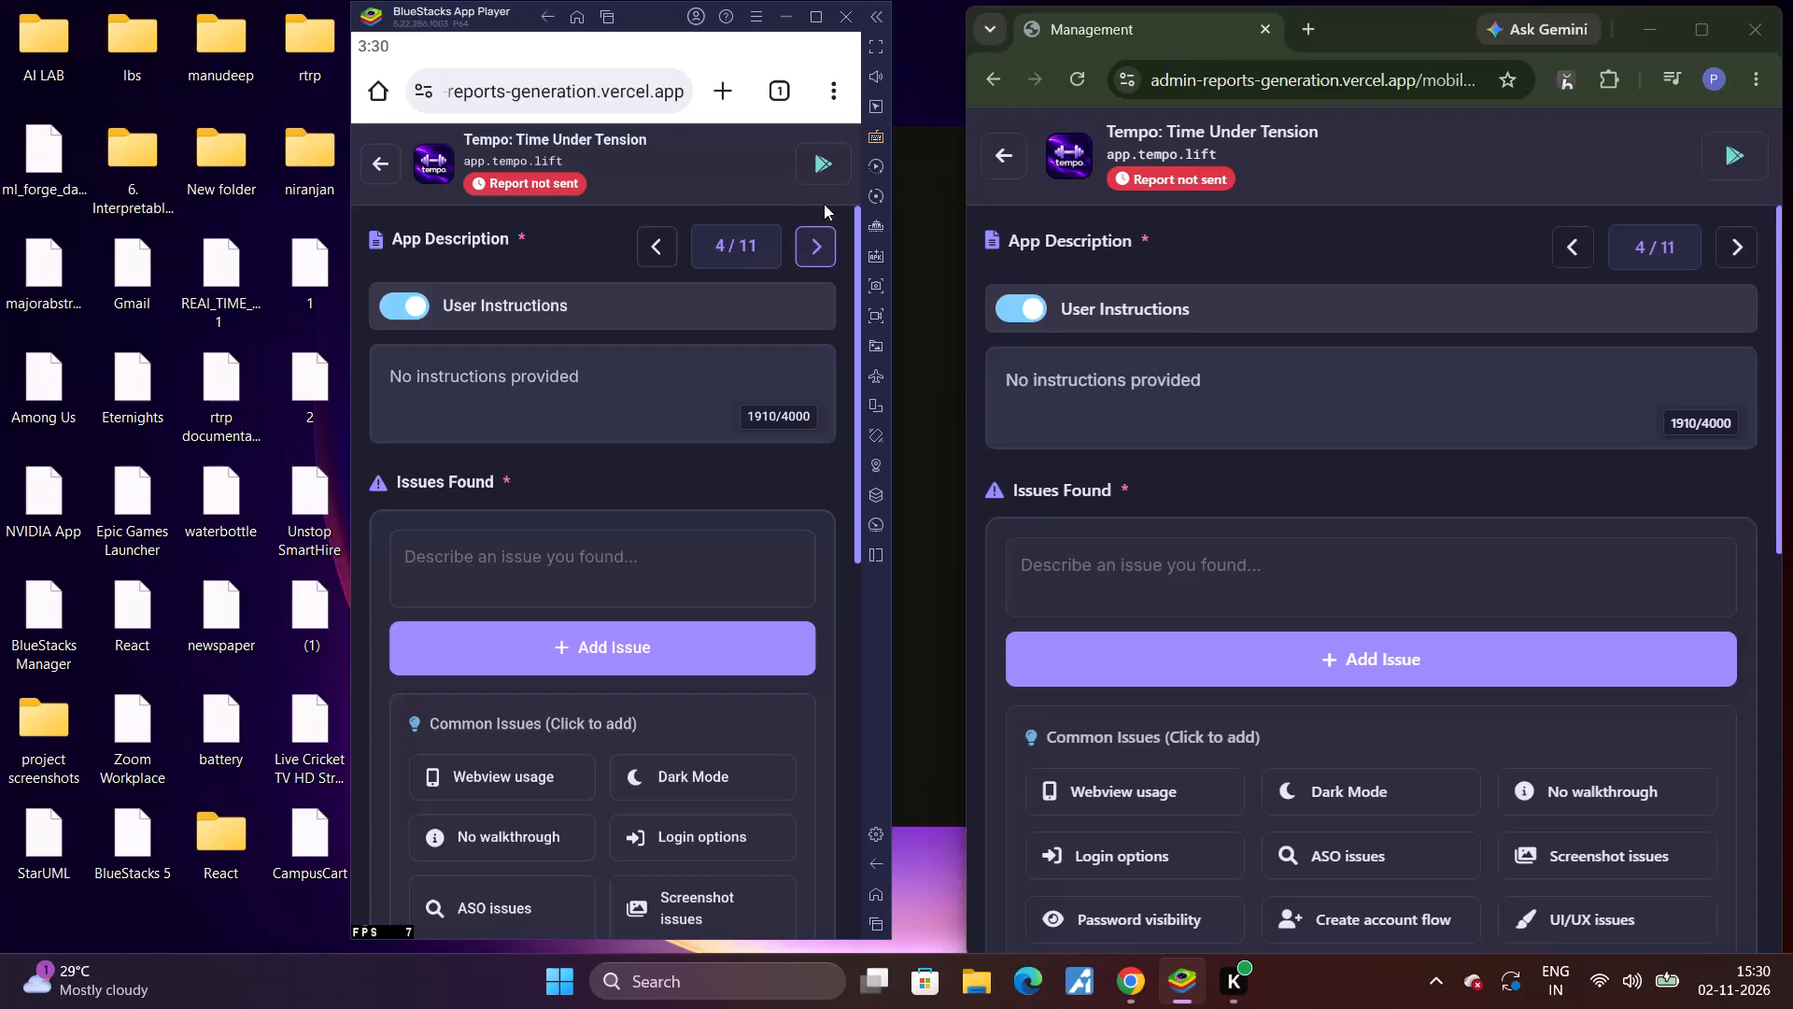
Open the Google Play page of Tempo: Time Under Tension in the emulator and install the app.
{"action": "left_click", "coordinate": [824, 156]}
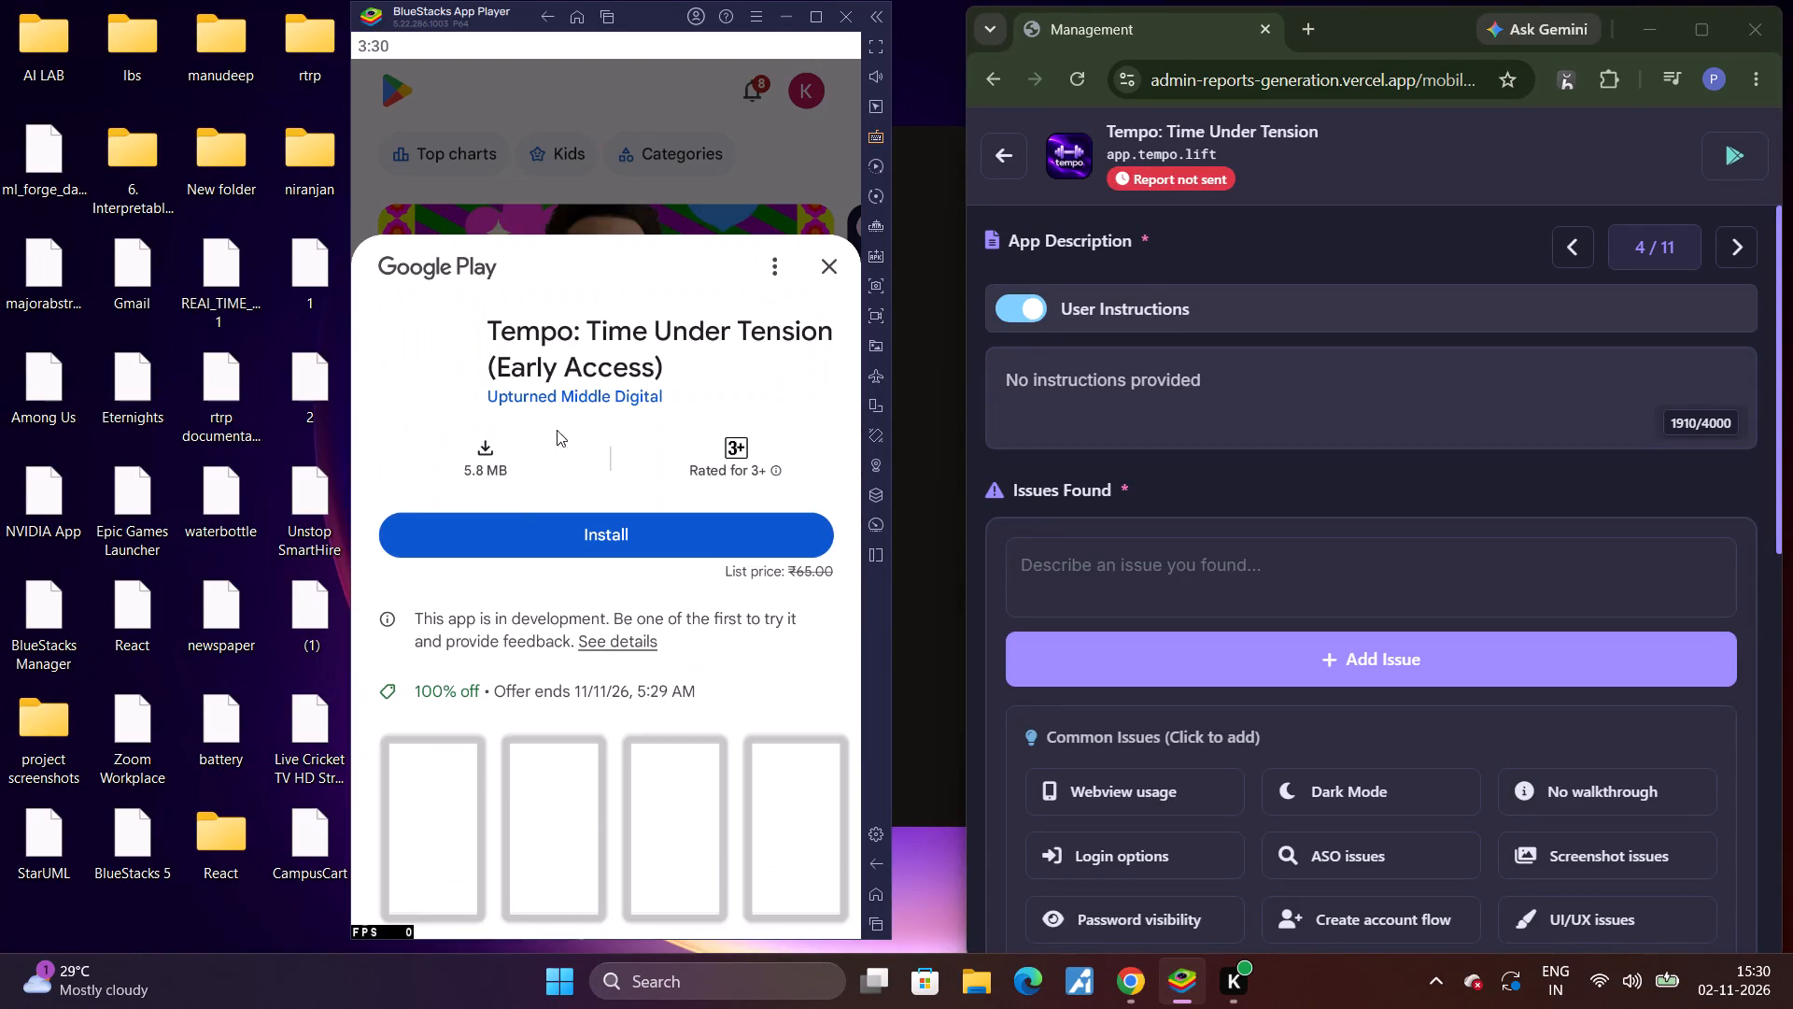
{"action": "left_click", "coordinate": [514, 523]}
Add the common issues No walkthrough and ASO issues to the Tempo report.
{"action": "left_click", "coordinate": [1568, 784]}
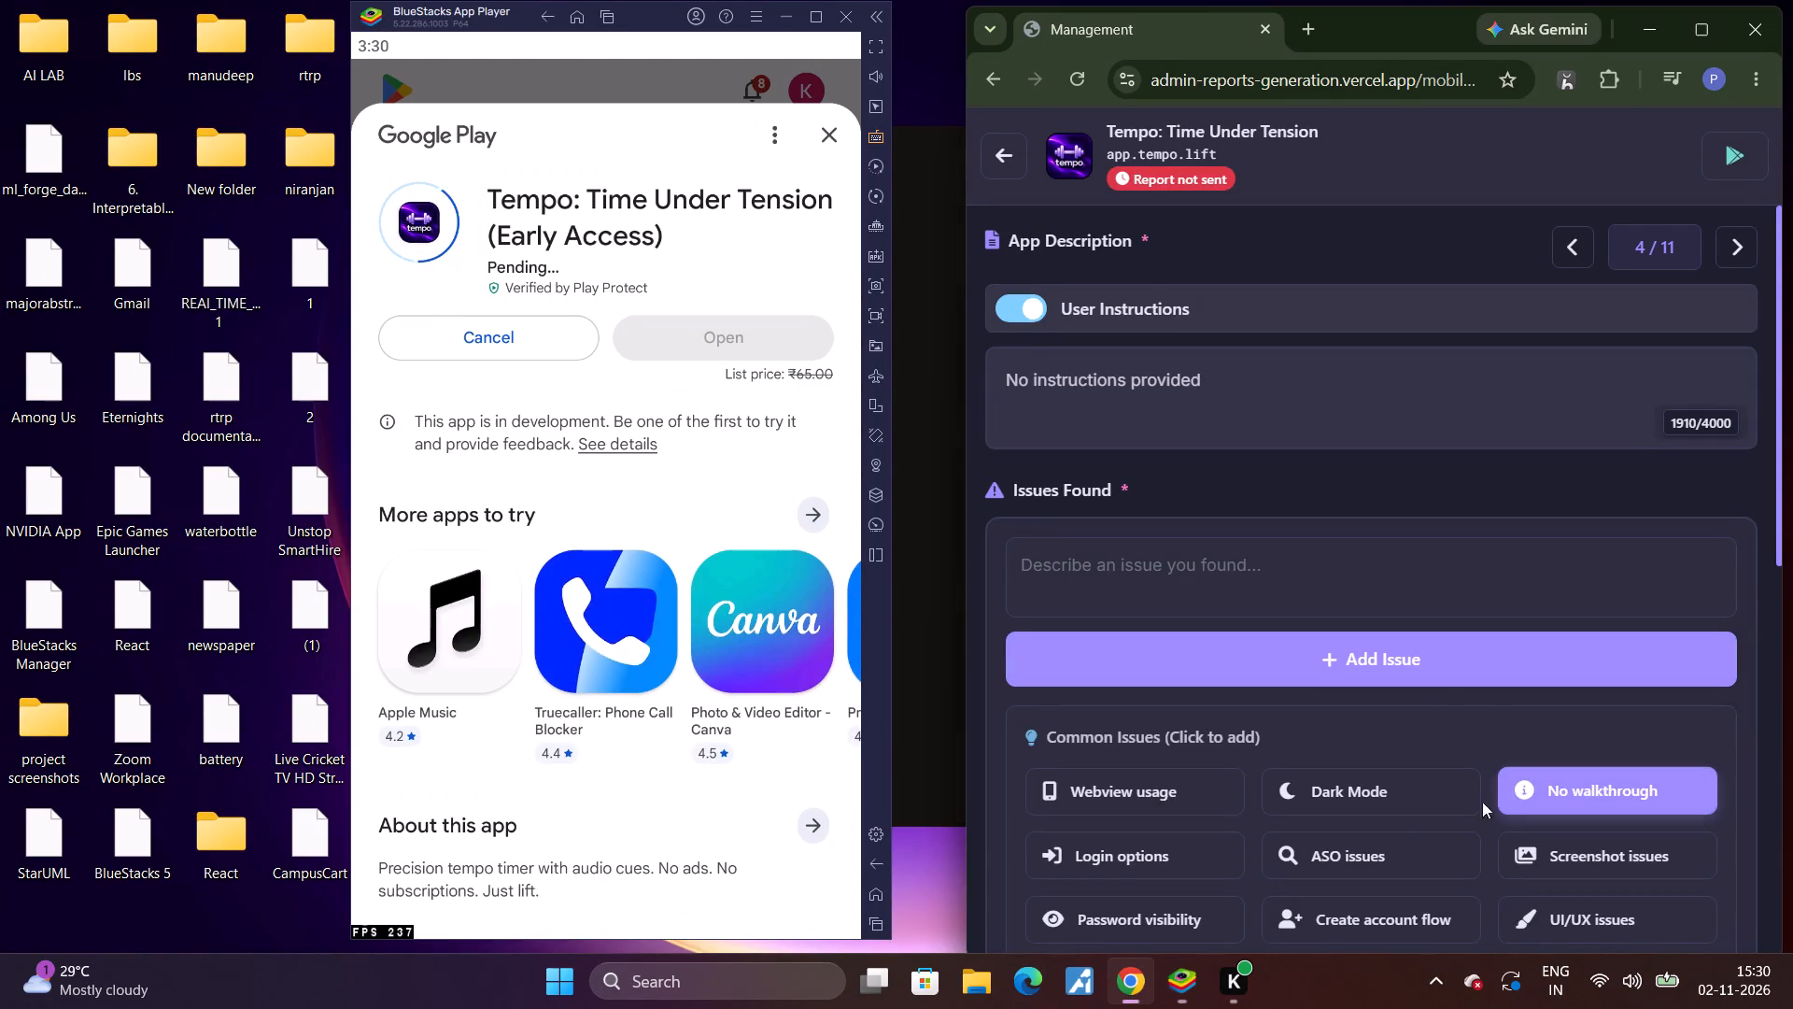
{"action": "left_click", "coordinate": [1368, 855]}
{"action": "scroll", "coordinate": [1445, 521], "scroll_direction": "down", "scroll_amount": 6}
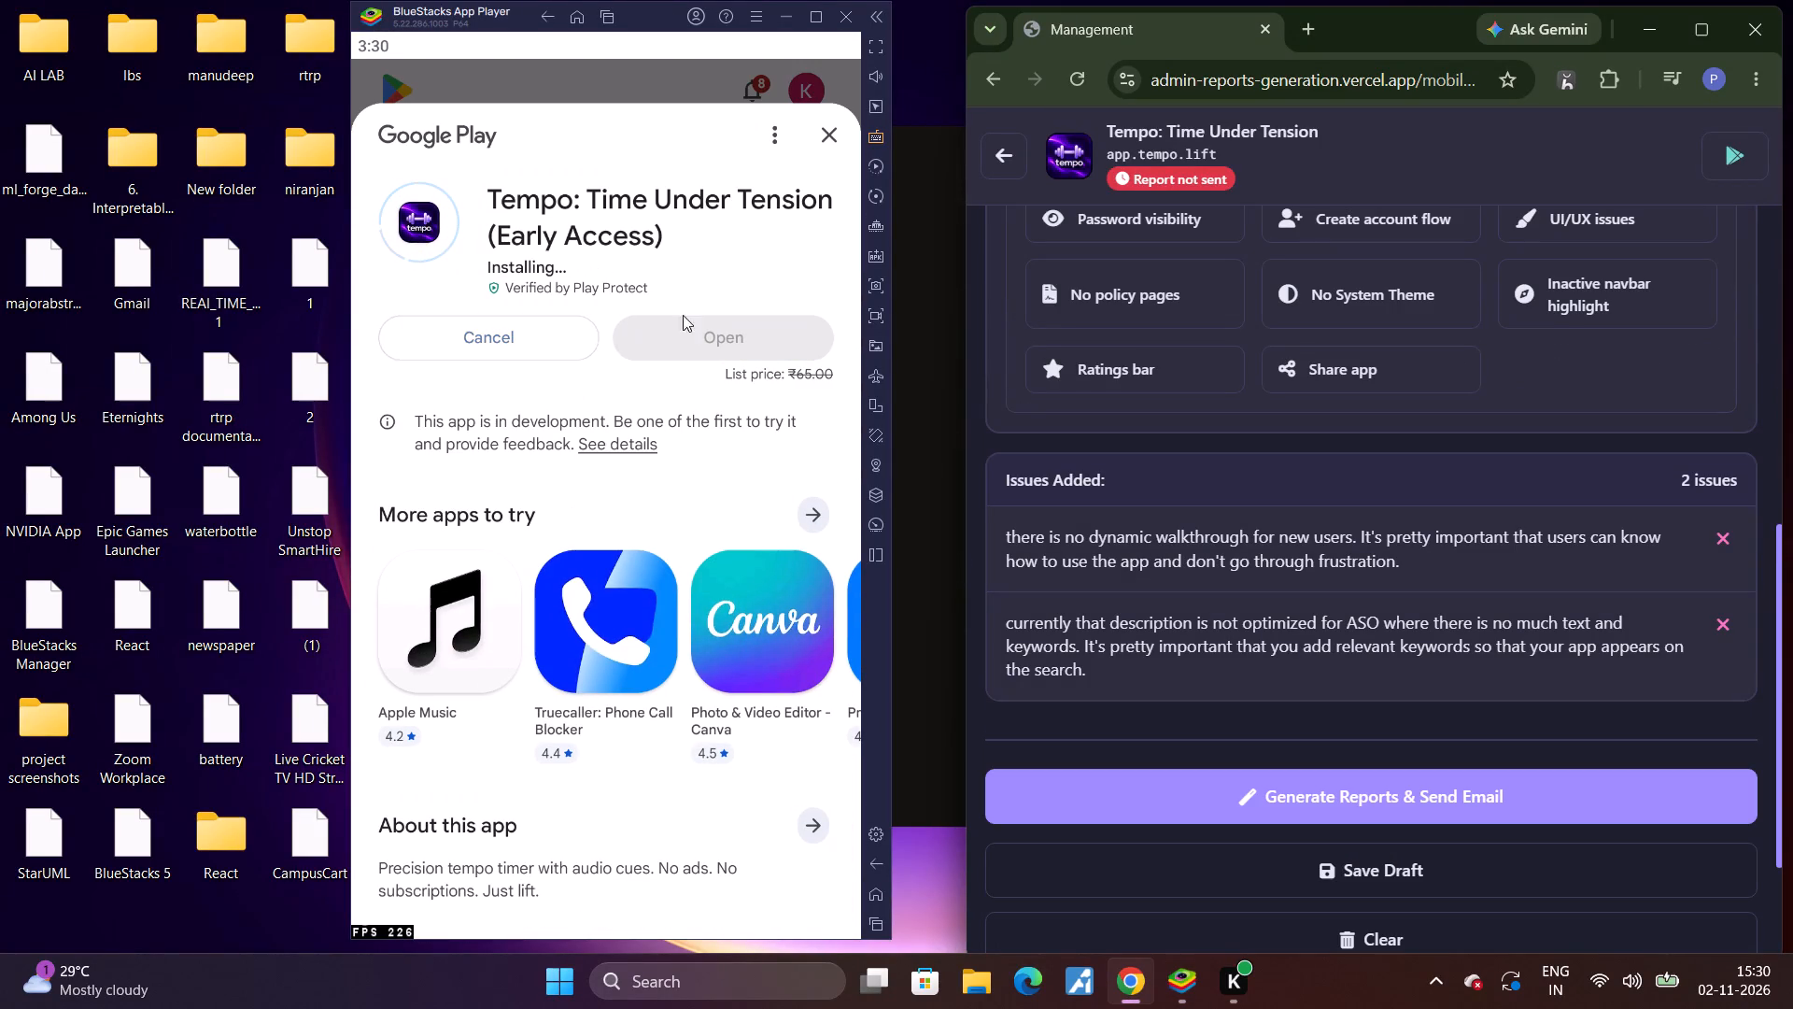
Launch Tempo in the emulator, start a lifting session with the default tempo and stop it.
{"action": "left_click", "coordinate": [713, 321]}
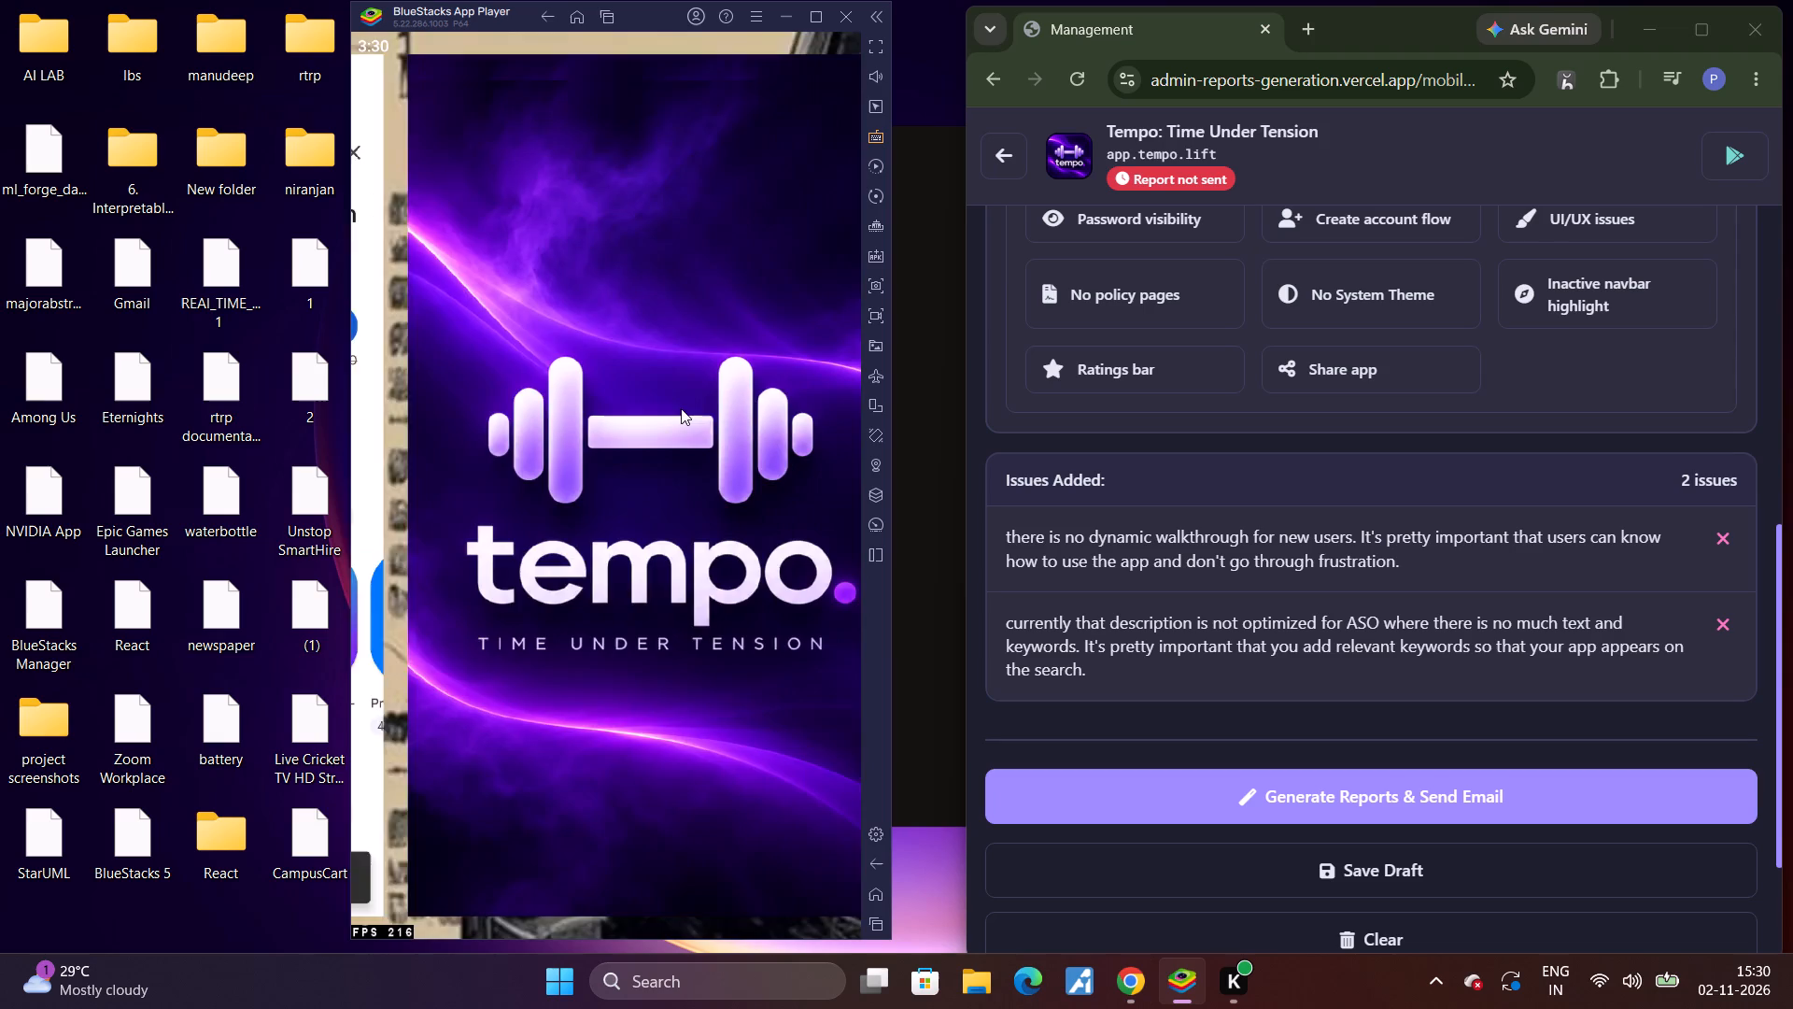
{"action": "left_click", "coordinate": [571, 696]}
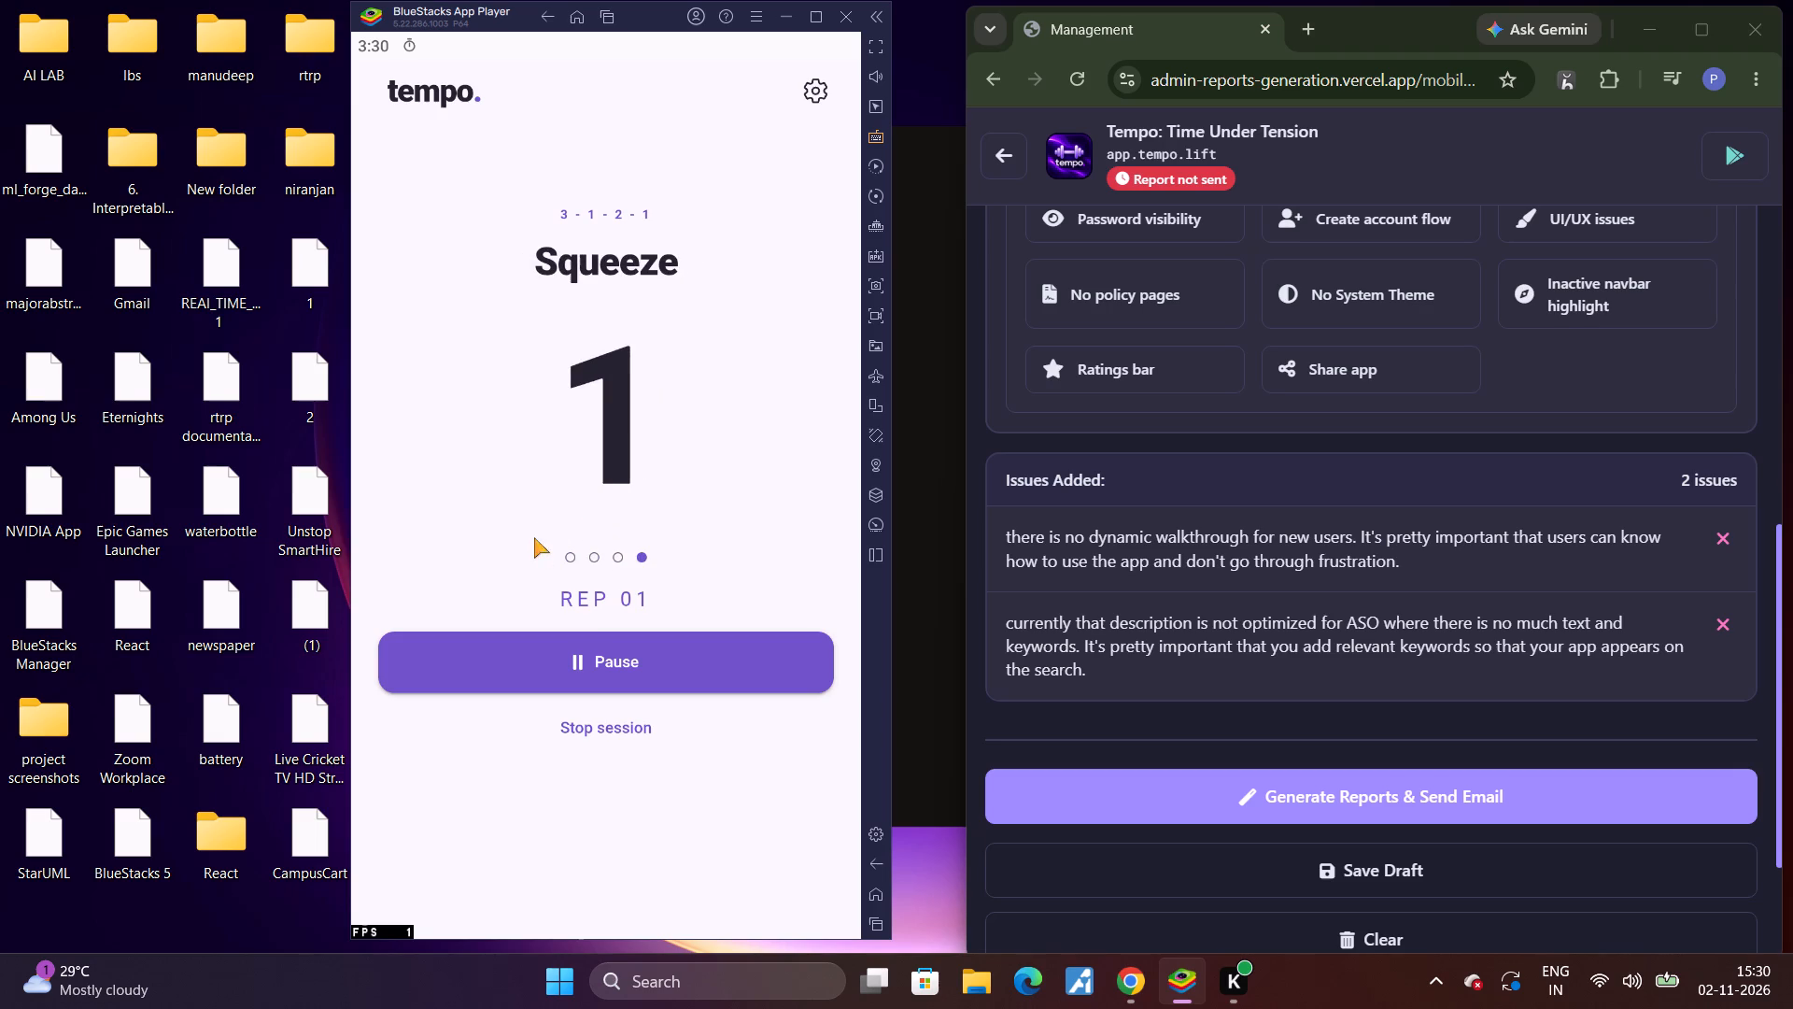
{"action": "left_click_drag", "start_coordinate": [533, 533], "coordinate": [574, 356]}
{"action": "left_click", "coordinate": [576, 727]}
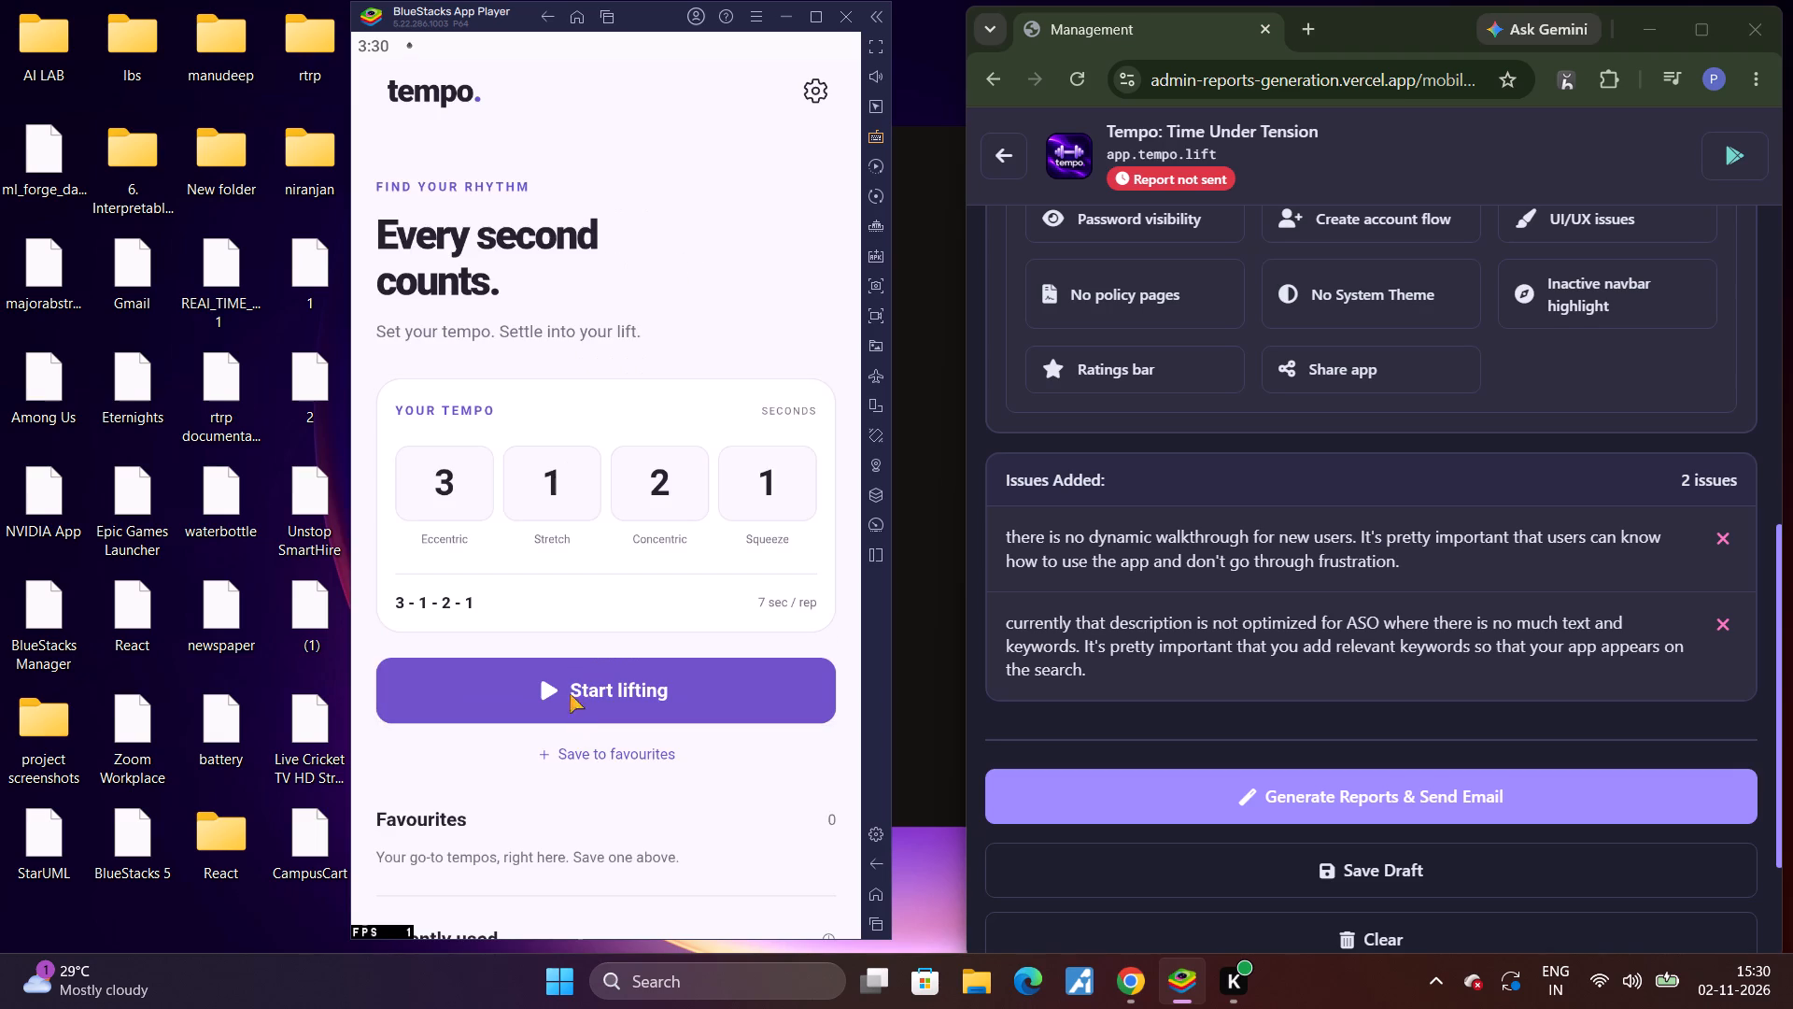
Open Tempo's settings, try the Dark appearance and set the appearance to Light.
{"action": "left_click", "coordinate": [812, 87]}
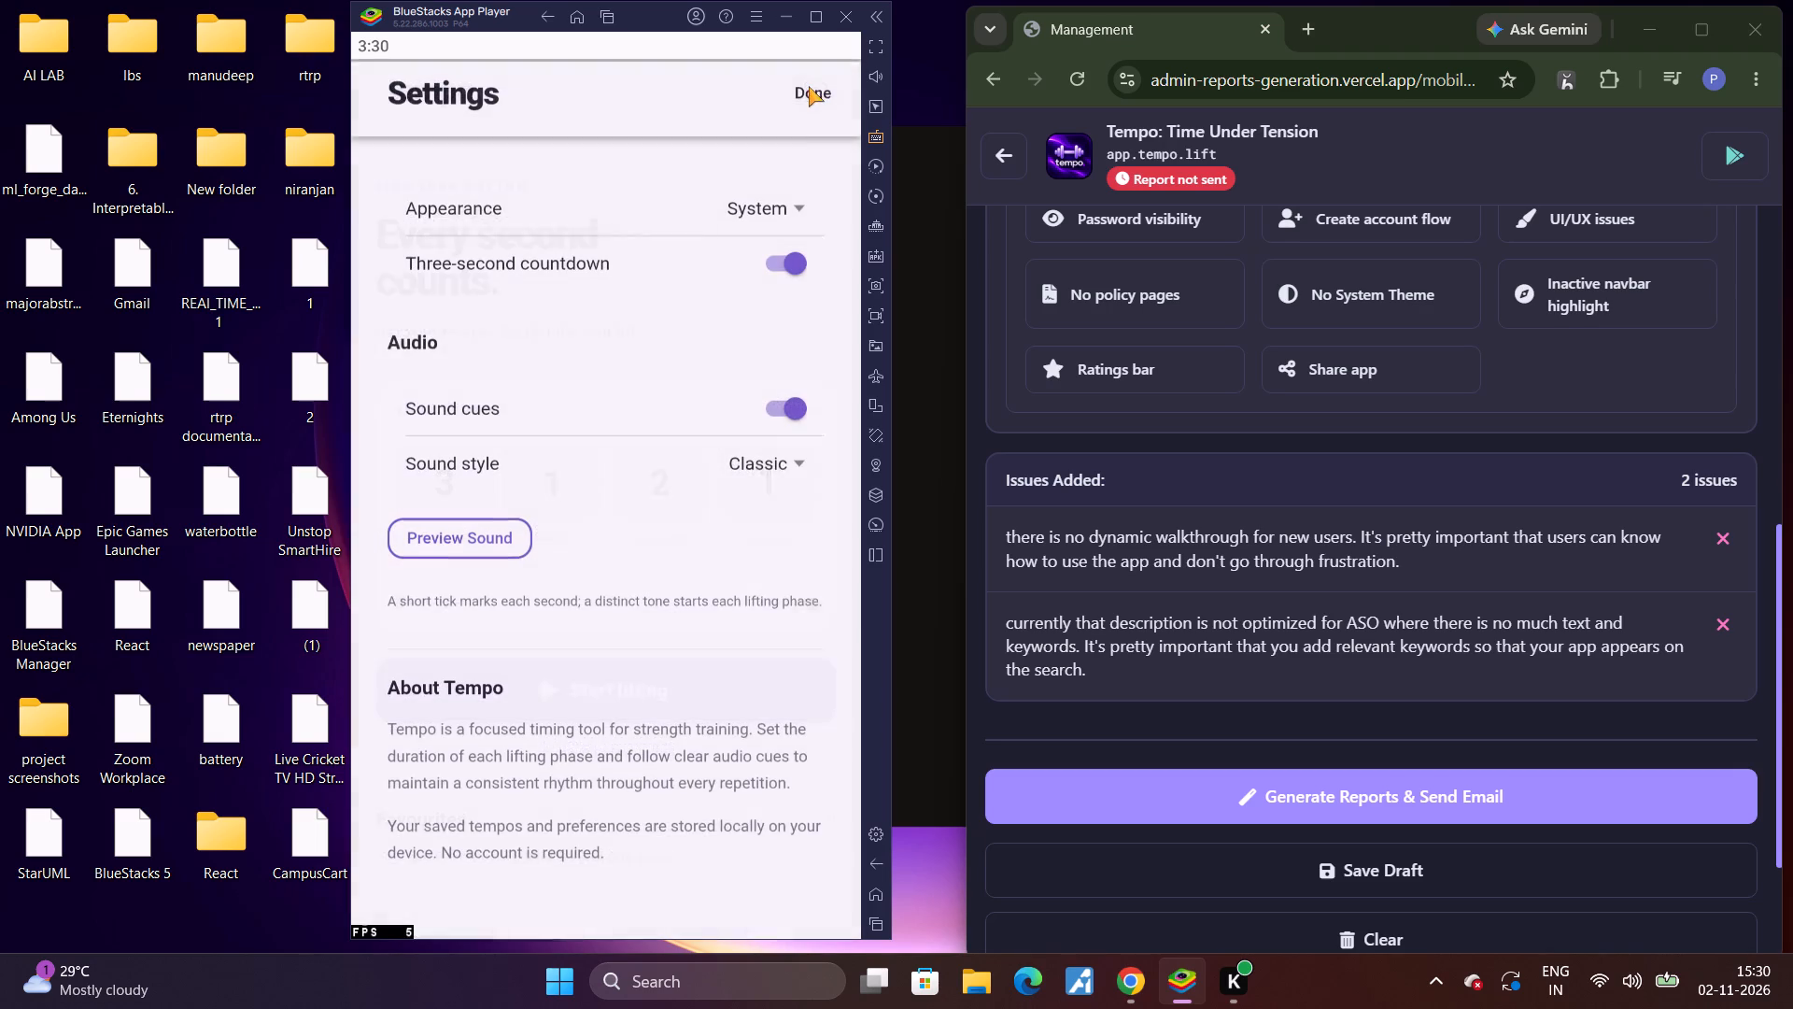
{"action": "left_click", "coordinate": [789, 192]}
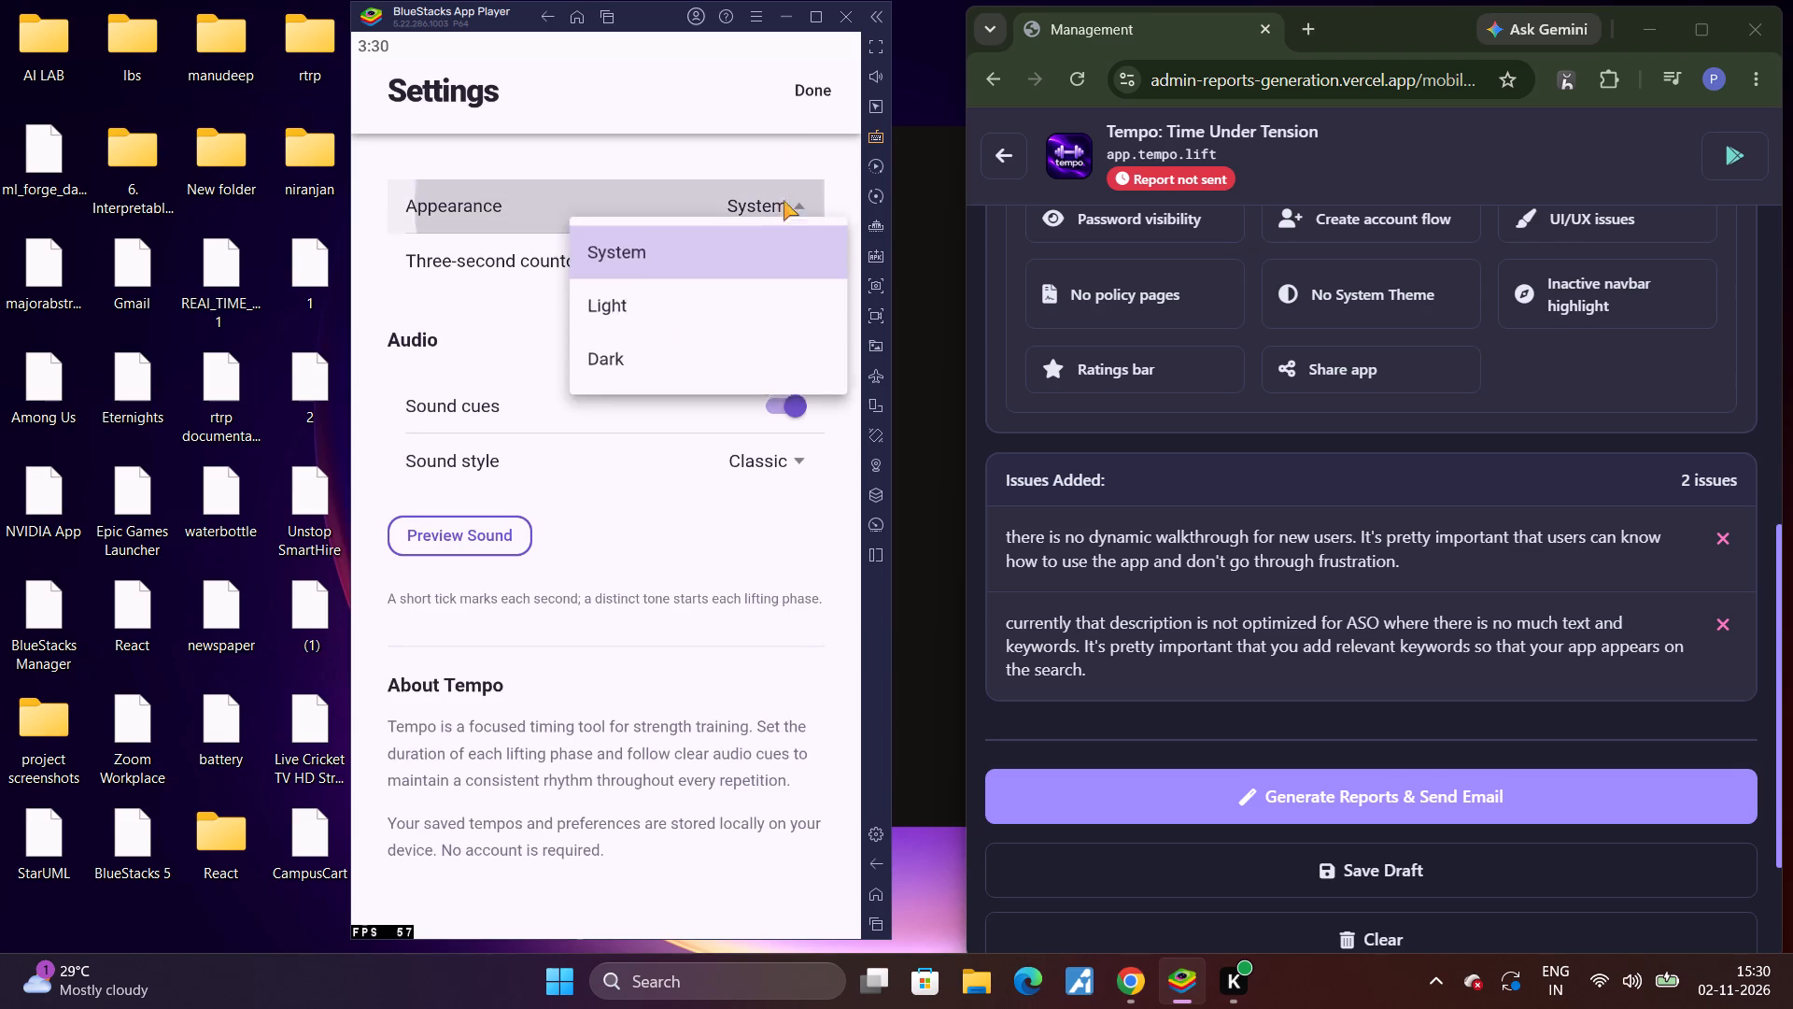
{"action": "left_click", "coordinate": [673, 357]}
{"action": "left_click", "coordinate": [774, 201]}
{"action": "left_click", "coordinate": [722, 282]}
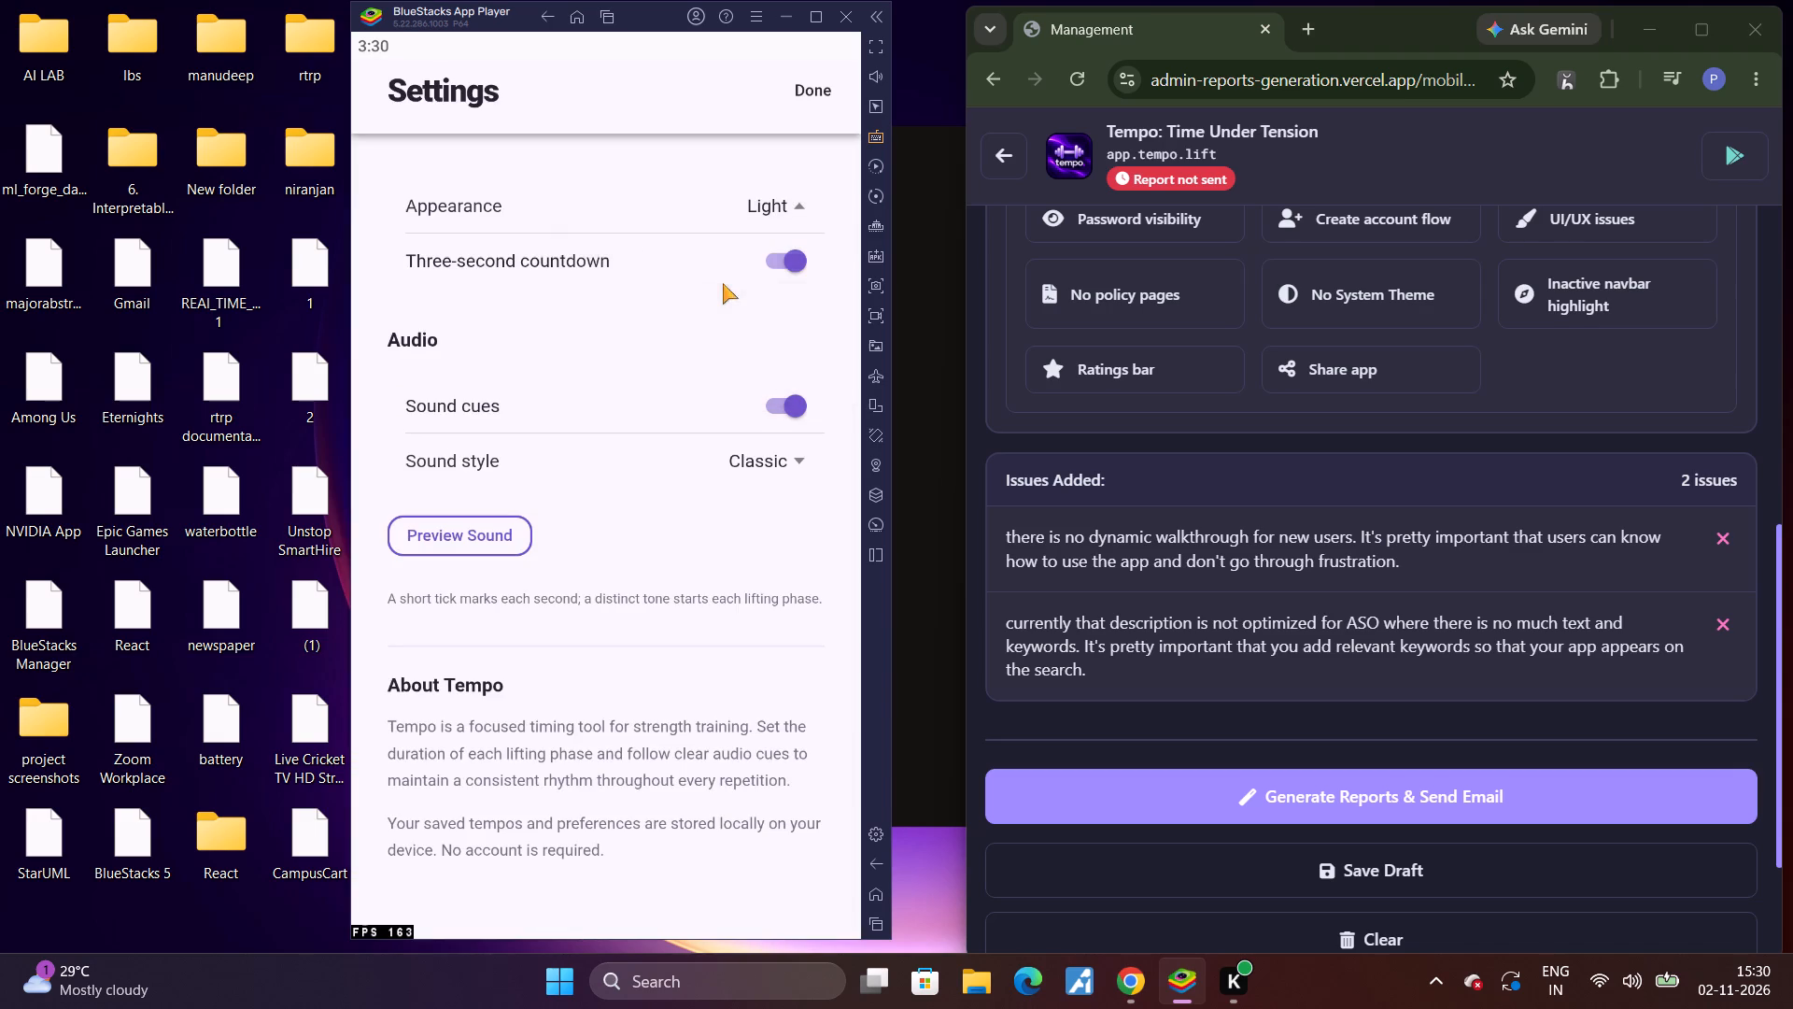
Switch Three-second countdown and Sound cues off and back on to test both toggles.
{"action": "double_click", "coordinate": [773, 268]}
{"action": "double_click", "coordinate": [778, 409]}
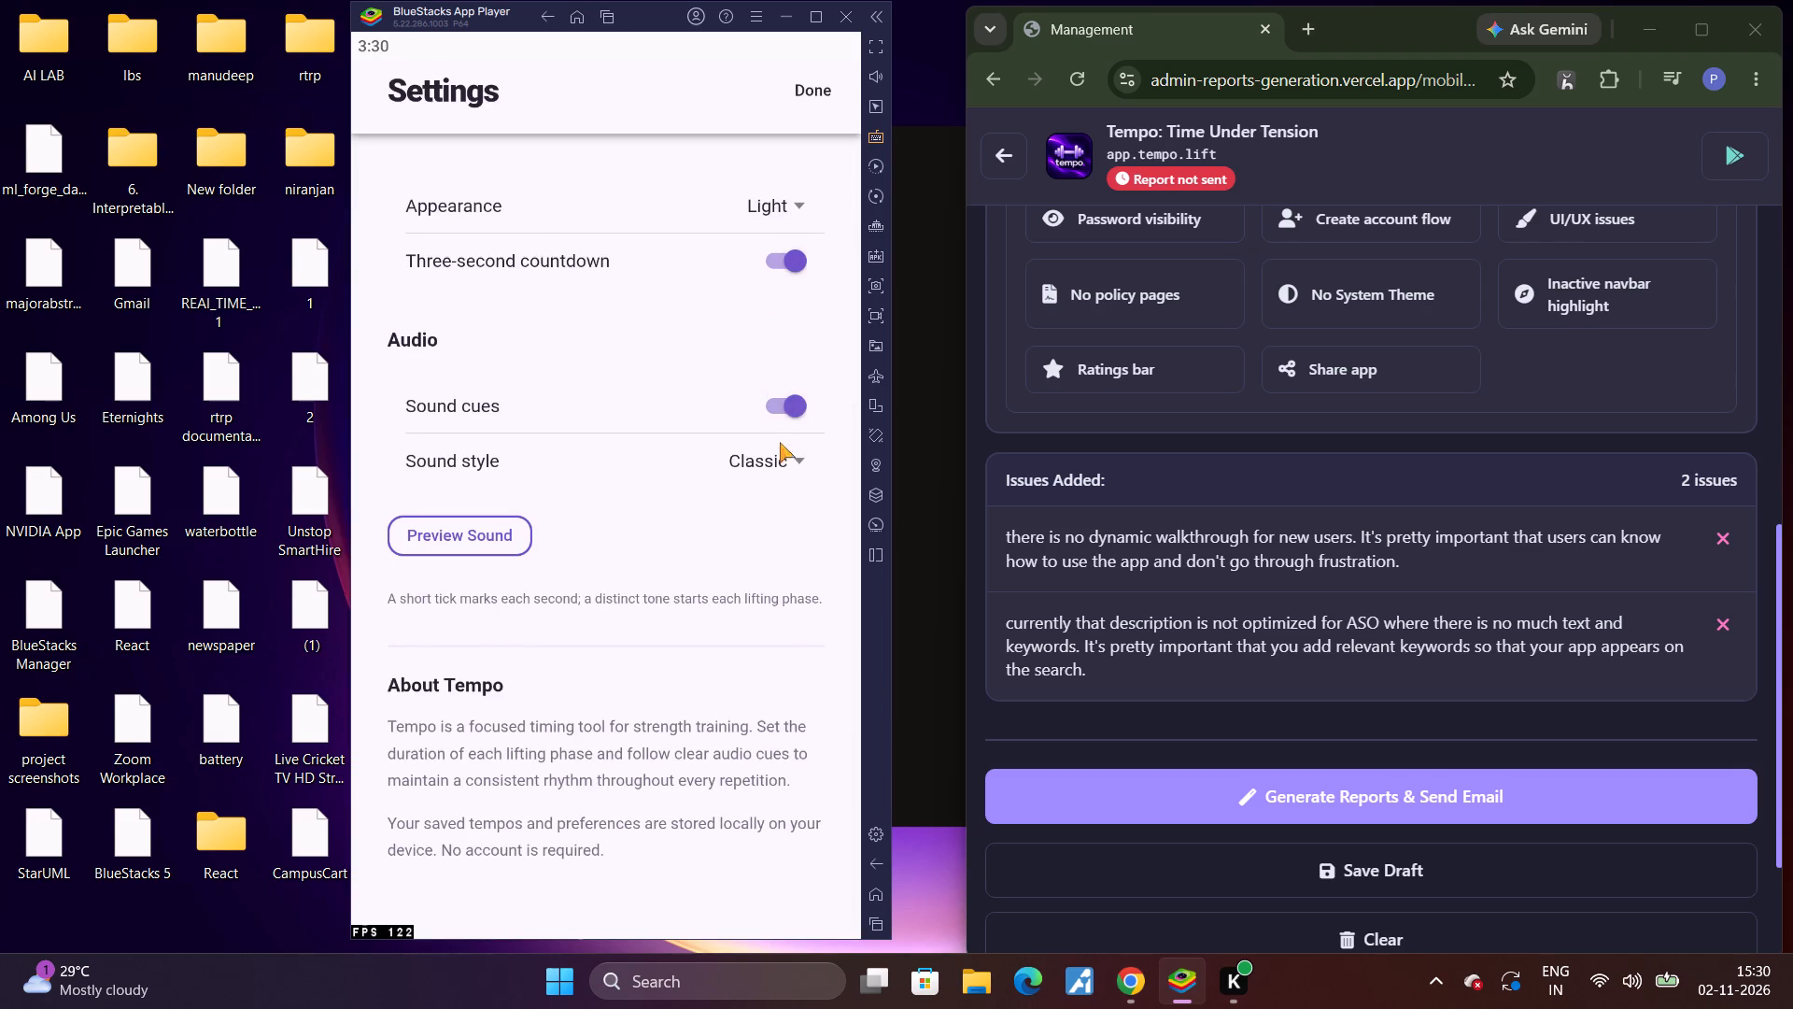
Try the Digital sound style in Tempo's settings, set it to Zen and preview the sound.
{"action": "left_click", "coordinate": [779, 448]}
{"action": "left_click", "coordinate": [761, 551]}
{"action": "left_click", "coordinate": [774, 465]}
{"action": "left_click", "coordinate": [699, 607]}
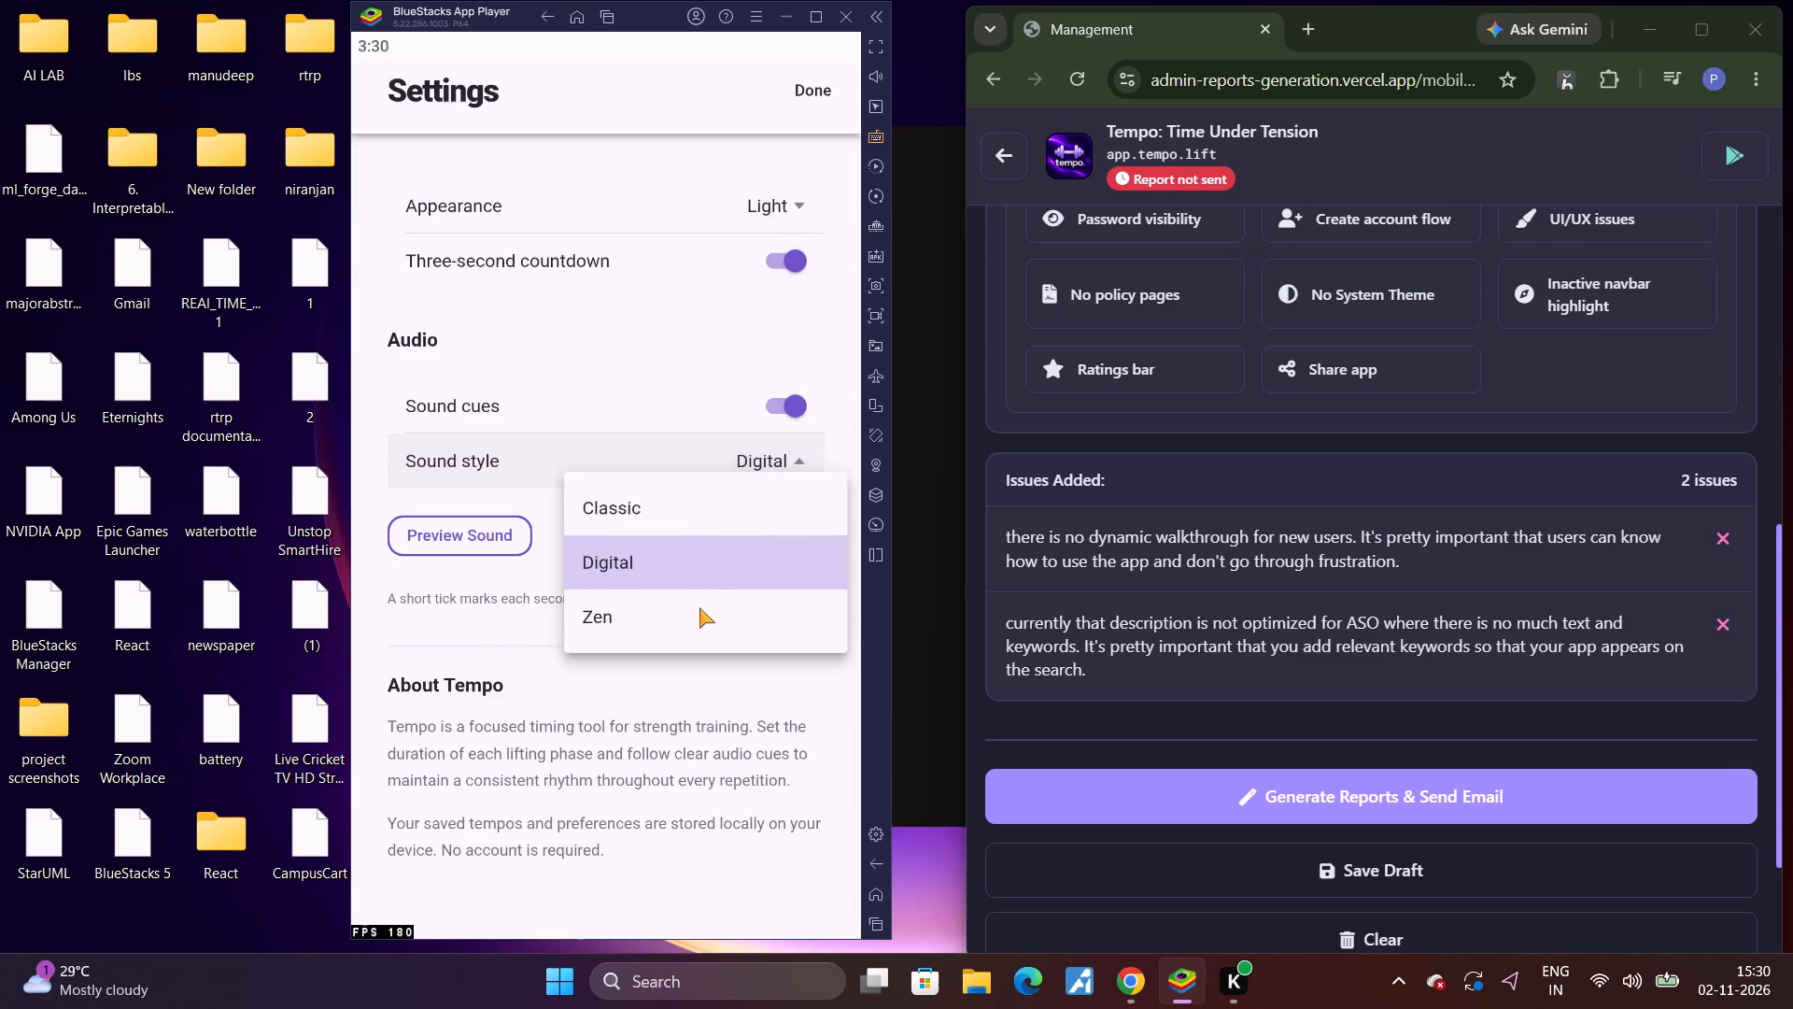
{"action": "left_click_drag", "start_coordinate": [693, 590], "coordinate": [661, 377]}
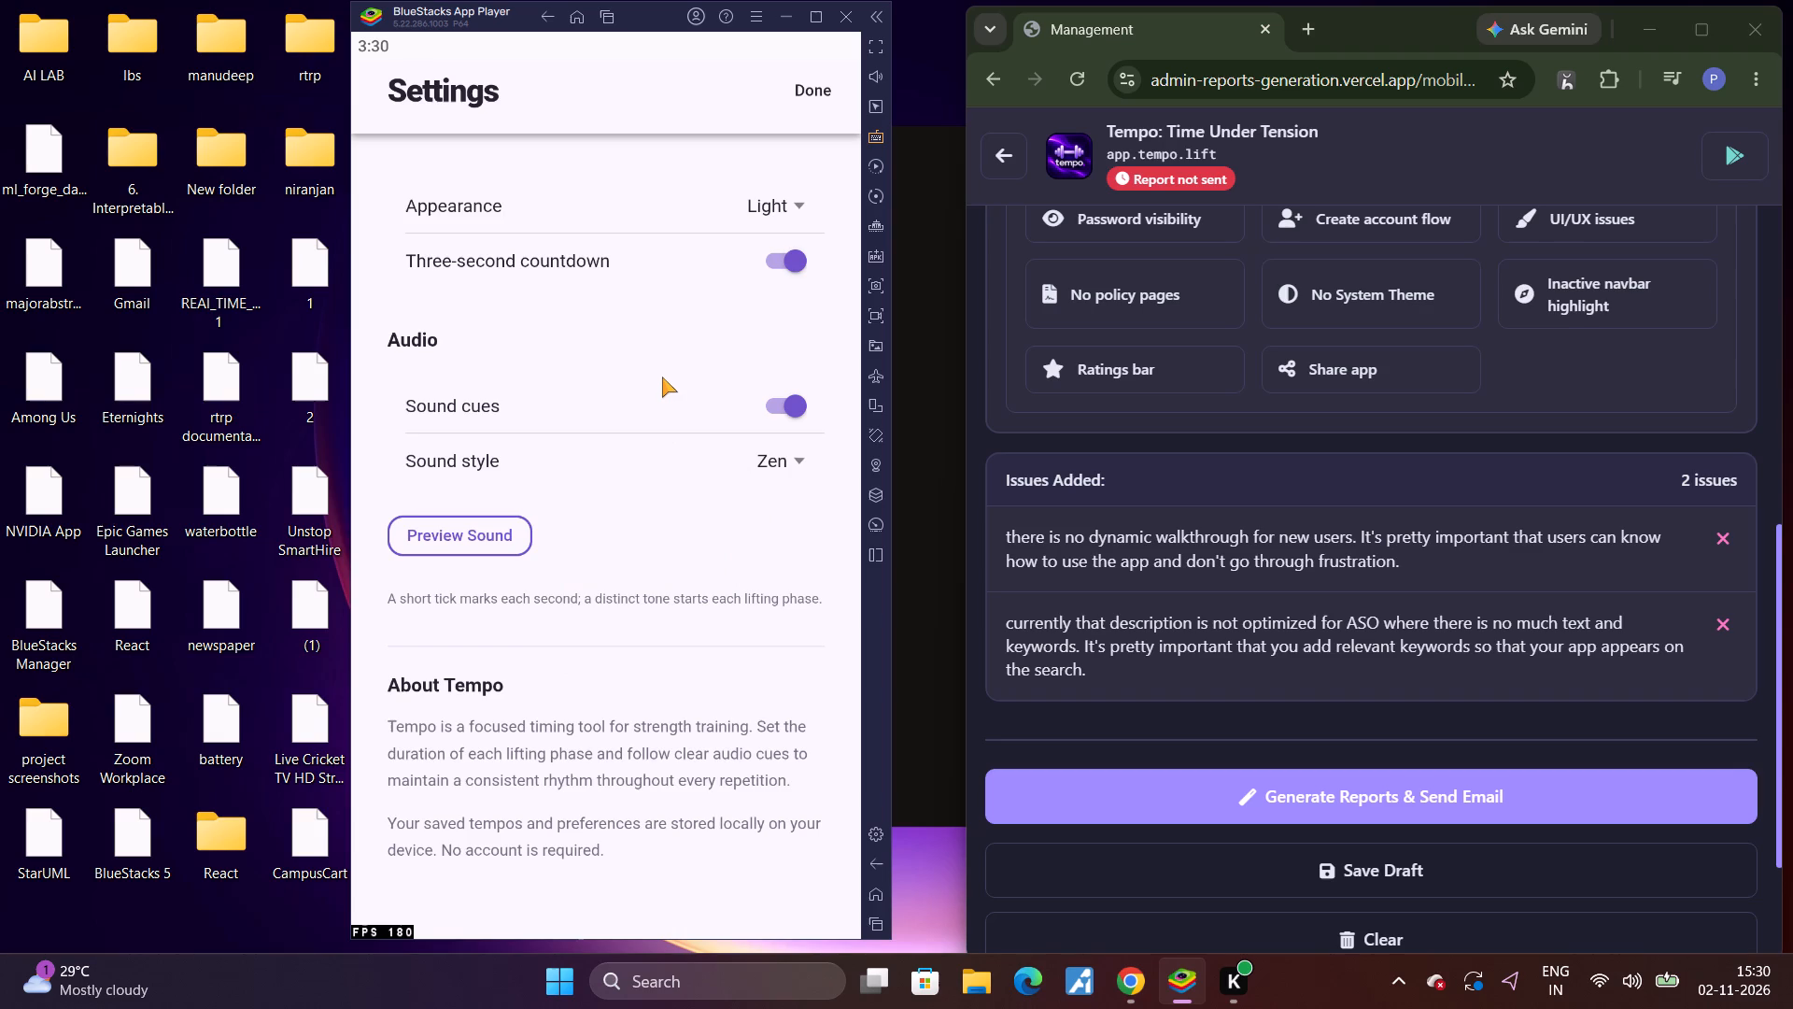
{"action": "left_click_drag", "start_coordinate": [661, 377], "coordinate": [661, 331]}
{"action": "left_click_drag", "start_coordinate": [588, 629], "coordinate": [592, 463]}
{"action": "left_click", "coordinate": [438, 532]}
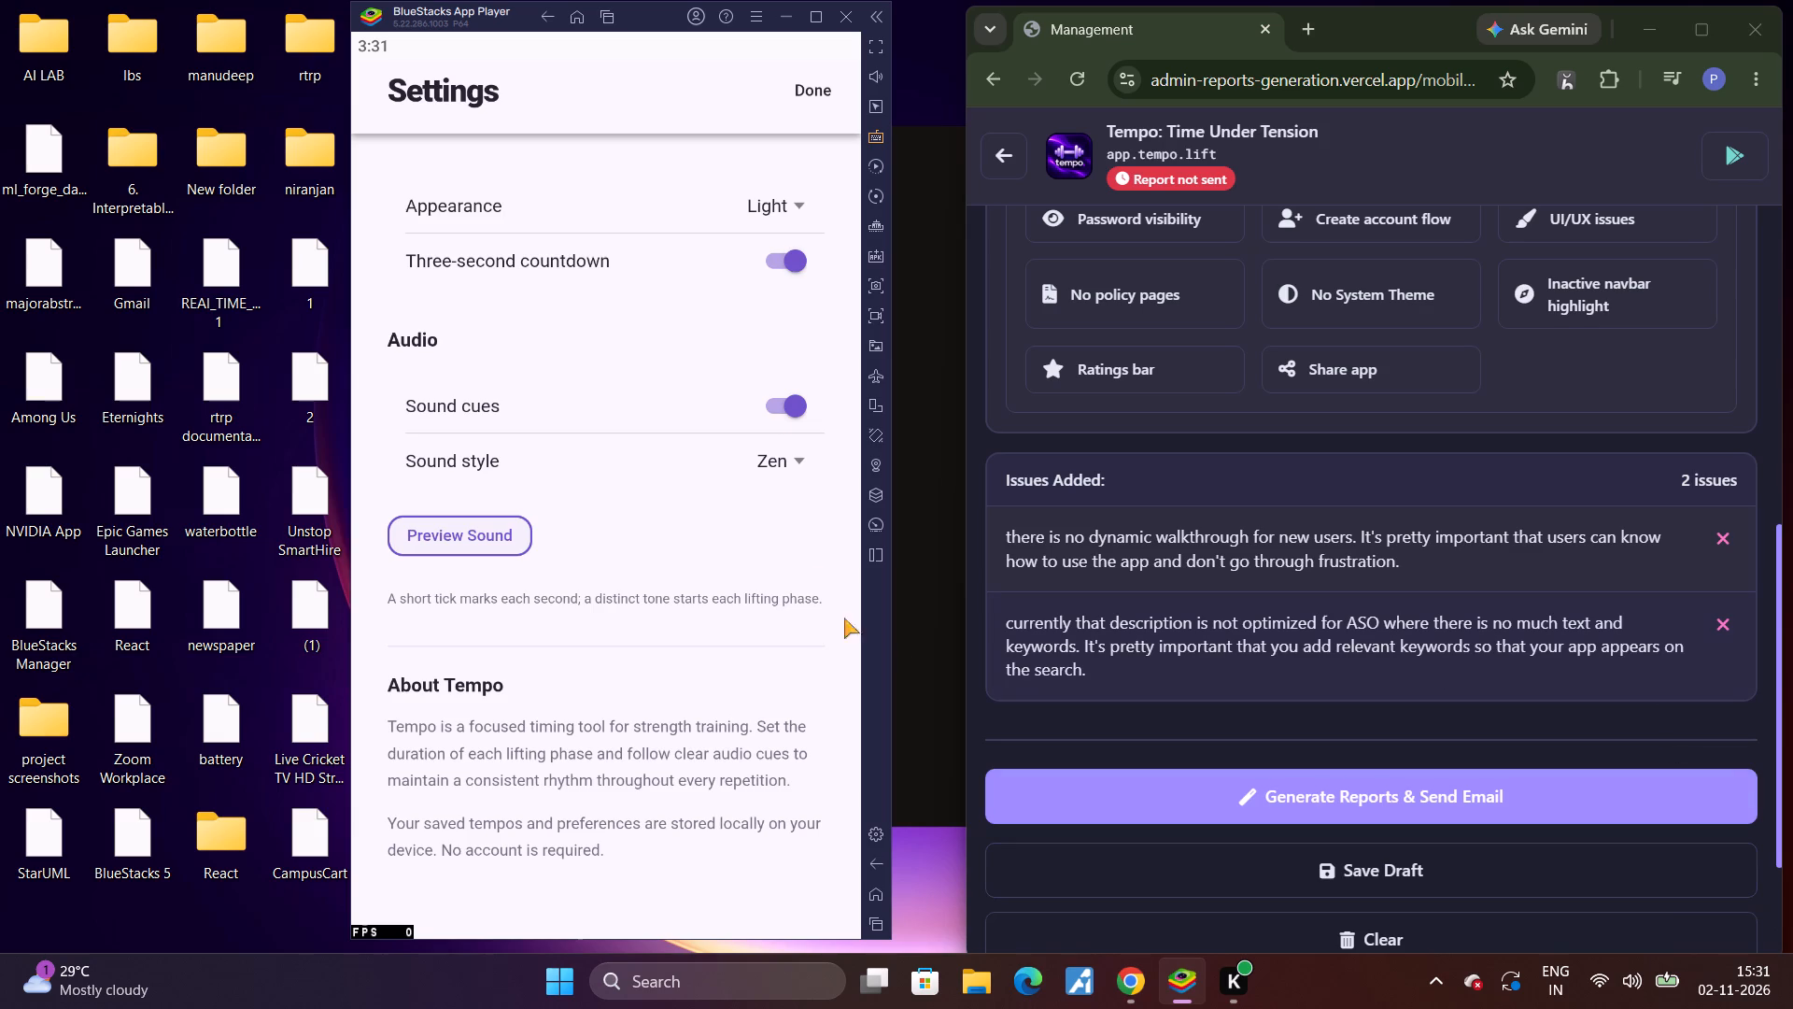
Leave Tempo's settings screen through the recent apps and reopen the app from its Google Play page.
{"action": "left_click_drag", "start_coordinate": [735, 440], "coordinate": [854, 851]}
{"action": "left_click_drag", "start_coordinate": [672, 700], "coordinate": [653, 893]}
{"action": "left_click_drag", "start_coordinate": [594, 664], "coordinate": [618, 474]}
{"action": "left_click_drag", "start_coordinate": [763, 869], "coordinate": [736, 605]}
{"action": "left_click_drag", "start_coordinate": [737, 573], "coordinate": [793, 918]}
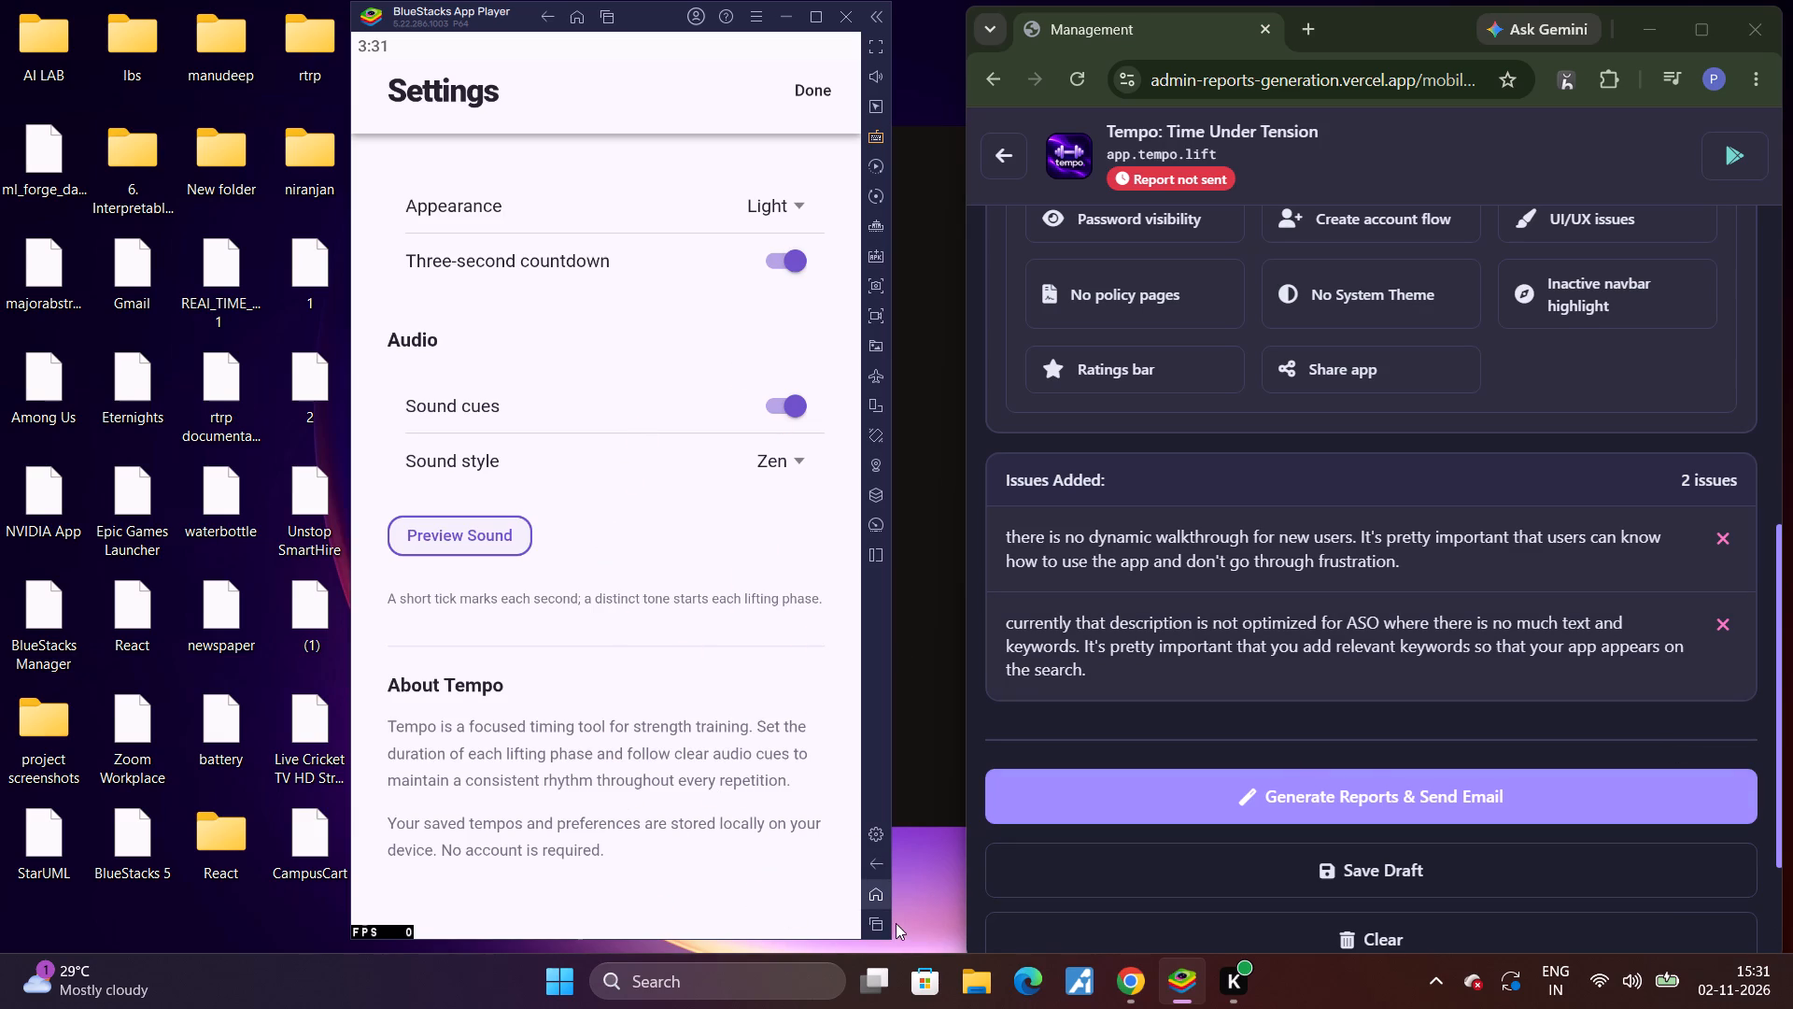
{"action": "left_click", "coordinate": [877, 921]}
{"action": "left_click_drag", "start_coordinate": [677, 903], "coordinate": [776, 902]}
{"action": "left_click", "coordinate": [696, 574]}
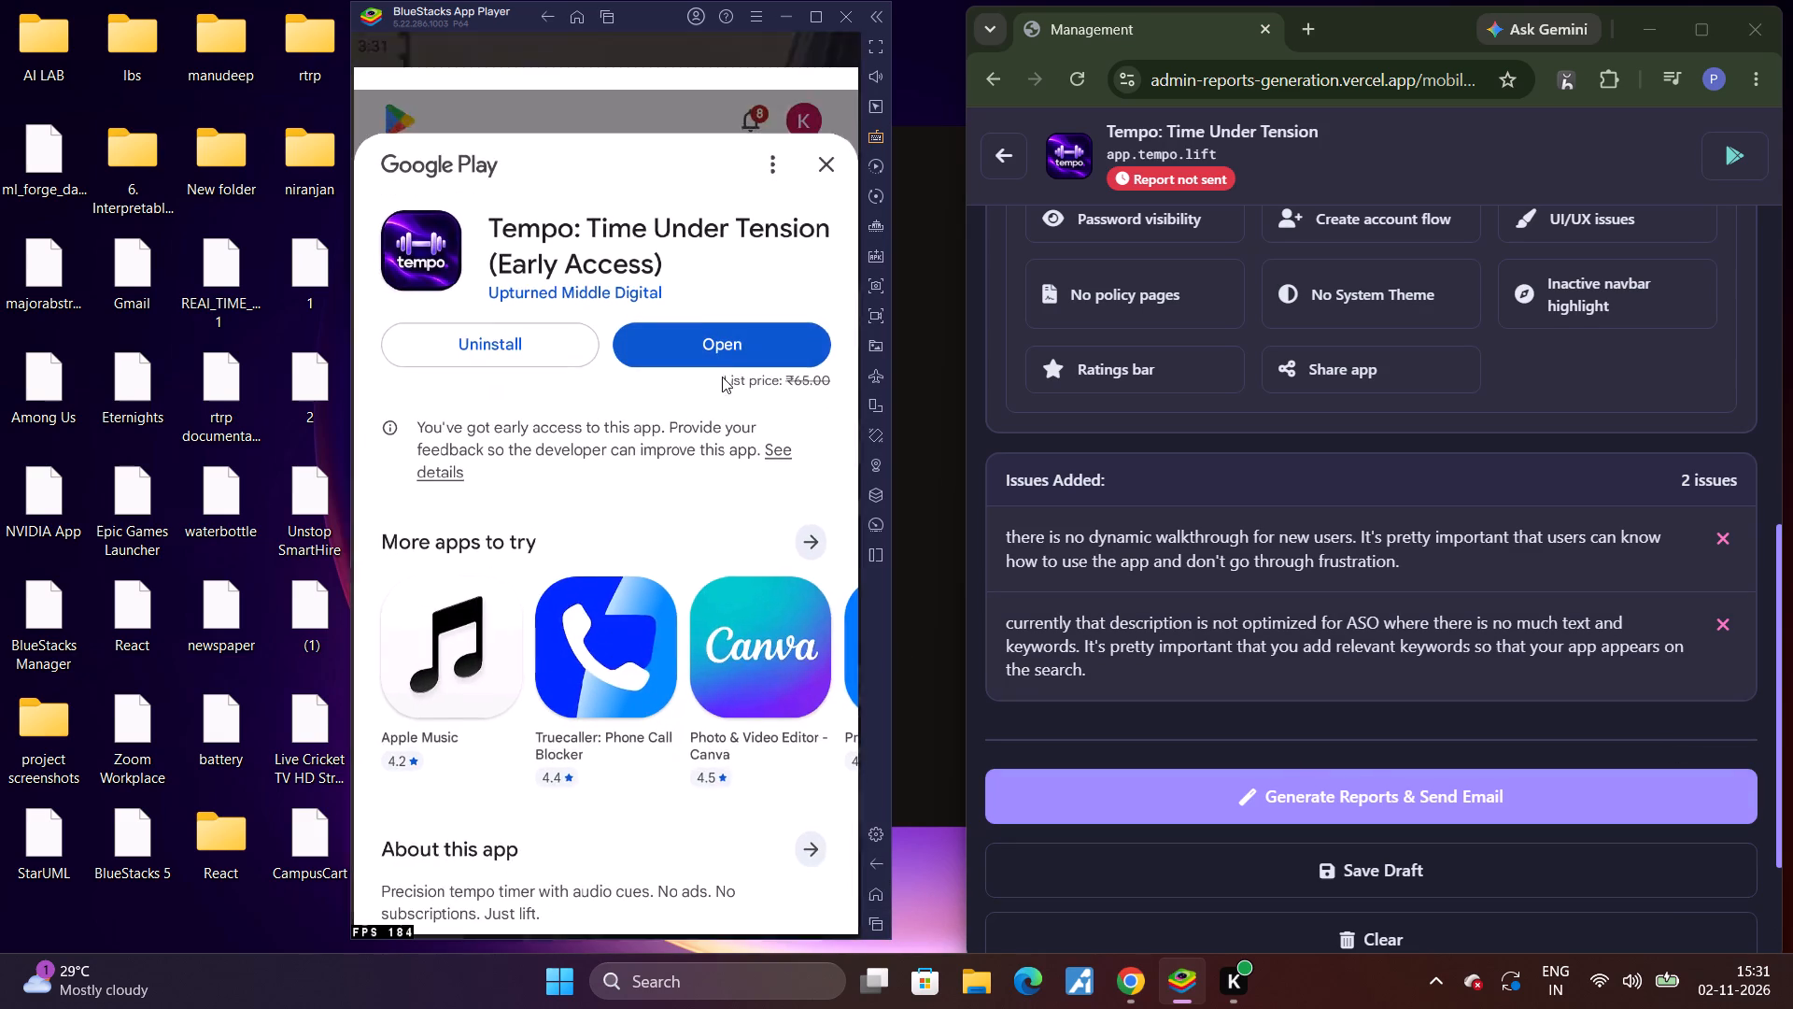
{"action": "left_click", "coordinate": [743, 330]}
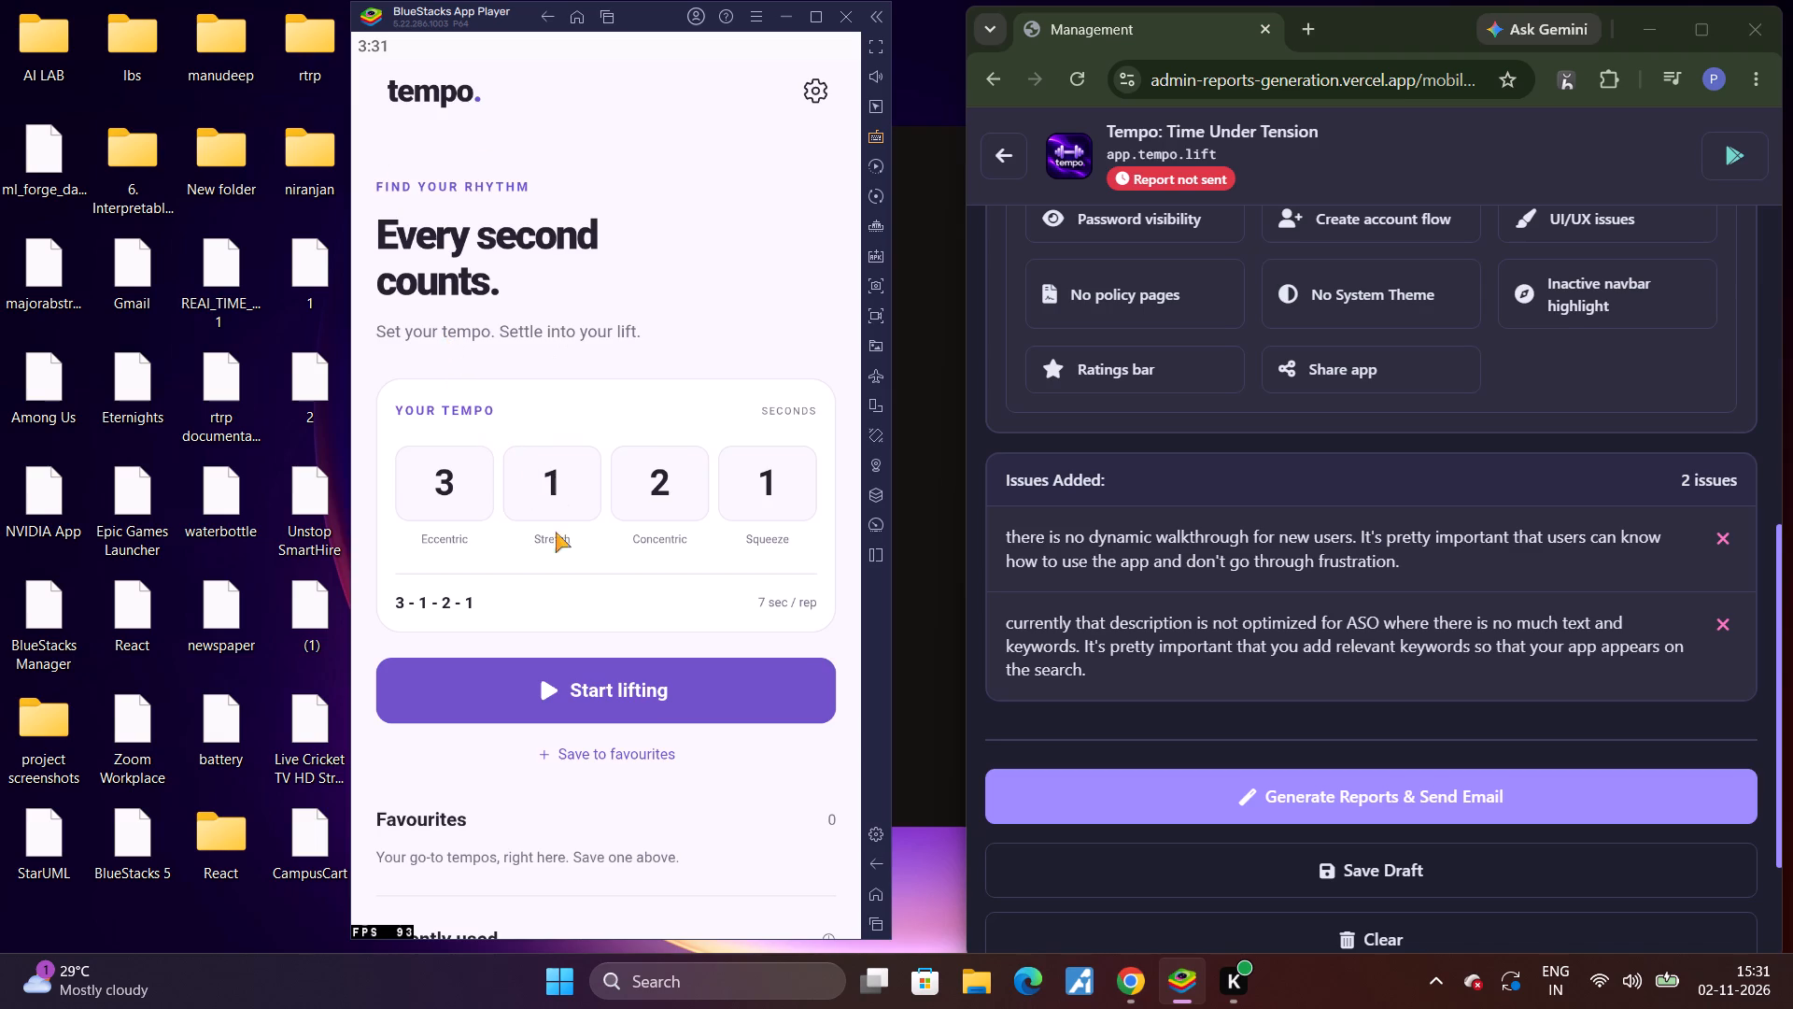
Check Tempo's home and settings screens and add the Ratings bar common issue to its report.
{"action": "left_click_drag", "start_coordinate": [528, 642], "coordinate": [550, 362]}
{"action": "left_click_drag", "start_coordinate": [546, 306], "coordinate": [615, 556]}
{"action": "left_click_drag", "start_coordinate": [627, 553], "coordinate": [598, 240]}
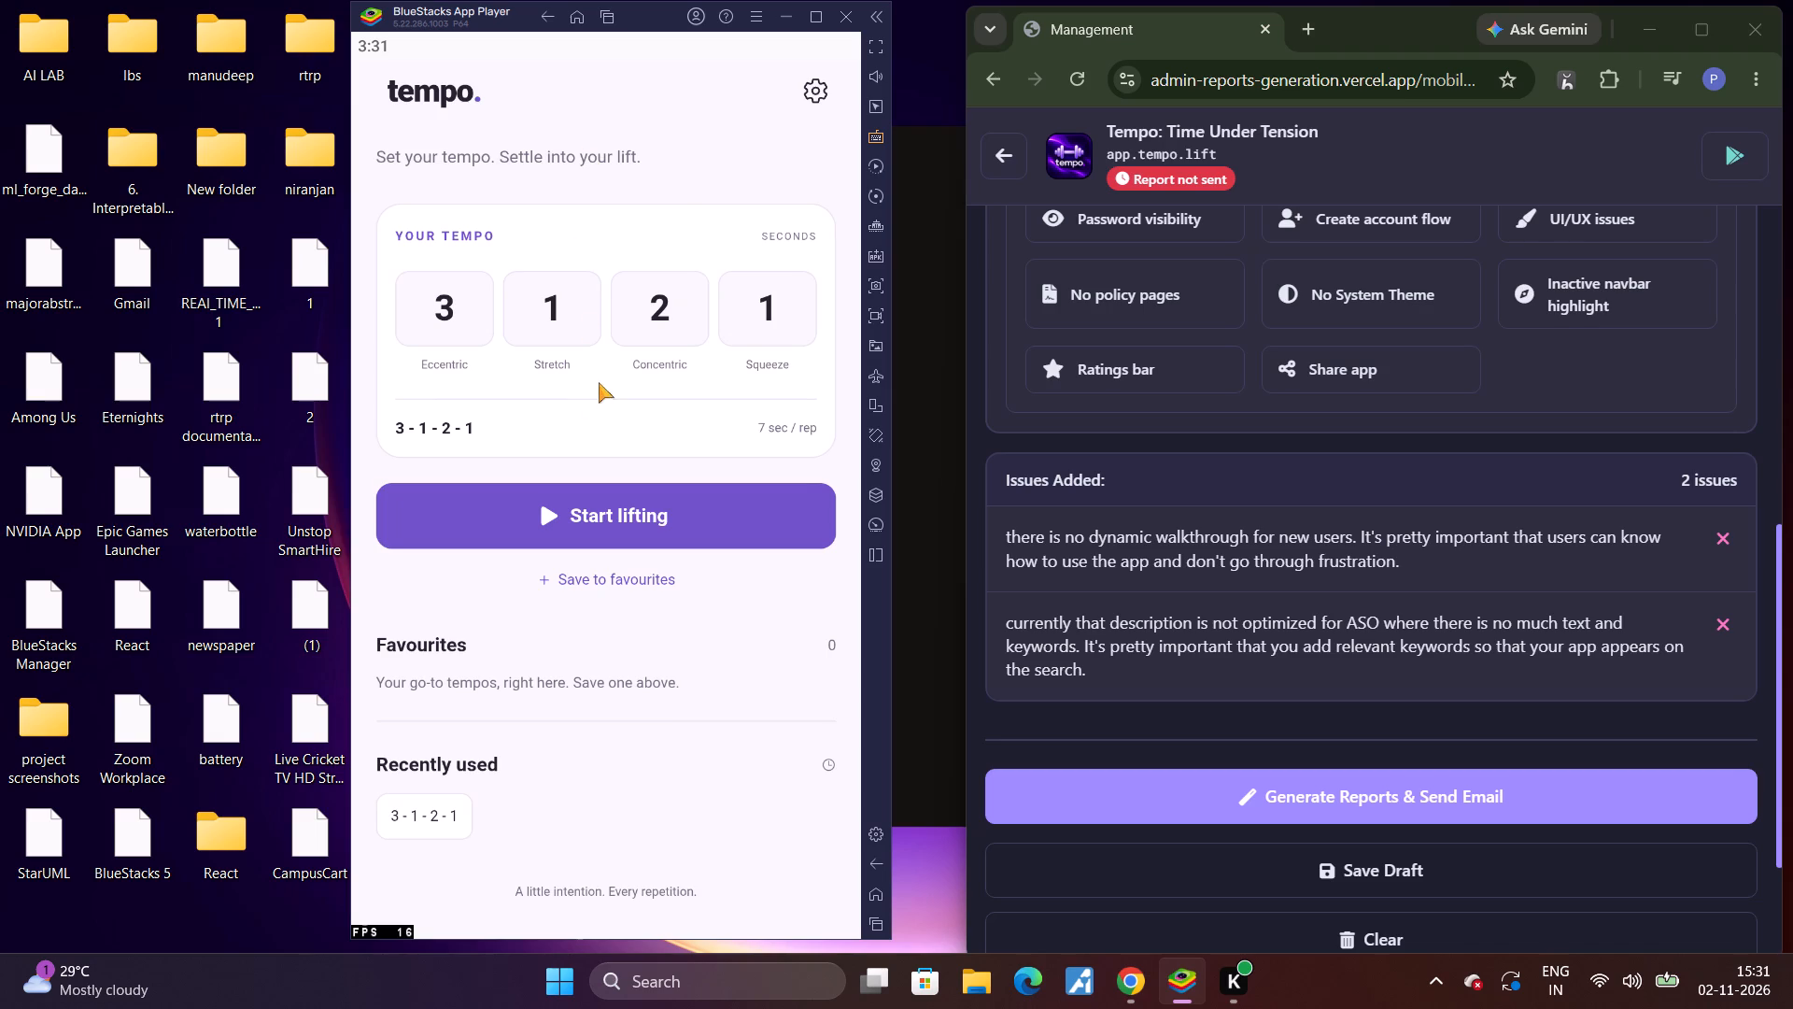
{"action": "left_click", "coordinate": [824, 94]}
{"action": "left_click_drag", "start_coordinate": [655, 442], "coordinate": [667, 220]}
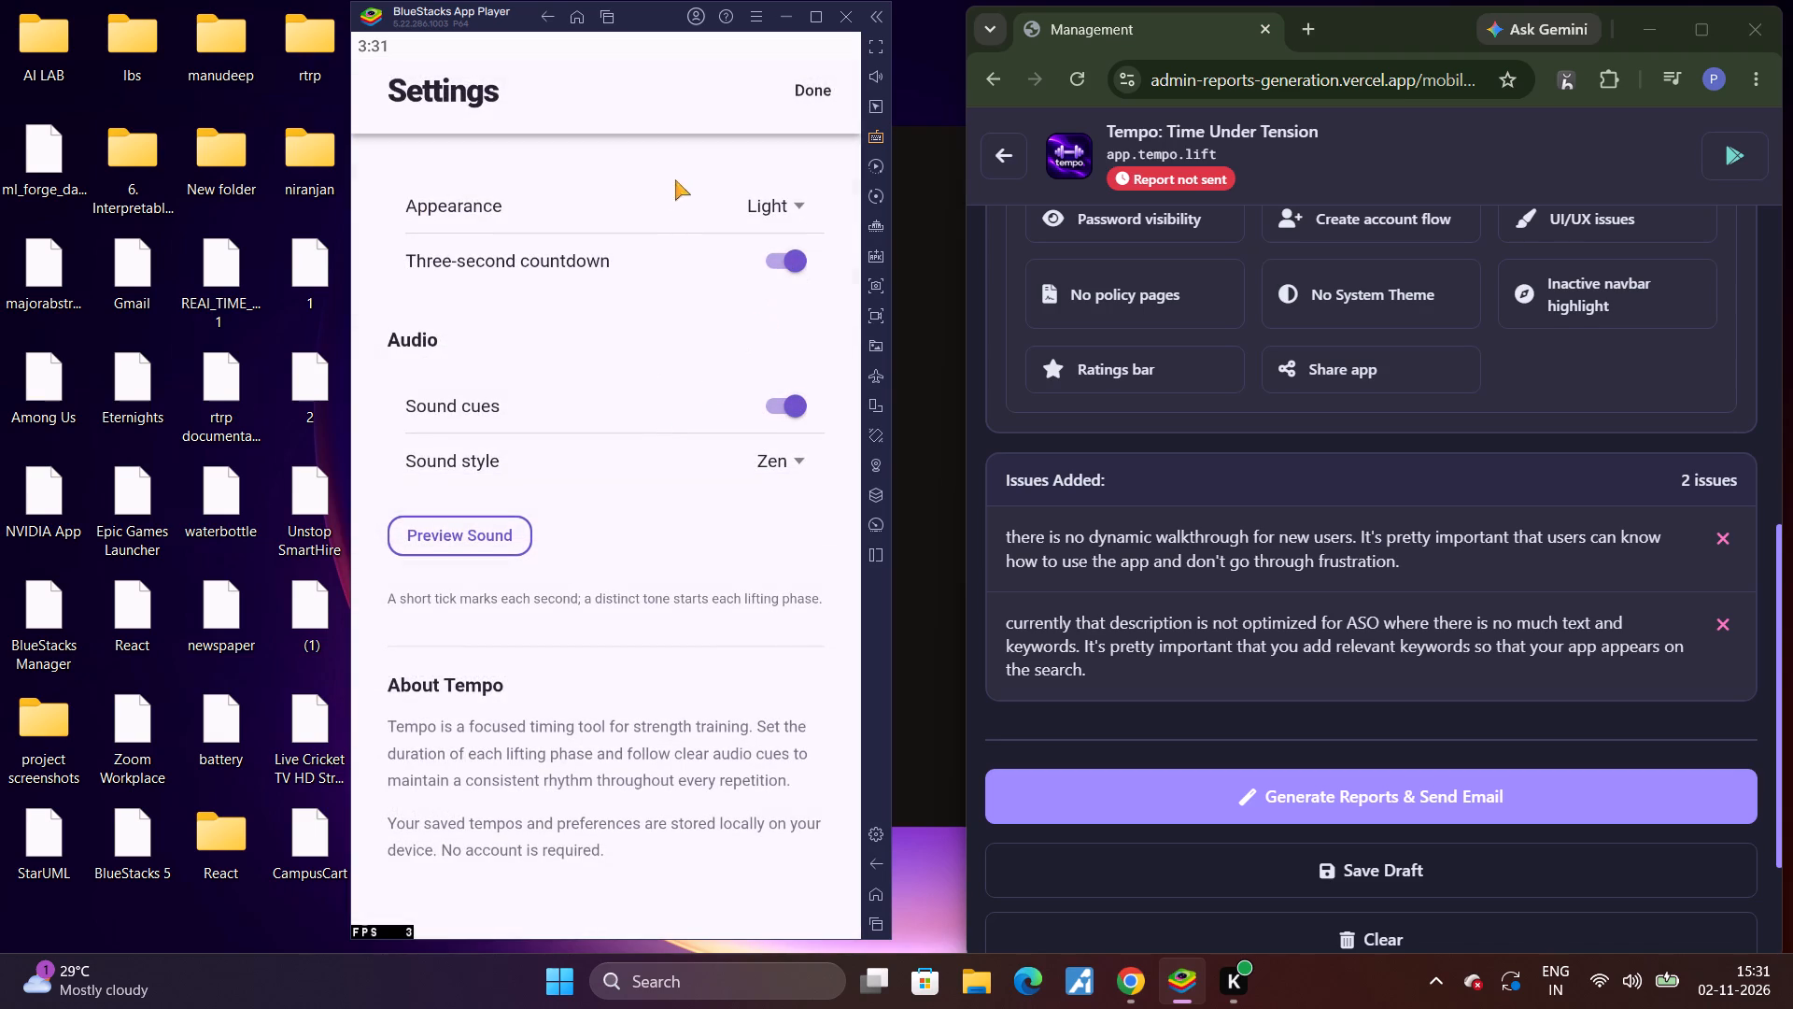
{"action": "left_click", "coordinate": [1108, 366]}
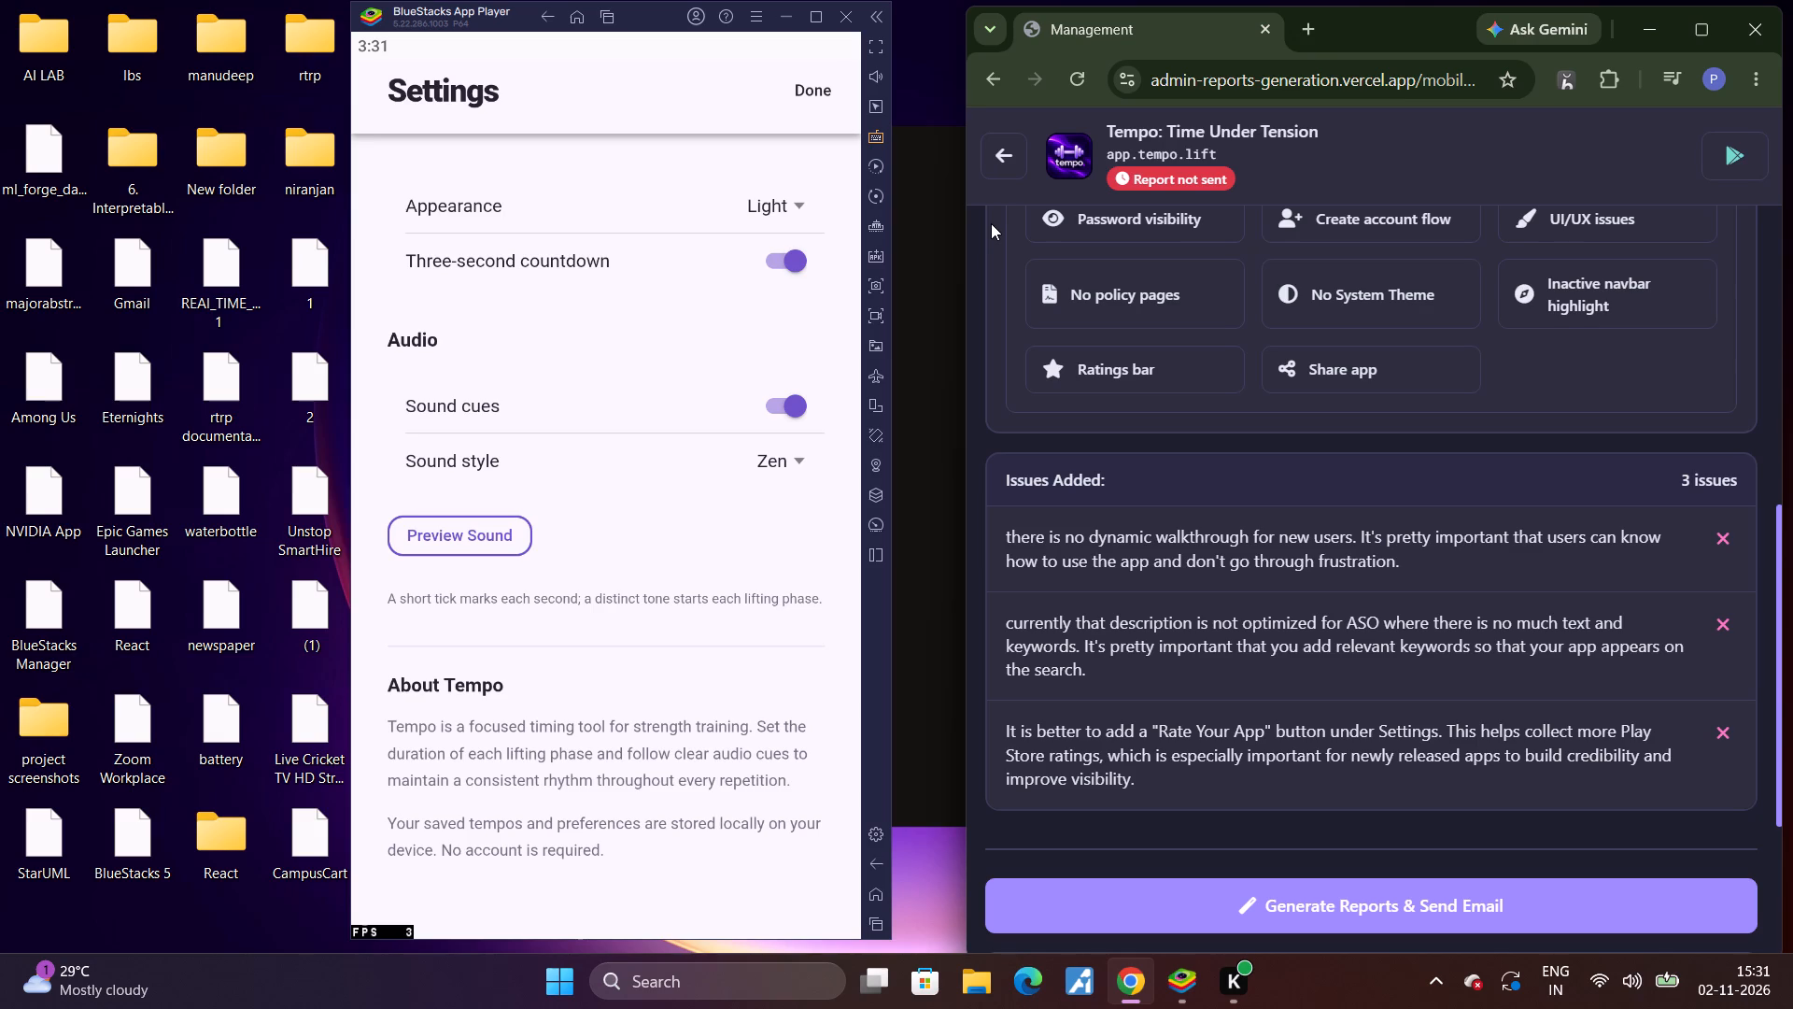
Examine Tempo's settings, About text and home screen for further issues to report.
{"action": "left_click_drag", "start_coordinate": [447, 714], "coordinate": [474, 523]}
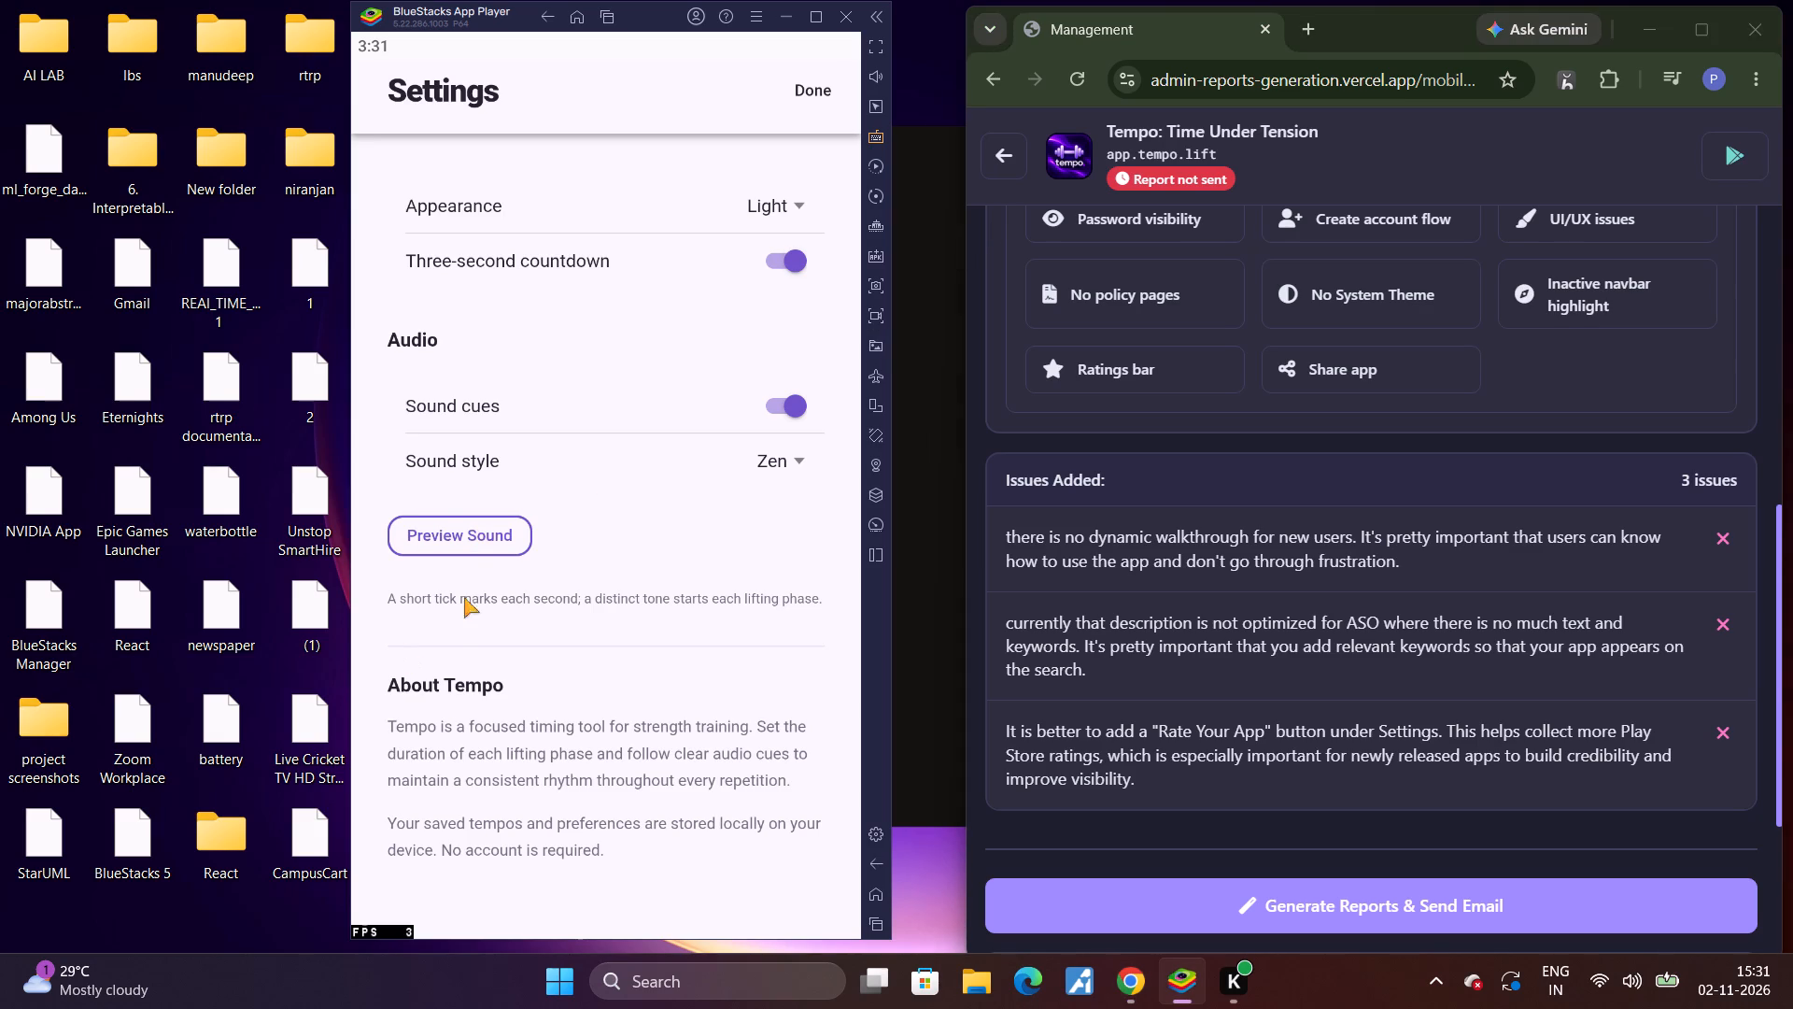
{"action": "left_click", "coordinate": [436, 730]}
{"action": "left_click", "coordinate": [430, 675]}
{"action": "left_click", "coordinate": [420, 744]}
{"action": "double_click", "coordinate": [425, 805]}
{"action": "left_click_drag", "start_coordinate": [608, 467], "coordinate": [712, 900]}
{"action": "left_click_drag", "start_coordinate": [676, 576], "coordinate": [621, 292]}
{"action": "left_click", "coordinate": [836, 99]}
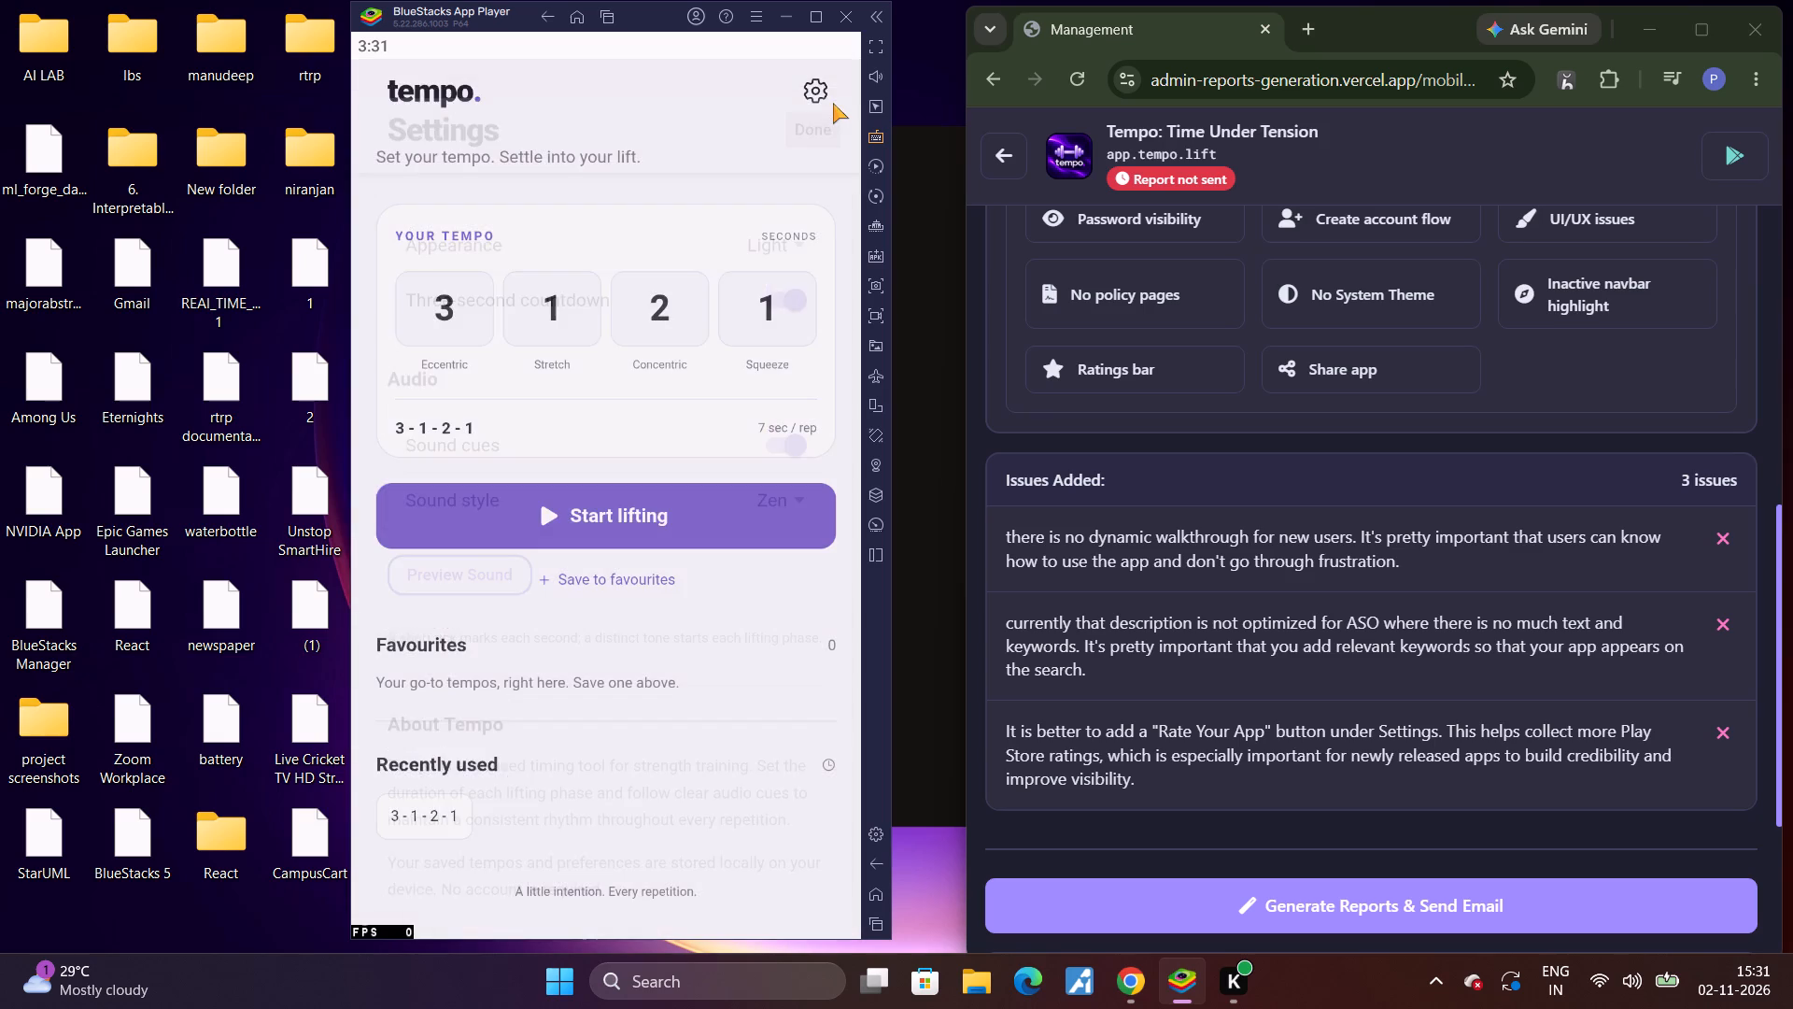
{"action": "left_click", "coordinate": [832, 103]}
{"action": "left_click_drag", "start_coordinate": [701, 330], "coordinate": [679, 639]}
{"action": "left_click_drag", "start_coordinate": [660, 608], "coordinate": [654, 319]}
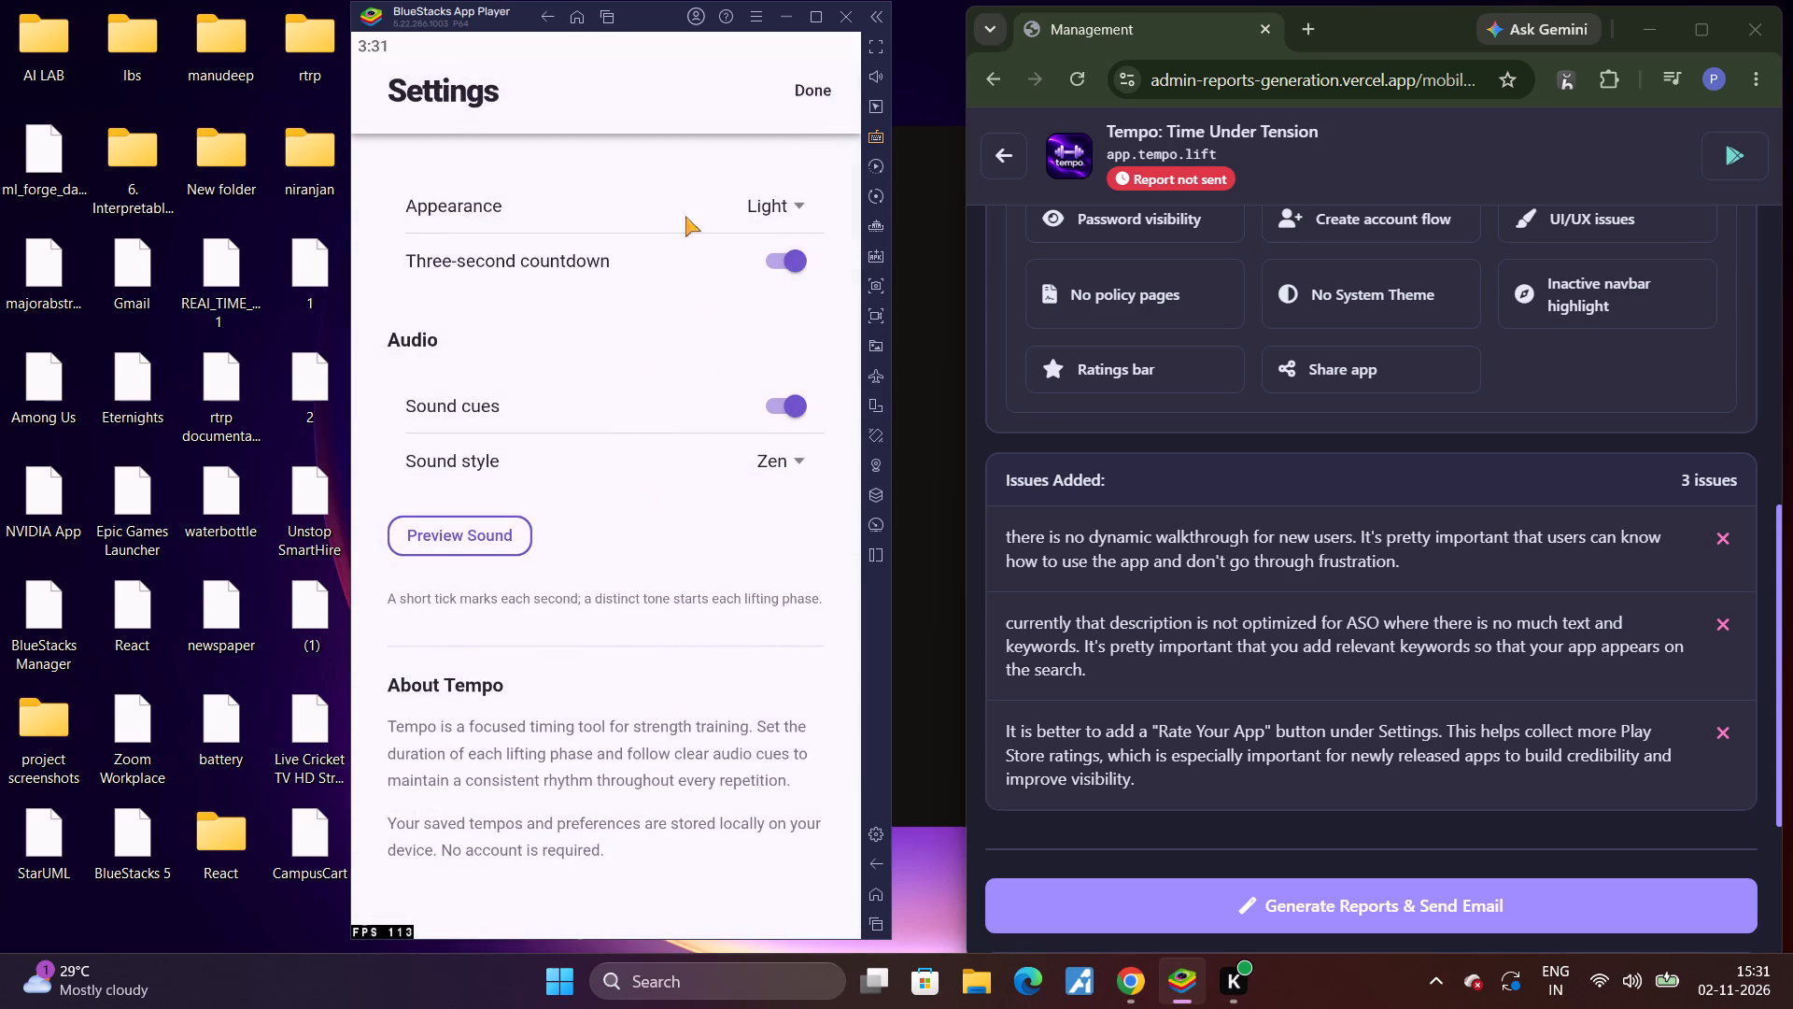
{"action": "left_click", "coordinate": [817, 85]}
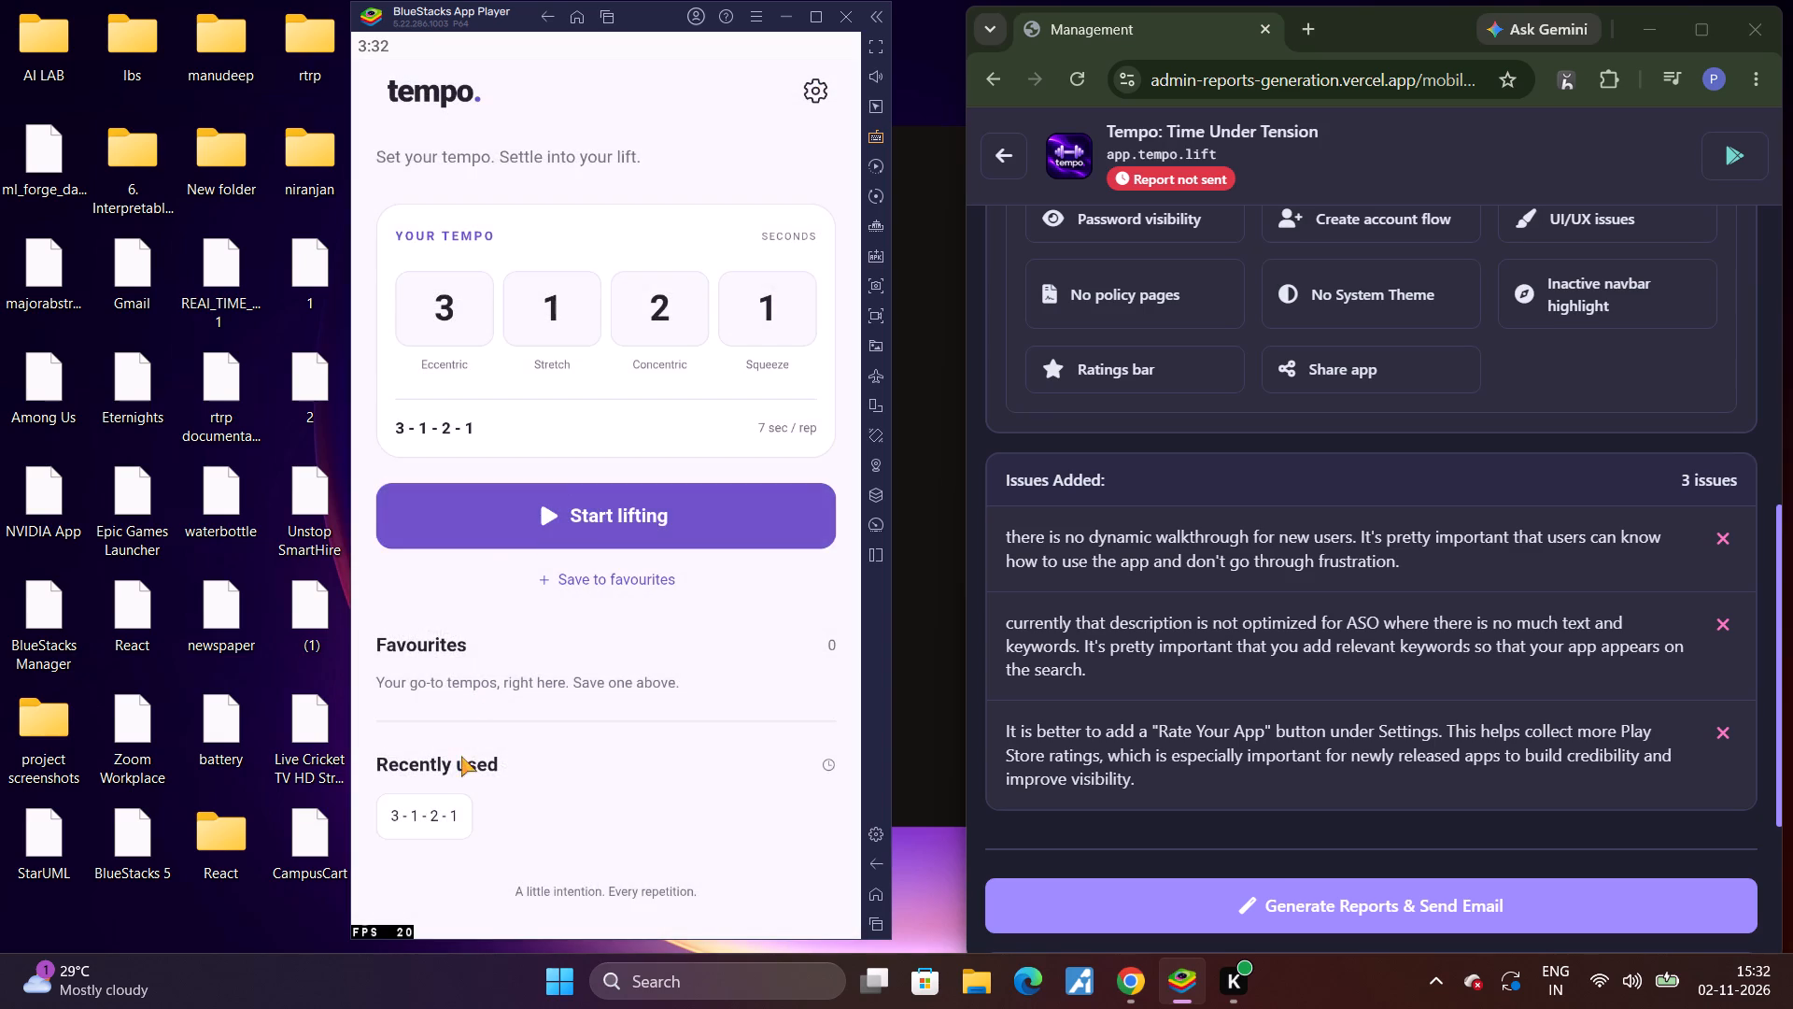
{"action": "left_click_drag", "start_coordinate": [464, 775], "coordinate": [527, 947]}
{"action": "left_click_drag", "start_coordinate": [545, 414], "coordinate": [661, 682]}
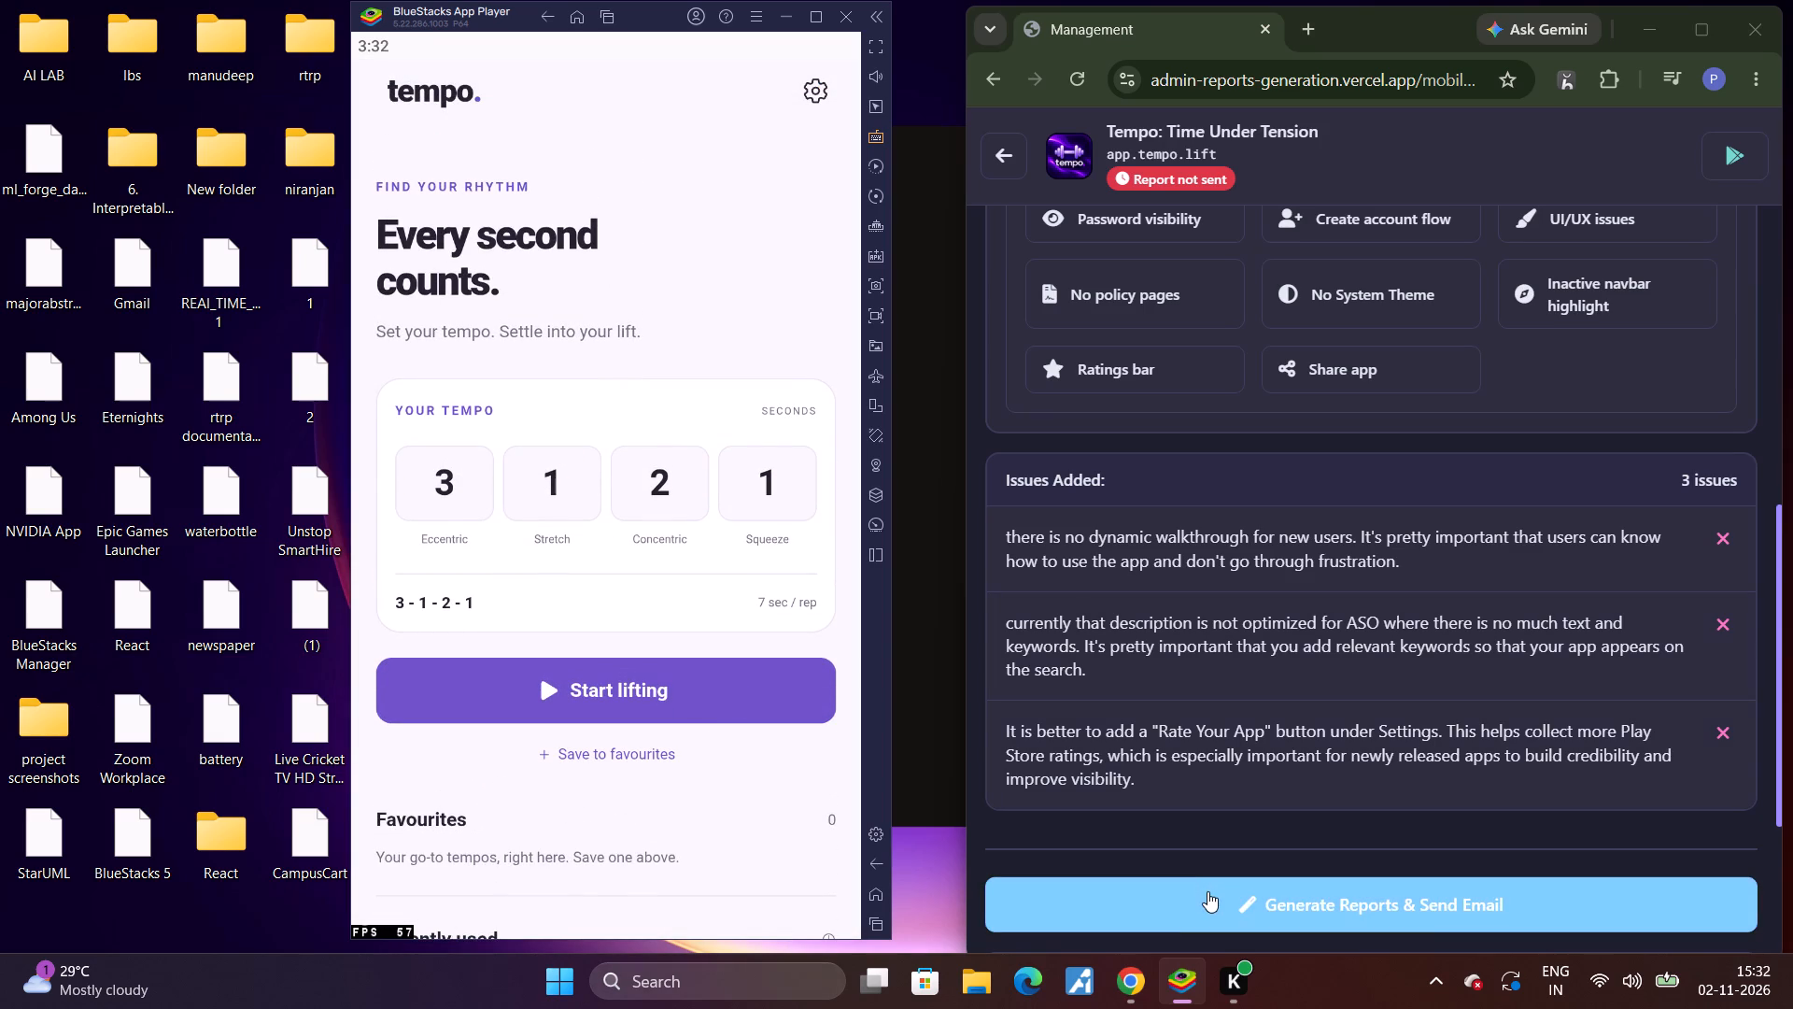
Generate the Tempo: Time Under Tension report and send it by email.
{"action": "left_click", "coordinate": [1207, 891]}
Advance the desktop report page to app 5 of 11, Gym Tracker.
{"action": "scroll", "coordinate": [1206, 892], "scroll_direction": "up", "scroll_amount": 7}
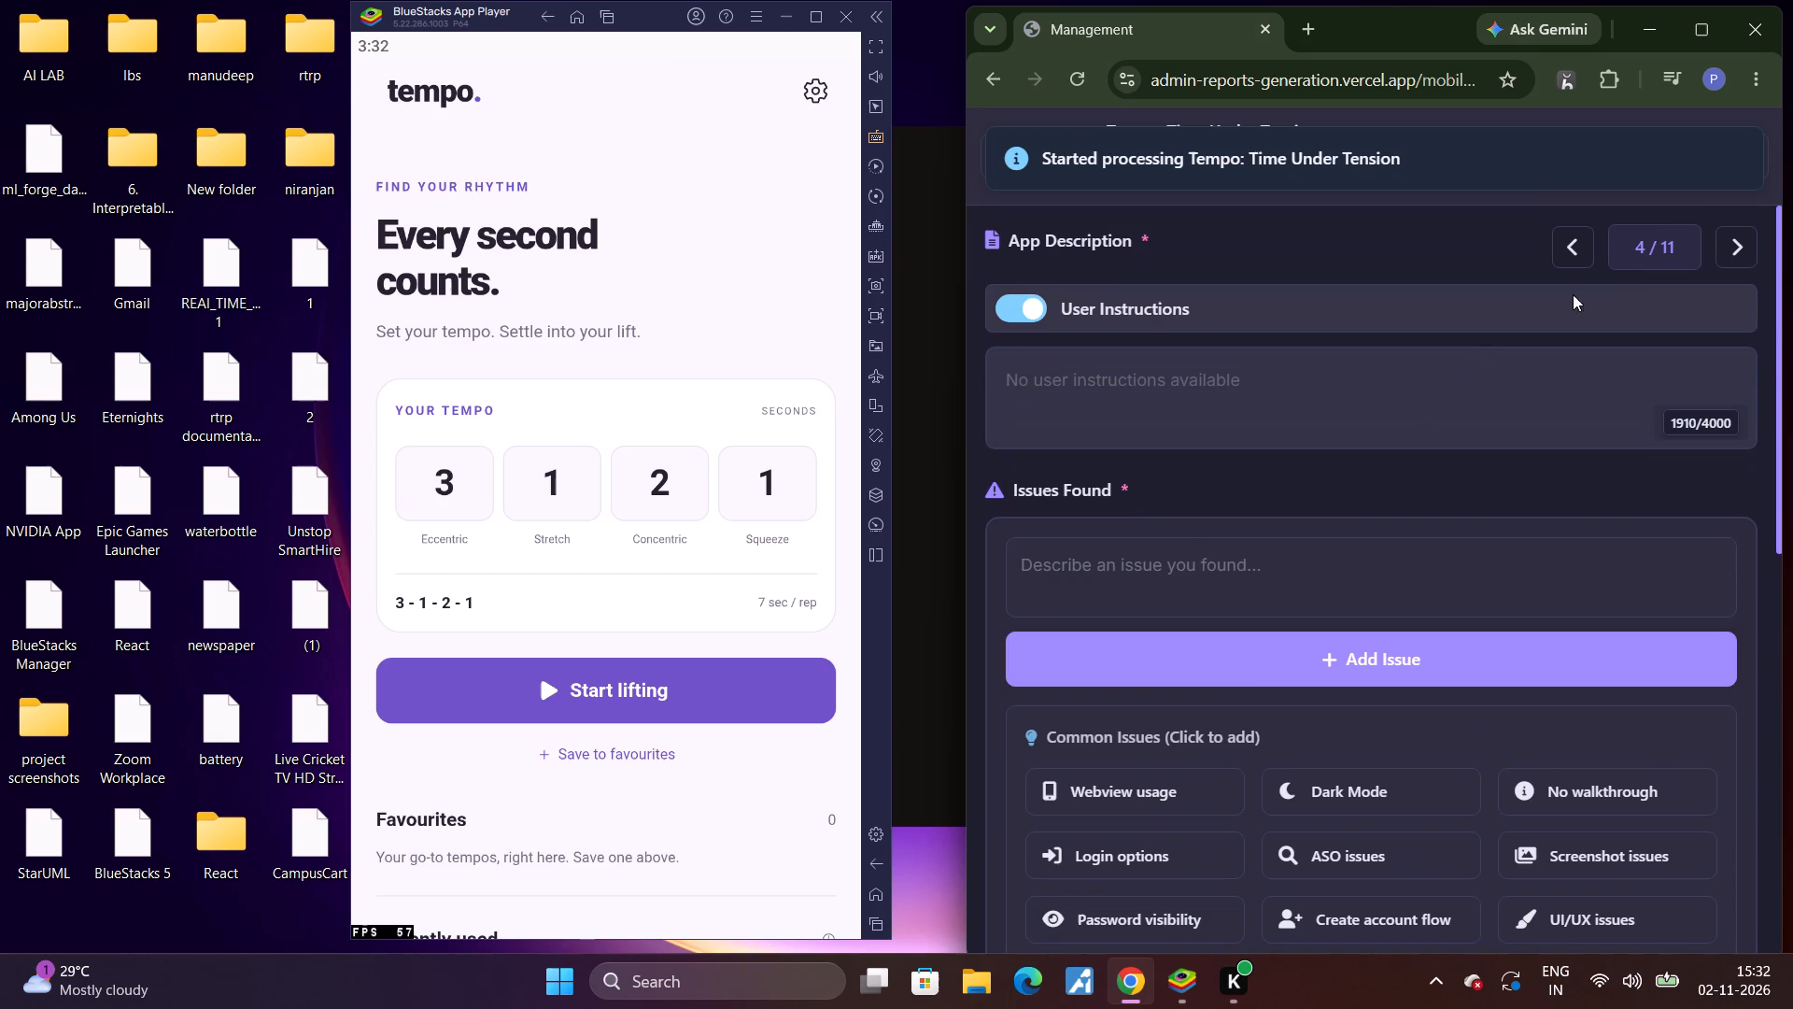
{"action": "left_click", "coordinate": [1726, 243]}
Uninstall Tempo: Time Under Tension from its Google Play page in the emulator.
{"action": "left_click", "coordinate": [878, 928]}
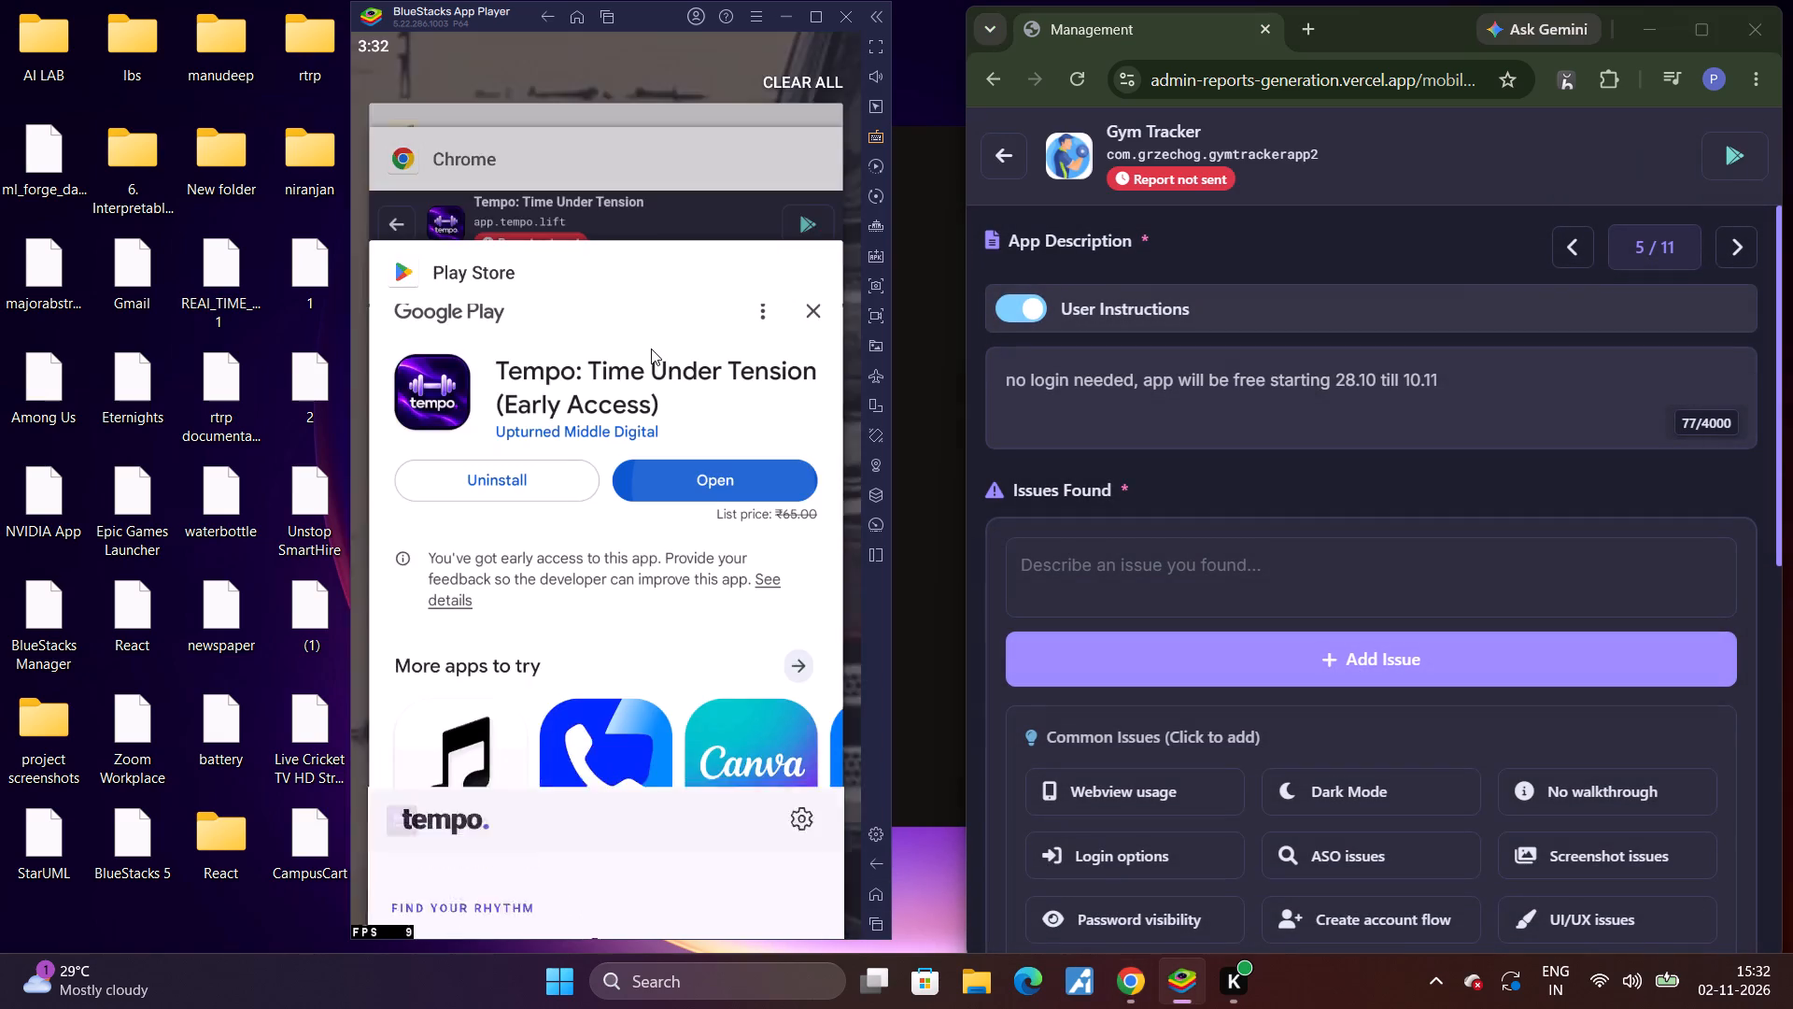
{"action": "left_click", "coordinate": [651, 348]}
{"action": "left_click", "coordinate": [535, 286]}
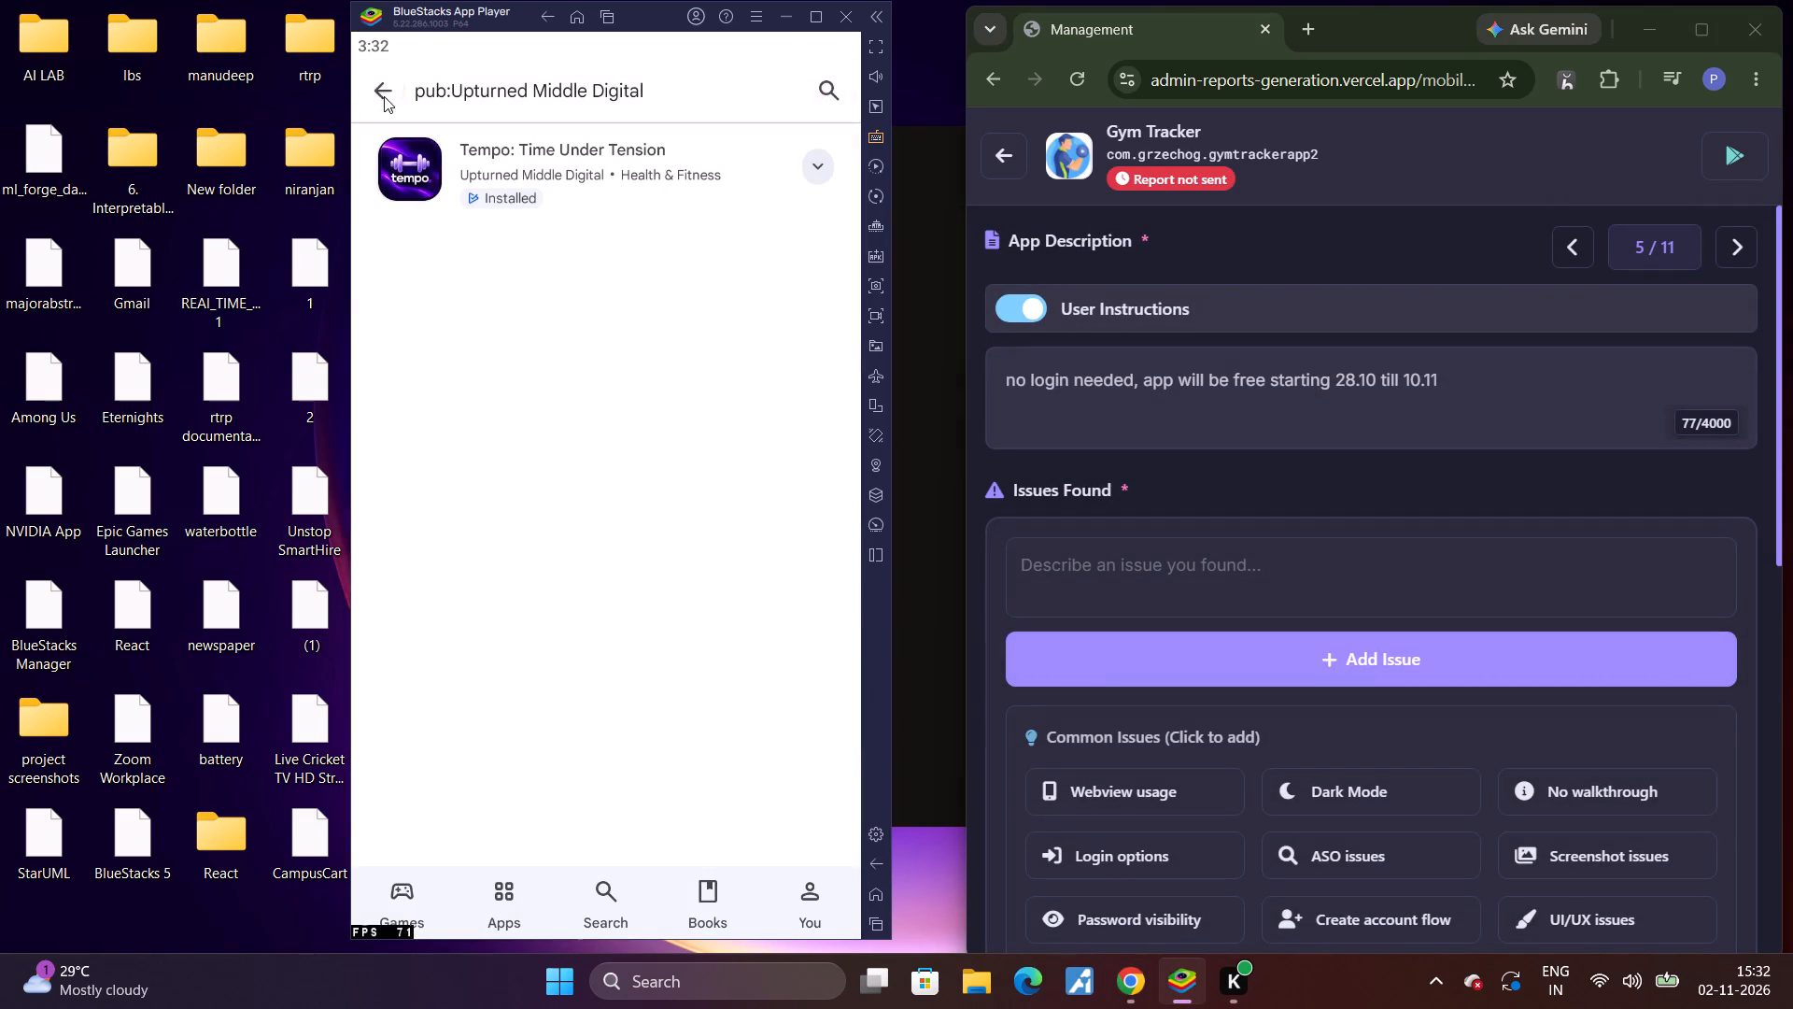
{"action": "left_click", "coordinate": [384, 96]}
{"action": "left_click", "coordinate": [496, 478]}
{"action": "left_click", "coordinate": [523, 453]}
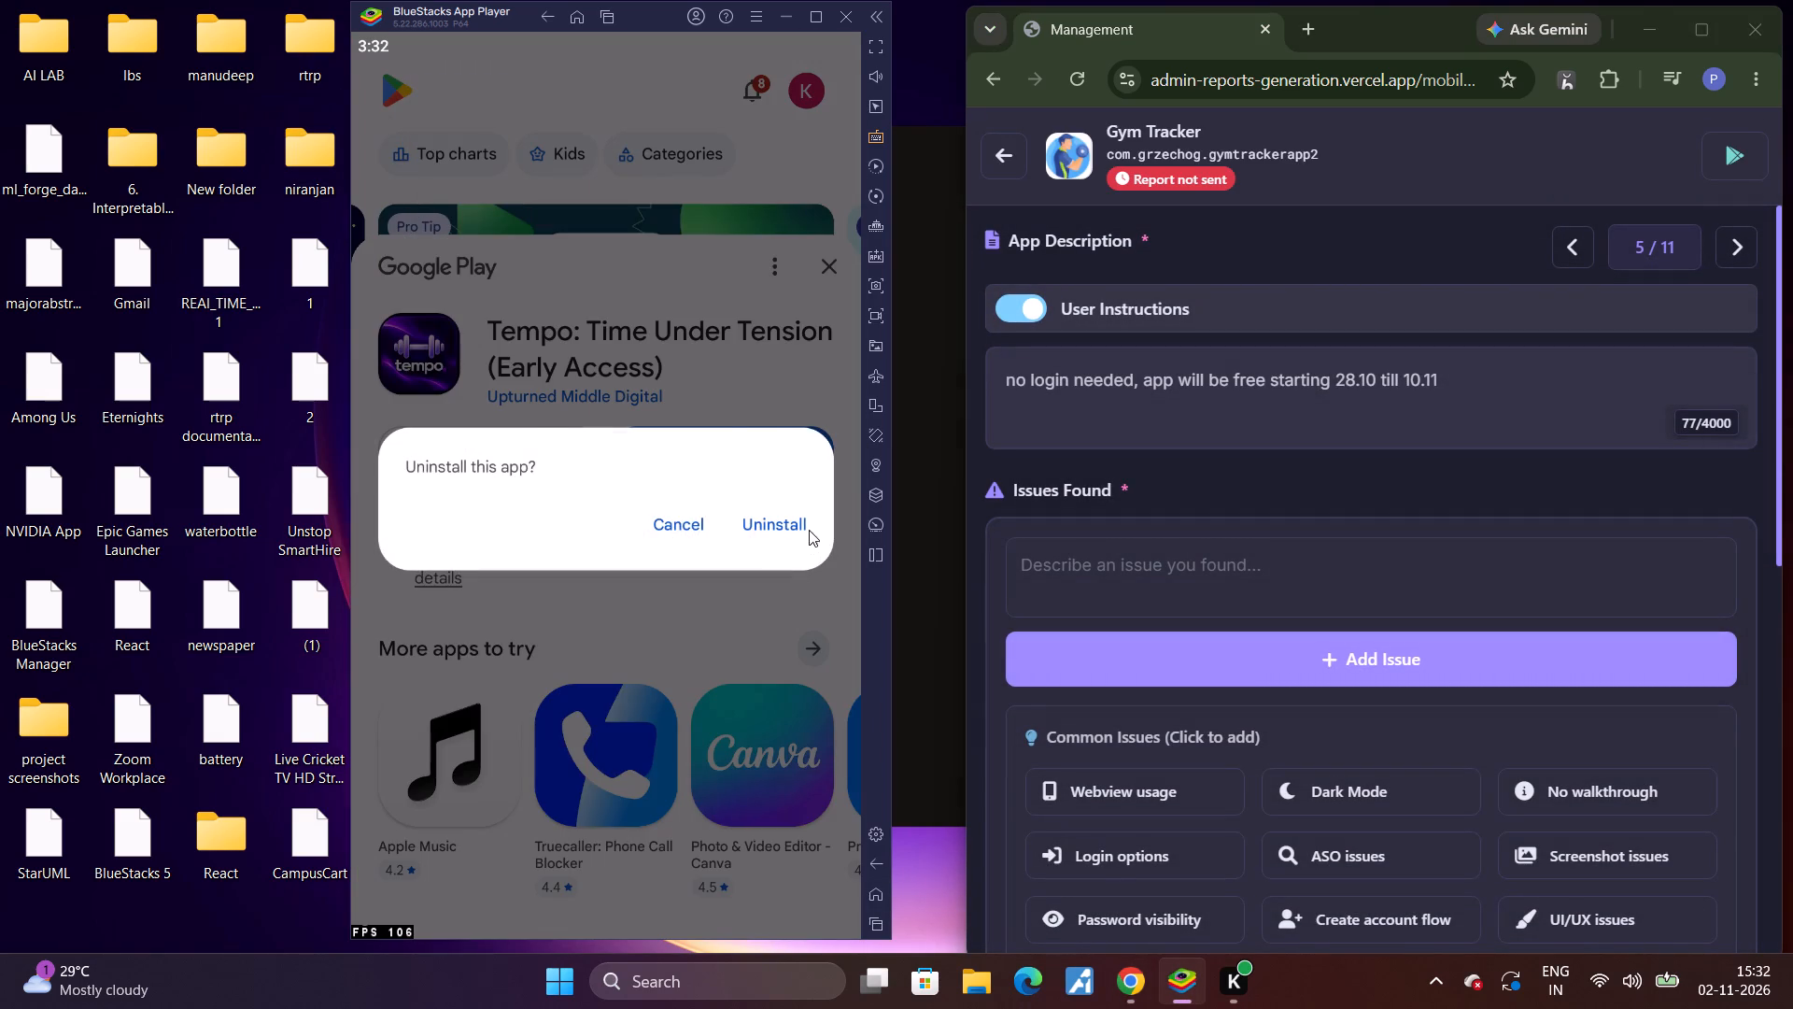
{"action": "left_click", "coordinate": [803, 527]}
Advance the emulator's Chrome report page to app 5 of 11, Gym Tracker, and open the app's Google Play page.
{"action": "left_click", "coordinate": [879, 926]}
{"action": "left_click", "coordinate": [693, 354]}
{"action": "left_click", "coordinate": [809, 228]}
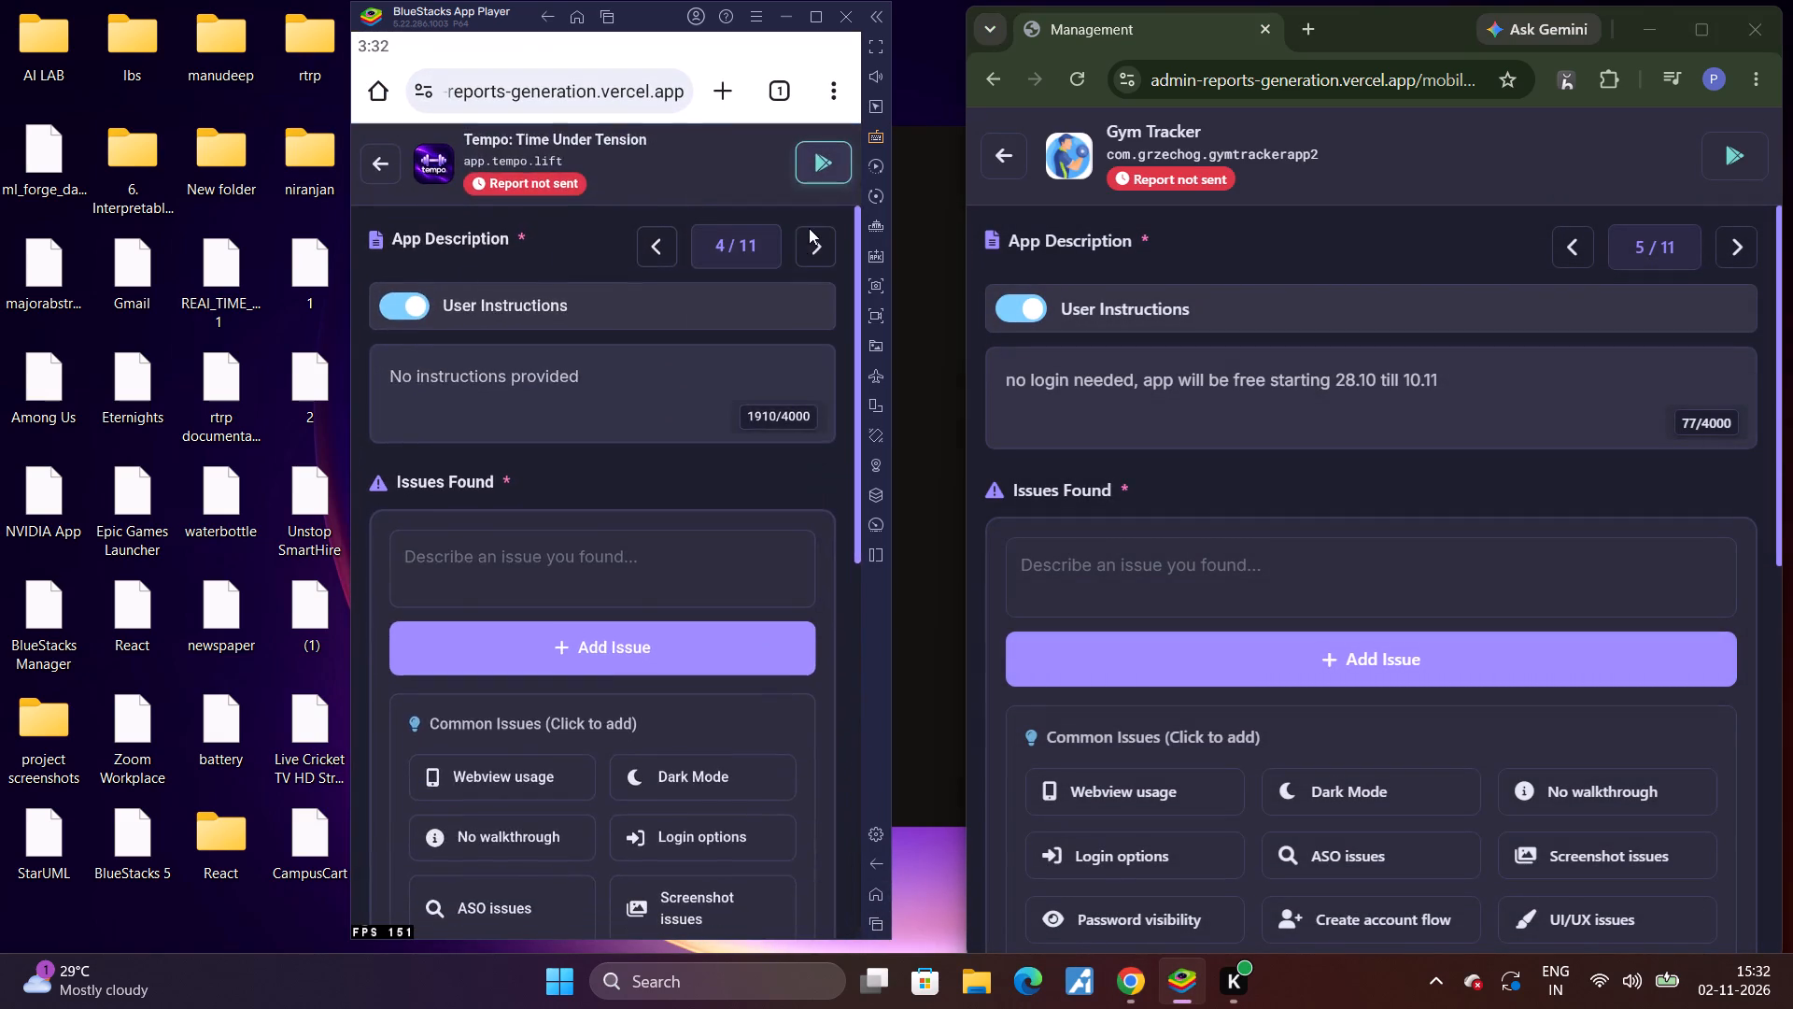
{"action": "left_click", "coordinate": [842, 175]}
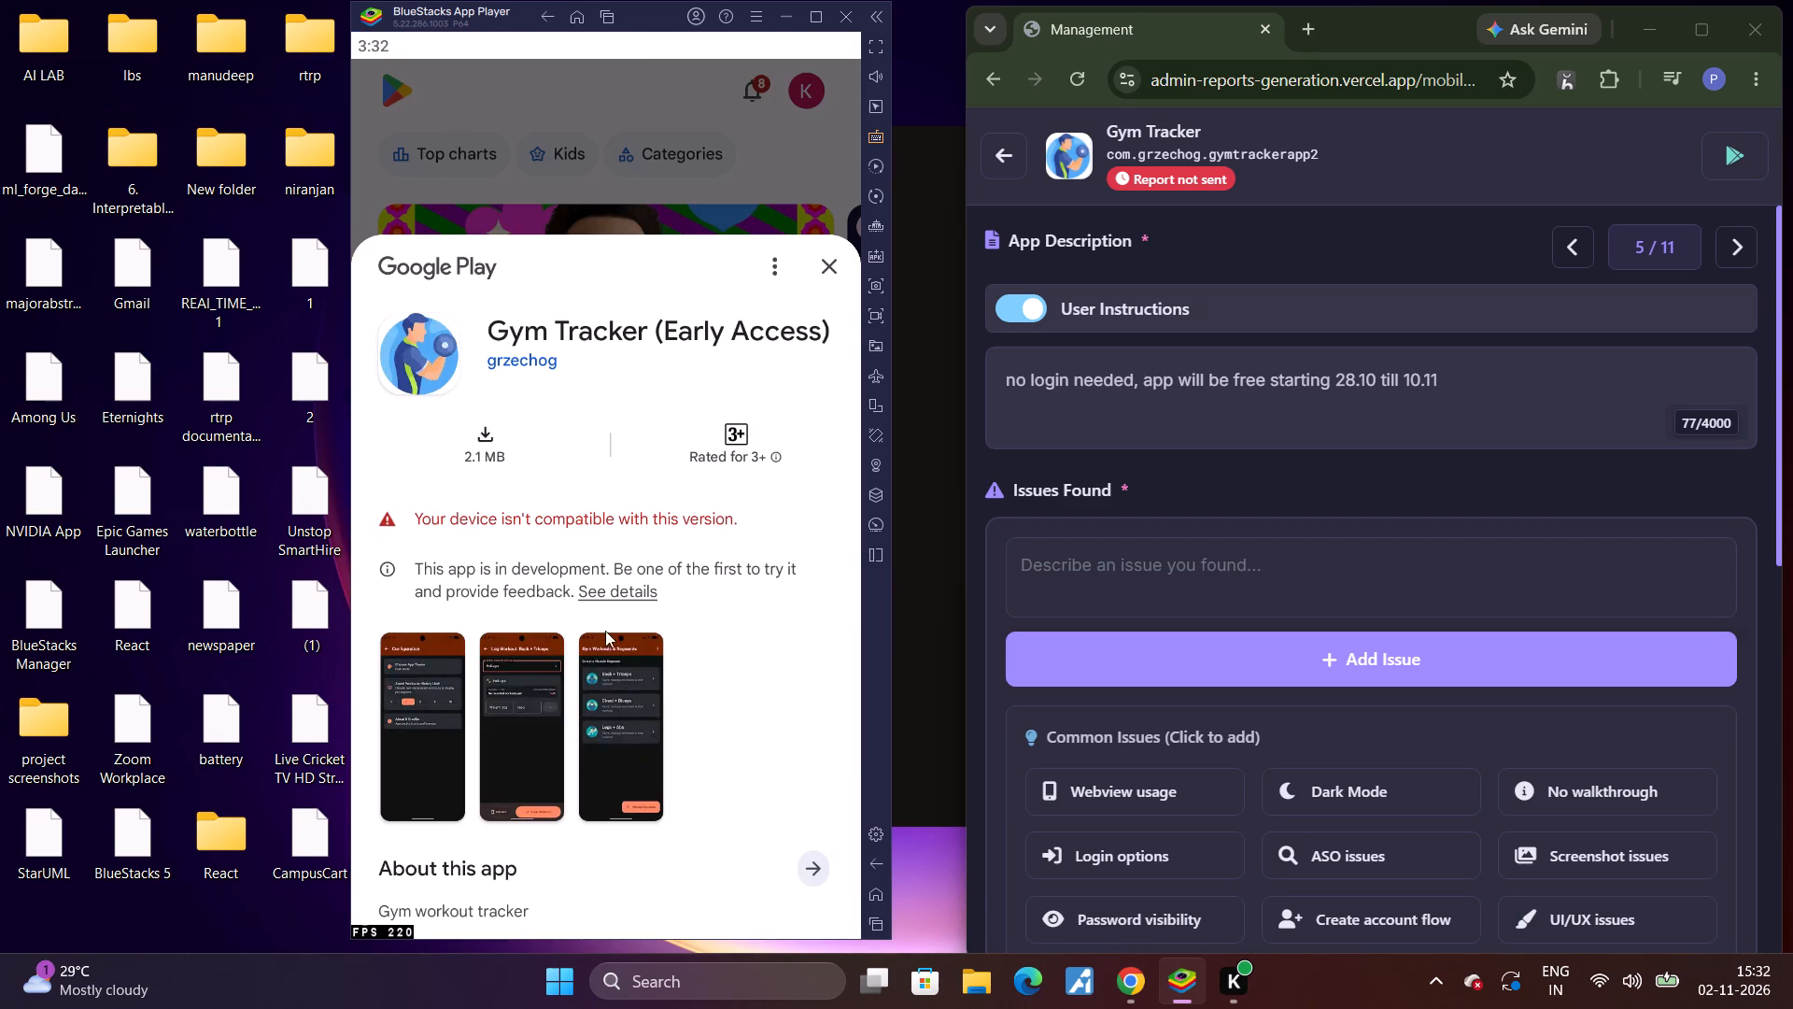
Add the No walkthrough and Screenshot issues presets to Gym Tracker's issue list, and remove the no-walkthrough entry again.
{"action": "left_click", "coordinate": [1578, 789]}
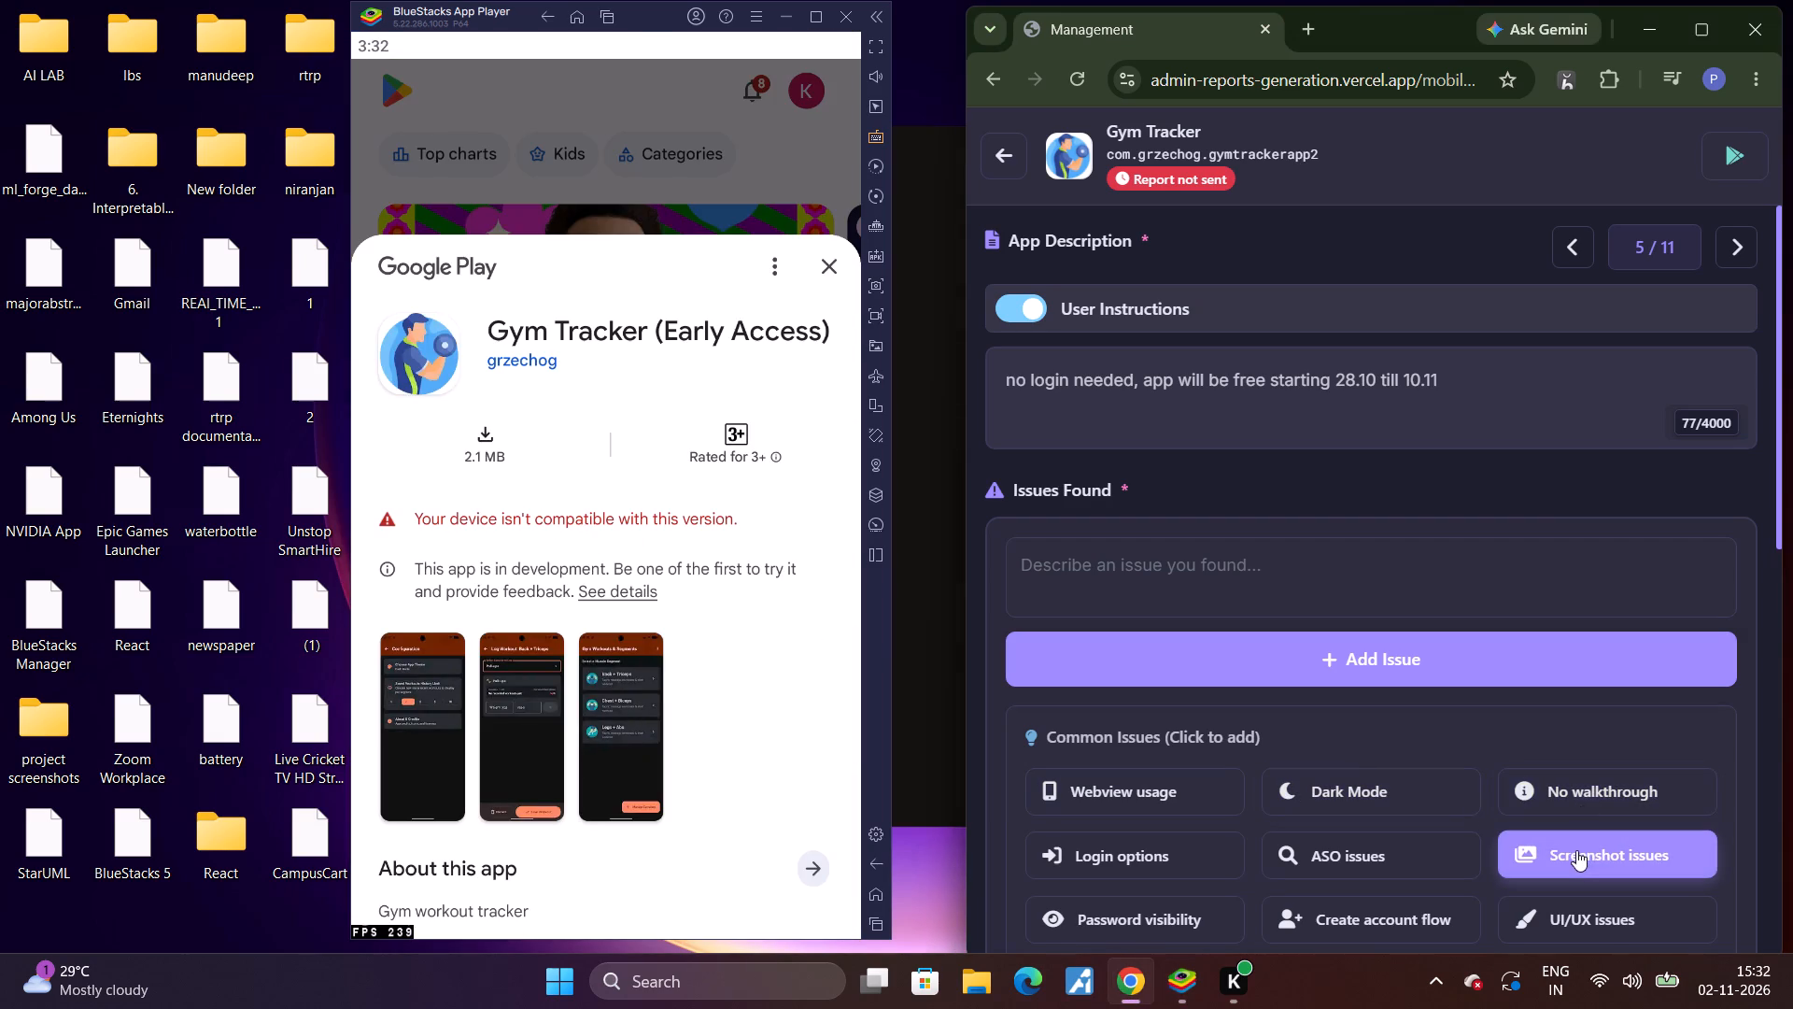
{"action": "left_click", "coordinate": [1576, 850]}
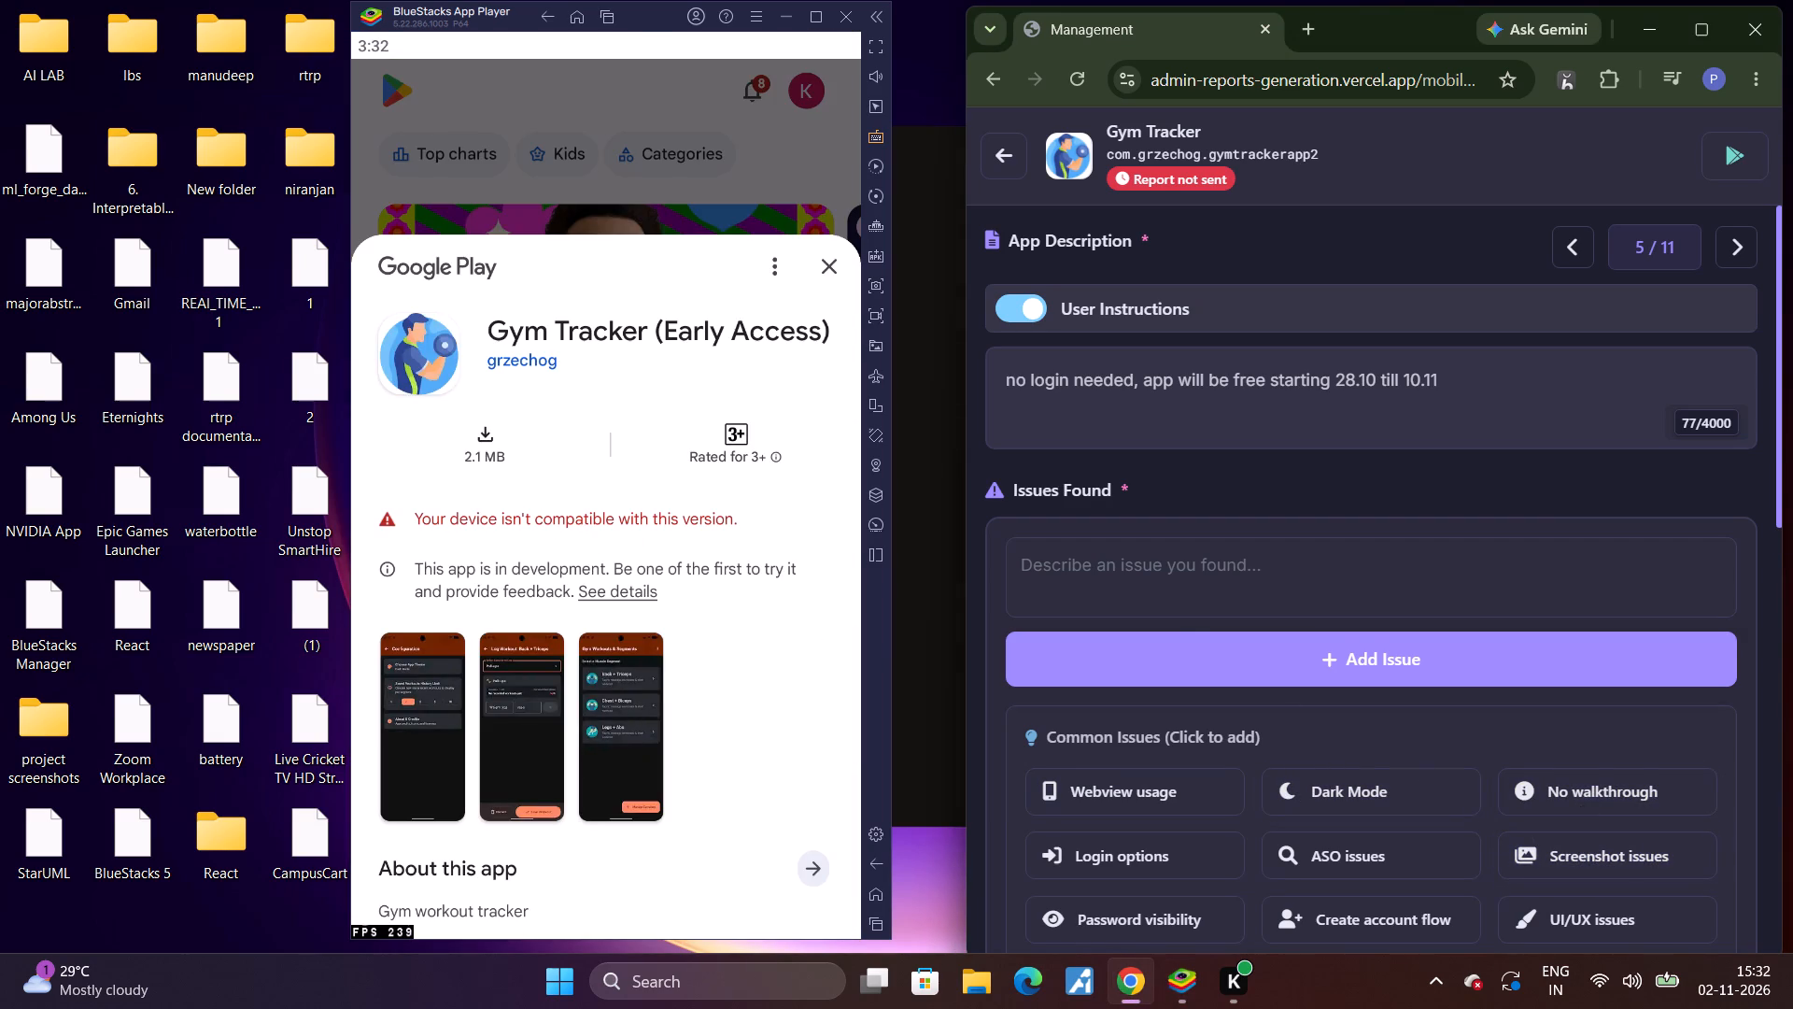
{"action": "scroll", "coordinate": [1304, 557], "scroll_direction": "down", "scroll_amount": 5}
{"action": "left_click", "coordinate": [1711, 759]}
Delete the newest clipboard history entry and add the saved text "The app has basic walkthrough make it more dynamic" as a Gym Tracker issue.
{"action": "scroll", "coordinate": [1648, 748], "scroll_direction": "up", "scroll_amount": 3}
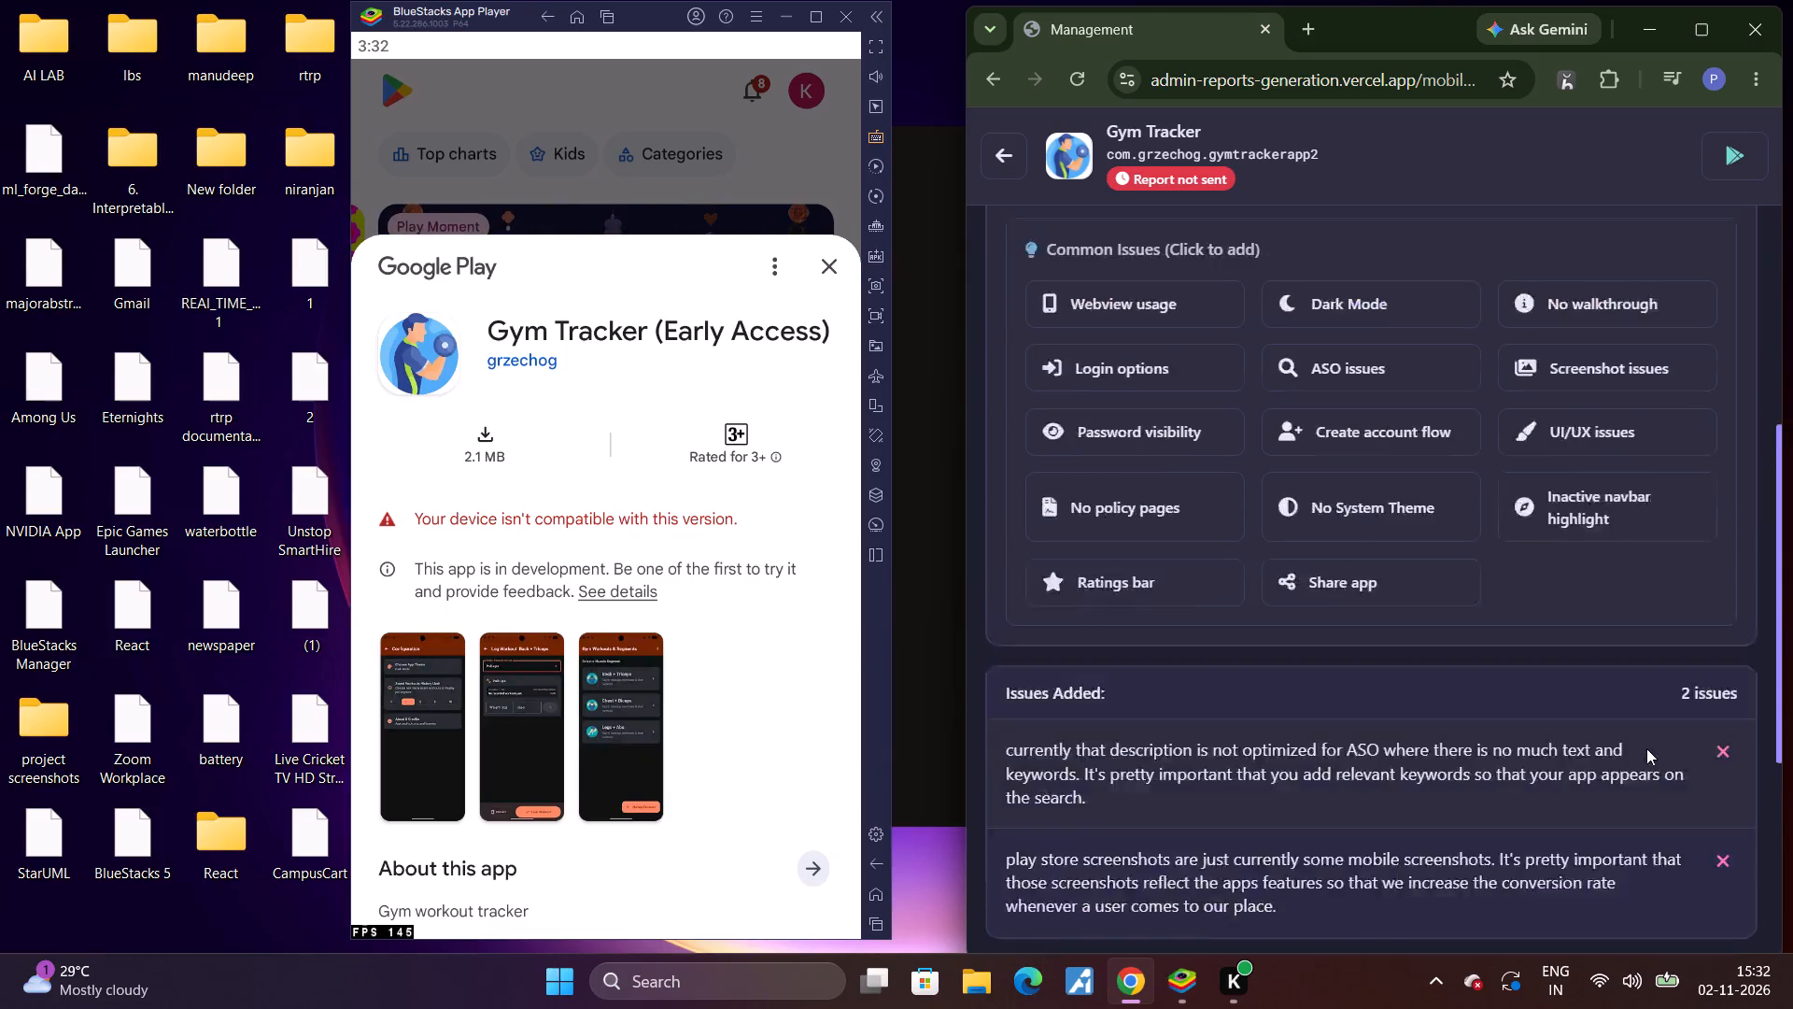
{"action": "scroll", "coordinate": [1646, 748], "scroll_direction": "up", "scroll_amount": 1}
{"action": "left_click", "coordinate": [1227, 452]}
{"action": "key", "text": "super+v"}
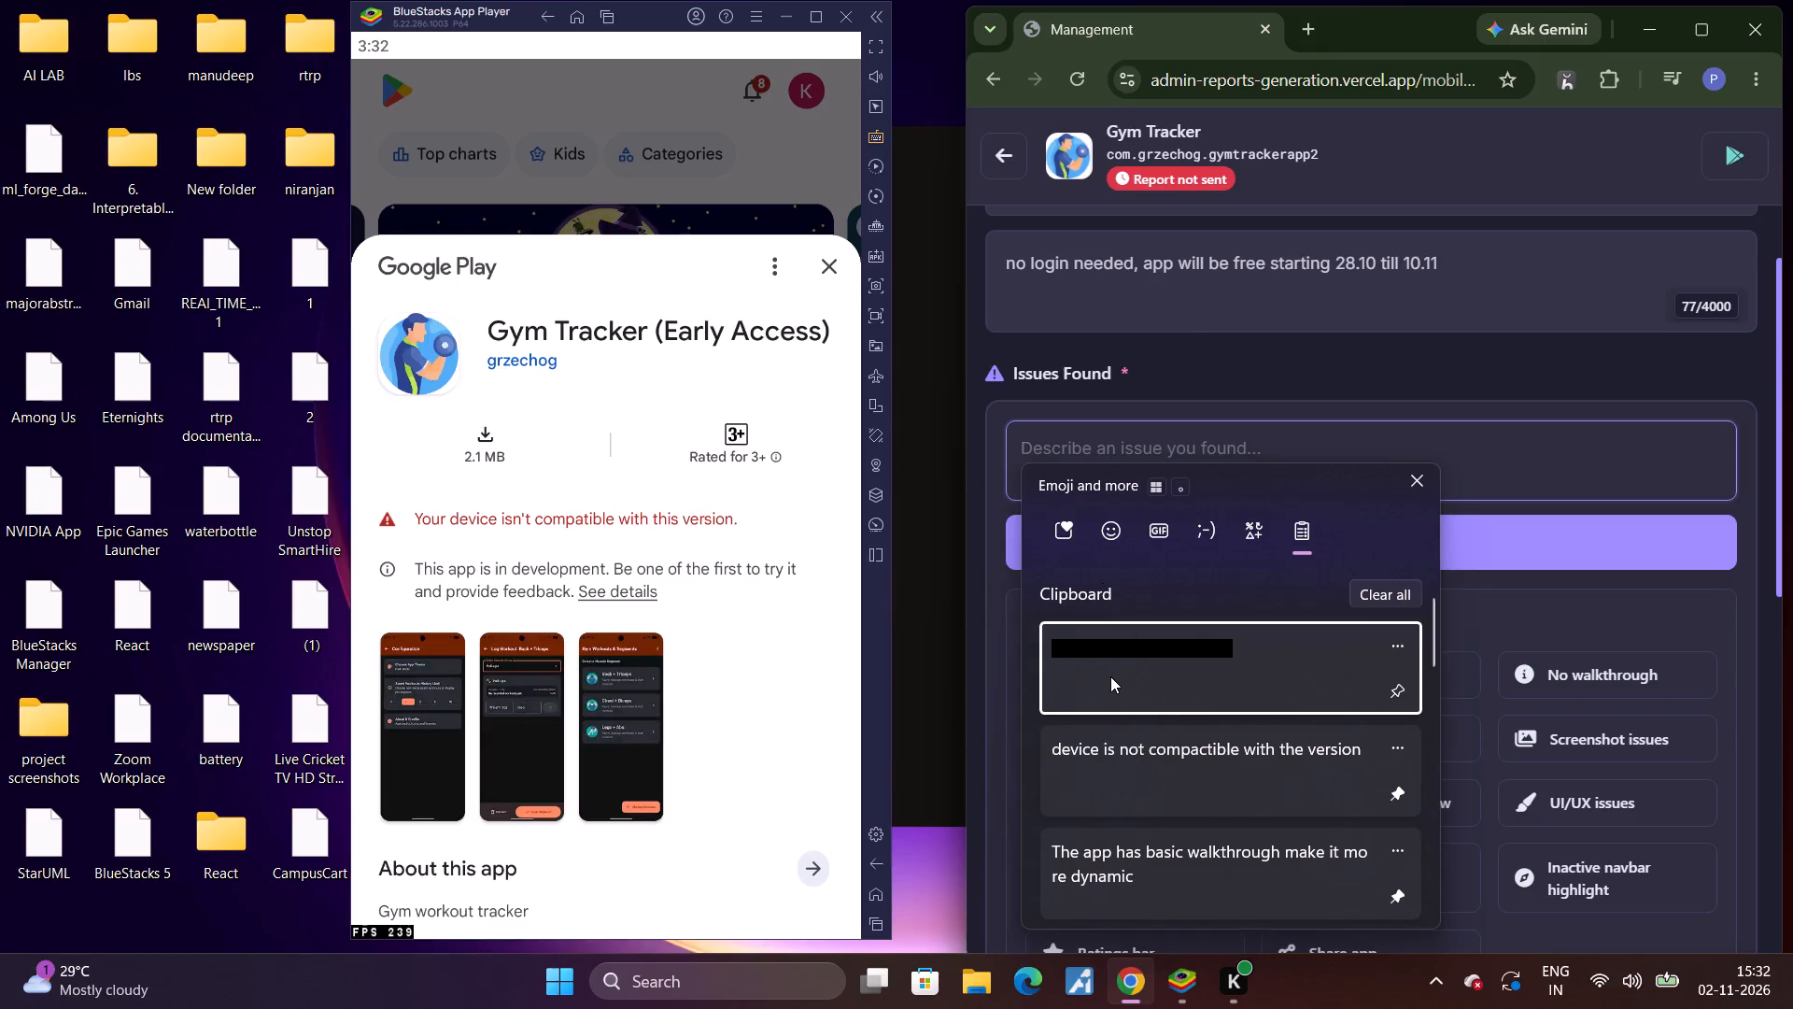
{"action": "left_click", "coordinate": [1403, 645]}
{"action": "left_click", "coordinate": [1368, 655]}
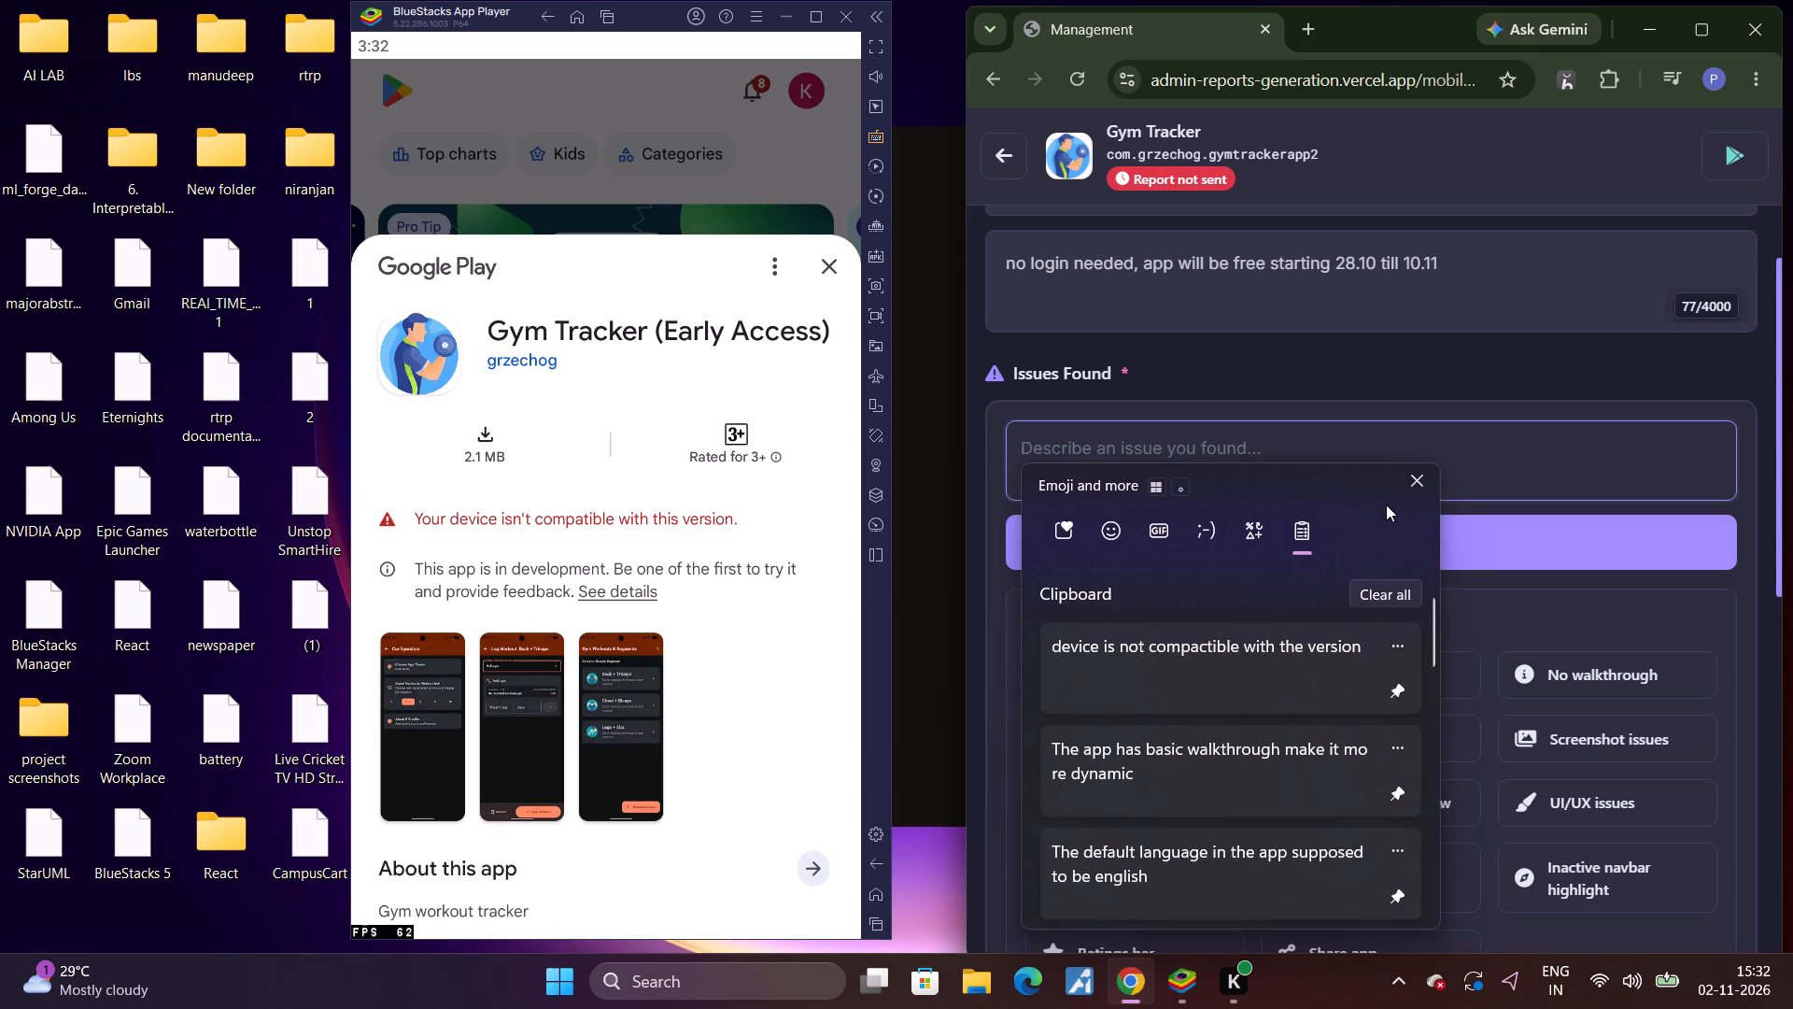
{"action": "left_click", "coordinate": [1239, 772]}
{"action": "key", "text": "ctrl+v"}
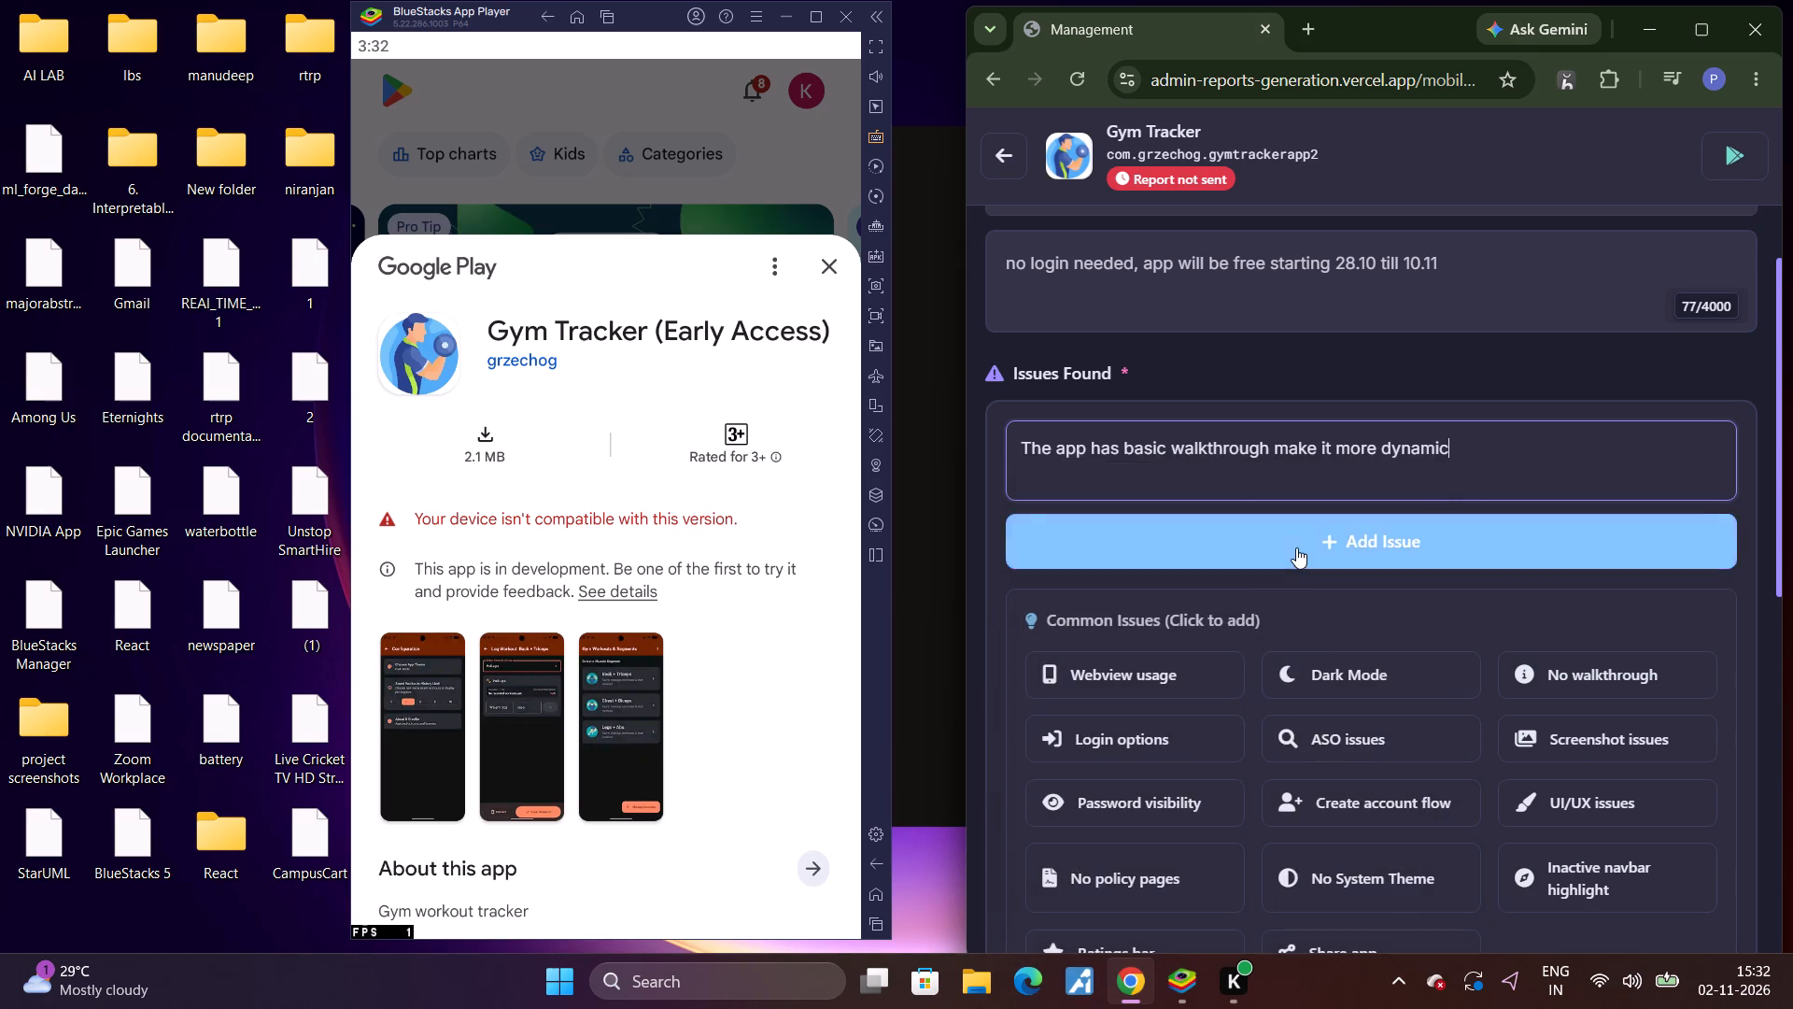
{"action": "left_click", "coordinate": [1296, 547]}
Generate and email the Gym Tracker report, and advance the desktop report page to app 6 of 11, Nomu.
{"action": "scroll", "coordinate": [1296, 547], "scroll_direction": "down", "scroll_amount": 6}
{"action": "left_click", "coordinate": [1270, 761]}
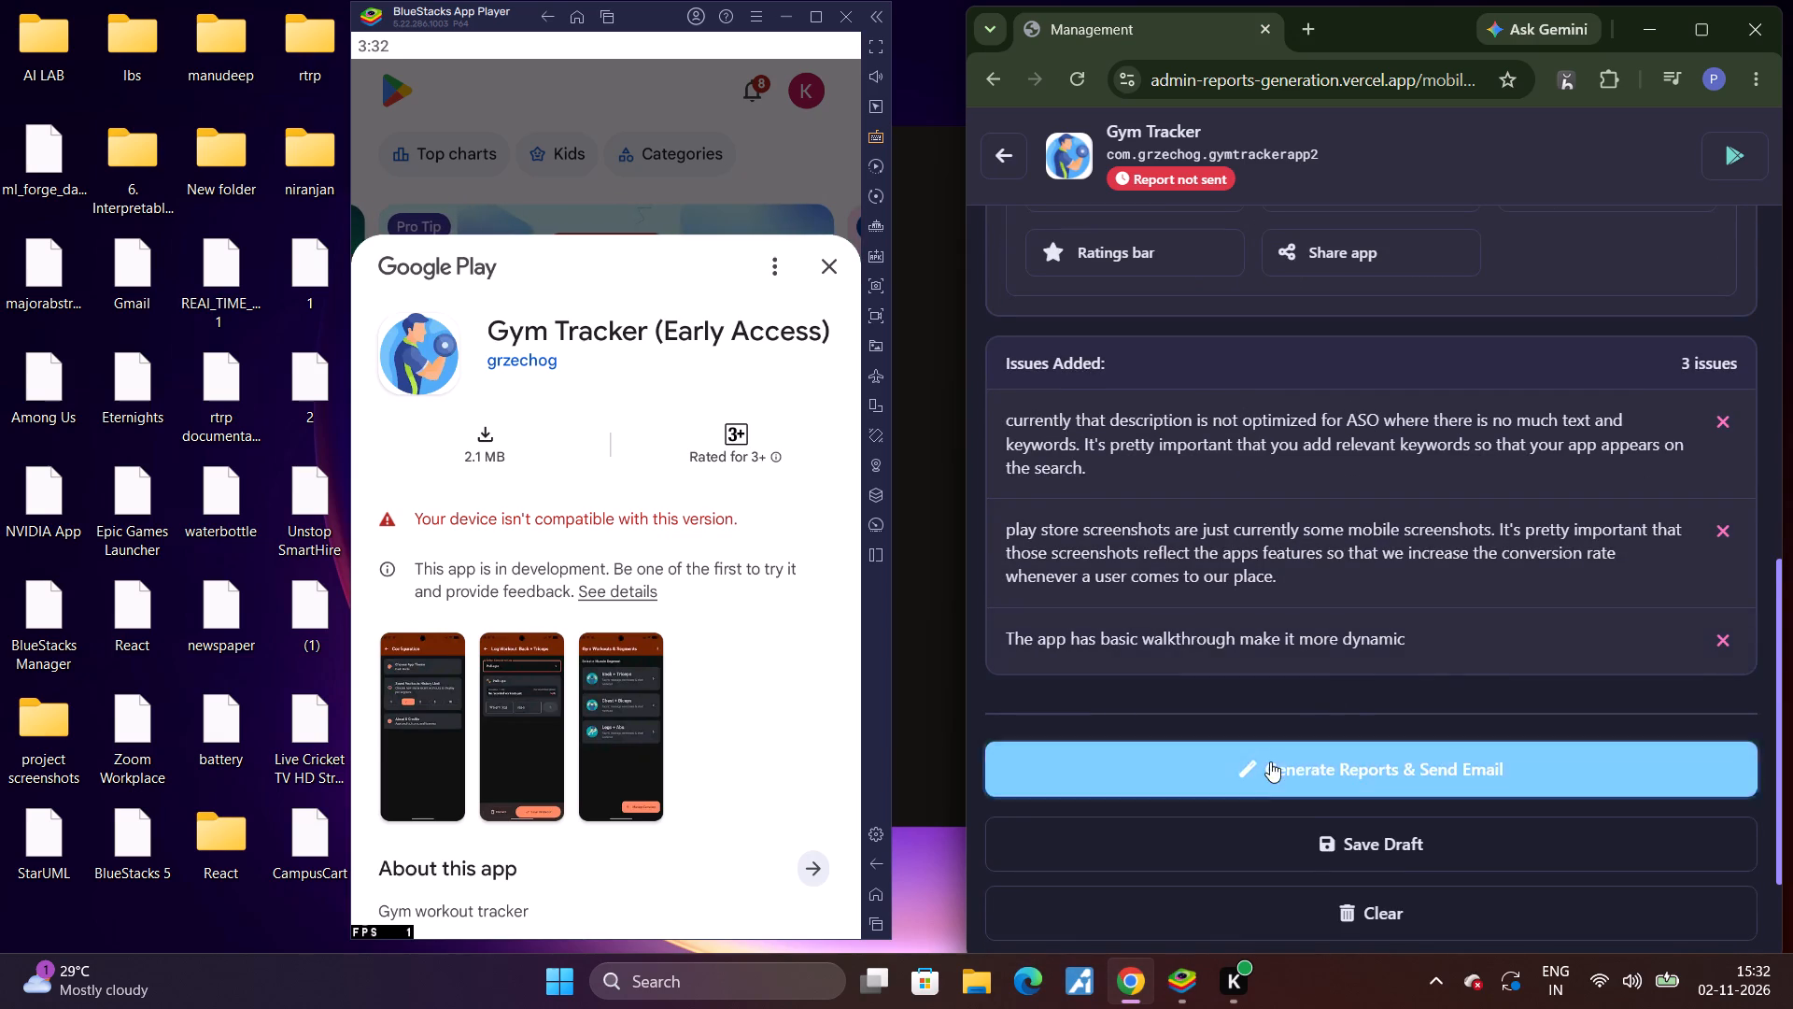
{"action": "scroll", "coordinate": [1270, 761], "scroll_direction": "up", "scroll_amount": 9}
{"action": "left_click", "coordinate": [1742, 228]}
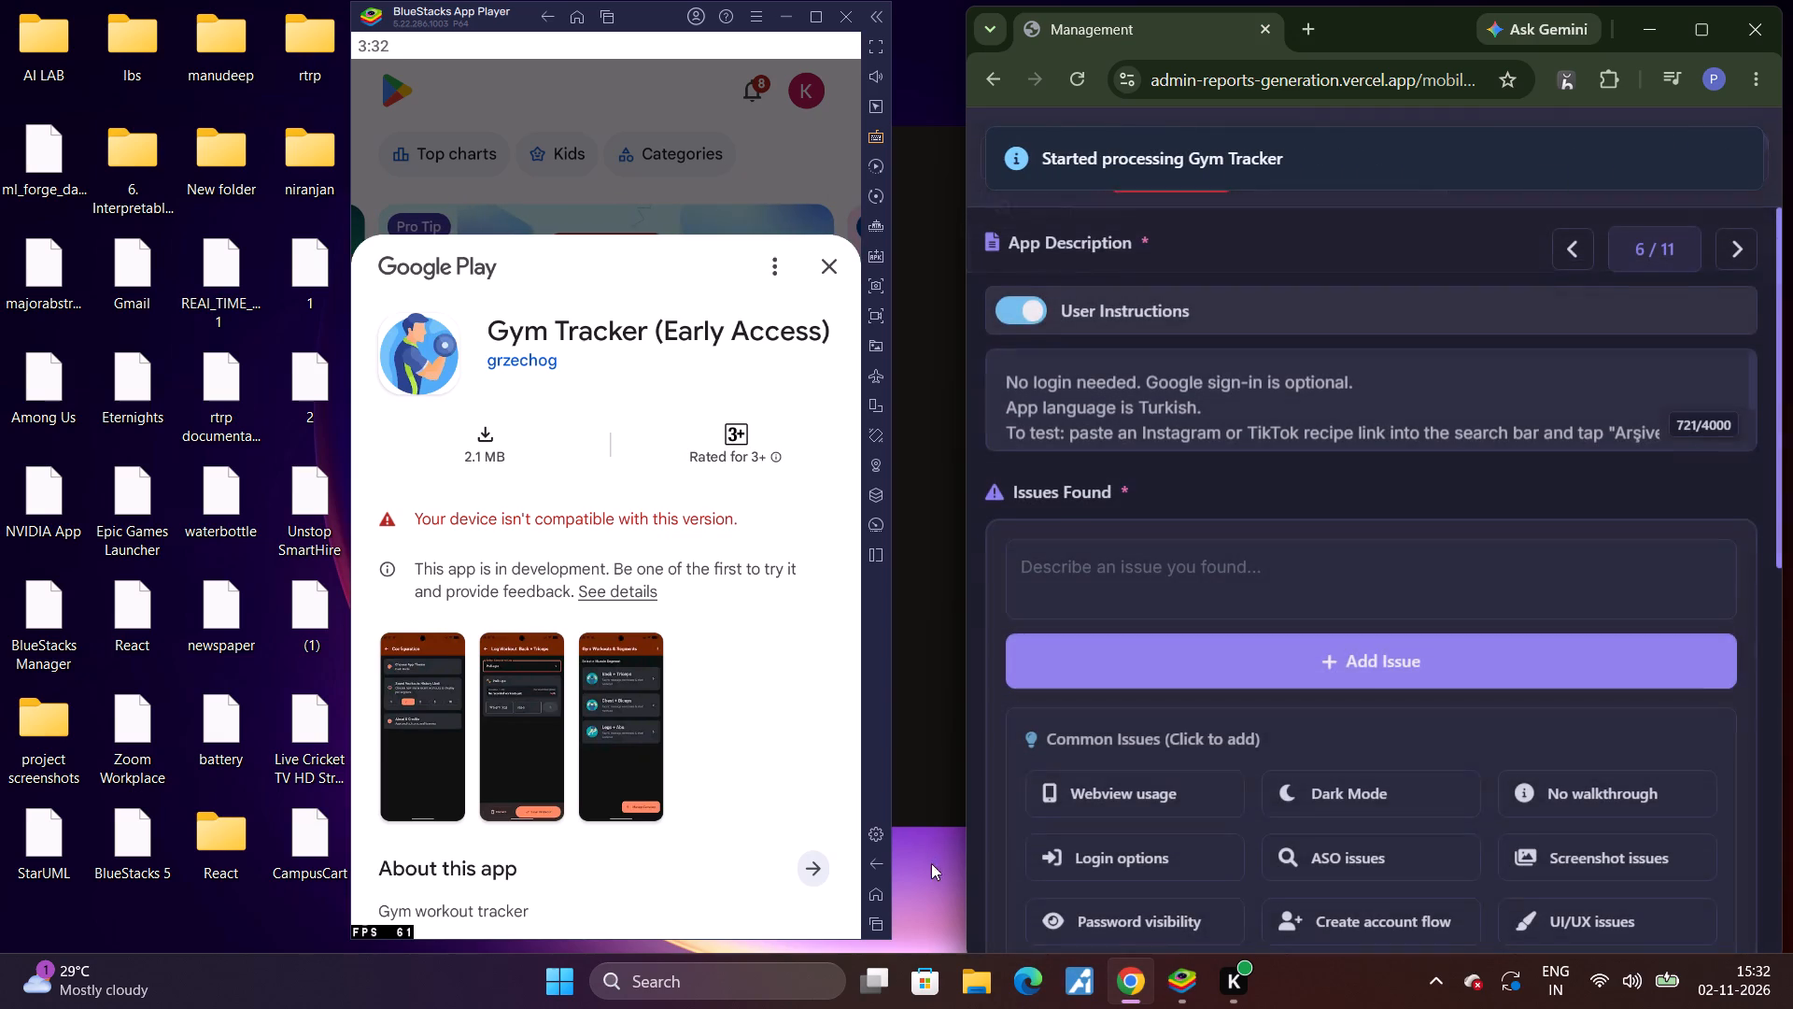
Advance the emulator's Chrome report page to app 6 of 11, Nomu, and install the app from its Google Play page.
{"action": "left_click", "coordinate": [882, 919]}
{"action": "left_click", "coordinate": [690, 333]}
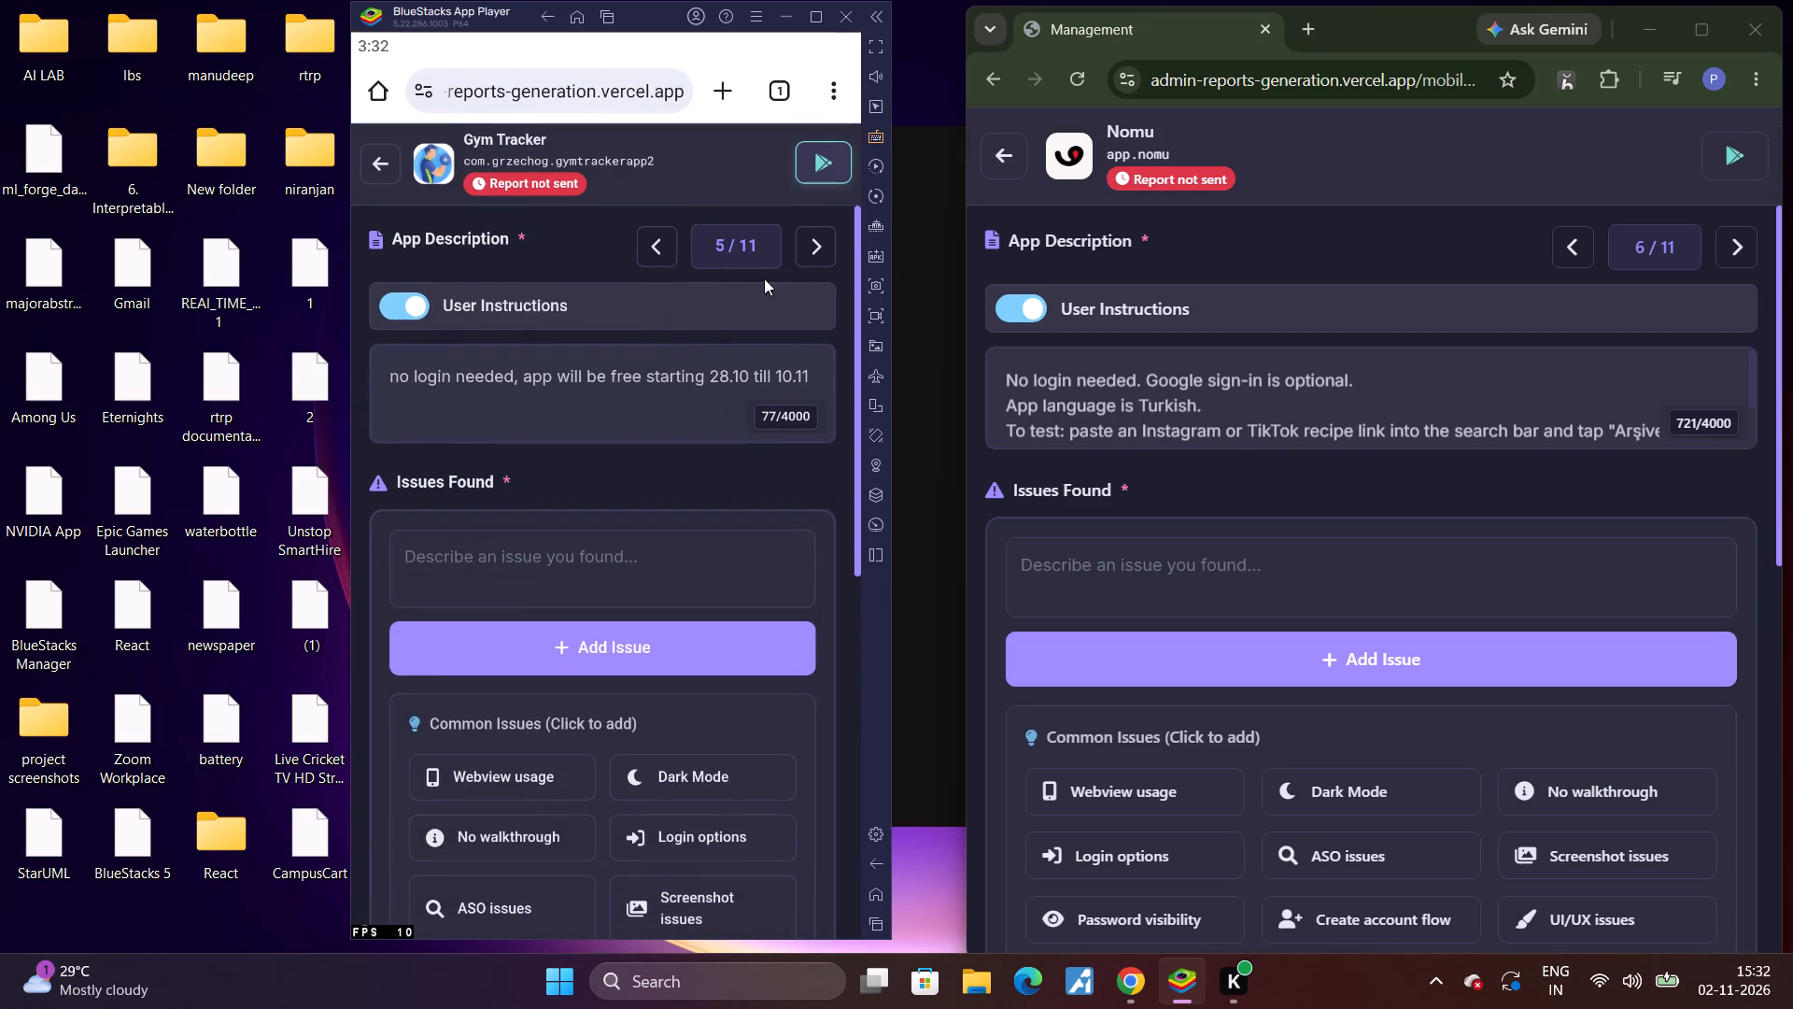
{"action": "left_click", "coordinate": [830, 247]}
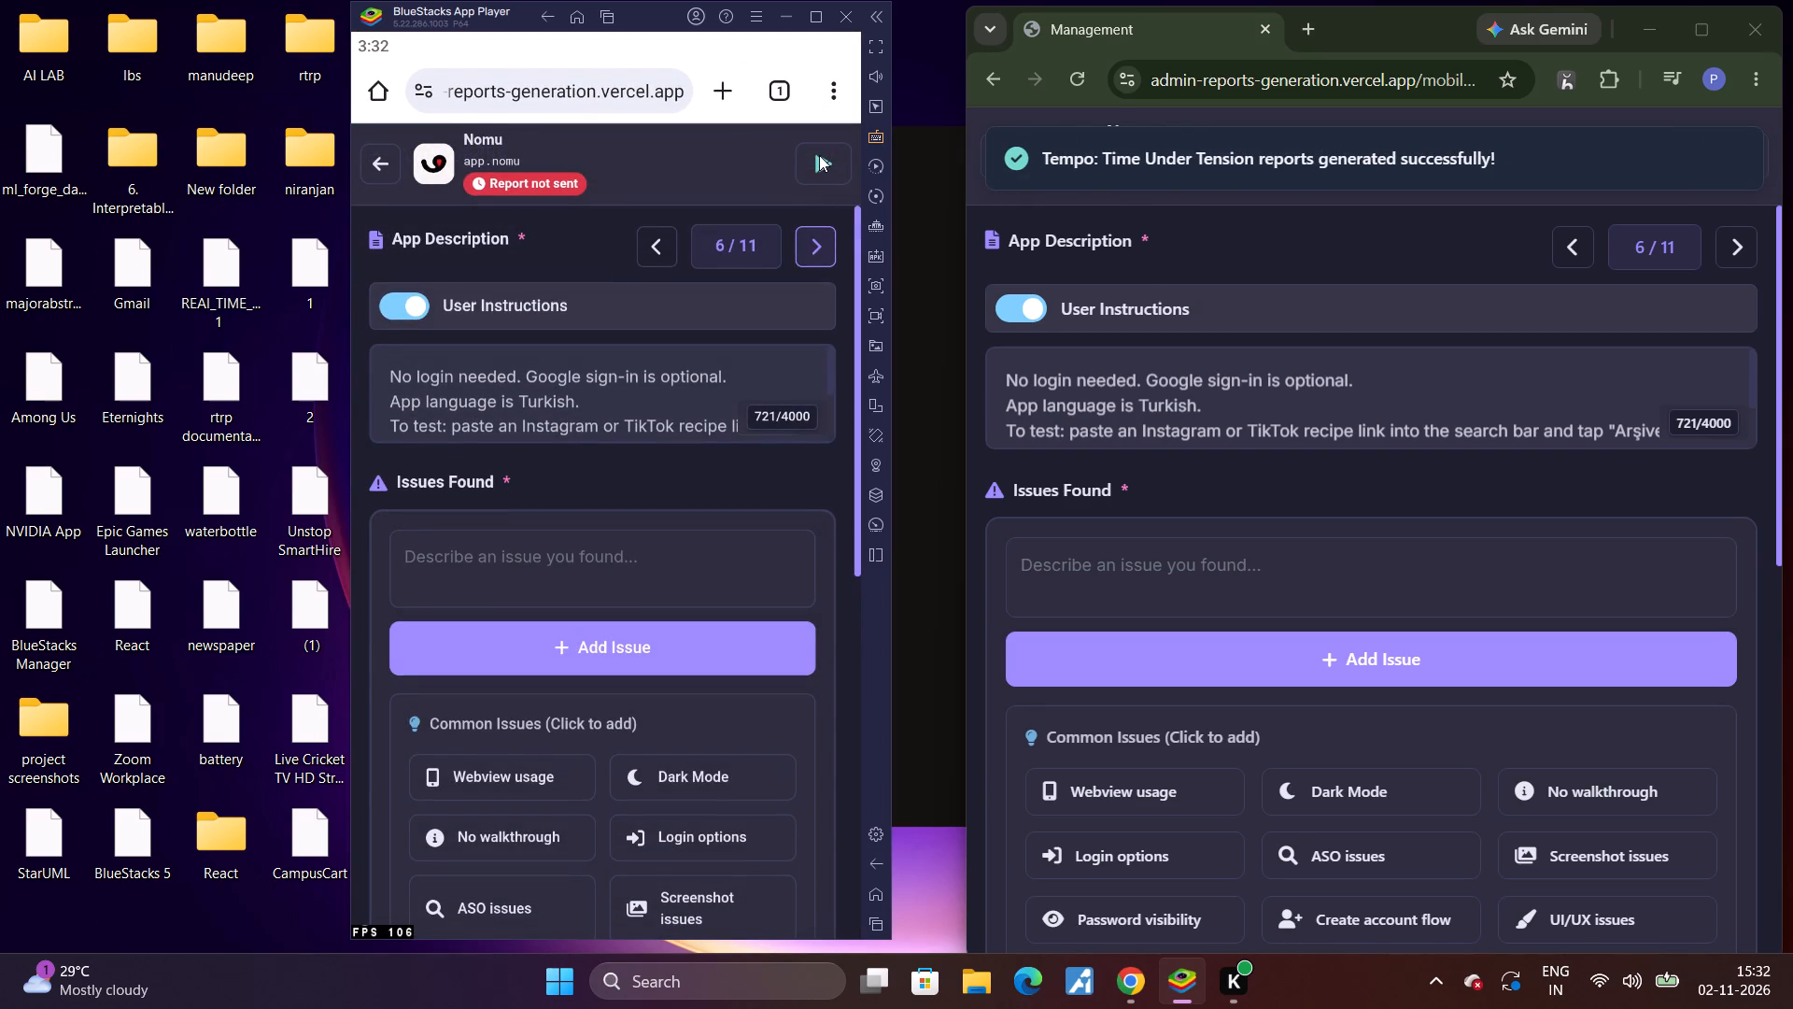
{"action": "left_click", "coordinate": [817, 152]}
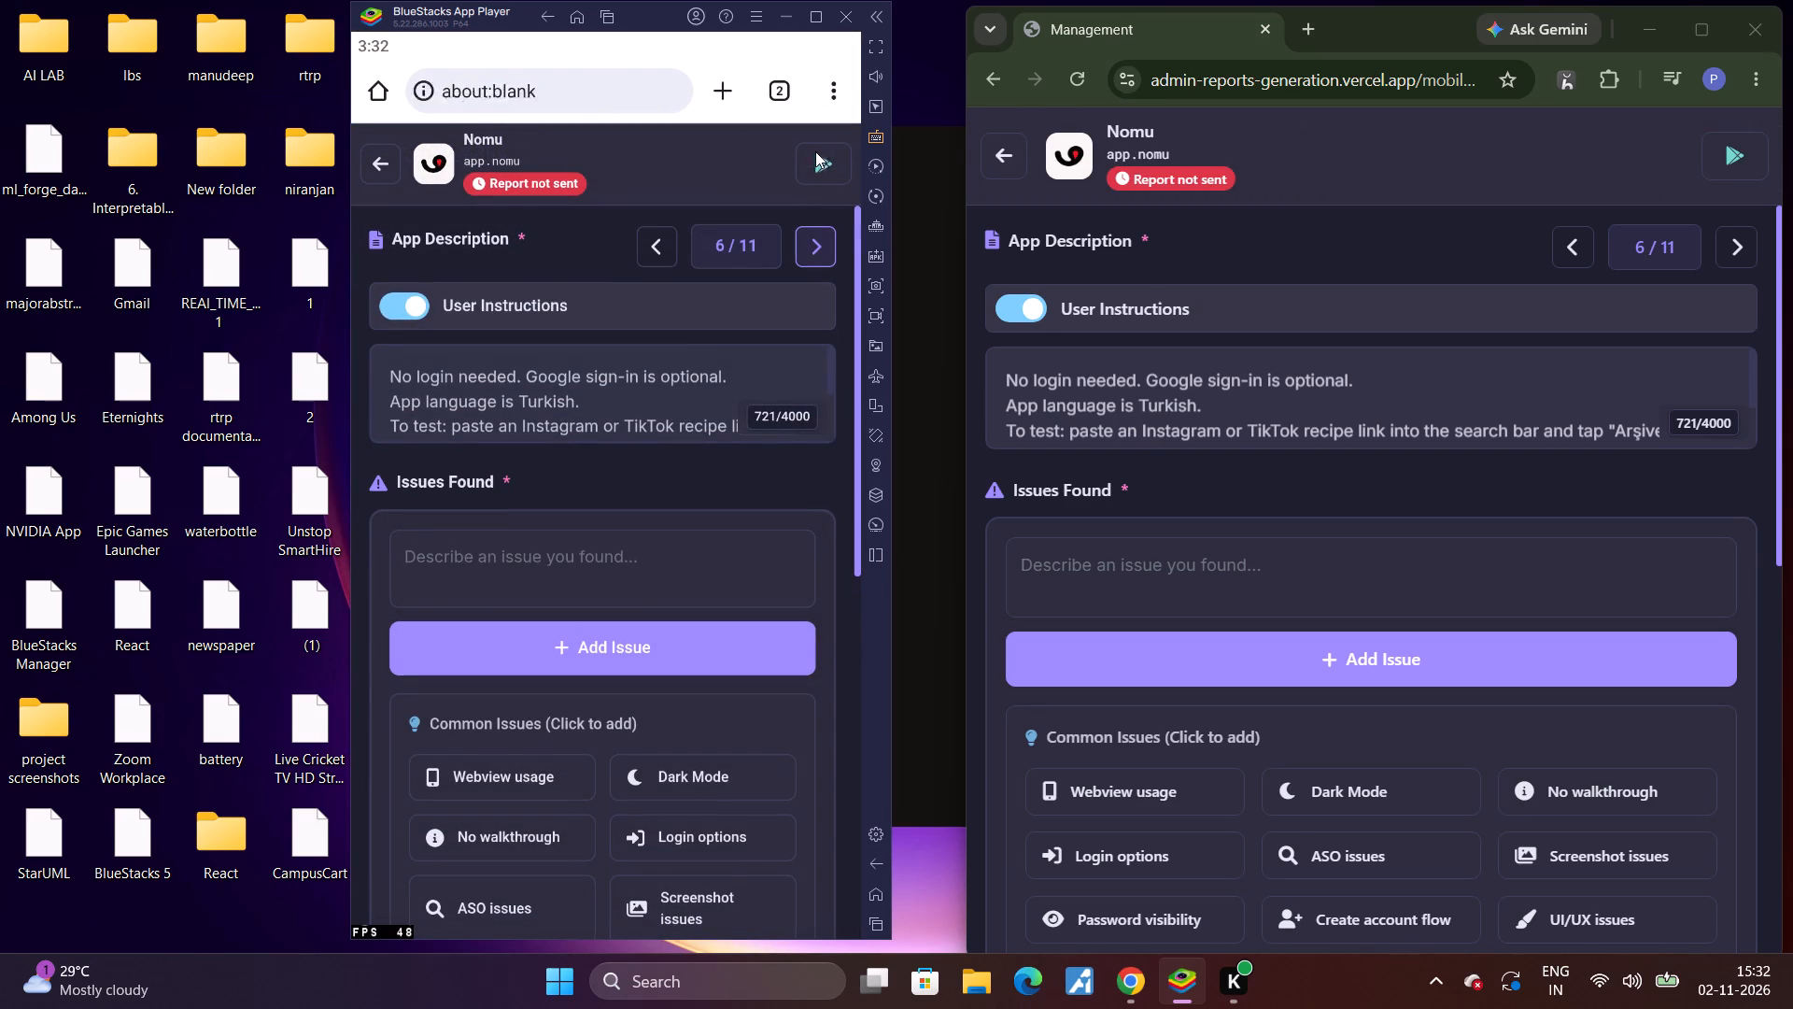
{"action": "left_click", "coordinate": [473, 514]}
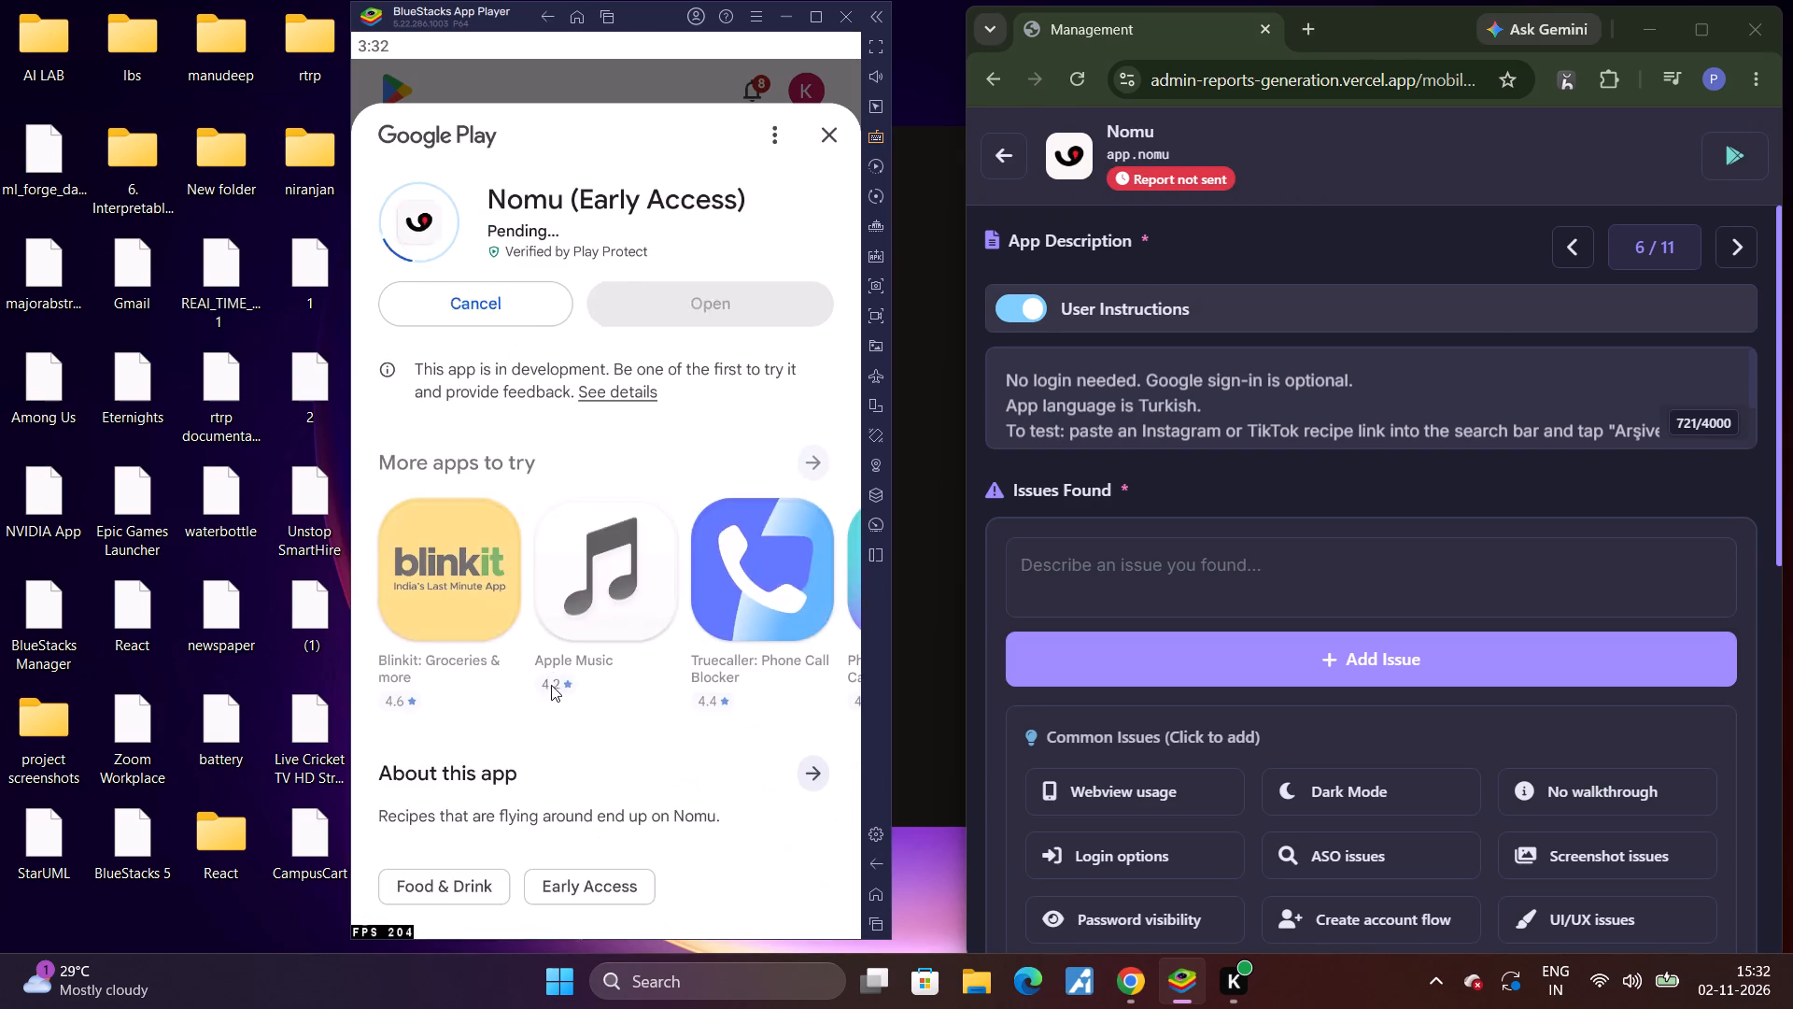
Examine Nomu's Google Play listing, including its description and enlarged store screenshots.
{"action": "left_click_drag", "start_coordinate": [551, 687], "coordinate": [550, 248]}
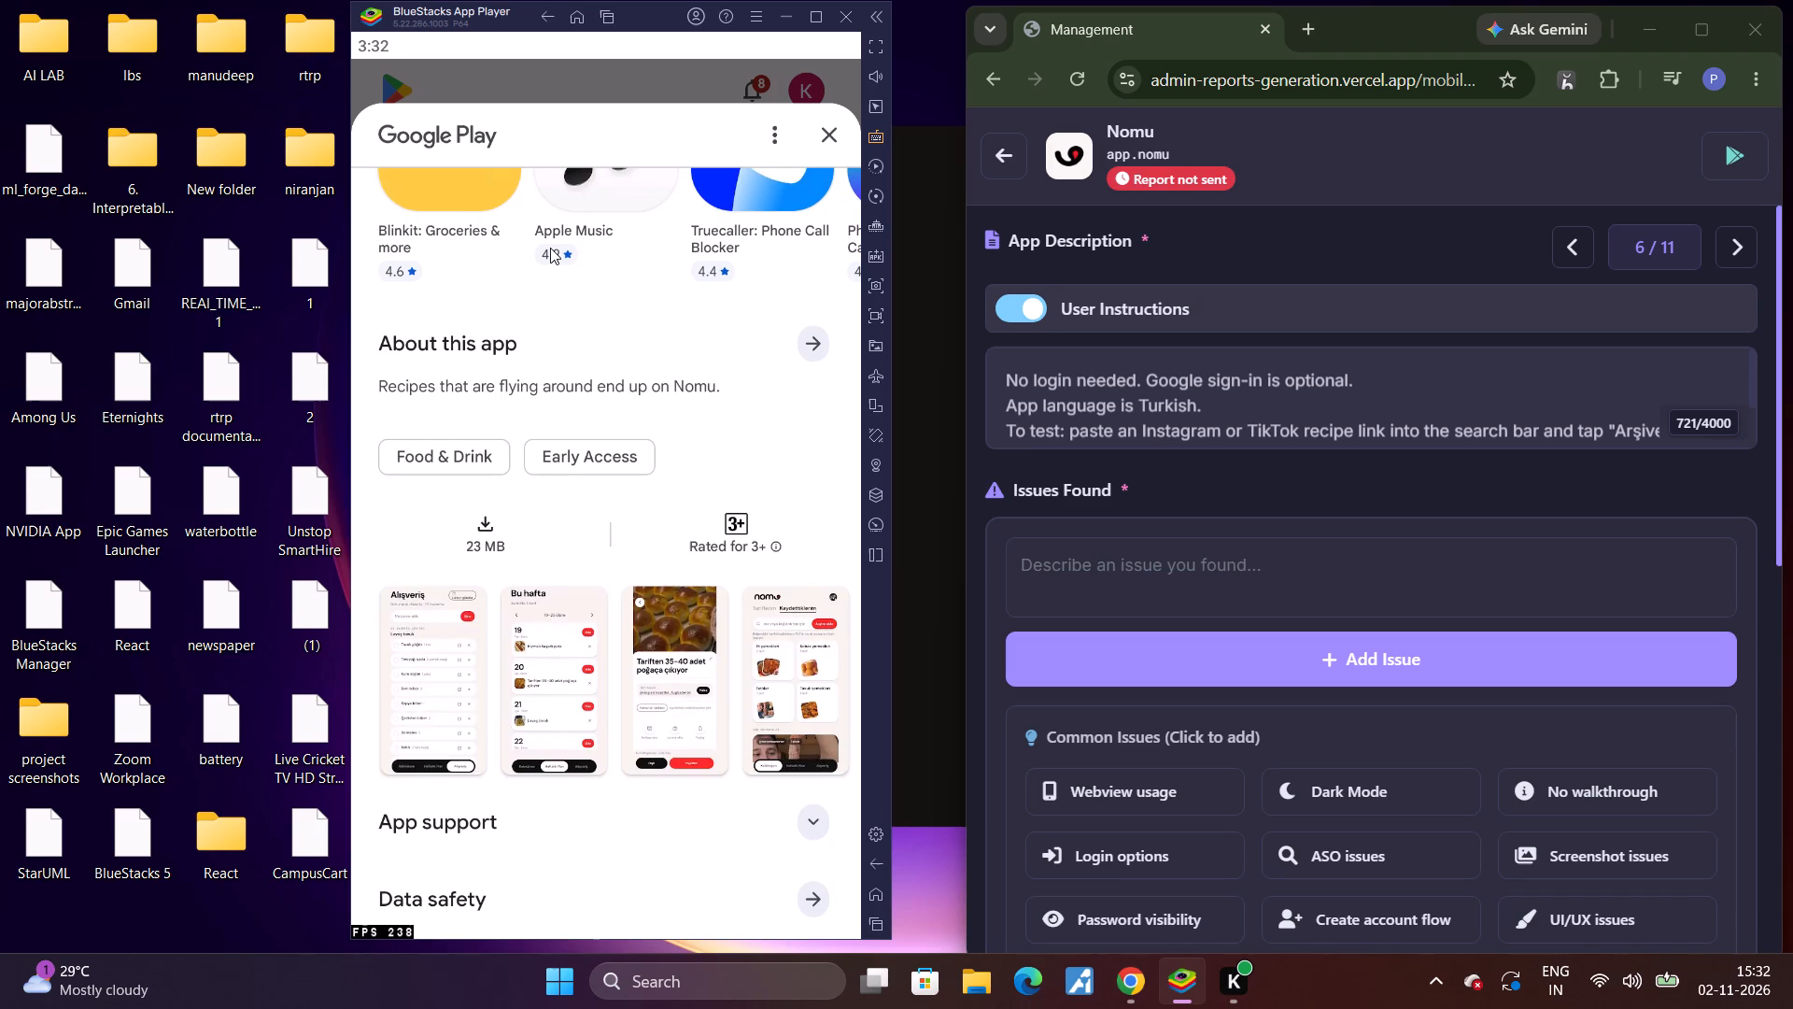
{"action": "left_click_drag", "start_coordinate": [550, 248], "coordinate": [550, 247]}
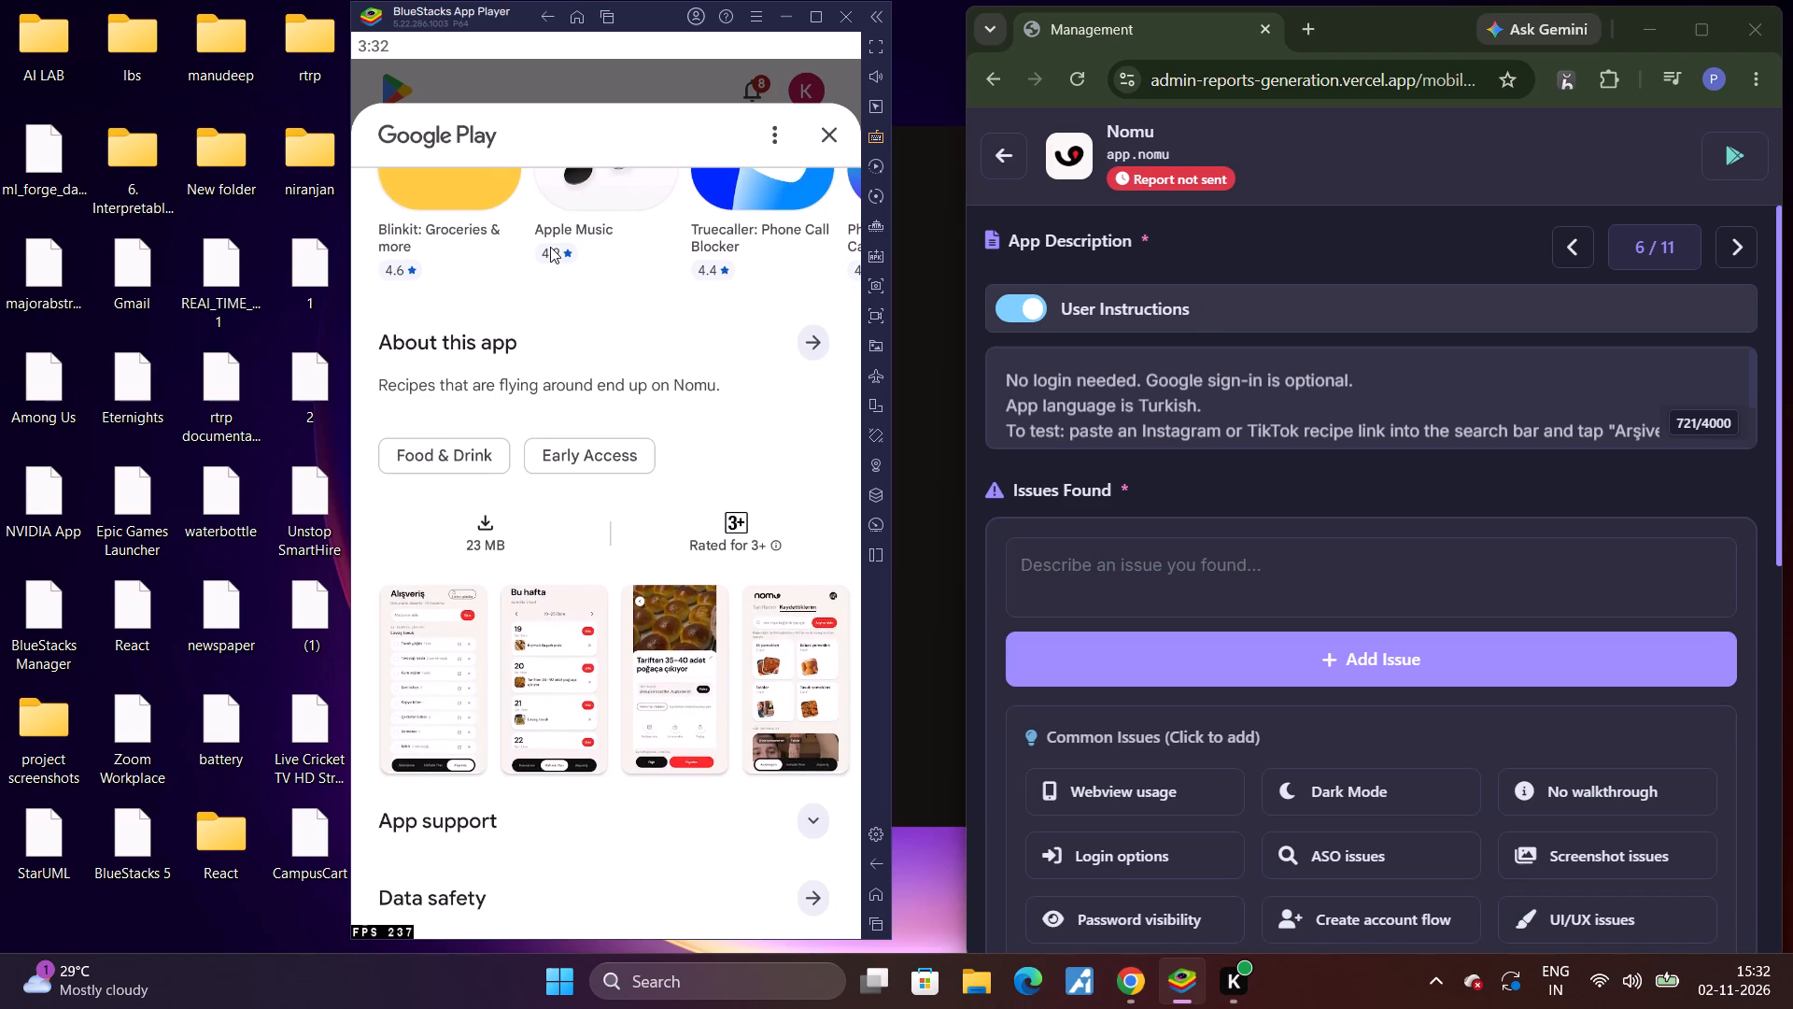
{"action": "left_click_drag", "start_coordinate": [550, 247], "coordinate": [584, 104]}
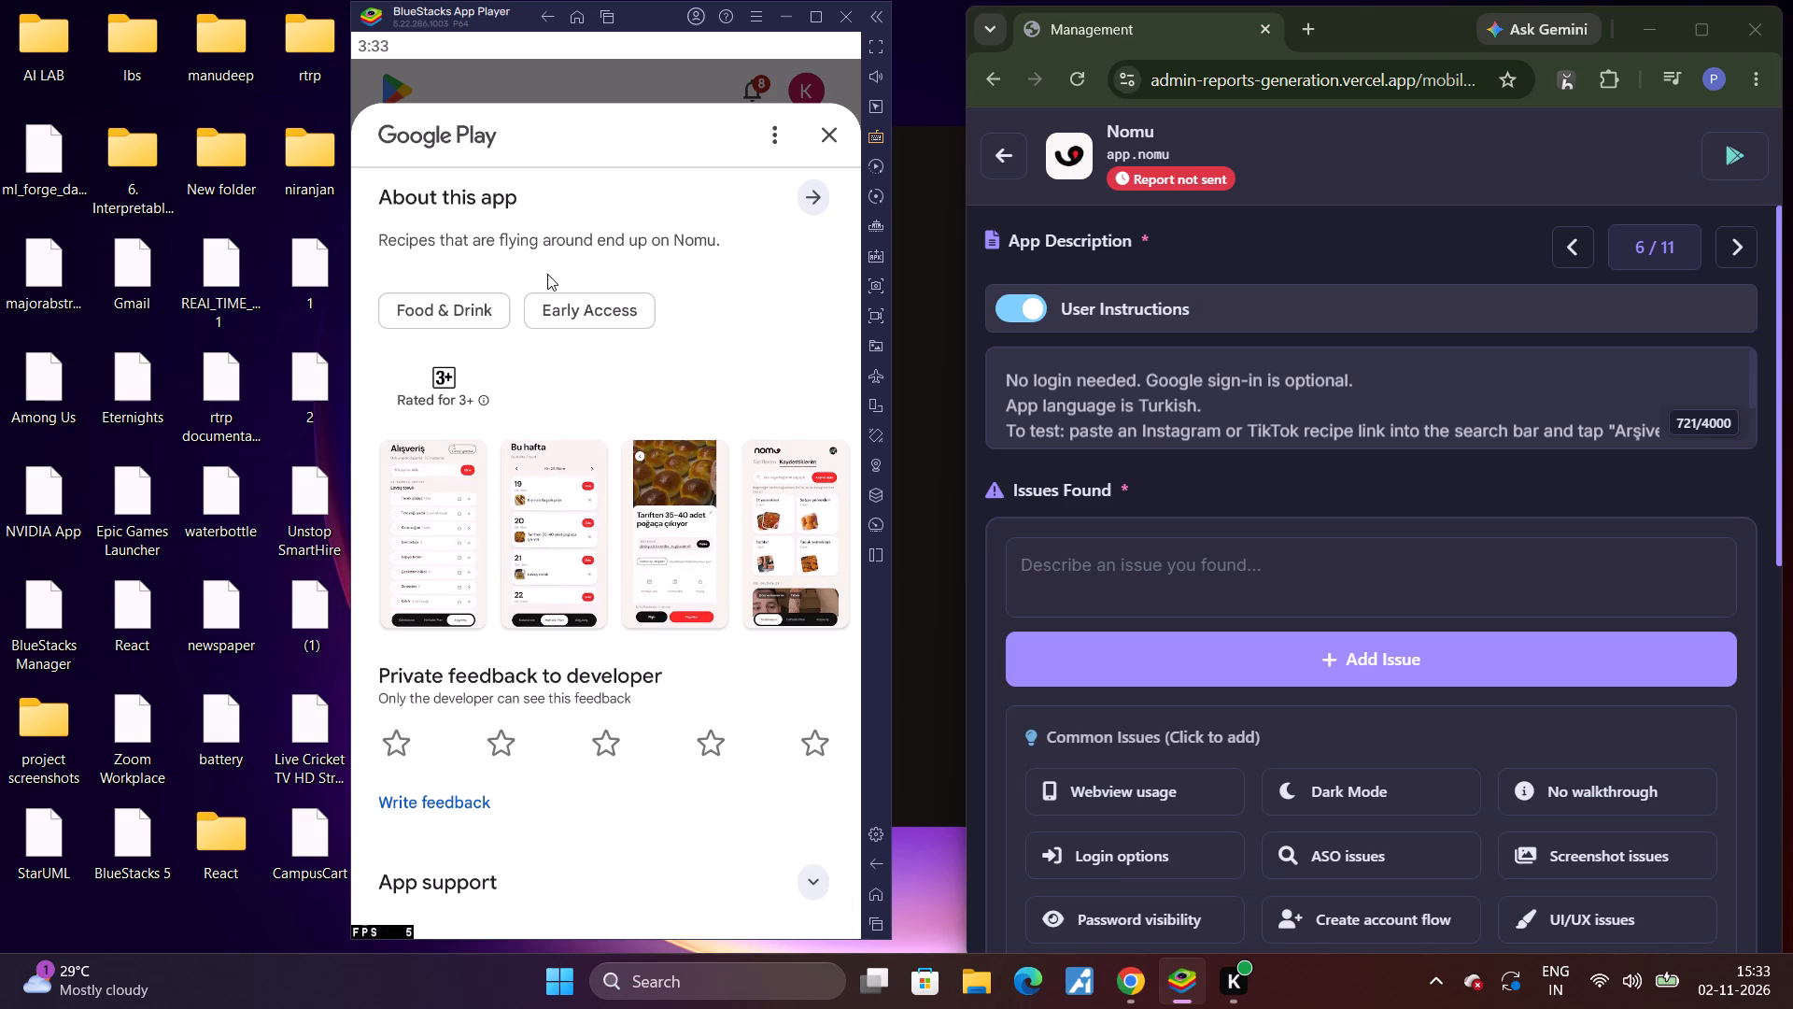
{"action": "left_click", "coordinate": [535, 470]}
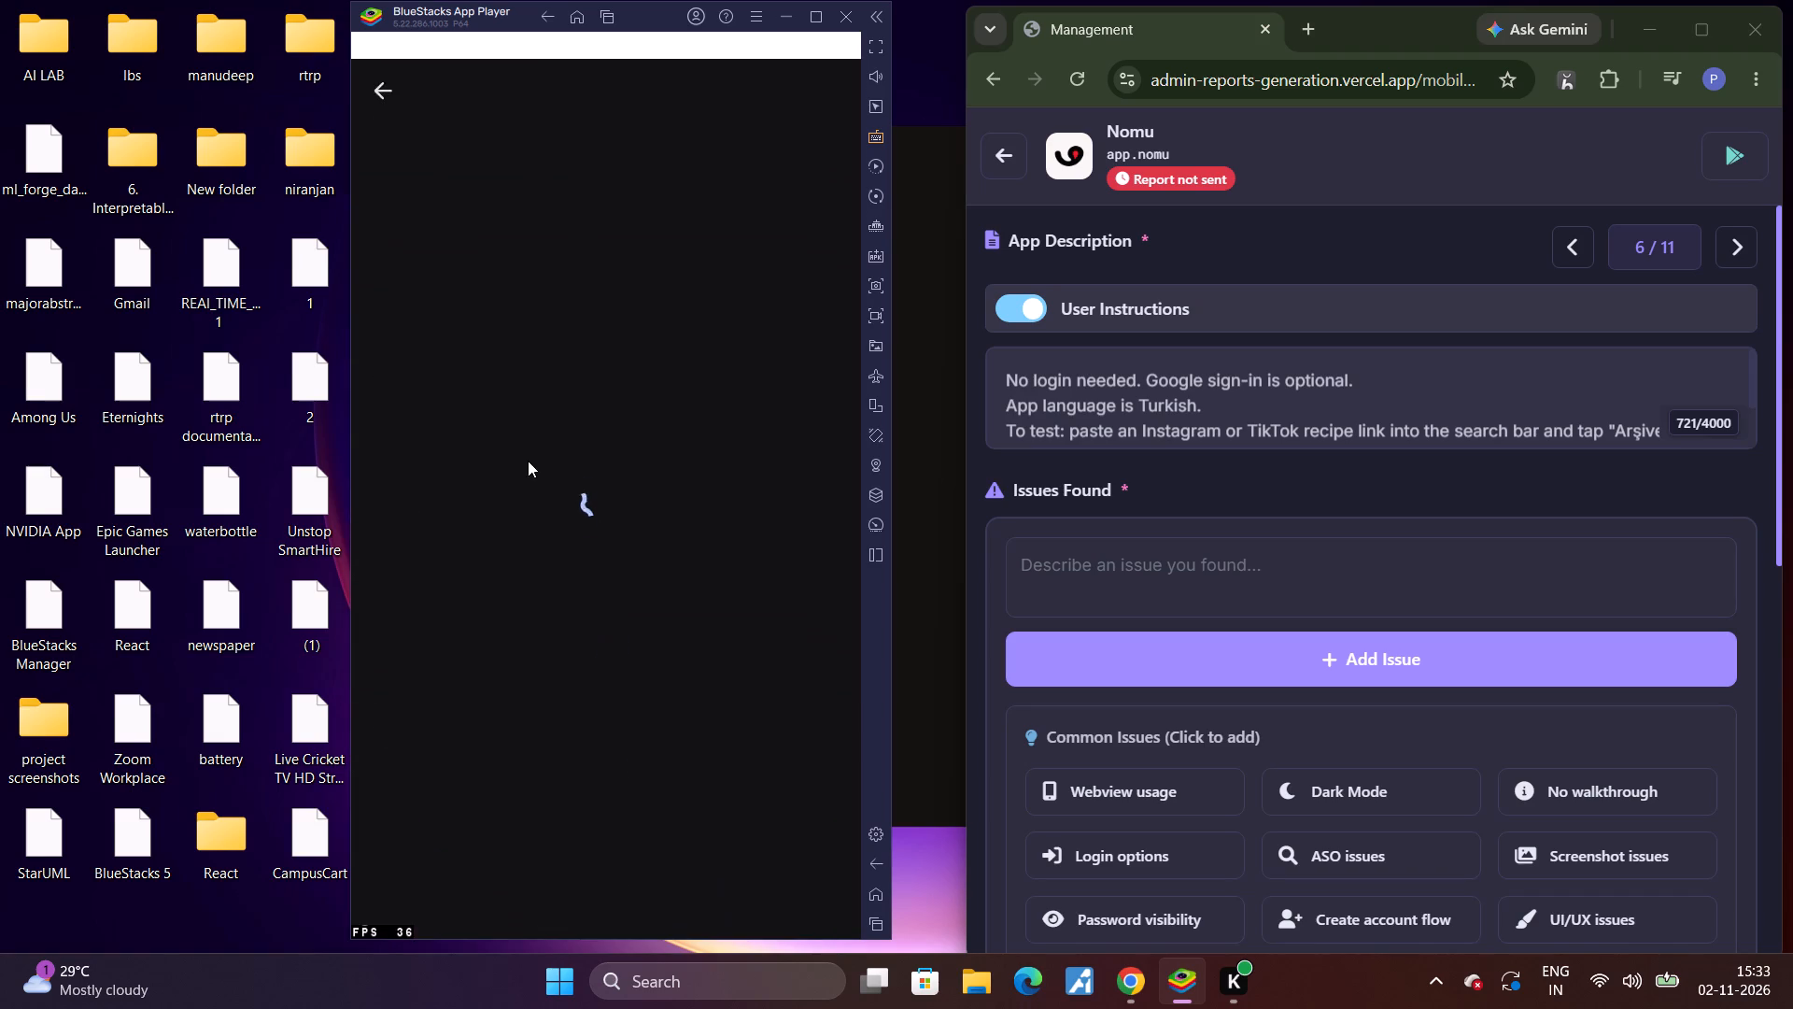
{"action": "left_click_drag", "start_coordinate": [752, 341], "coordinate": [657, 382]}
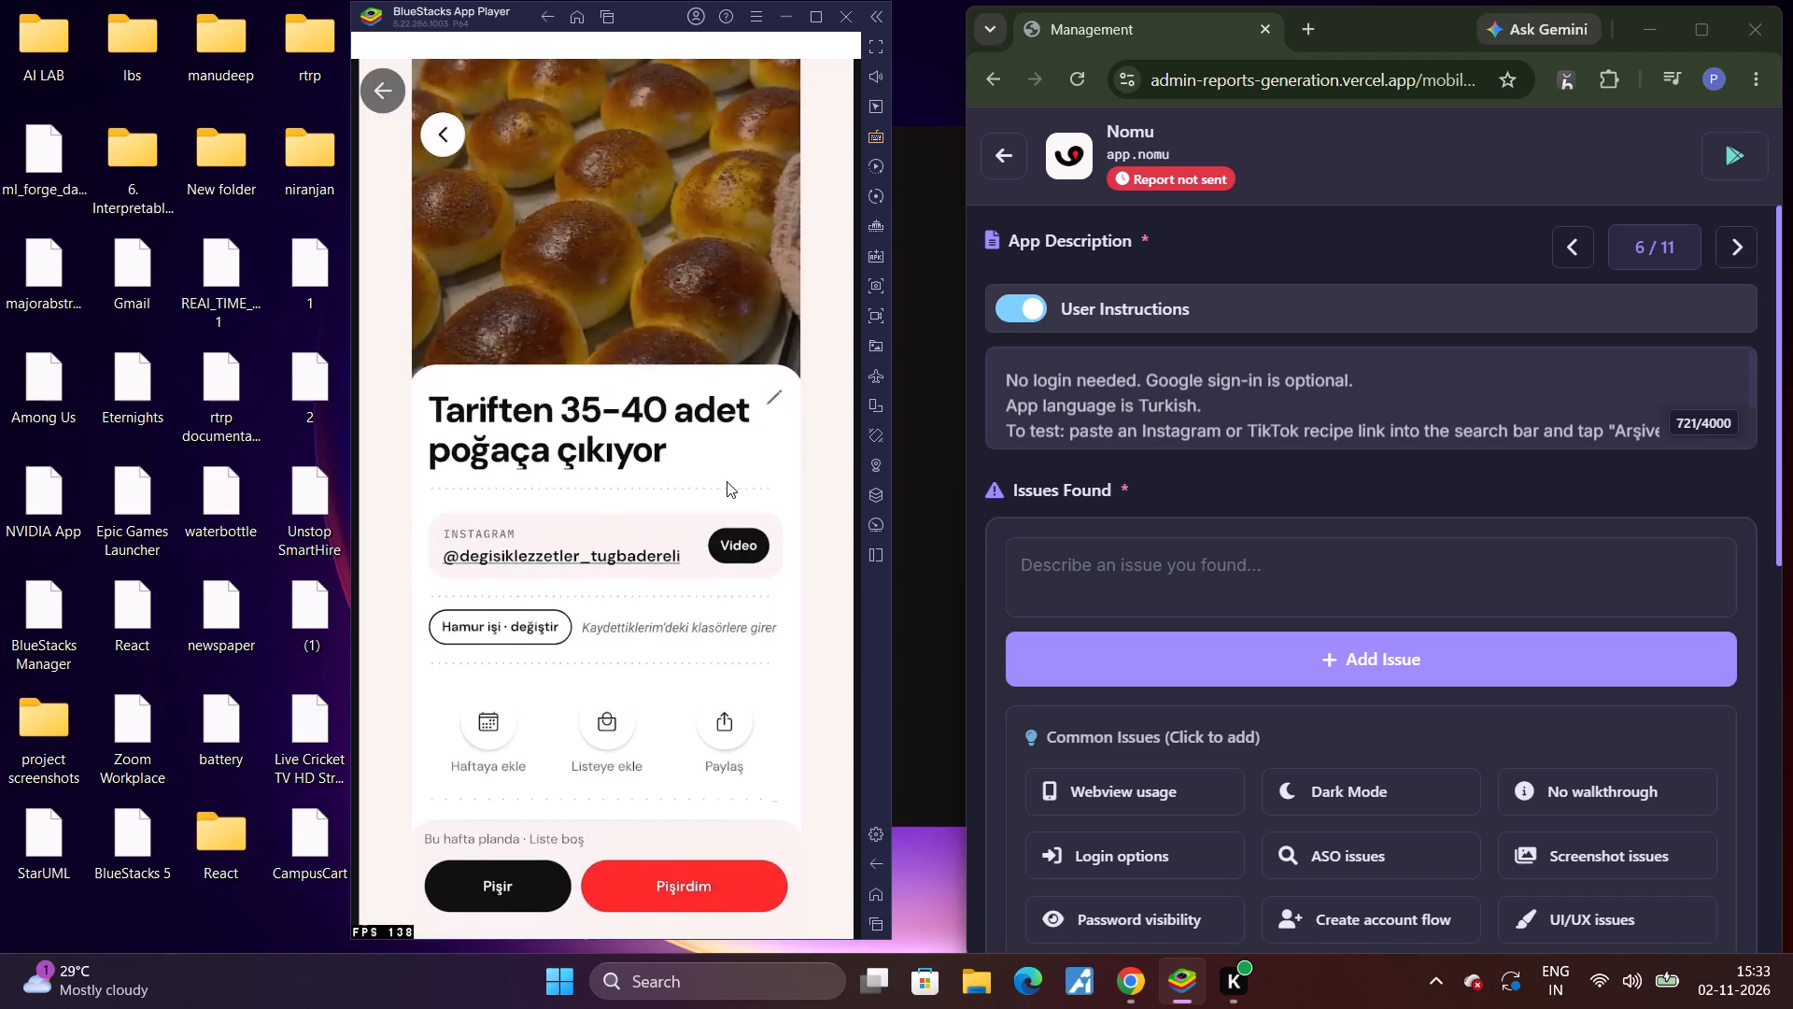
{"action": "left_click_drag", "start_coordinate": [658, 334], "coordinate": [665, 720]}
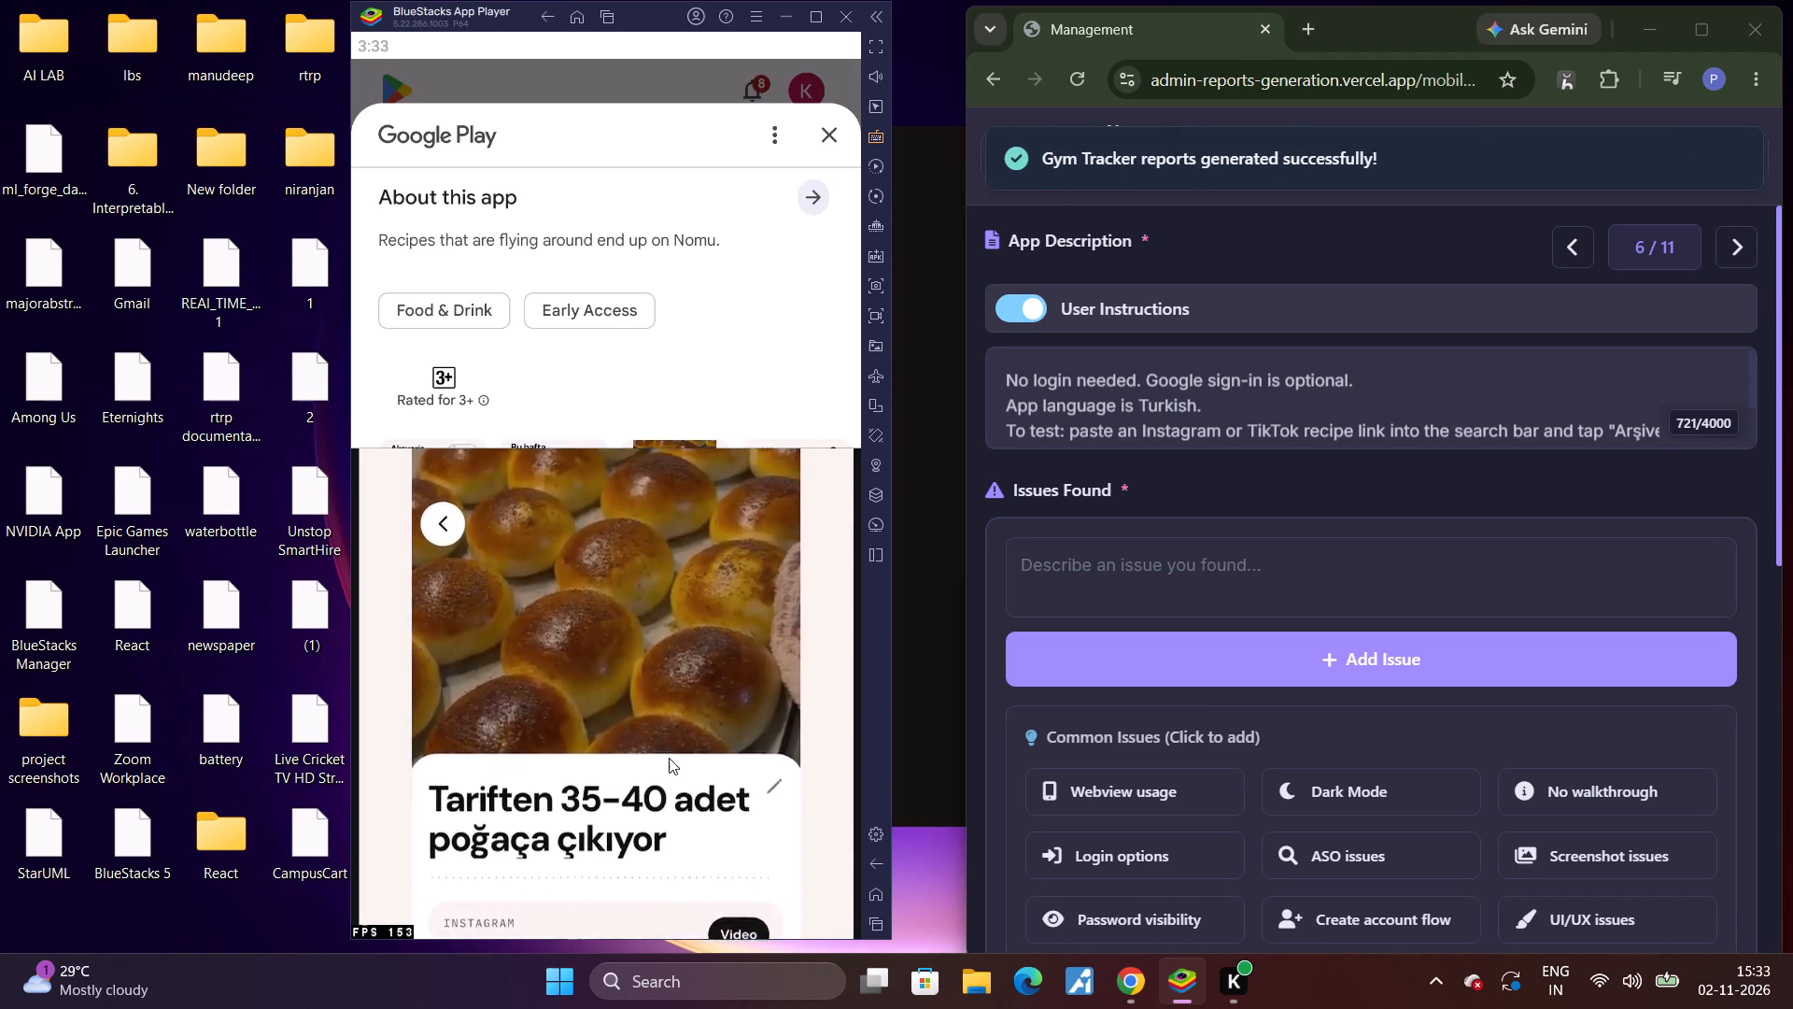
{"action": "left_click_drag", "start_coordinate": [603, 256], "coordinate": [667, 652]}
Launch Nomu from Google Play and add the No walkthrough and Screenshot issues presets to its desktop report.
{"action": "left_click", "coordinate": [673, 284]}
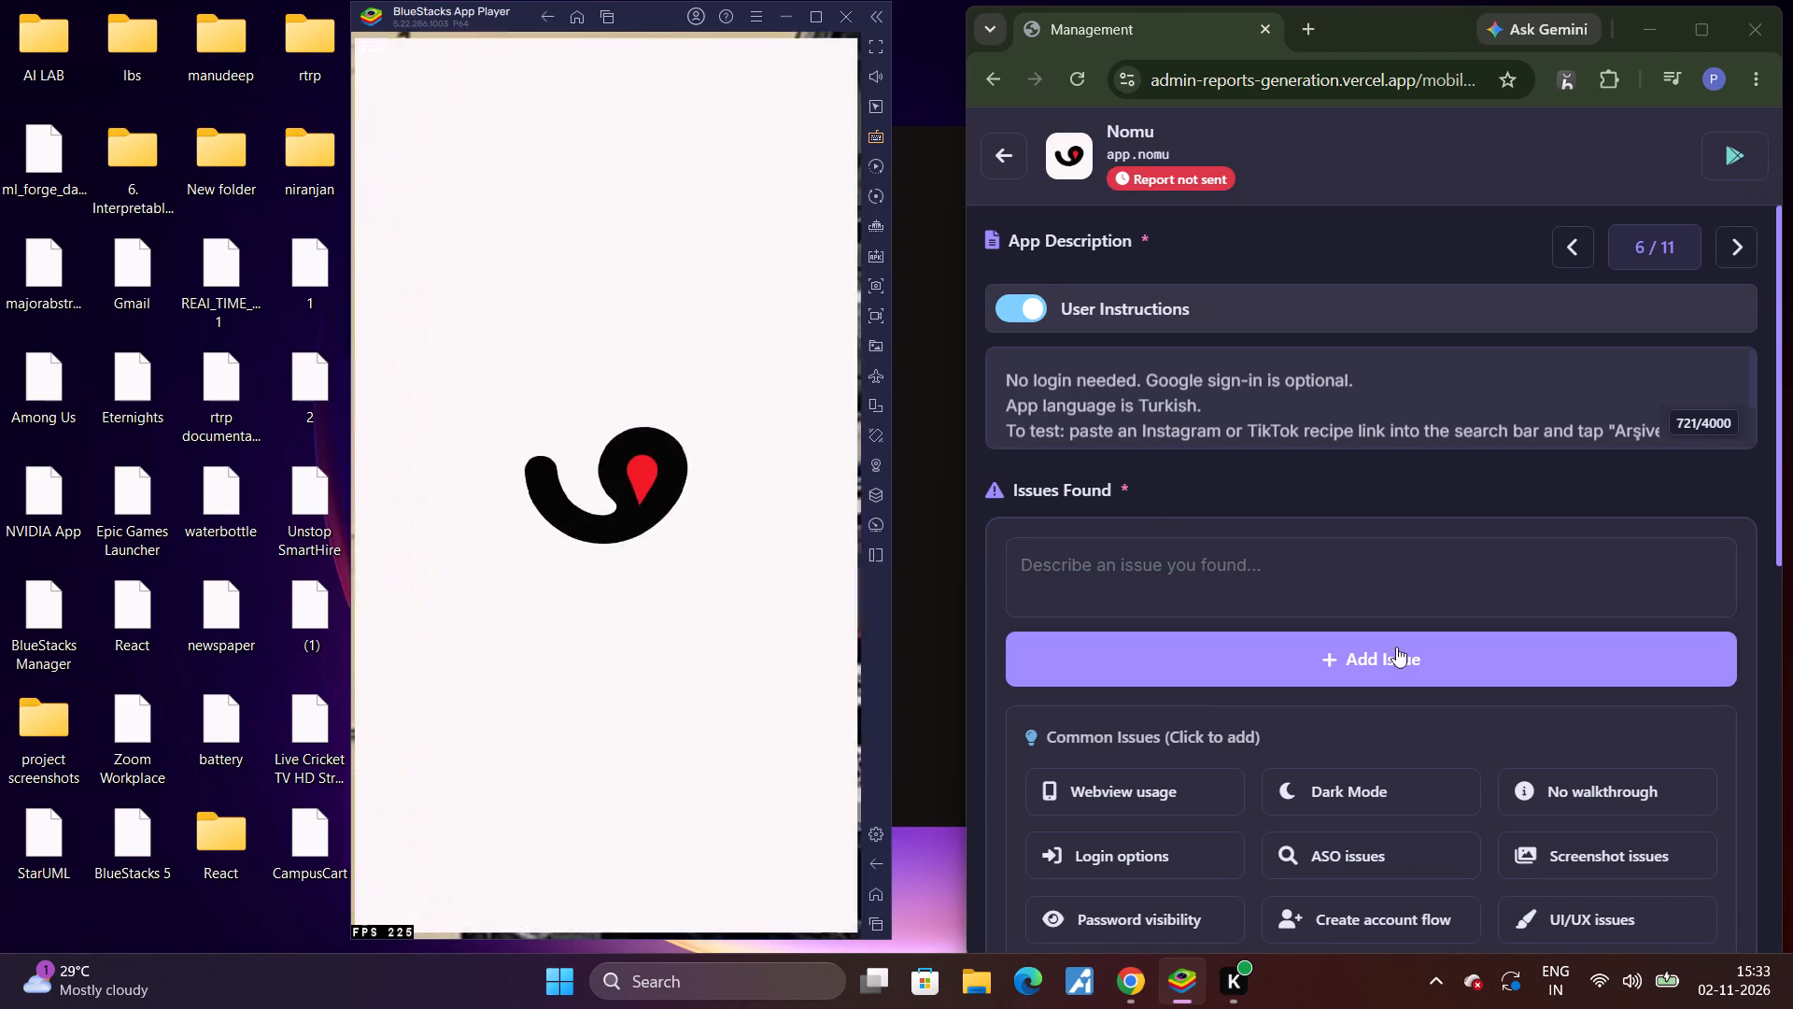
{"action": "left_click", "coordinate": [1566, 787]}
{"action": "left_click", "coordinate": [1560, 843]}
Skip Nomu's introductory onboarding screens in the emulator.
{"action": "left_click", "coordinate": [636, 629]}
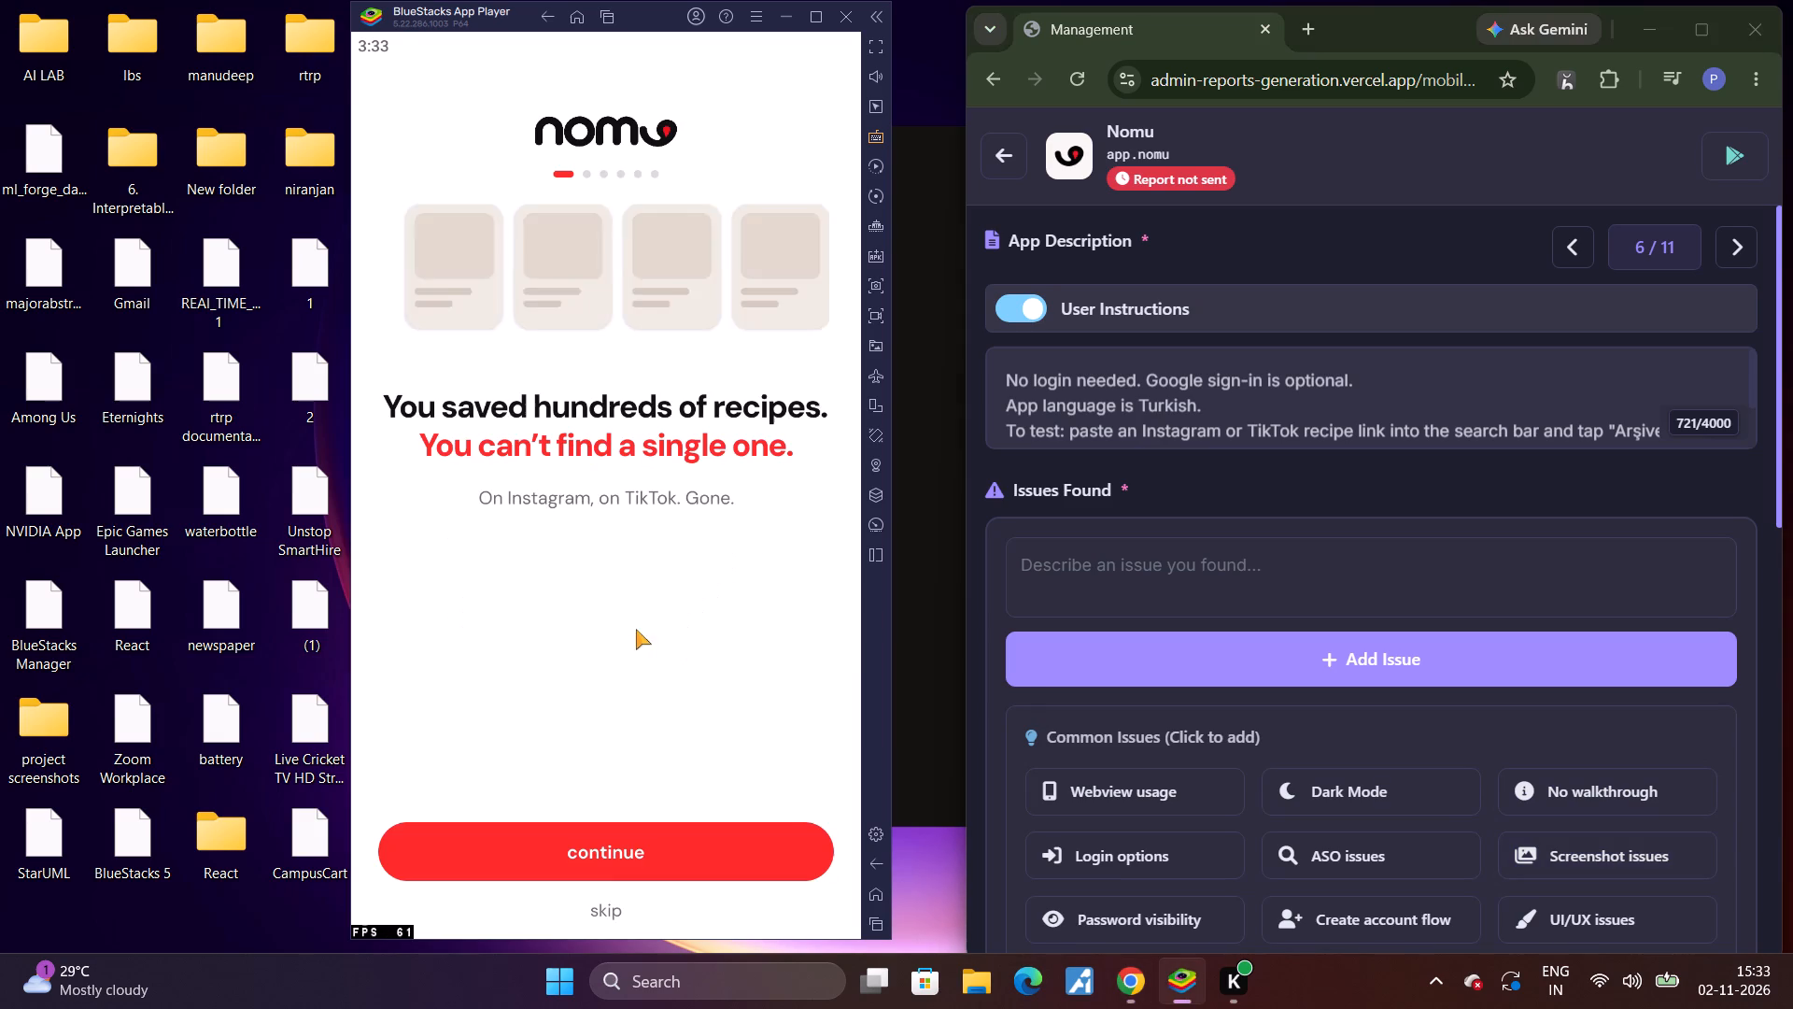
{"action": "left_click", "coordinate": [626, 923]}
{"action": "left_click", "coordinate": [584, 908]}
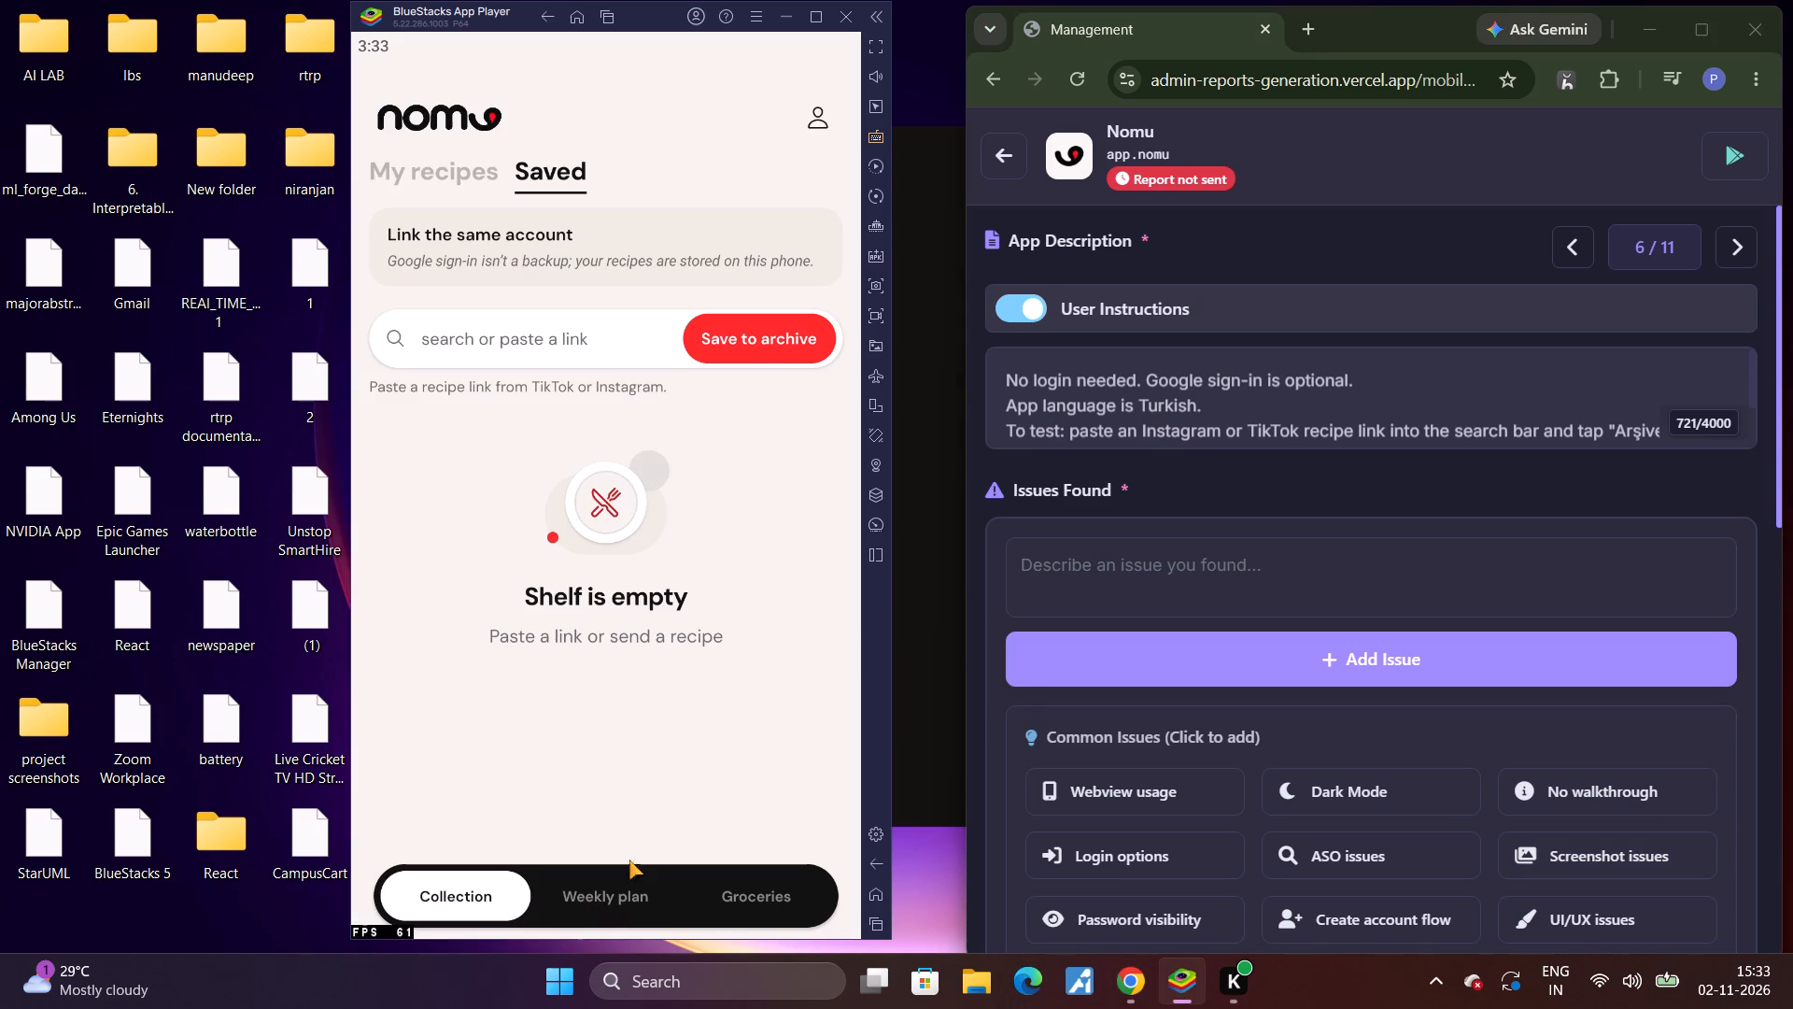
Check Nomu's issue list on the desktop report page and try to sign in to Nomu with Google from its profile.
{"action": "left_click", "coordinate": [826, 104]}
{"action": "scroll", "coordinate": [1240, 403], "scroll_direction": "down", "scroll_amount": 5}
{"action": "scroll", "coordinate": [1312, 540], "scroll_direction": "down", "scroll_amount": 7}
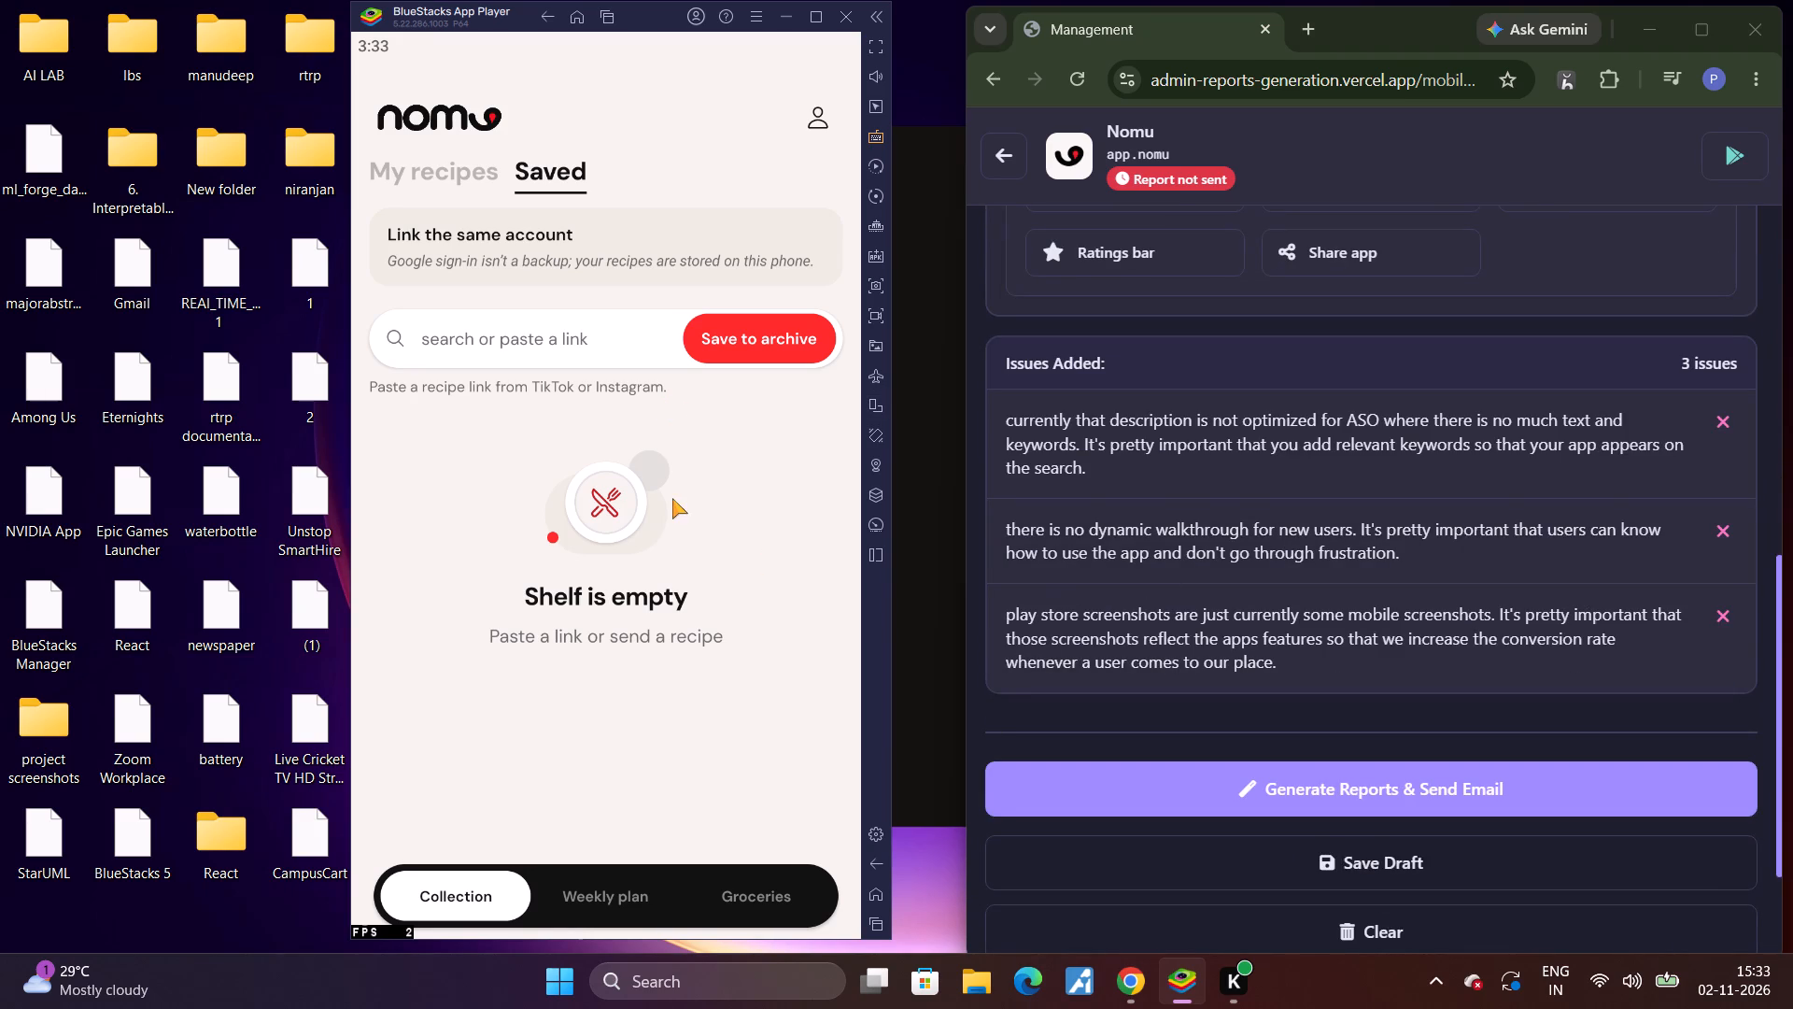
{"action": "left_click", "coordinate": [812, 118]}
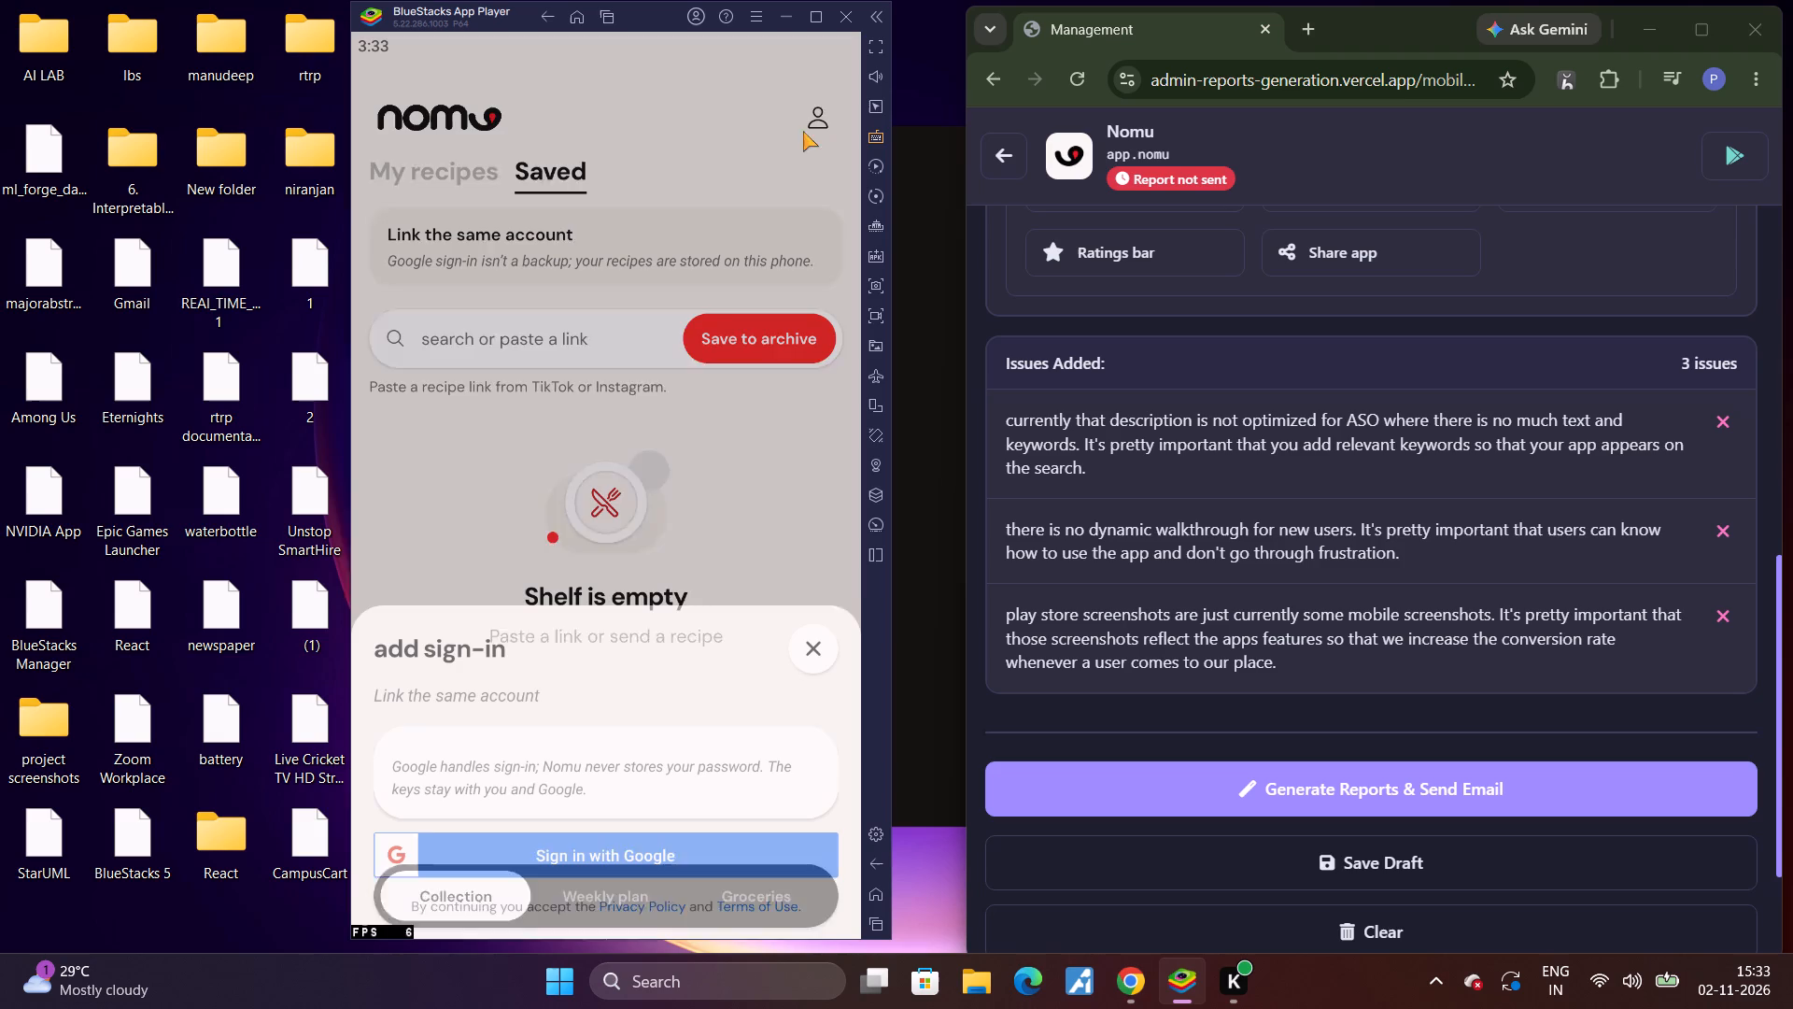
{"action": "left_click", "coordinate": [530, 853]}
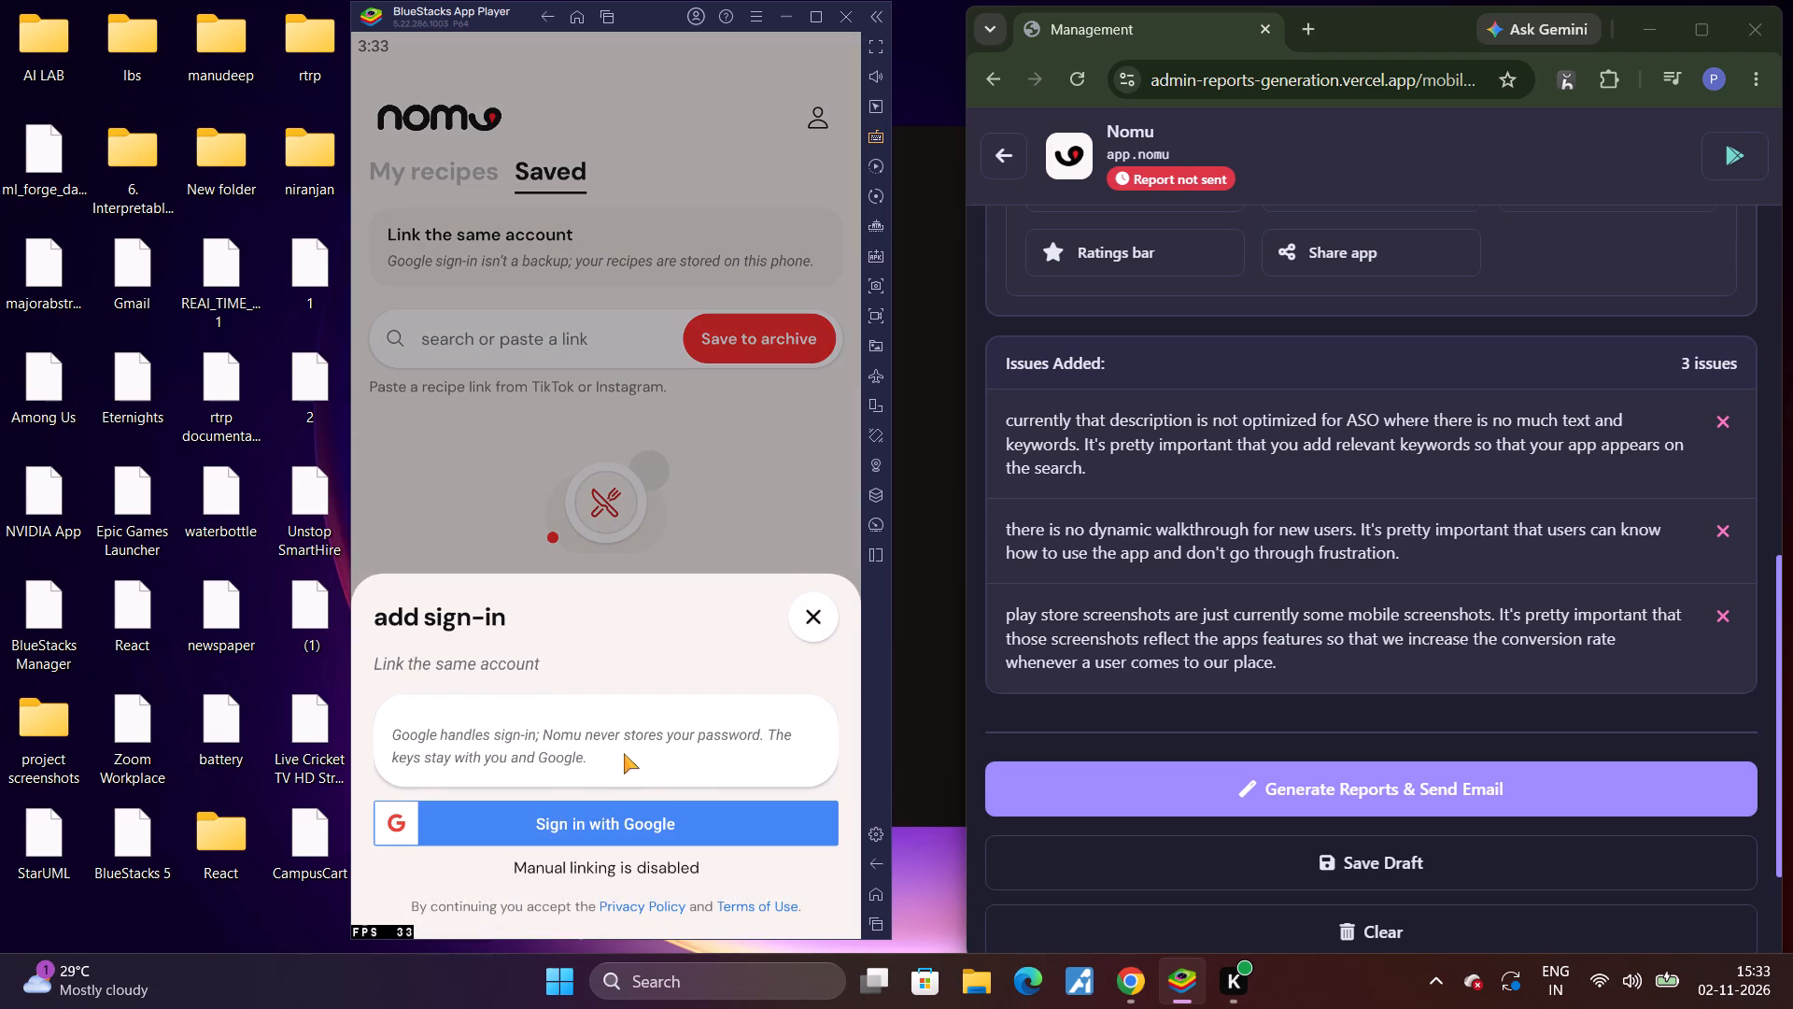
{"action": "left_click", "coordinate": [585, 813]}
{"action": "left_click", "coordinate": [806, 613]}
Examine Nomu's My recipes and Groceries sections.
{"action": "left_click_drag", "start_coordinate": [532, 526], "coordinate": [606, 850]}
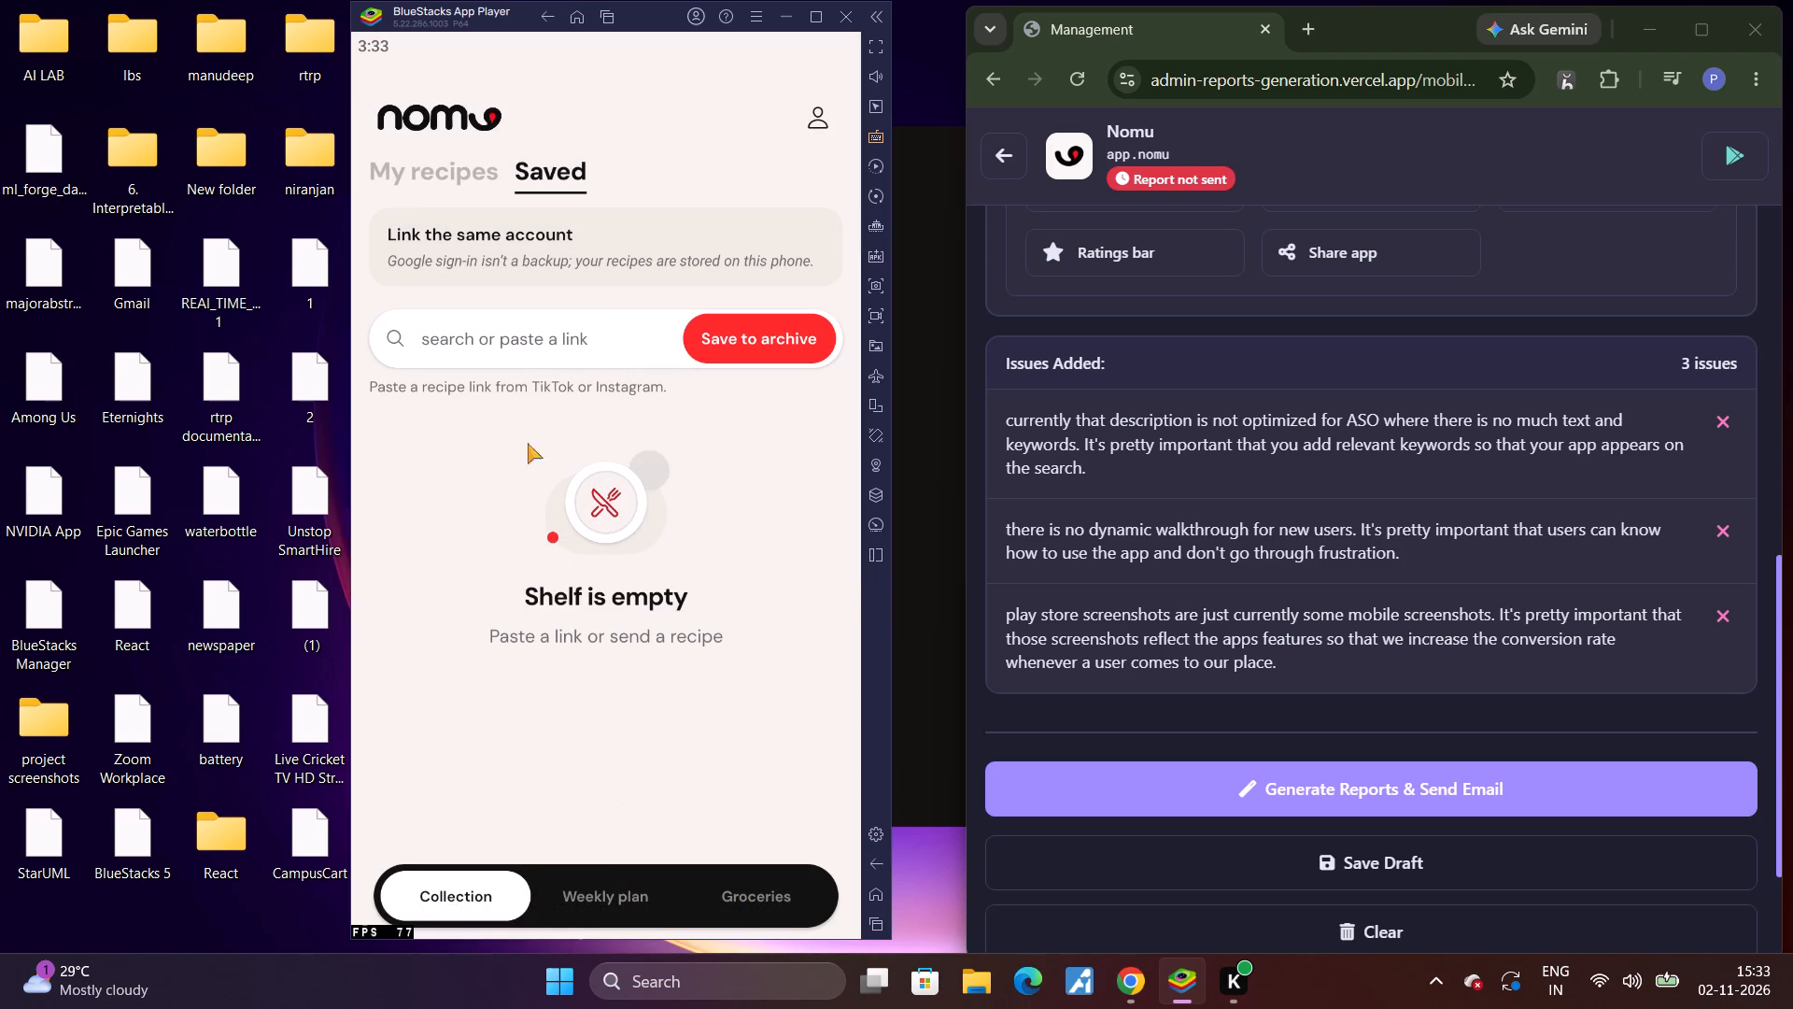
{"action": "left_click", "coordinate": [430, 179]}
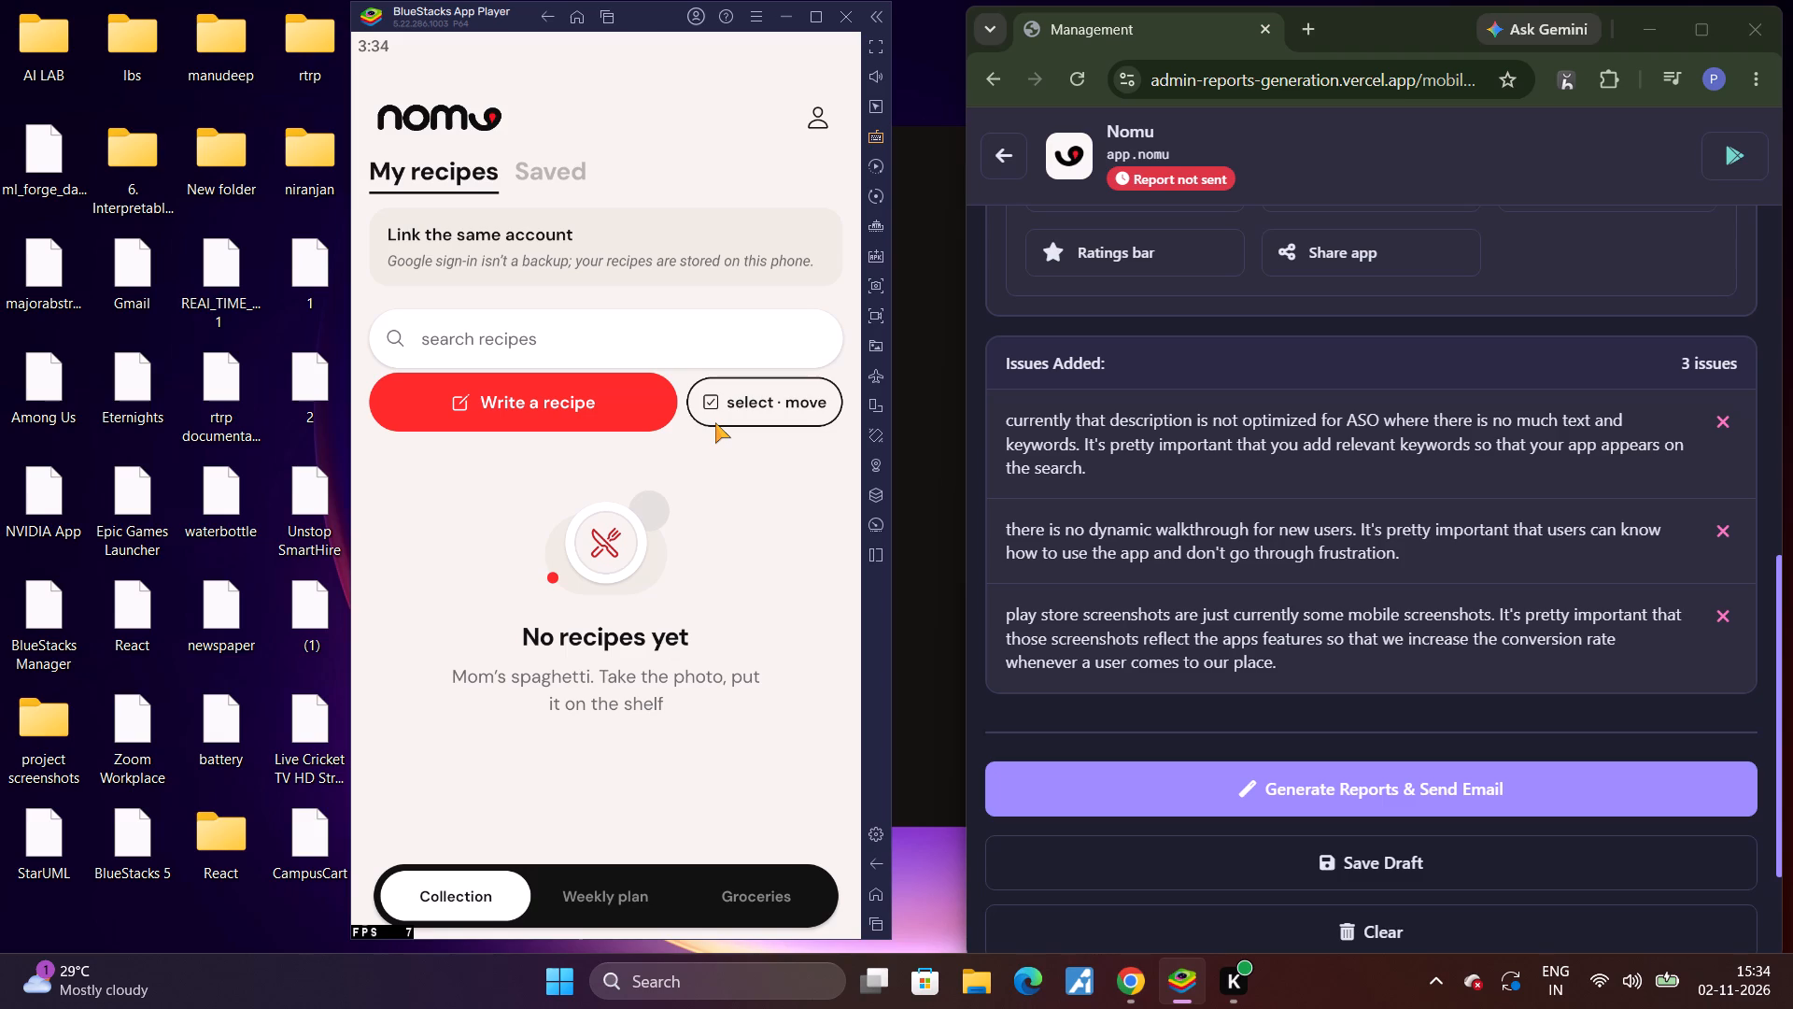
{"action": "left_click", "coordinate": [737, 901]}
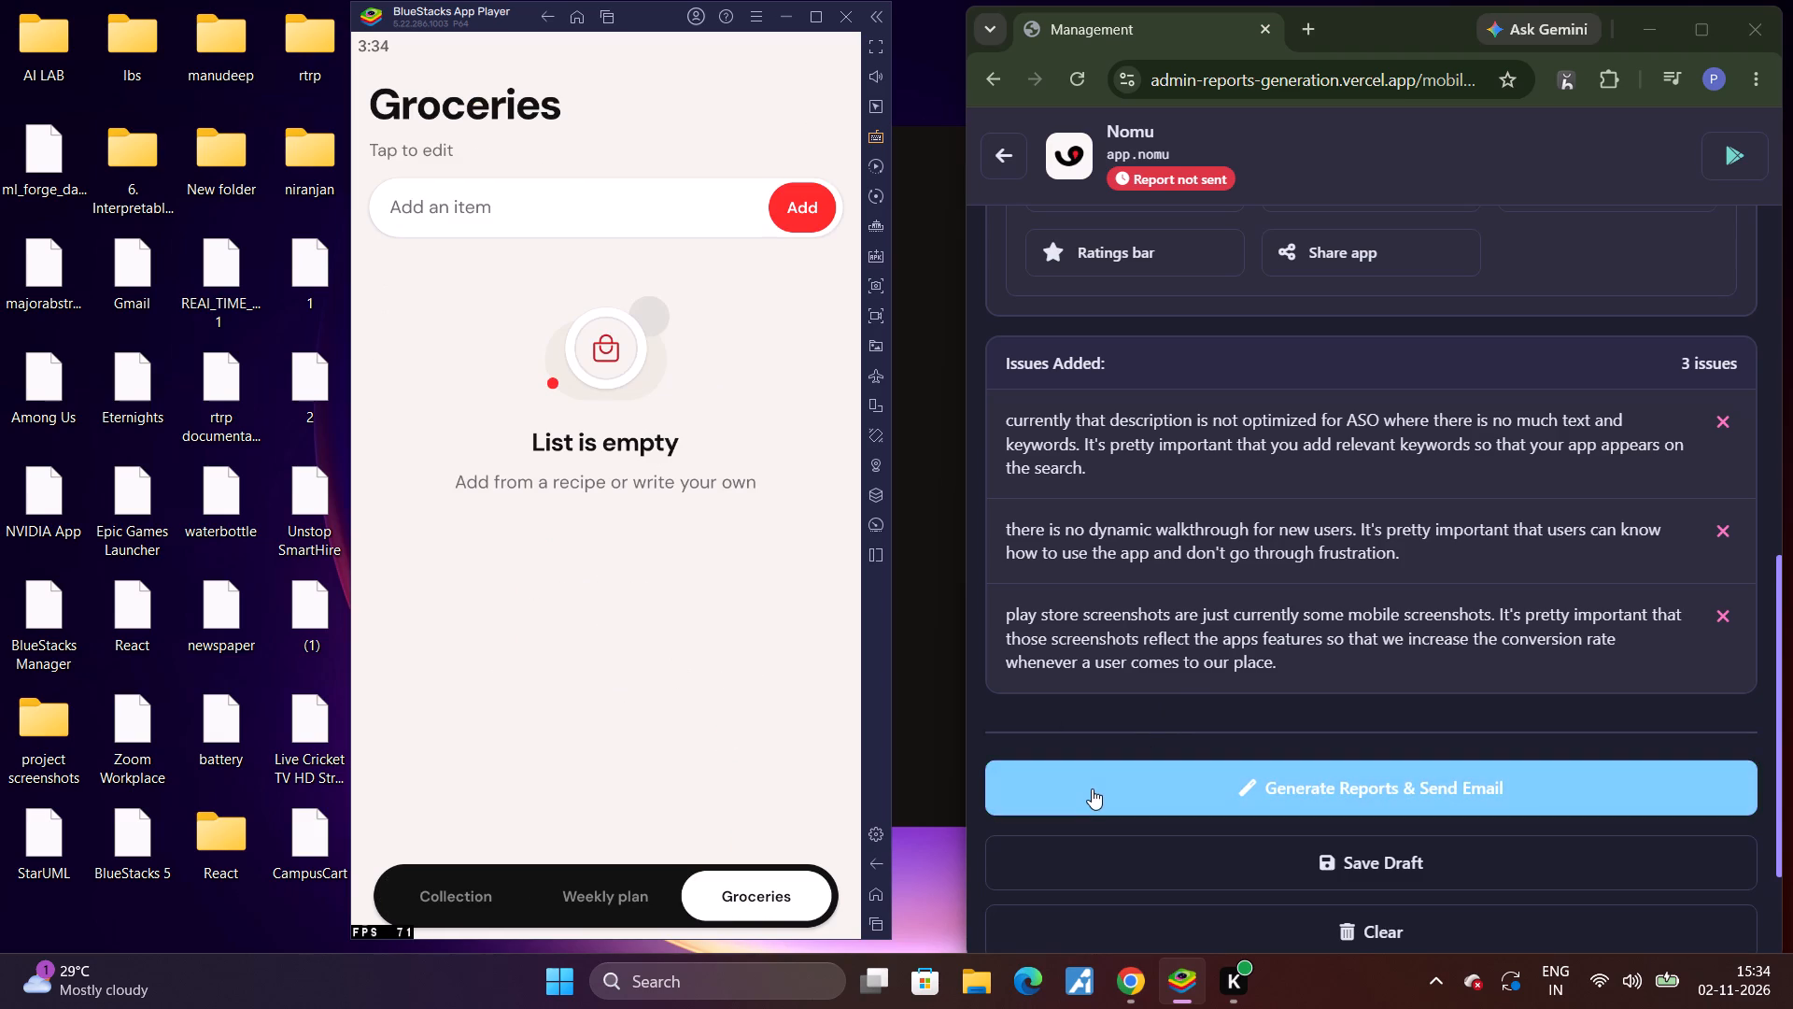
Generate and email the Nomu report, and advance the desktop report page to app 7 of 11, AirEye.
{"action": "left_click", "coordinate": [1092, 789]}
{"action": "scroll", "coordinate": [1092, 789], "scroll_direction": "up", "scroll_amount": 8}
{"action": "left_click", "coordinate": [1722, 249]}
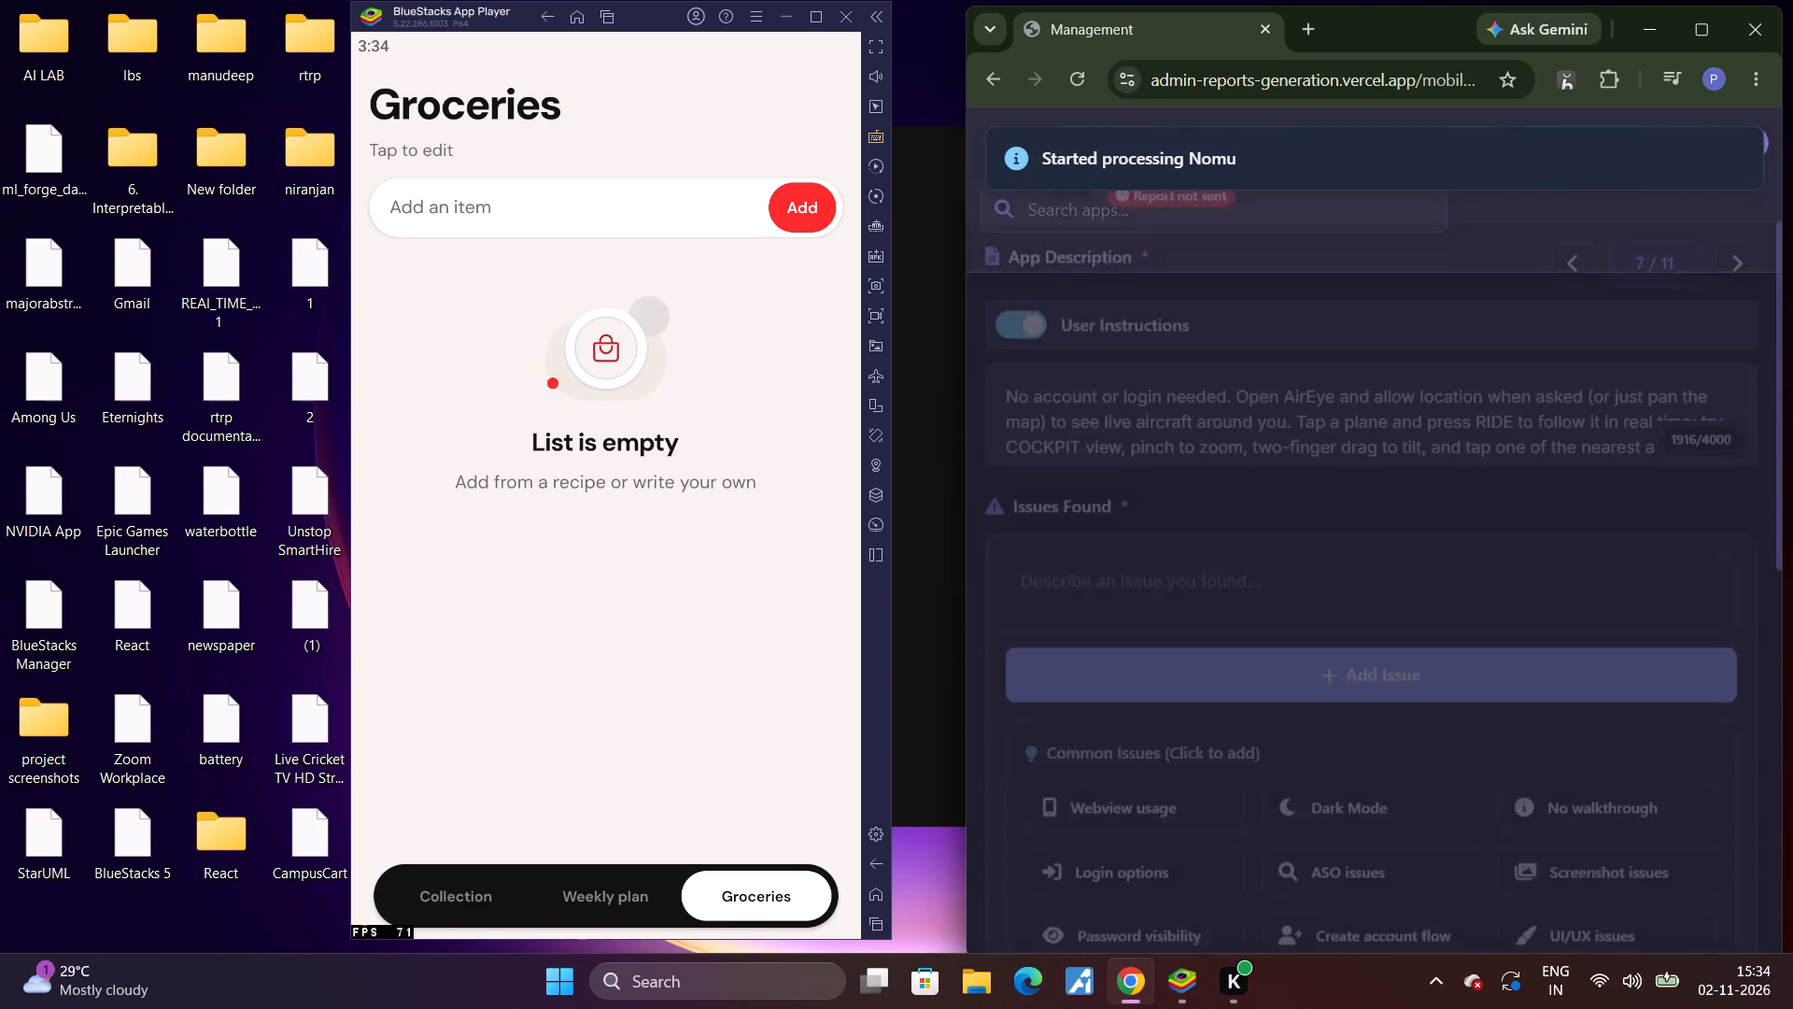
Uninstall Nomu from its Google Play page in the emulator.
{"action": "left_click", "coordinate": [863, 912]}
{"action": "left_click", "coordinate": [574, 346]}
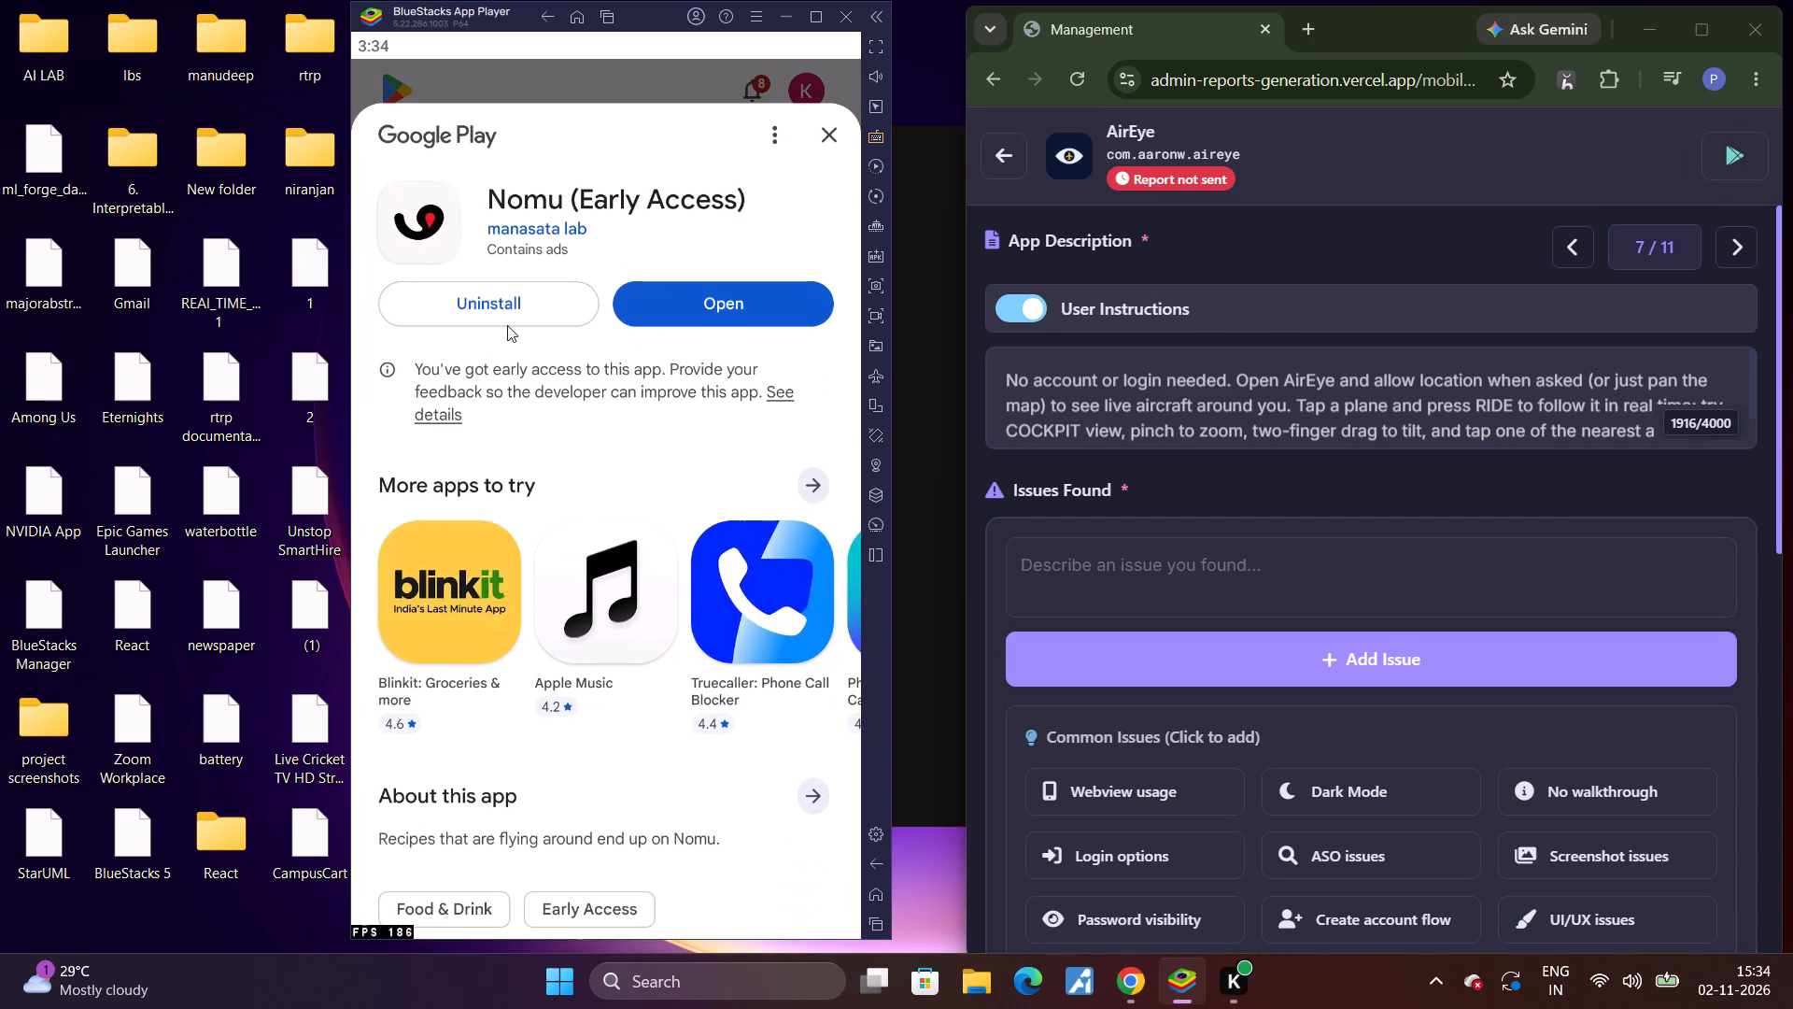
{"action": "left_click", "coordinate": [502, 317]}
{"action": "left_click", "coordinate": [773, 529]}
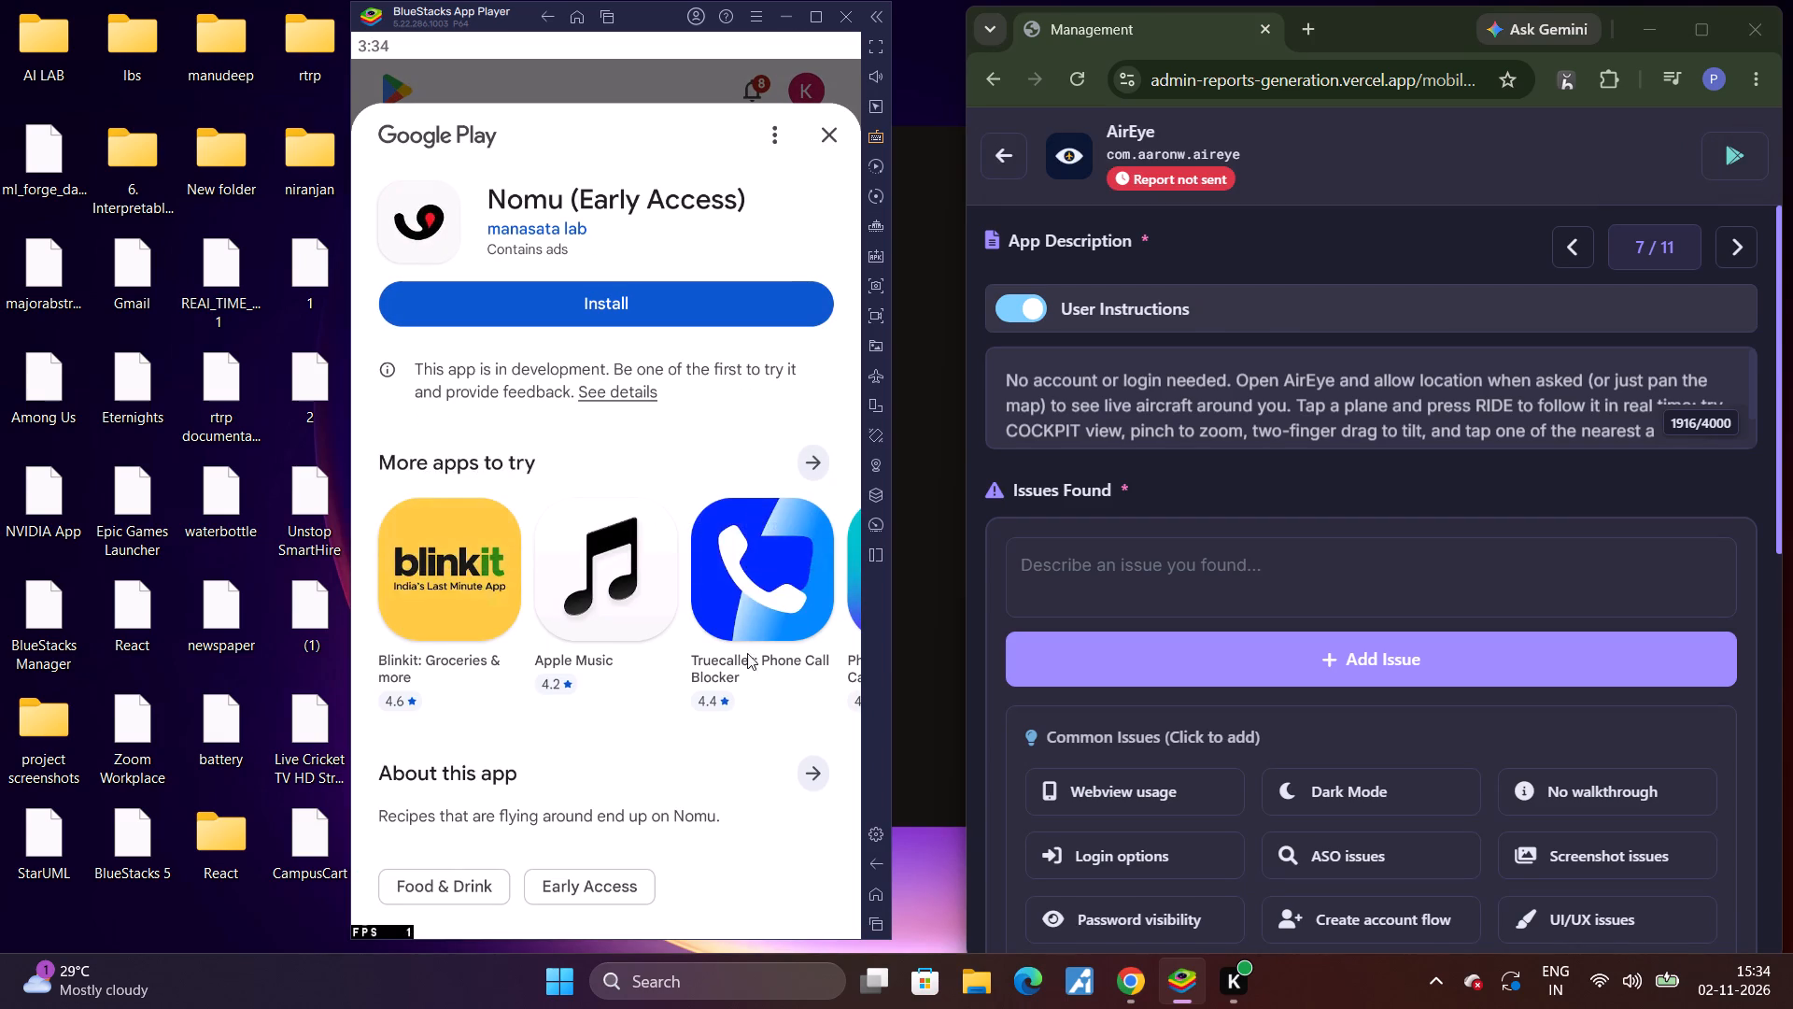
Advance the emulator's Chrome report page to app 7 of 11, AirEye, and open the app's Google Play page.
{"action": "left_click", "coordinate": [862, 922]}
{"action": "left_click", "coordinate": [711, 442]}
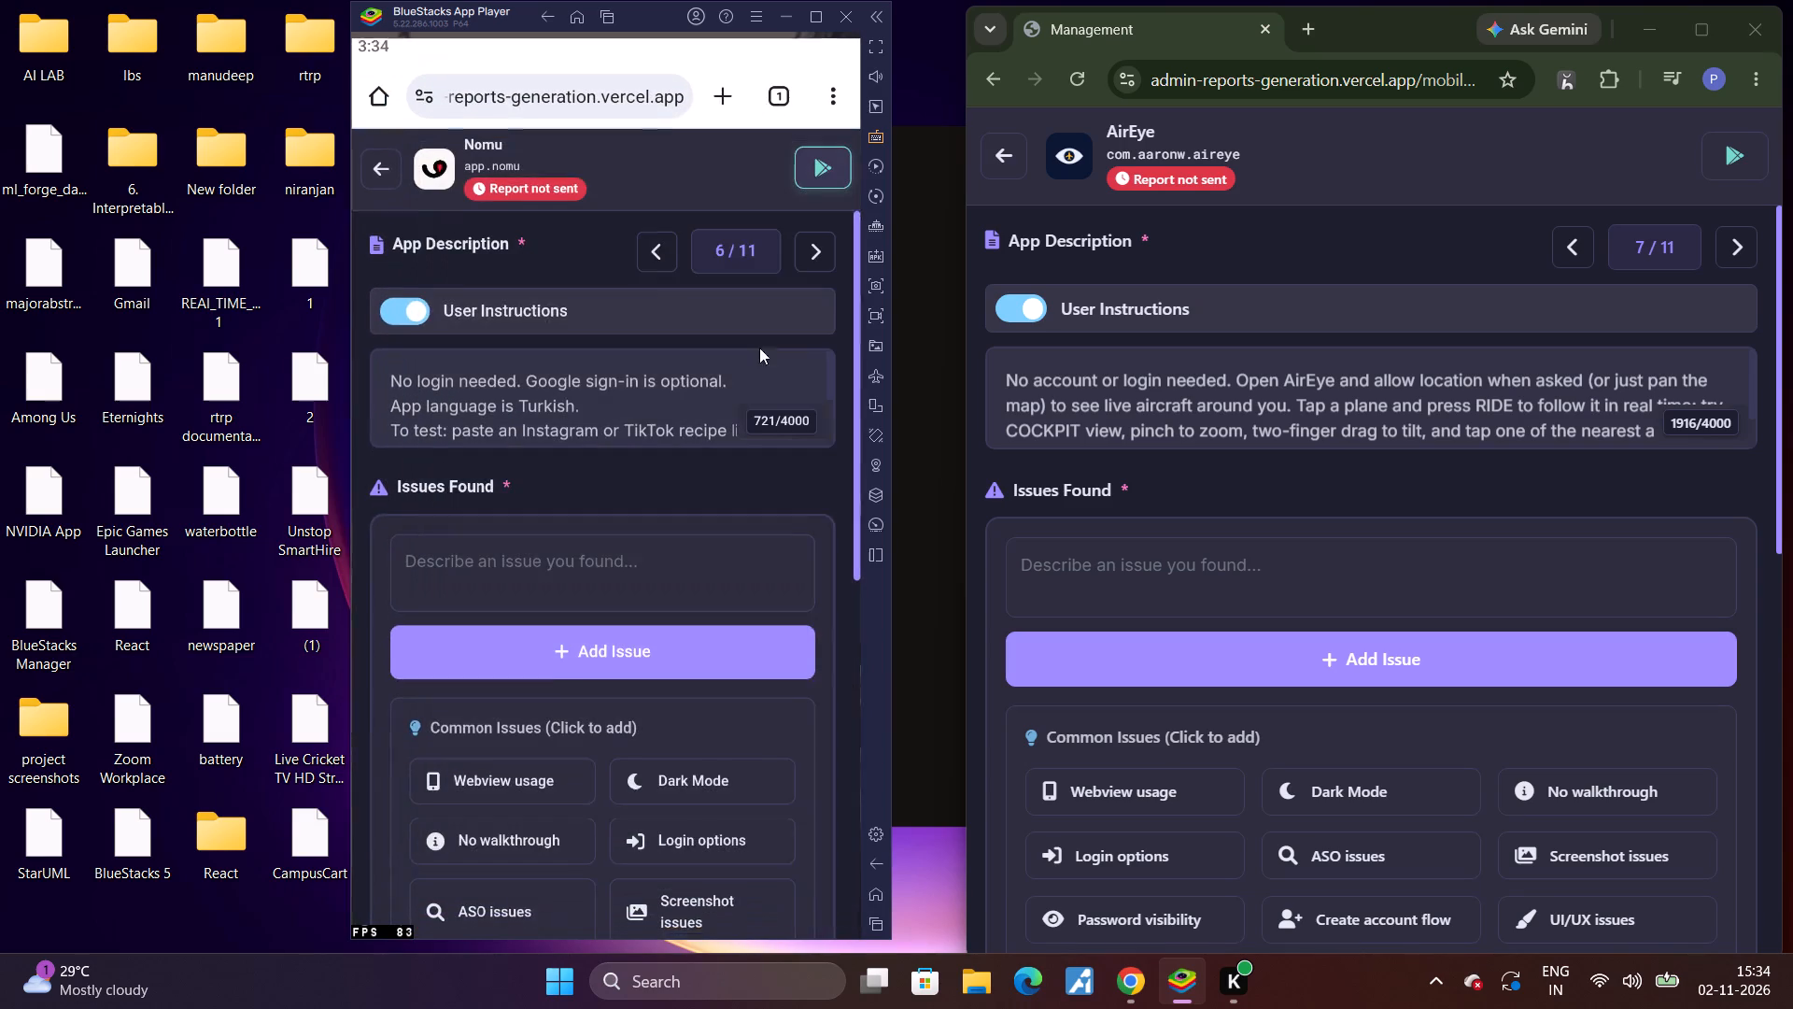
{"action": "left_click", "coordinate": [813, 246]}
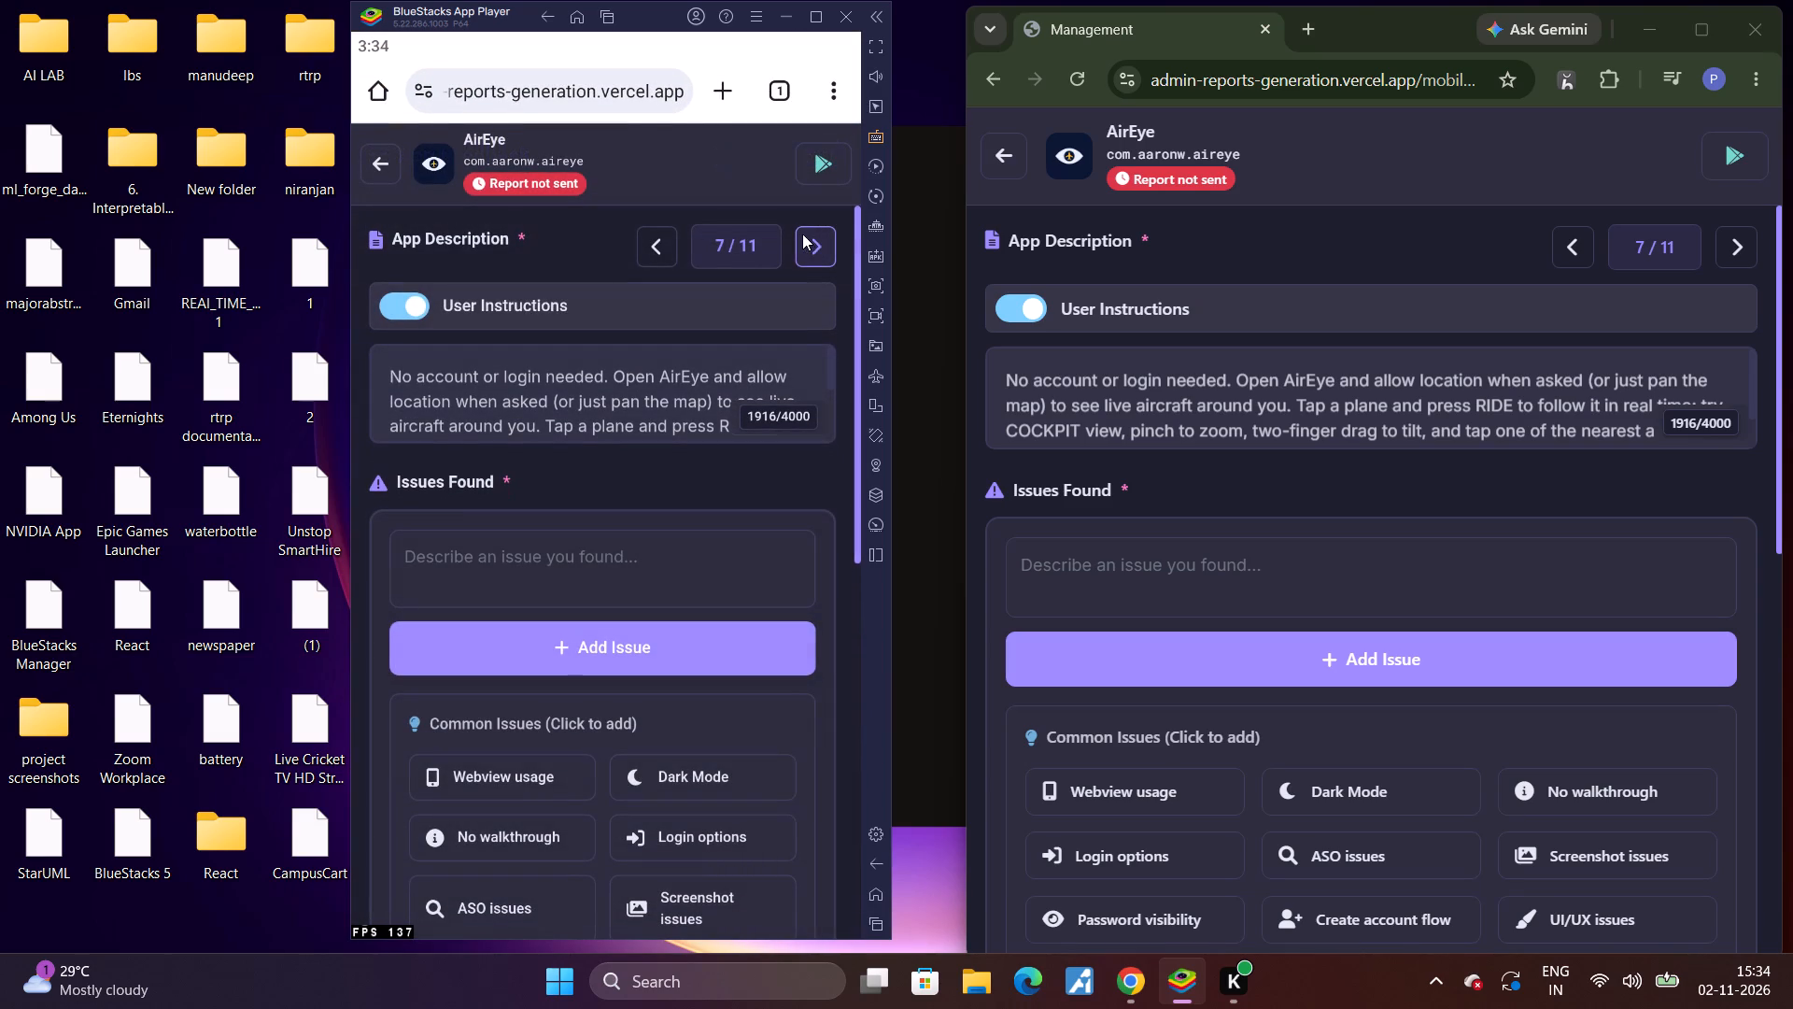
{"action": "left_click", "coordinate": [828, 143]}
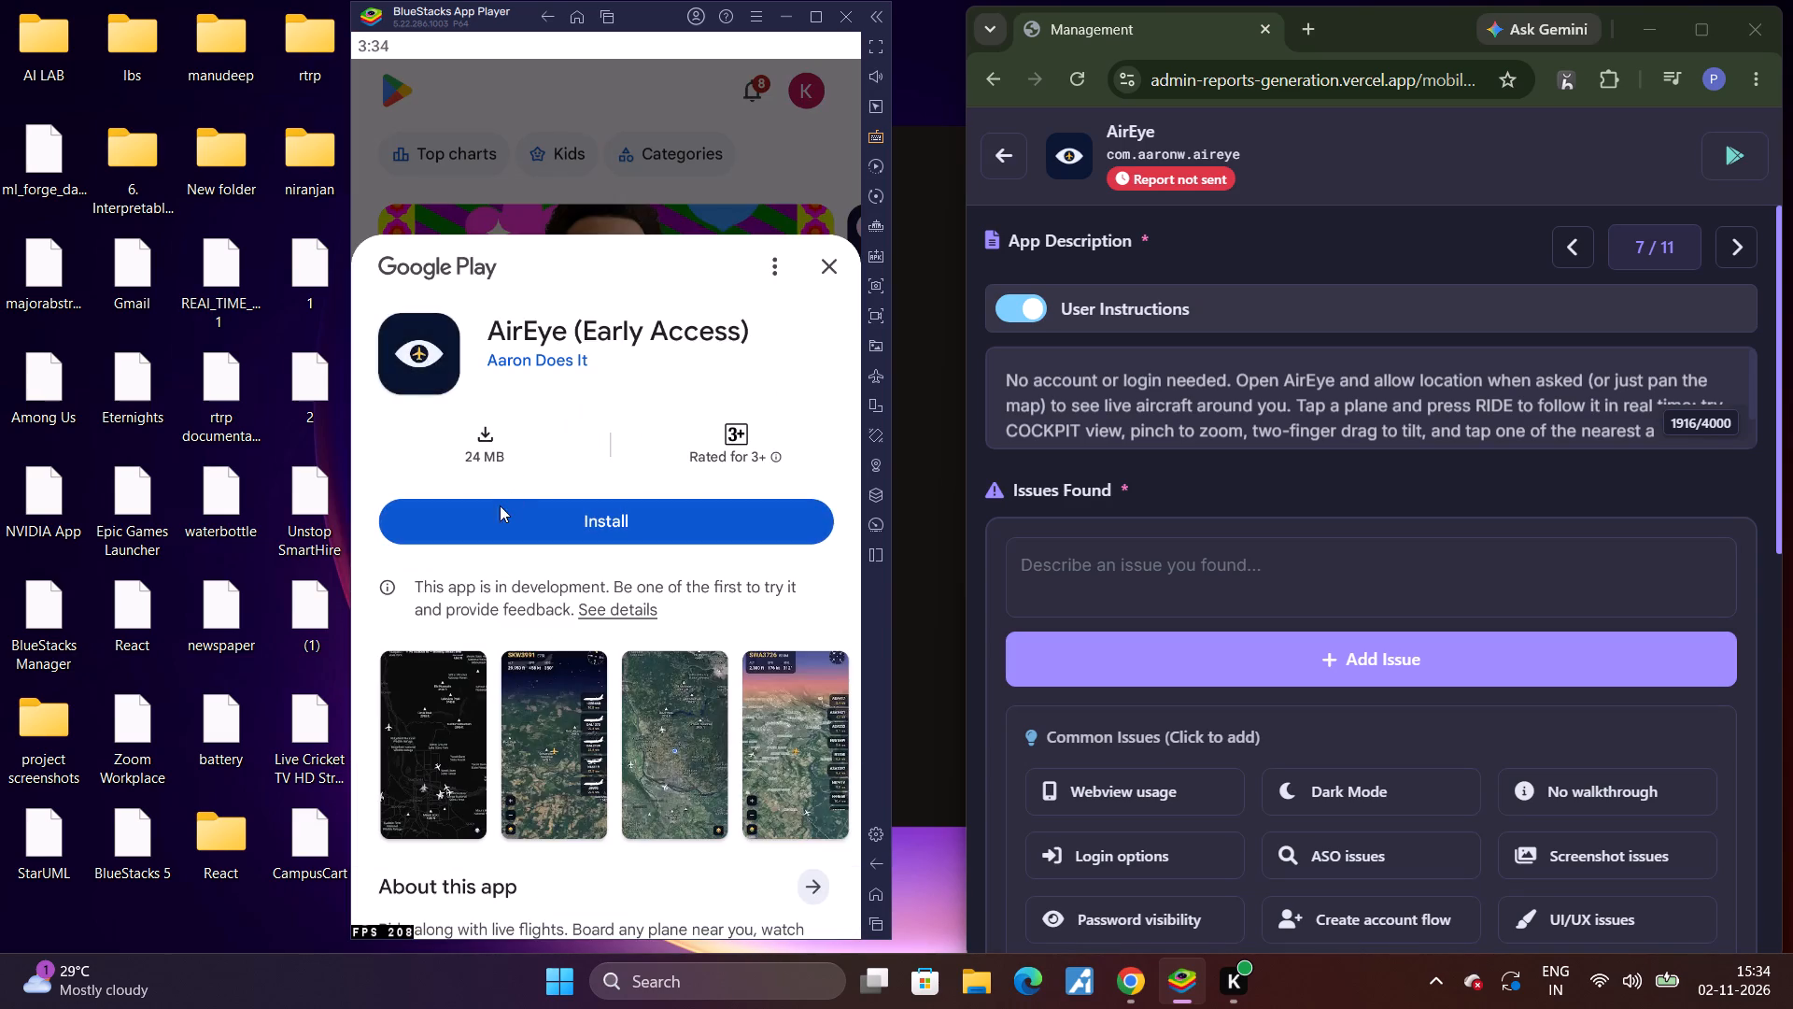
Install AirEye from its Google Play page and examine the store screenshots while it downloads.
{"action": "left_click", "coordinate": [495, 512]}
{"action": "left_click_drag", "start_coordinate": [674, 688], "coordinate": [686, 559]}
{"action": "left_click", "coordinate": [707, 438]}
{"action": "left_click", "coordinate": [802, 328]}
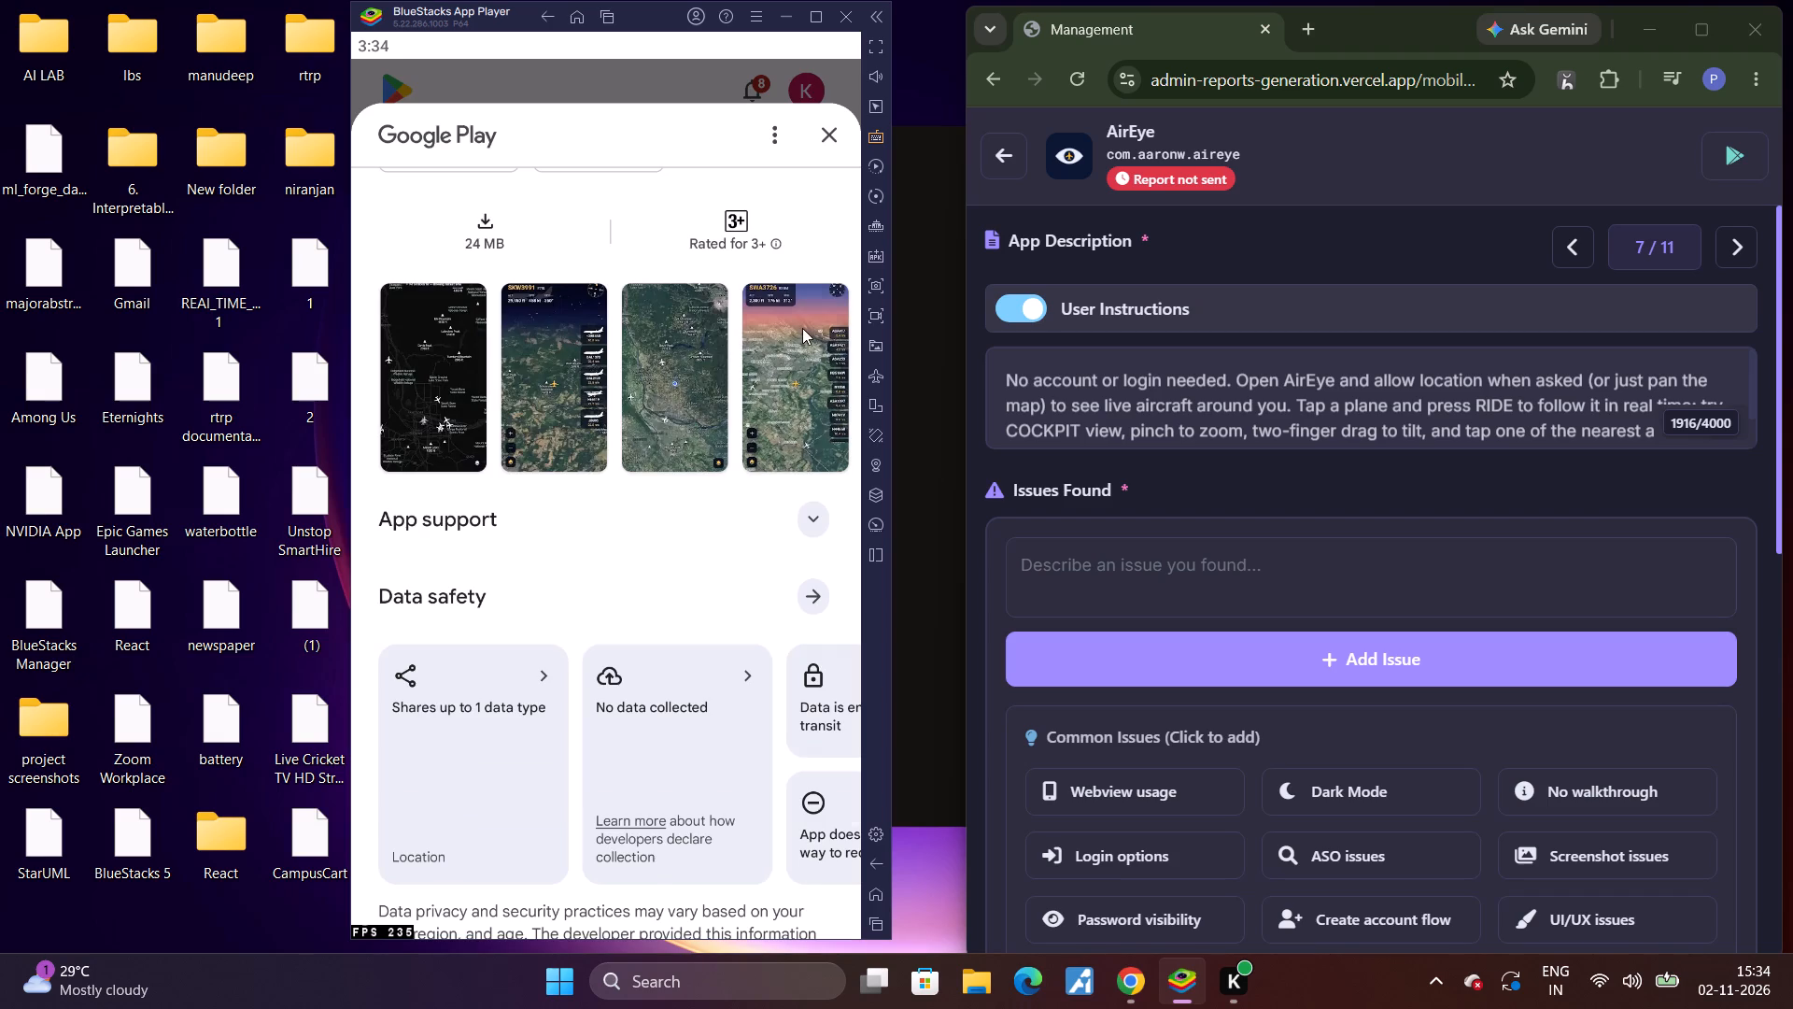
{"action": "left_click_drag", "start_coordinate": [696, 112], "coordinate": [706, 424]}
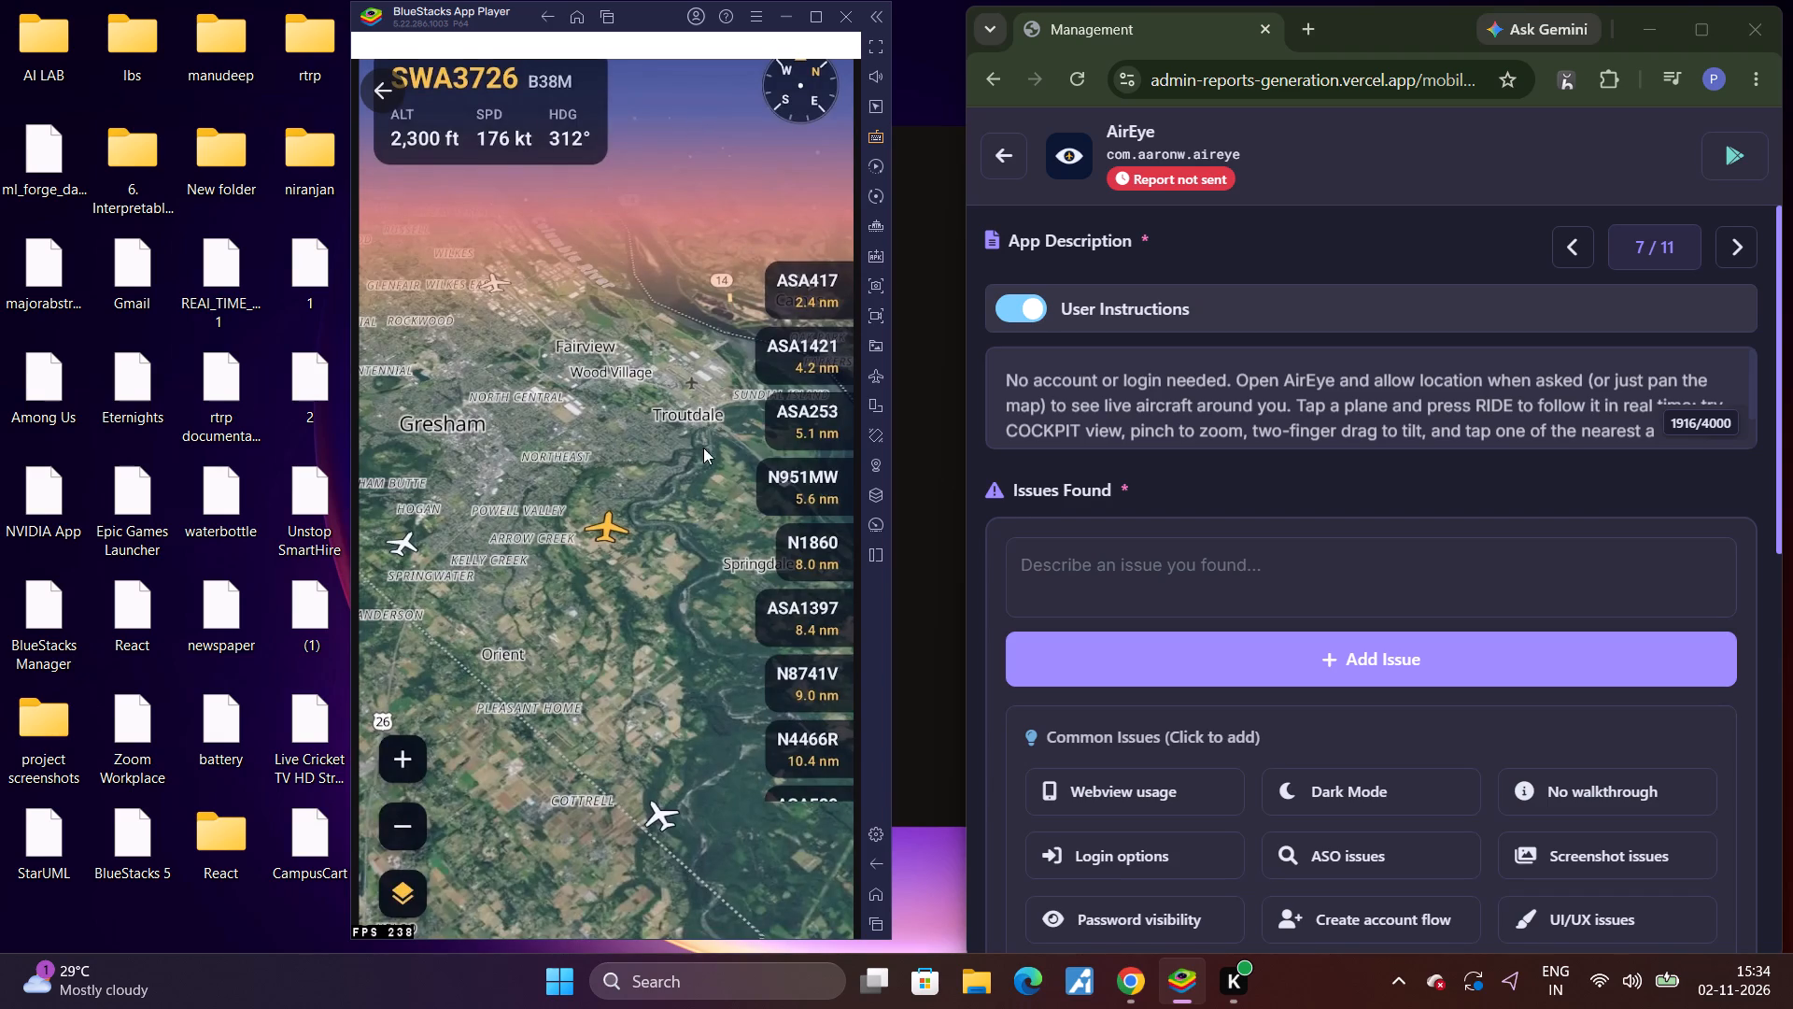
{"action": "left_click_drag", "start_coordinate": [694, 316], "coordinate": [693, 625]}
{"action": "left_click_drag", "start_coordinate": [705, 349], "coordinate": [702, 561]}
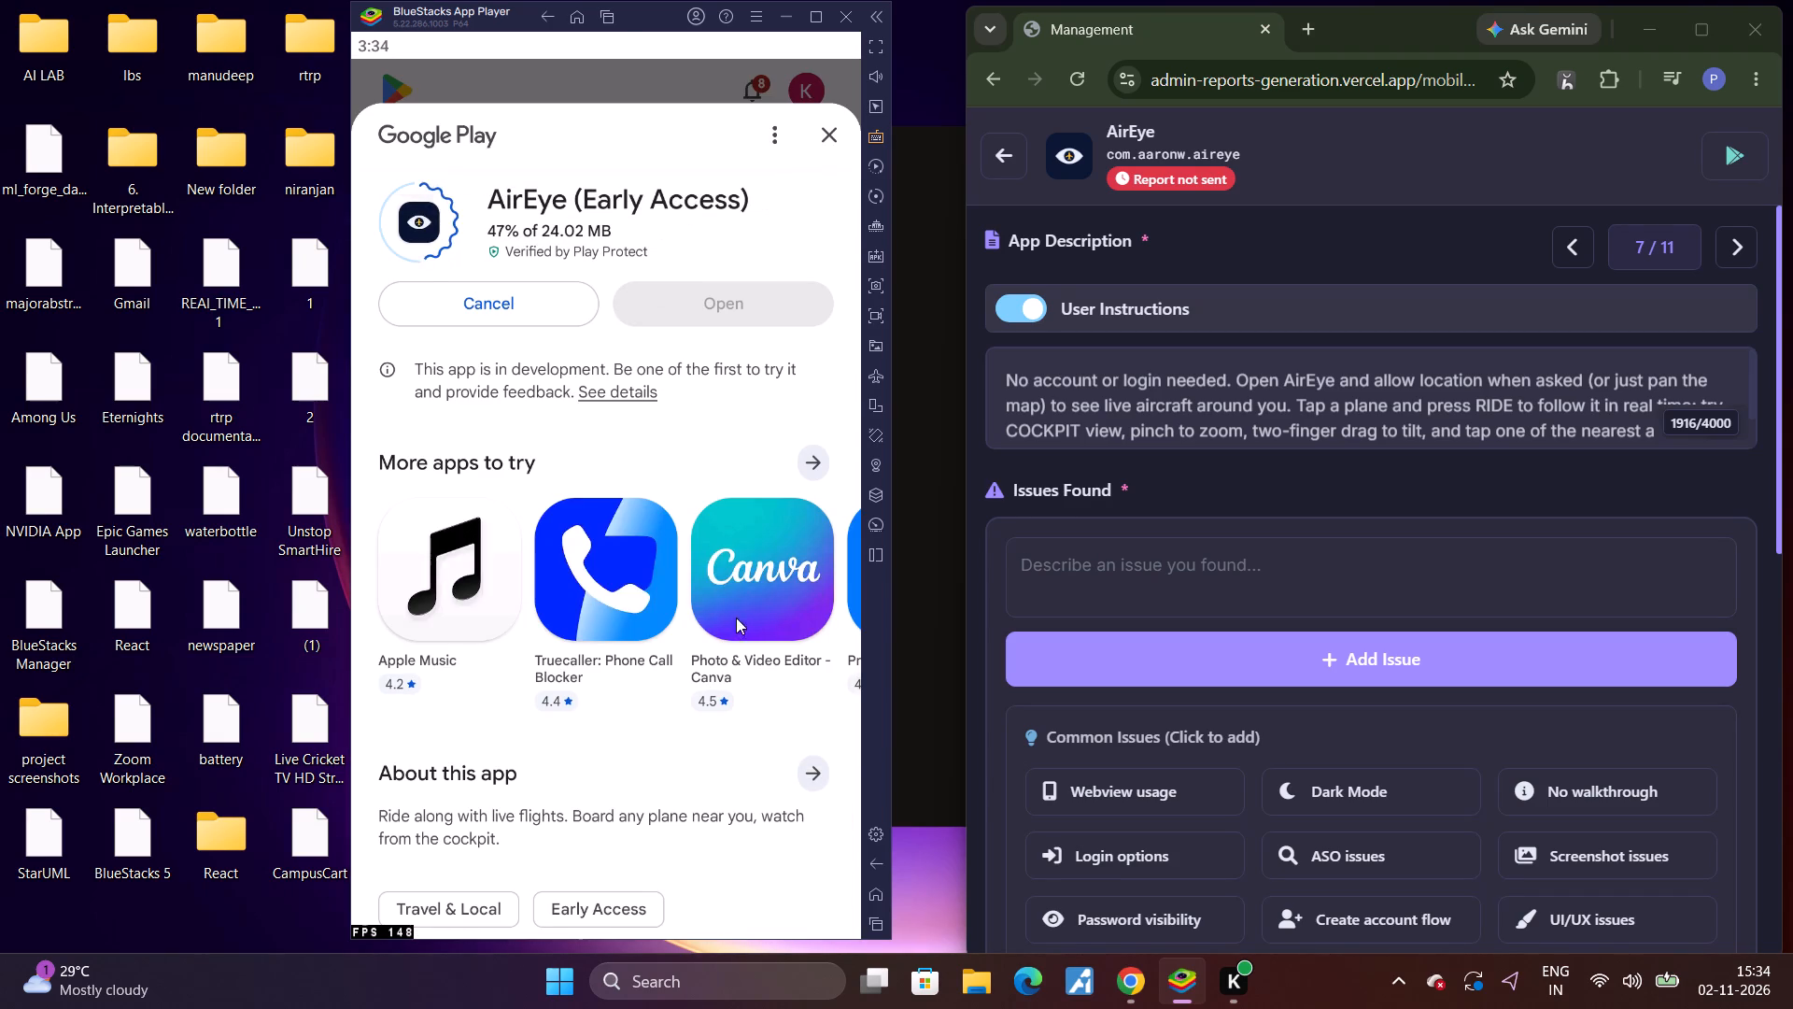
Add the common issues No walkthrough, Screenshot issues and ASO issues to the AirEye report.
{"action": "left_click", "coordinate": [1560, 783]}
{"action": "left_click", "coordinate": [1546, 858]}
{"action": "scroll", "coordinate": [1515, 654], "scroll_direction": "down", "scroll_amount": 2}
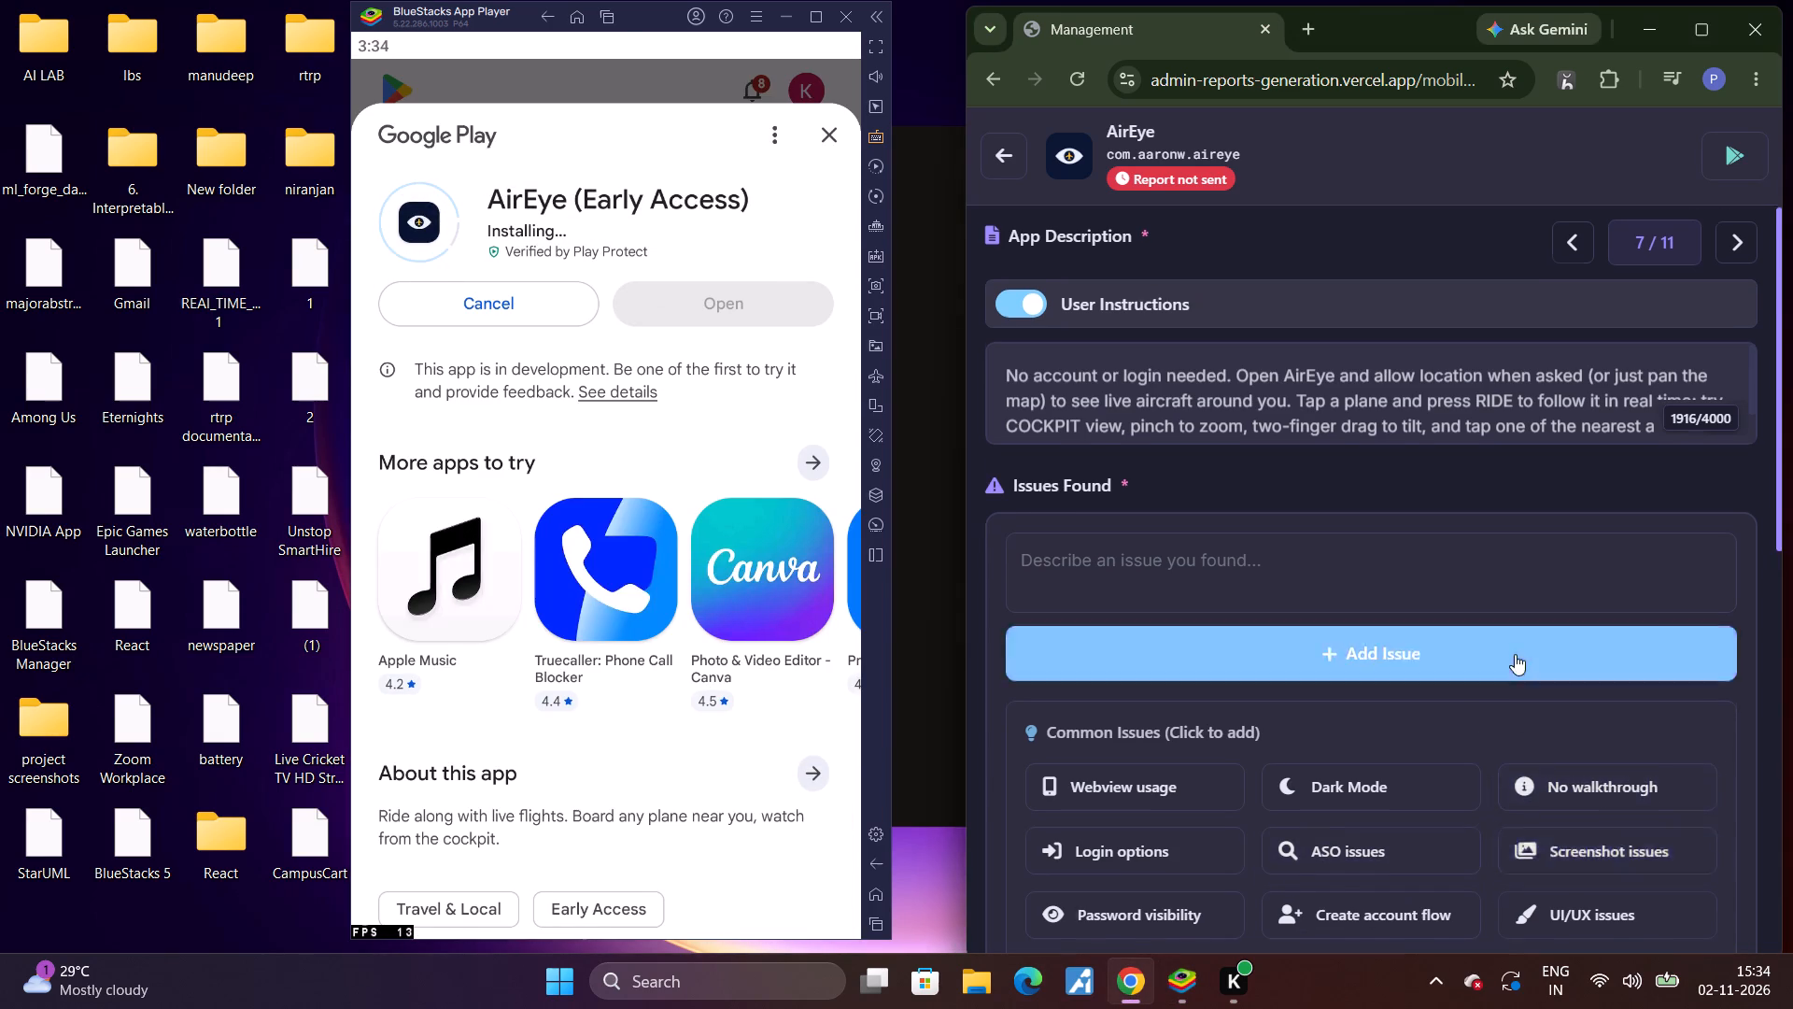
{"action": "scroll", "coordinate": [1515, 654], "scroll_direction": "down", "scroll_amount": 3}
{"action": "left_click", "coordinate": [1306, 281]}
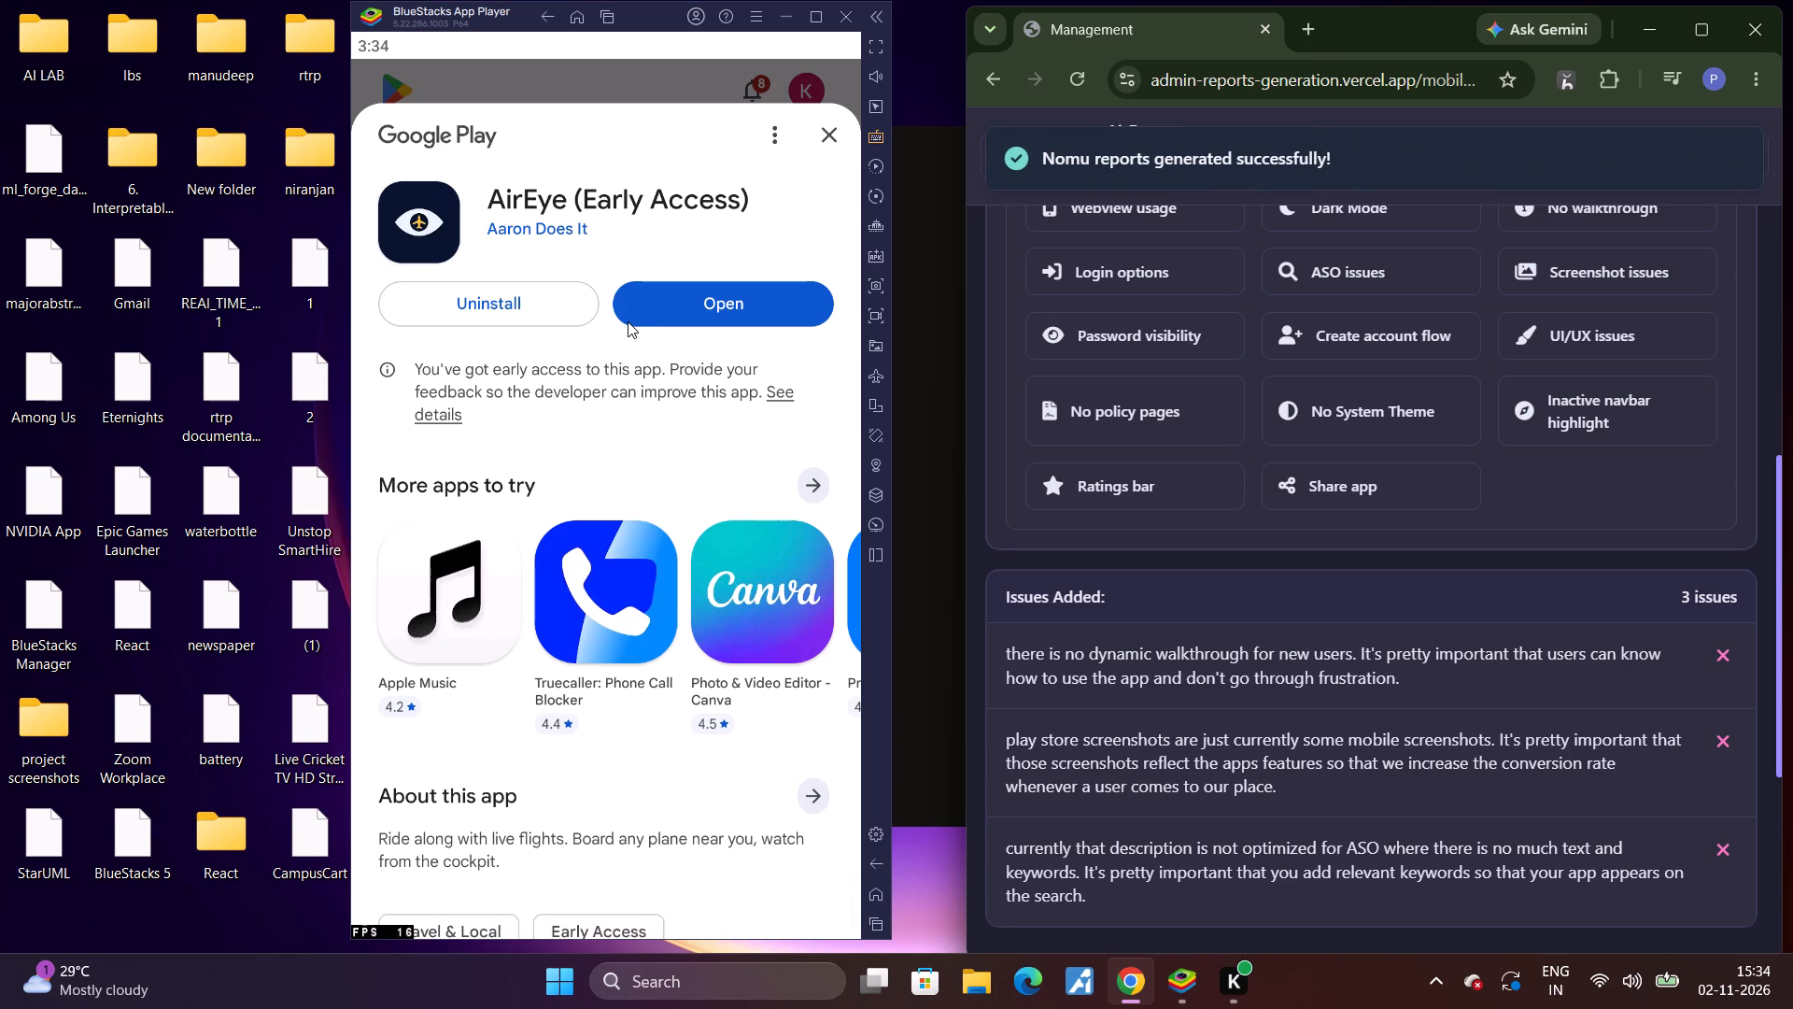
Open AirEye and go through its intro pages and the guided tour up to step 3 of 8.
{"action": "left_click", "coordinate": [641, 305]}
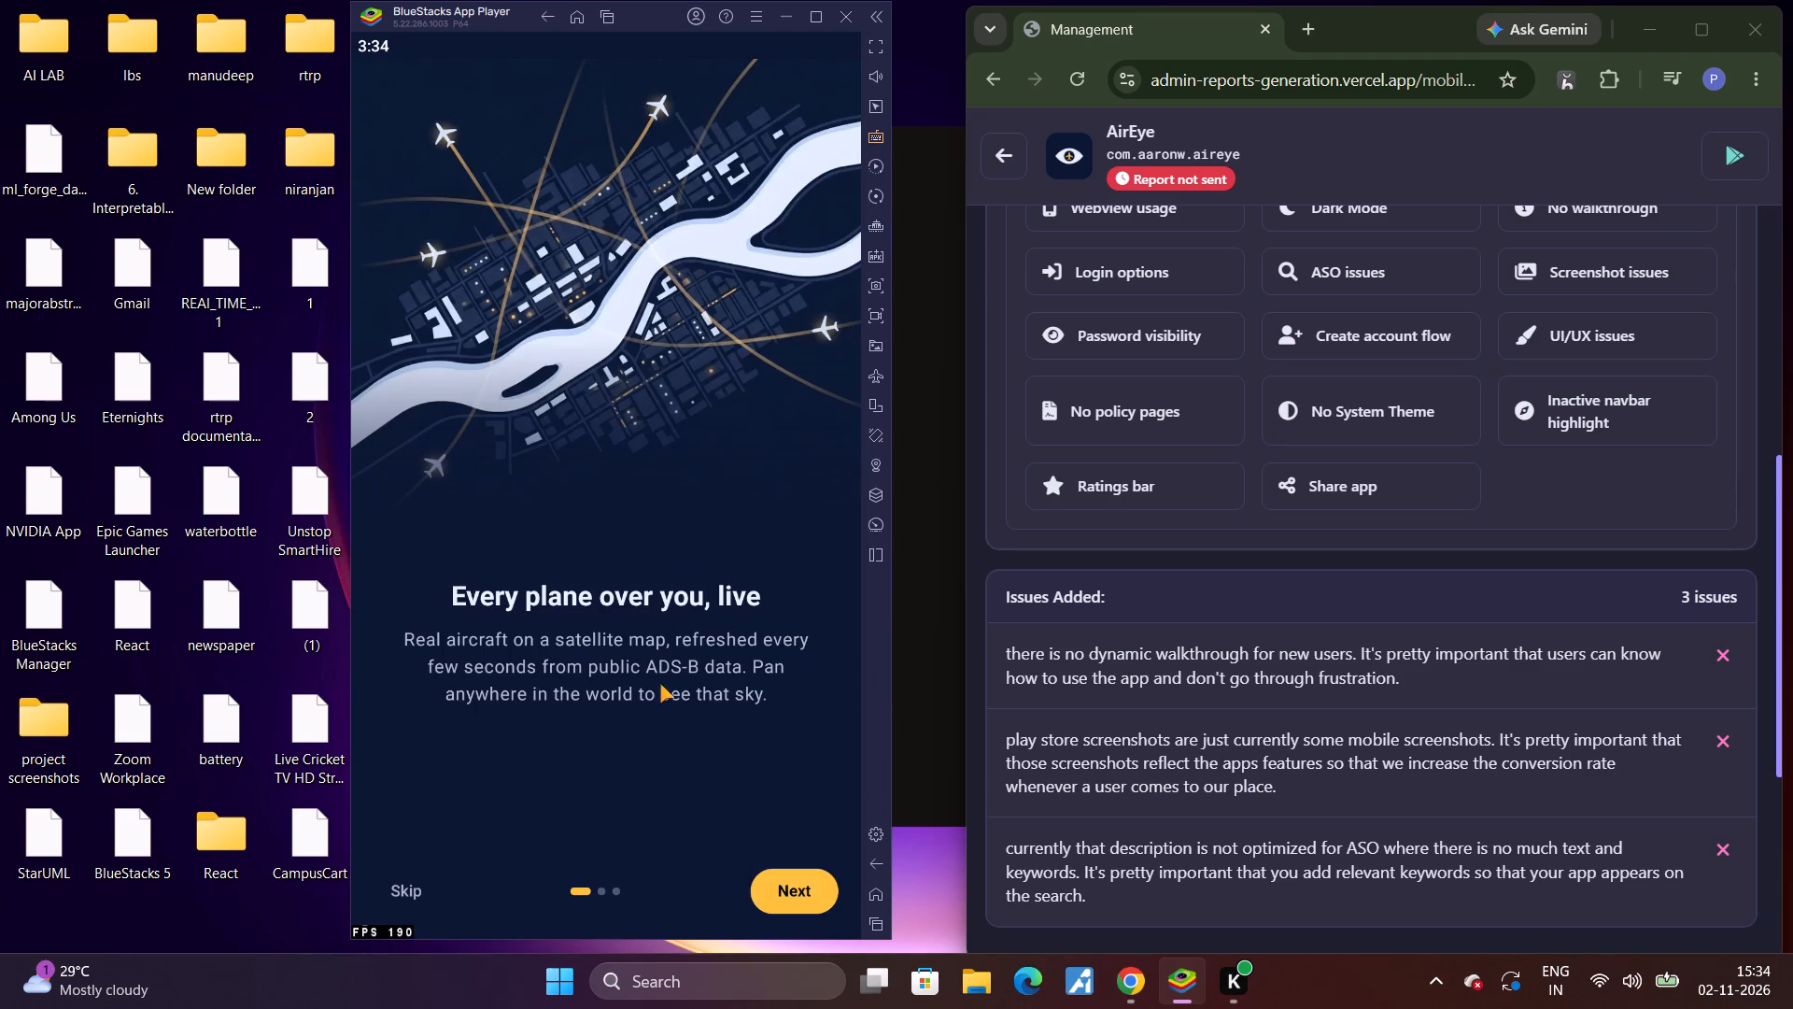
{"action": "triple_click", "coordinate": [769, 891]}
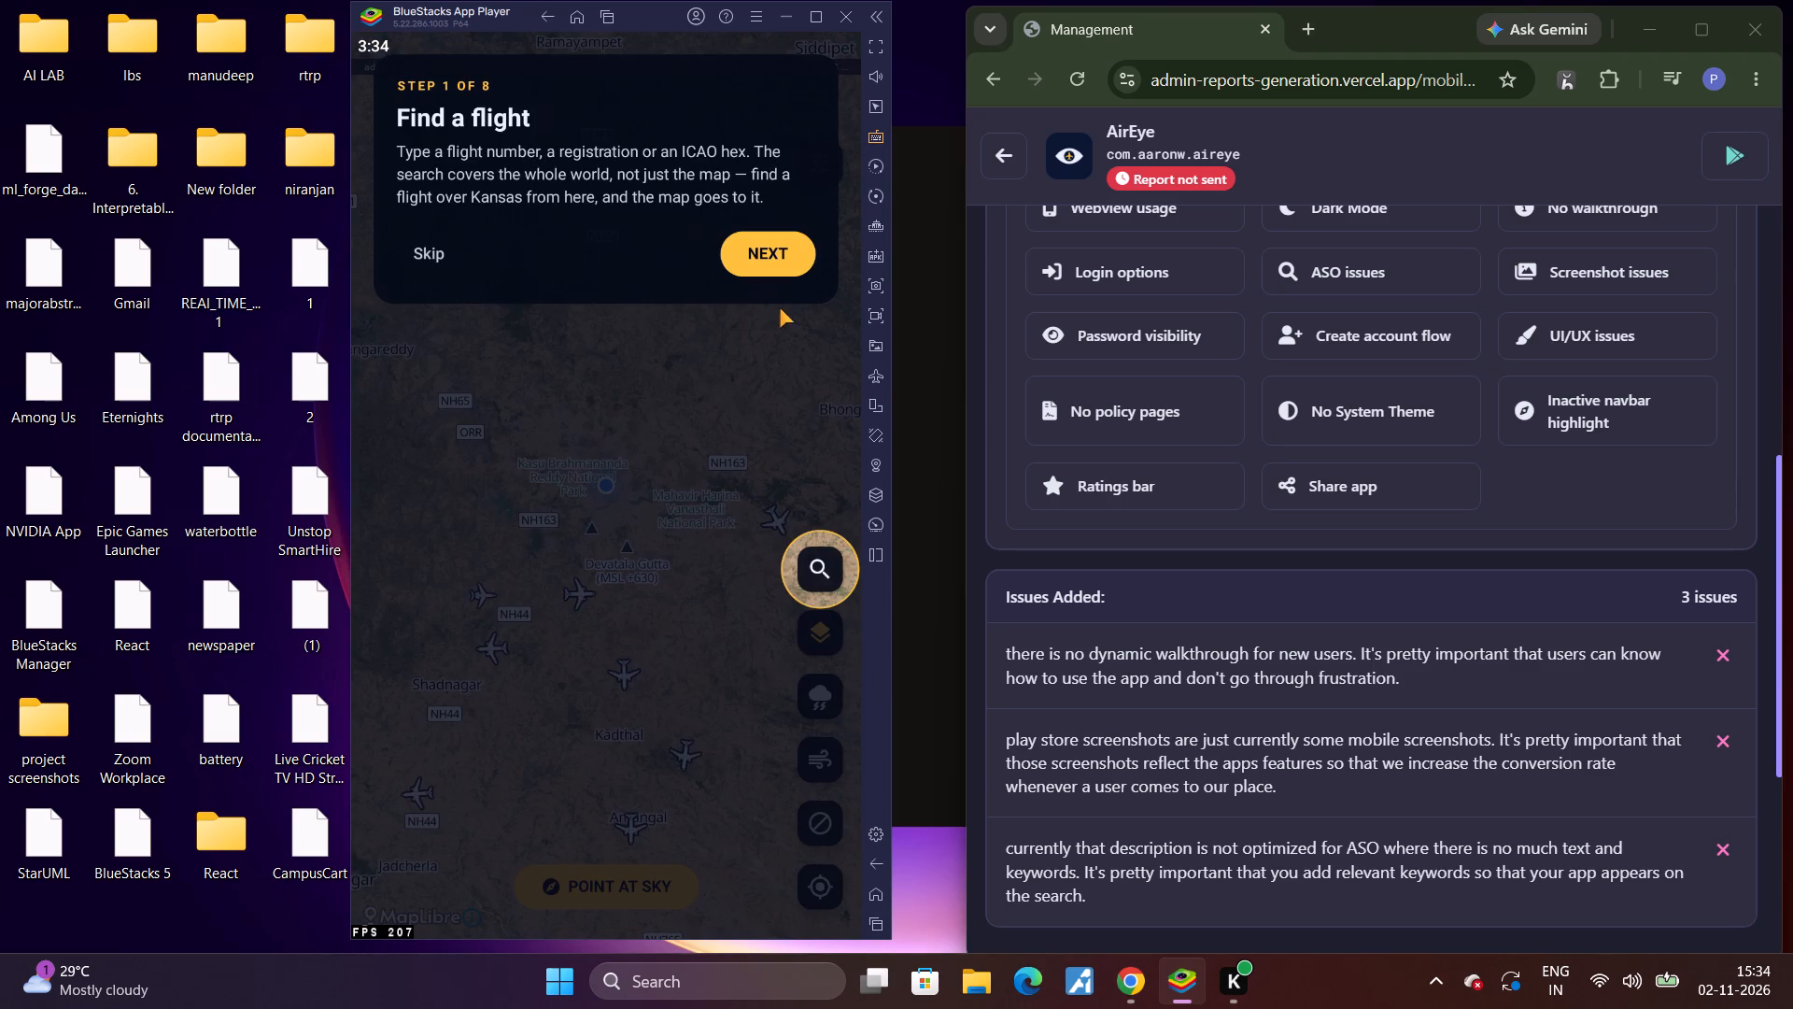
{"action": "left_click", "coordinate": [782, 263]}
{"action": "left_click", "coordinate": [782, 263]}
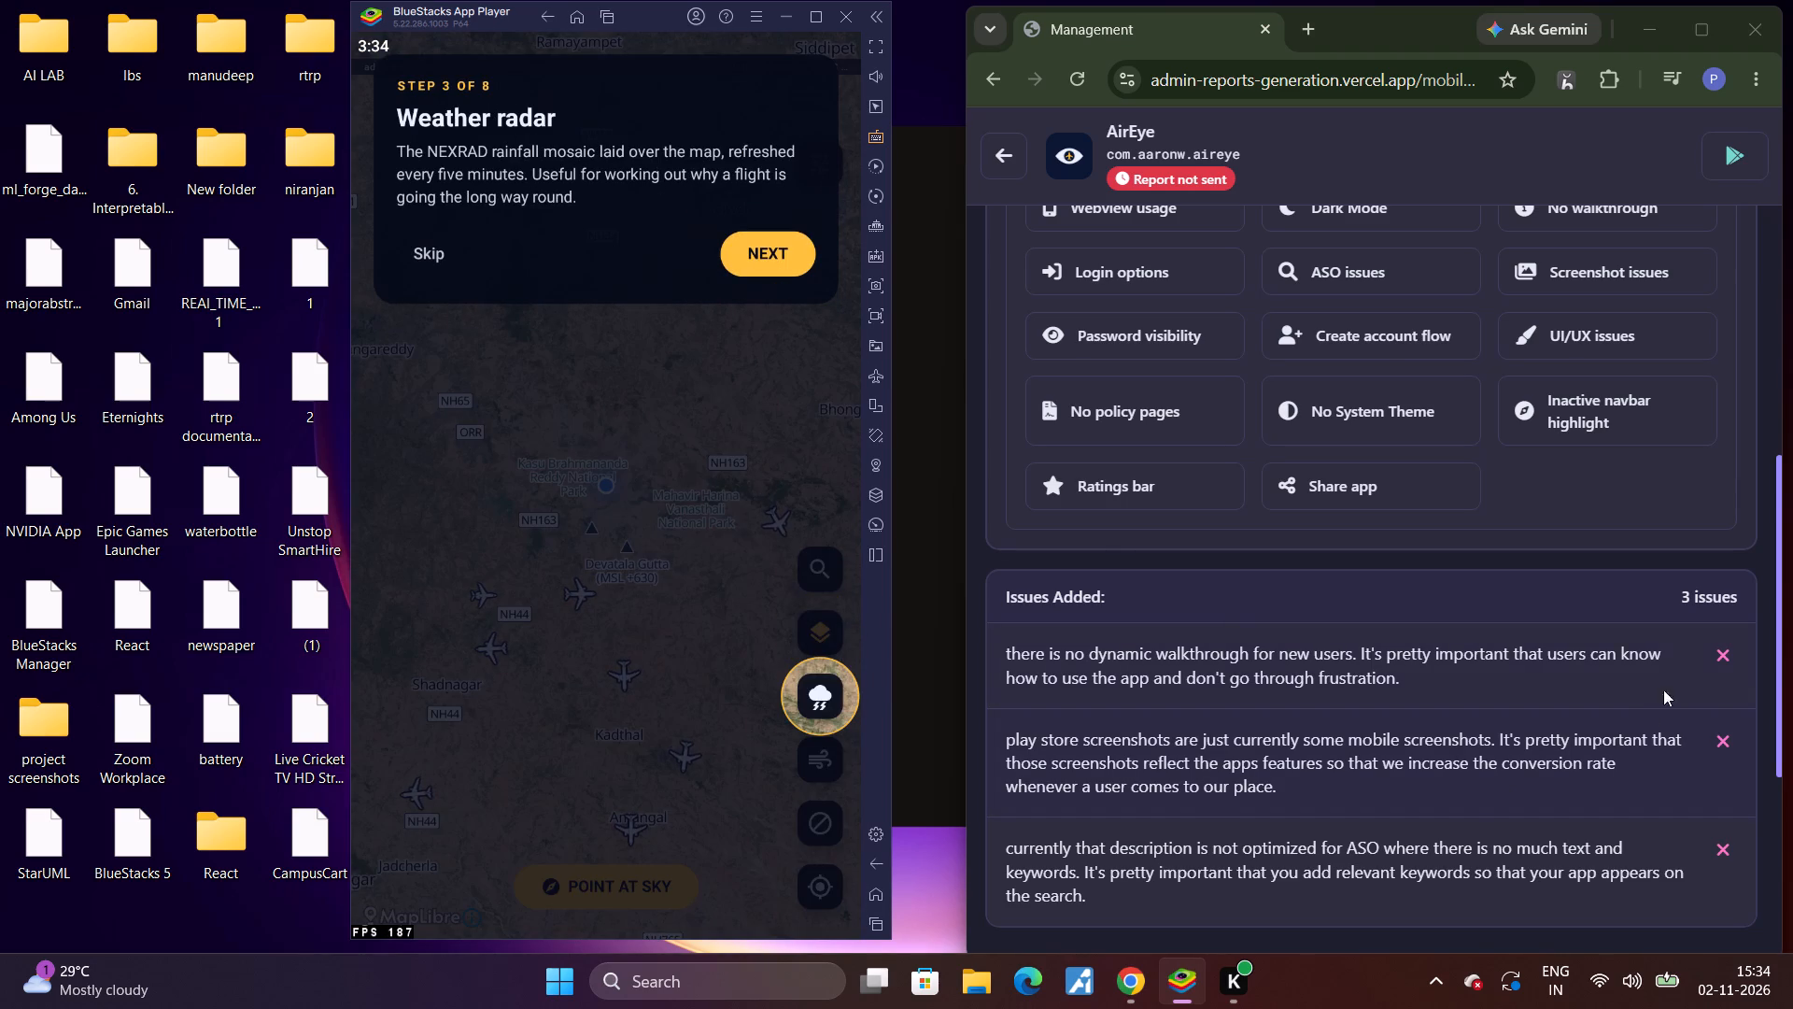
Remove the missing-walkthrough issue from the AirEye report.
{"action": "left_click", "coordinate": [1723, 663]}
Skip the guided tour and turn off Sounds, Haptics, Show aircraft on the ground and Magnetic headings in AirEye's settings.
{"action": "left_click", "coordinate": [439, 256]}
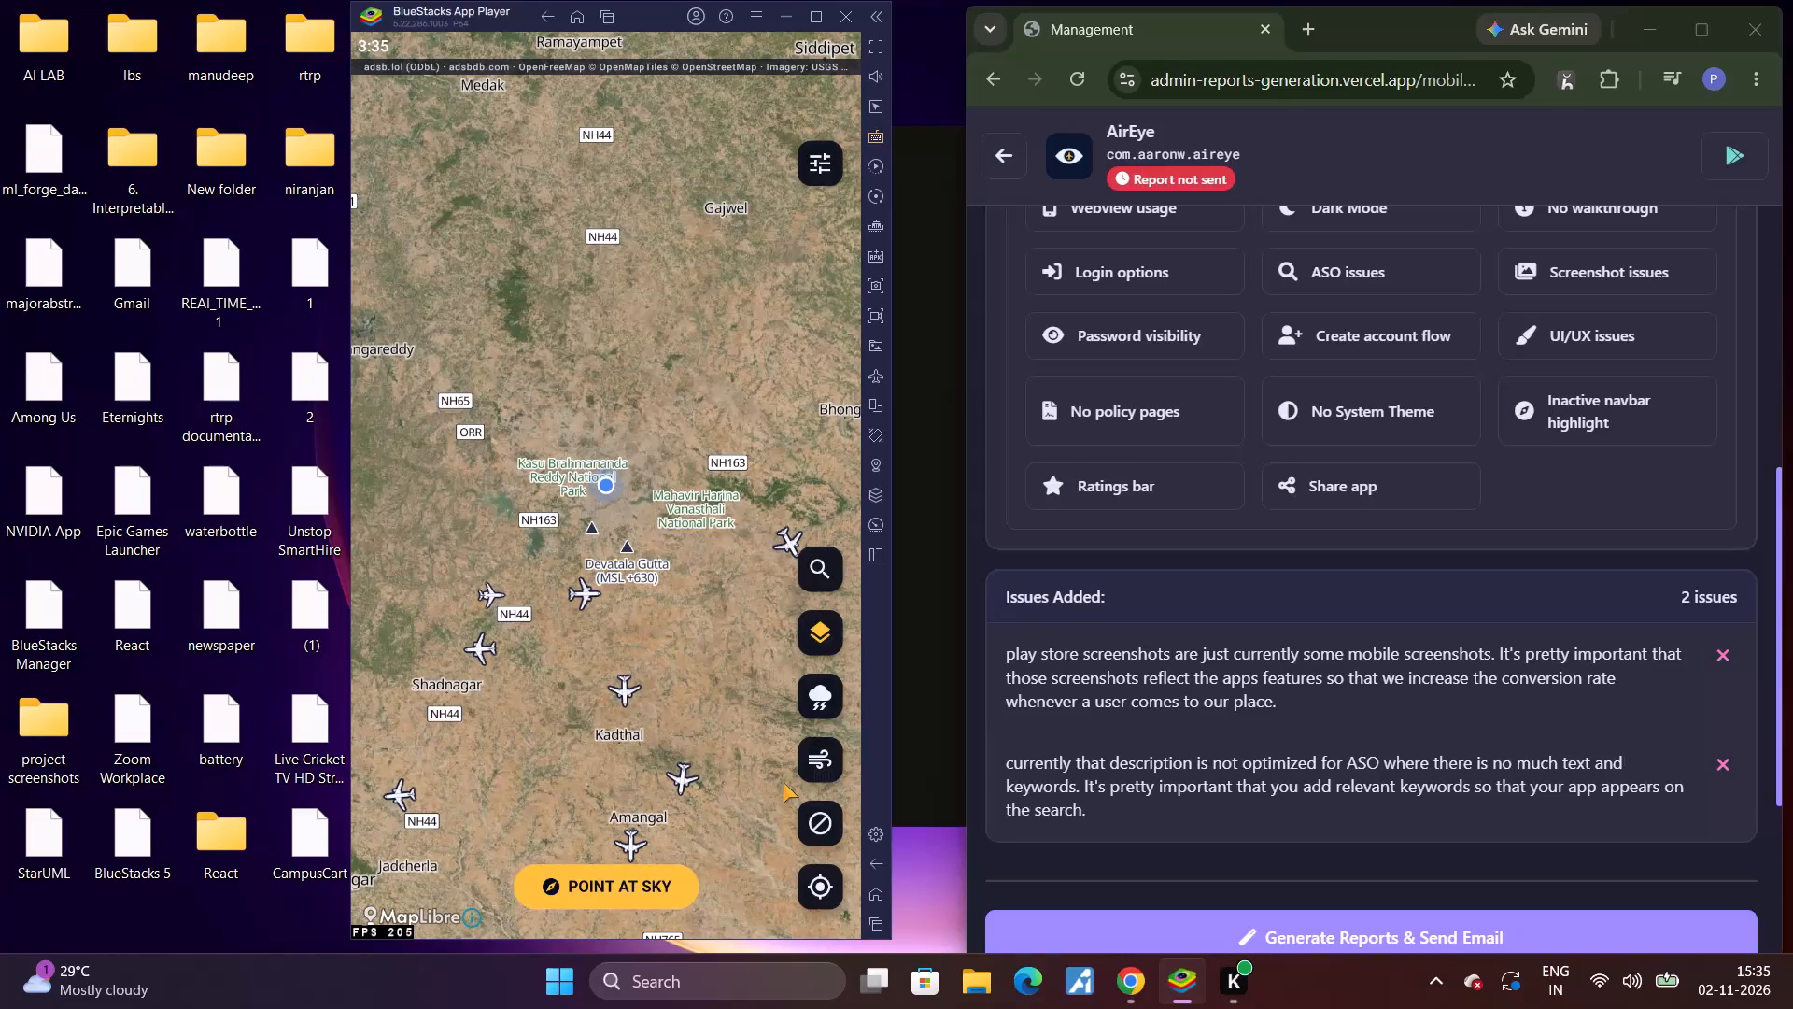
{"action": "left_click_drag", "start_coordinate": [606, 740], "coordinate": [601, 771]}
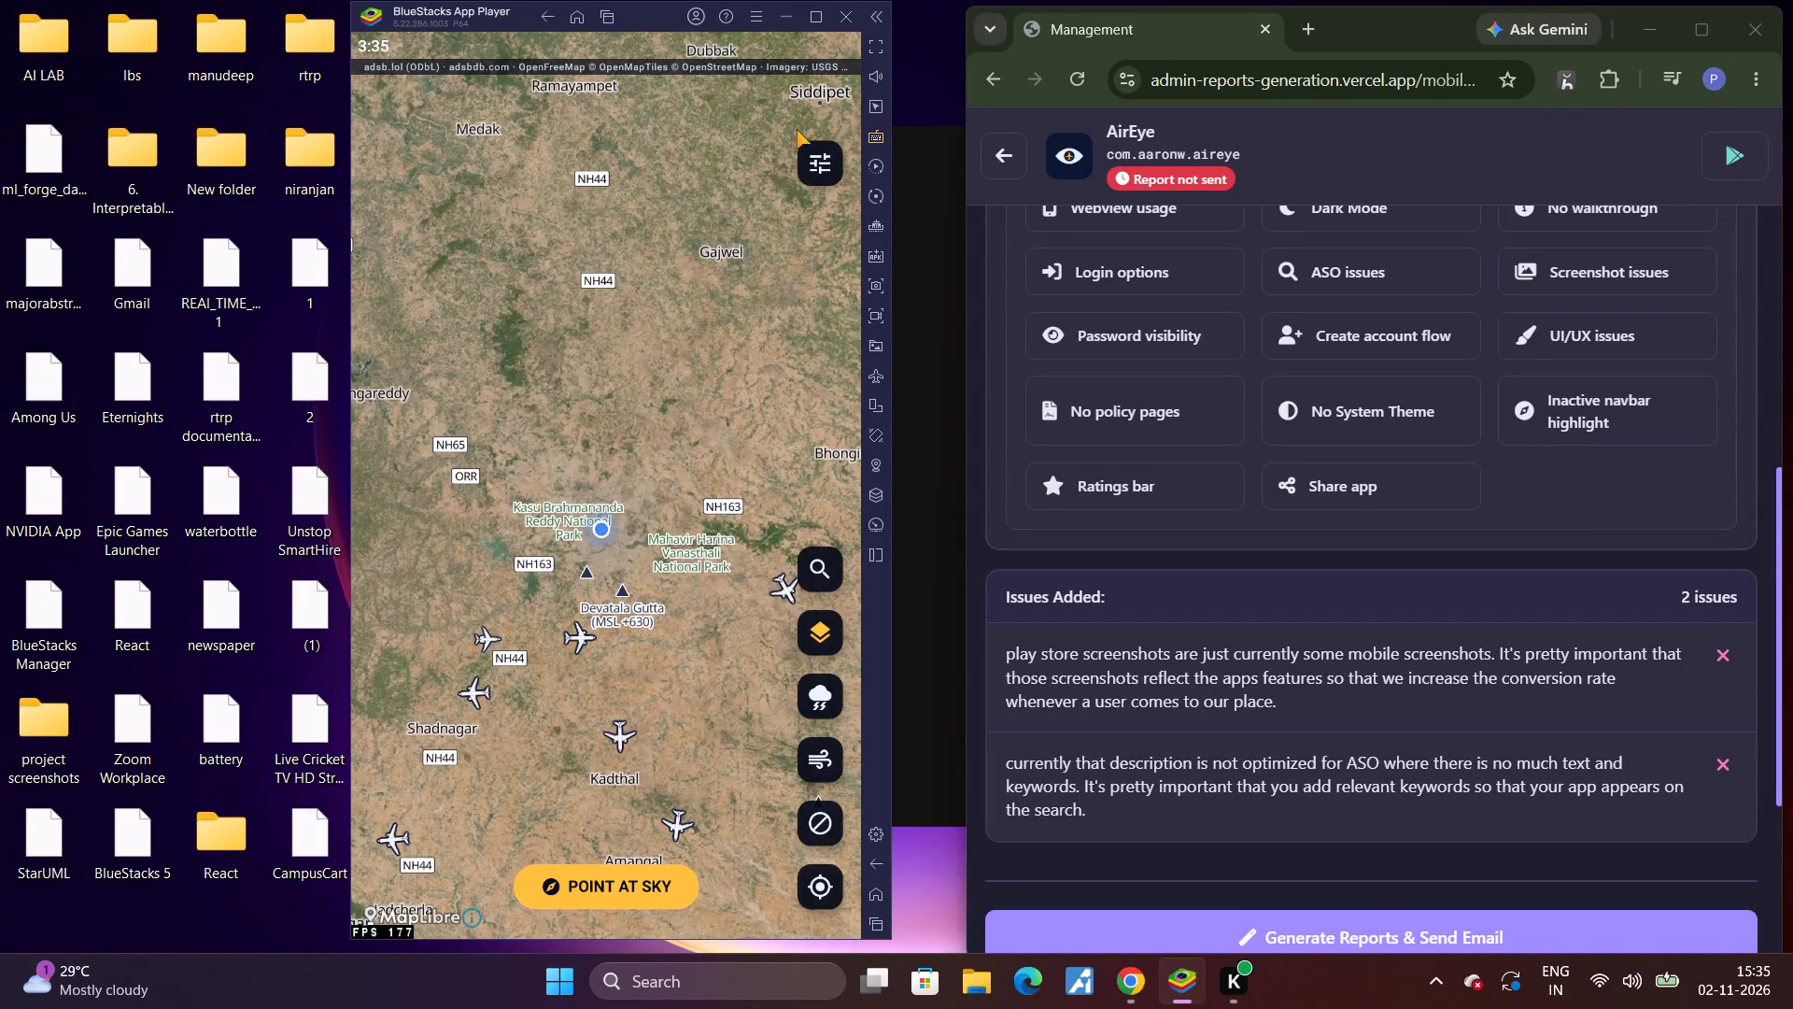
{"action": "left_click", "coordinate": [820, 149]}
{"action": "left_click", "coordinate": [817, 206]}
{"action": "left_click", "coordinate": [815, 276]}
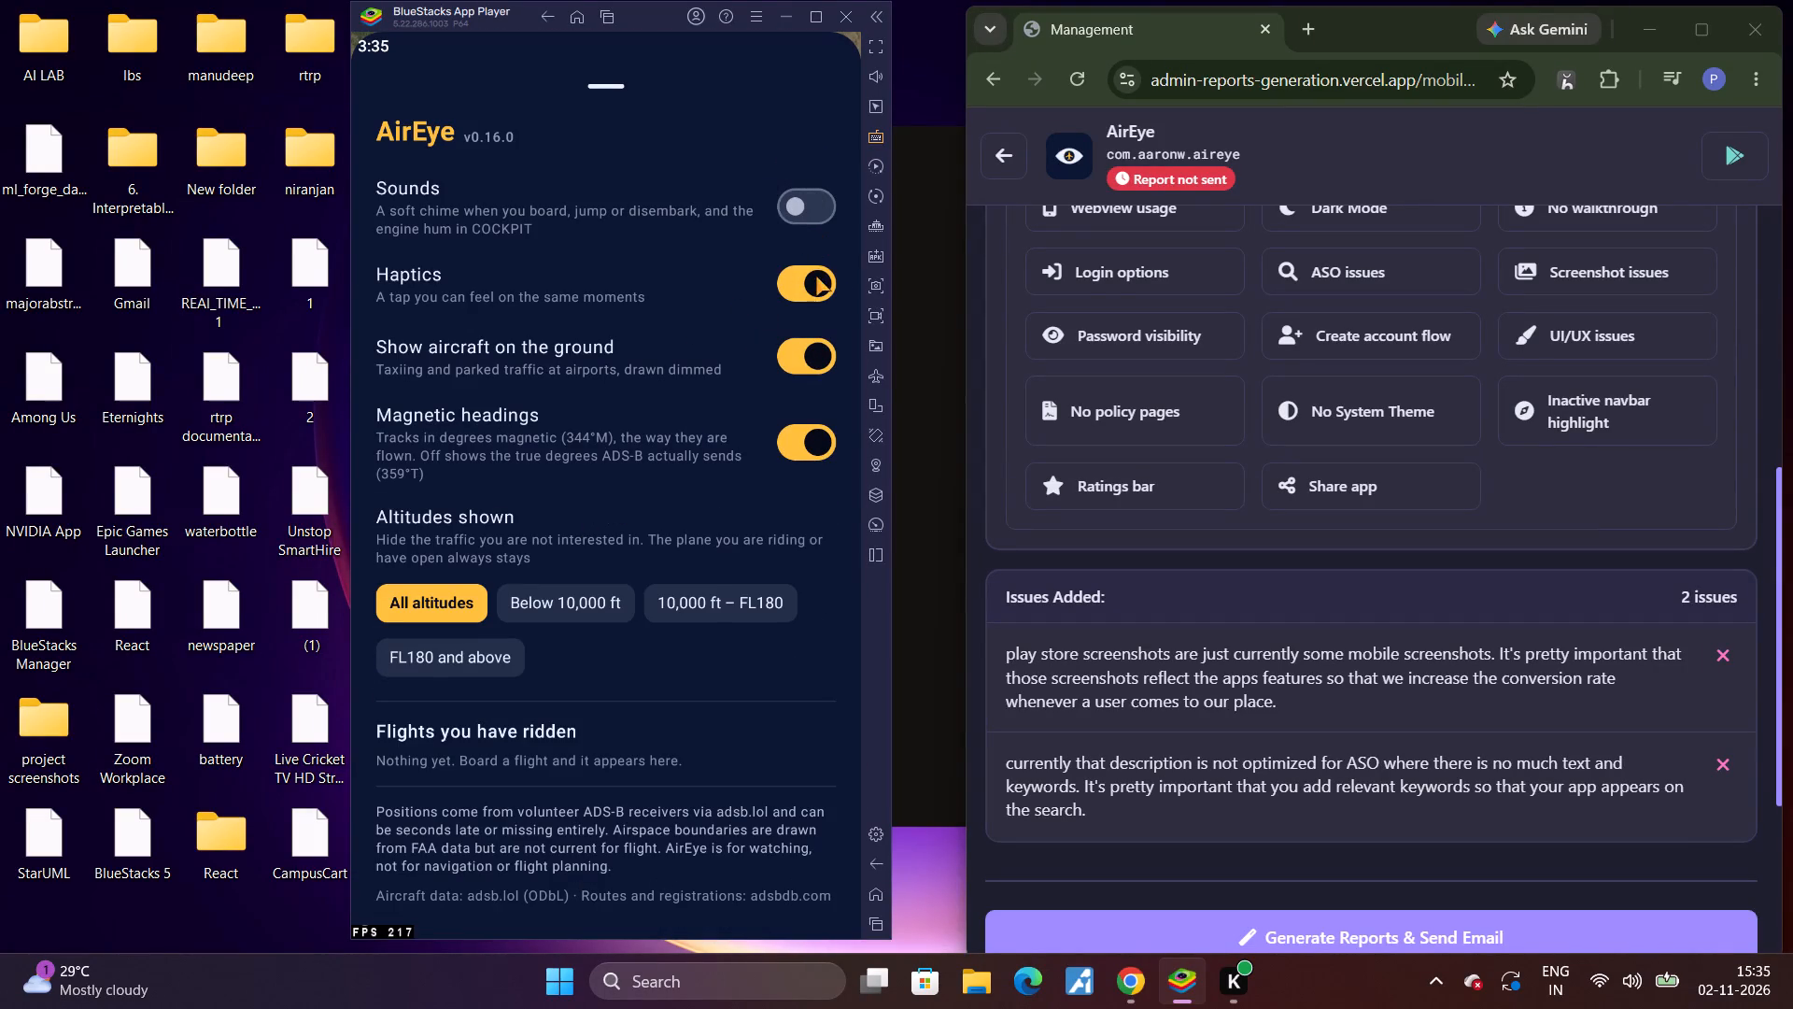
{"action": "left_click", "coordinate": [802, 347]}
{"action": "left_click", "coordinate": [792, 407]}
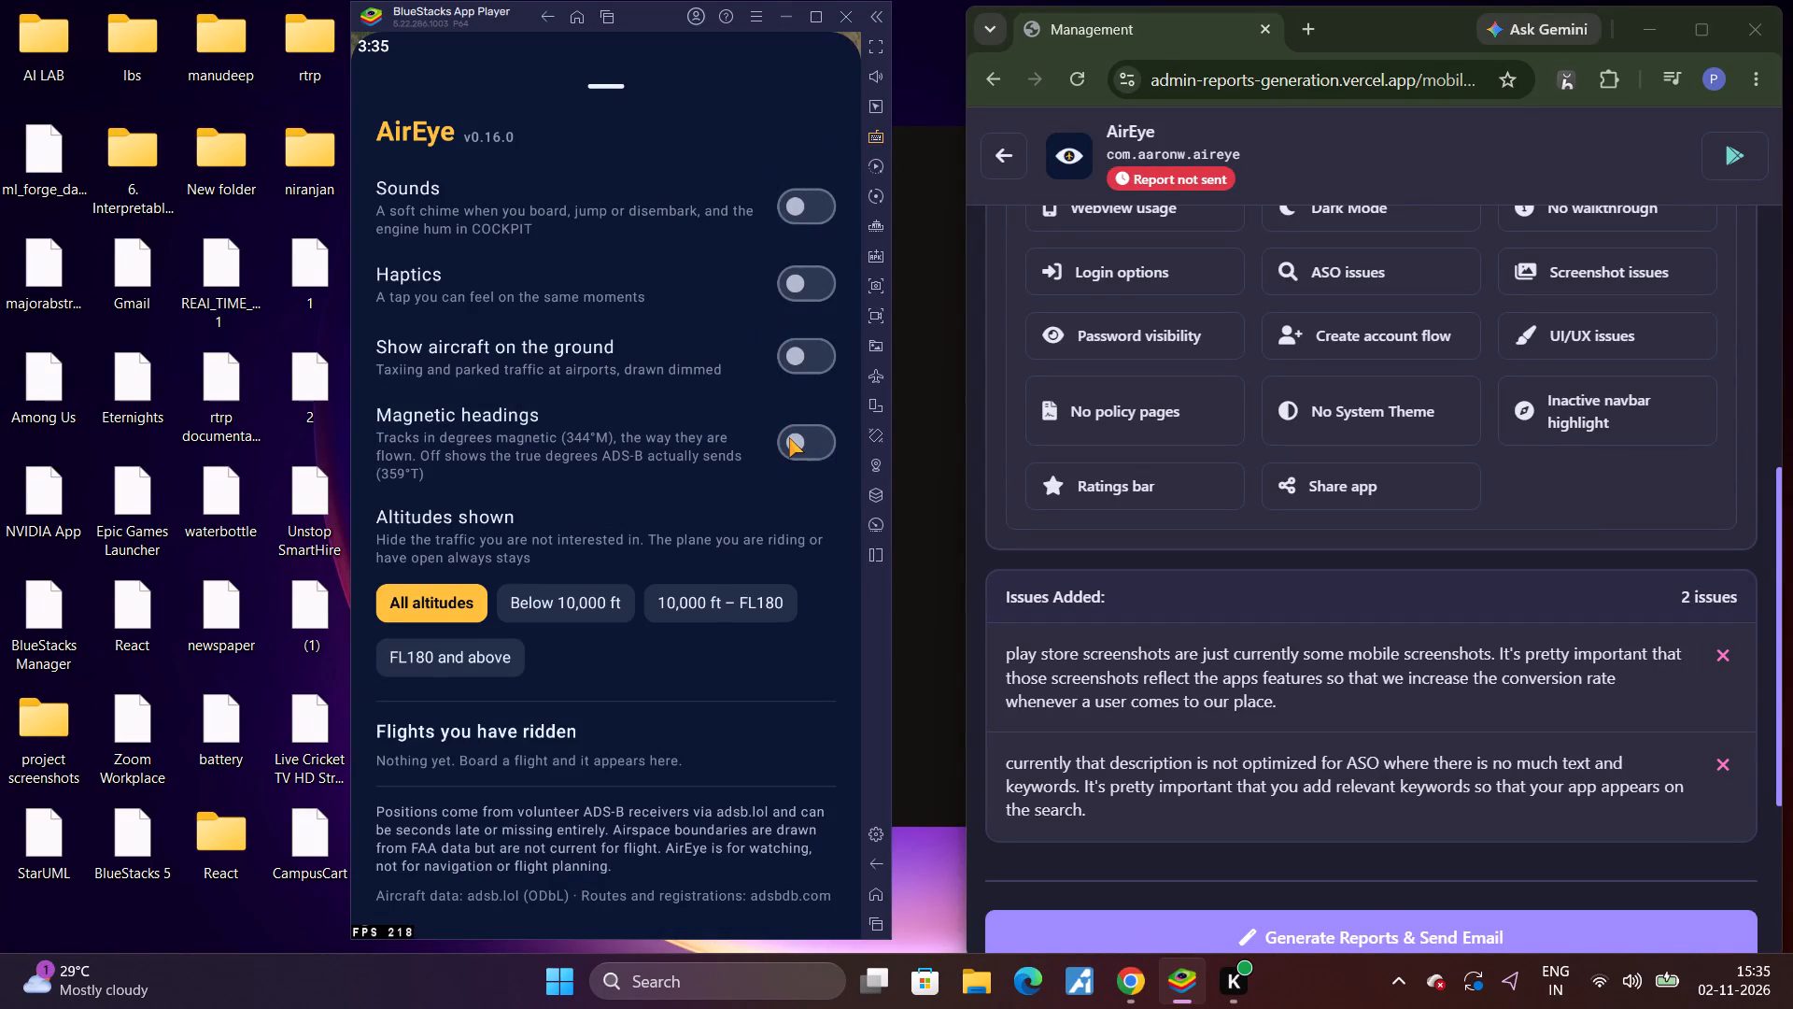
{"action": "left_click_drag", "start_coordinate": [744, 586], "coordinate": [738, 300]}
{"action": "left_click_drag", "start_coordinate": [625, 619], "coordinate": [642, 208]}
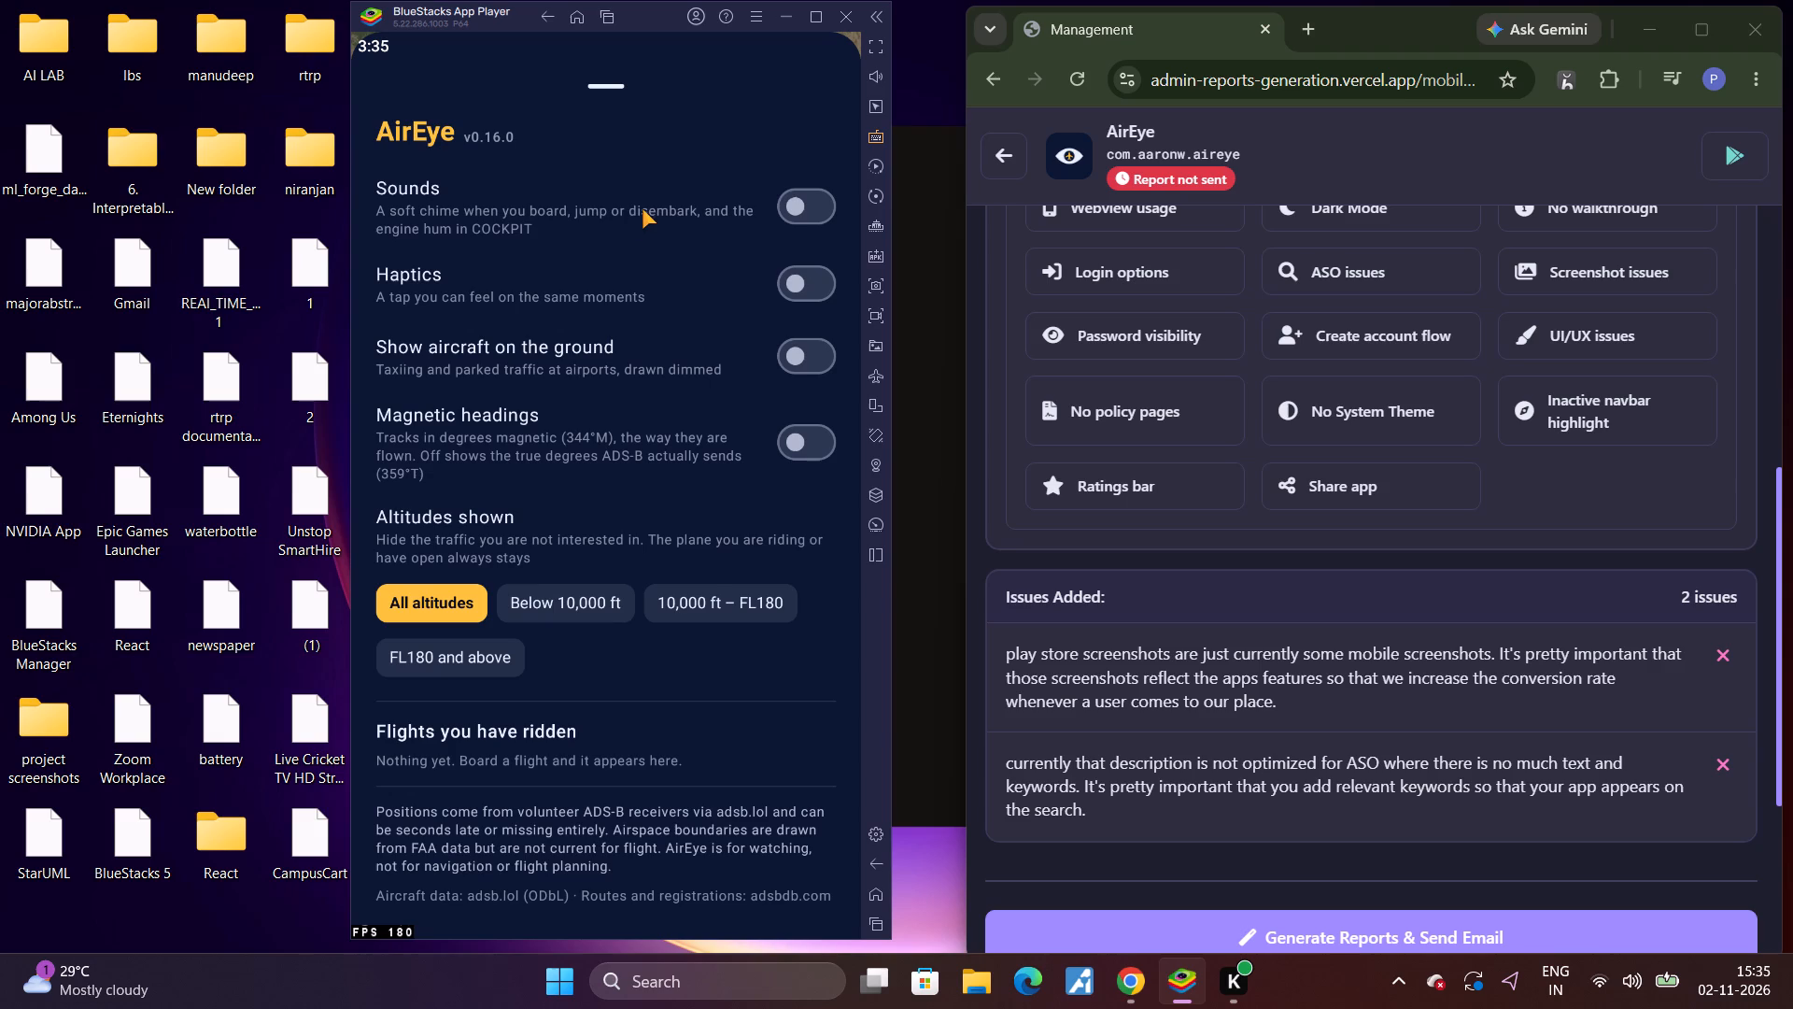
{"action": "left_click_drag", "start_coordinate": [546, 656], "coordinate": [597, 344]}
{"action": "left_click_drag", "start_coordinate": [544, 499], "coordinate": [541, 657]}
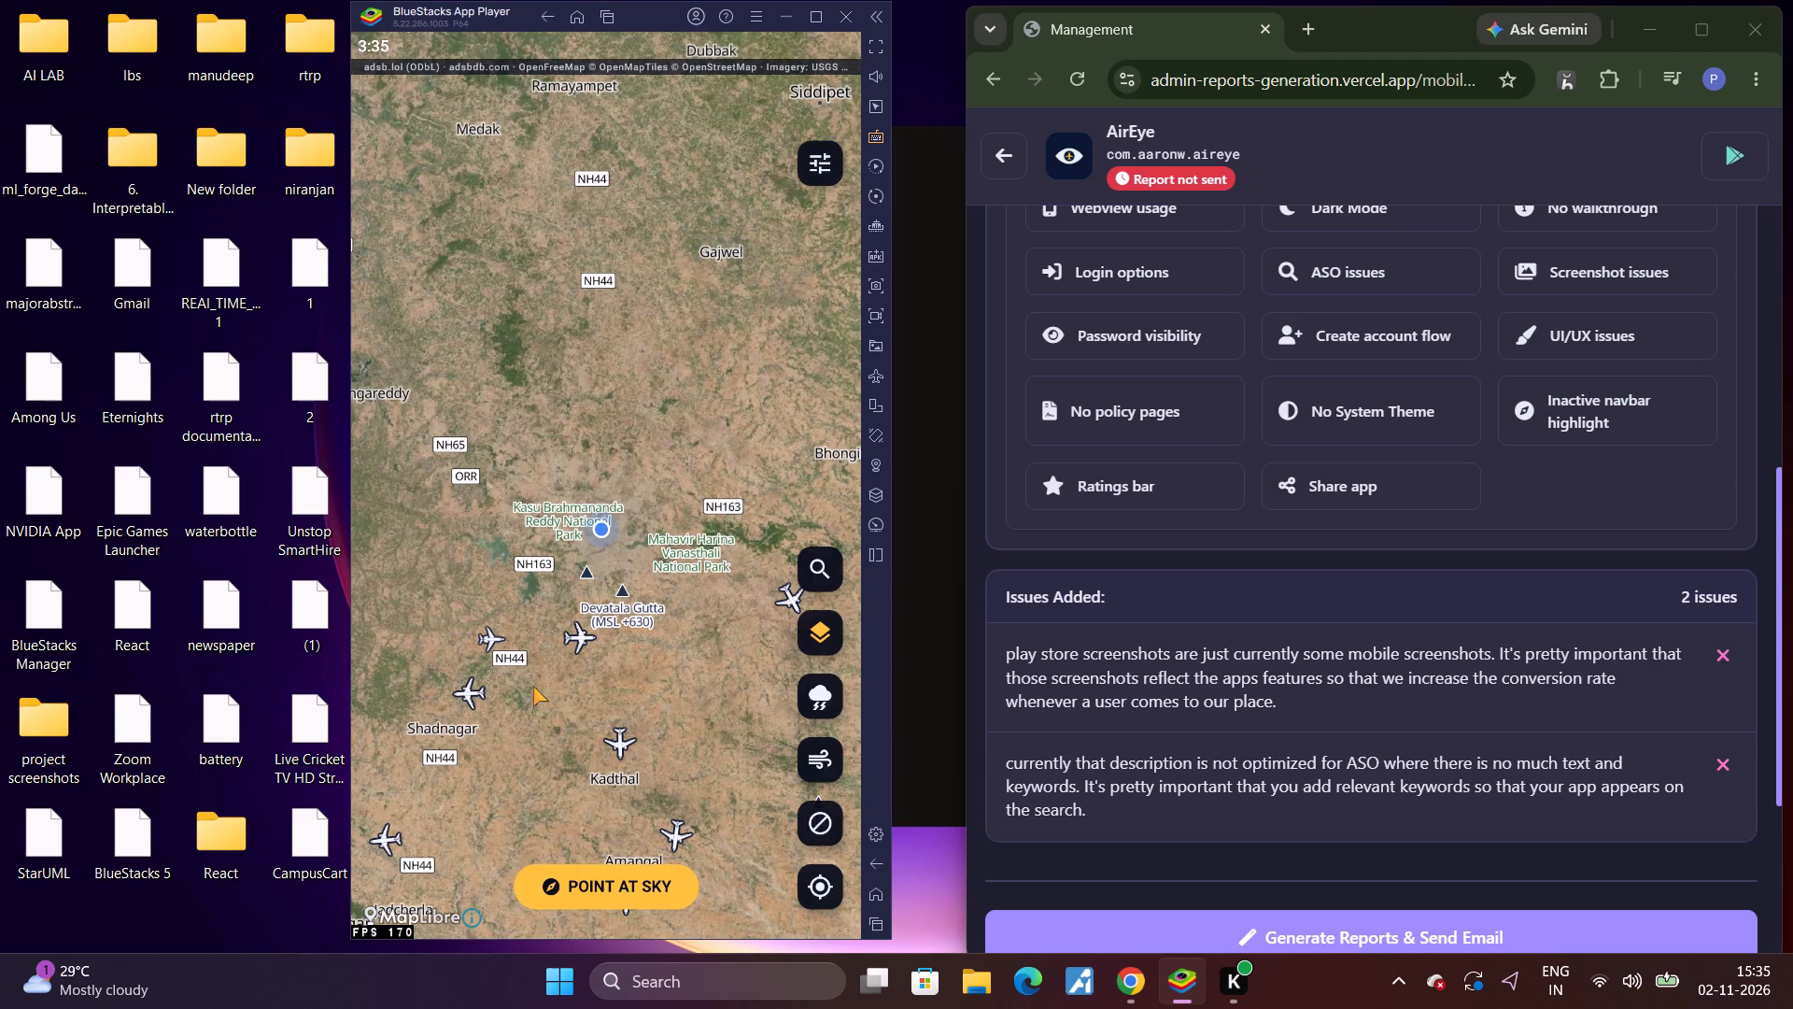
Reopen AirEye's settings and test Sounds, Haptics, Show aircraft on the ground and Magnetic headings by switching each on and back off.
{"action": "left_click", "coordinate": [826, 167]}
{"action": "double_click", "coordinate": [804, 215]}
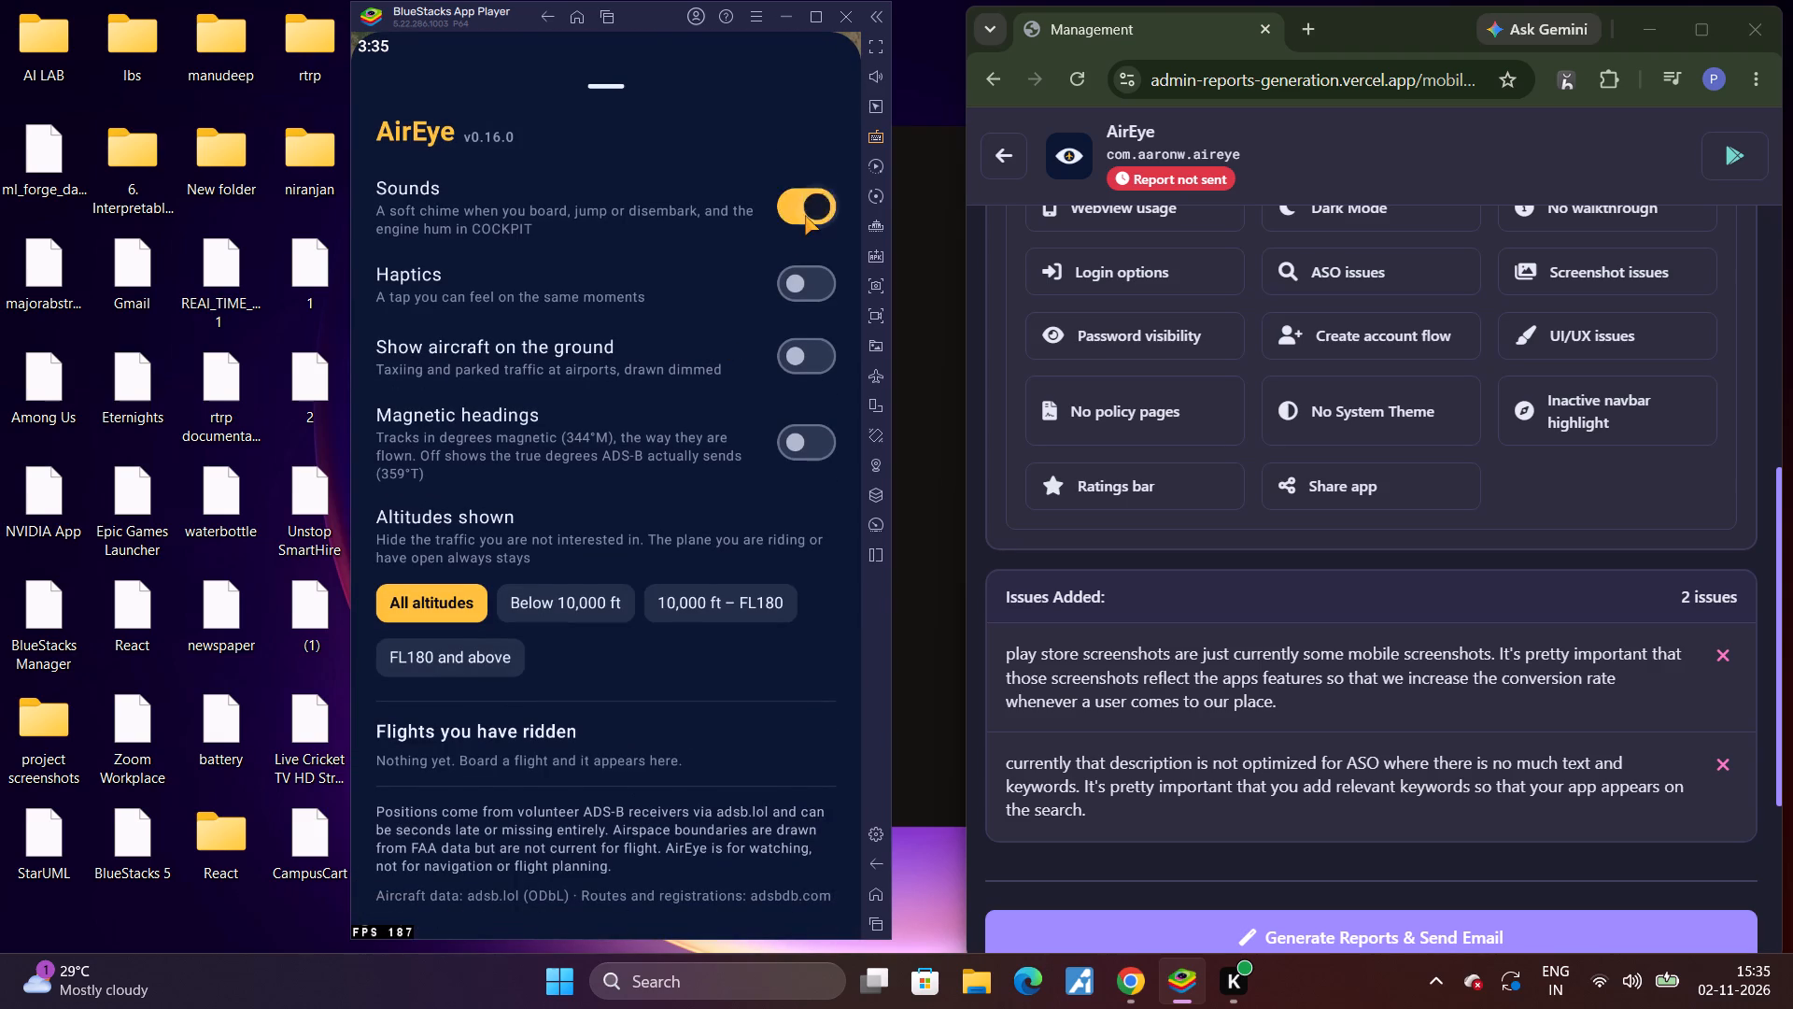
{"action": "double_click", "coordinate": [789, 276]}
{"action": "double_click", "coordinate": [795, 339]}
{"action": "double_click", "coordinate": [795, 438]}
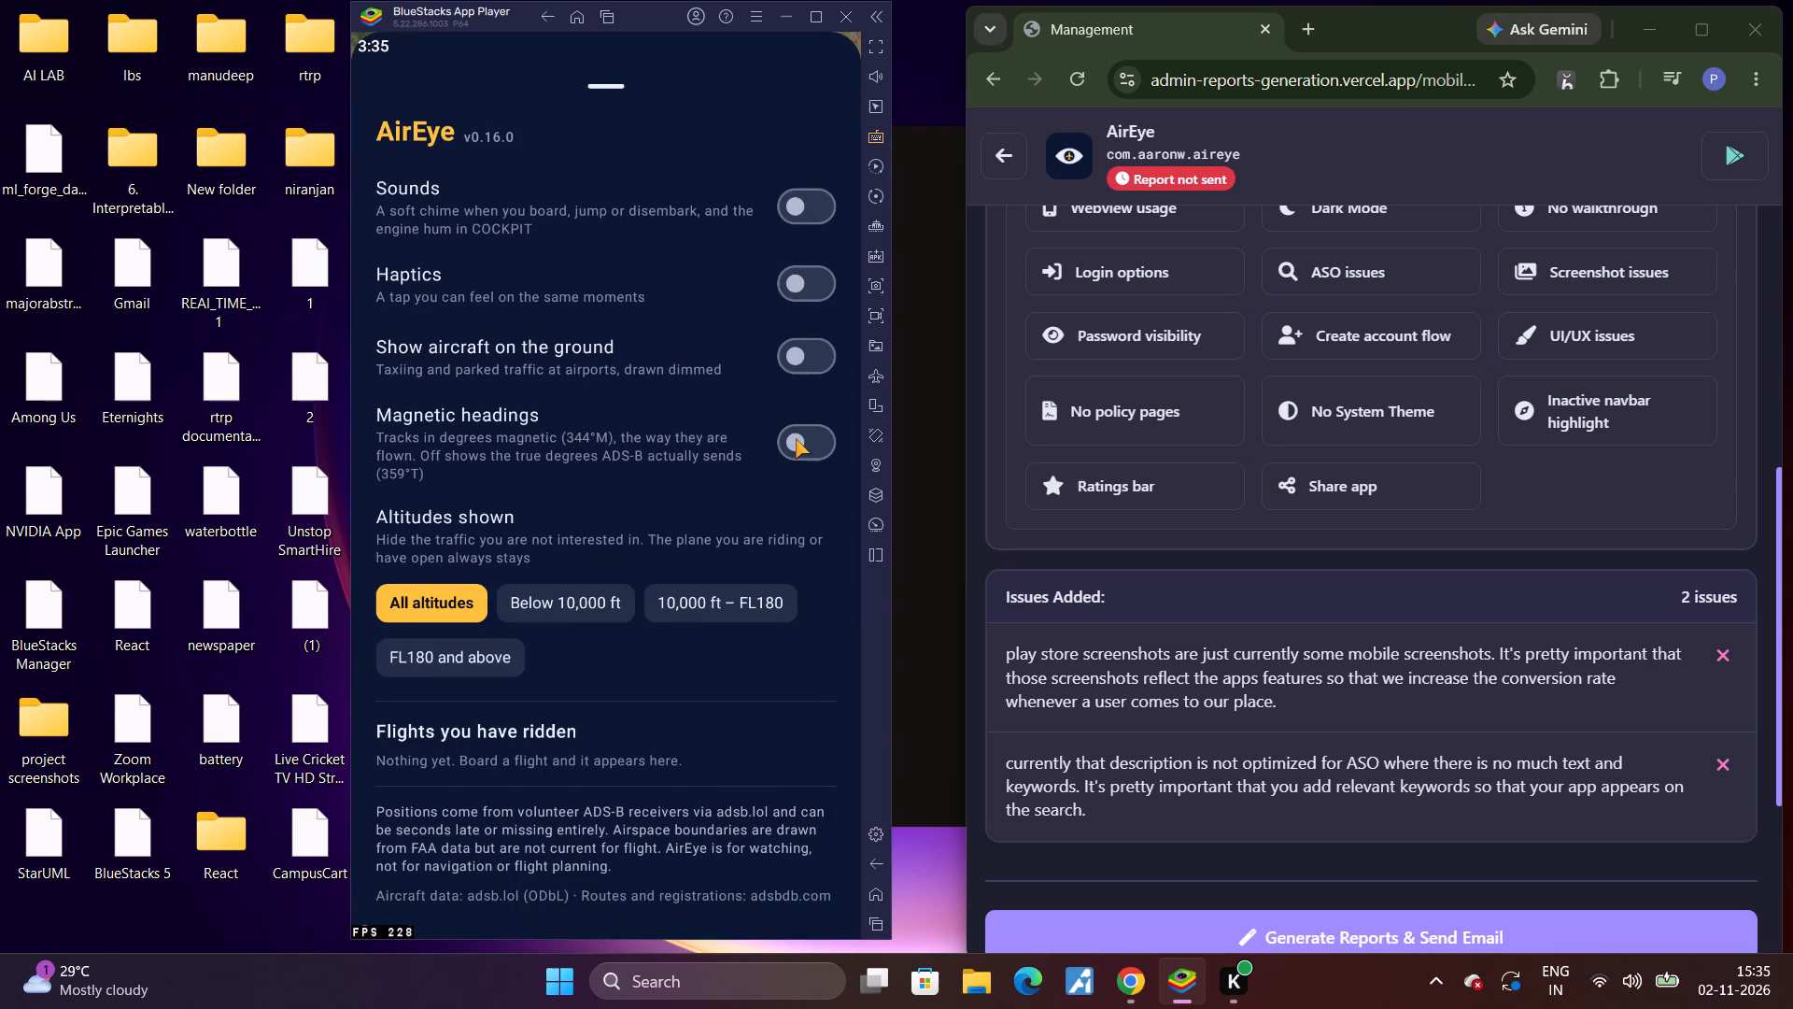
Try AirEye's altitude filters, set Altitudes shown to FL180 and above, check the Flights you have ridden section, and close the settings.
{"action": "left_click", "coordinate": [500, 604]}
{"action": "left_click", "coordinate": [643, 603]}
{"action": "left_click", "coordinate": [656, 601]}
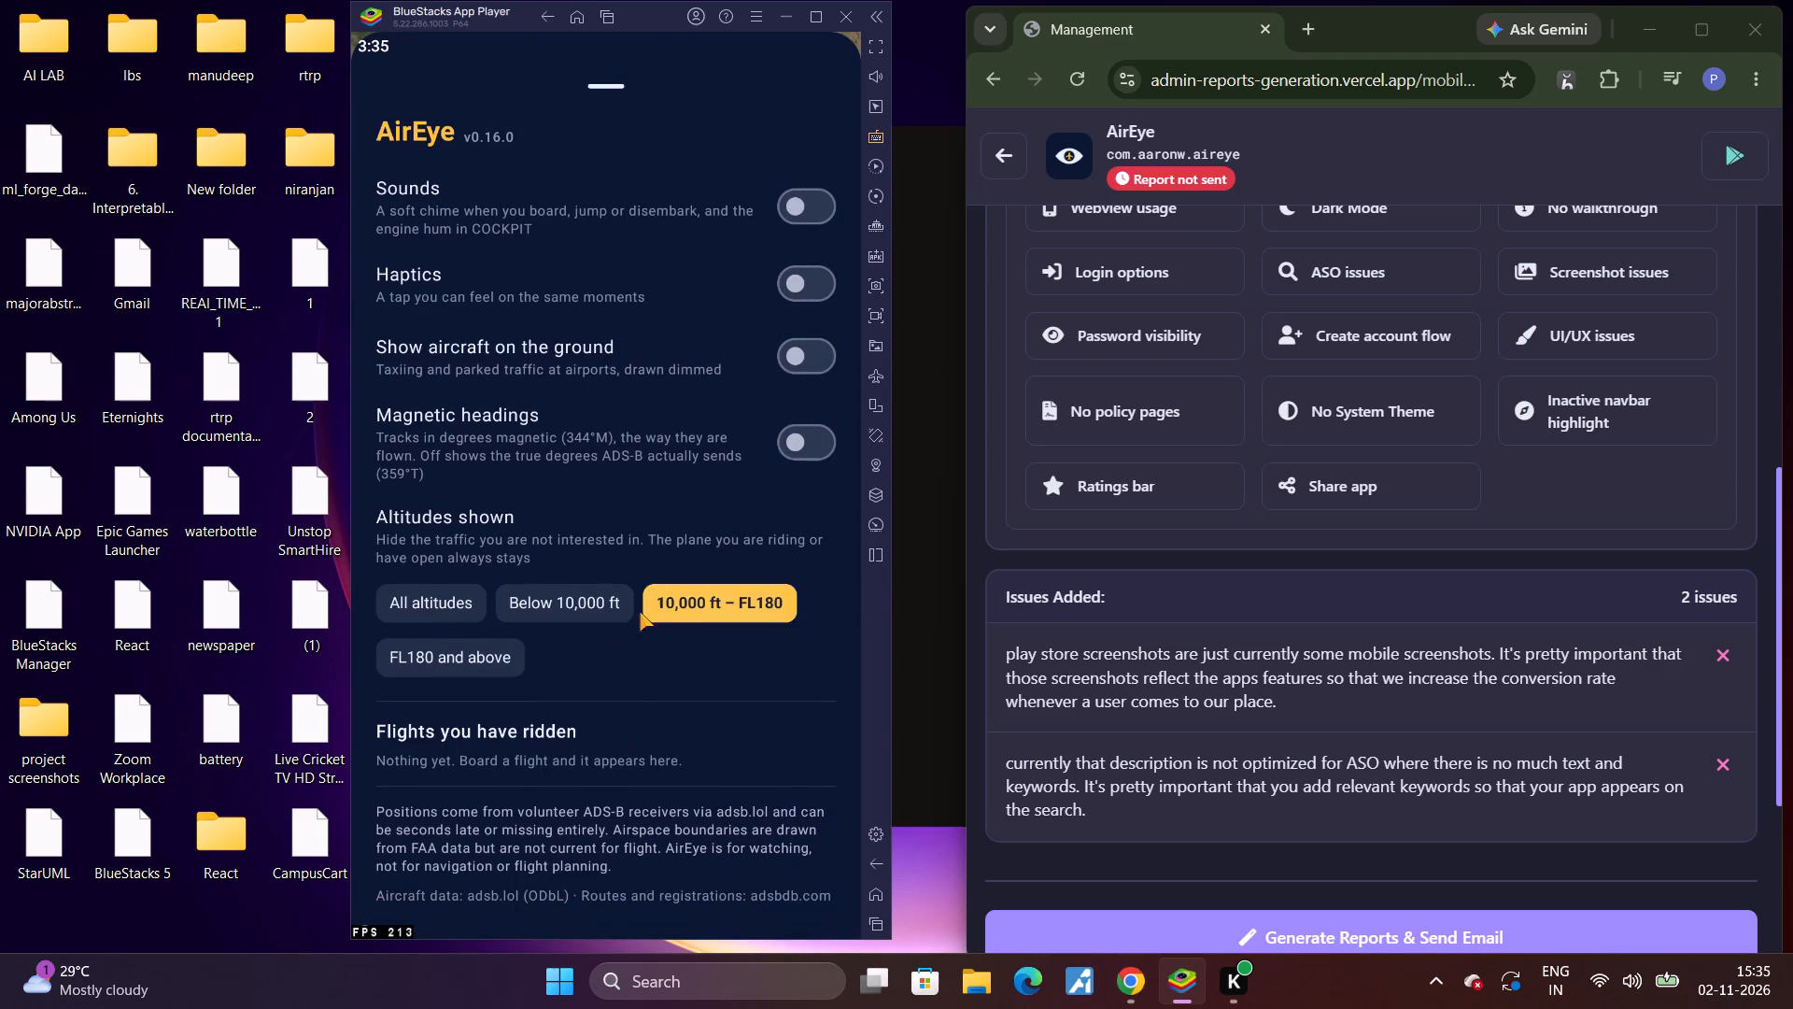
{"action": "left_click", "coordinate": [491, 651]}
{"action": "left_click_drag", "start_coordinate": [536, 726], "coordinate": [515, 539]}
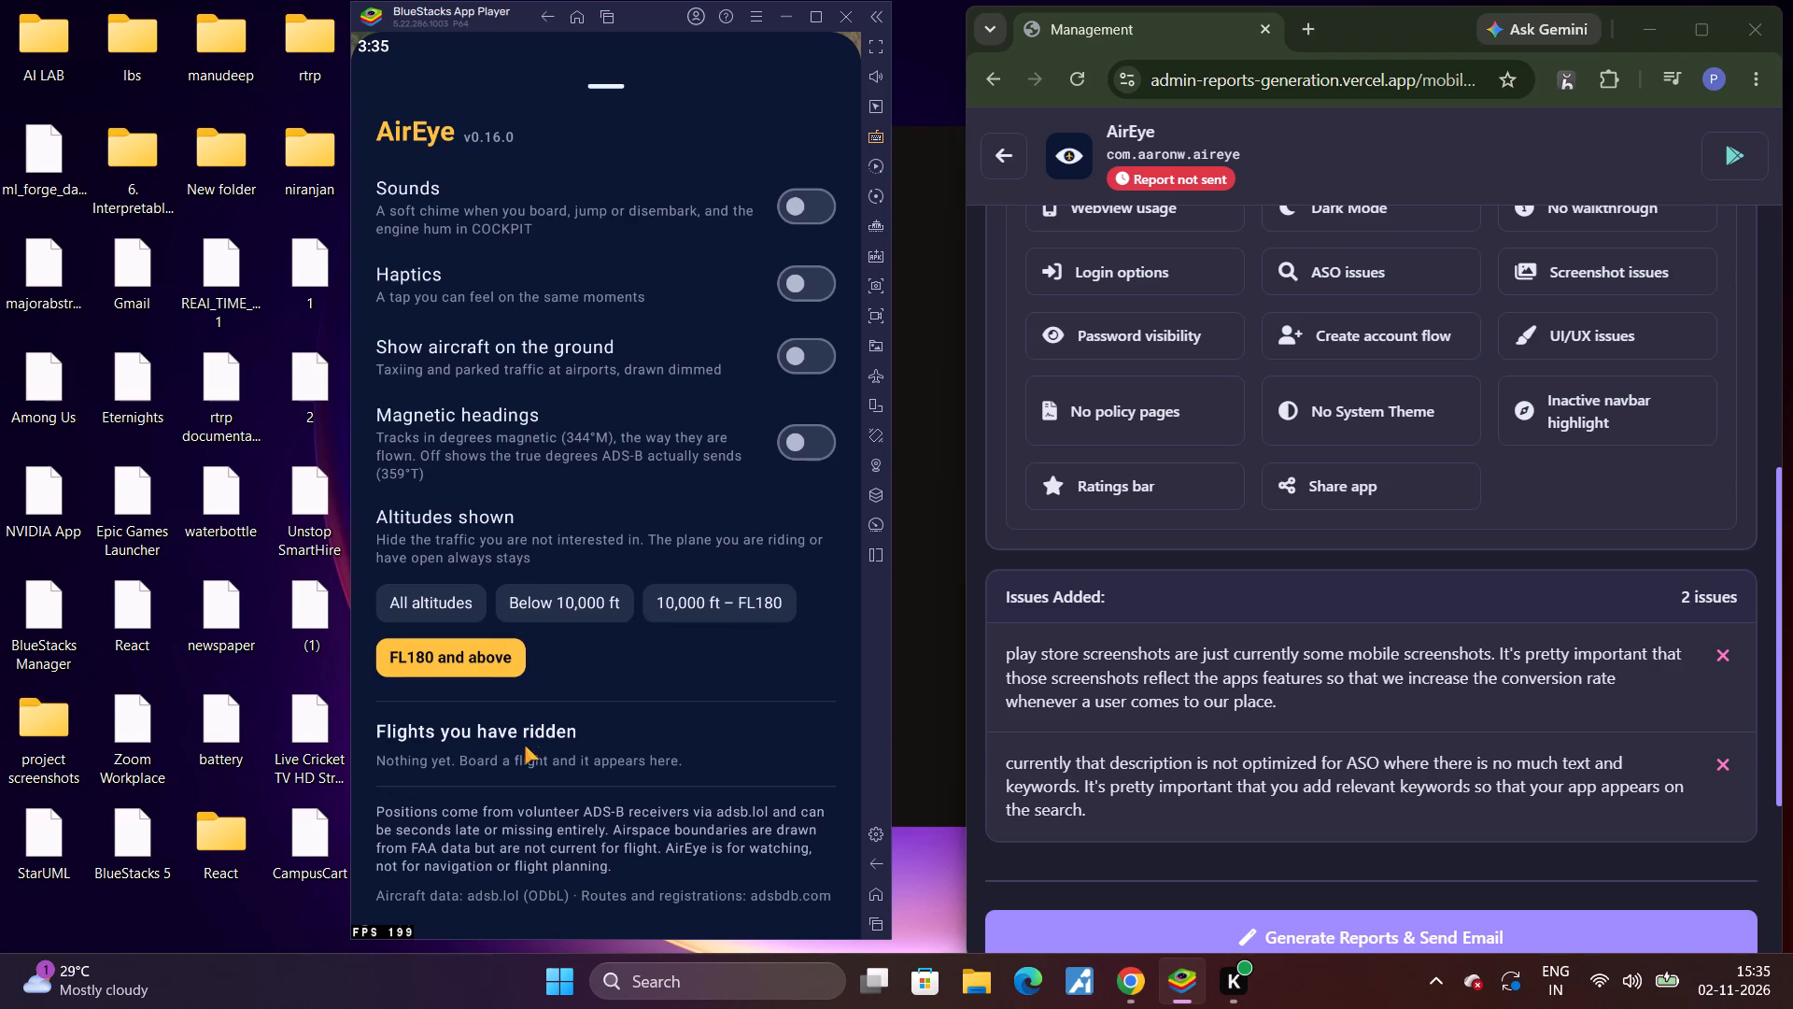
{"action": "left_click", "coordinate": [524, 762]}
{"action": "left_click", "coordinate": [532, 724]}
{"action": "left_click", "coordinate": [513, 831]}
{"action": "left_click", "coordinate": [511, 836]}
{"action": "left_click_drag", "start_coordinate": [675, 417], "coordinate": [688, 784]}
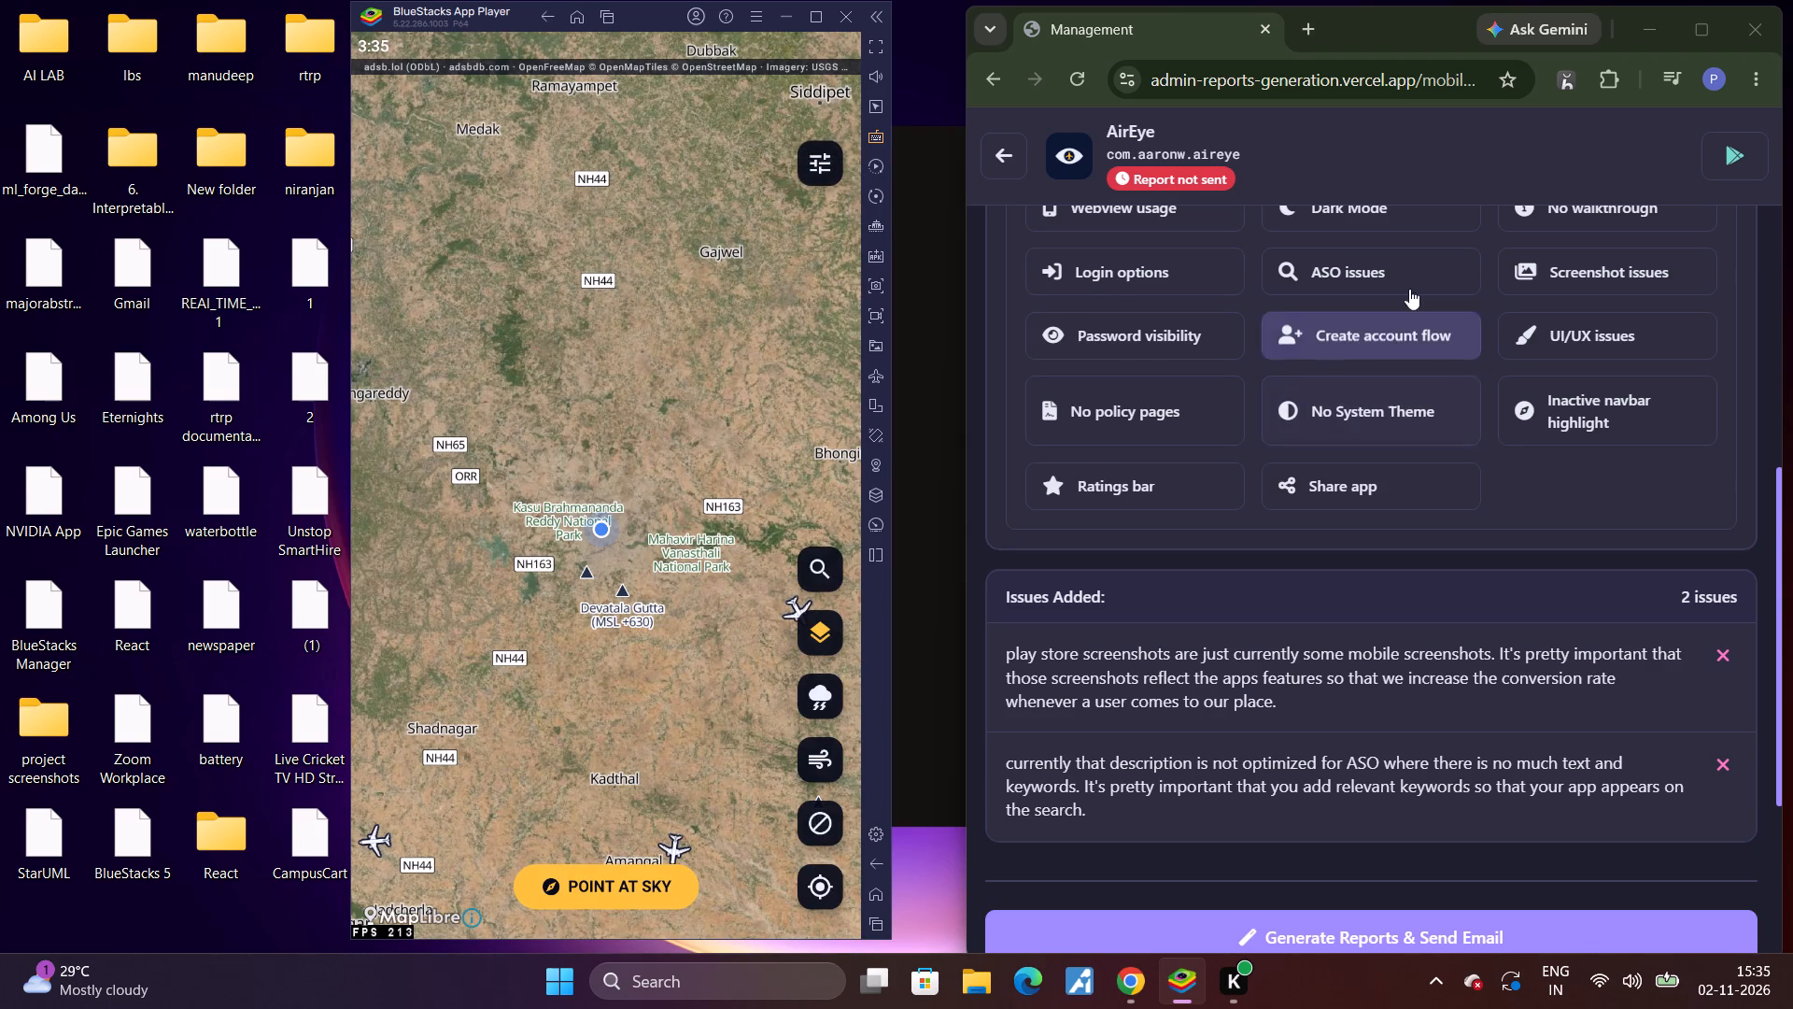
Recentre the AirEye map, recheck the settings sheet, and add the Ratings bar issue to the report.
{"action": "left_click", "coordinate": [813, 888]}
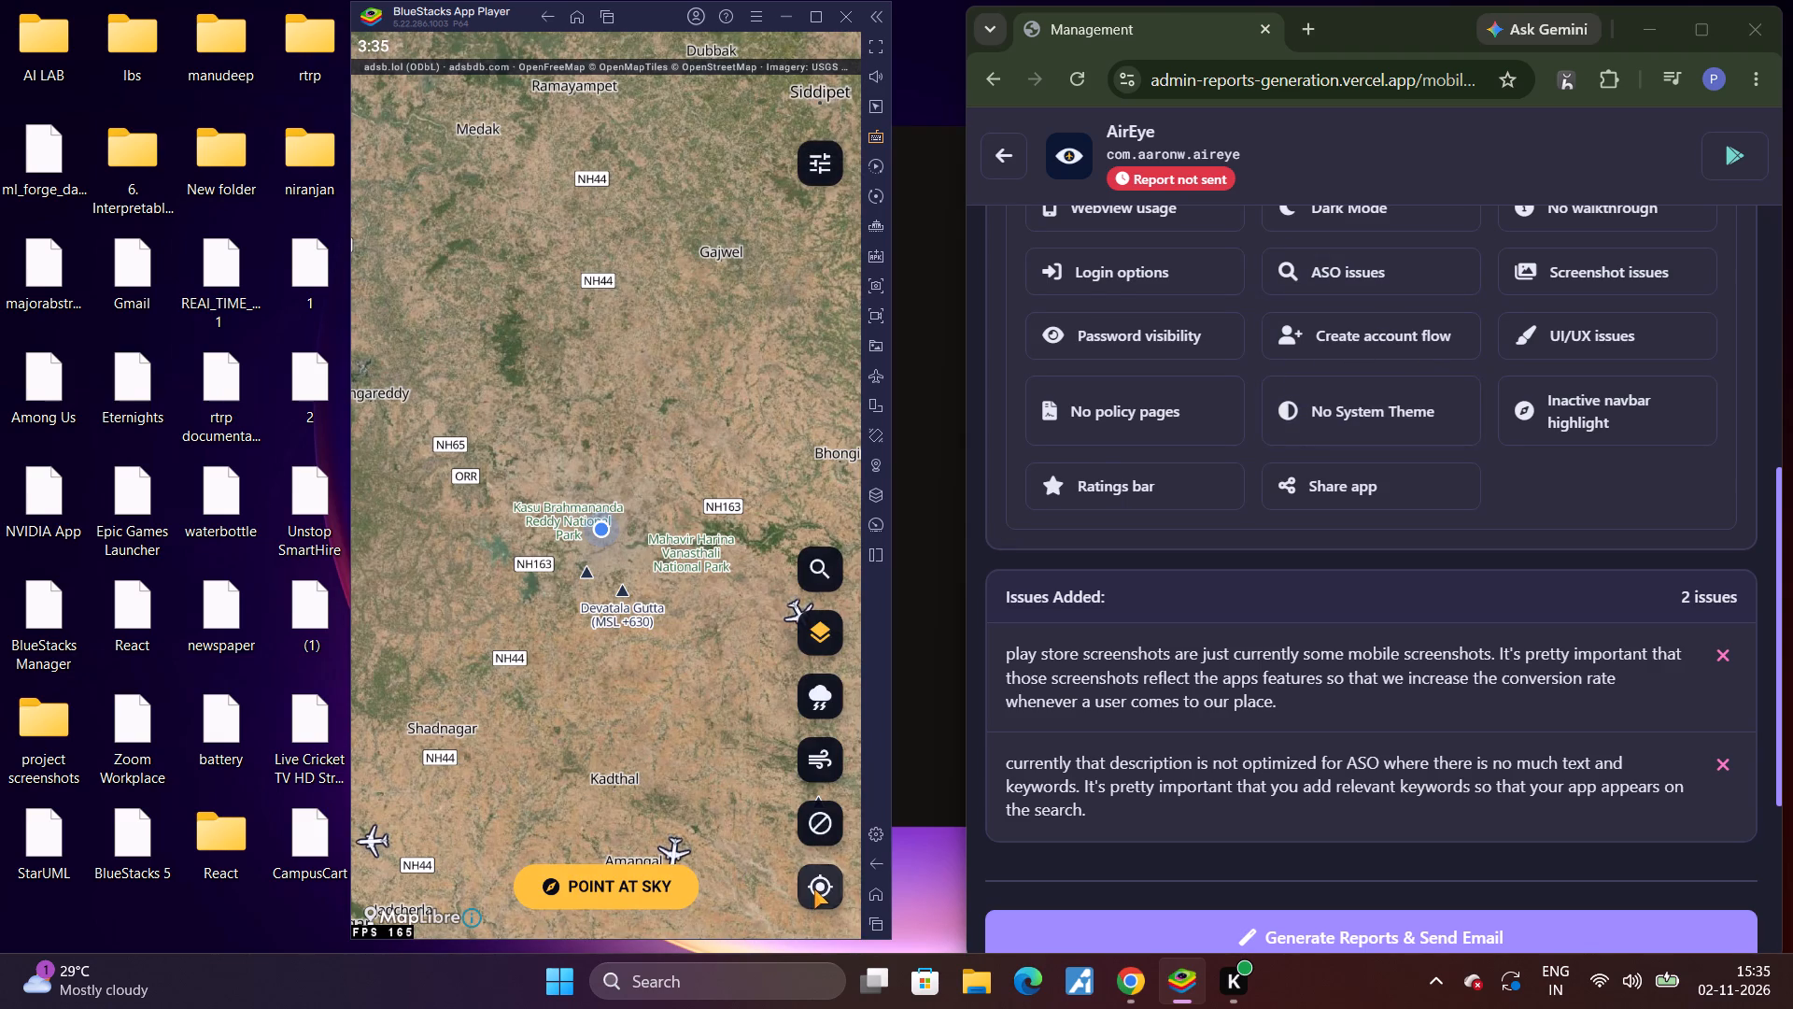
{"action": "left_click", "coordinate": [819, 149]}
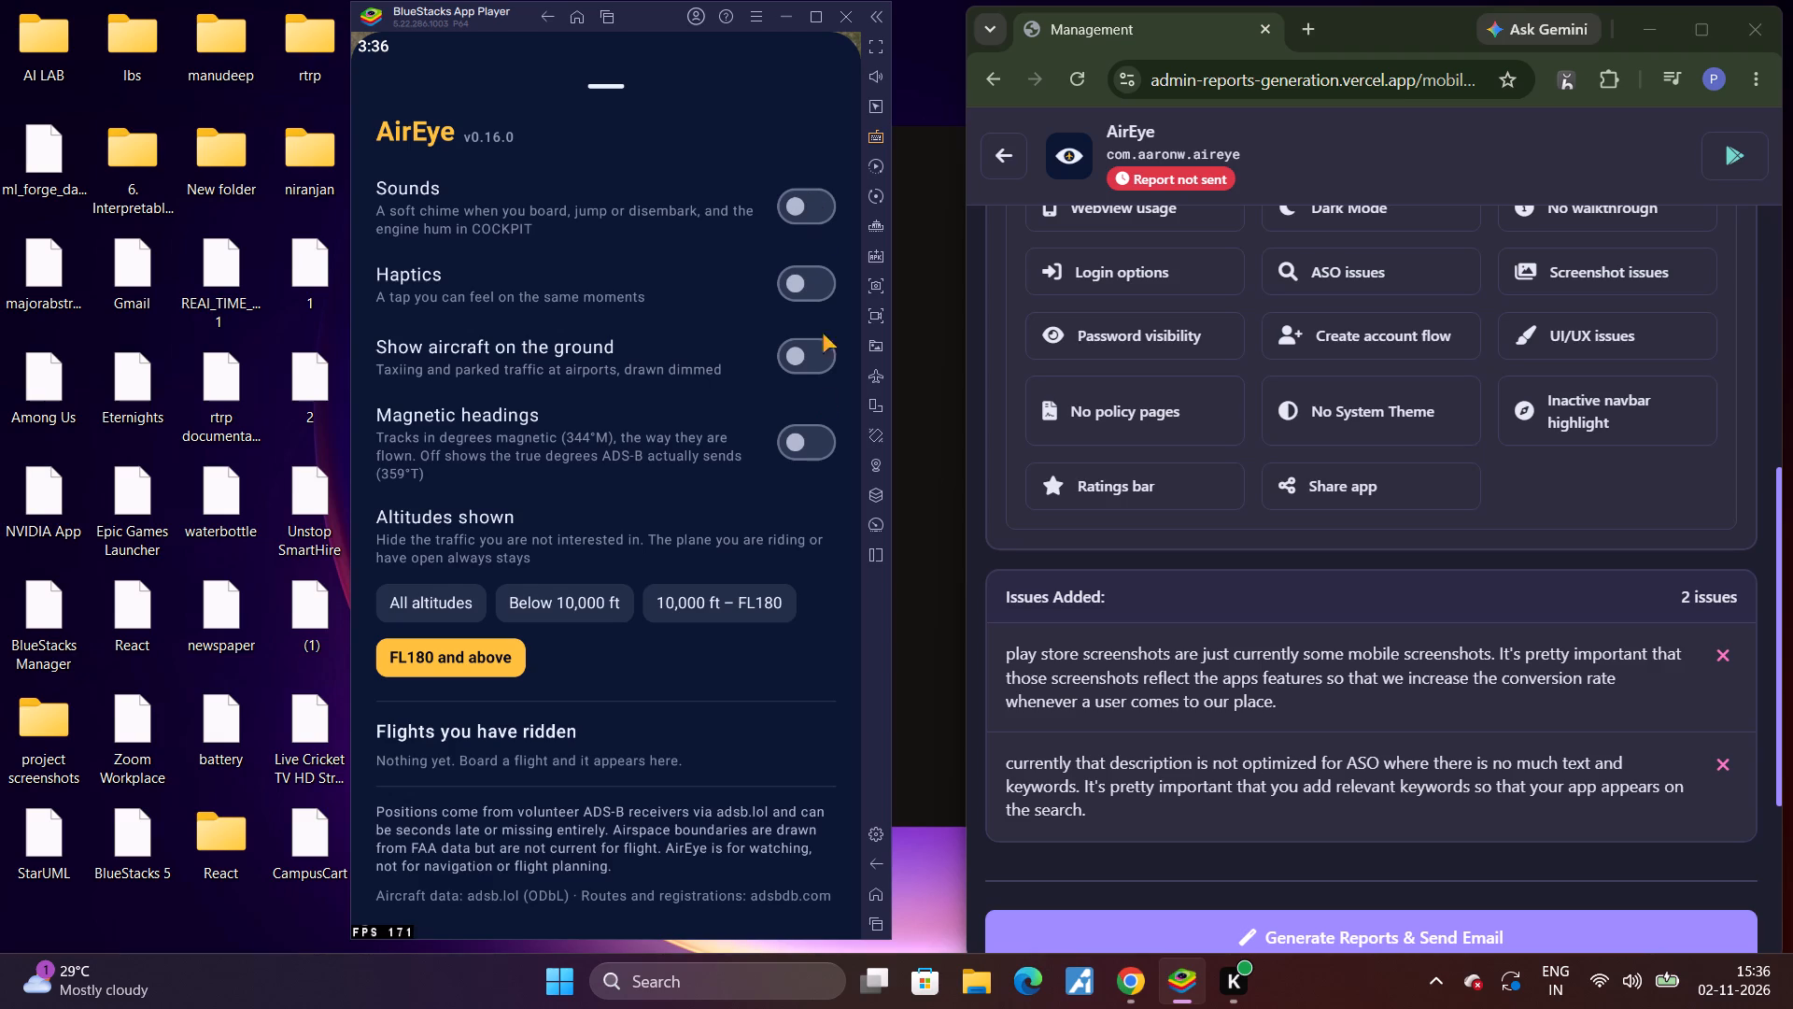
{"action": "left_click", "coordinate": [1165, 476]}
{"action": "scroll", "coordinate": [510, 267], "scroll_direction": "down", "scroll_amount": 1}
{"action": "left_click_drag", "start_coordinate": [545, 402], "coordinate": [545, 279]}
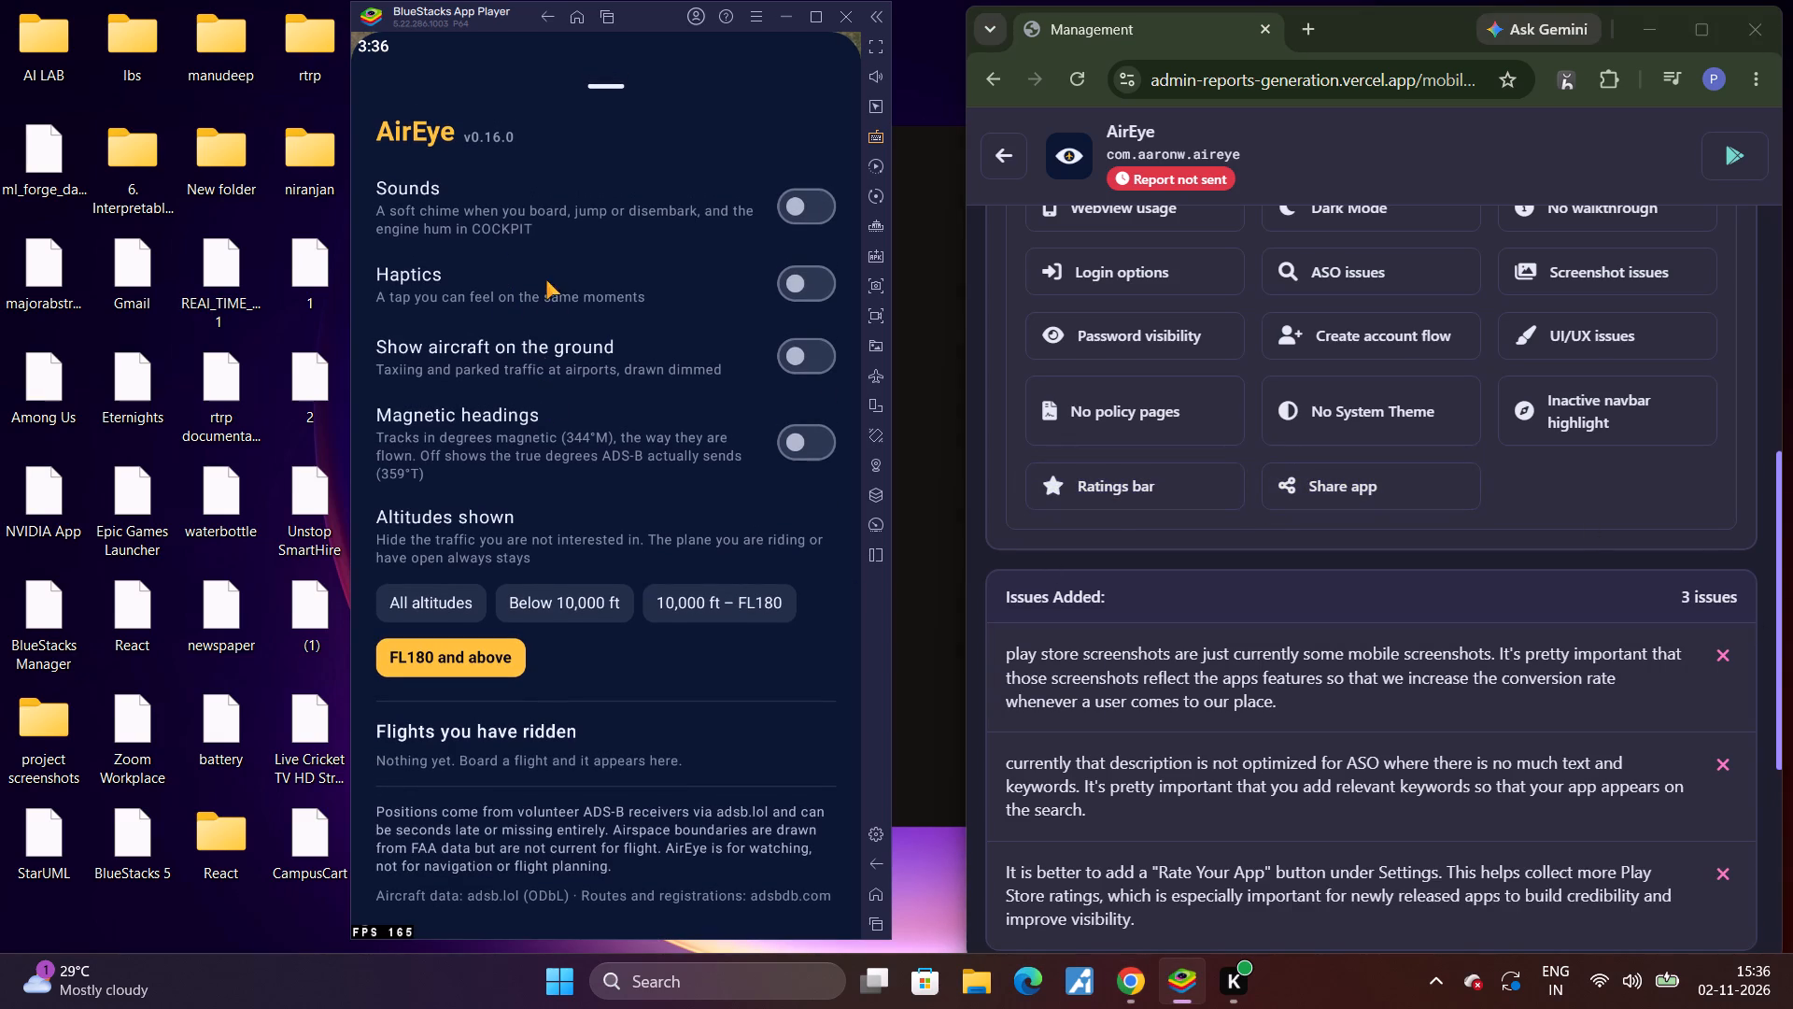
{"action": "left_click_drag", "start_coordinate": [545, 279], "coordinate": [545, 257]}
{"action": "left_click_drag", "start_coordinate": [585, 421], "coordinate": [584, 279]}
{"action": "left_click_drag", "start_coordinate": [558, 470], "coordinate": [573, 545]}
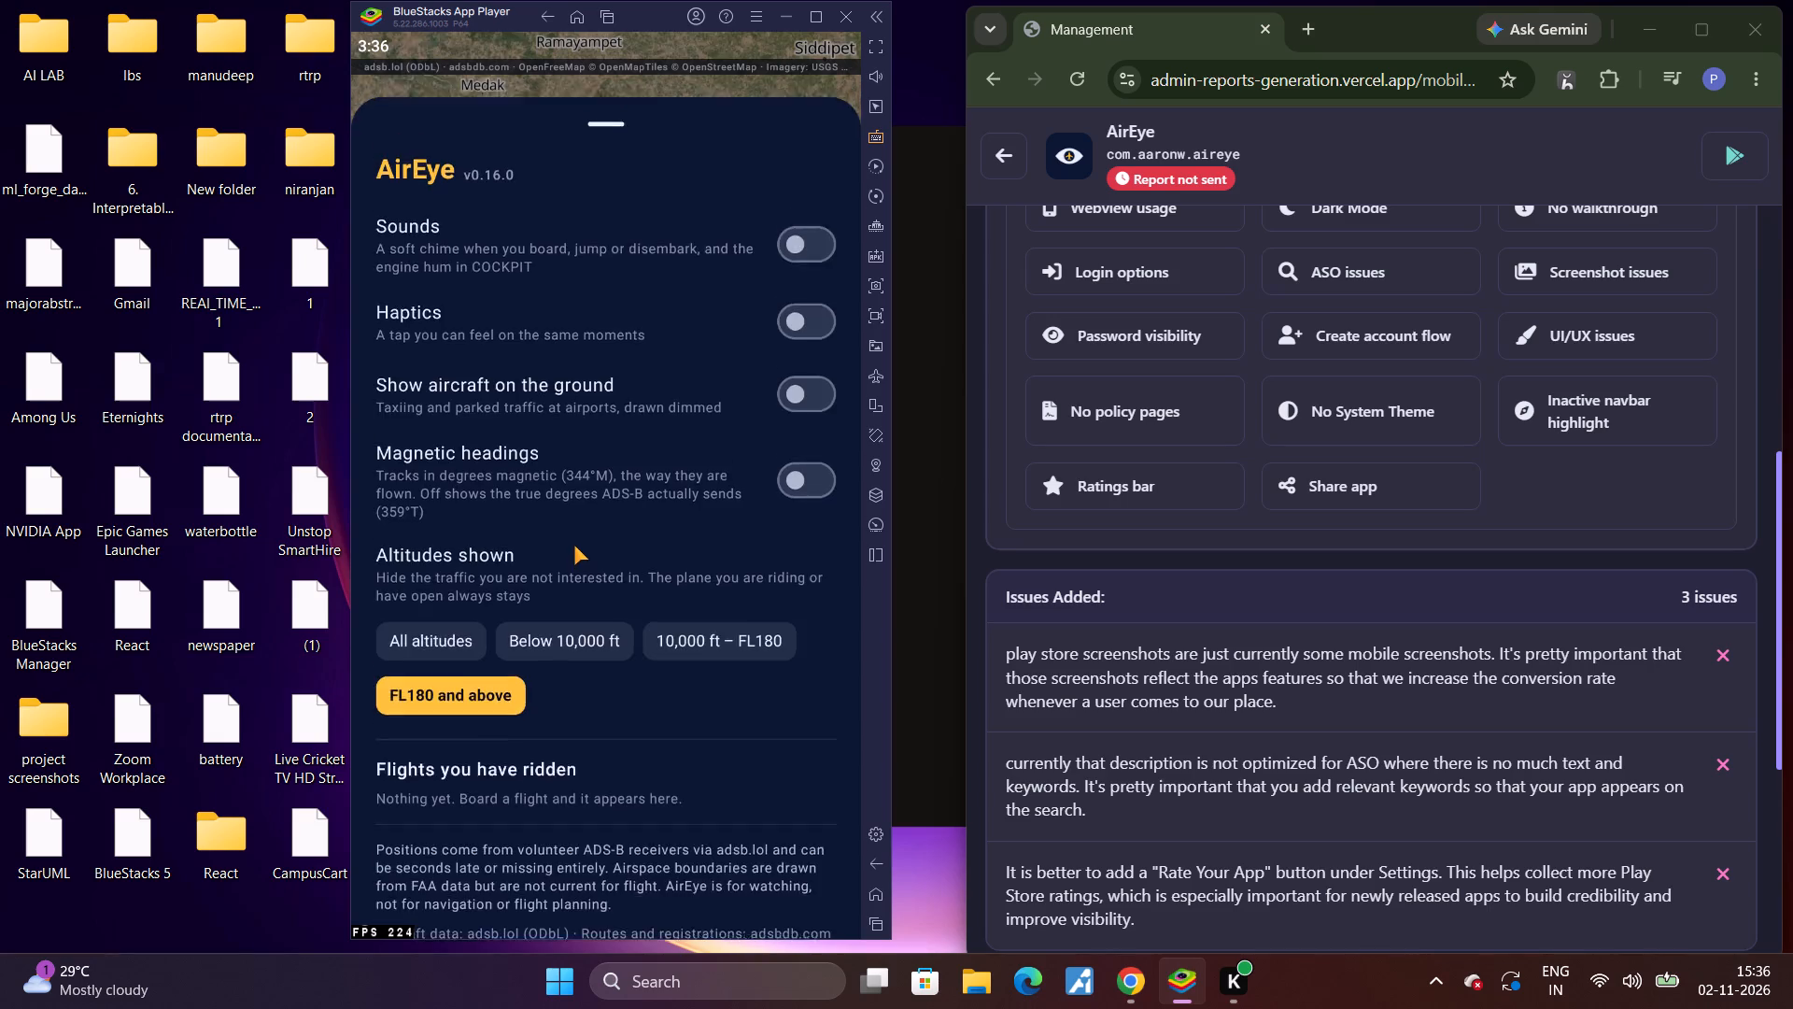
{"action": "left_click_drag", "start_coordinate": [573, 545], "coordinate": [588, 775]}
Generate and email the AirEye report, and advance the desktop report page to app 8 of 11, Лекси: английские слова.
{"action": "scroll", "coordinate": [1263, 586], "scroll_direction": "down", "scroll_amount": 3}
{"action": "left_click", "coordinate": [1232, 699]}
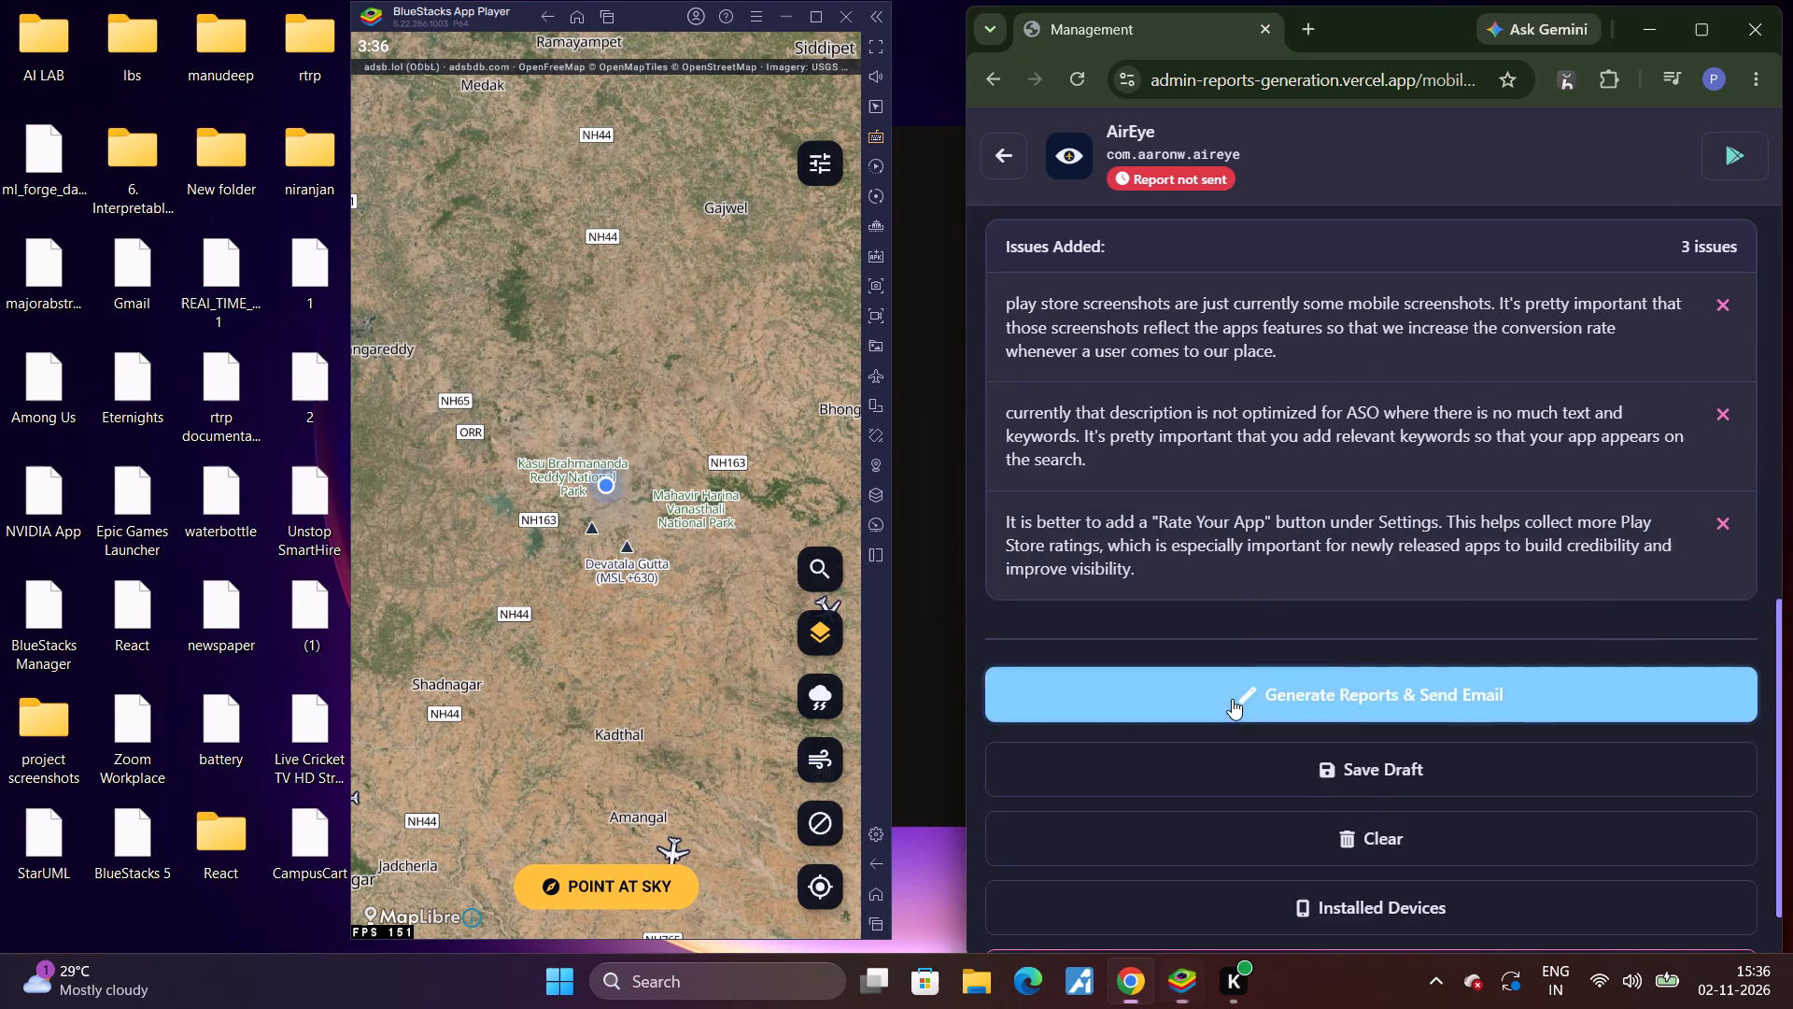
{"action": "scroll", "coordinate": [1231, 699], "scroll_direction": "up", "scroll_amount": 9}
{"action": "left_click", "coordinate": [1752, 248]}
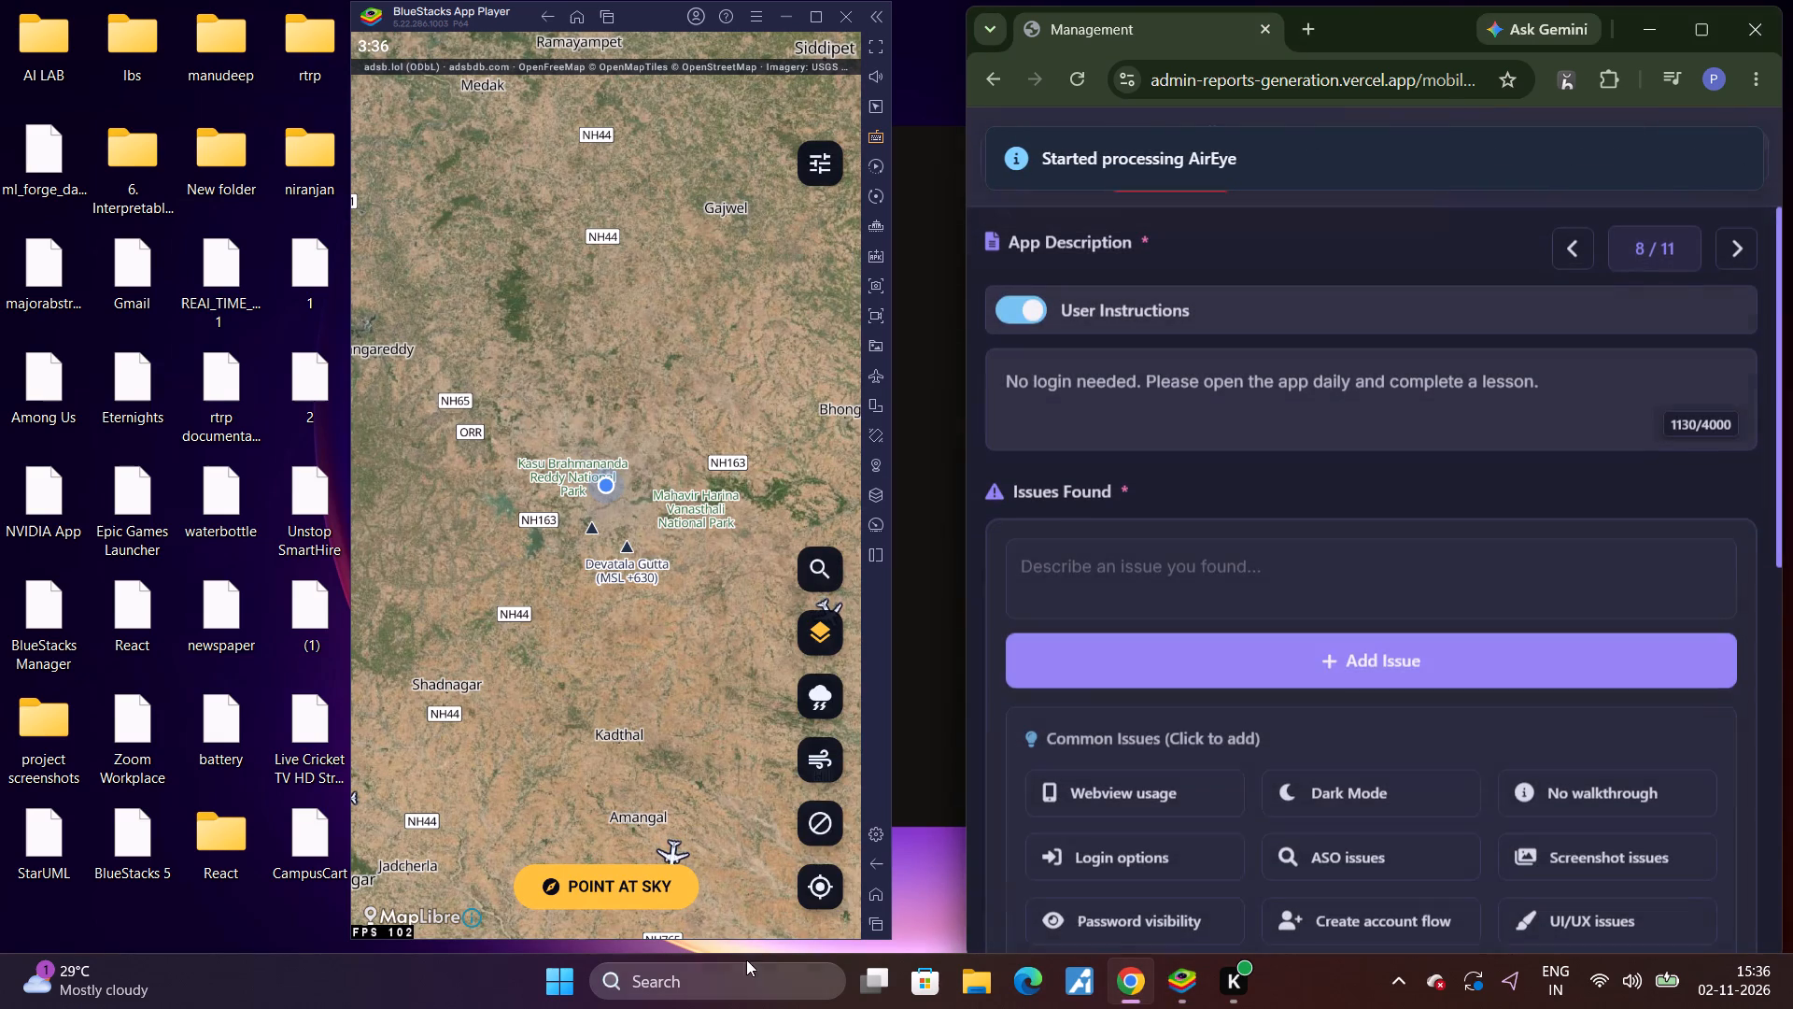
Uninstall AirEye from its Google Play page in the emulator.
{"action": "left_click", "coordinate": [881, 912]}
{"action": "left_click", "coordinate": [597, 405]}
{"action": "left_click", "coordinate": [516, 313]}
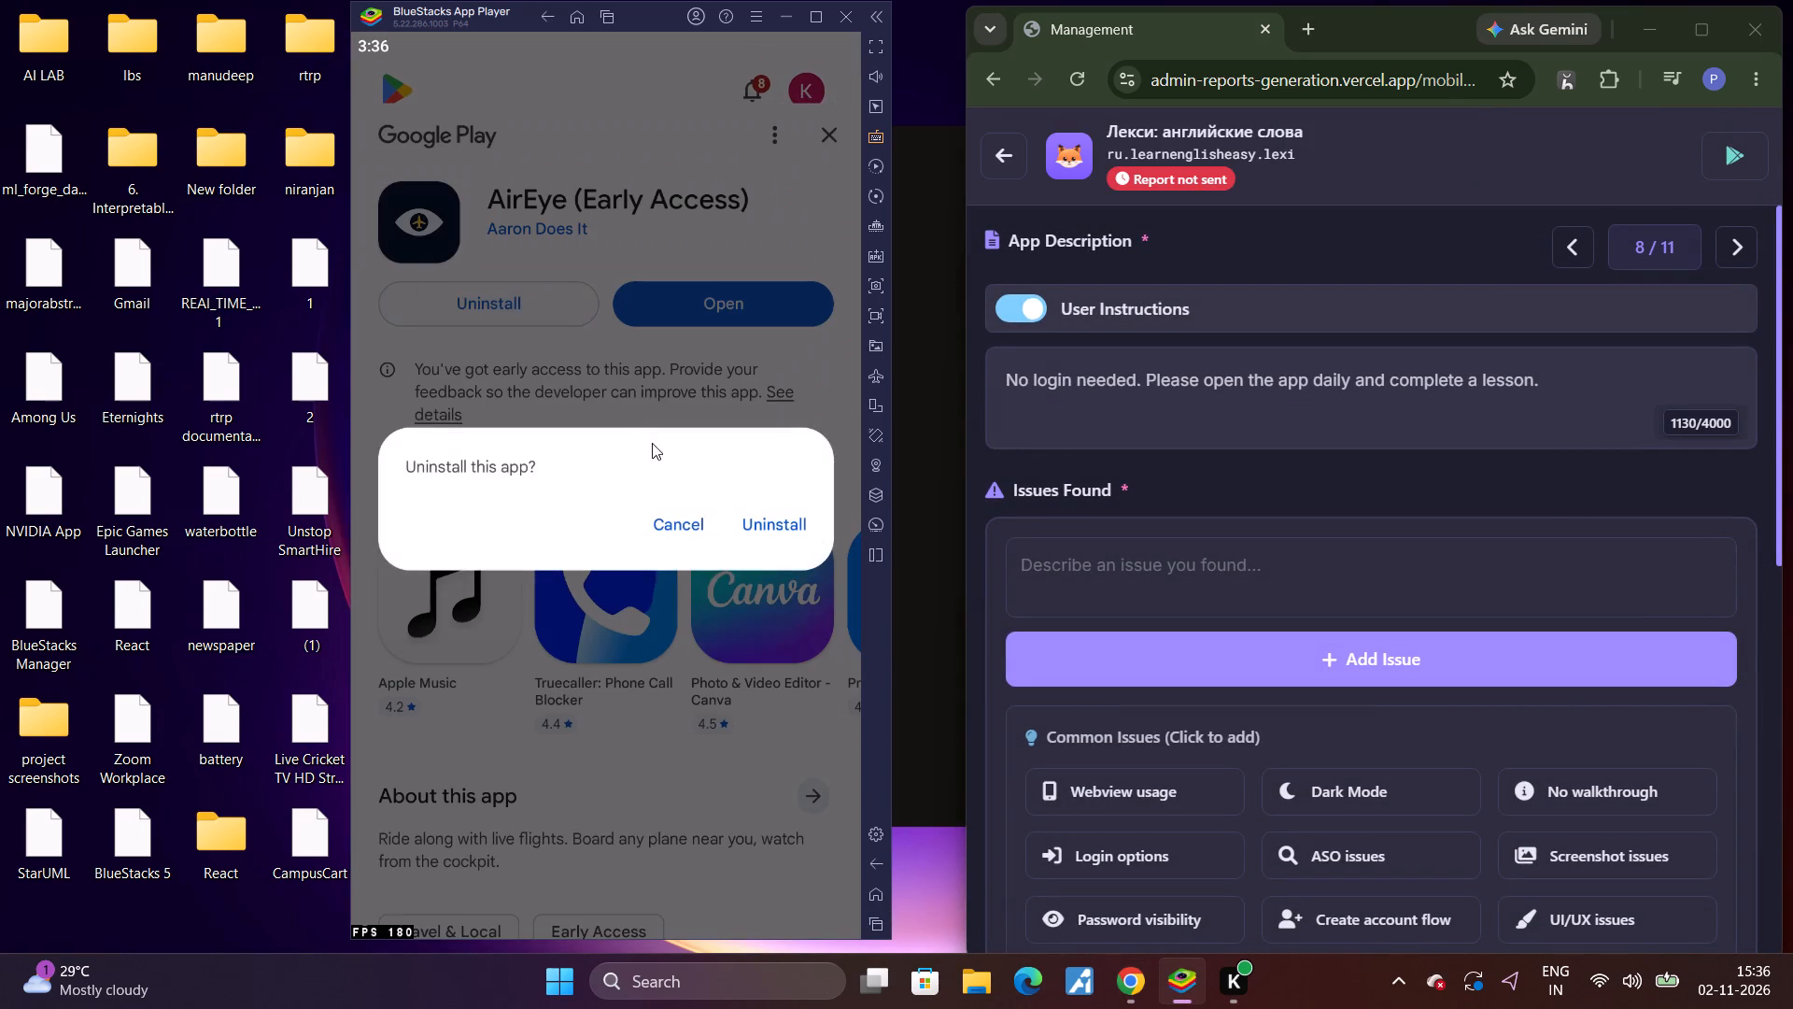
{"action": "left_click", "coordinate": [748, 511]}
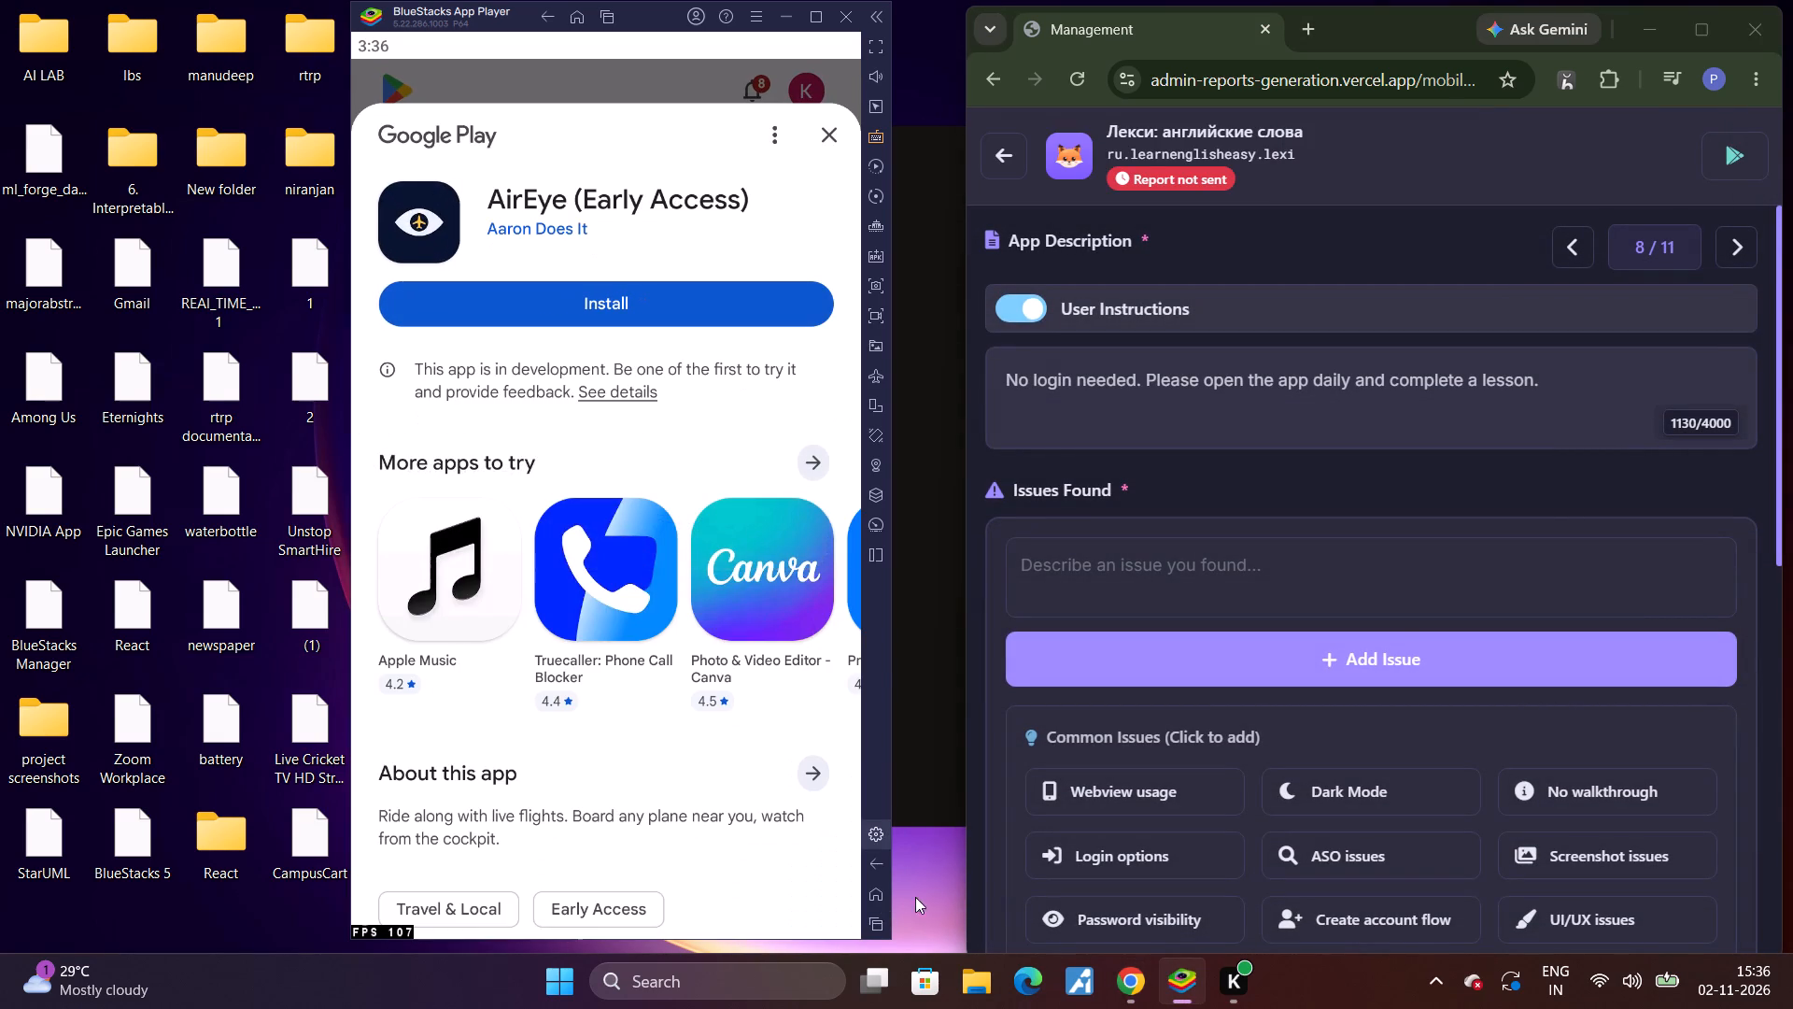
Advance the emulator's Chrome report page to app 8 of 11 and open the Google Play page of Лекси: английские слова.
{"action": "left_click", "coordinate": [872, 926]}
{"action": "left_click", "coordinate": [717, 364]}
{"action": "left_click", "coordinate": [821, 236]}
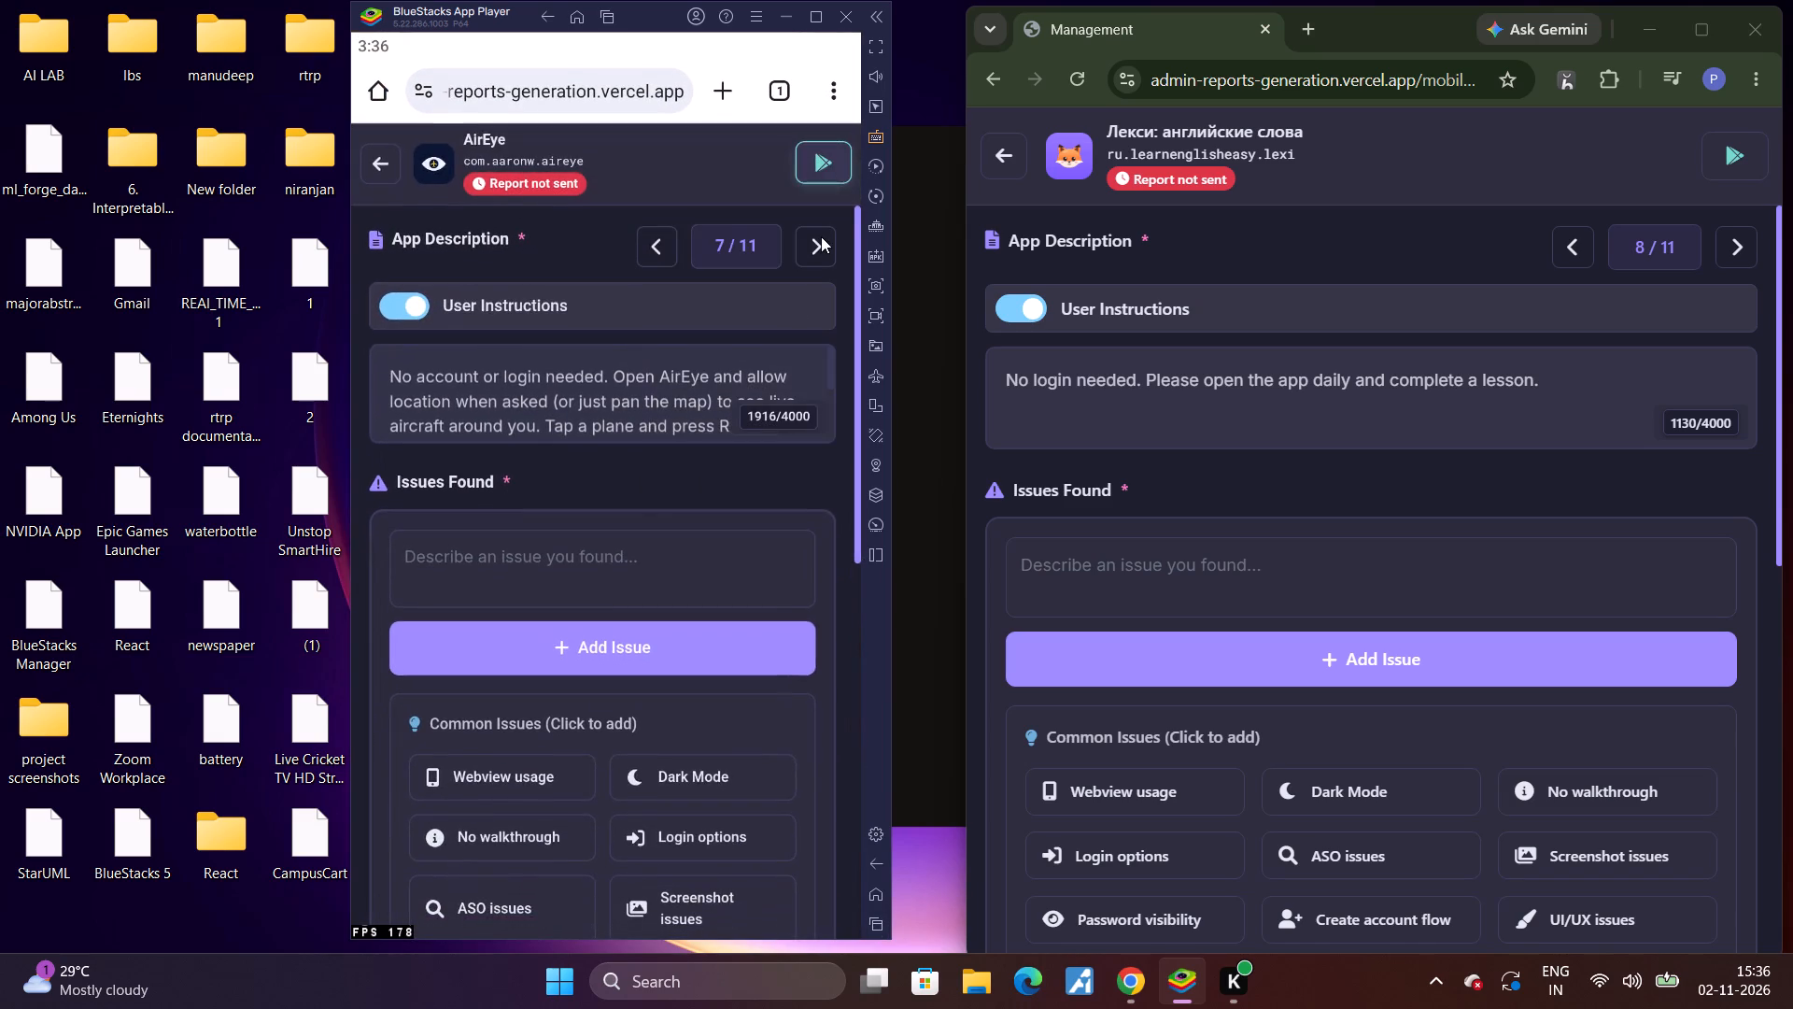
{"action": "left_click", "coordinate": [818, 170]}
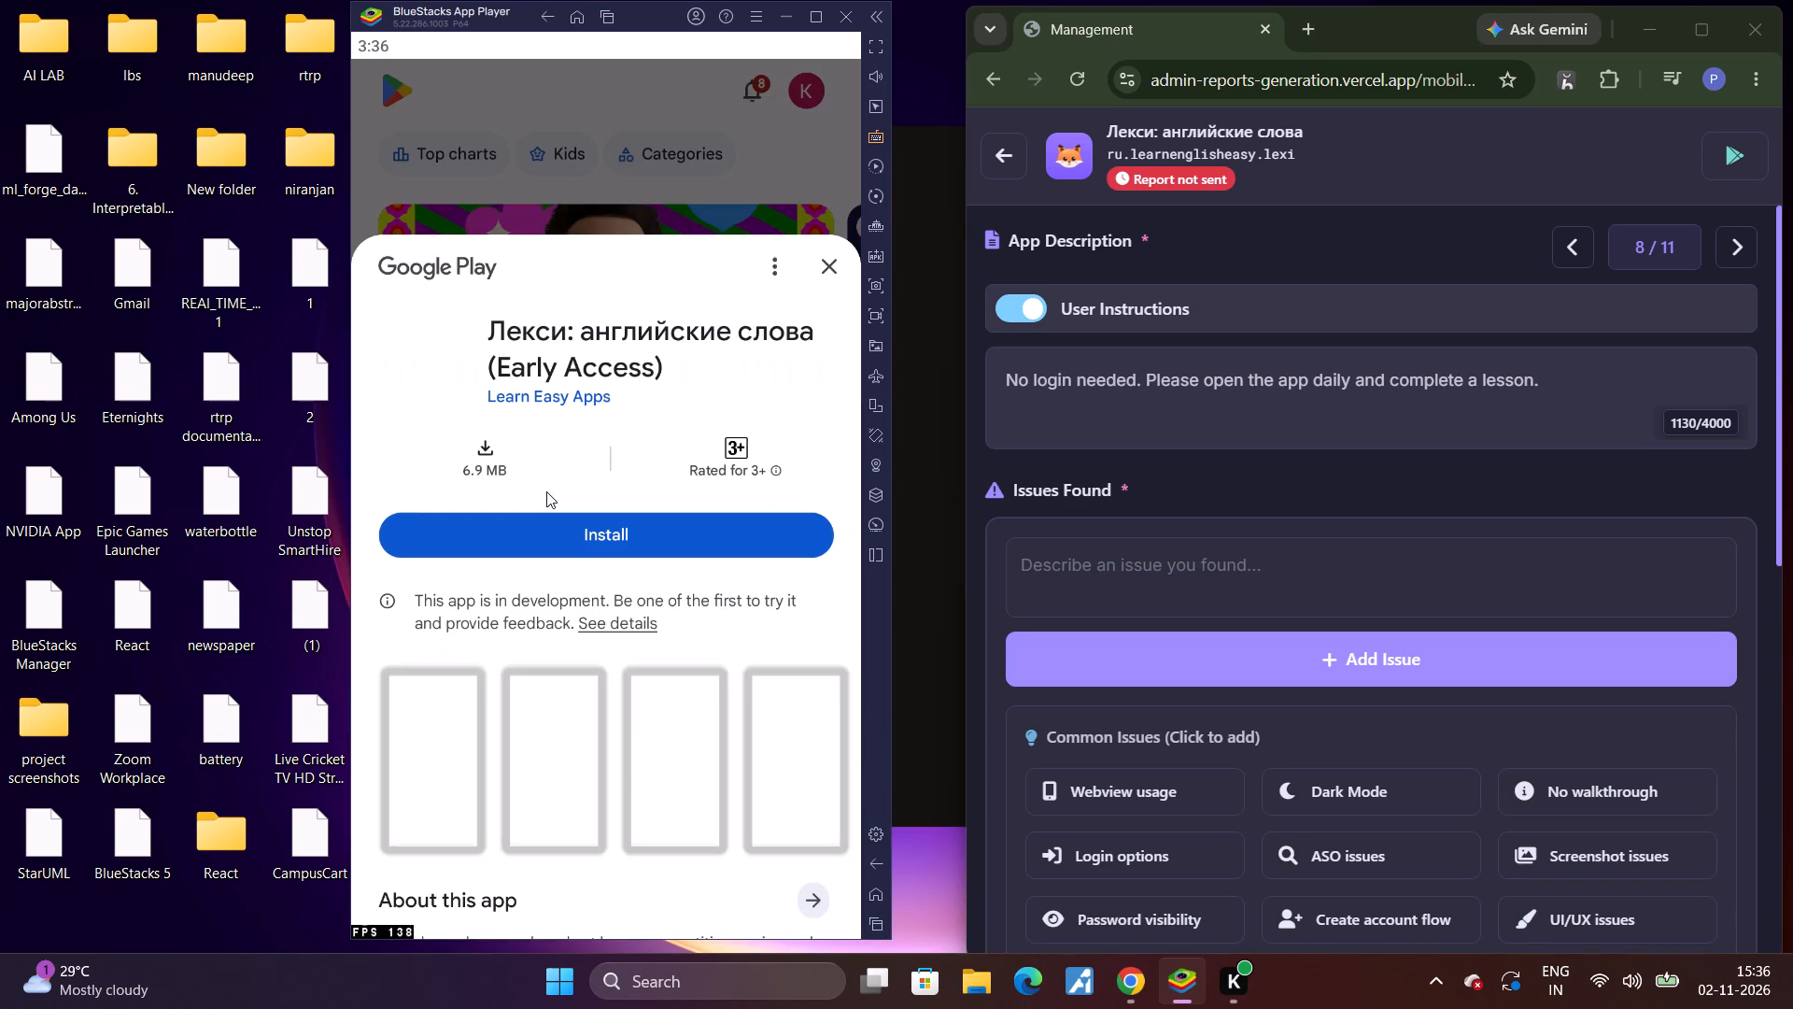
Start installing Лекси: английские слова and examine its store screenshots.
{"action": "left_click", "coordinate": [515, 525]}
{"action": "left_click_drag", "start_coordinate": [623, 732], "coordinate": [632, 662]}
{"action": "double_click", "coordinate": [668, 553]}
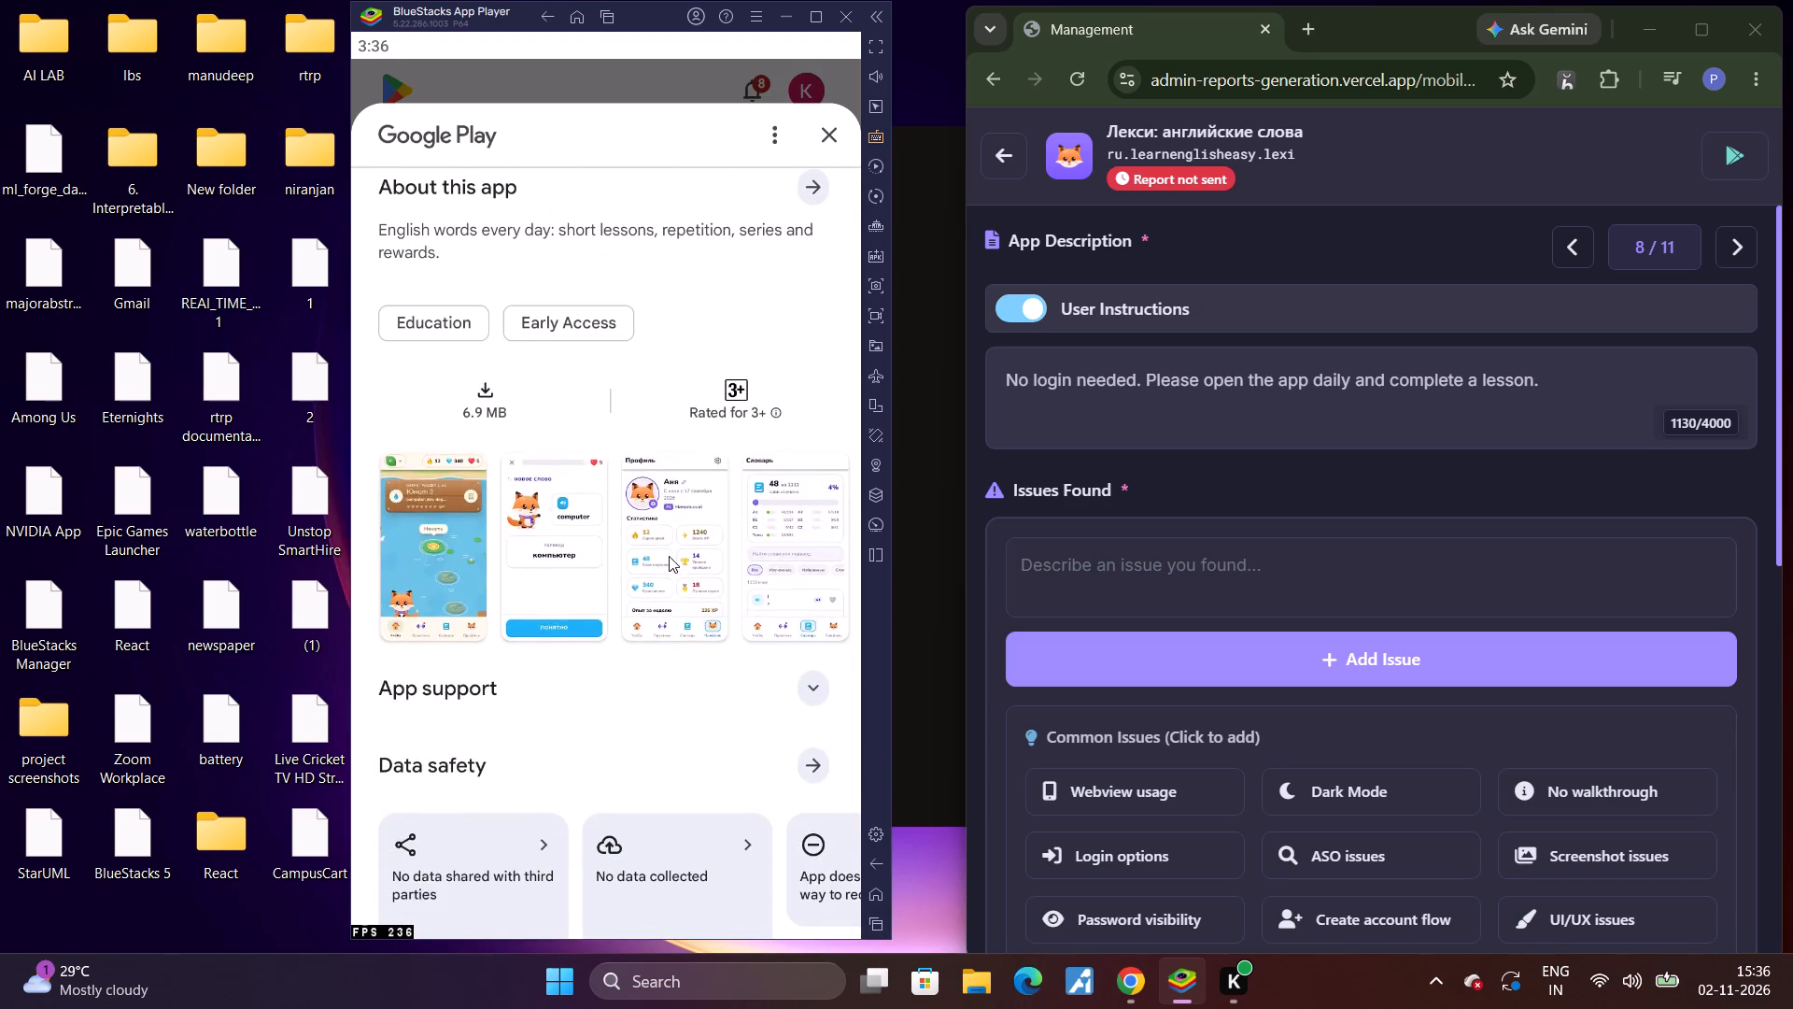
{"action": "left_click_drag", "start_coordinate": [594, 162], "coordinate": [601, 251]}
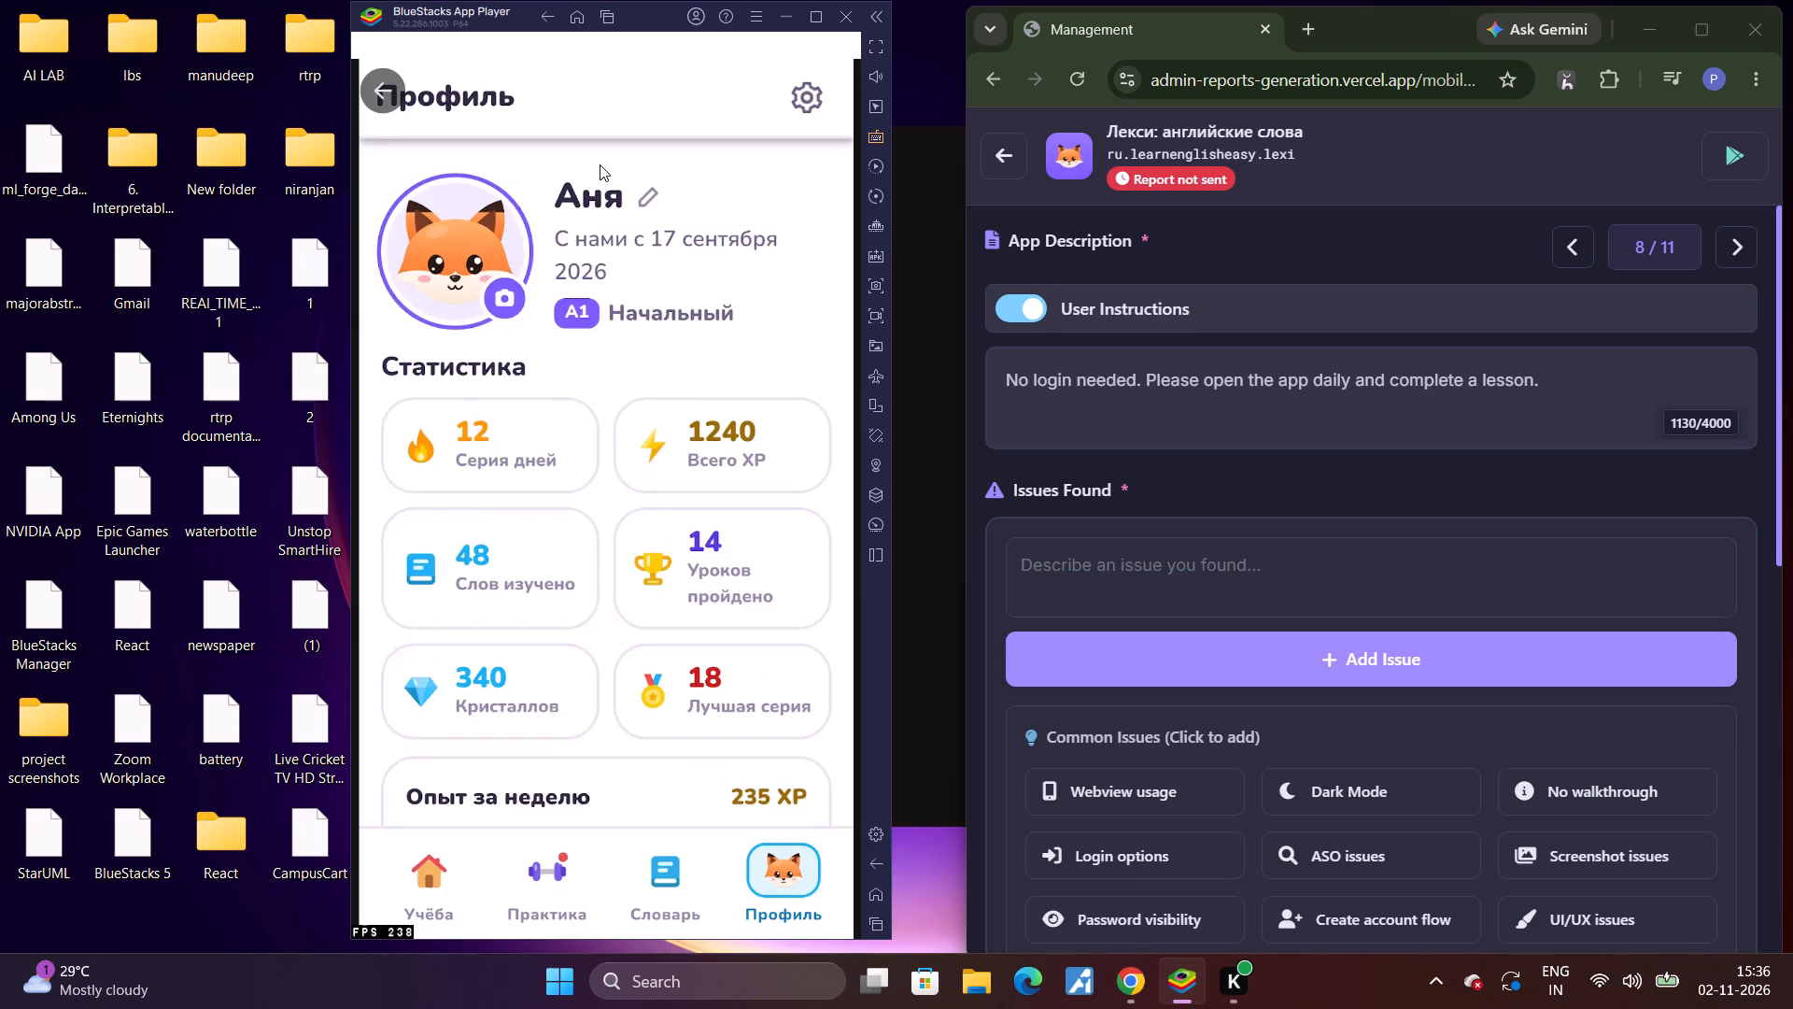
{"action": "left_click_drag", "start_coordinate": [598, 177], "coordinate": [675, 612]}
Add the common issues No walkthrough and Screenshot issues to the Лекси: английские слова report.
{"action": "left_click", "coordinate": [1631, 808]}
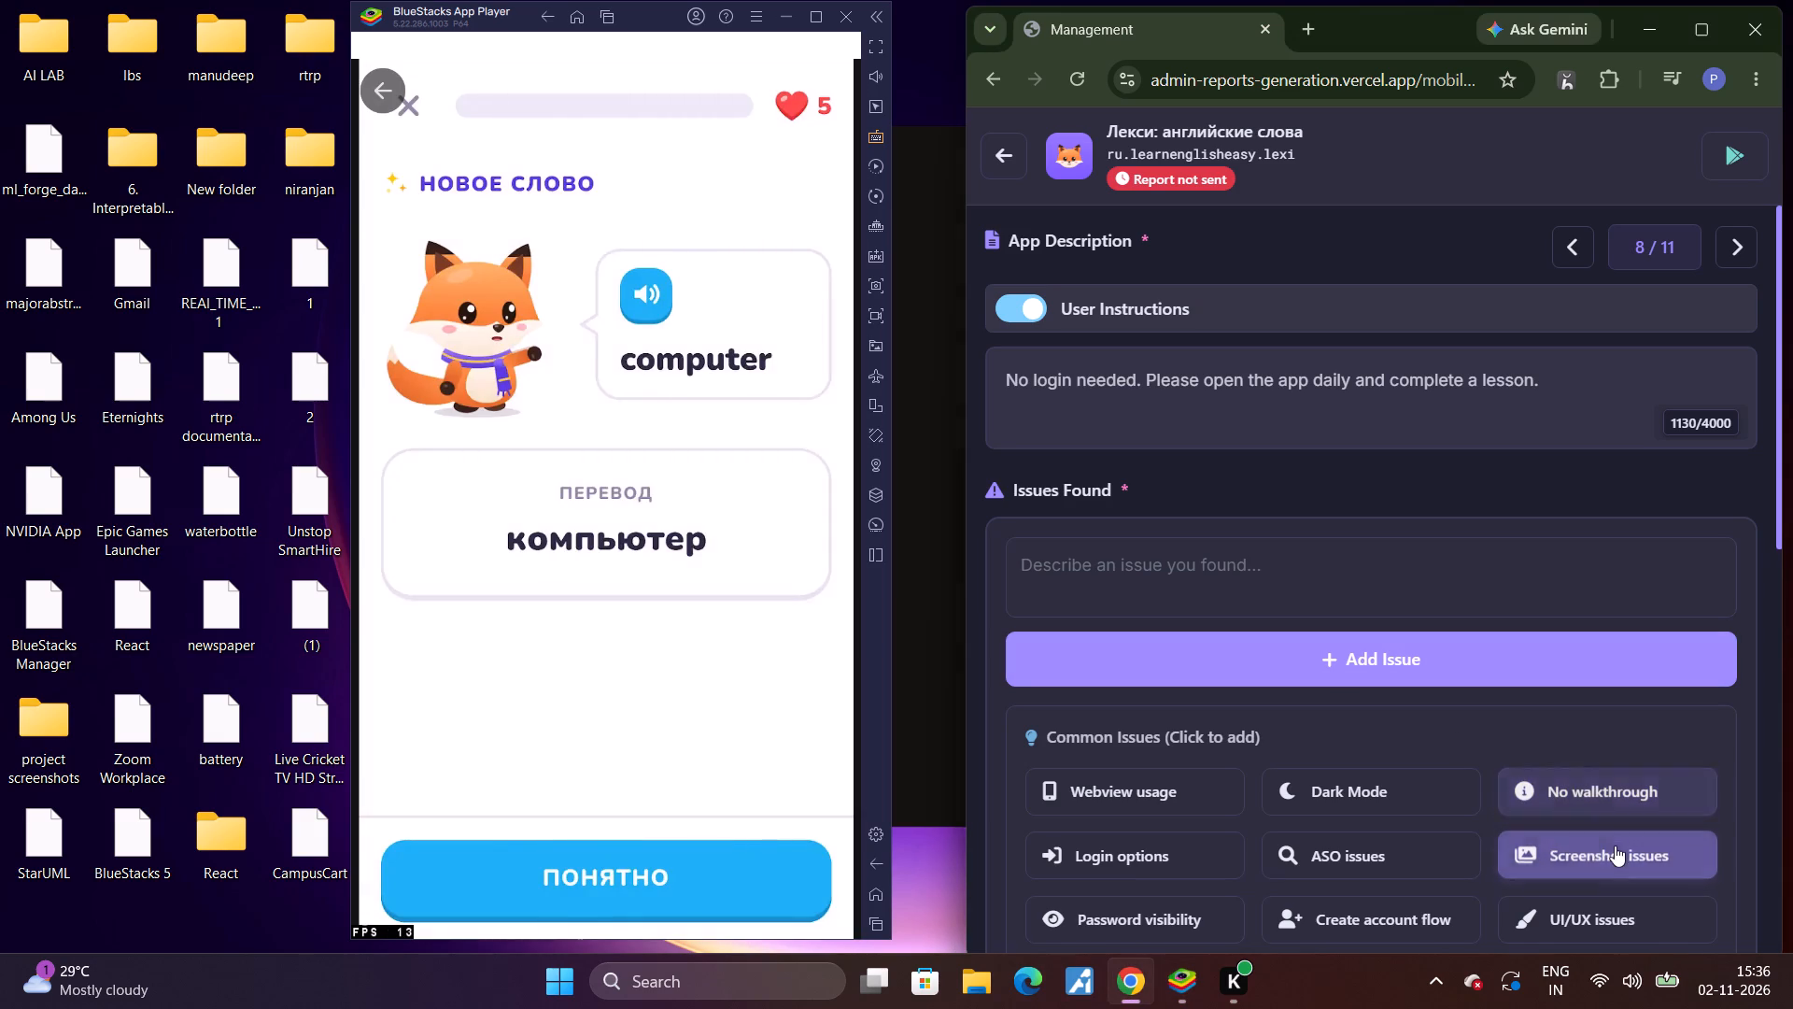
{"action": "left_click", "coordinate": [1615, 846]}
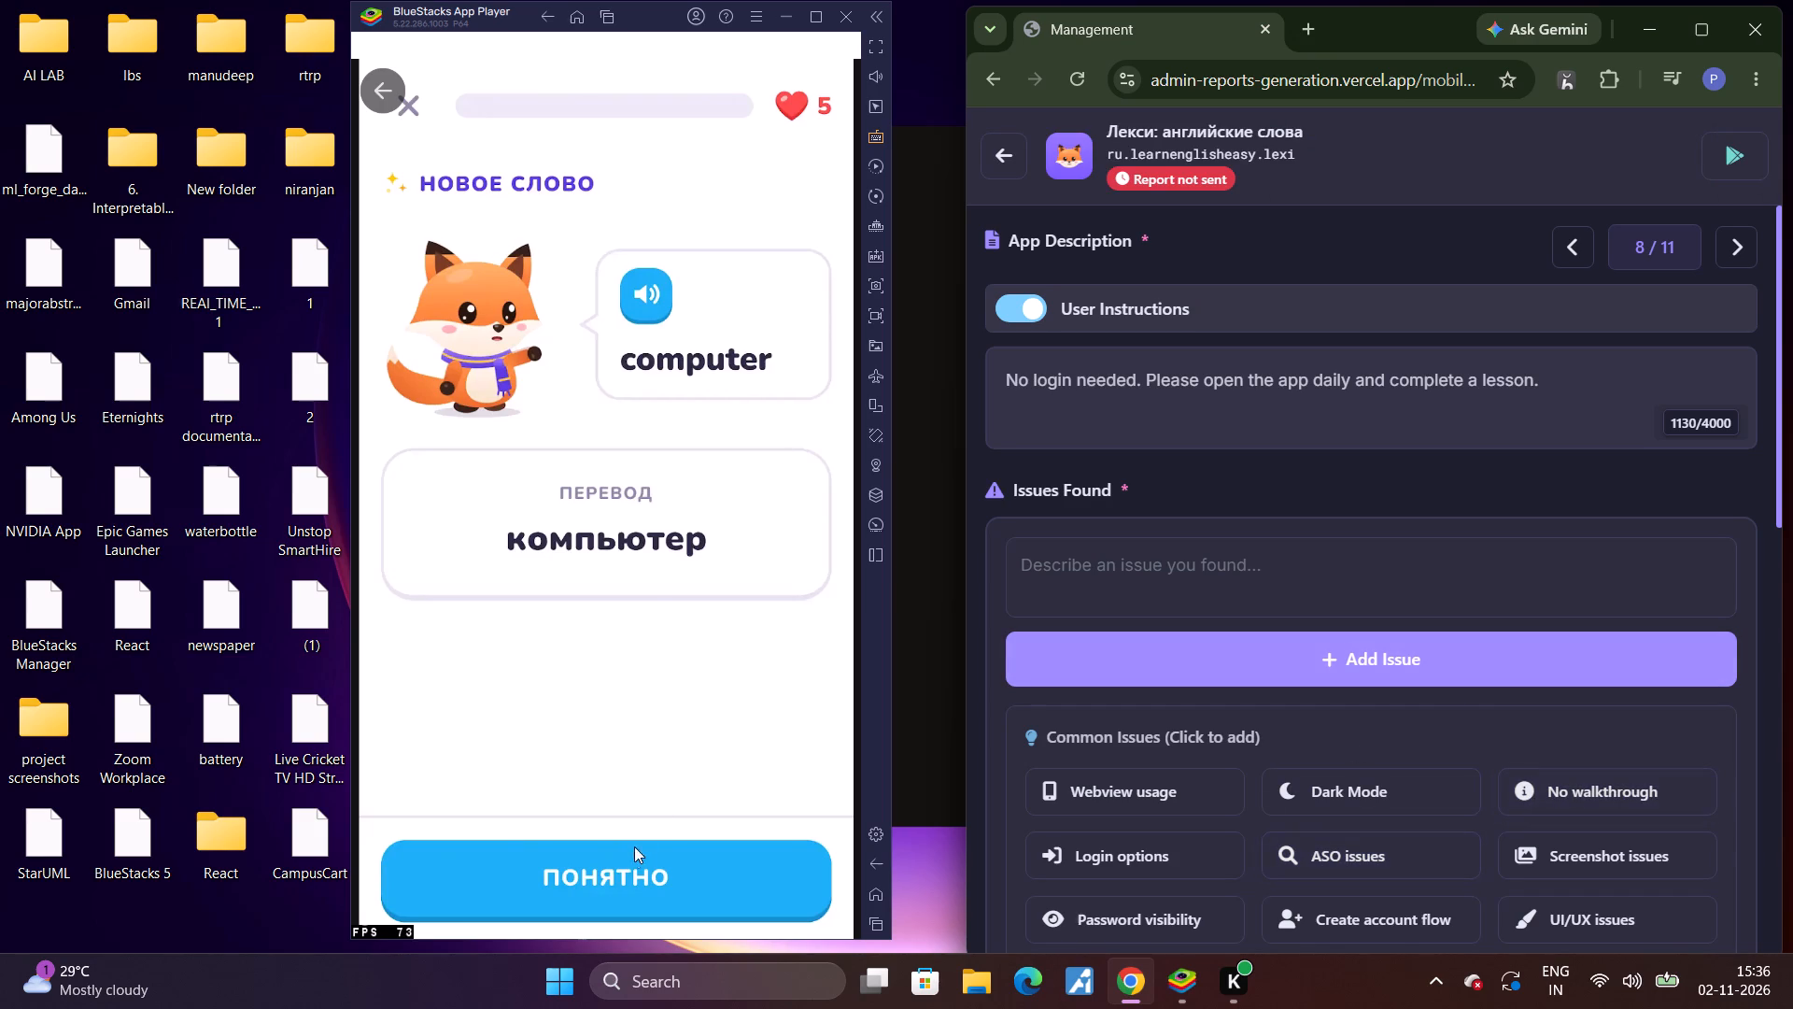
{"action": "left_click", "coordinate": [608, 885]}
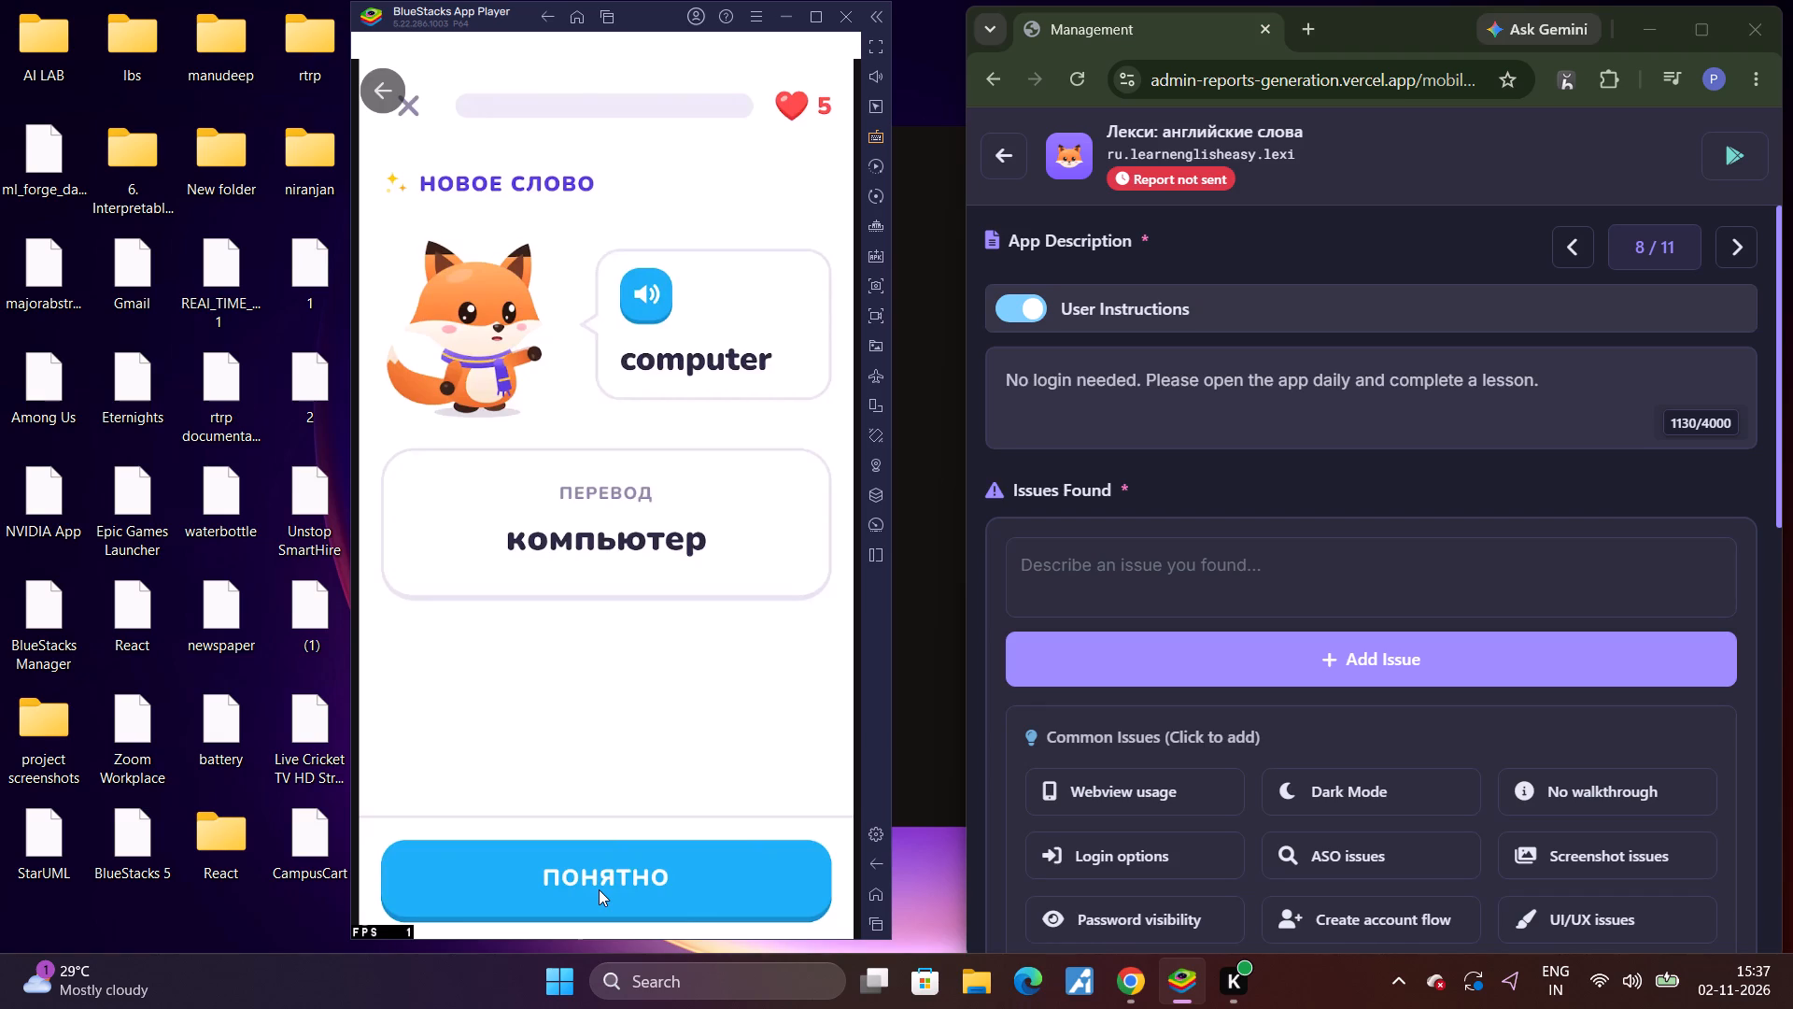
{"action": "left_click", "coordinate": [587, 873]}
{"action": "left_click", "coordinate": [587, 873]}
Open the installed Лекси app from Google Play and complete its onboarding with the 10 минут в день daily goal.
{"action": "left_click_drag", "start_coordinate": [436, 156], "coordinate": [497, 375]}
{"action": "left_click_drag", "start_coordinate": [479, 221], "coordinate": [550, 632]}
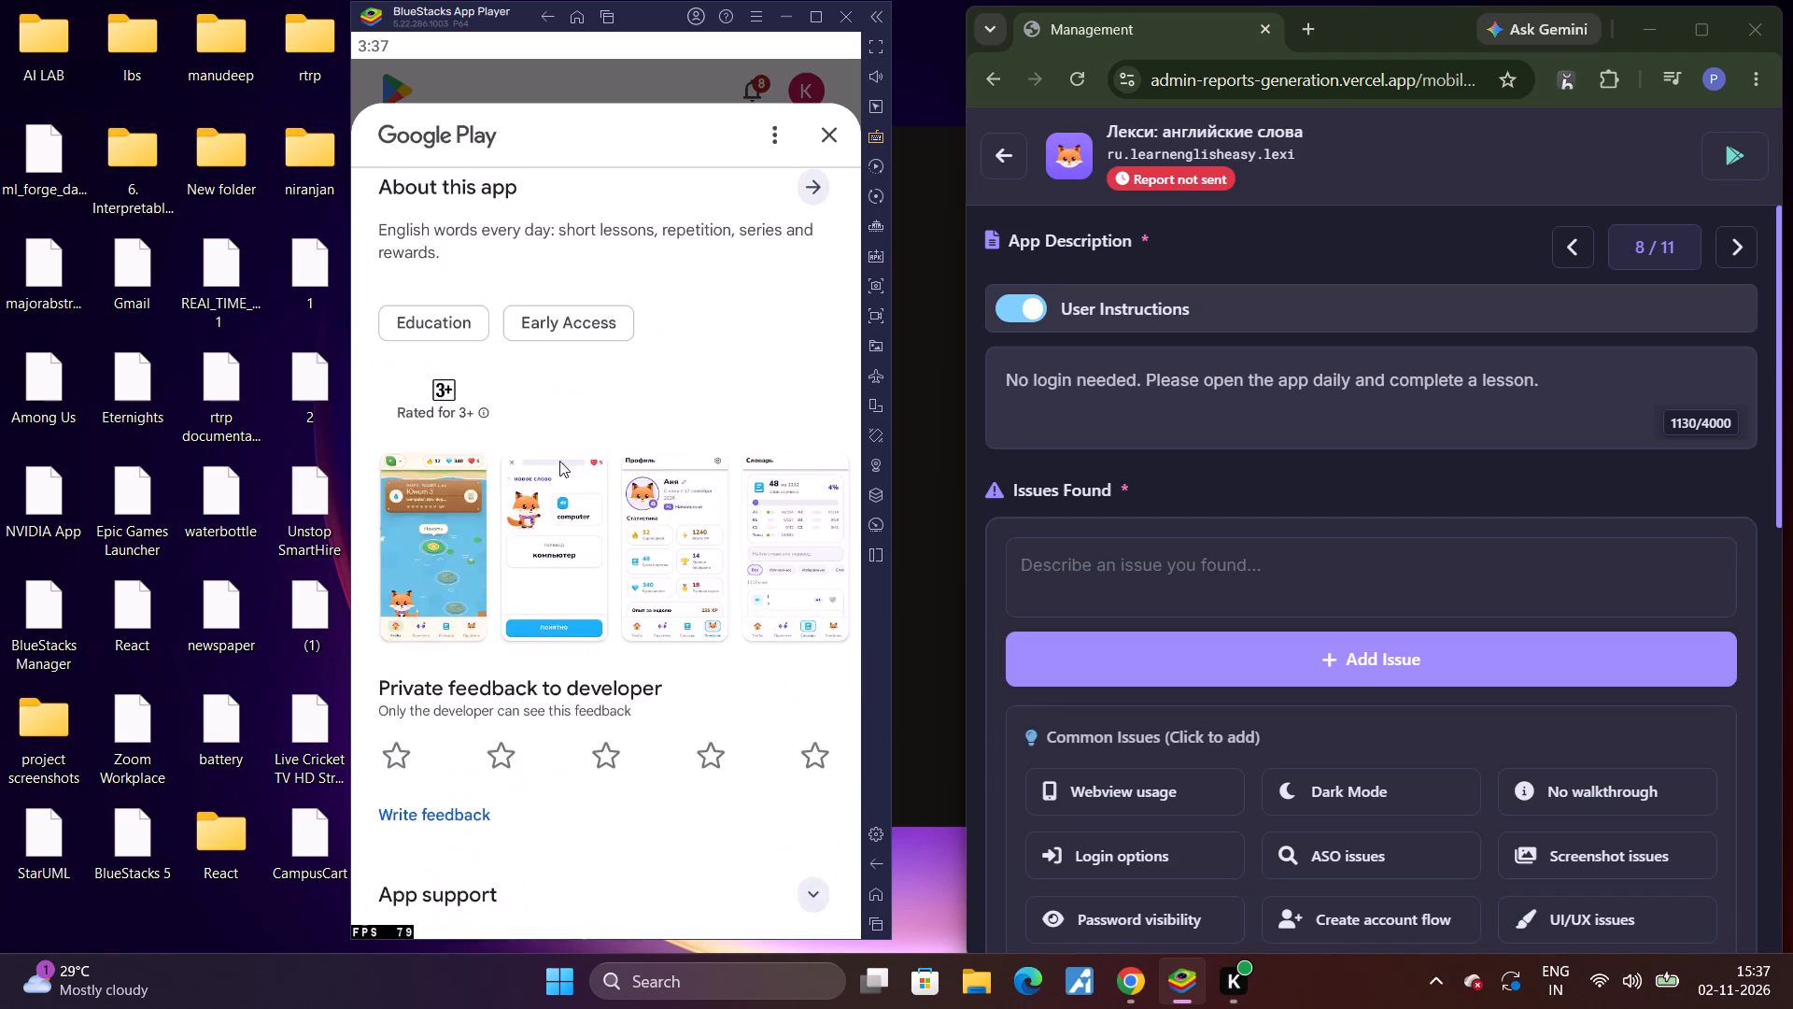
{"action": "left_click_drag", "start_coordinate": [550, 403], "coordinate": [554, 547]}
{"action": "left_click", "coordinate": [642, 307]}
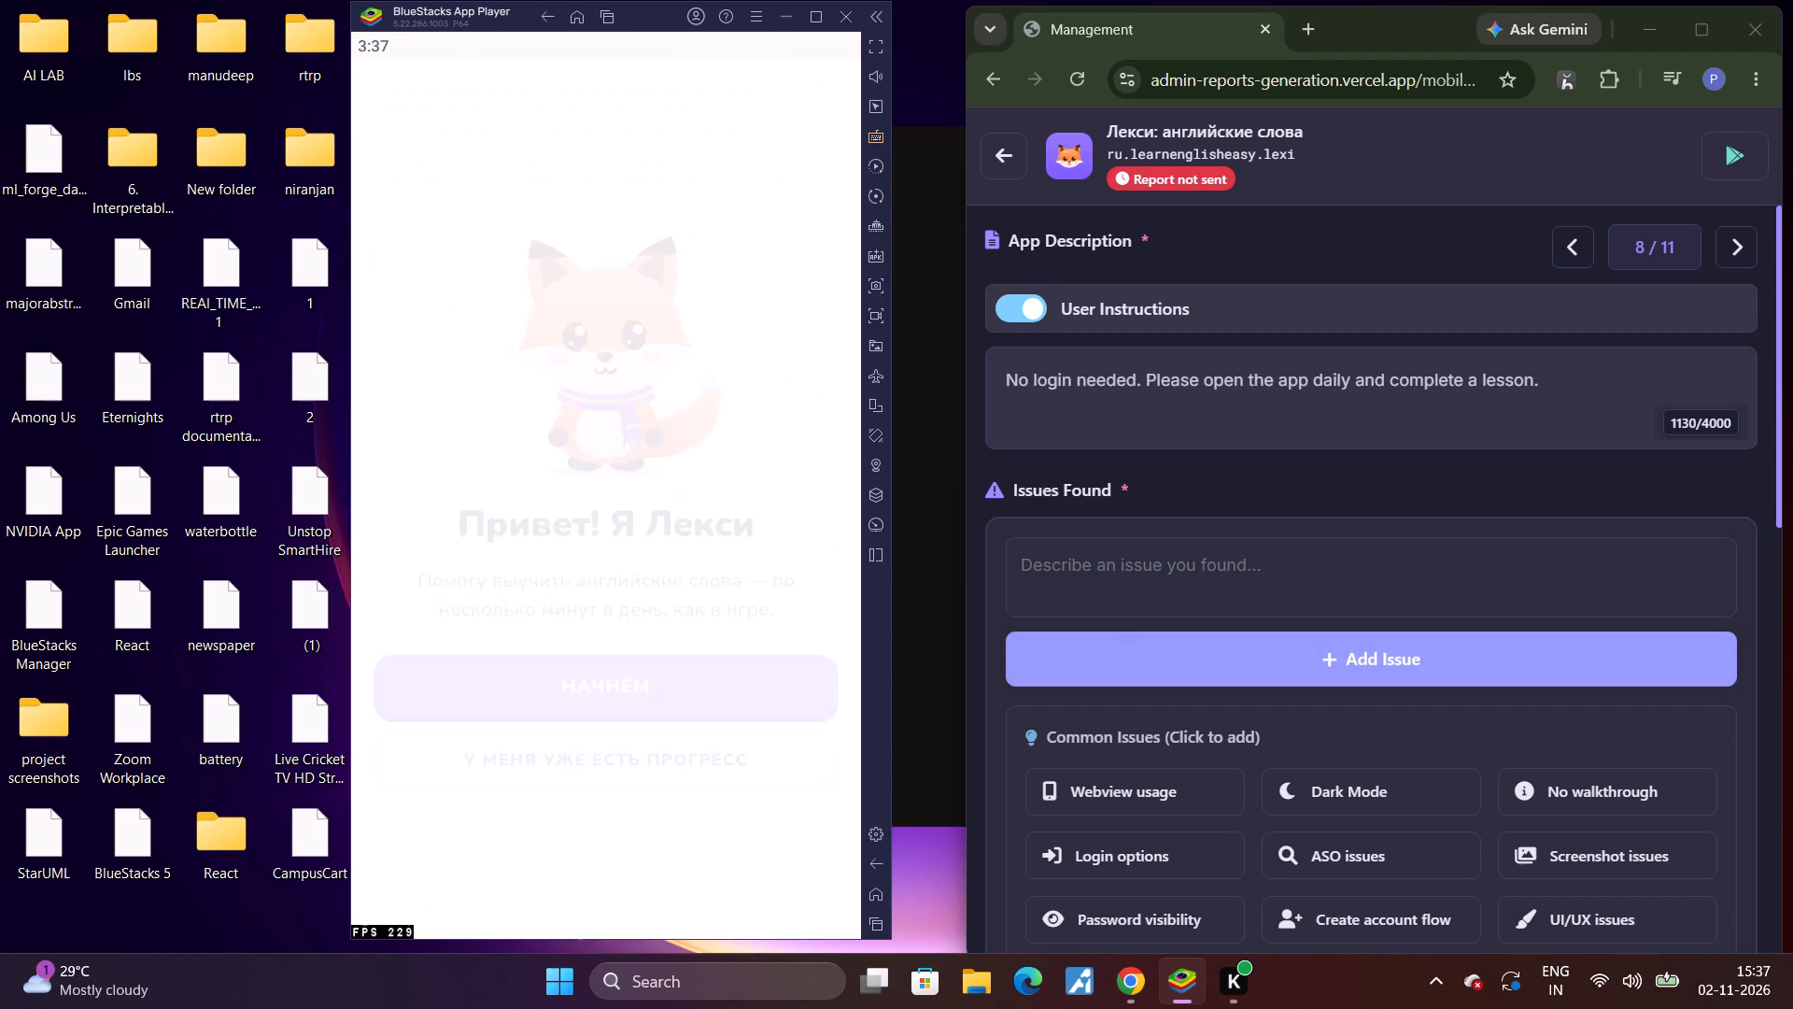
{"action": "left_click", "coordinate": [612, 683]}
{"action": "triple_click", "coordinate": [641, 898]}
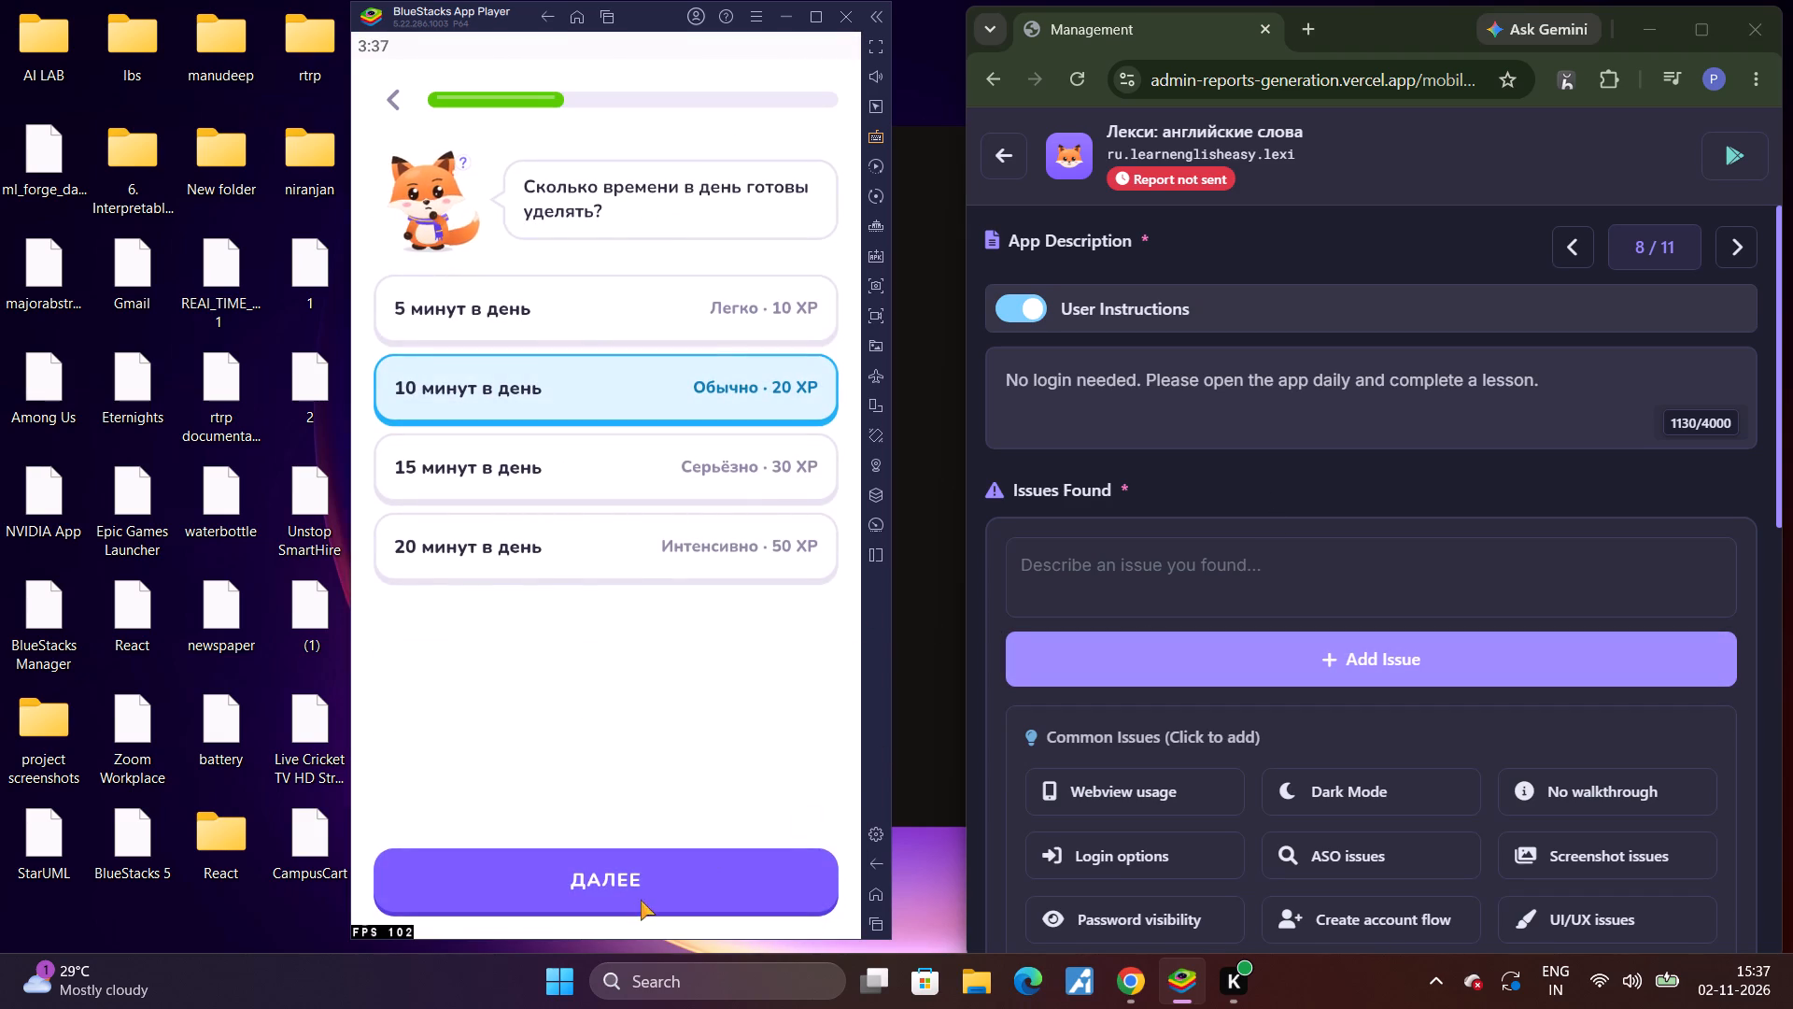
{"action": "left_click", "coordinate": [639, 901]}
{"action": "left_click", "coordinate": [696, 685]}
Add the issue "The default language in the app supposed to be english" to the Лекси report and review the issue list.
{"action": "left_click", "coordinate": [1414, 586]}
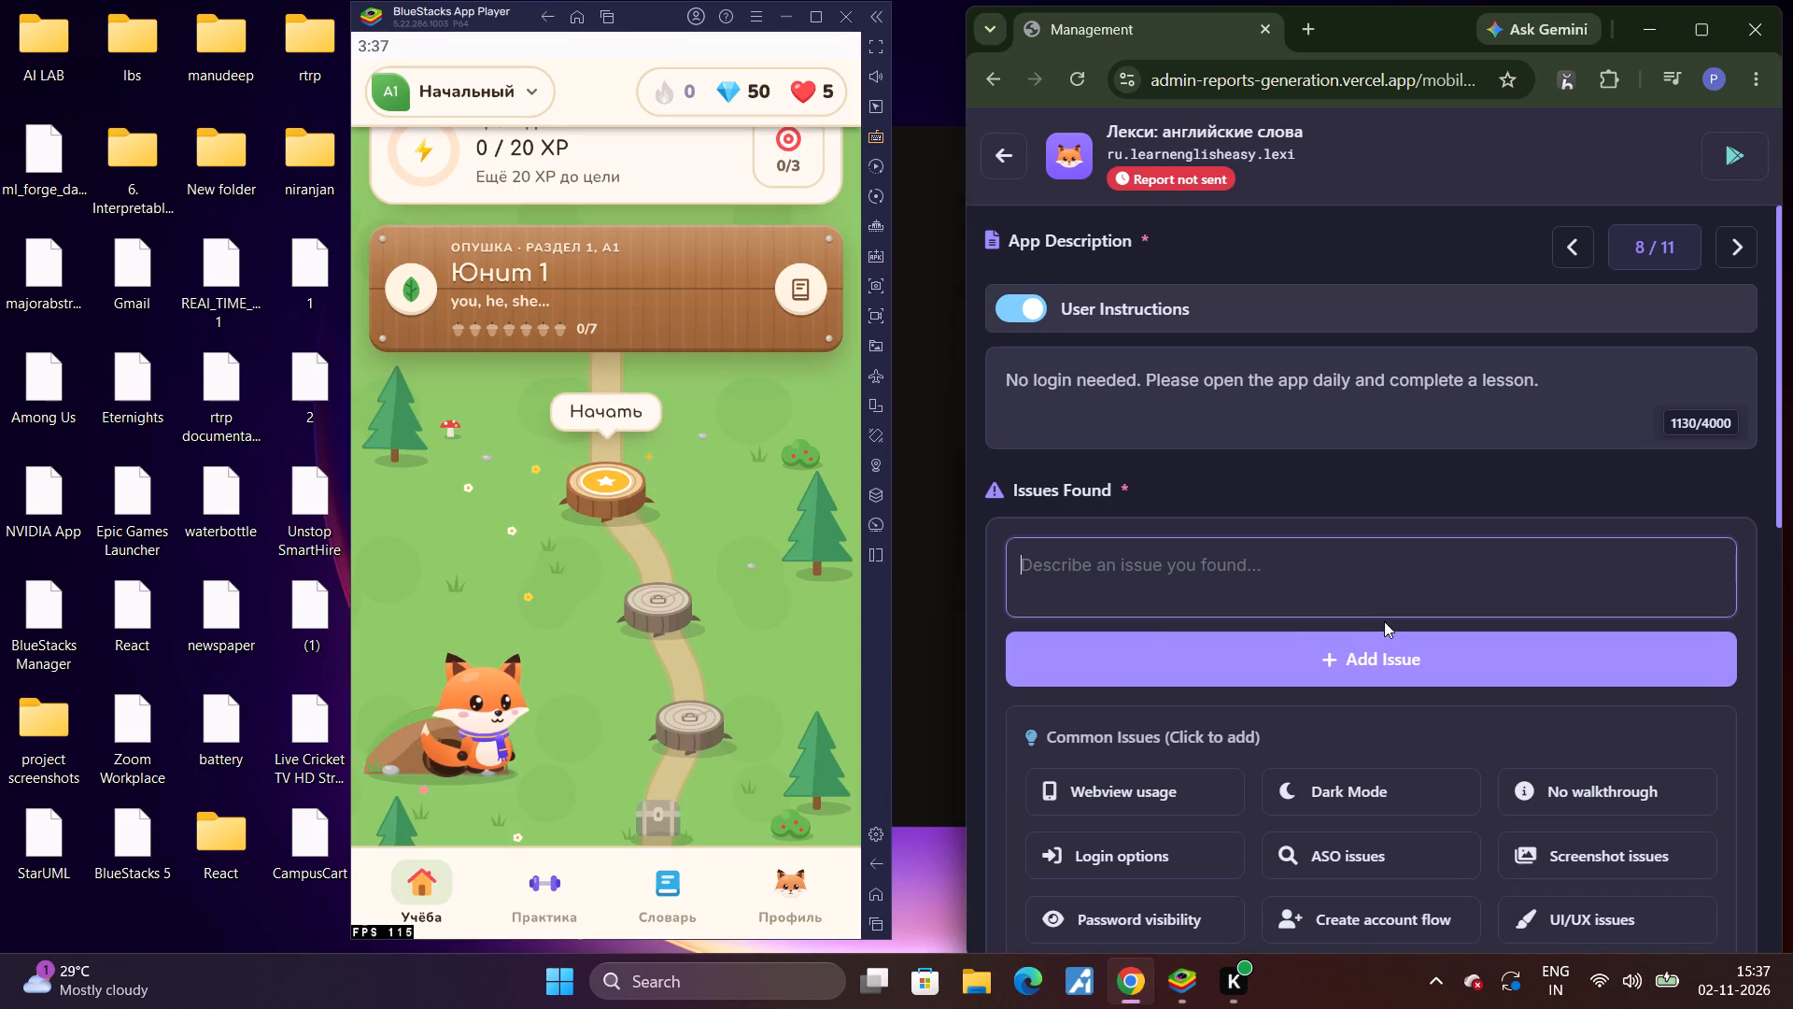
{"action": "key", "text": "super+v"}
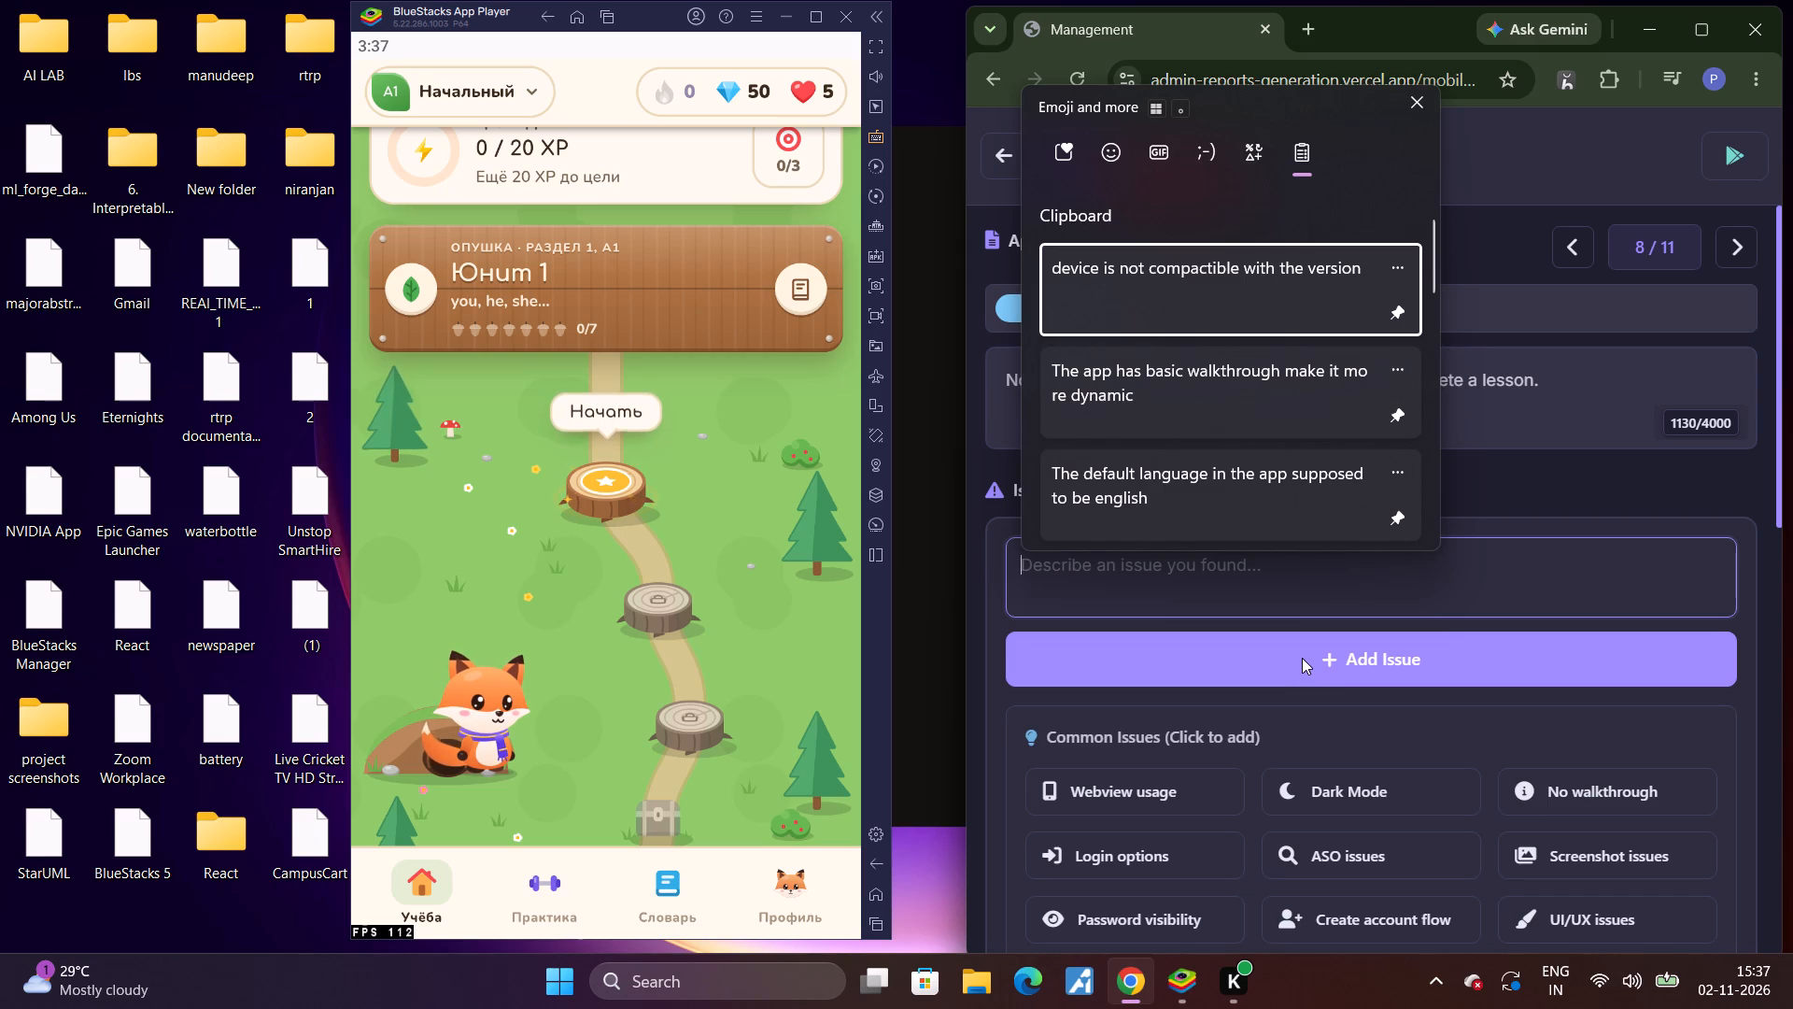
{"action": "left_click", "coordinate": [1191, 492]}
{"action": "key", "text": "ctrl+v"}
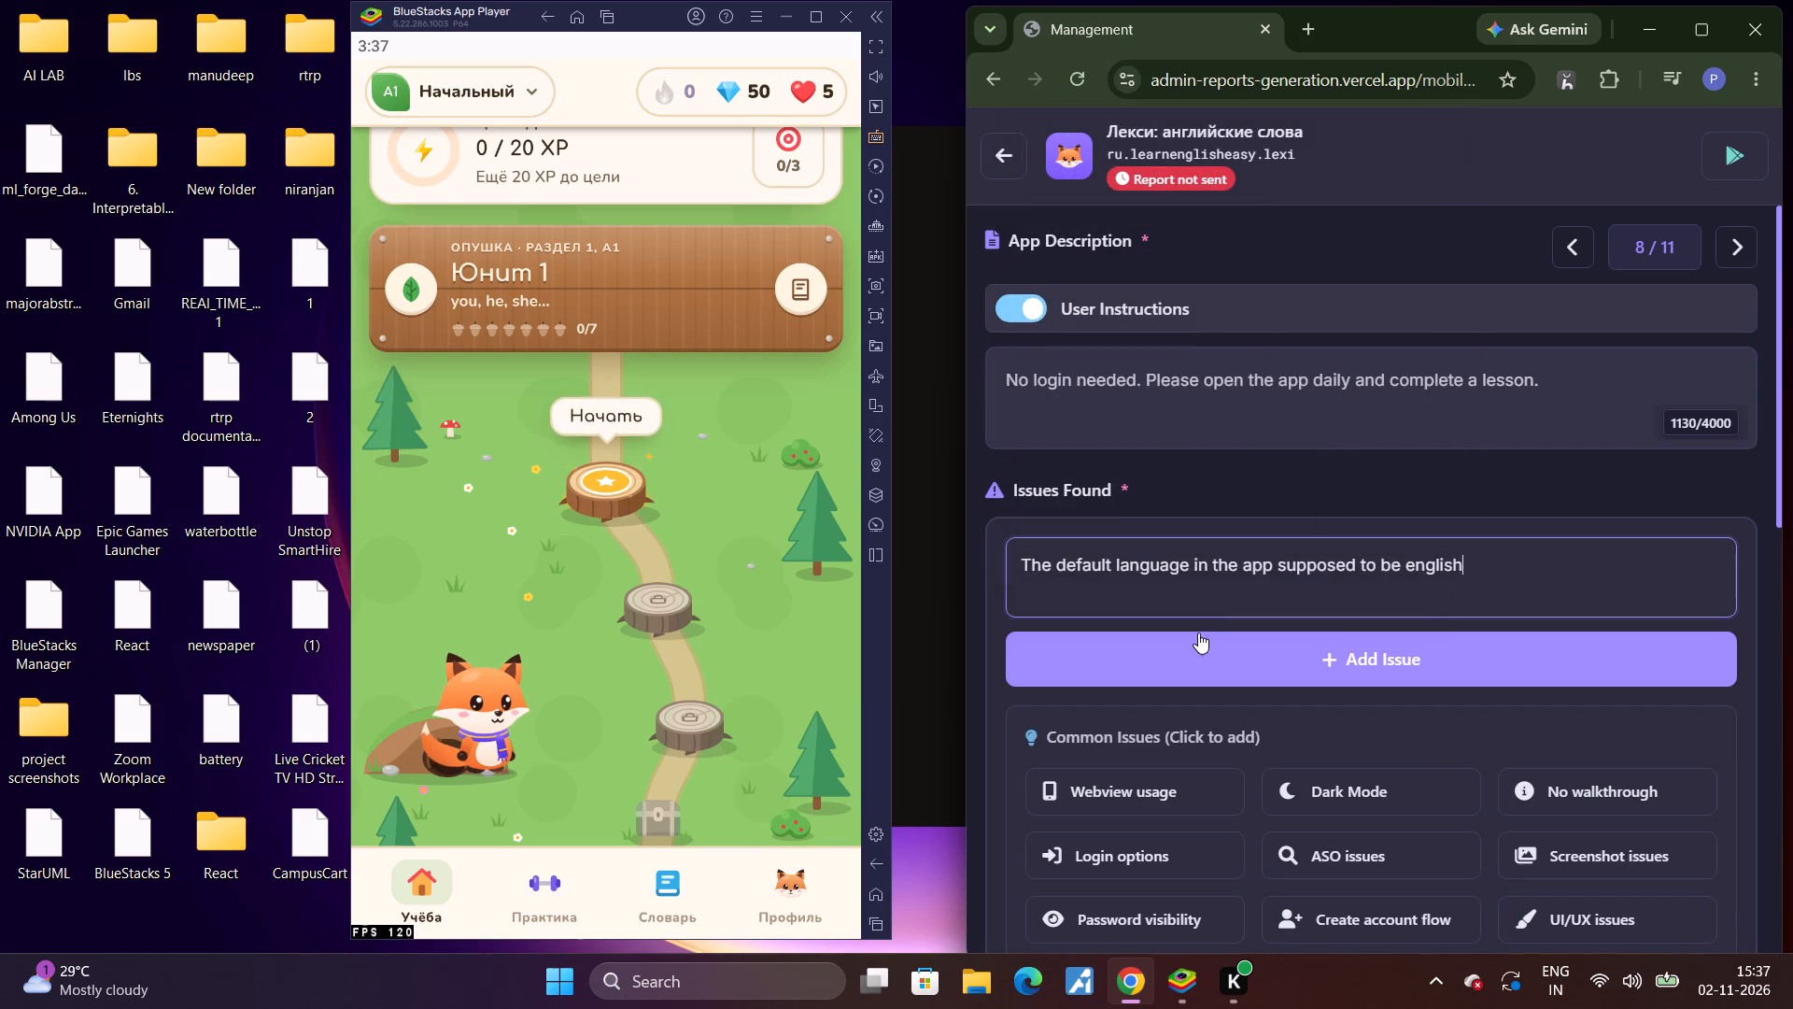
{"action": "left_click", "coordinate": [1198, 644]}
{"action": "scroll", "coordinate": [1214, 592], "scroll_direction": "down", "scroll_amount": 7}
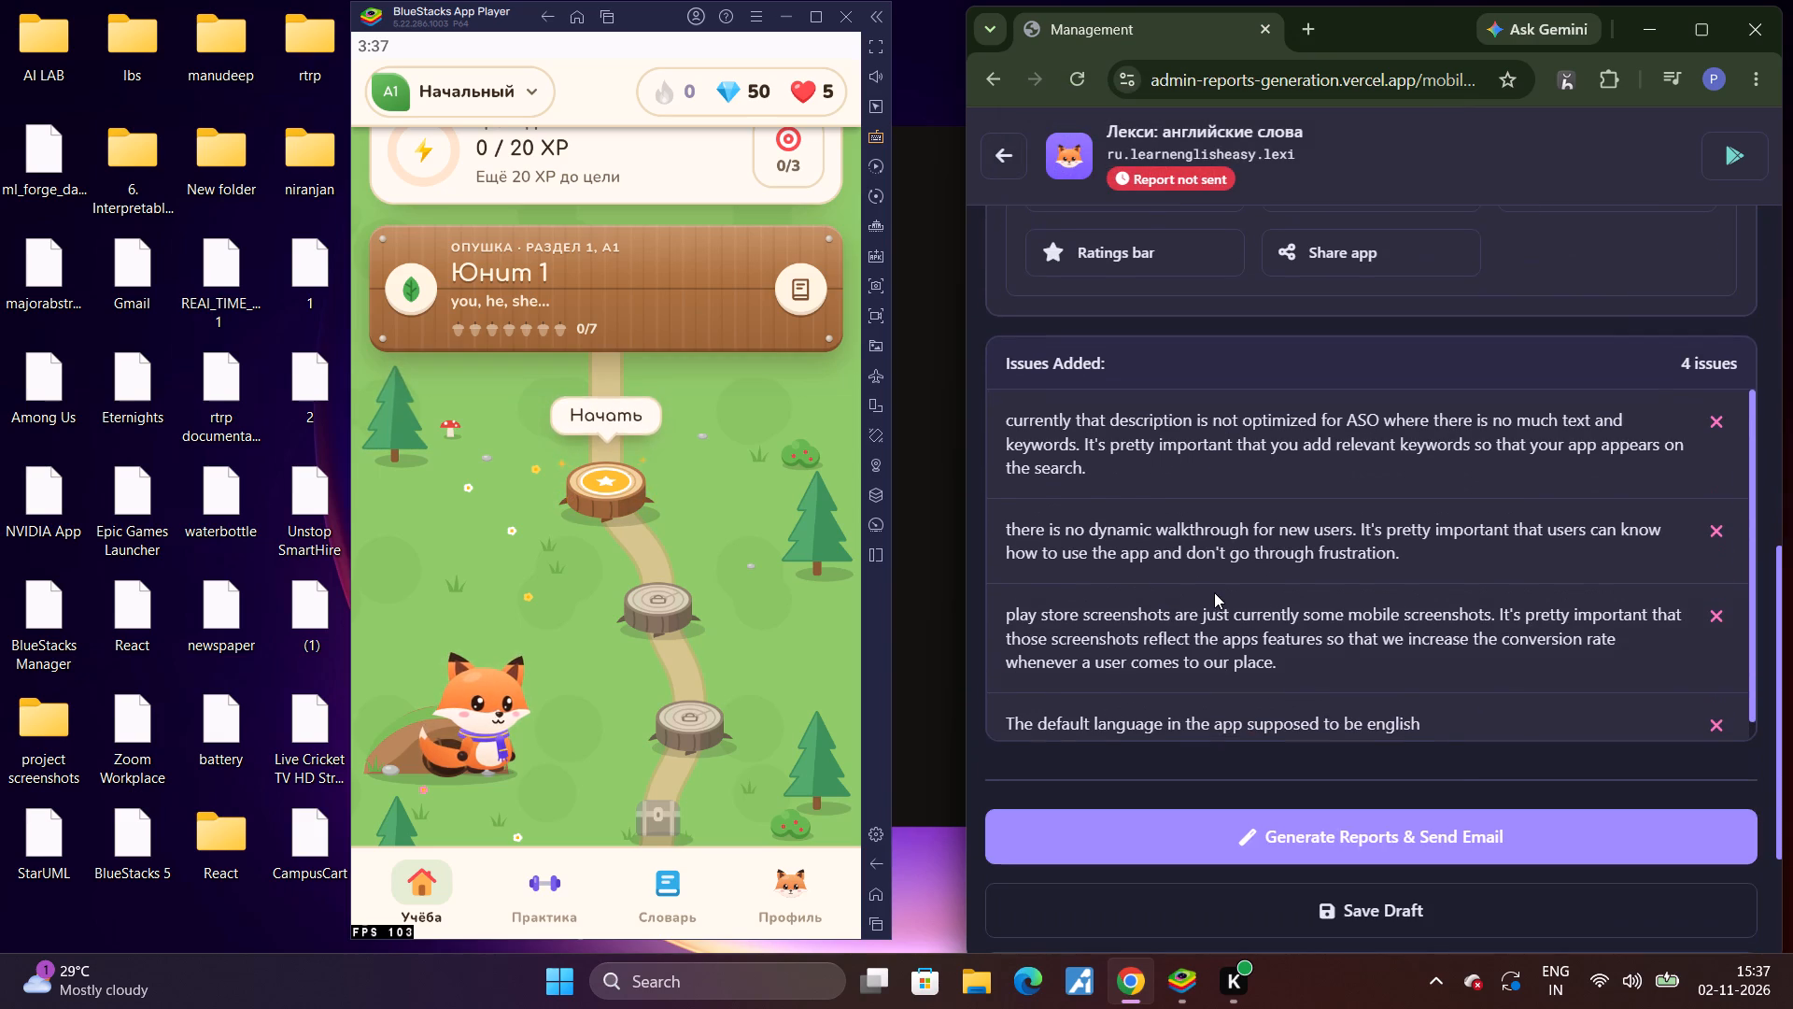
{"action": "scroll", "coordinate": [1306, 606], "scroll_direction": "up", "scroll_amount": 2}
{"action": "scroll", "coordinate": [1306, 606], "scroll_direction": "down", "scroll_amount": 4}
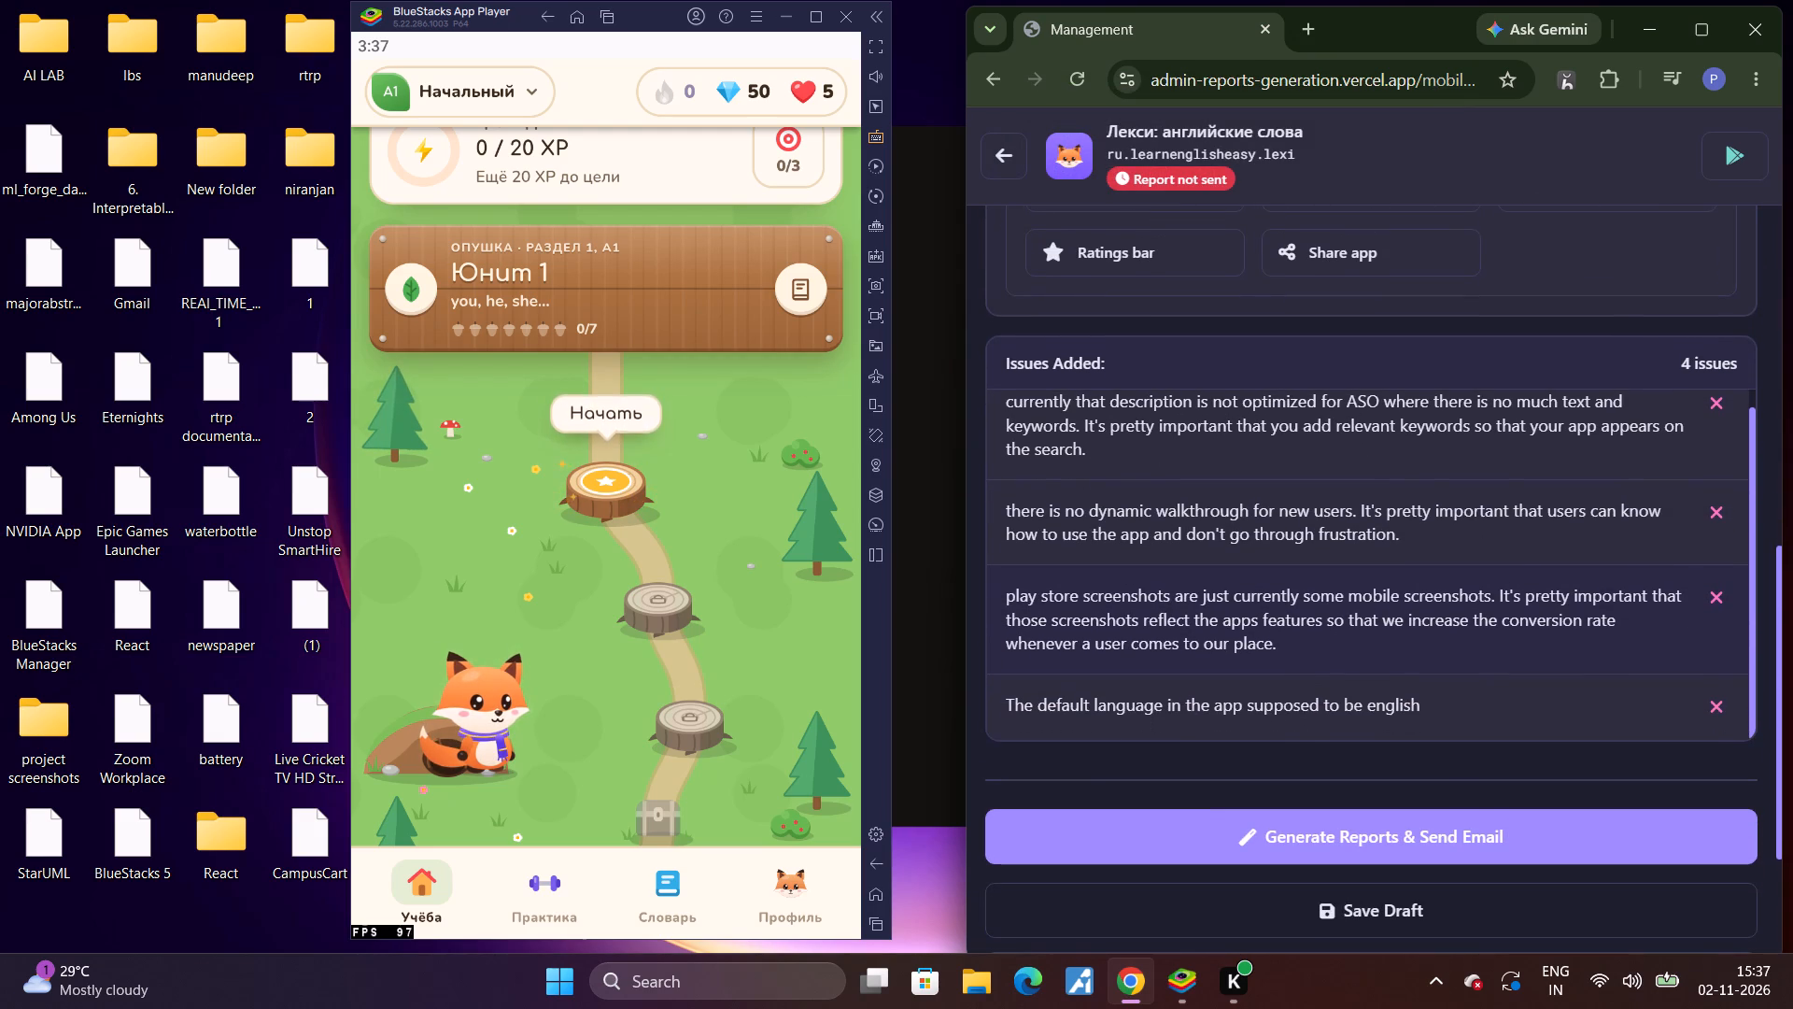
Check the Профиль, Словарь, Практика and Учёба sections of the Лекси app.
{"action": "left_click", "coordinate": [774, 876]}
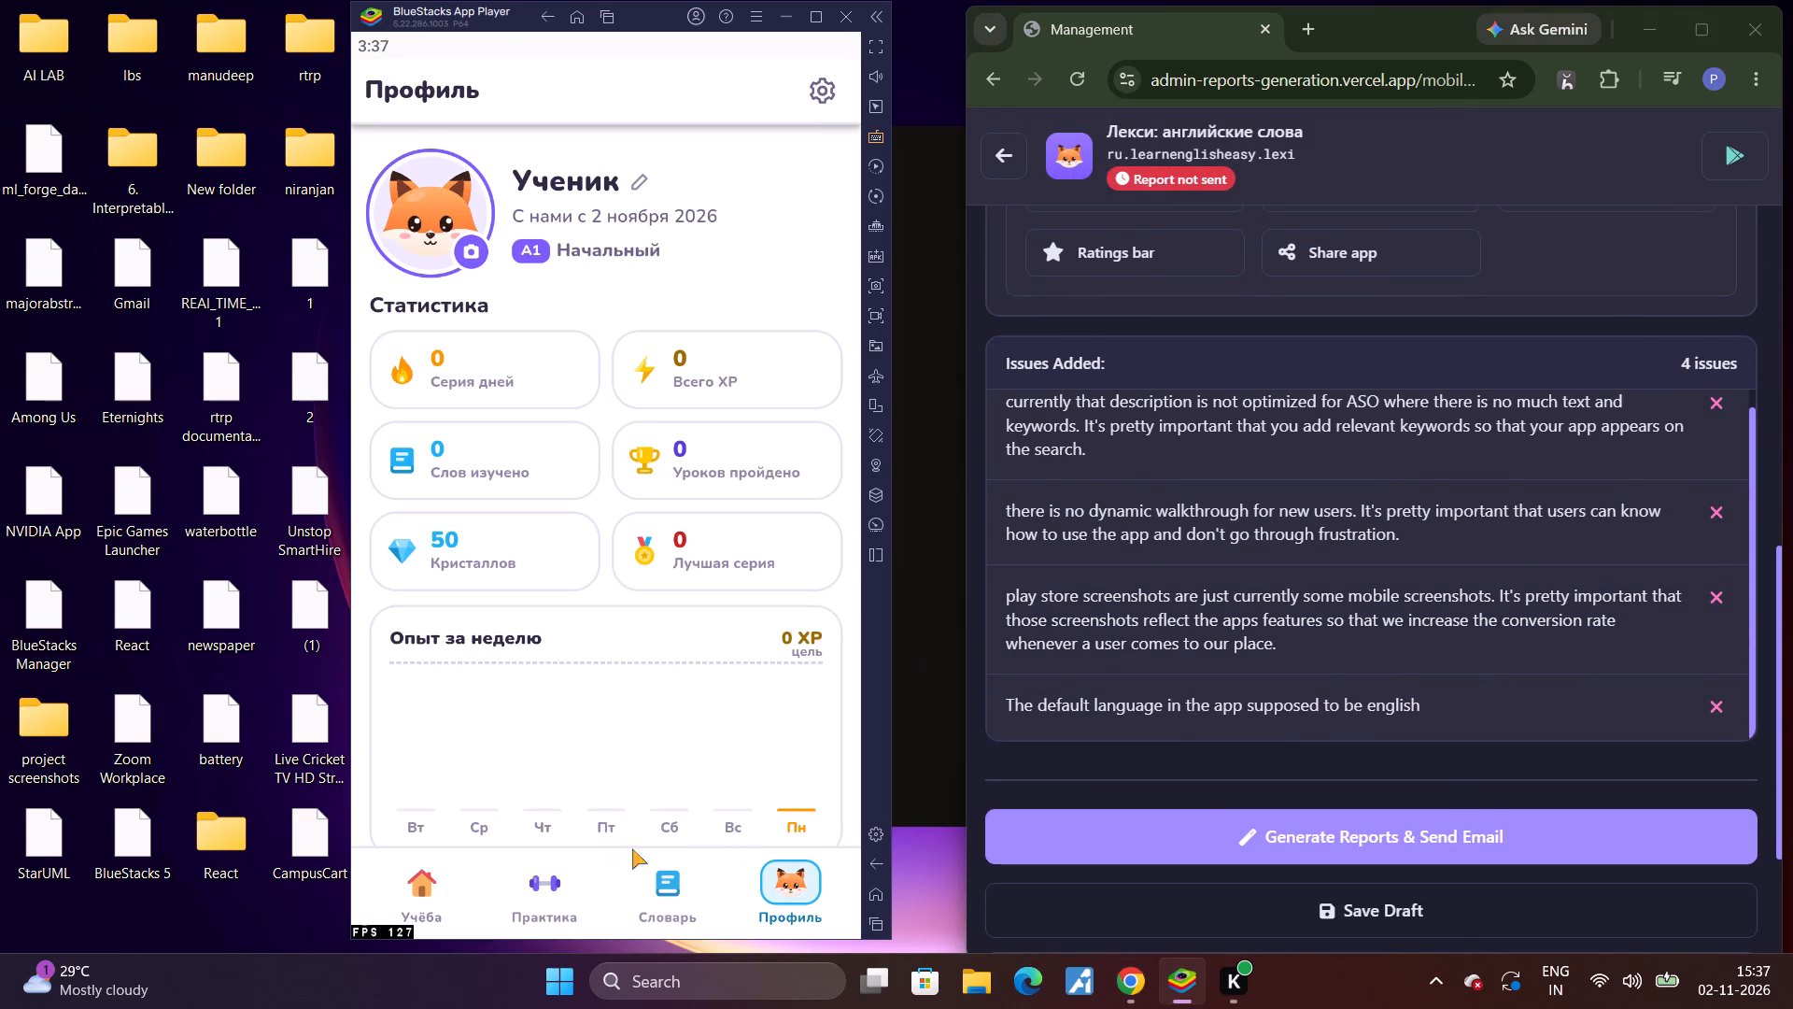
{"action": "left_click", "coordinate": [639, 875]}
{"action": "left_click", "coordinate": [572, 900]}
{"action": "left_click", "coordinate": [474, 902]}
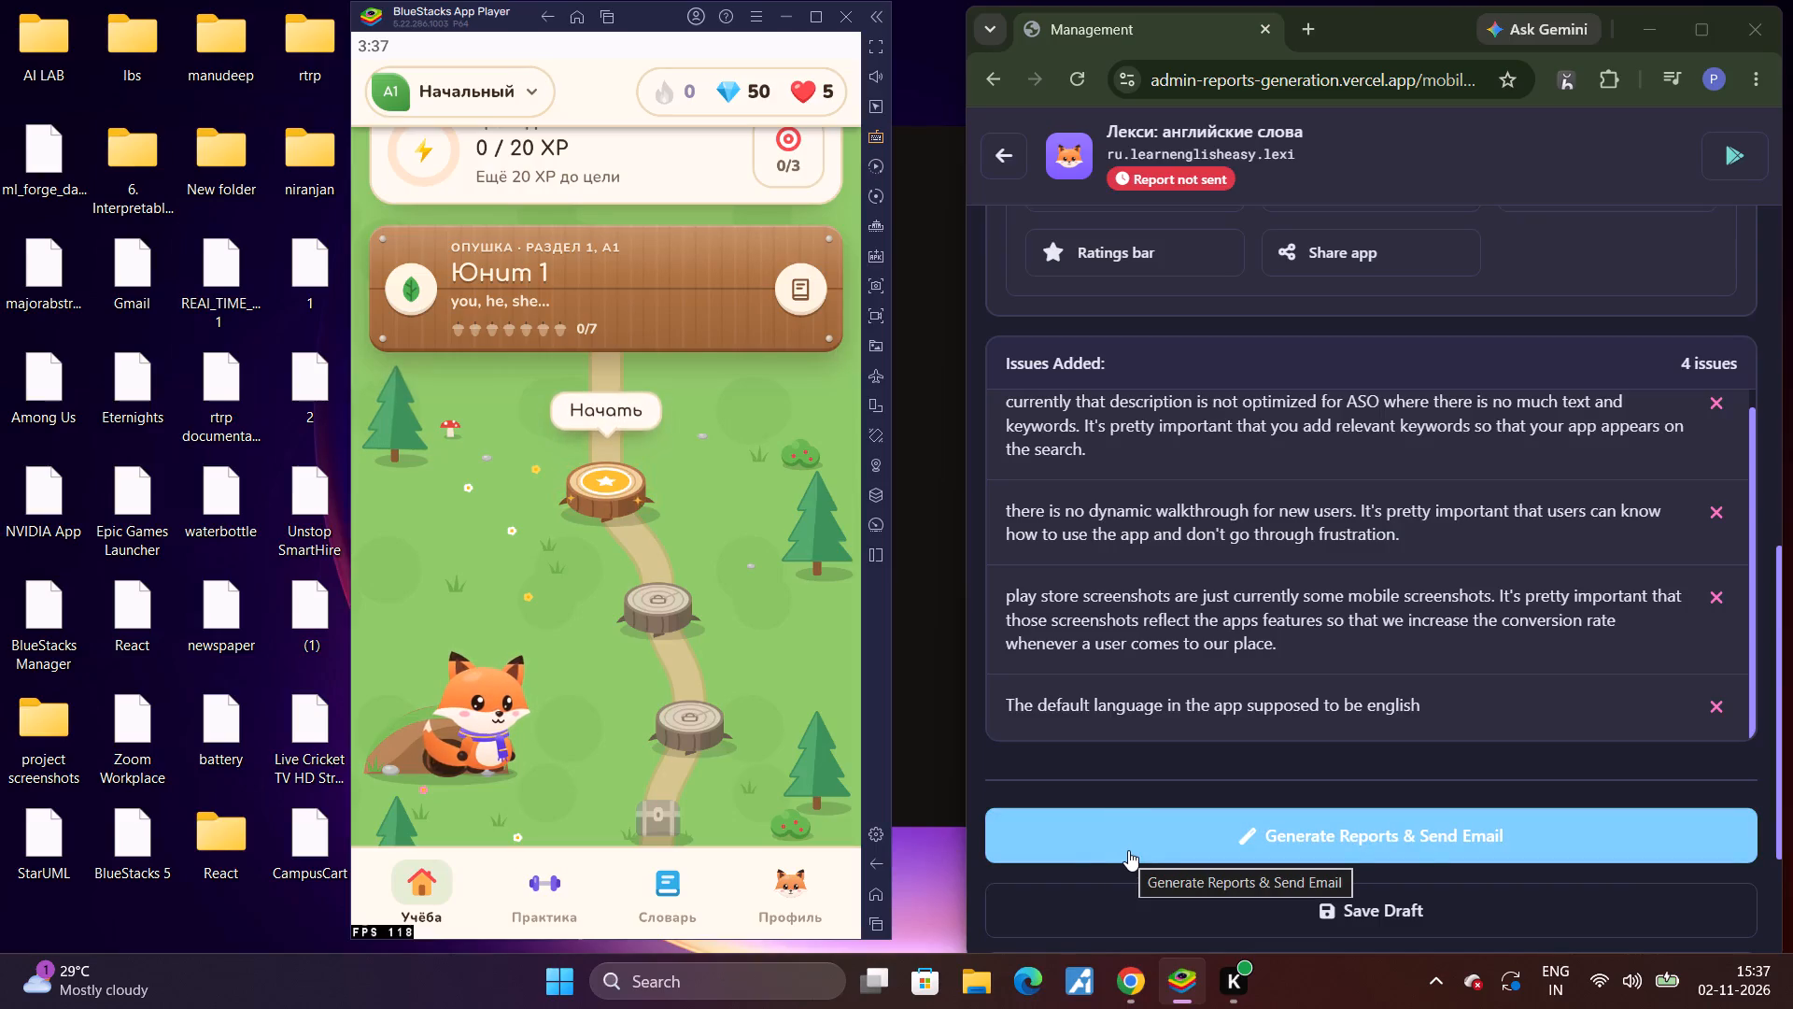
Generate and email the Лекси report, and advance the desktop report page to app 9 of 11, Stockeo.
{"action": "left_click", "coordinate": [1128, 850]}
{"action": "scroll", "coordinate": [1129, 850], "scroll_direction": "up", "scroll_amount": 2}
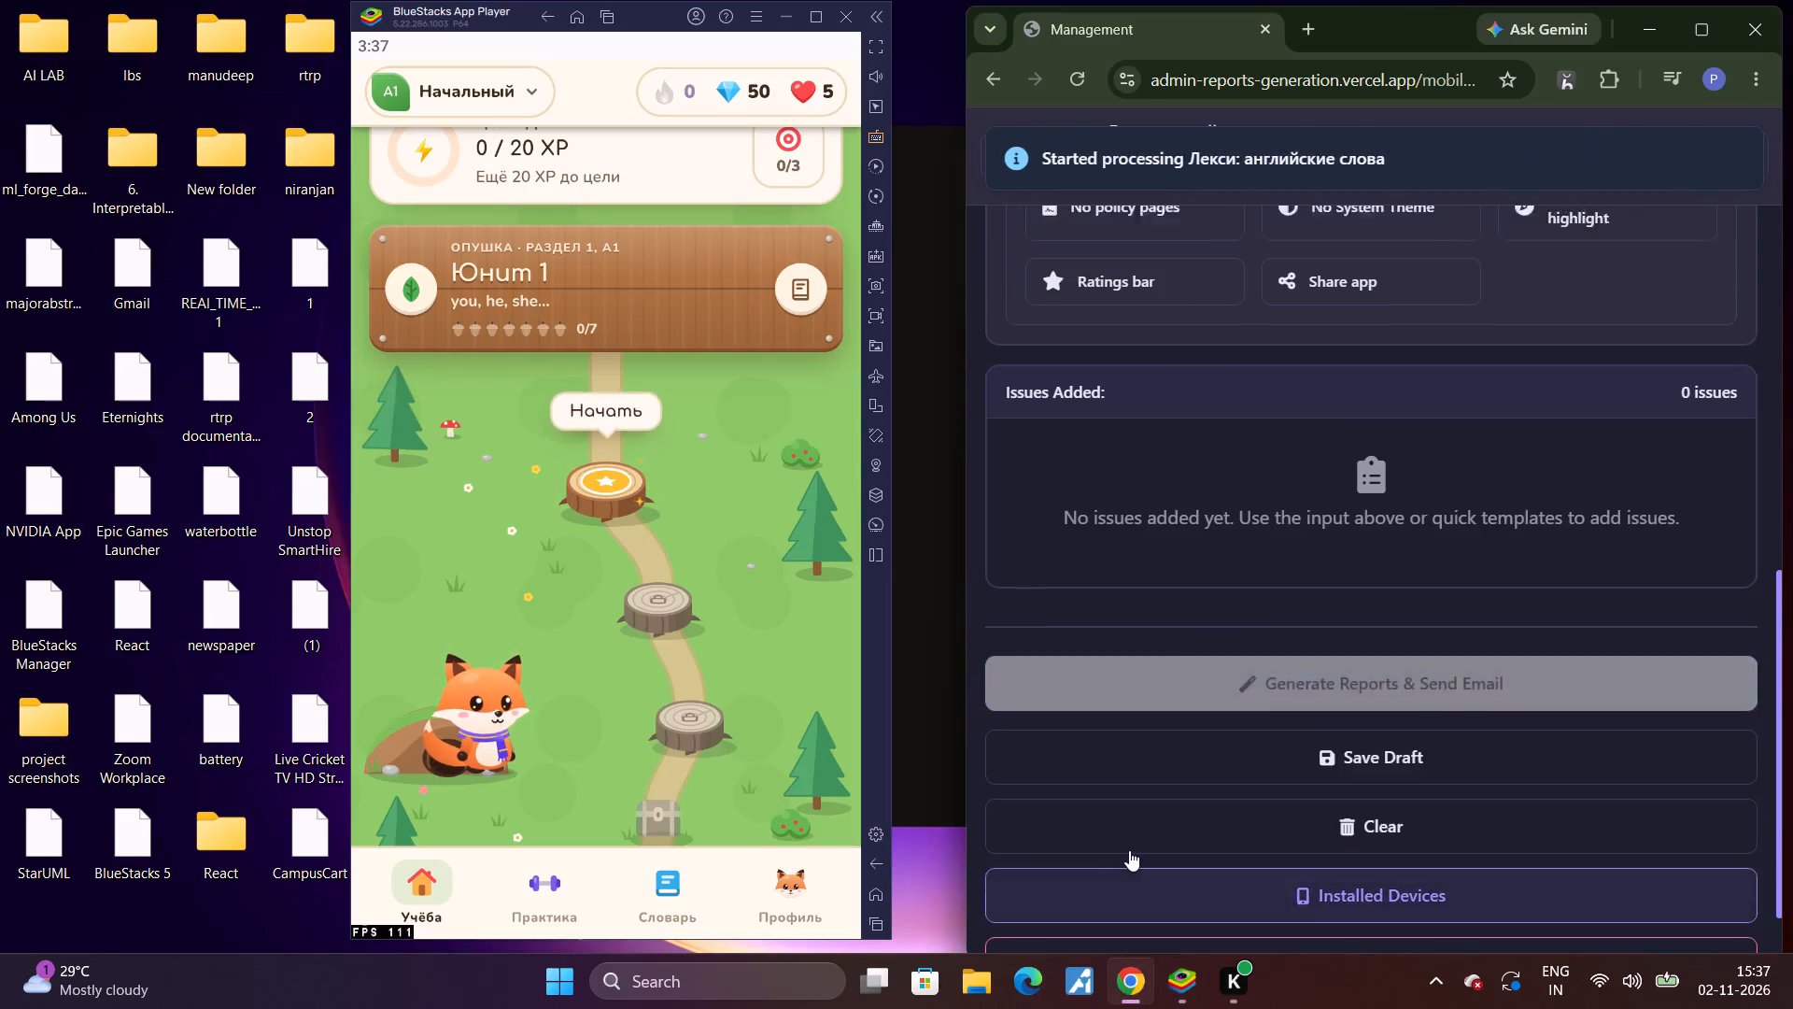
{"action": "scroll", "coordinate": [1129, 850], "scroll_direction": "up", "scroll_amount": 6}
{"action": "left_click", "coordinate": [1720, 247]}
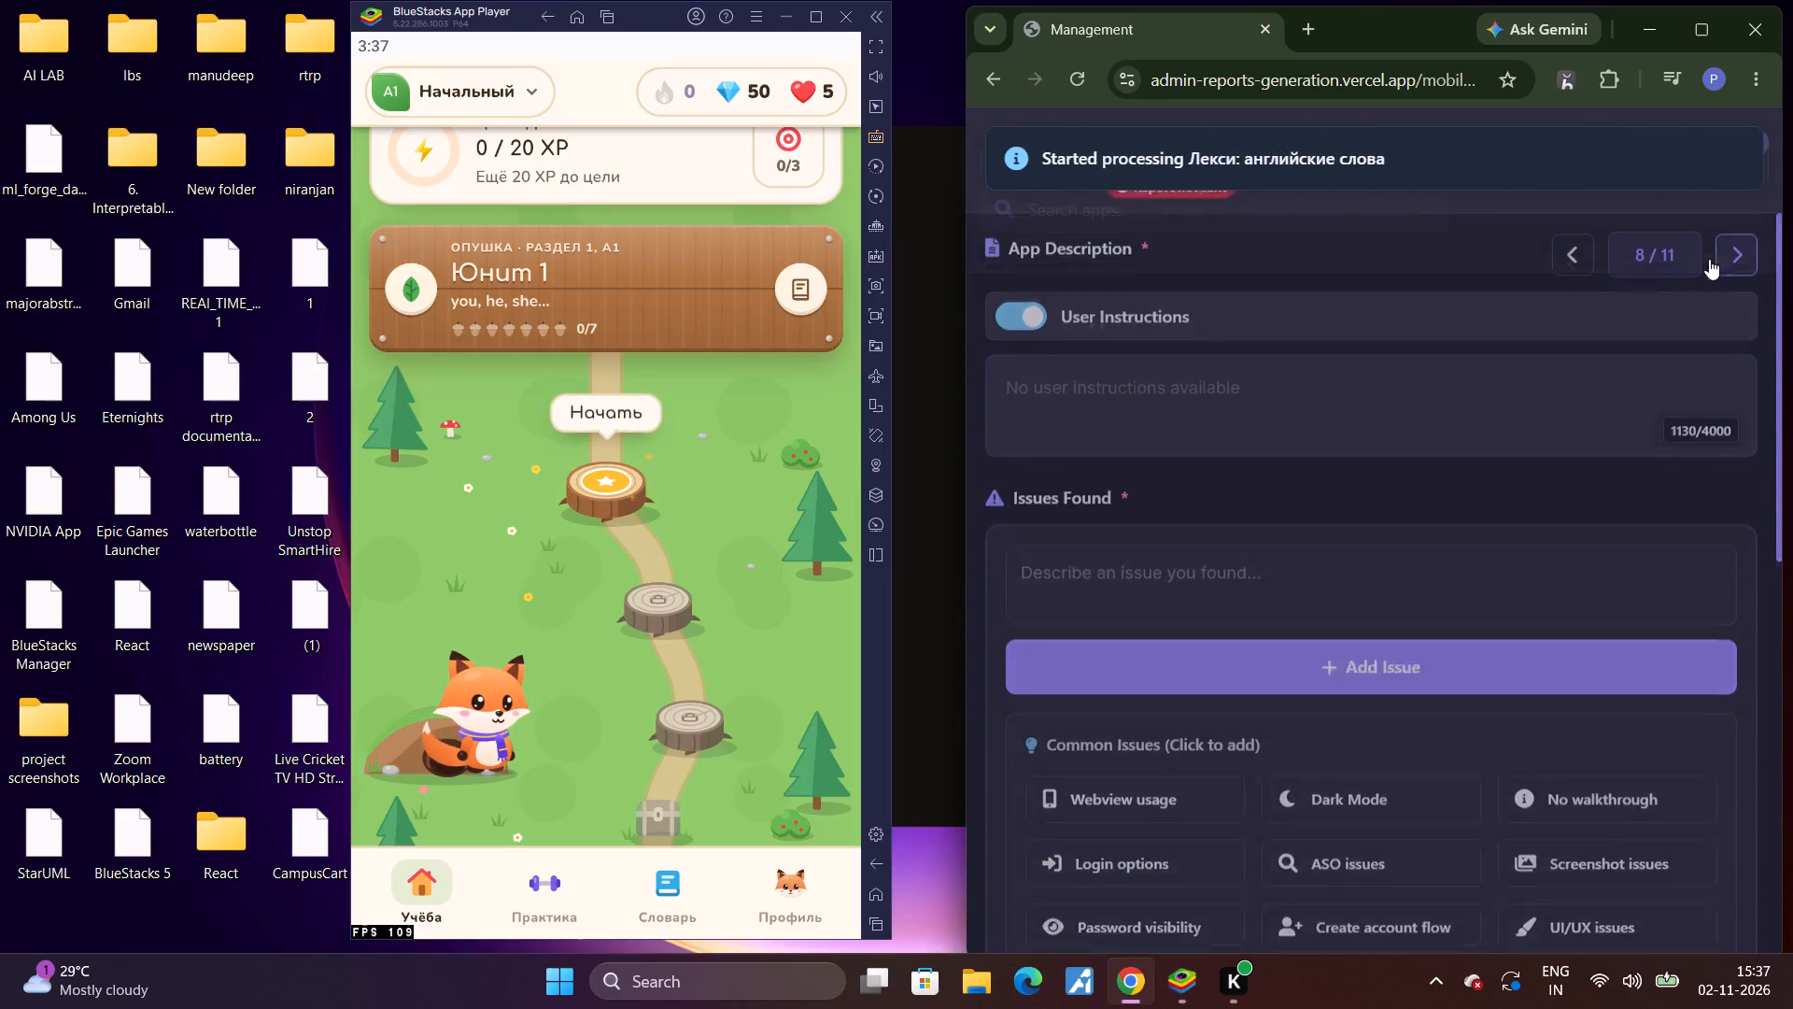
Uninstall Лекси: английские слова from its Google Play page in the emulator.
{"action": "left_click", "coordinate": [873, 916]}
{"action": "left_click", "coordinate": [645, 424]}
{"action": "left_click", "coordinate": [490, 312]}
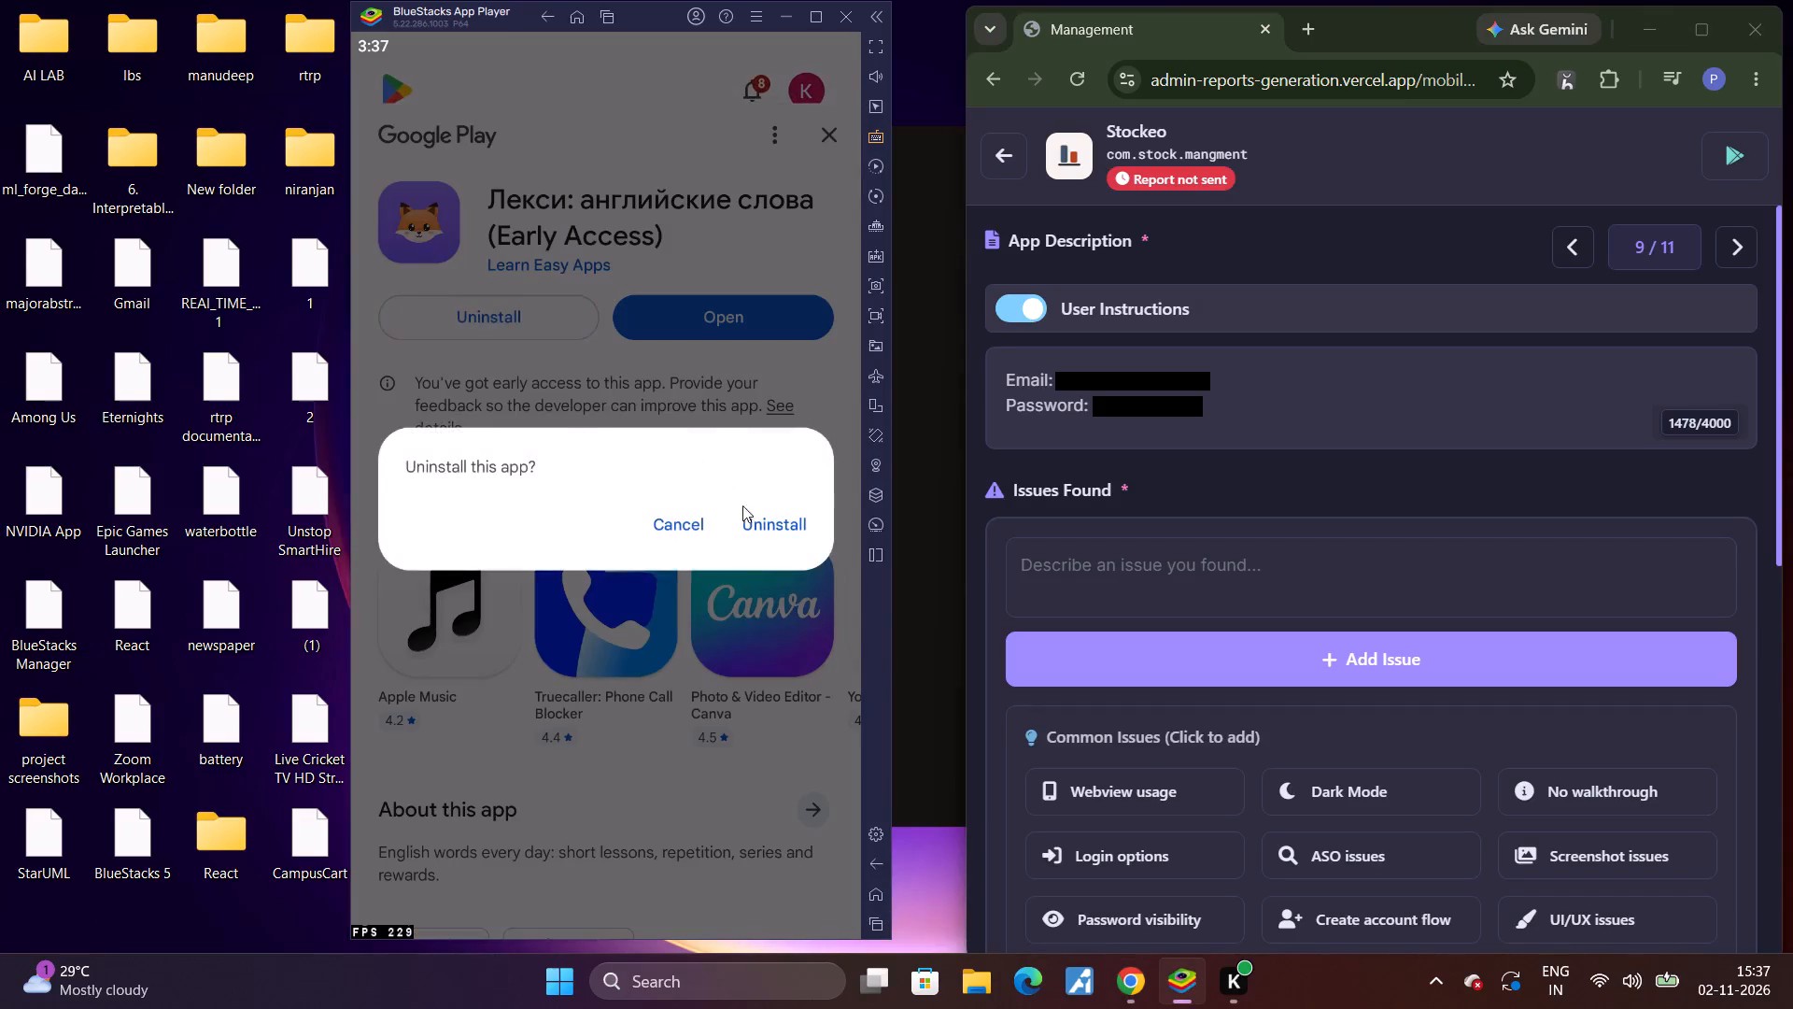
{"action": "left_click", "coordinate": [743, 506]}
Advance the emulator's Chrome report page to app 9 of 11 and start installing Stockeo from its Google Play page.
{"action": "left_click", "coordinate": [874, 915]}
{"action": "left_click", "coordinate": [690, 430]}
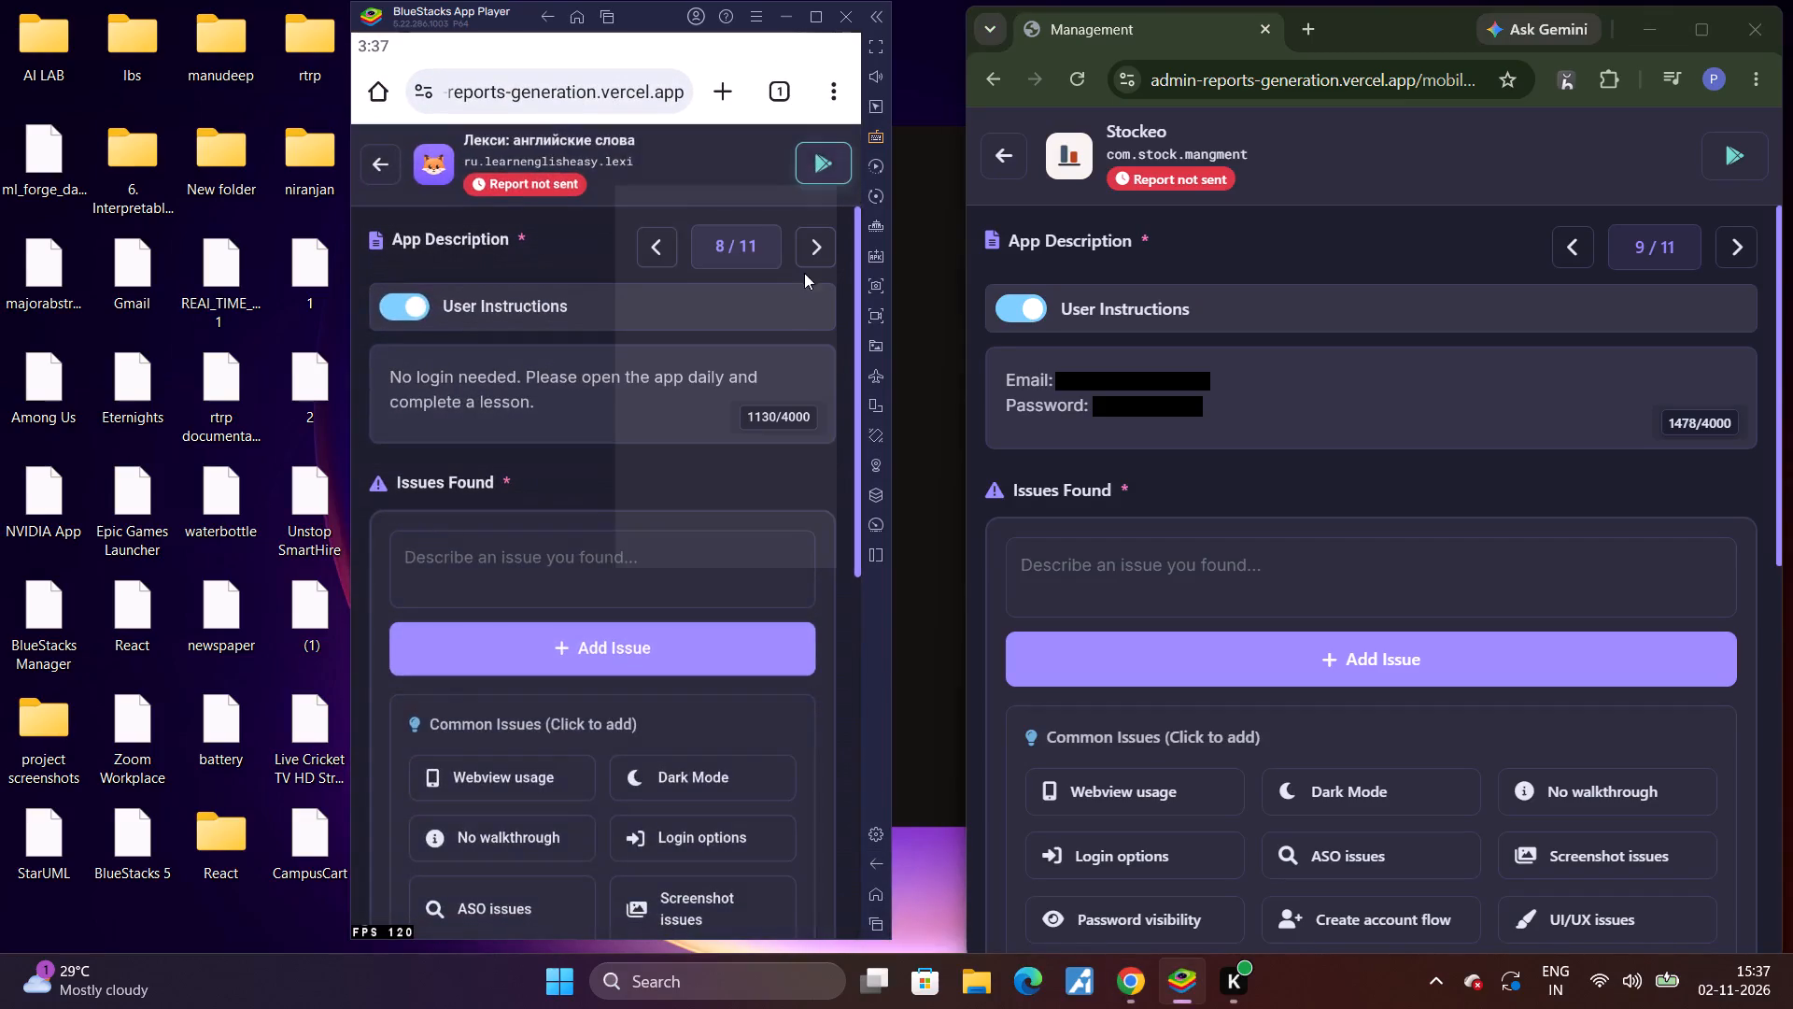
{"action": "left_click", "coordinate": [810, 252]}
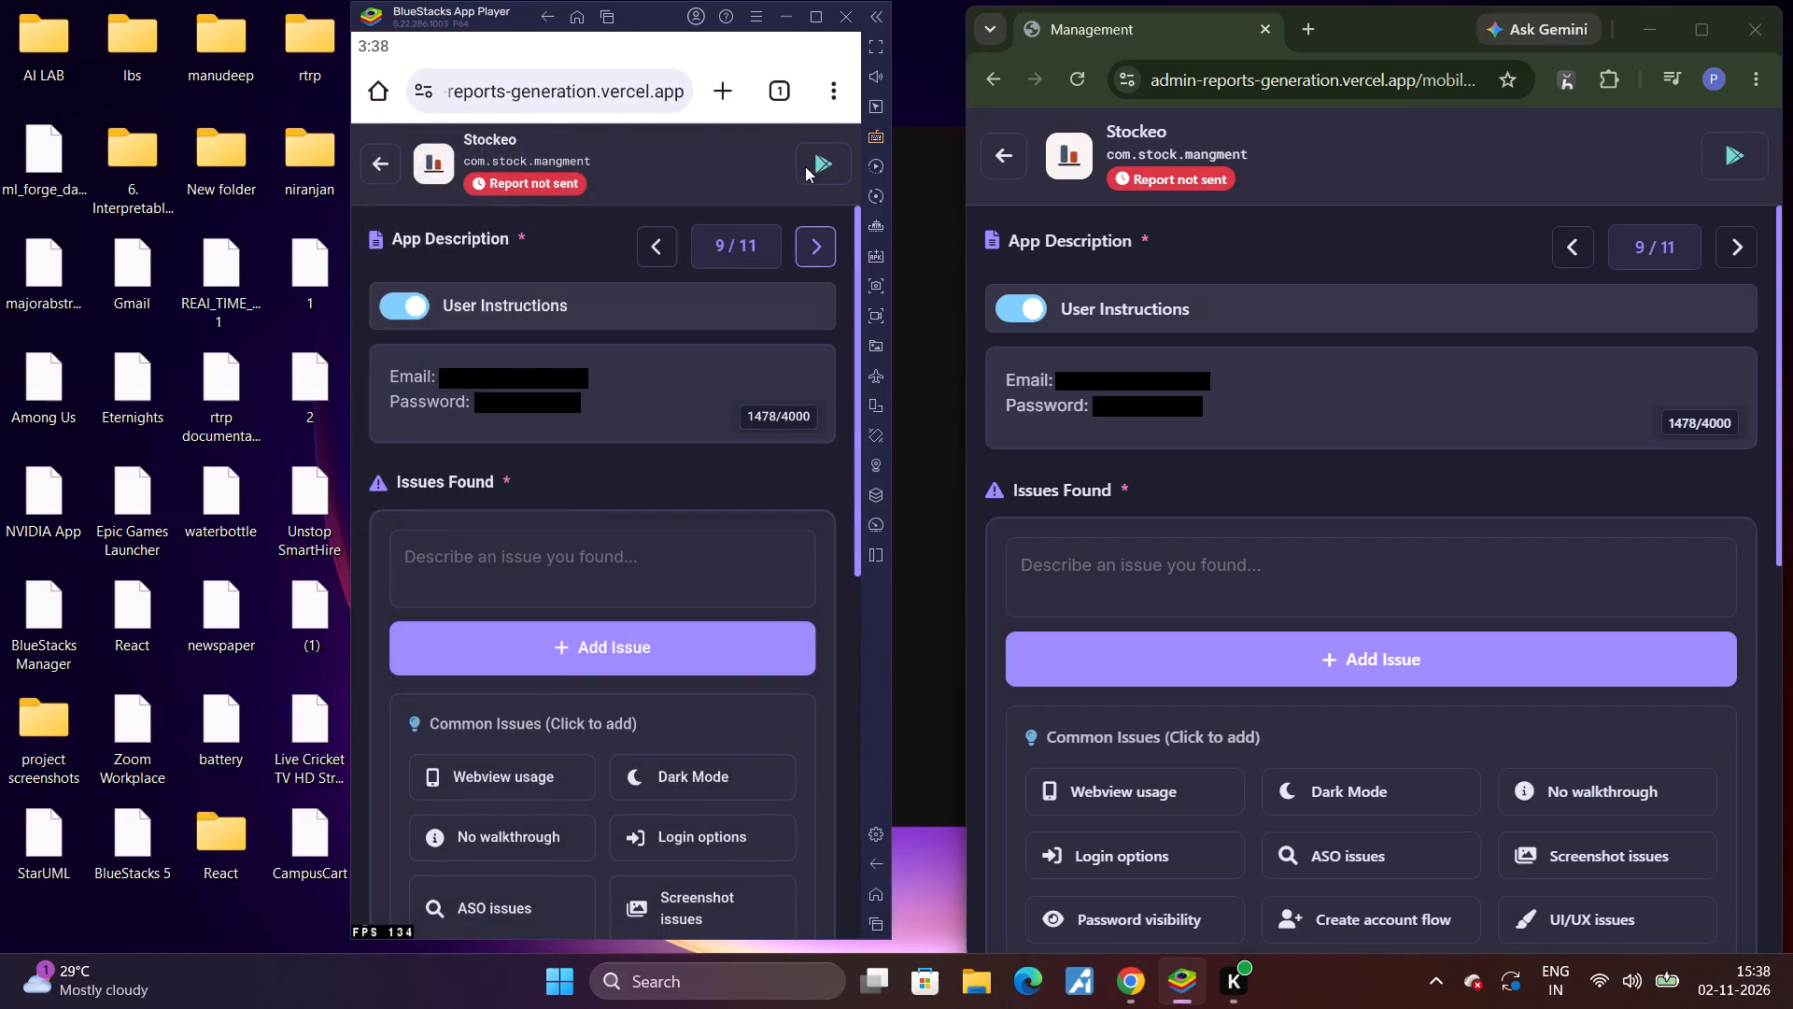
{"action": "left_click", "coordinate": [805, 166]}
{"action": "left_click", "coordinate": [551, 519]}
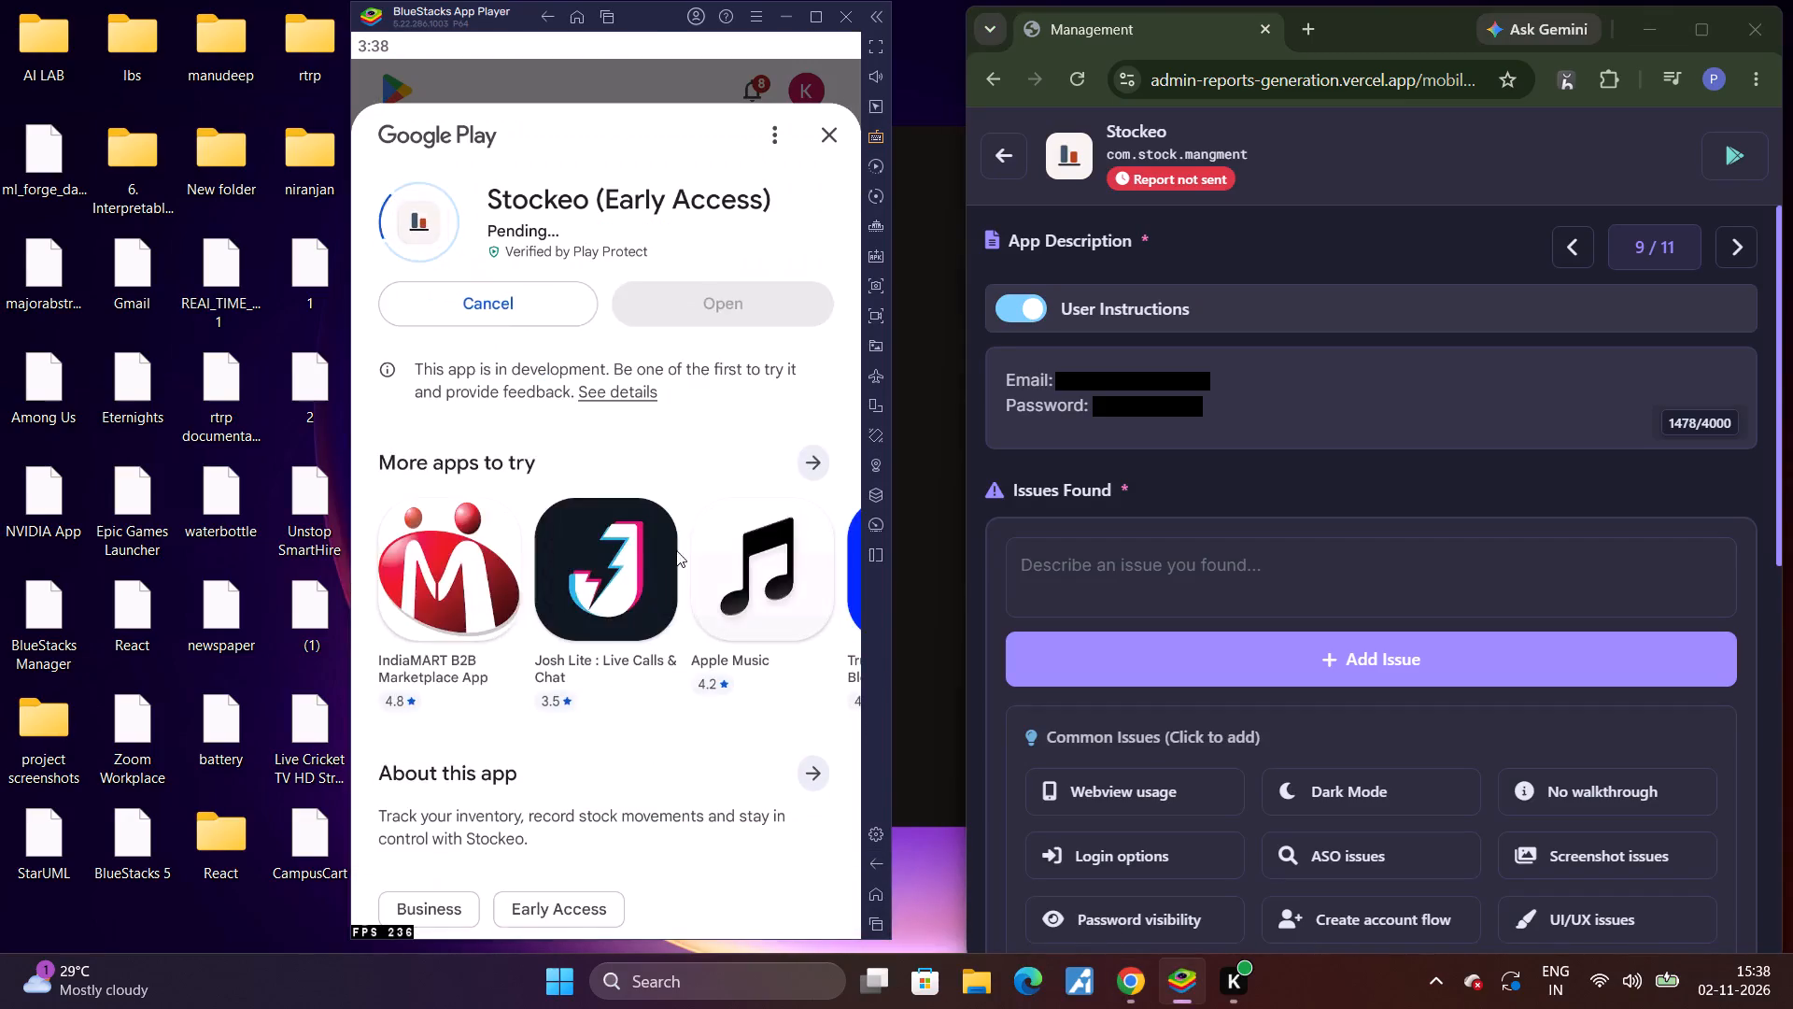
Add the common issue No walkthrough to the Stockeo report in the desktop browser.
{"action": "left_click", "coordinate": [1557, 801]}
{"action": "scroll", "coordinate": [1530, 535], "scroll_direction": "down", "scroll_amount": 6}
Examine Stockeo's Google Play listing while the app installs.
{"action": "left_click_drag", "start_coordinate": [692, 675], "coordinate": [682, 550]}
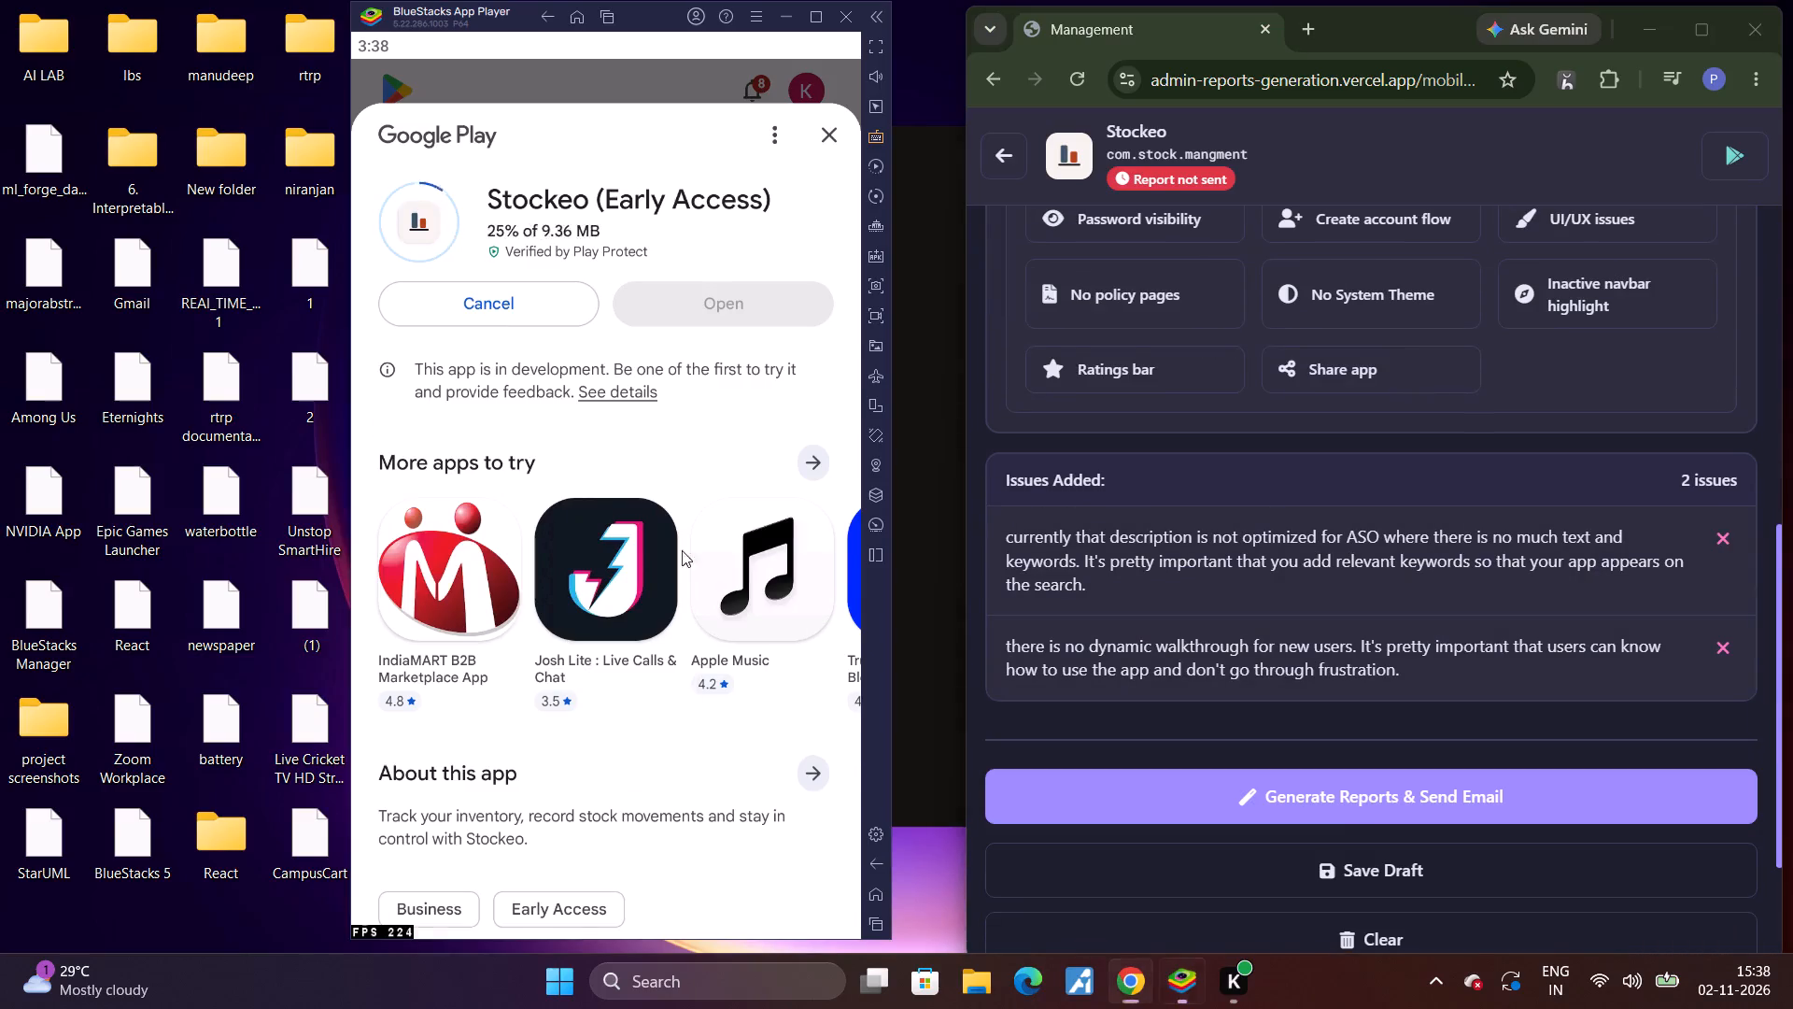
{"action": "left_click_drag", "start_coordinate": [682, 550], "coordinate": [699, 402]}
{"action": "left_click_drag", "start_coordinate": [774, 563], "coordinate": [623, 561]}
{"action": "left_click_drag", "start_coordinate": [784, 294], "coordinate": [825, 744]}
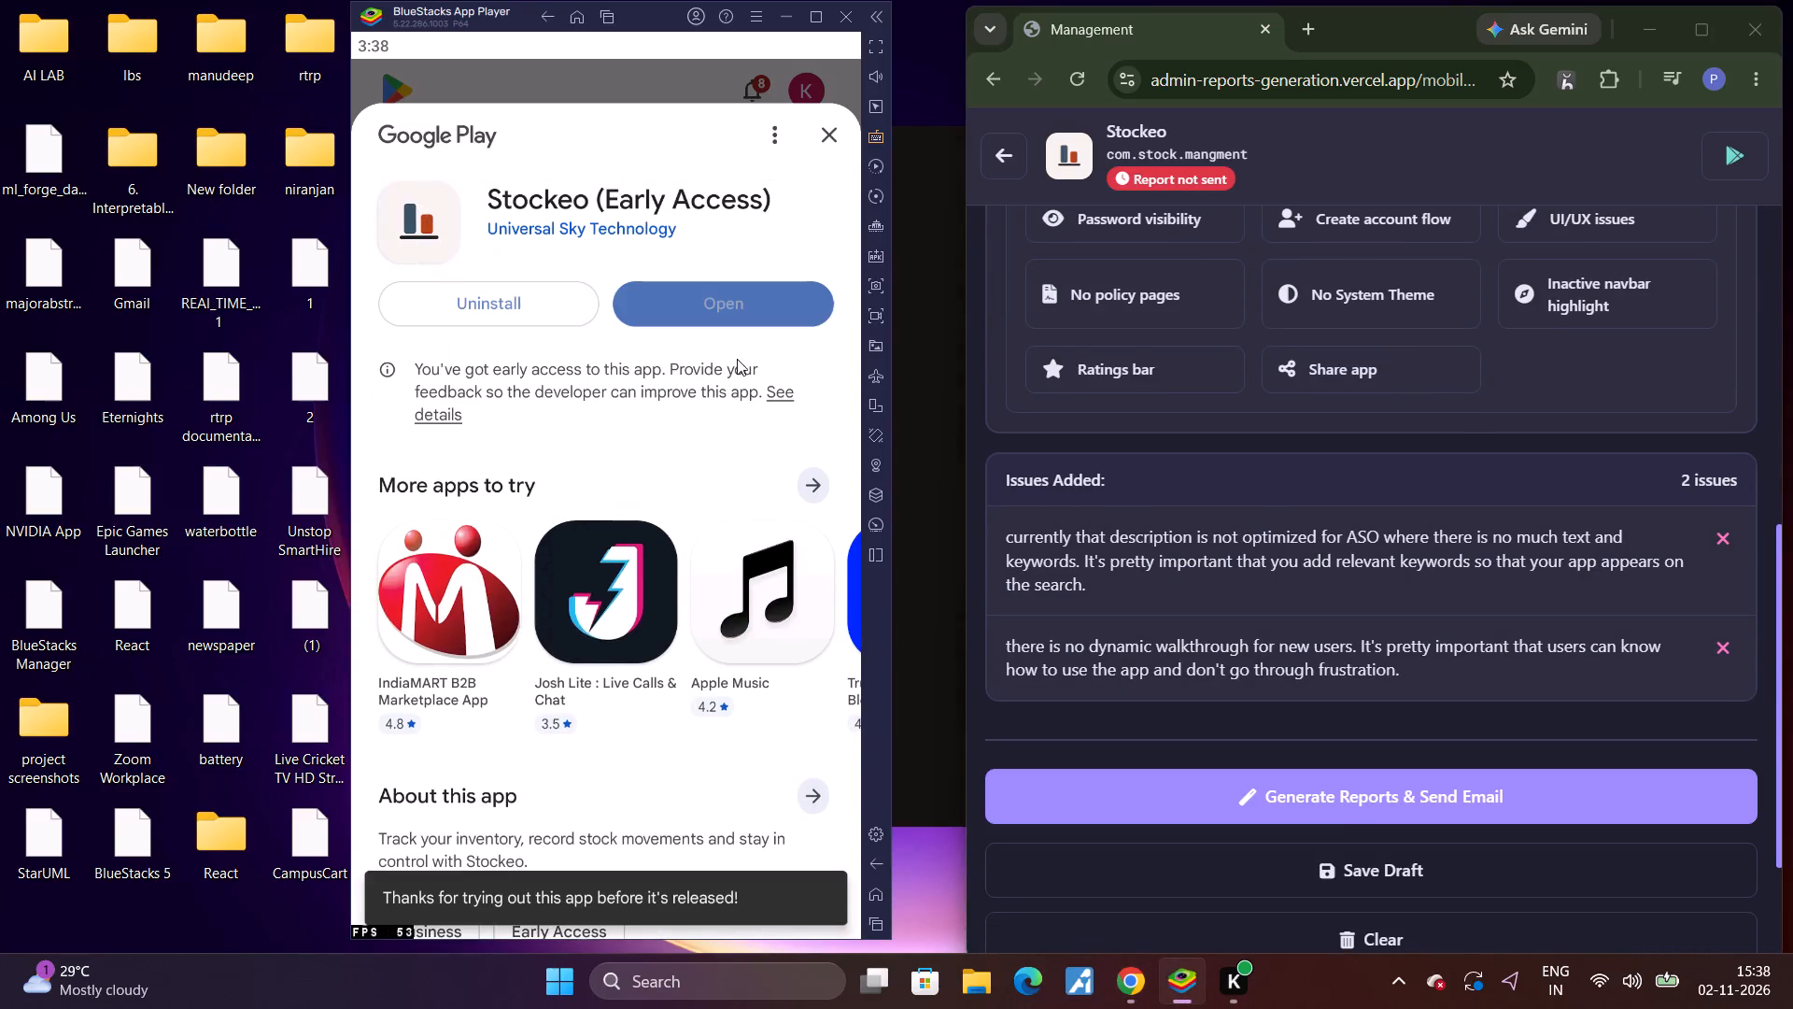
Open the Stockeo app and bring up its sign-in page for an existing account.
{"action": "left_click", "coordinate": [737, 306]}
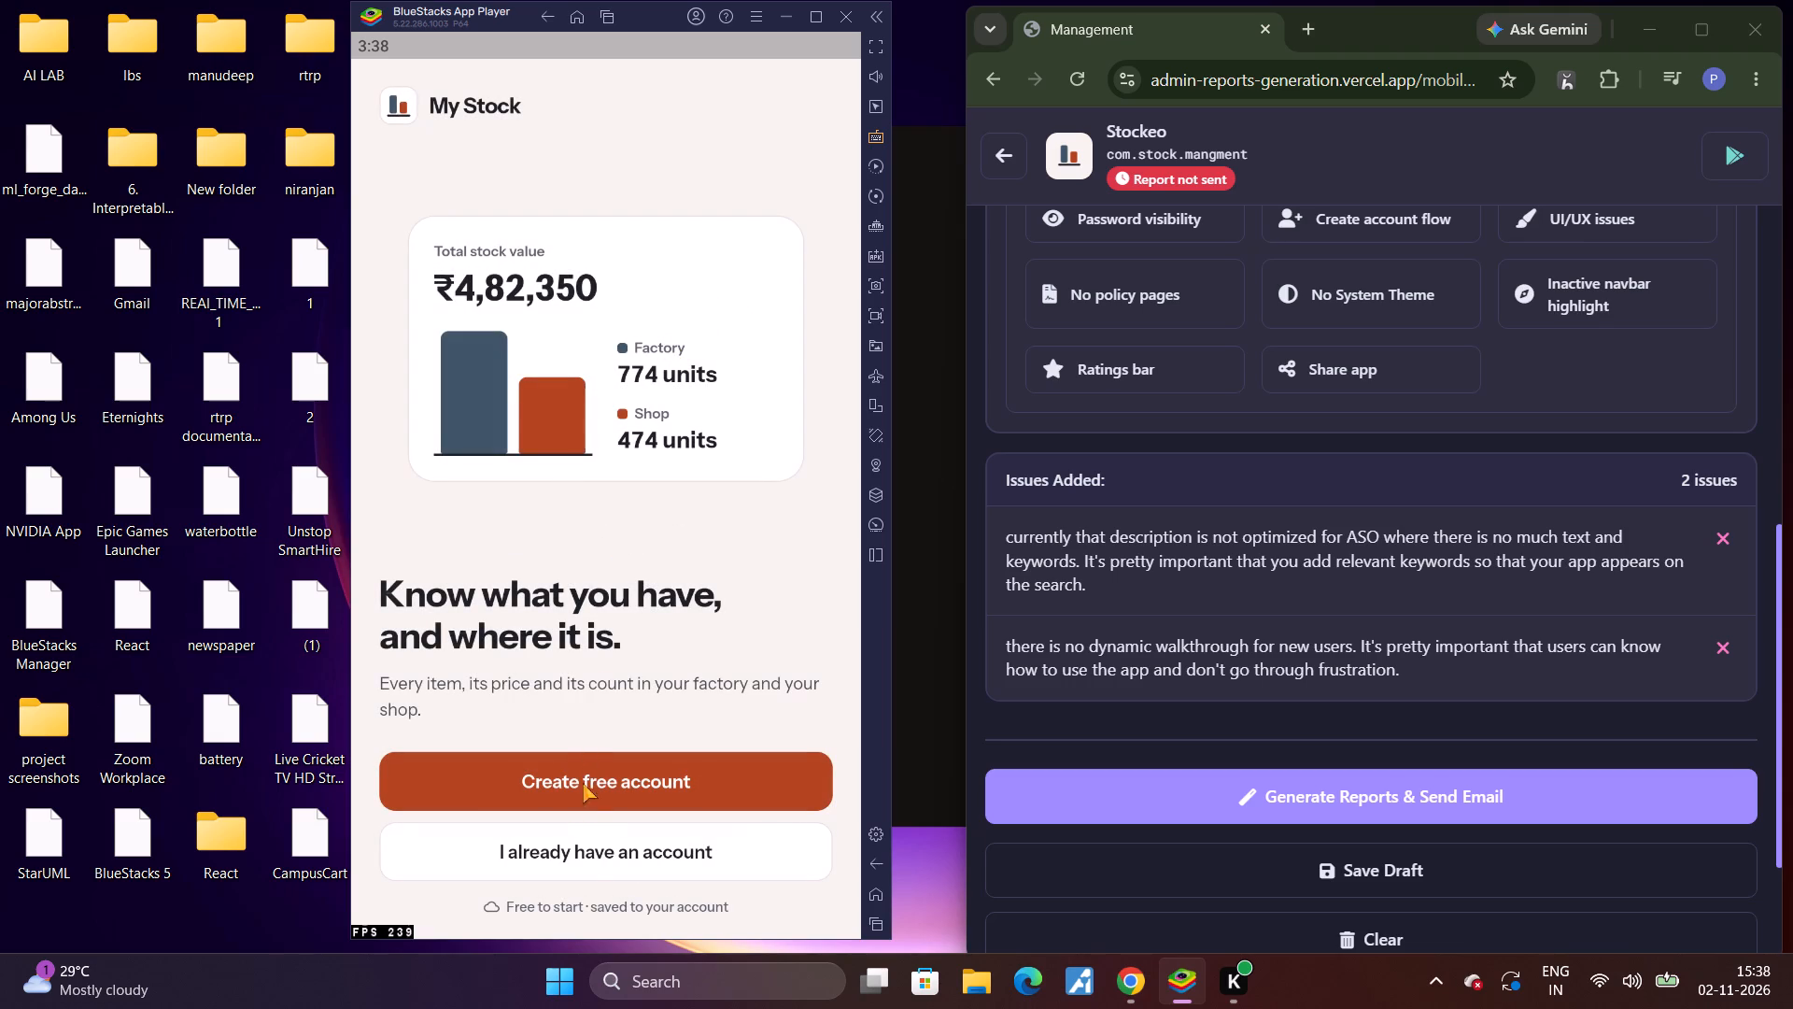
{"action": "left_click", "coordinate": [580, 855]}
{"action": "left_click", "coordinate": [404, 107]}
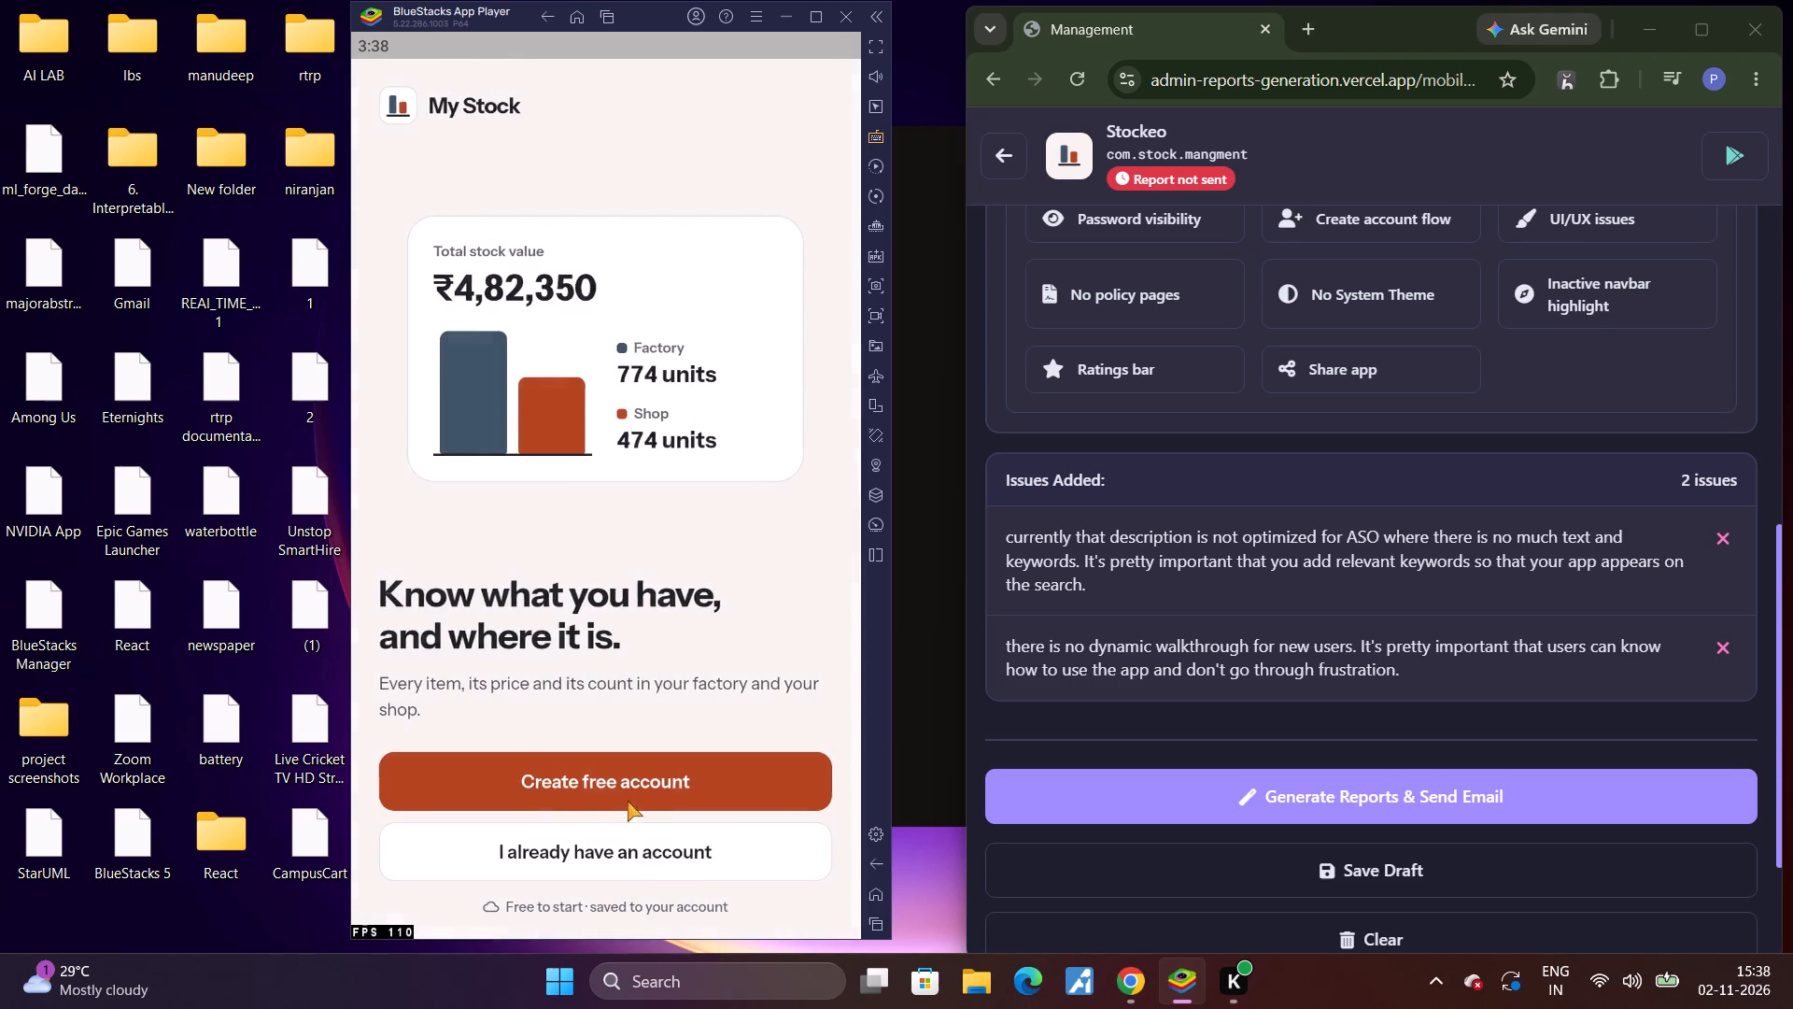
{"action": "left_click", "coordinate": [630, 854]}
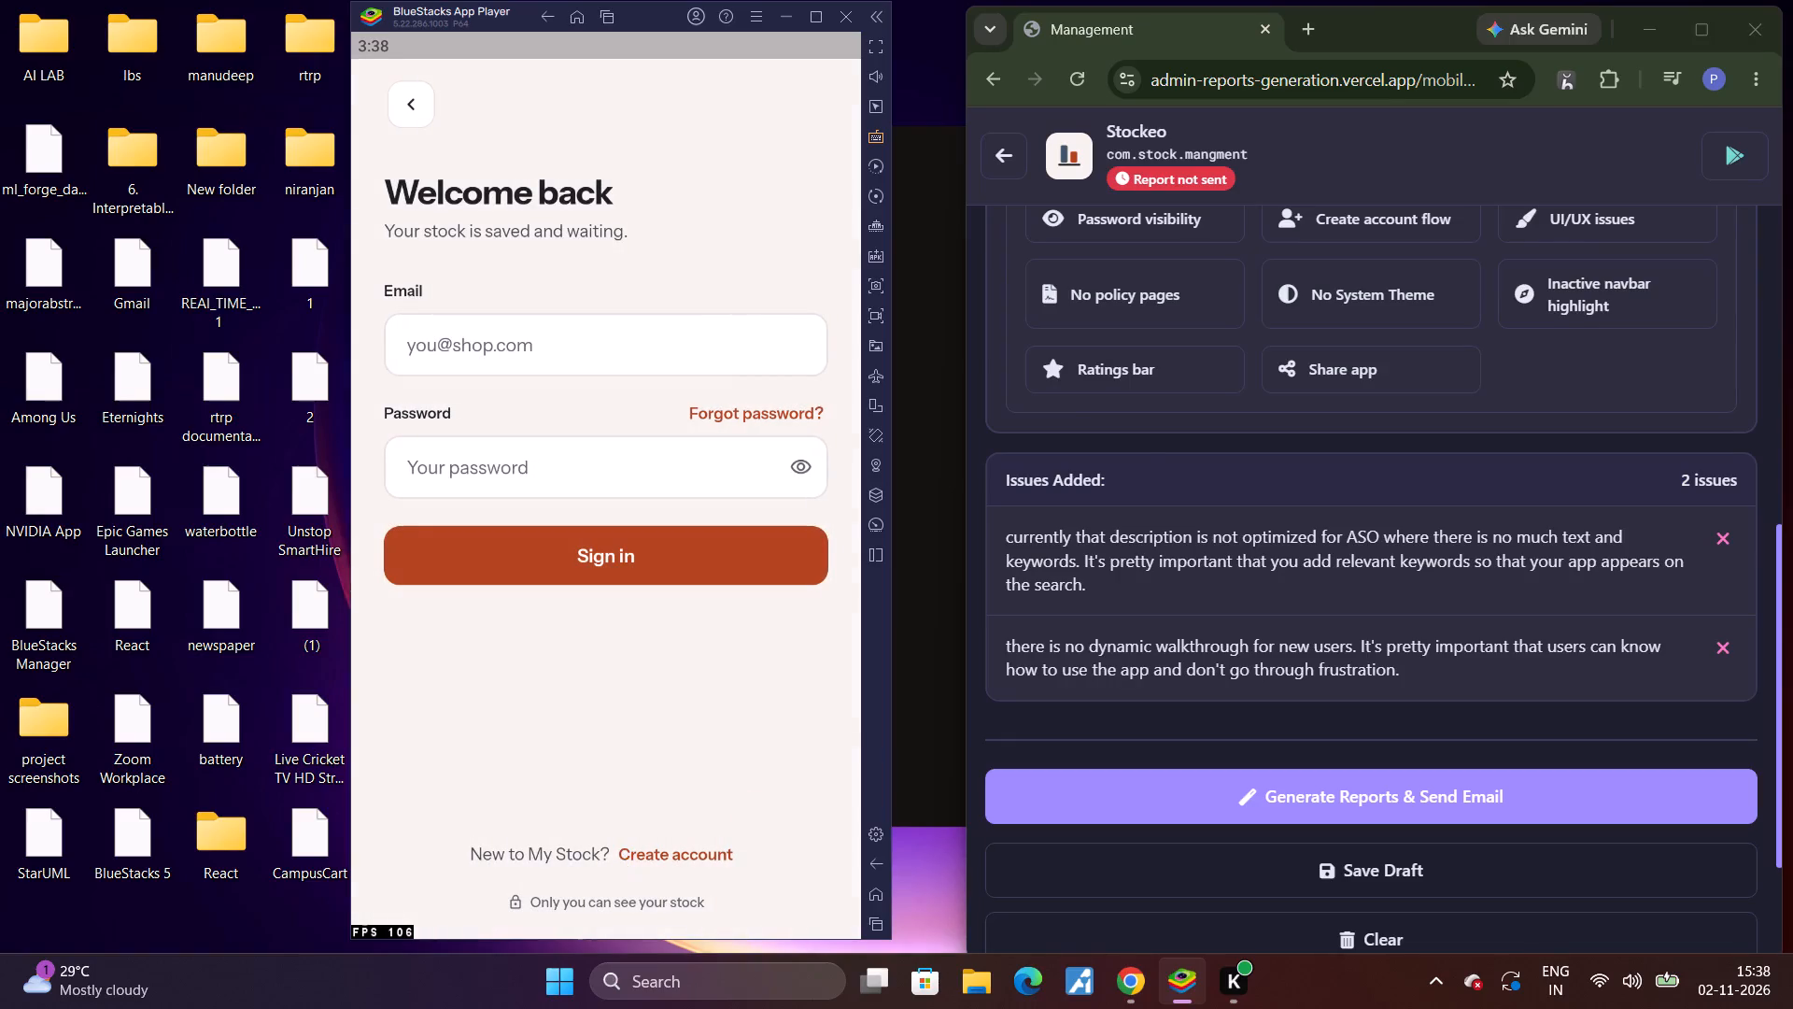
Look up the test account's email and password in the user instructions of the Stockeo report.
{"action": "scroll", "coordinate": [1088, 273], "scroll_direction": "up", "scroll_amount": 2}
{"action": "left_click", "coordinate": [1079, 379]}
{"action": "scroll", "coordinate": [1074, 391], "scroll_direction": "up", "scroll_amount": 1}
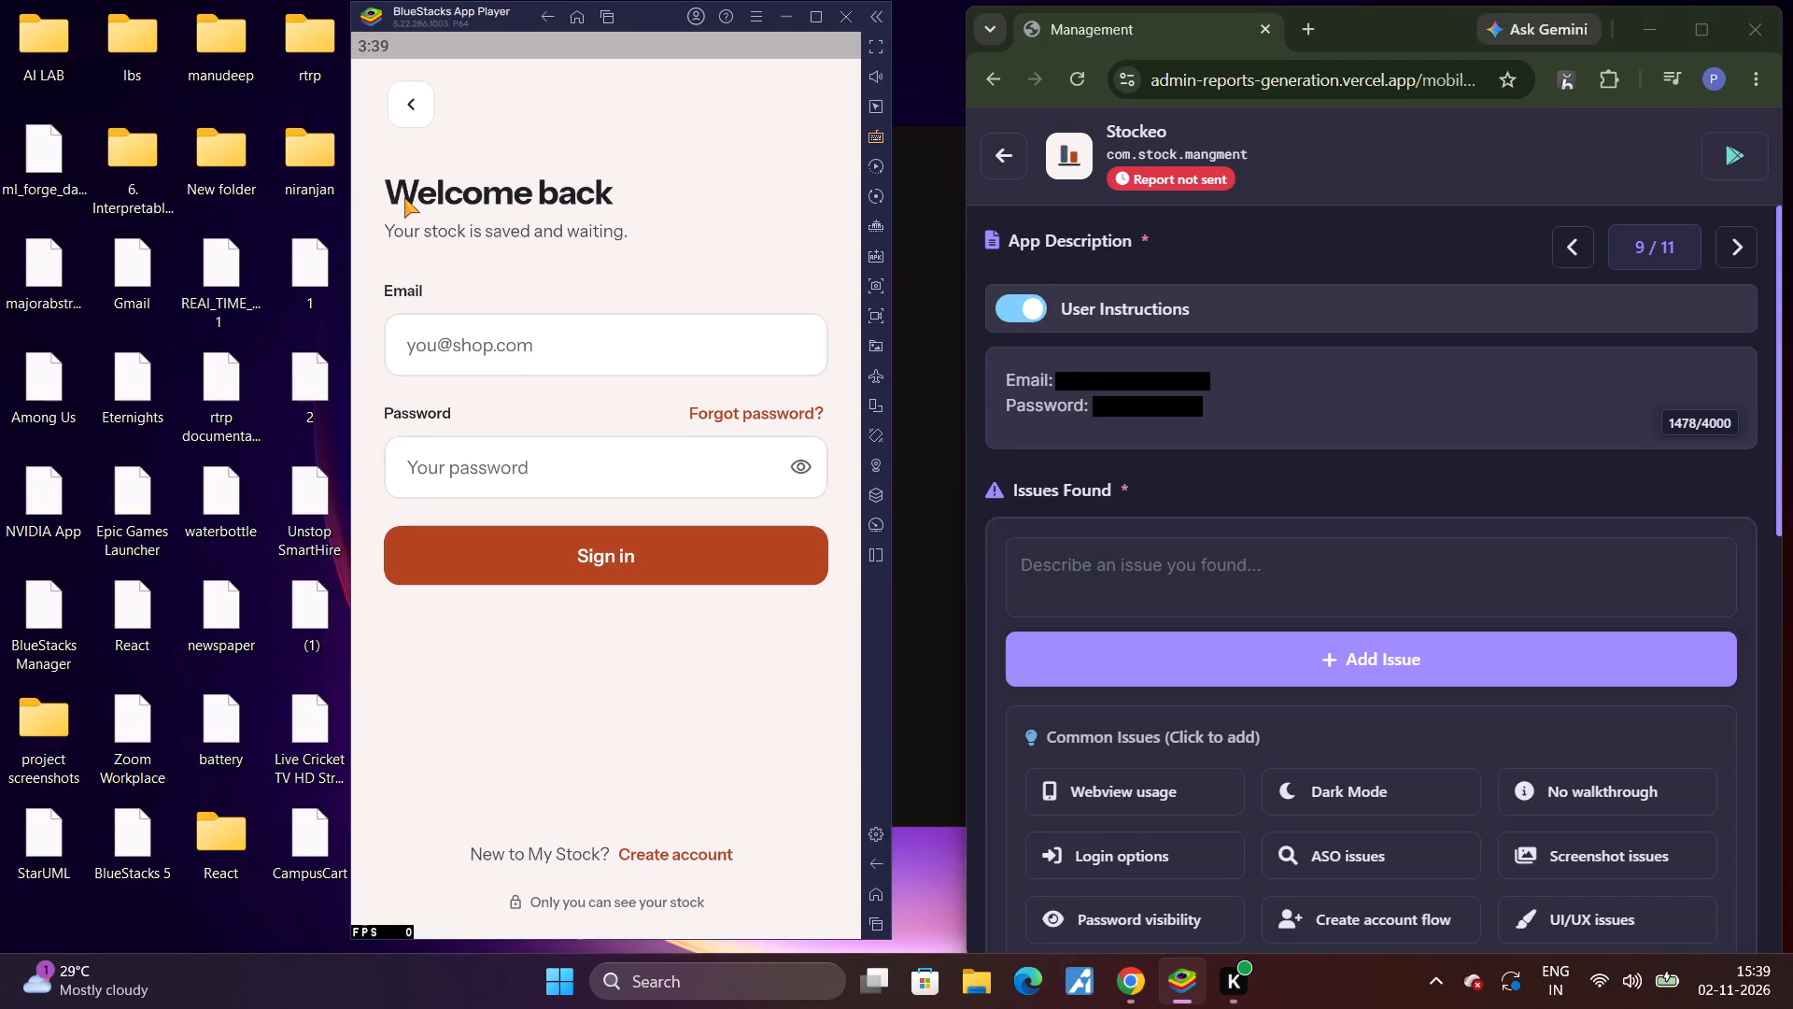
Review the common issues available for the Stockeo report and the issues already added to it.
{"action": "scroll", "coordinate": [1261, 612], "scroll_direction": "down", "scroll_amount": 3}
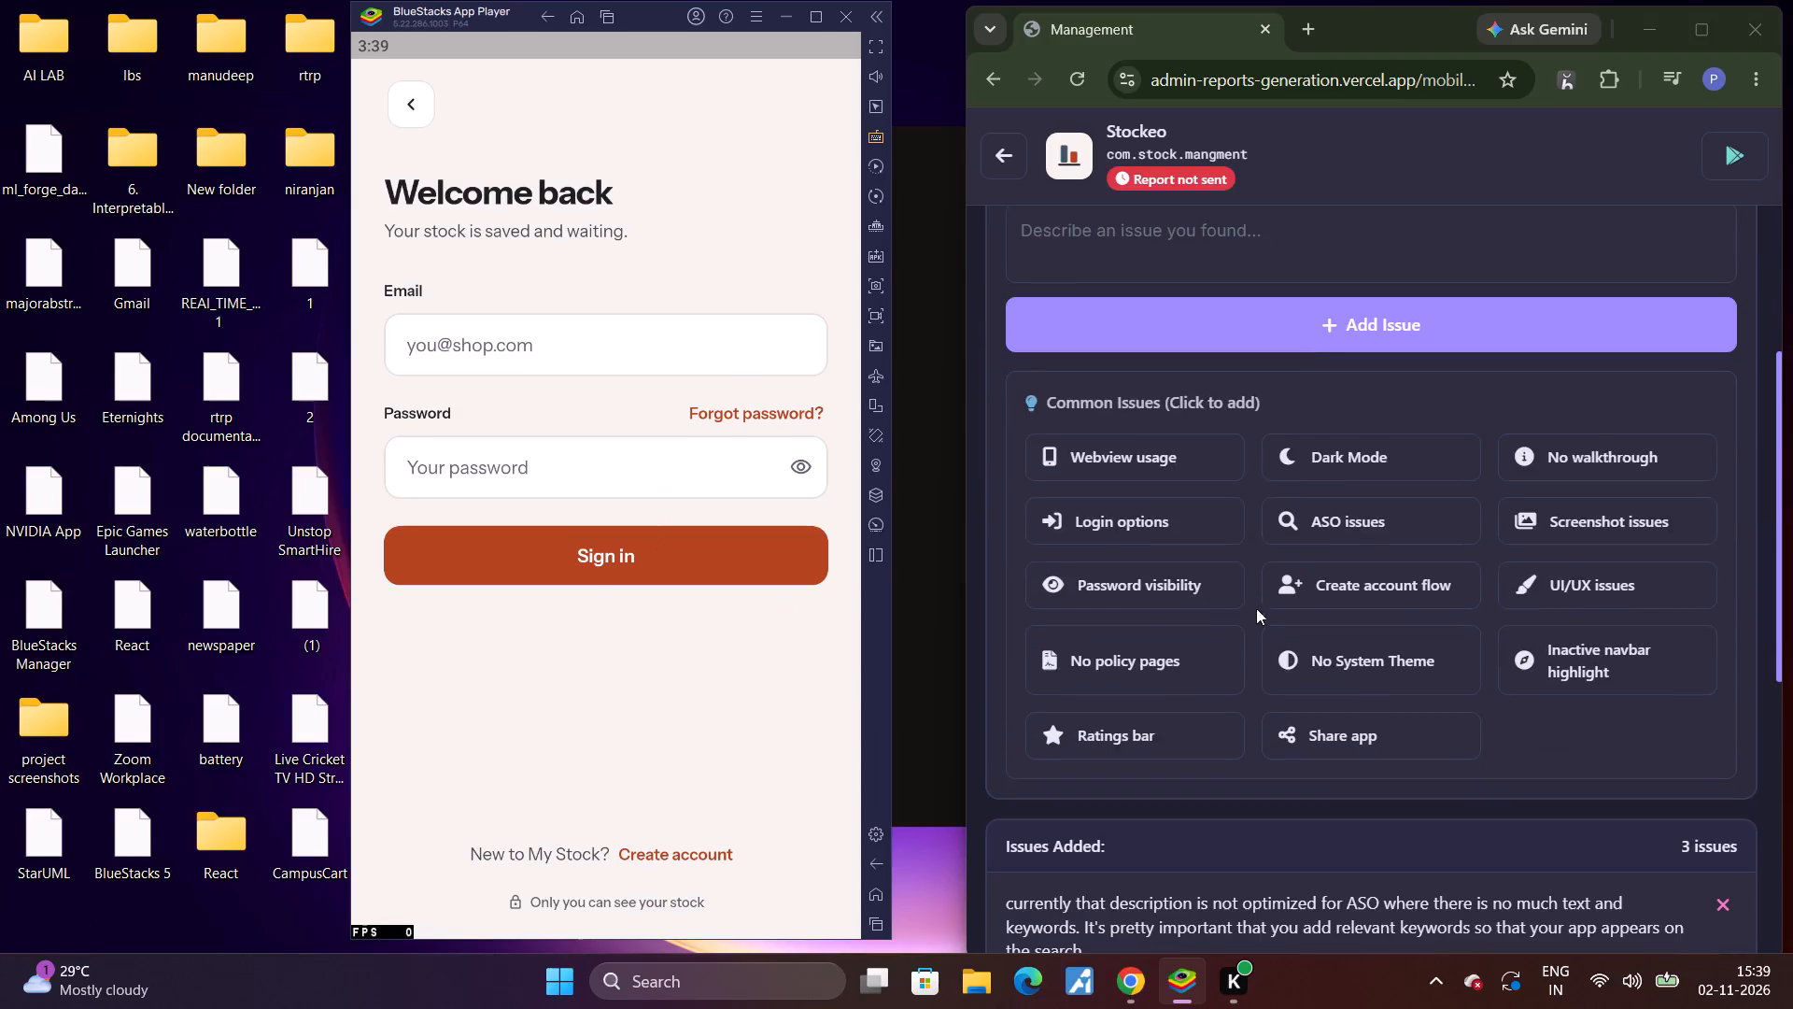
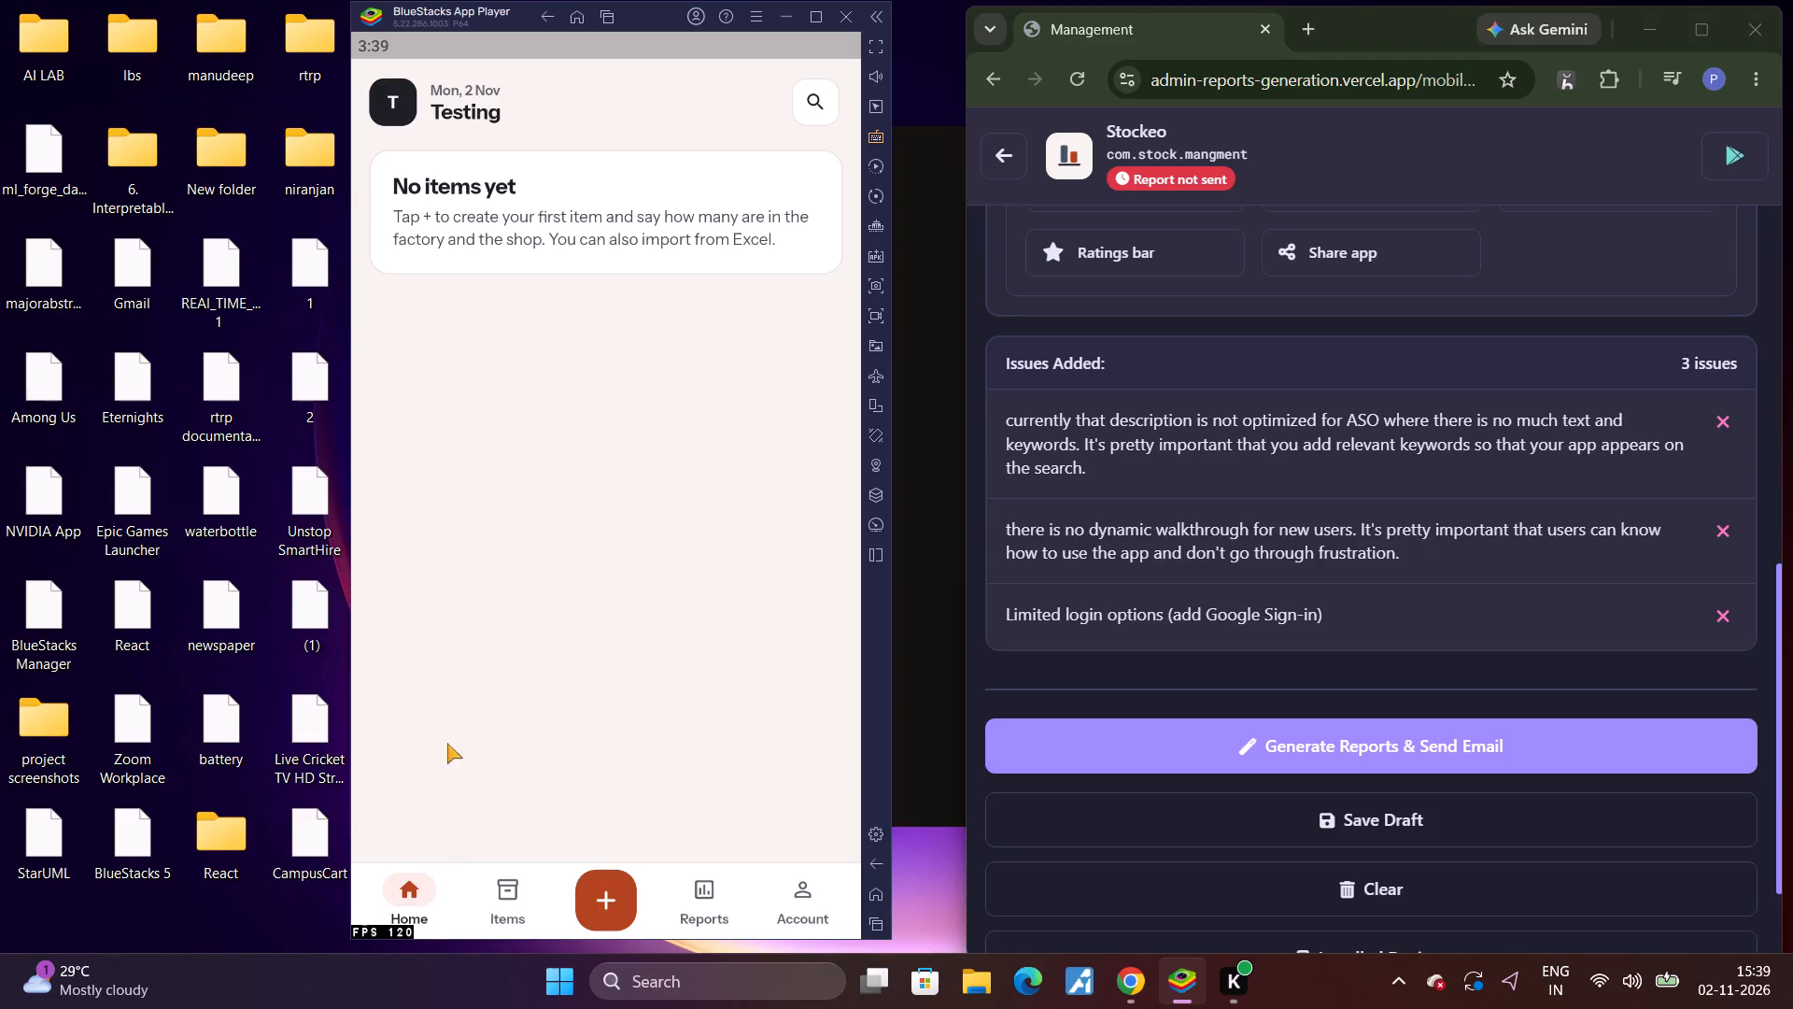
Examine Stockeo's Account page and its sign-out prompt, cancel signing out, and return to the Home page.
{"action": "left_click", "coordinate": [784, 889]}
{"action": "left_click_drag", "start_coordinate": [626, 651], "coordinate": [616, 415]}
{"action": "left_click_drag", "start_coordinate": [623, 490], "coordinate": [683, 702]}
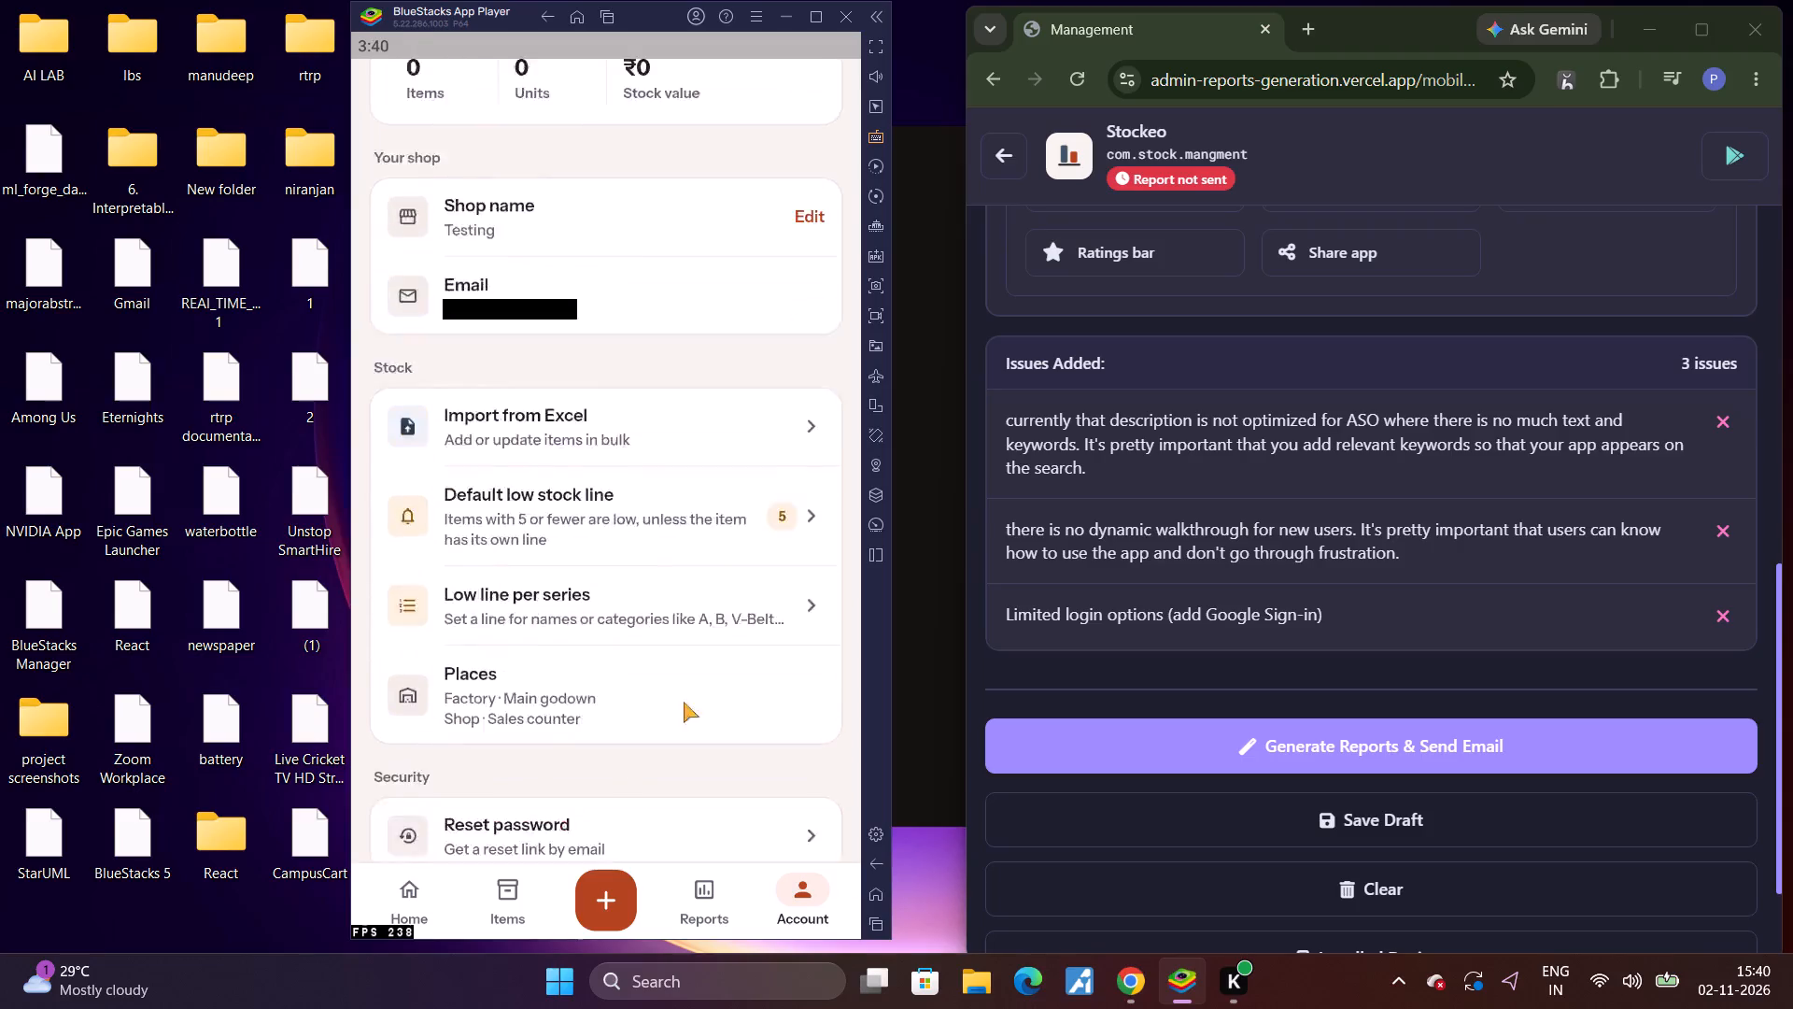
{"action": "left_click_drag", "start_coordinate": [683, 702], "coordinate": [664, 635]}
{"action": "left_click_drag", "start_coordinate": [689, 709], "coordinate": [687, 377]}
{"action": "left_click", "coordinate": [612, 794]}
{"action": "left_click", "coordinate": [561, 568]}
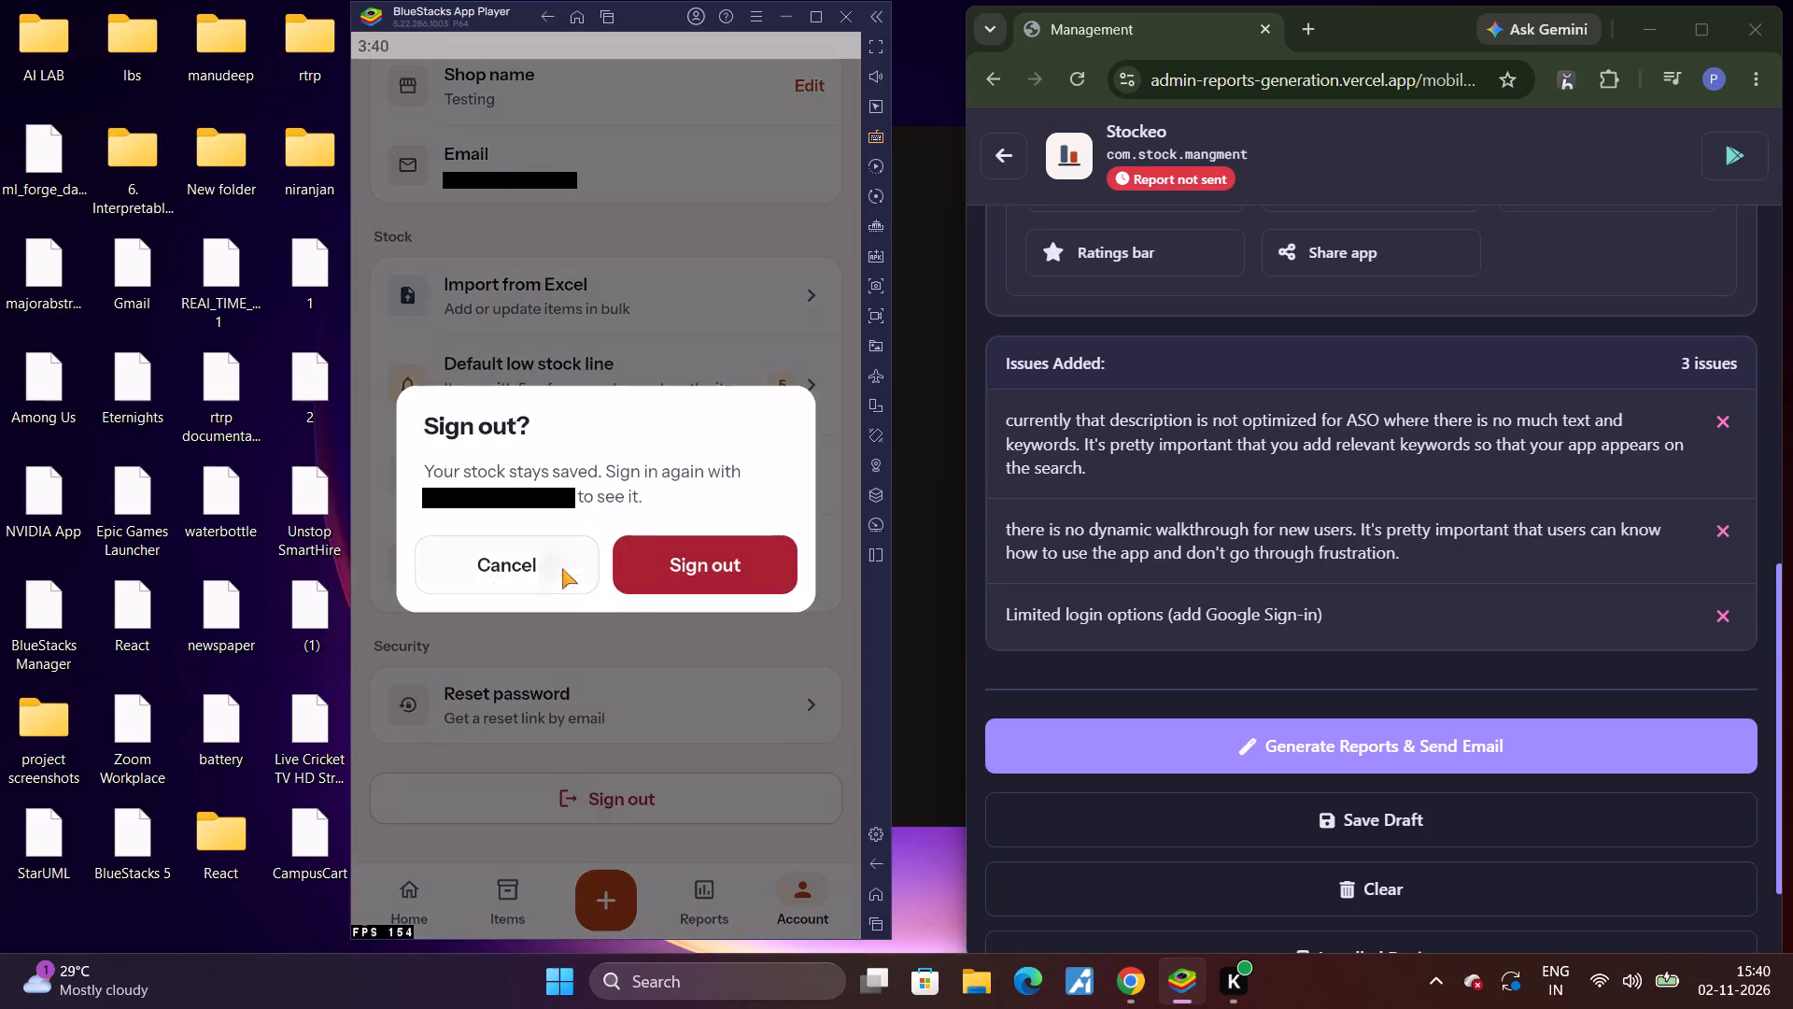
{"action": "left_click", "coordinate": [420, 898]}
{"action": "left_click_drag", "start_coordinate": [720, 496], "coordinate": [741, 650]}
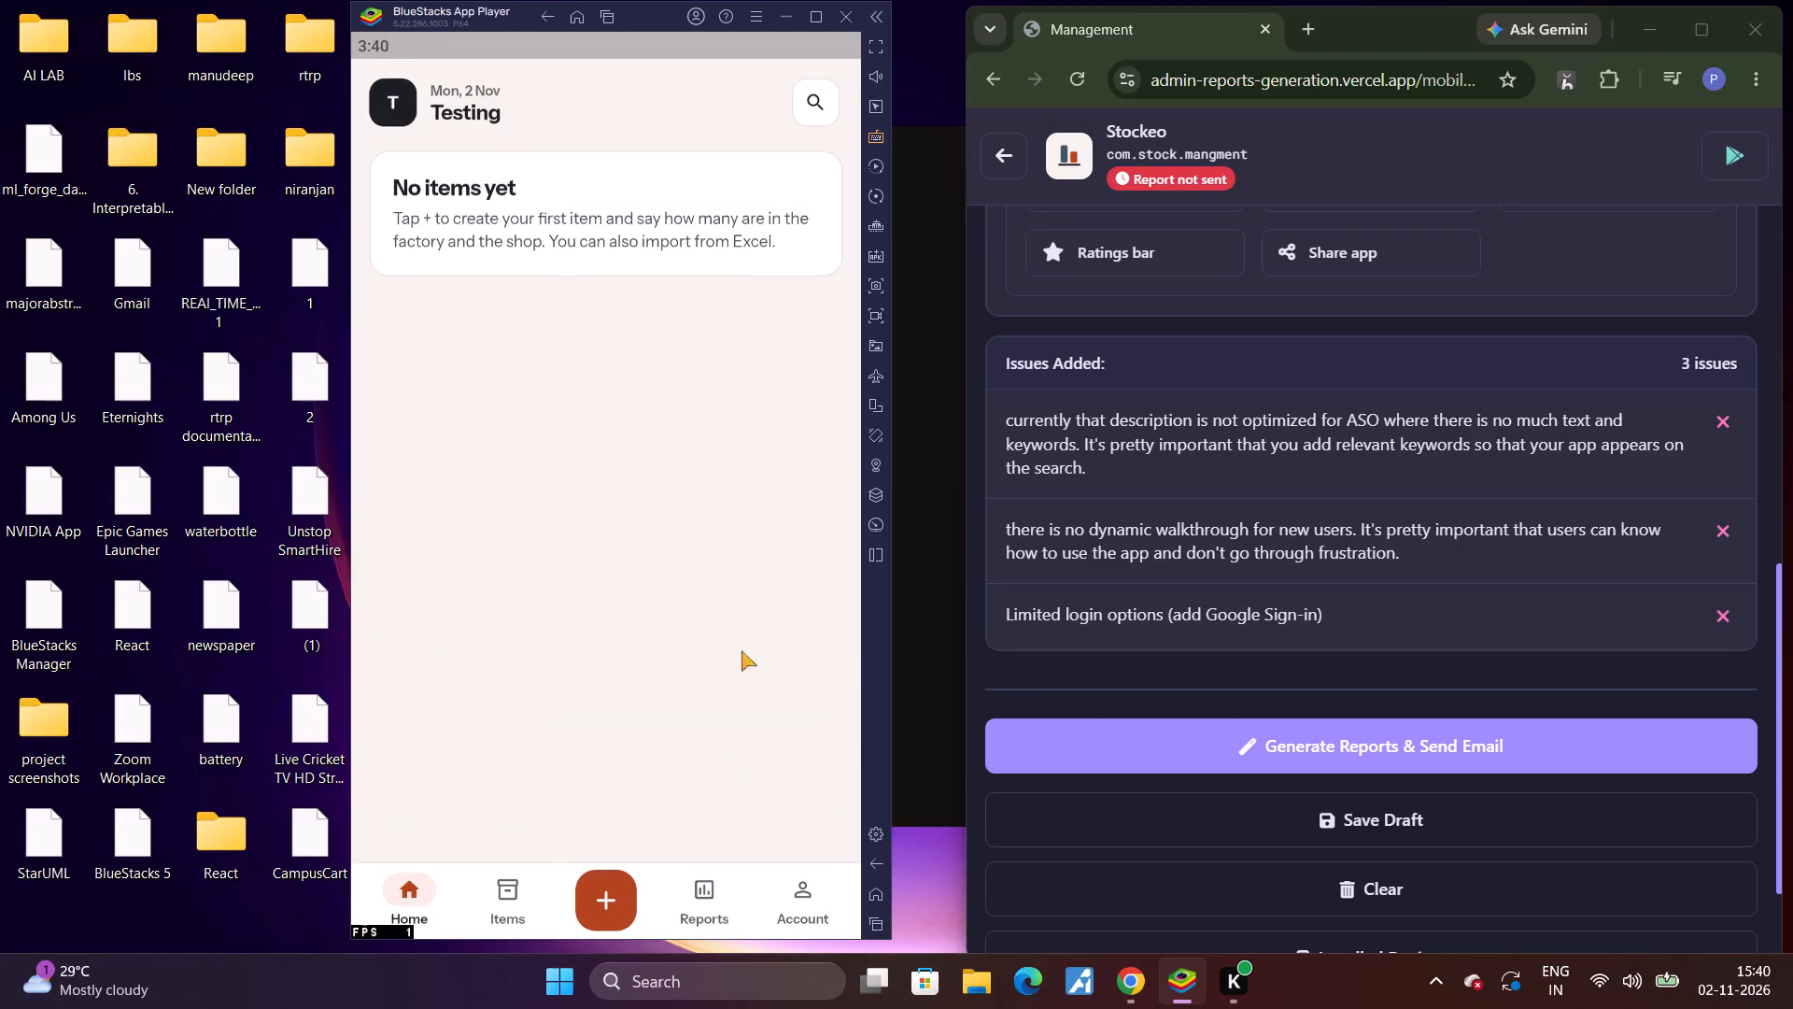
{"action": "left_click_drag", "start_coordinate": [741, 650], "coordinate": [749, 696]}
Generate and email the Stockeo report from the desktop browser, and advance to app 10 of 11, Clear-Budget.
{"action": "left_click", "coordinate": [1451, 746]}
{"action": "scroll", "coordinate": [1451, 746], "scroll_direction": "up", "scroll_amount": 4}
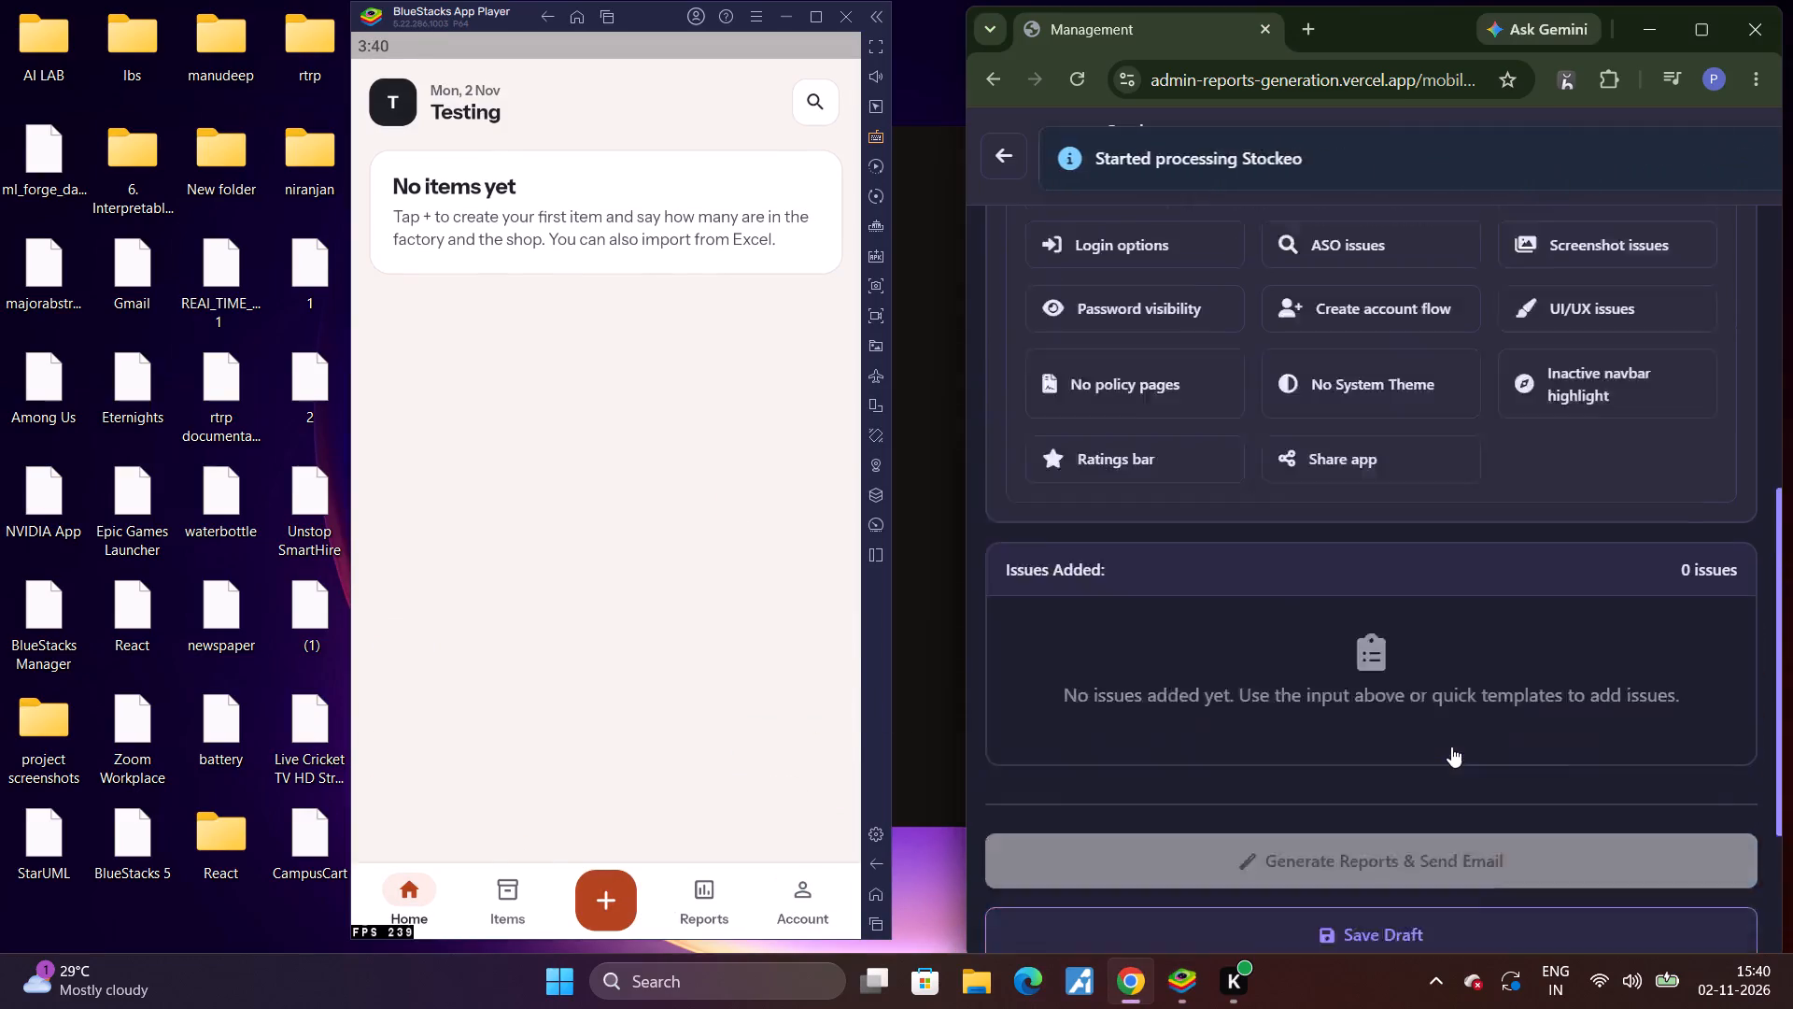
{"action": "scroll", "coordinate": [1451, 746], "scroll_direction": "up", "scroll_amount": 5}
{"action": "left_click", "coordinate": [1734, 247]}
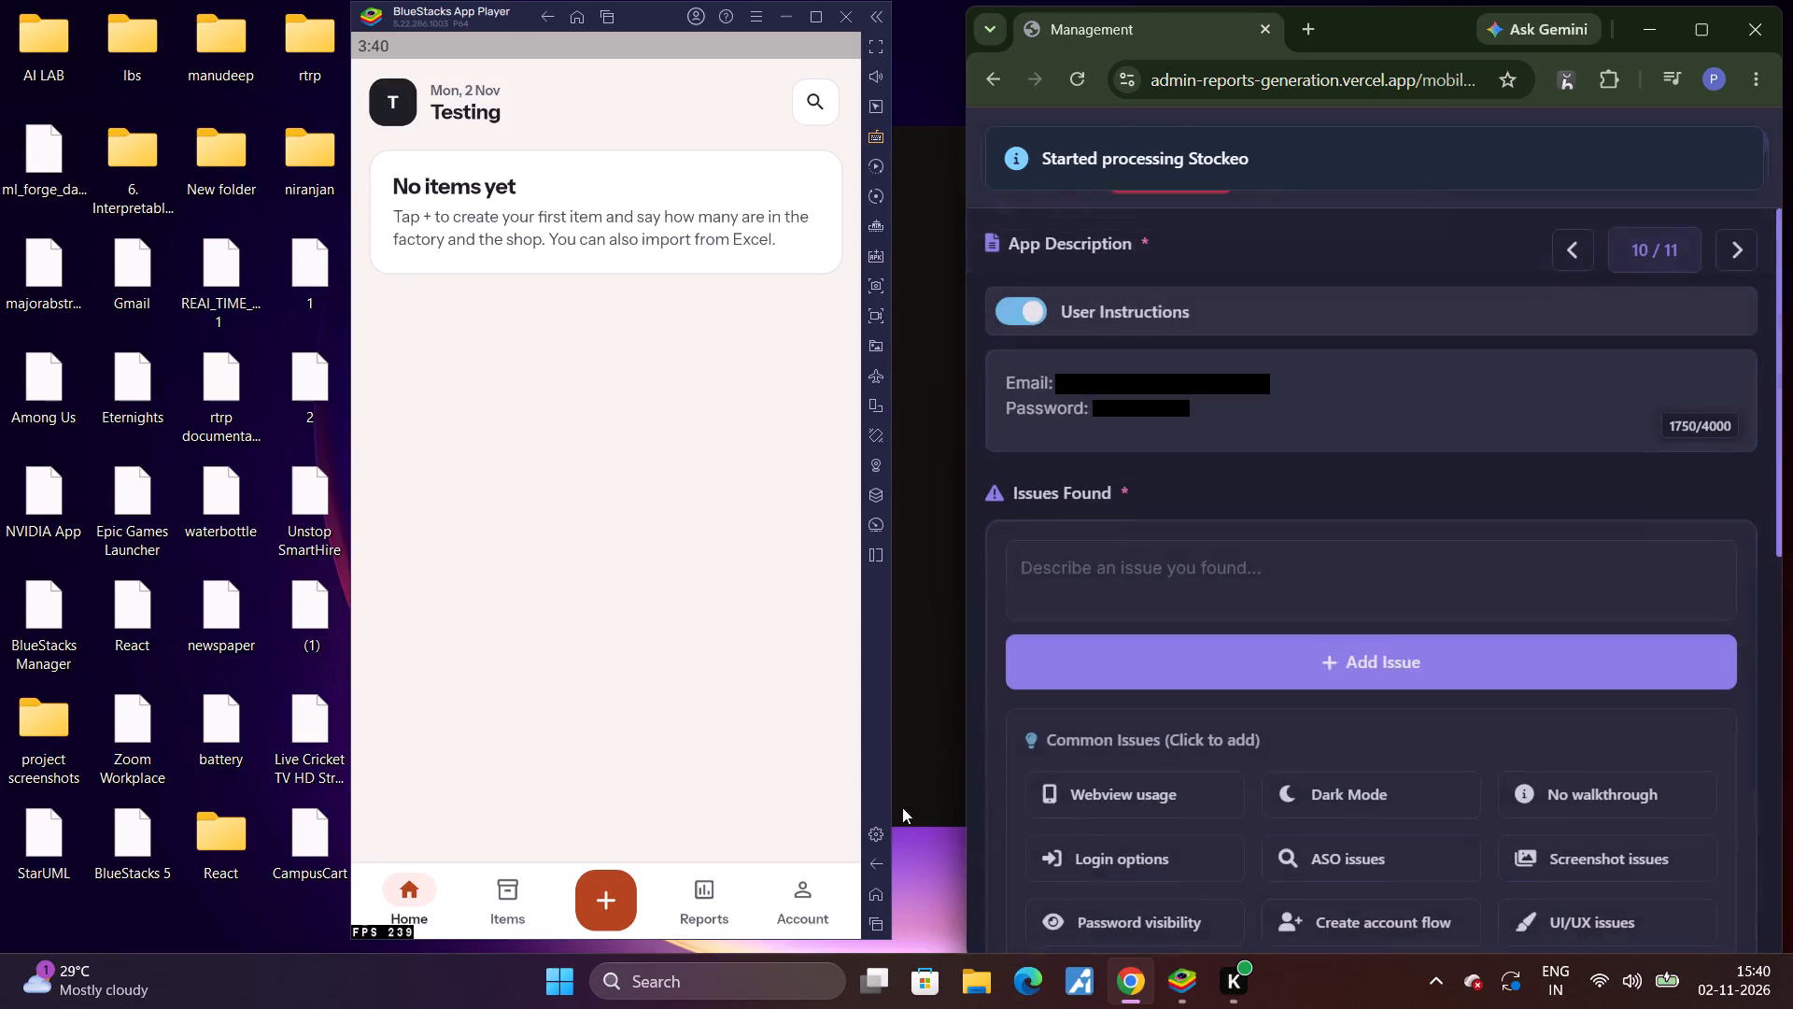
Switch the emulator to Stockeo's Google Play page and uninstall the app.
{"action": "left_click", "coordinate": [873, 920]}
{"action": "left_click", "coordinate": [654, 334]}
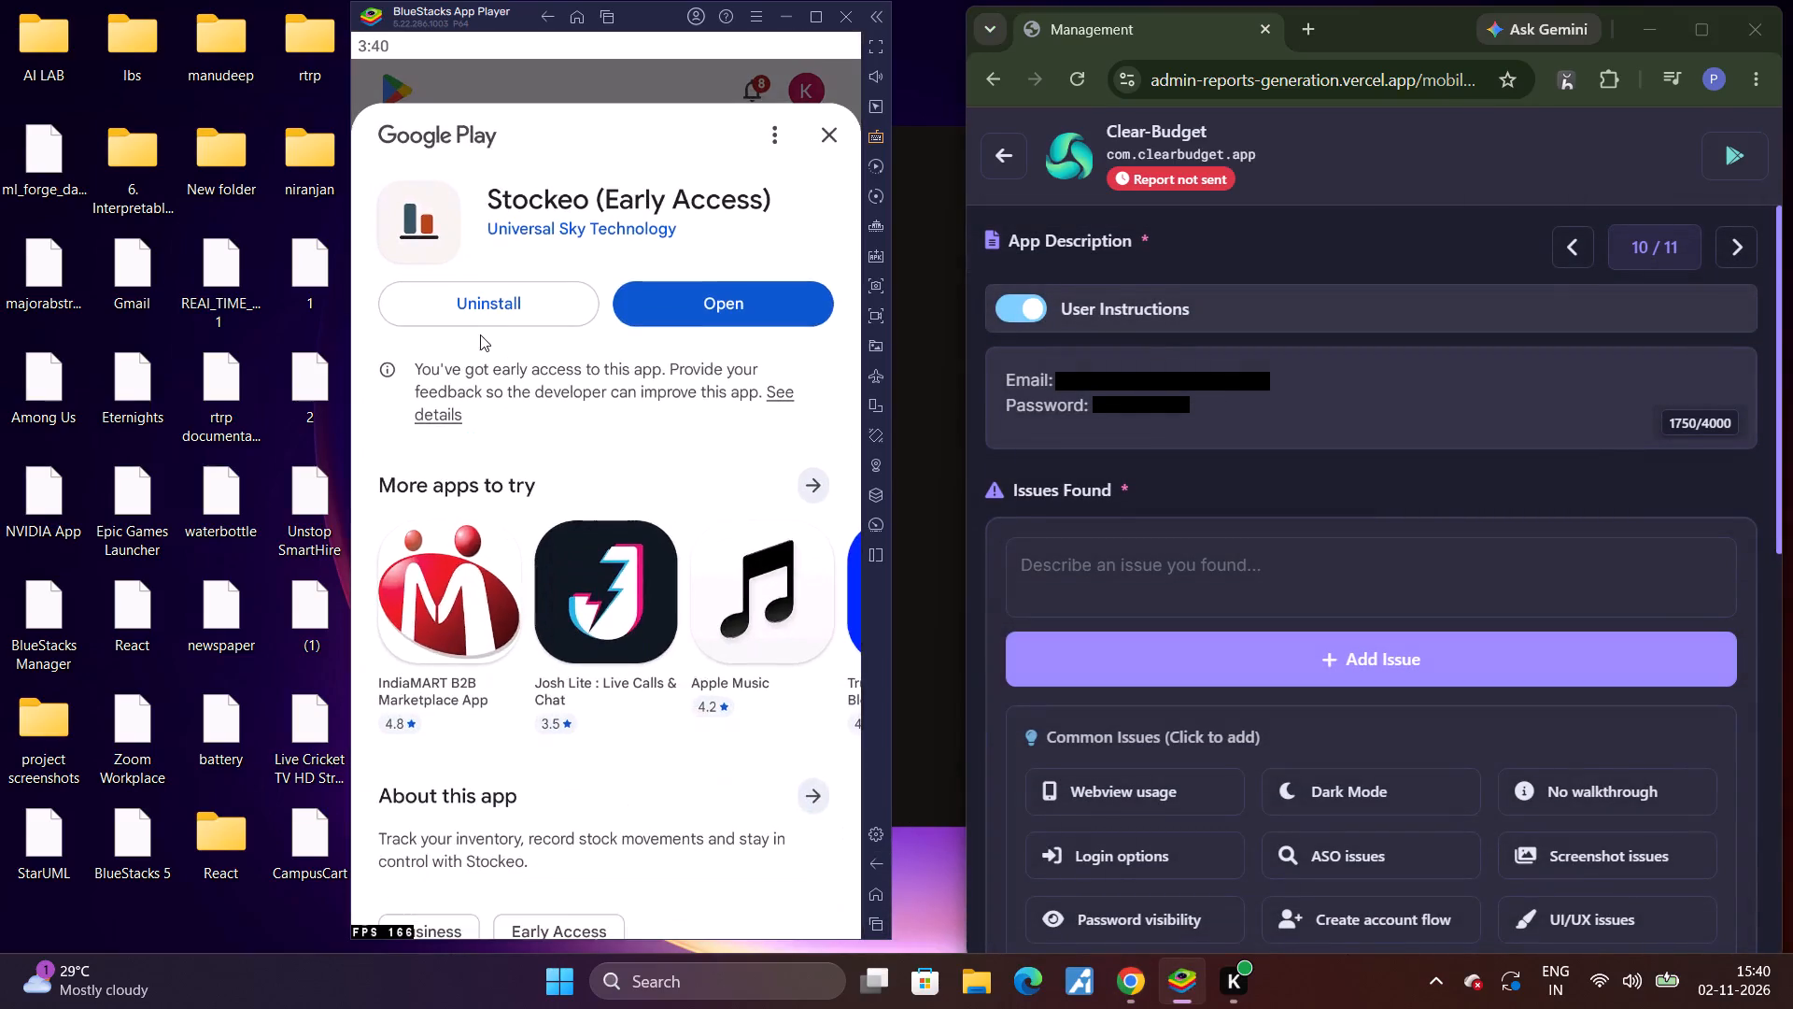
{"action": "left_click", "coordinate": [480, 334]}
{"action": "left_click", "coordinate": [494, 300]}
{"action": "left_click", "coordinate": [757, 525]}
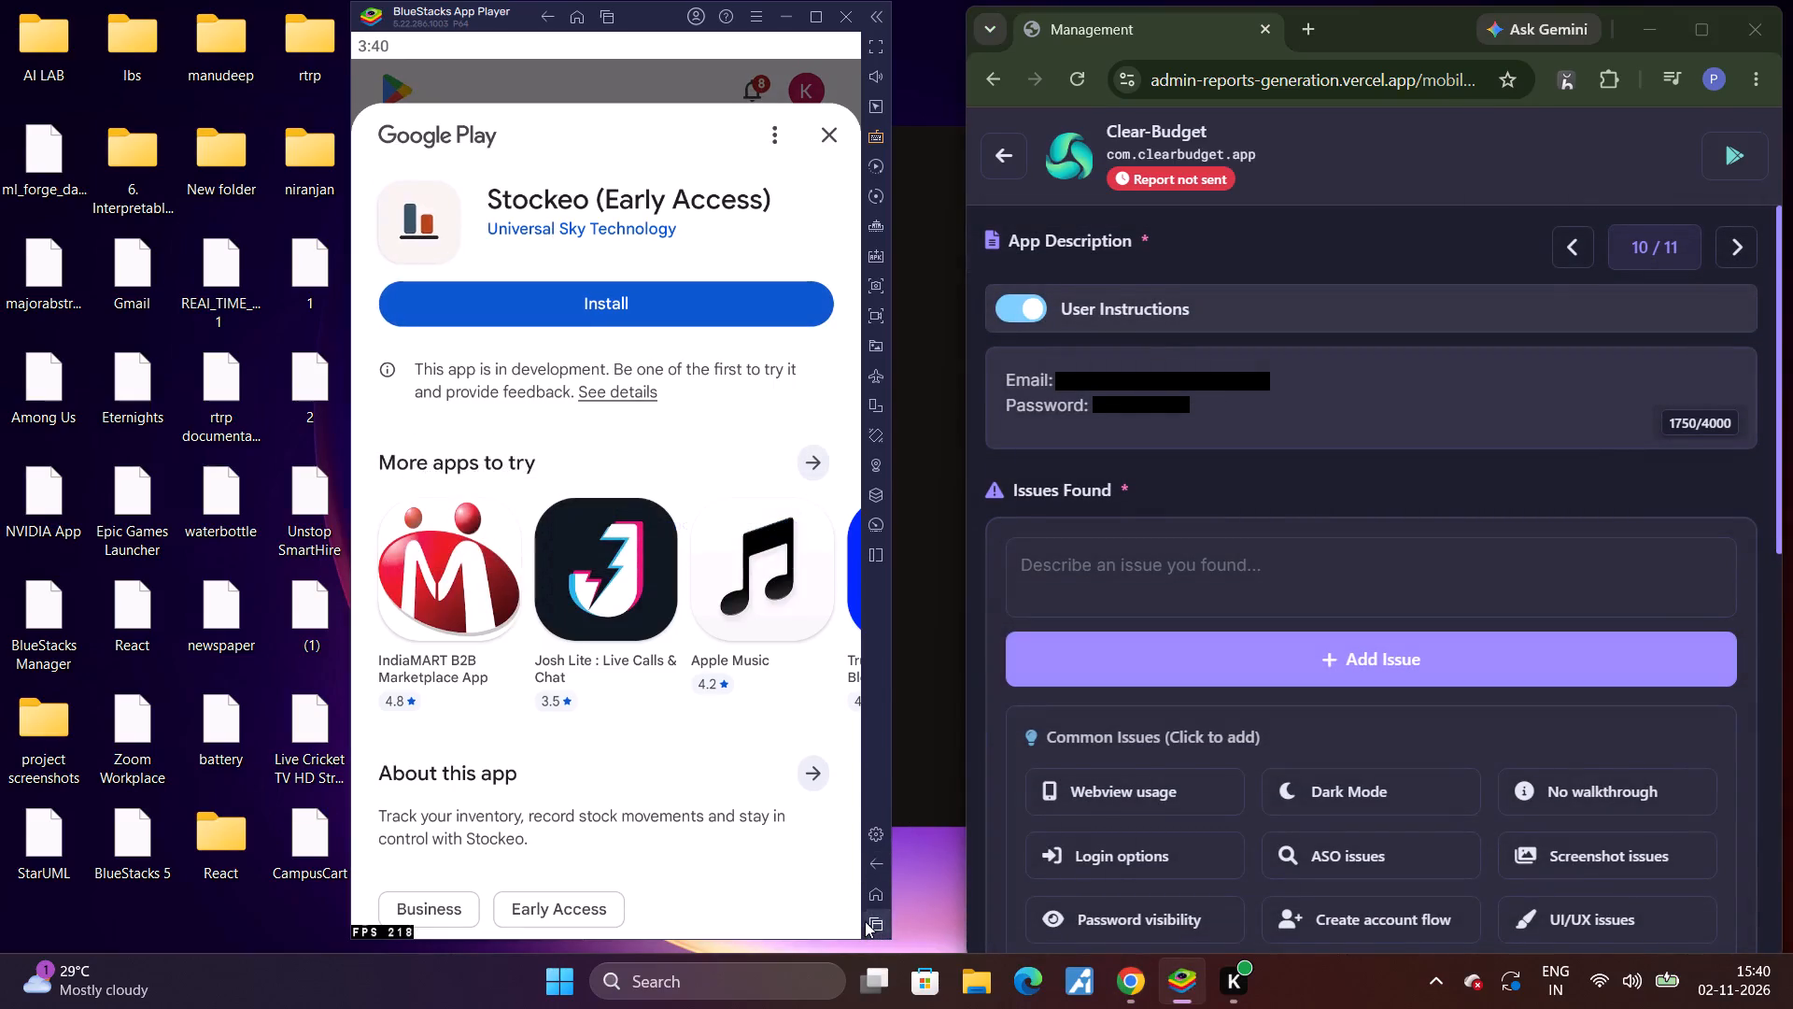
Advance the emulator's Chrome report page to app 10 of 11 and start installing Clear-Budget from its Google Play page.
{"action": "left_click", "coordinate": [865, 921]}
{"action": "left_click", "coordinate": [631, 563]}
{"action": "left_click", "coordinate": [806, 242]}
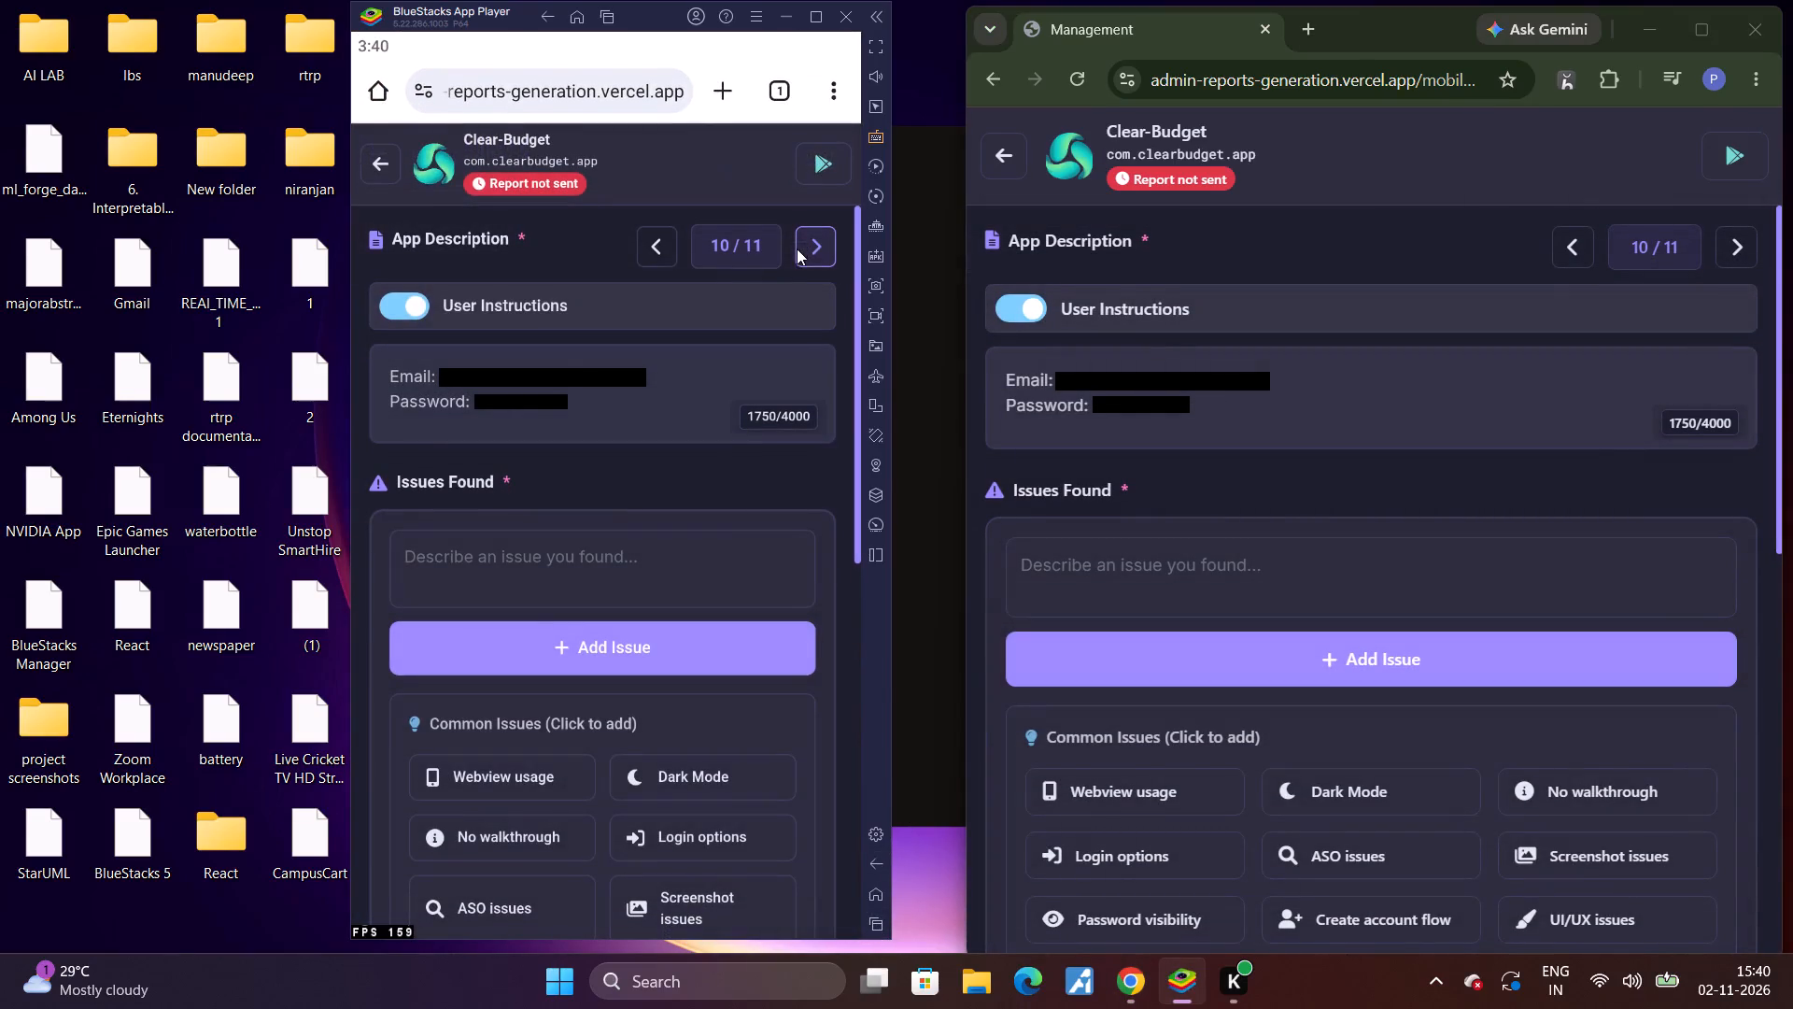
{"action": "left_click", "coordinate": [803, 152]}
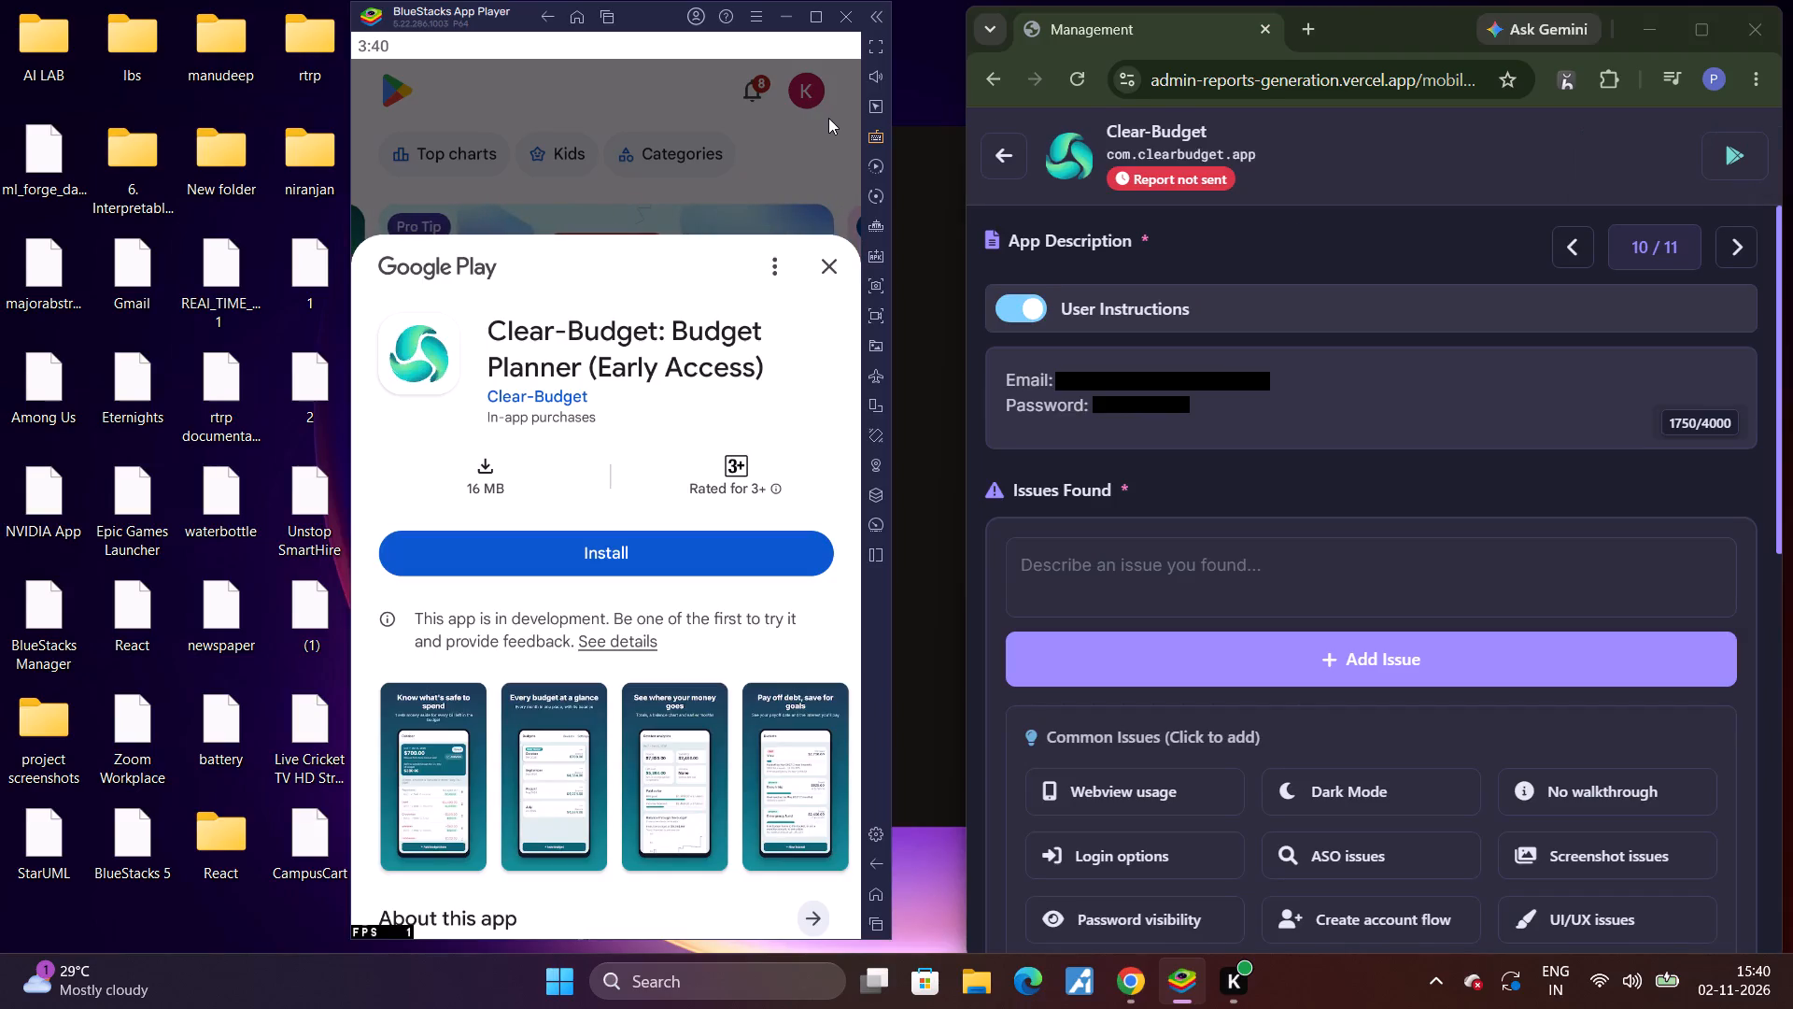
{"action": "left_click", "coordinate": [624, 543]}
Add the common issue No walkthrough to the Clear-Budget report in the desktop browser.
{"action": "scroll", "coordinate": [1264, 460], "scroll_direction": "down", "scroll_amount": 5}
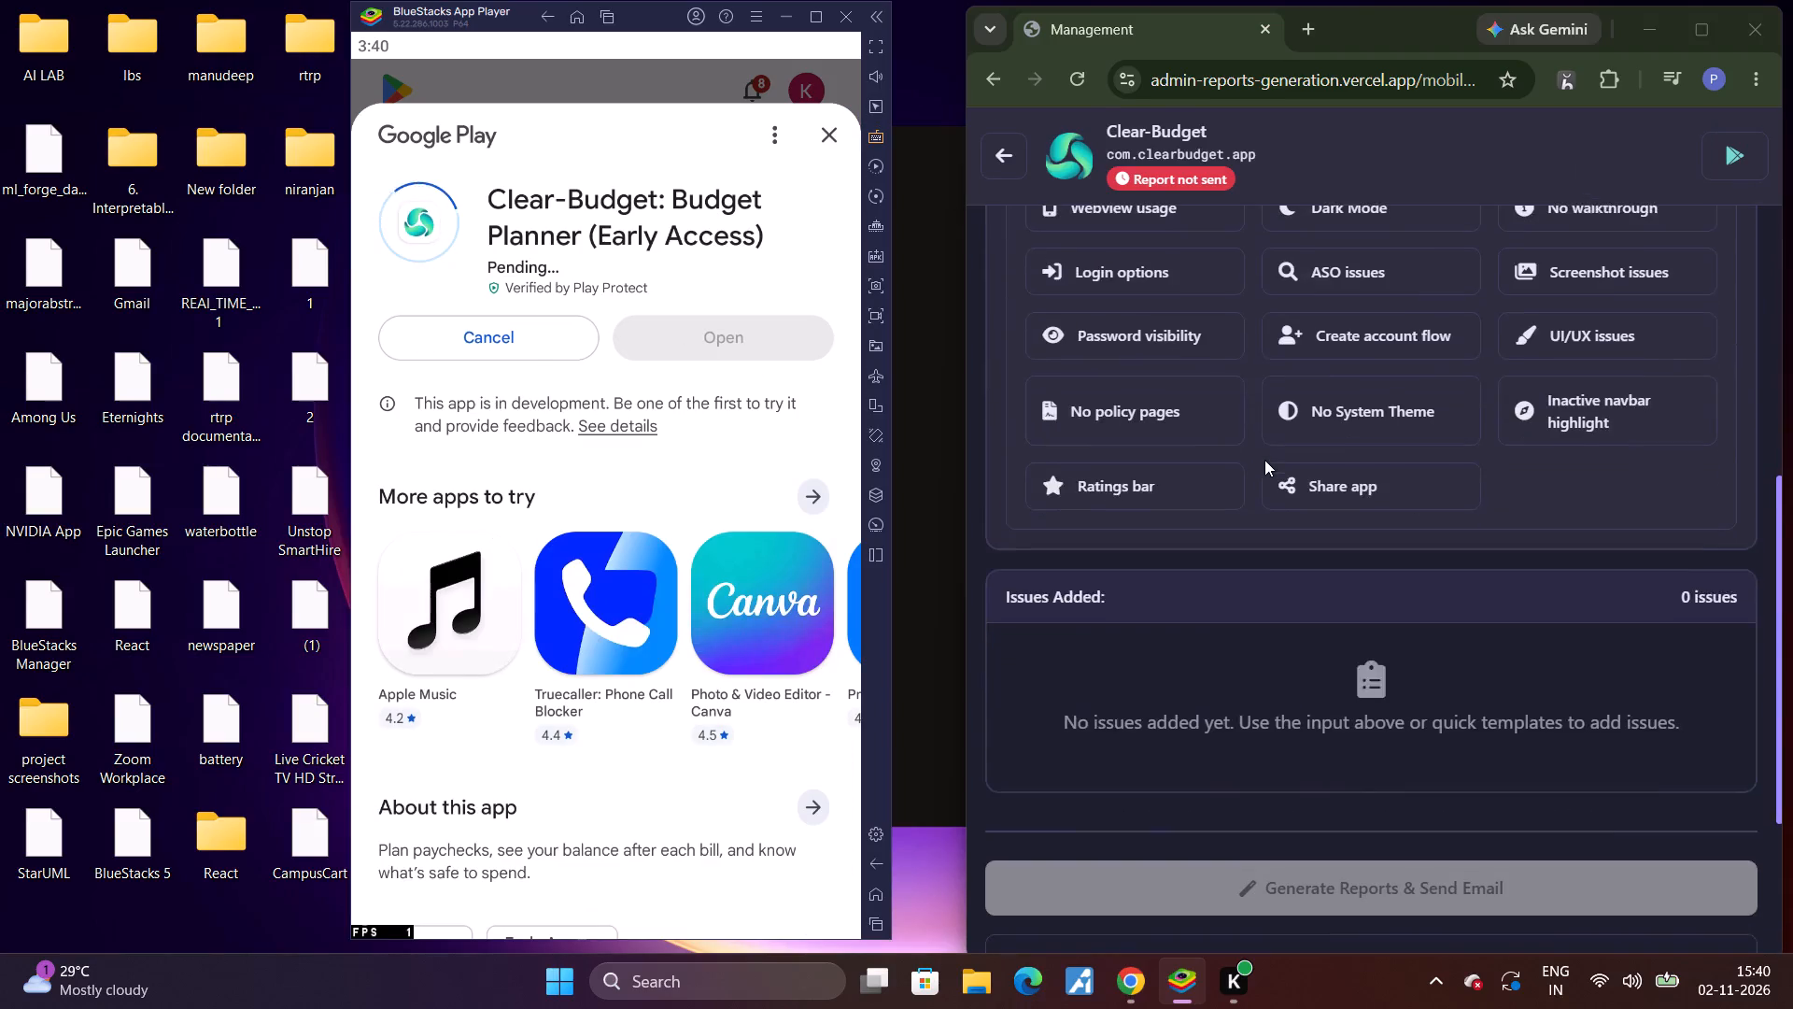
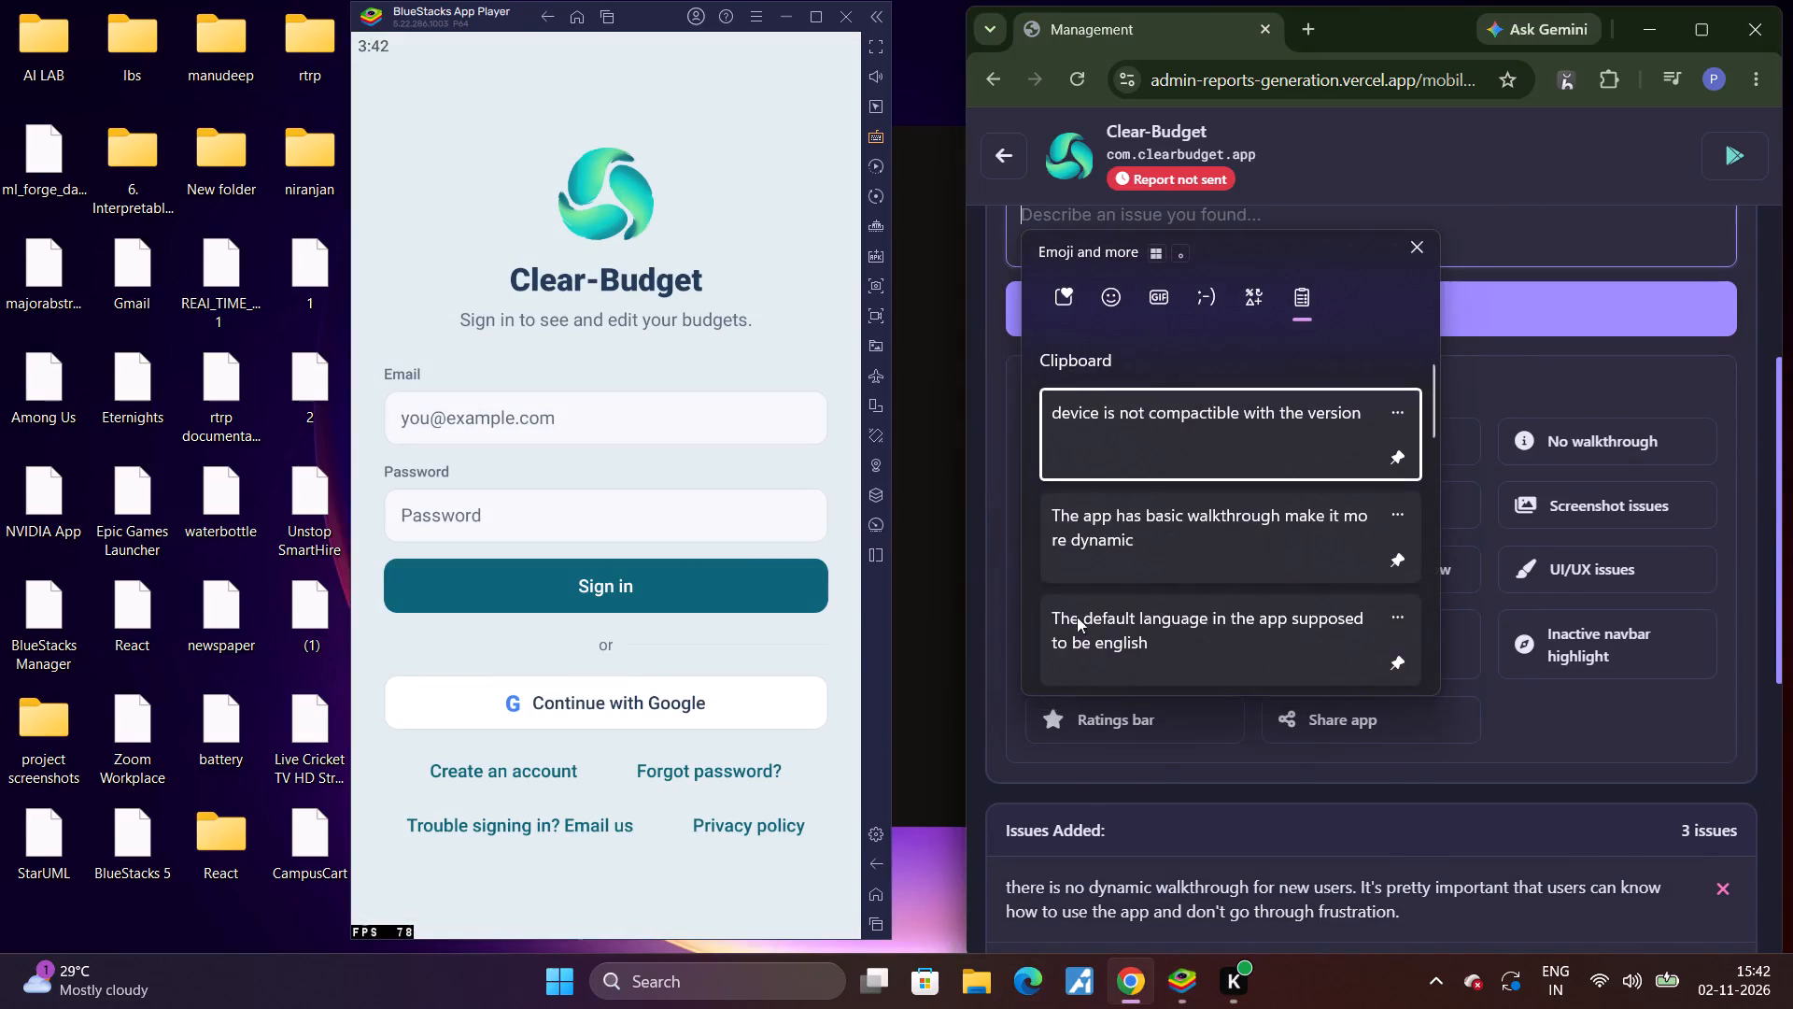
Add the issue "add a confirmation message confirm/cancel when we click on log out rather than directly logging out" to the Clear-Budget report from clipboard history.
{"action": "scroll", "coordinate": [1075, 647], "scroll_direction": "down", "scroll_amount": 20}
{"action": "scroll", "coordinate": [1075, 647], "scroll_direction": "down", "scroll_amount": 5}
{"action": "left_click", "coordinate": [1115, 418]}
{"action": "key", "text": "ctrl+v"}
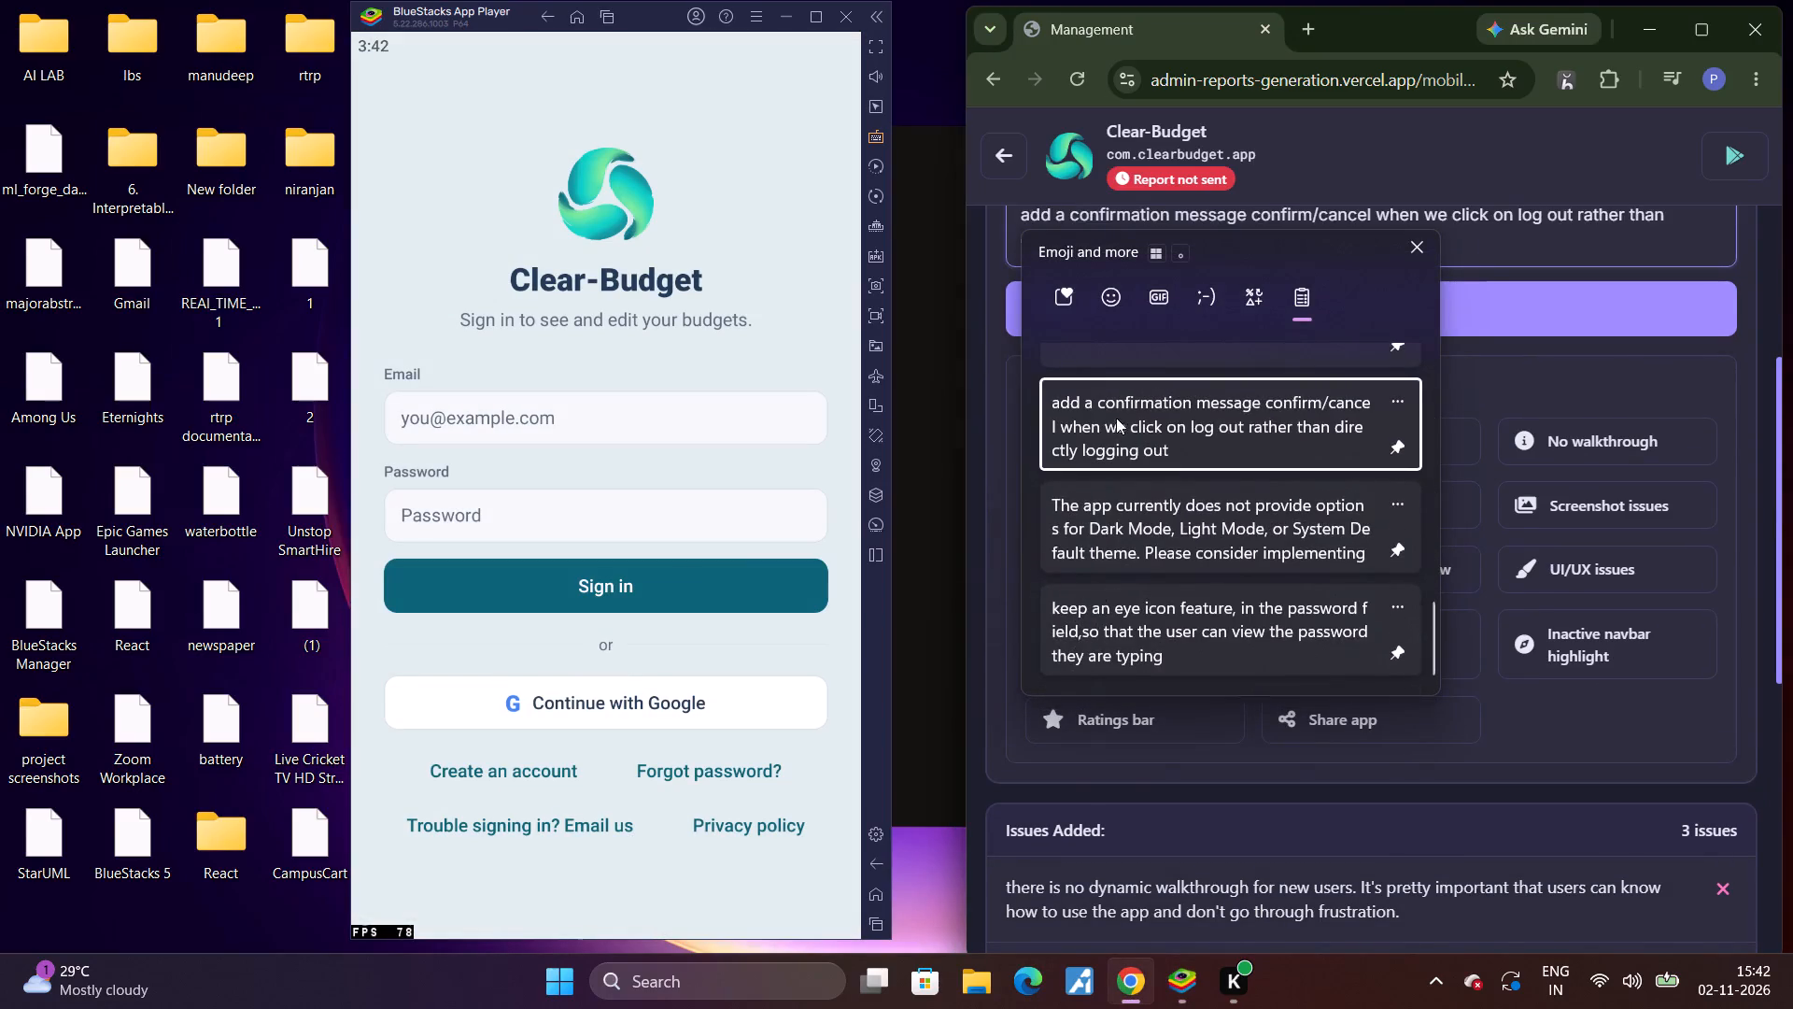
{"action": "left_click", "coordinate": [1151, 322]}
Generate and email the Clear-Budget report, and advance the desktop browser to app 11 of 11, Docbench.
{"action": "scroll", "coordinate": [1151, 322], "scroll_direction": "down", "scroll_amount": 8}
{"action": "scroll", "coordinate": [1151, 519], "scroll_direction": "up", "scroll_amount": 1}
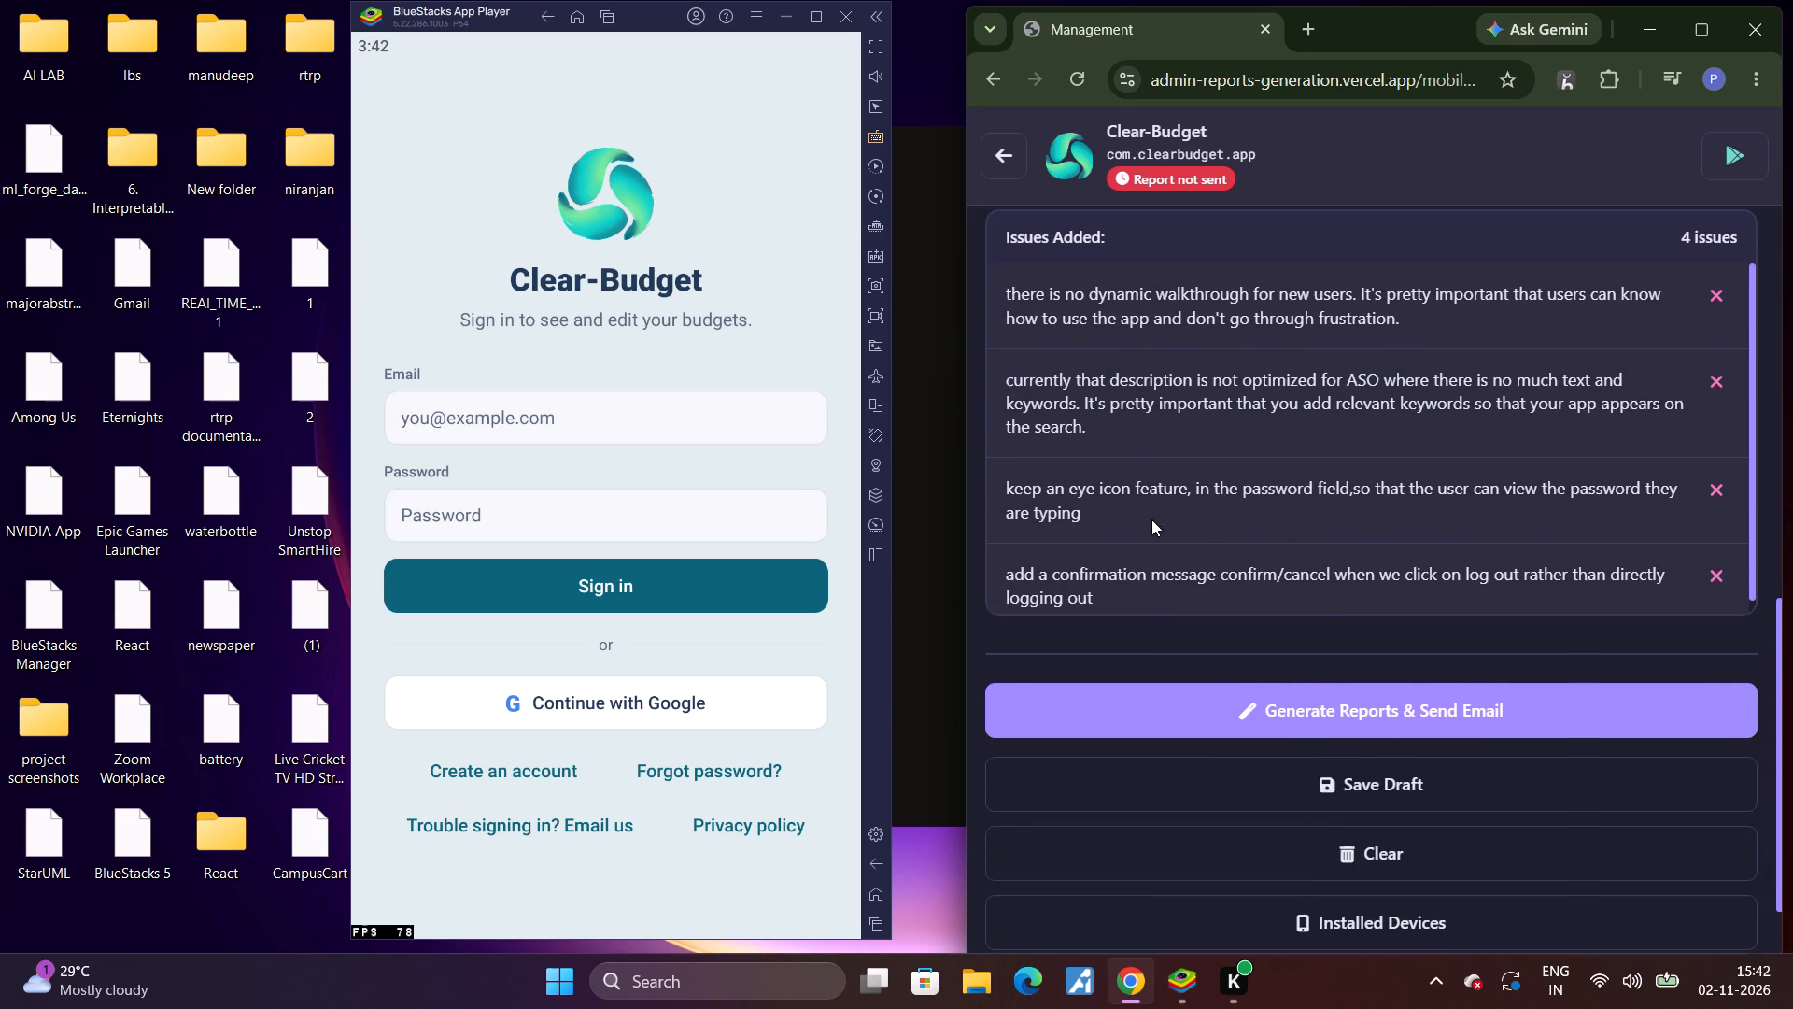
{"action": "left_click", "coordinate": [1073, 712]}
{"action": "scroll", "coordinate": [1073, 712], "scroll_direction": "up", "scroll_amount": 8}
{"action": "left_click", "coordinate": [1725, 245]}
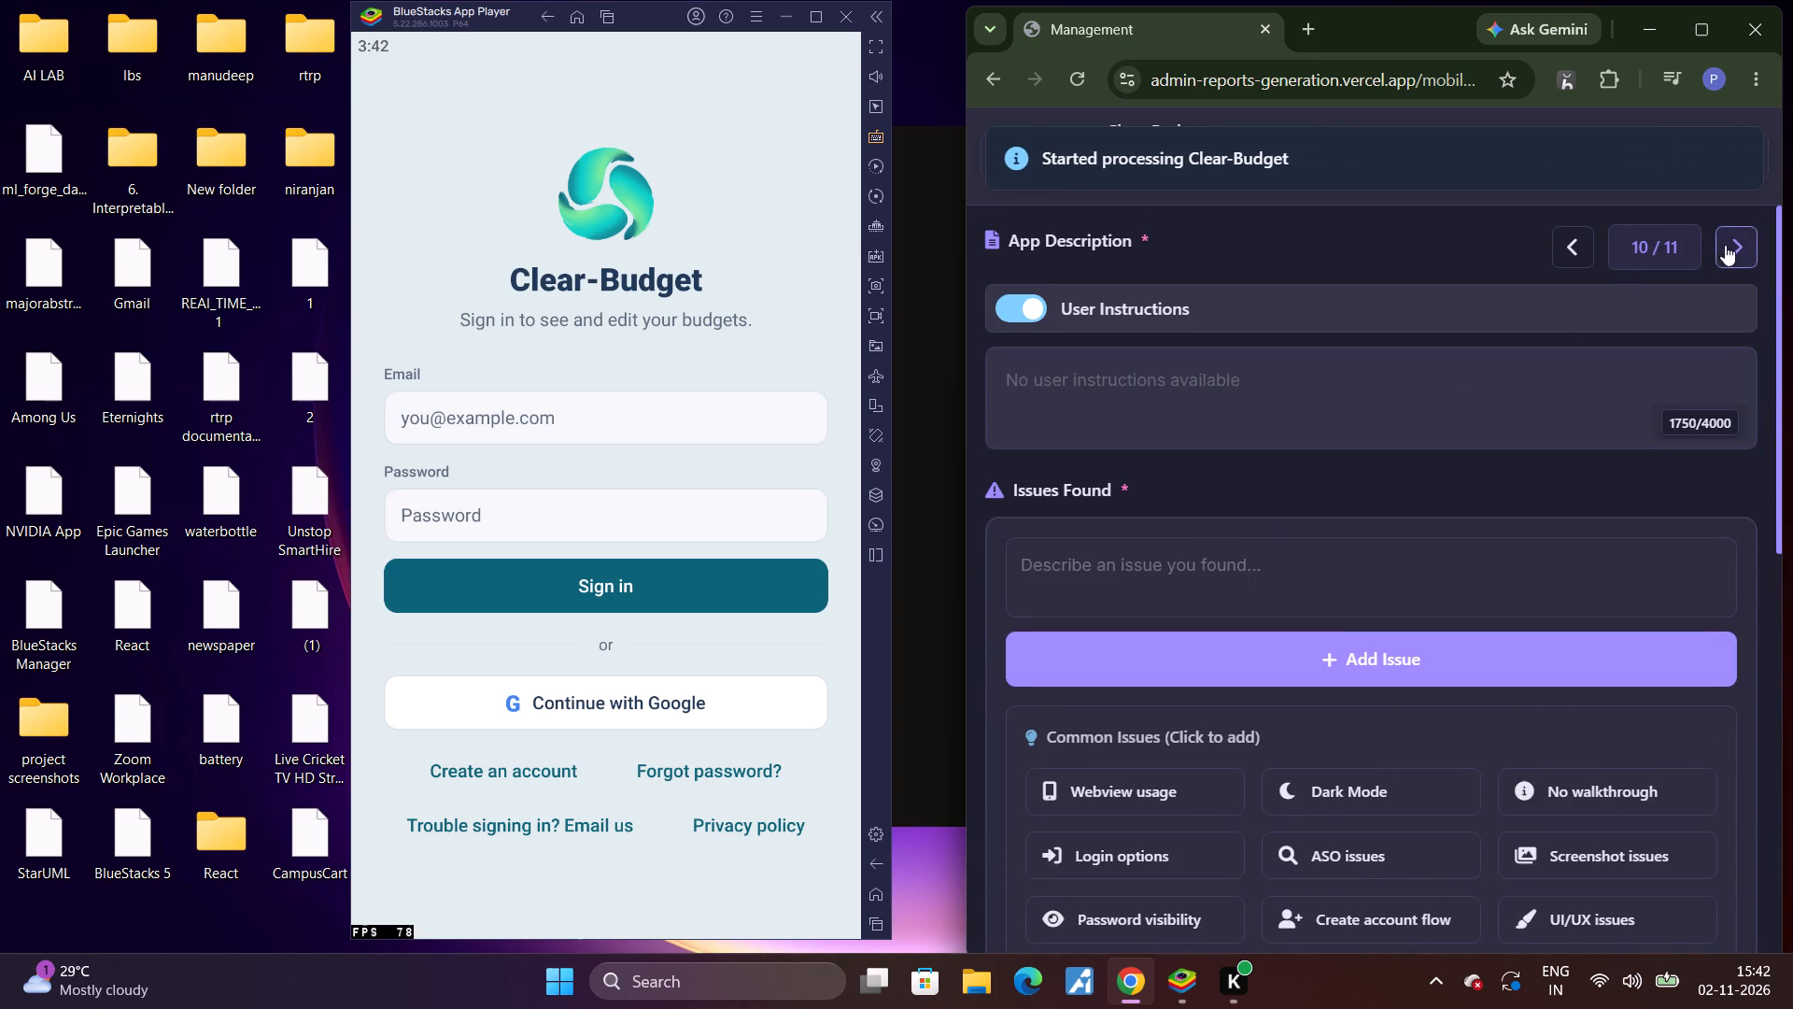
Switch the emulator to Clear-Budget's Google Play page and uninstall the app.
{"action": "left_click", "coordinate": [879, 924]}
{"action": "left_click", "coordinate": [703, 468]}
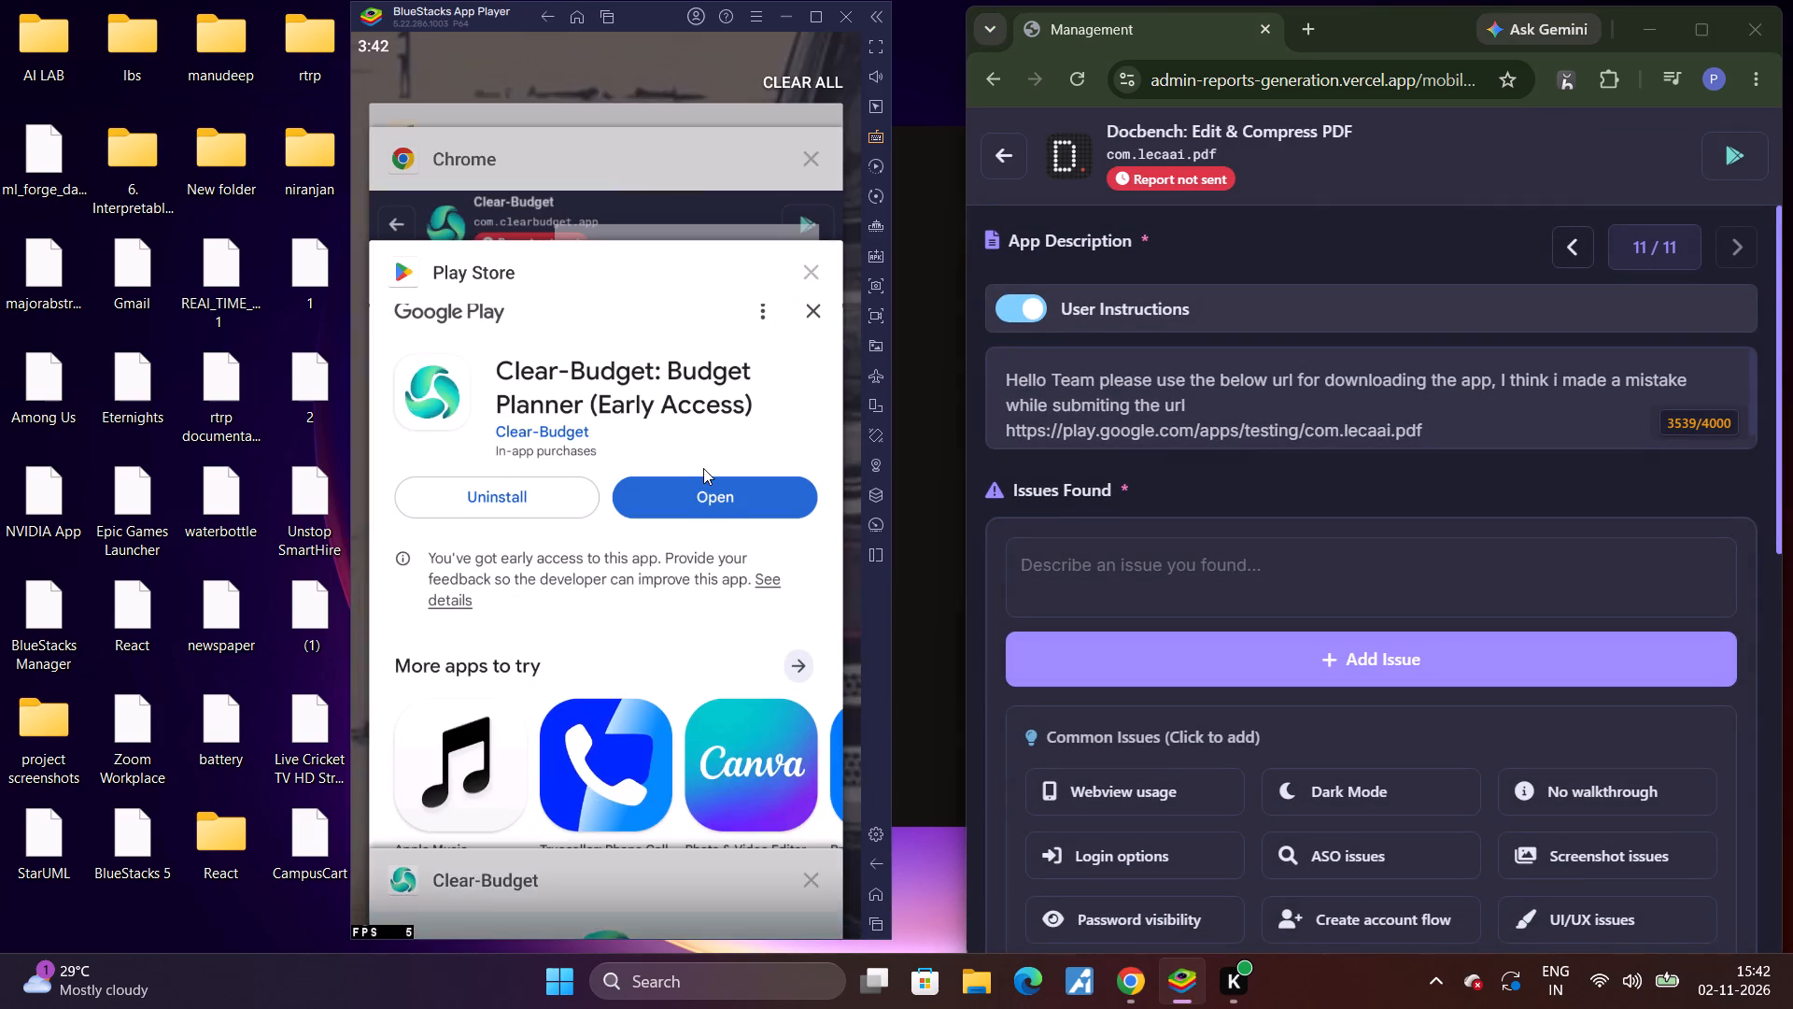
{"action": "left_click", "coordinate": [536, 356]}
{"action": "left_click", "coordinate": [767, 534]}
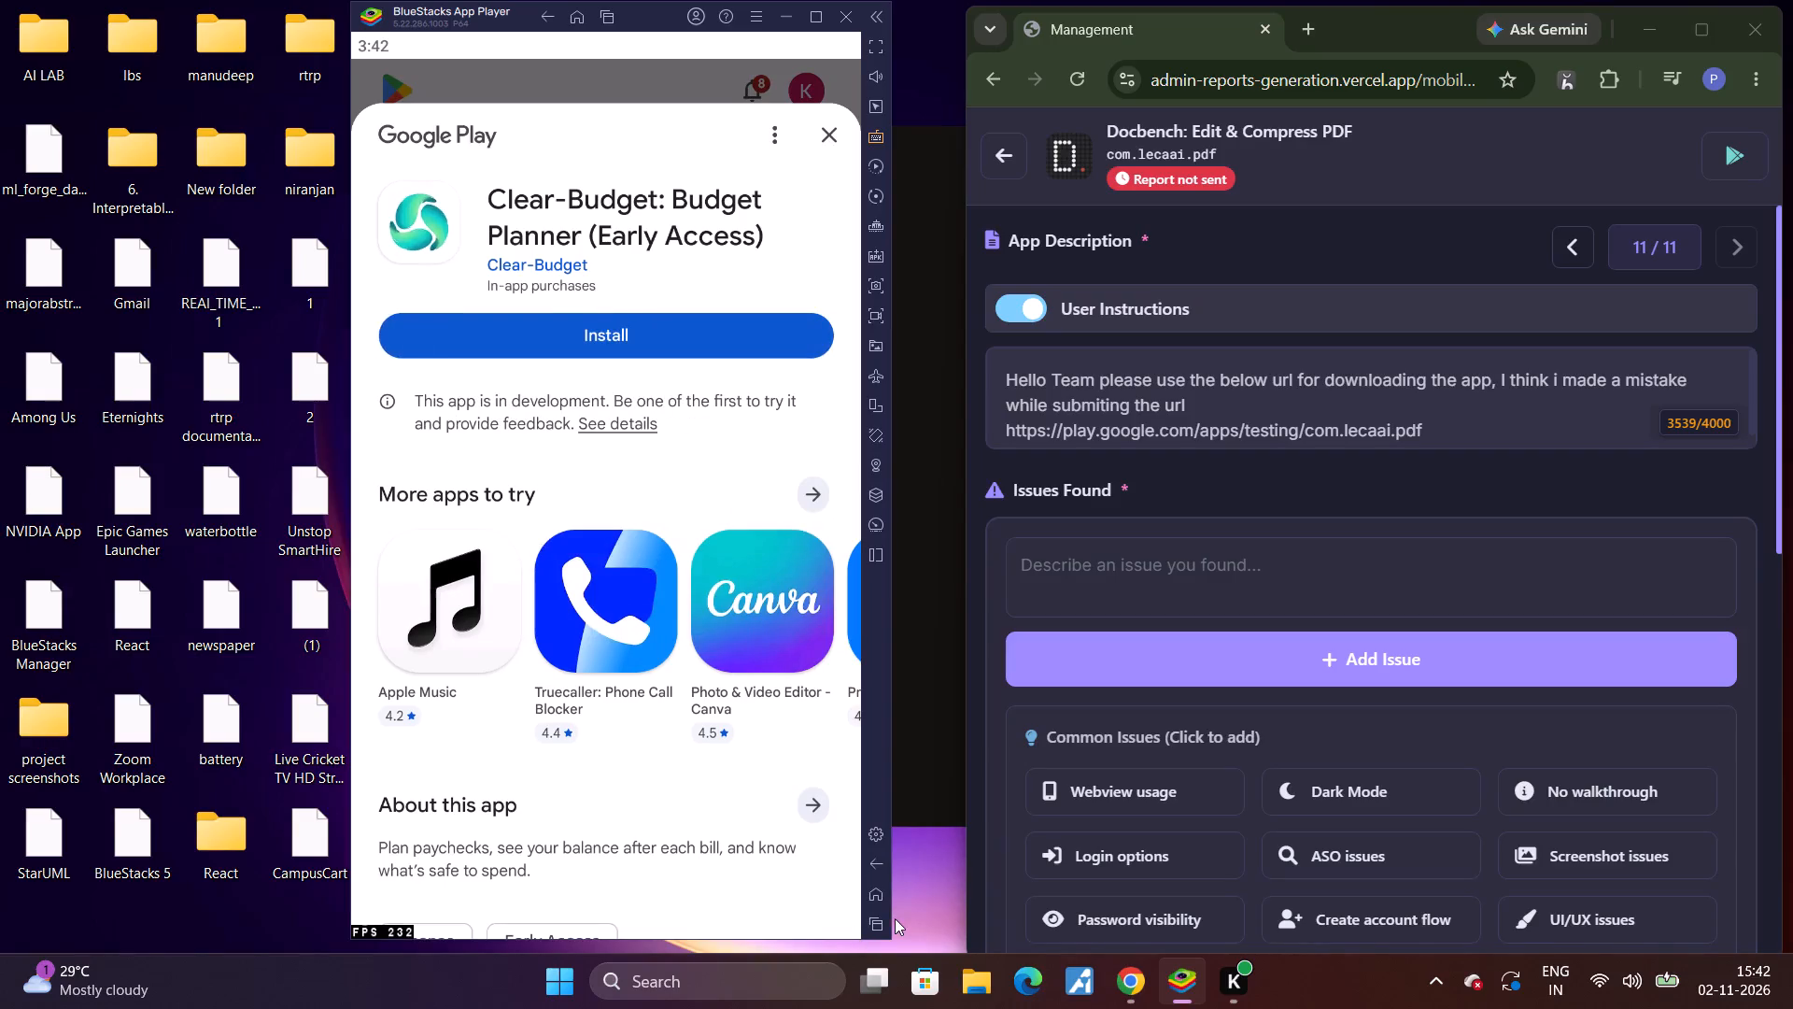
Advance the emulator's Chrome report page to app 11 of 11 and start installing Docbench from its Google Play page.
{"action": "left_click", "coordinate": [873, 917]}
{"action": "left_click", "coordinate": [727, 400]}
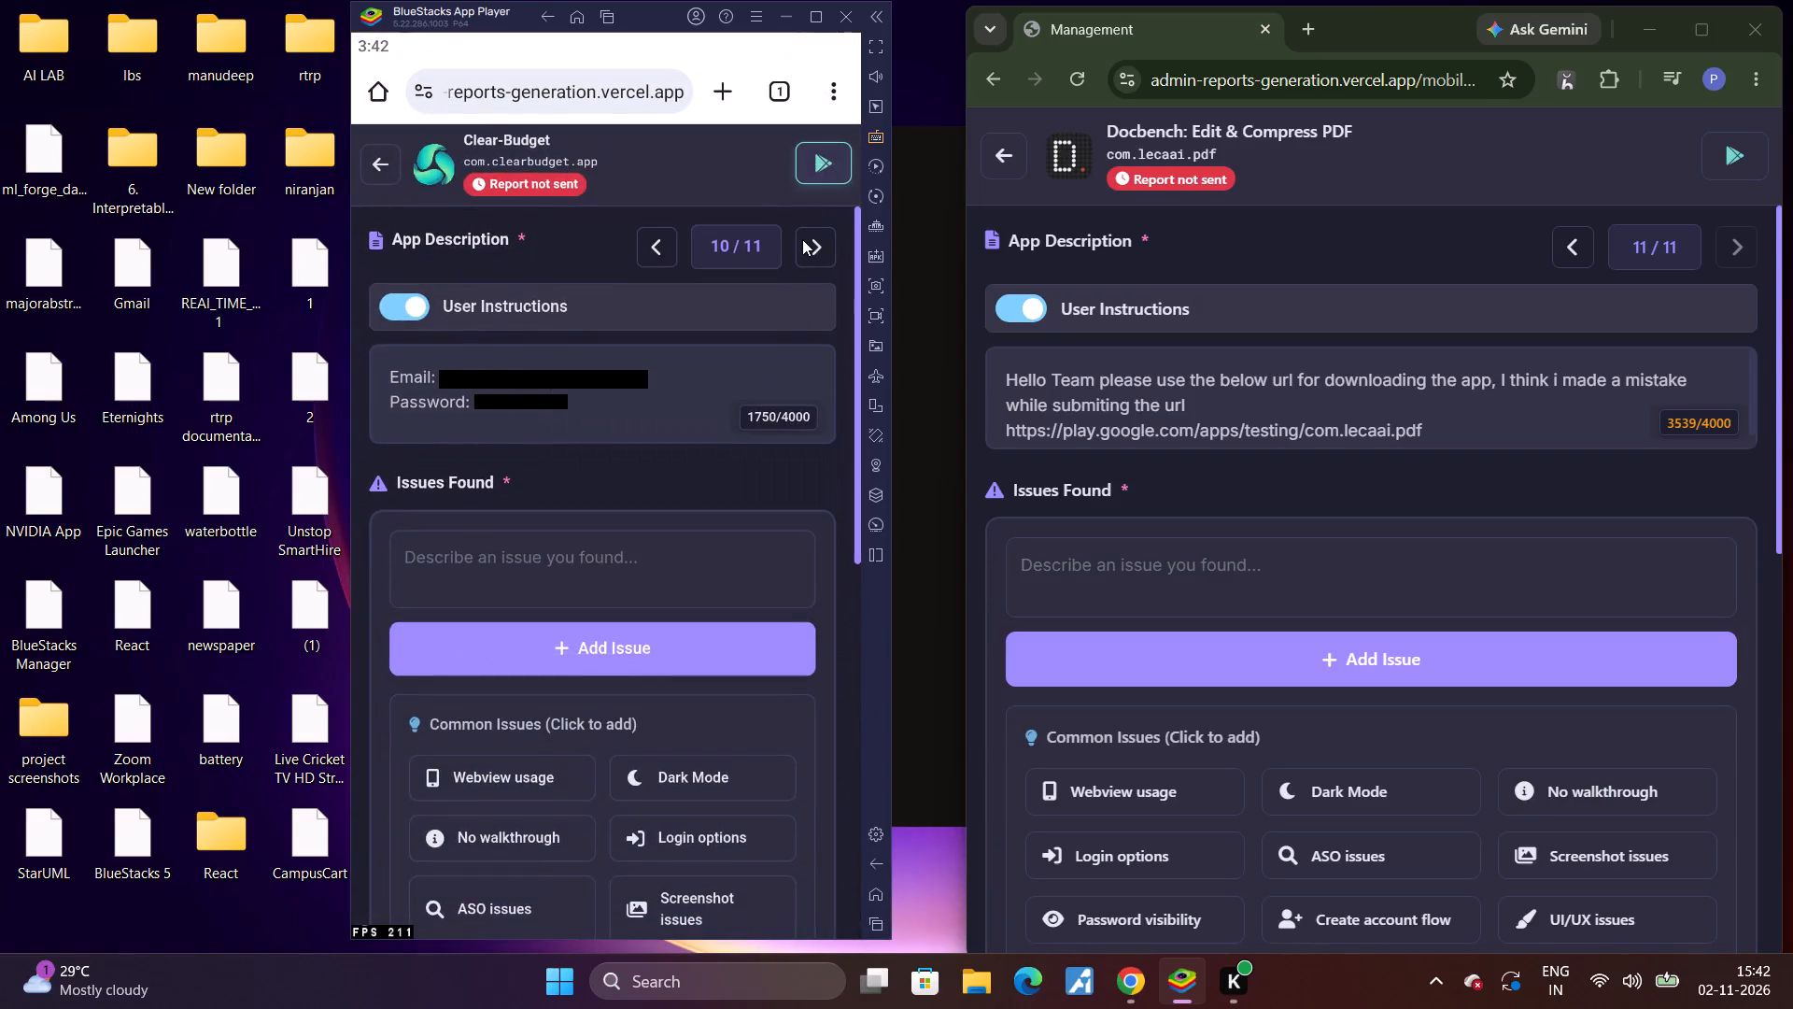
{"action": "left_click", "coordinate": [802, 239]}
{"action": "left_click", "coordinate": [827, 161]}
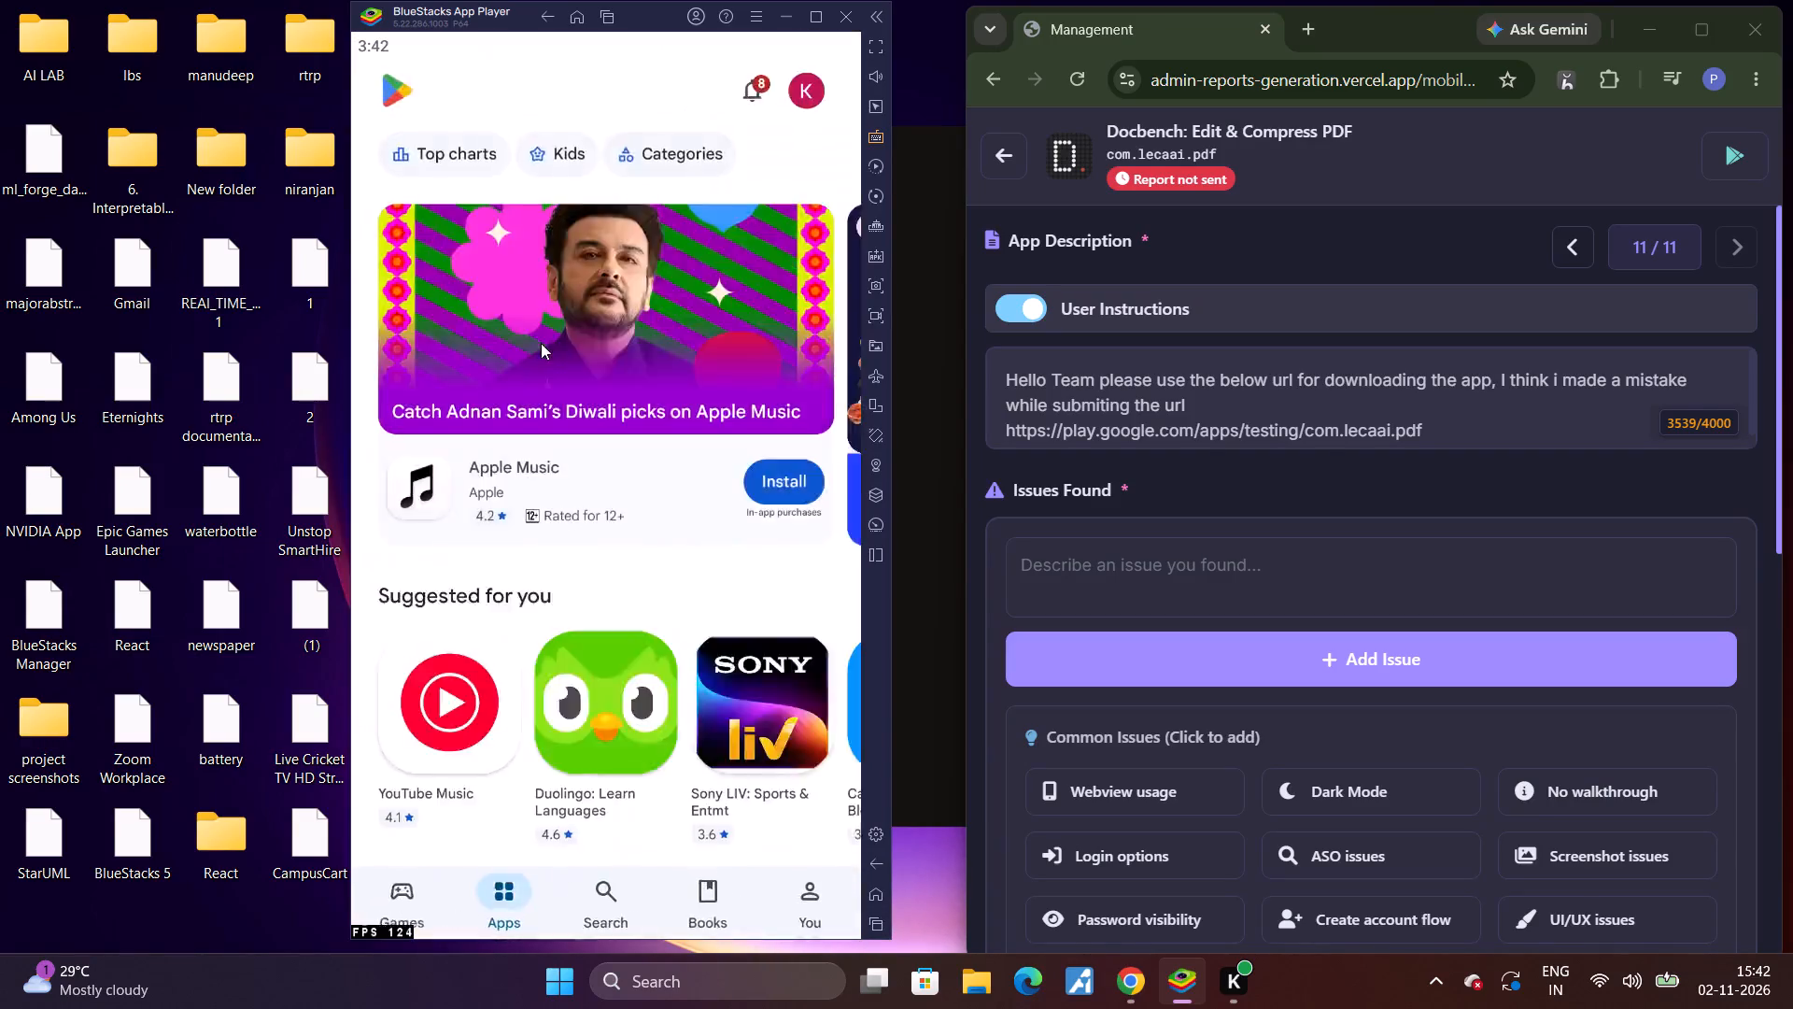
{"action": "left_click", "coordinate": [514, 595]}
Examine Docbench's Google Play listing, including its screenshots, data safety section and short description.
{"action": "left_click_drag", "start_coordinate": [573, 720], "coordinate": [575, 559]}
{"action": "left_click", "coordinate": [588, 491]}
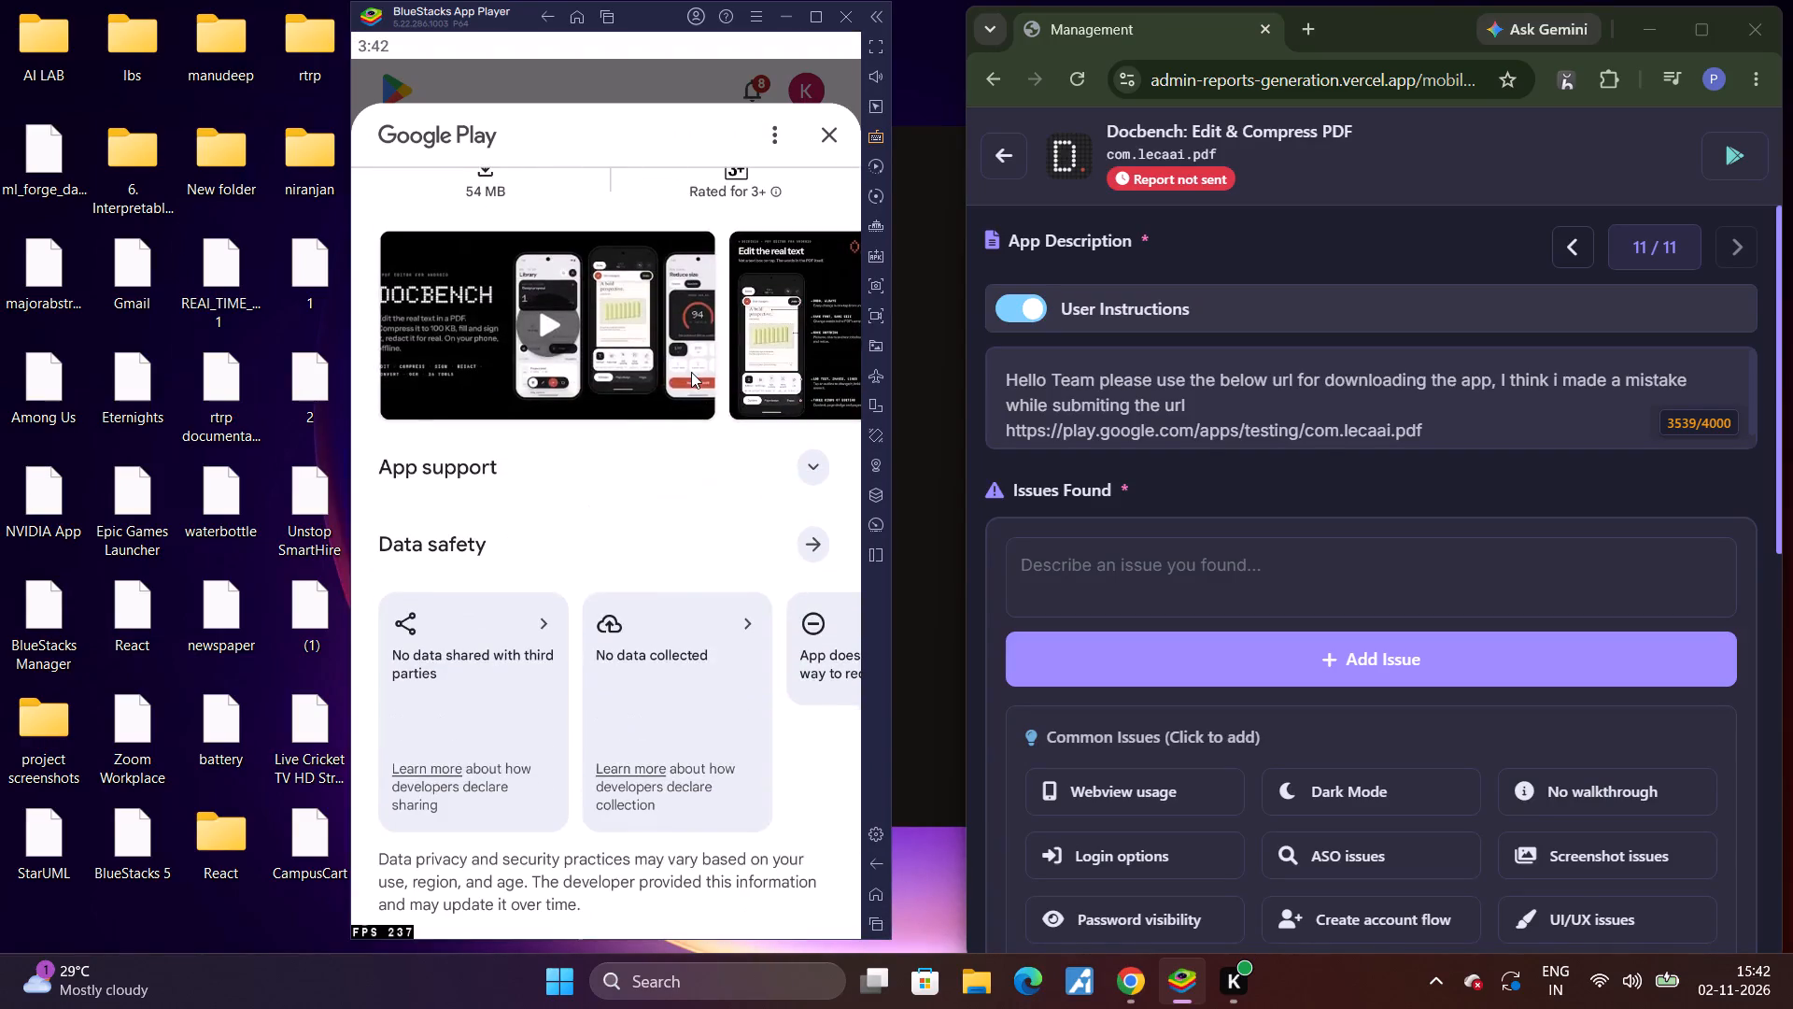
{"action": "left_click_drag", "start_coordinate": [691, 372], "coordinate": [642, 377]}
{"action": "left_click_drag", "start_coordinate": [733, 305], "coordinate": [696, 349]}
{"action": "left_click_drag", "start_coordinate": [719, 233], "coordinate": [725, 689]}
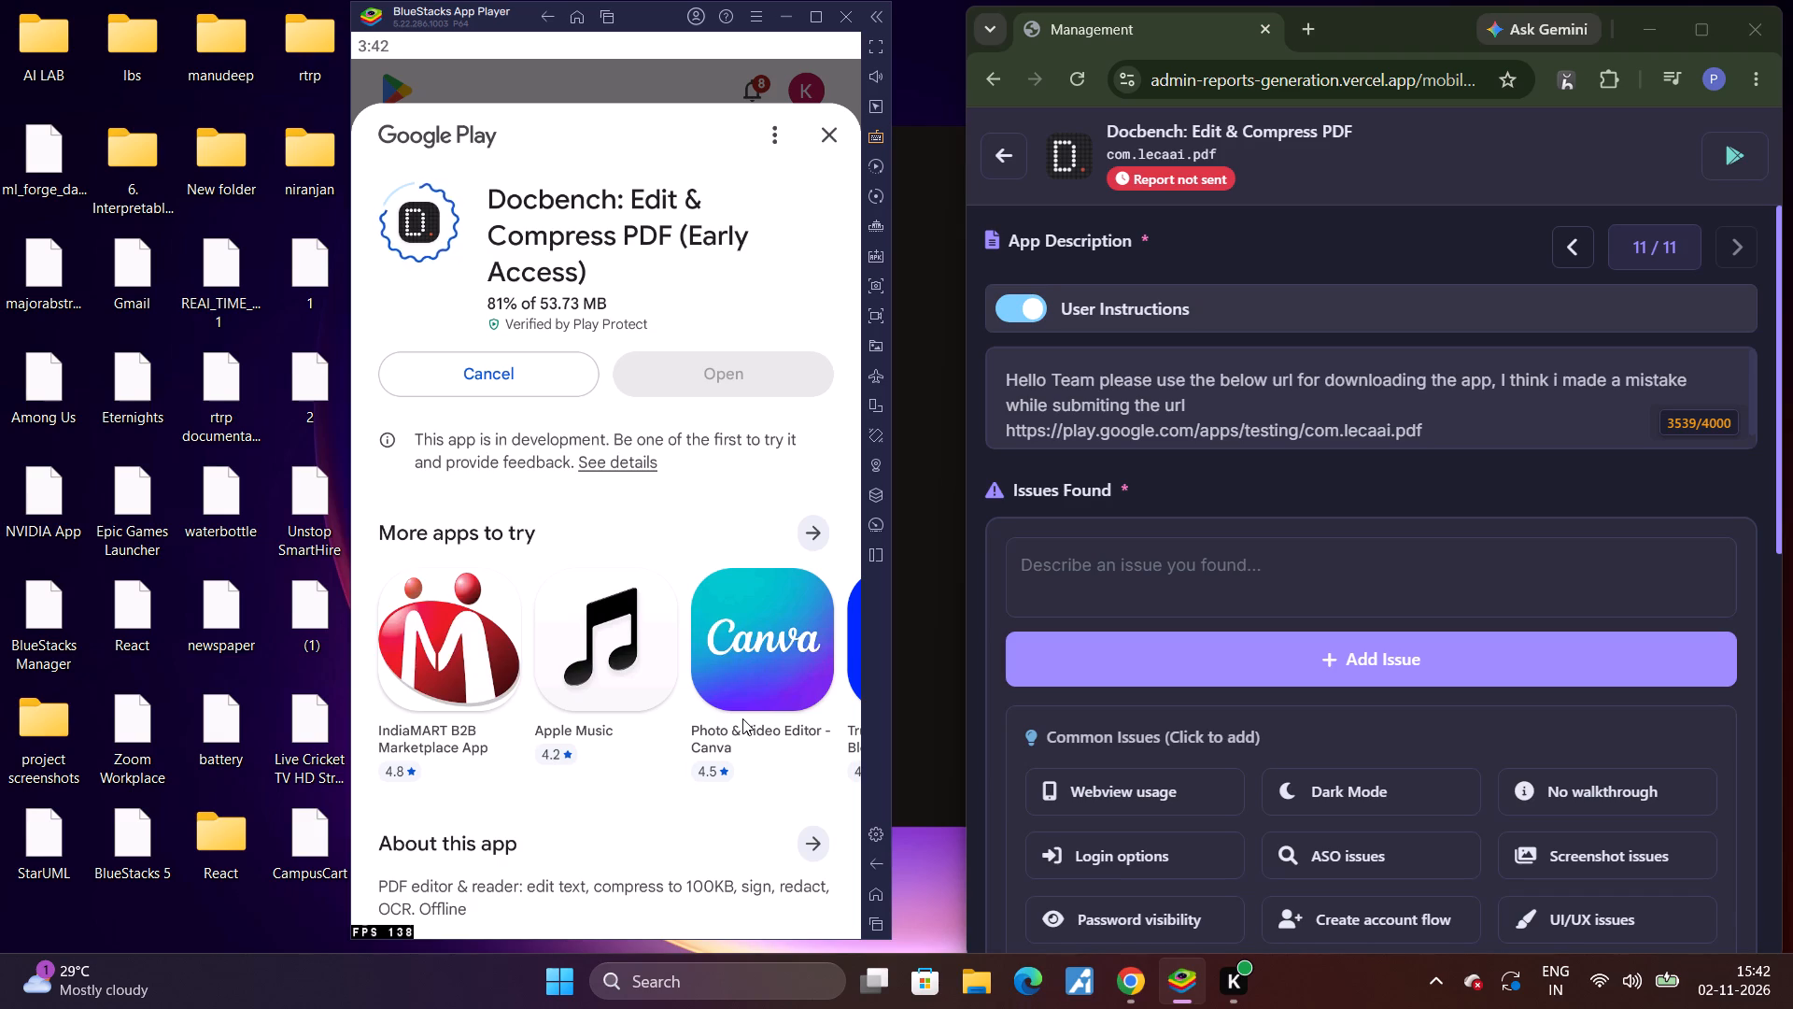
{"action": "left_click_drag", "start_coordinate": [709, 758], "coordinate": [737, 571]}
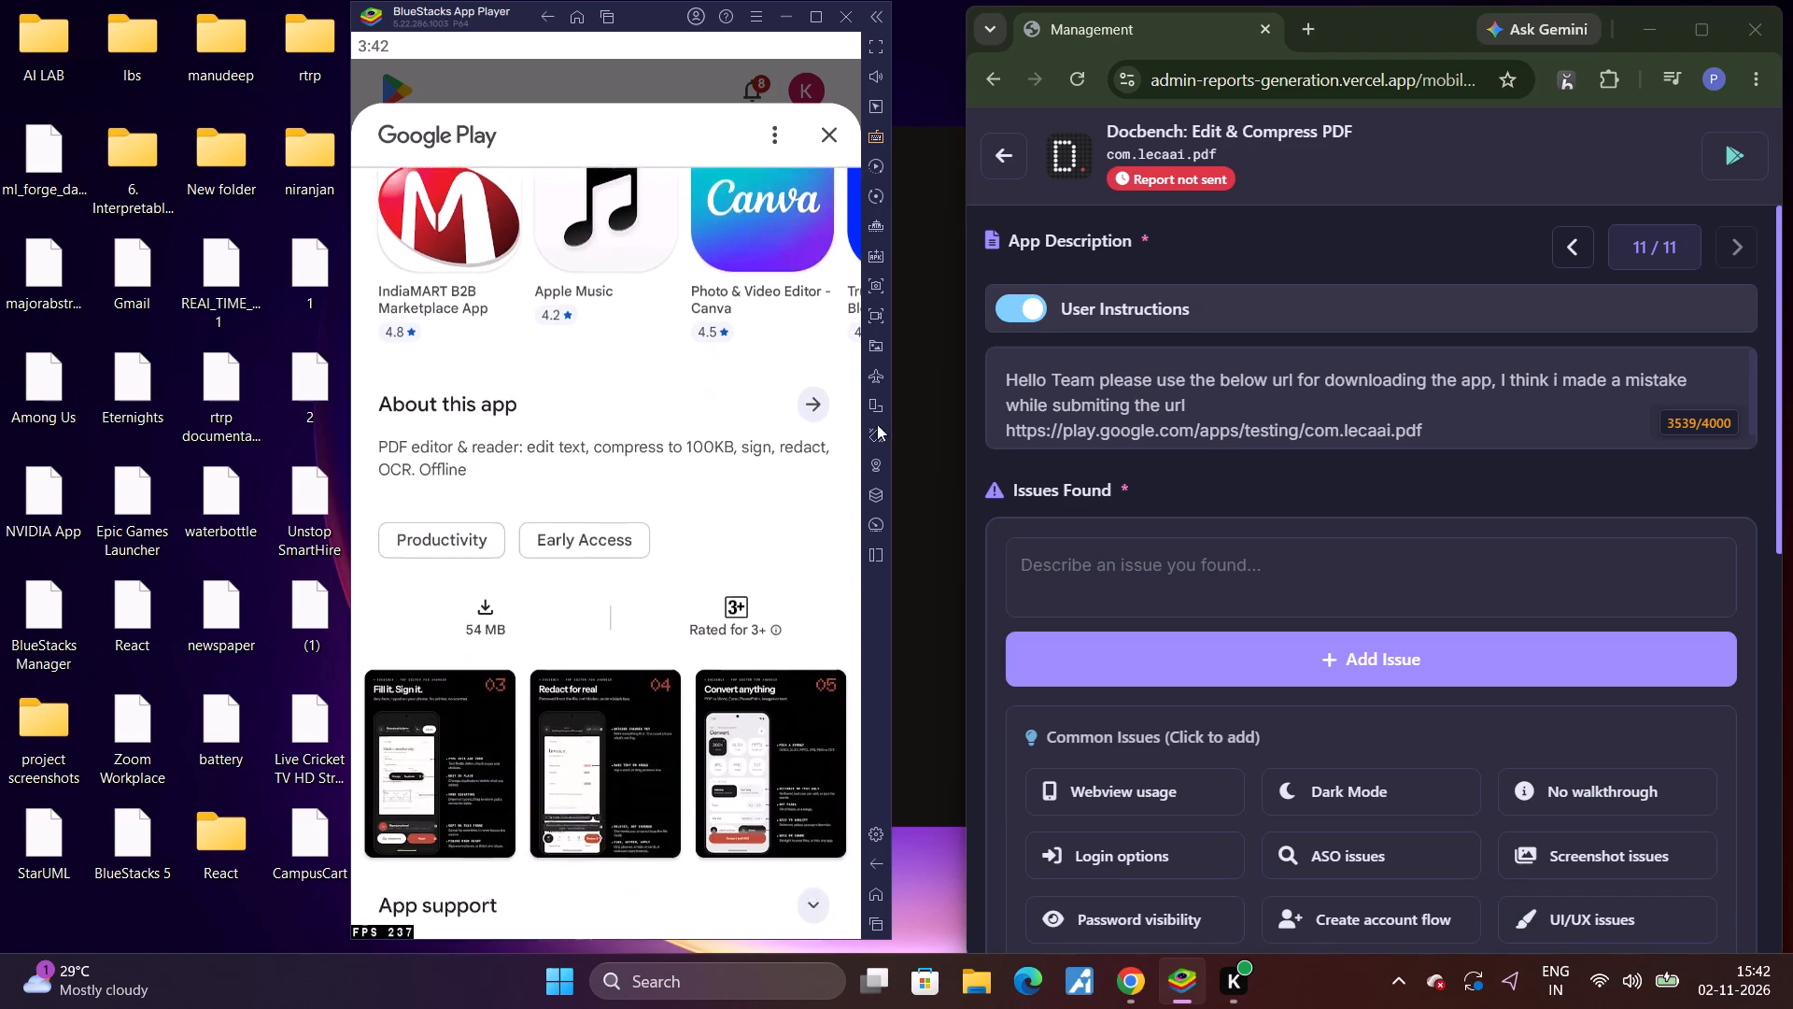
Add the common issue No walkthrough to the Docbench report in the desktop browser.
{"action": "scroll", "coordinate": [1320, 511], "scroll_direction": "down", "scroll_amount": 4}
{"action": "left_click", "coordinate": [1615, 315]}
{"action": "left_click_drag", "start_coordinate": [1299, 385], "coordinate": [1230, 698]}
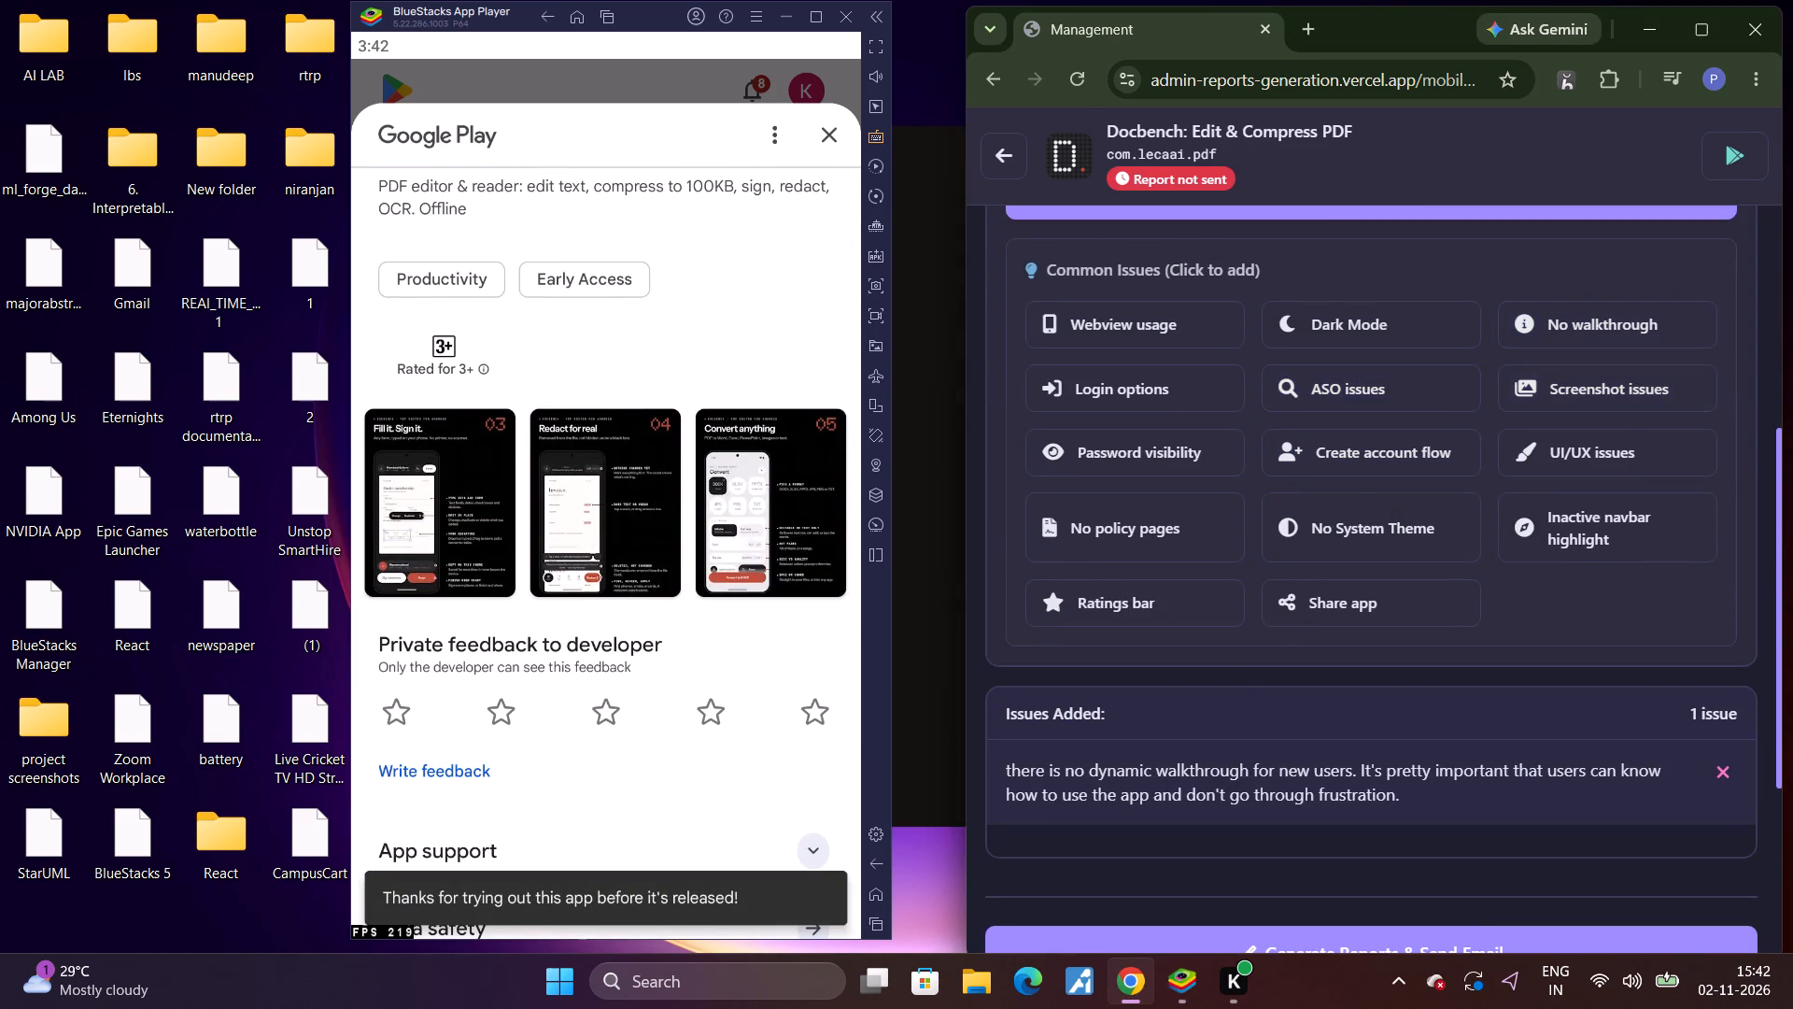
{"action": "scroll", "coordinate": [1198, 784], "scroll_direction": "up", "scroll_amount": 4}
Open the installed Docbench app from its Google Play page in the emulator.
{"action": "left_click_drag", "start_coordinate": [738, 319], "coordinate": [738, 567]}
{"action": "left_click", "coordinate": [712, 369]}
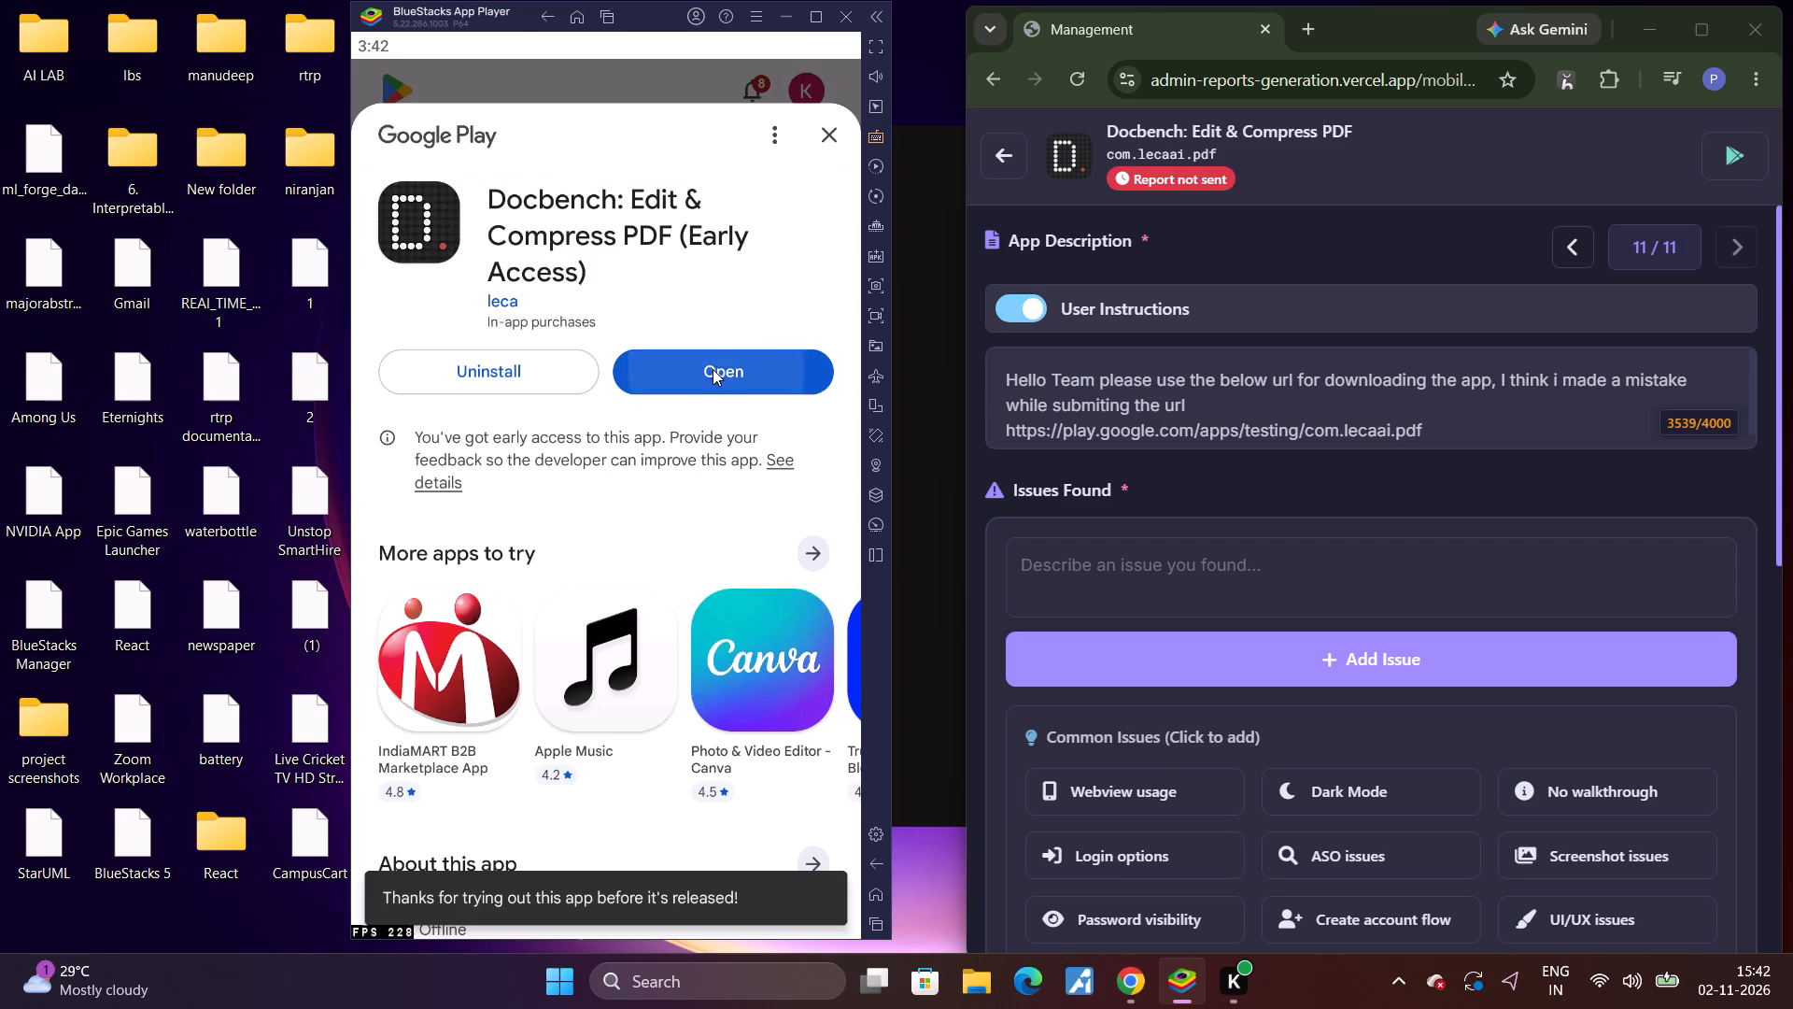
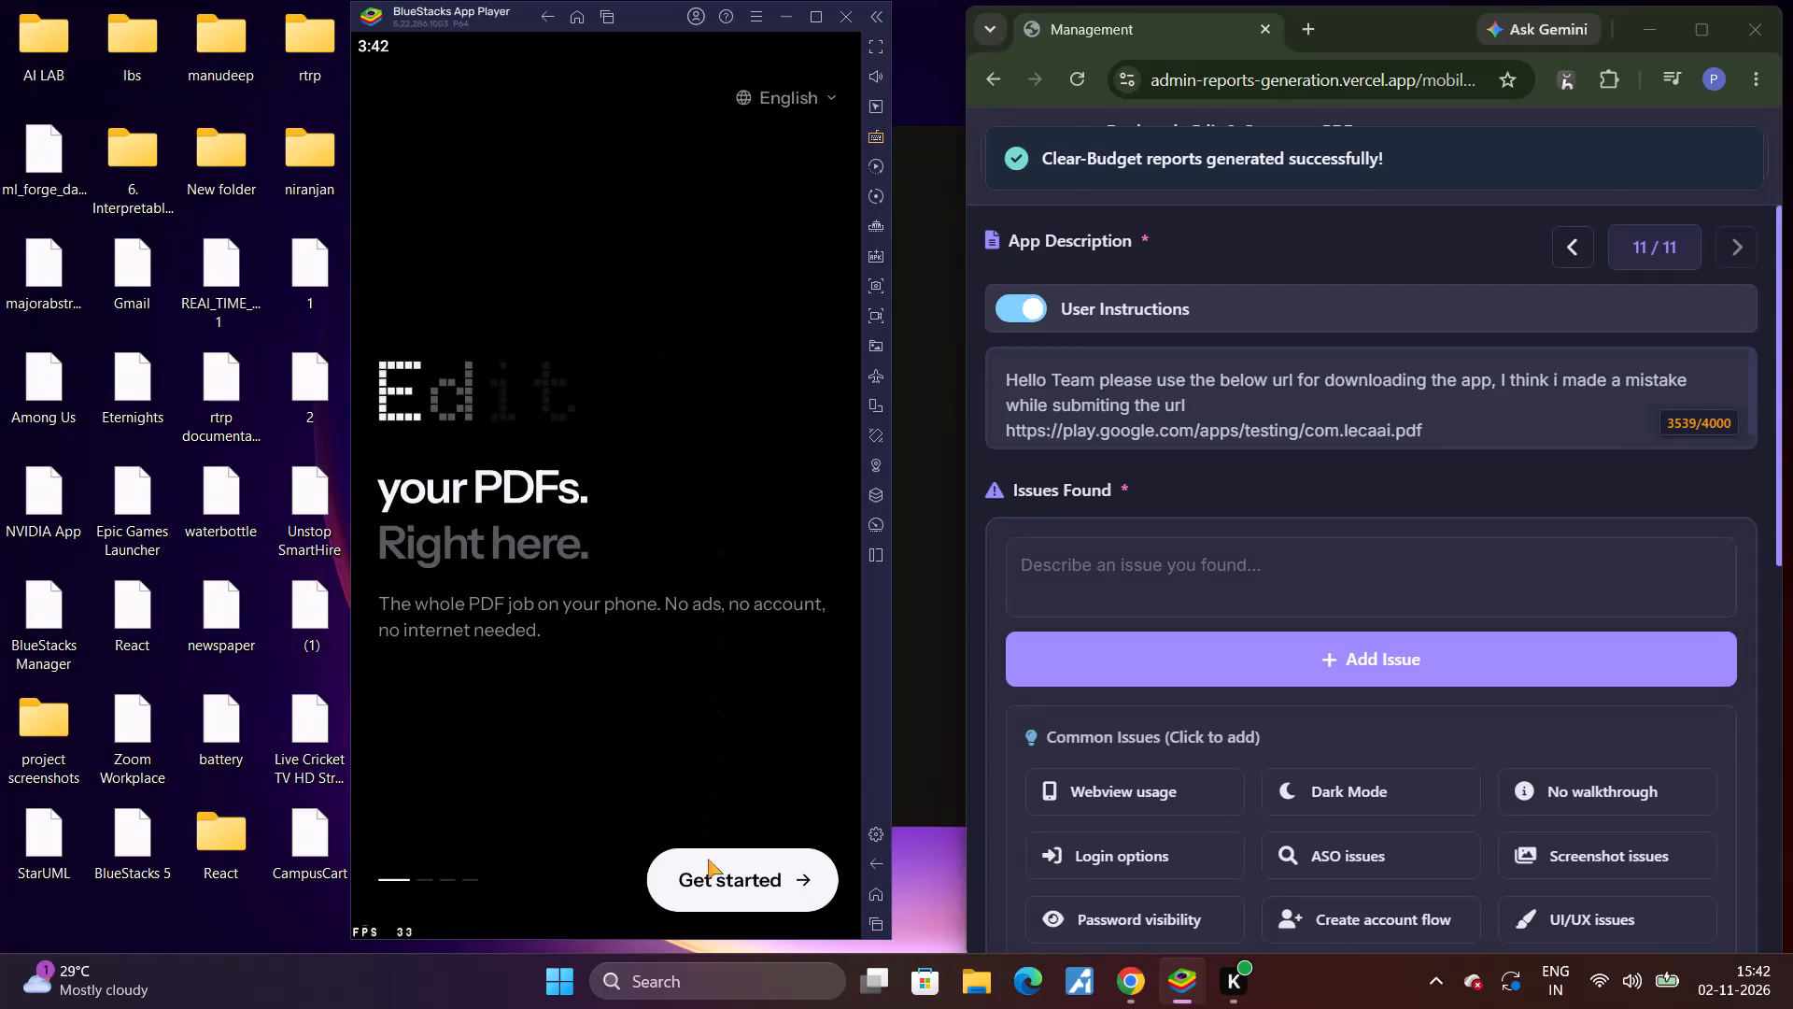
Get through Docbench's onboarding screens in the emulator to reach its Library home page.
{"action": "left_click", "coordinate": [707, 860]}
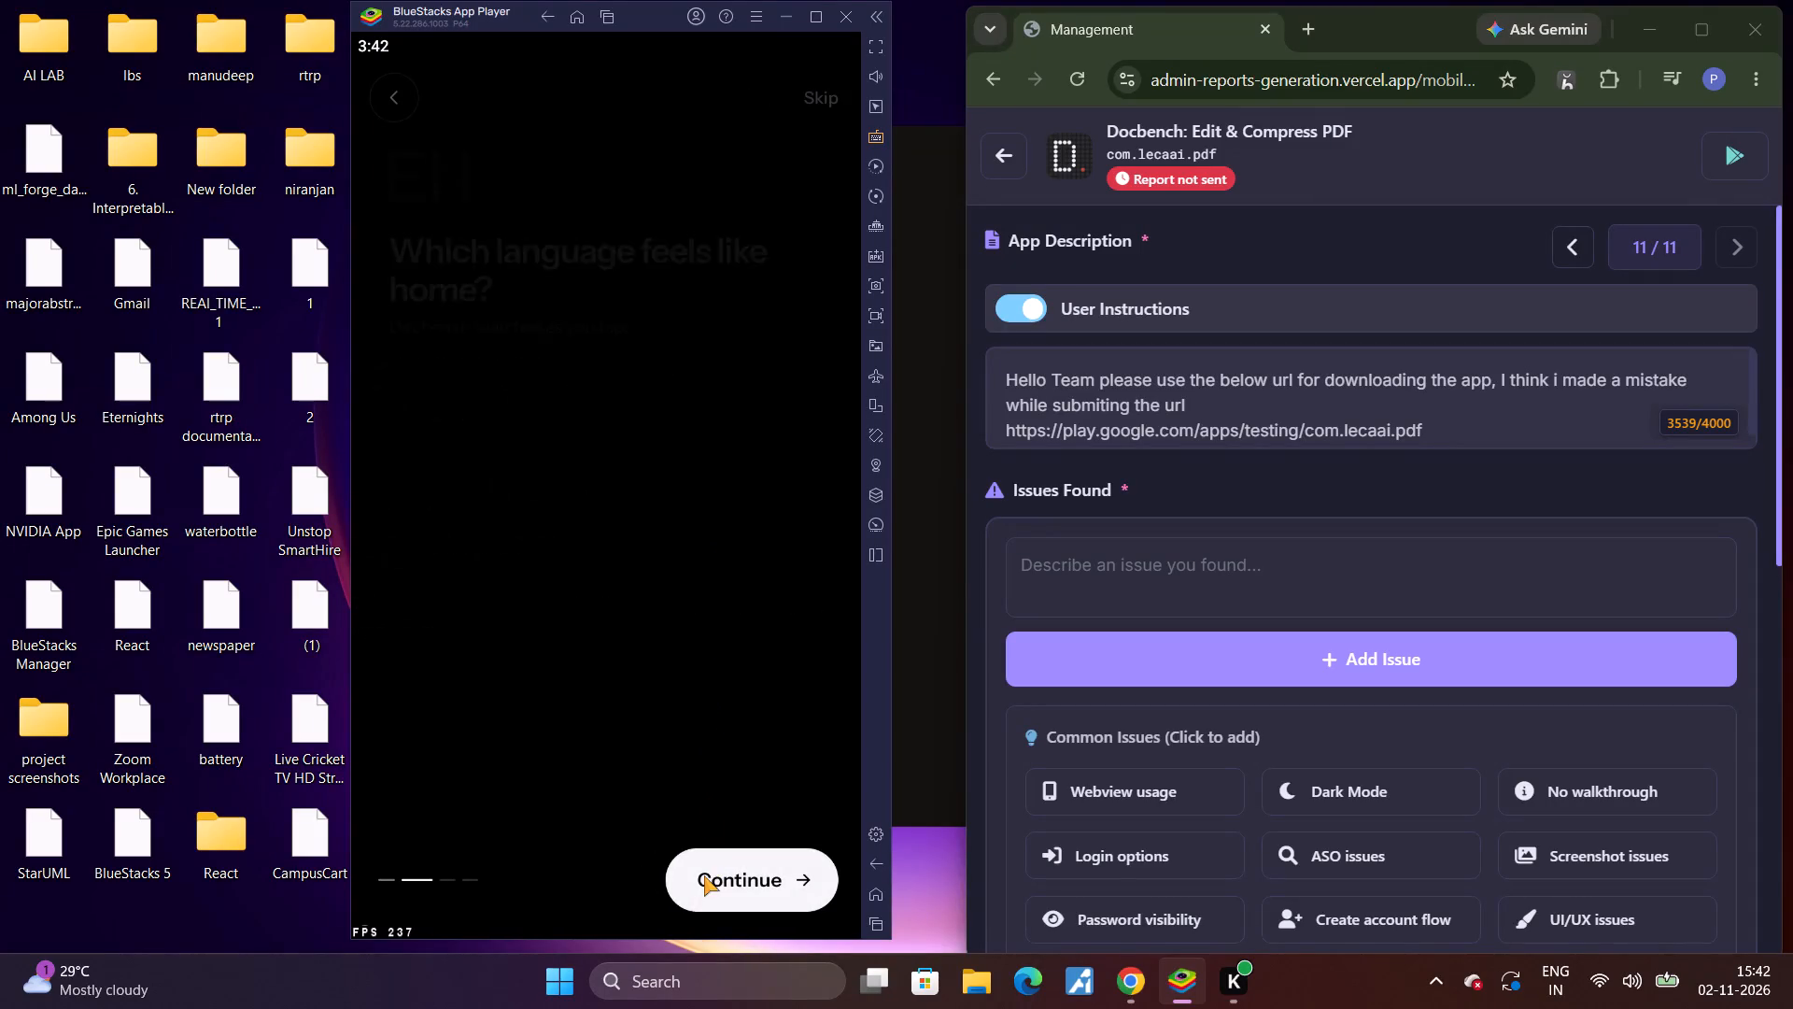
{"action": "double_click", "coordinate": [703, 875]}
{"action": "left_click", "coordinate": [699, 879]}
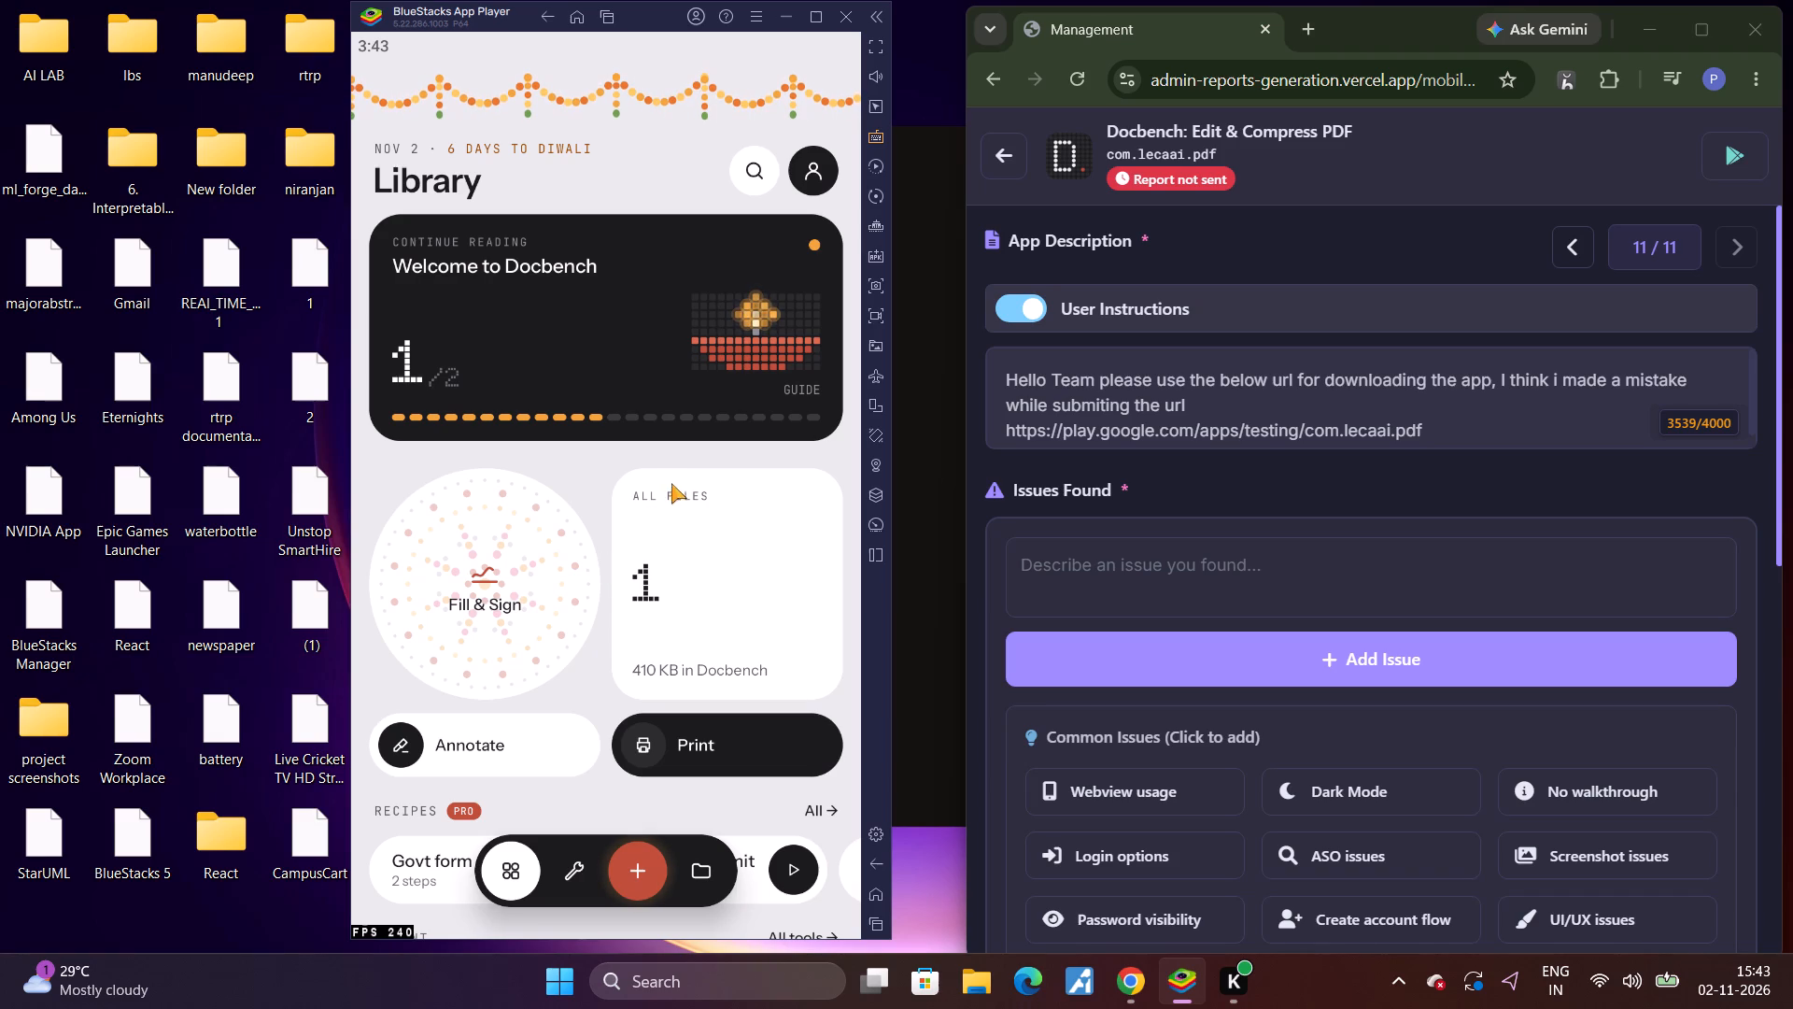
Open Docbench's settings and try the Dark and System appearance themes, ending on Light.
{"action": "left_click", "coordinate": [812, 165]}
{"action": "left_click_drag", "start_coordinate": [634, 680], "coordinate": [626, 603]}
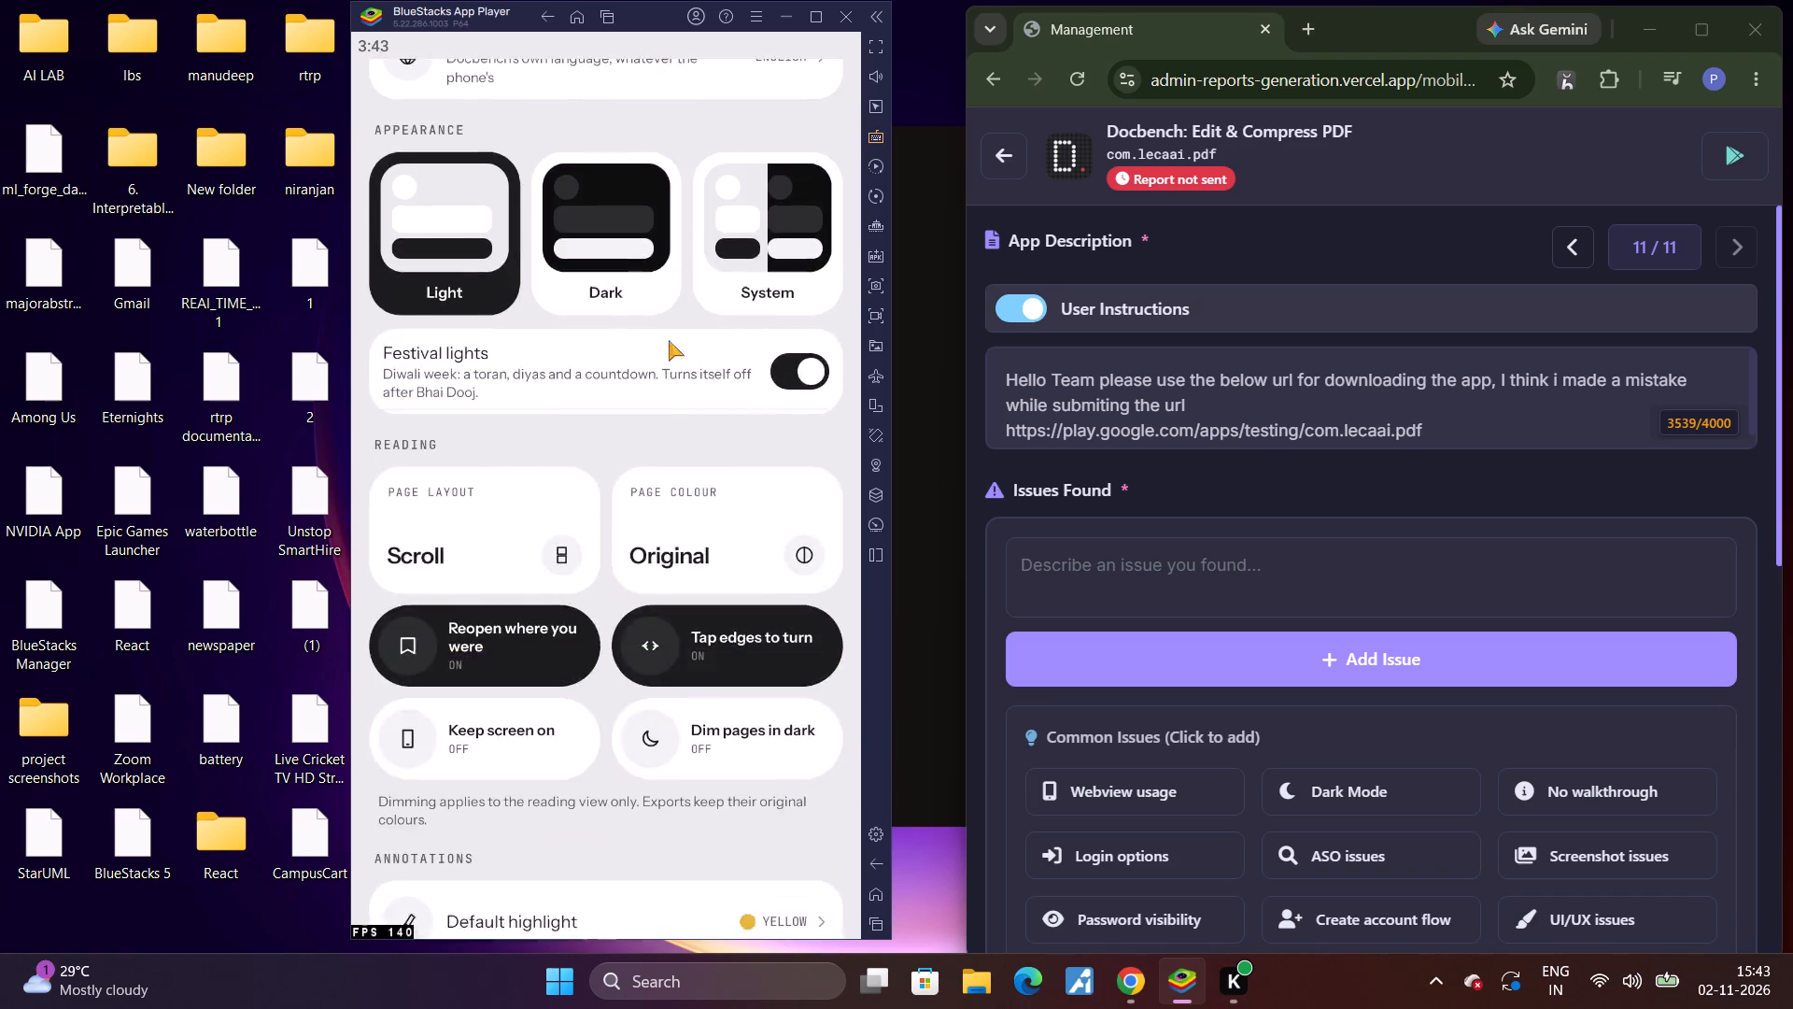
{"action": "left_click_drag", "start_coordinate": [629, 420], "coordinate": [660, 880]}
{"action": "scroll", "coordinate": [1332, 504], "scroll_direction": "down", "scroll_amount": 5}
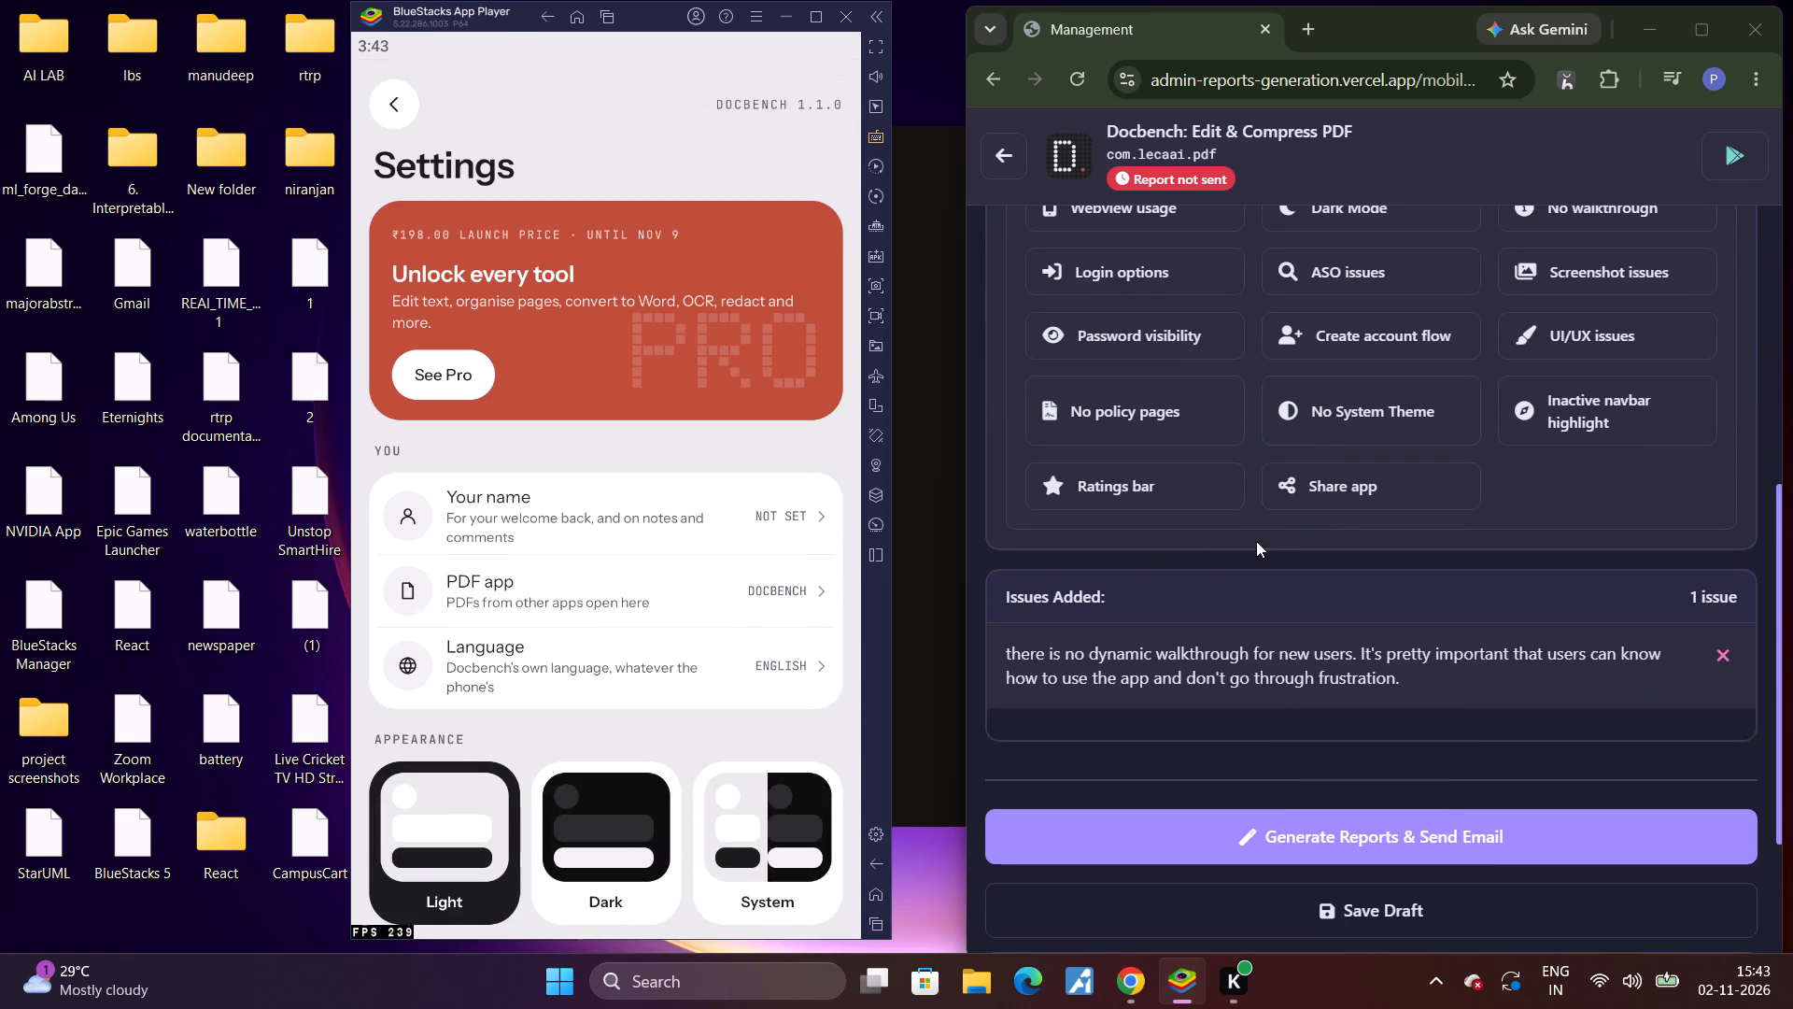
{"action": "left_click_drag", "start_coordinate": [586, 709], "coordinate": [584, 547]}
{"action": "left_click_drag", "start_coordinate": [621, 440], "coordinate": [645, 691]}
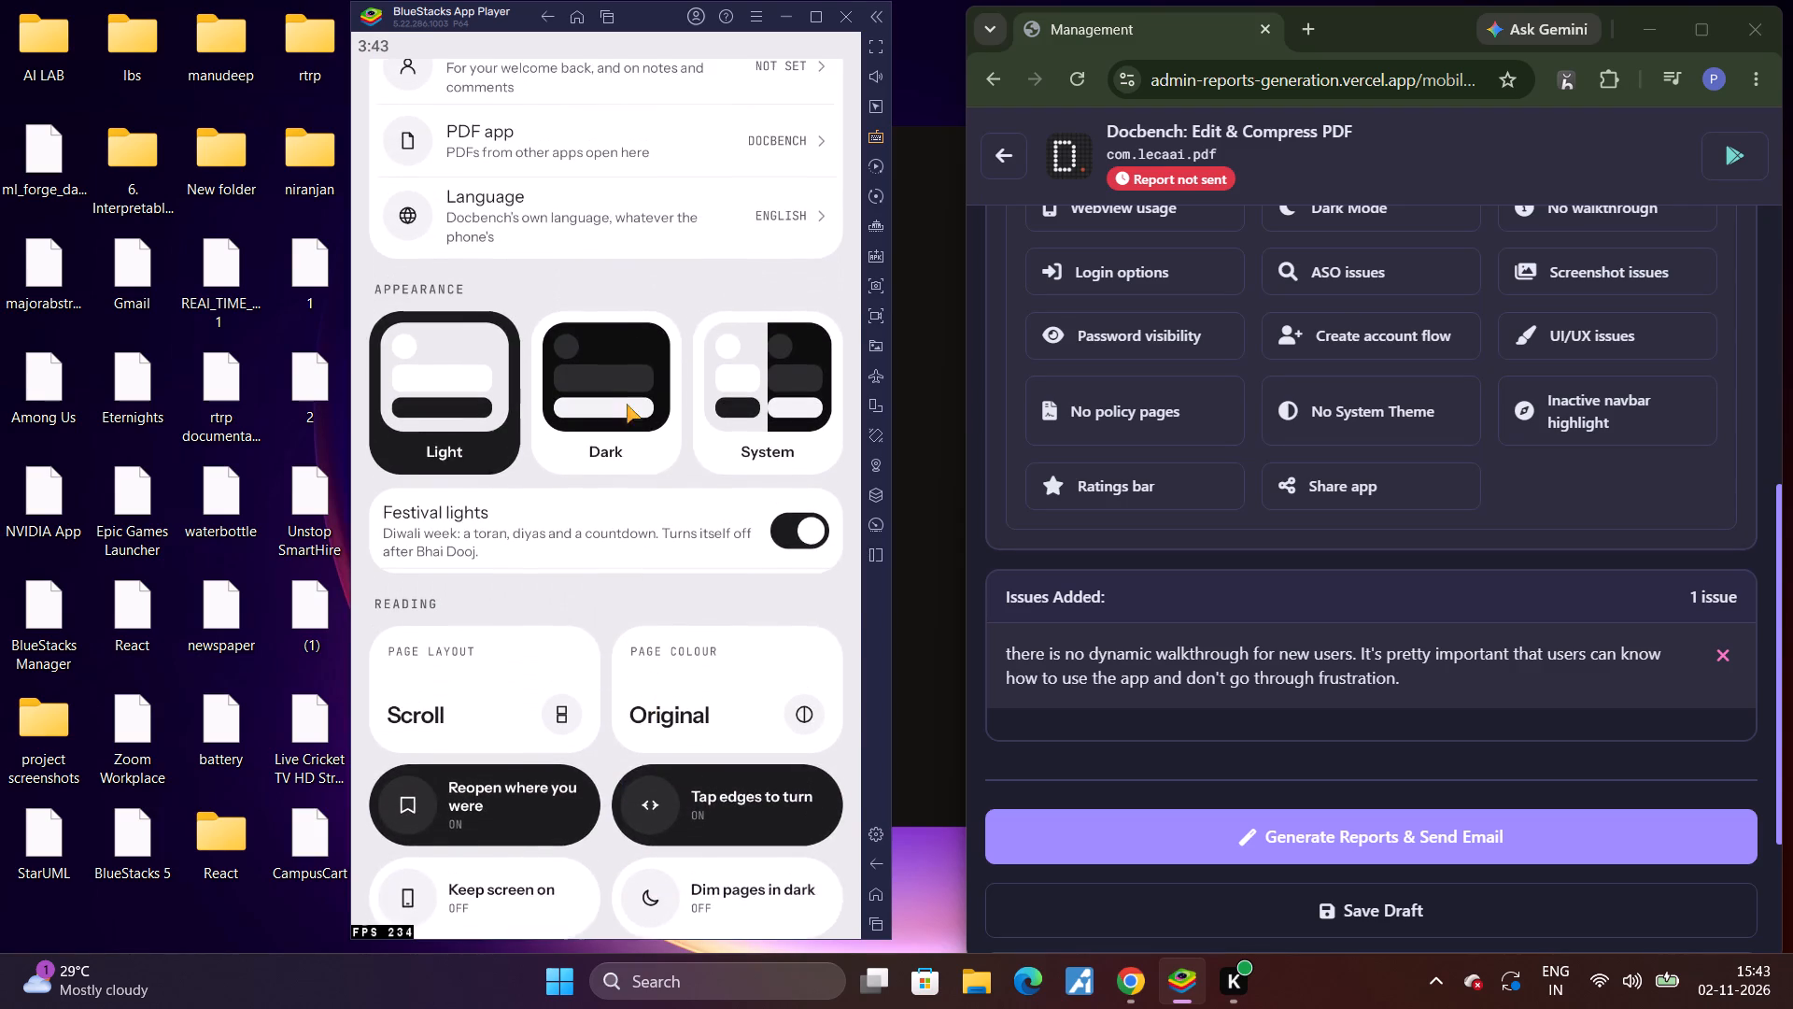
{"action": "left_click", "coordinate": [626, 404]}
{"action": "left_click", "coordinate": [623, 403]}
{"action": "left_click", "coordinate": [738, 394]}
{"action": "left_click", "coordinate": [632, 405]}
{"action": "left_click", "coordinate": [450, 408]}
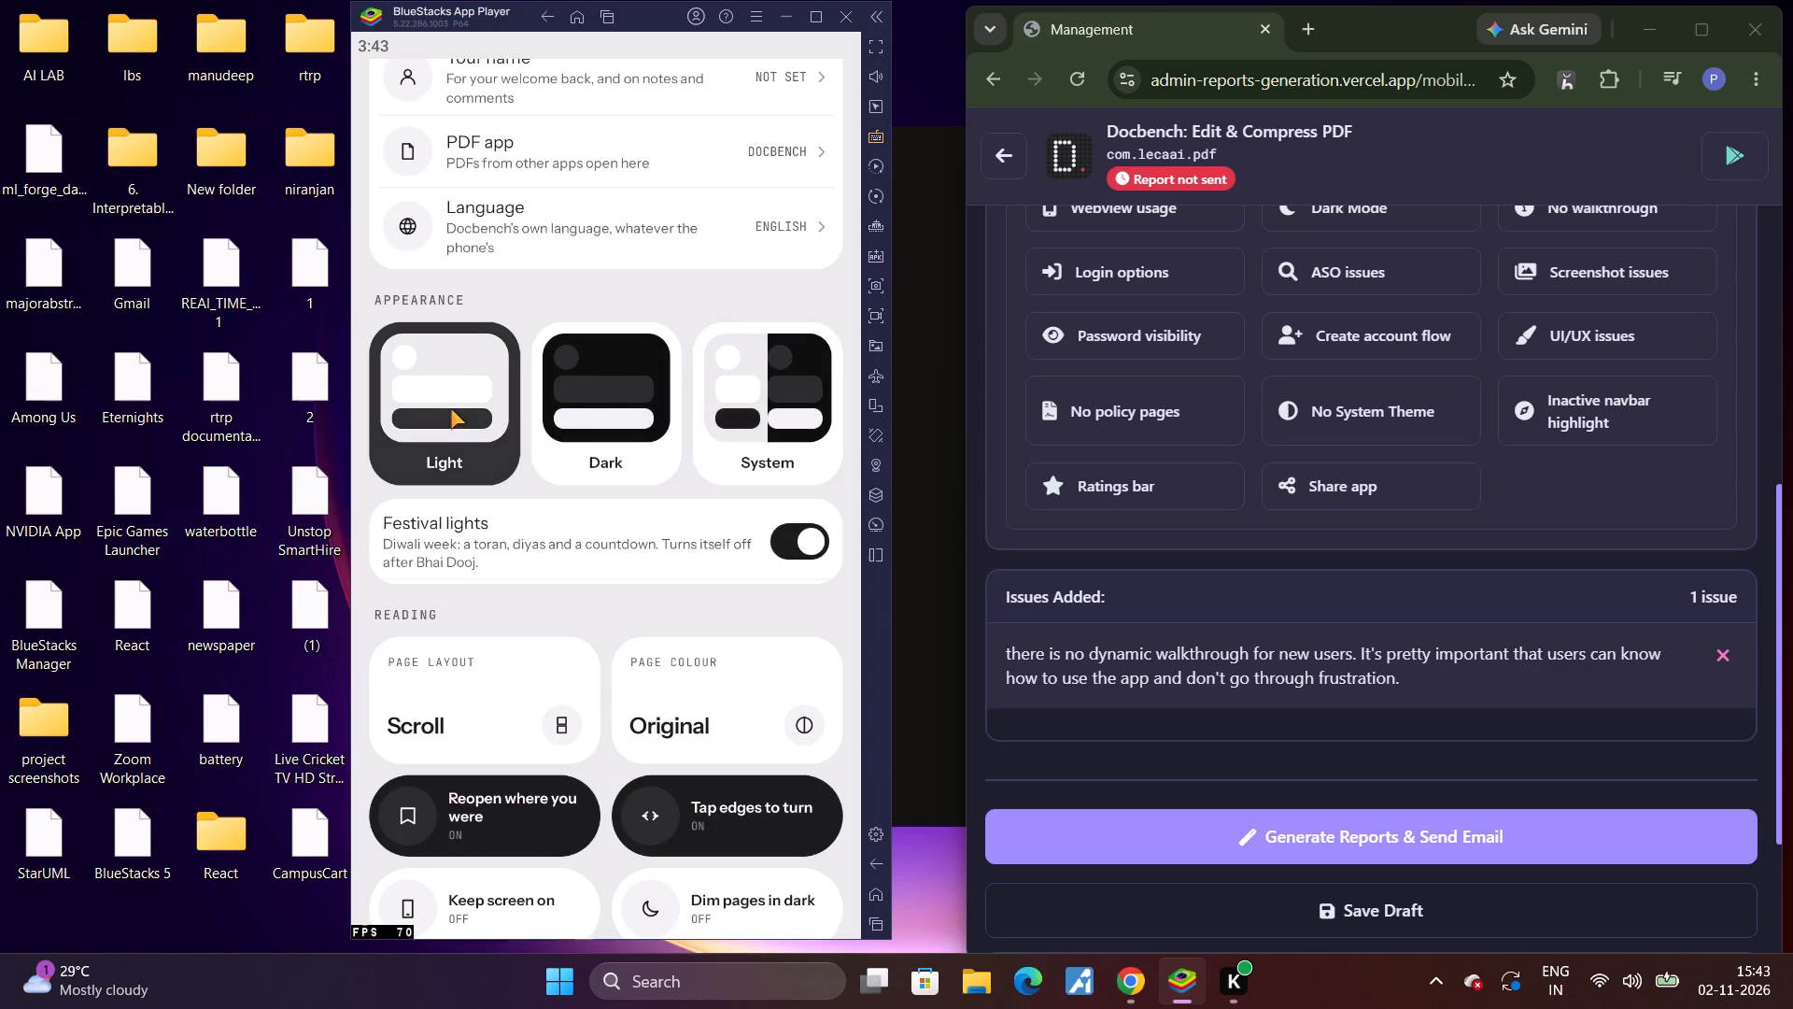
{"action": "left_click_drag", "start_coordinate": [642, 330], "coordinate": [626, 595]}
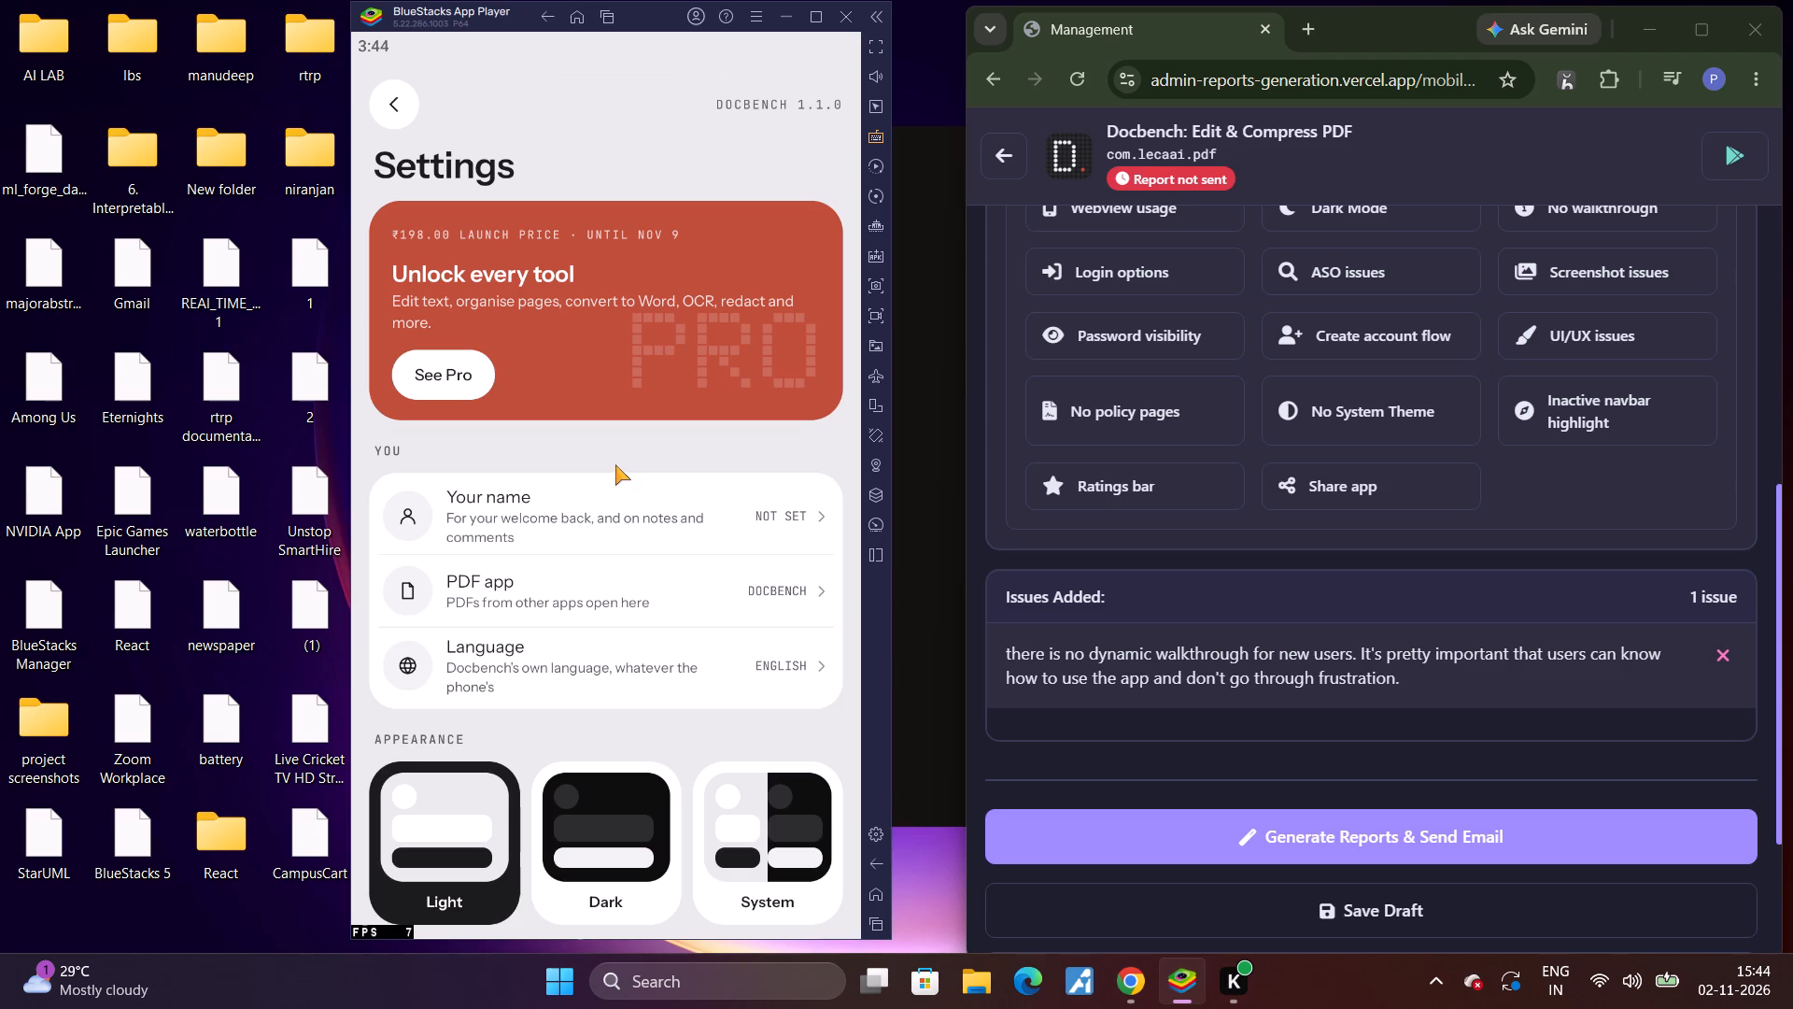
Check the Docbench Pro offer and its Google Play purchase sheet, leaving both without buying.
{"action": "left_click_drag", "start_coordinate": [614, 464], "coordinate": [630, 634]}
{"action": "left_click", "coordinate": [476, 384]}
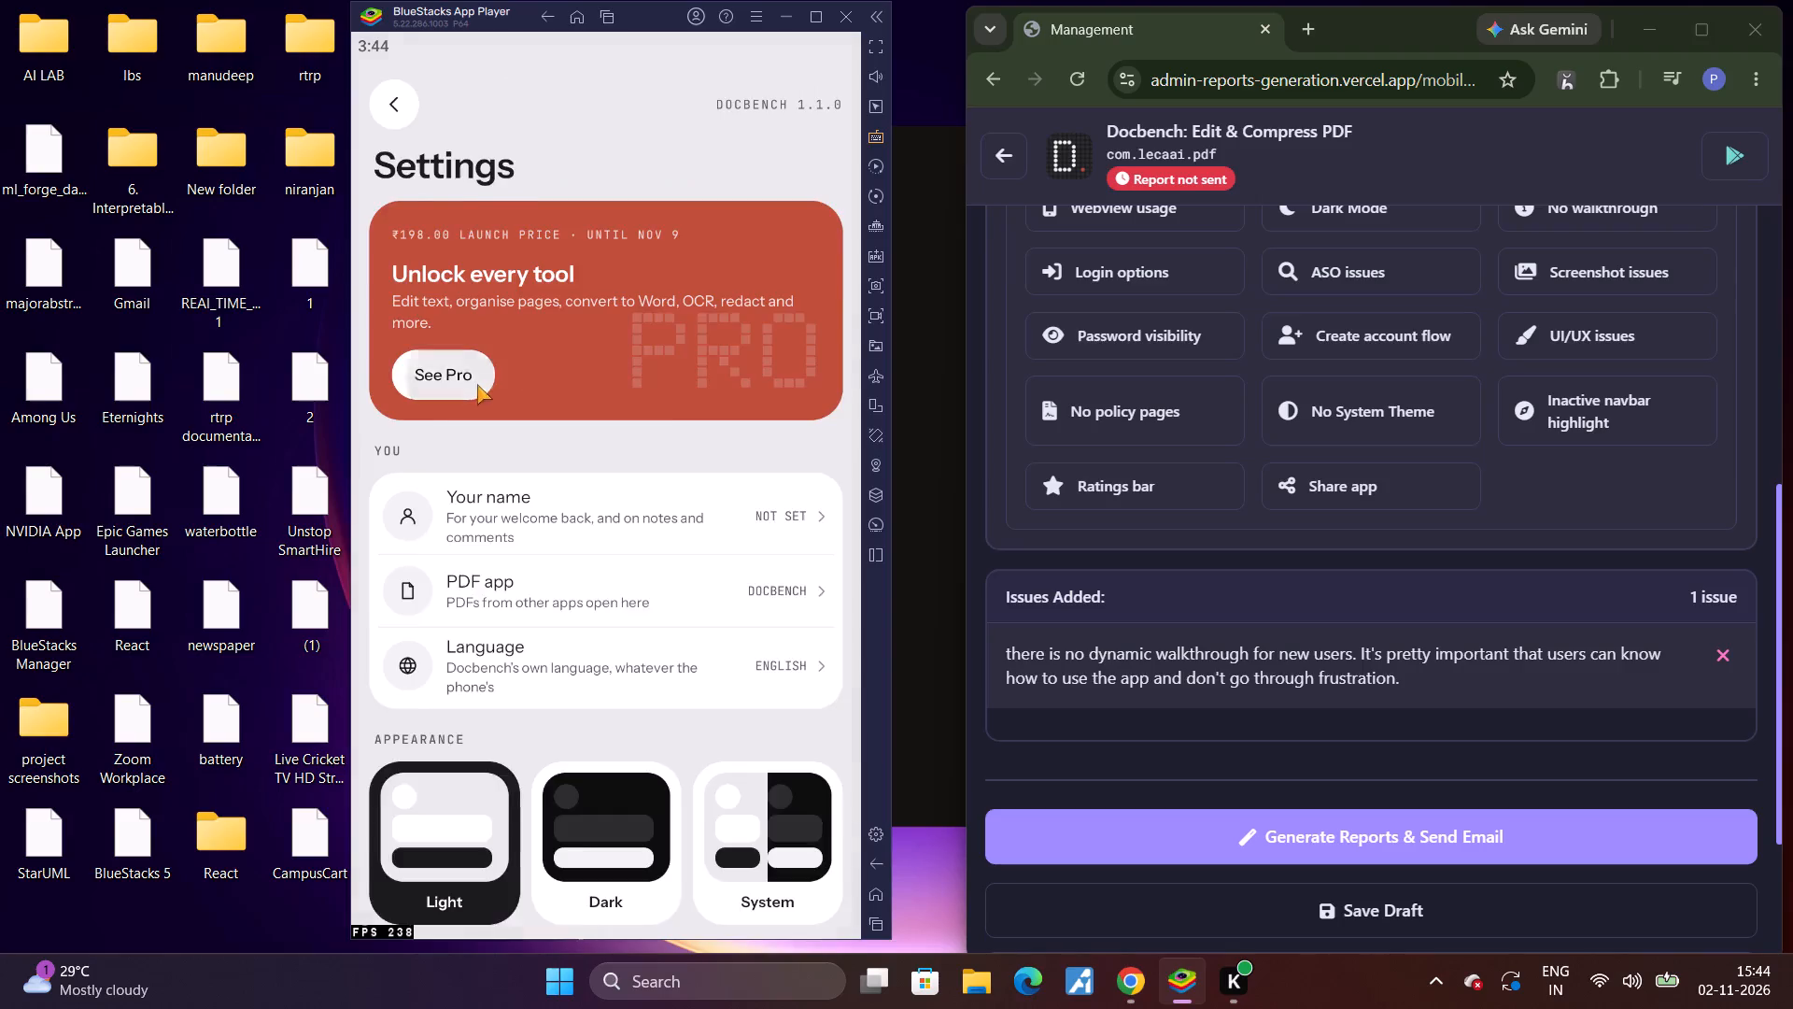
{"action": "left_click", "coordinate": [600, 862]}
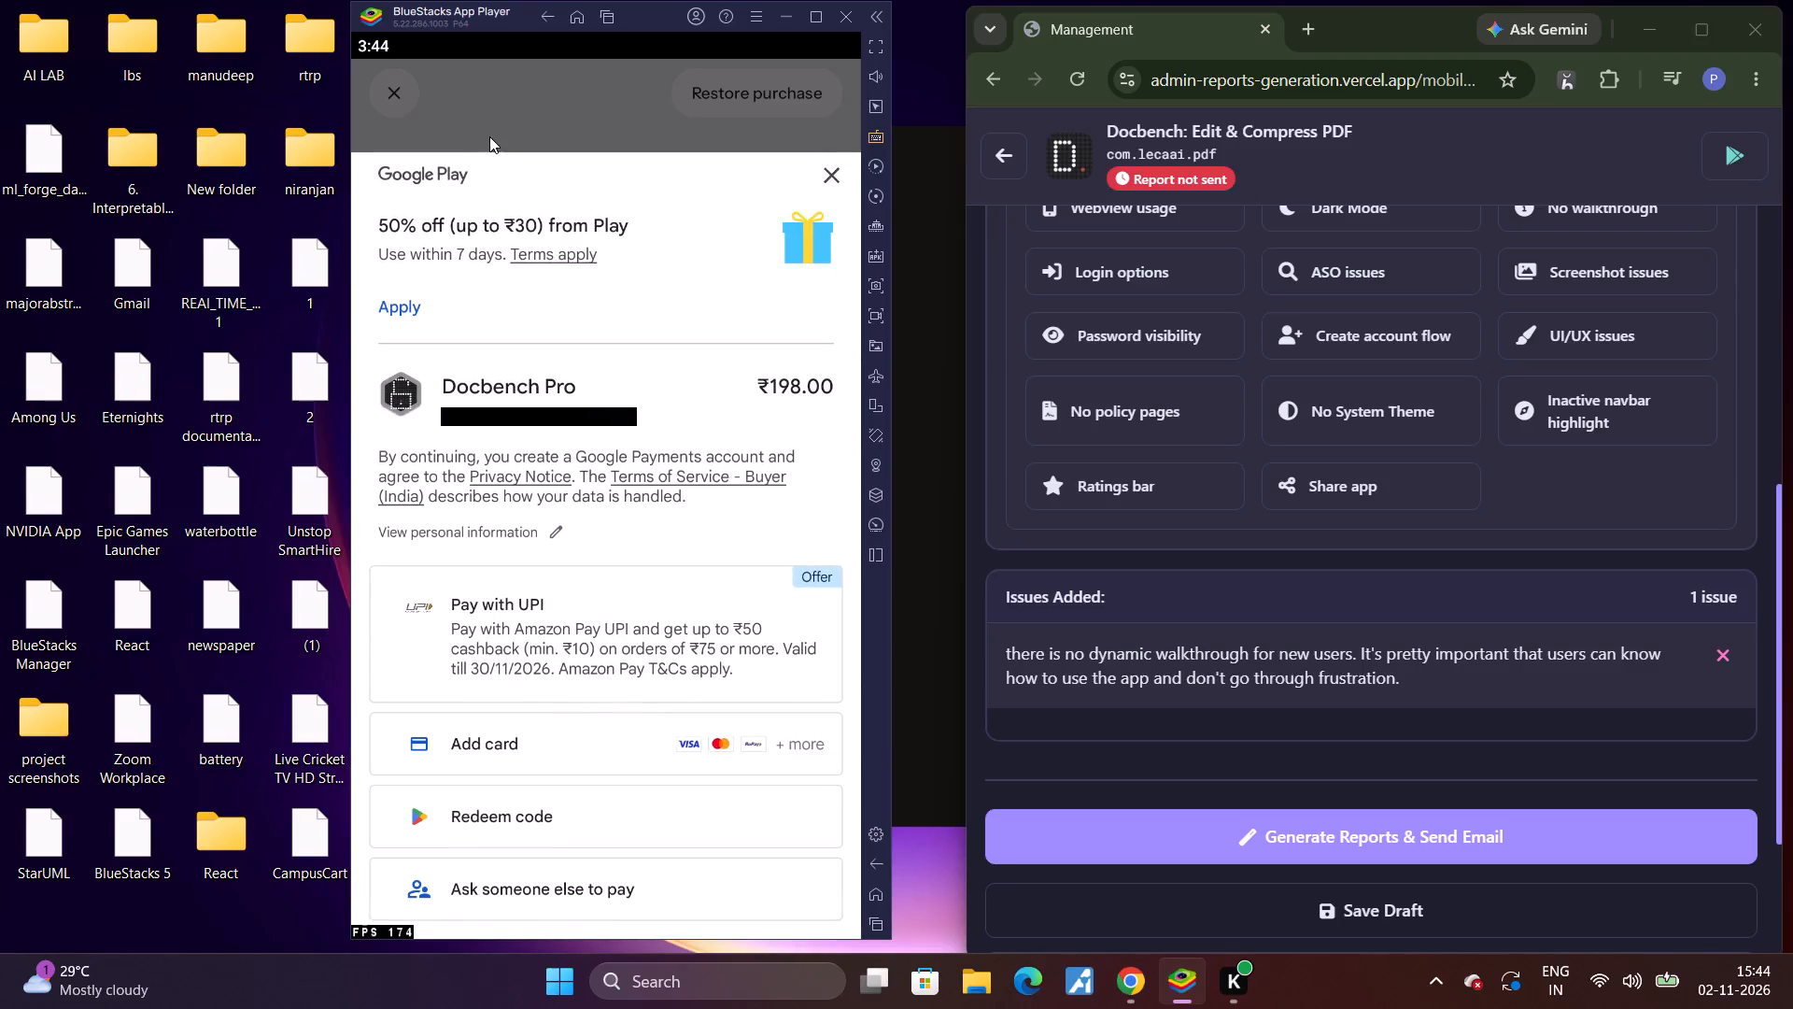
{"action": "left_click", "coordinate": [501, 91]}
{"action": "left_click", "coordinate": [411, 94]}
Inspect the Your name setting and dismiss it without entering anything.
{"action": "left_click_drag", "start_coordinate": [608, 352], "coordinate": [608, 383]}
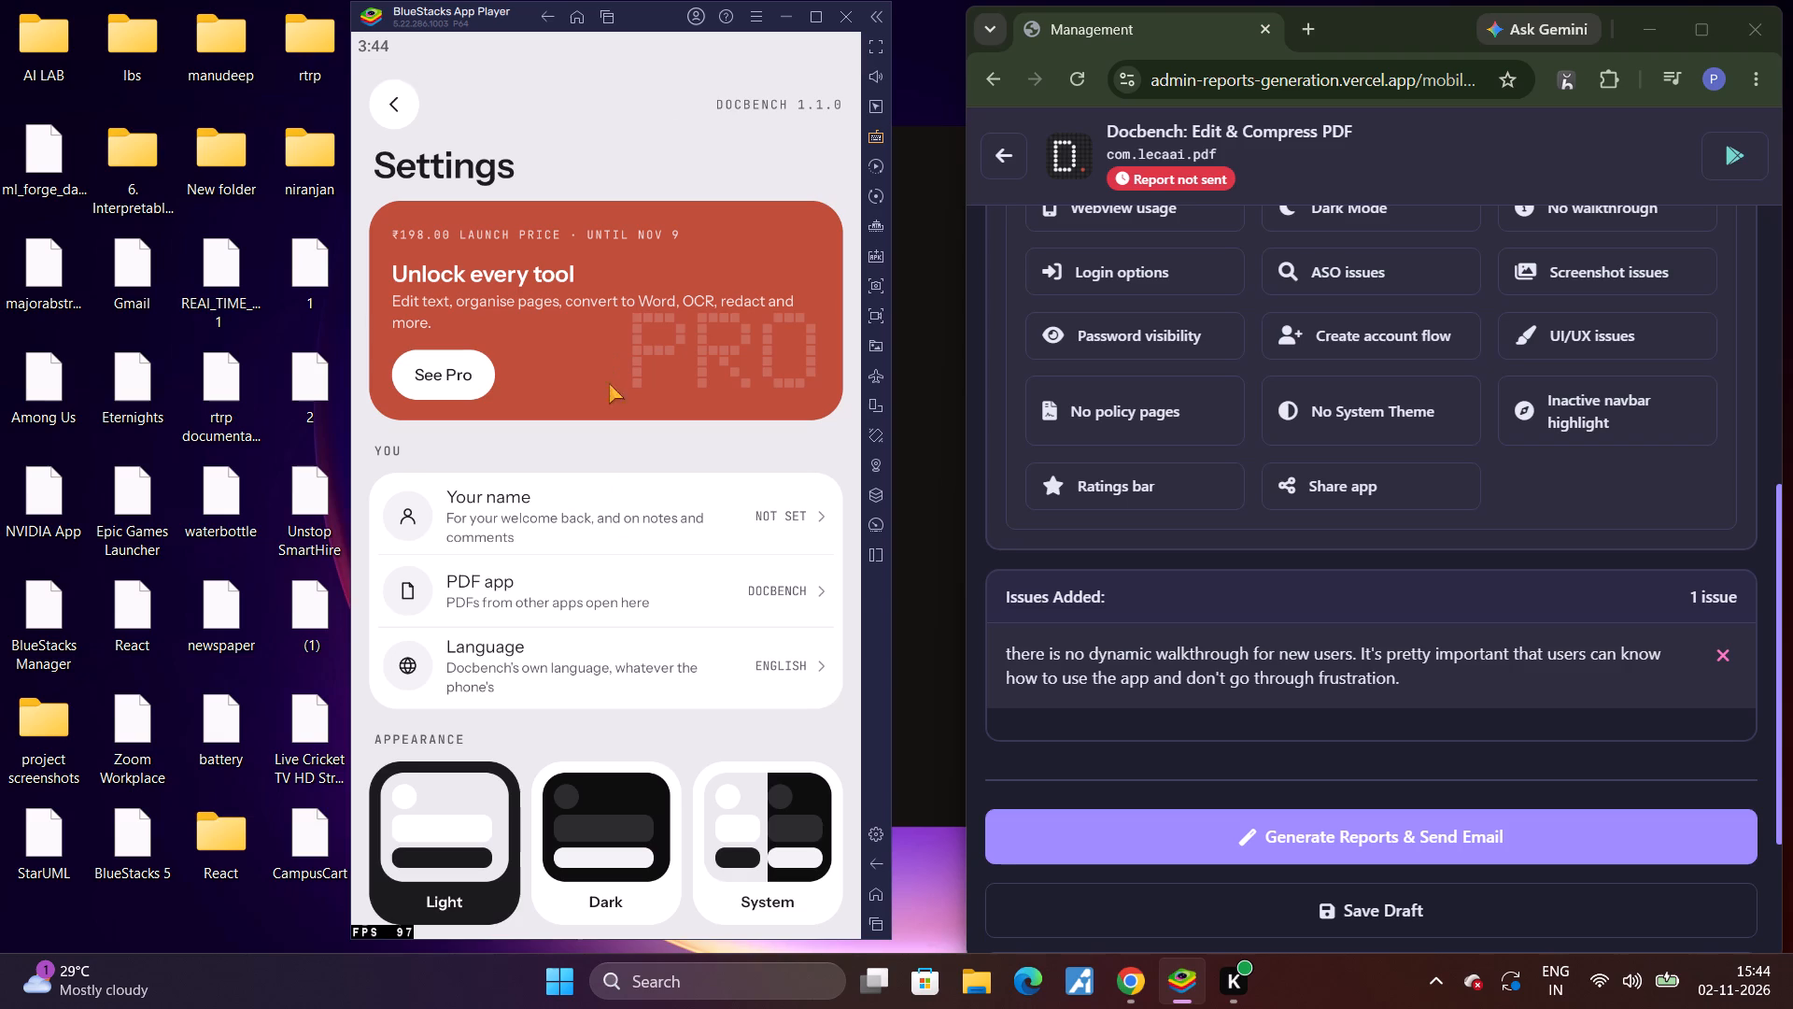
{"action": "left_click_drag", "start_coordinate": [608, 383], "coordinate": [628, 630]}
{"action": "left_click", "coordinate": [515, 487]}
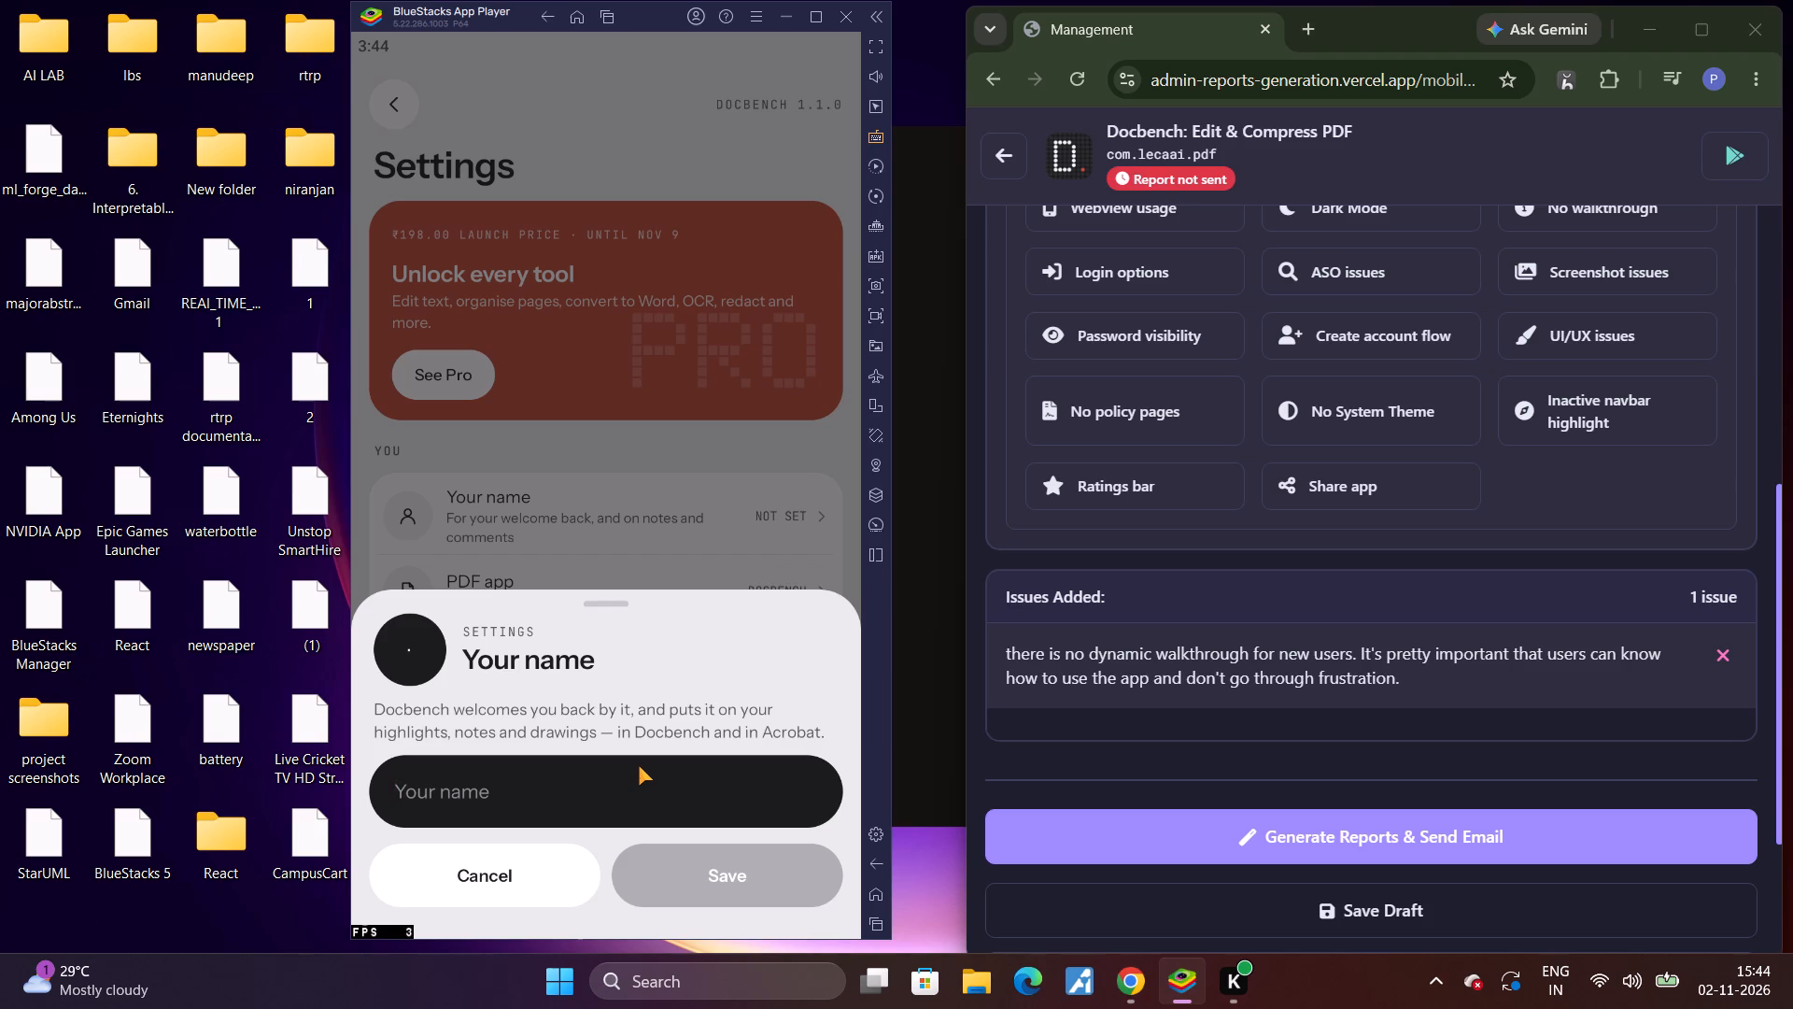
{"action": "left_click", "coordinate": [557, 464]}
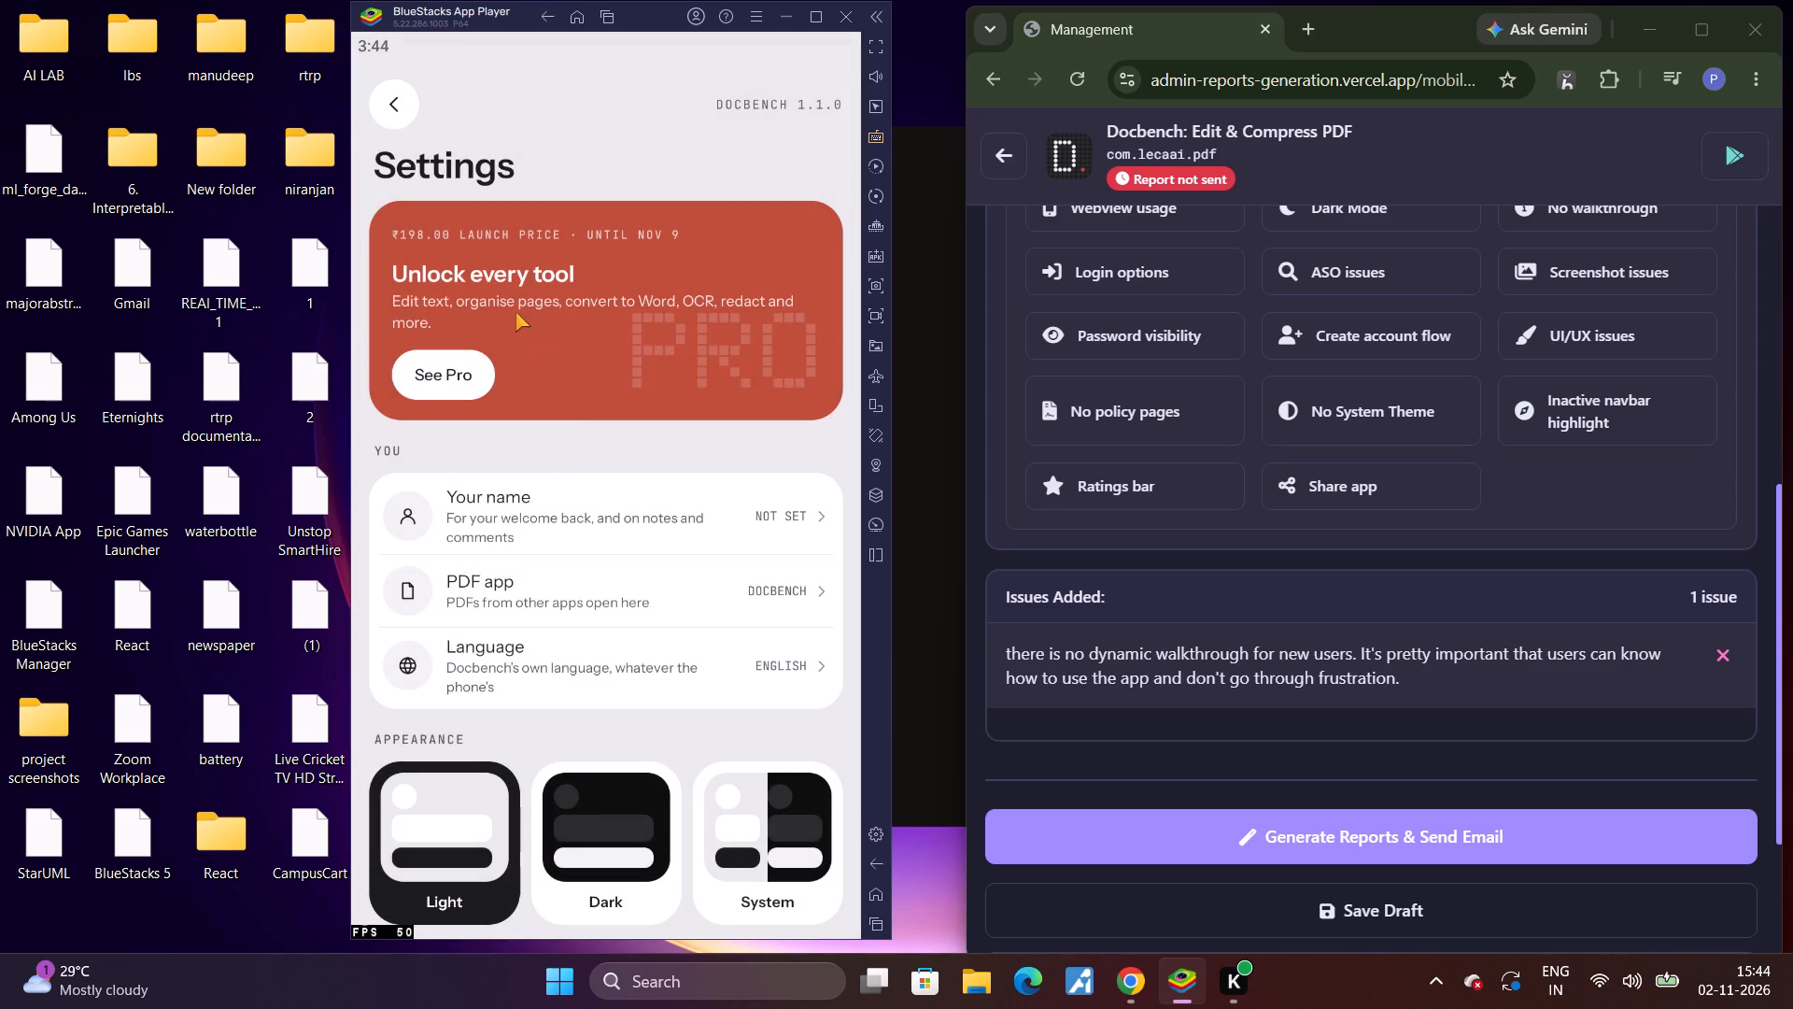
Check Docbench's settings through to the About section and add the common issue Share app to the report in the desktop browser.
{"action": "left_click_drag", "start_coordinate": [557, 527], "coordinate": [555, 410]}
{"action": "left_click_drag", "start_coordinate": [472, 701], "coordinate": [530, 431]}
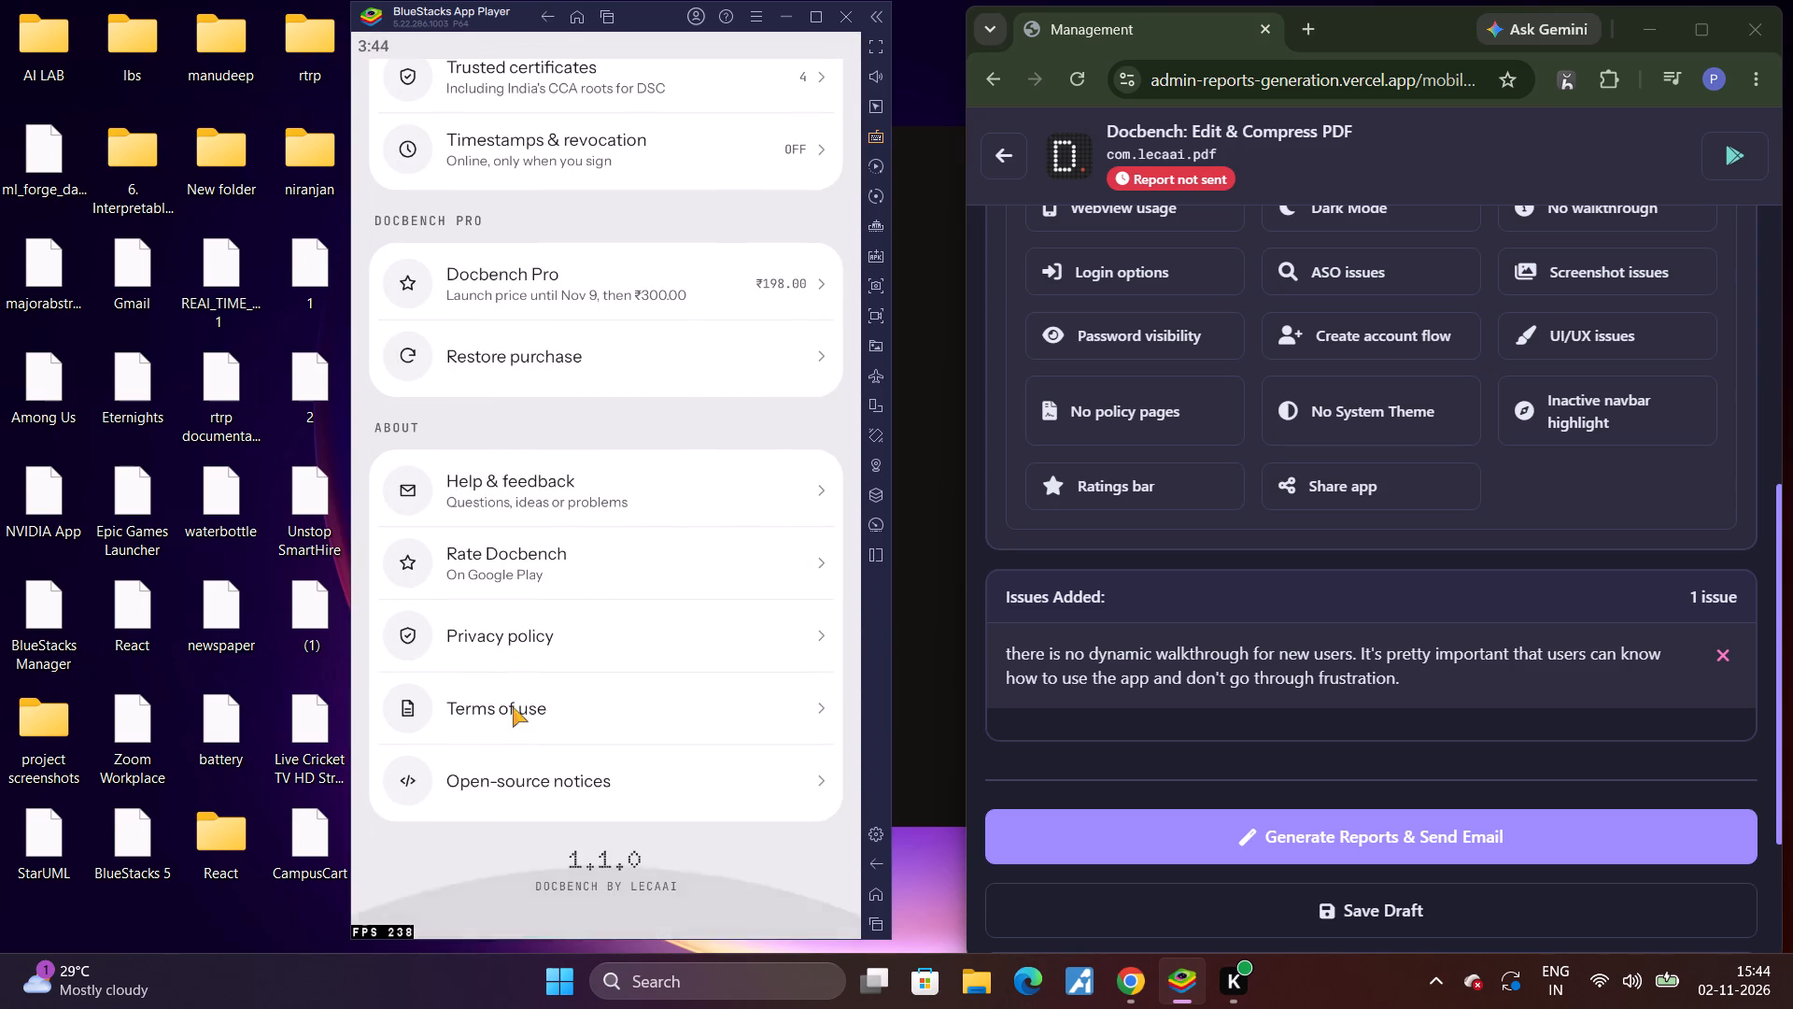
{"action": "left_click_drag", "start_coordinate": [512, 706], "coordinate": [529, 504]}
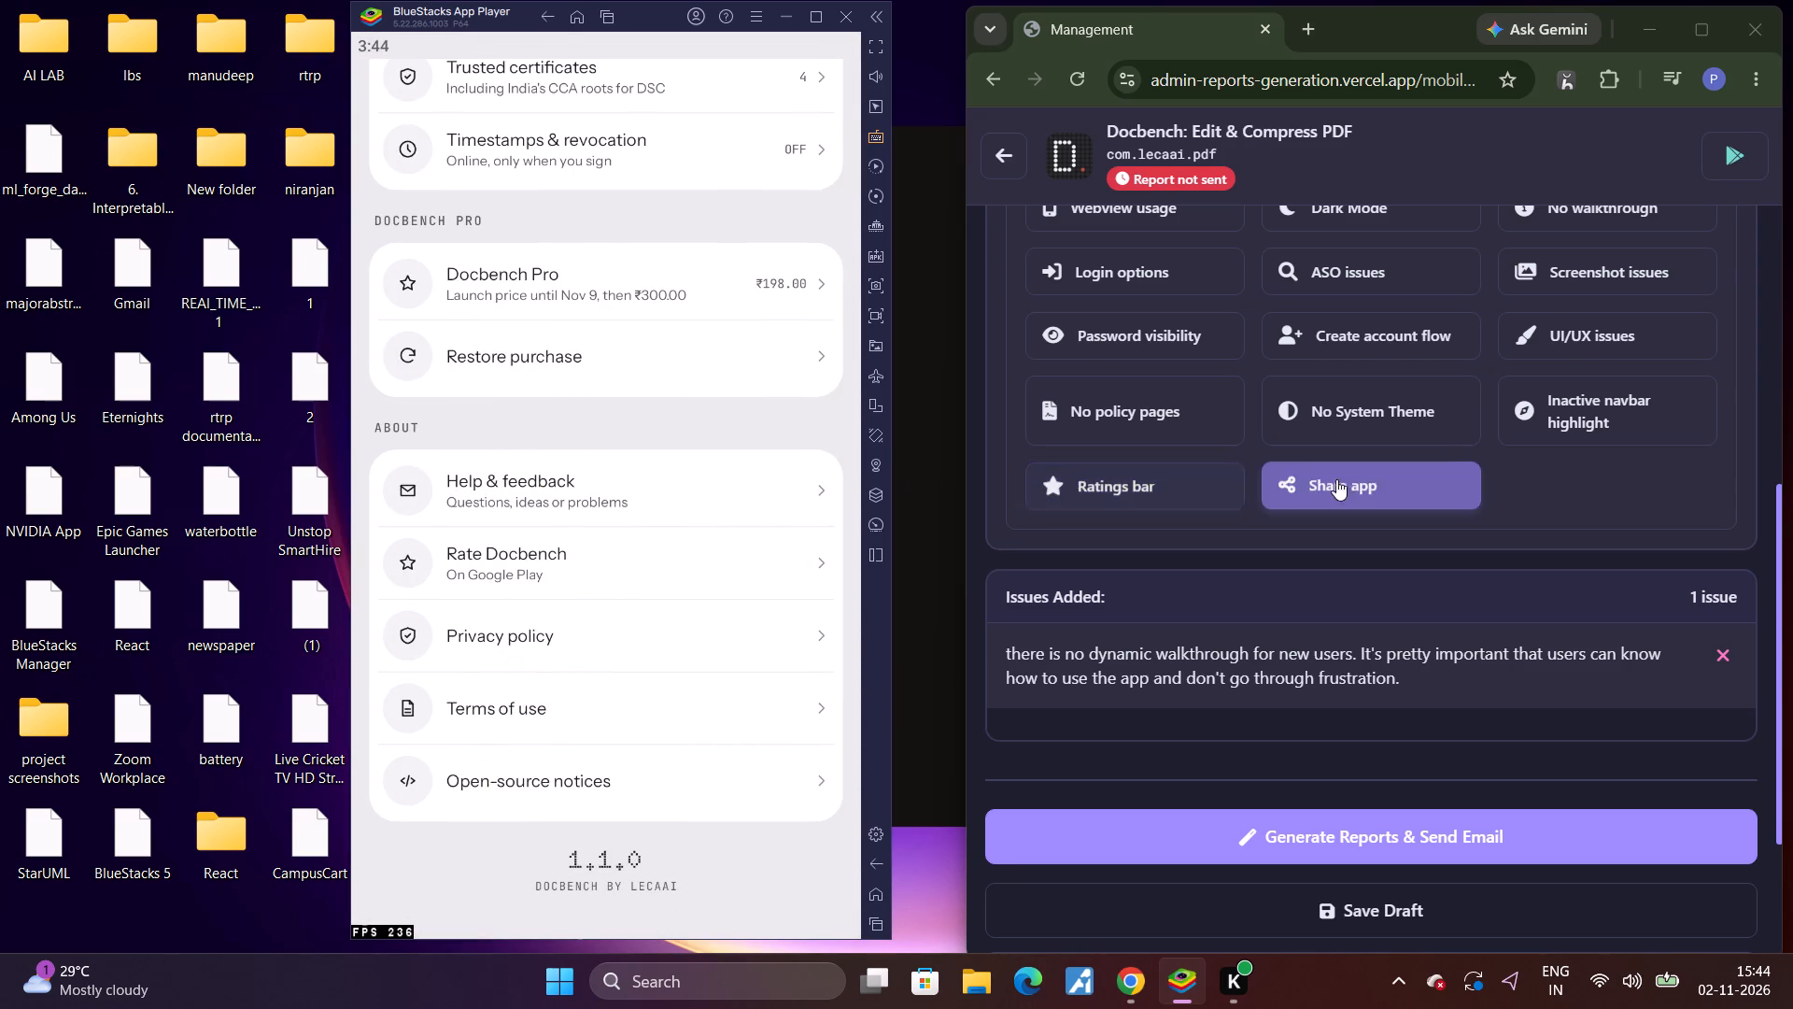
{"action": "left_click", "coordinate": [1342, 479]}
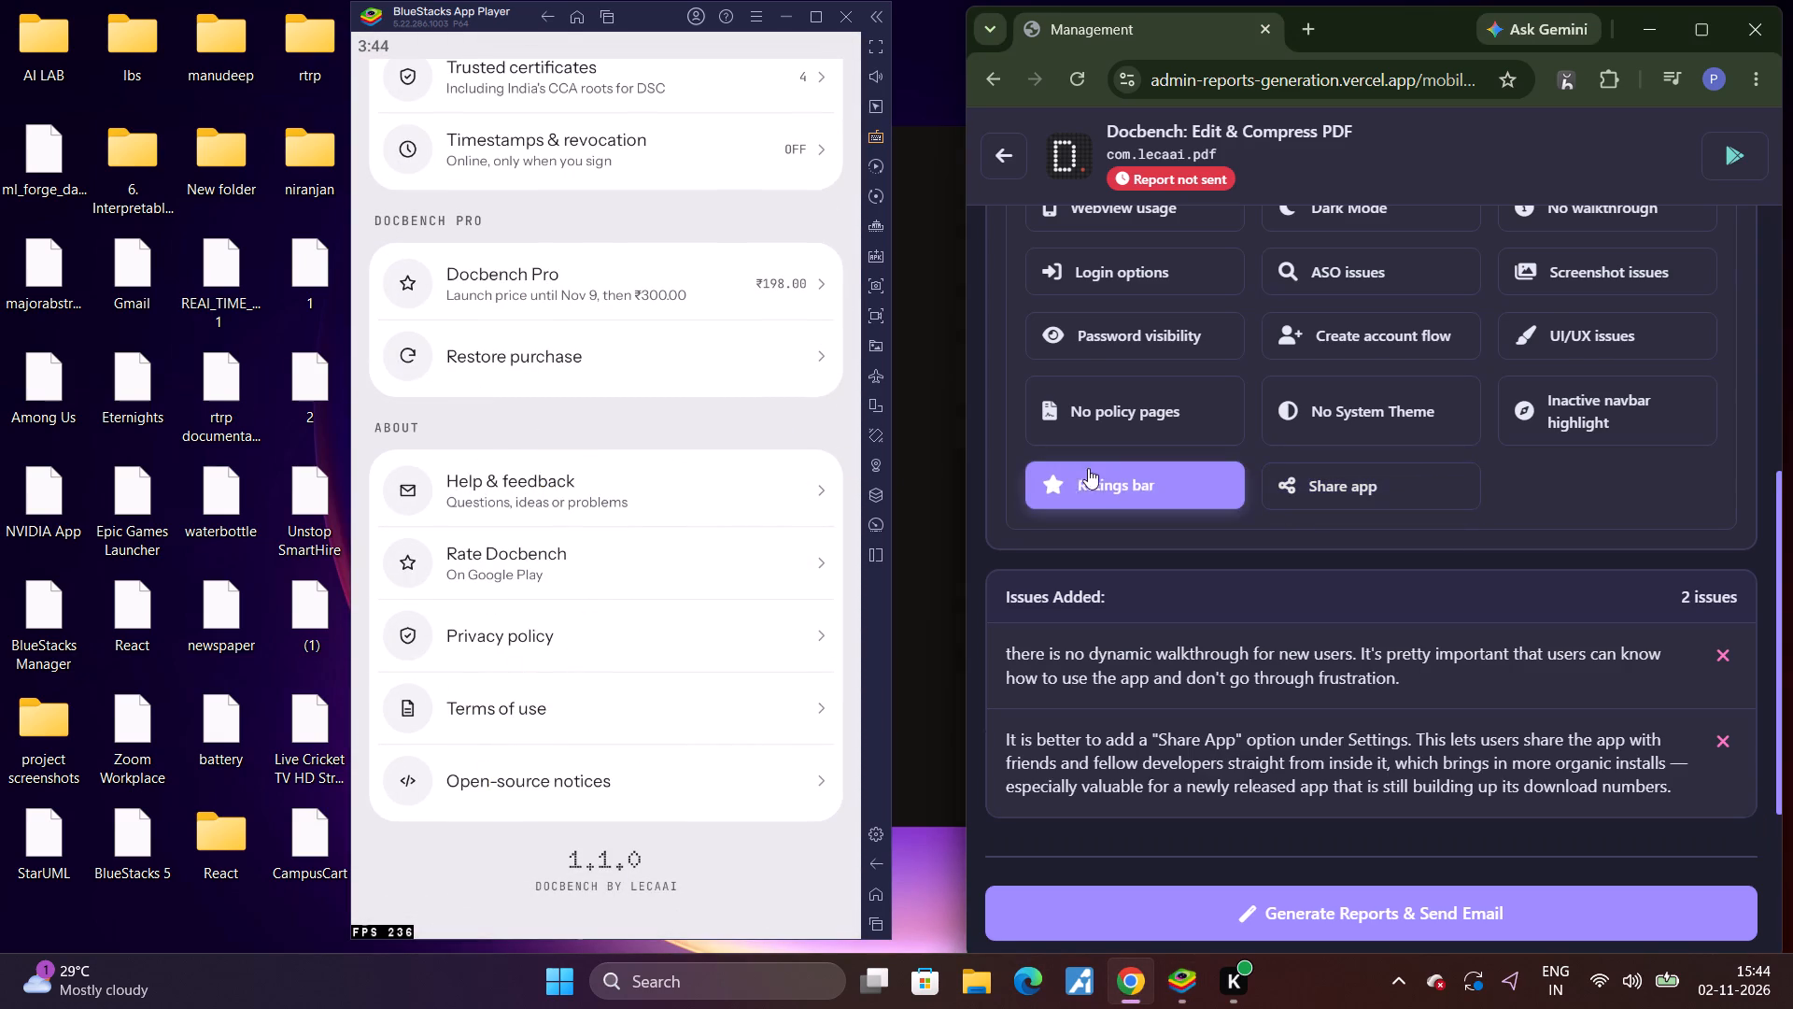
Examine Docbench's settings from the About section back up through Digital Signatures, Files & Storage, Forms and Annotations to Reading.
{"action": "left_click_drag", "start_coordinate": [551, 791], "coordinate": [550, 856]}
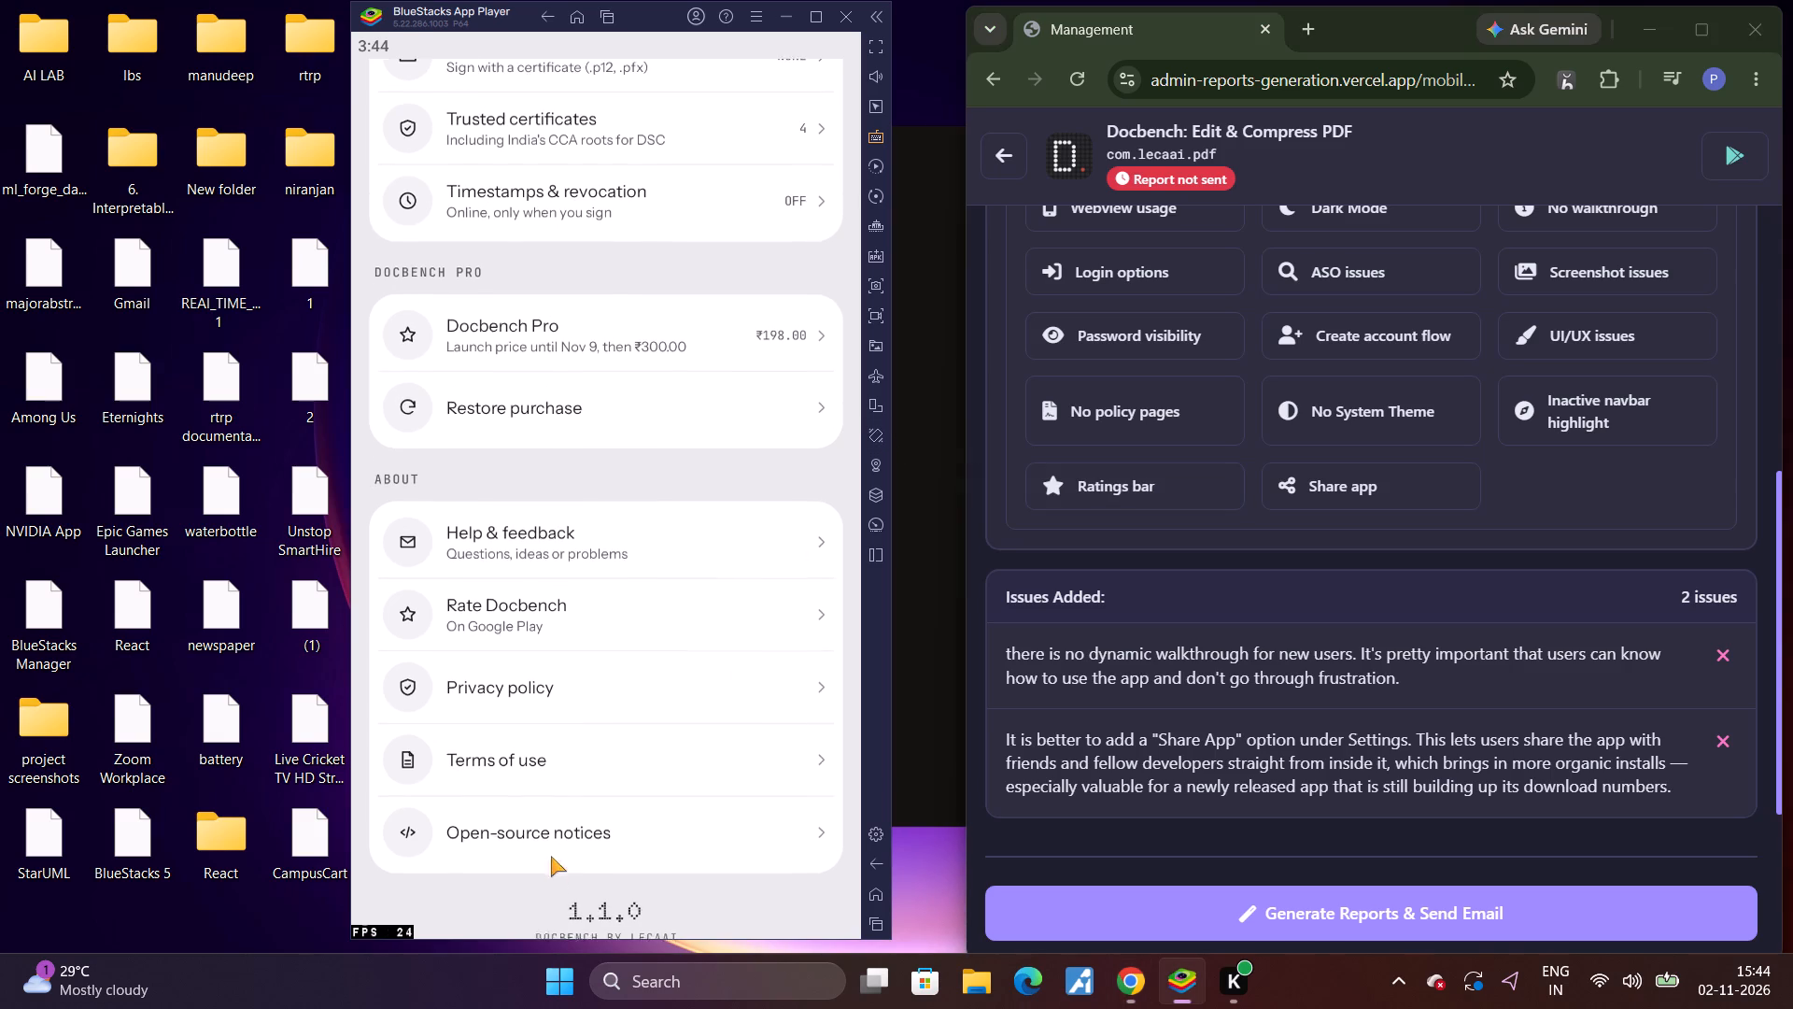
{"action": "left_click_drag", "start_coordinate": [550, 856], "coordinate": [549, 857]}
{"action": "left_click_drag", "start_coordinate": [495, 763], "coordinate": [492, 829]}
{"action": "left_click_drag", "start_coordinate": [496, 742], "coordinate": [495, 834]}
{"action": "left_click_drag", "start_coordinate": [514, 739], "coordinate": [515, 810]}
{"action": "left_click_drag", "start_coordinate": [523, 741], "coordinate": [523, 752]}
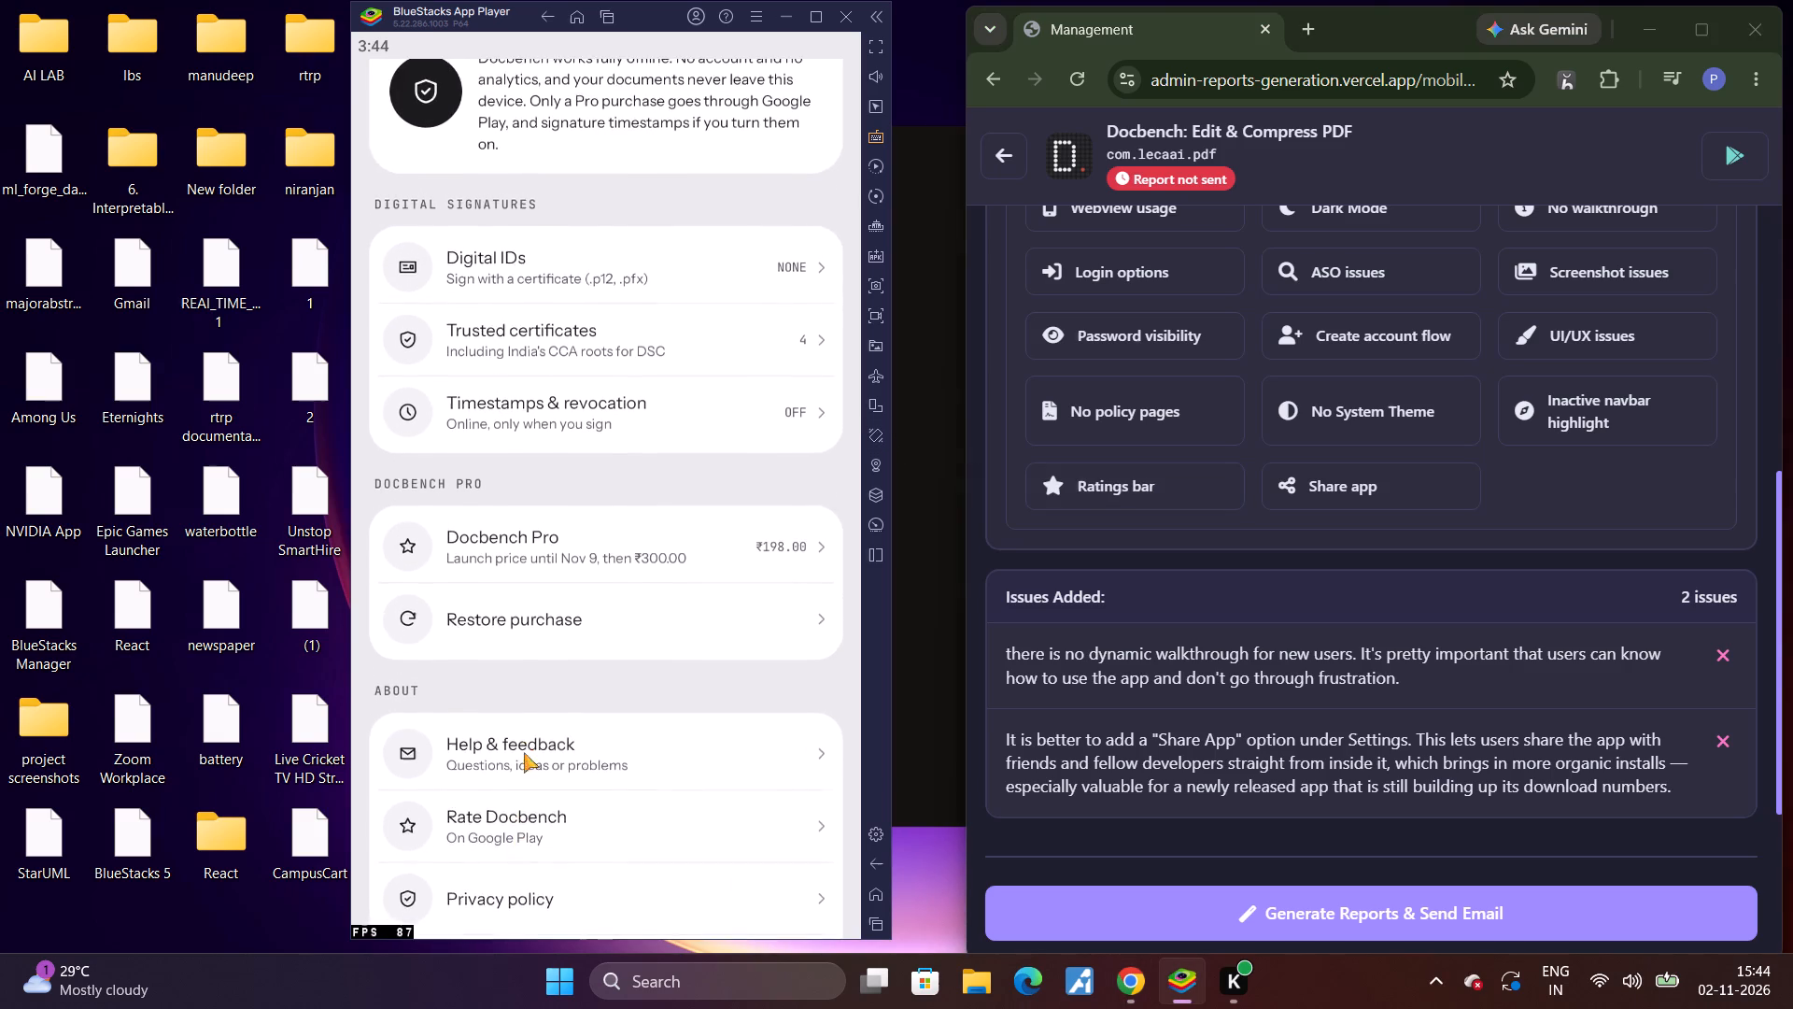
{"action": "left_click_drag", "start_coordinate": [523, 752], "coordinate": [521, 824]}
{"action": "left_click_drag", "start_coordinate": [525, 704], "coordinate": [516, 832]}
{"action": "left_click_drag", "start_coordinate": [540, 721], "coordinate": [531, 804]}
{"action": "left_click_drag", "start_coordinate": [537, 669], "coordinate": [536, 686]}
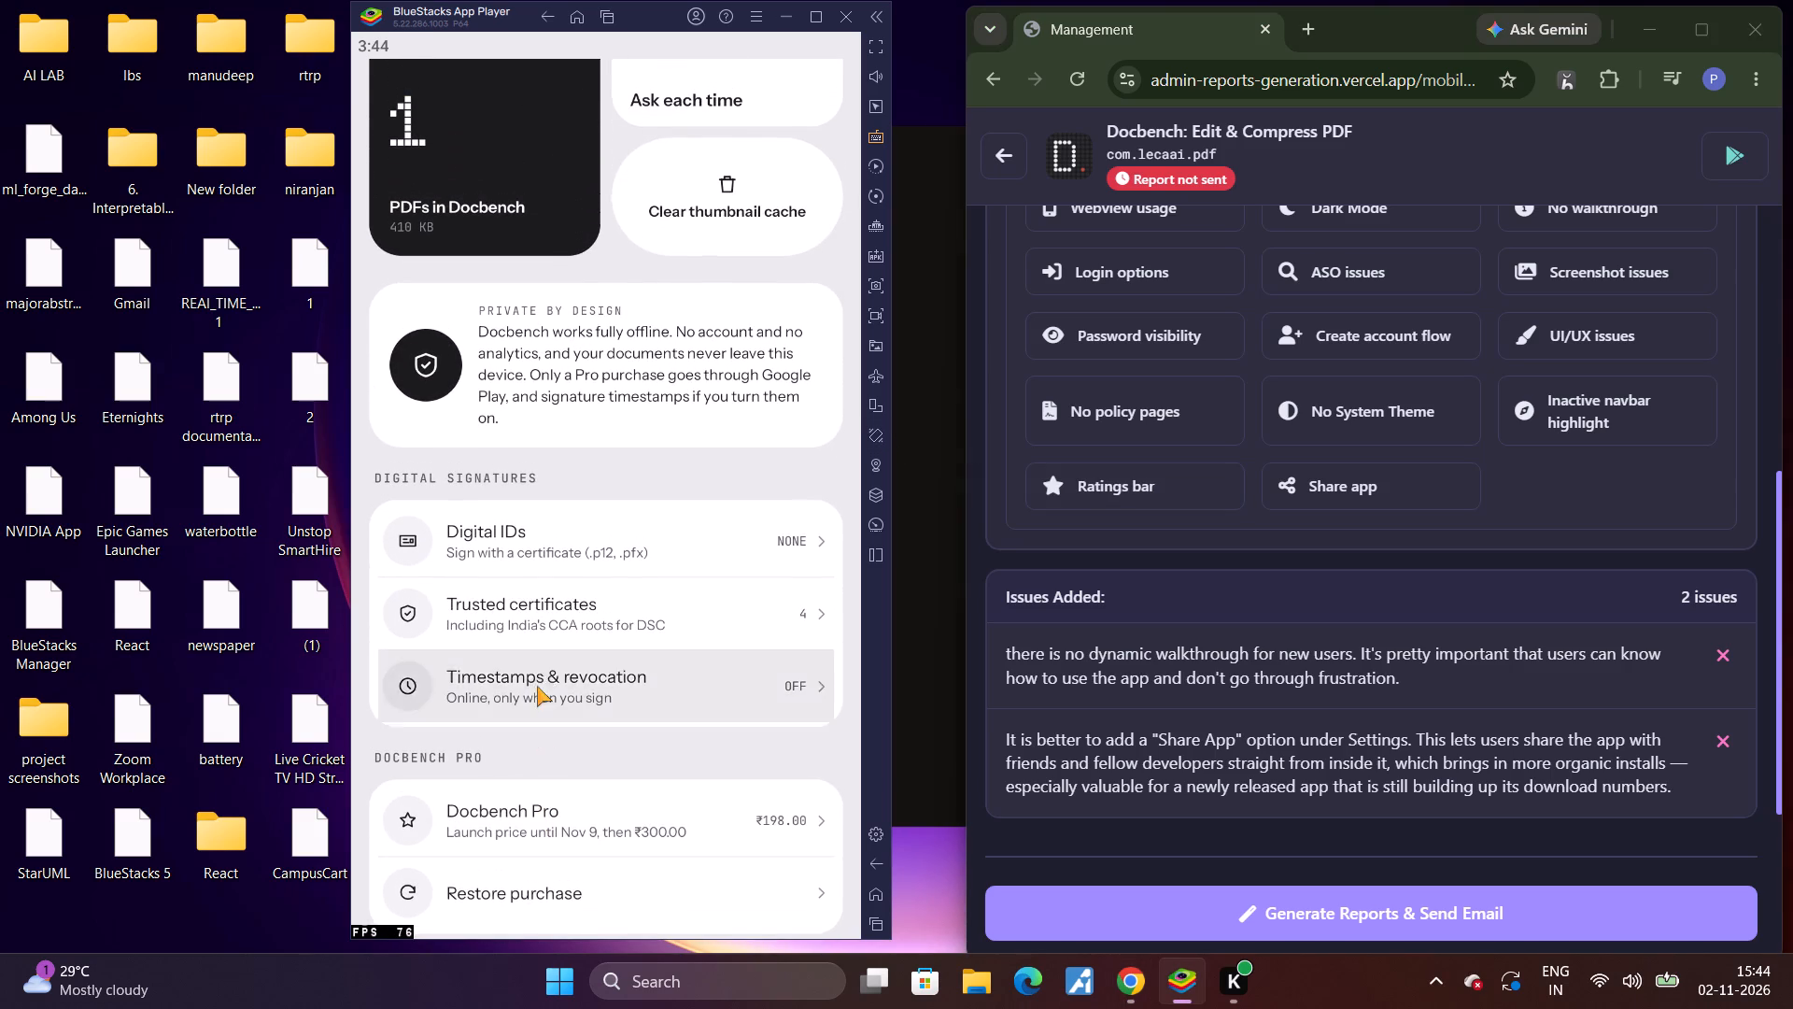
{"action": "left_click_drag", "start_coordinate": [536, 686], "coordinate": [530, 760]}
{"action": "left_click_drag", "start_coordinate": [523, 690], "coordinate": [512, 767]}
{"action": "left_click_drag", "start_coordinate": [509, 687], "coordinate": [501, 781]}
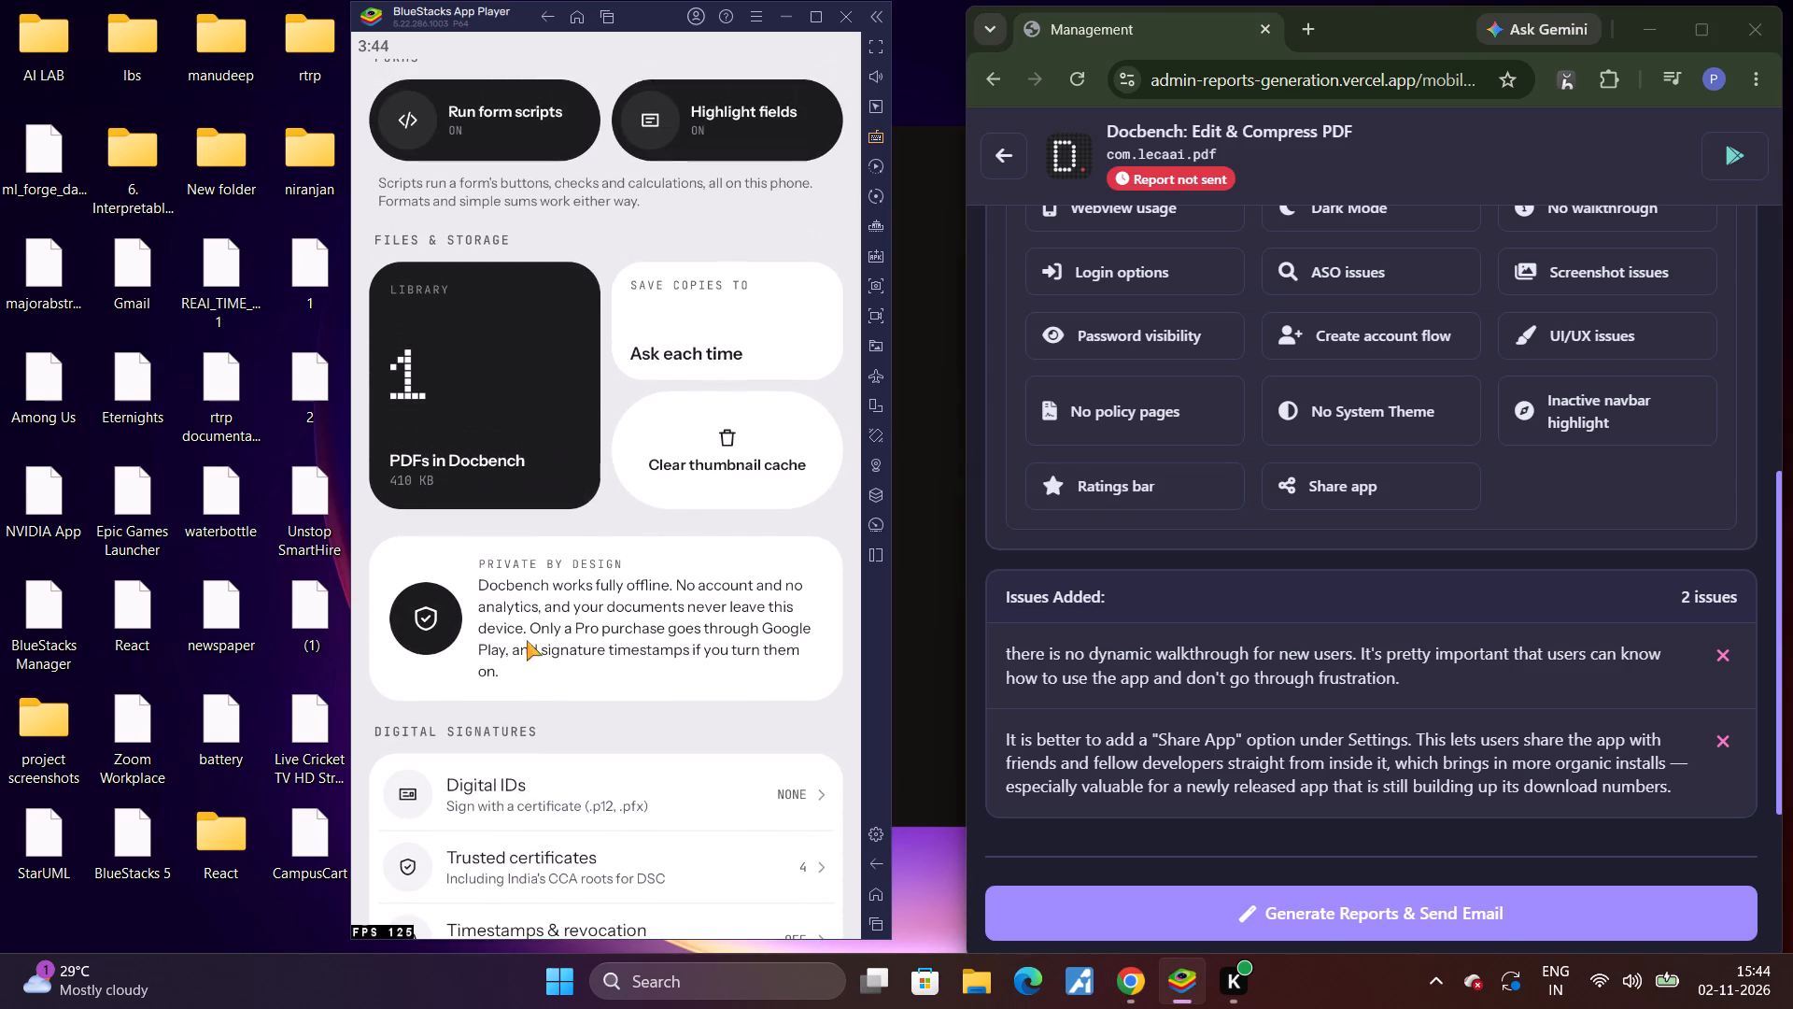
{"action": "left_click_drag", "start_coordinate": [526, 640], "coordinate": [530, 797]}
{"action": "left_click_drag", "start_coordinate": [717, 598], "coordinate": [720, 744]}
{"action": "left_click_drag", "start_coordinate": [697, 596], "coordinate": [640, 774]}
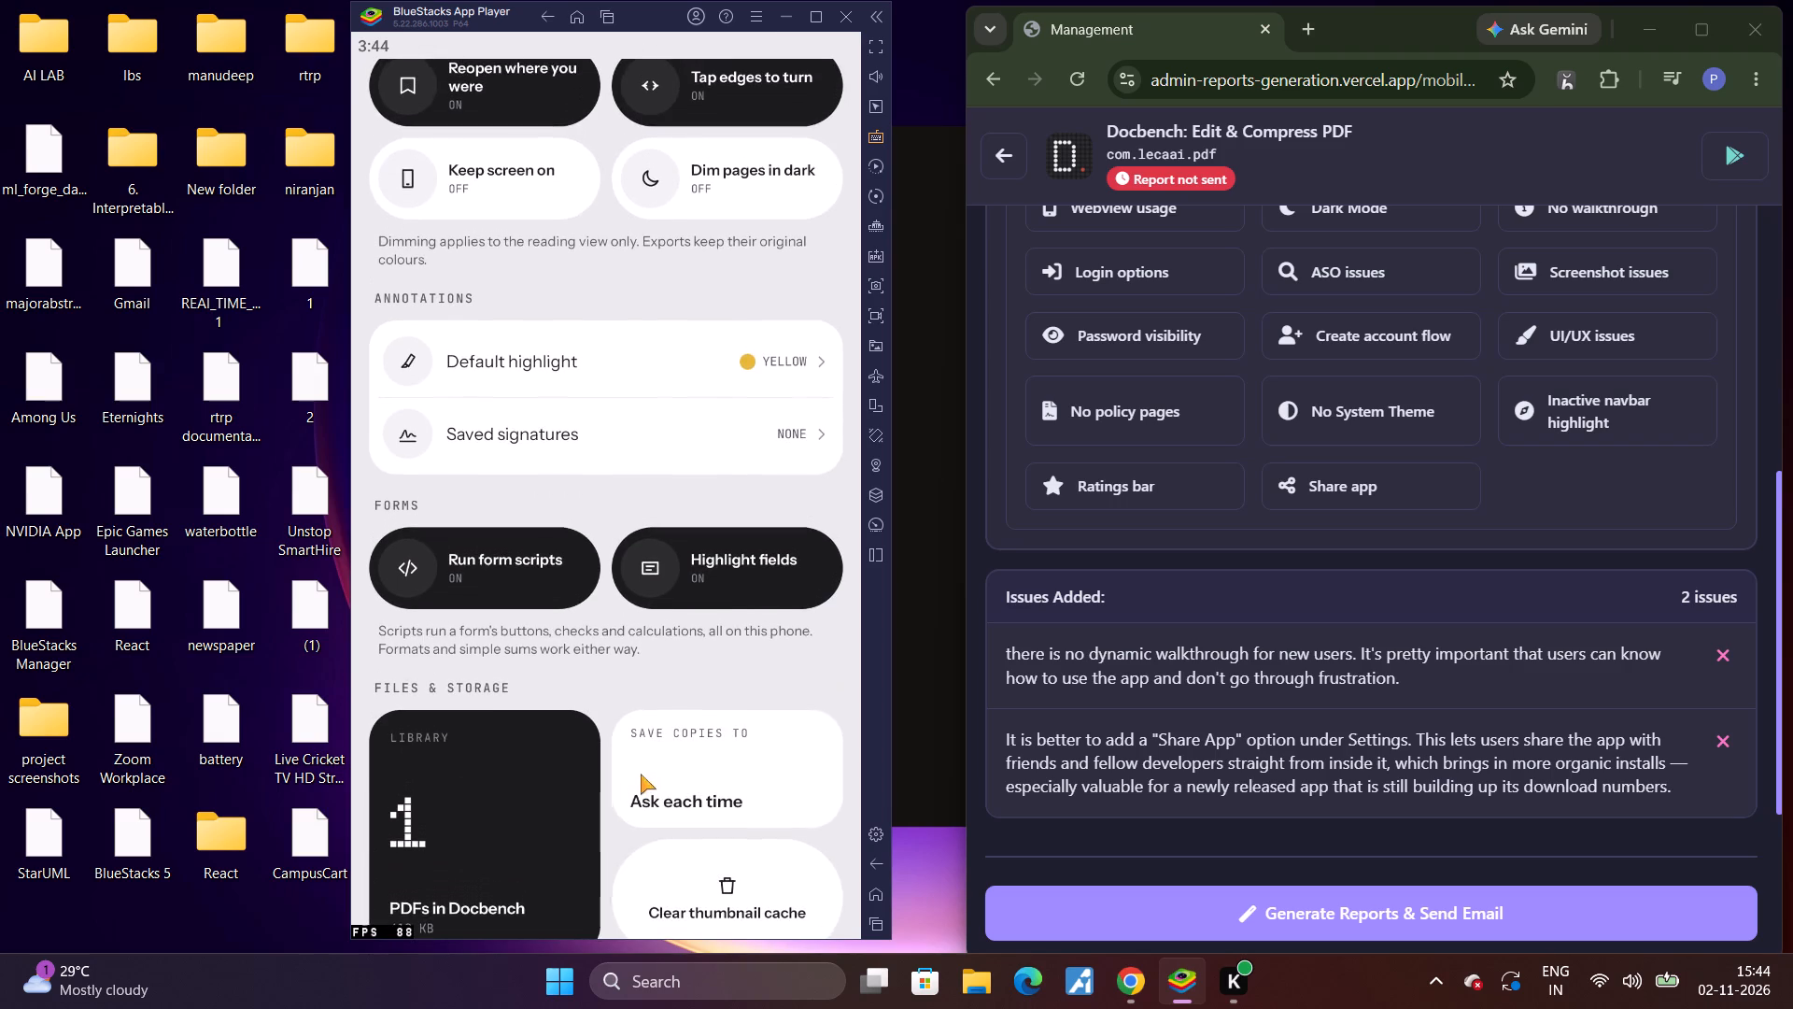
{"action": "left_click_drag", "start_coordinate": [640, 774], "coordinate": [629, 788]}
{"action": "left_click_drag", "start_coordinate": [487, 559], "coordinate": [485, 686]}
{"action": "left_click_drag", "start_coordinate": [705, 685], "coordinate": [712, 746]}
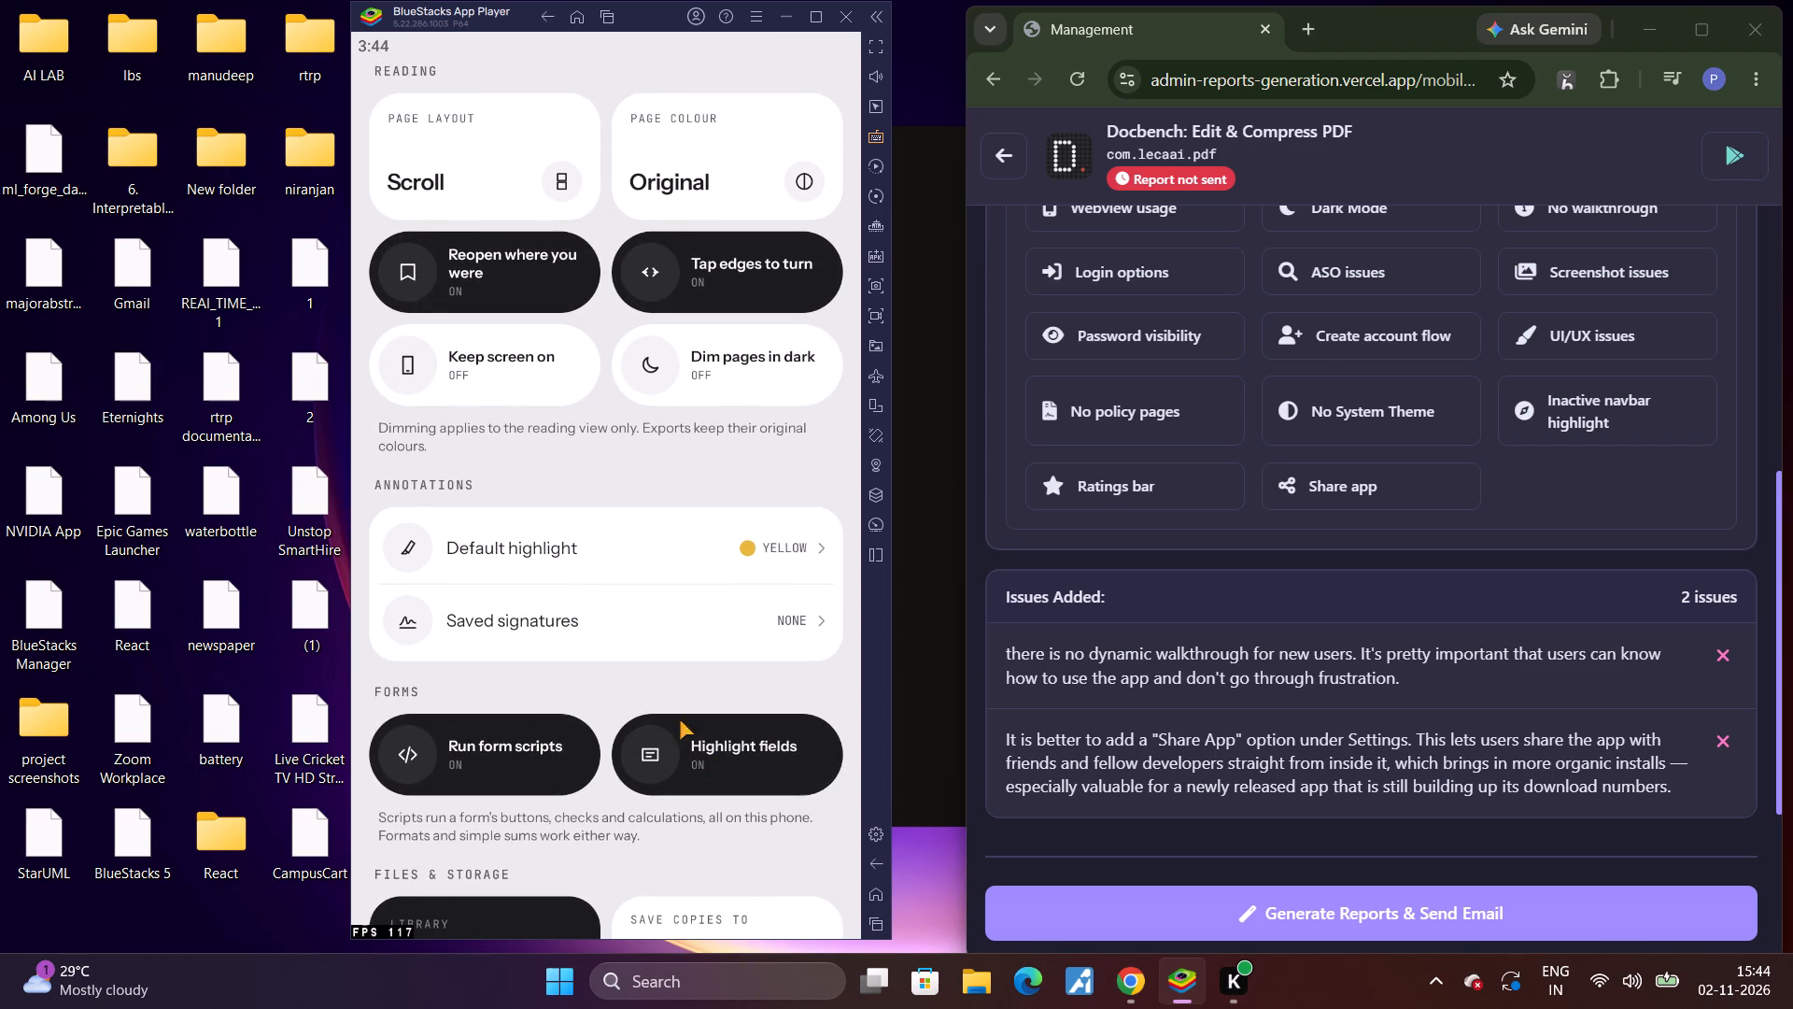
{"action": "left_click_drag", "start_coordinate": [617, 632], "coordinate": [597, 715]}
{"action": "left_click_drag", "start_coordinate": [598, 608], "coordinate": [558, 749]}
Test the Reading toggles, leaving Reopen where you were, Tap edges to turn, Keep screen on and Dim pages in dark off.
{"action": "left_click", "coordinate": [727, 595]}
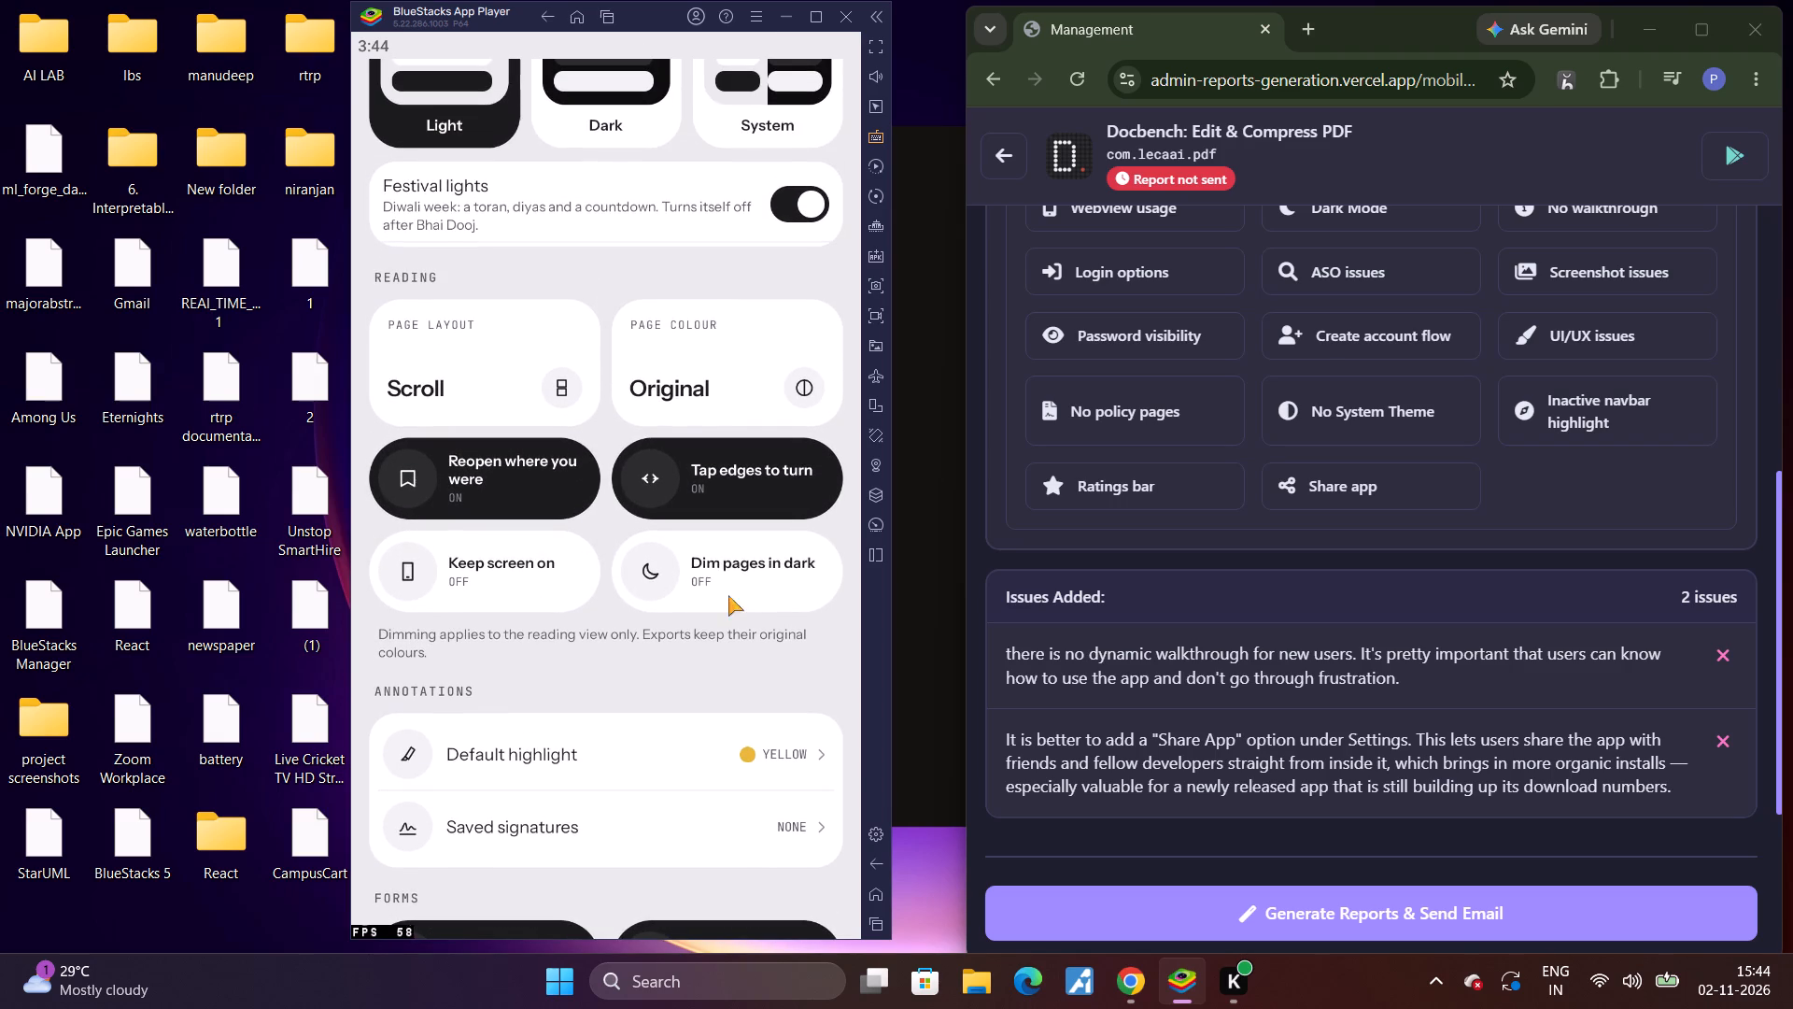
{"action": "left_click", "coordinate": [487, 567]}
{"action": "left_click", "coordinate": [496, 498]}
{"action": "left_click", "coordinate": [636, 466]}
{"action": "left_click", "coordinate": [643, 588]}
{"action": "left_click", "coordinate": [517, 589]}
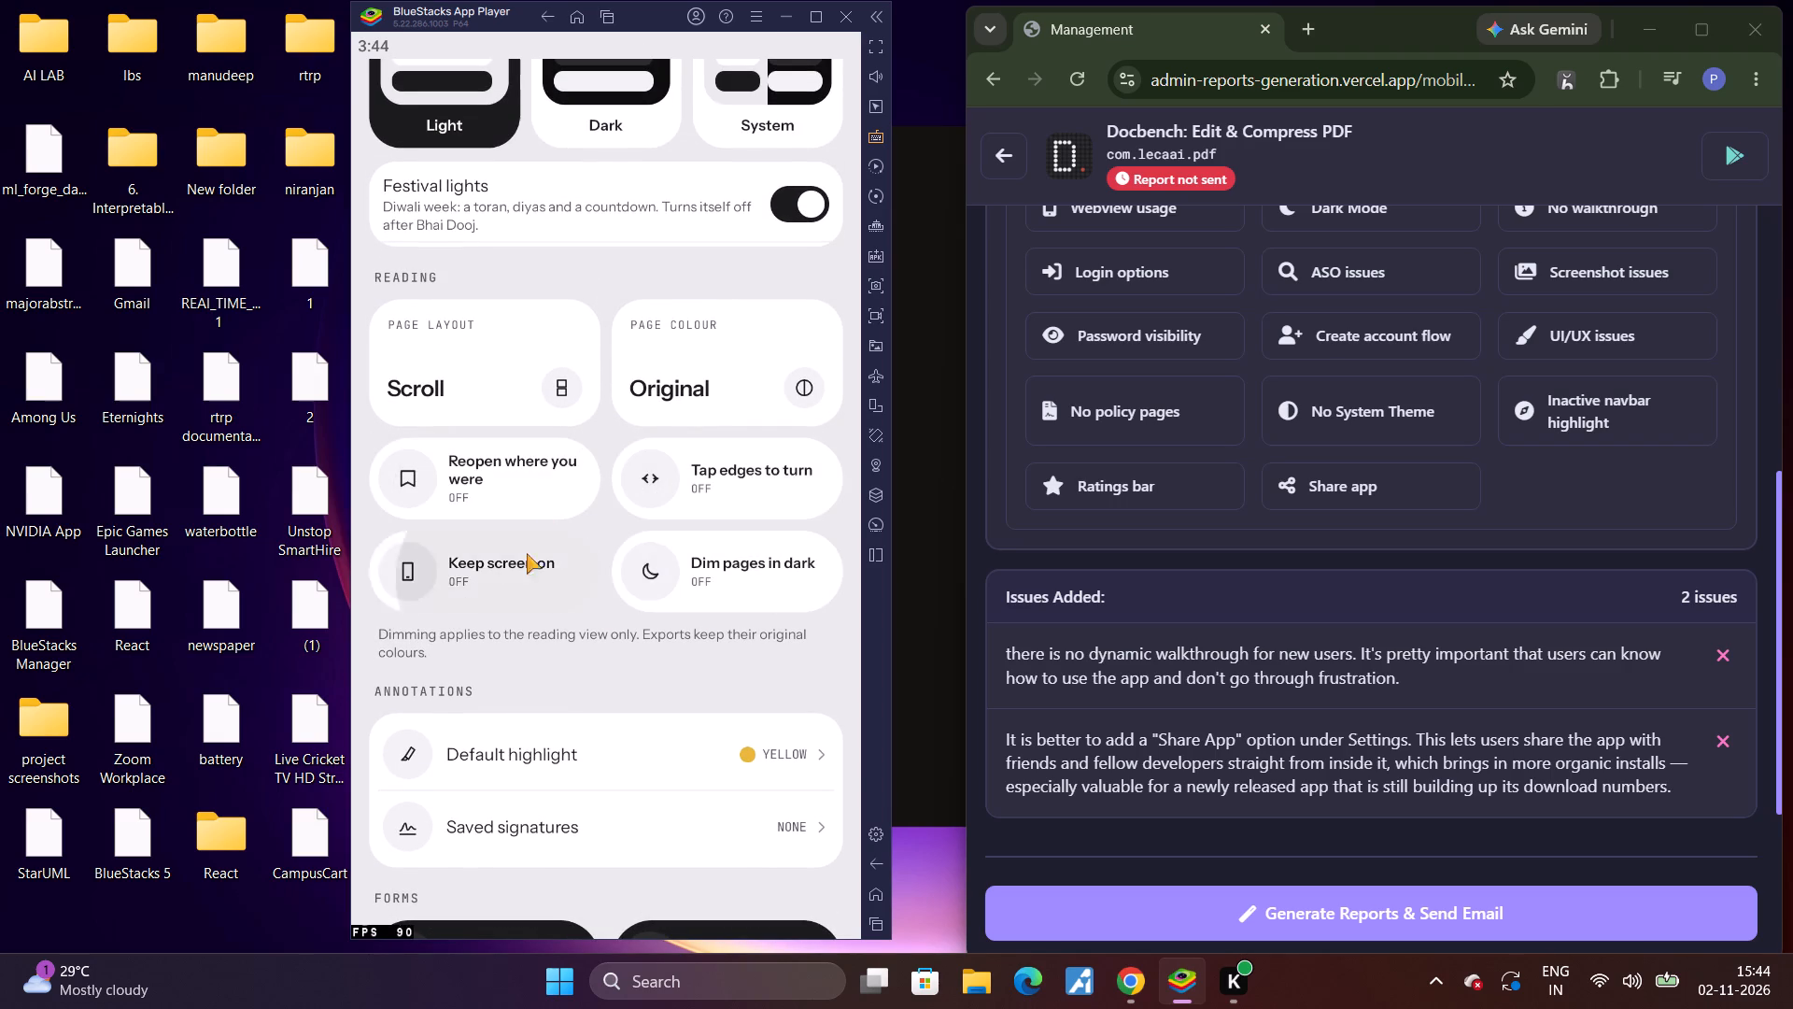
Review the remaining Docbench settings from Reading back up through Appearance and You to the Pro offer.
{"action": "left_click_drag", "start_coordinate": [580, 409], "coordinate": [566, 594]}
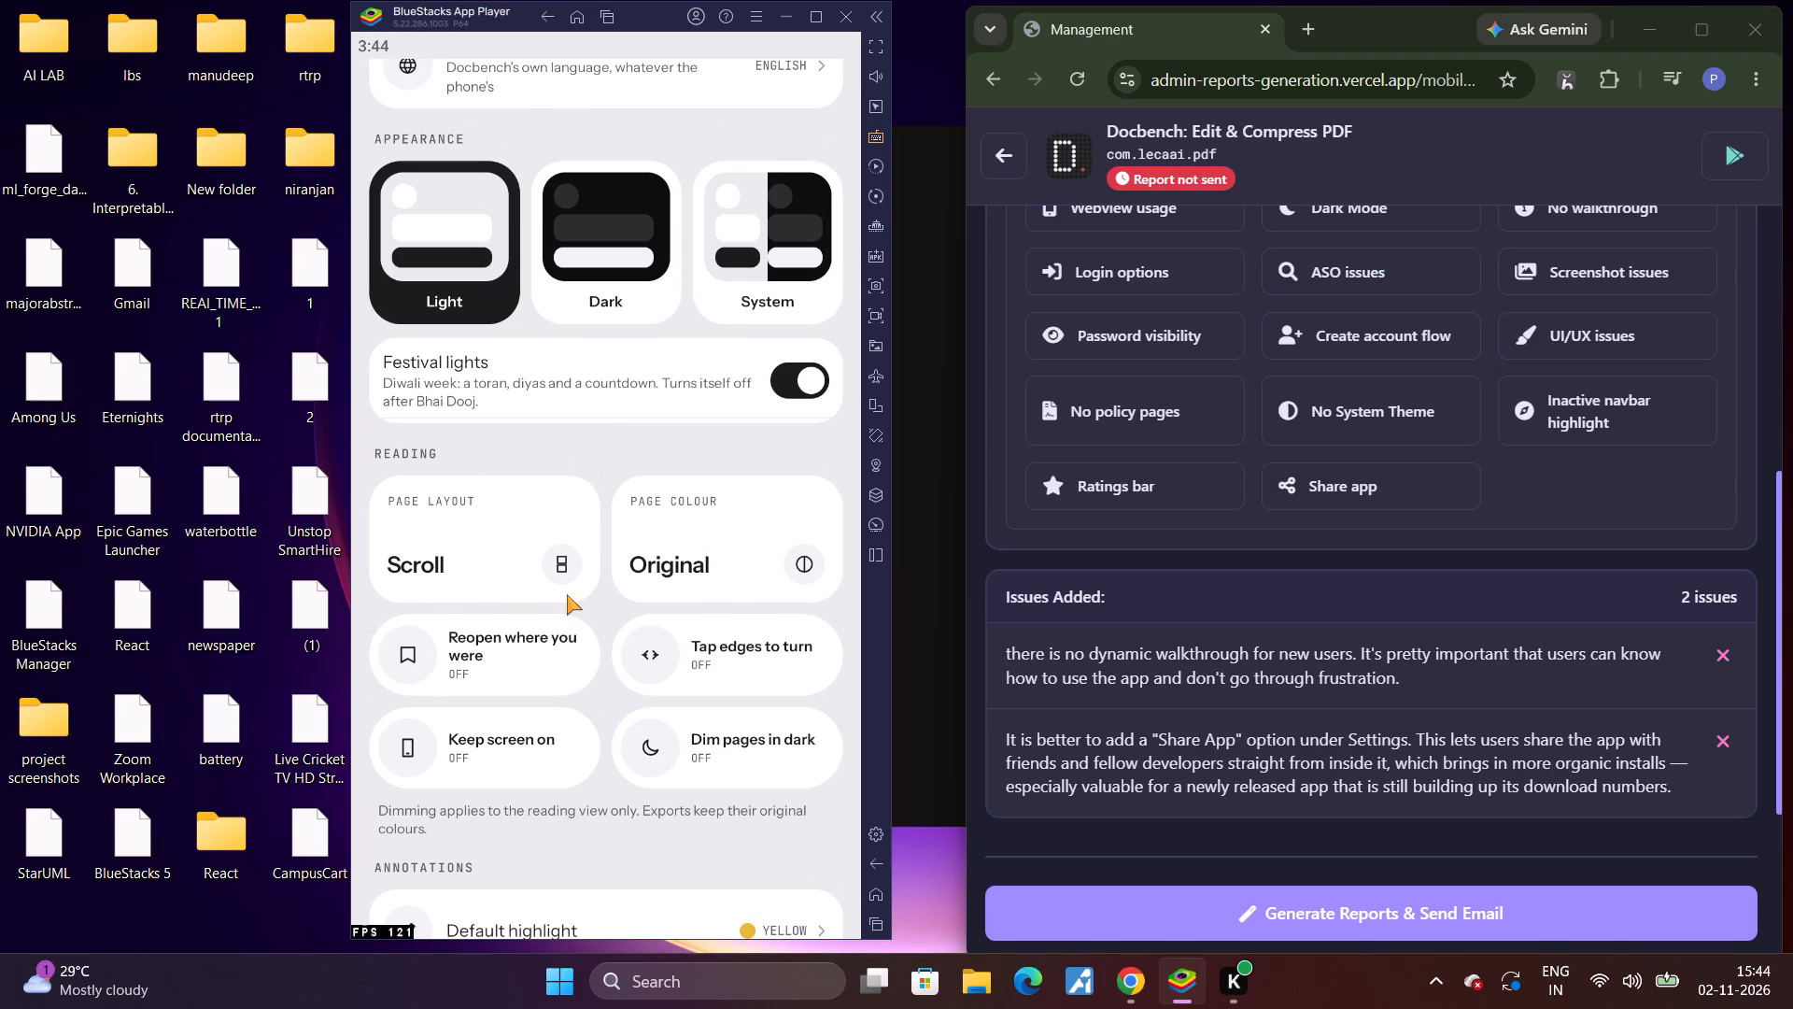
{"action": "left_click_drag", "start_coordinate": [566, 594], "coordinate": [566, 595]}
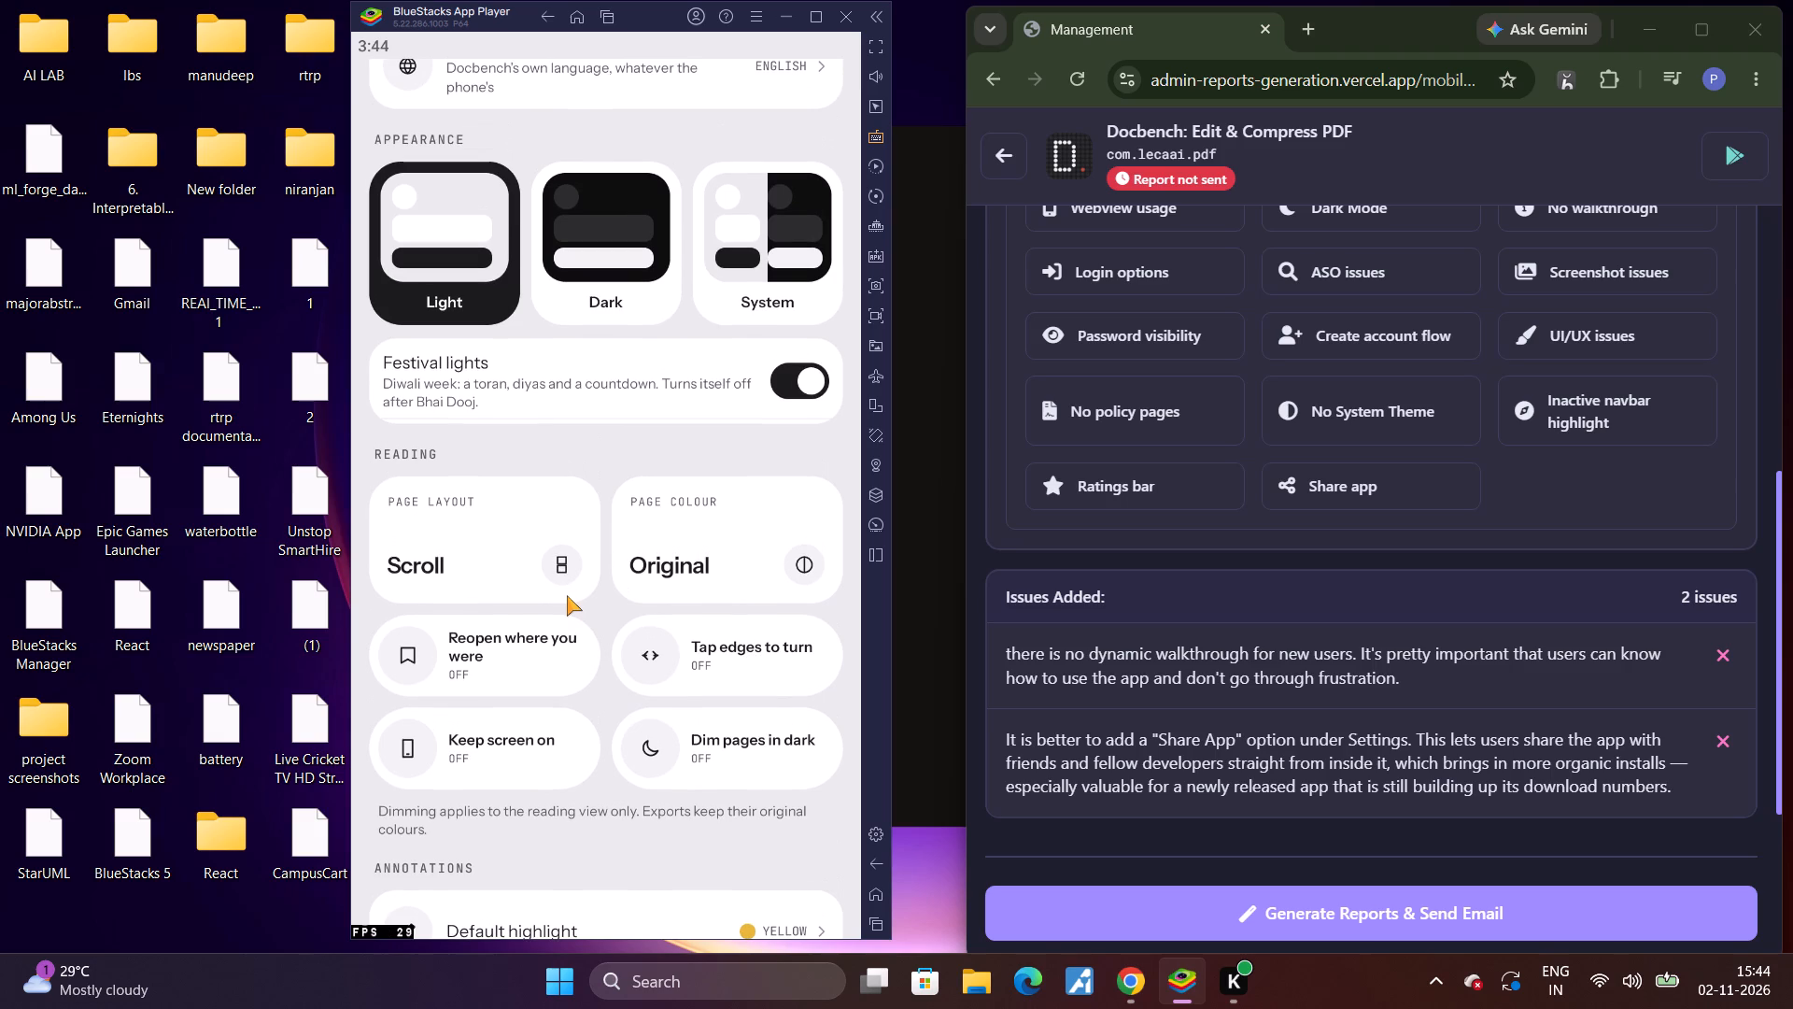
{"action": "left_click_drag", "start_coordinate": [566, 595], "coordinate": [573, 707]}
{"action": "left_click_drag", "start_coordinate": [584, 560], "coordinate": [573, 707]}
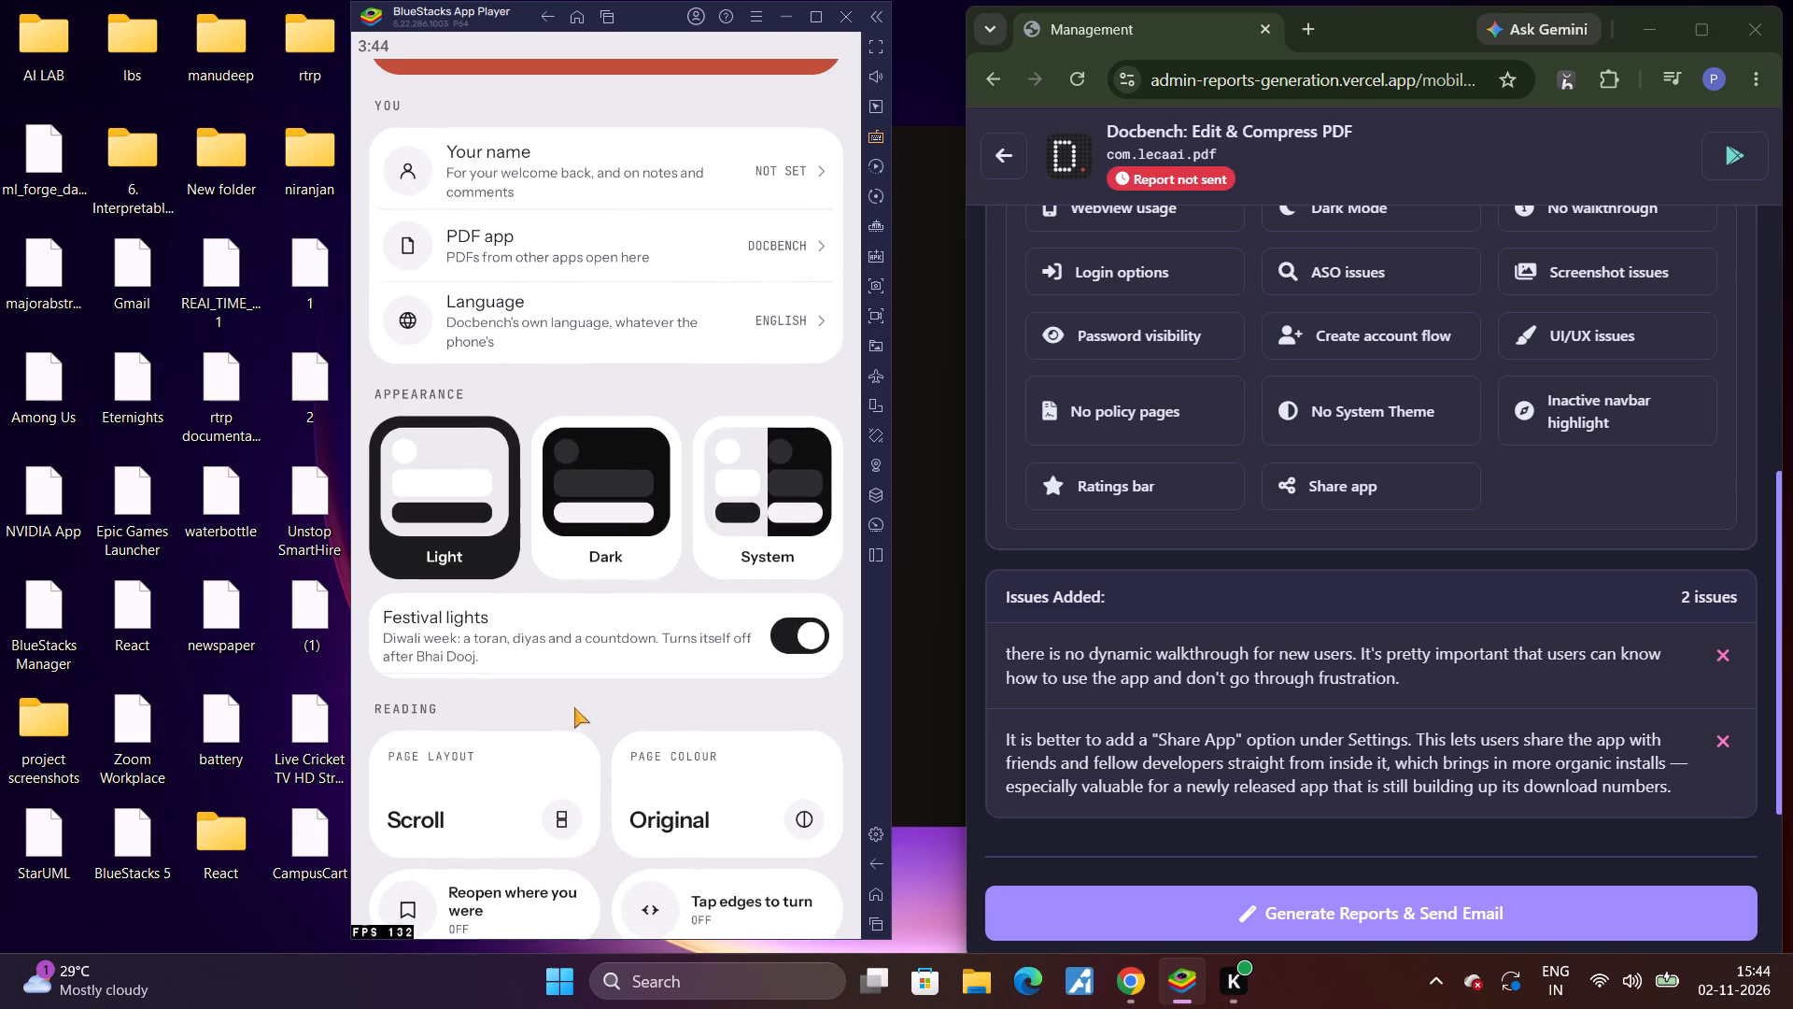
{"action": "left_click_drag", "start_coordinate": [573, 707], "coordinate": [577, 715]}
{"action": "left_click_drag", "start_coordinate": [582, 487], "coordinate": [610, 661]}
{"action": "left_click_drag", "start_coordinate": [746, 428], "coordinate": [838, 872]}
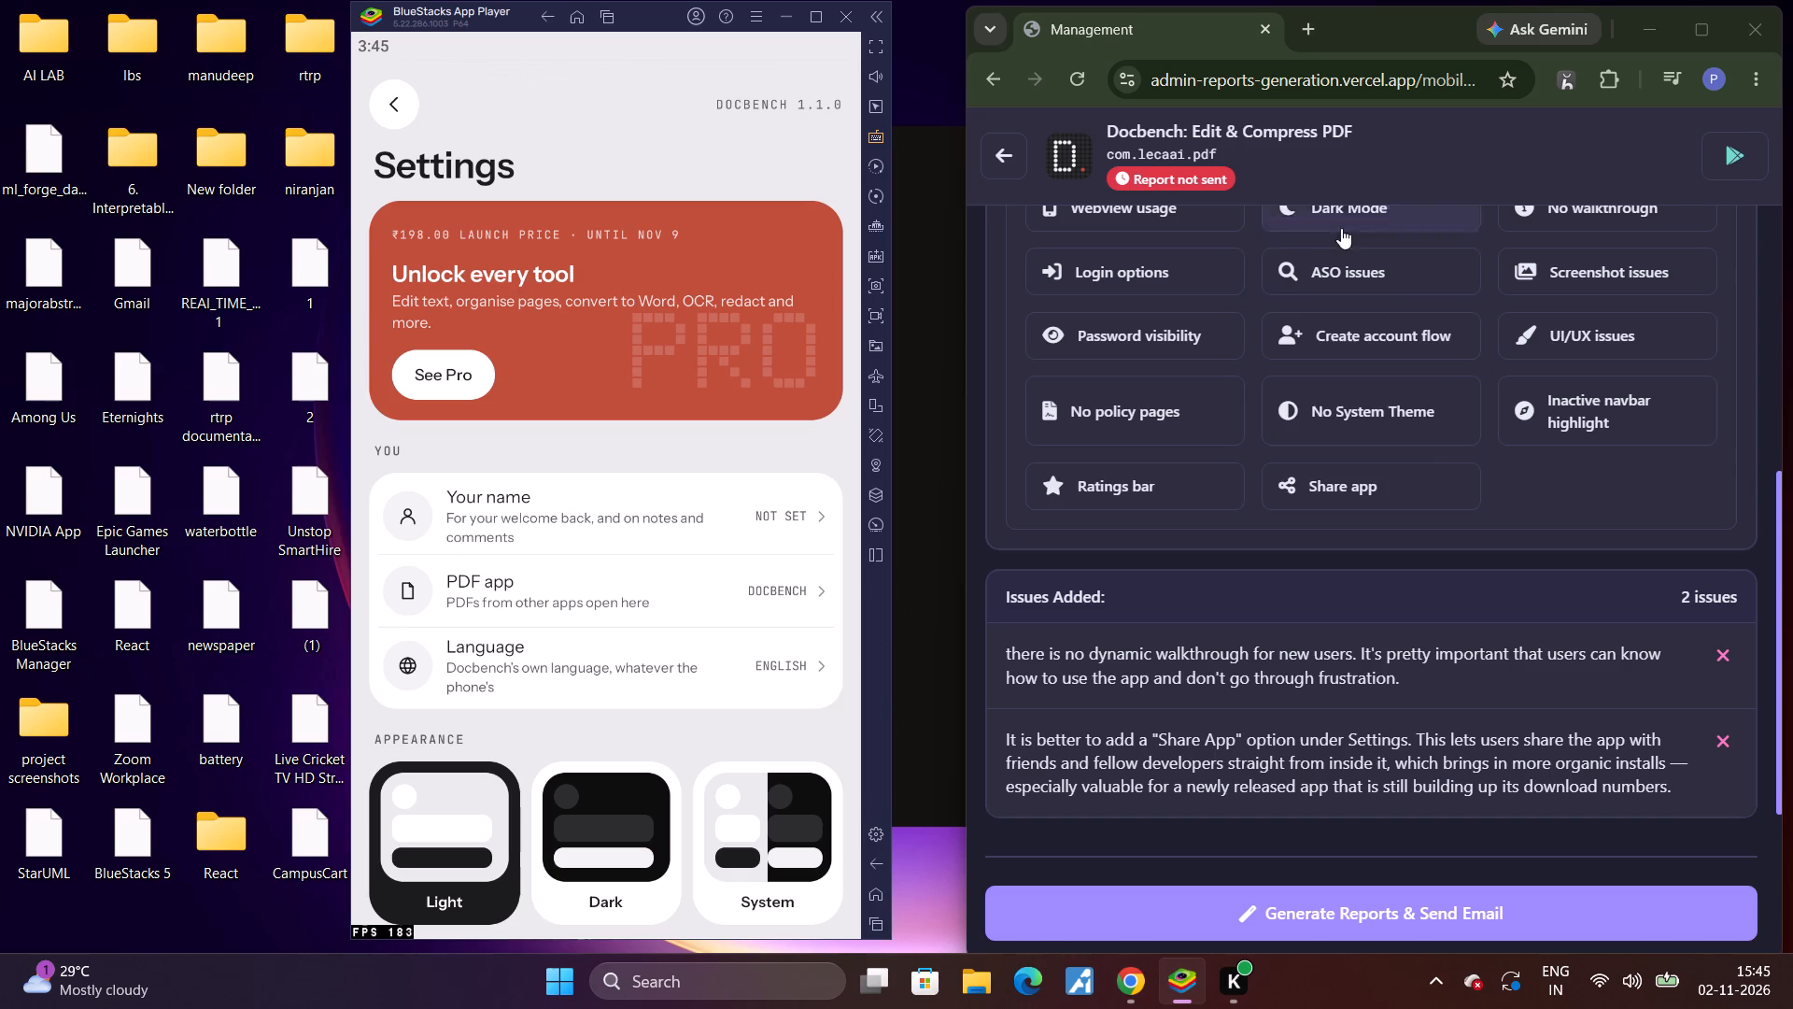
Add the custom issue "app is a bit laggy" to the Docbench report in the desktop browser.
{"action": "scroll", "coordinate": [1361, 506], "scroll_direction": "up", "scroll_amount": 5}
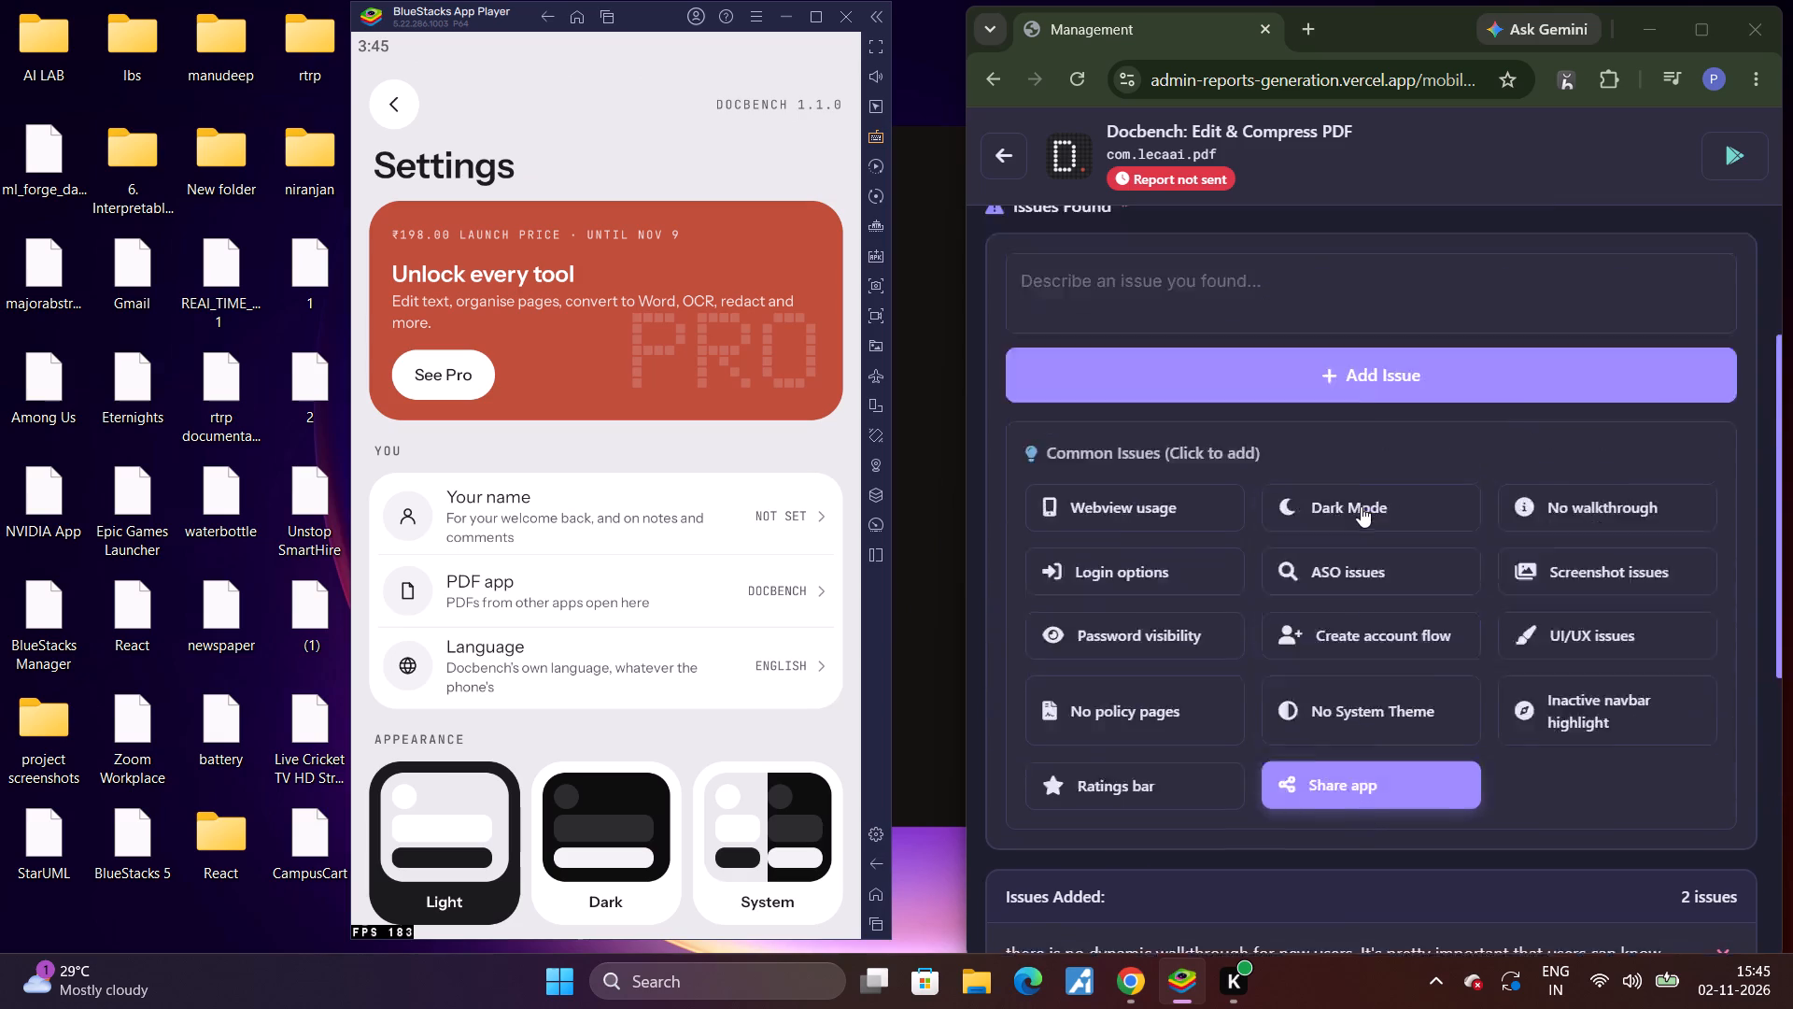
{"action": "left_click", "coordinate": [1166, 585]}
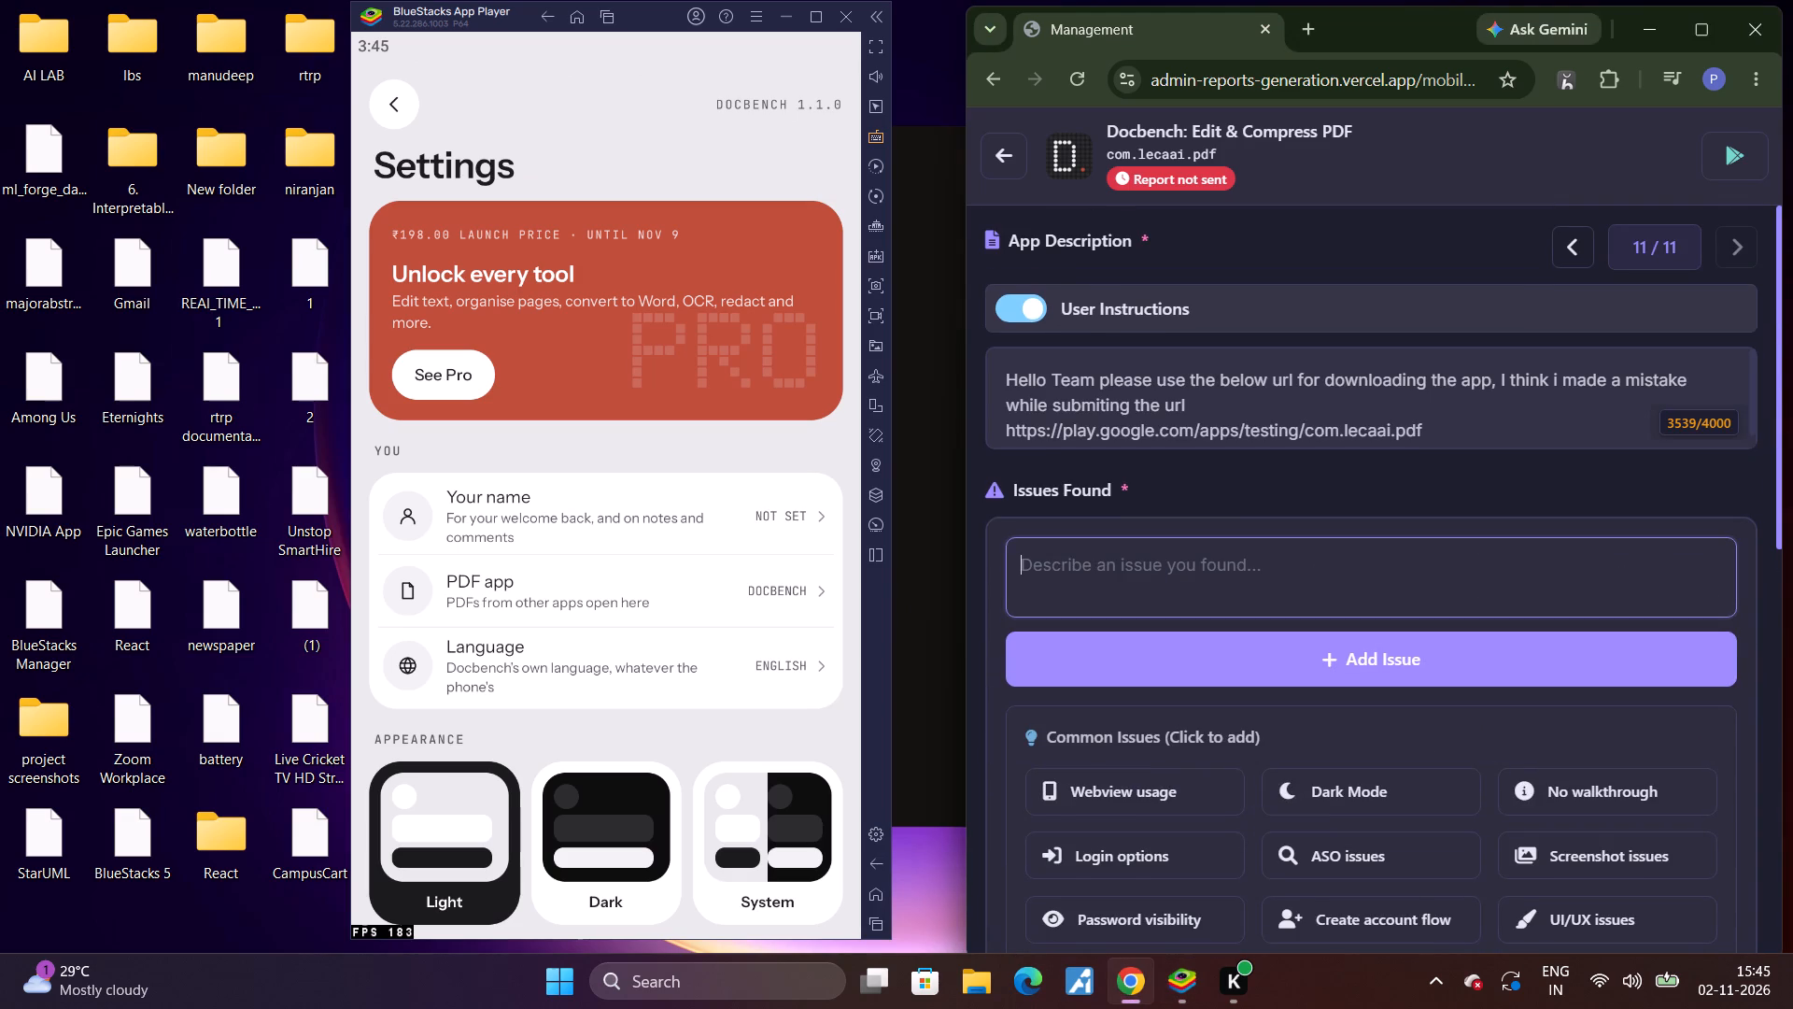
{"action": "type", "text": "app is a bit laggy"}
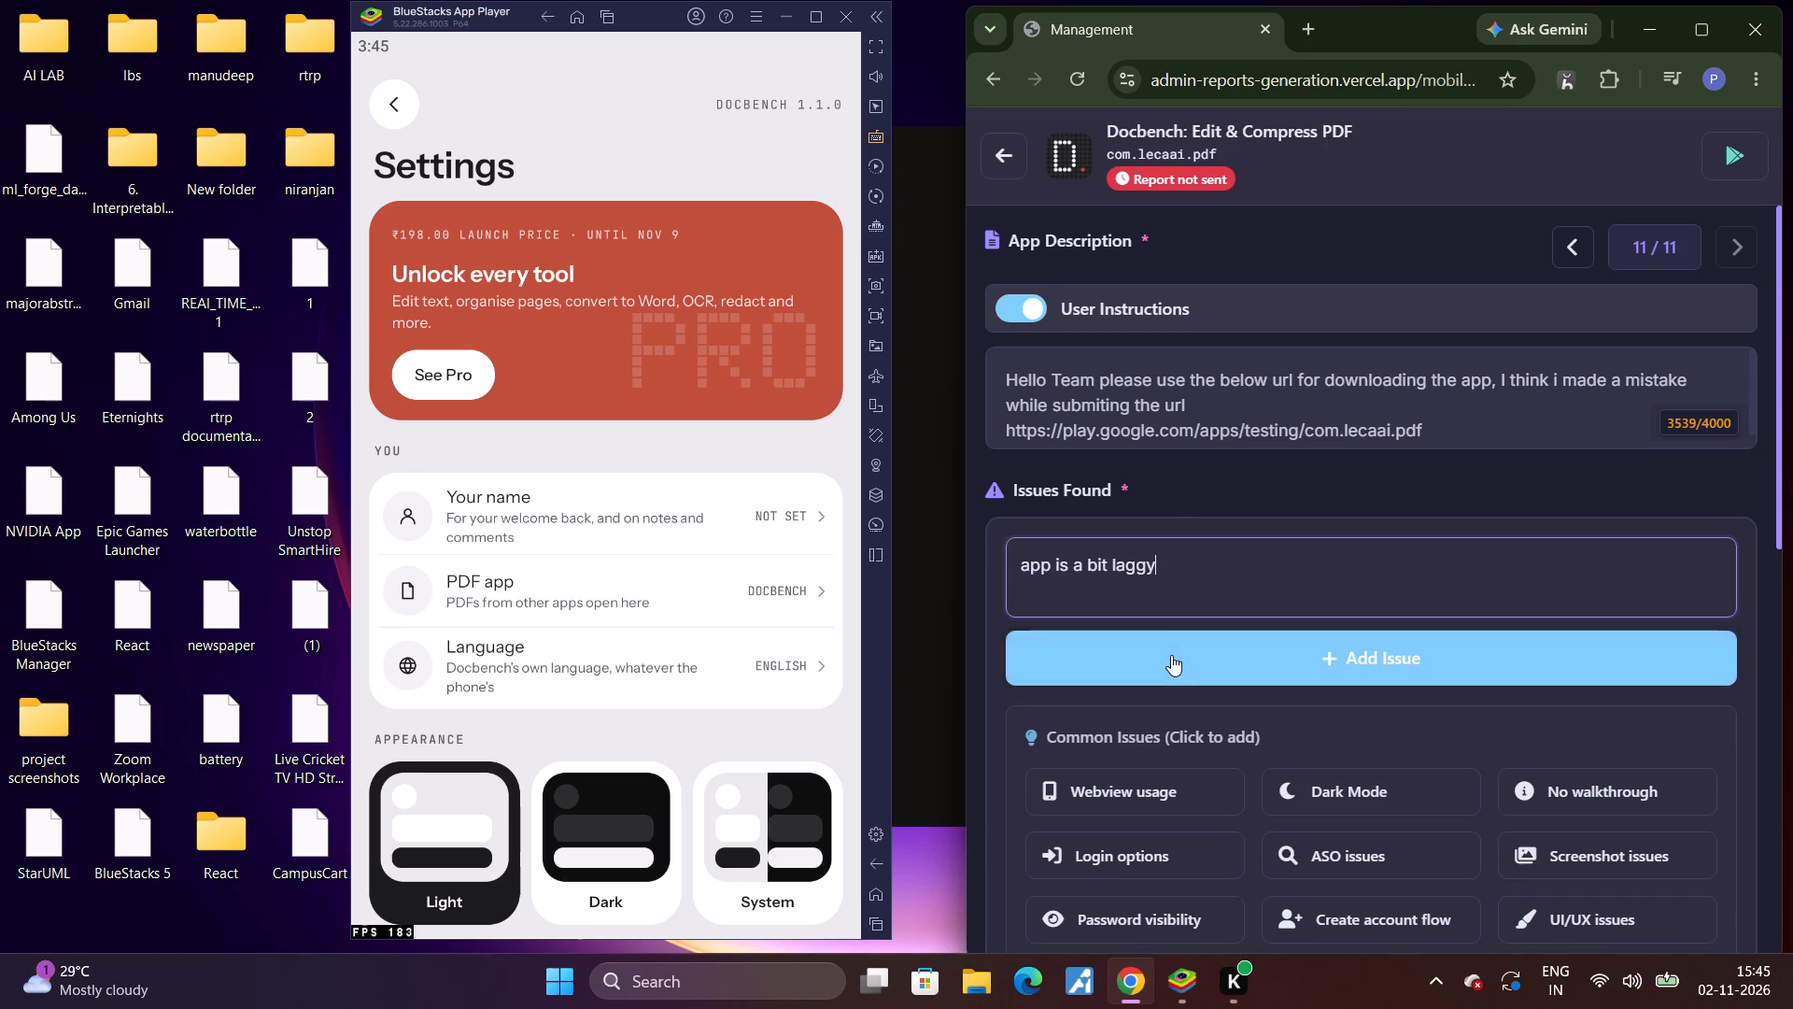
{"action": "left_click", "coordinate": [1171, 655]}
Generate the Docbench reports and send the email.
{"action": "scroll", "coordinate": [1166, 658], "scroll_direction": "down", "scroll_amount": 7}
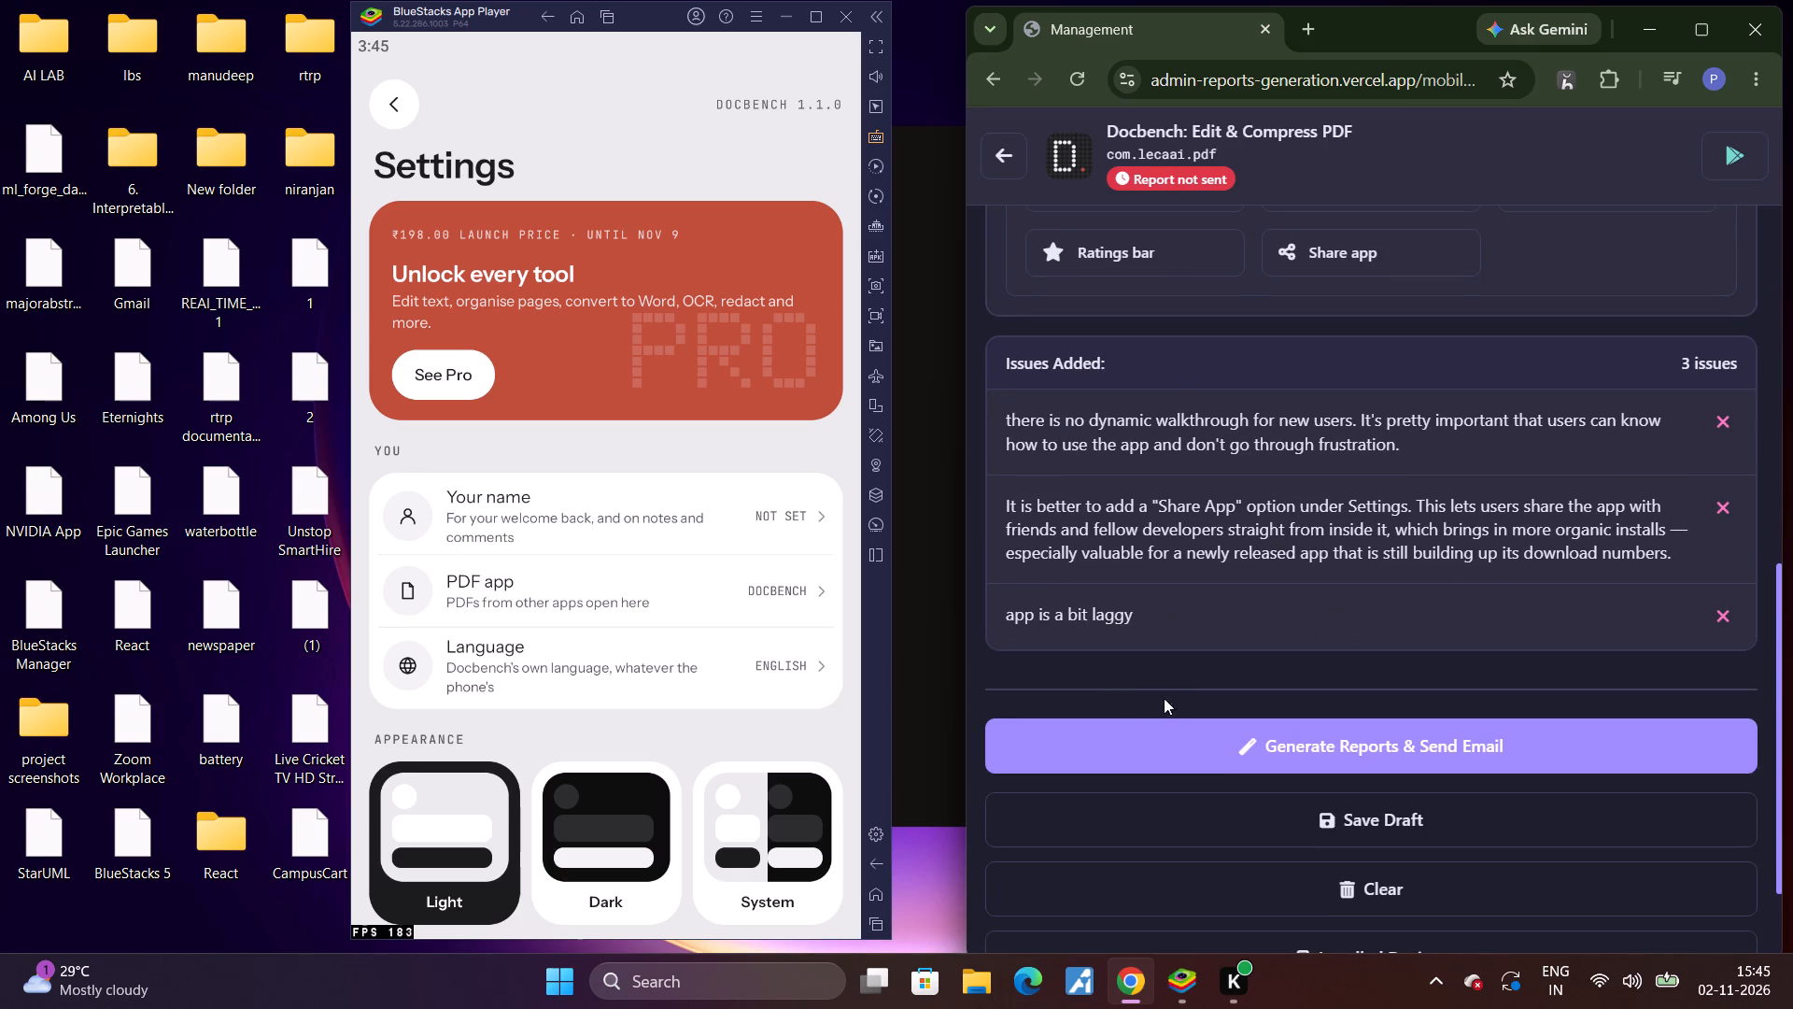
{"action": "left_click", "coordinate": [1089, 729]}
Leave the Docbench report and filter the desktop browser's app list from 29-10-2026 to 29-10-2026.
{"action": "scroll", "coordinate": [1089, 729], "scroll_direction": "up", "scroll_amount": 8}
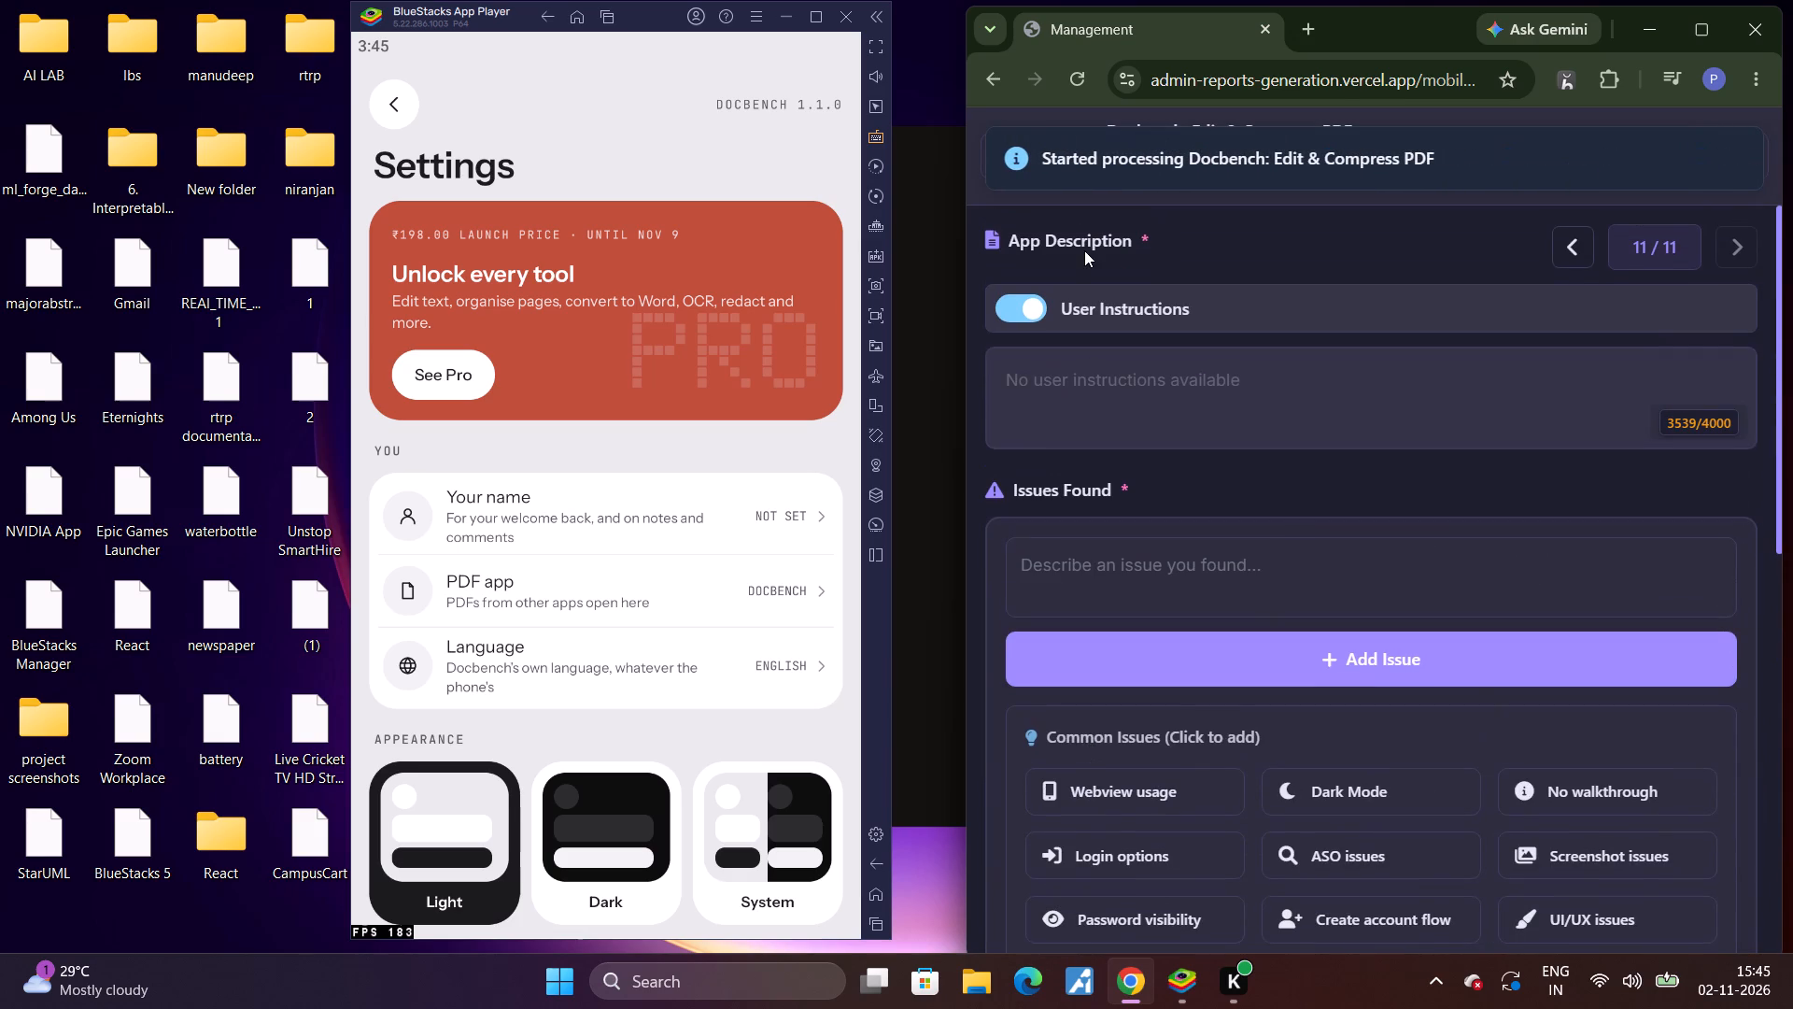
{"action": "left_click", "coordinate": [982, 155]}
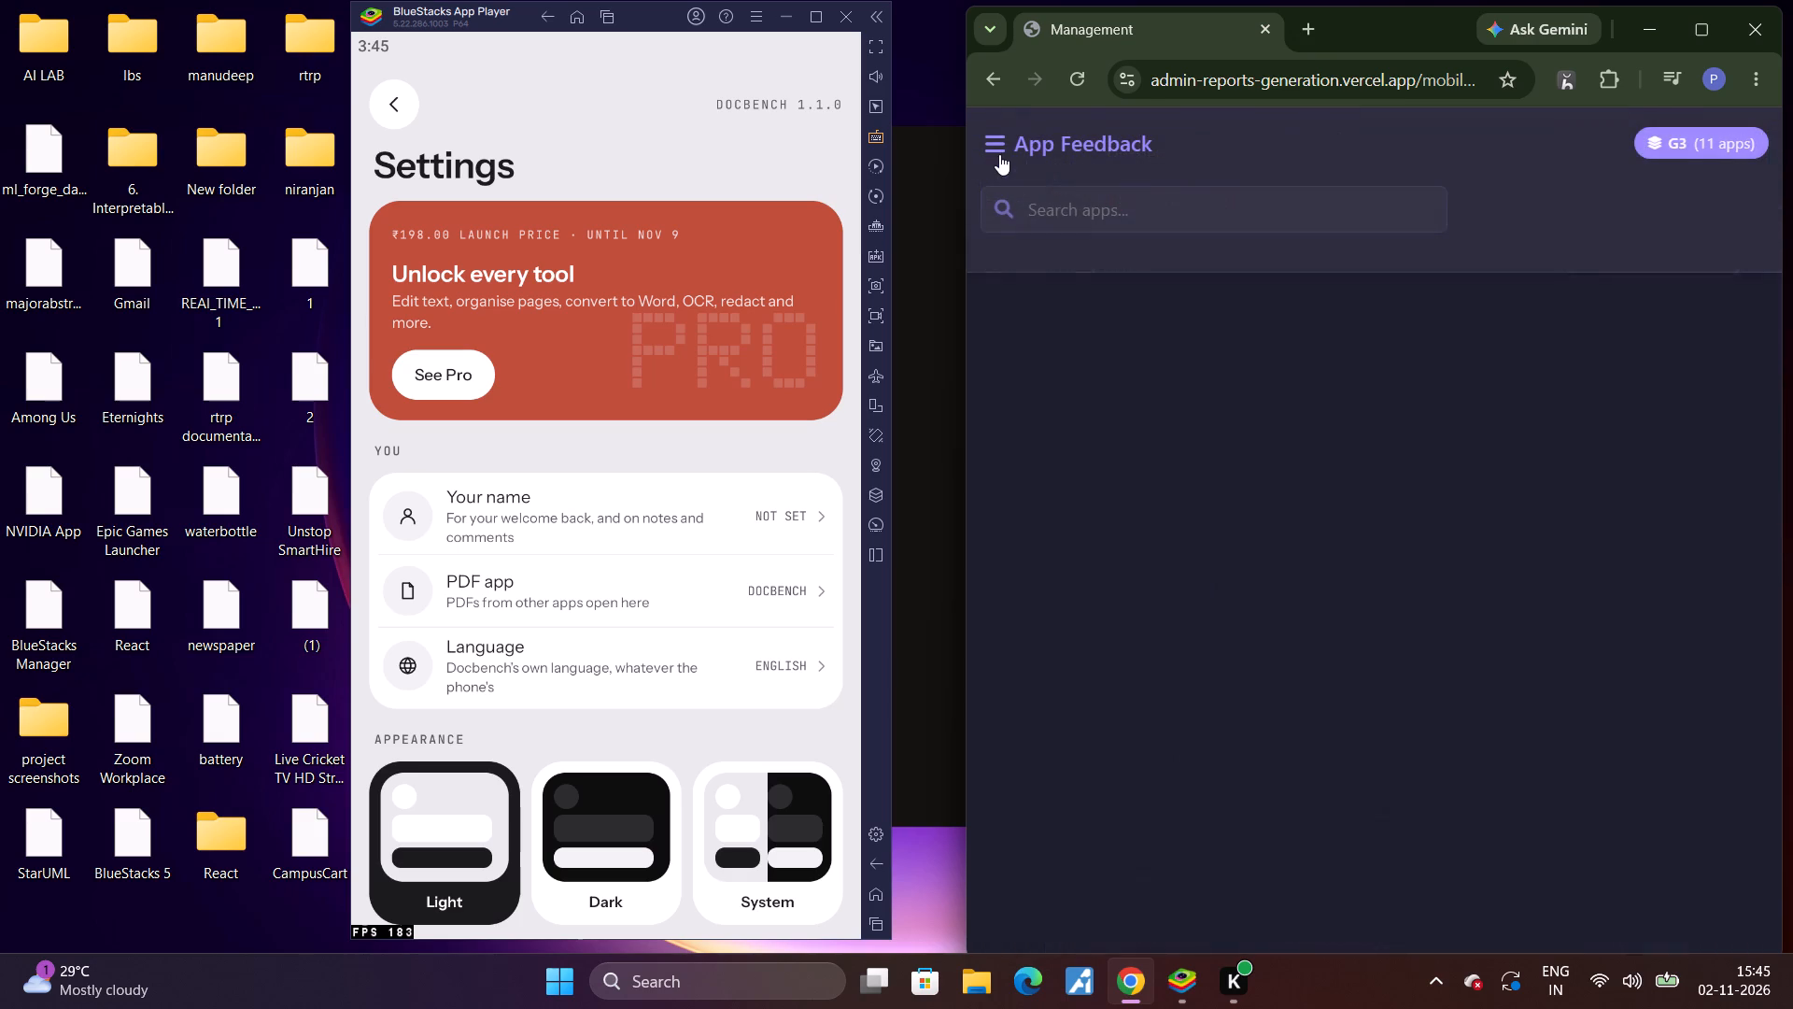
{"action": "left_click", "coordinate": [1004, 154]}
{"action": "scroll", "coordinate": [1121, 737], "scroll_direction": "down", "scroll_amount": 3}
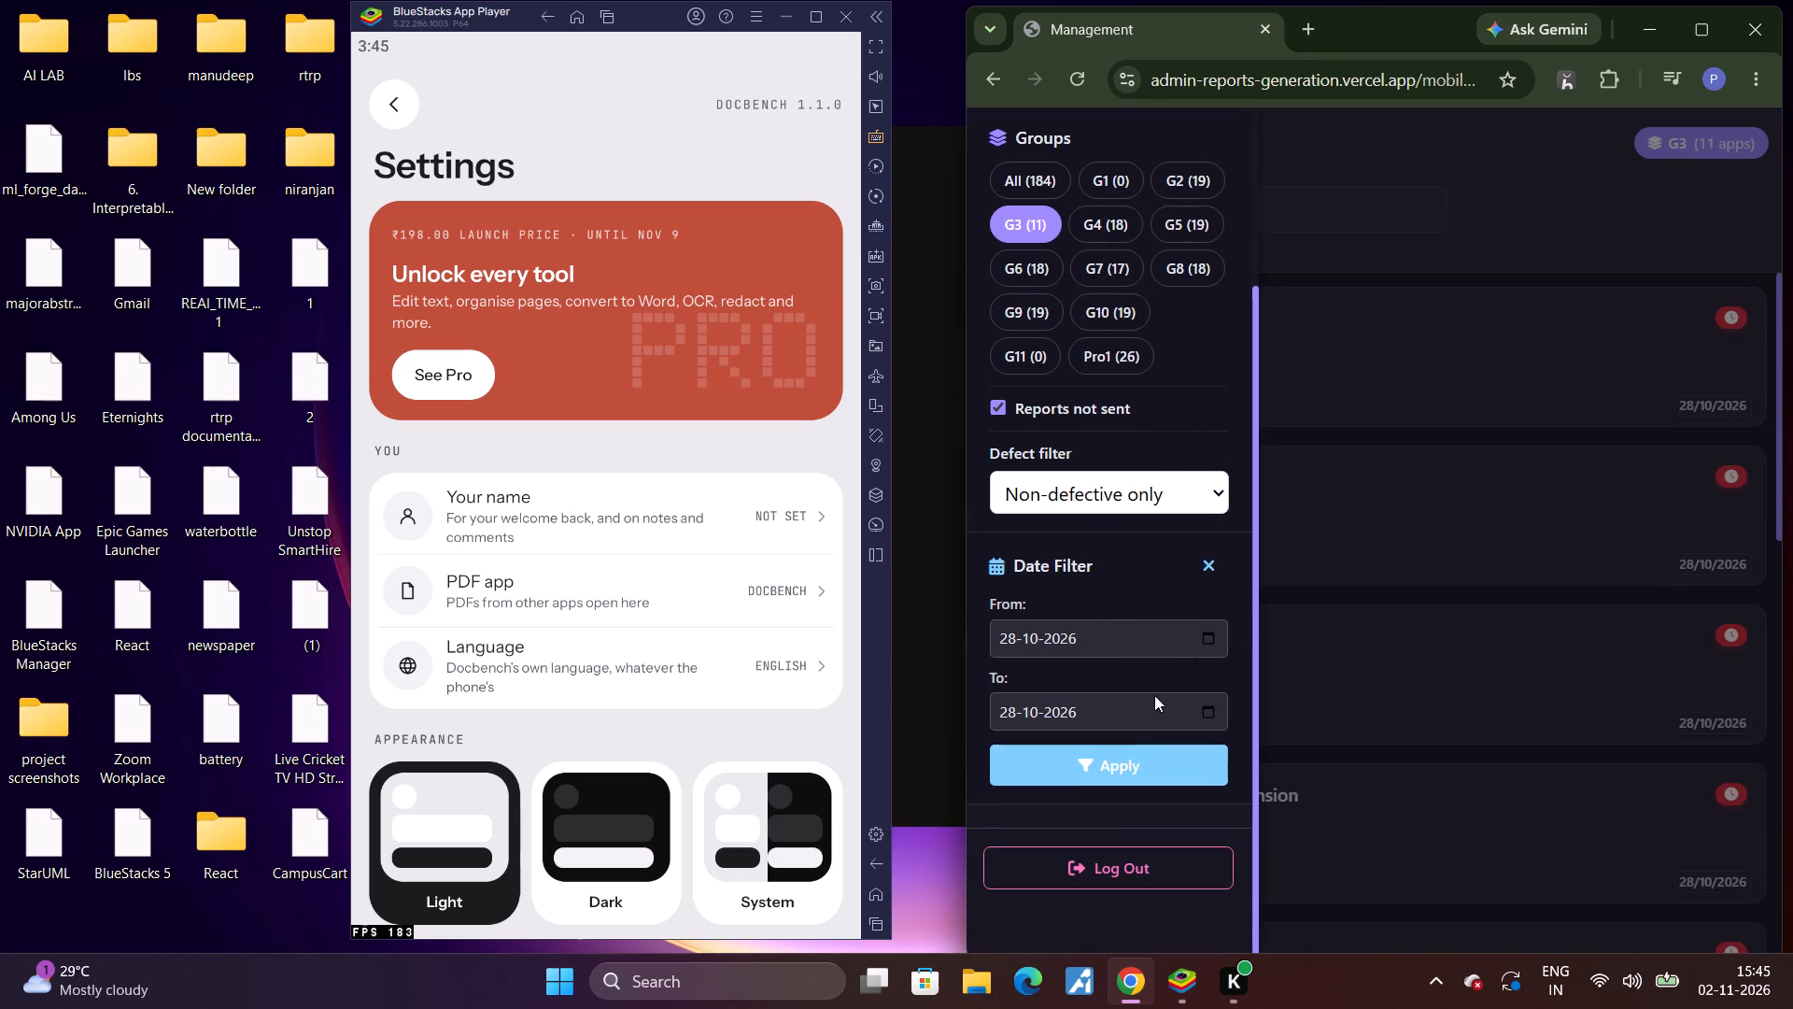
{"action": "left_click", "coordinate": [1204, 636]}
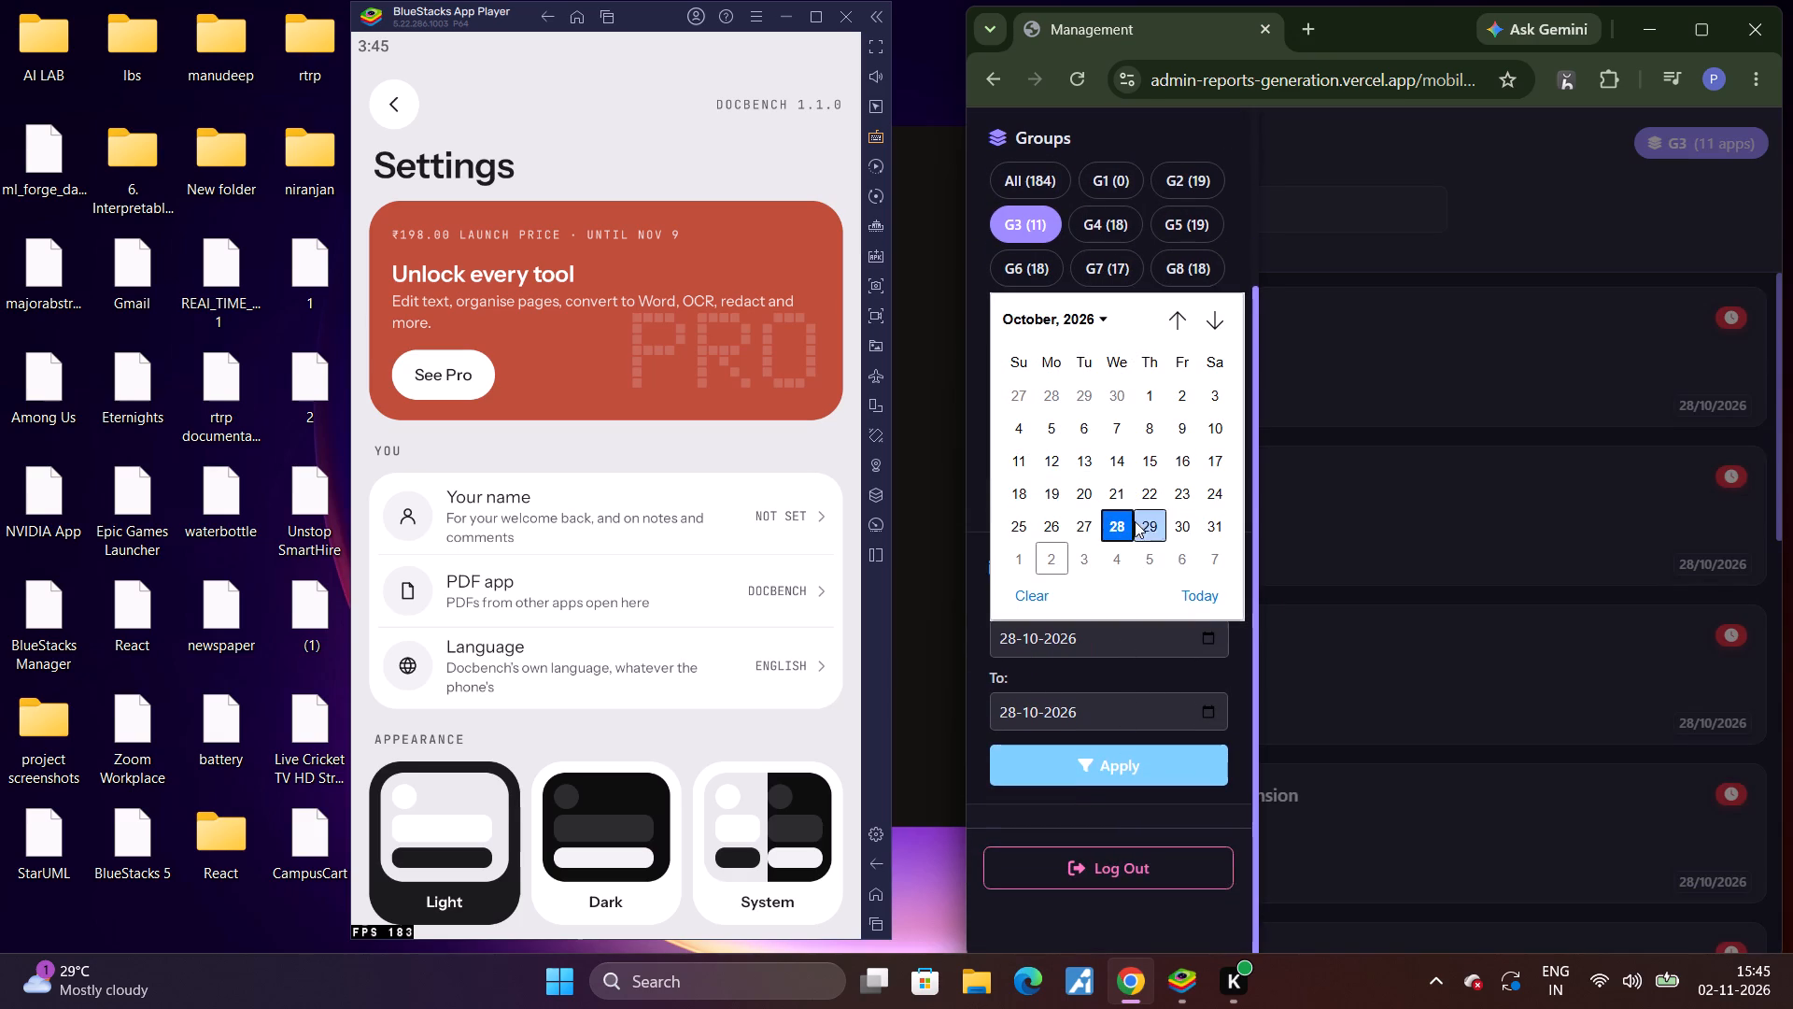
{"action": "left_click", "coordinate": [1155, 520]}
{"action": "left_click", "coordinate": [1210, 701]}
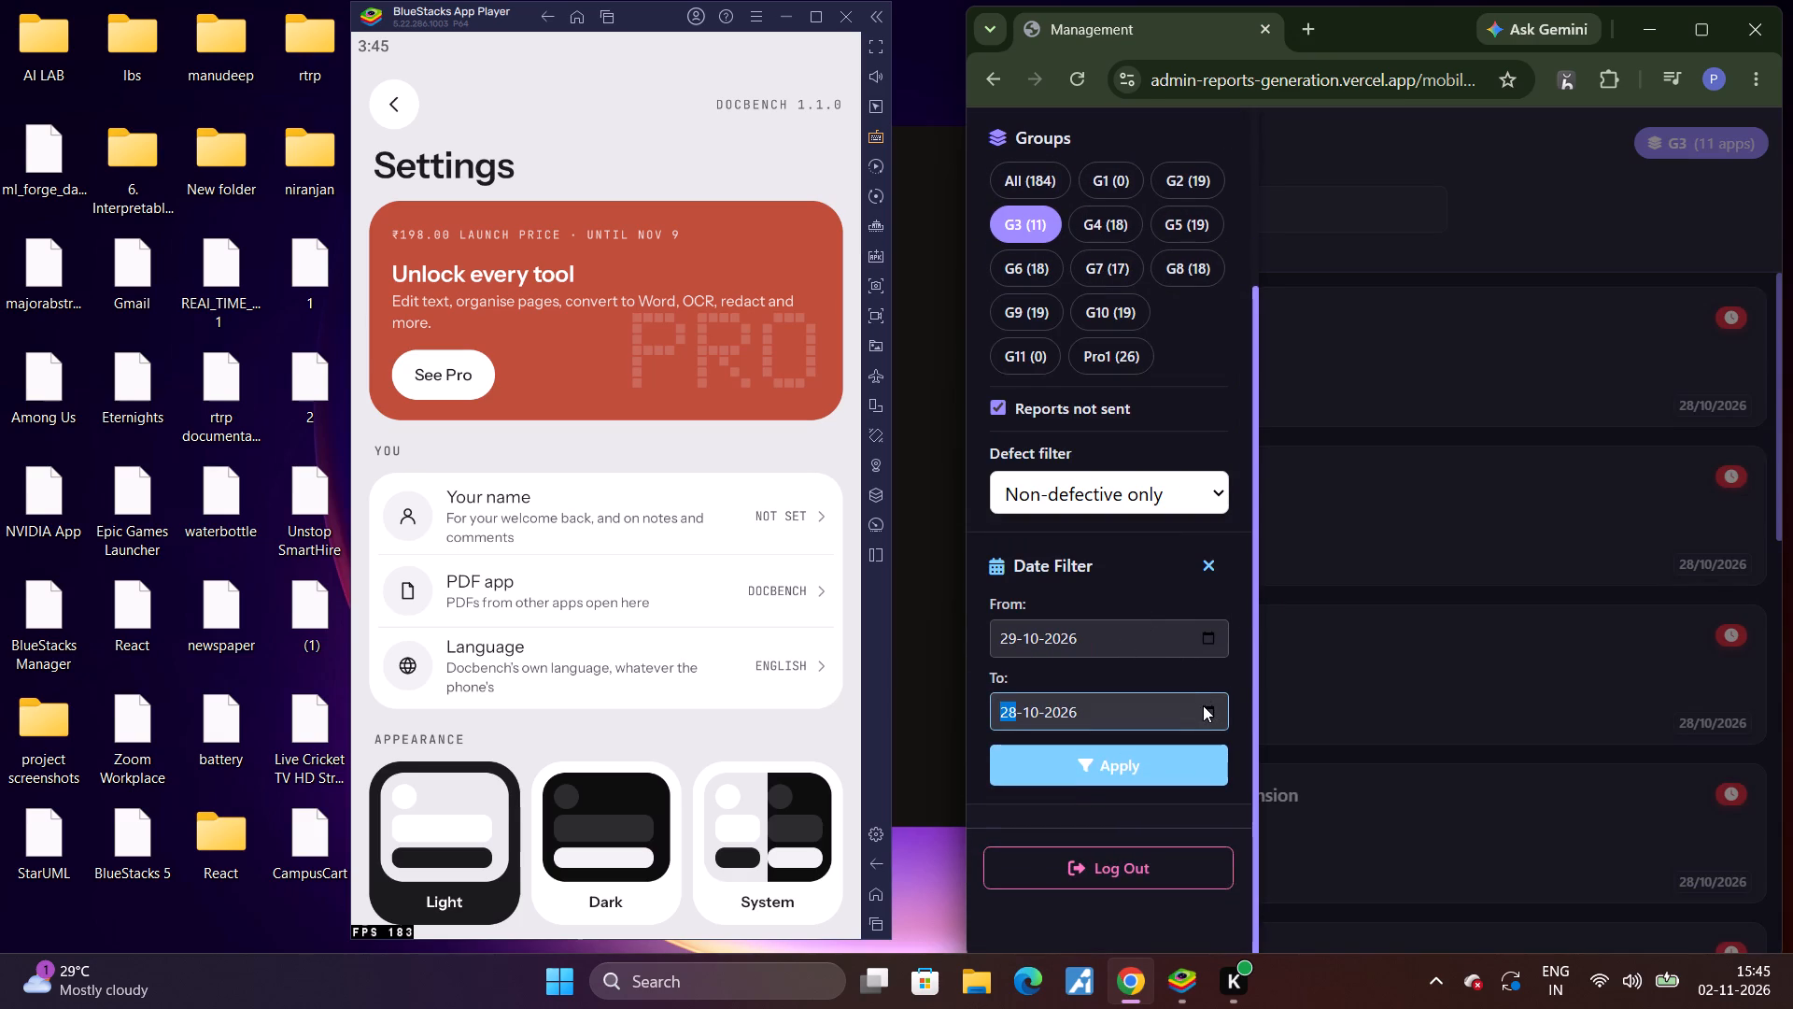
{"action": "left_click", "coordinate": [1203, 705]}
{"action": "left_click", "coordinate": [1135, 589]}
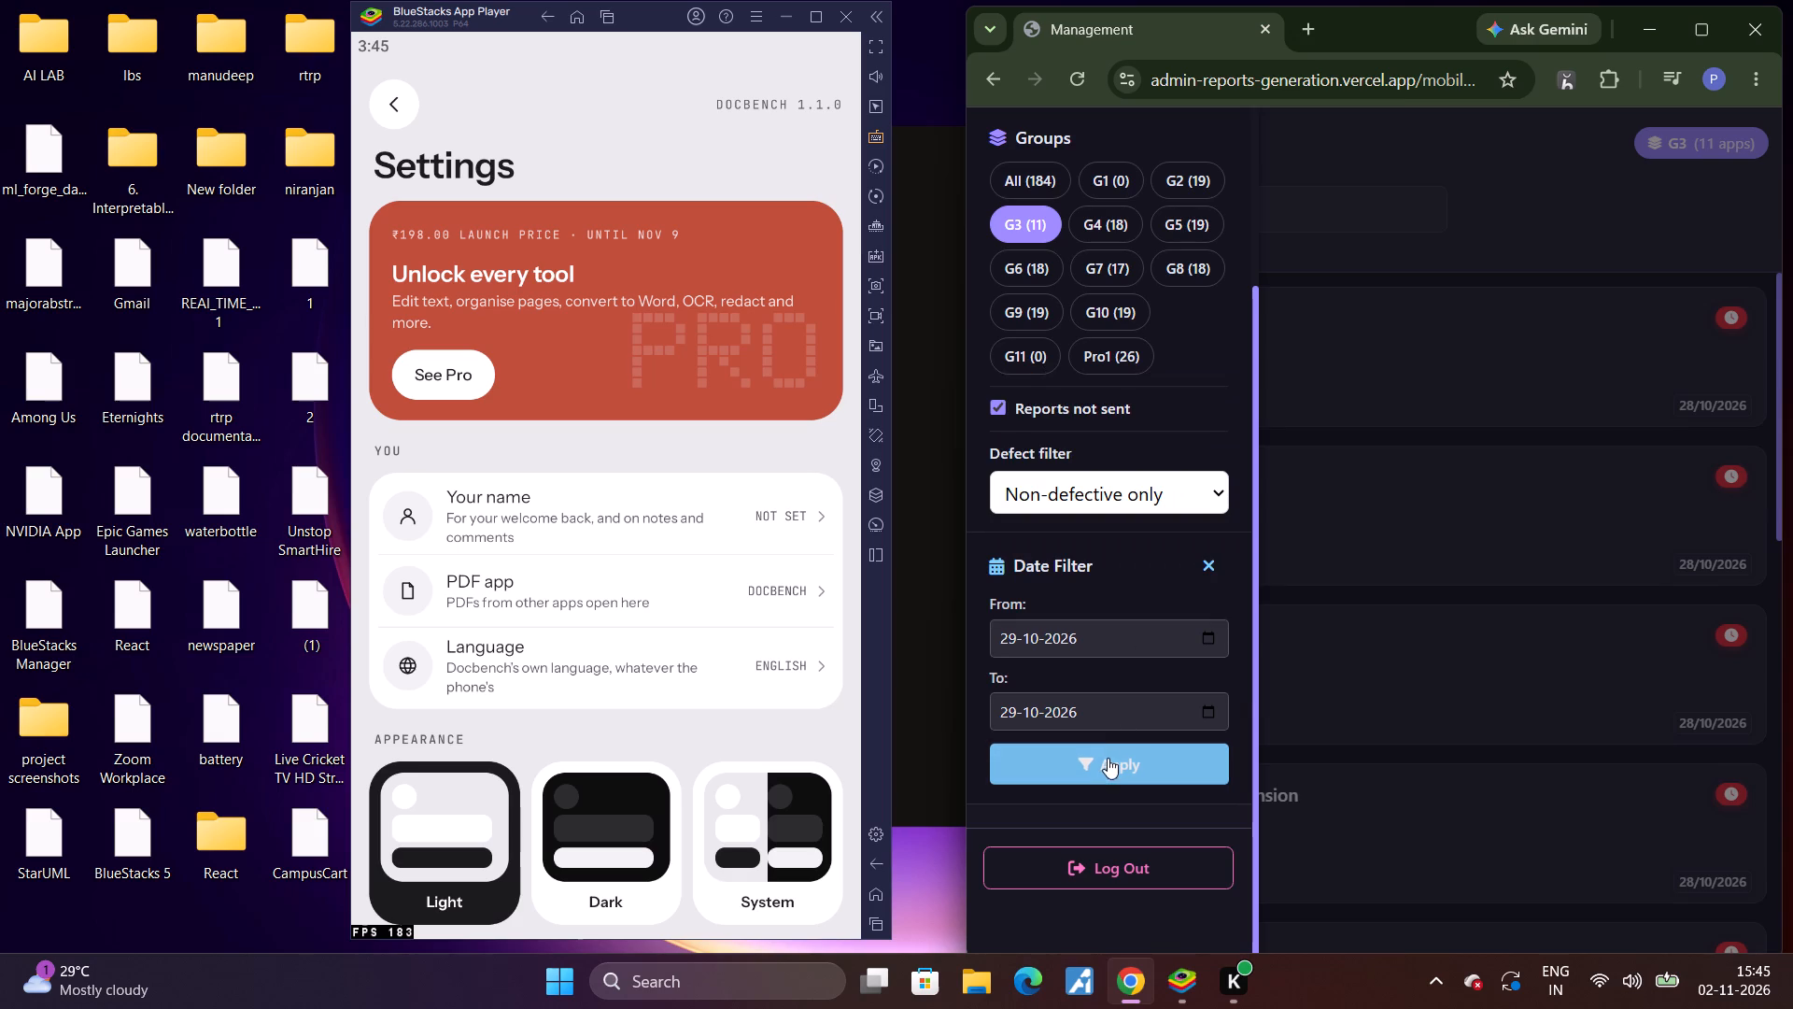
{"action": "left_click", "coordinate": [1106, 760]}
Uninstall Docbench from its Play Store page in the emulator.
{"action": "left_click", "coordinate": [871, 928]}
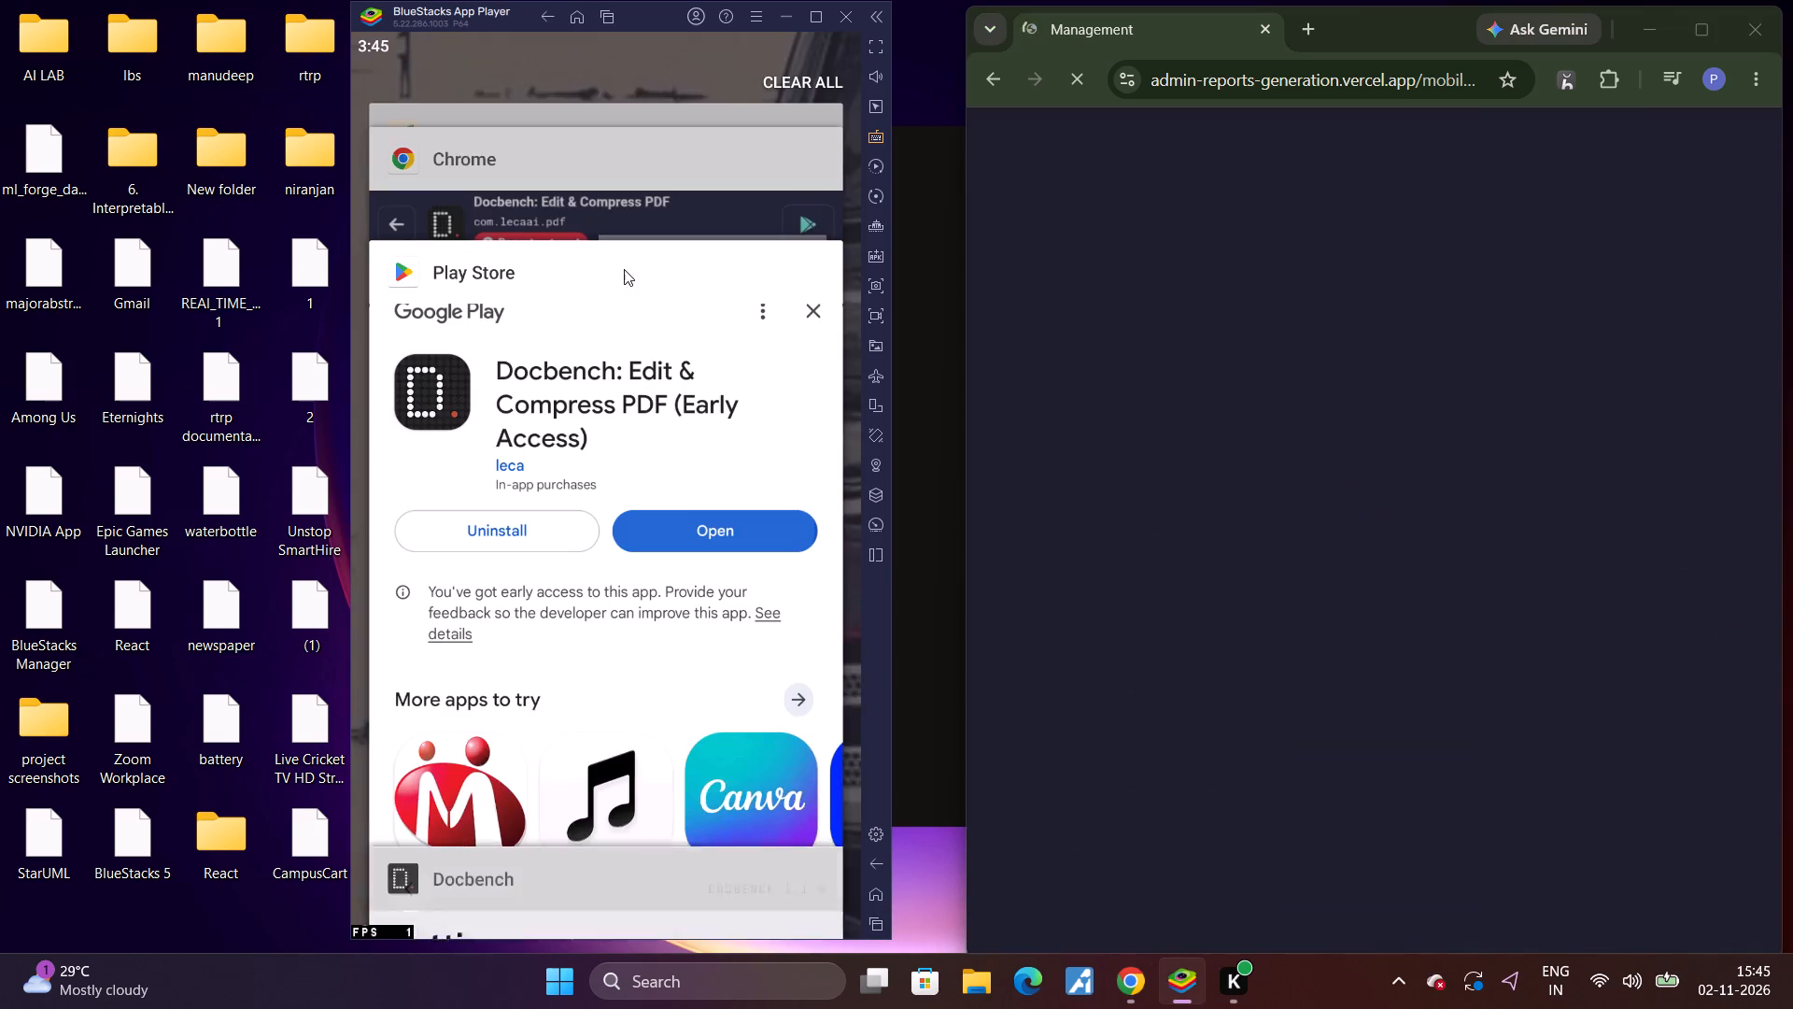
{"action": "left_click", "coordinate": [624, 267]}
{"action": "left_click", "coordinate": [494, 359]}
{"action": "left_click", "coordinate": [761, 531]}
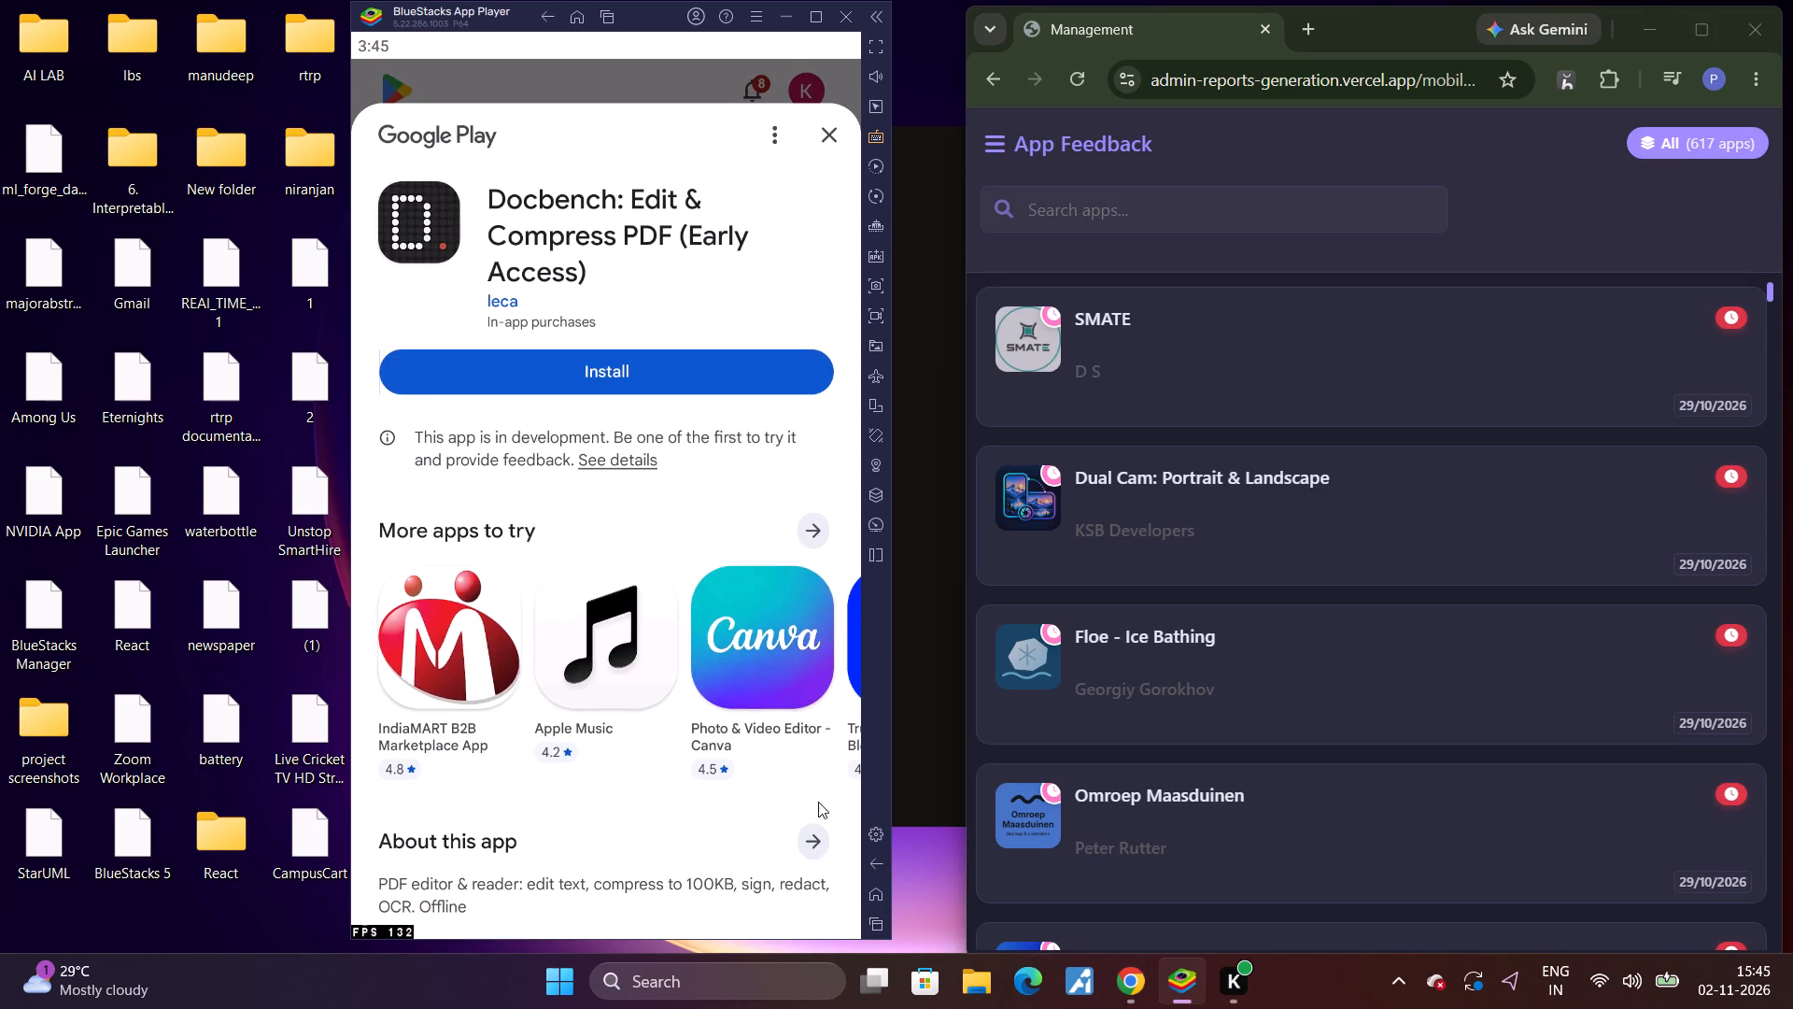
Return to the app list in the emulator's Chrome and filter it from 10/29/2026 to 10/29/2026.
{"action": "left_click", "coordinate": [870, 915]}
{"action": "left_click", "coordinate": [688, 377]}
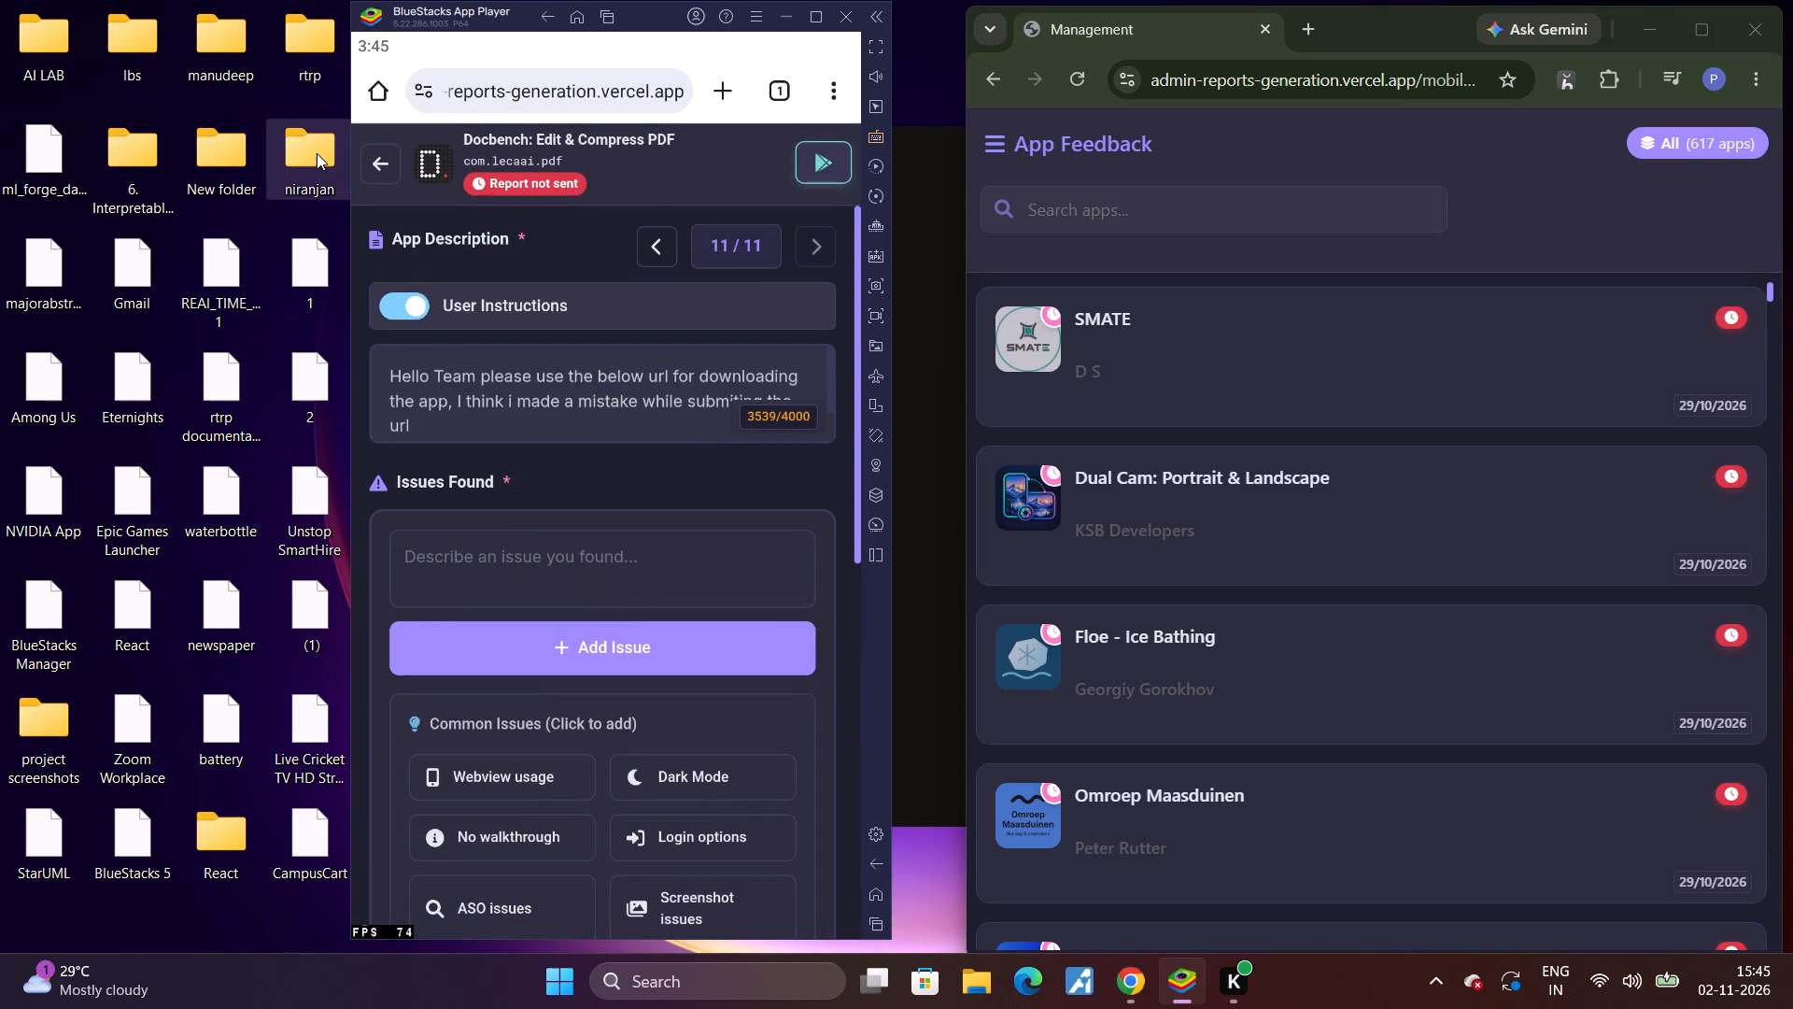
{"action": "left_click", "coordinate": [375, 167]}
{"action": "left_click", "coordinate": [381, 148]}
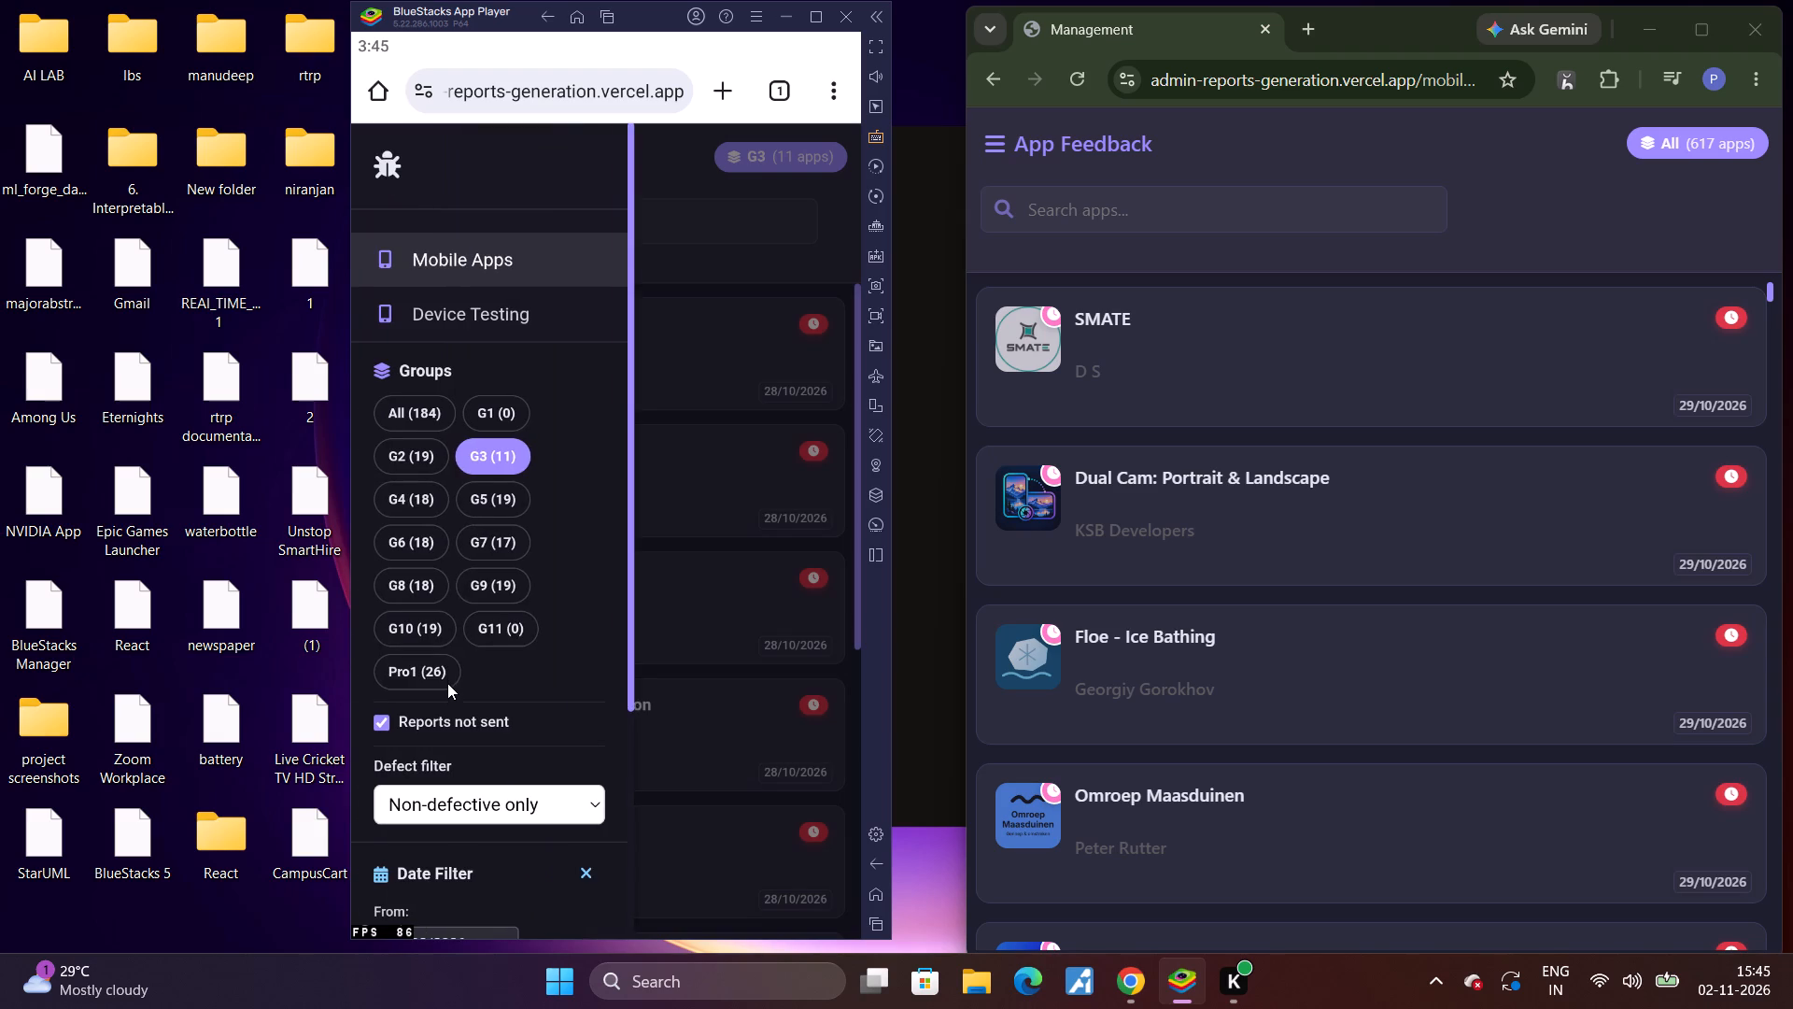
{"action": "scroll", "coordinate": [449, 662], "scroll_direction": "down", "scroll_amount": 3}
{"action": "left_click", "coordinate": [498, 634]}
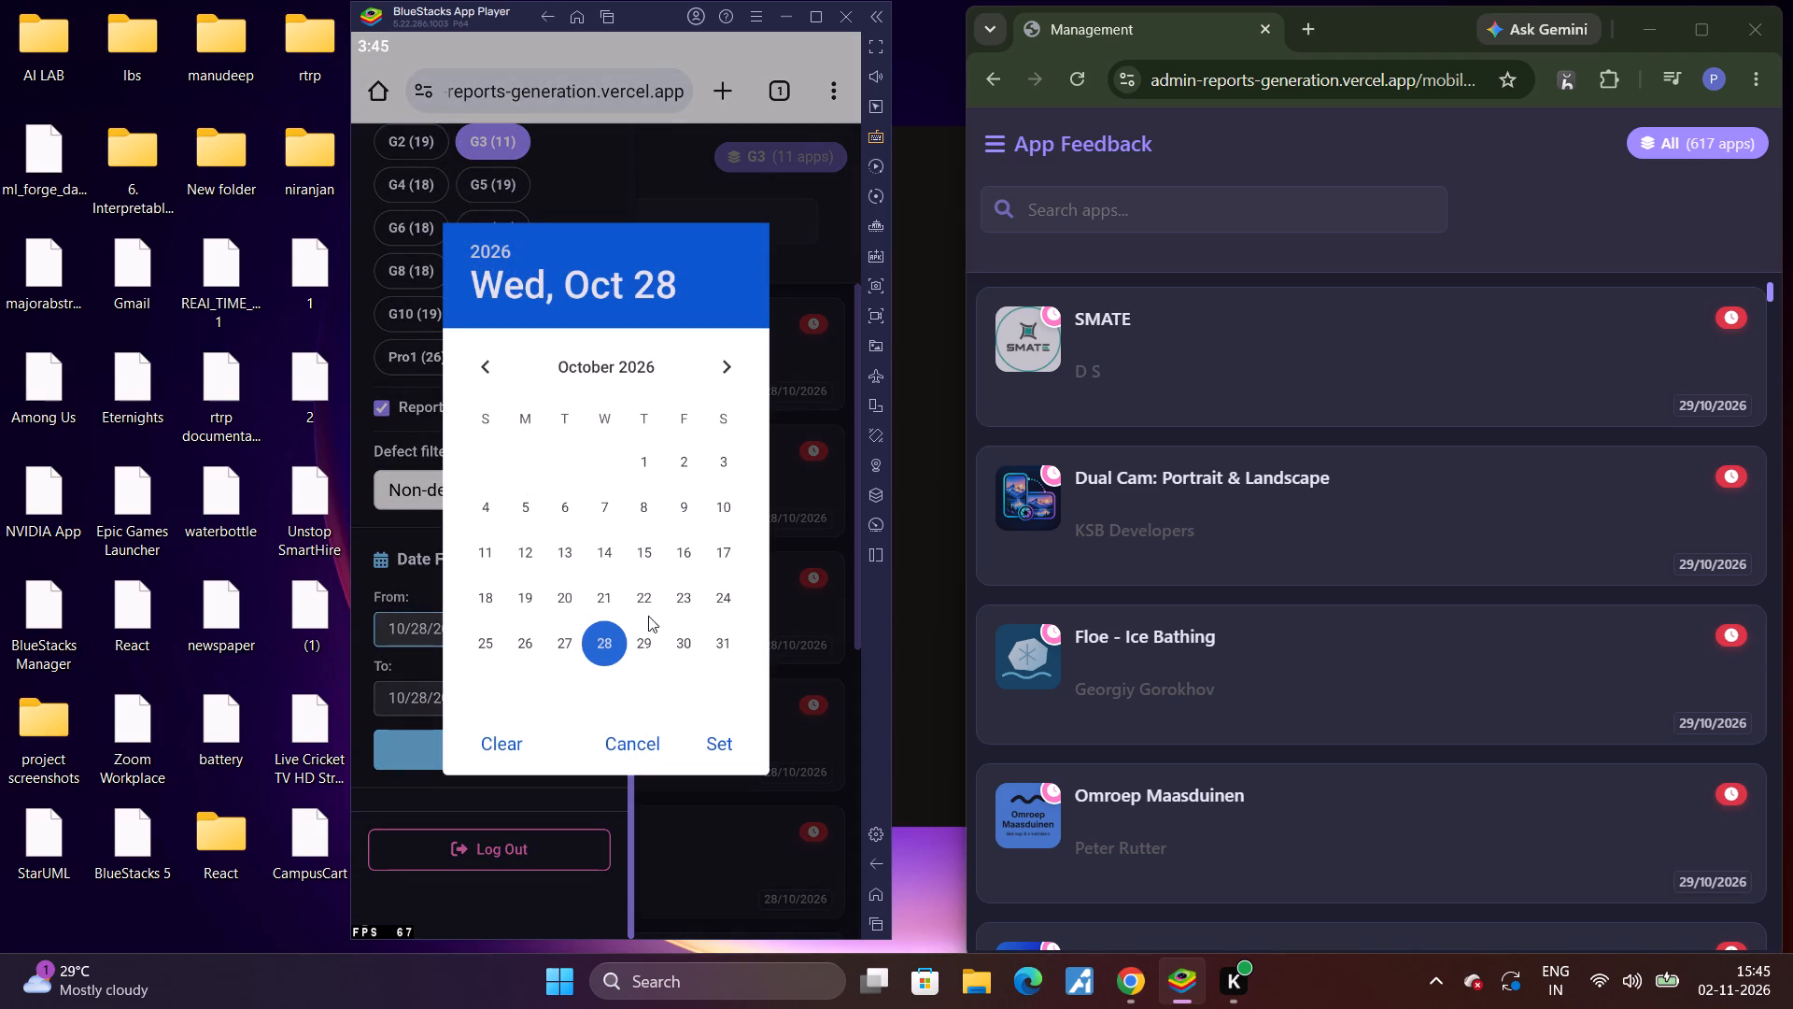
{"action": "left_click", "coordinate": [657, 641]}
{"action": "left_click", "coordinate": [702, 733]}
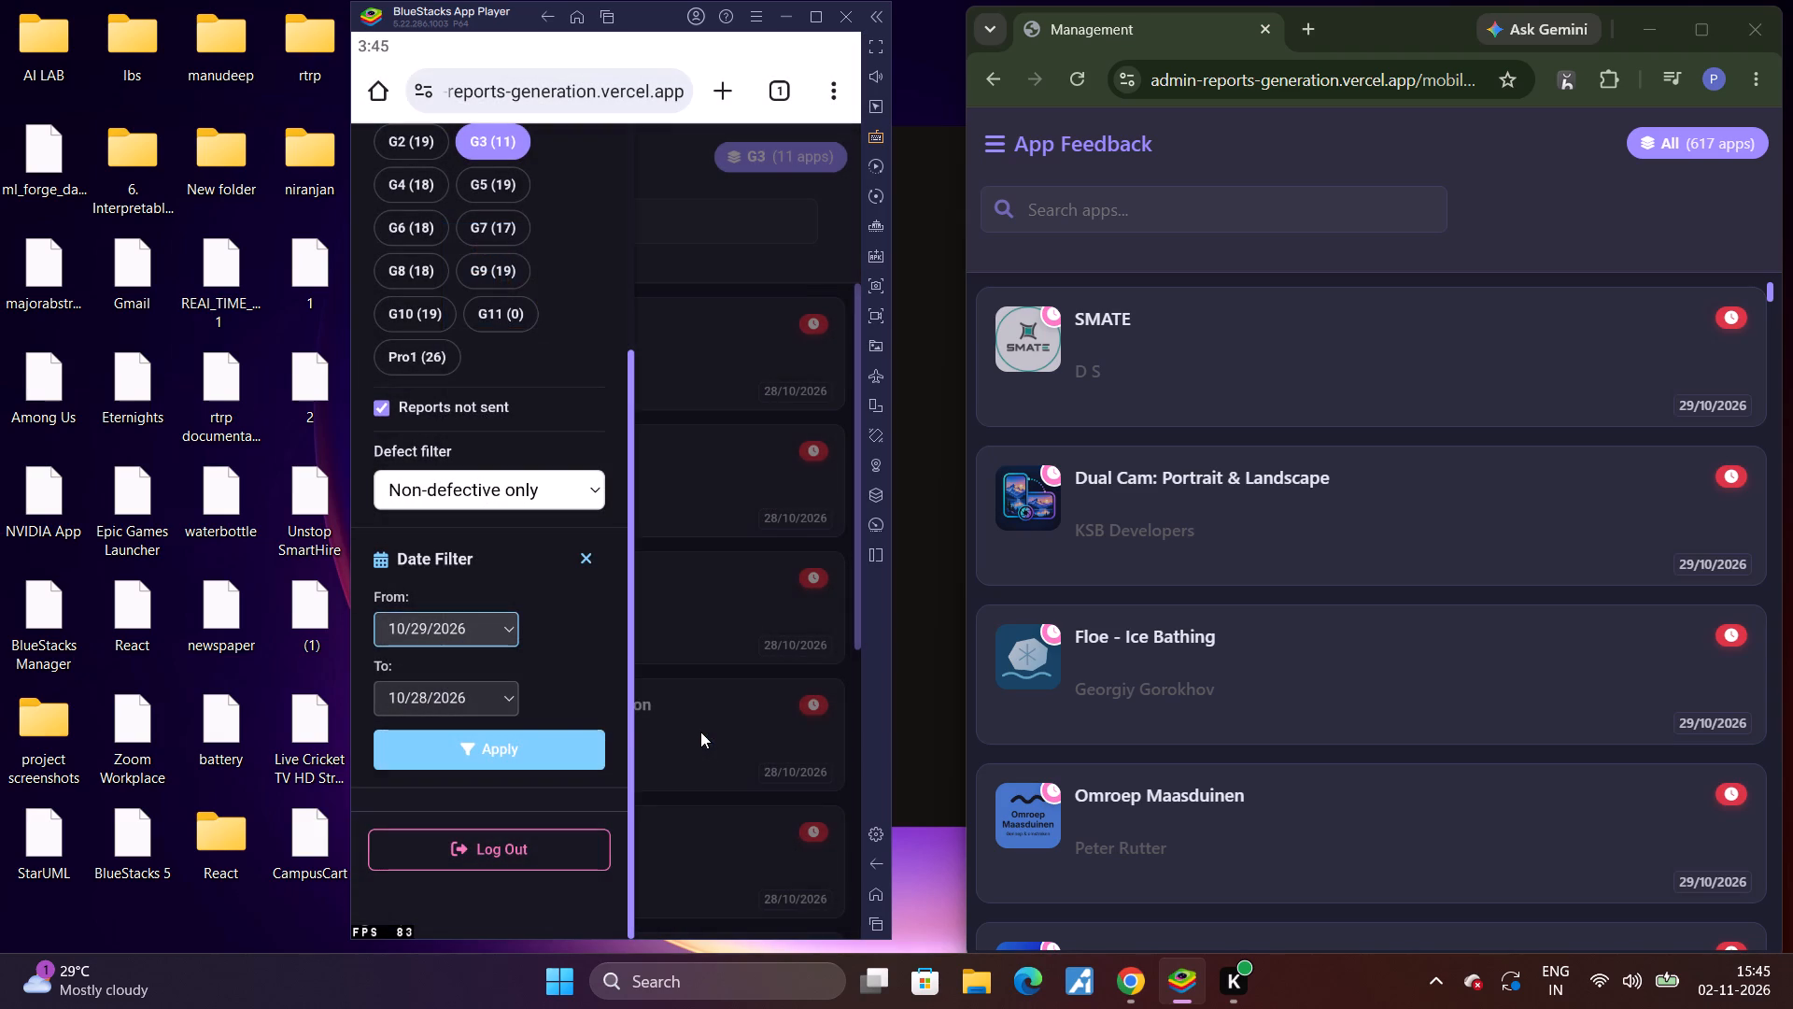
{"action": "left_click", "coordinate": [460, 701]}
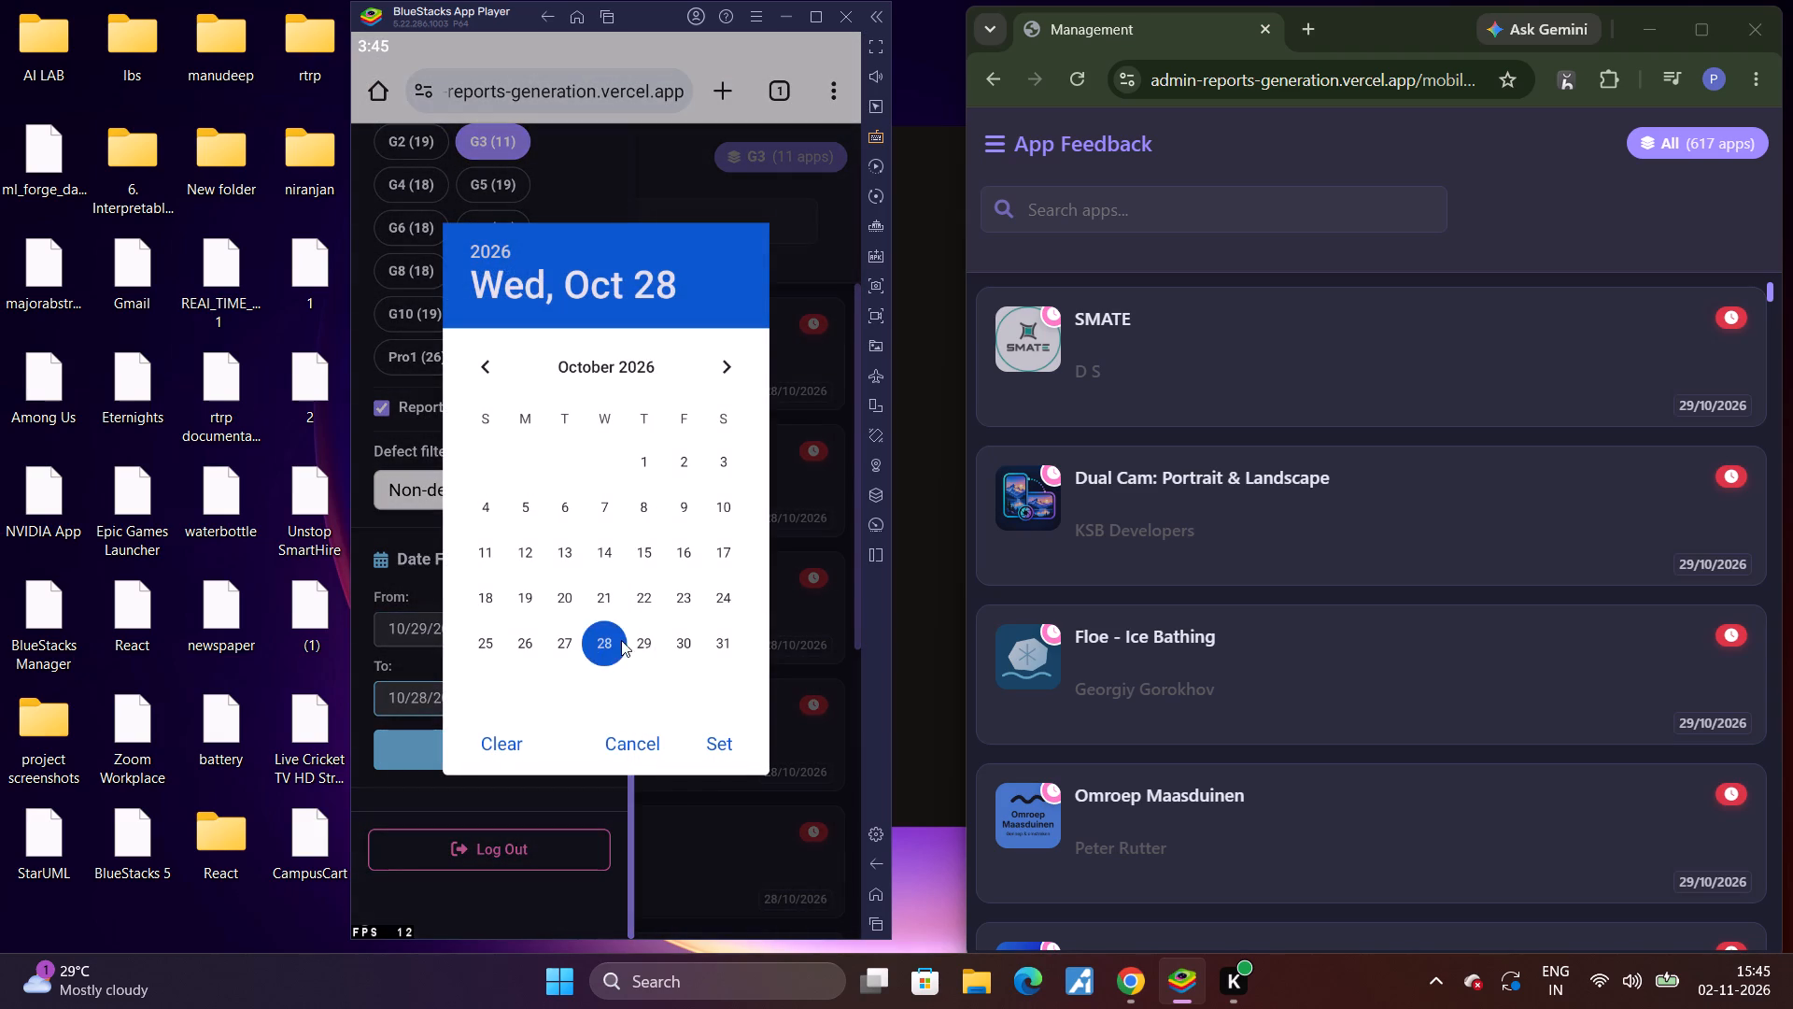
{"action": "left_click", "coordinate": [635, 640]}
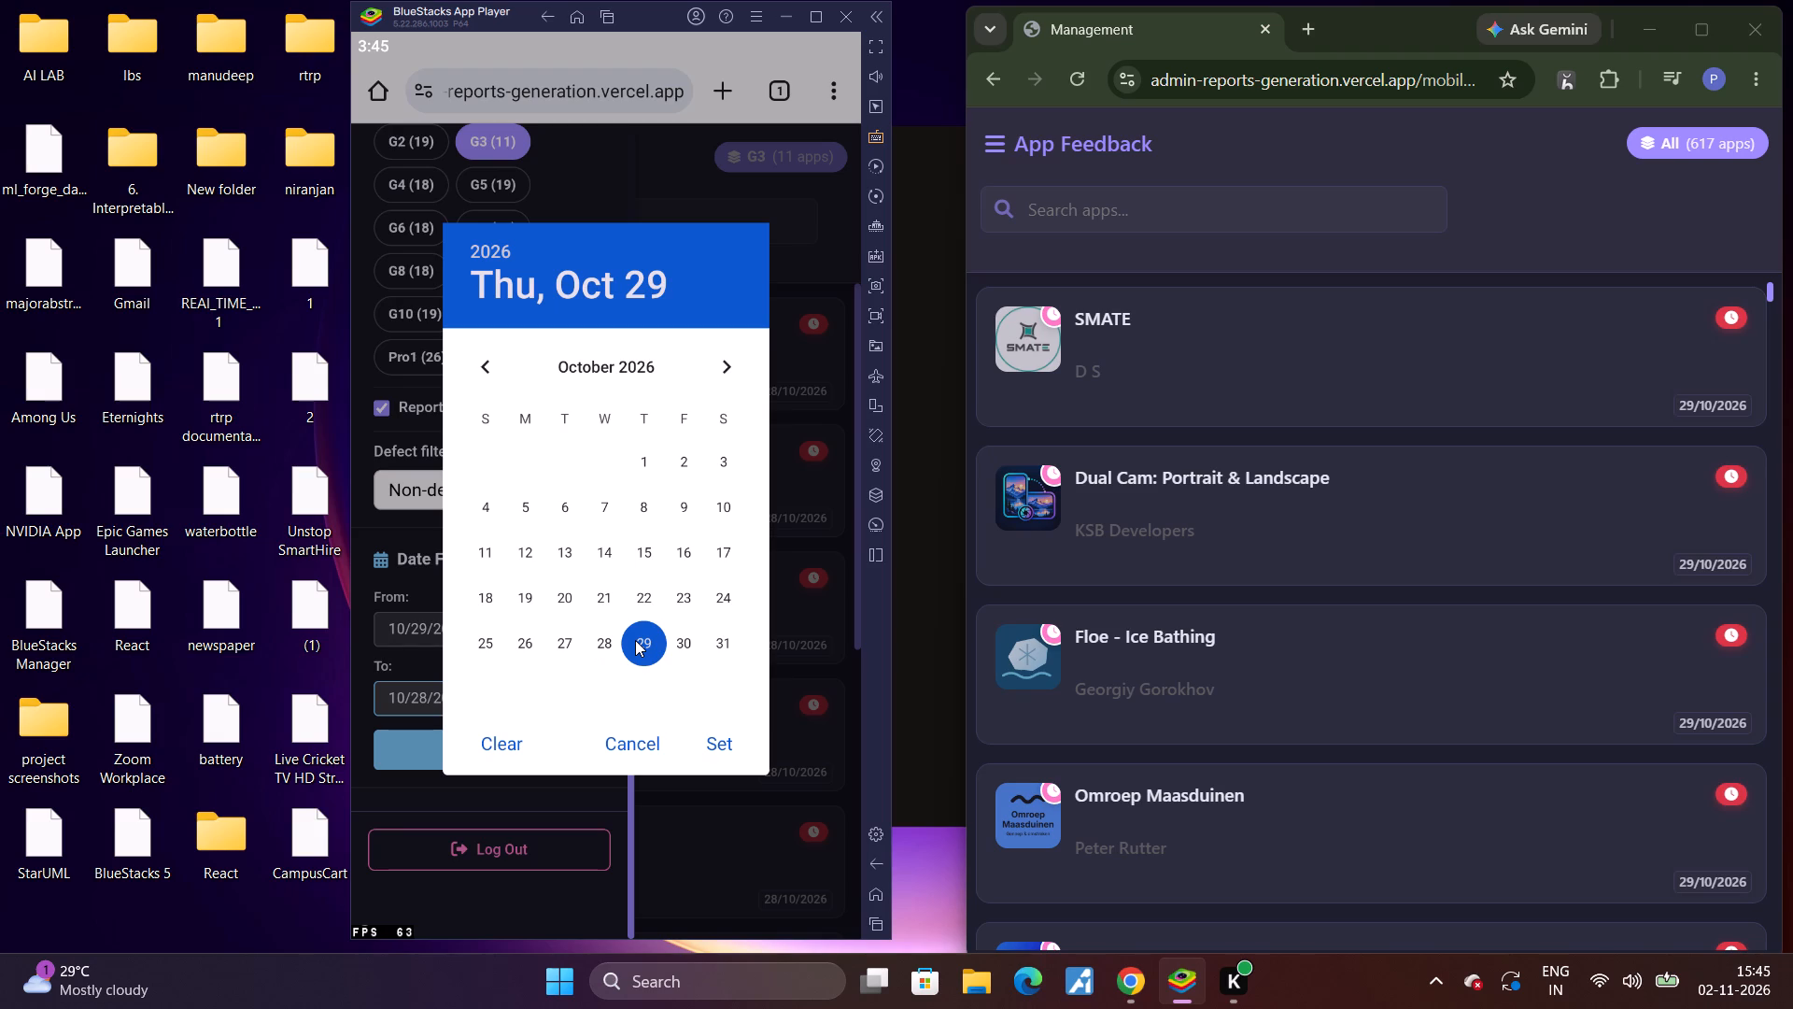
{"action": "left_click", "coordinate": [701, 736]}
{"action": "left_click", "coordinate": [466, 757]}
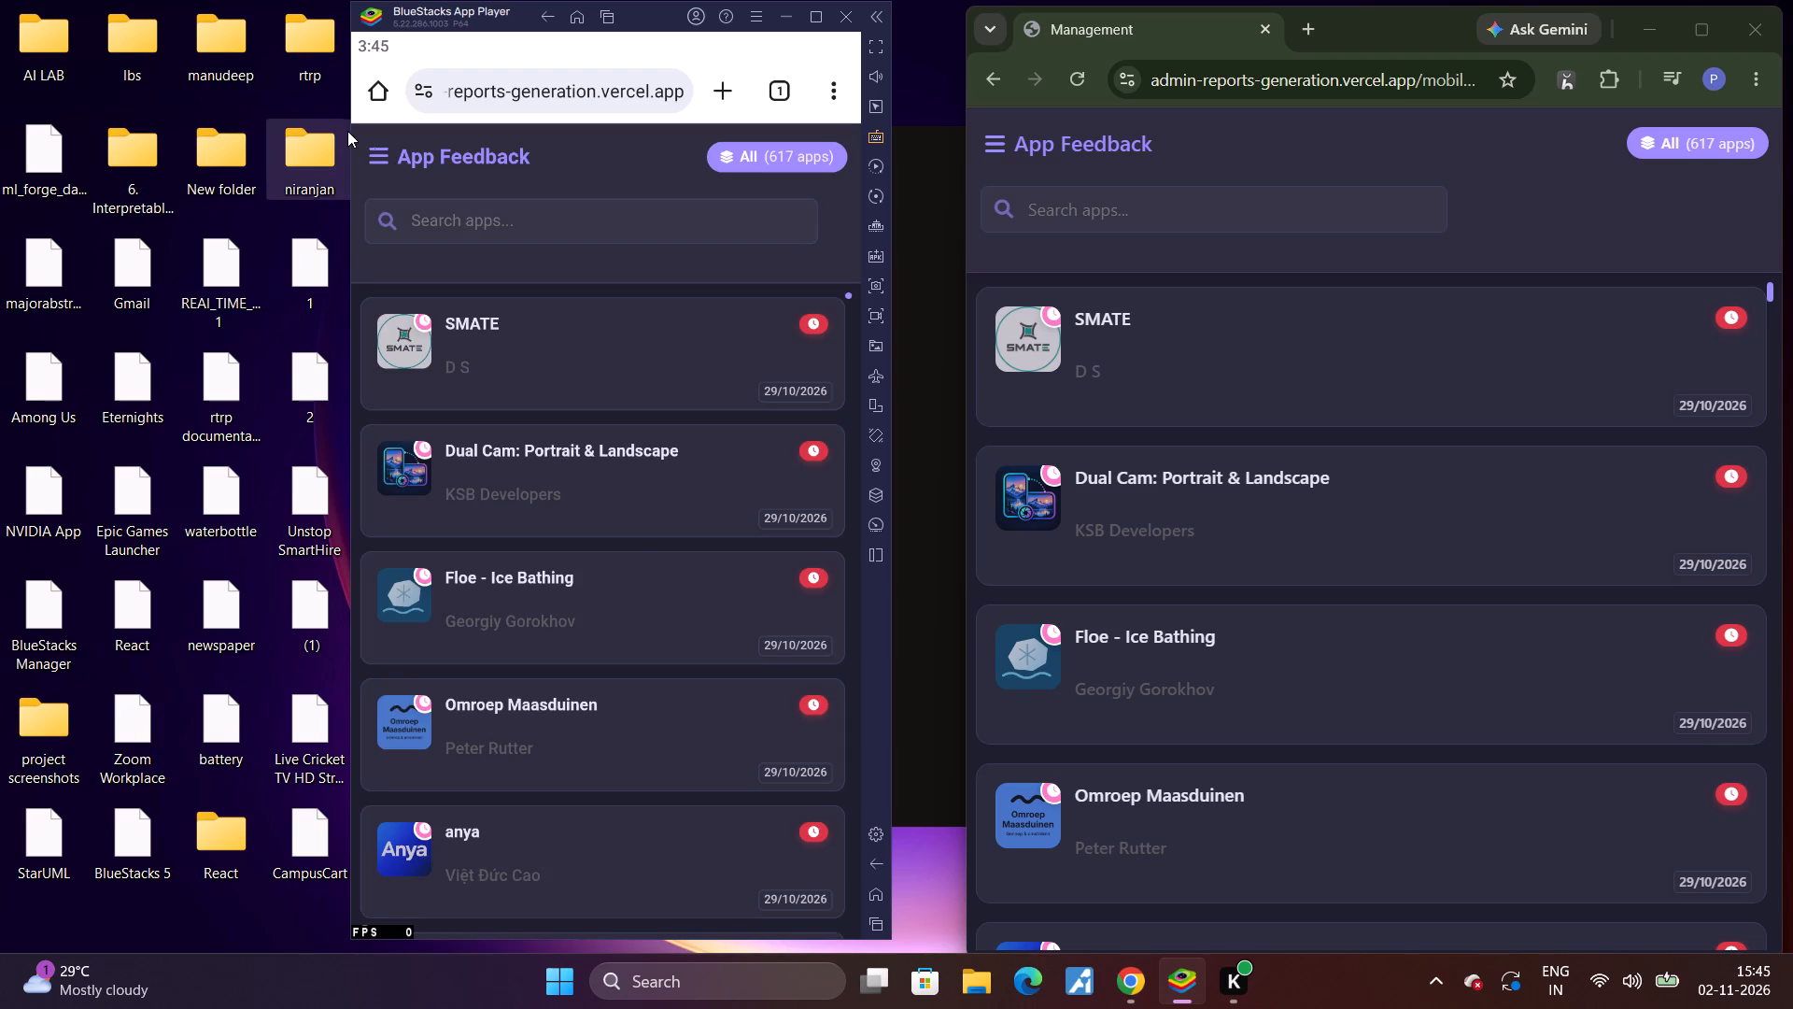
Check the emulator list's group counts and set both date filter fields to 10/30/2026, applying the filter.
{"action": "left_click", "coordinate": [373, 145]}
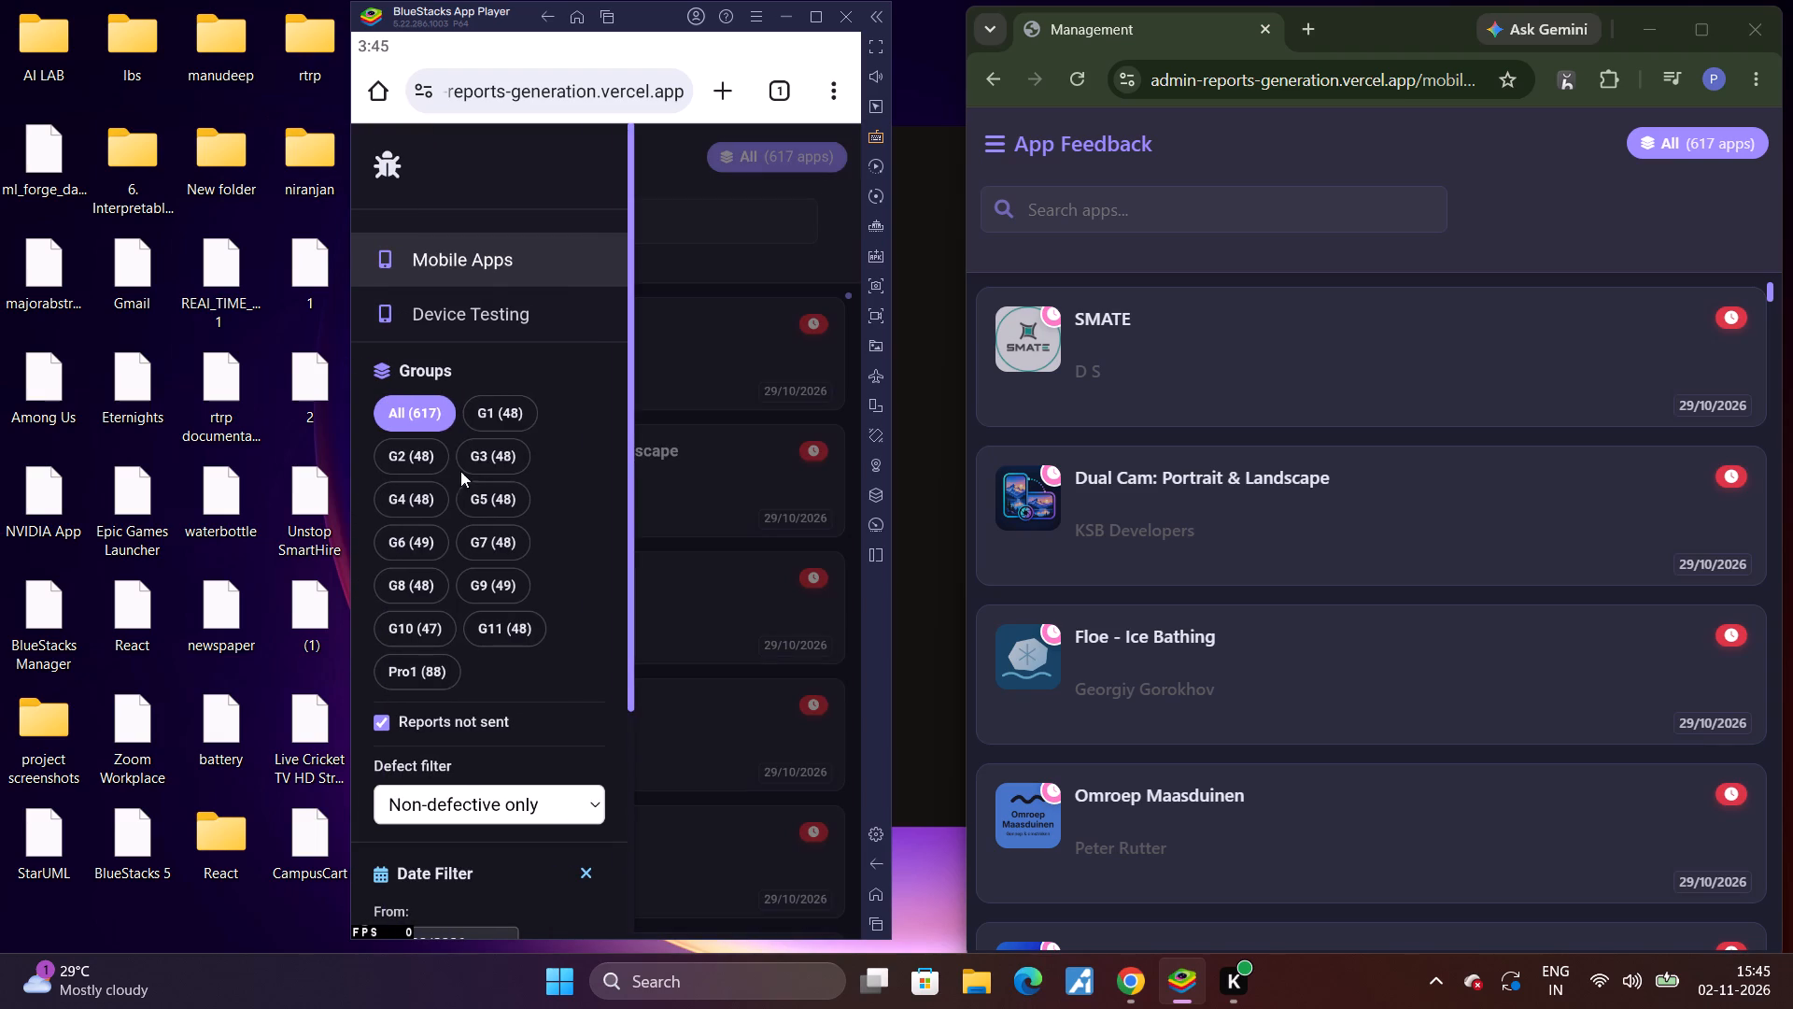
{"action": "scroll", "coordinate": [504, 775], "scroll_direction": "down", "scroll_amount": 4}
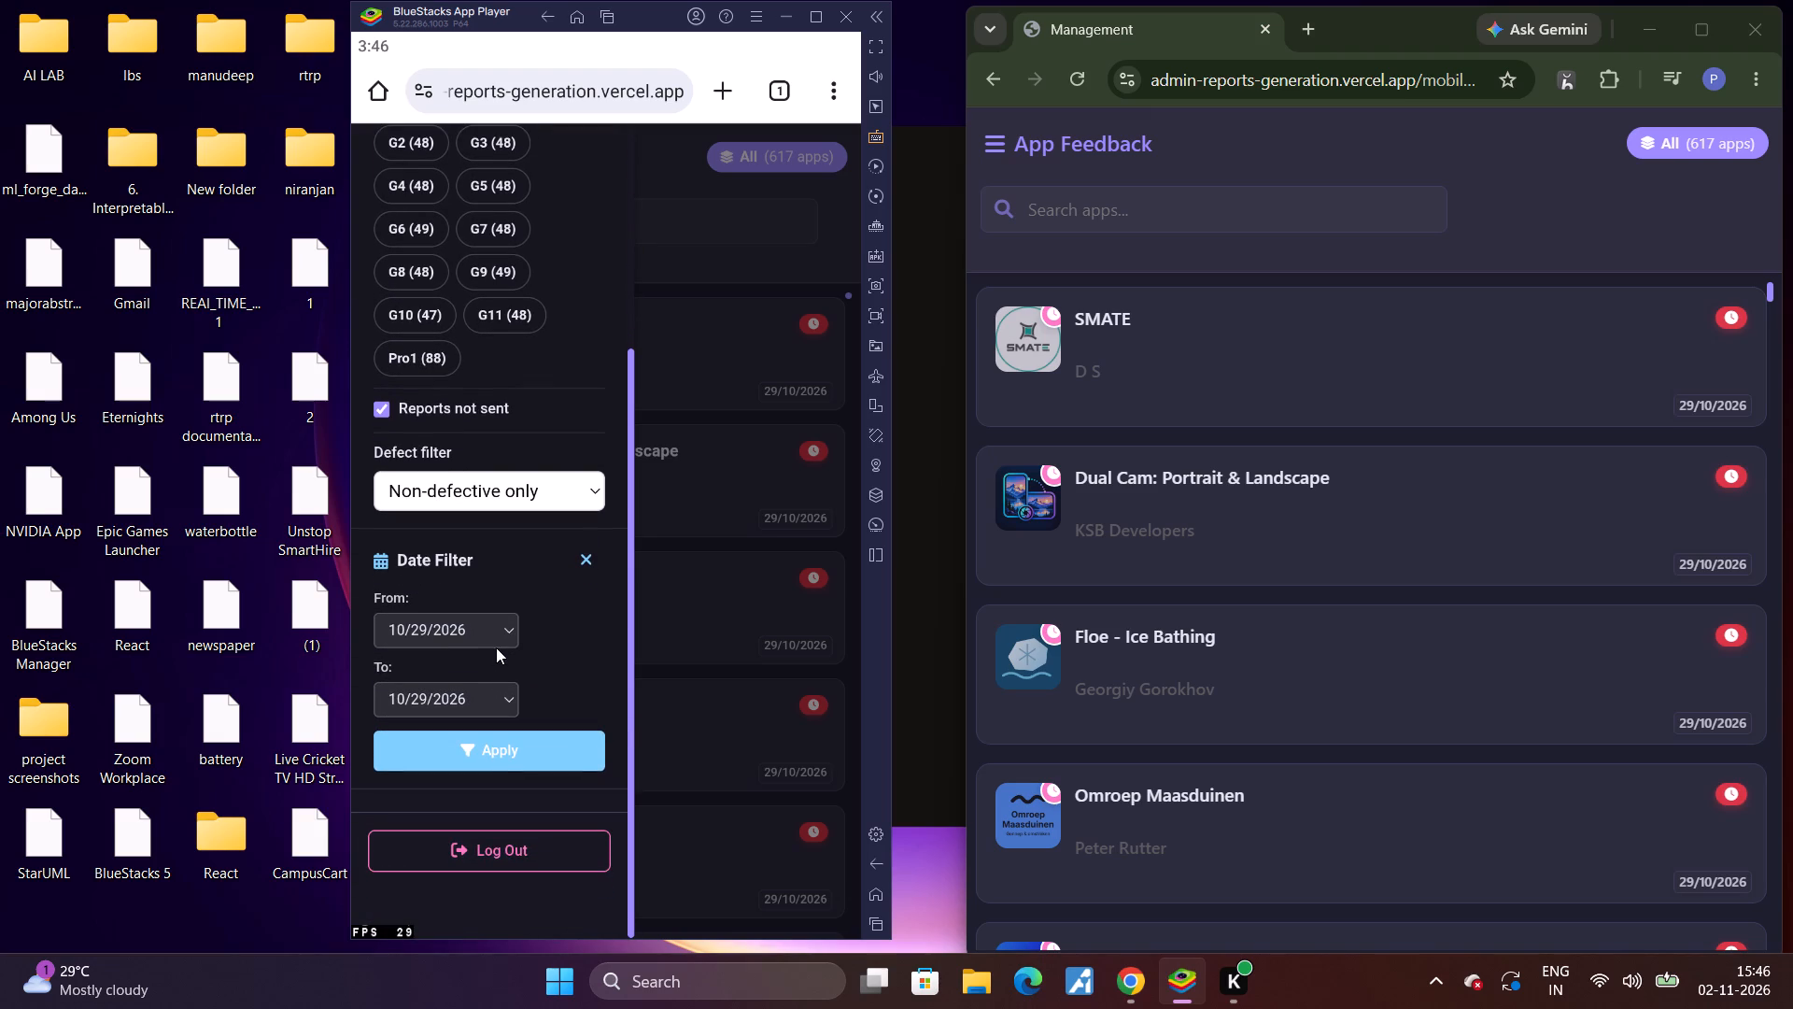
{"action": "left_click", "coordinate": [500, 635]}
{"action": "left_click", "coordinate": [667, 632]}
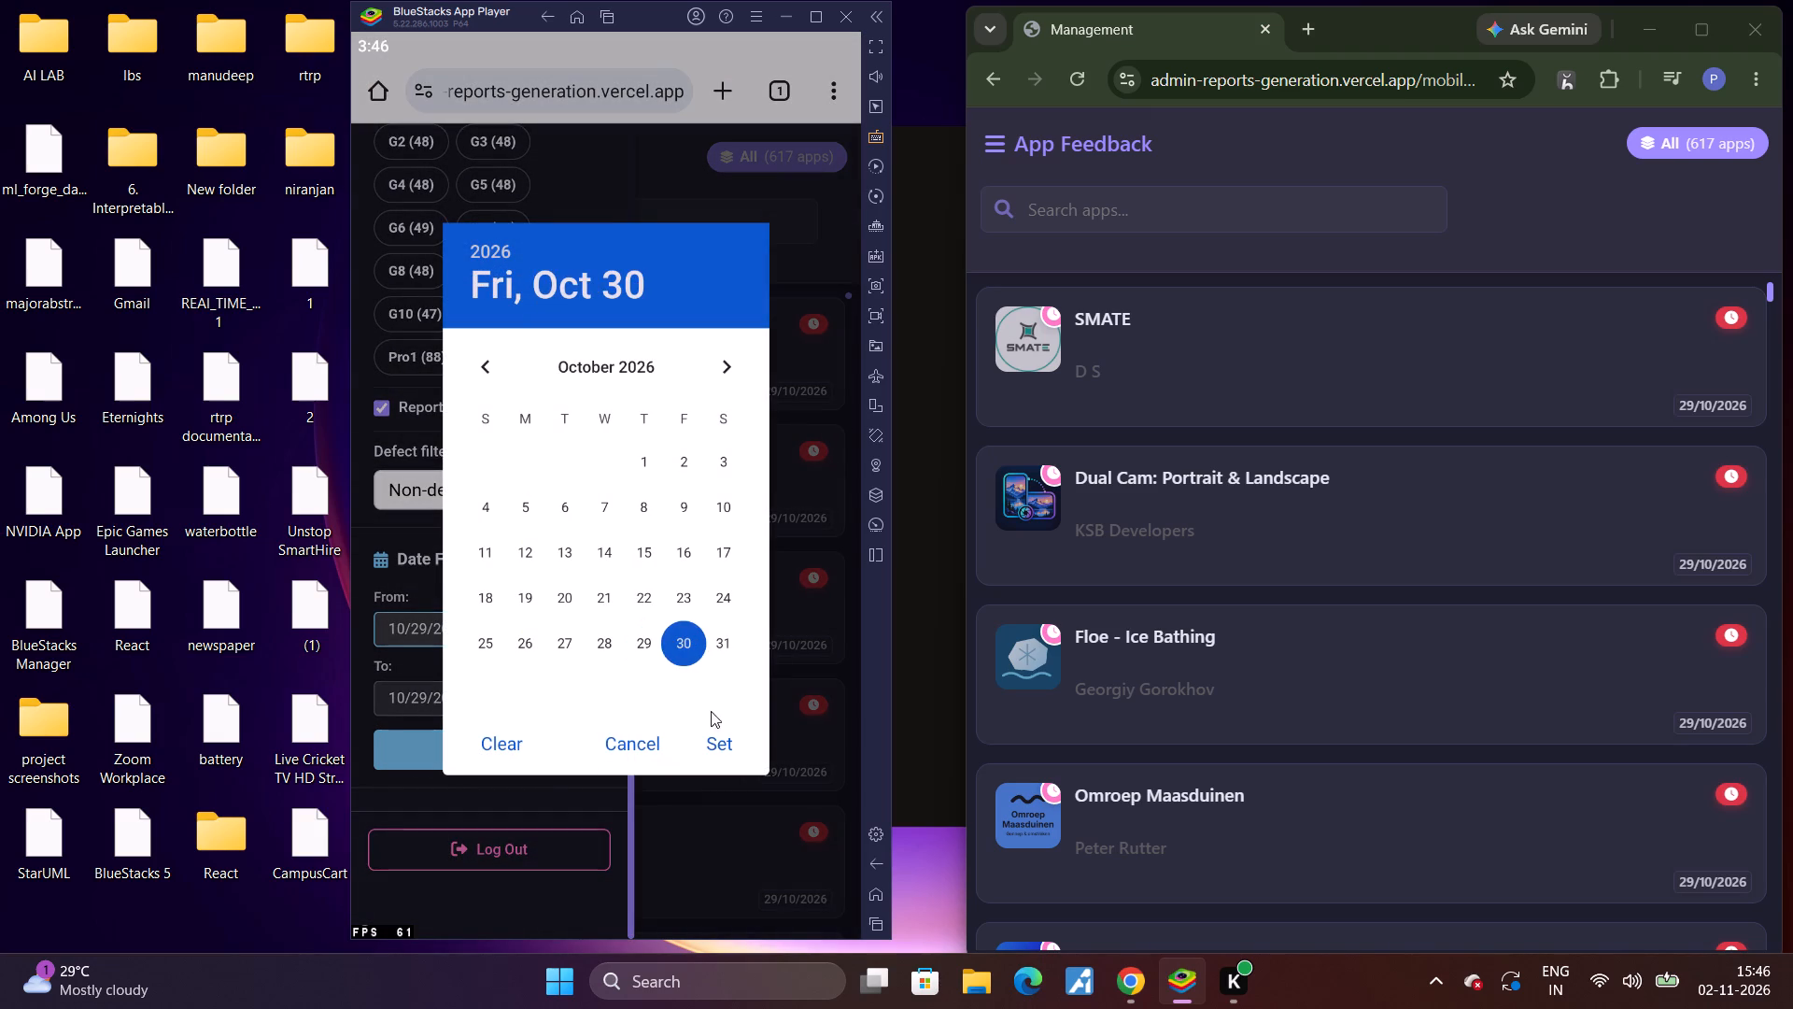
{"action": "left_click", "coordinate": [718, 732]}
{"action": "left_click", "coordinate": [468, 702]}
{"action": "left_click", "coordinate": [671, 653]}
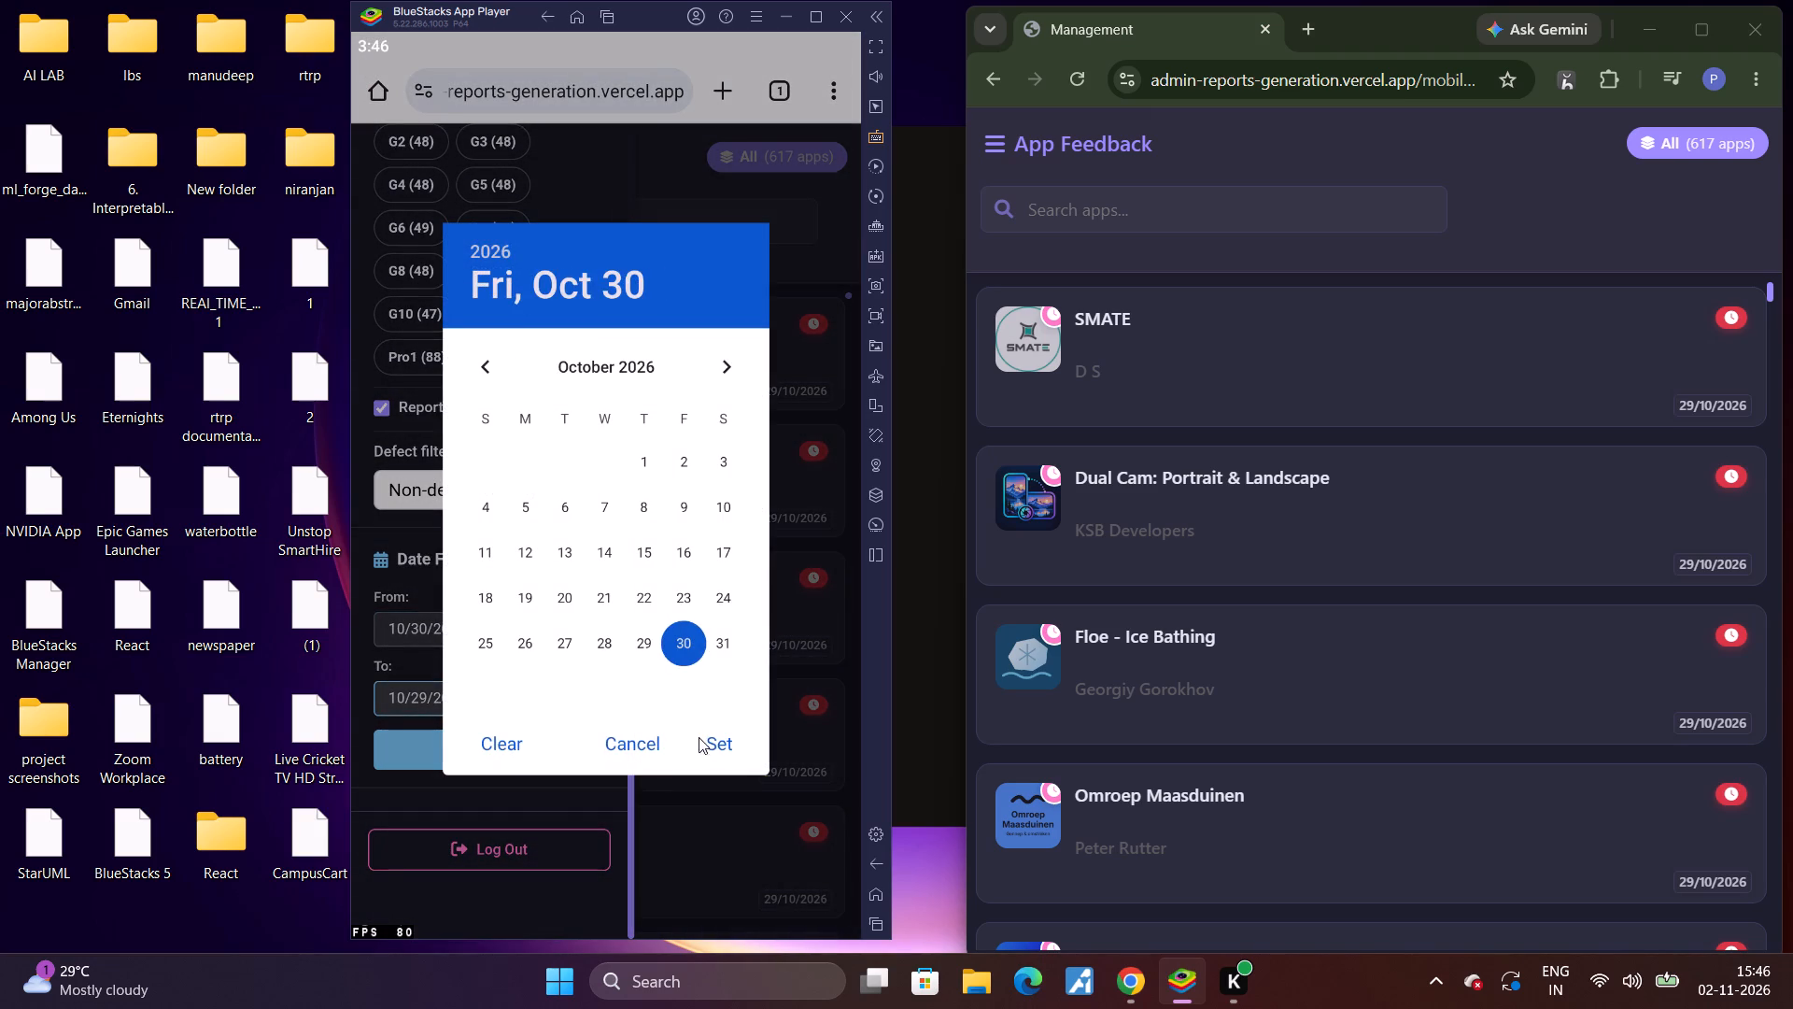
{"action": "left_click", "coordinate": [704, 742]}
{"action": "left_click", "coordinate": [537, 740]}
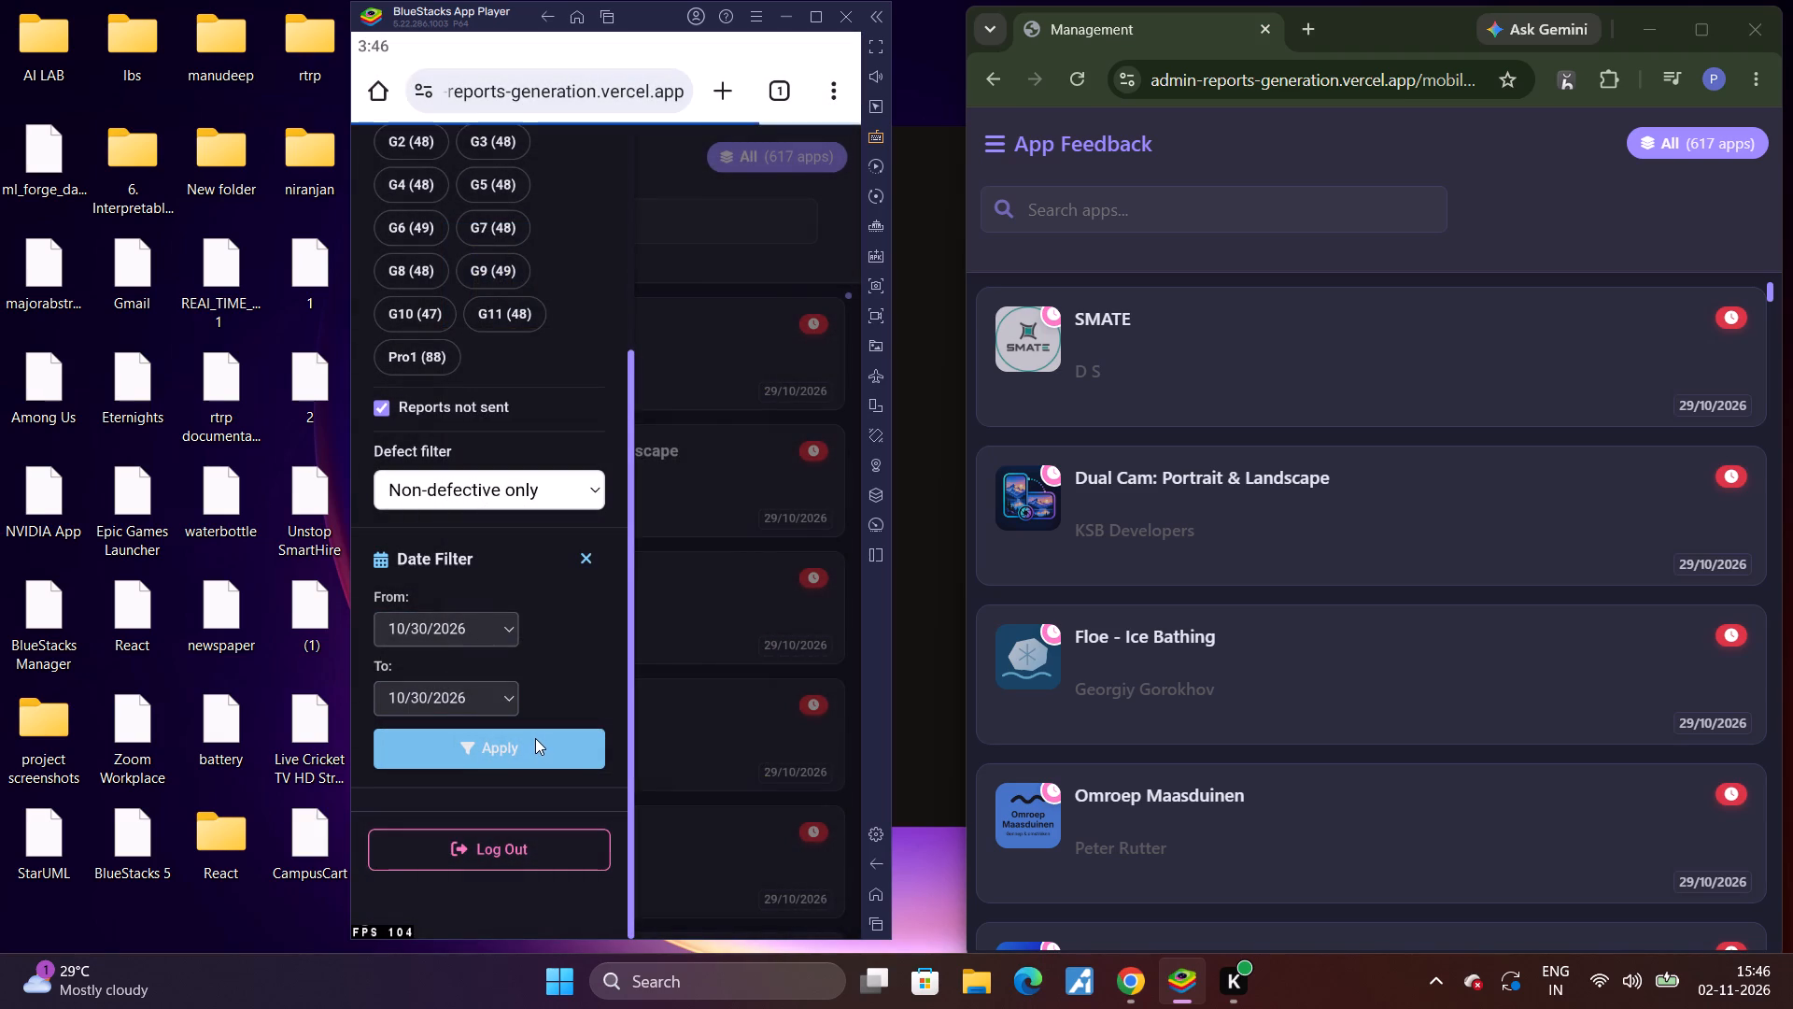
Set the emulator app list's From and To dates to 10/31/2026 and apply the filter.
{"action": "left_click", "coordinate": [378, 155]}
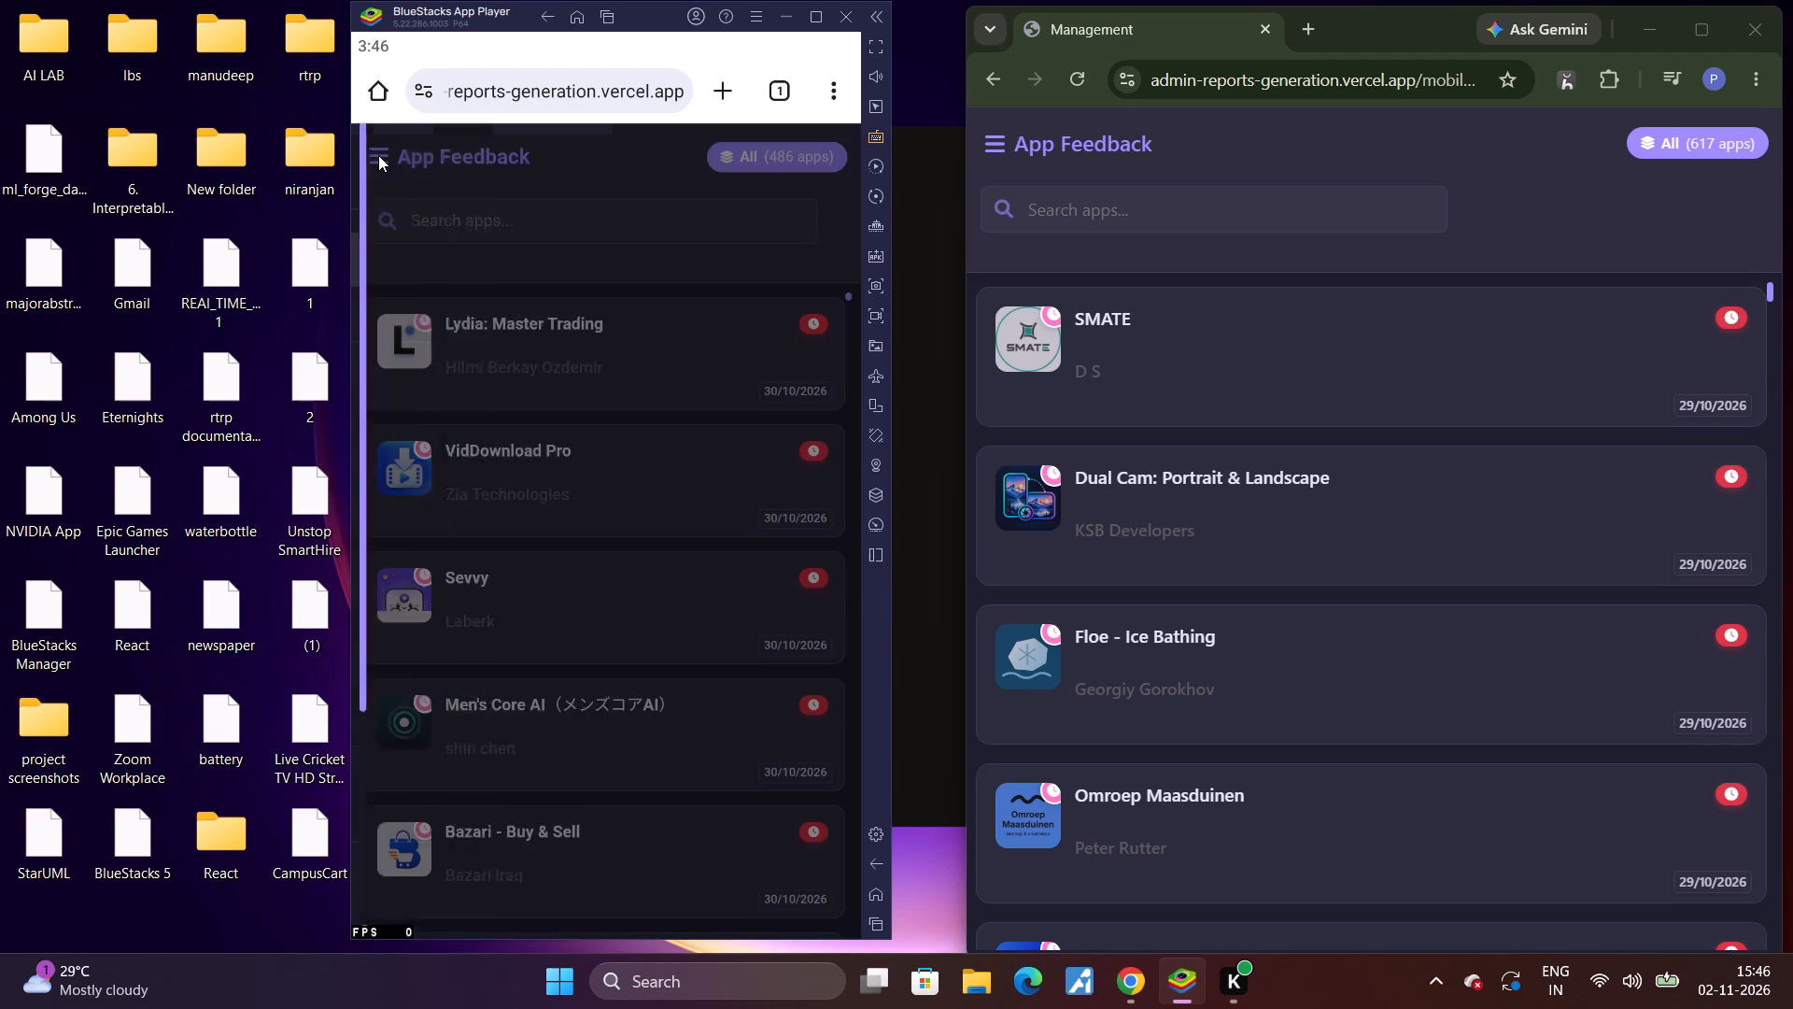
{"action": "scroll", "coordinate": [476, 784], "scroll_direction": "down", "scroll_amount": 3}
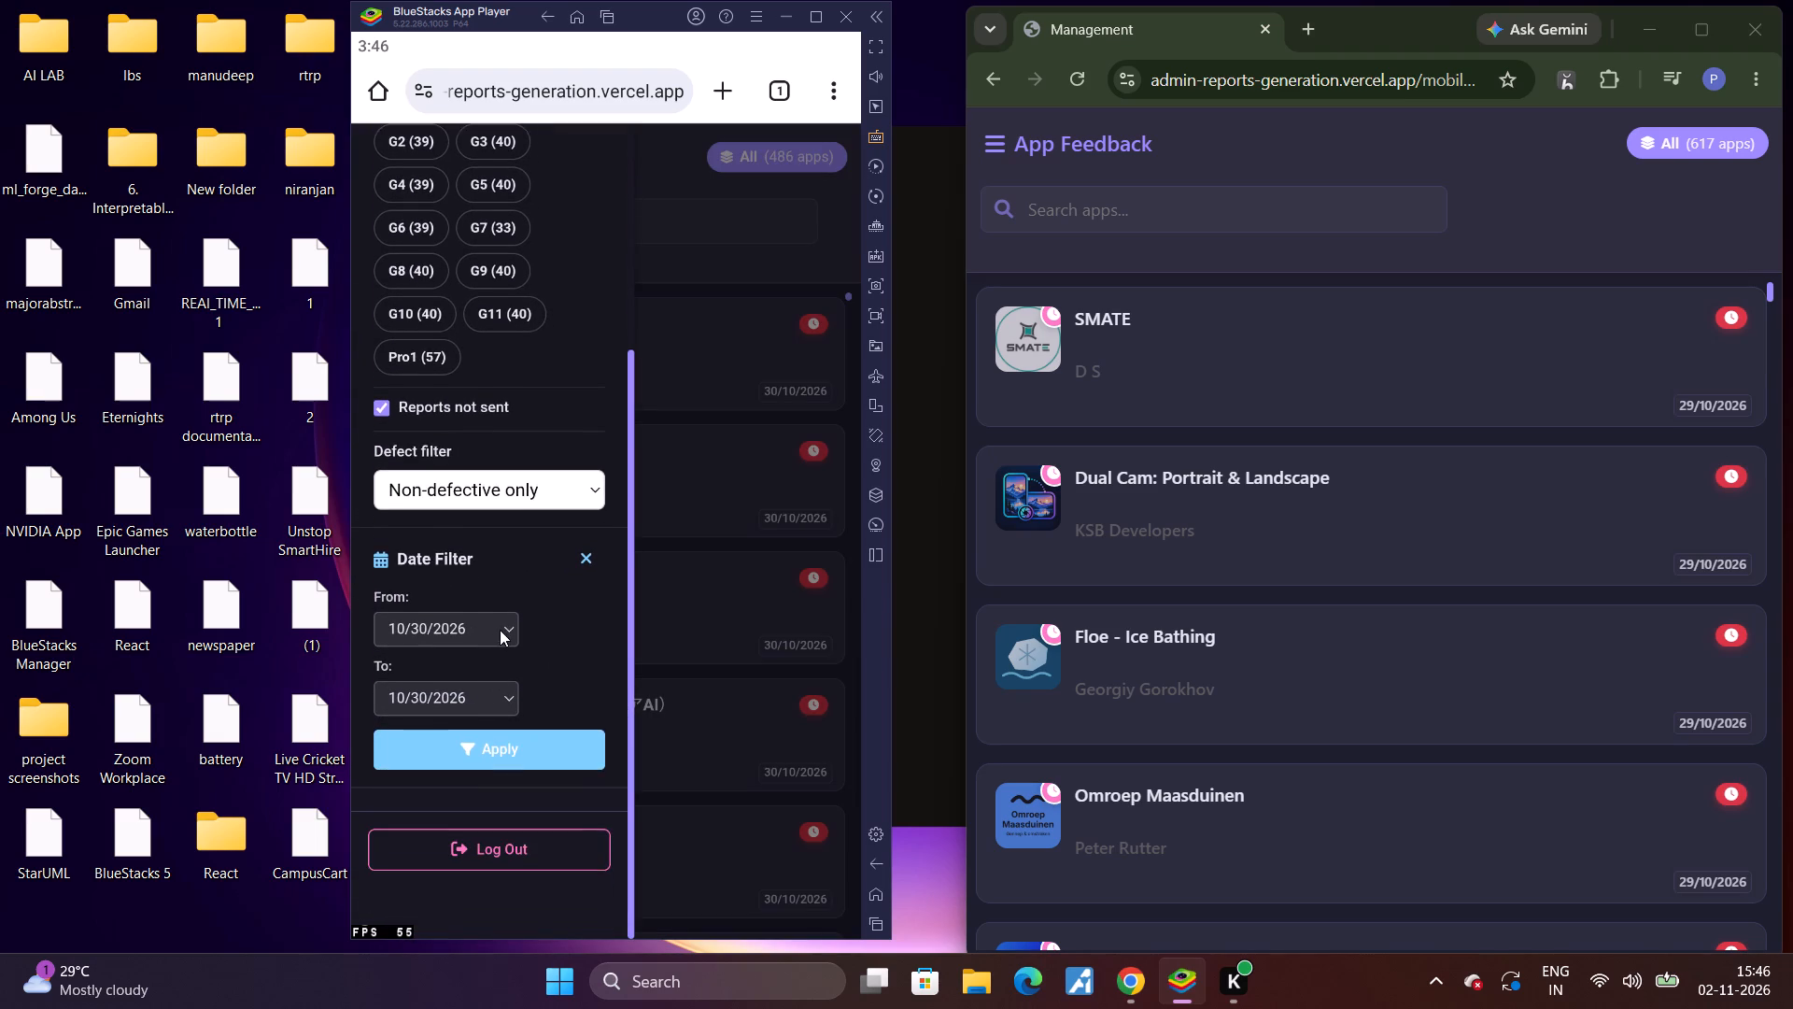
{"action": "left_click", "coordinate": [500, 630]}
{"action": "left_click", "coordinate": [701, 637]}
{"action": "left_click", "coordinate": [719, 634]}
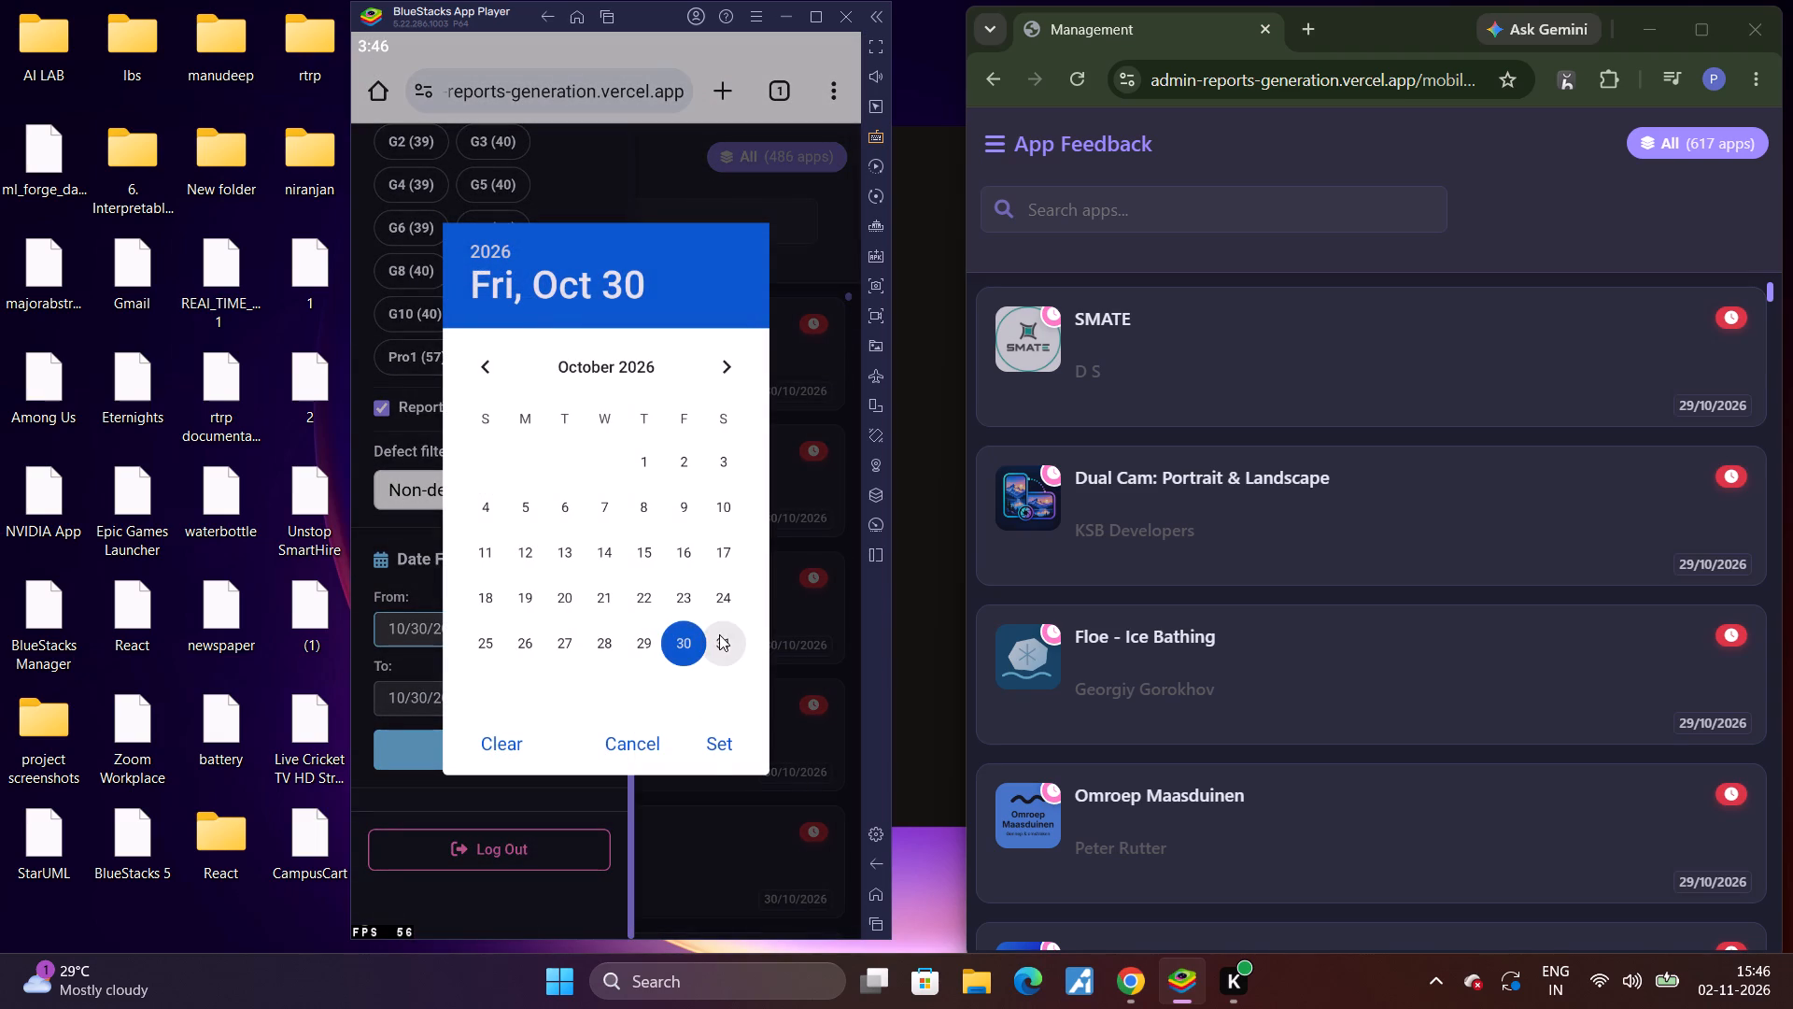
{"action": "left_click", "coordinate": [709, 752]}
{"action": "left_click", "coordinate": [424, 705]}
{"action": "left_click", "coordinate": [712, 649]}
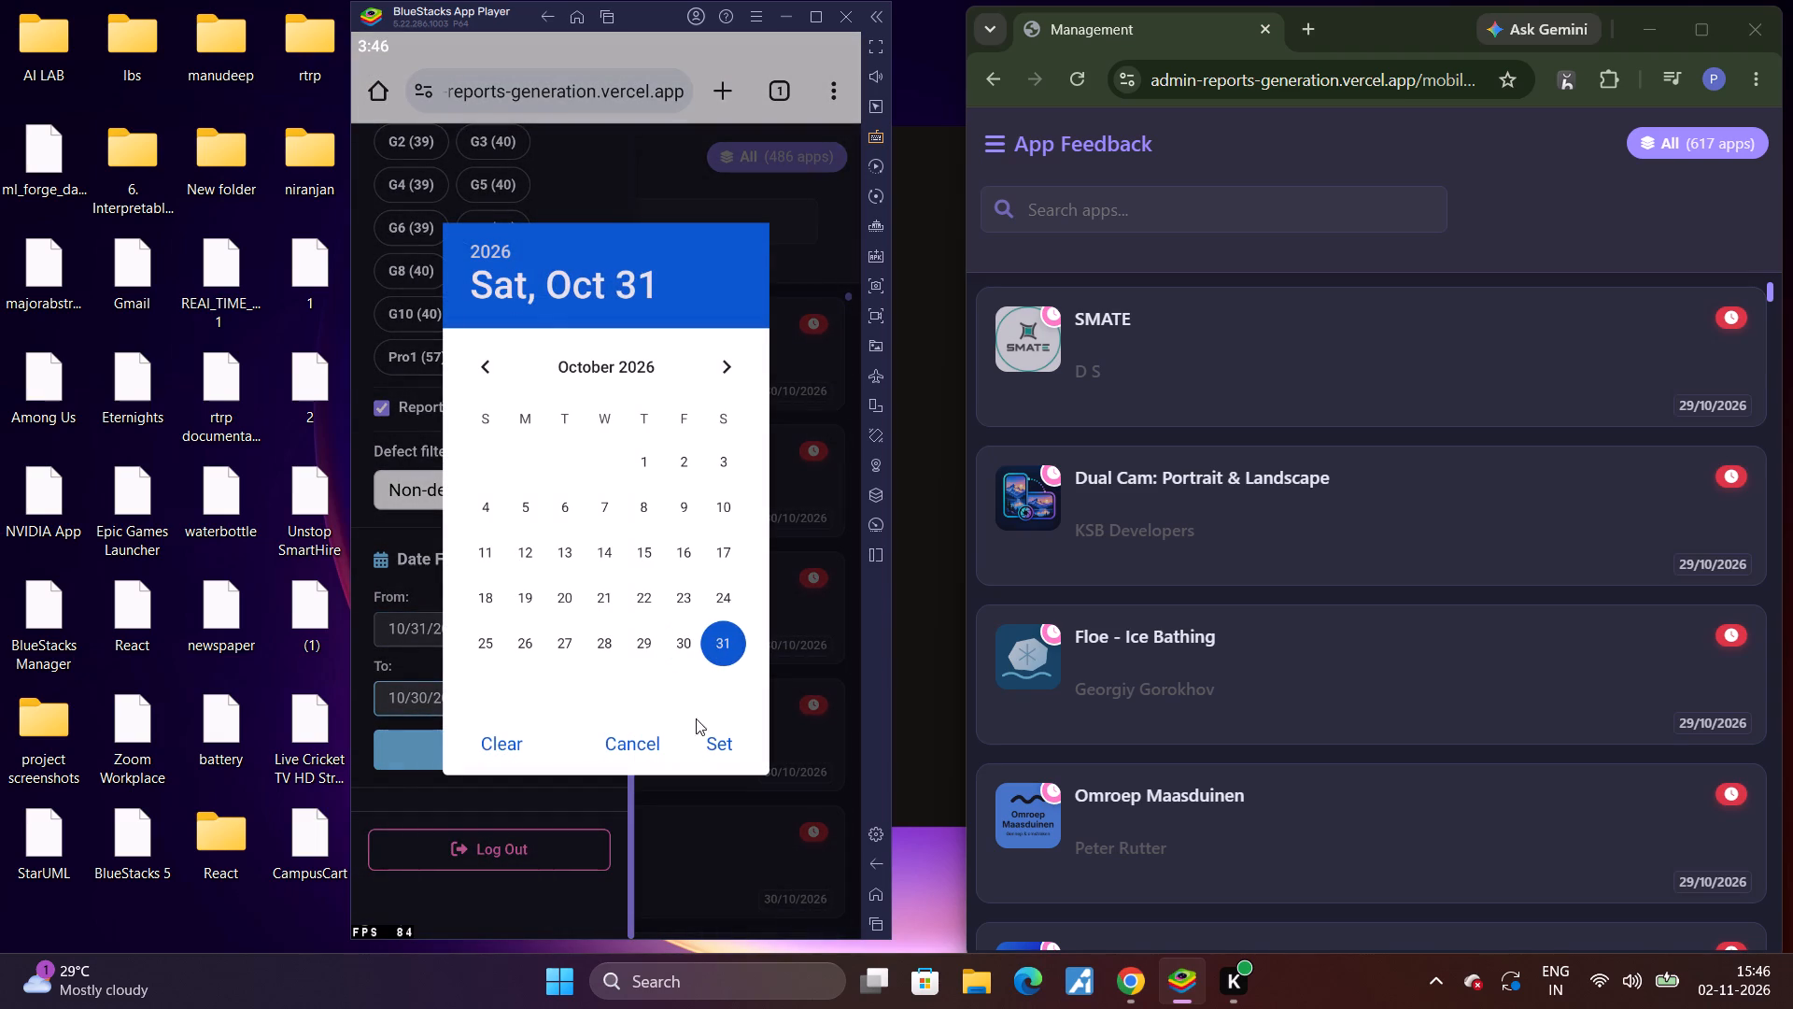
{"action": "left_click", "coordinate": [713, 745]}
{"action": "left_click", "coordinate": [504, 742]}
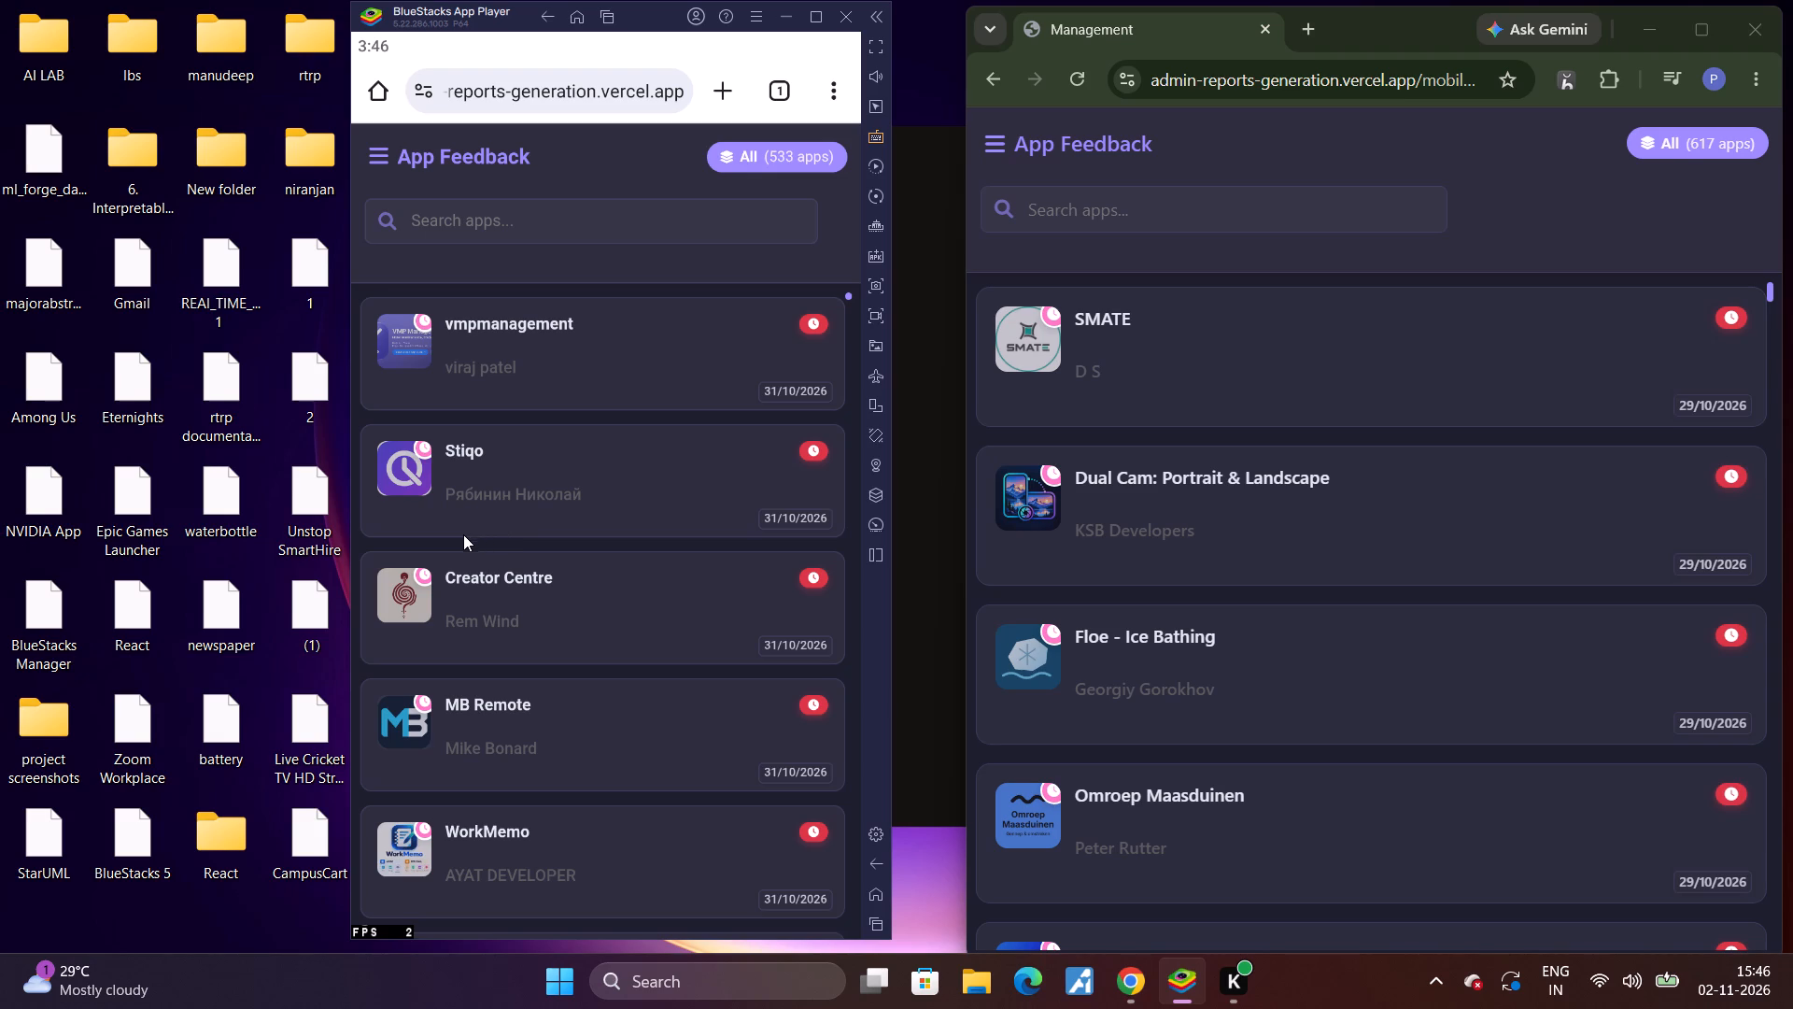
Review the group counts and filter the emulator's app list from 11/01/2026 to 11/01/2026.
{"action": "left_click", "coordinate": [378, 163]}
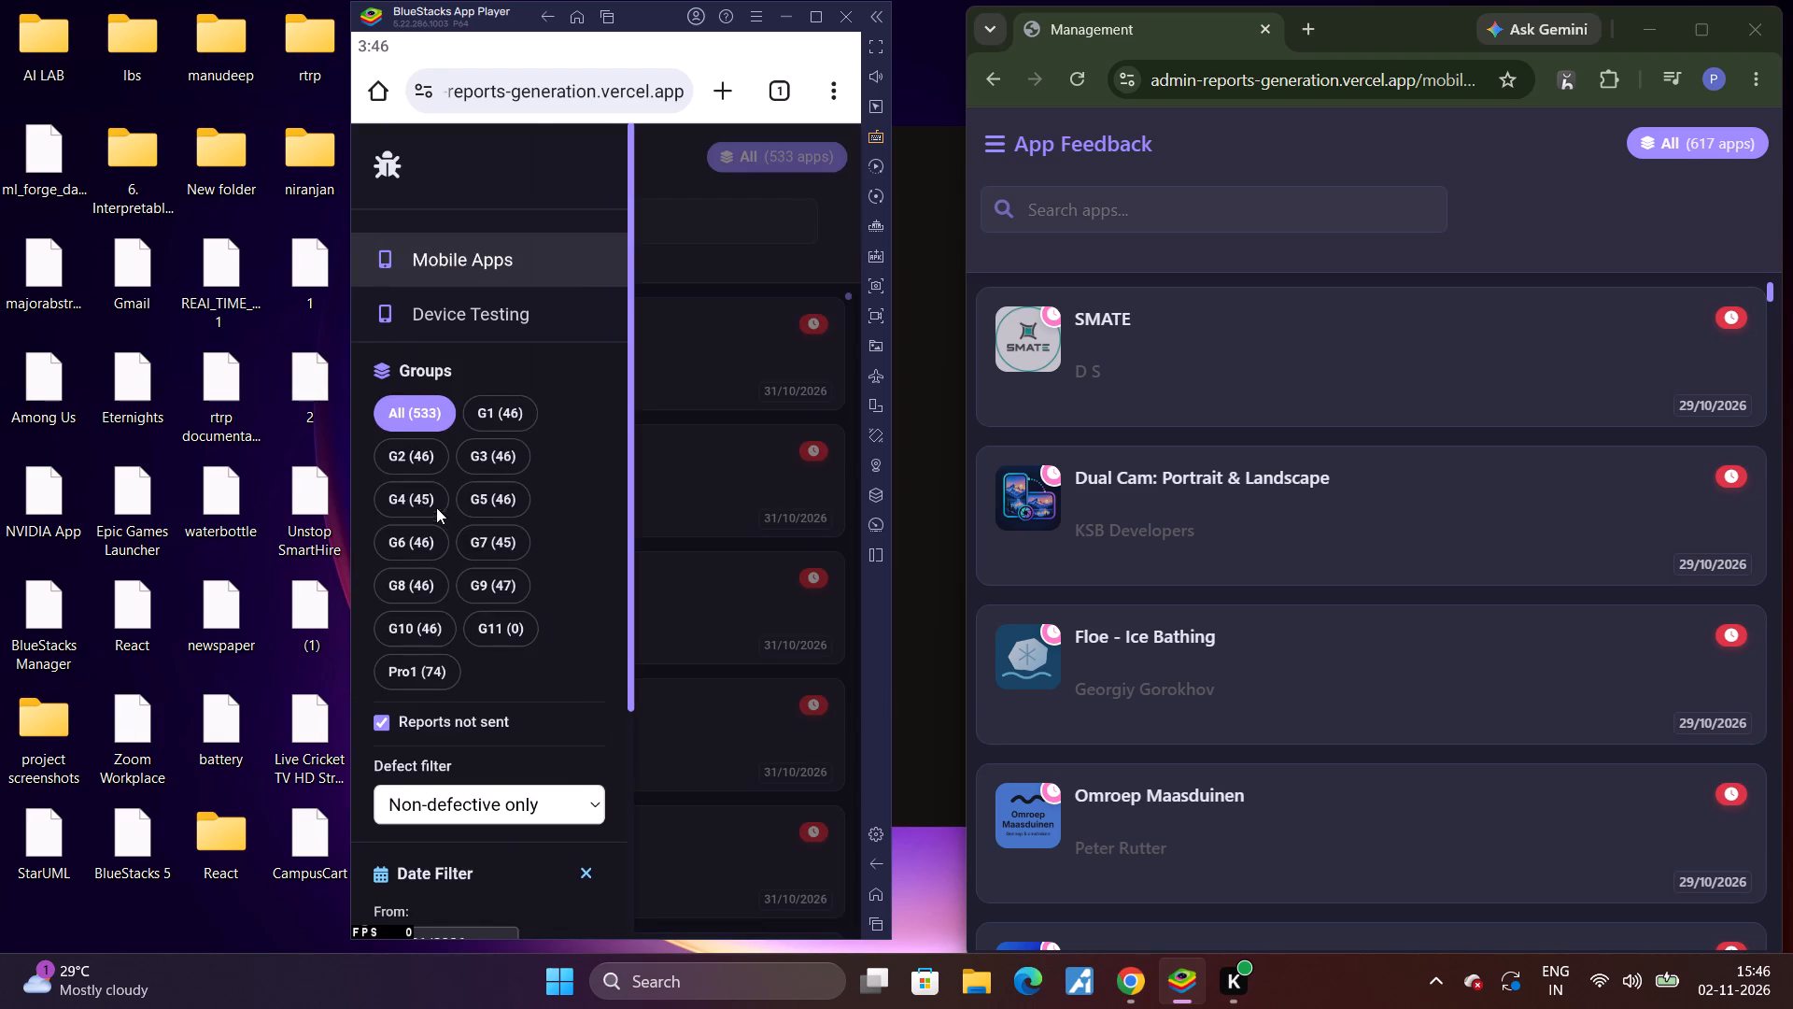
{"action": "scroll", "coordinate": [497, 765], "scroll_direction": "down", "scroll_amount": 4}
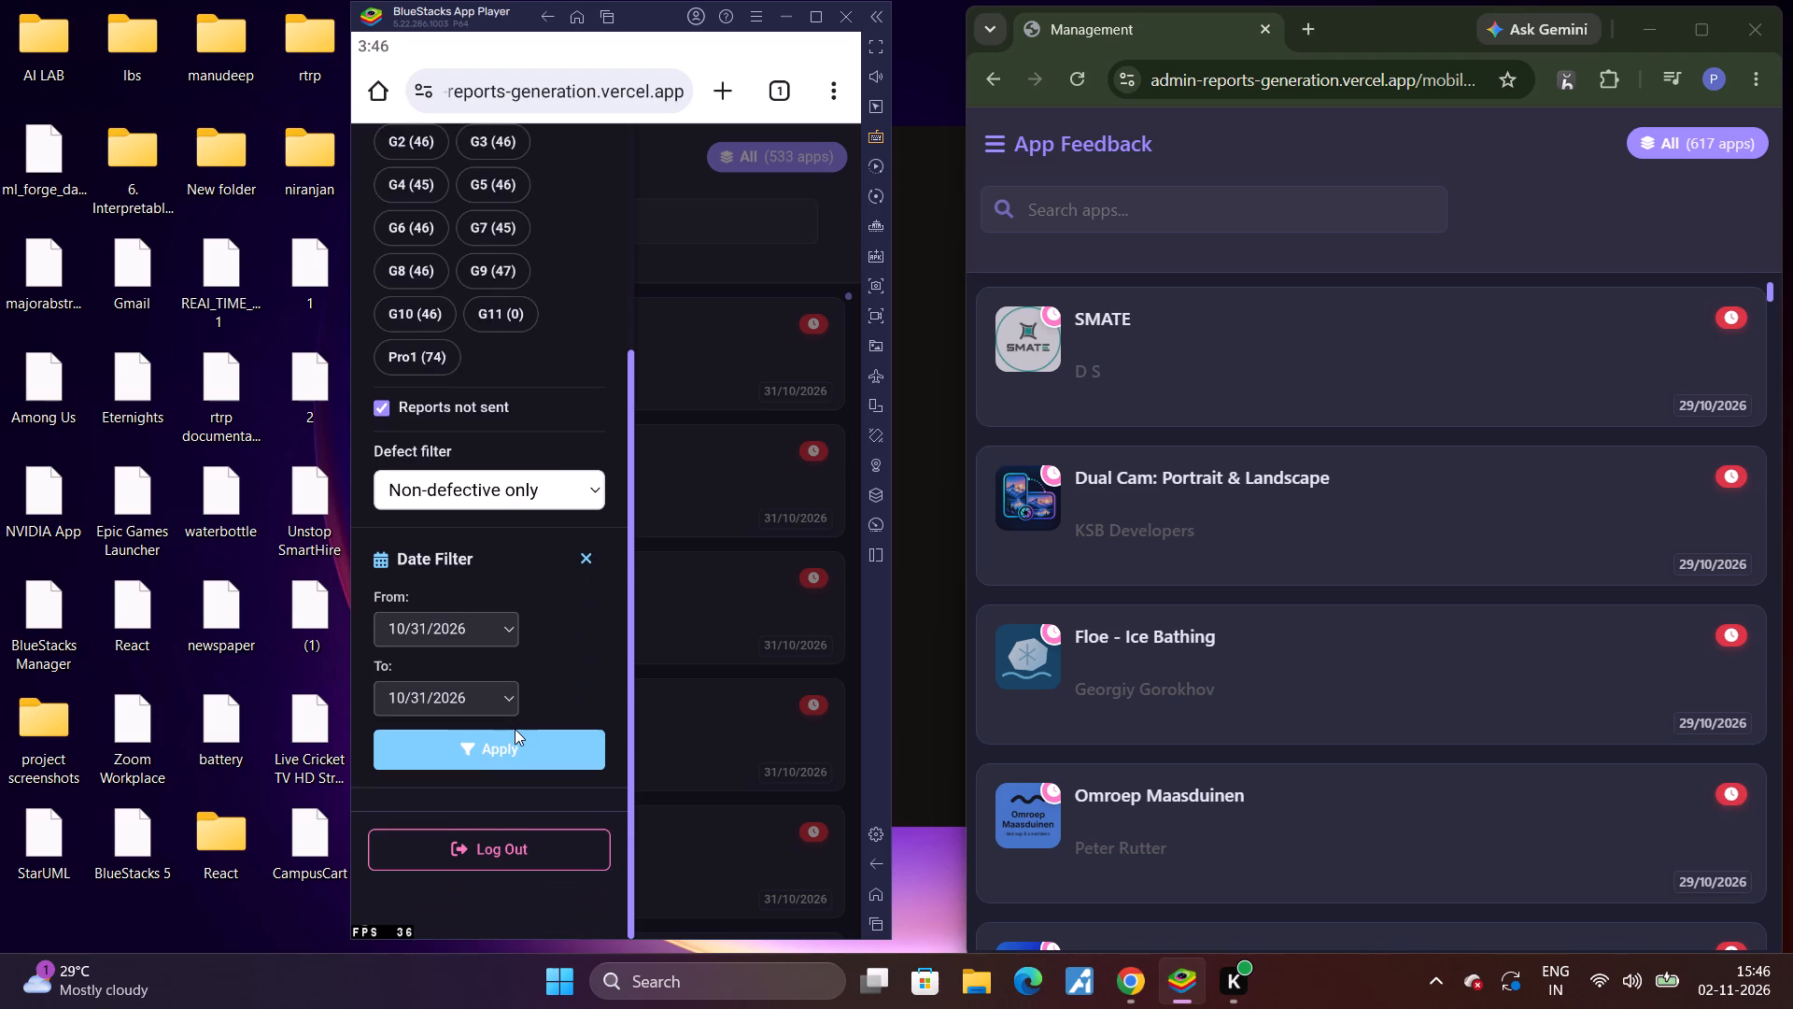
{"action": "scroll", "coordinate": [515, 729], "scroll_direction": "up", "scroll_amount": 4}
{"action": "scroll", "coordinate": [515, 729], "scroll_direction": "down", "scroll_amount": 3}
{"action": "left_click", "coordinate": [489, 618]}
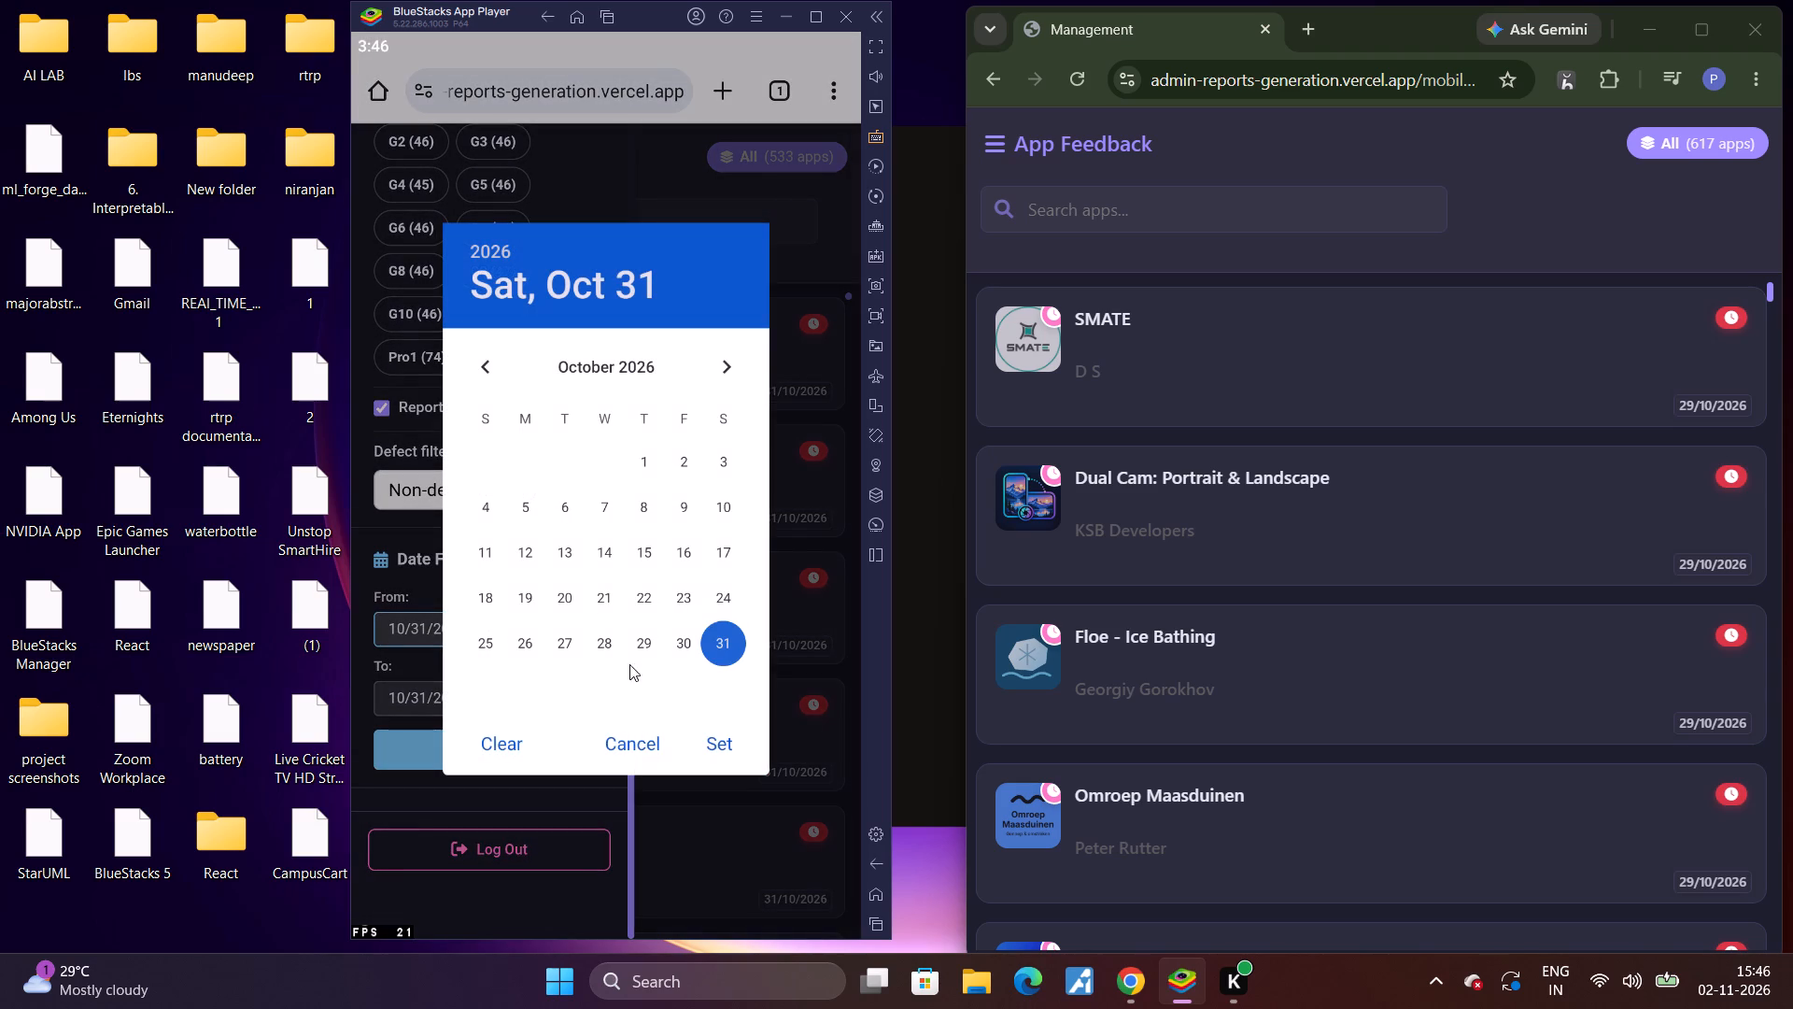
{"action": "left_click", "coordinate": [714, 364]}
{"action": "left_click", "coordinate": [482, 471]}
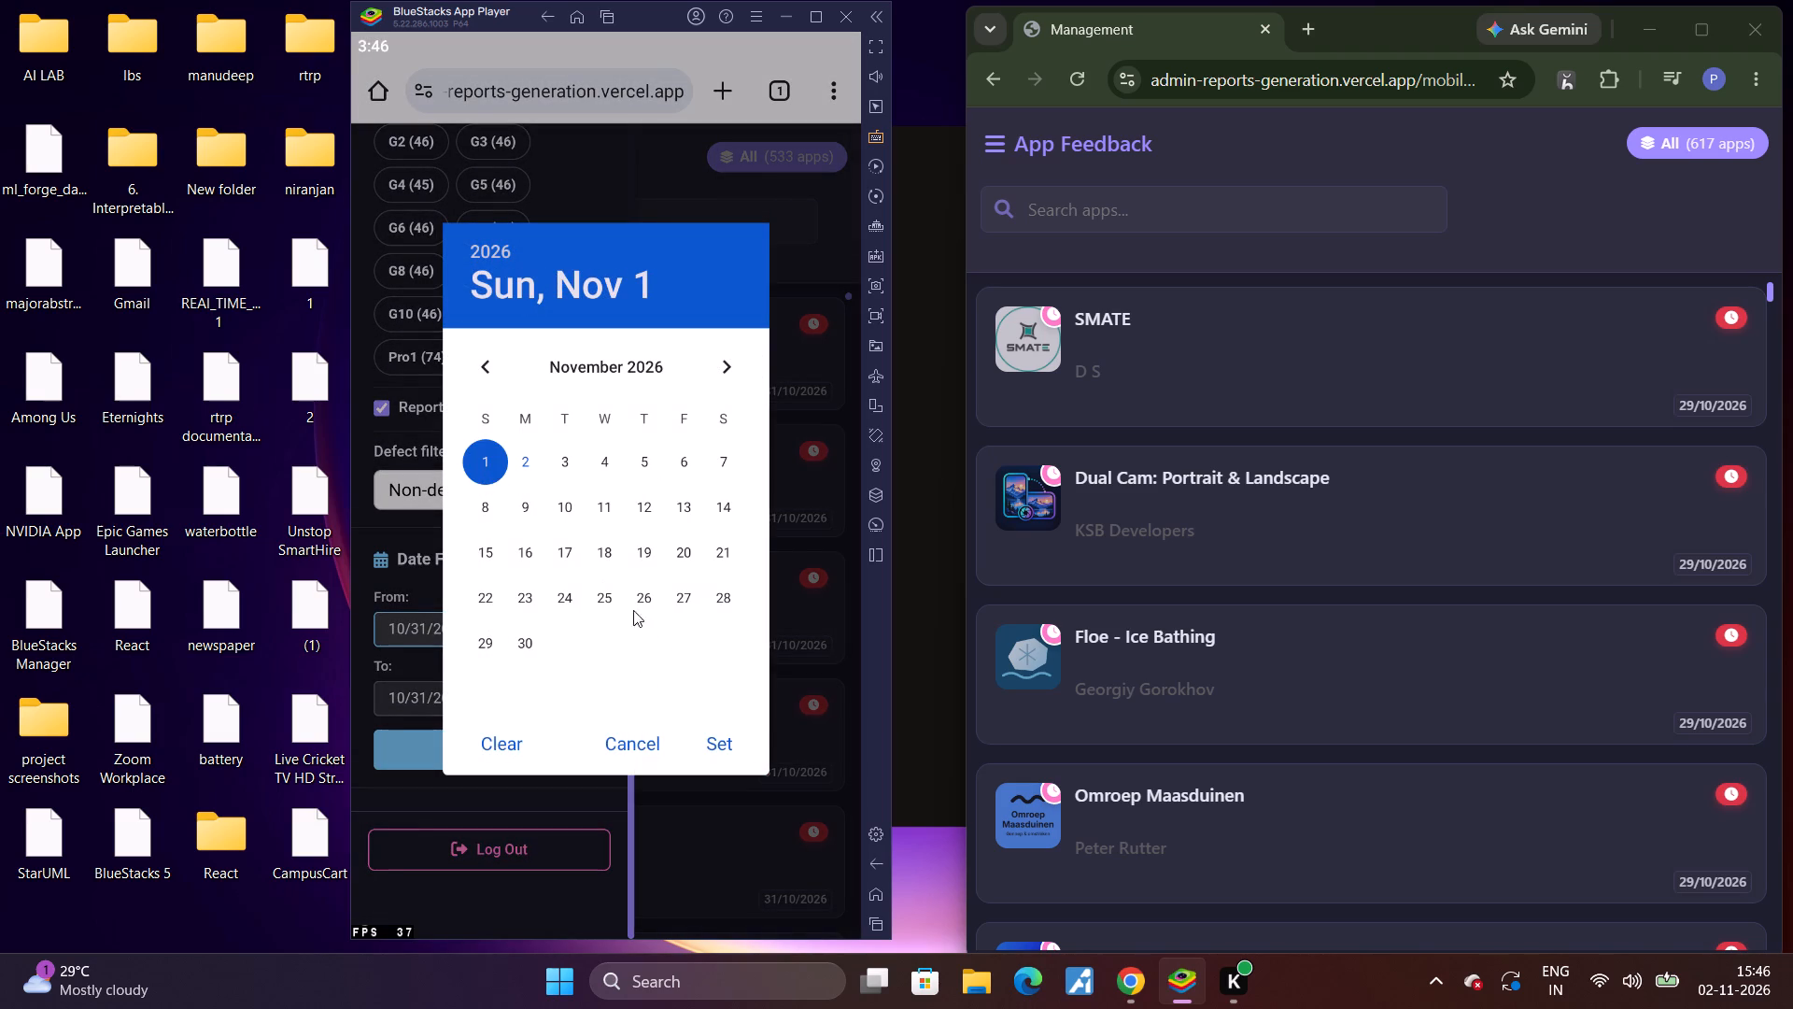
{"action": "left_click", "coordinate": [718, 736]}
{"action": "left_click", "coordinate": [457, 703]}
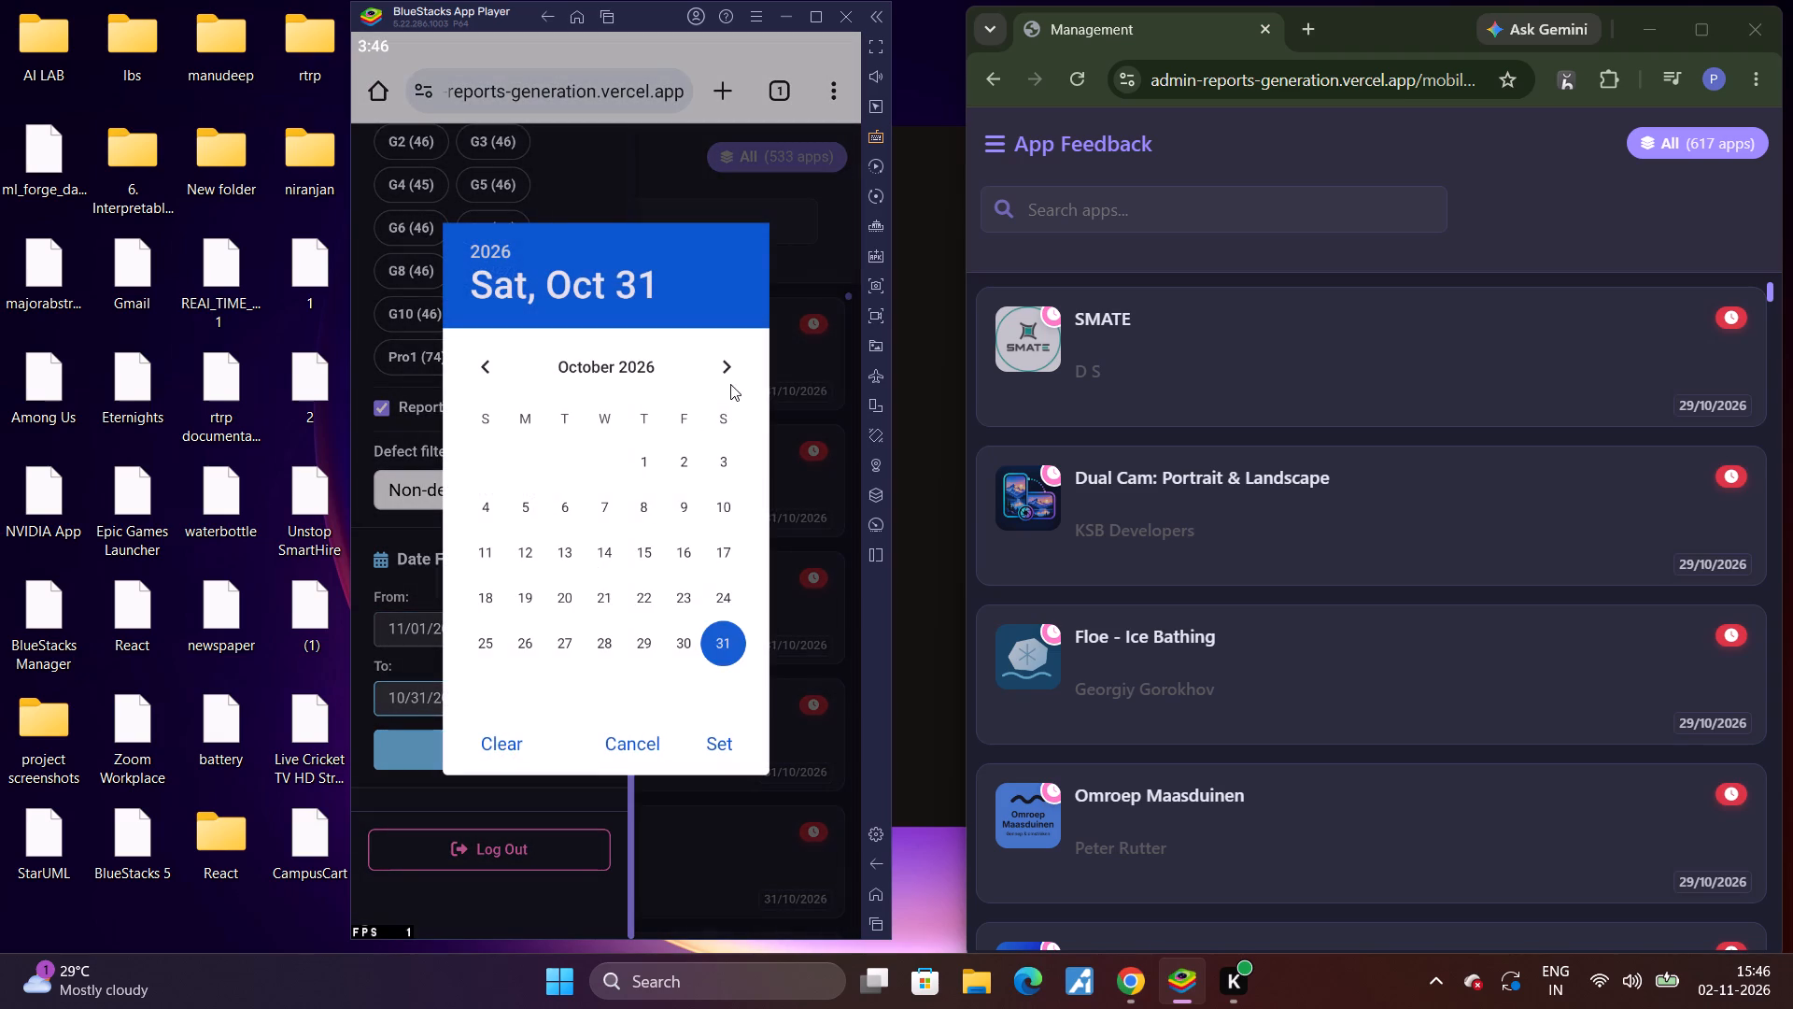
{"action": "left_click", "coordinate": [730, 384]}
{"action": "left_click", "coordinate": [492, 475]}
{"action": "left_click", "coordinate": [713, 745]}
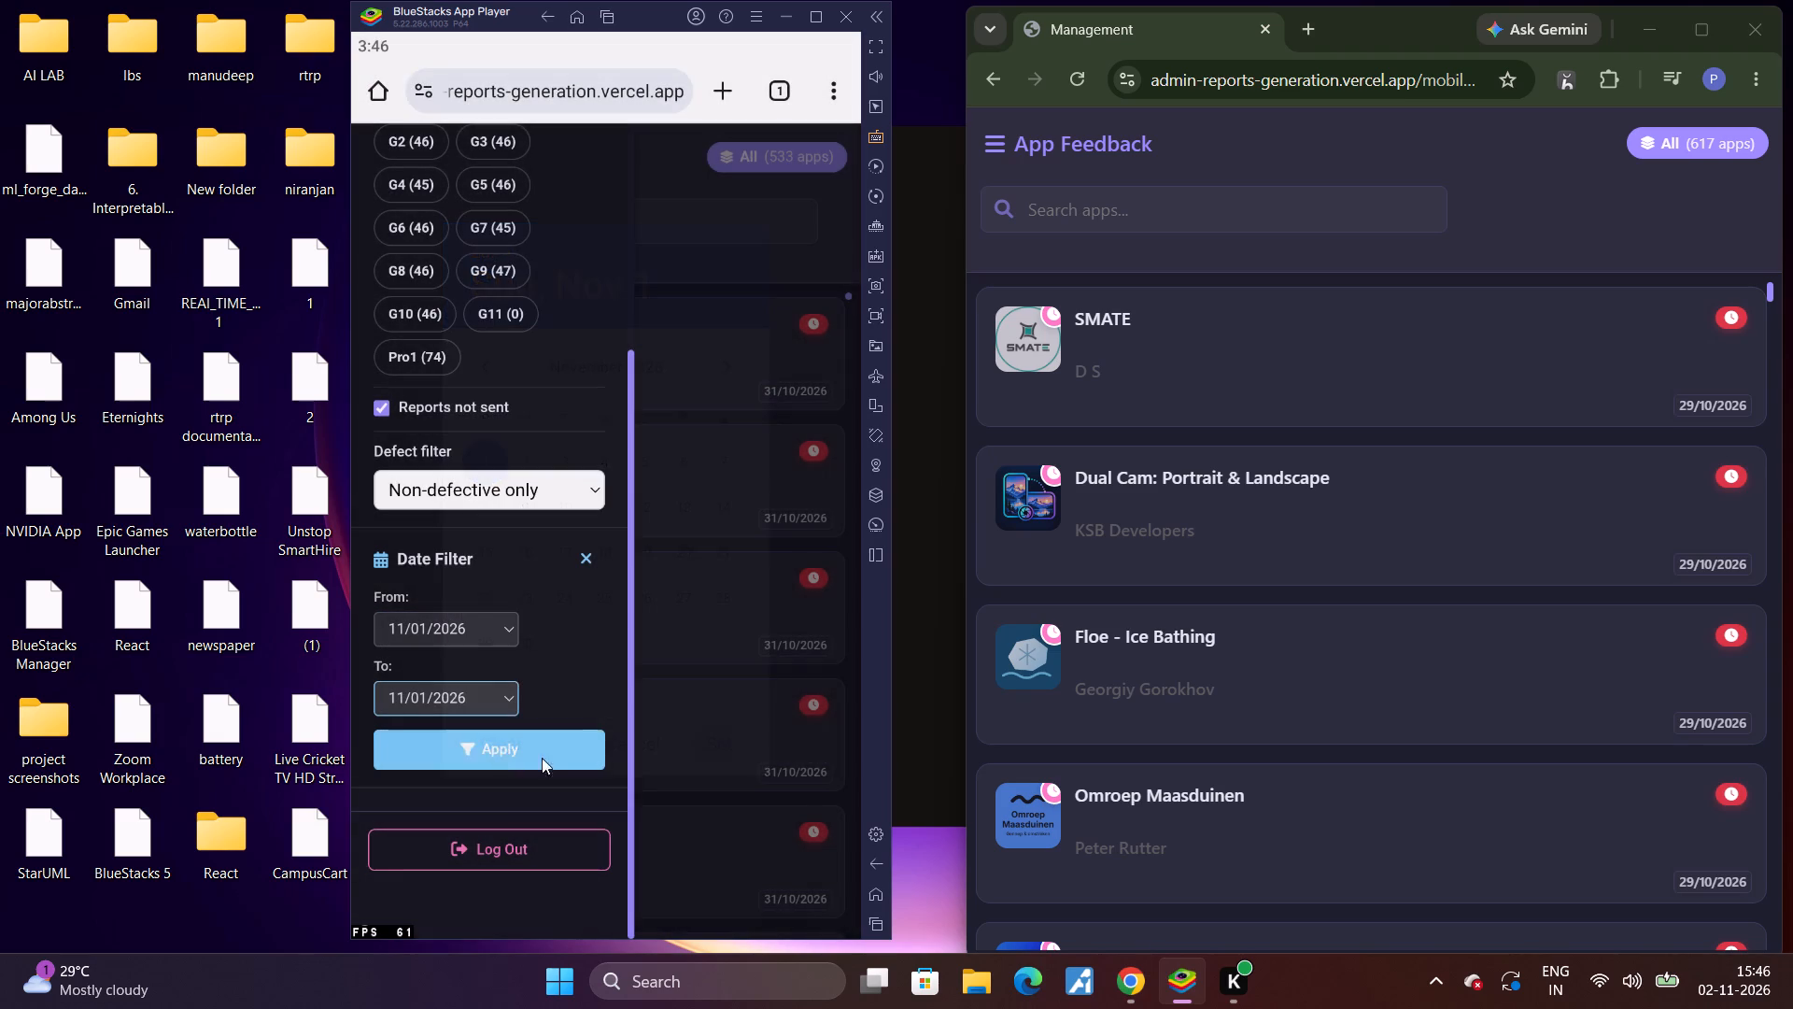
{"action": "left_click", "coordinate": [460, 744]}
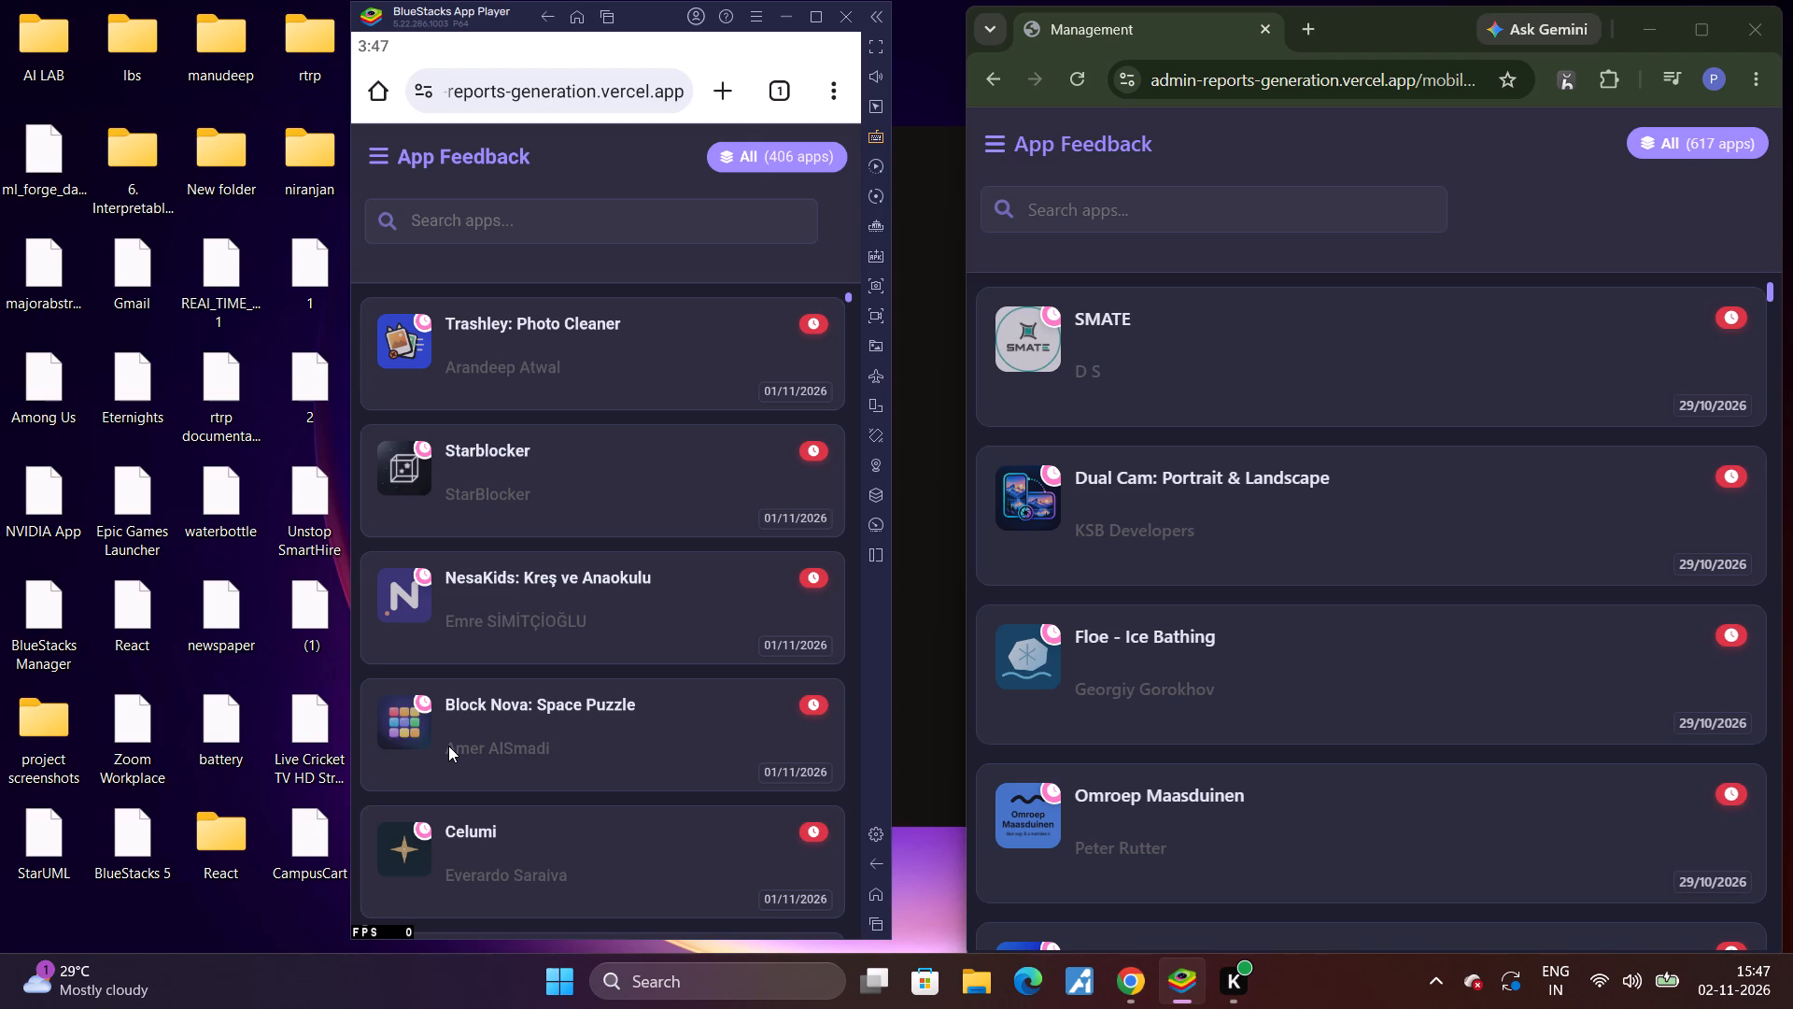
Review the 11/01/2026 group counts in the emulator's app list and filter it from 10/28/2026 to 10/28/2026.
{"action": "left_click", "coordinate": [377, 153]}
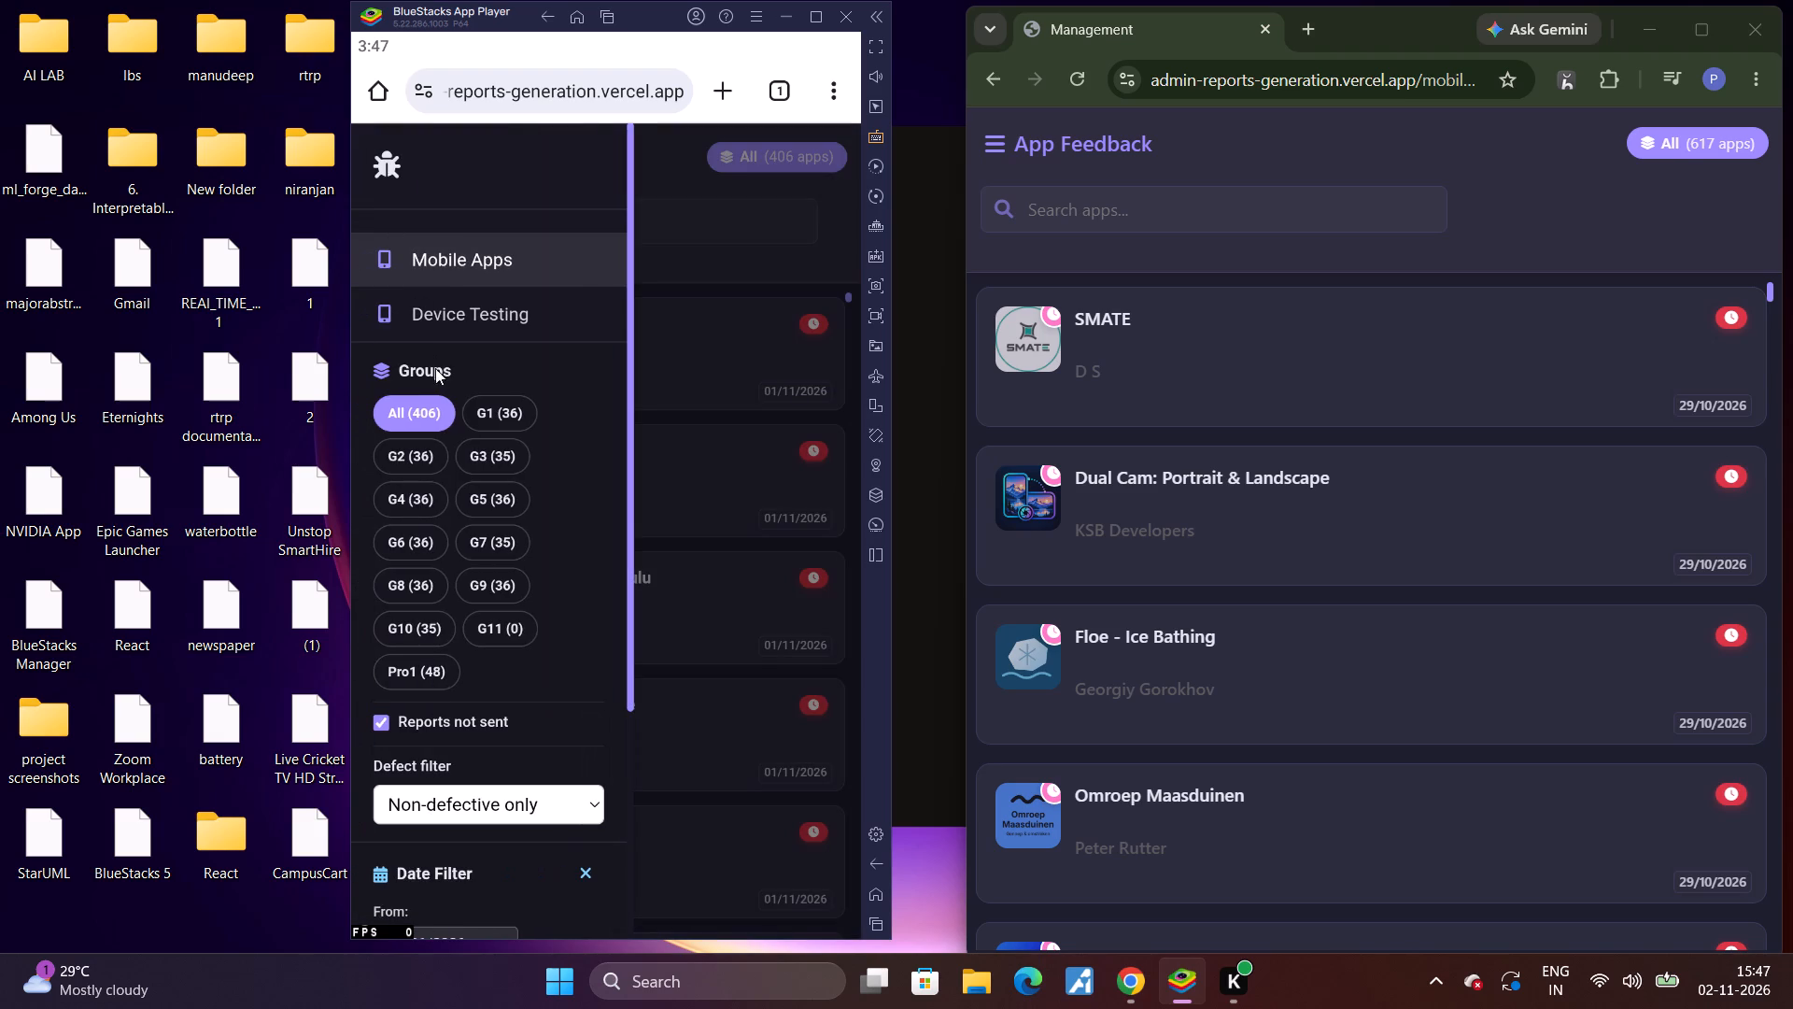
{"action": "scroll", "coordinate": [493, 862], "scroll_direction": "down", "scroll_amount": 4}
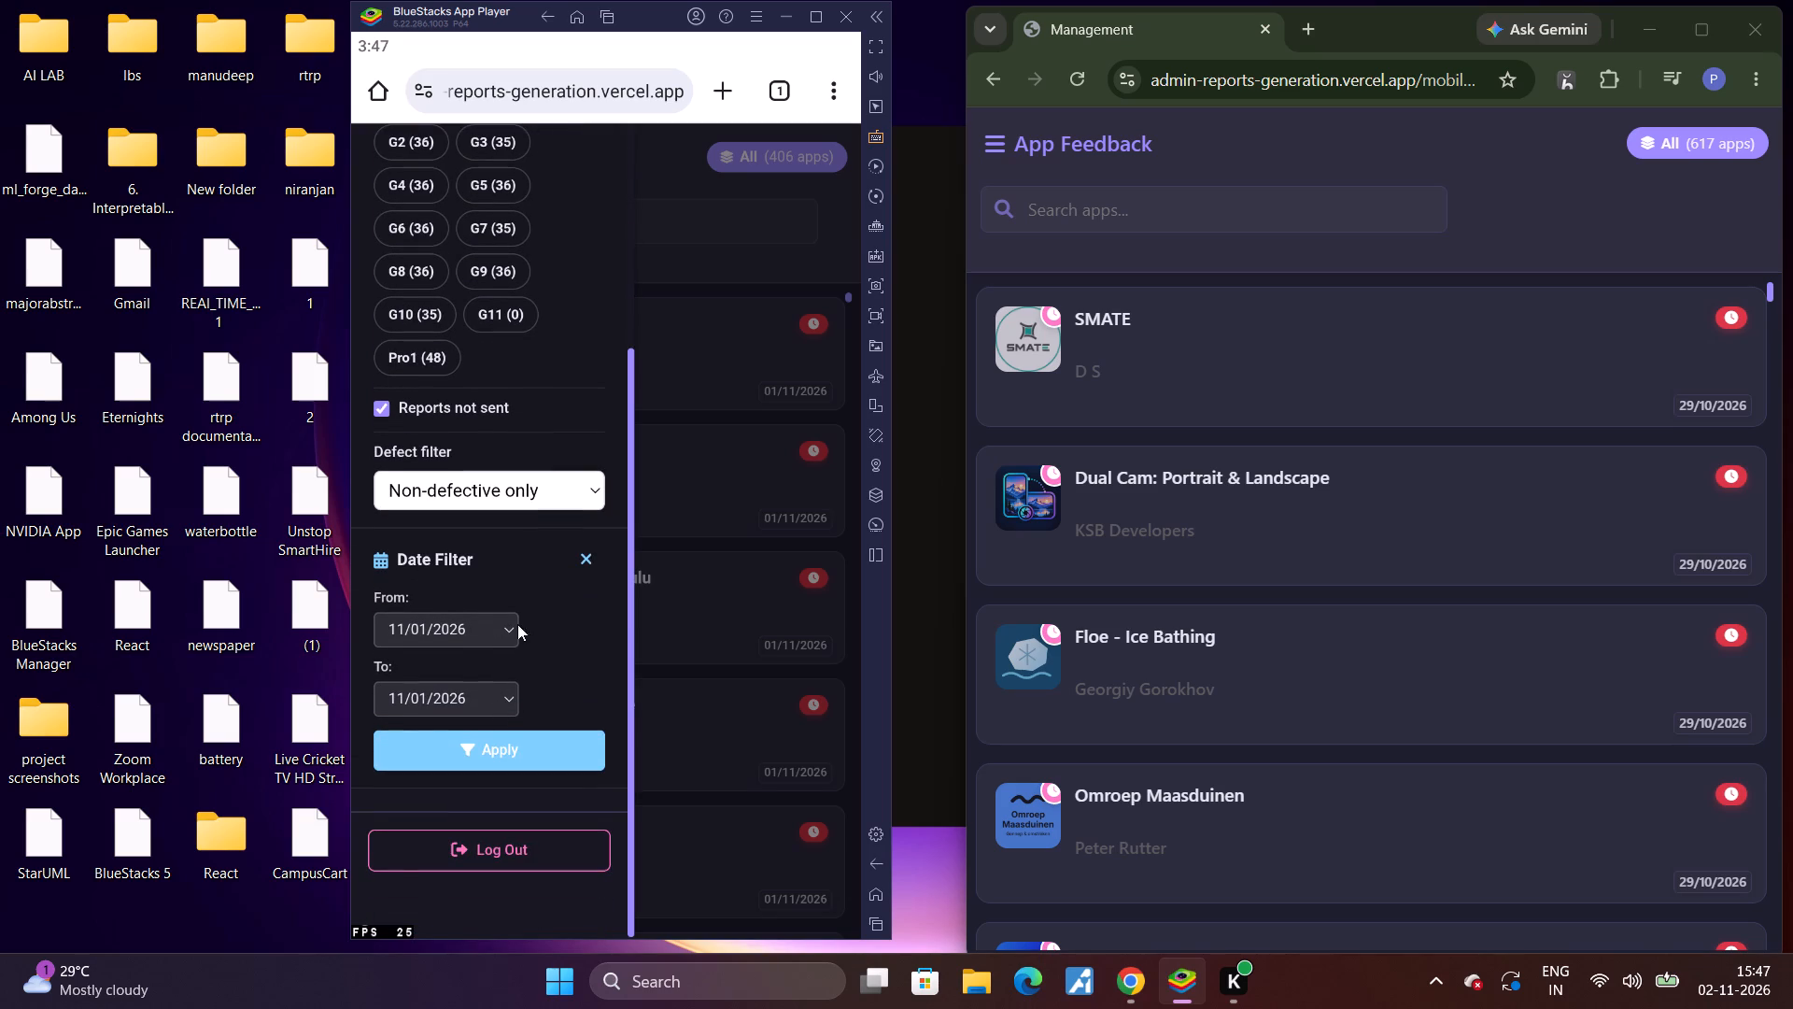
{"action": "left_click", "coordinate": [479, 626]}
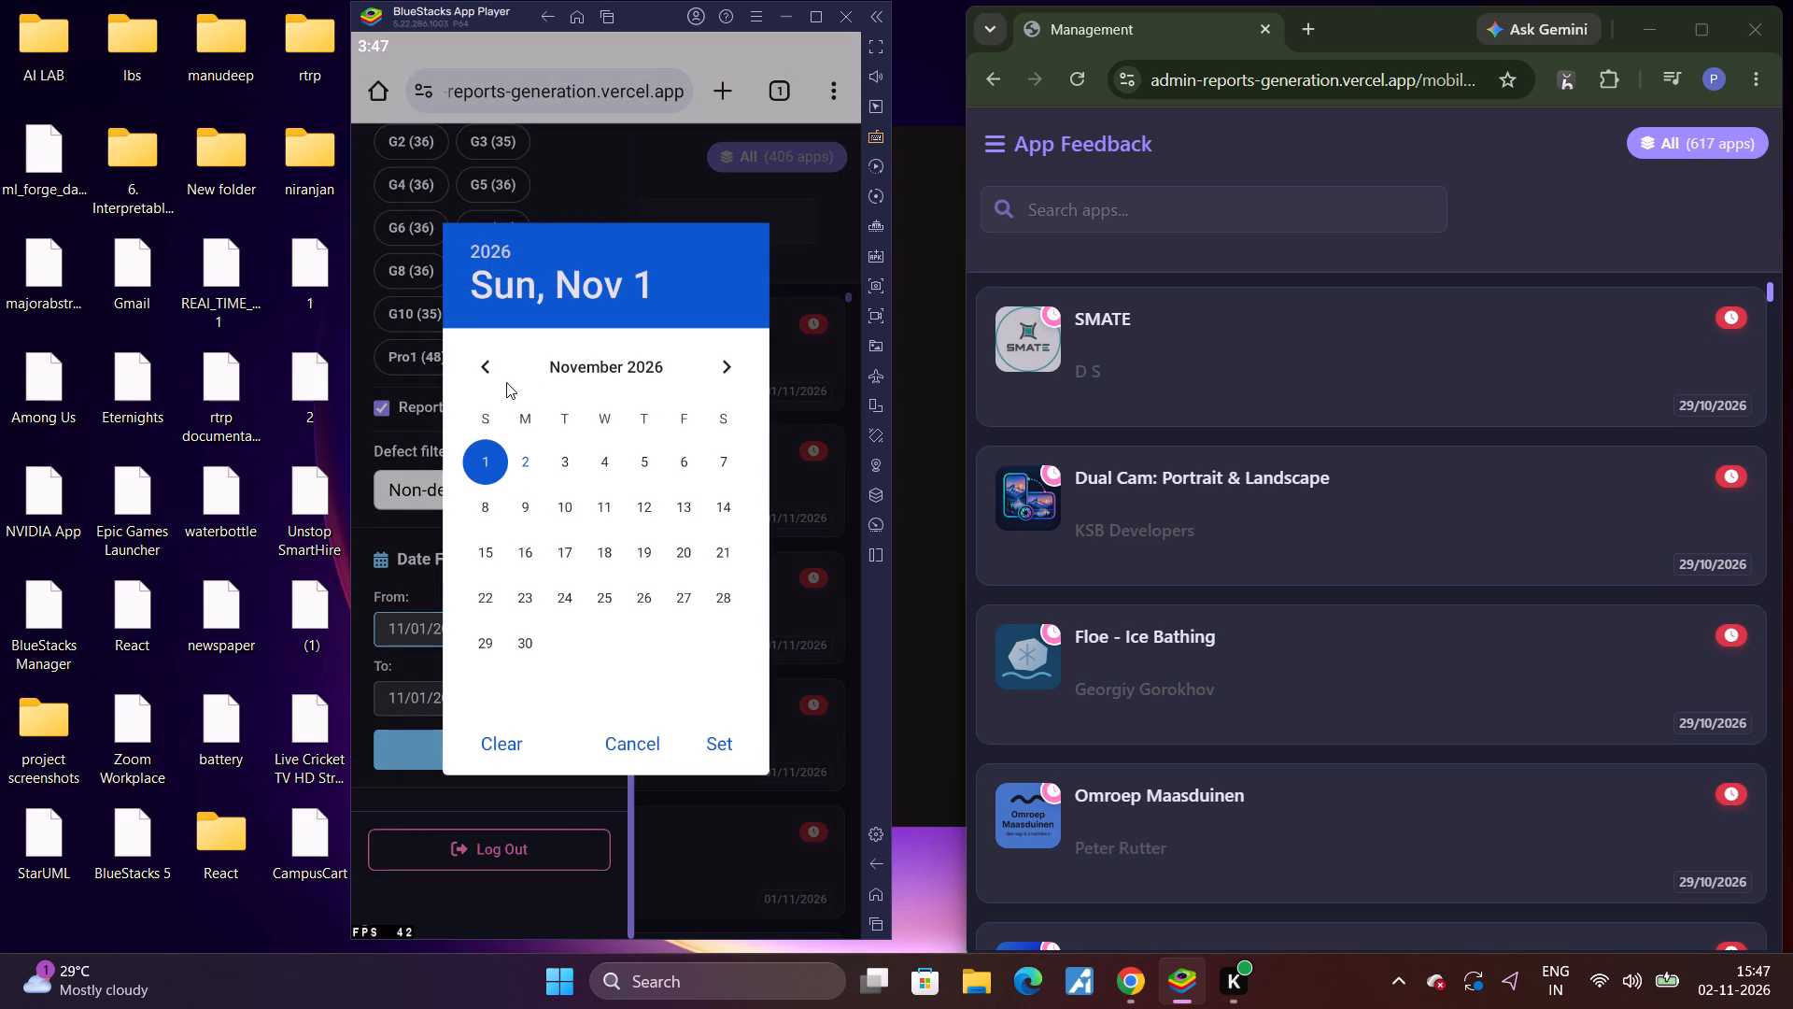
{"action": "left_click", "coordinate": [496, 360]}
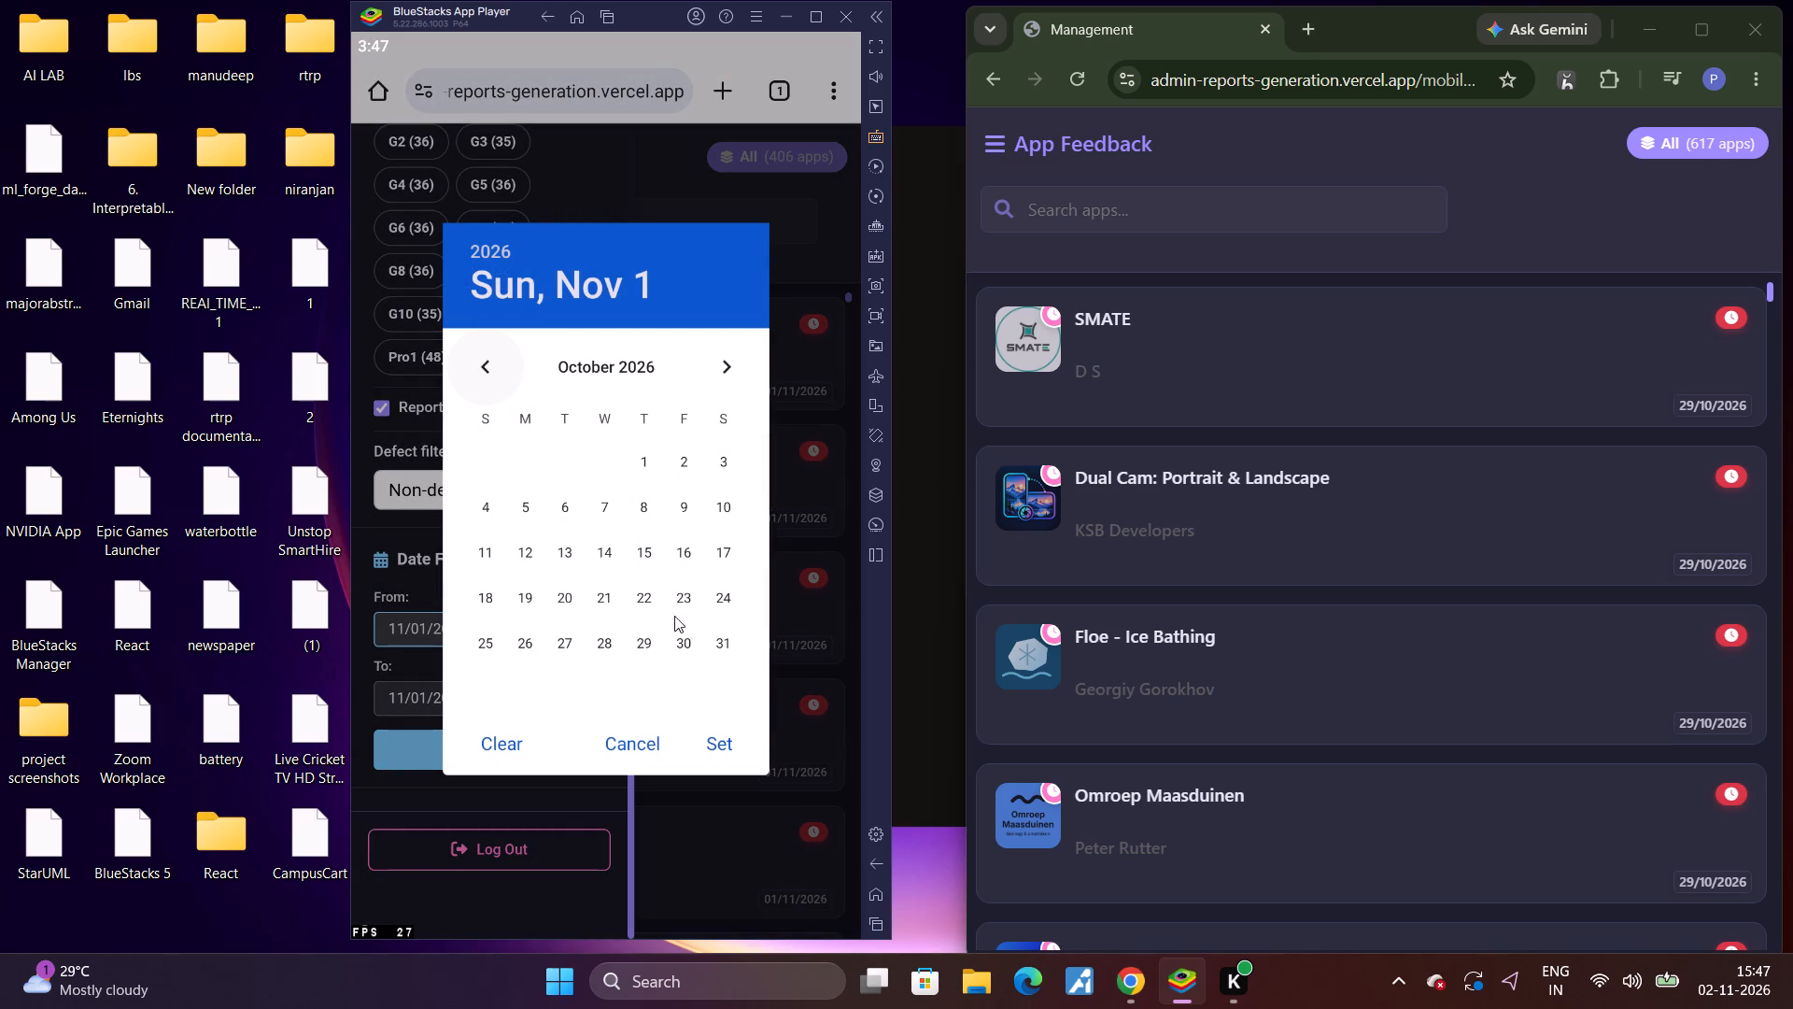
{"action": "left_click", "coordinate": [602, 642]}
{"action": "left_click", "coordinate": [712, 743]}
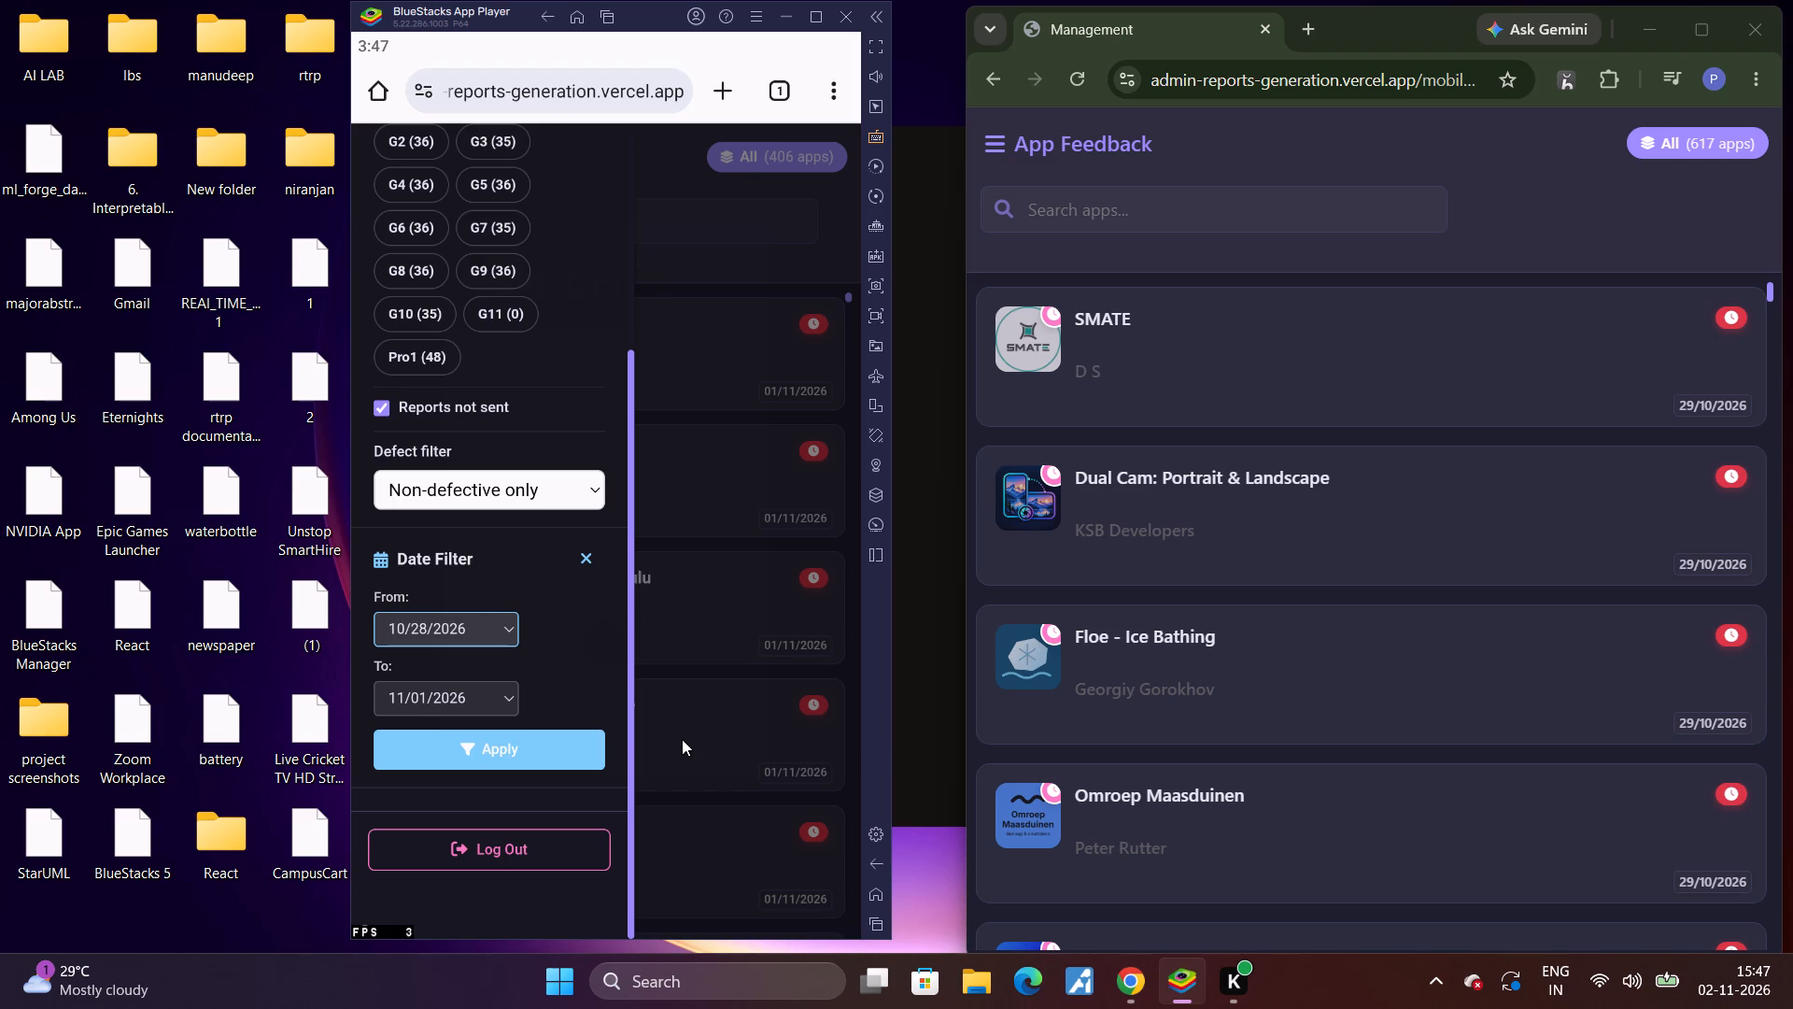
{"action": "left_click", "coordinate": [499, 700]}
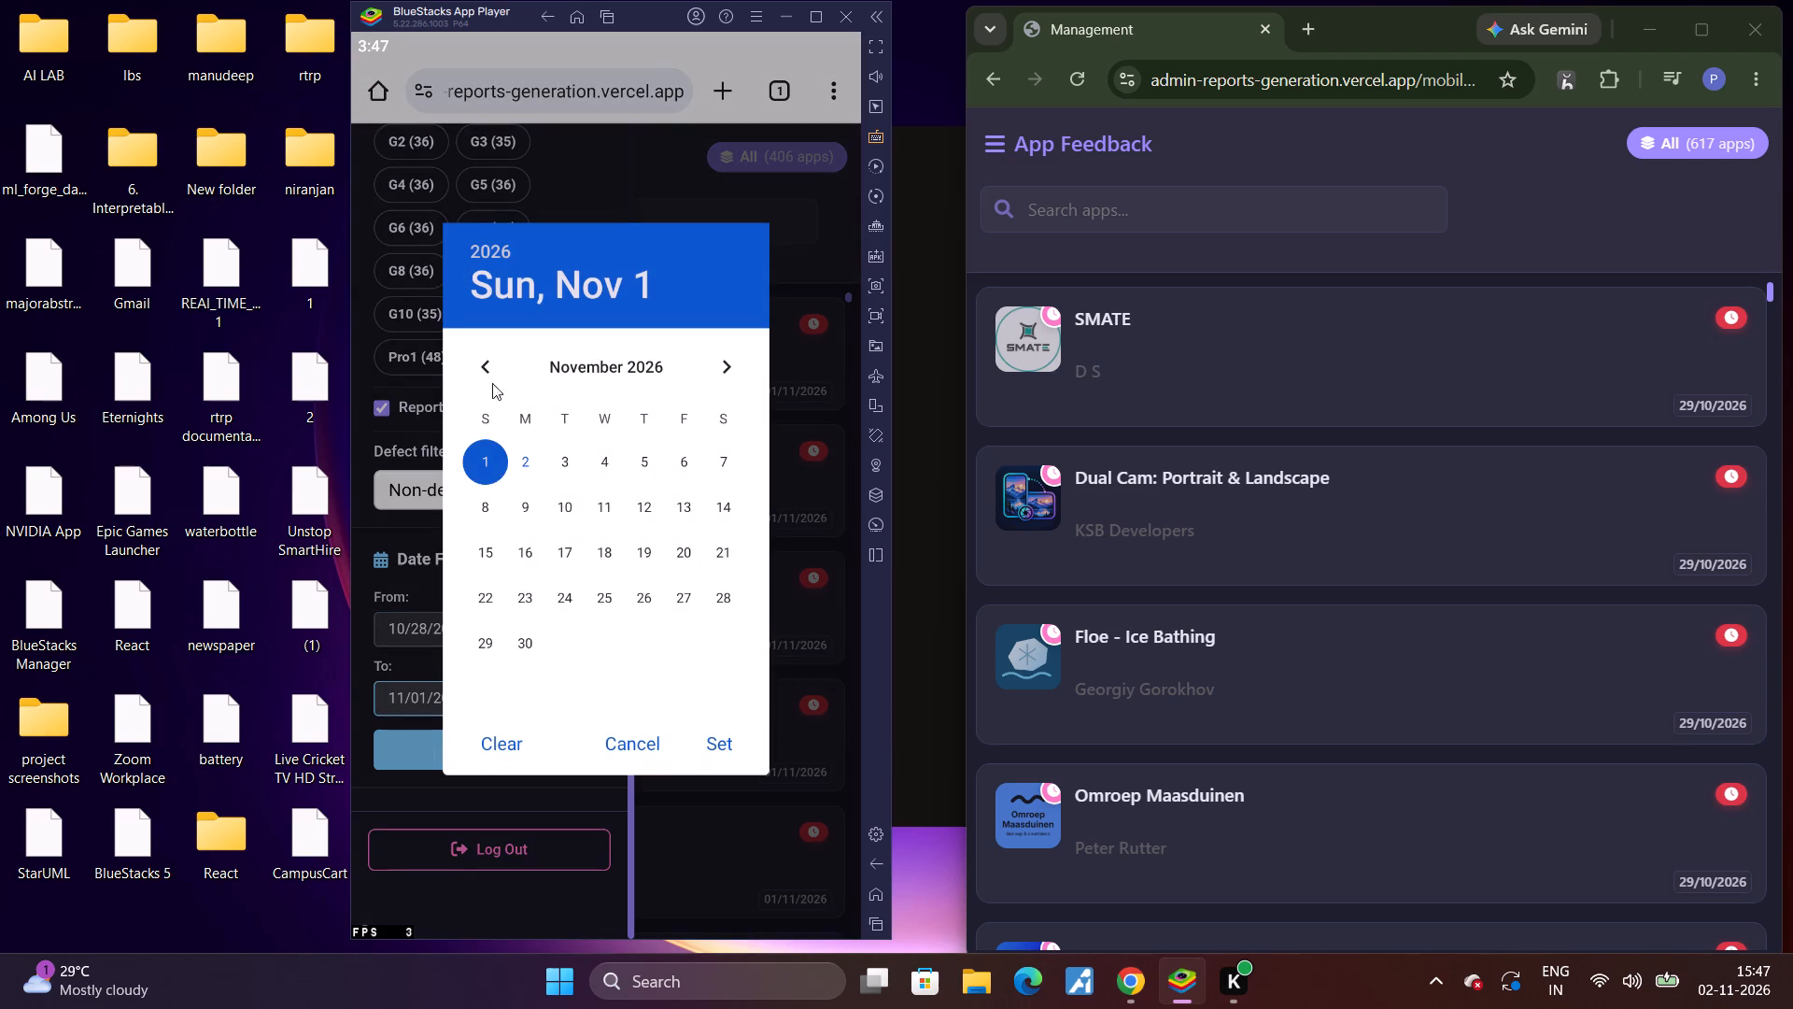
{"action": "left_click", "coordinate": [490, 375]}
{"action": "left_click", "coordinate": [606, 647]}
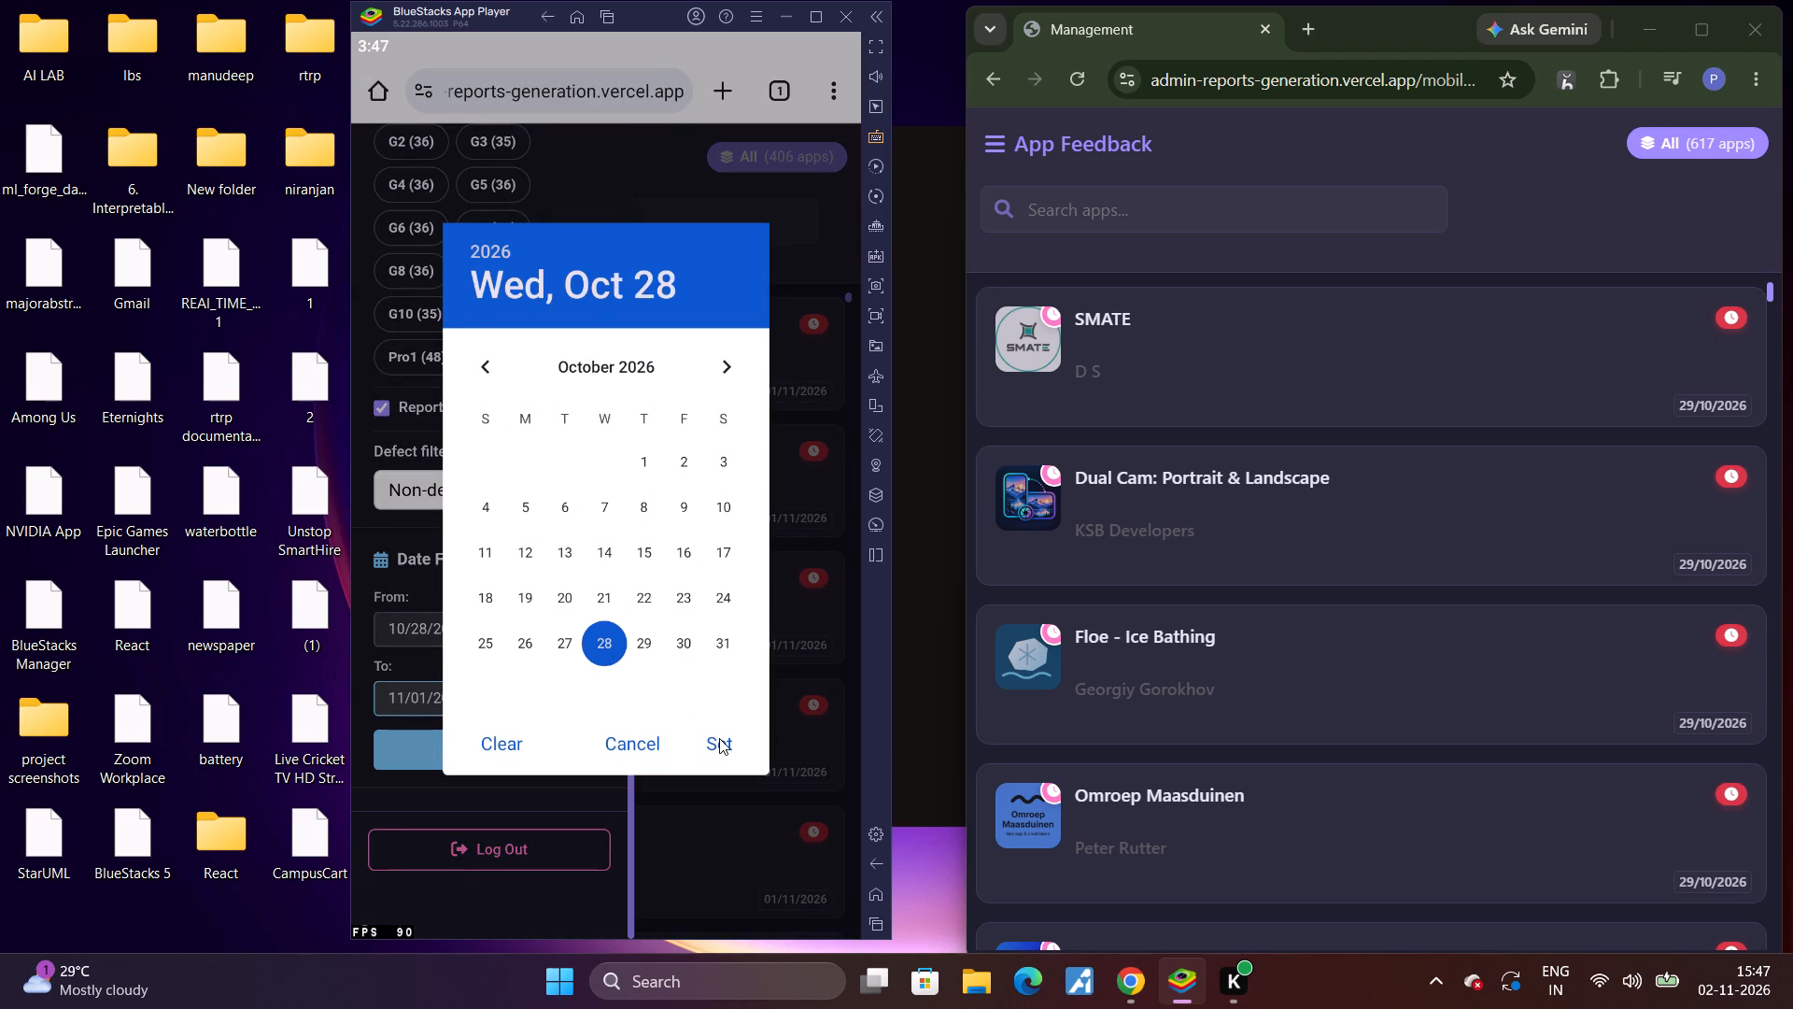
{"action": "left_click", "coordinate": [719, 738]}
{"action": "left_click", "coordinate": [491, 737]}
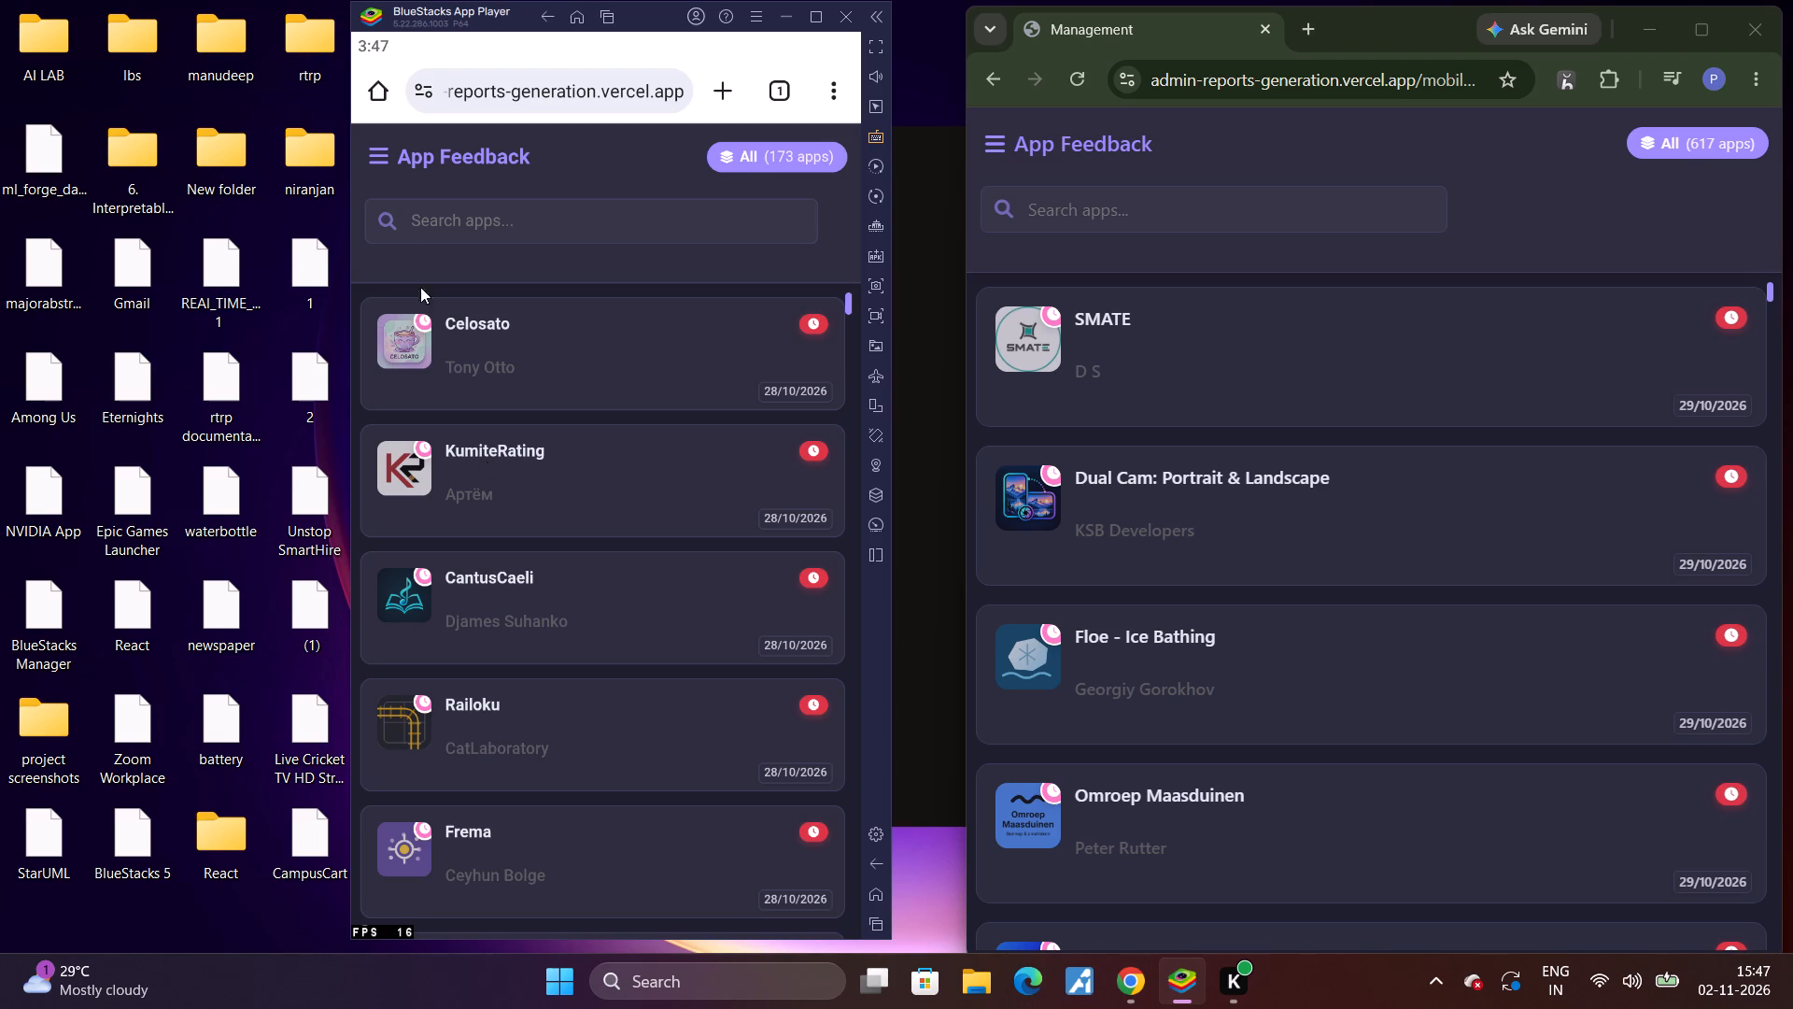
Check the emulator list's group counts and set its From and To dates to 10/29/2026, applying the filter.
{"action": "left_click", "coordinate": [375, 165]}
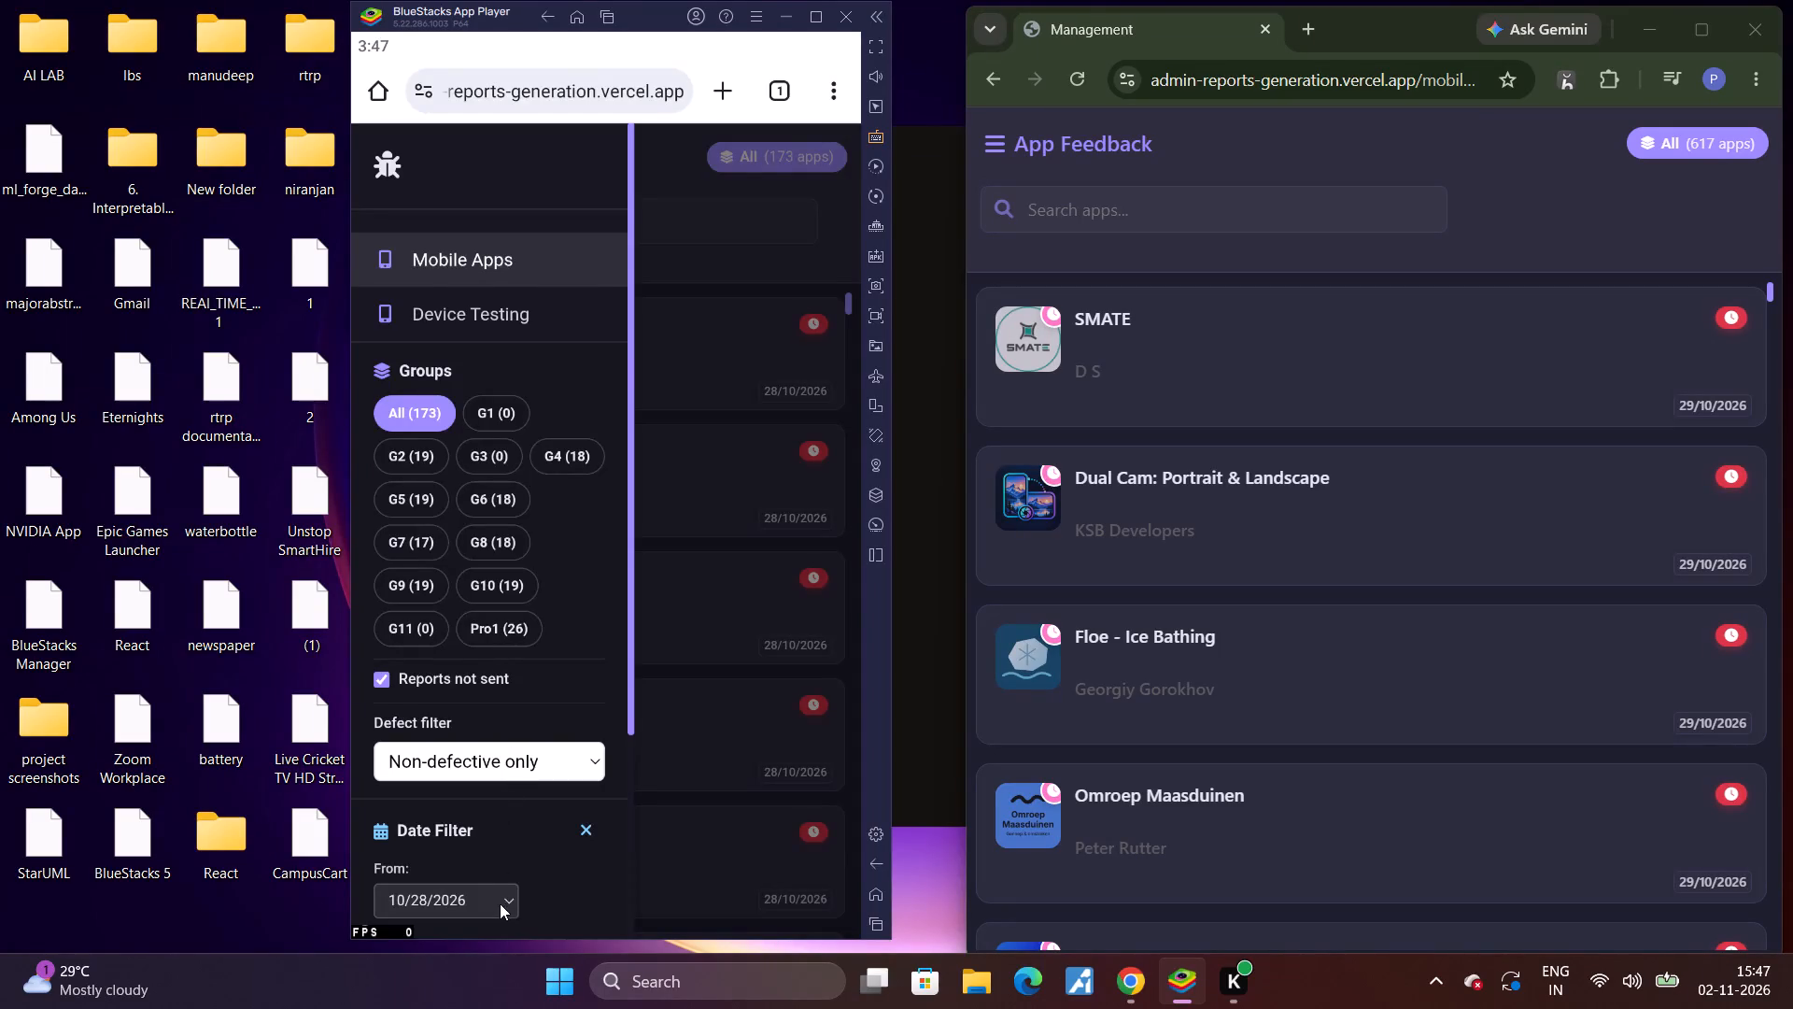
{"action": "left_click", "coordinate": [499, 904]}
{"action": "left_click", "coordinate": [633, 643]}
{"action": "left_click", "coordinate": [740, 746]}
{"action": "scroll", "coordinate": [527, 855], "scroll_direction": "down", "scroll_amount": 2}
{"action": "left_click", "coordinate": [484, 699]}
{"action": "left_click", "coordinate": [636, 625]}
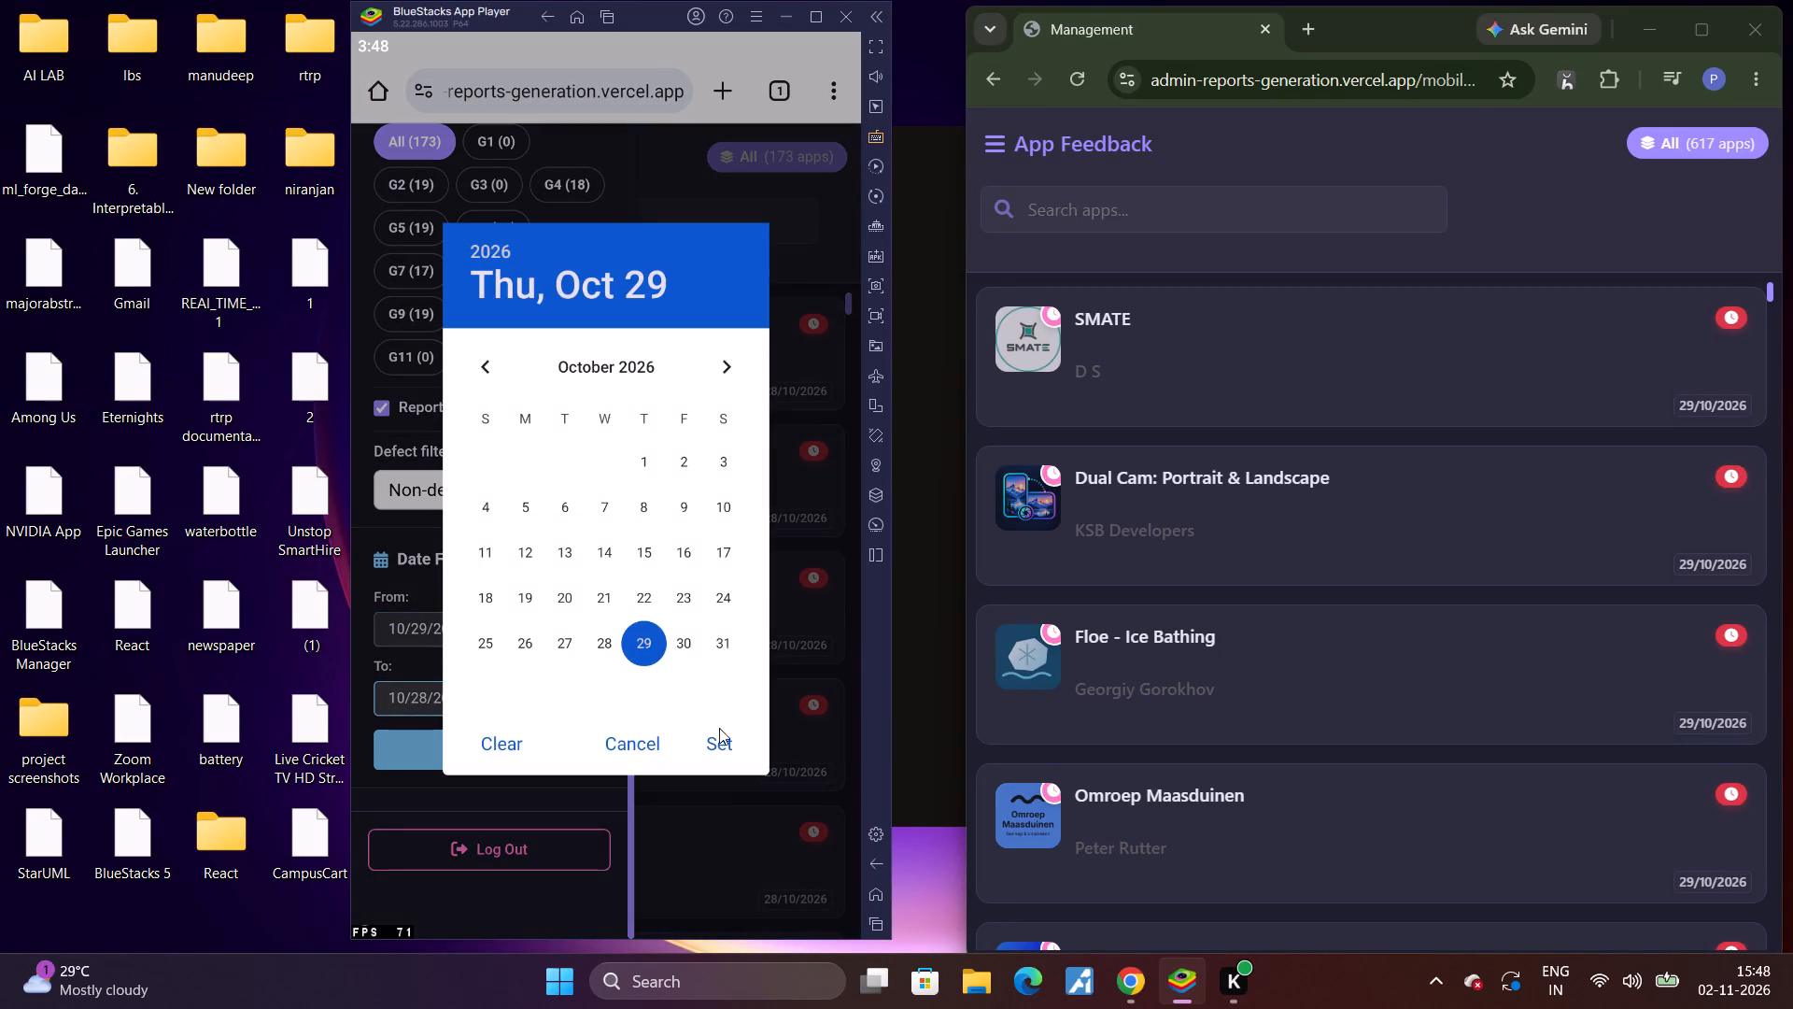
{"action": "left_click", "coordinate": [724, 732]}
{"action": "left_click", "coordinate": [471, 753]}
Switch to the desktop Chrome app list and filter it from 28-10-2026 to 28-10-2026.
{"action": "left_click", "coordinate": [979, 149]}
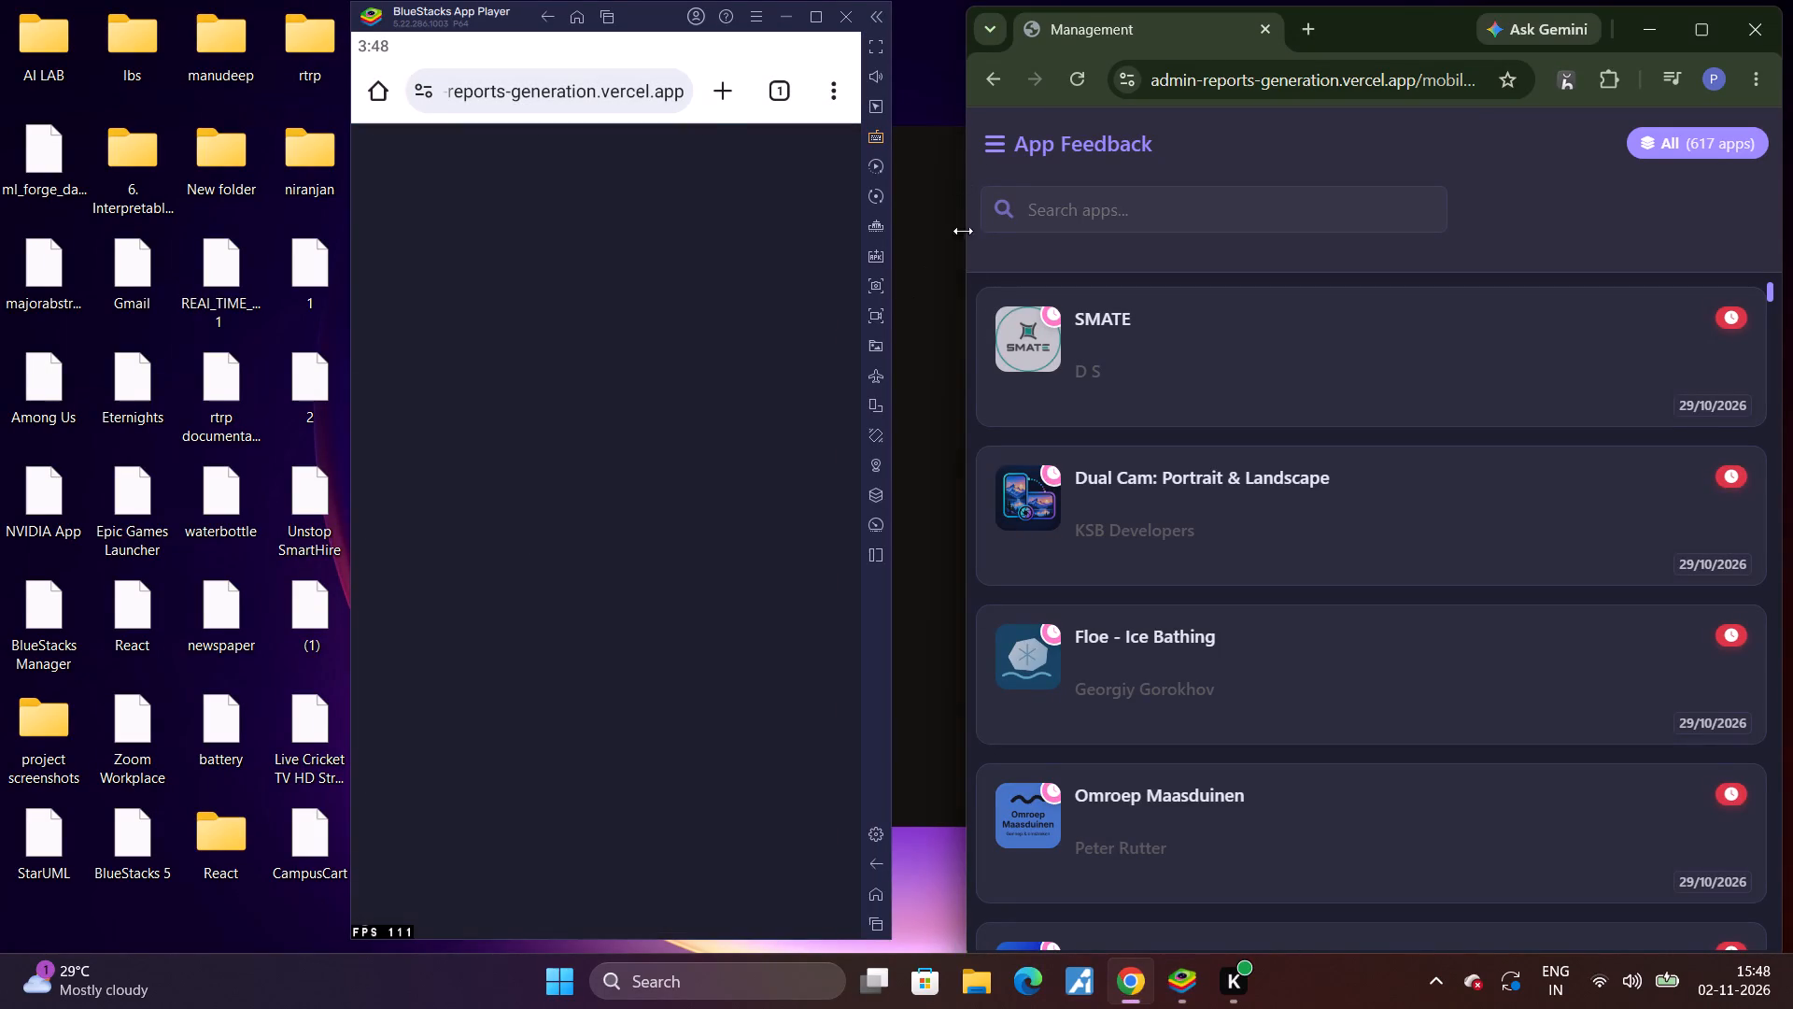
{"action": "left_click", "coordinate": [998, 140]}
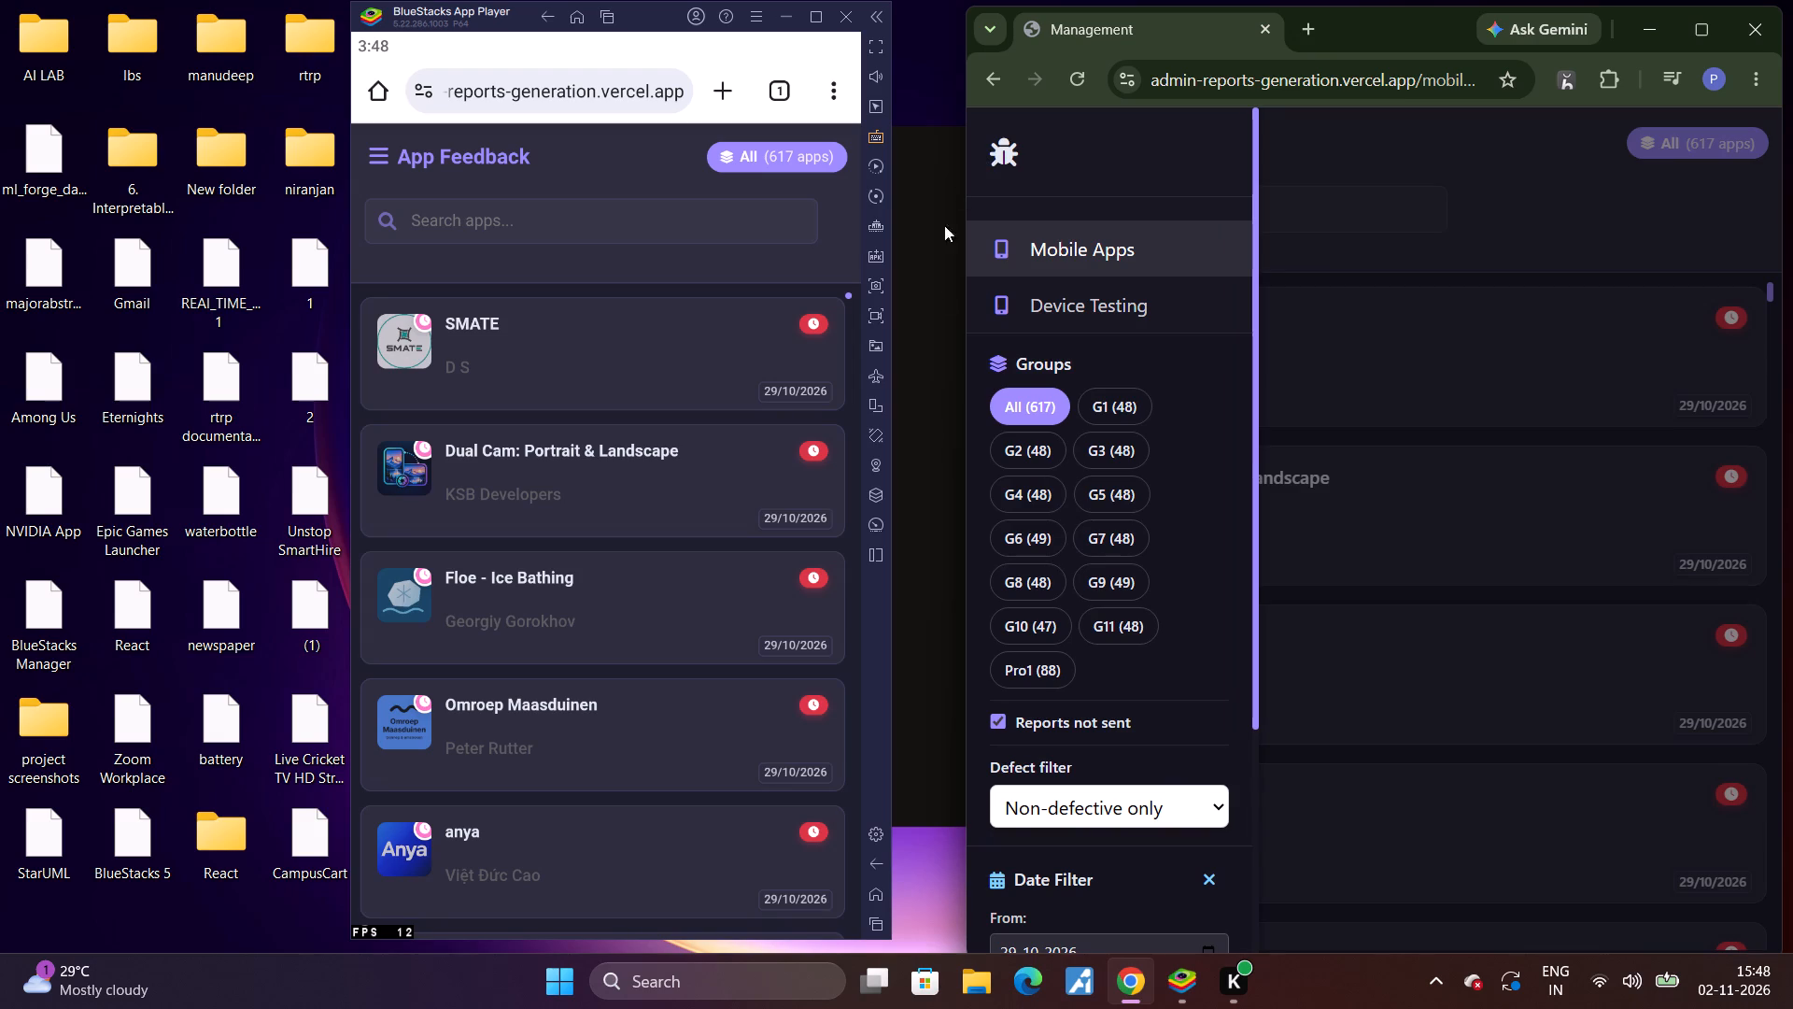
{"action": "scroll", "coordinate": [1229, 783], "scroll_direction": "down", "scroll_amount": 2}
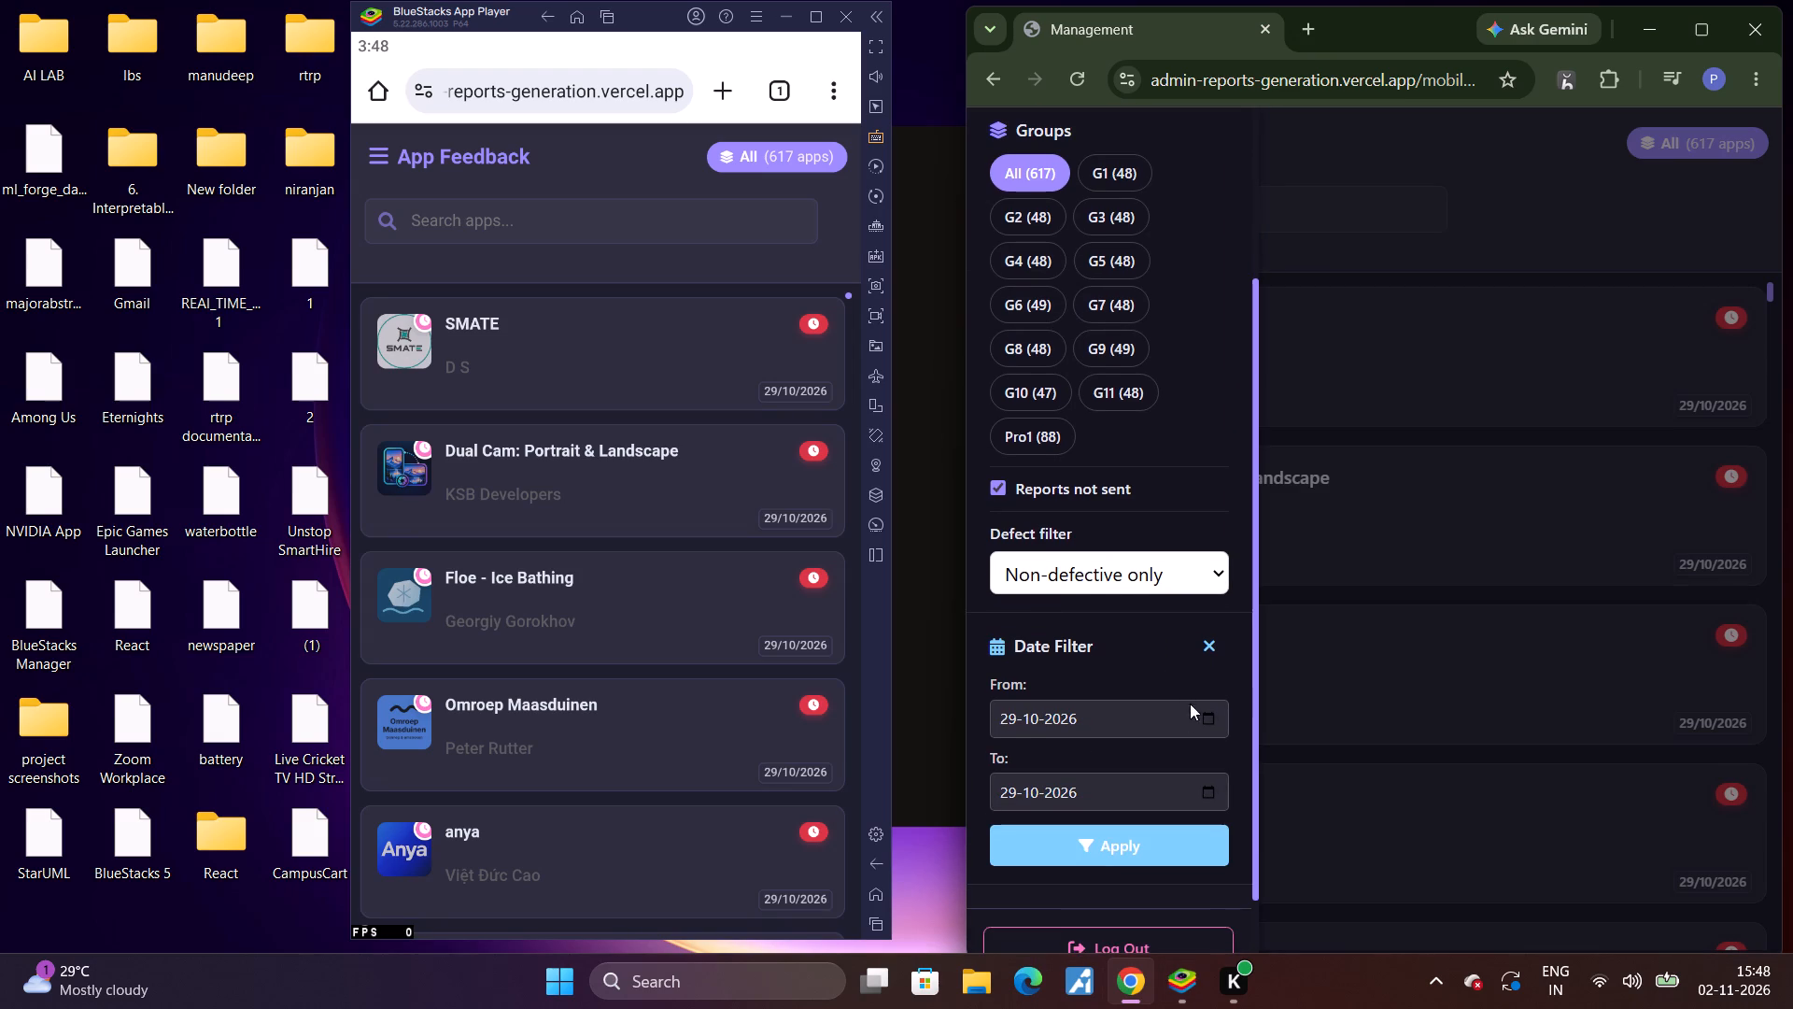
{"action": "left_click", "coordinate": [1207, 716]}
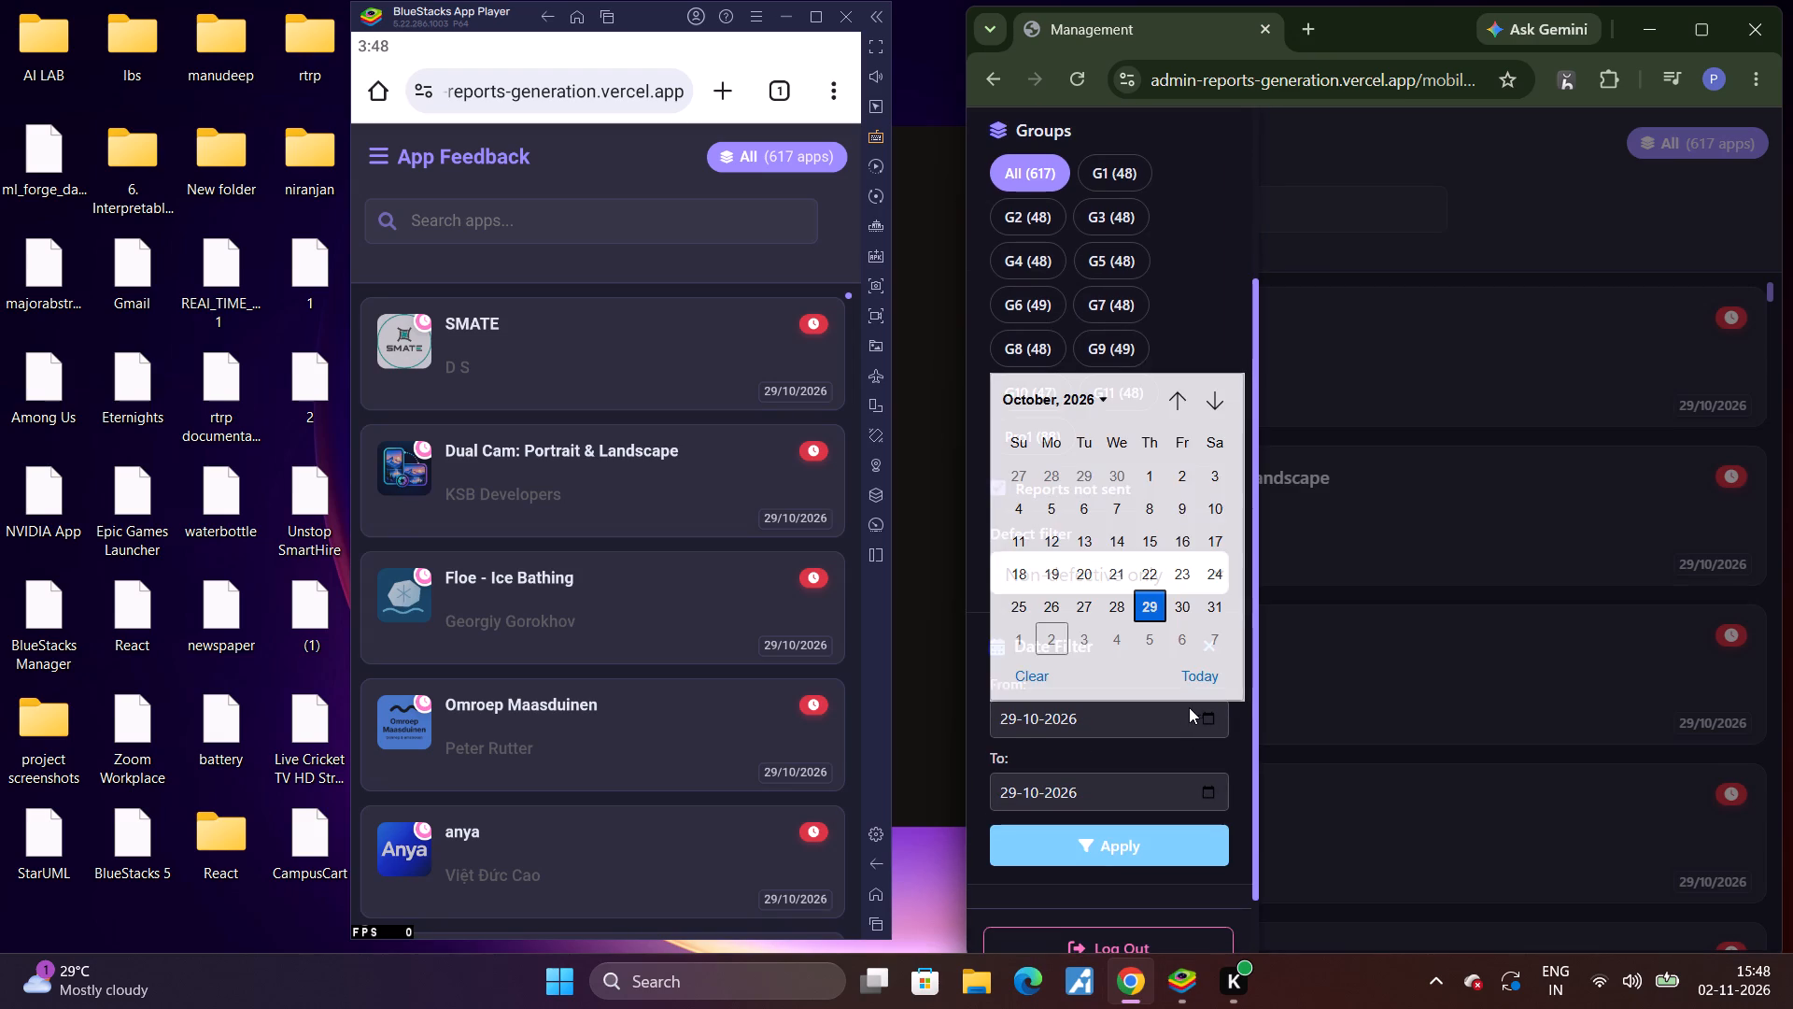
{"action": "left_click", "coordinate": [1108, 610]}
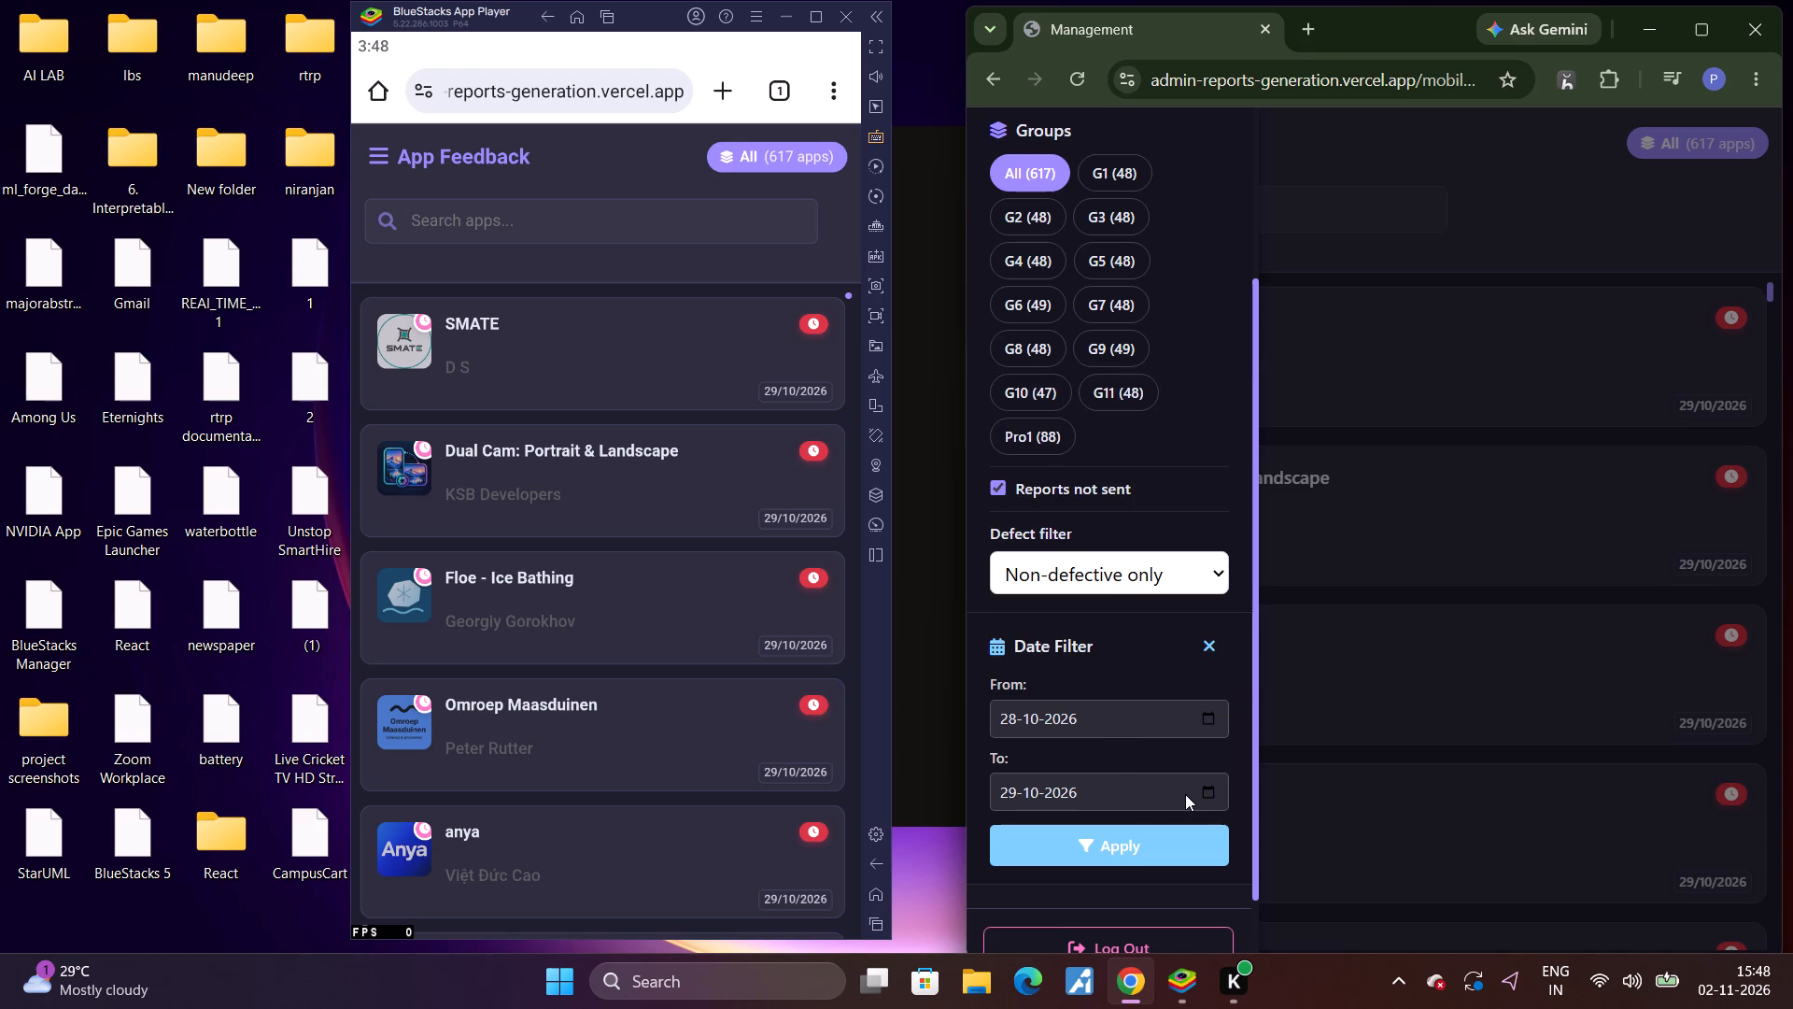
{"action": "left_click", "coordinate": [1197, 796]}
{"action": "left_click", "coordinate": [1207, 791]}
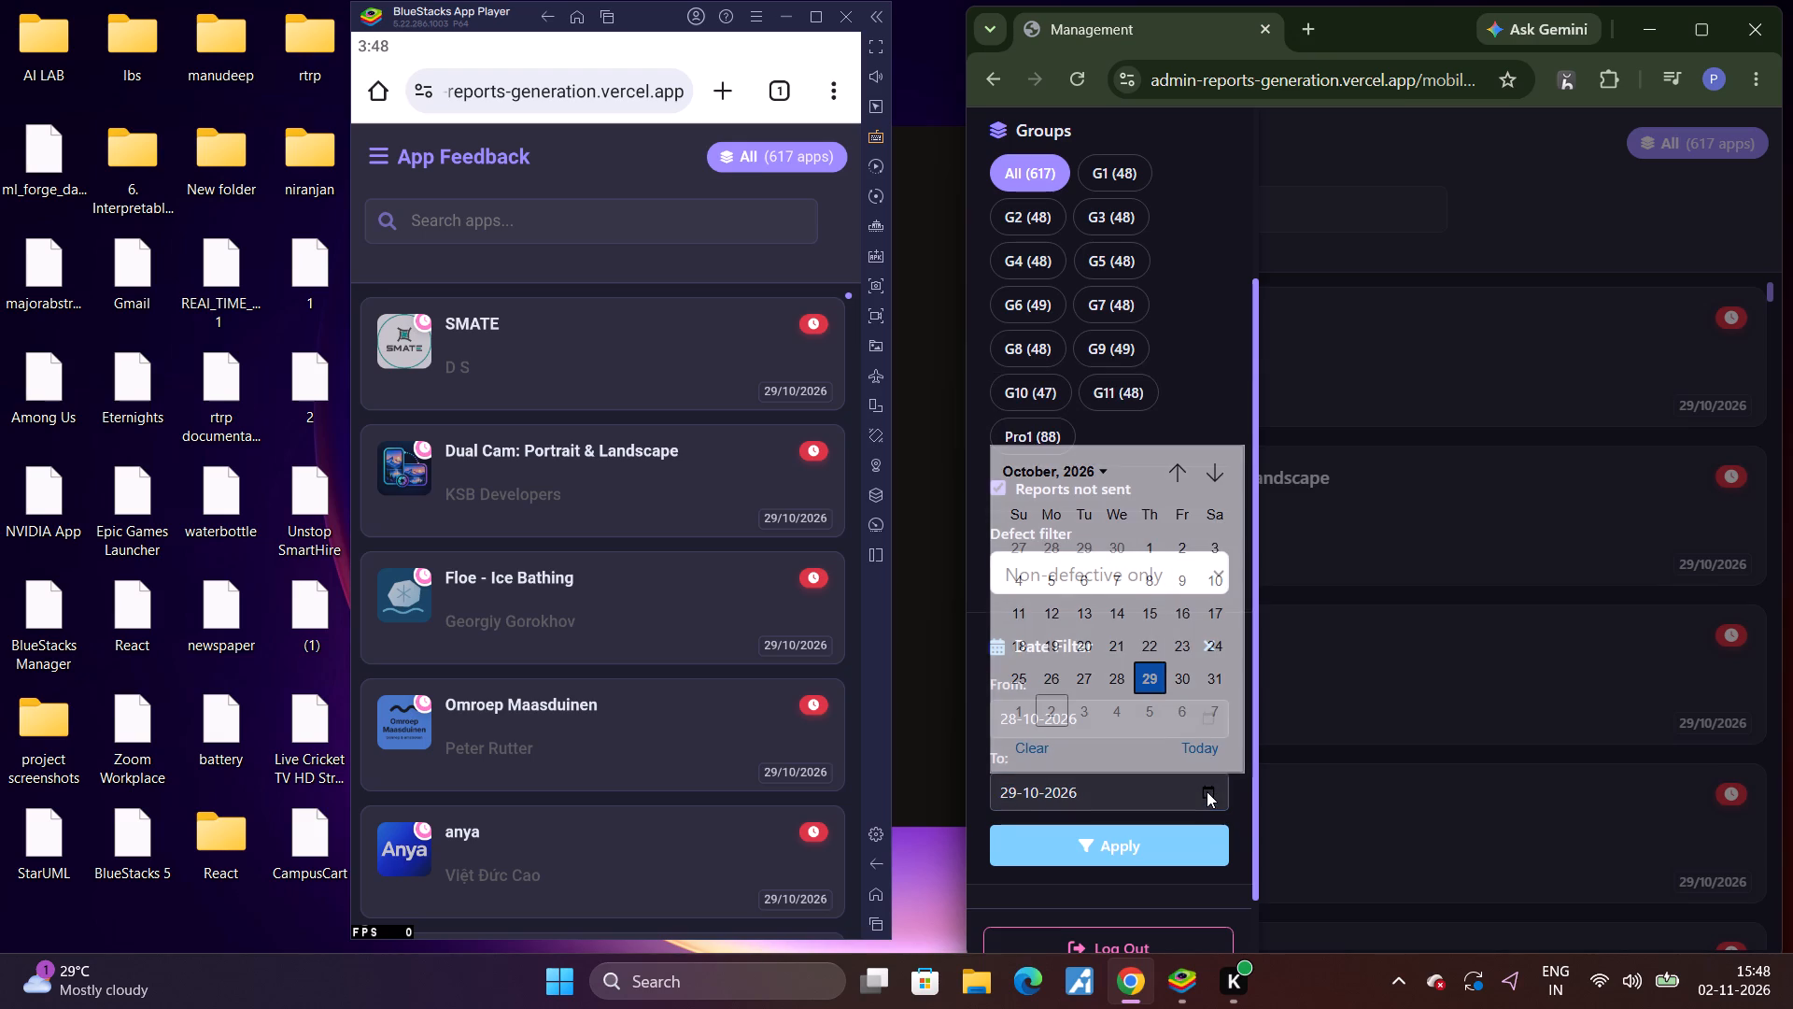
{"action": "left_click", "coordinate": [1101, 671]}
{"action": "left_click", "coordinate": [1089, 863]}
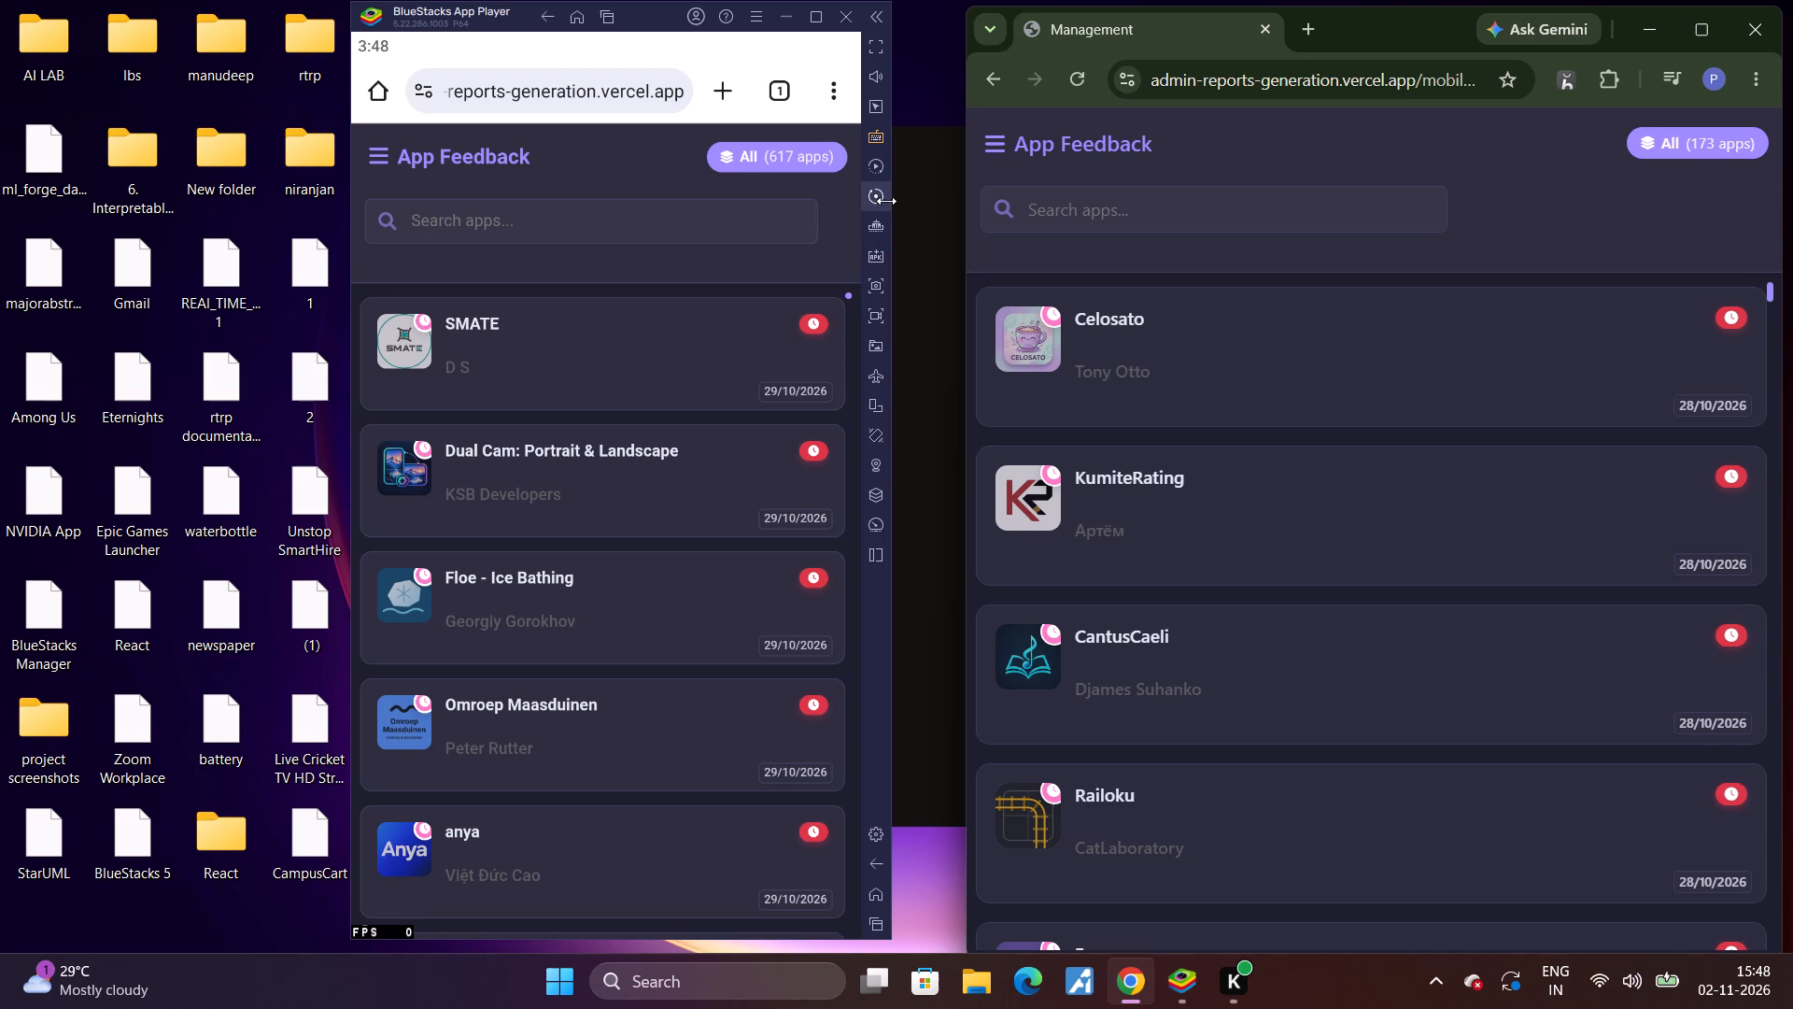
Compare the group counts in the desktop and emulator lists, and filter the desktop list from 29-10-2026 to 29-10-2026.
{"action": "left_click", "coordinate": [986, 128]}
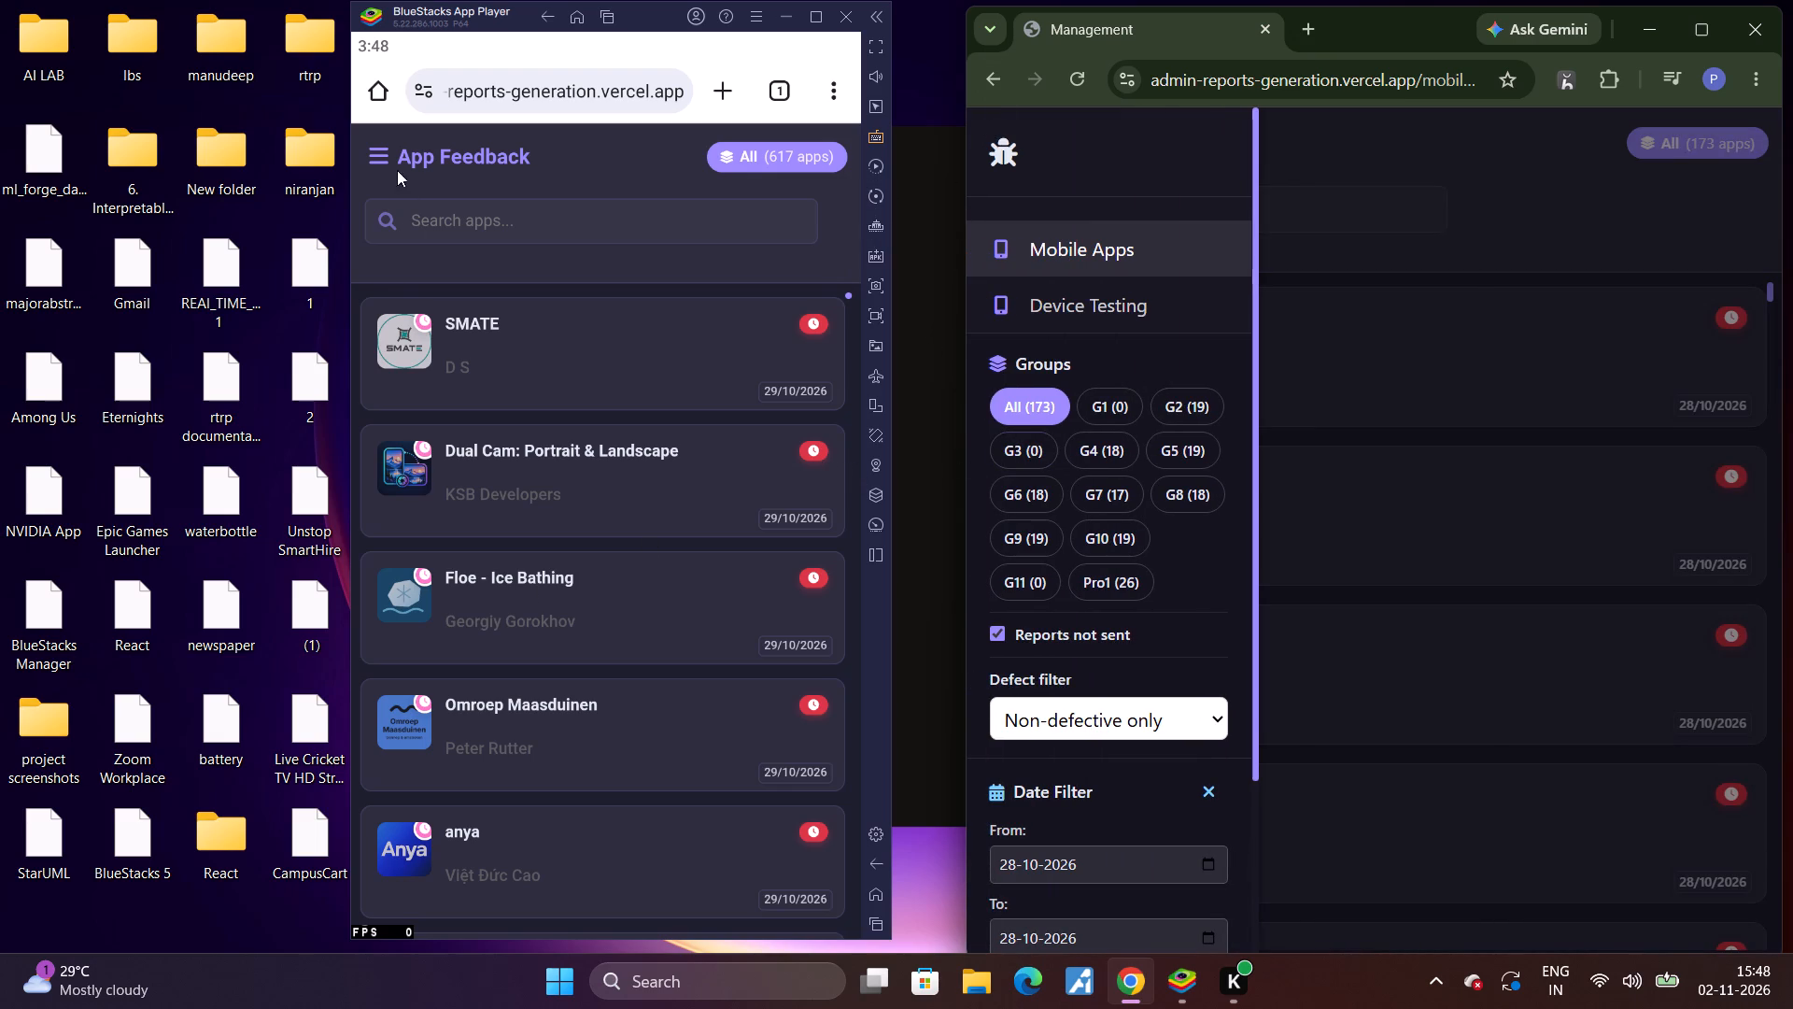
{"action": "left_click", "coordinate": [379, 148]}
{"action": "scroll", "coordinate": [468, 484], "scroll_direction": "down", "scroll_amount": 4}
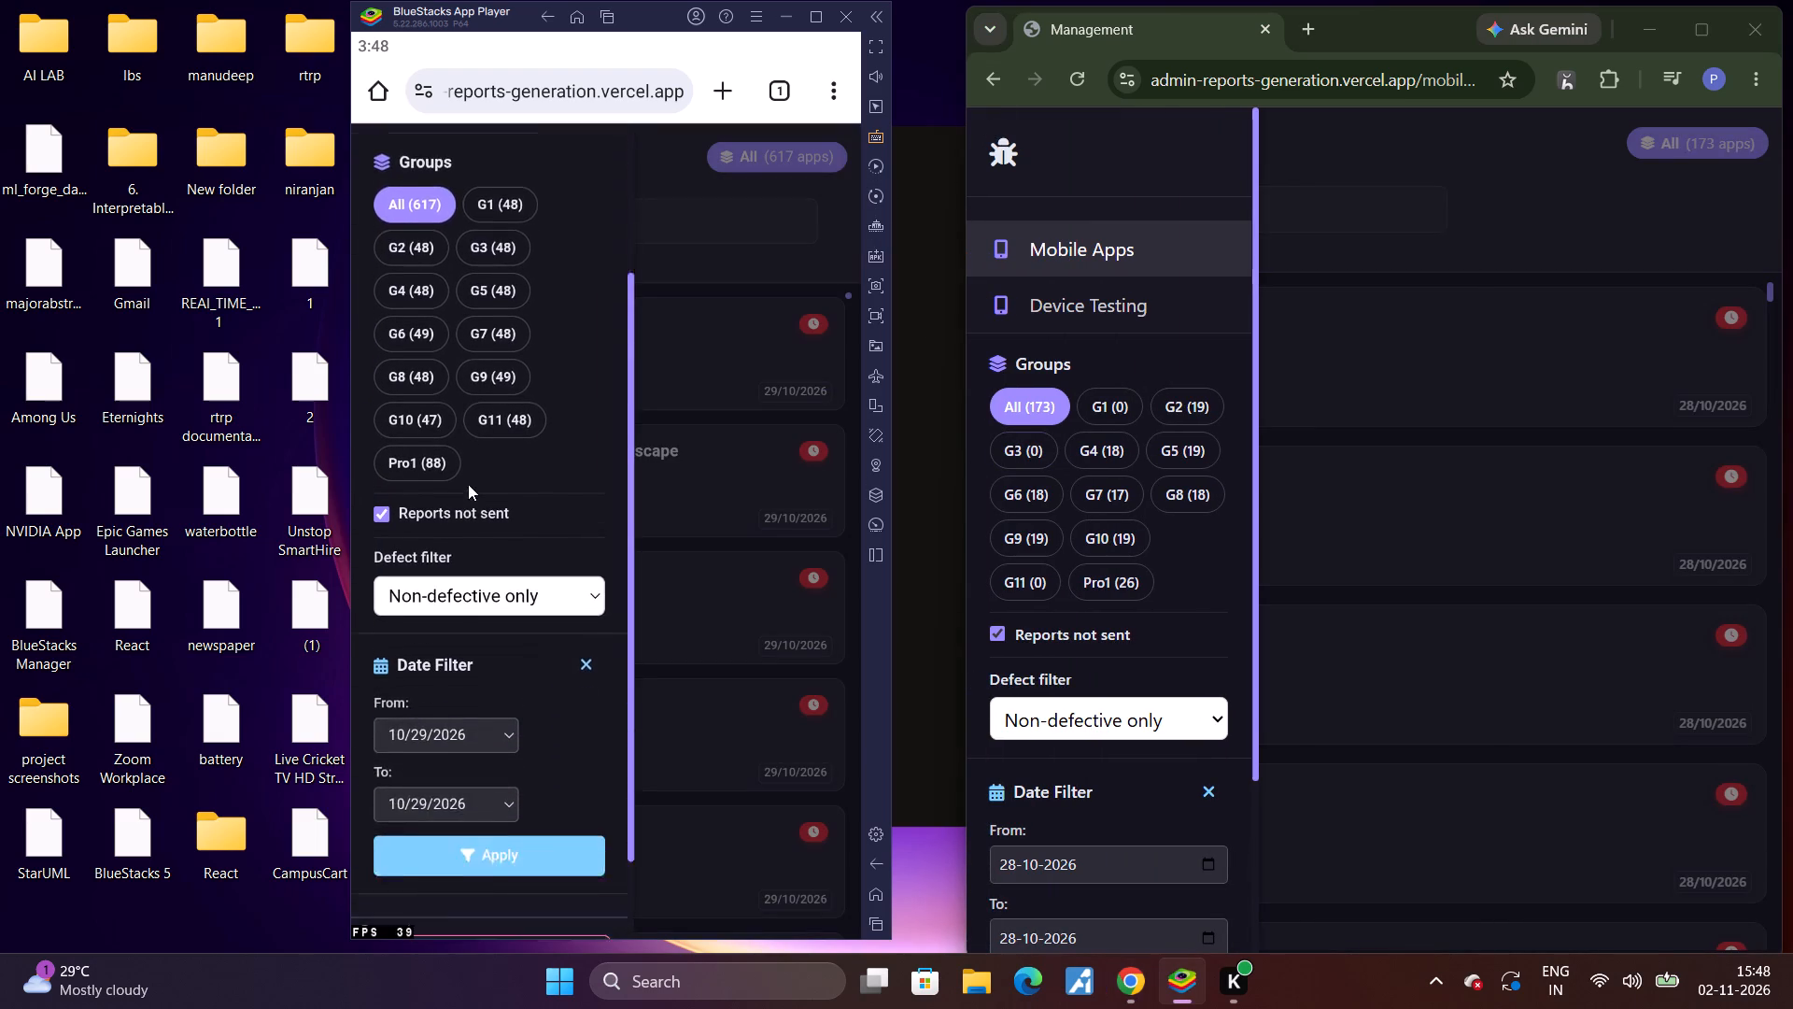
{"action": "left_click", "coordinate": [1208, 868]}
{"action": "left_click", "coordinate": [1141, 751]}
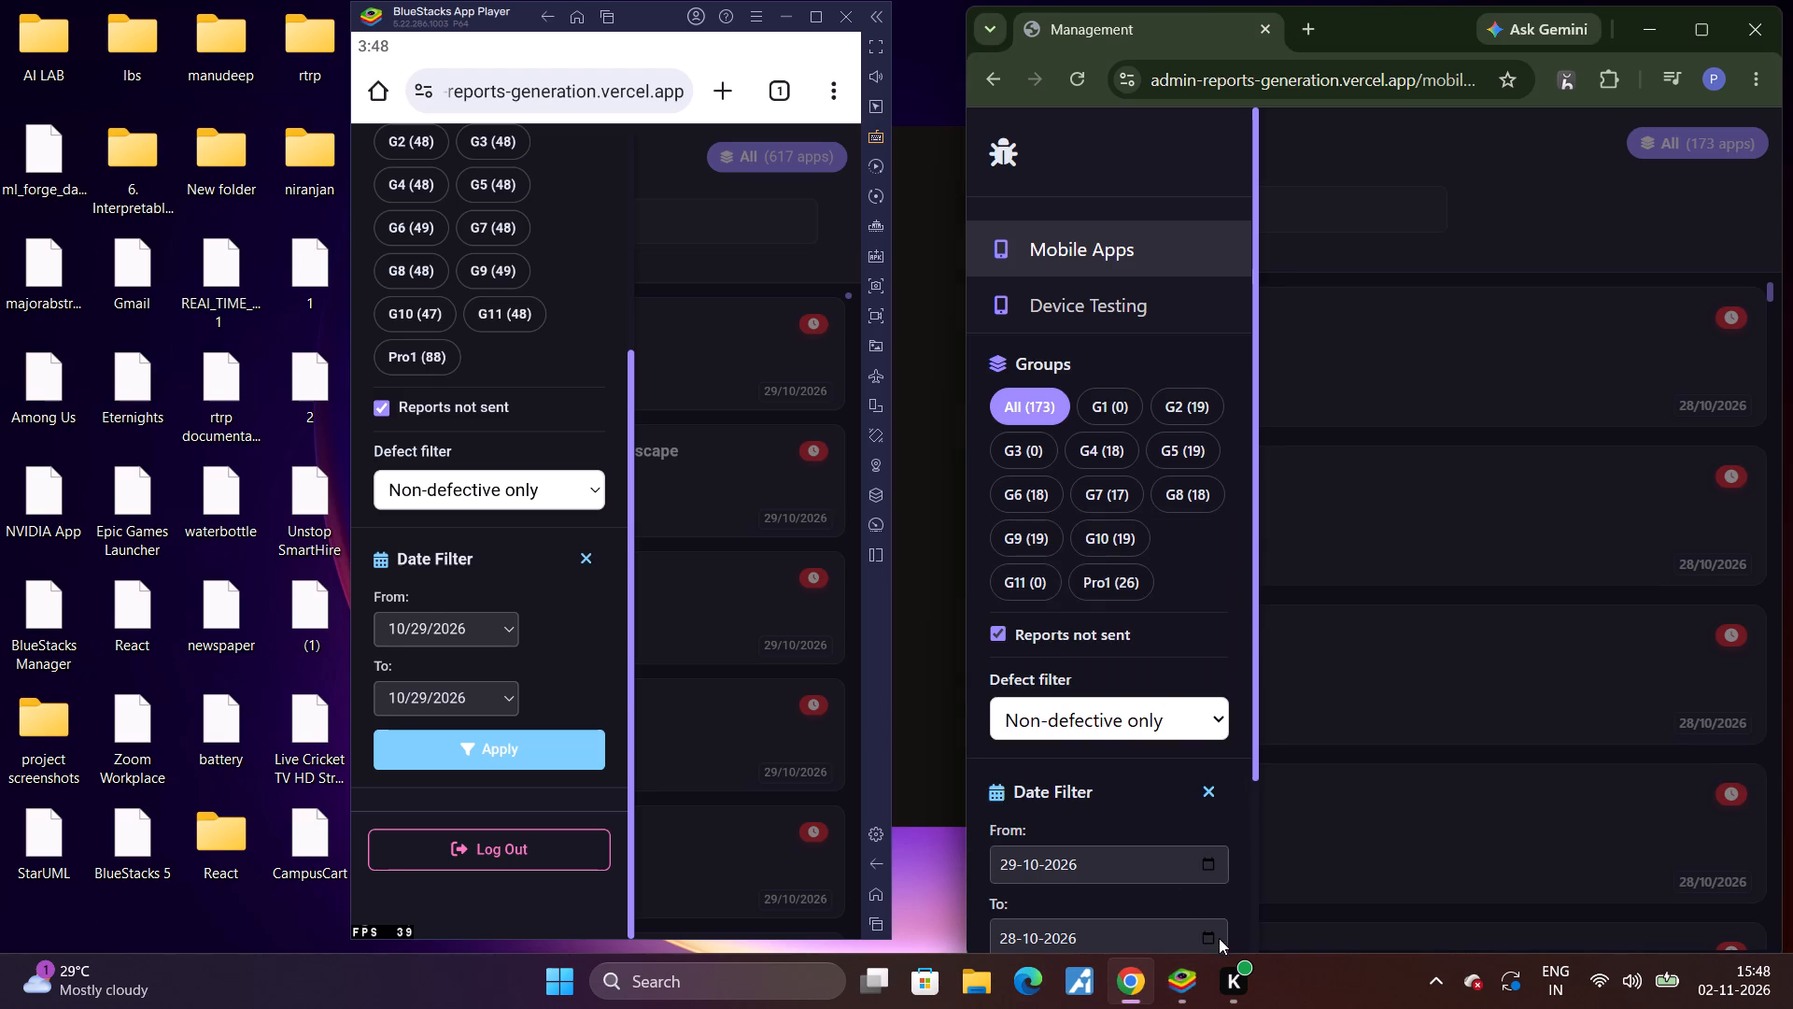
{"action": "left_click", "coordinate": [1216, 941]}
{"action": "left_click", "coordinate": [1158, 822]}
{"action": "scroll", "coordinate": [1158, 822], "scroll_direction": "down", "scroll_amount": 5}
{"action": "left_click", "coordinate": [1140, 881]}
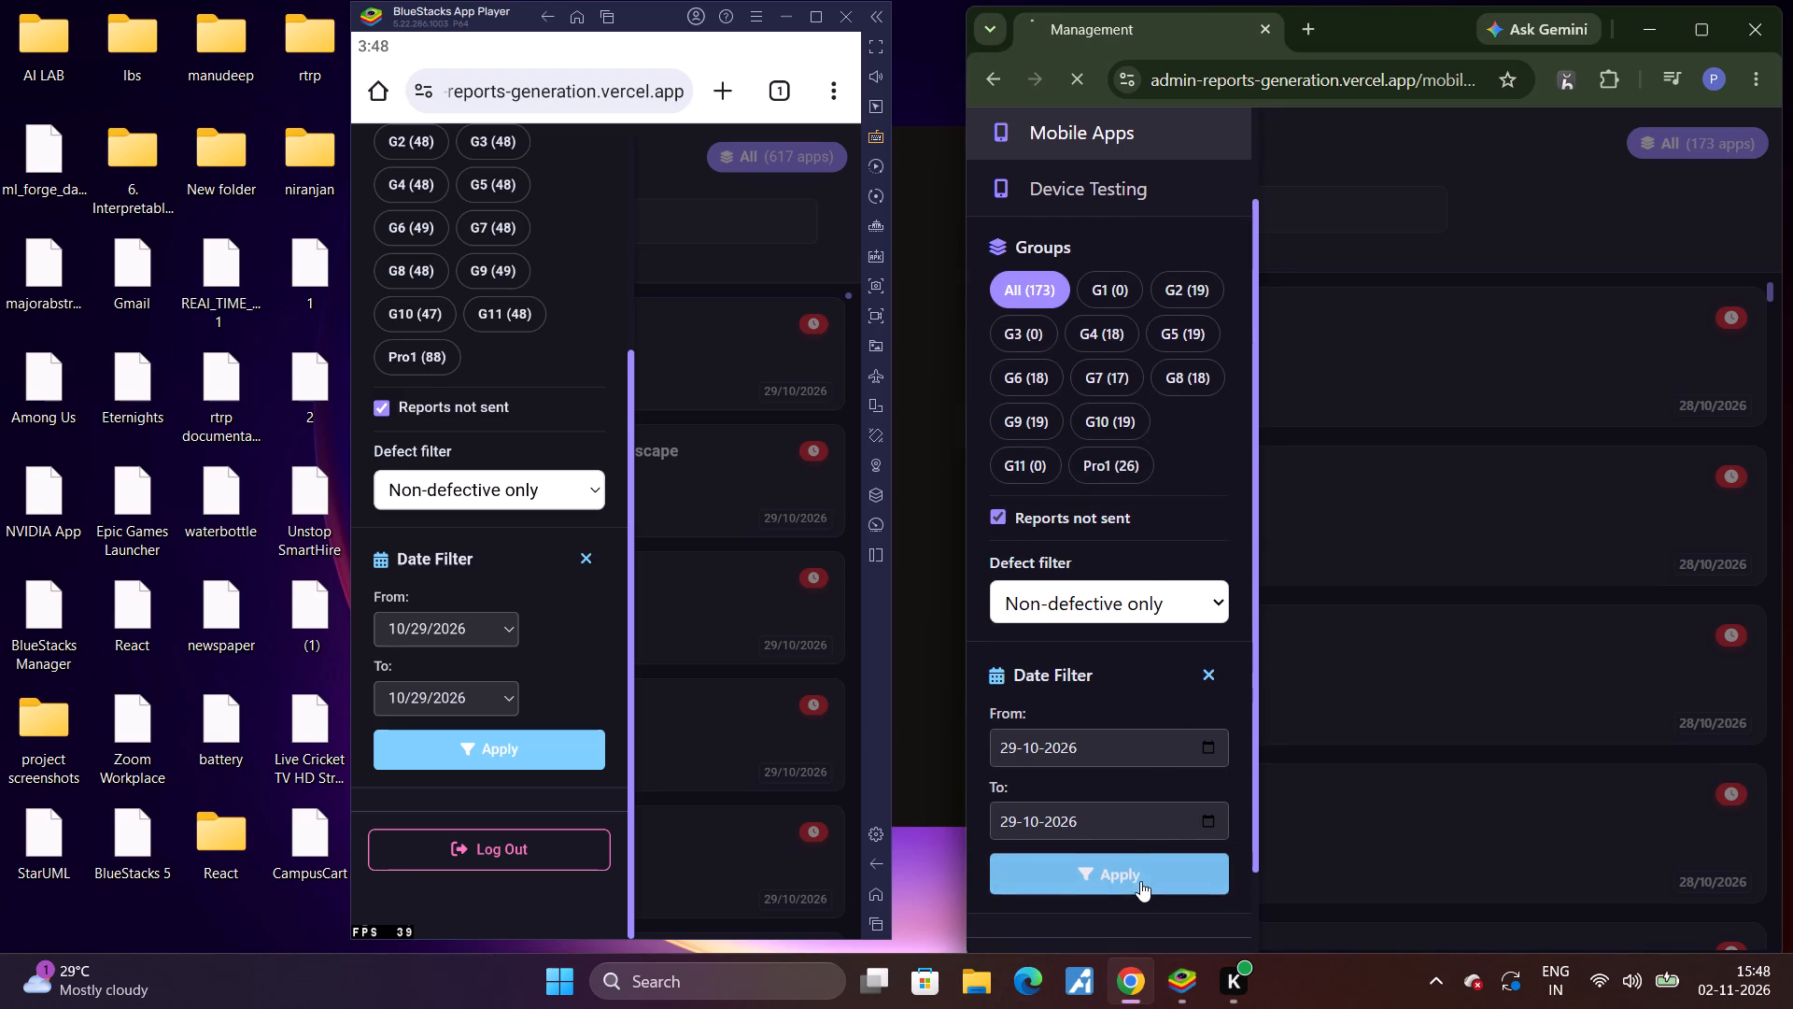
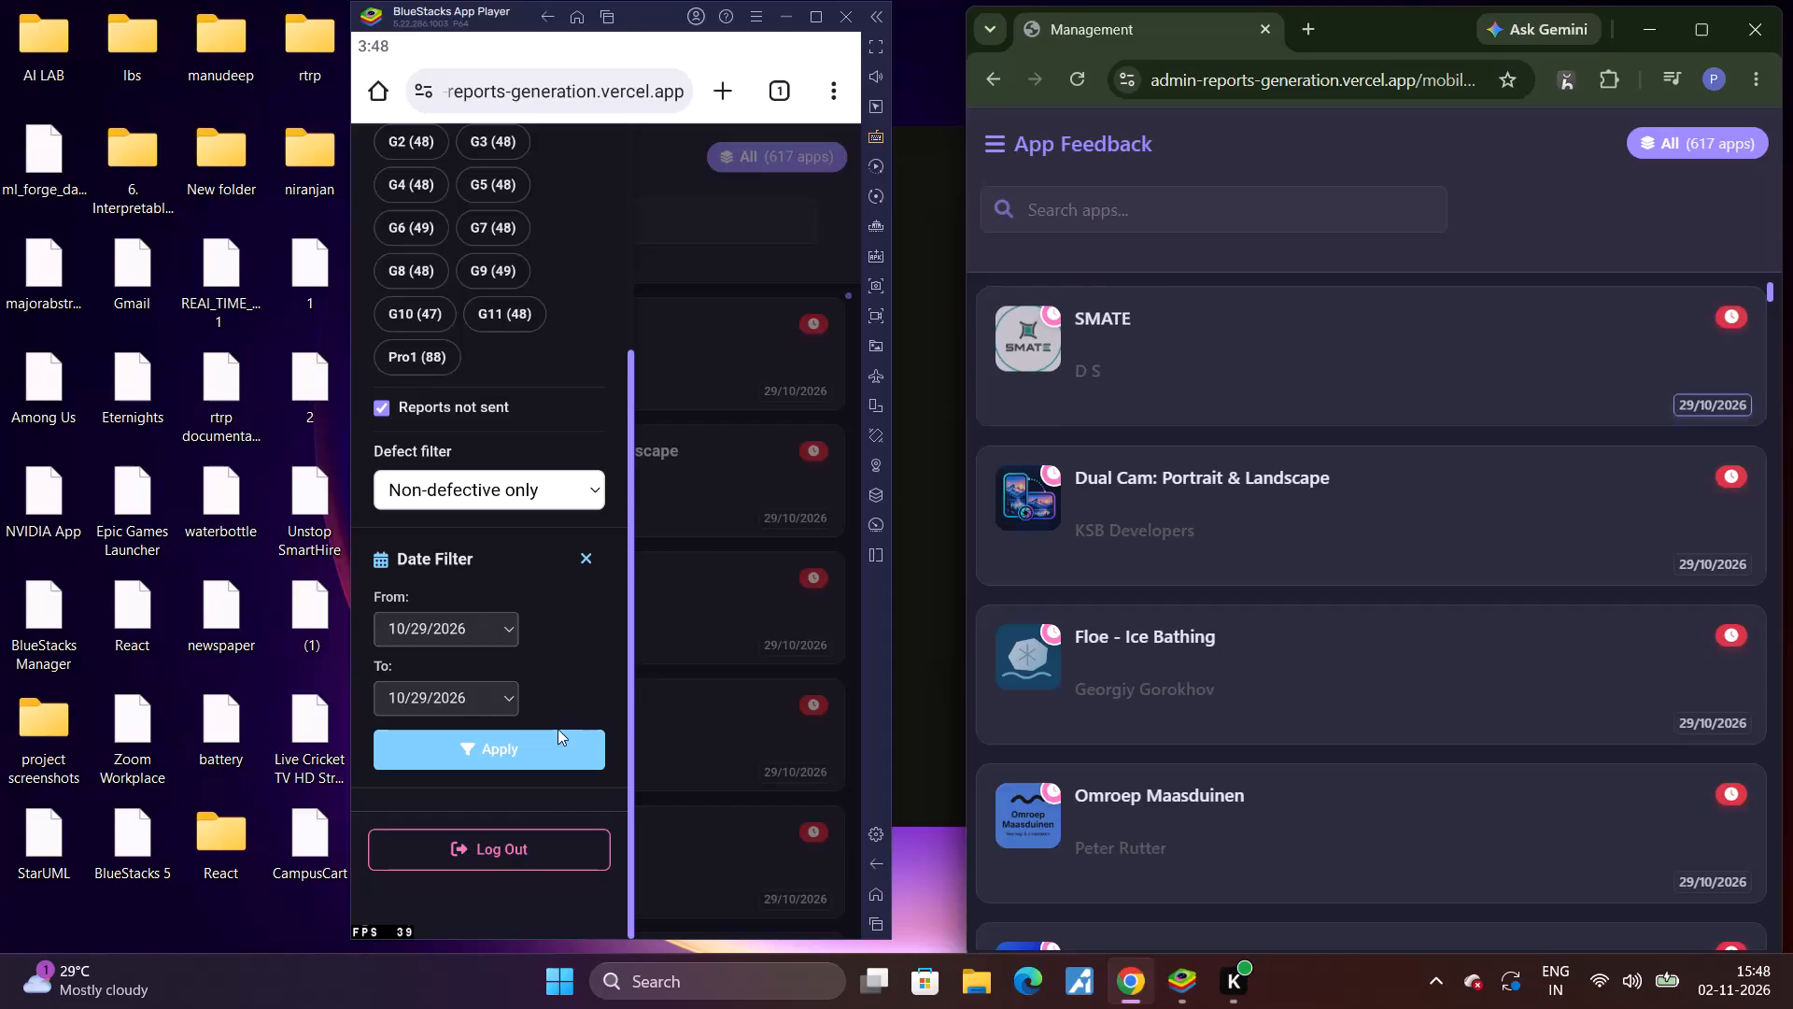
In BlueStacks, apply the date filter from 10/29/2026 to 10/29/2026 to the App Feedback list.
{"action": "left_click", "coordinate": [538, 759]}
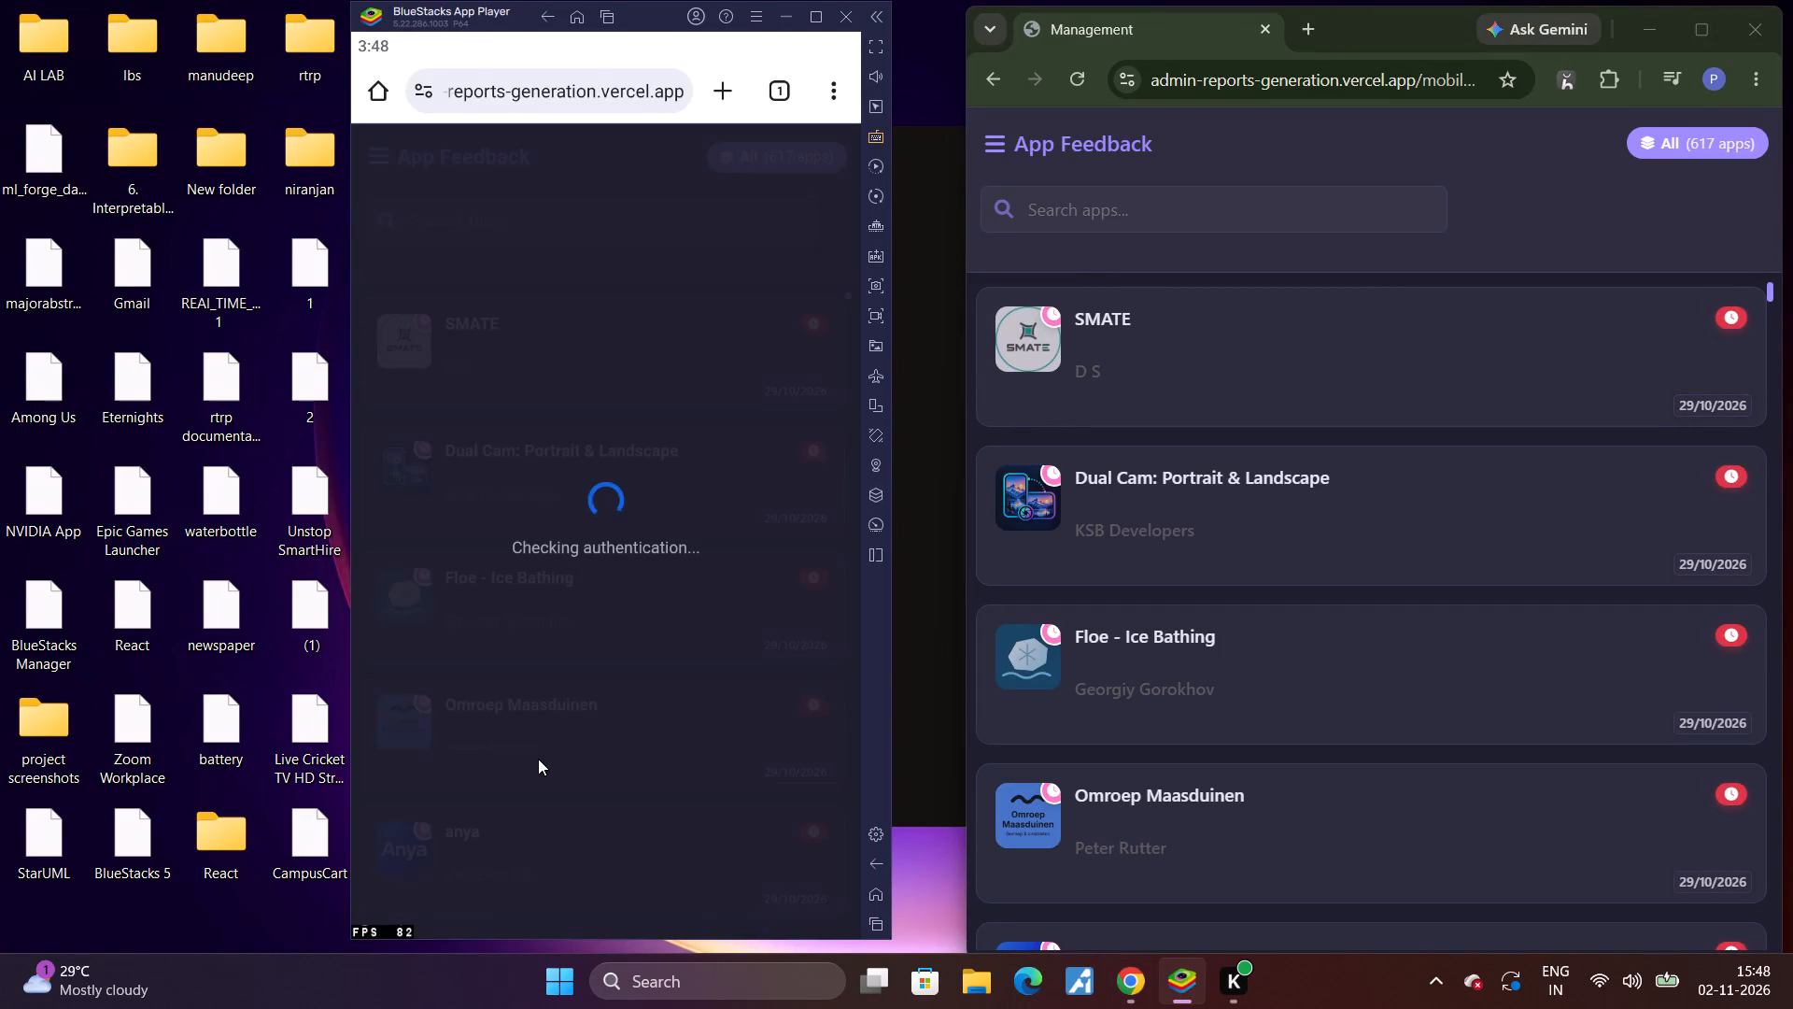
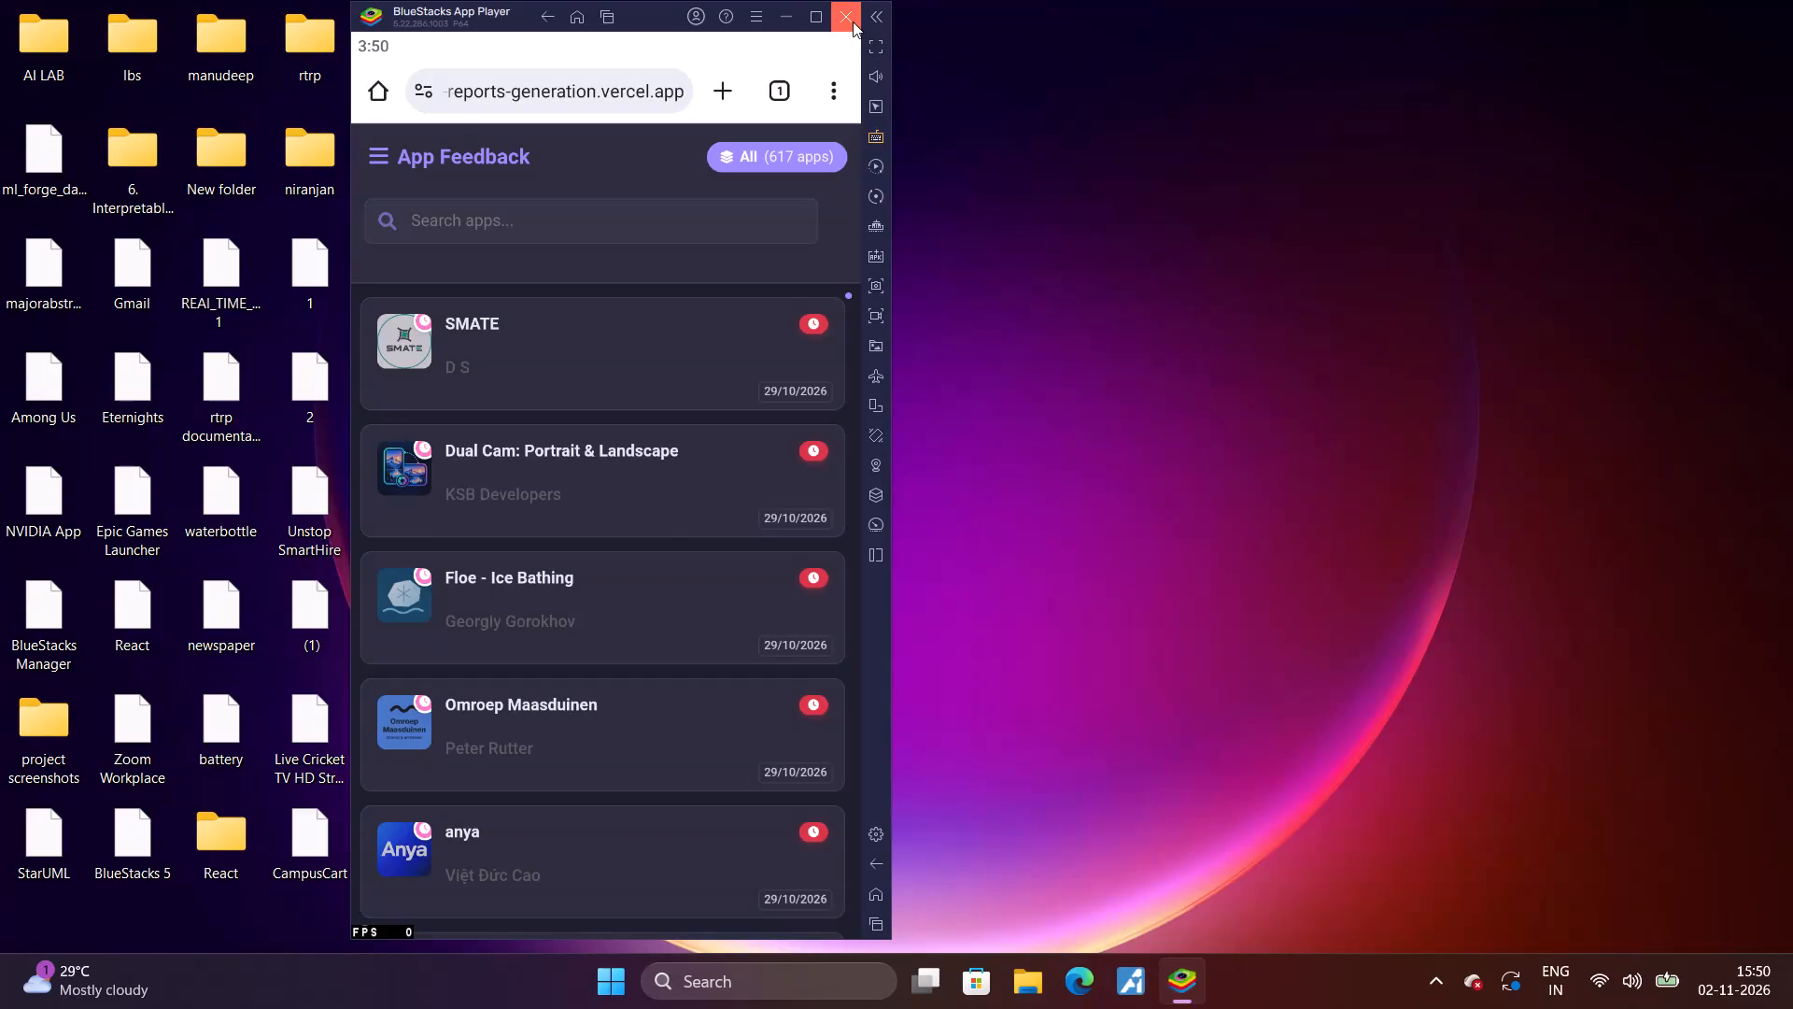
Close BlueStacks App Player and confirm the exit.
{"action": "left_click", "coordinate": [853, 21]}
{"action": "left_click", "coordinate": [725, 497]}
{"action": "left_click", "coordinate": [721, 514]}
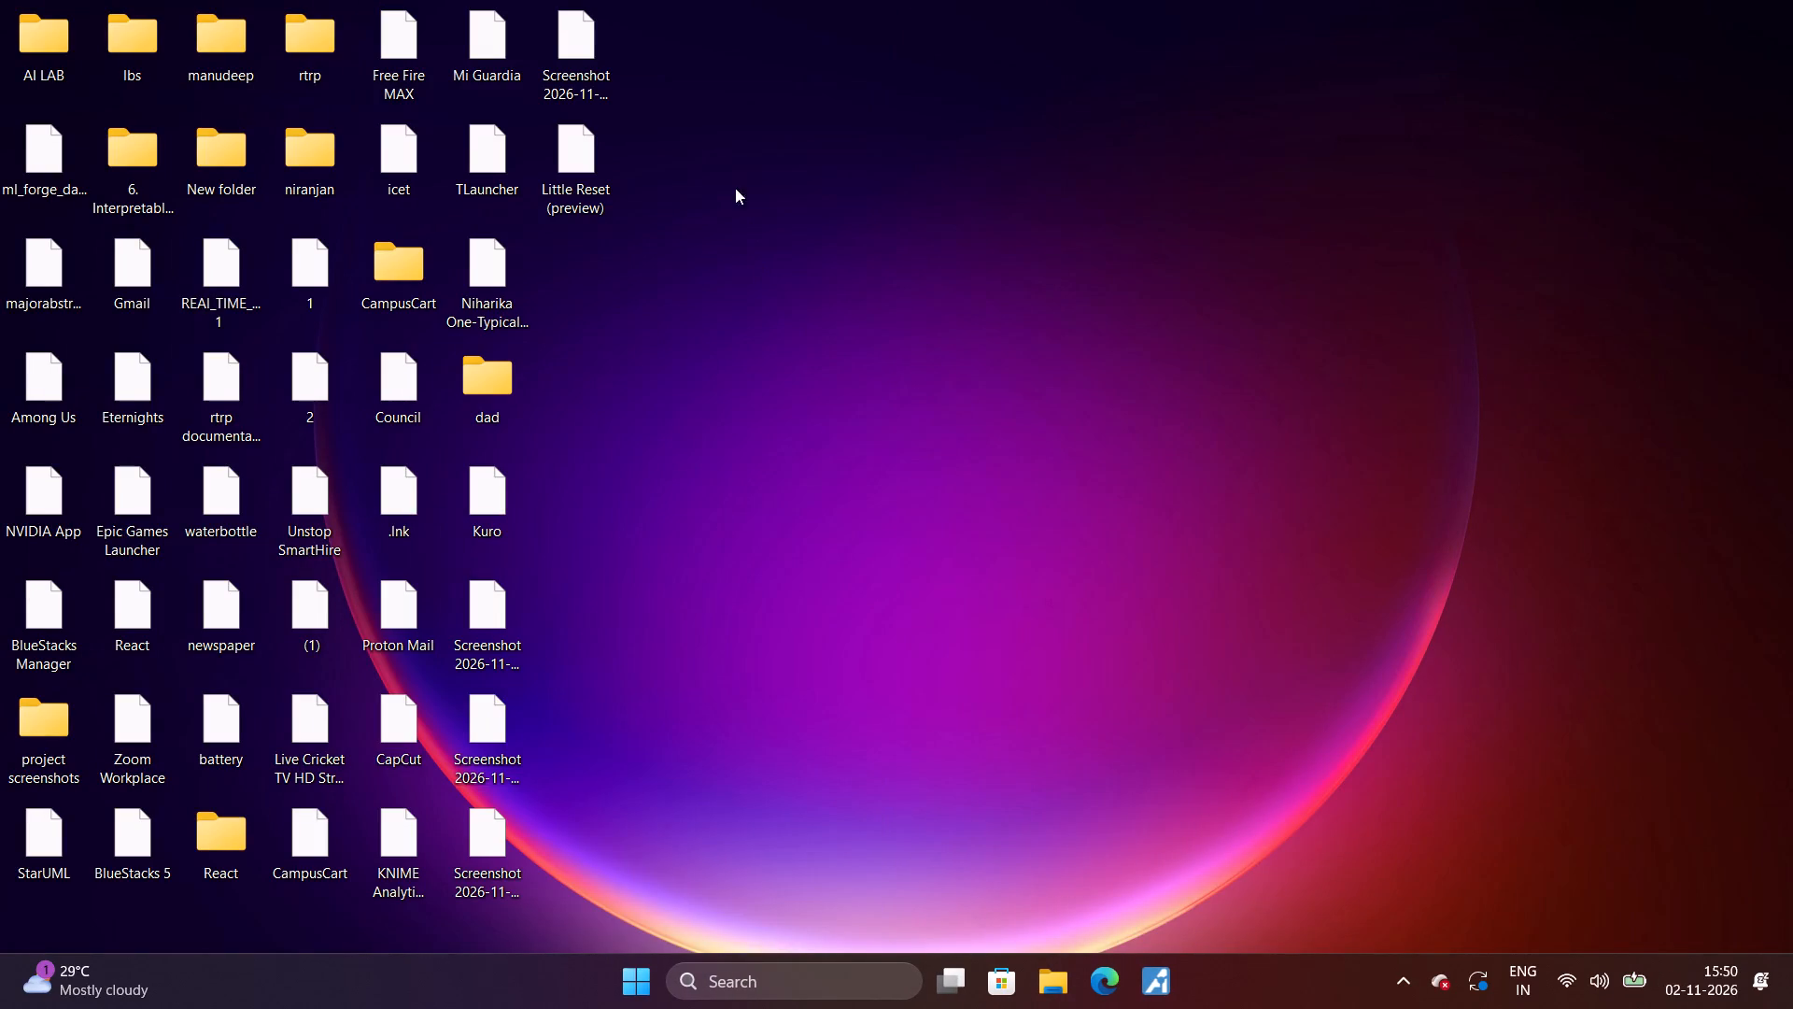
Delete the screenshot file at the top of the last icon column and Little Reset (preview) from the desktop.
{"action": "left_click_drag", "start_coordinate": [537, 0], "coordinate": [616, 217]}
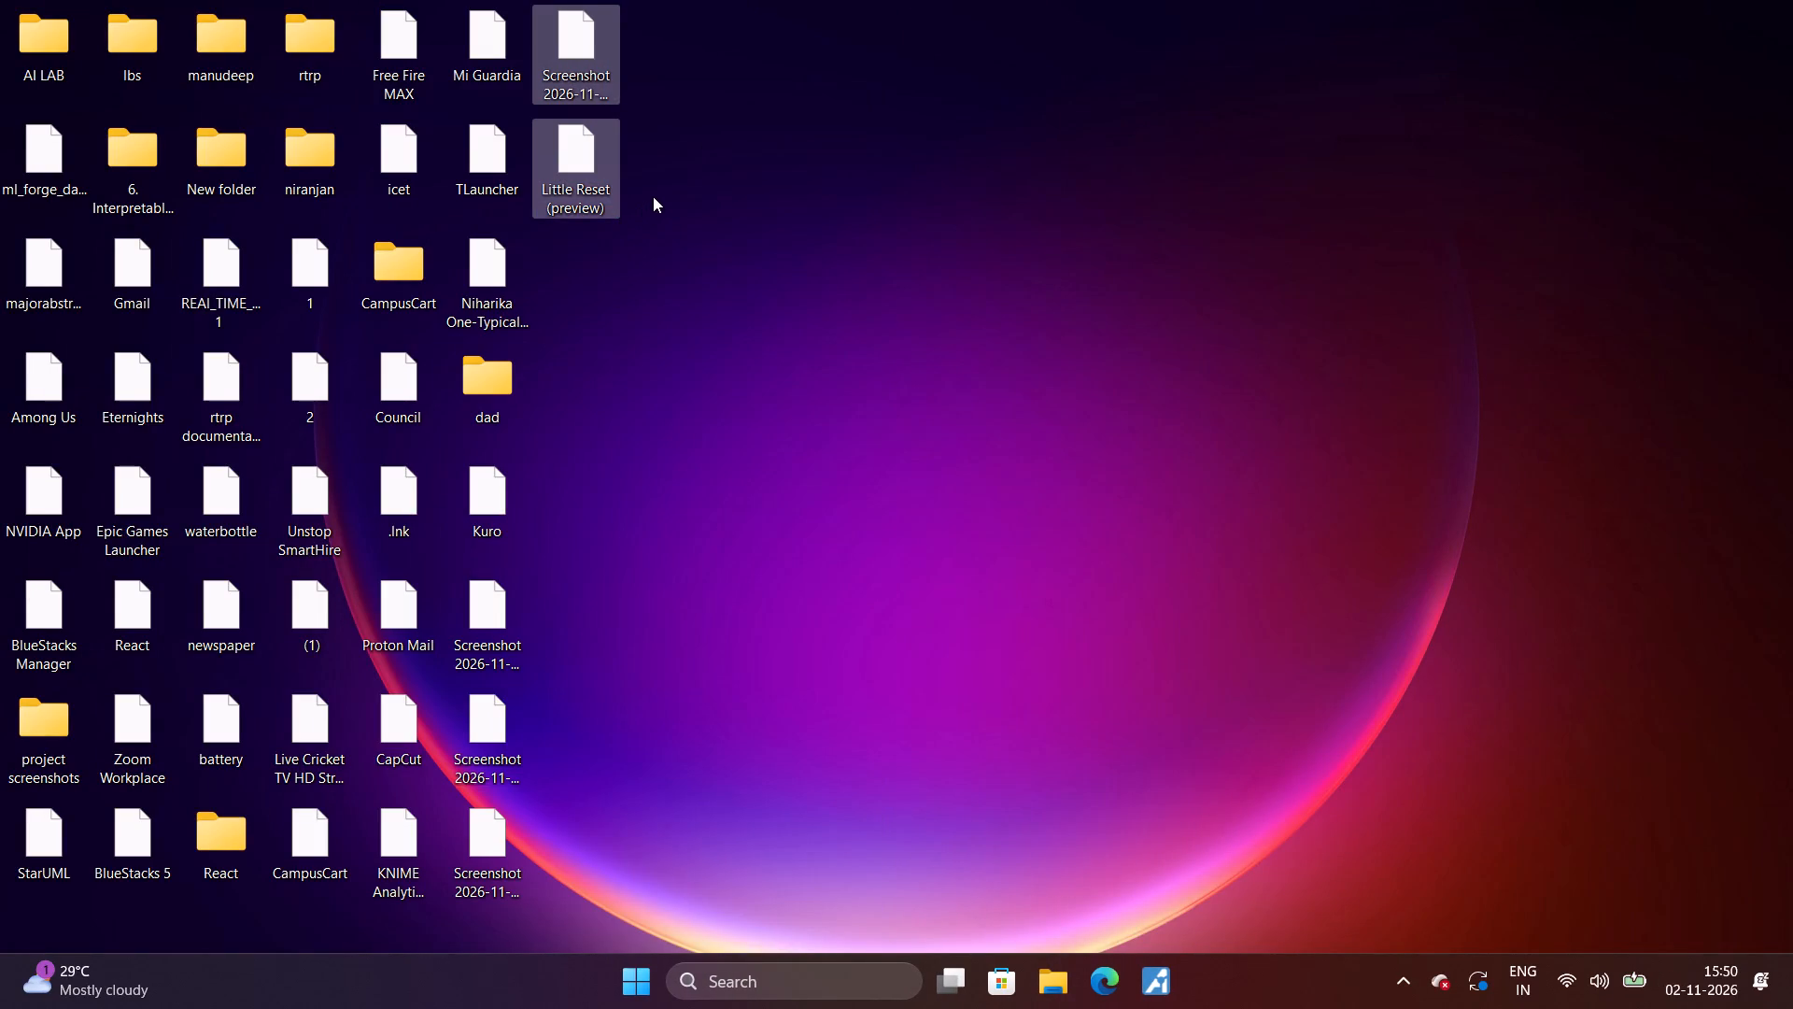
{"action": "key", "text": "Delete"}
{"action": "left_click", "coordinate": [711, 415]}
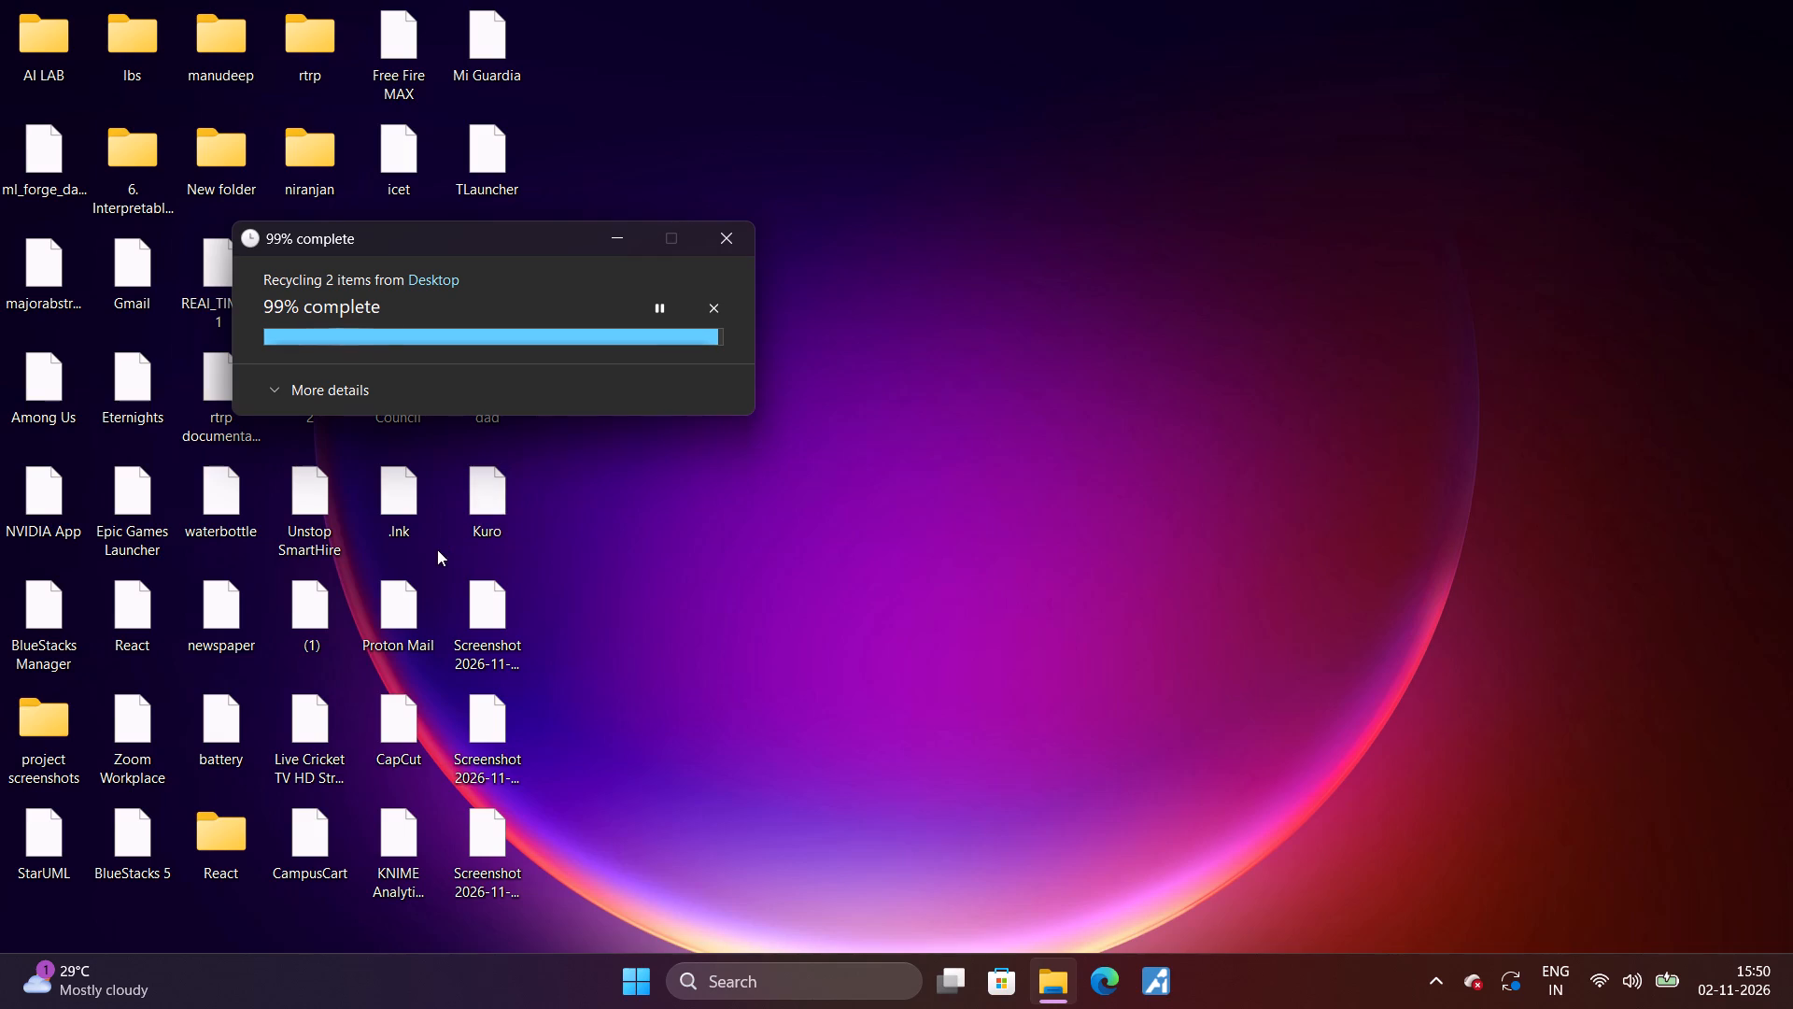
Delete the three screenshot files below Kuro from the desktop.
{"action": "left_click_drag", "start_coordinate": [436, 565], "coordinate": [533, 893]}
{"action": "key", "text": "Delete"}
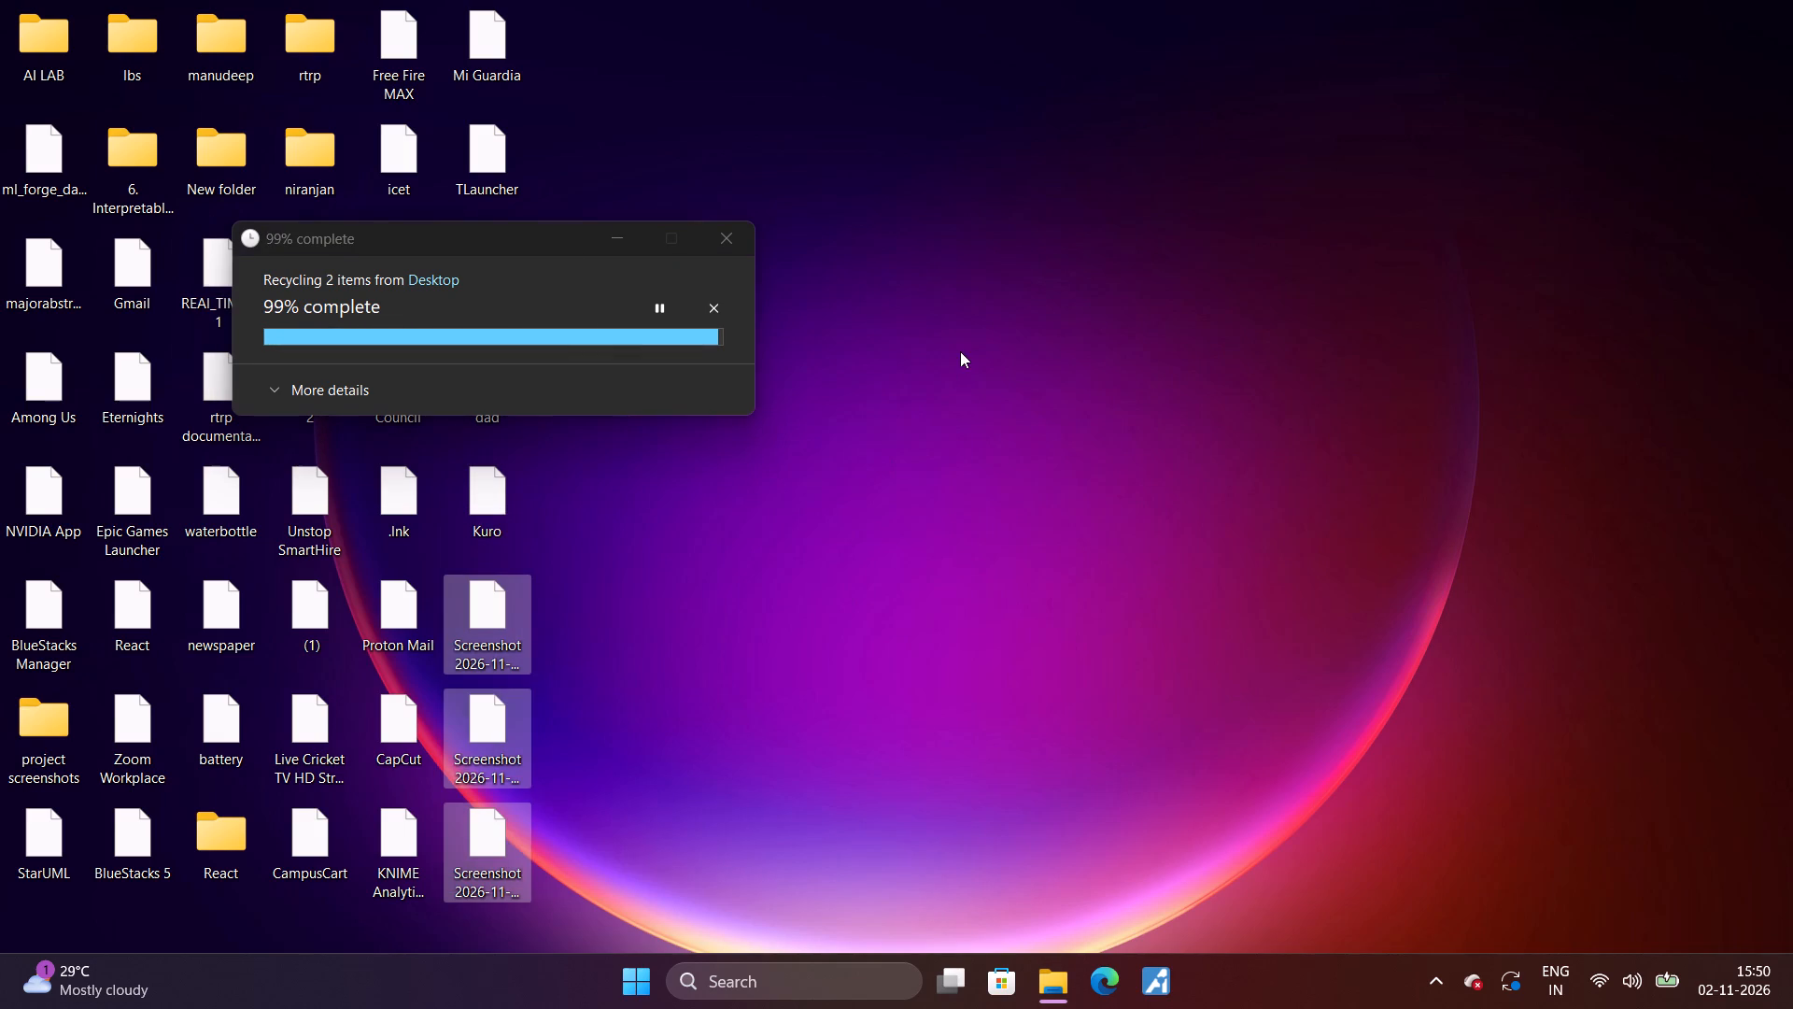
Refresh the Windows desktop.
{"action": "right_click", "coordinate": [960, 351]}
{"action": "right_click", "coordinate": [975, 191]}
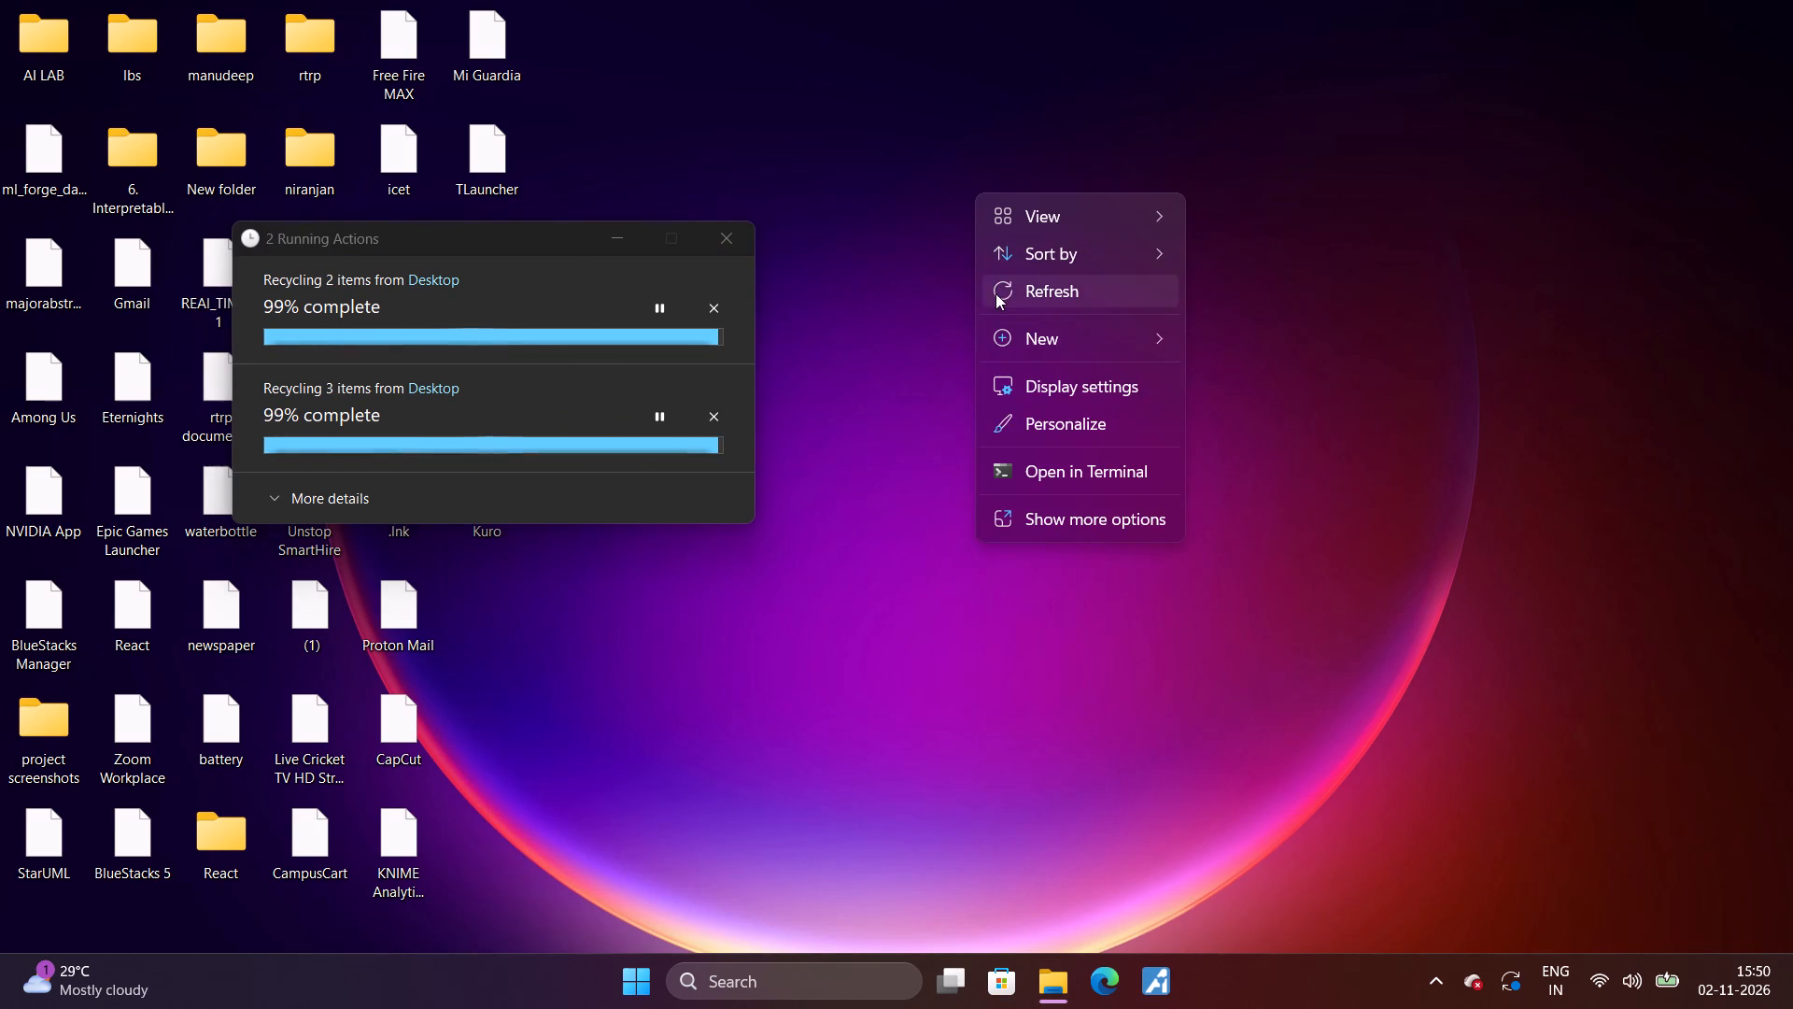
{"action": "left_click", "coordinate": [995, 293]}
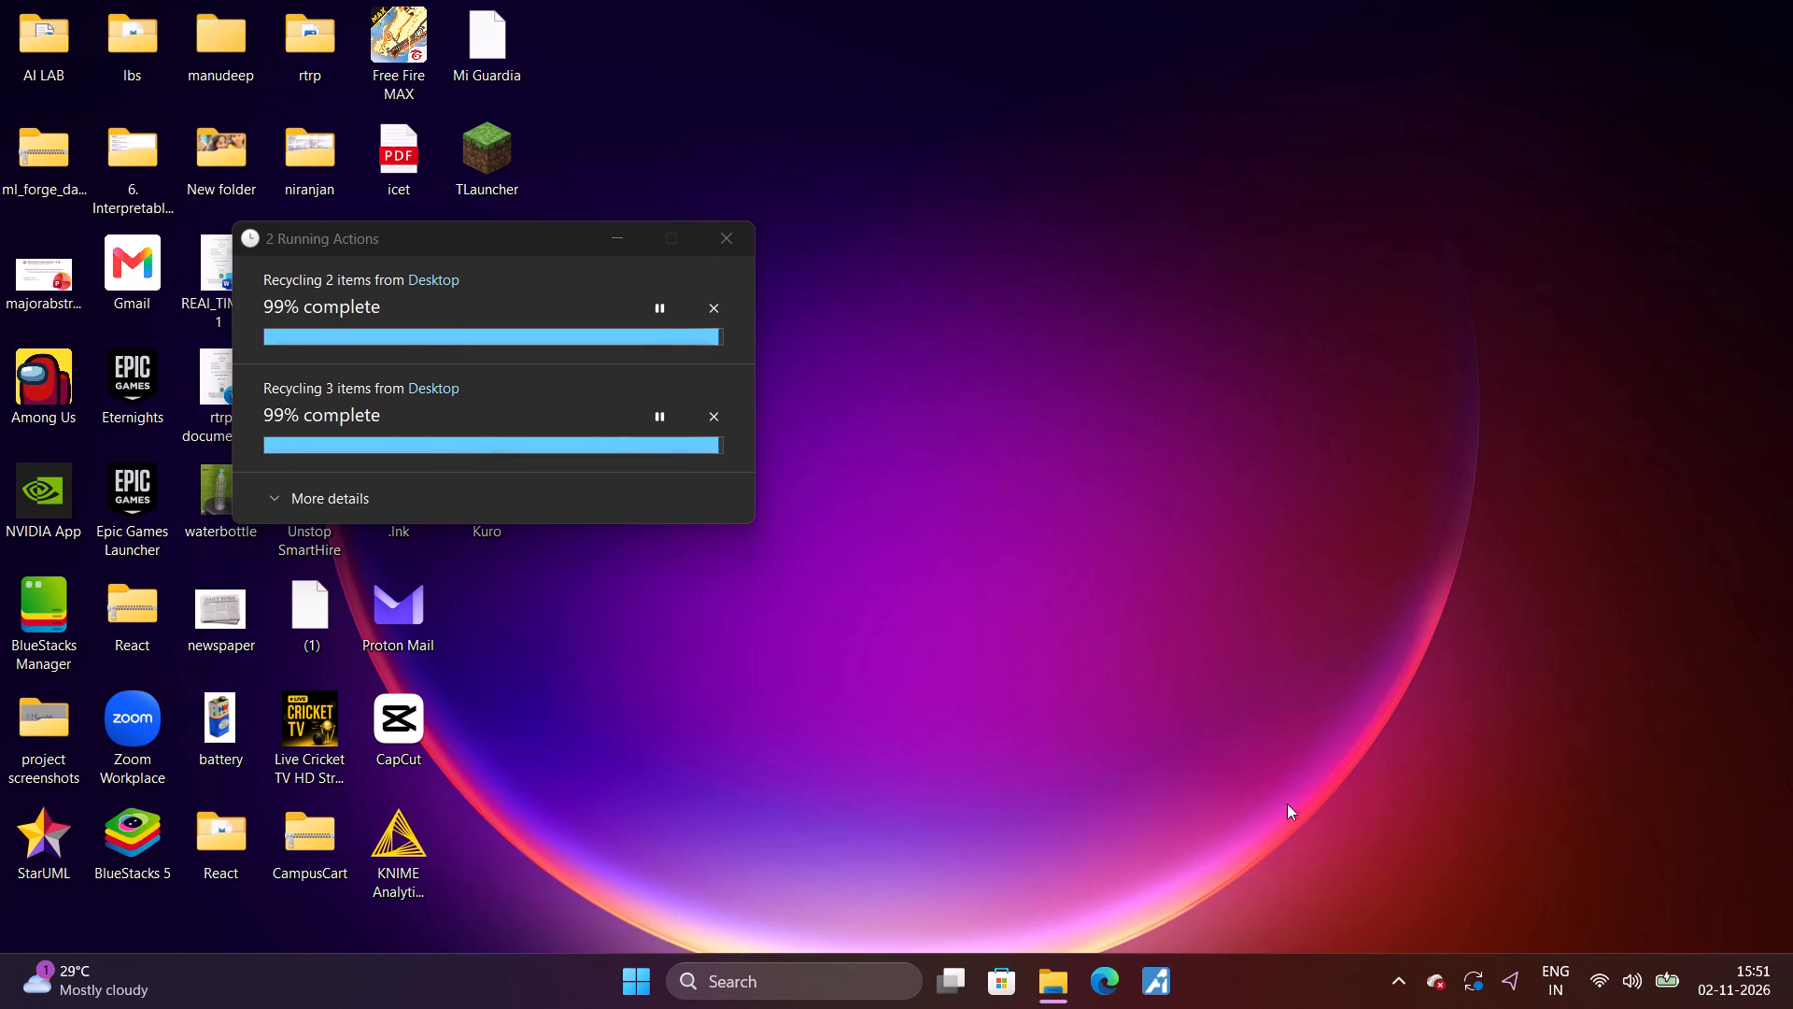
Switch to the Honeygain app running in the background and examine its device overview.
{"action": "left_click", "coordinate": [1392, 977]}
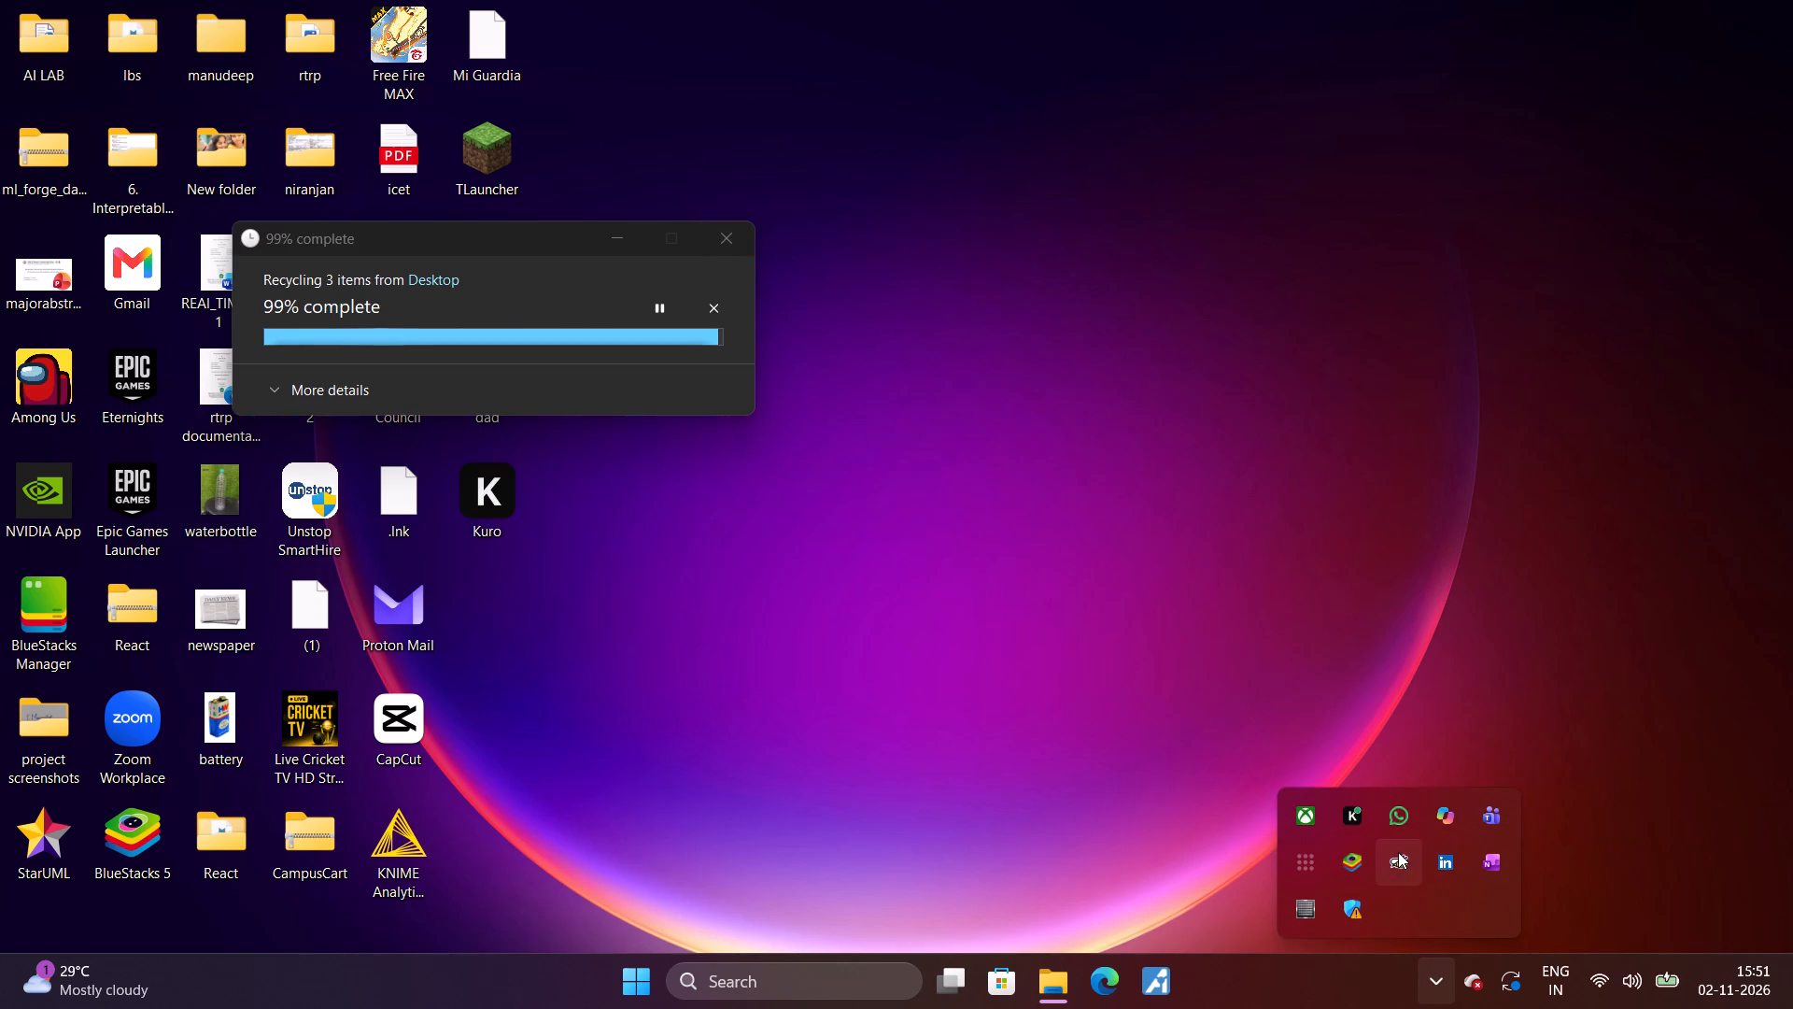
{"action": "left_click", "coordinate": [1398, 852]}
{"action": "scroll", "coordinate": [987, 386], "scroll_direction": "down", "scroll_amount": 4}
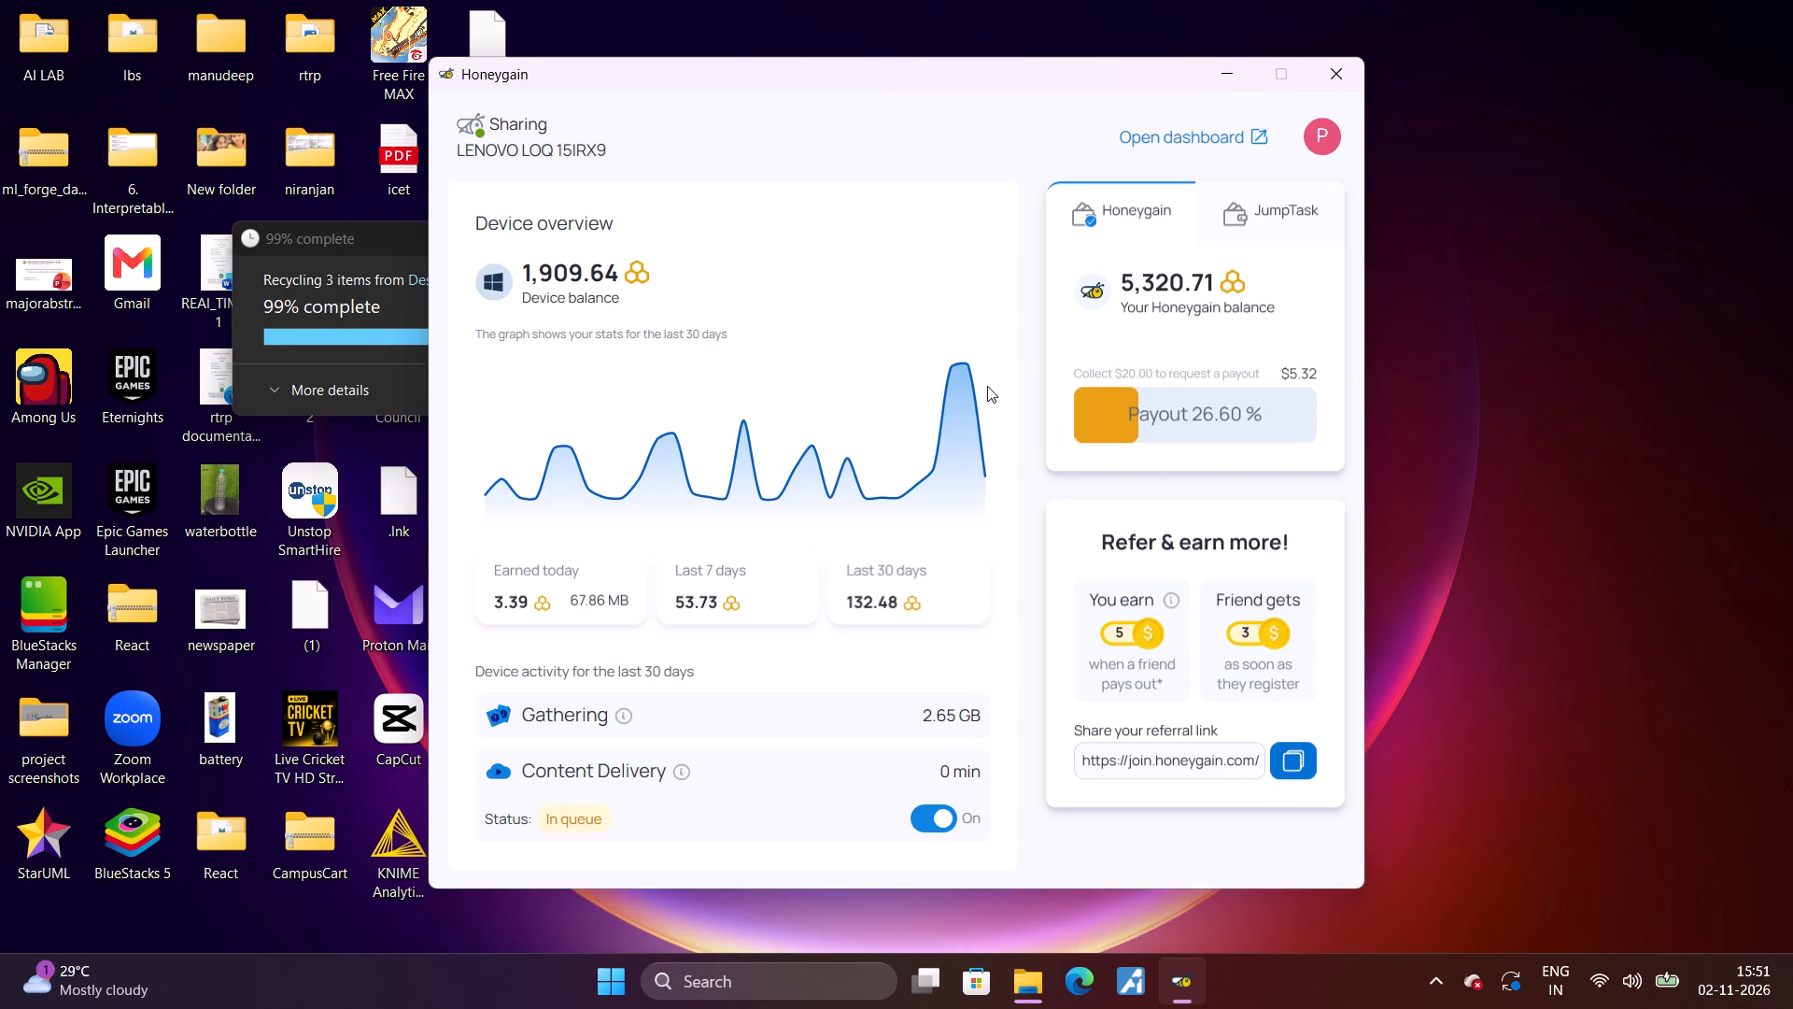
{"action": "scroll", "coordinate": [801, 602], "scroll_direction": "down", "scroll_amount": 7}
{"action": "scroll", "coordinate": [801, 602], "scroll_direction": "up", "scroll_amount": 6}
{"action": "scroll", "coordinate": [801, 602], "scroll_direction": "down", "scroll_amount": 5}
{"action": "scroll", "coordinate": [802, 602], "scroll_direction": "up", "scroll_amount": 4}
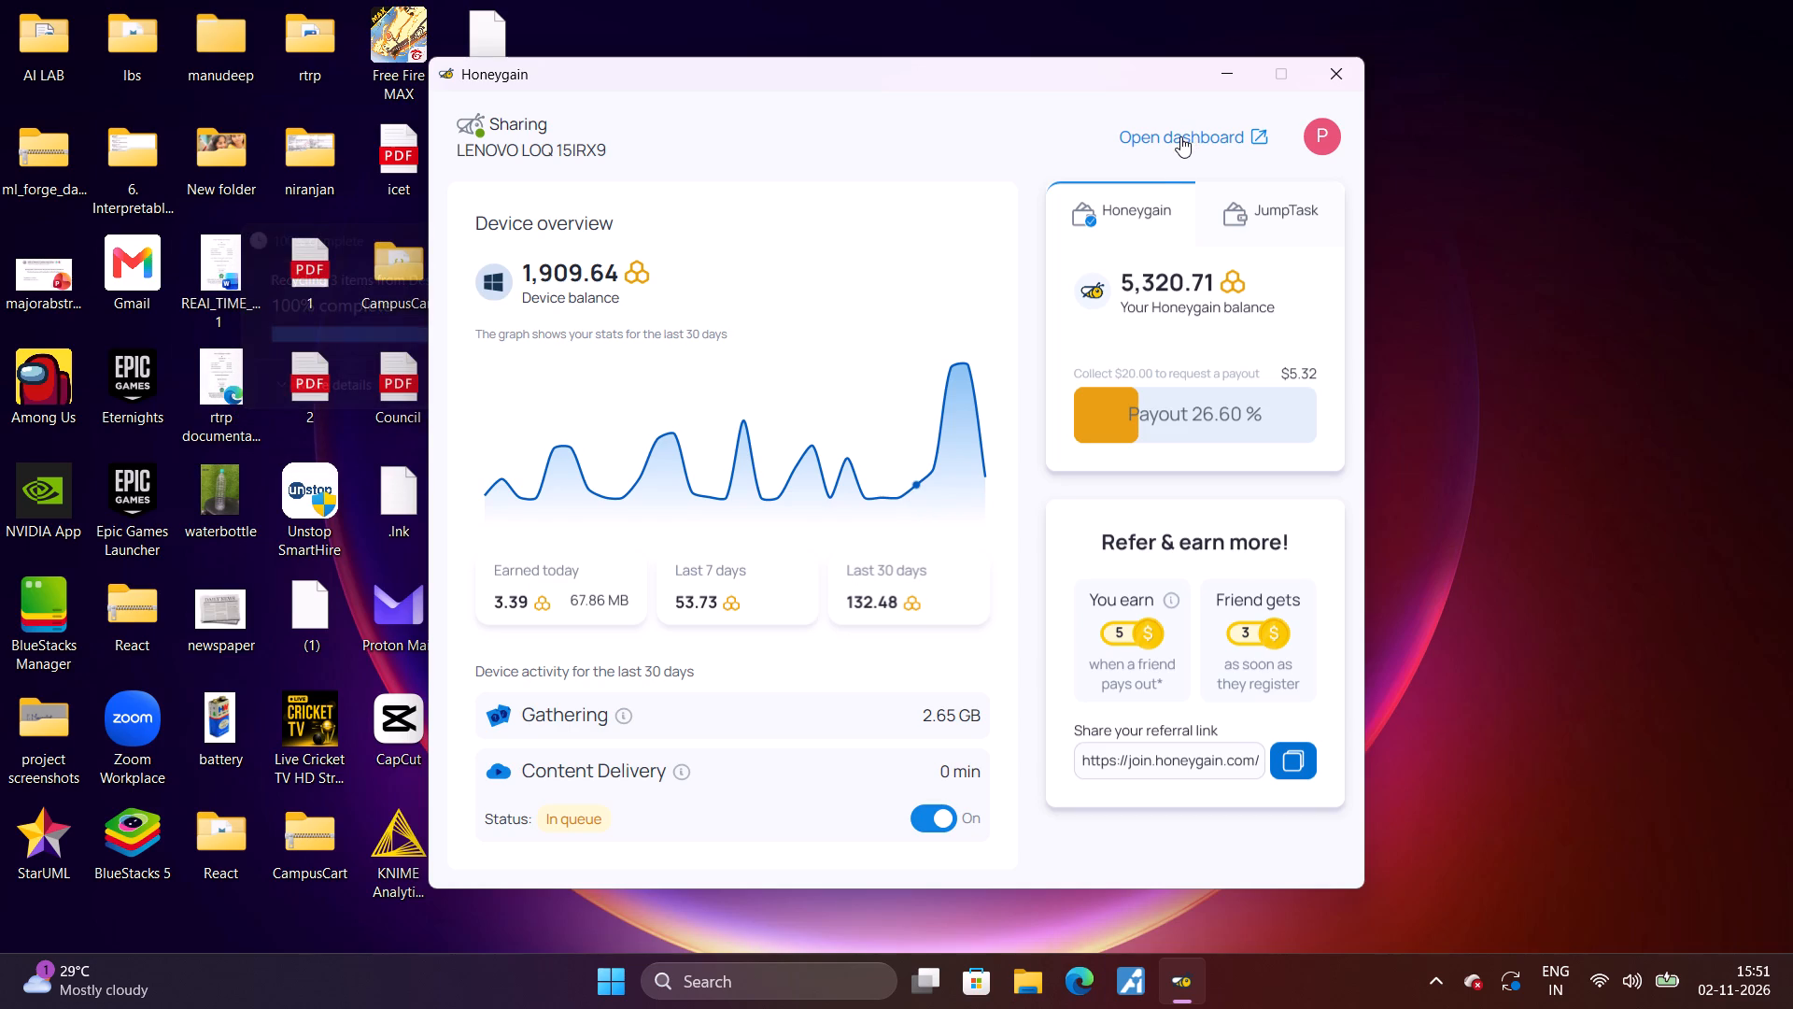
Open the Honeygain web dashboard in Microsoft Edge, review the earnings and active devices, and close both the browser and Honeygain windows.
{"action": "left_click", "coordinate": [1180, 136]}
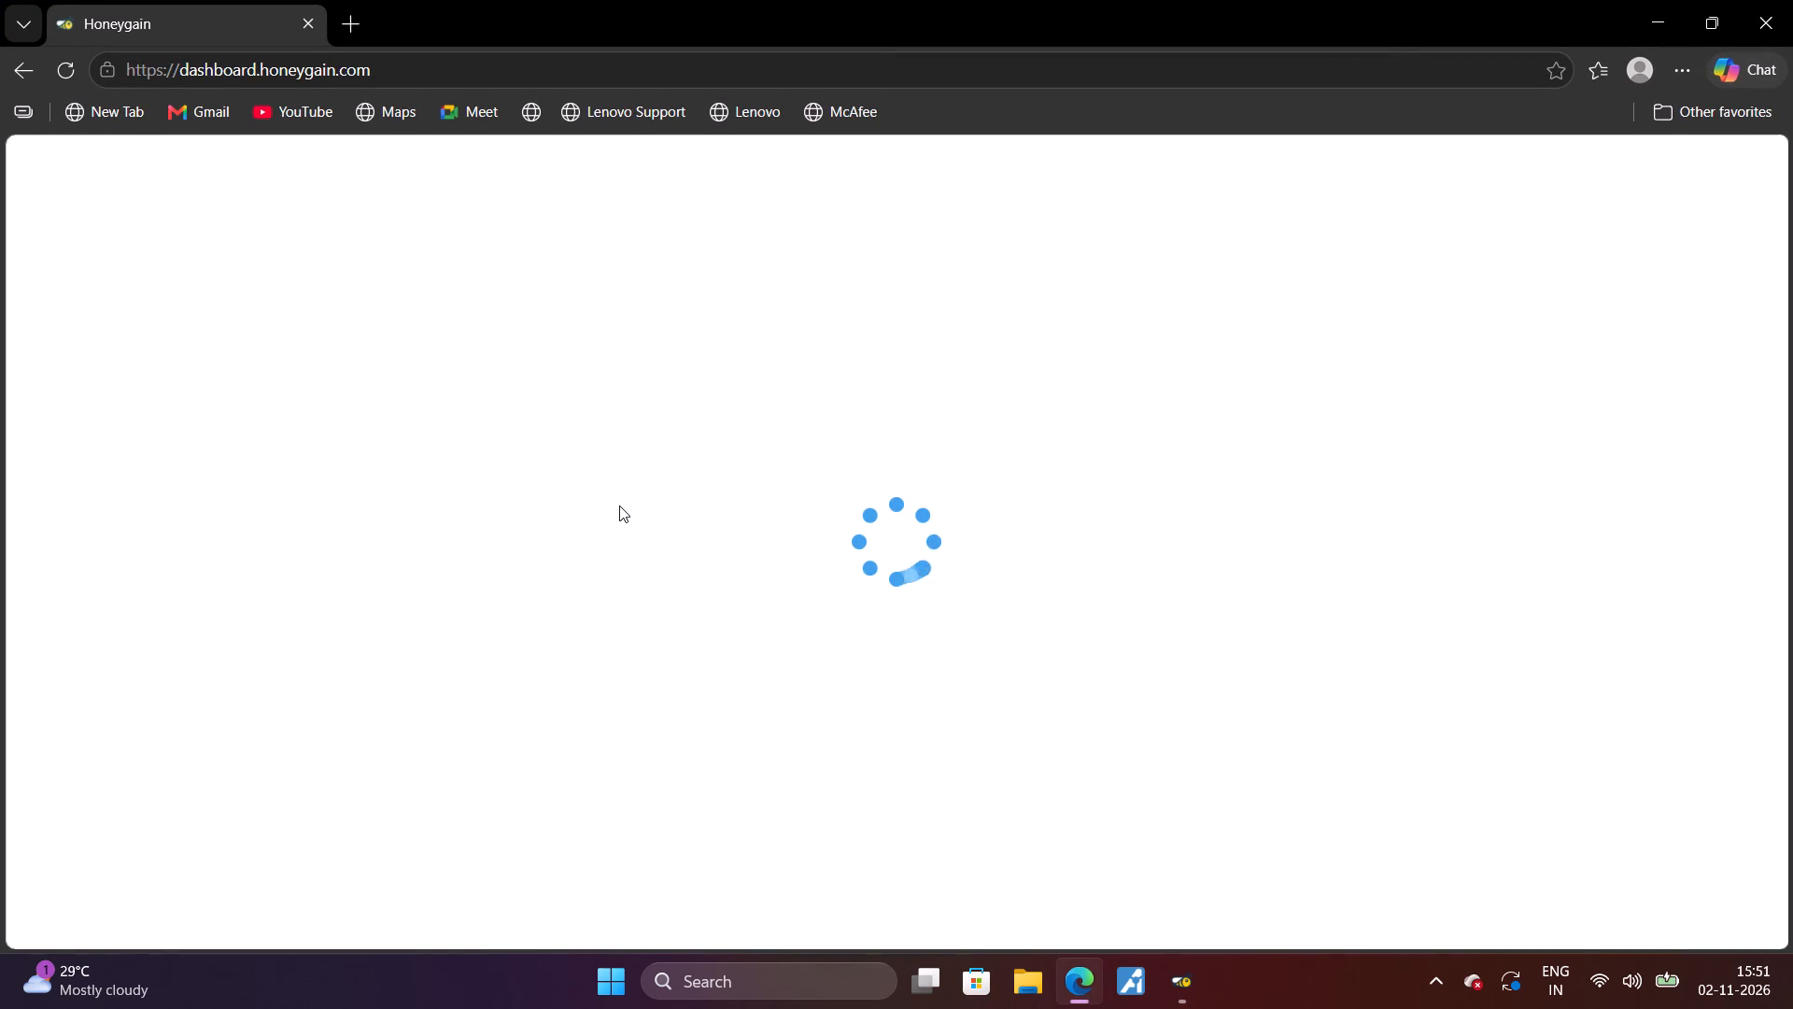
{"action": "scroll", "coordinate": [619, 505], "scroll_direction": "down", "scroll_amount": 5}
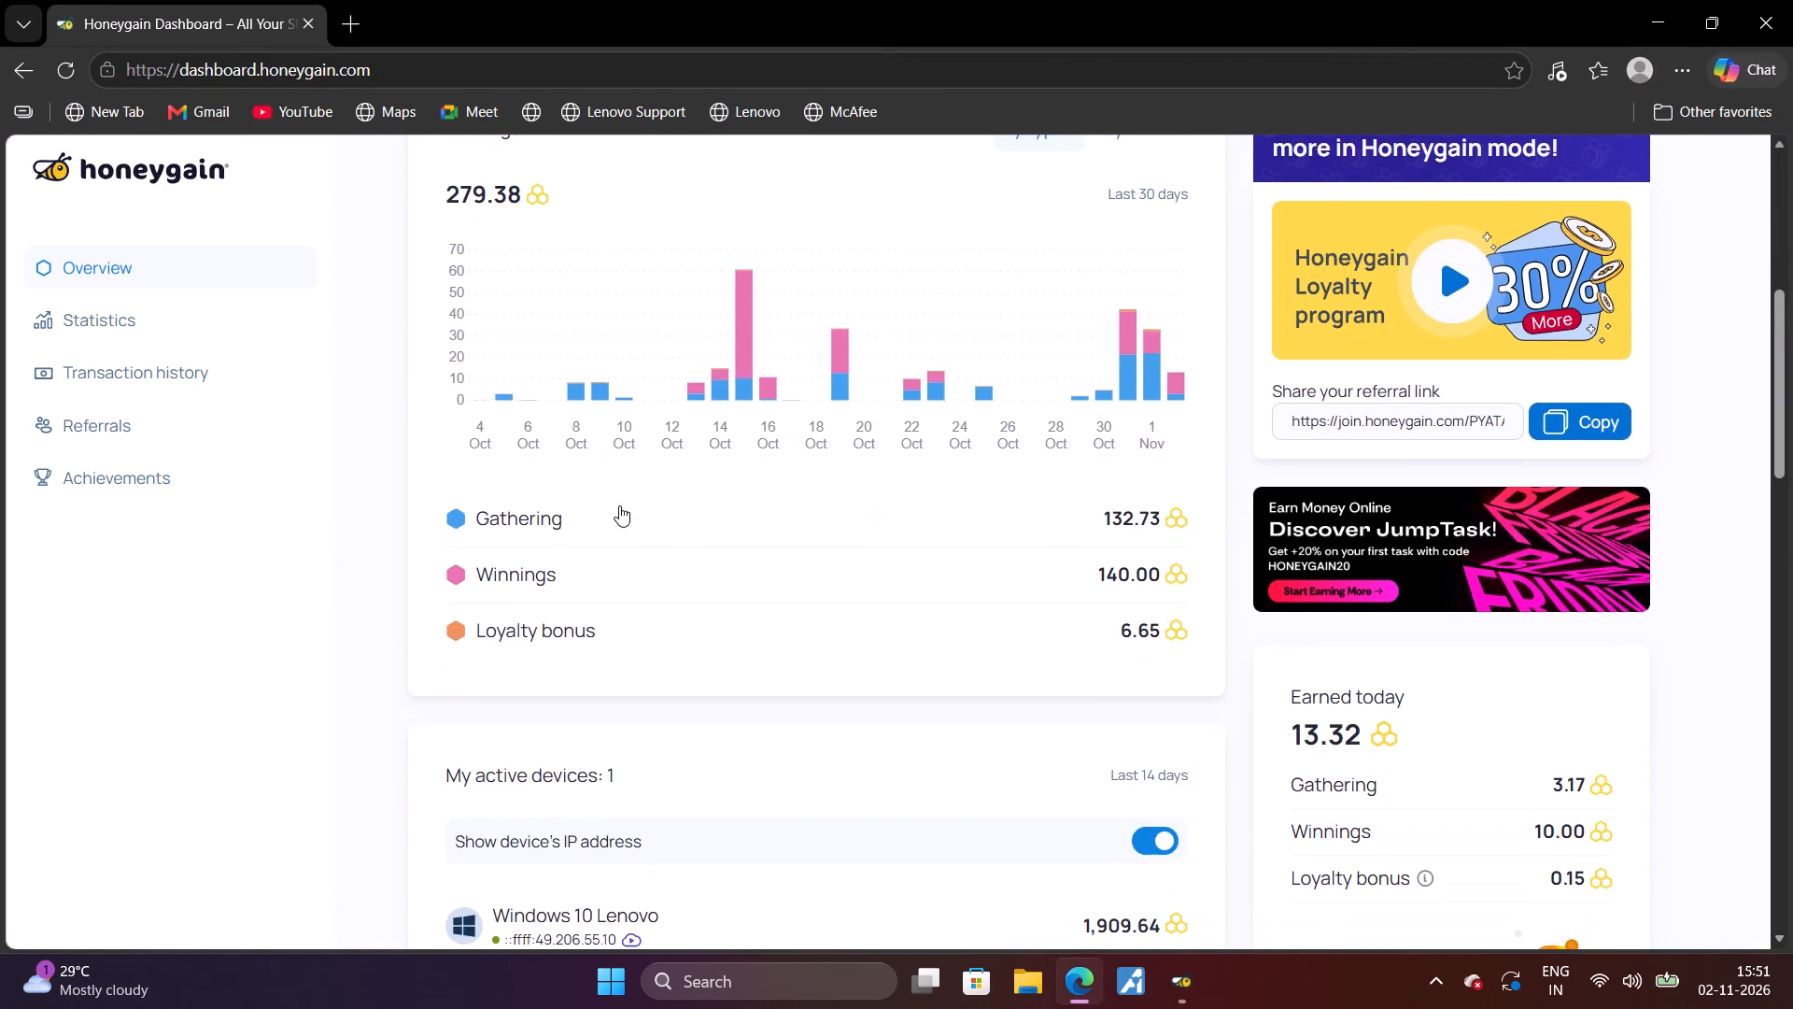
{"action": "scroll", "coordinate": [619, 505], "scroll_direction": "down", "scroll_amount": 4}
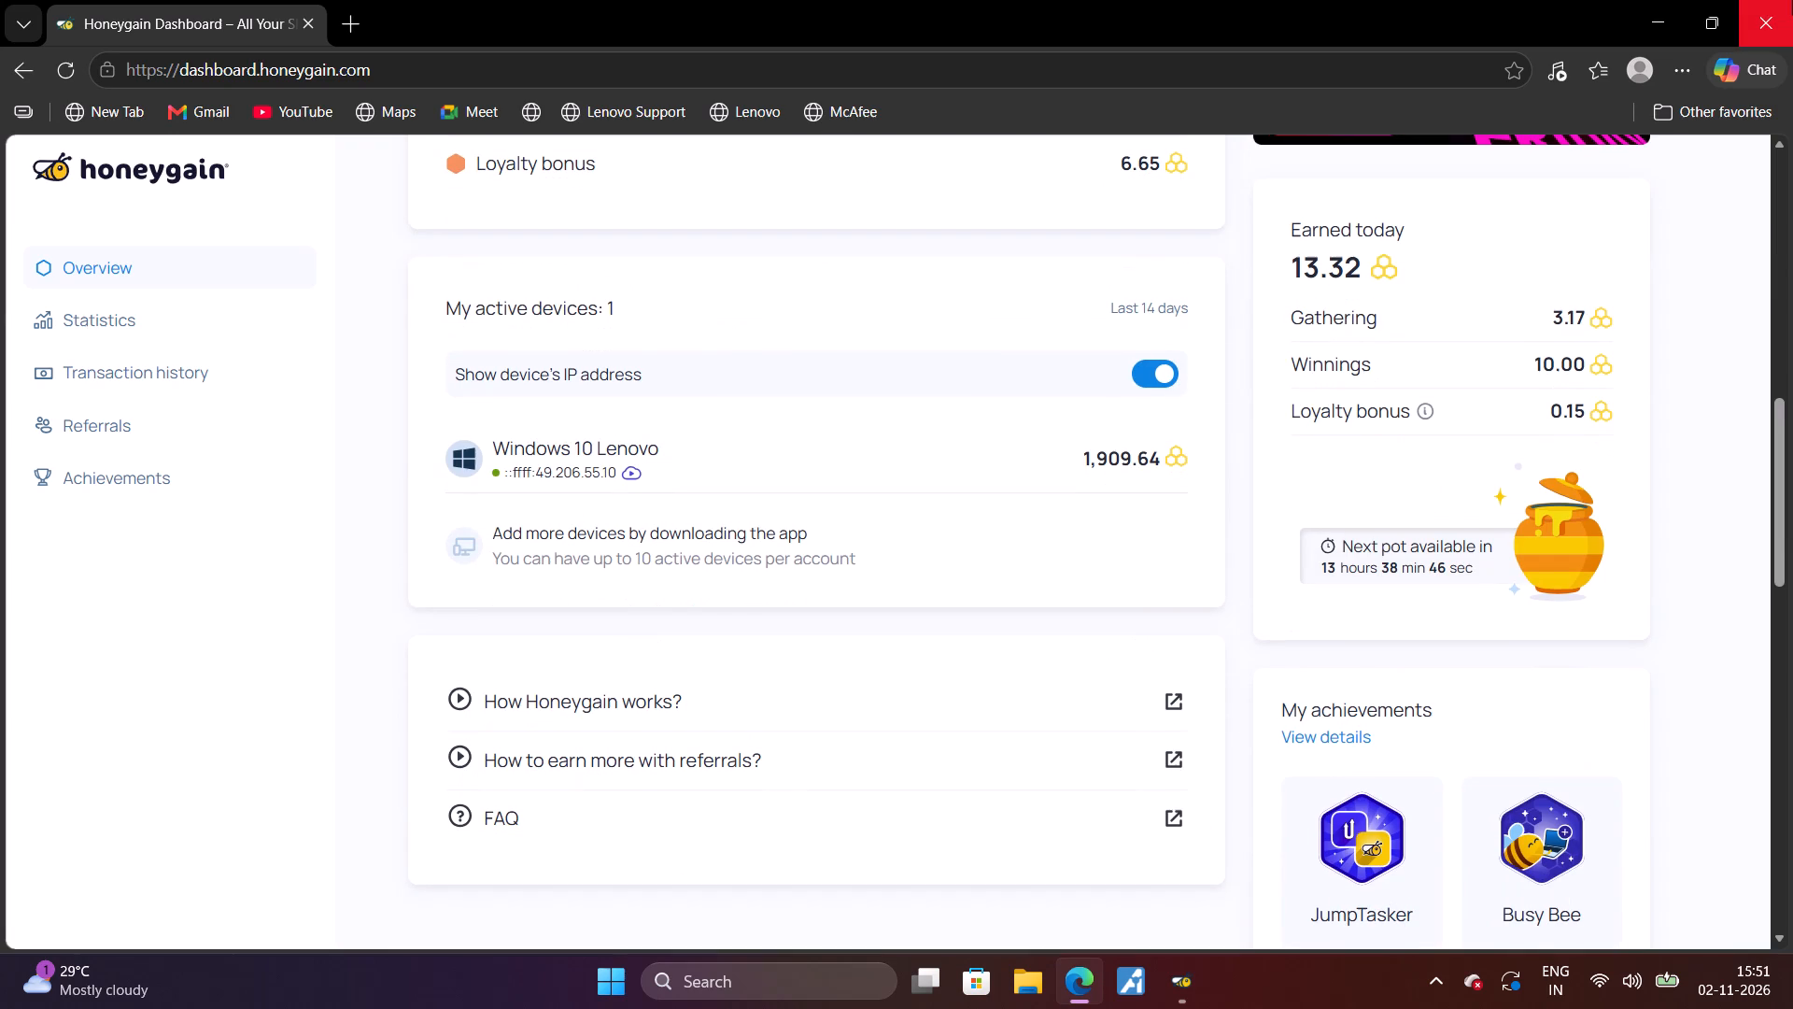
{"action": "scroll", "coordinate": [1294, 539], "scroll_direction": "up", "scroll_amount": 11}
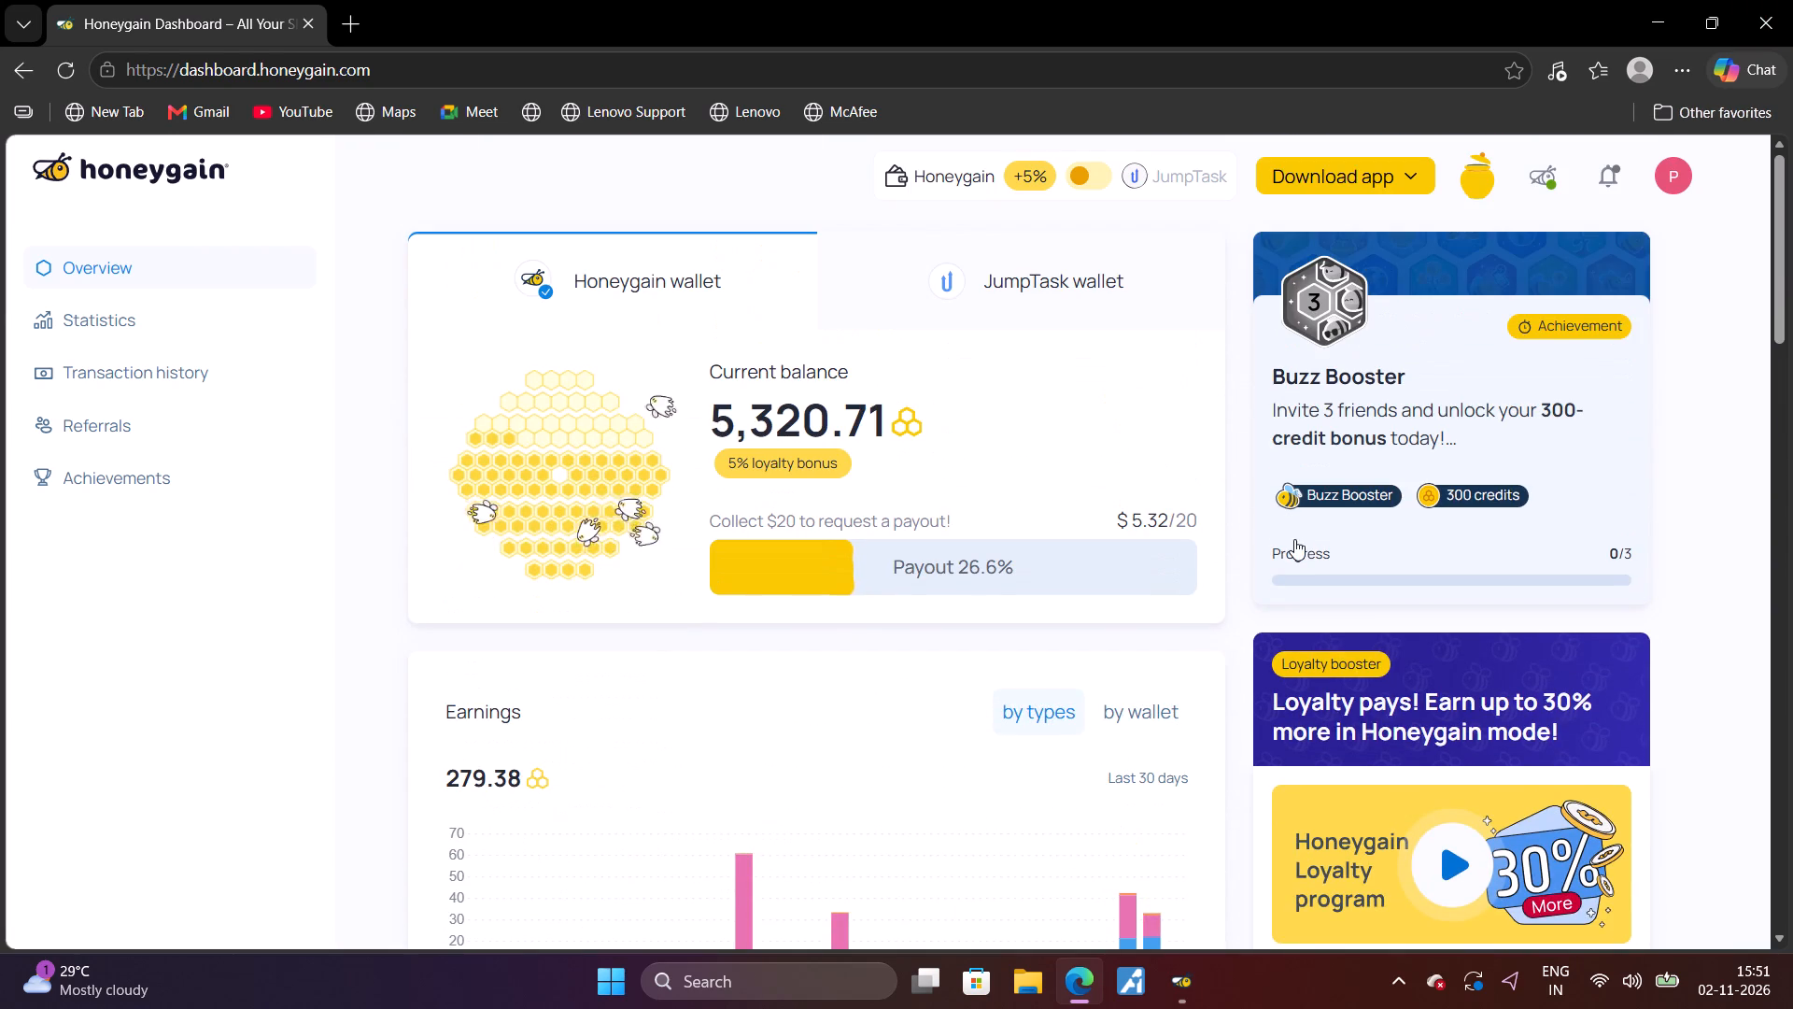
{"action": "left_click", "coordinate": [1792, 0]}
{"action": "left_click", "coordinate": [1320, 68]}
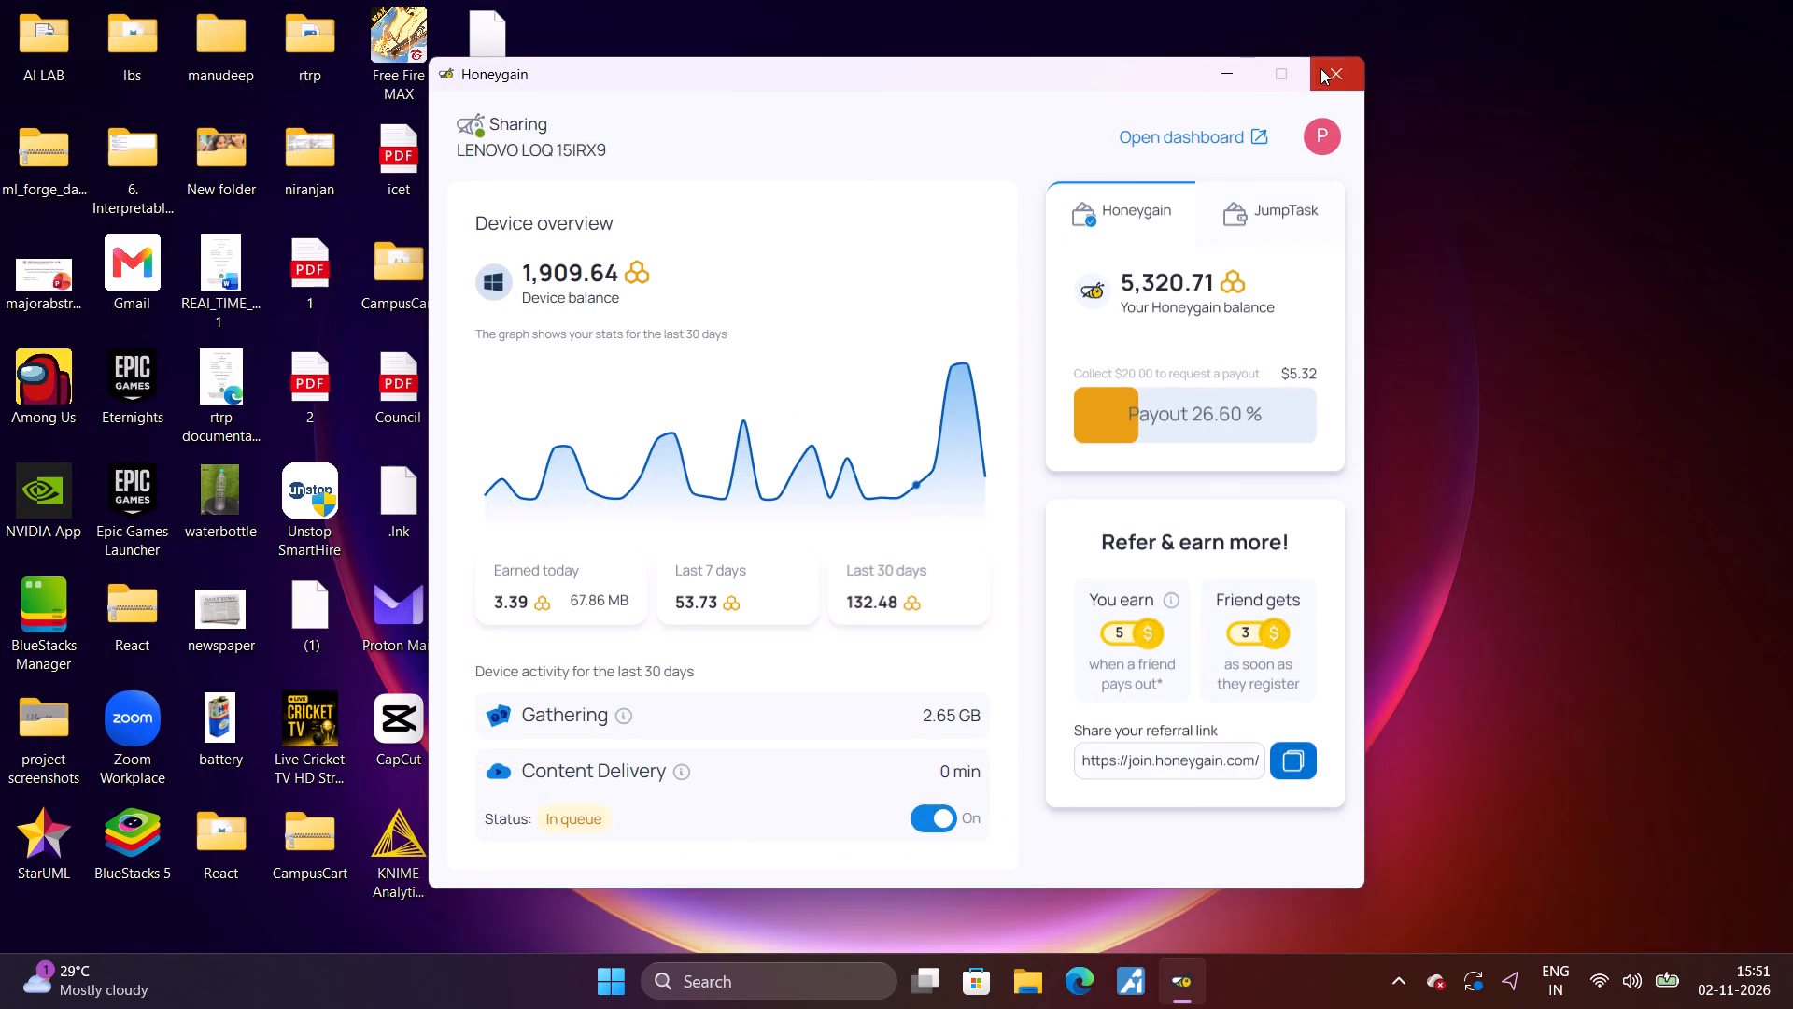
Show the hidden background apps in the Windows system tray.
{"action": "left_click", "coordinate": [1373, 972]}
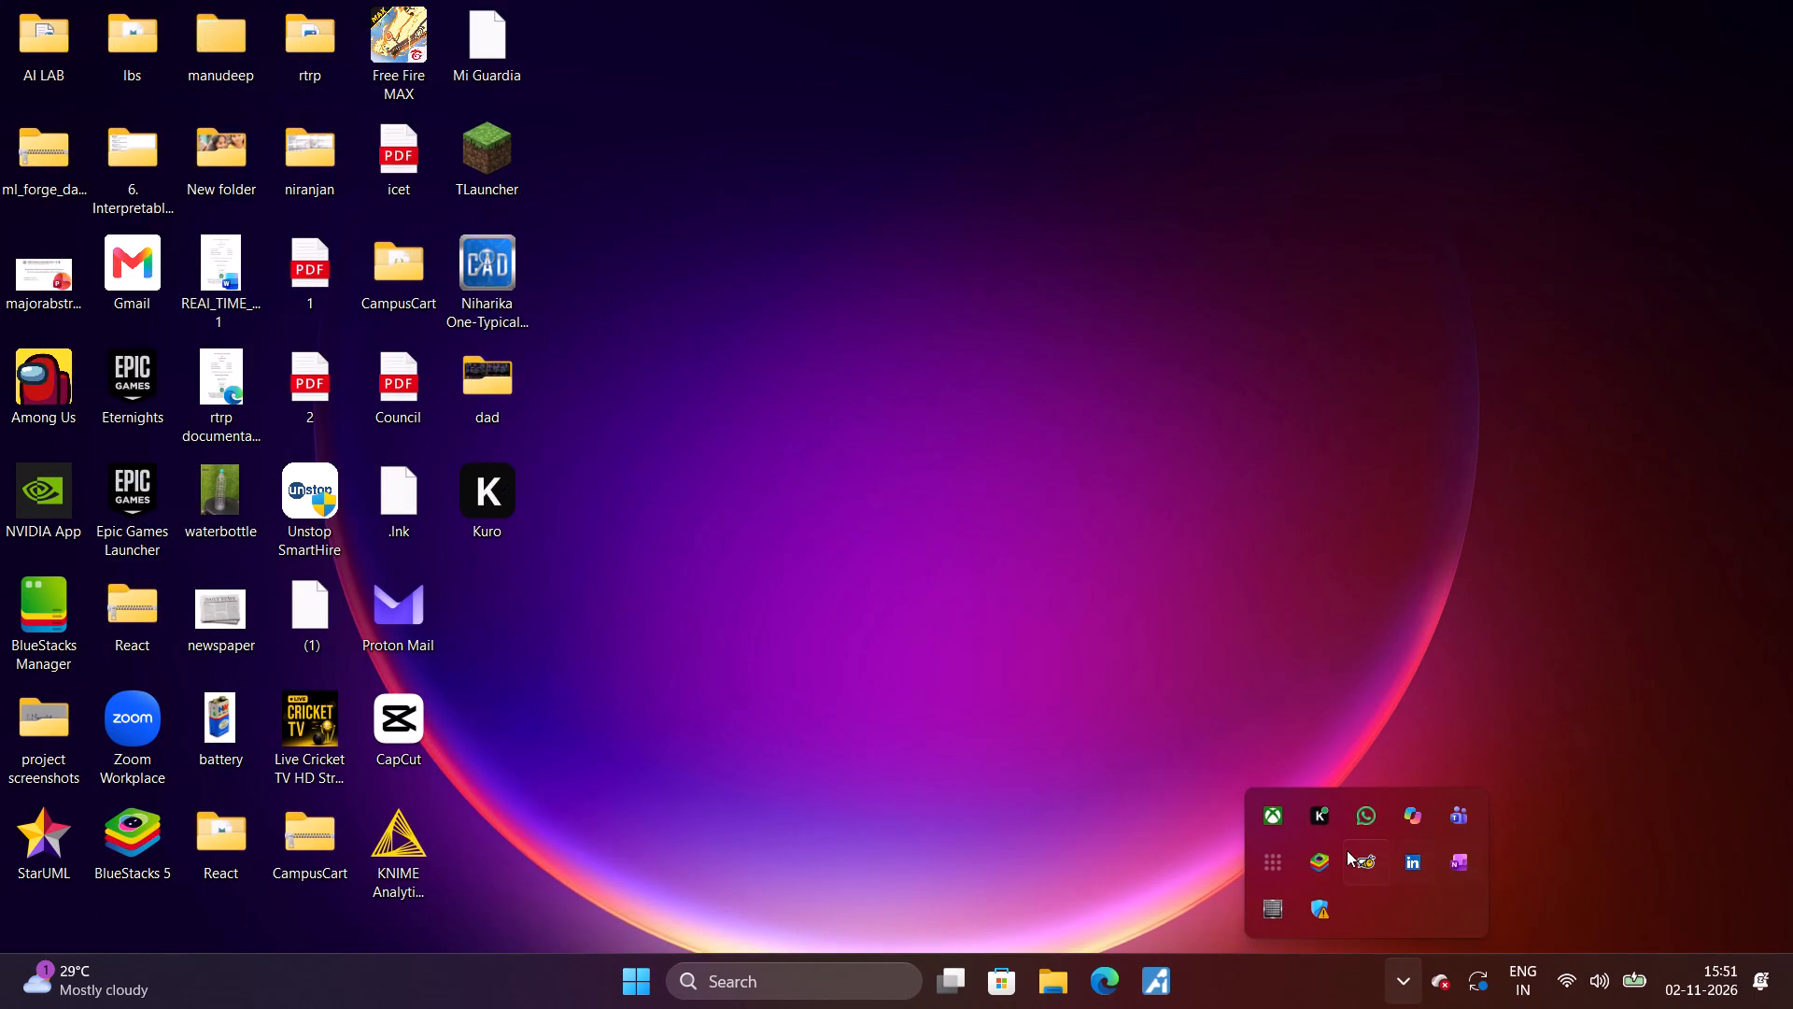